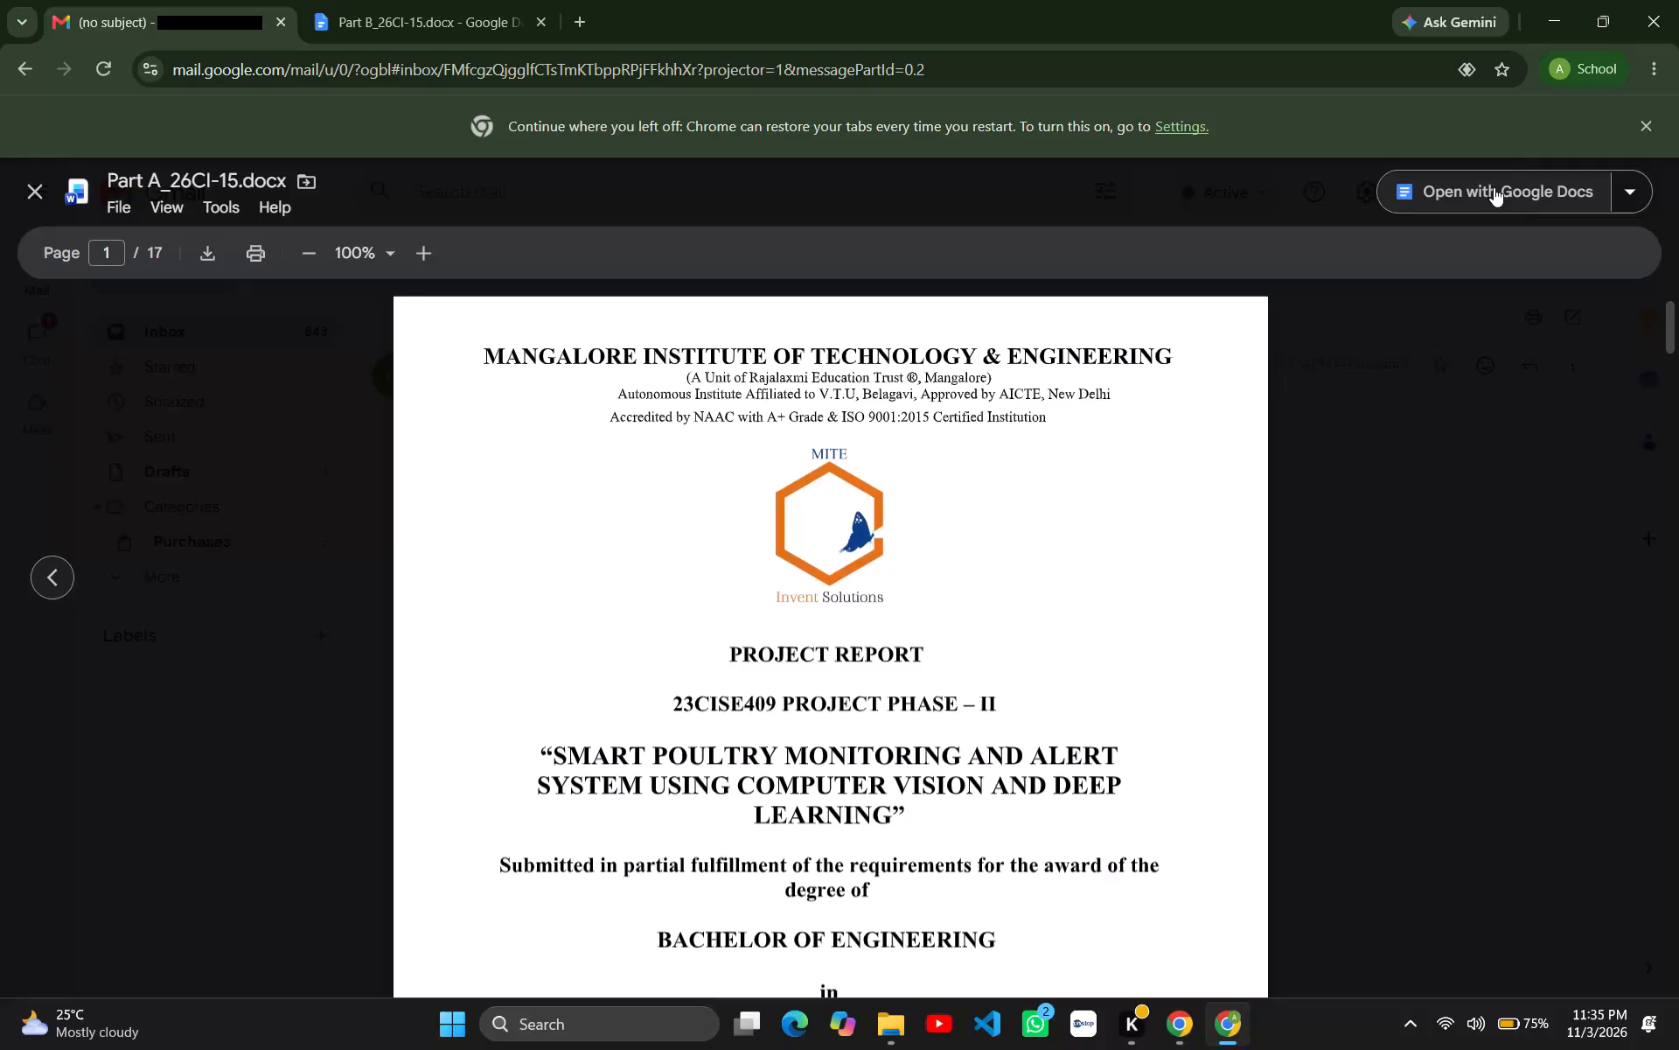
Open the attached Part A_26CI-15.docx report in Google Docs.
click(1494, 187)
click(959, 623)
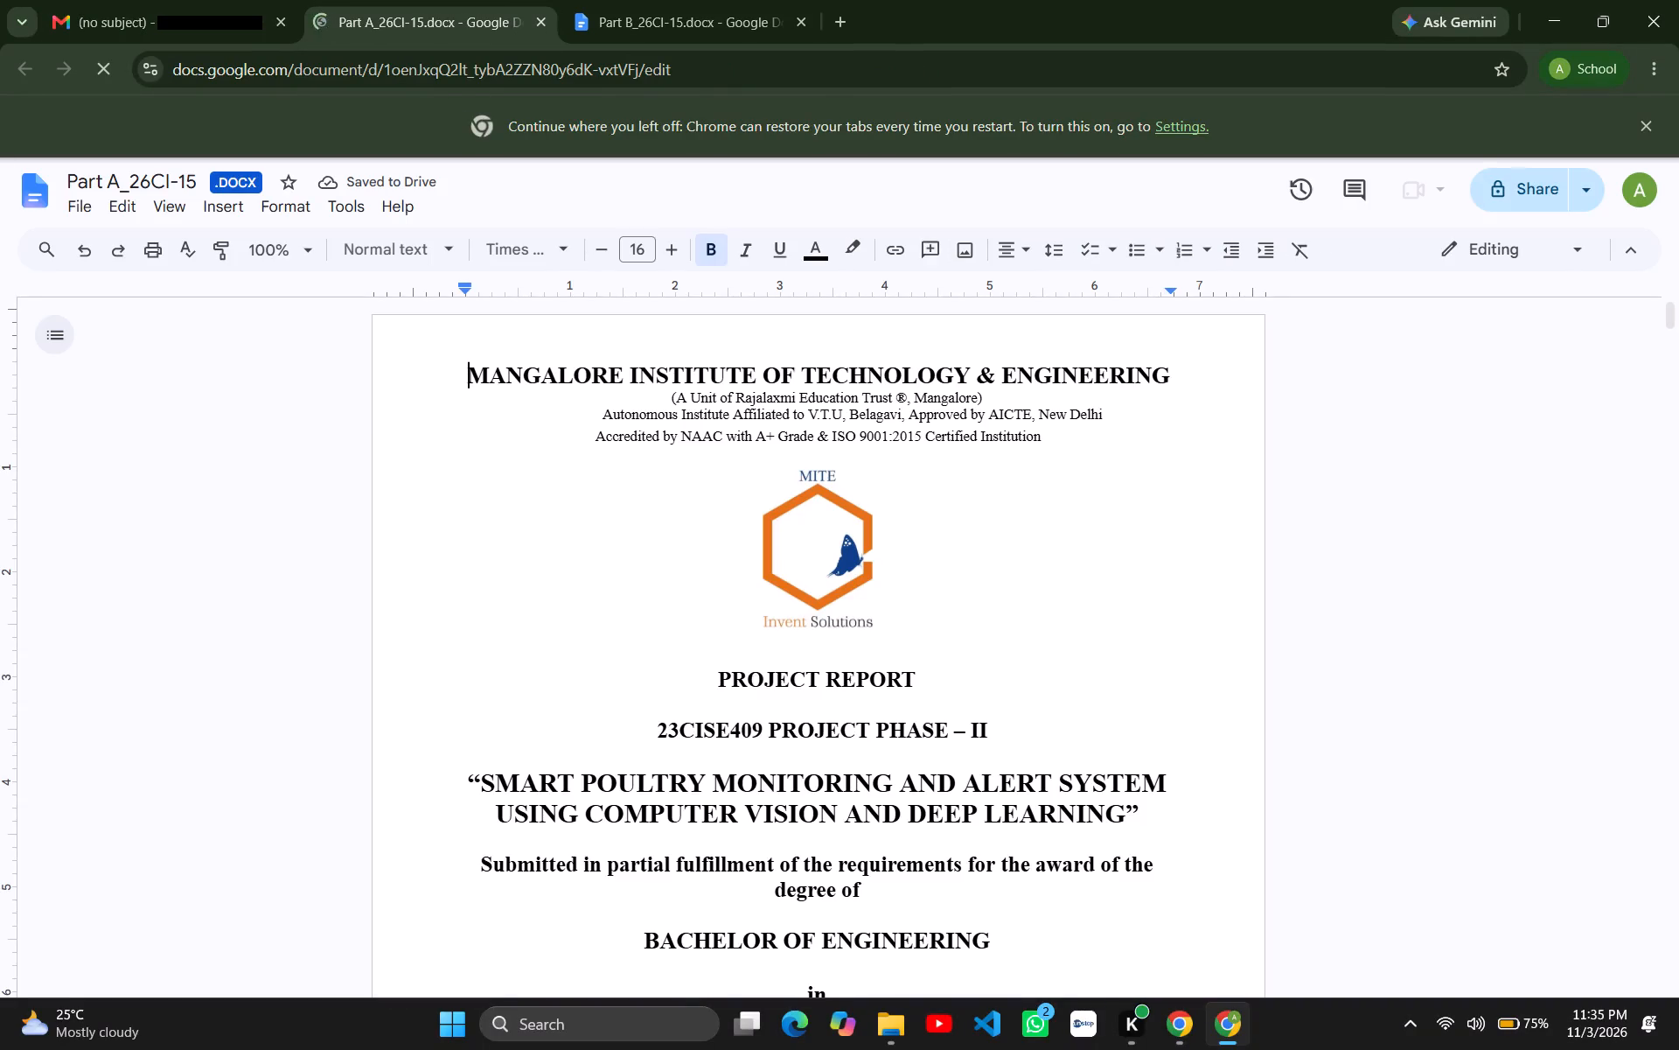
Review the report's cover page and certificate page, including the signature and examiner lines.
scroll(810, 741, down, 5)
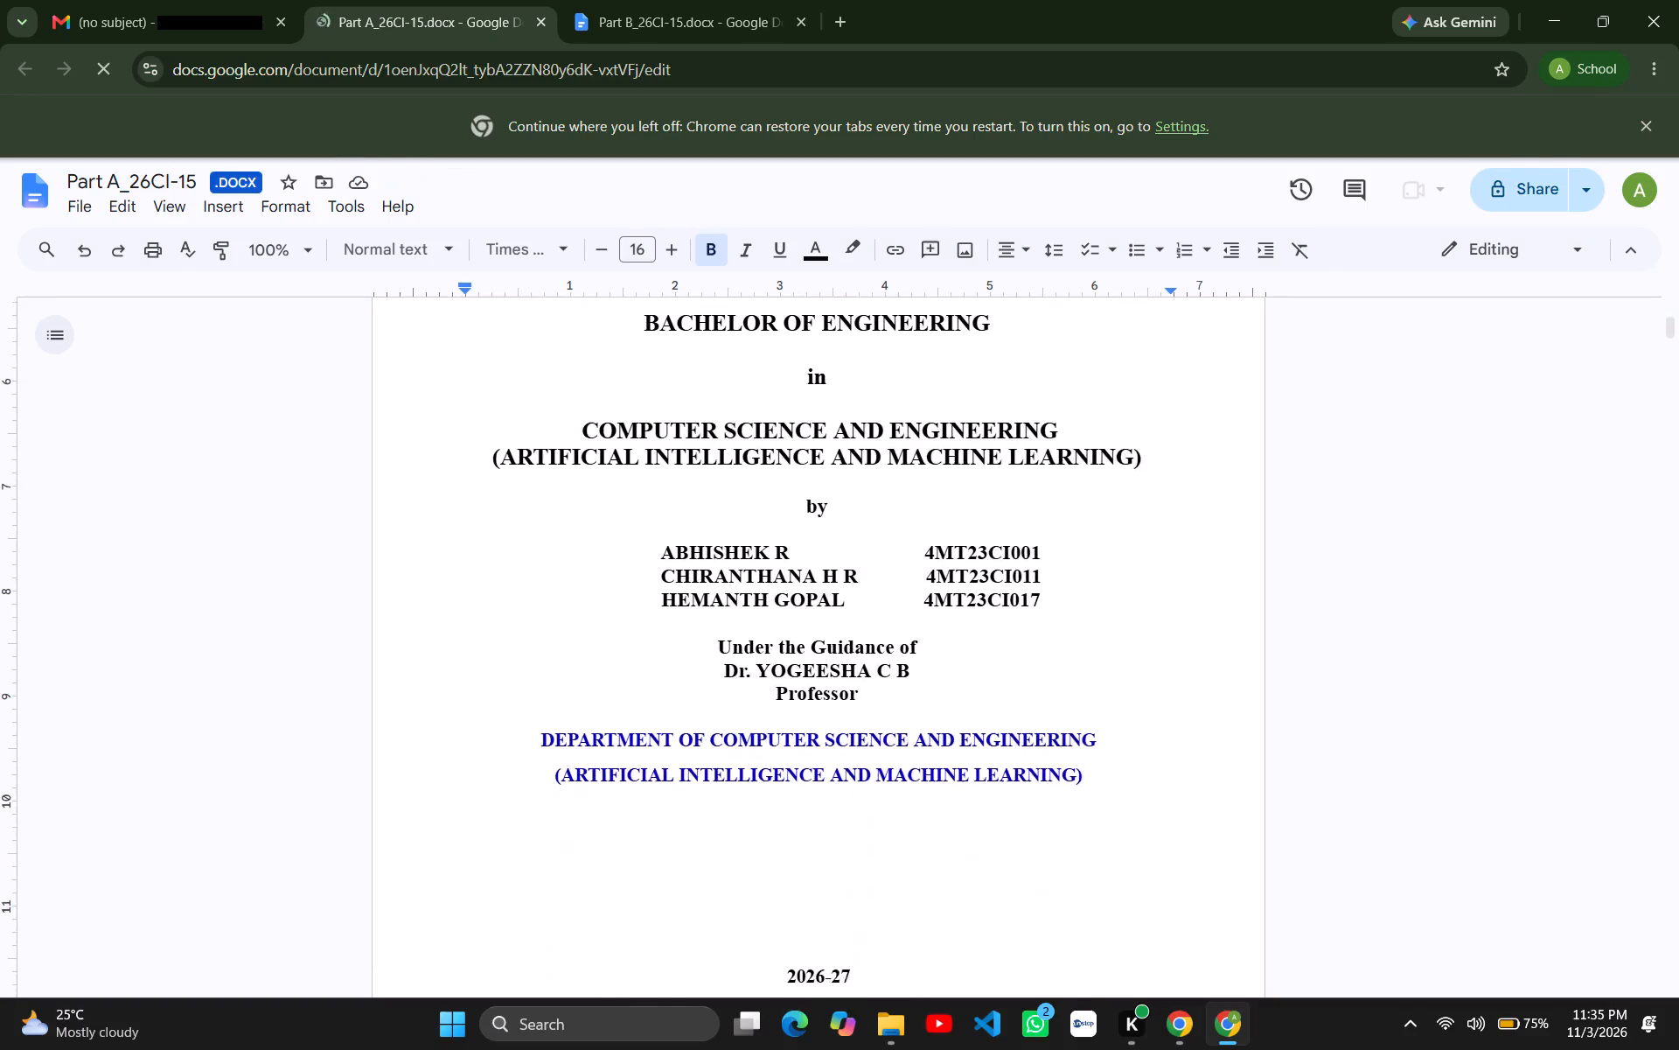
scroll(810, 741, down, 3)
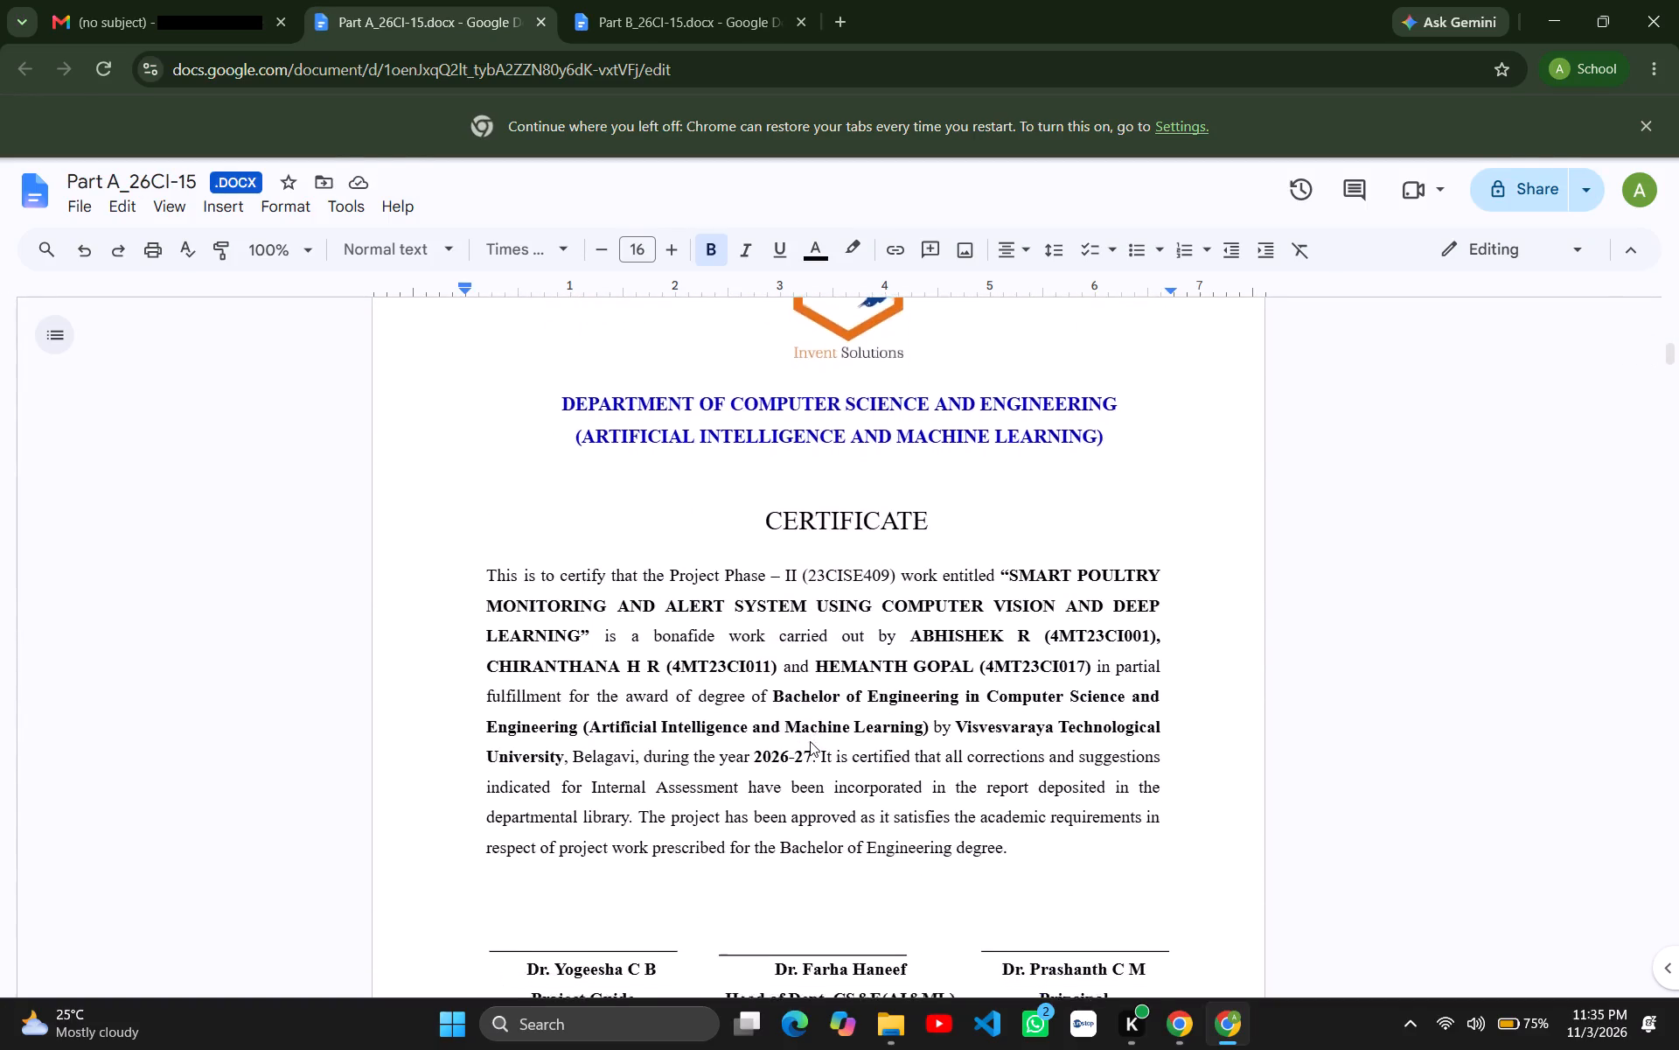
scroll(810, 741, down, 2)
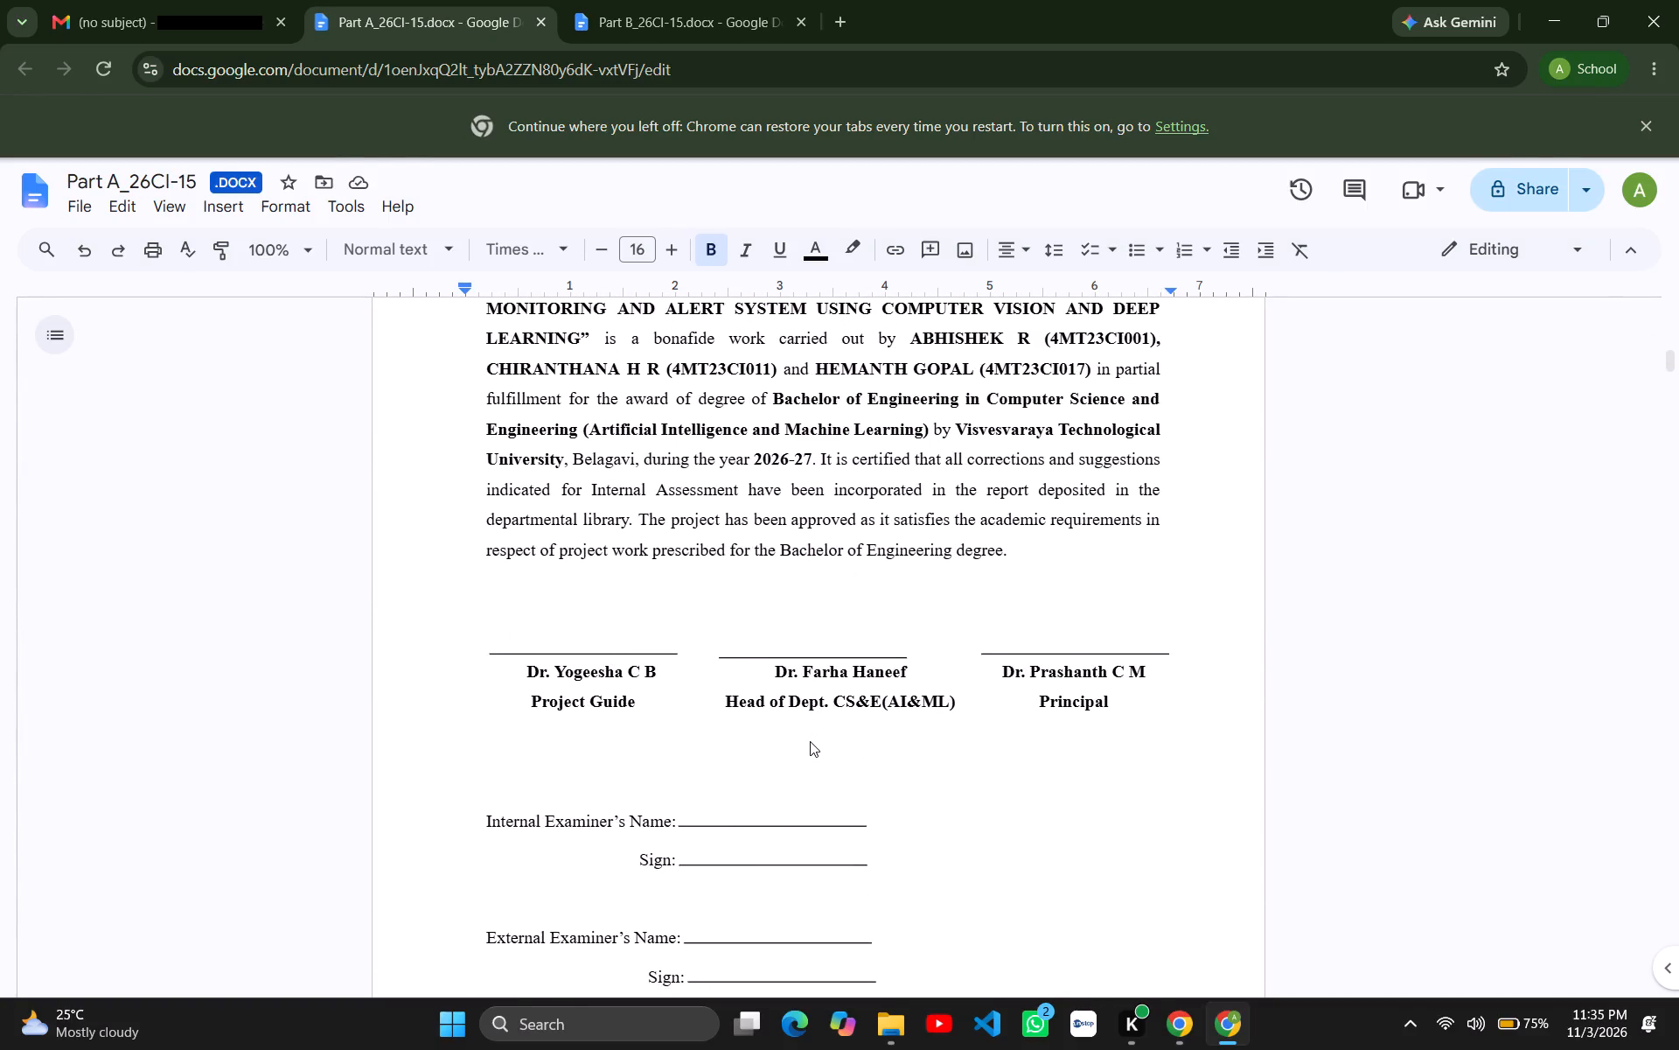
scroll(810, 741, up, 1)
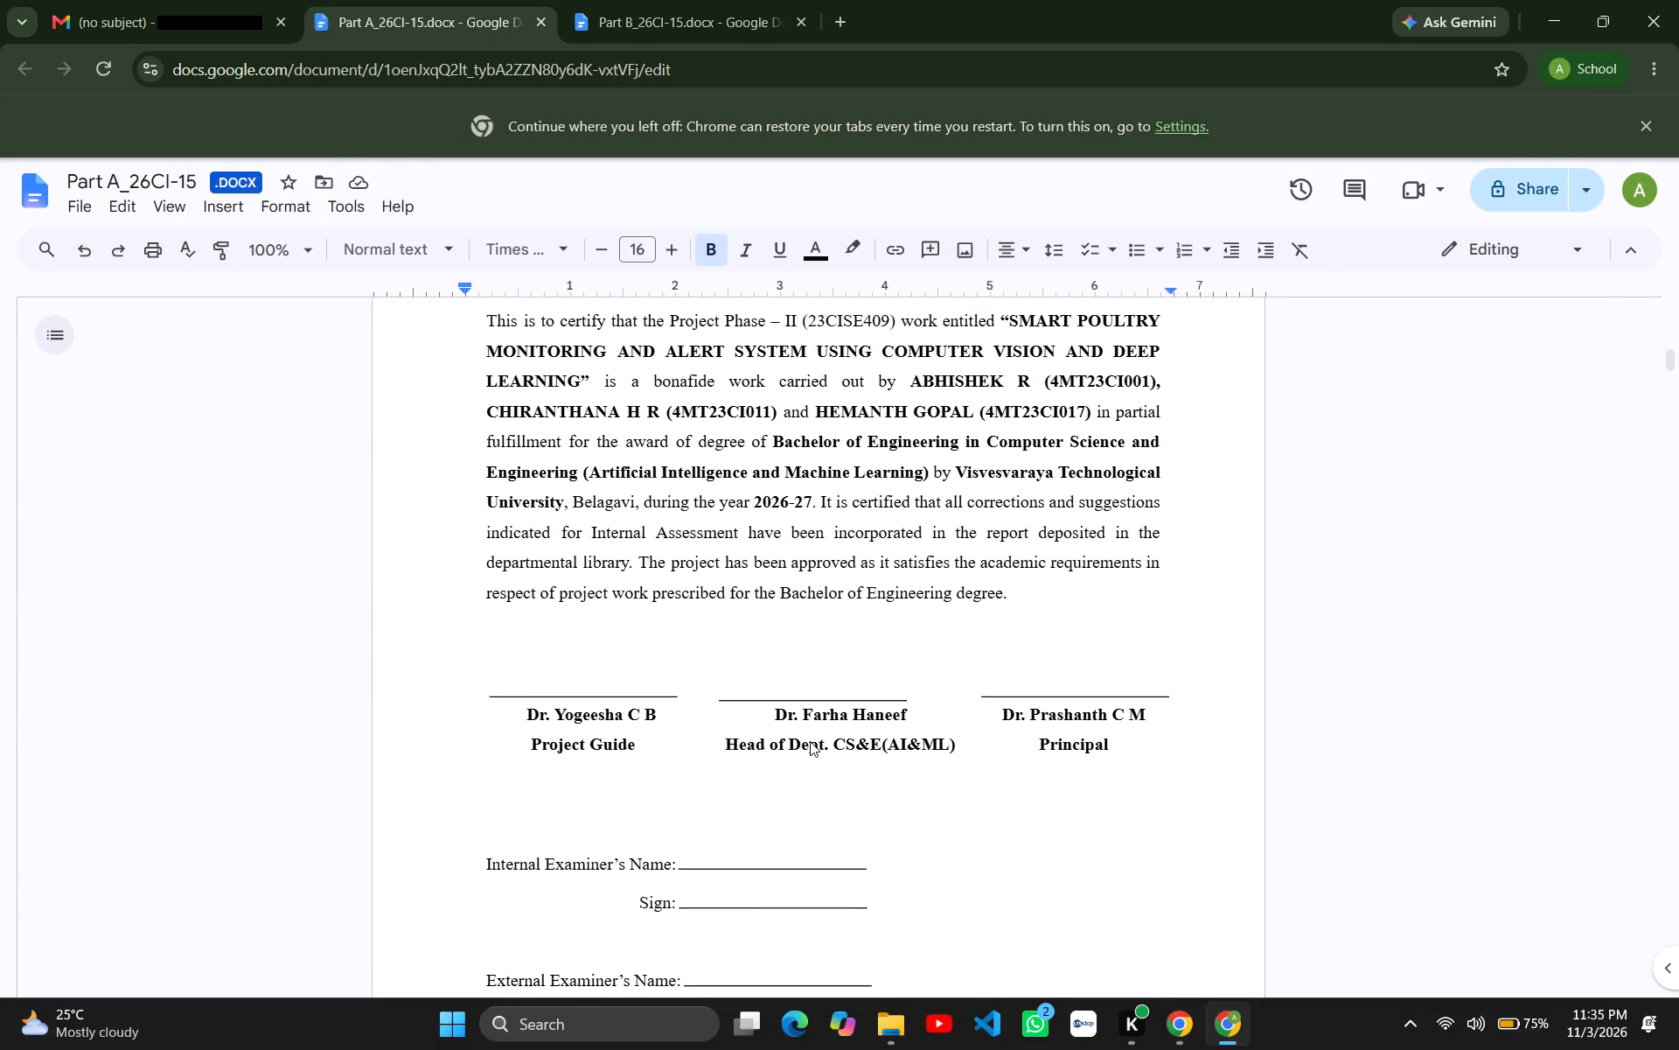
scroll(810, 741, down, 2)
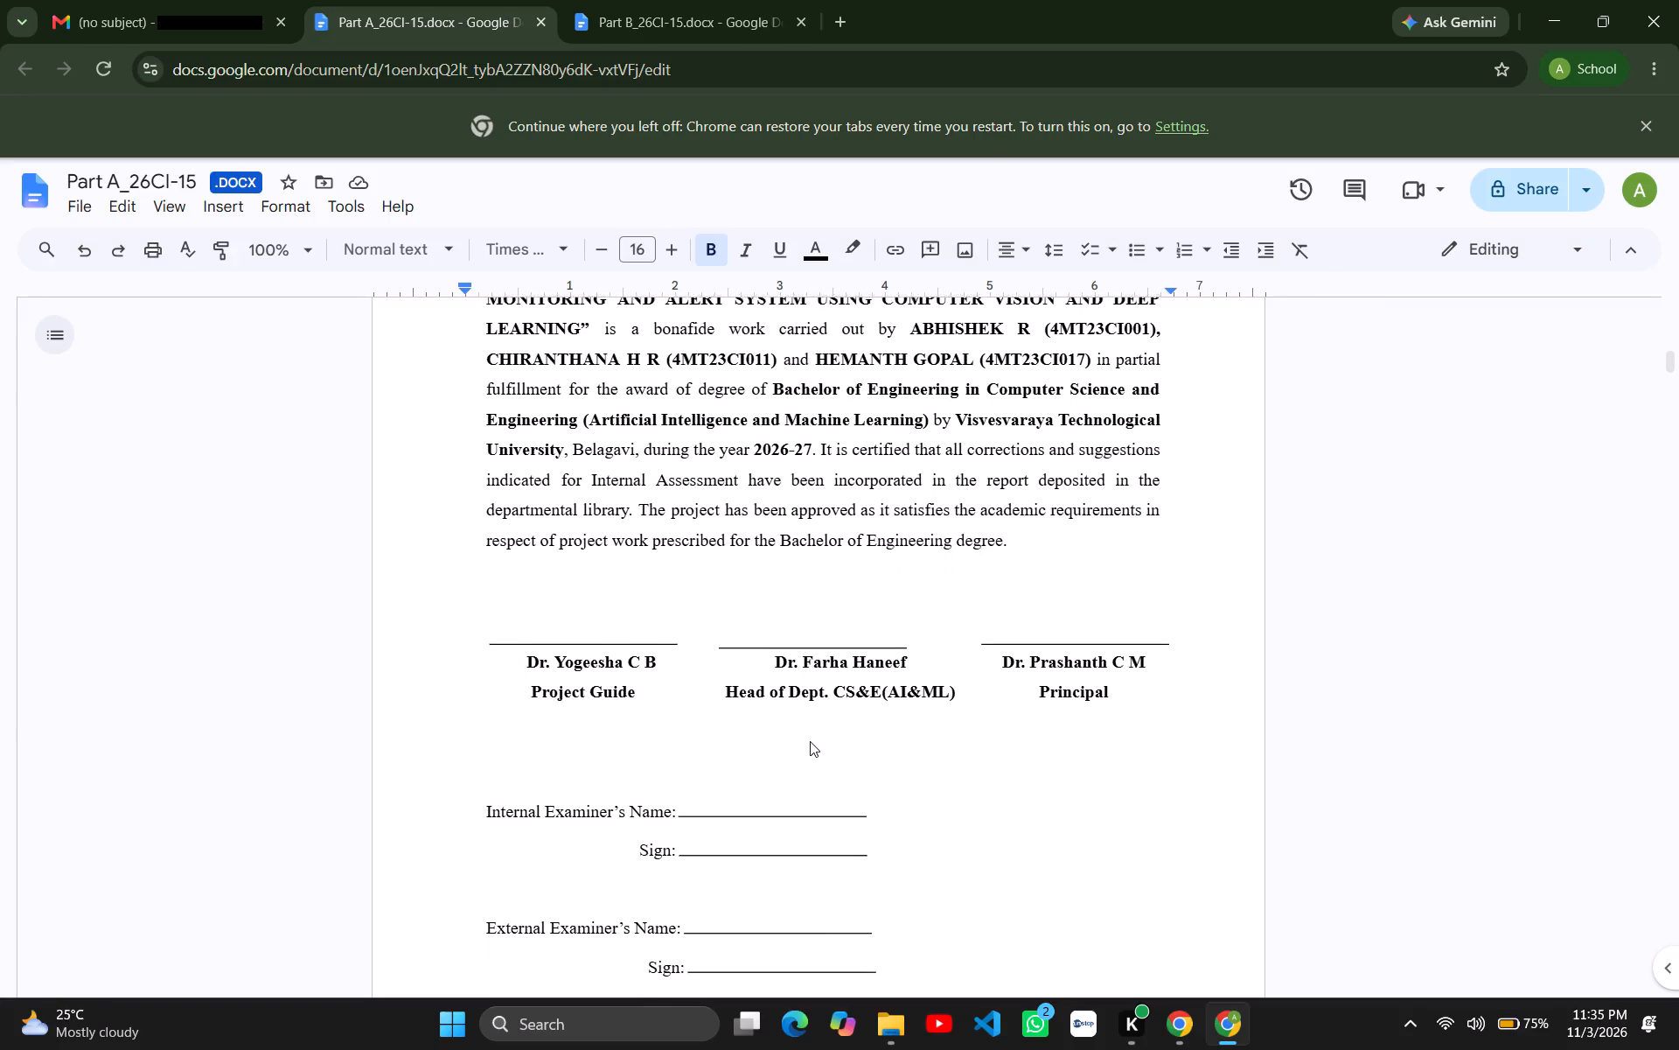
scroll(810, 741, down, 1)
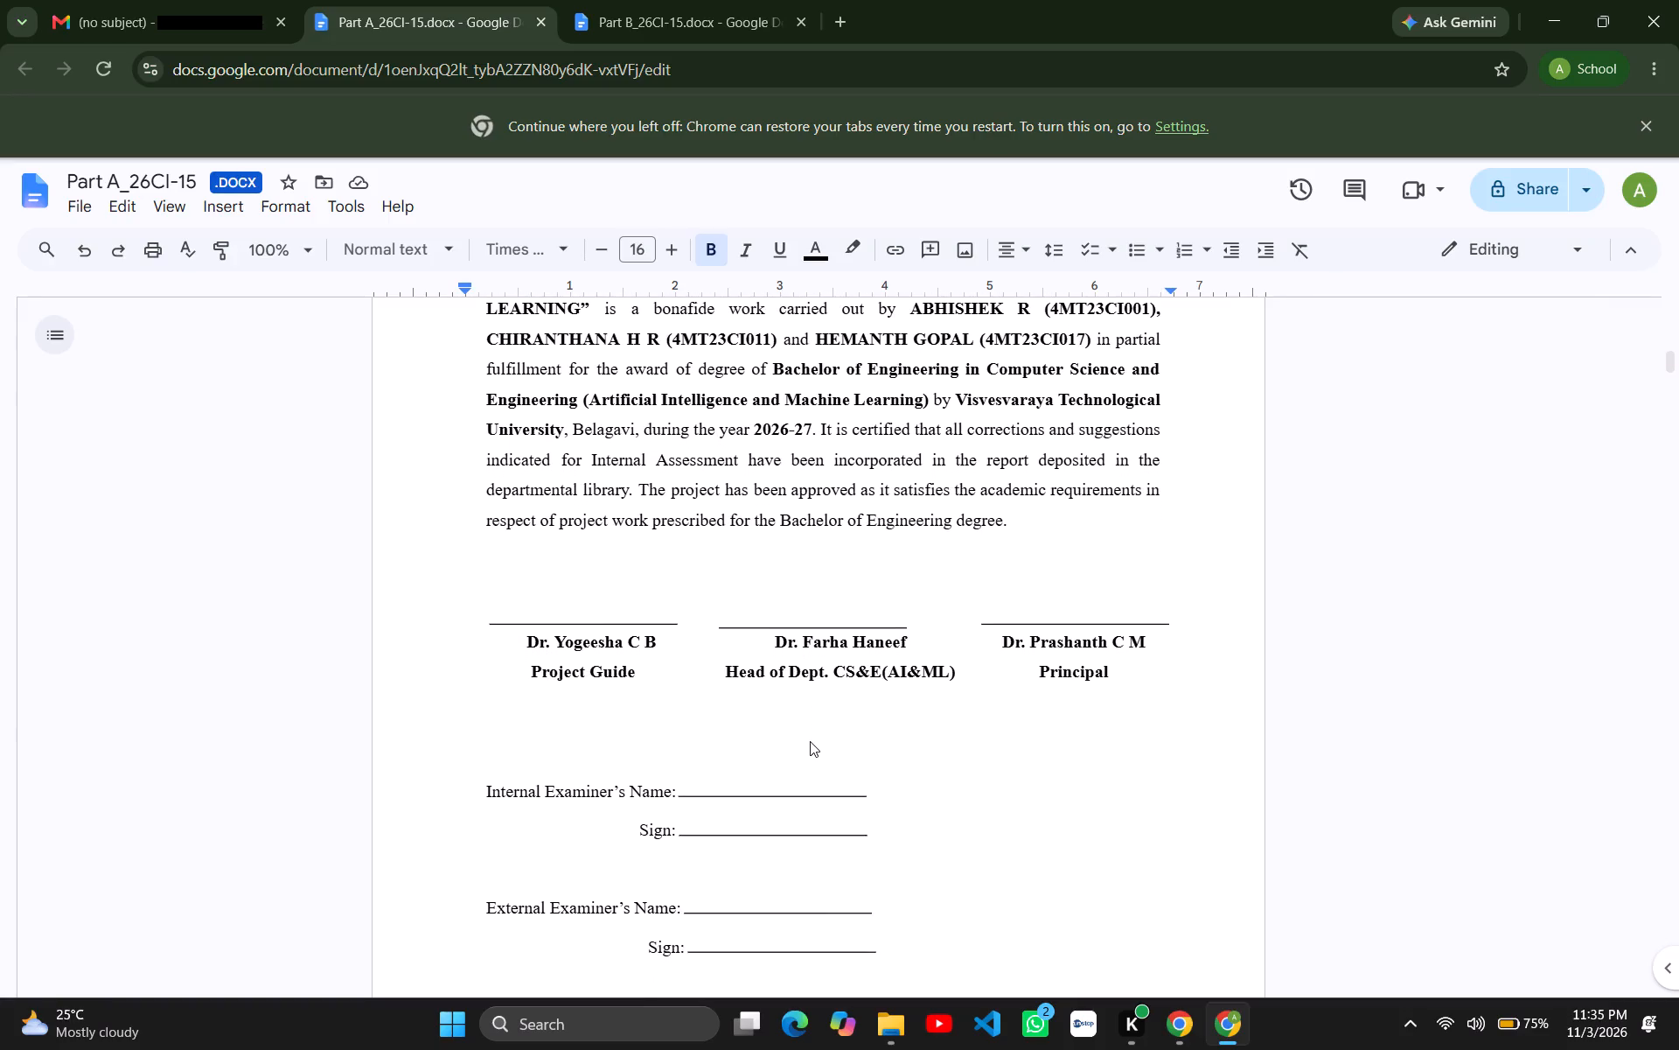
scroll(810, 741, down, 2)
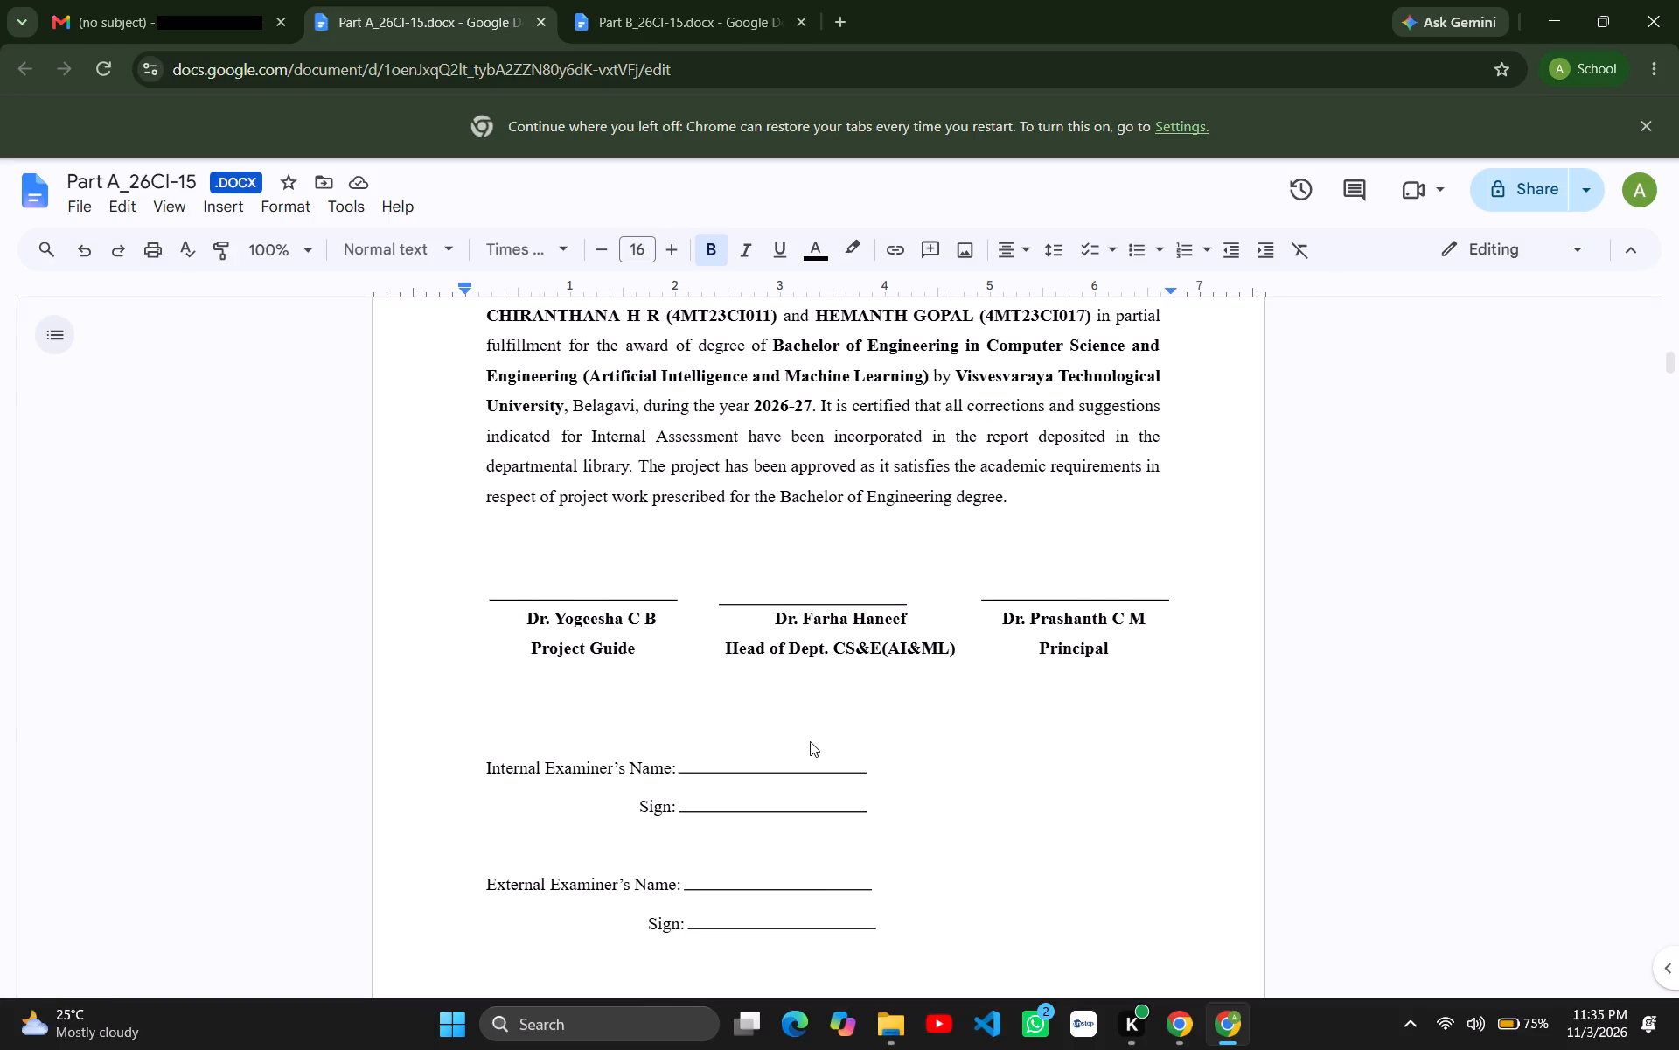
scroll(810, 741, down, 2)
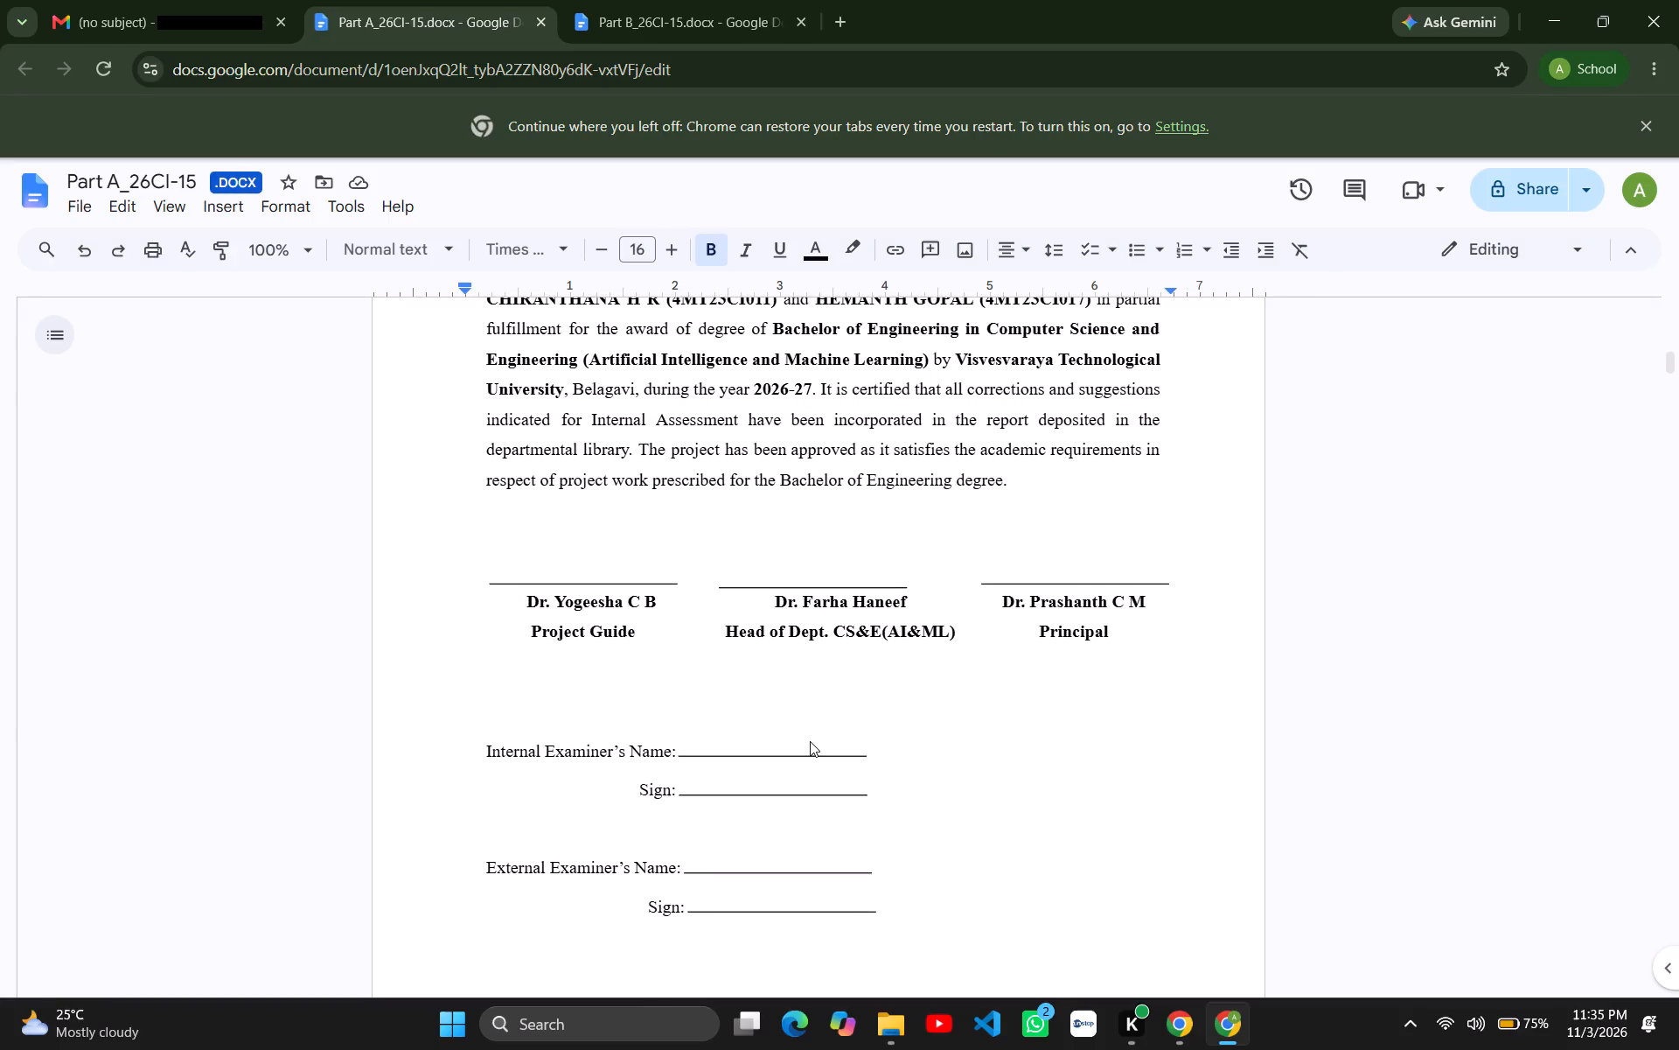
scroll(810, 741, down, 1)
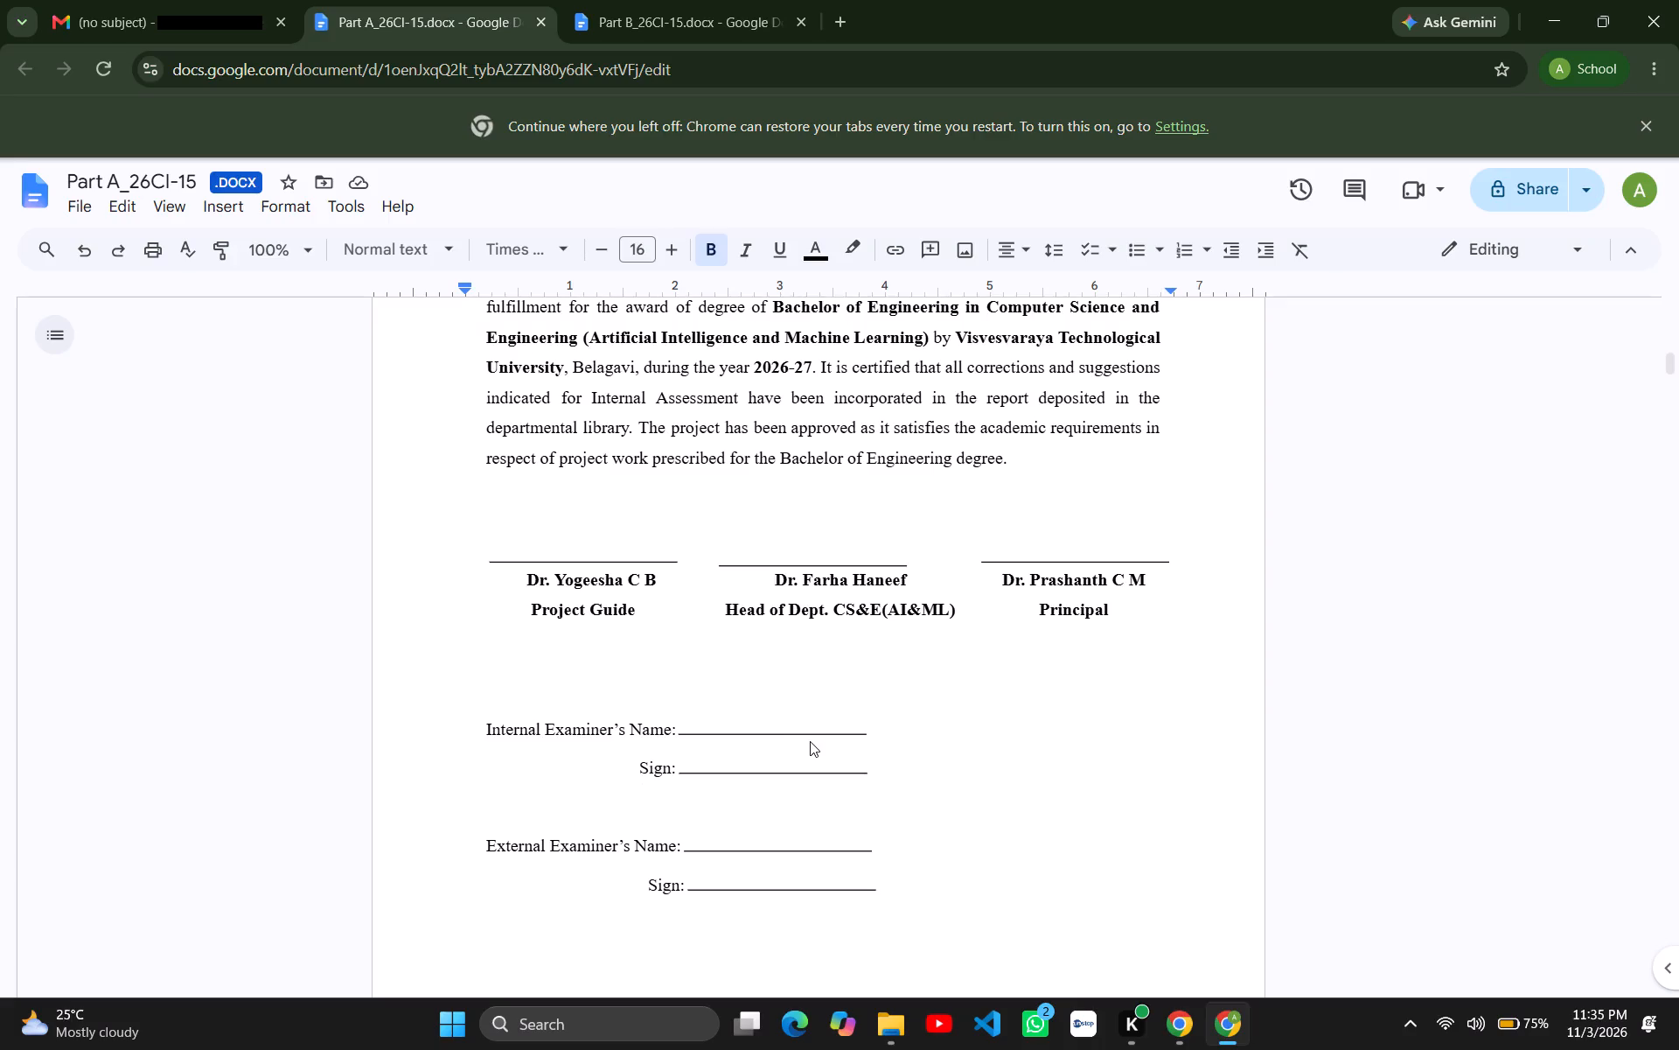
Review the report's pages from the declaration through to the abstract.
scroll(810, 741, down, 3)
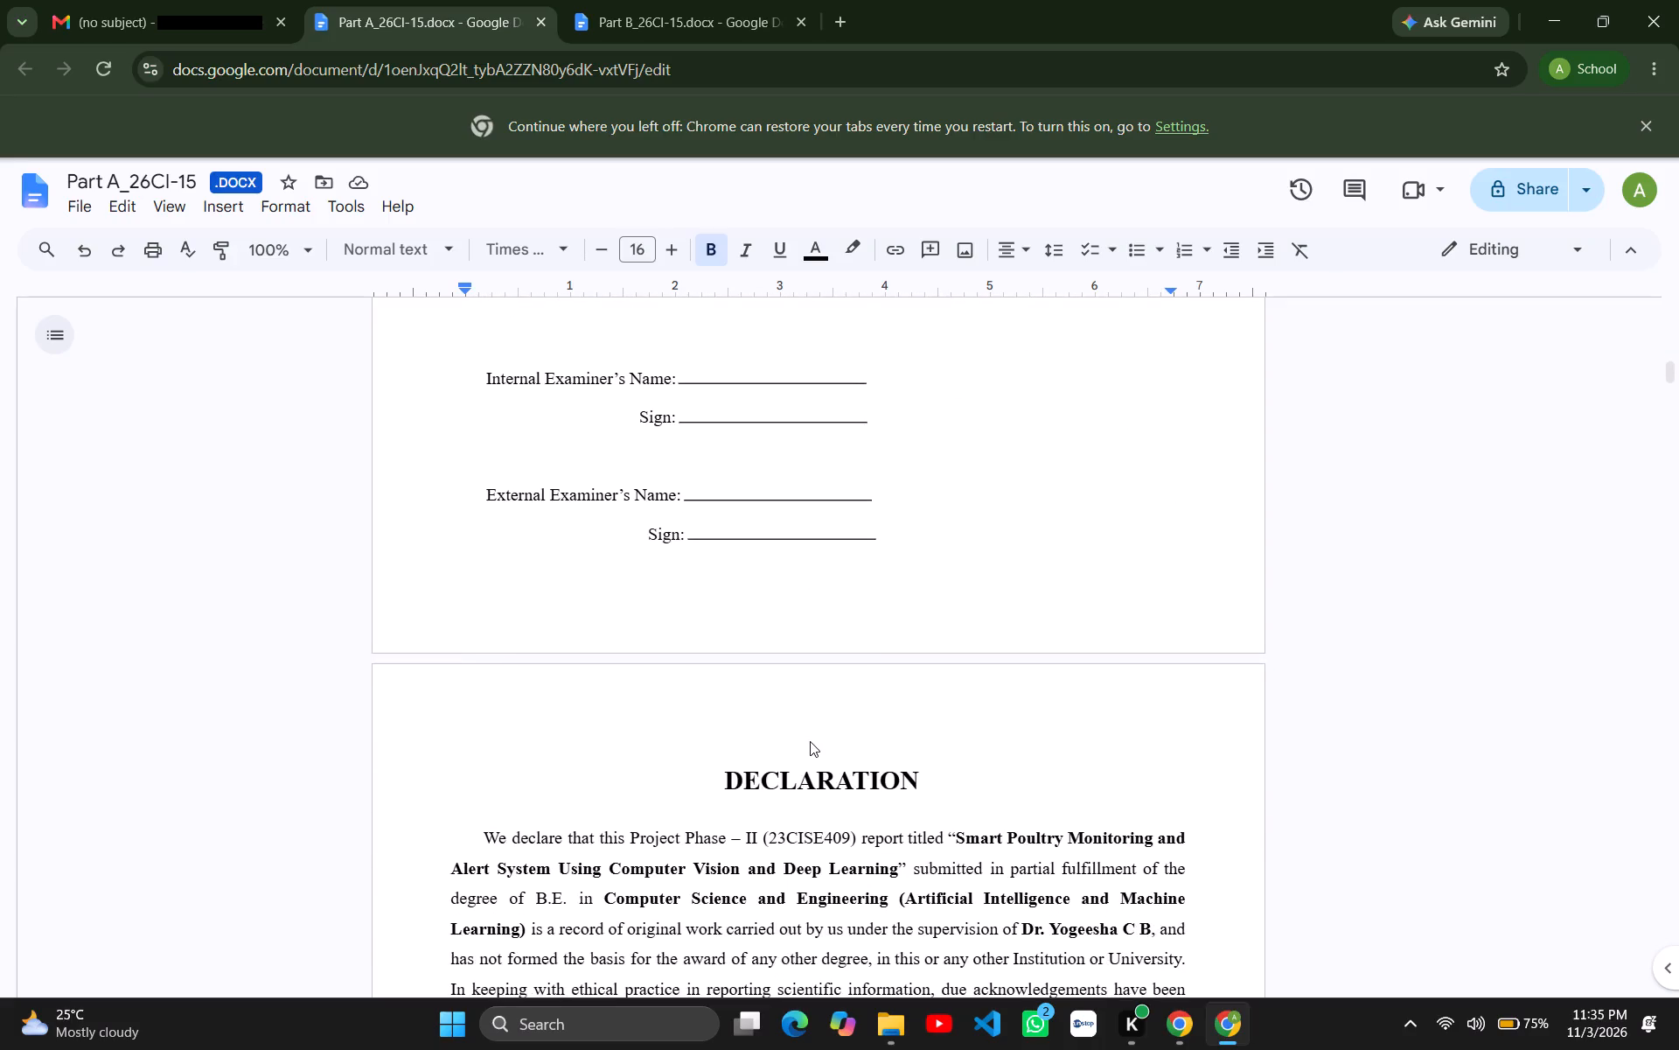
scroll(810, 741, down, 2)
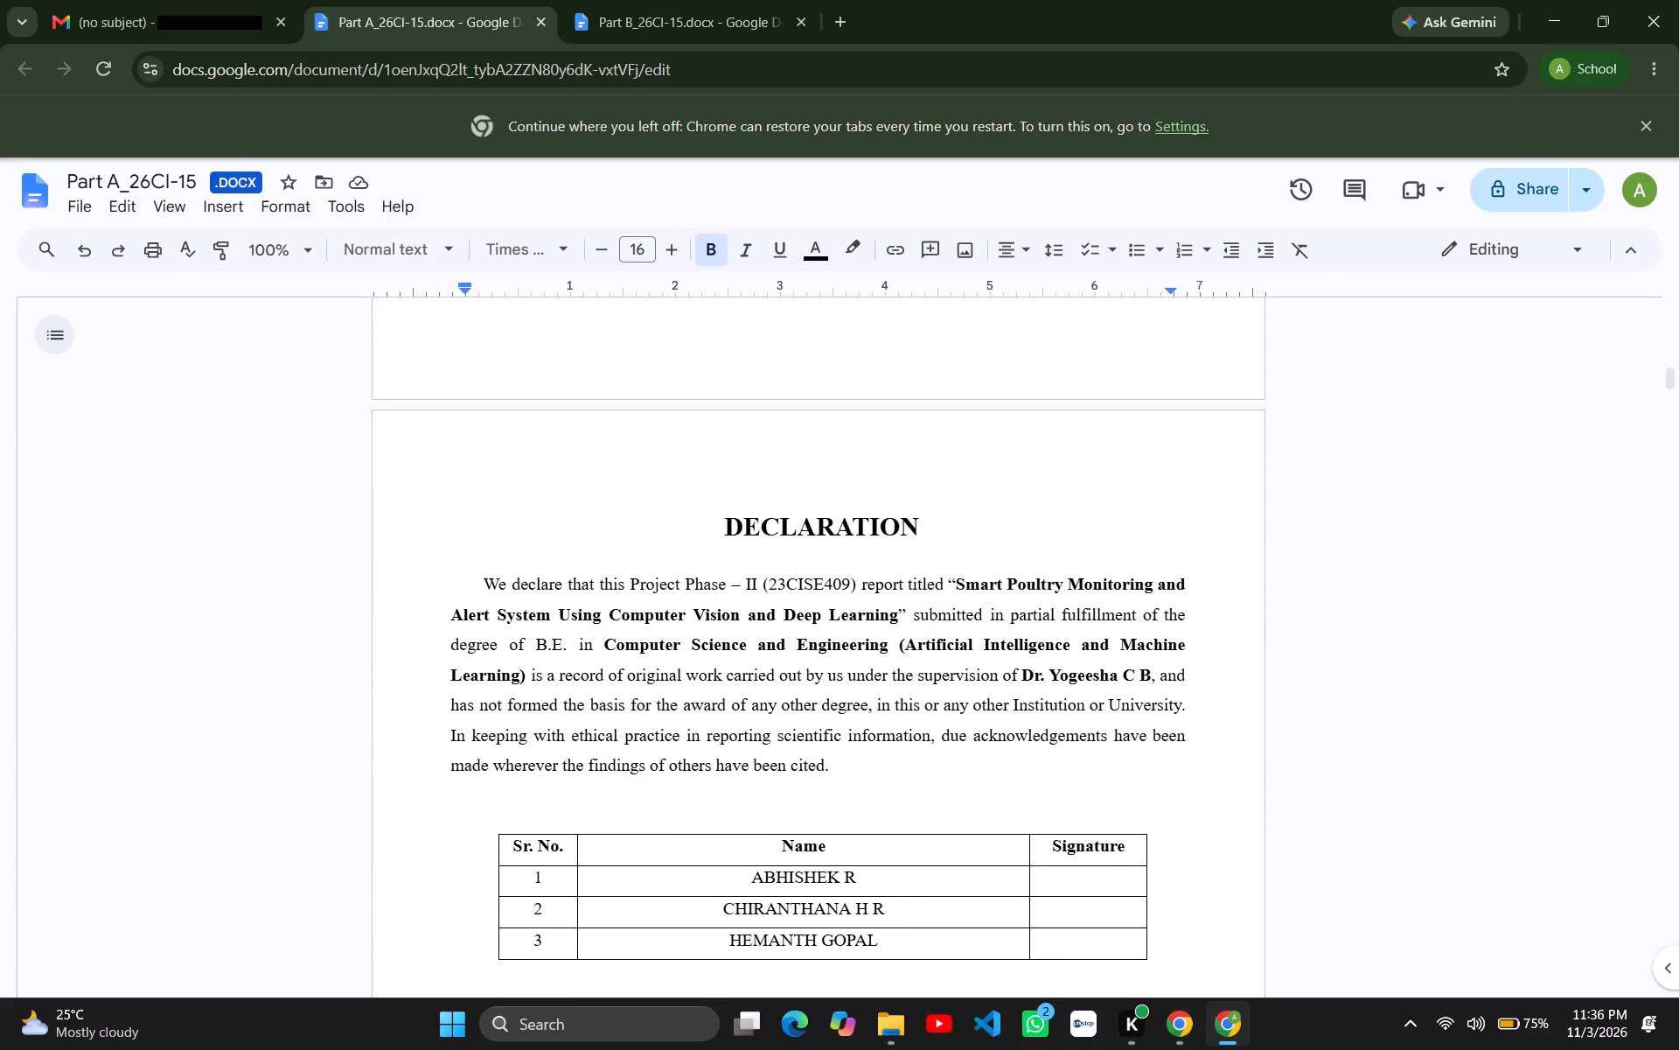
scroll(810, 741, down, 1)
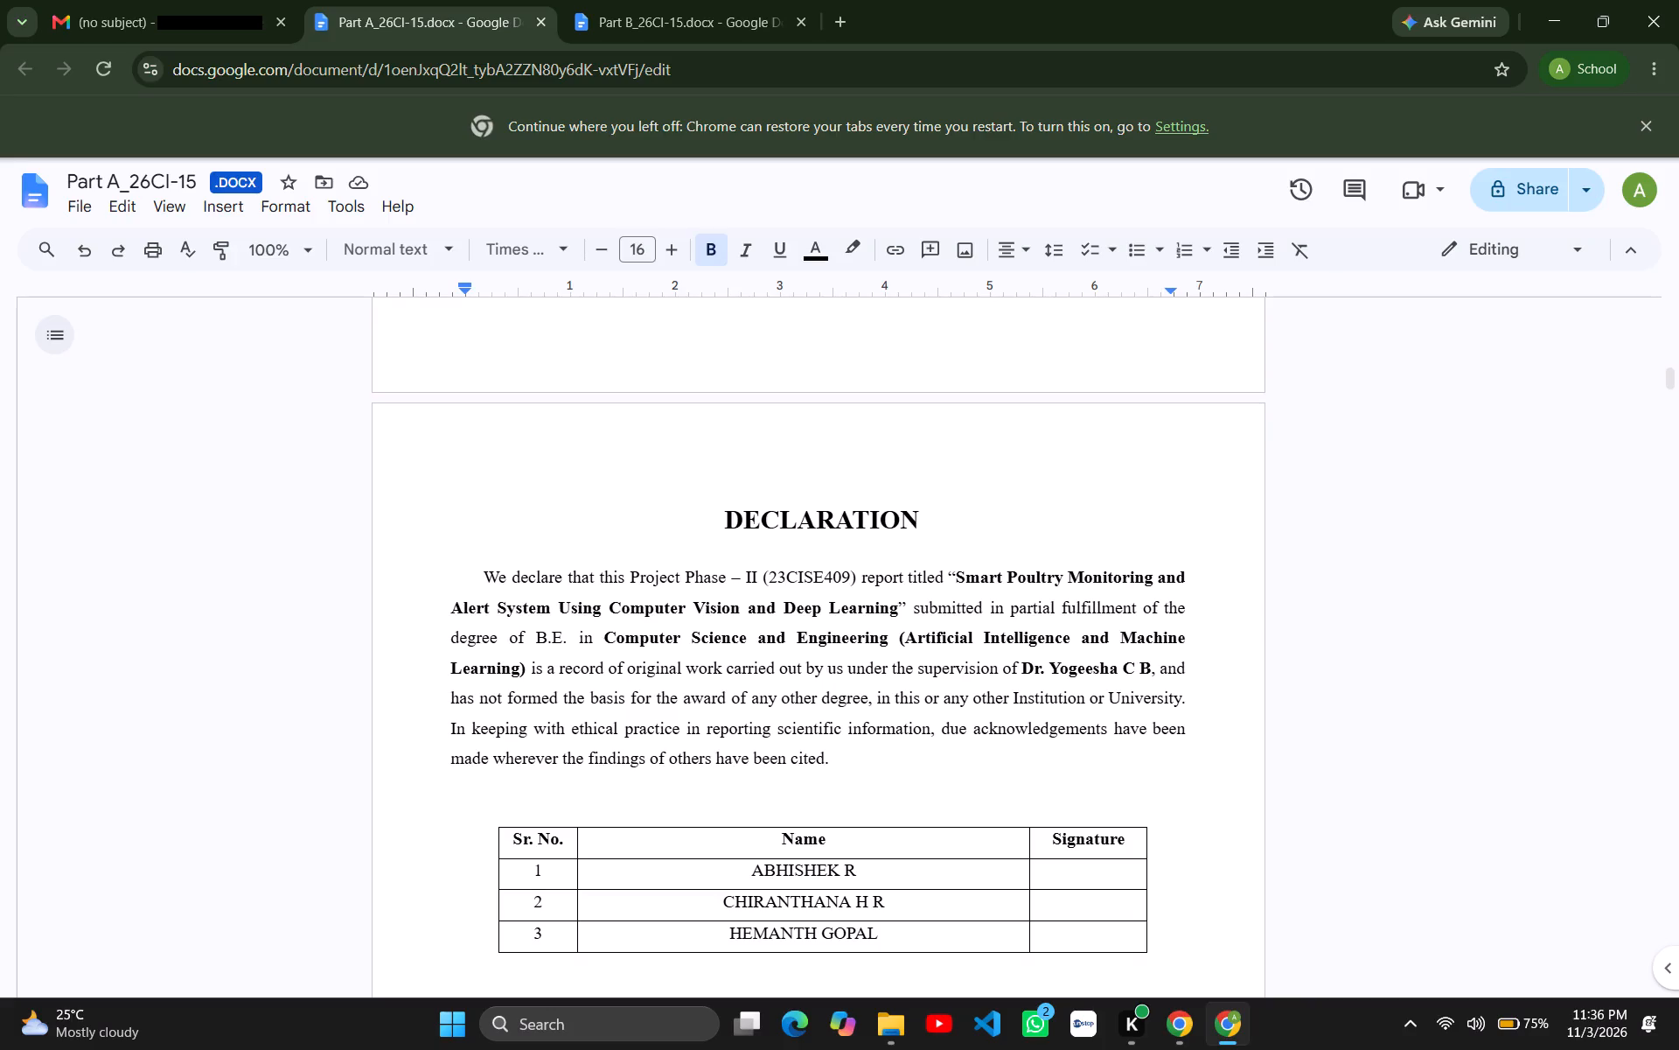
scroll(810, 741, down, 5)
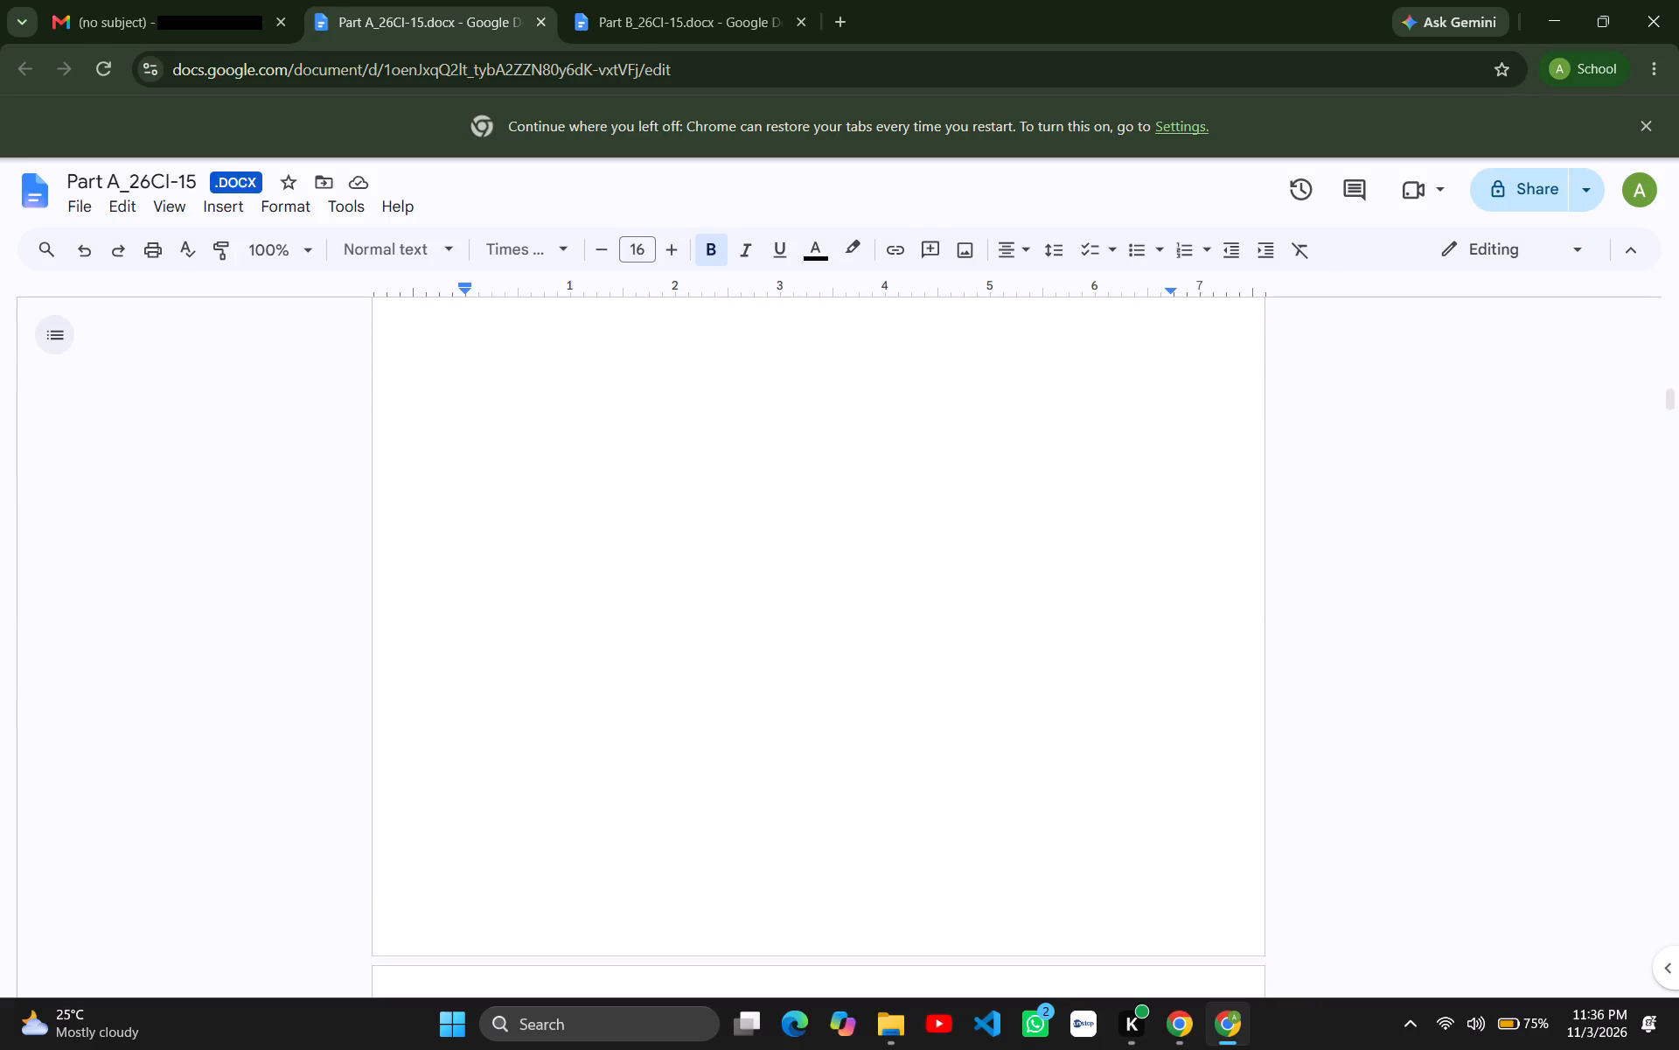
scroll(810, 741, down, 3)
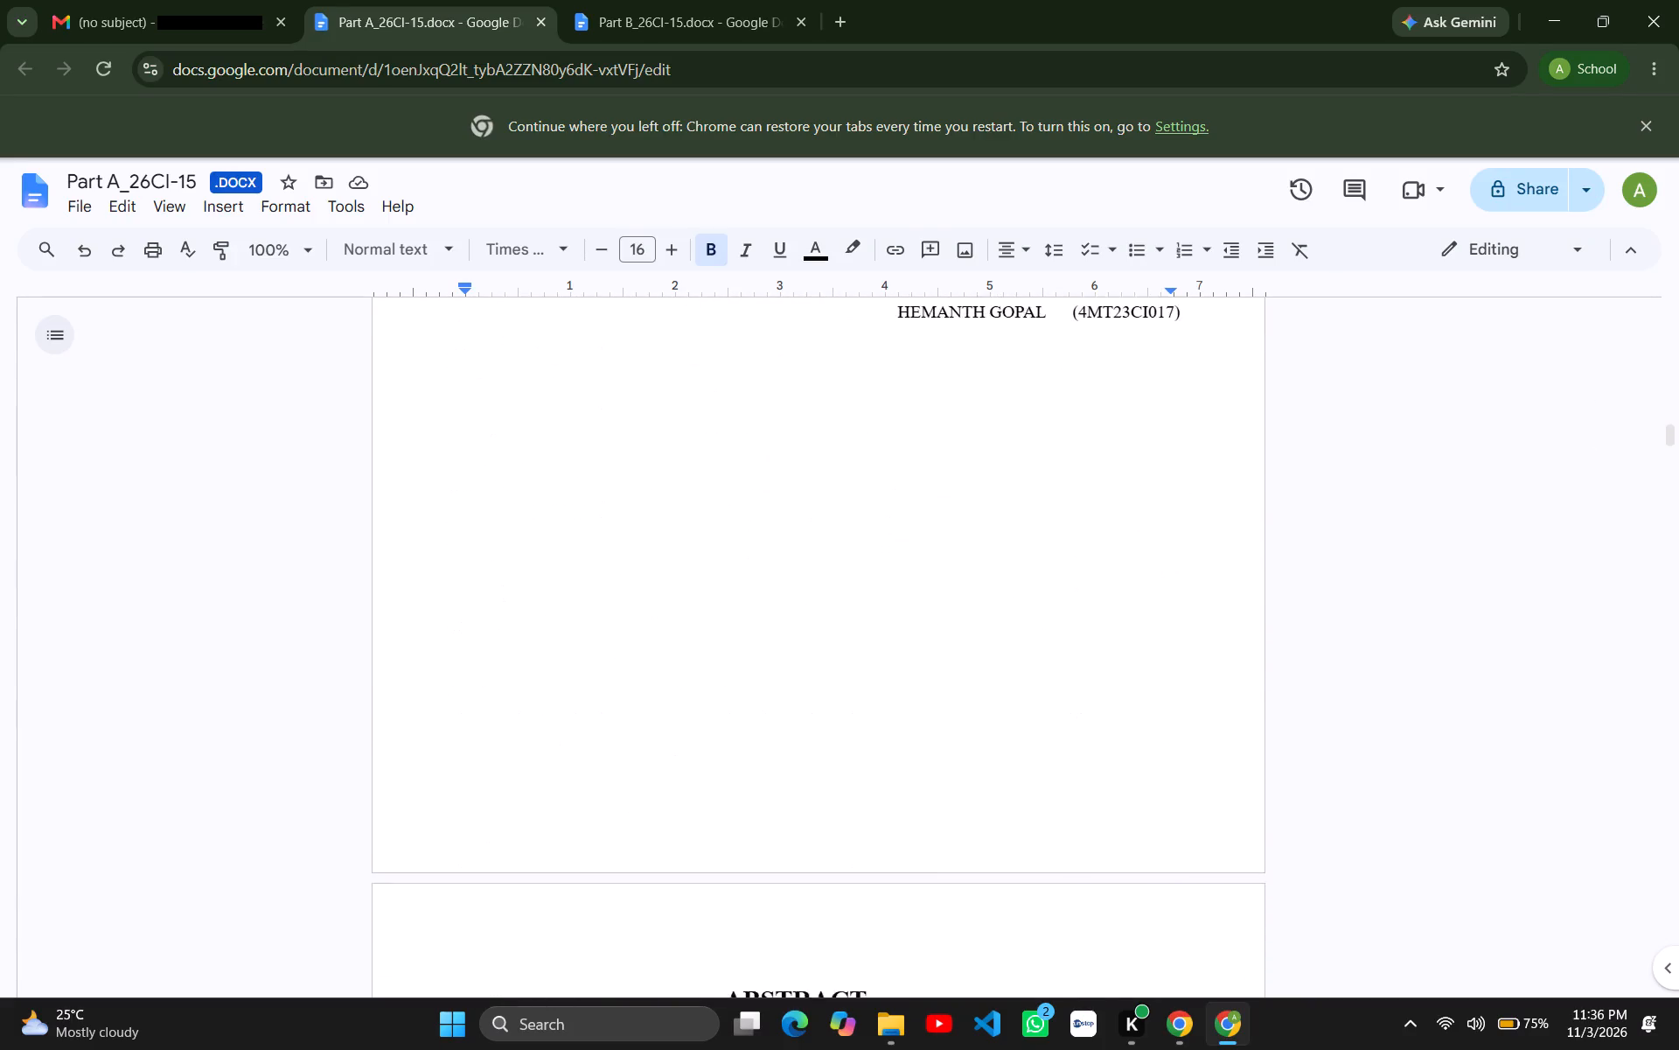
scroll(810, 741, down, 4)
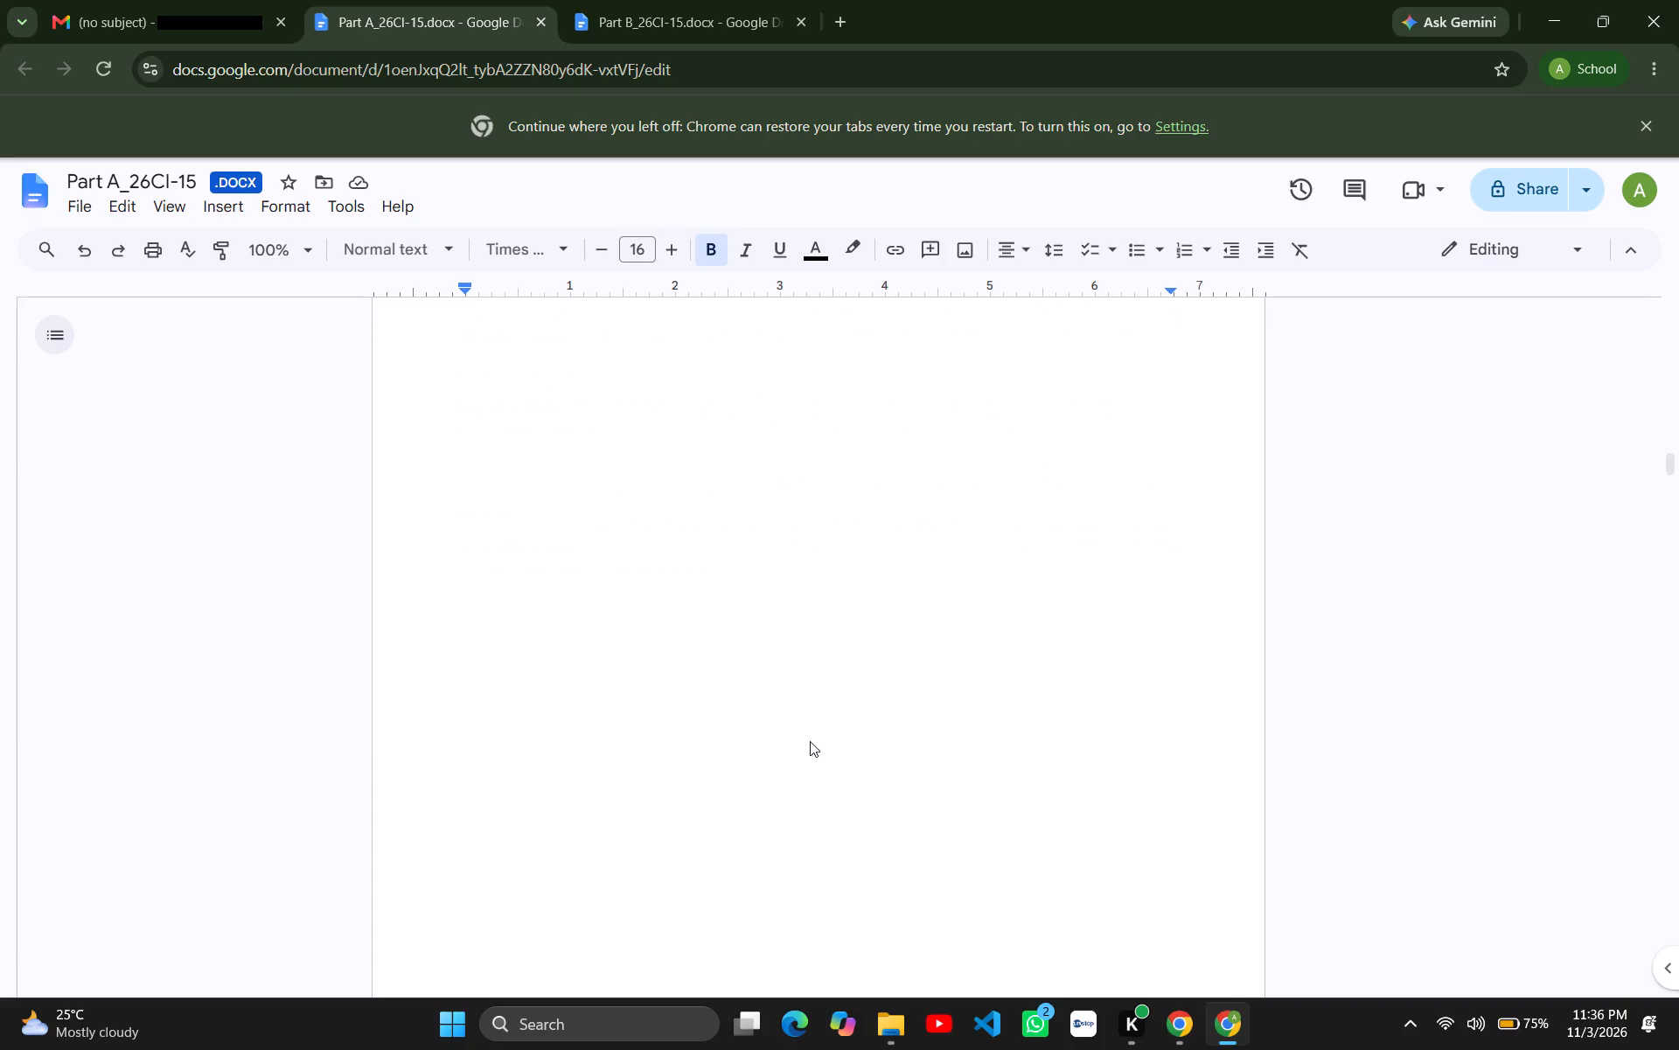
scroll(810, 741, up, 1)
scroll(810, 741, right, 1)
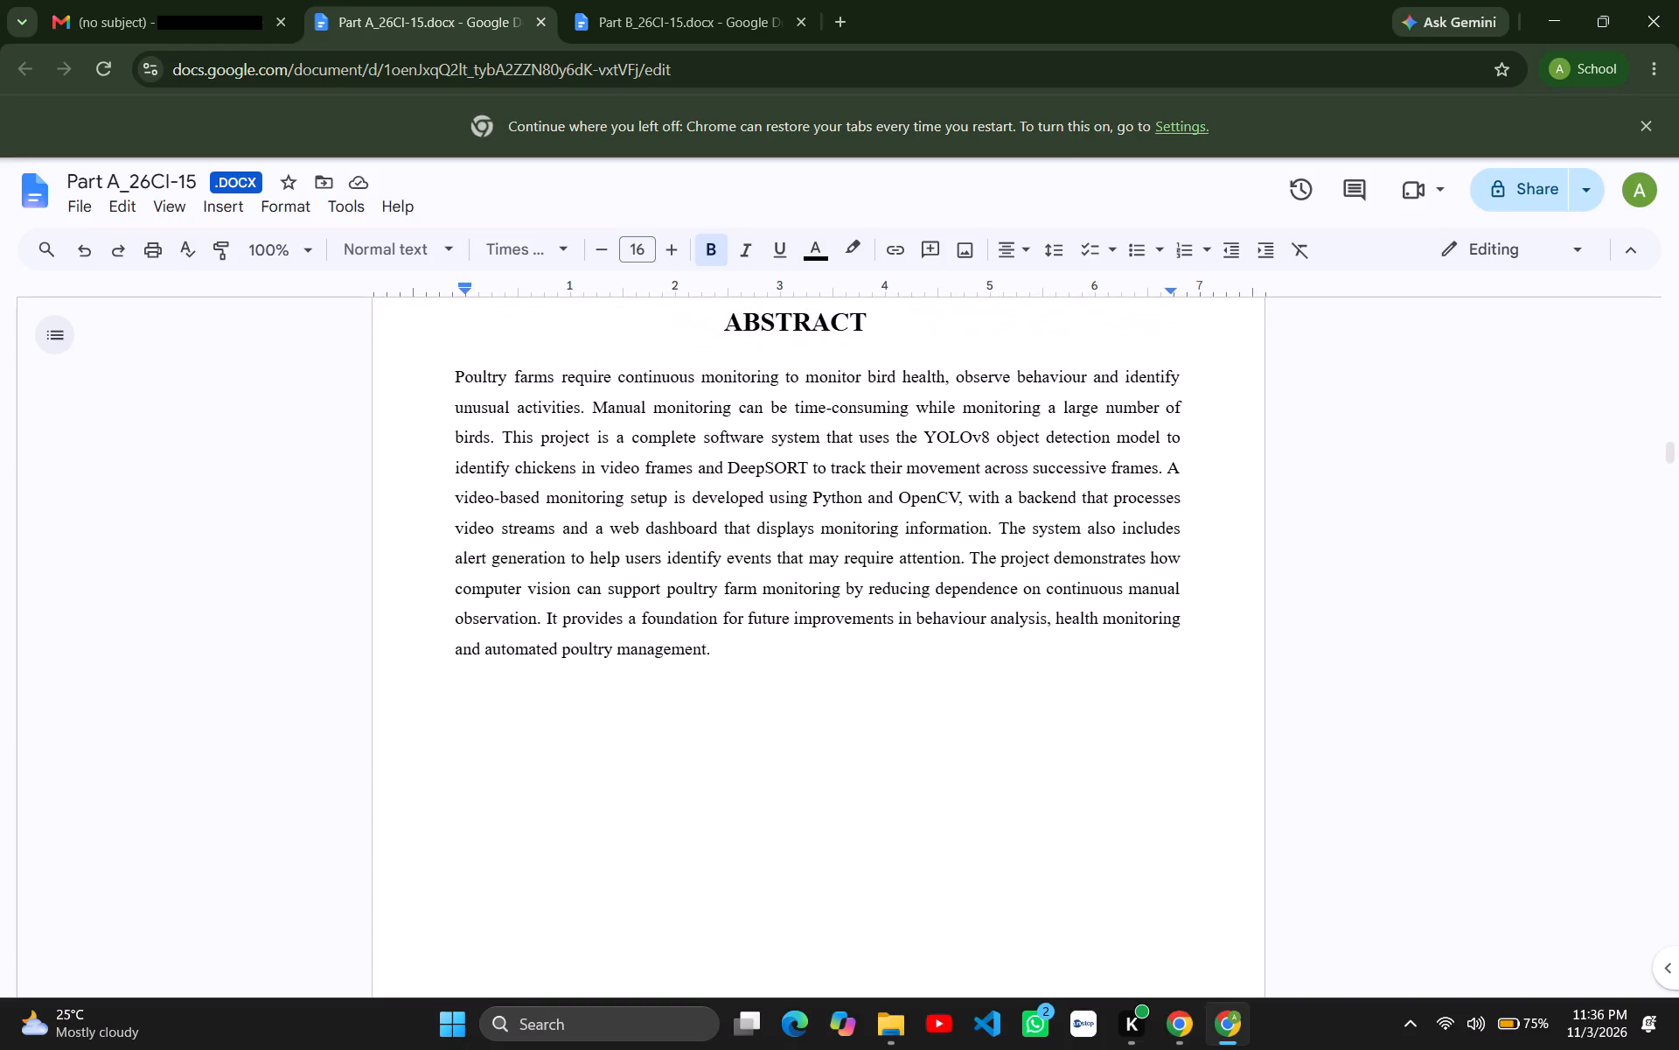
scroll(810, 741, right, 1)
Examine the table of contents, its chapter entries and the table borders across the page break.
scroll(810, 741, down, 3)
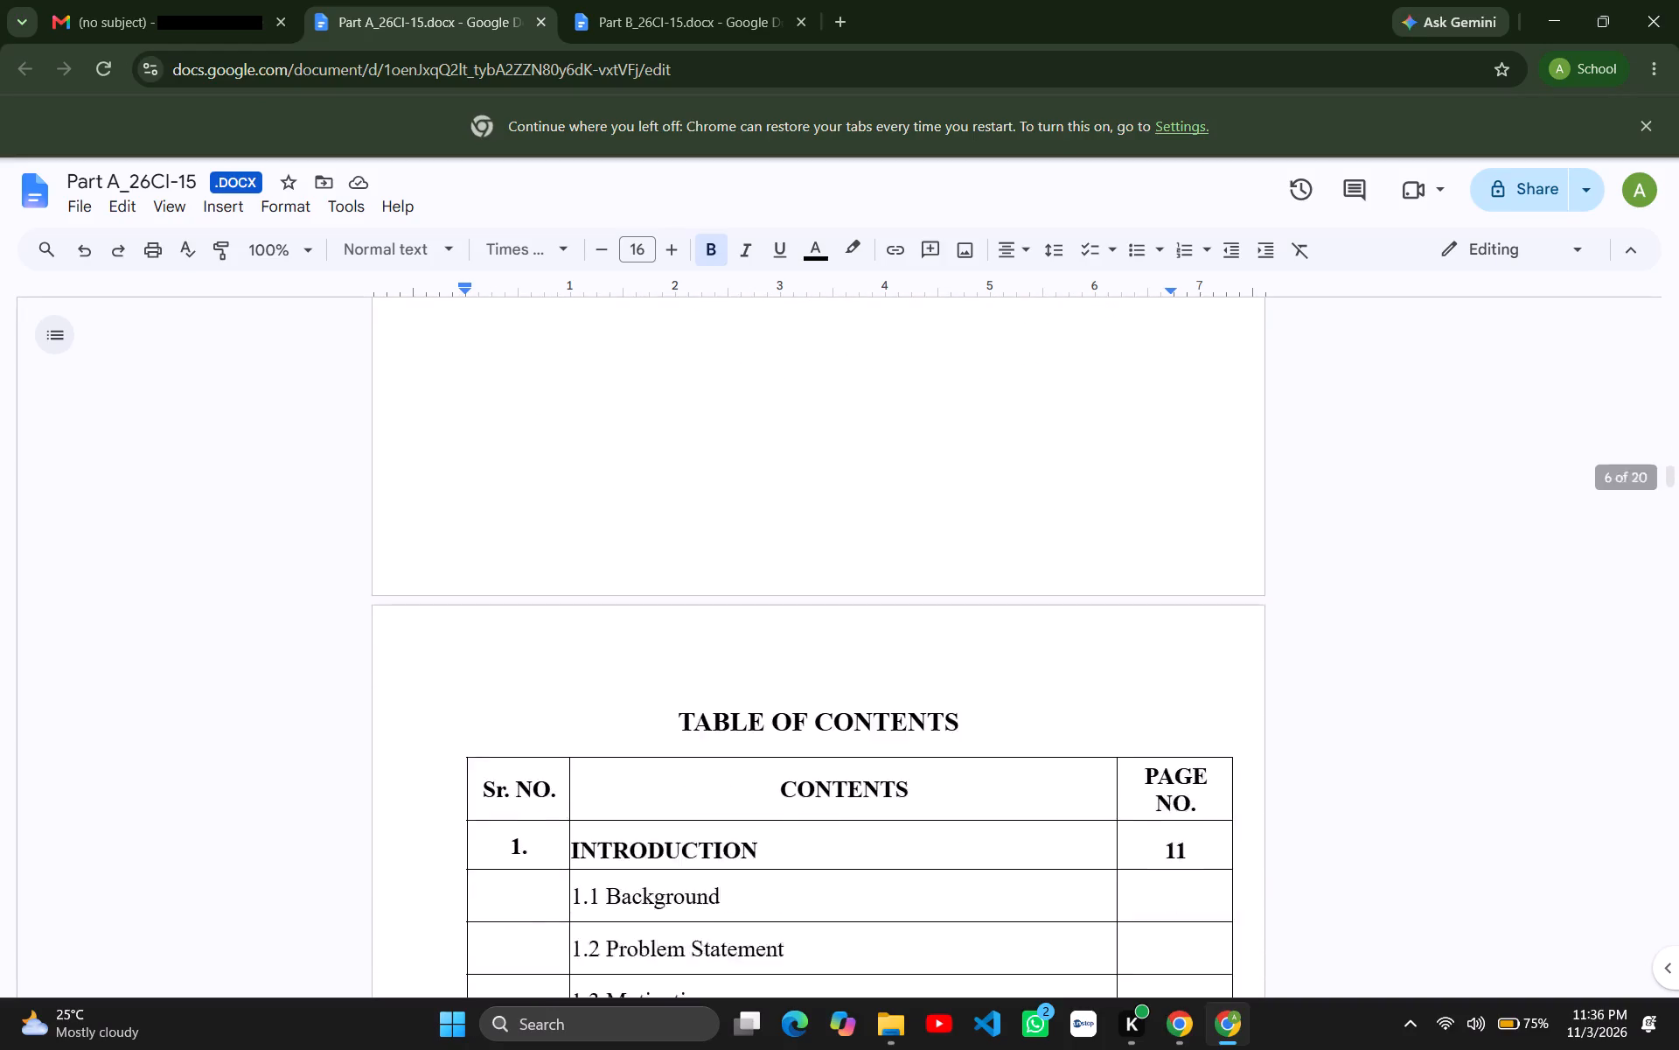
scroll(810, 741, down, 1)
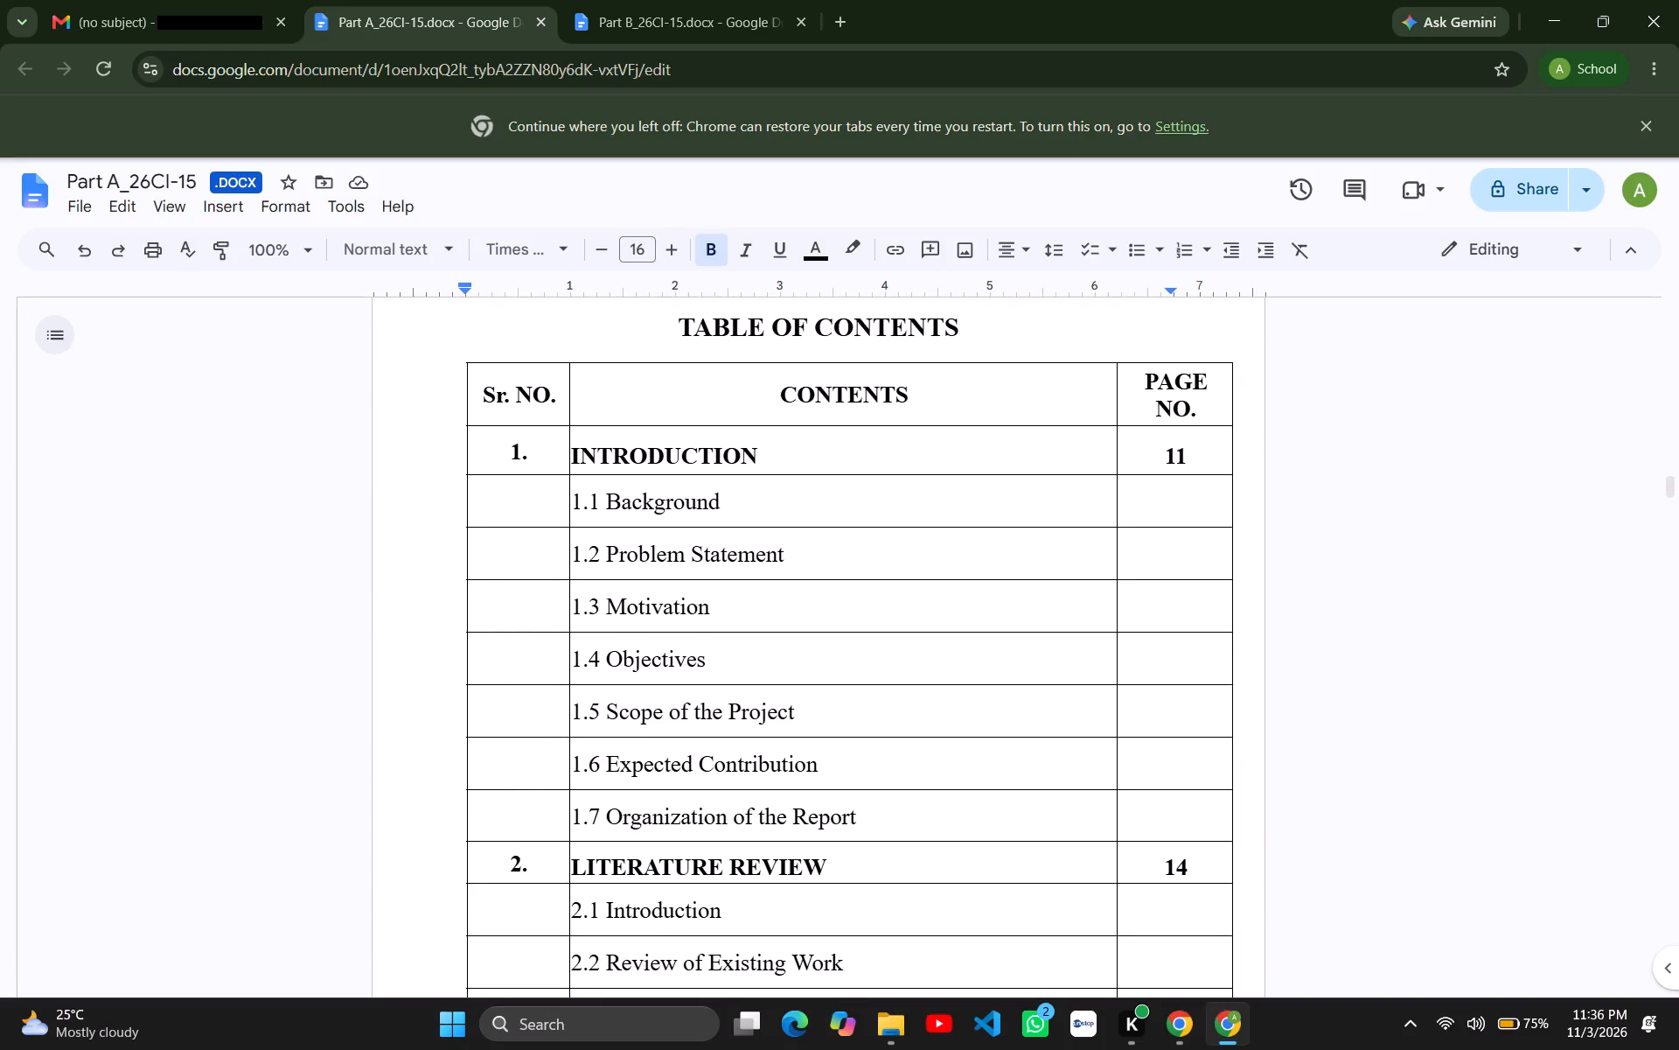
scroll(810, 741, down, 2)
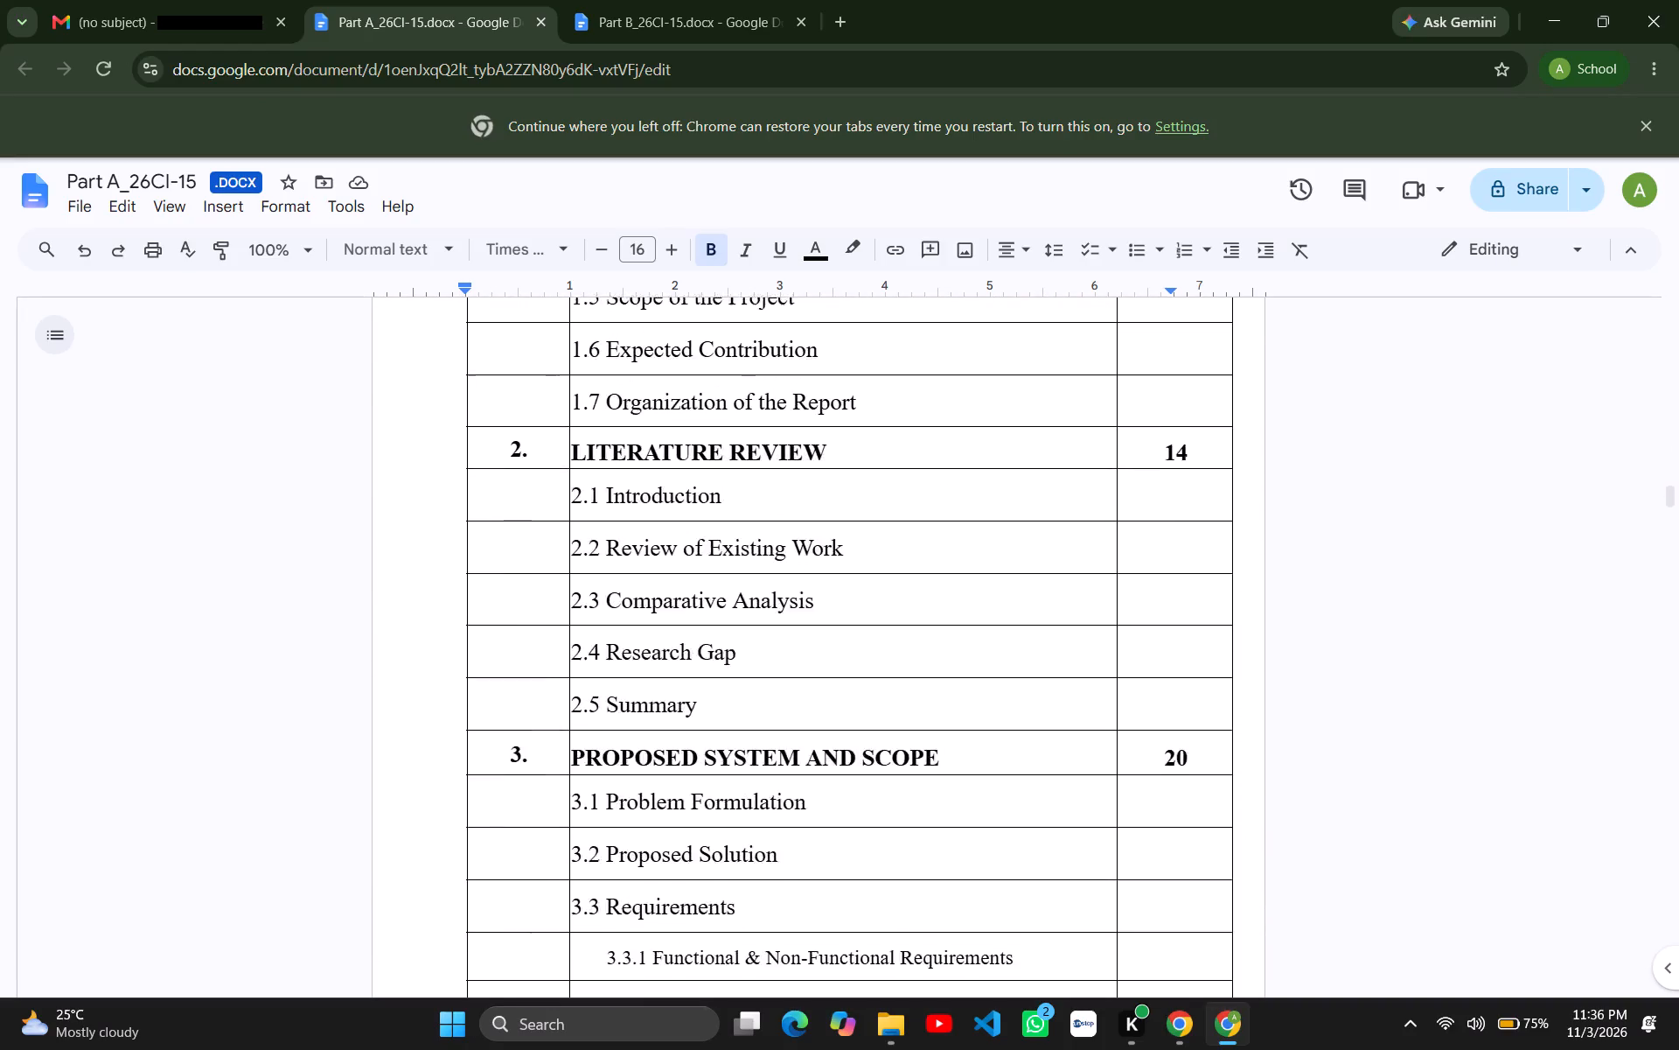
scroll(810, 741, down, 2)
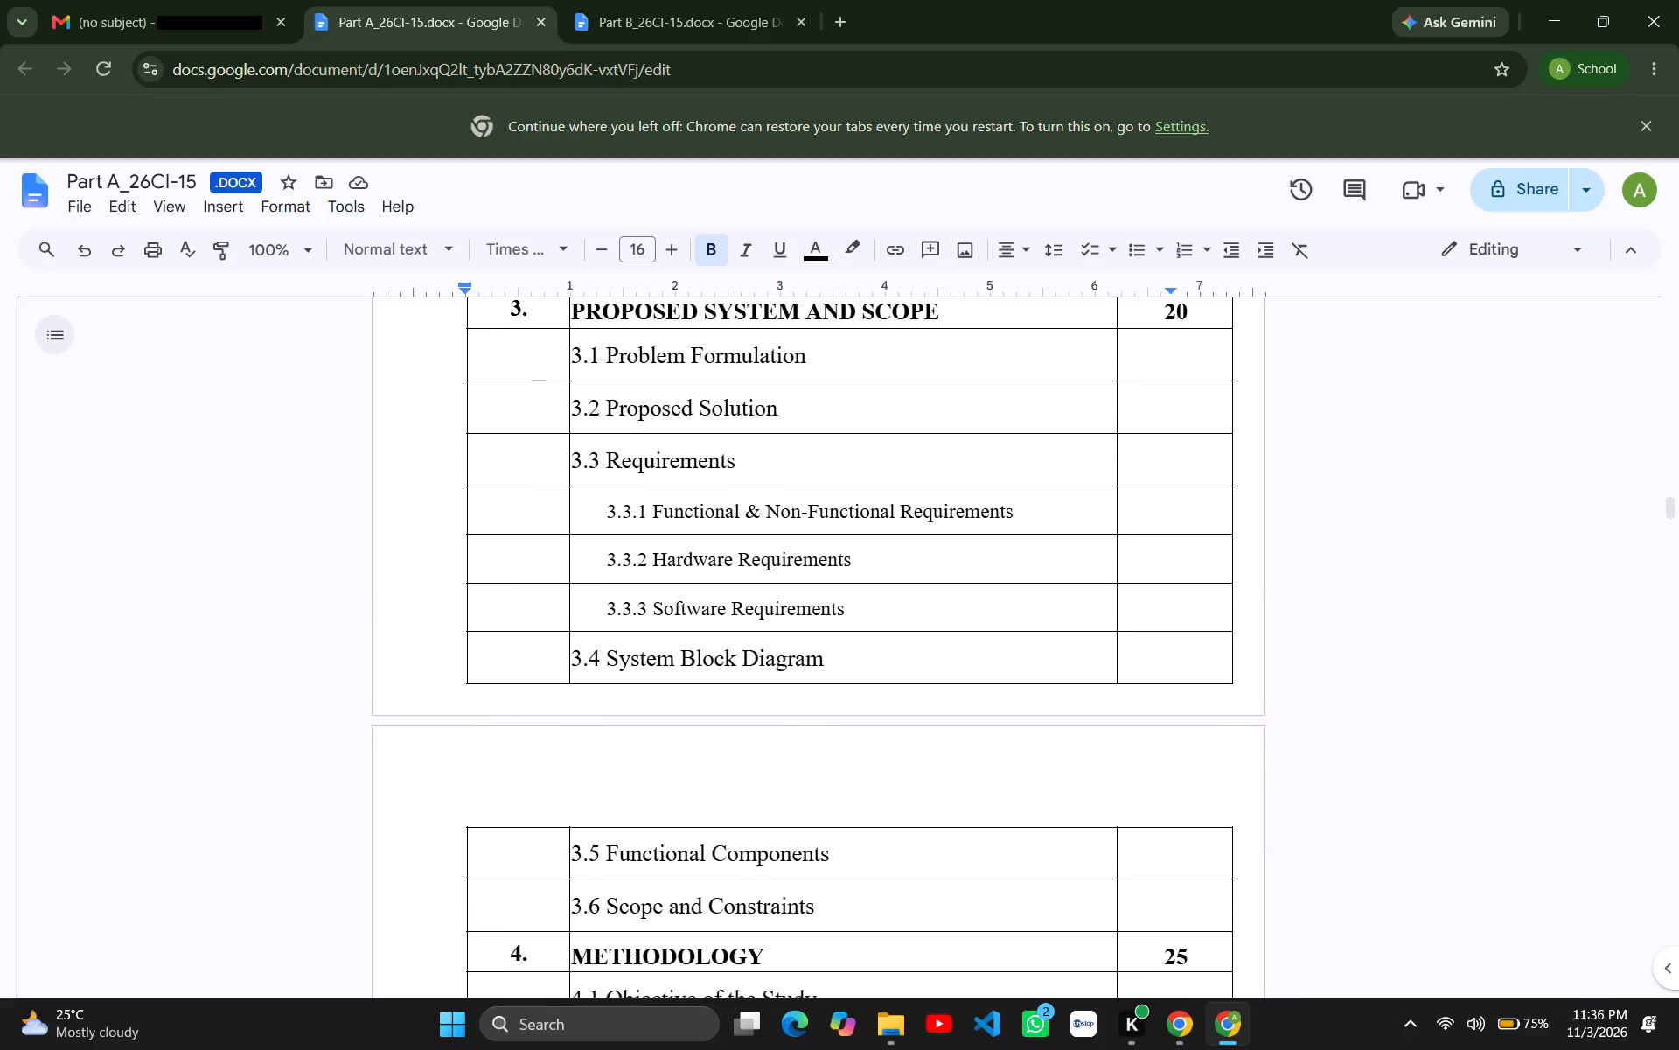
scroll(810, 741, down, 1)
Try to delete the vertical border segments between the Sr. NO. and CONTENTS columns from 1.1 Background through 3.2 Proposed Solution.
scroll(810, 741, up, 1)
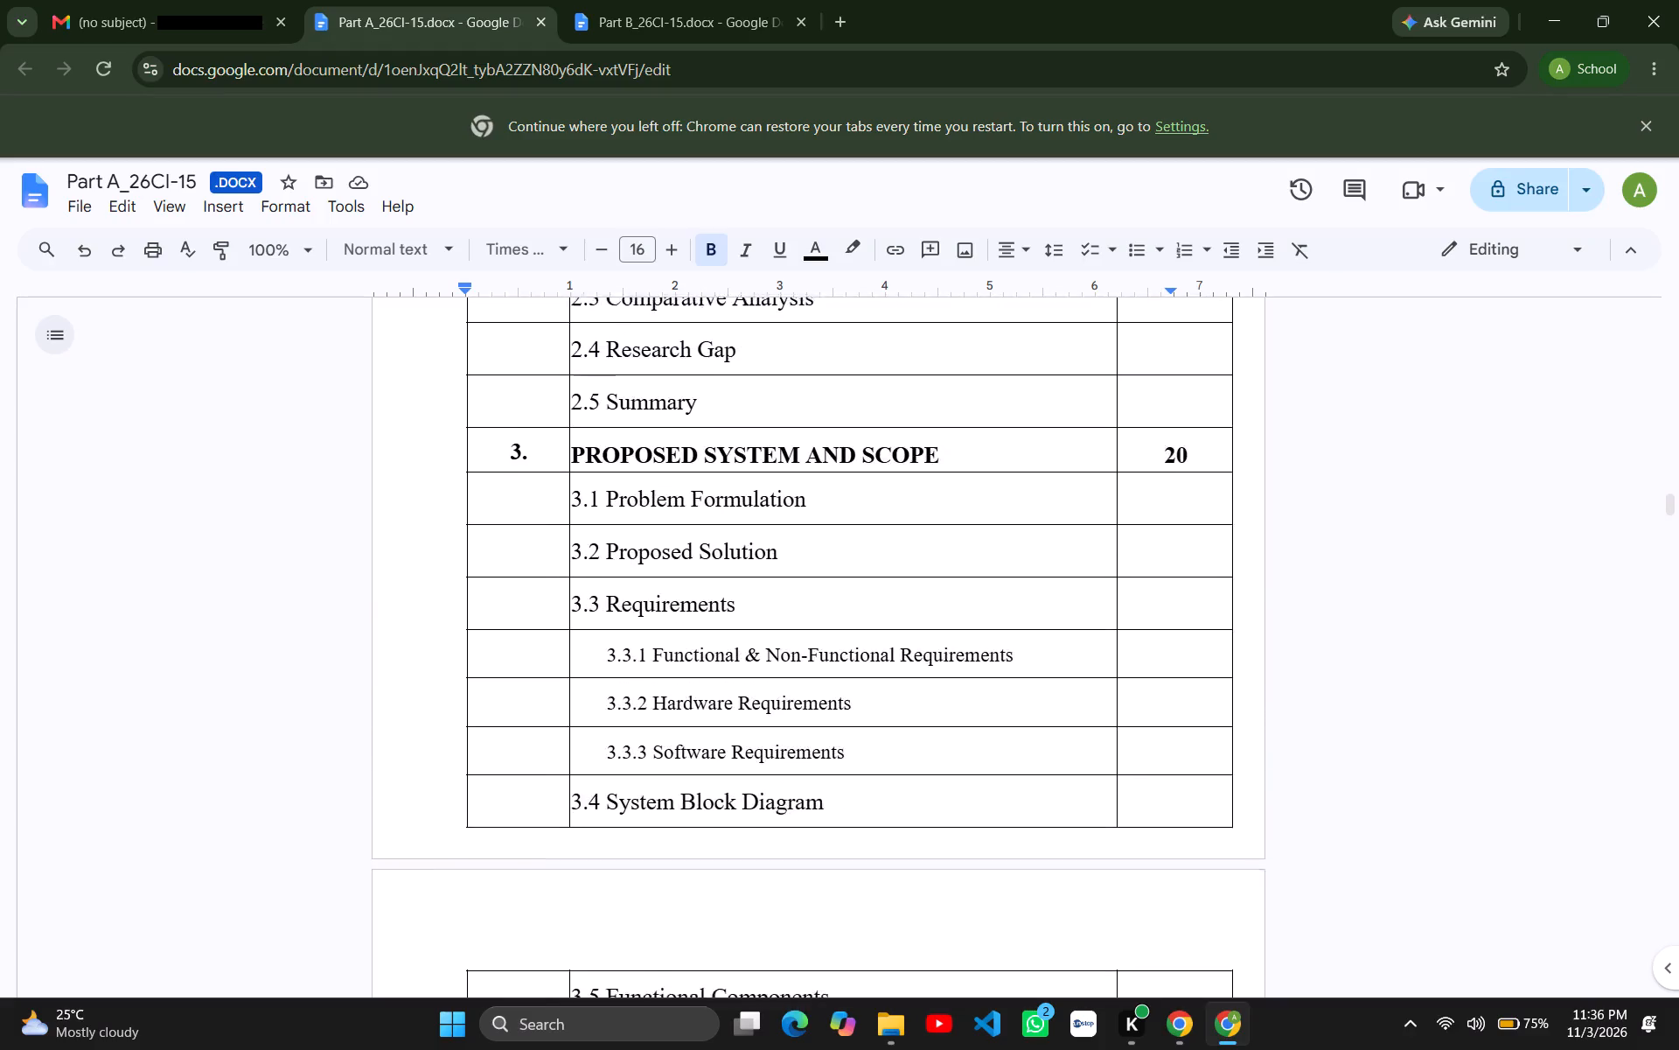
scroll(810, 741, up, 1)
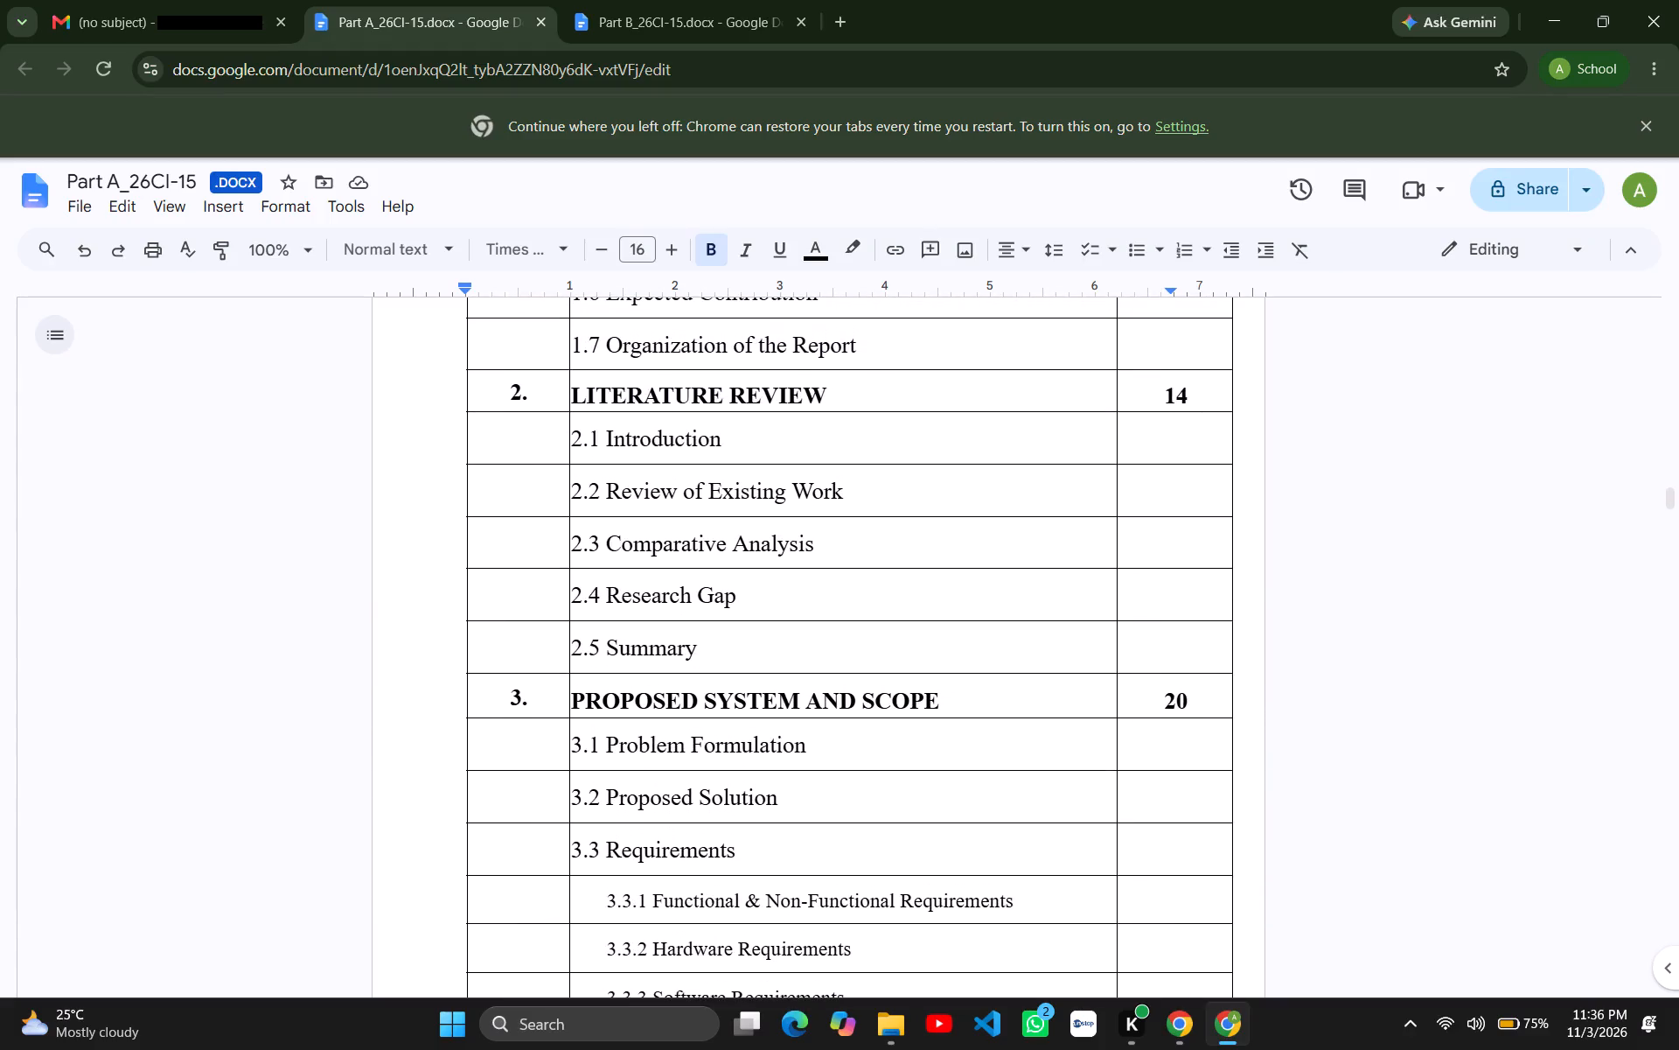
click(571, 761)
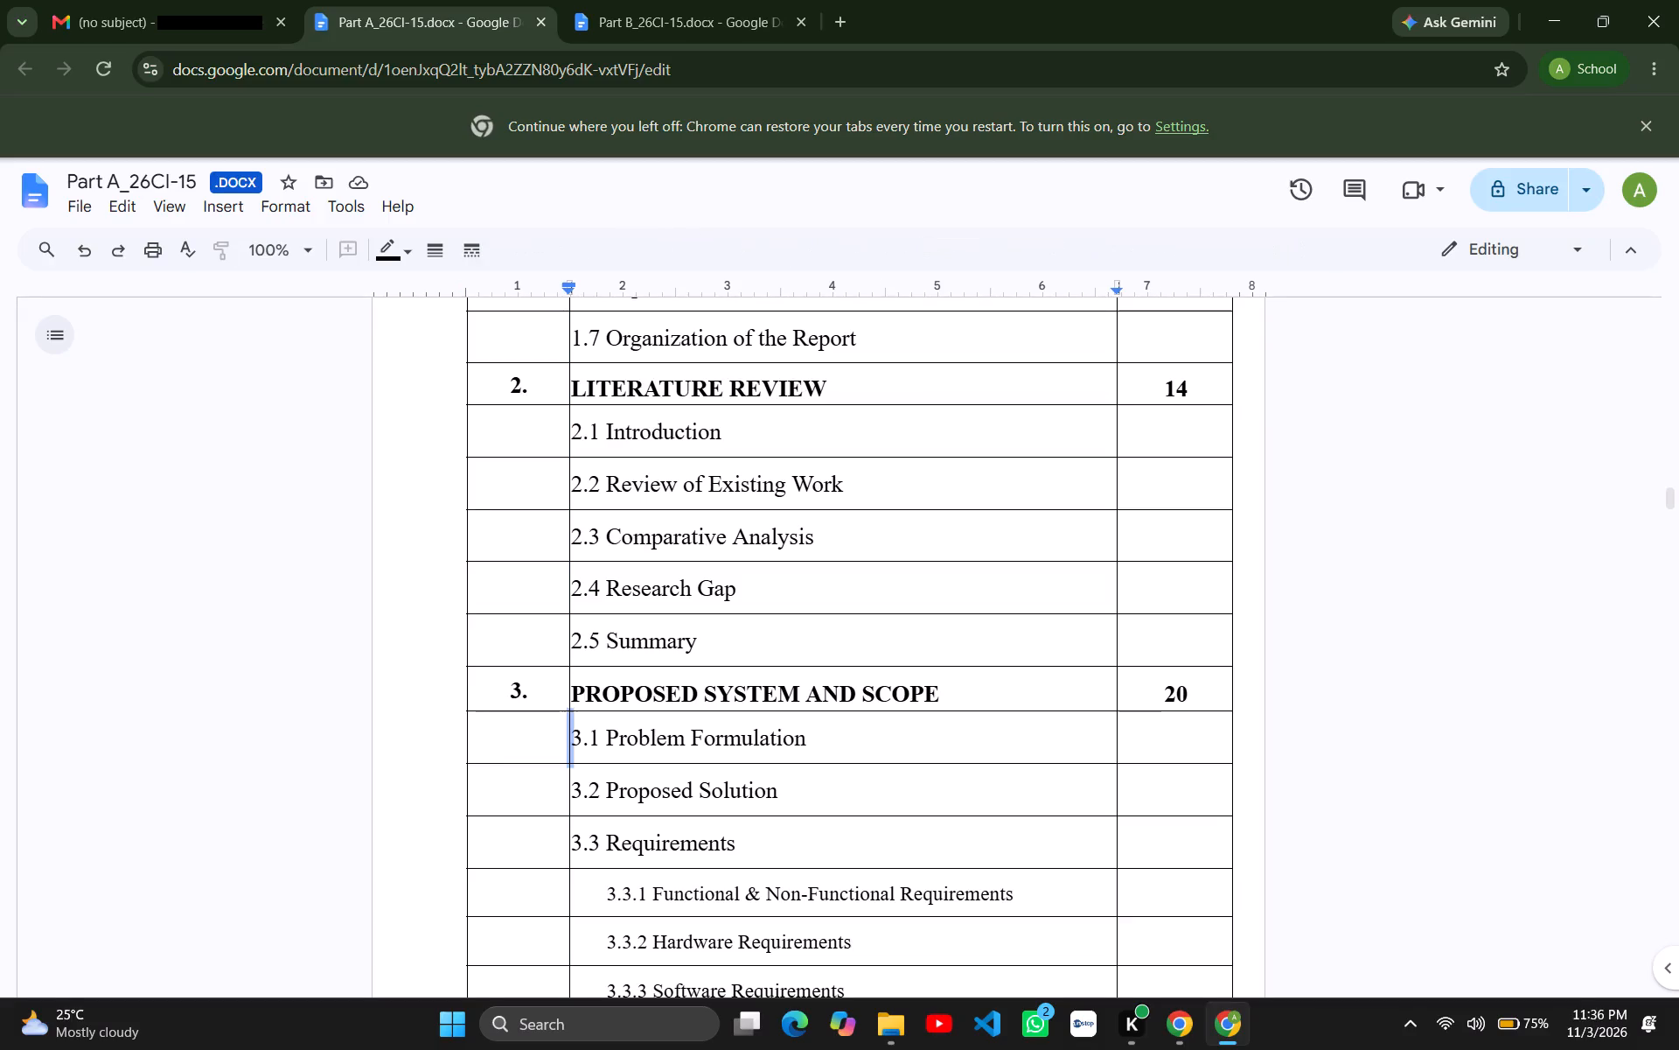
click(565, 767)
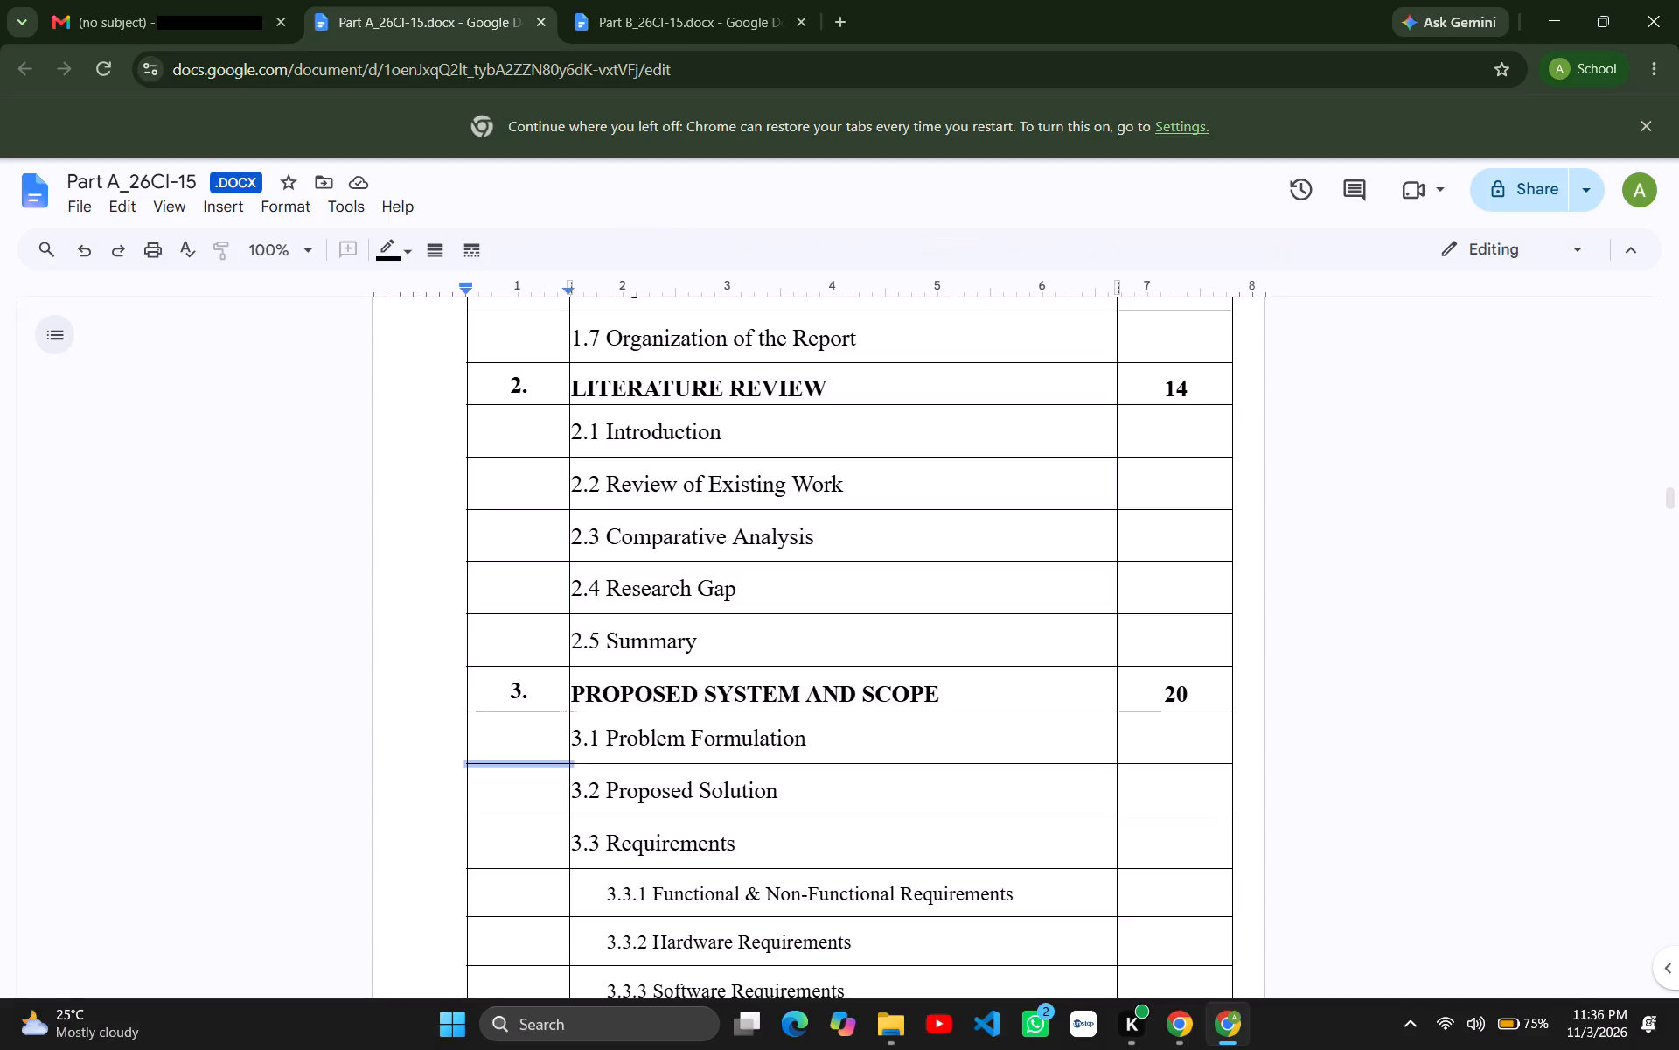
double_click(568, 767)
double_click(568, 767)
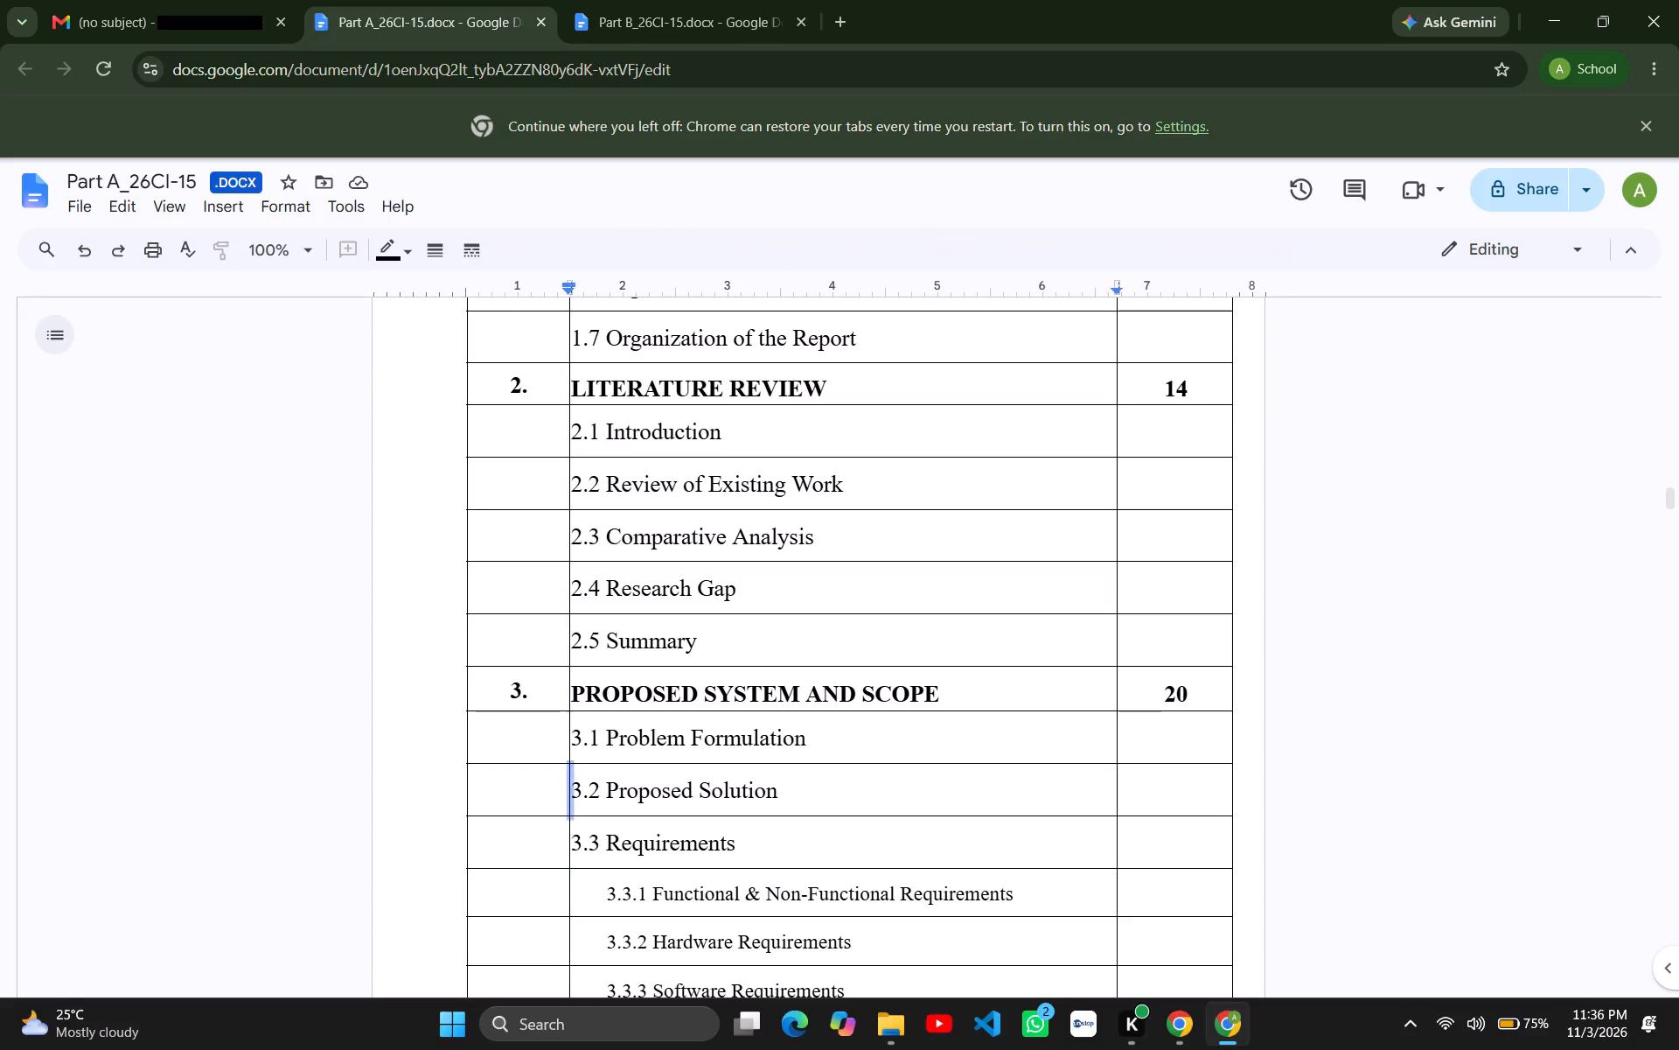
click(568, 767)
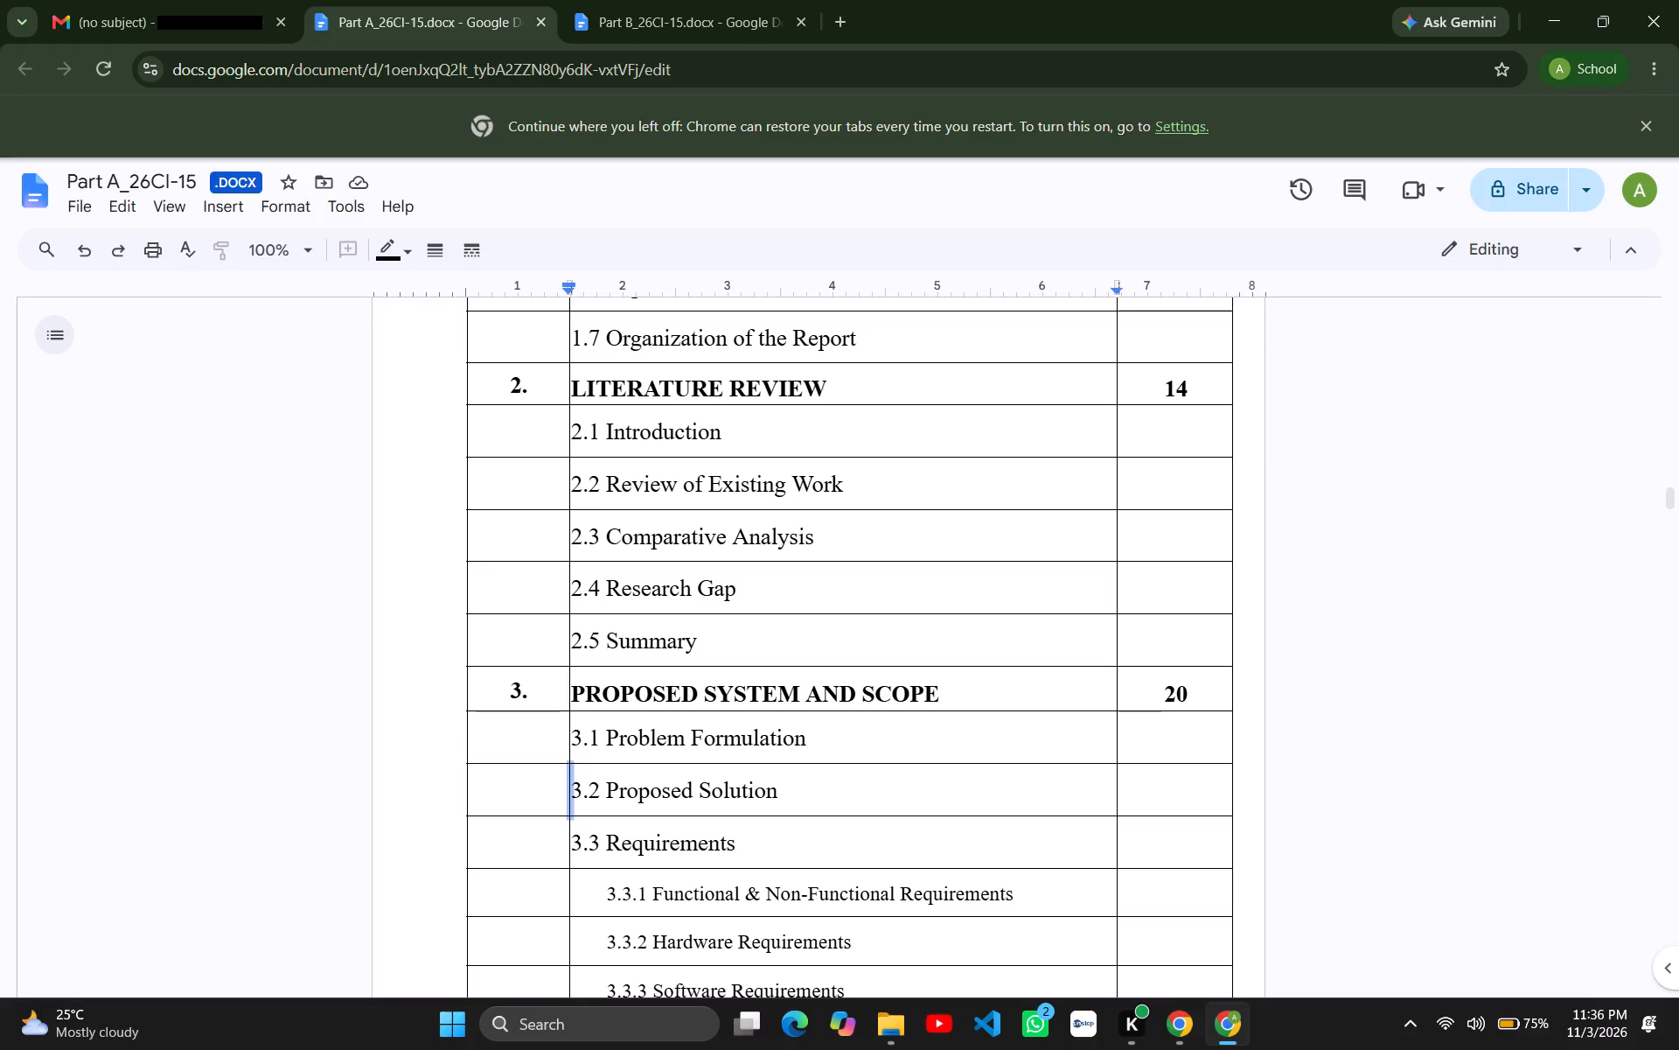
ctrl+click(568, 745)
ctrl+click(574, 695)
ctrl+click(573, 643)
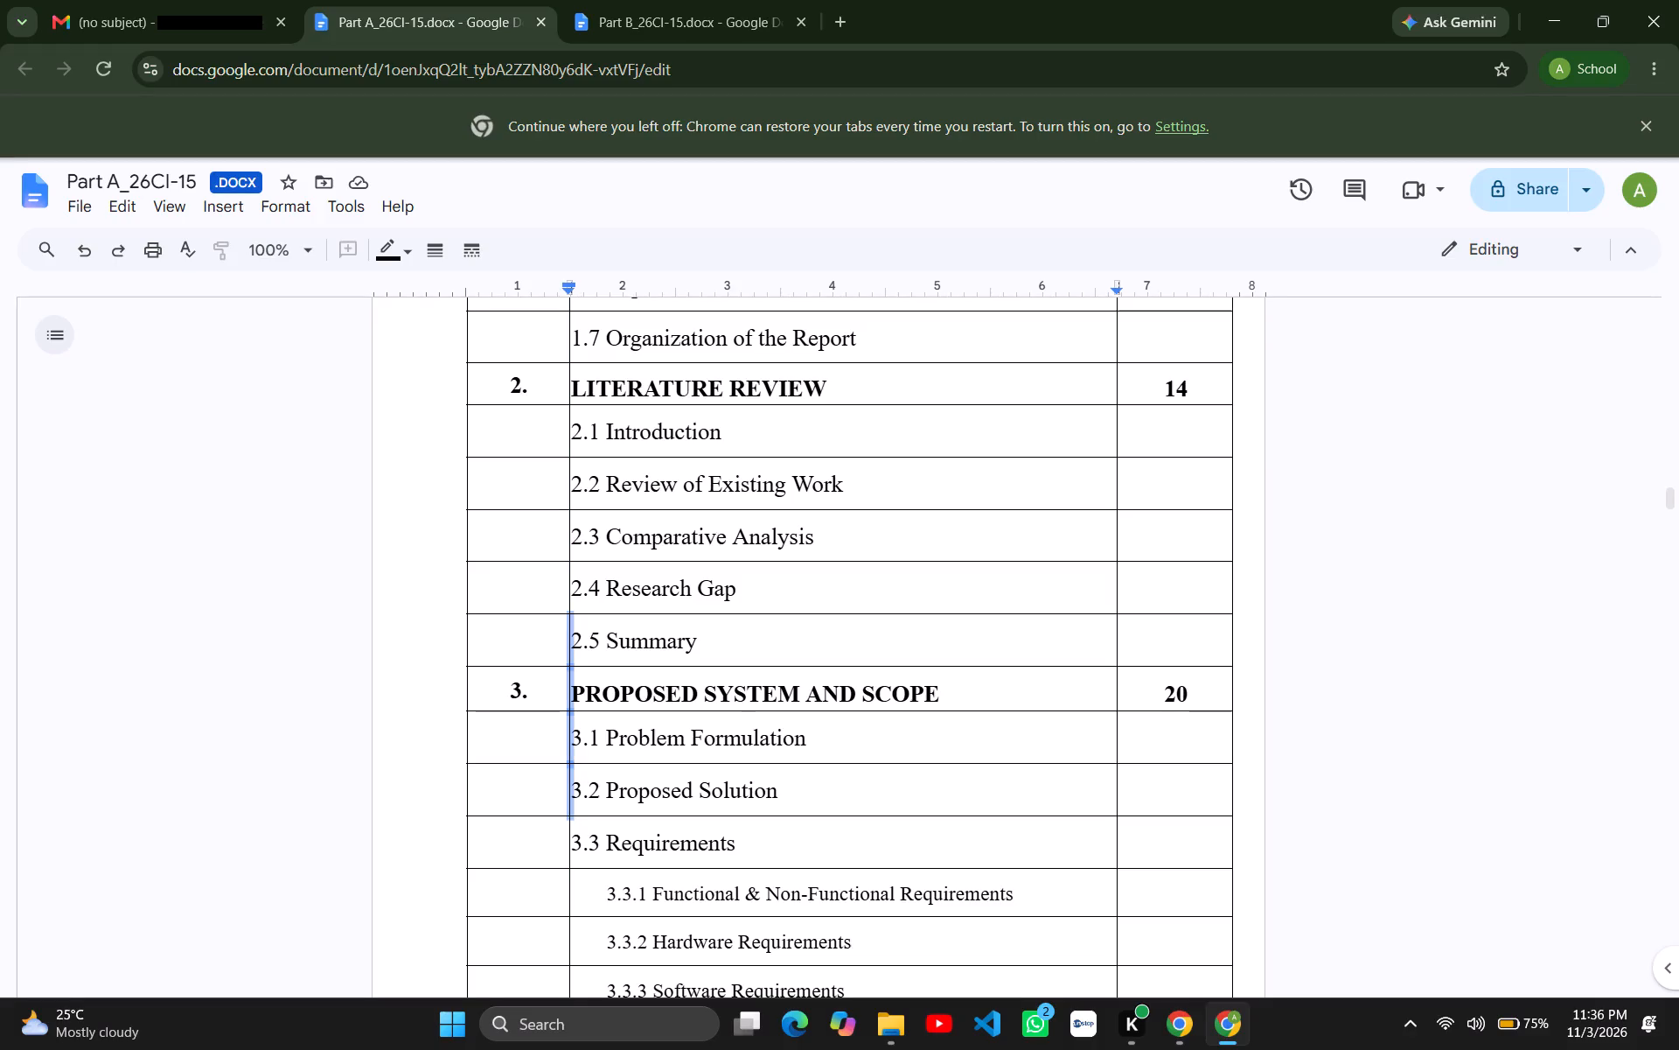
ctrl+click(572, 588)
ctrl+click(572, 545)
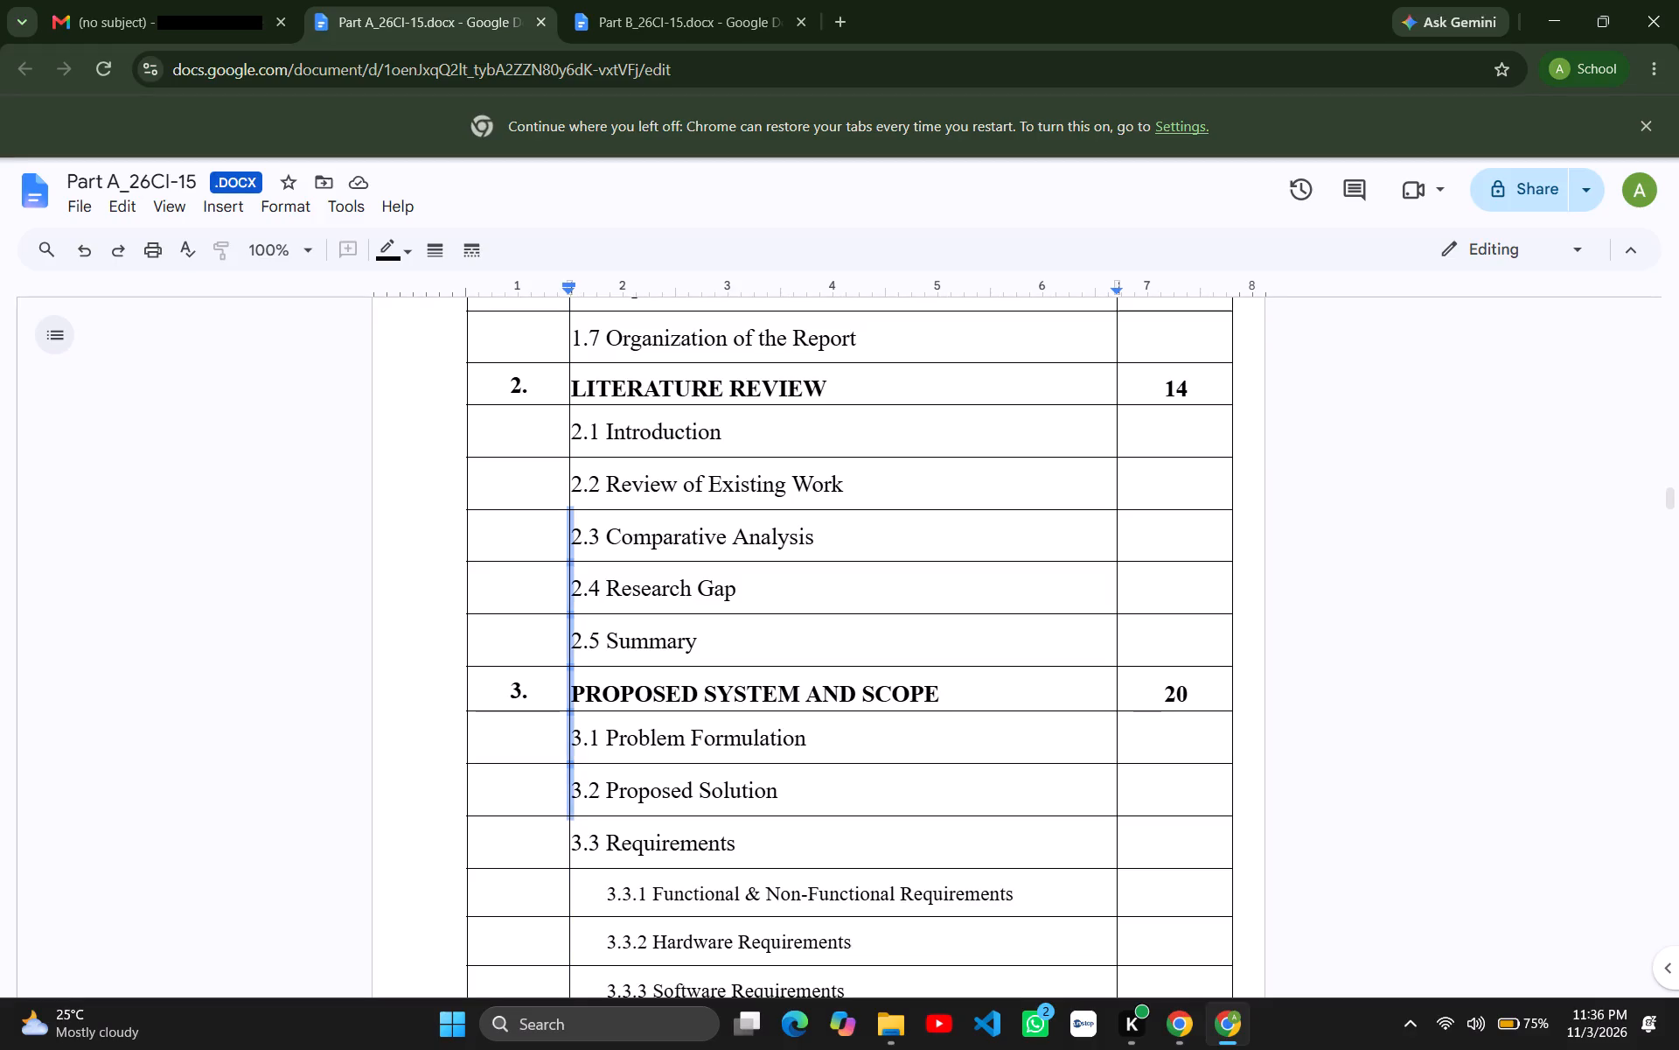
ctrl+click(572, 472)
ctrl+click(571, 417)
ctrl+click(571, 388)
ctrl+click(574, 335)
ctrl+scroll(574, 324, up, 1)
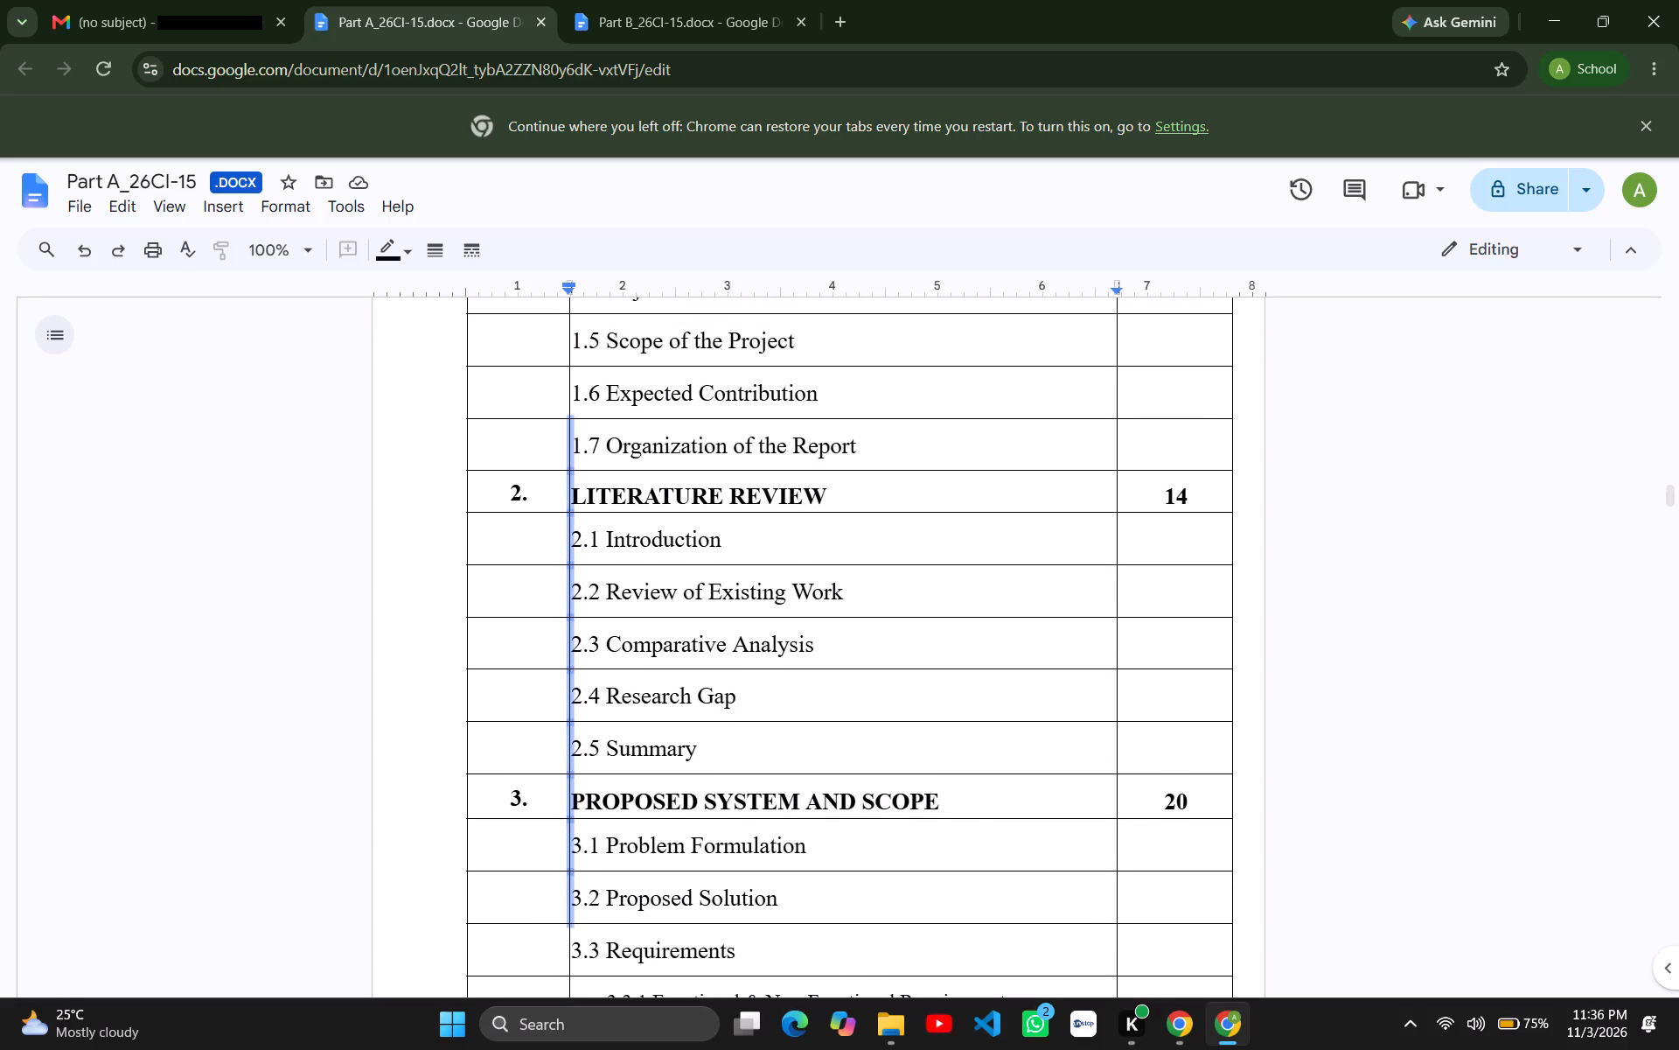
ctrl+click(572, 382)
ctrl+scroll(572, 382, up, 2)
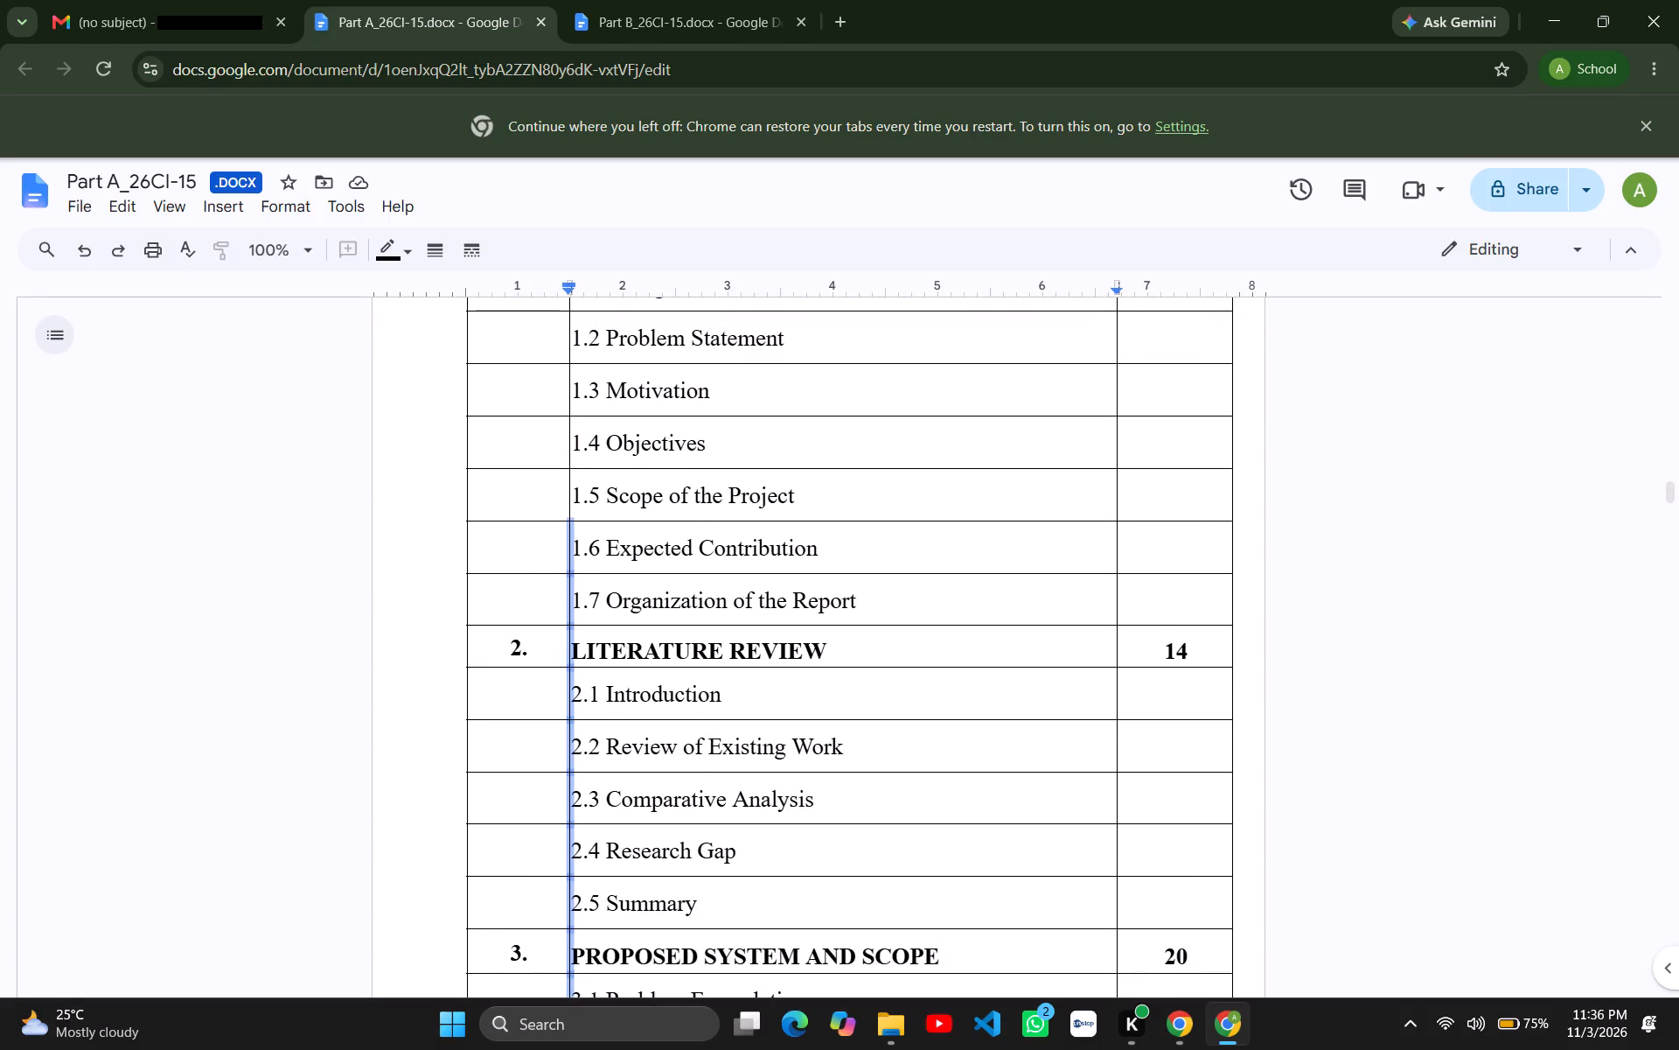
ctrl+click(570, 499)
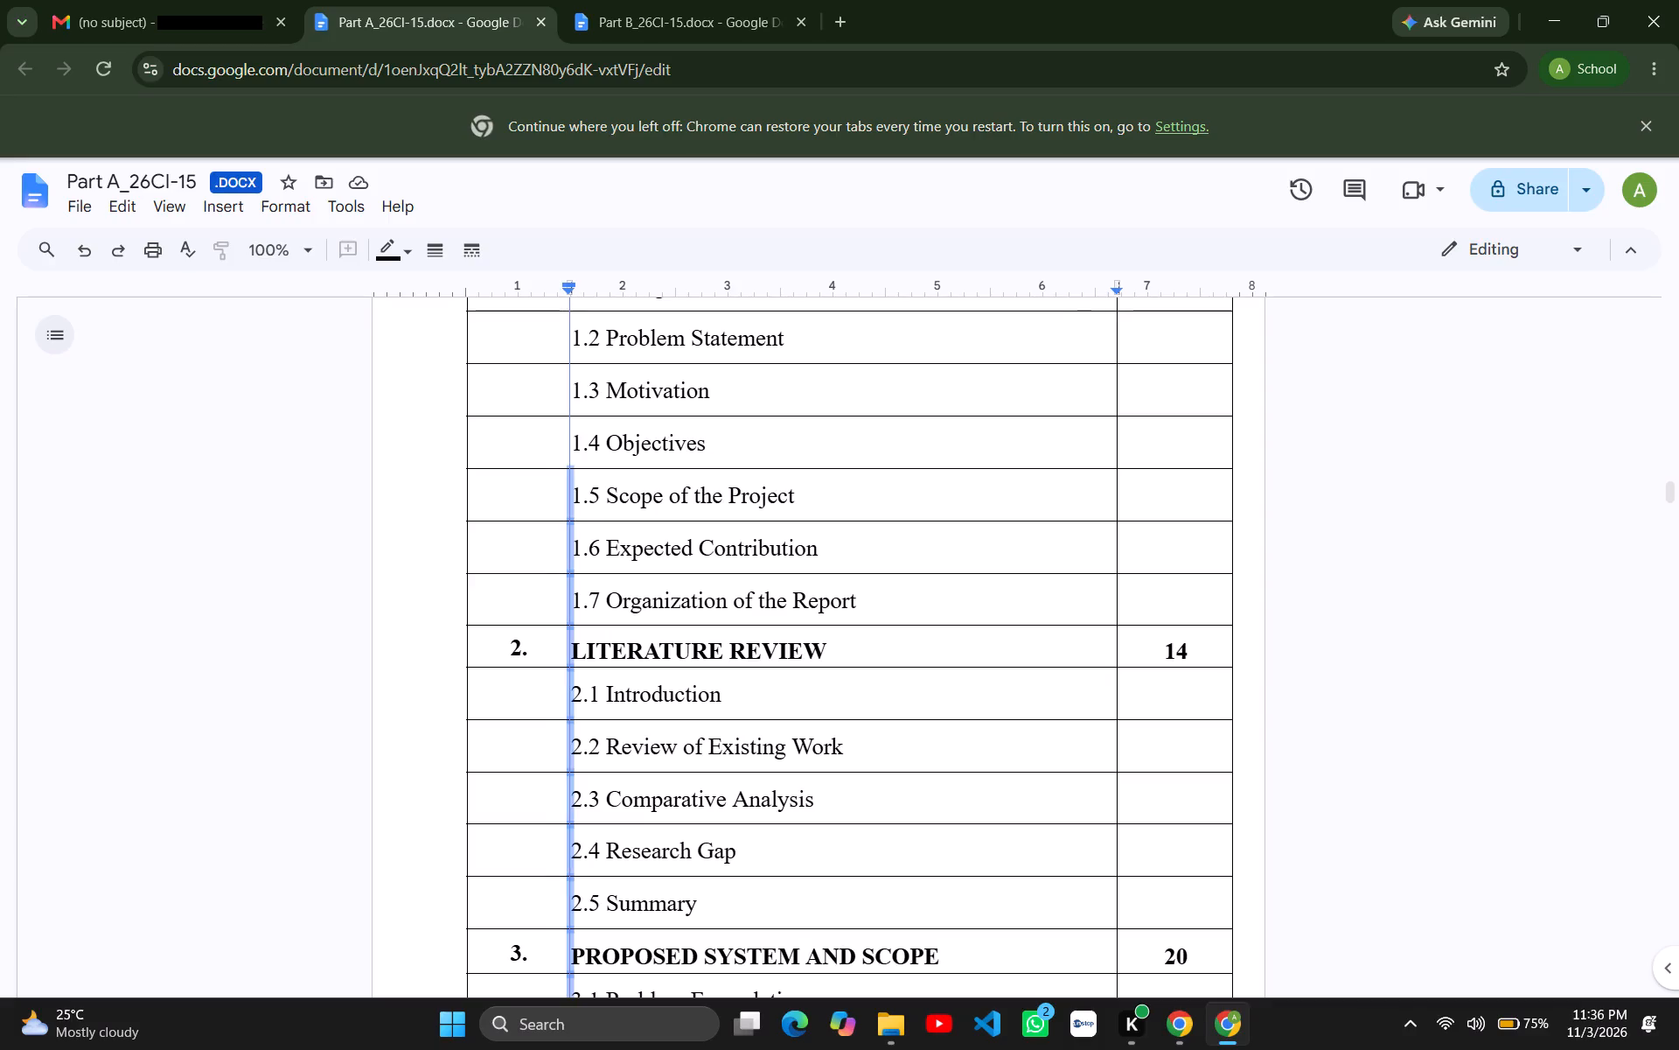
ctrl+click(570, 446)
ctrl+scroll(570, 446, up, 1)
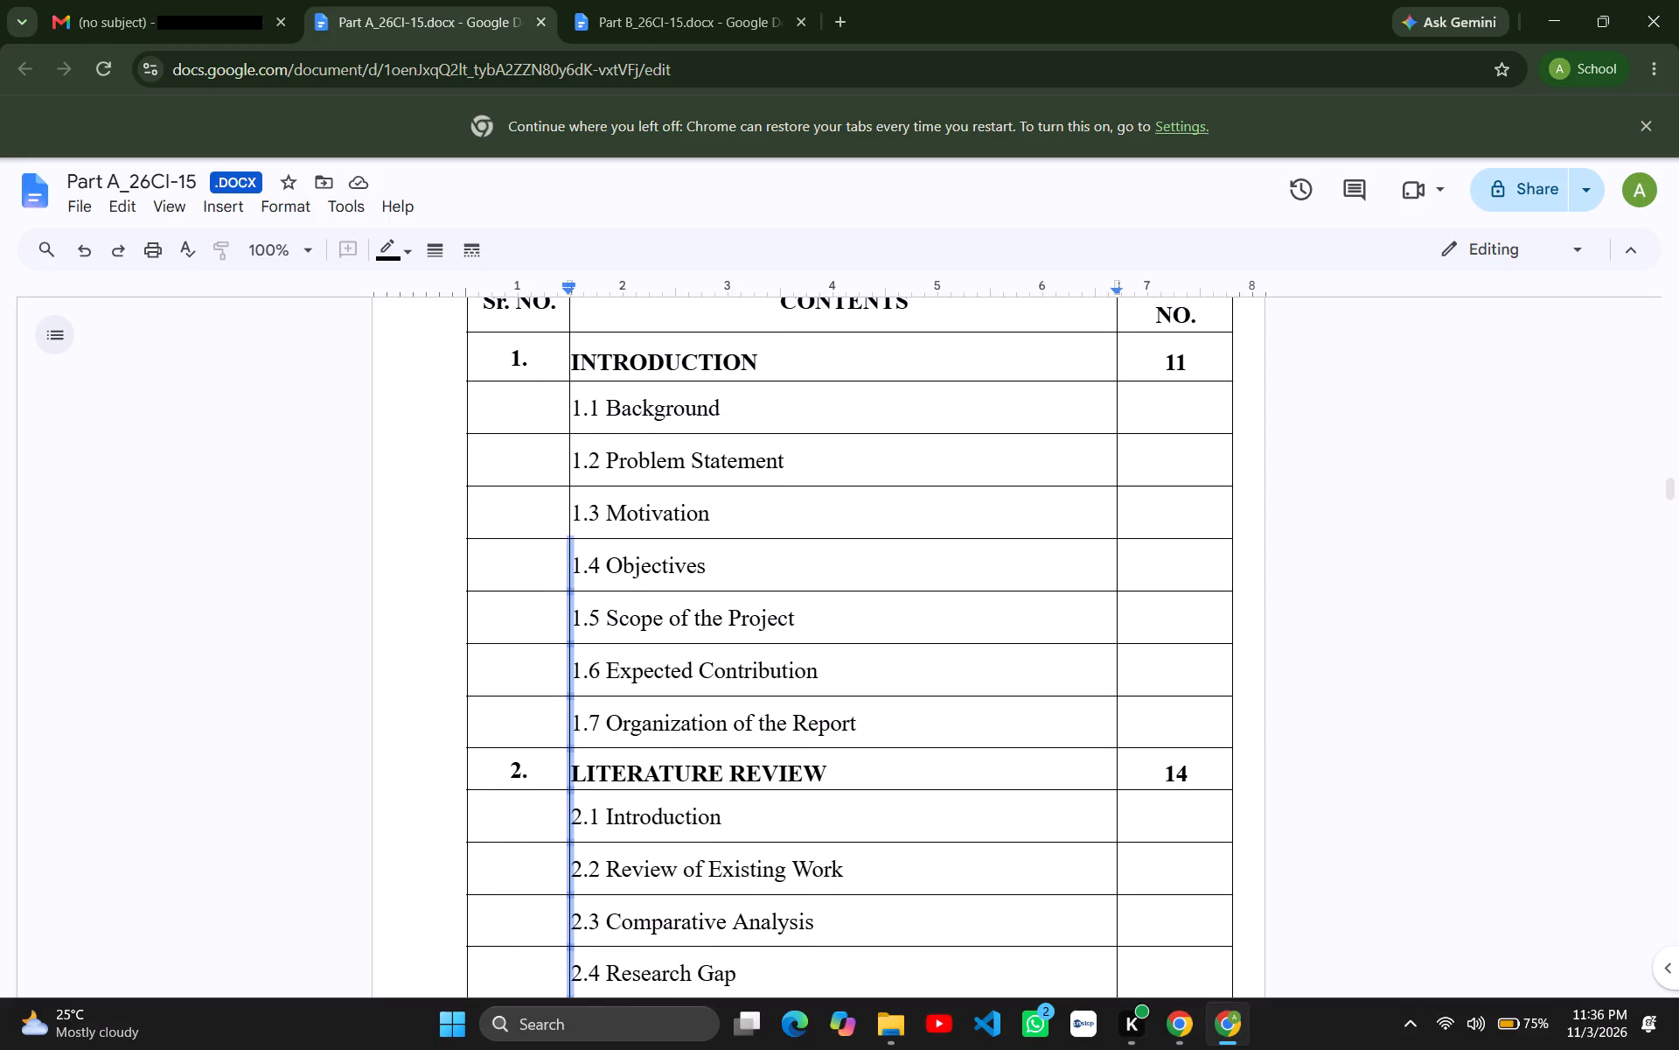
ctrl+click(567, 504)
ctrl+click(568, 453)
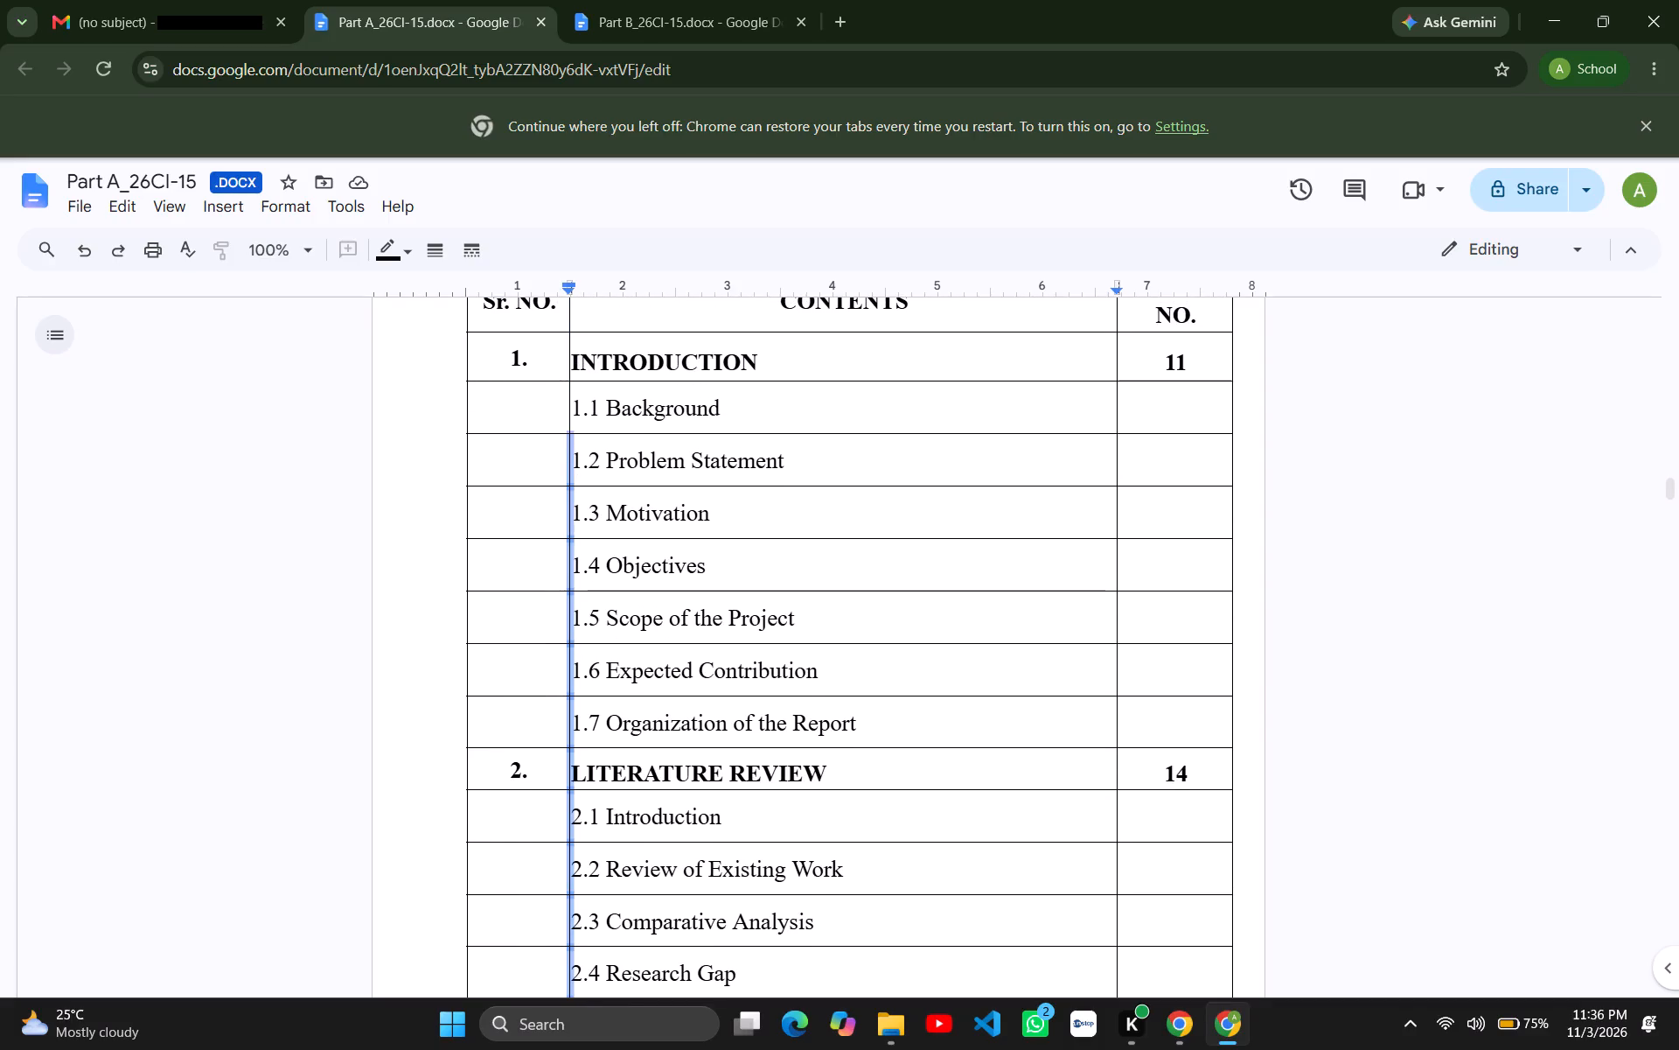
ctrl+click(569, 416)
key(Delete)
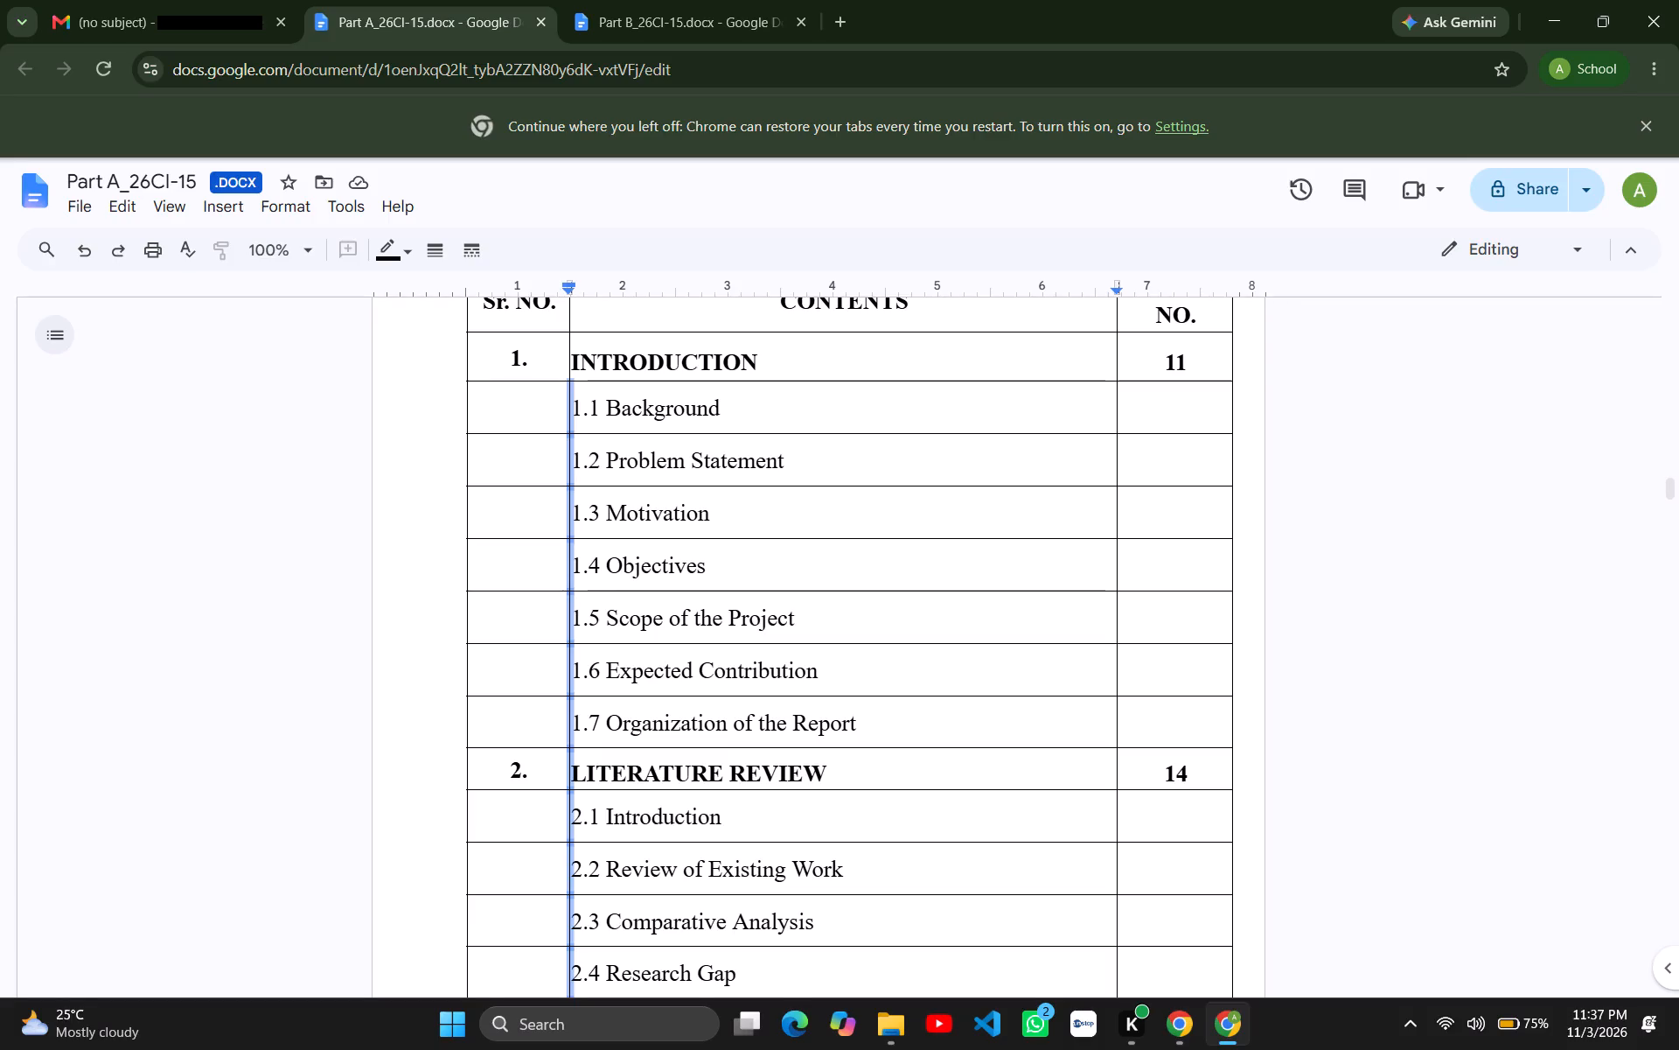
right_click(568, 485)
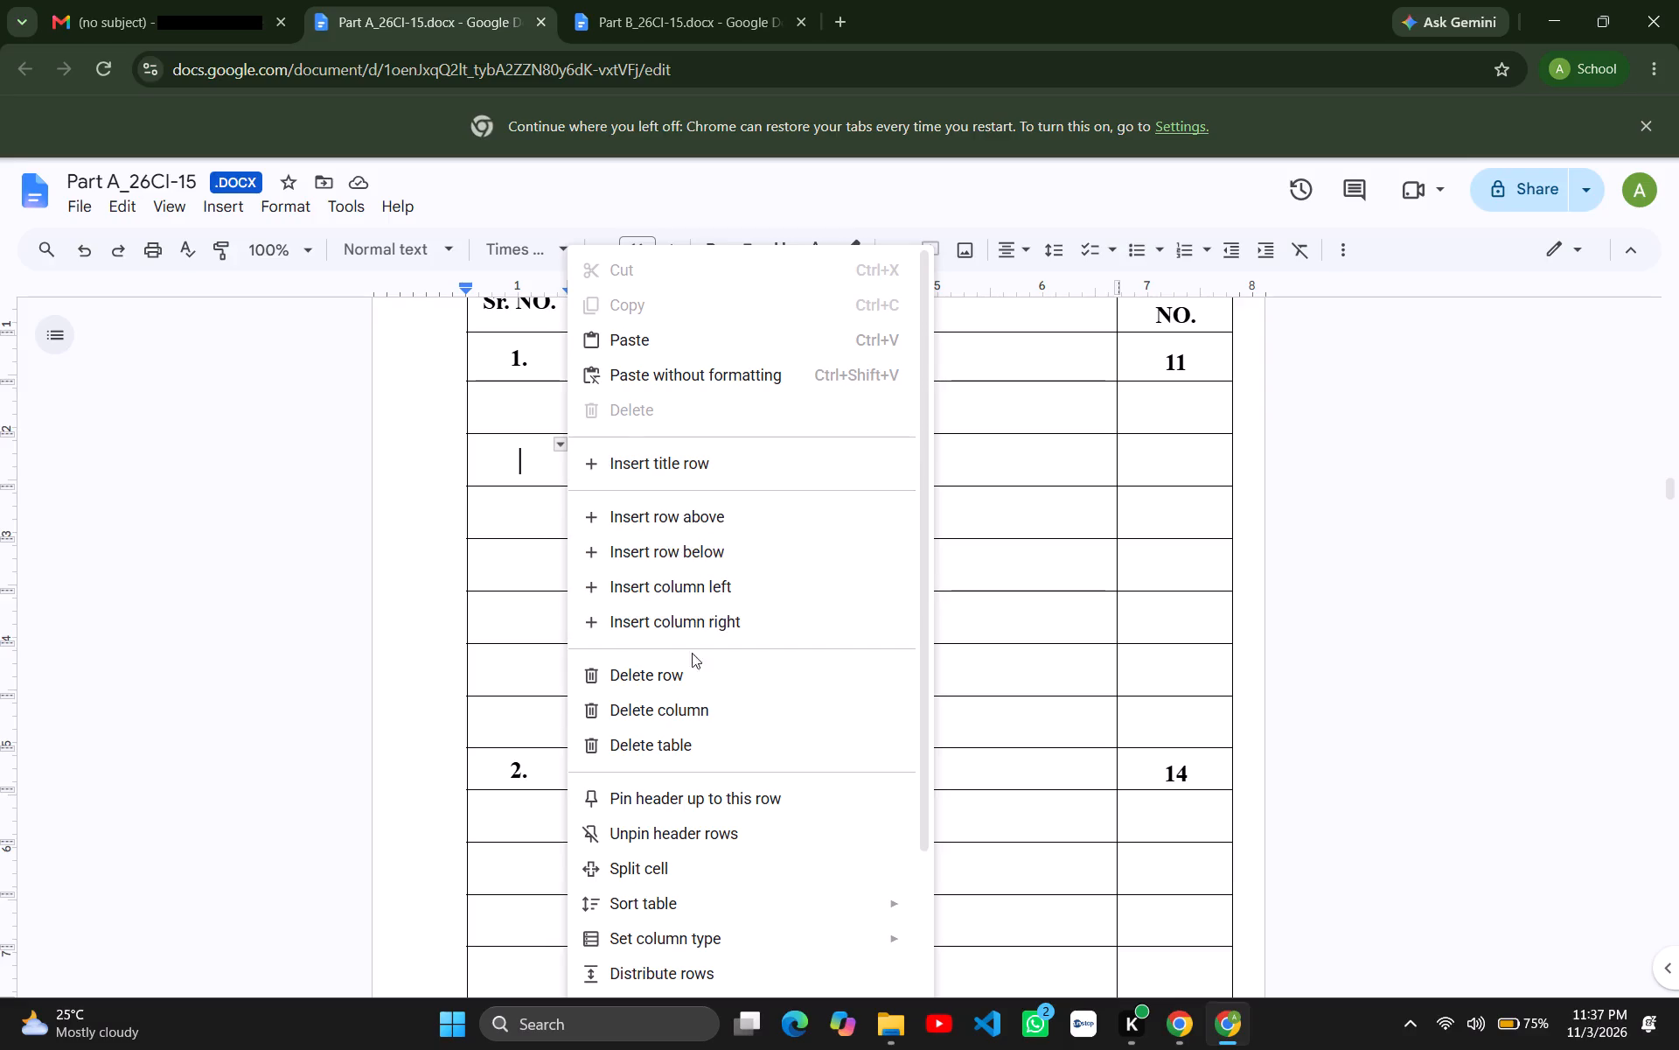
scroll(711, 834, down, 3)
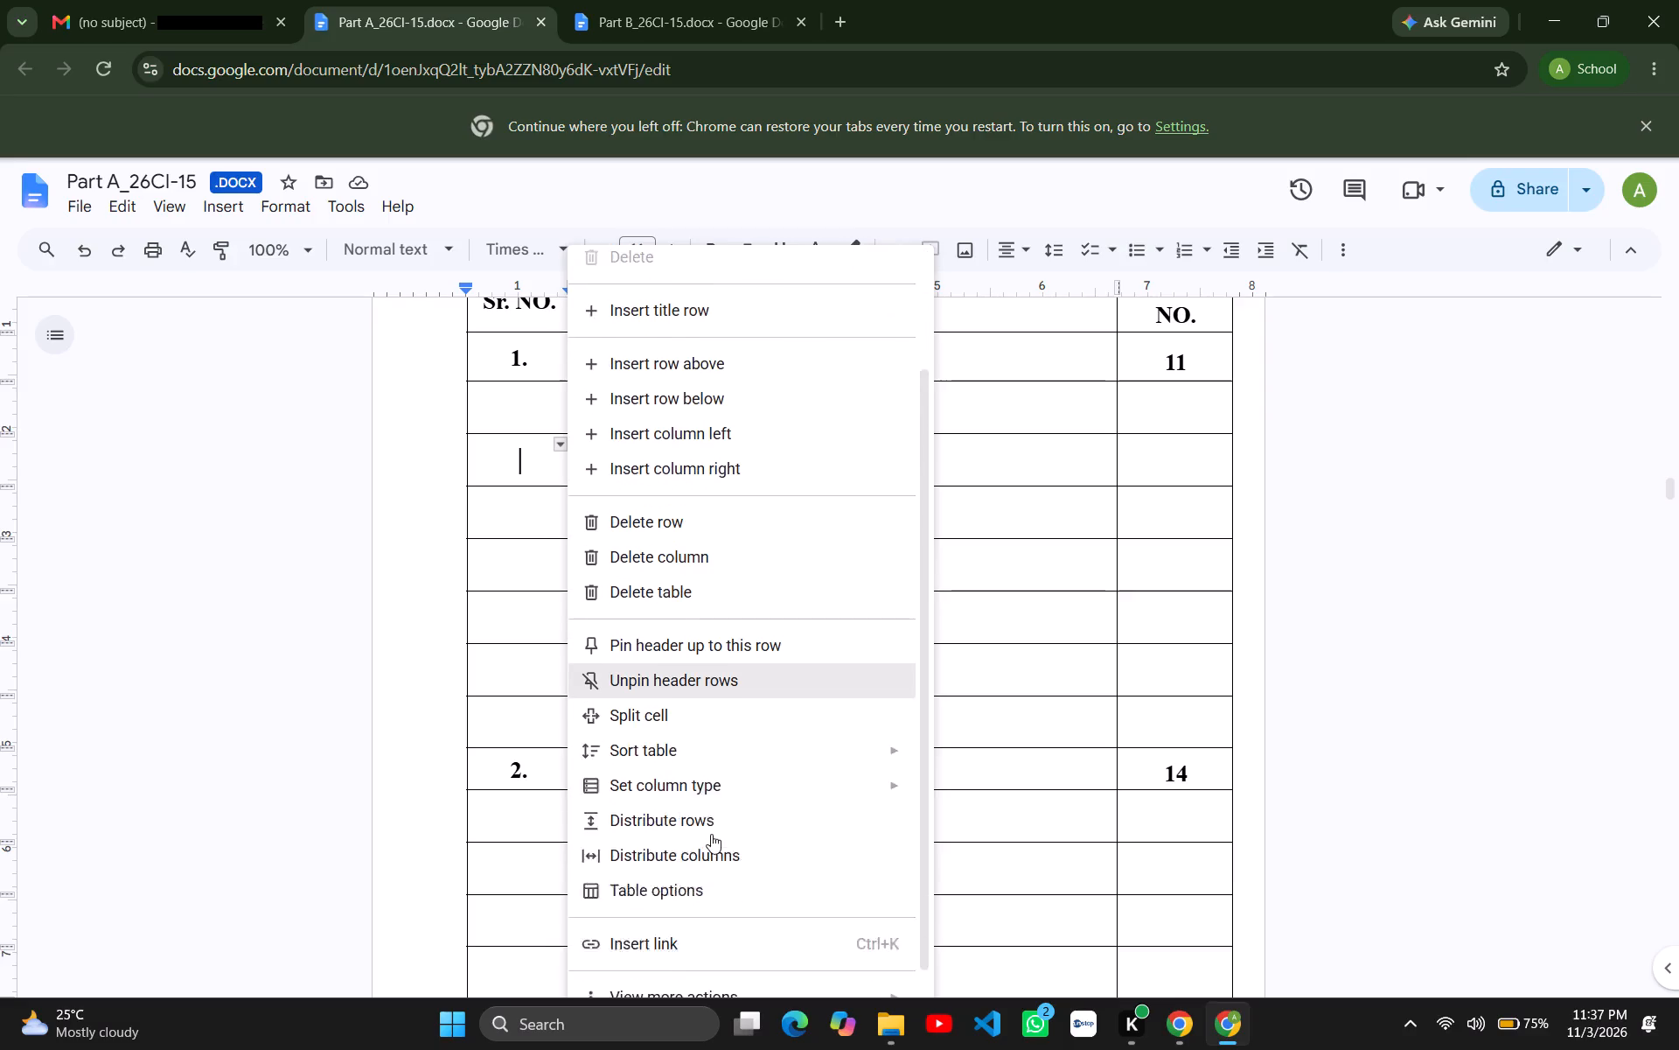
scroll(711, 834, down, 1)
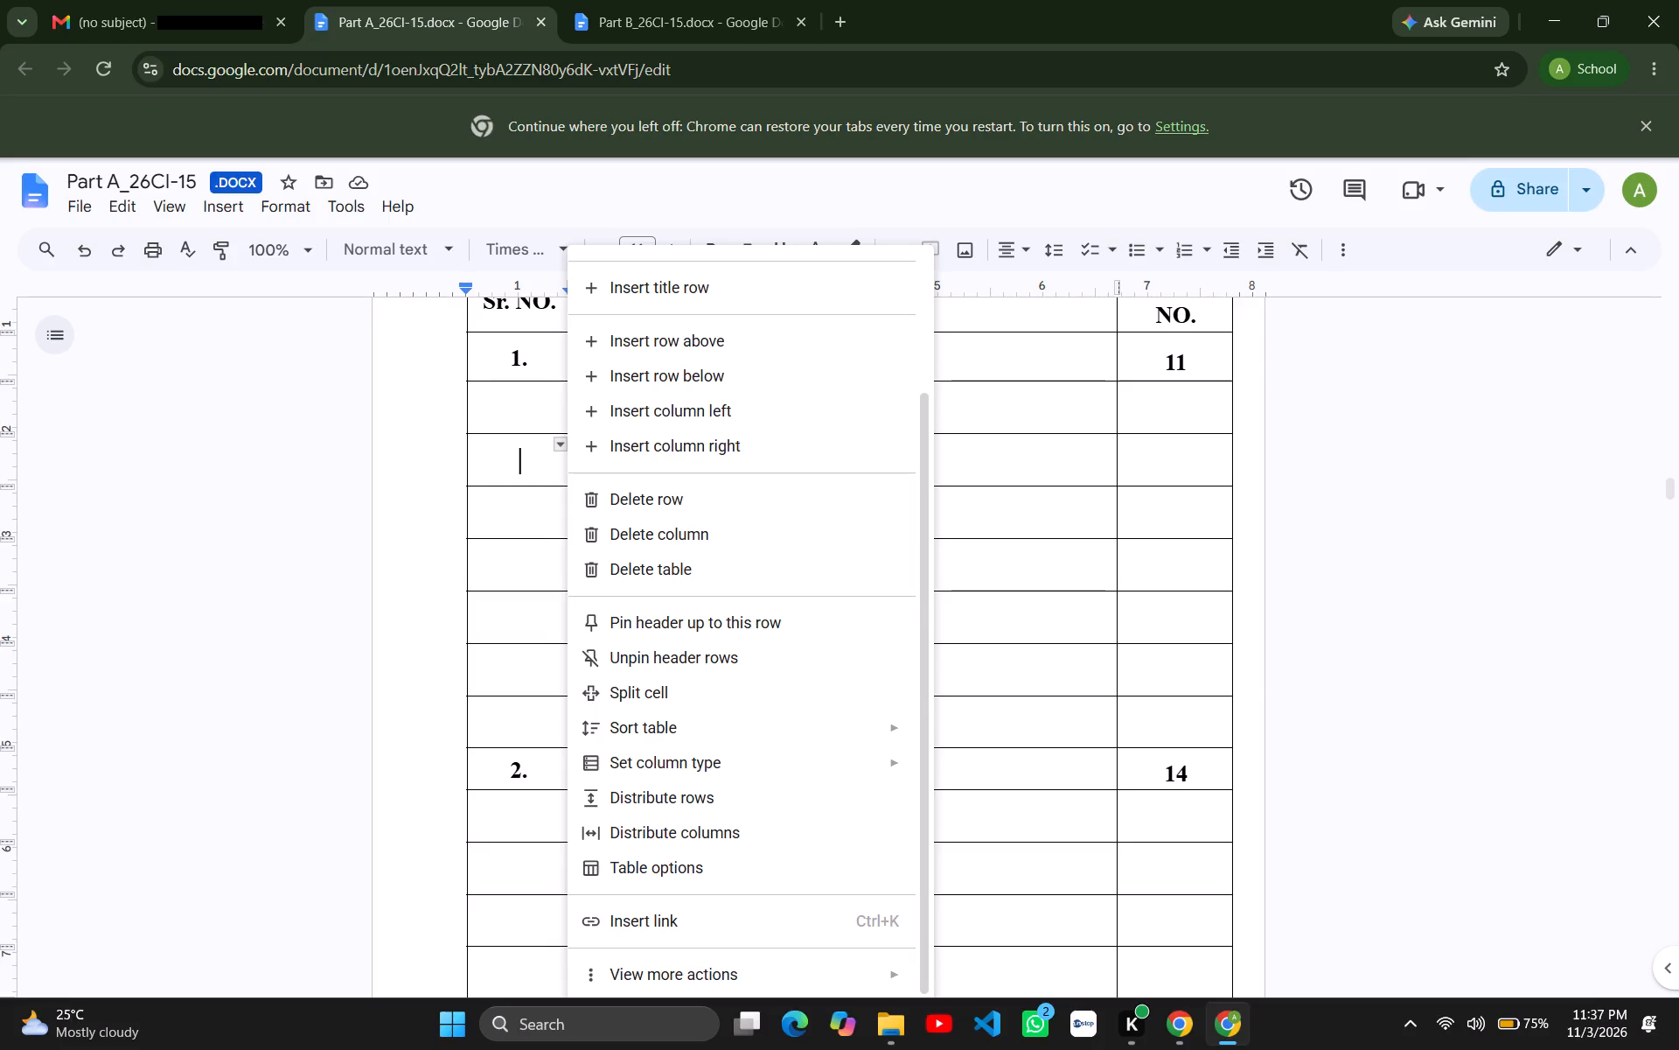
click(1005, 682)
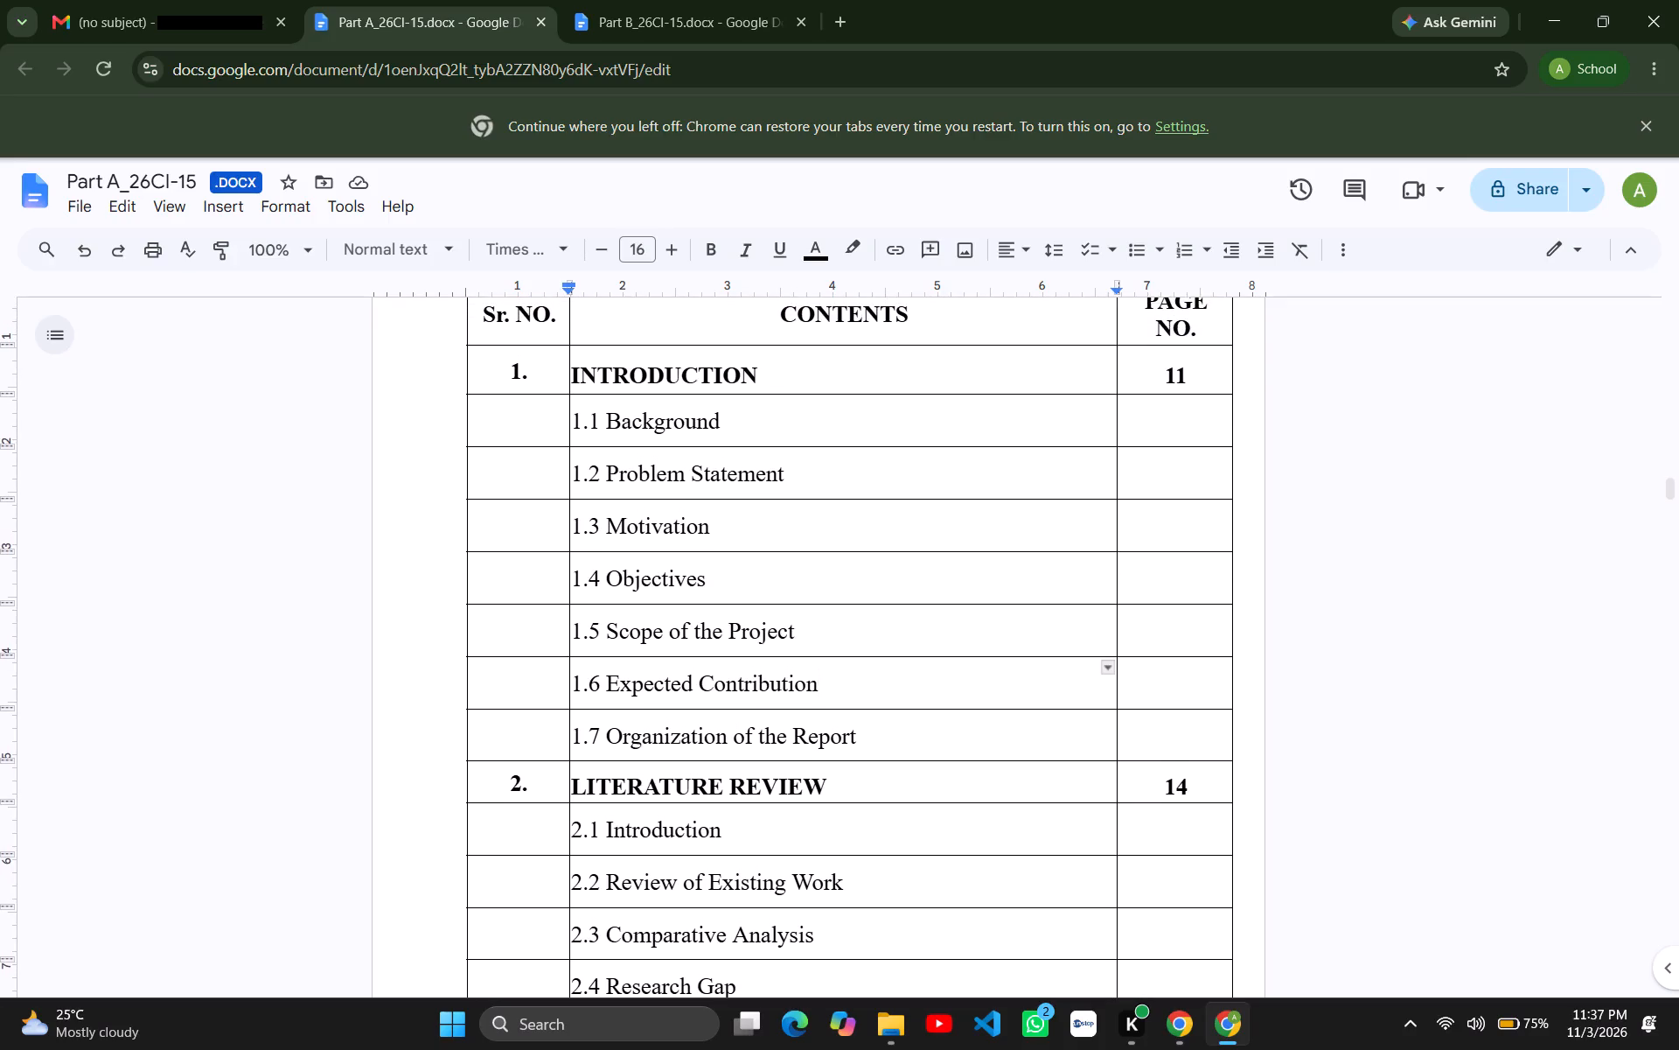
Shift the border between the Sr. NO. and CONTENTS columns to make the Sr. NO. column slightly narrower.
scroll(597, 618, down, 1)
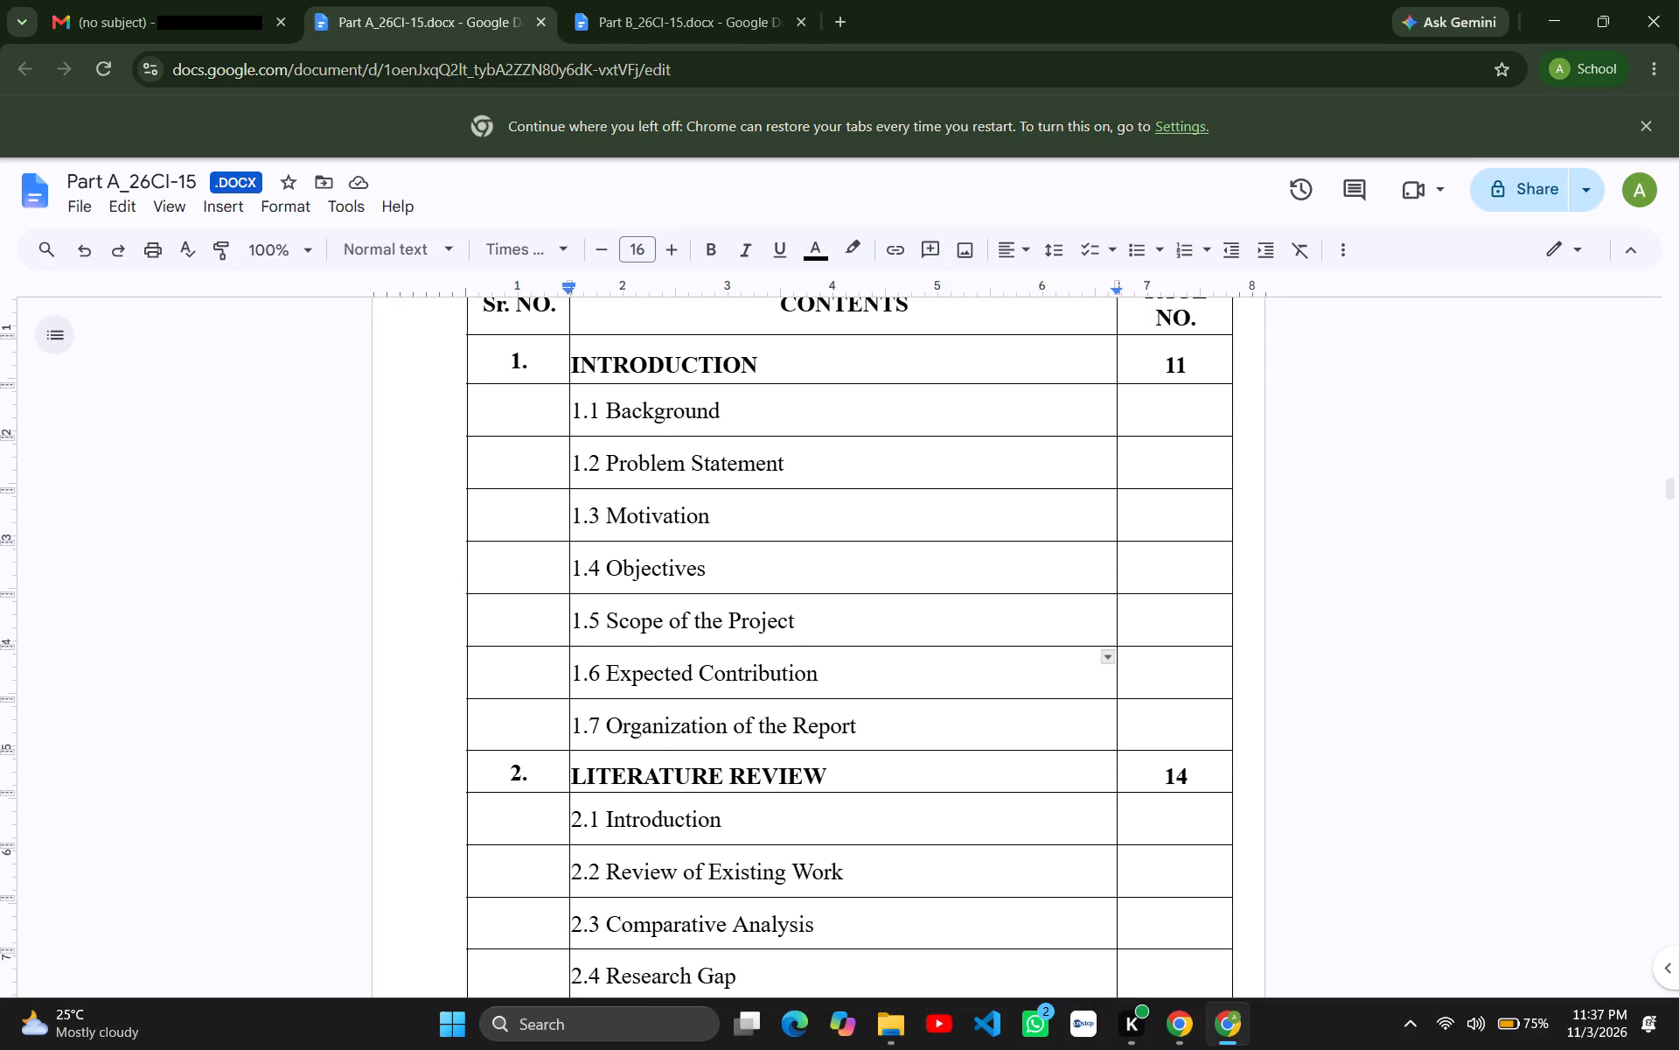
scroll(597, 618, down, 1)
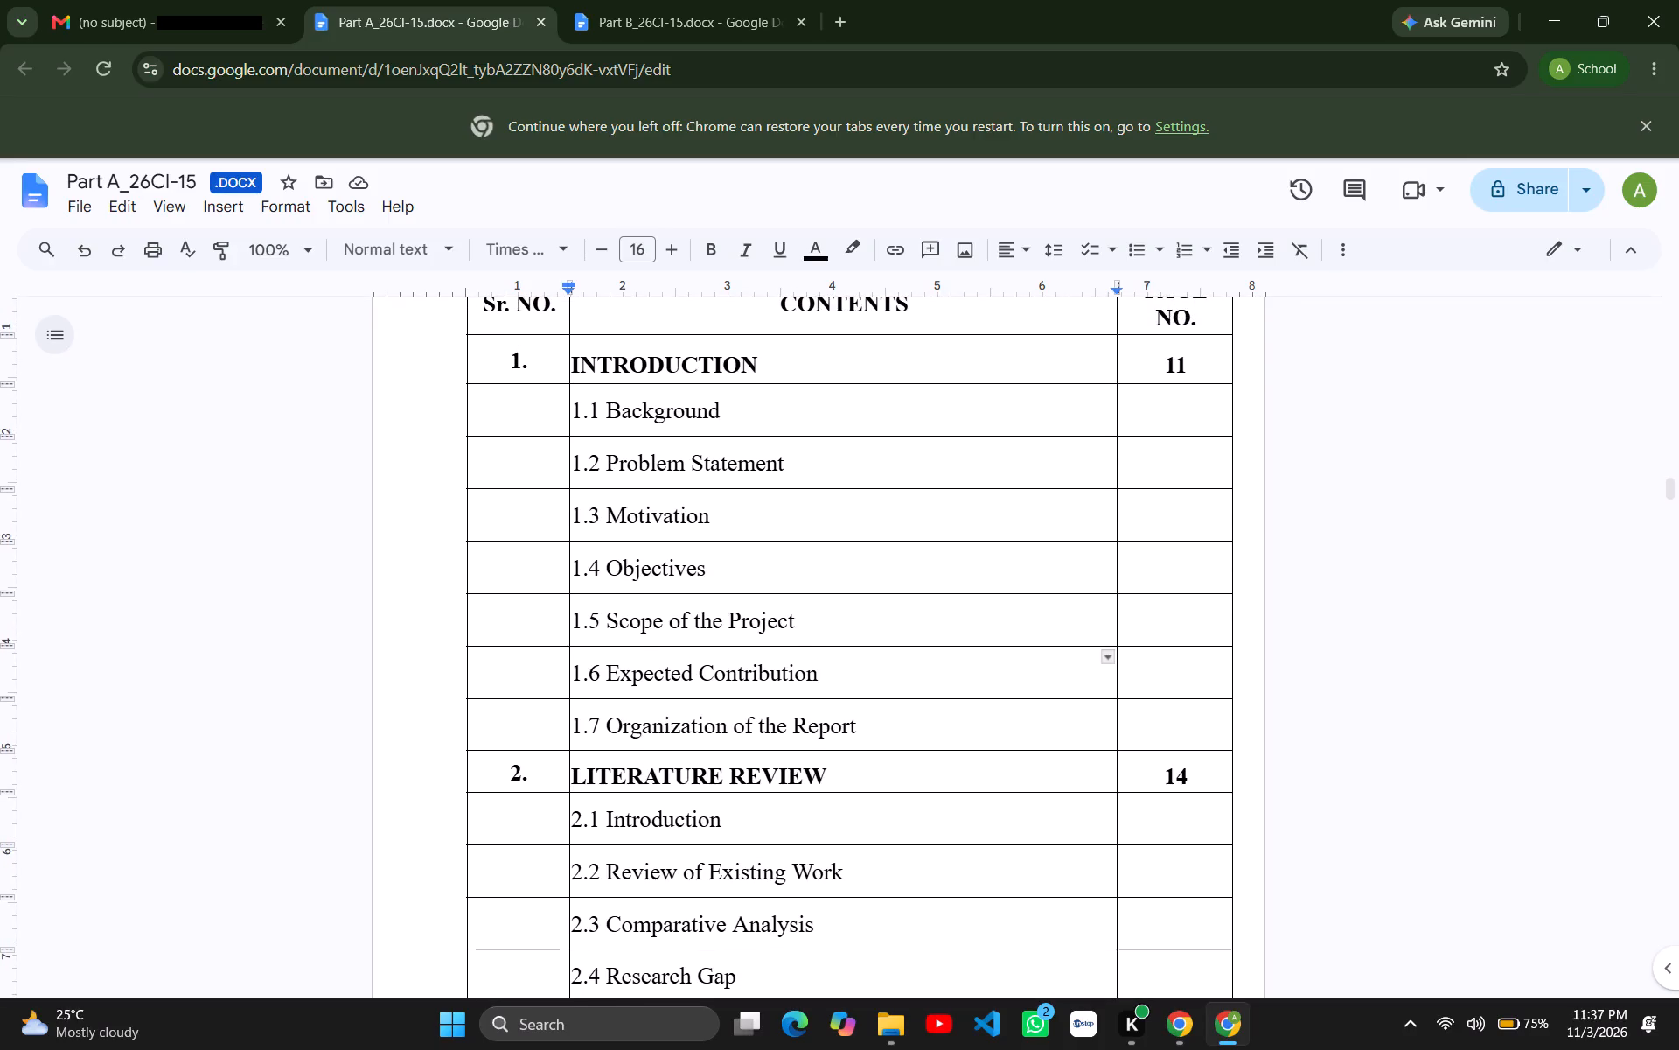
drag(571, 408, 624, 425)
drag(624, 425, 562, 428)
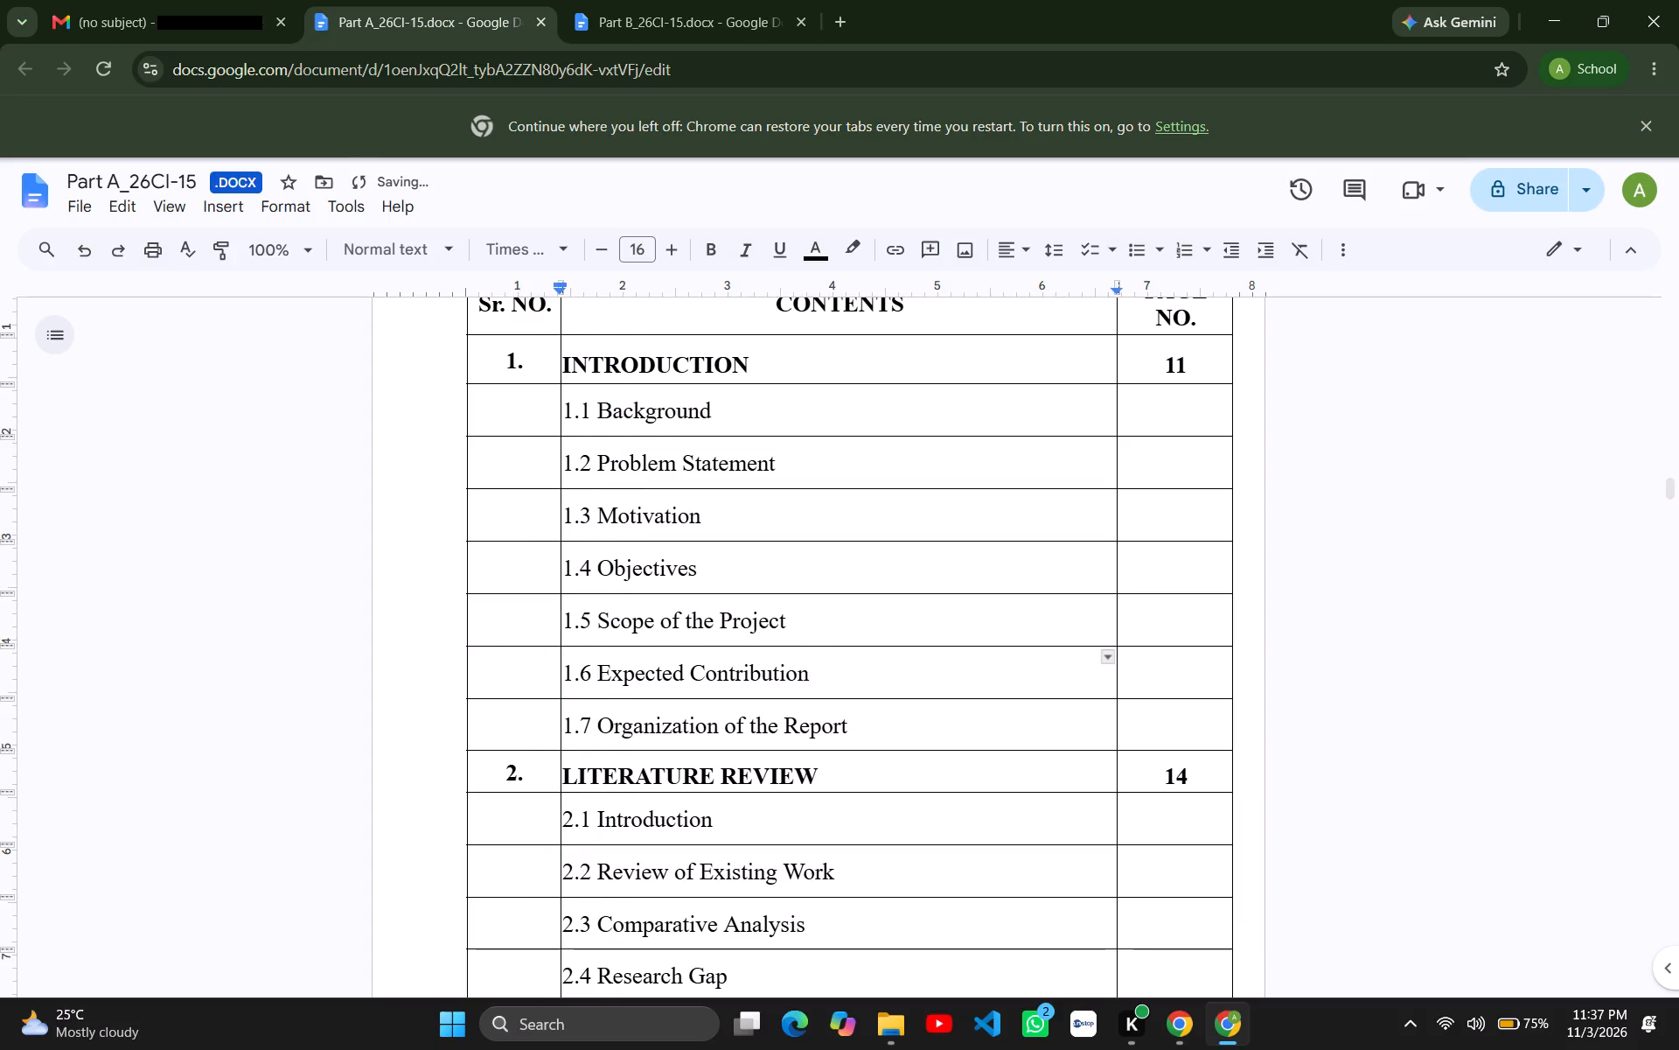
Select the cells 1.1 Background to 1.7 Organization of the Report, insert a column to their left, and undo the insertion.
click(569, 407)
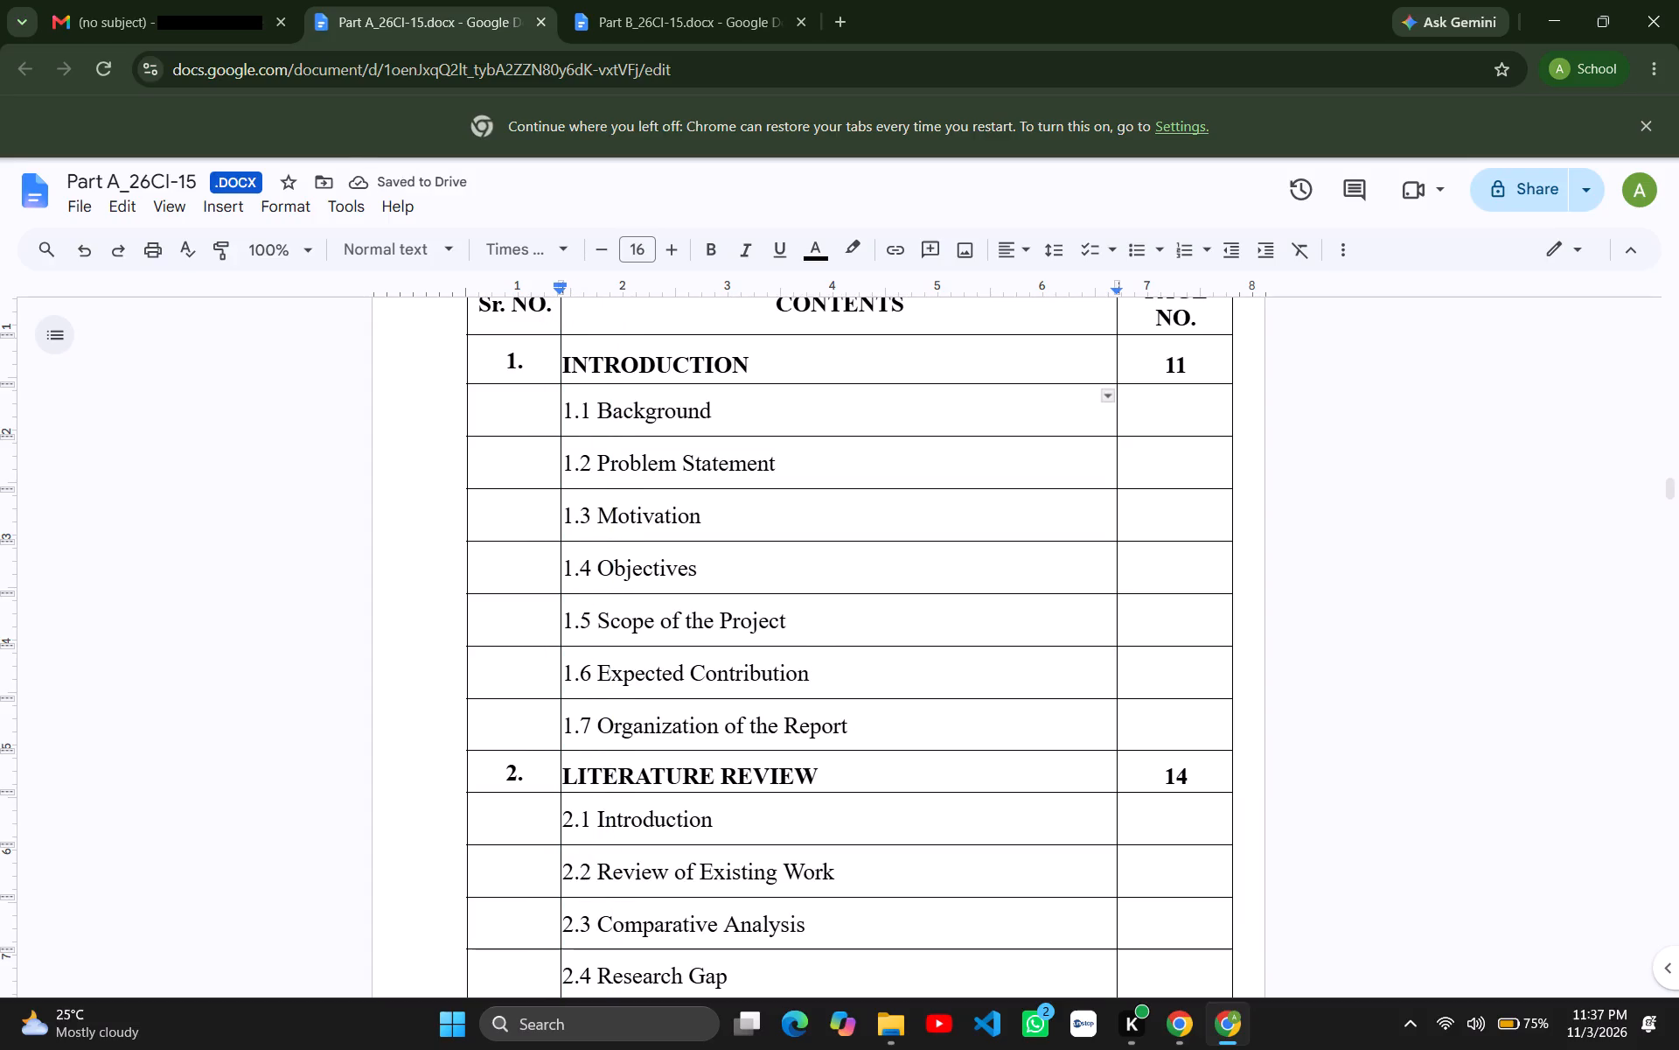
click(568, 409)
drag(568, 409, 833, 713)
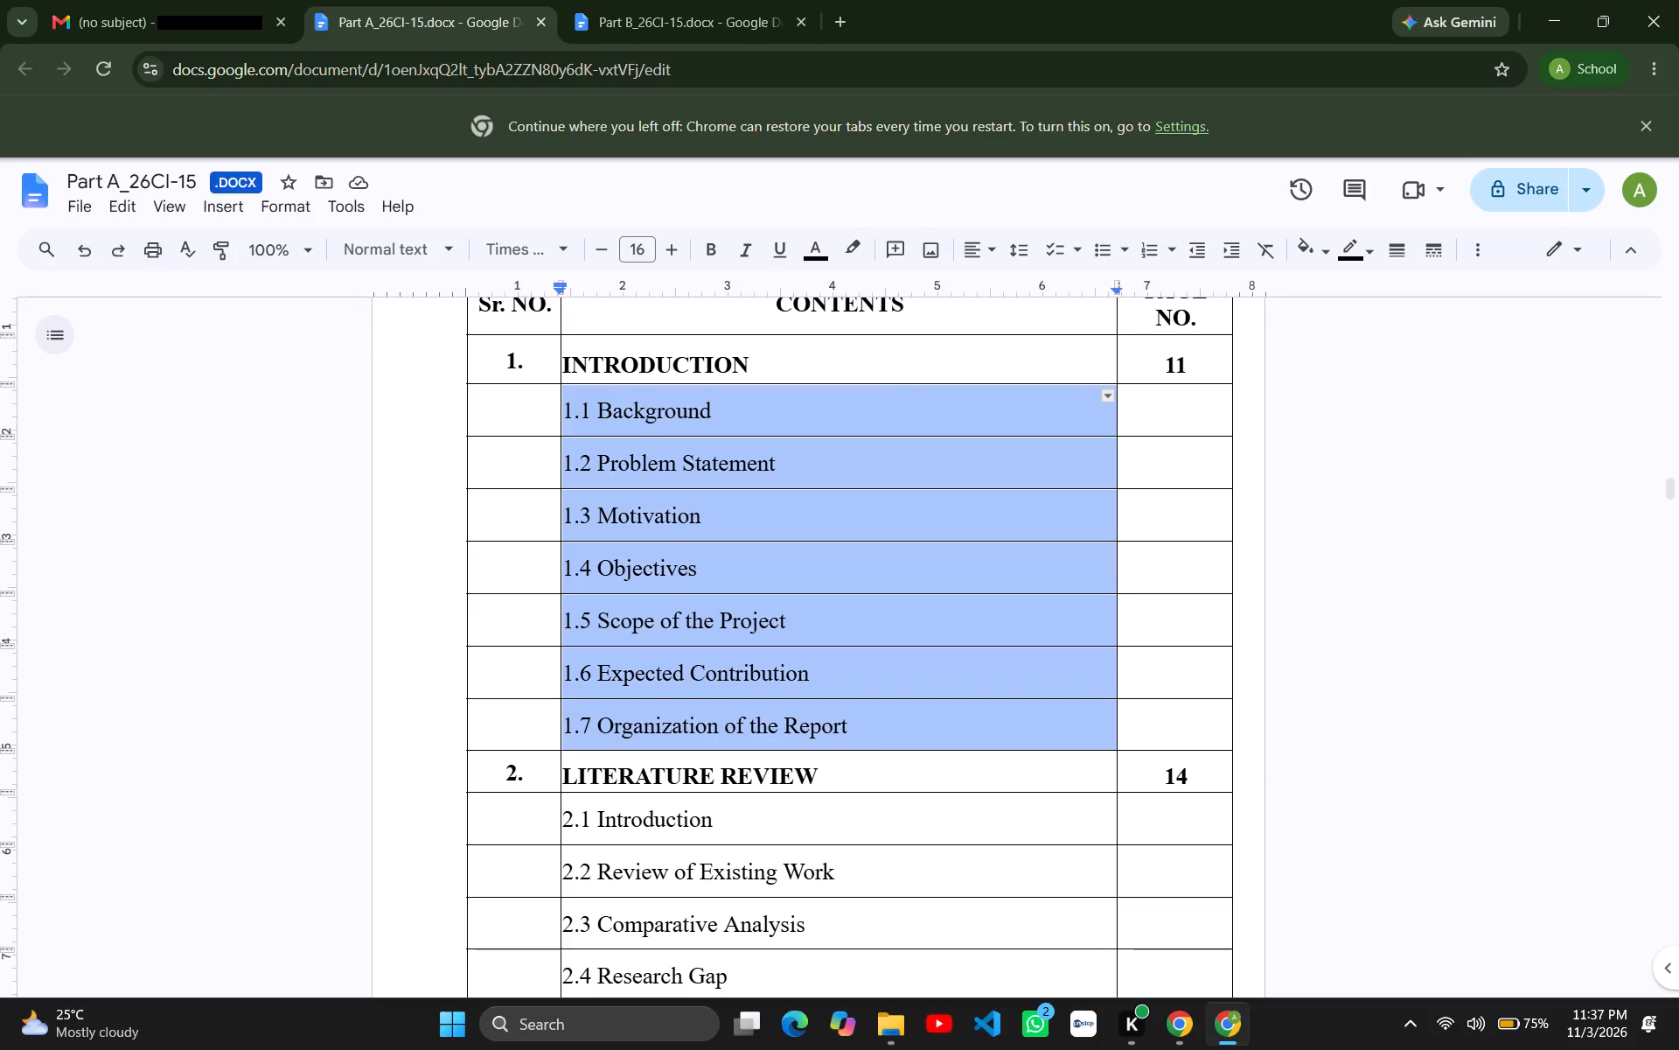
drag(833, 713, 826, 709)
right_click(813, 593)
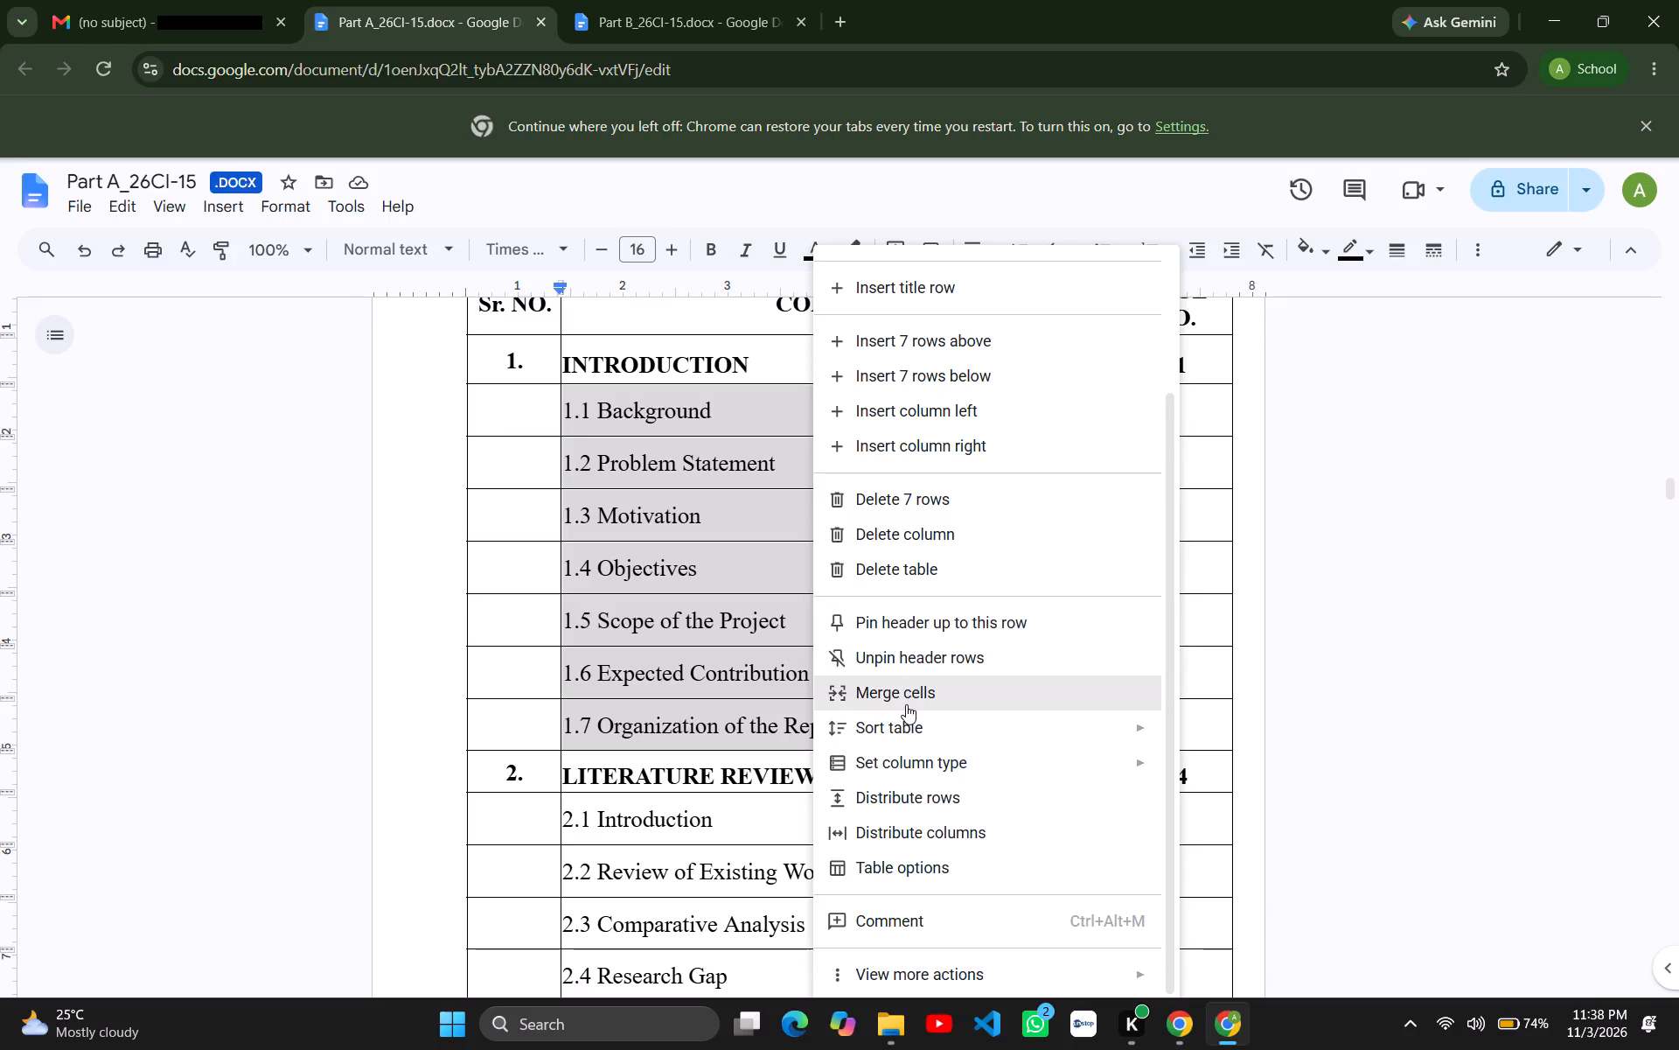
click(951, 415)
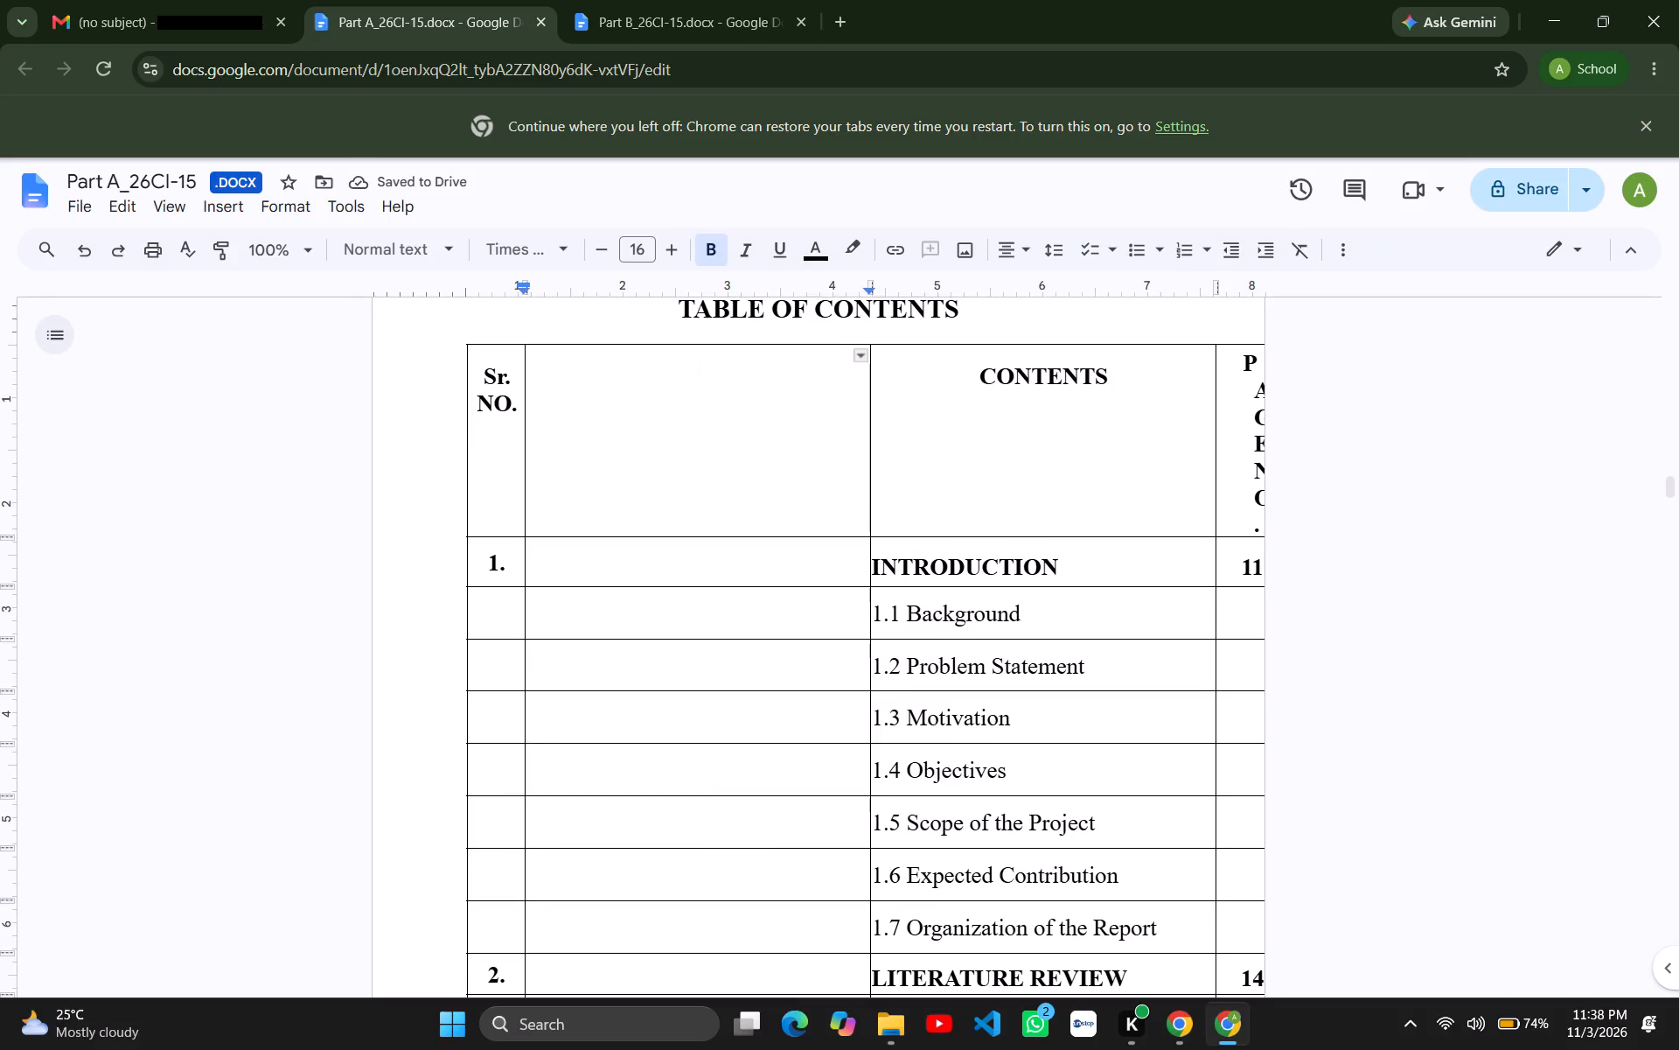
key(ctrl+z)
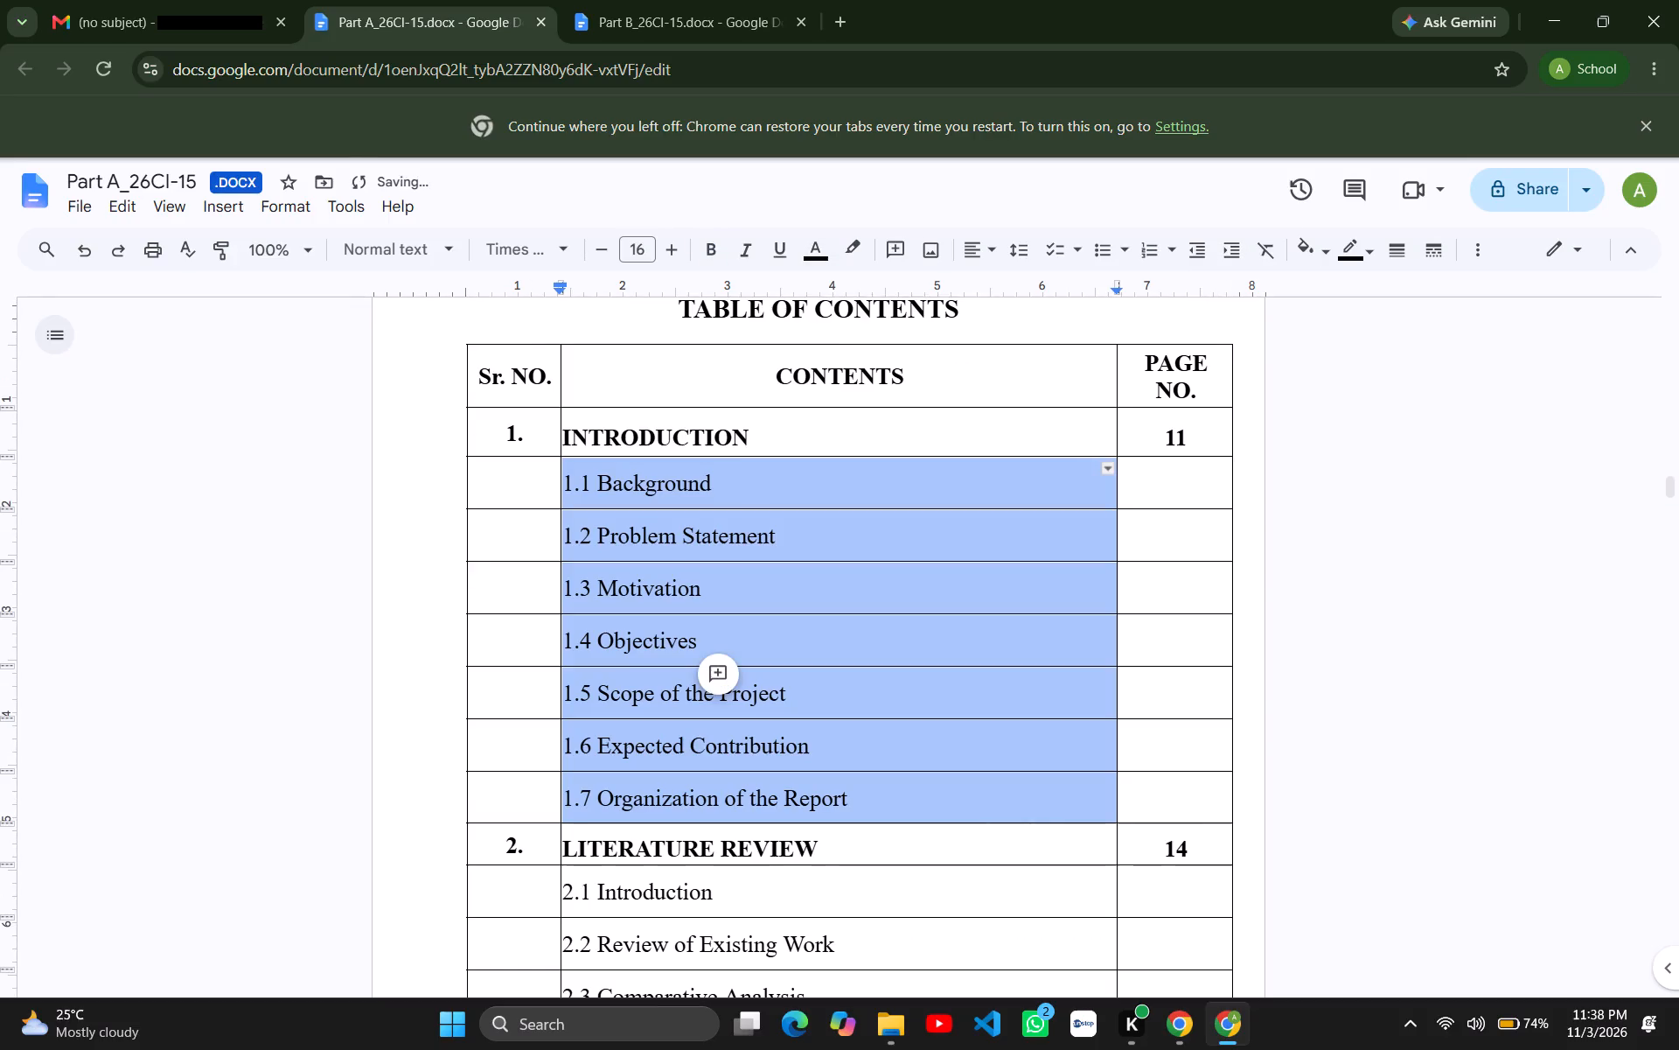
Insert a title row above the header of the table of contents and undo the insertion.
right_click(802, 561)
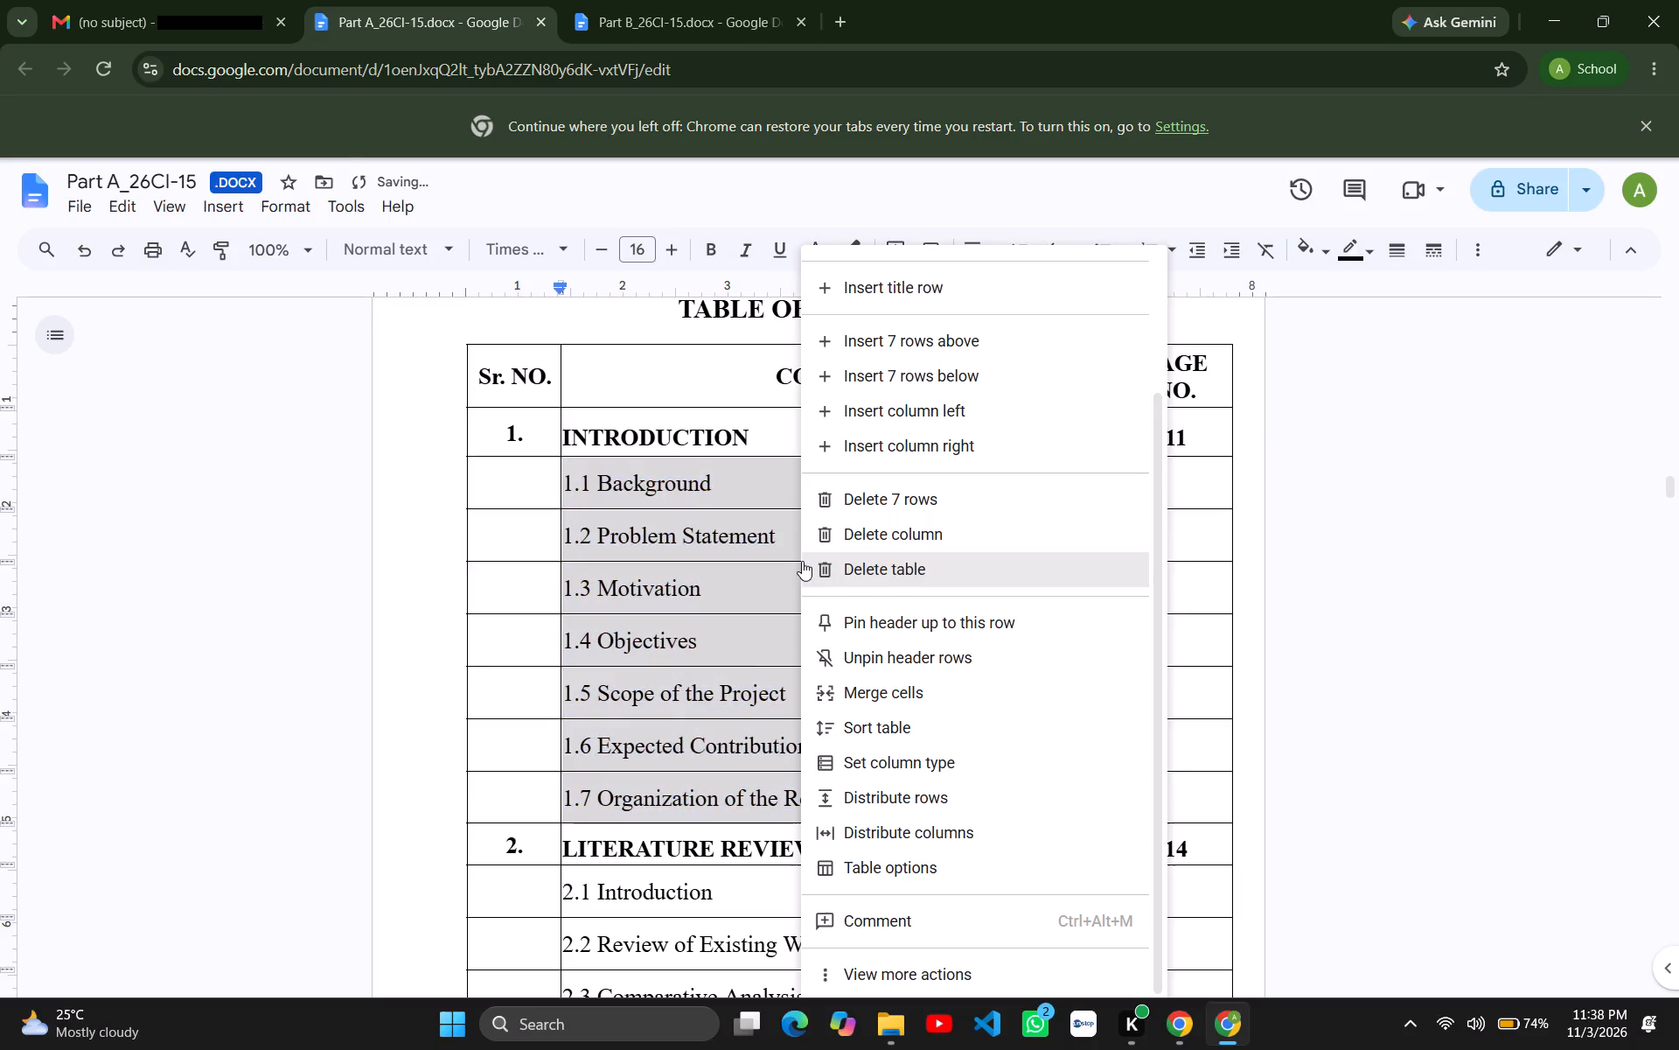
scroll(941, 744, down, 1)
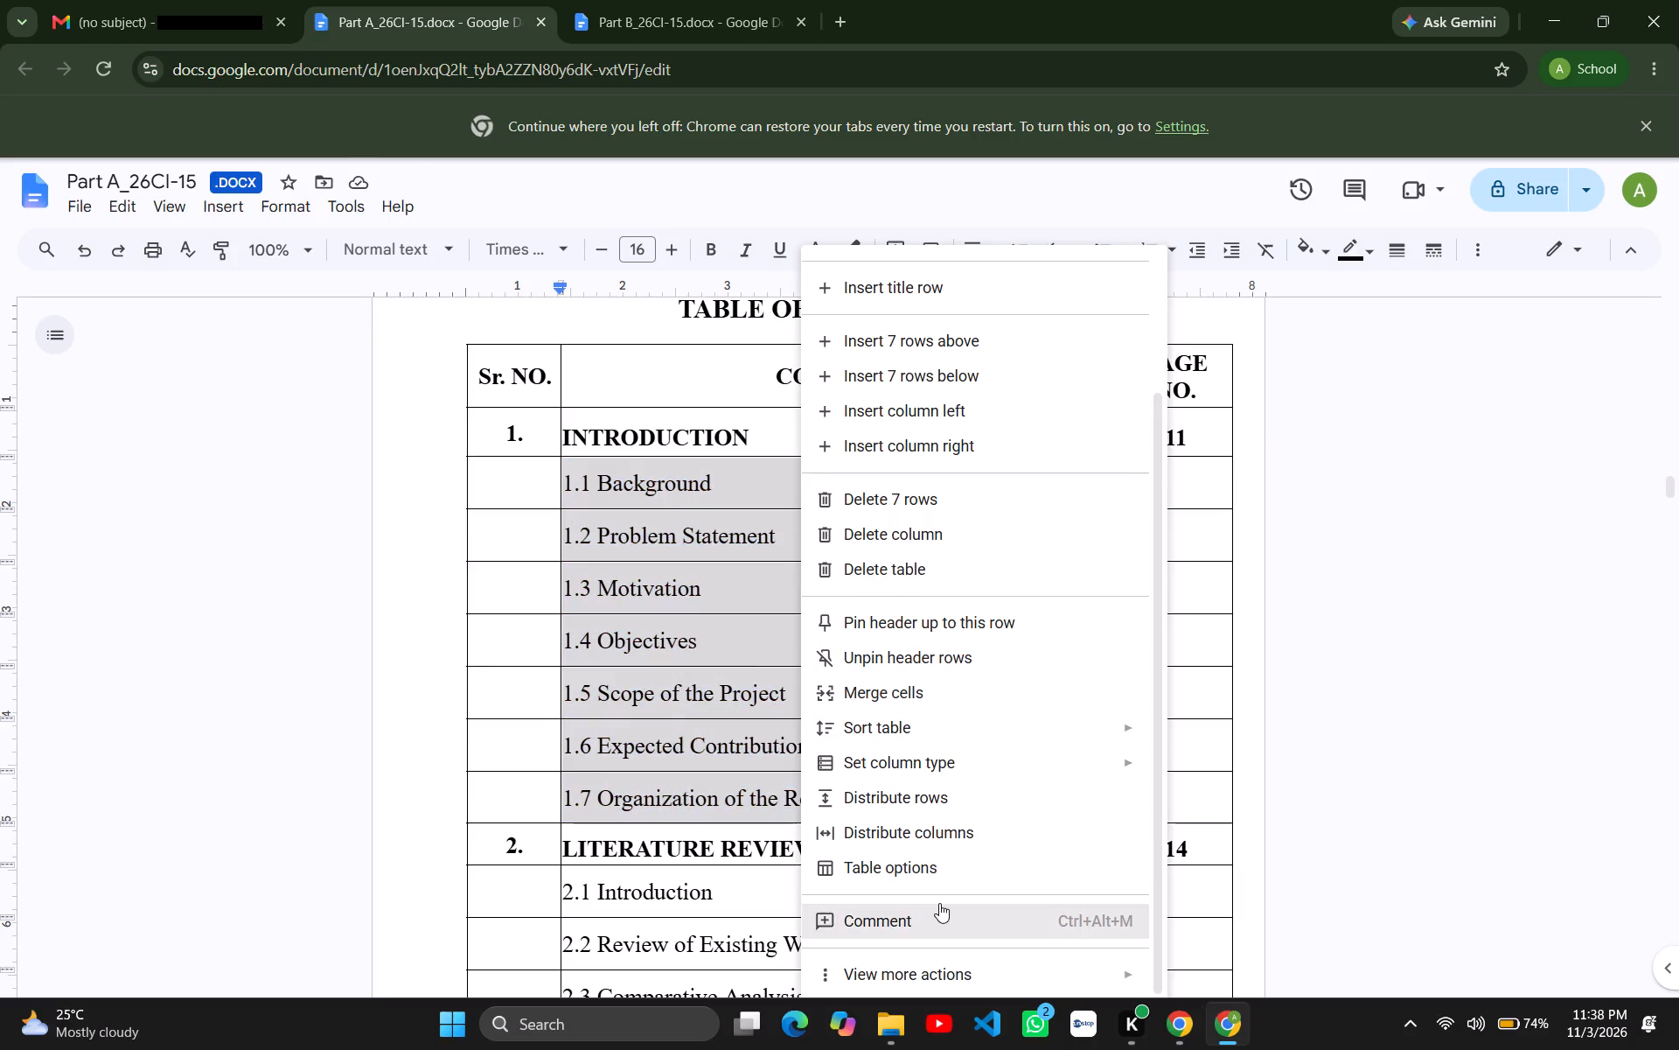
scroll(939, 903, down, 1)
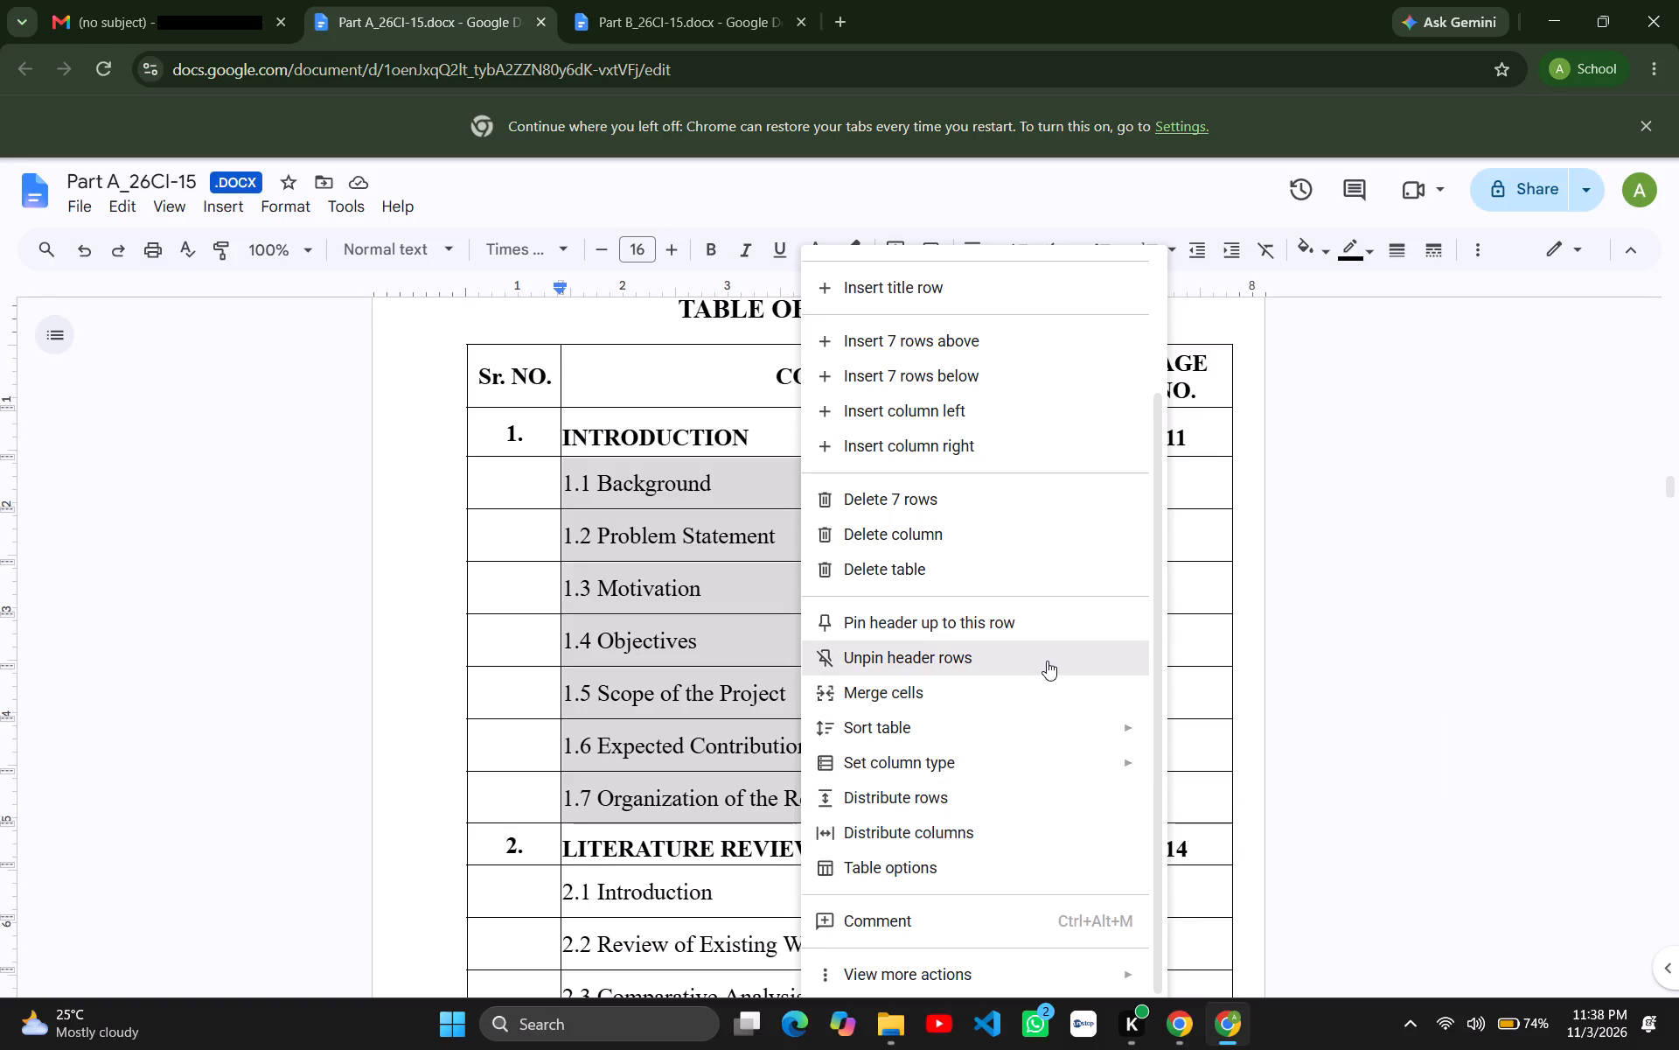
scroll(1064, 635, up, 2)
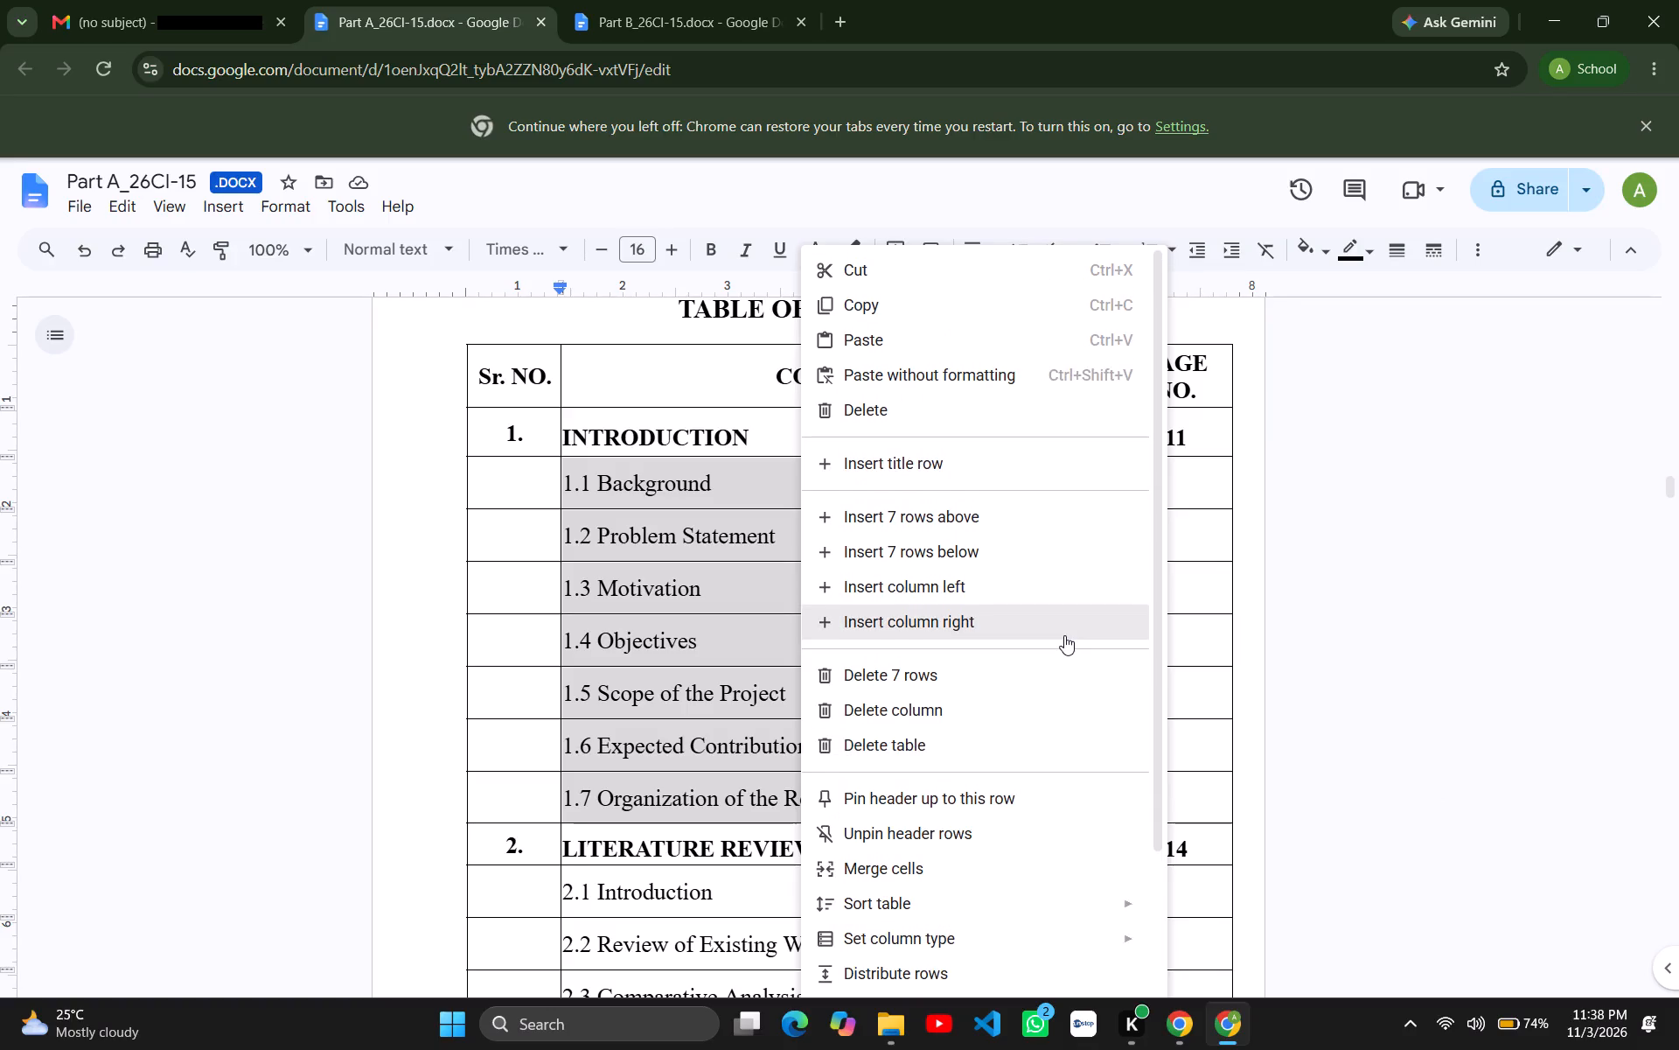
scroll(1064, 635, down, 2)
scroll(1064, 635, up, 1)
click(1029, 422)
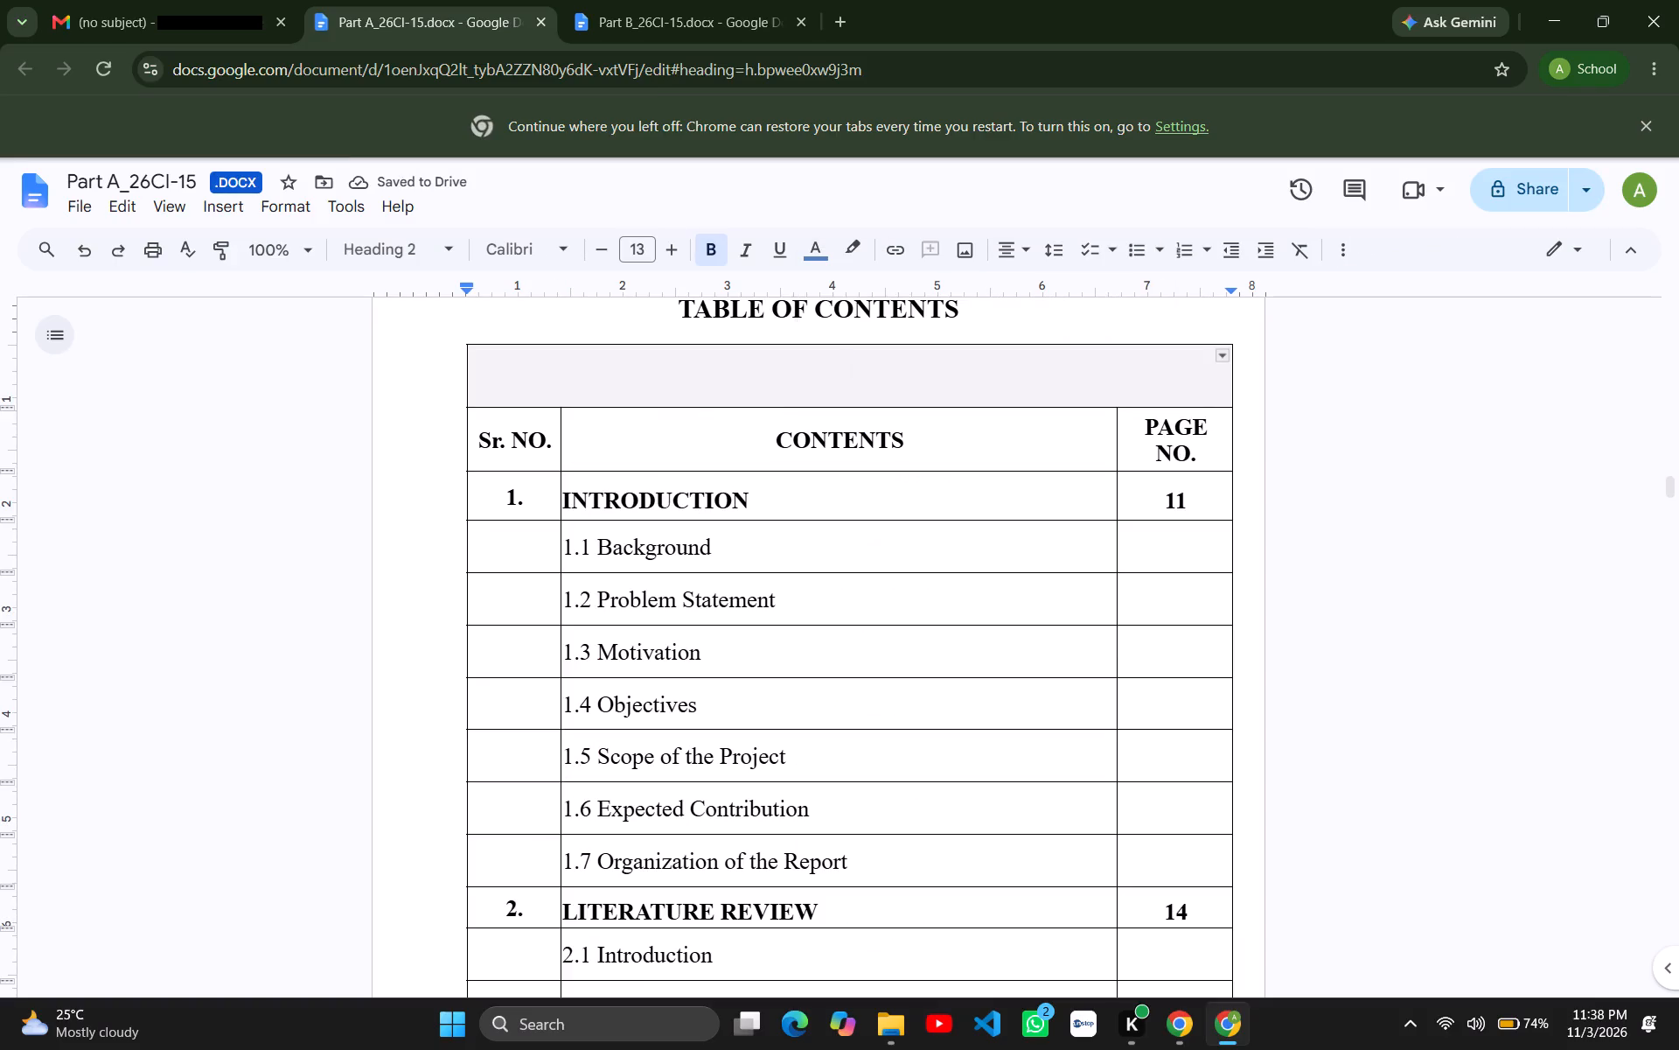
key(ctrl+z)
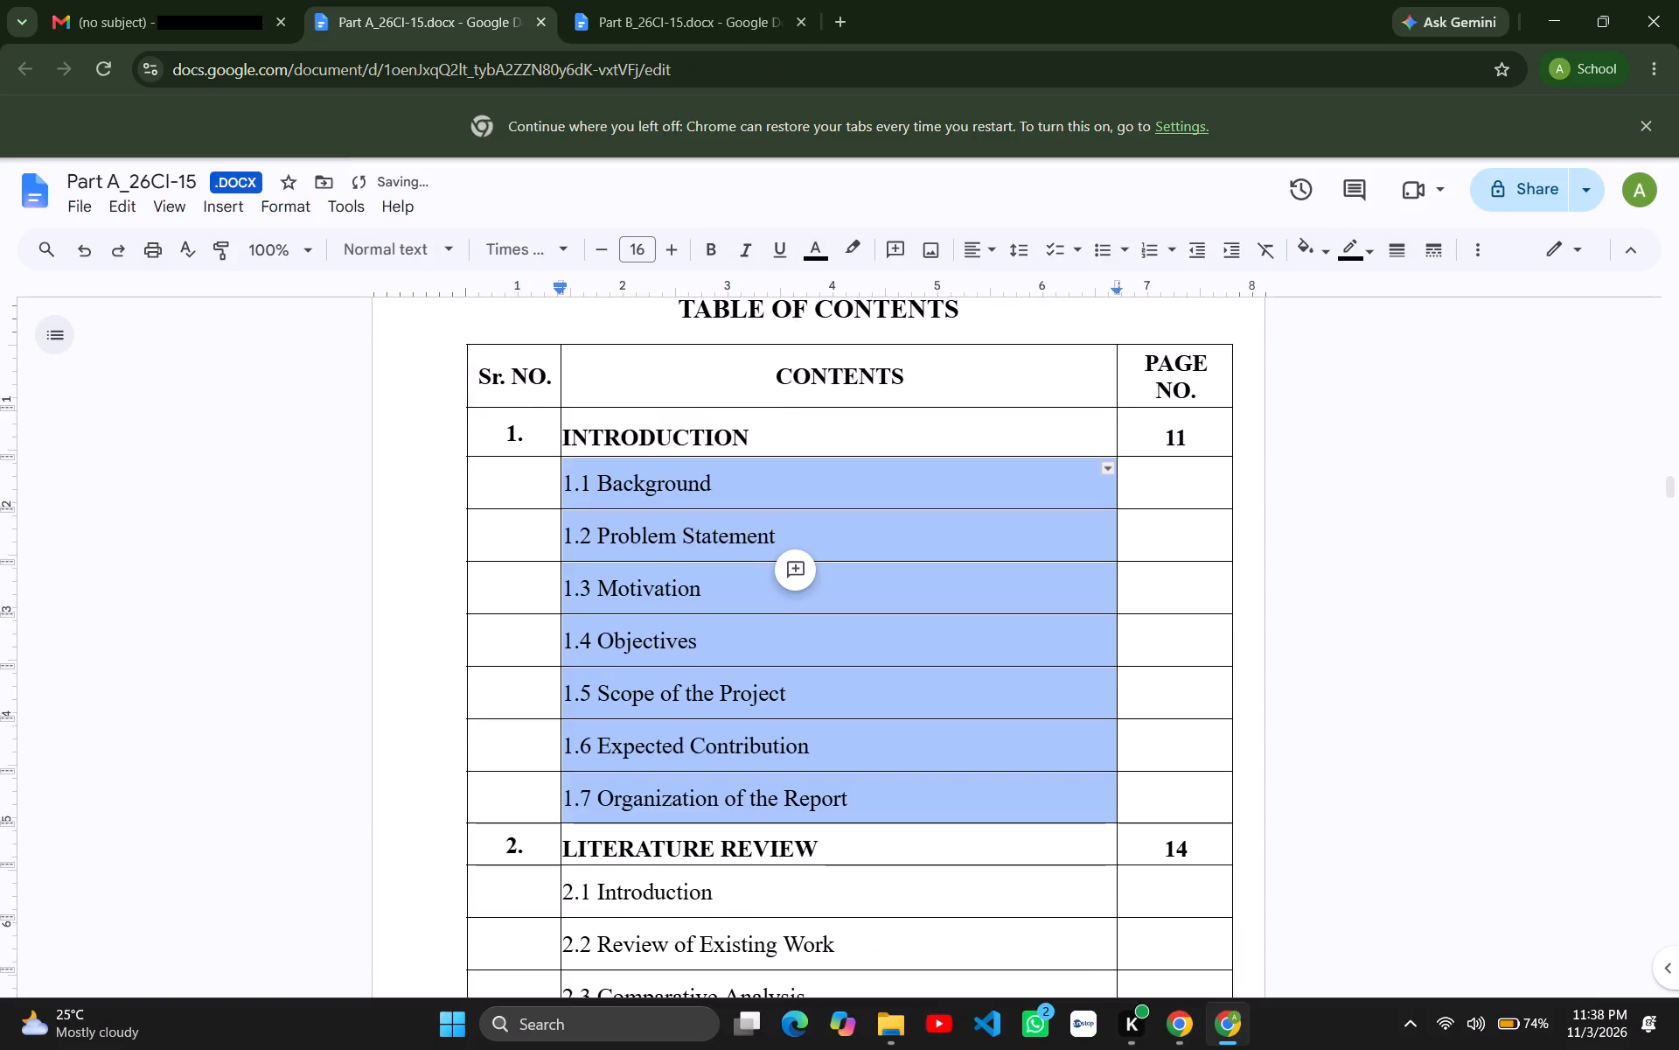
Examine the remaining table of contents entries from chapter 1 through the REFERENCES row.
click(912, 566)
scroll(912, 566, down, 2)
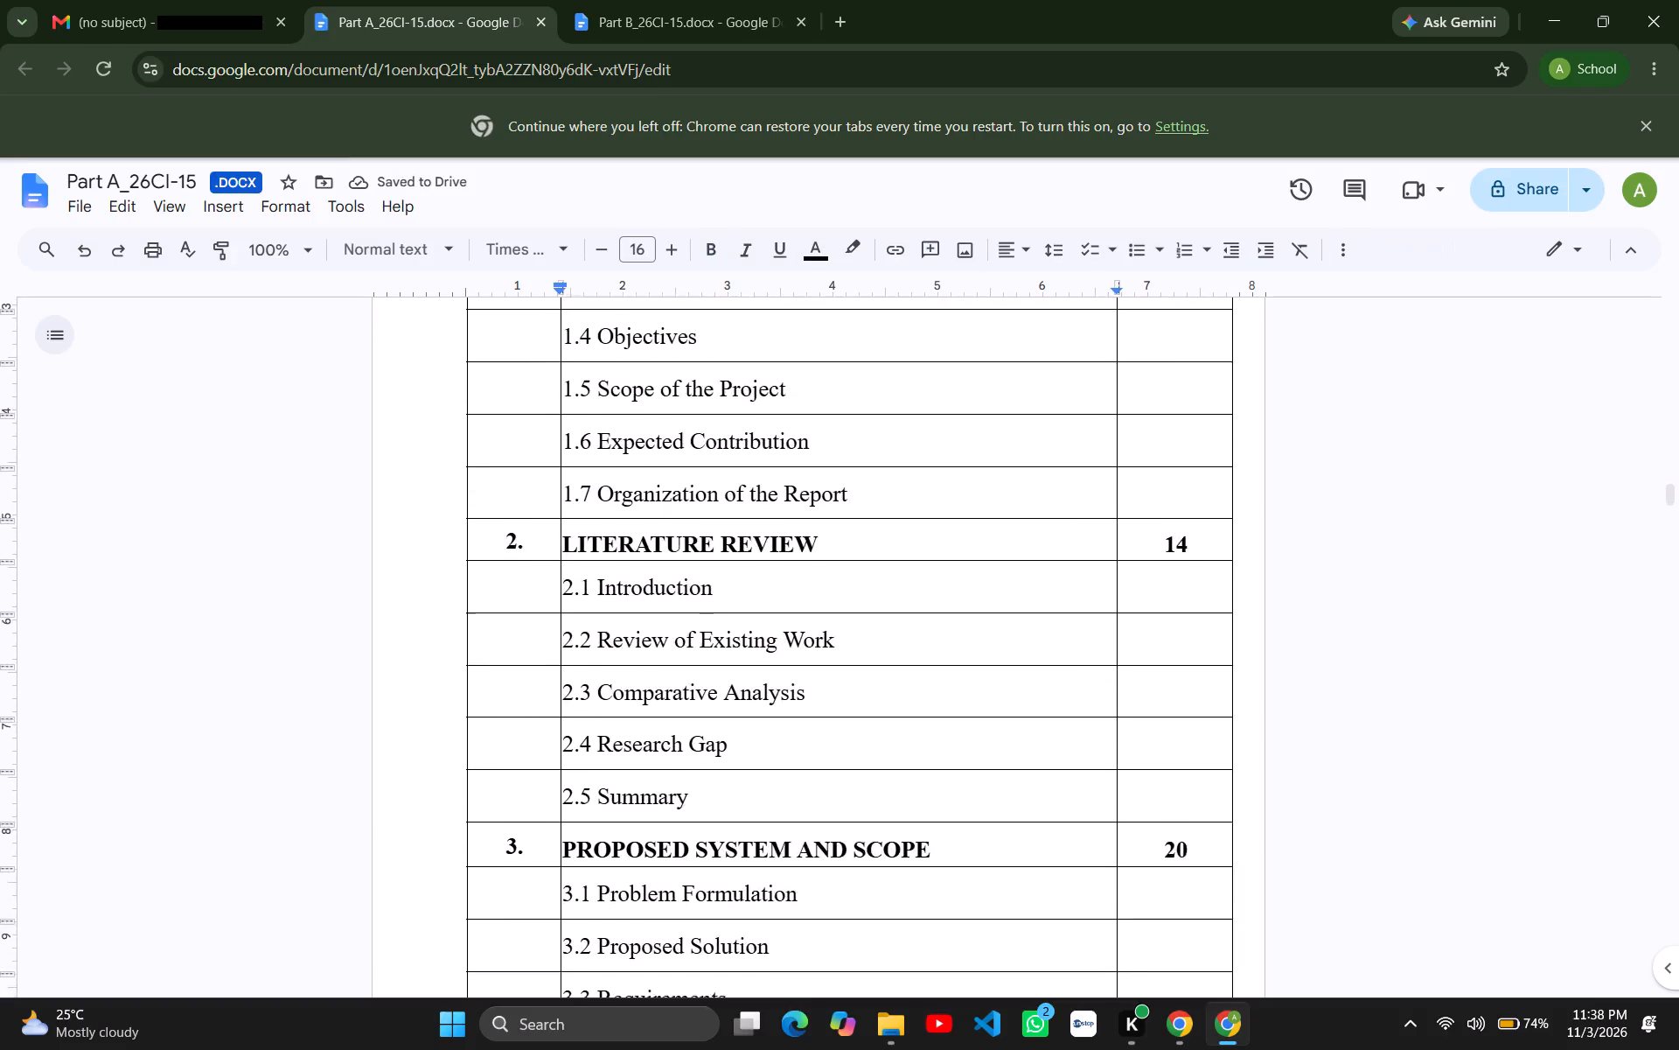
scroll(912, 566, down, 3)
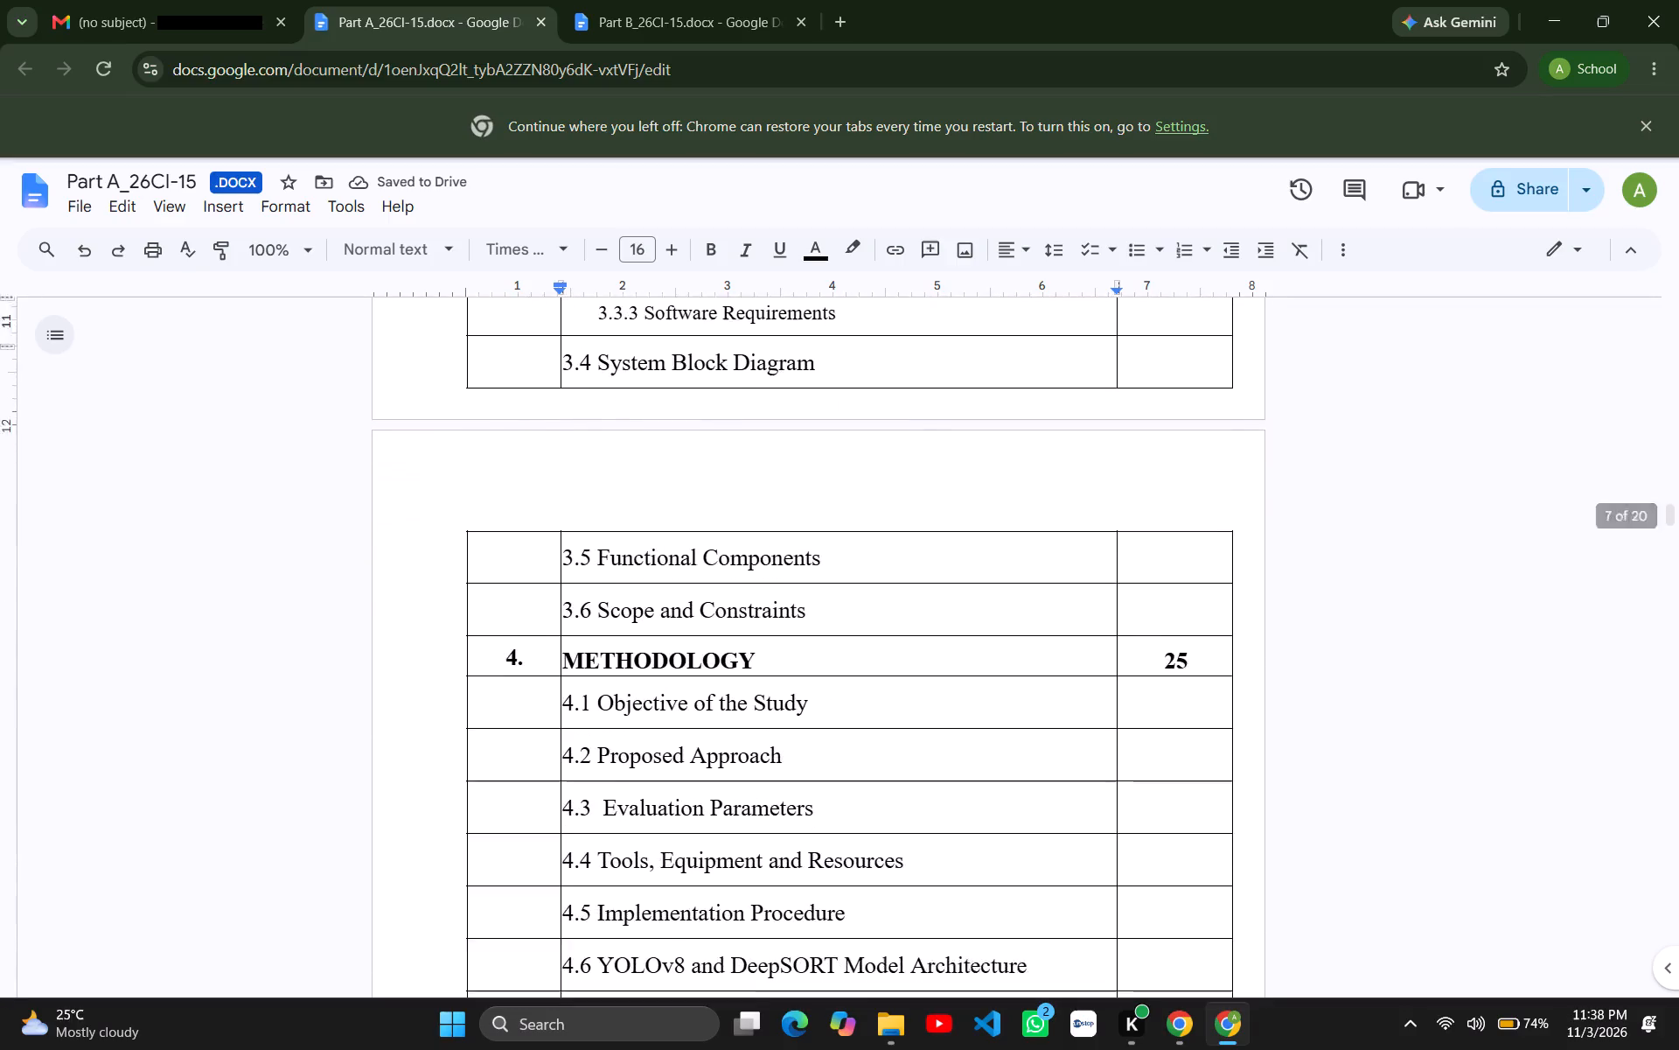
scroll(912, 566, down, 4)
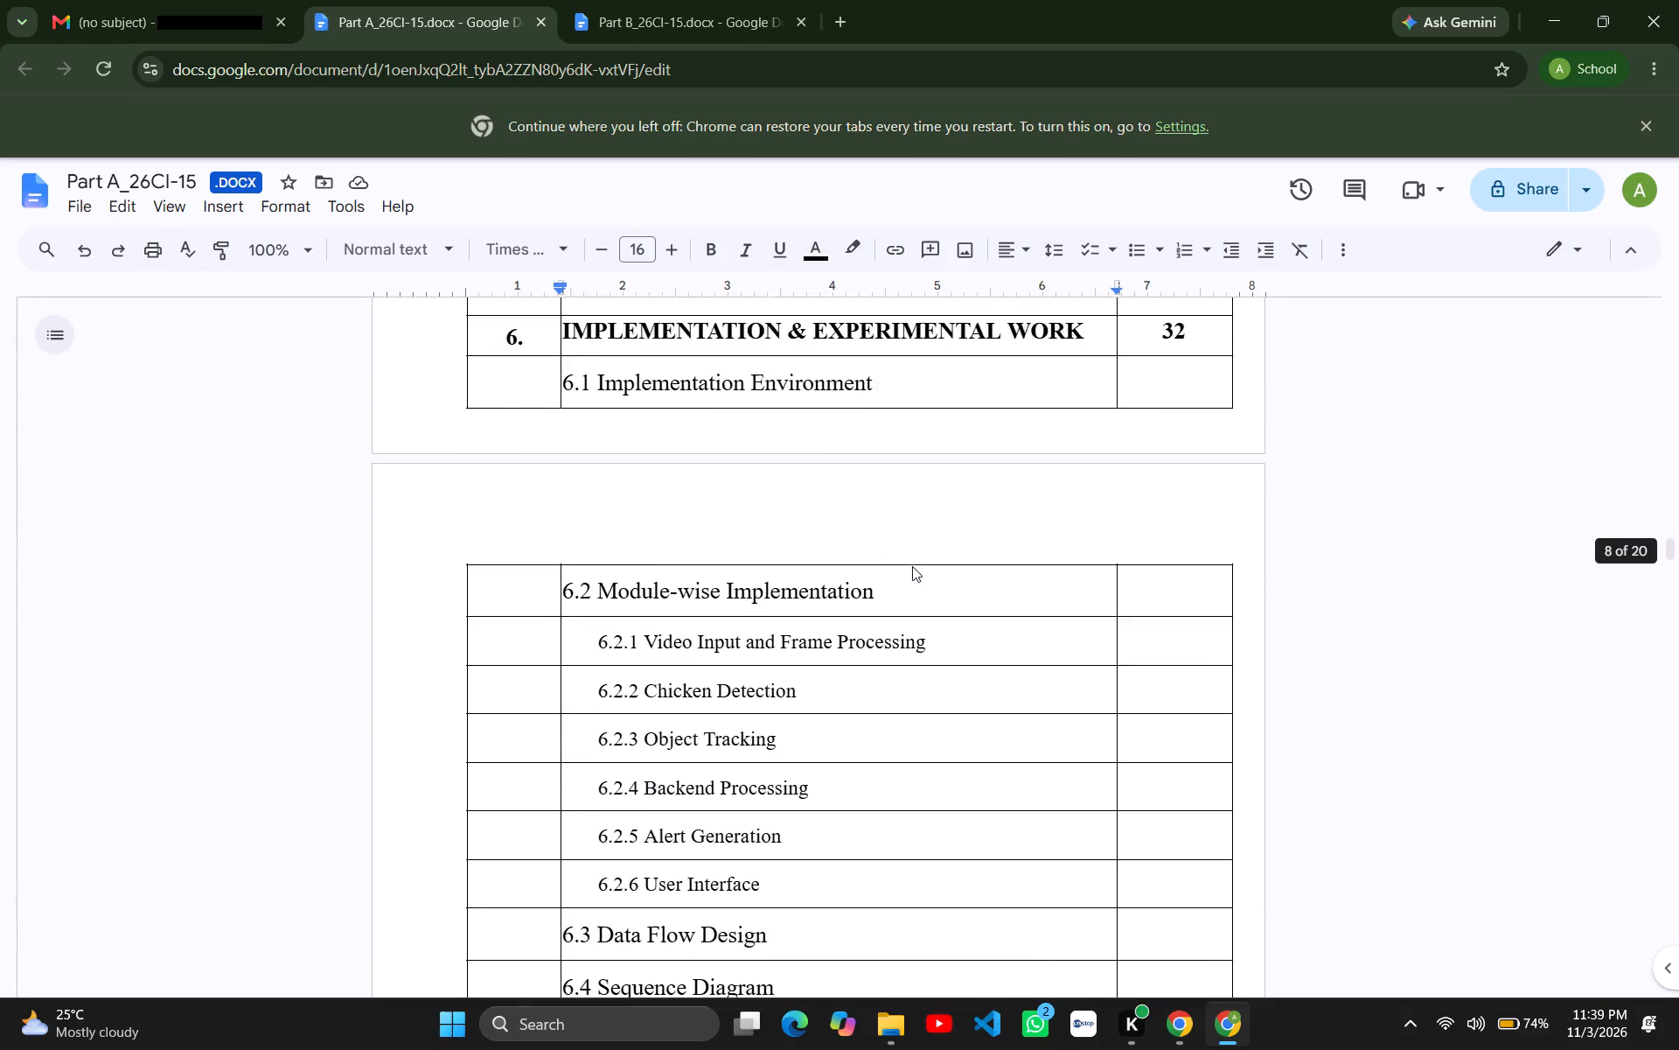
scroll(912, 566, down, 2)
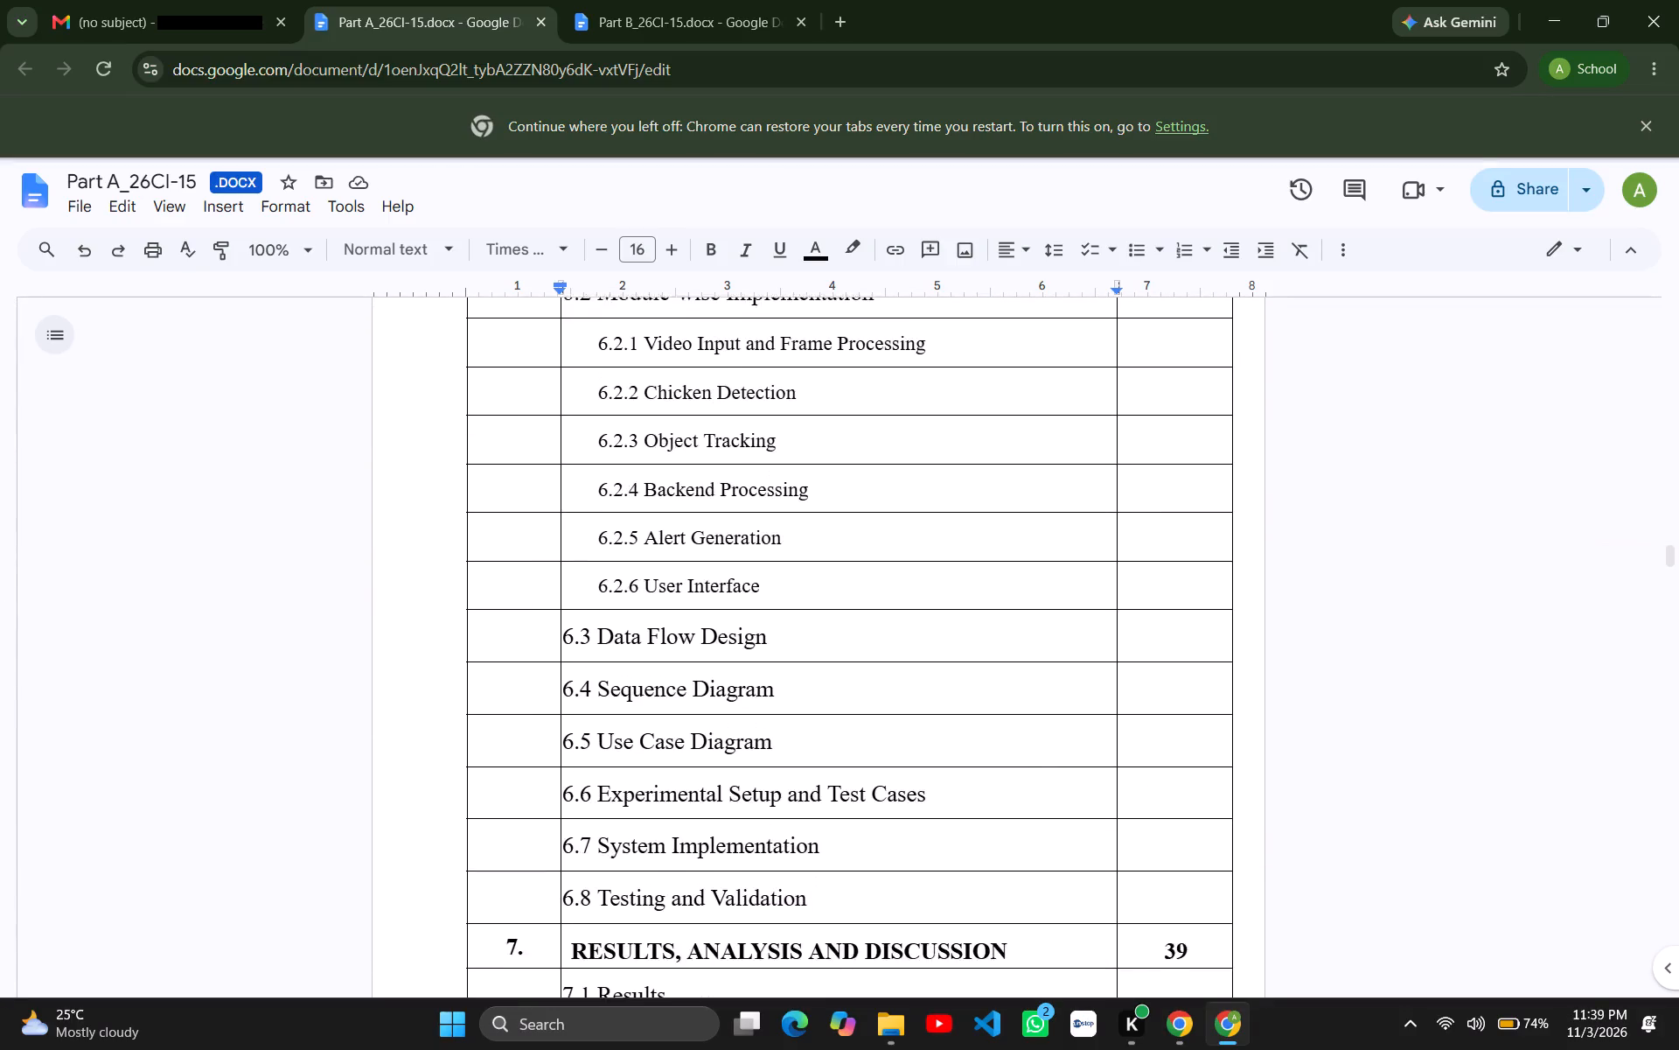
scroll(912, 566, up, 1)
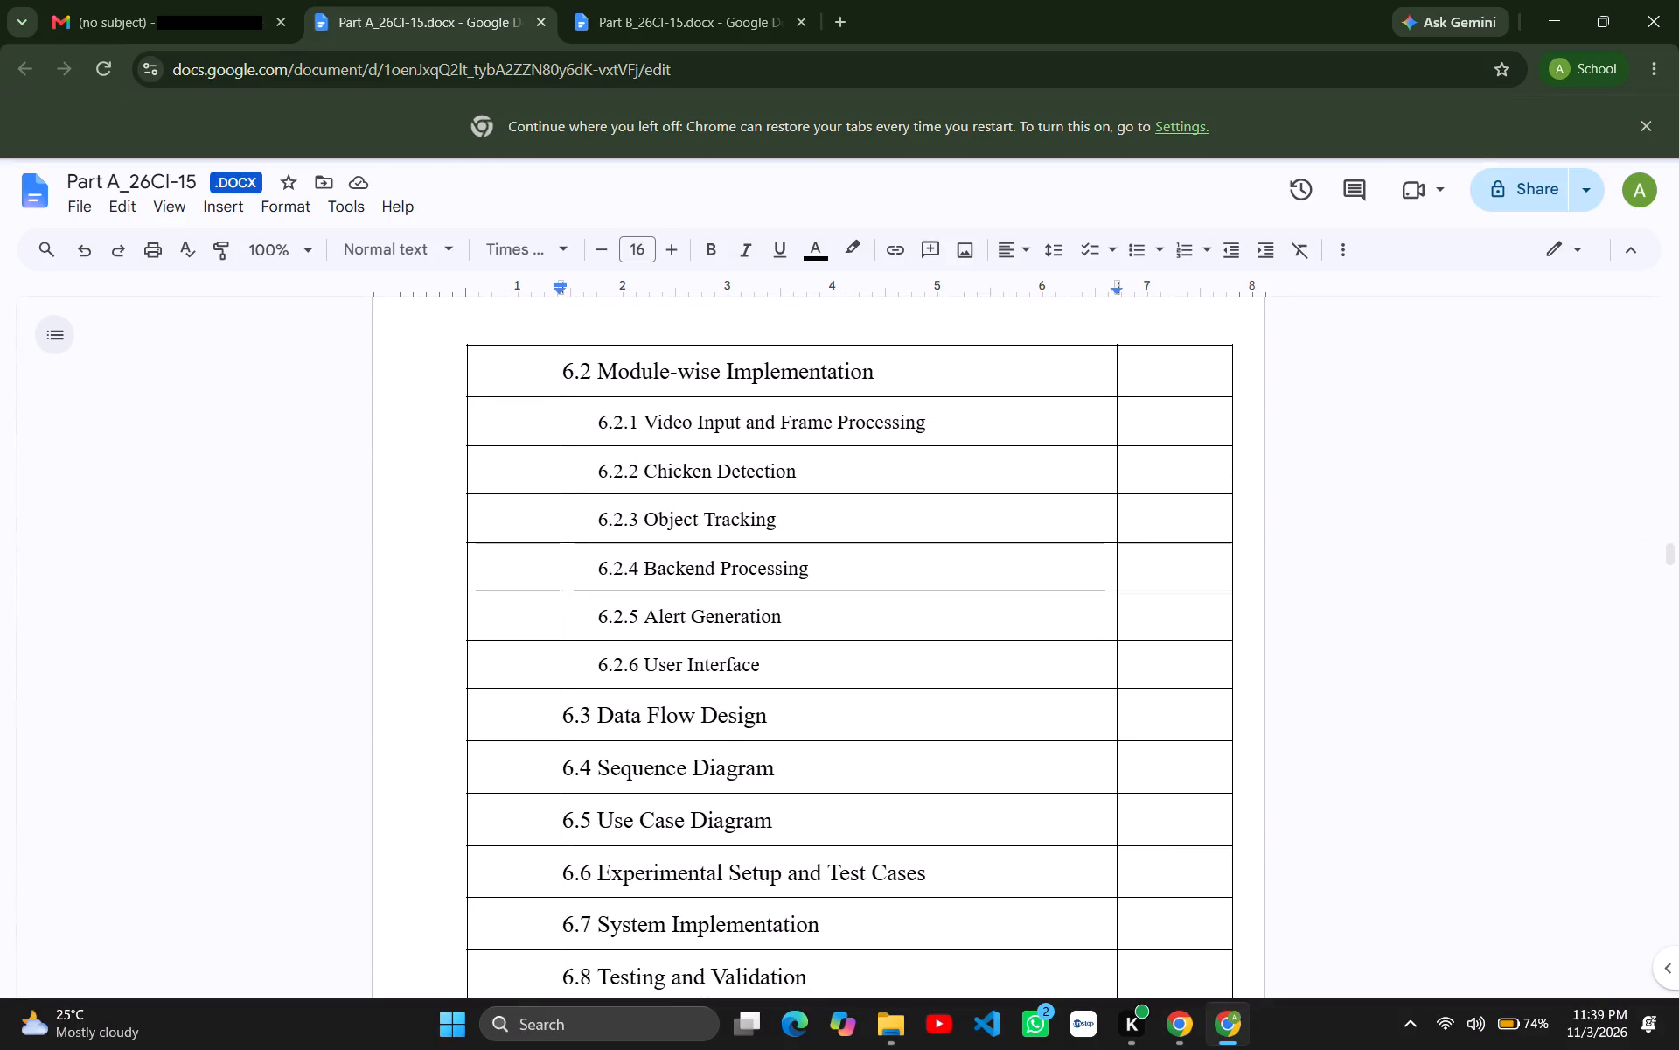
scroll(912, 566, down, 1)
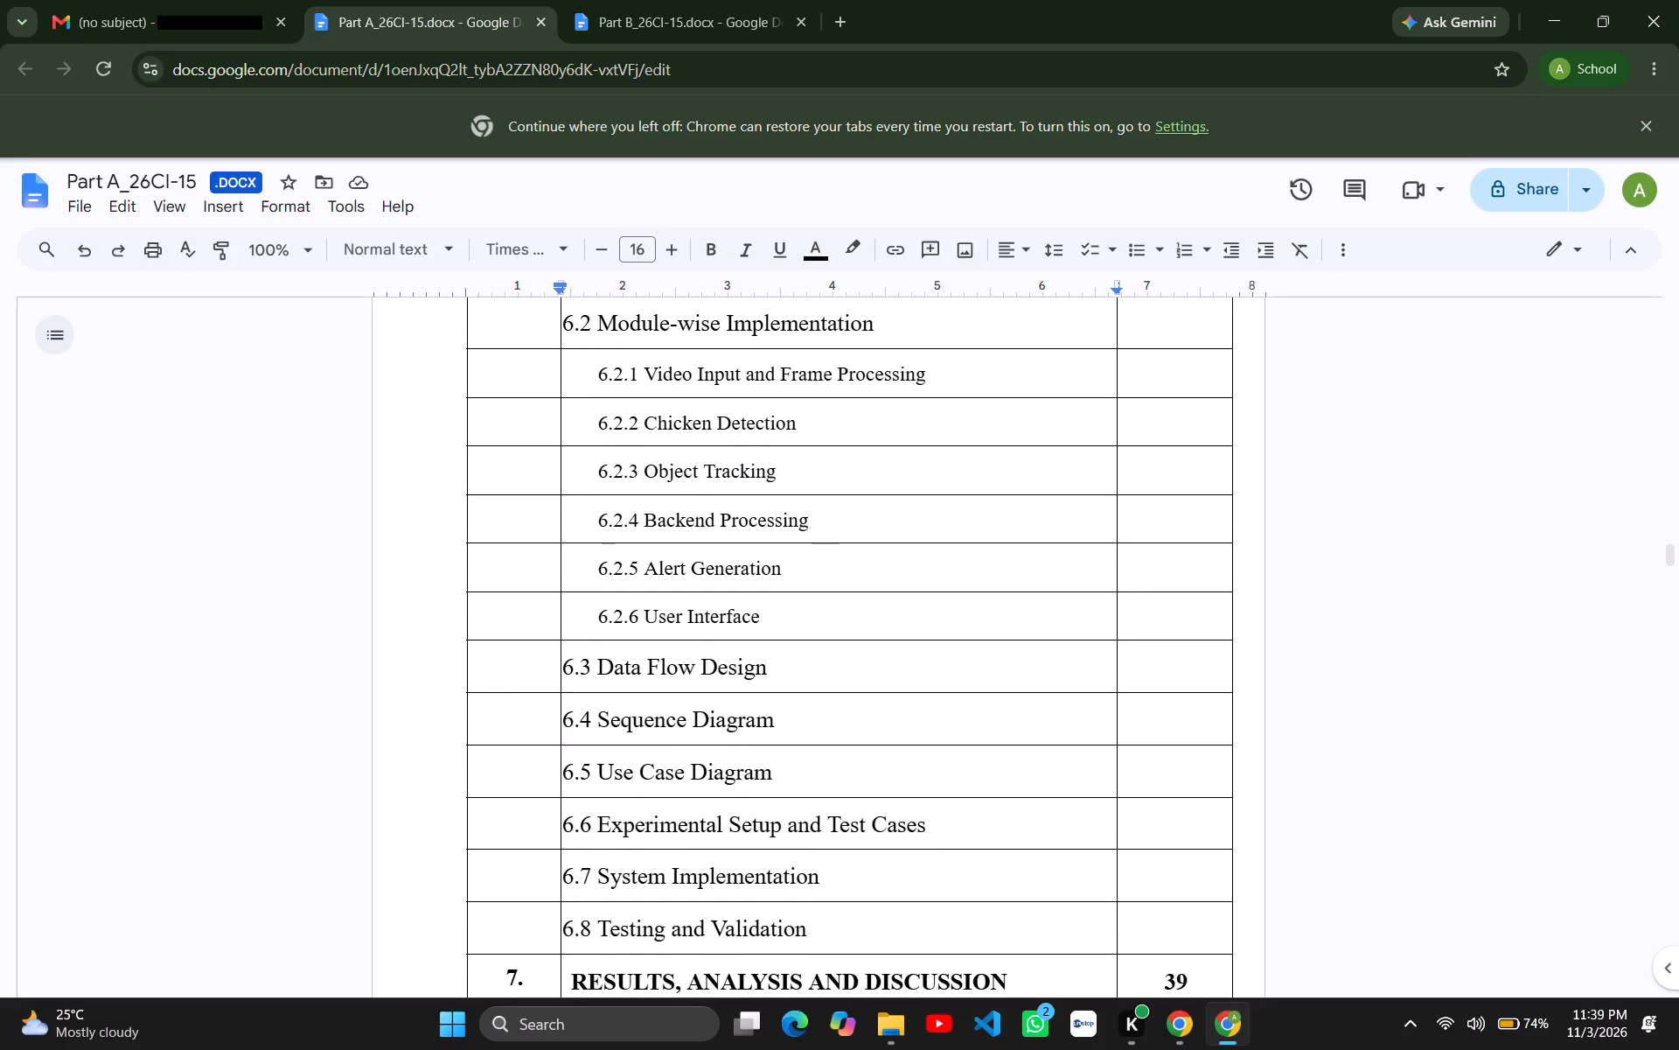
scroll(912, 566, down, 4)
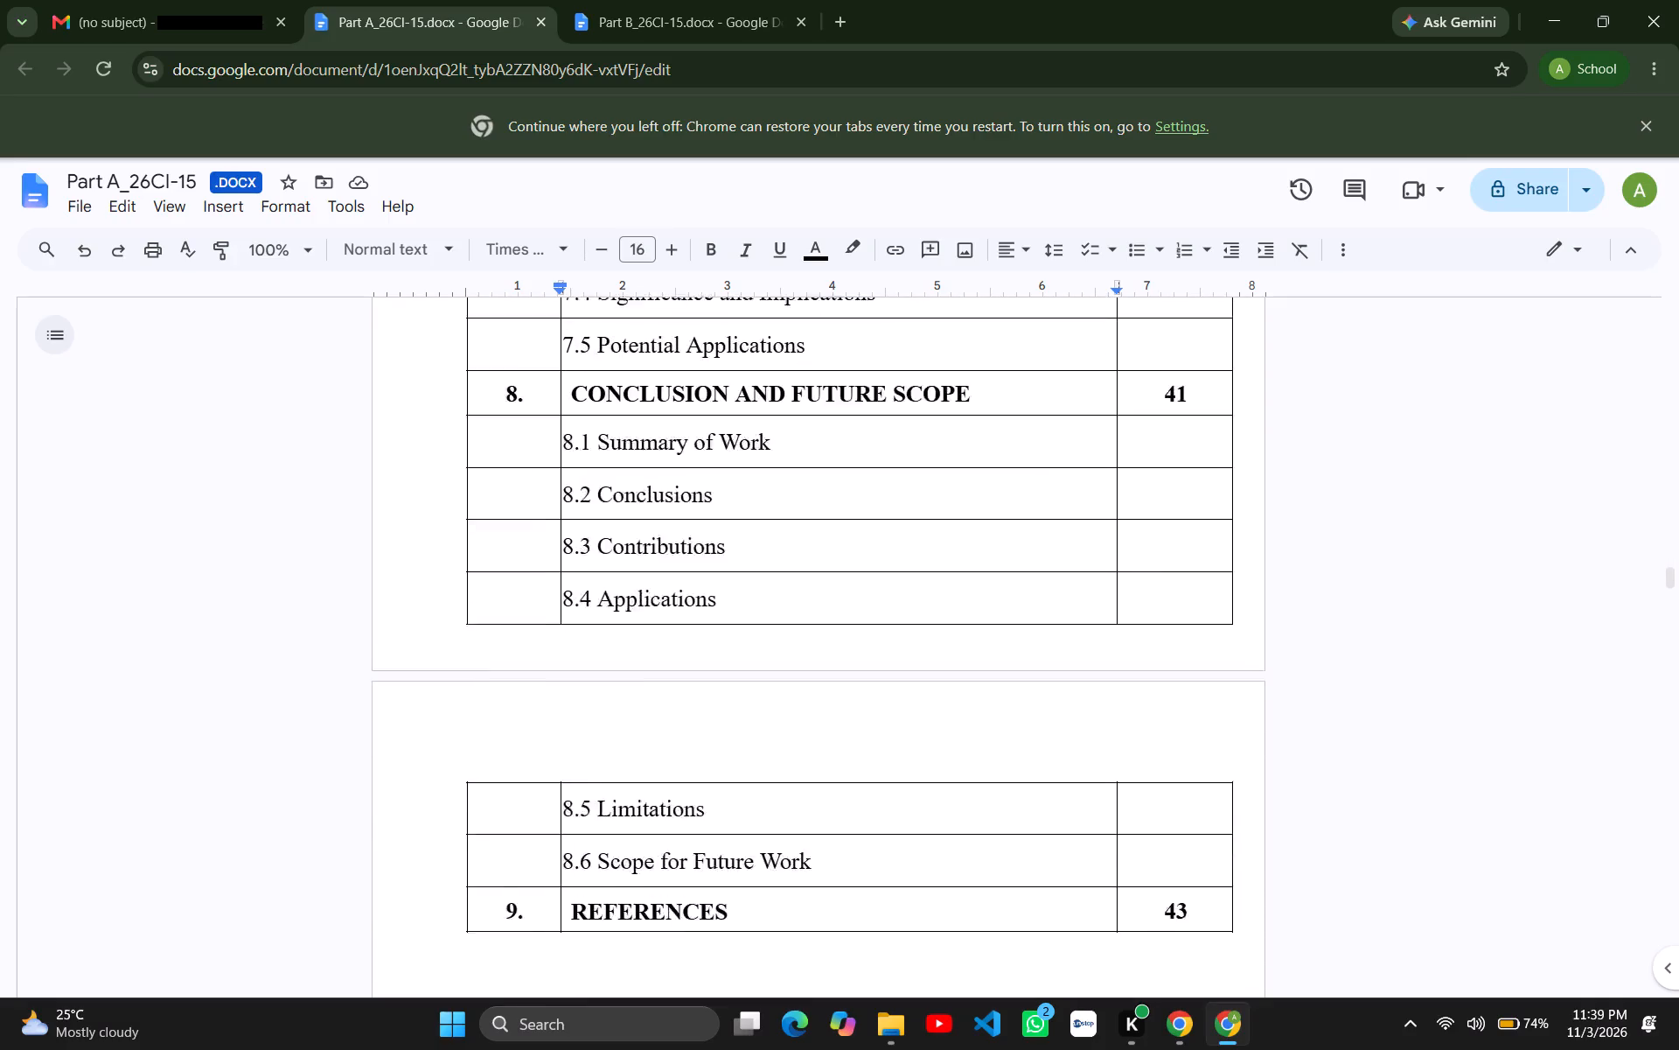
scroll(912, 566, down, 4)
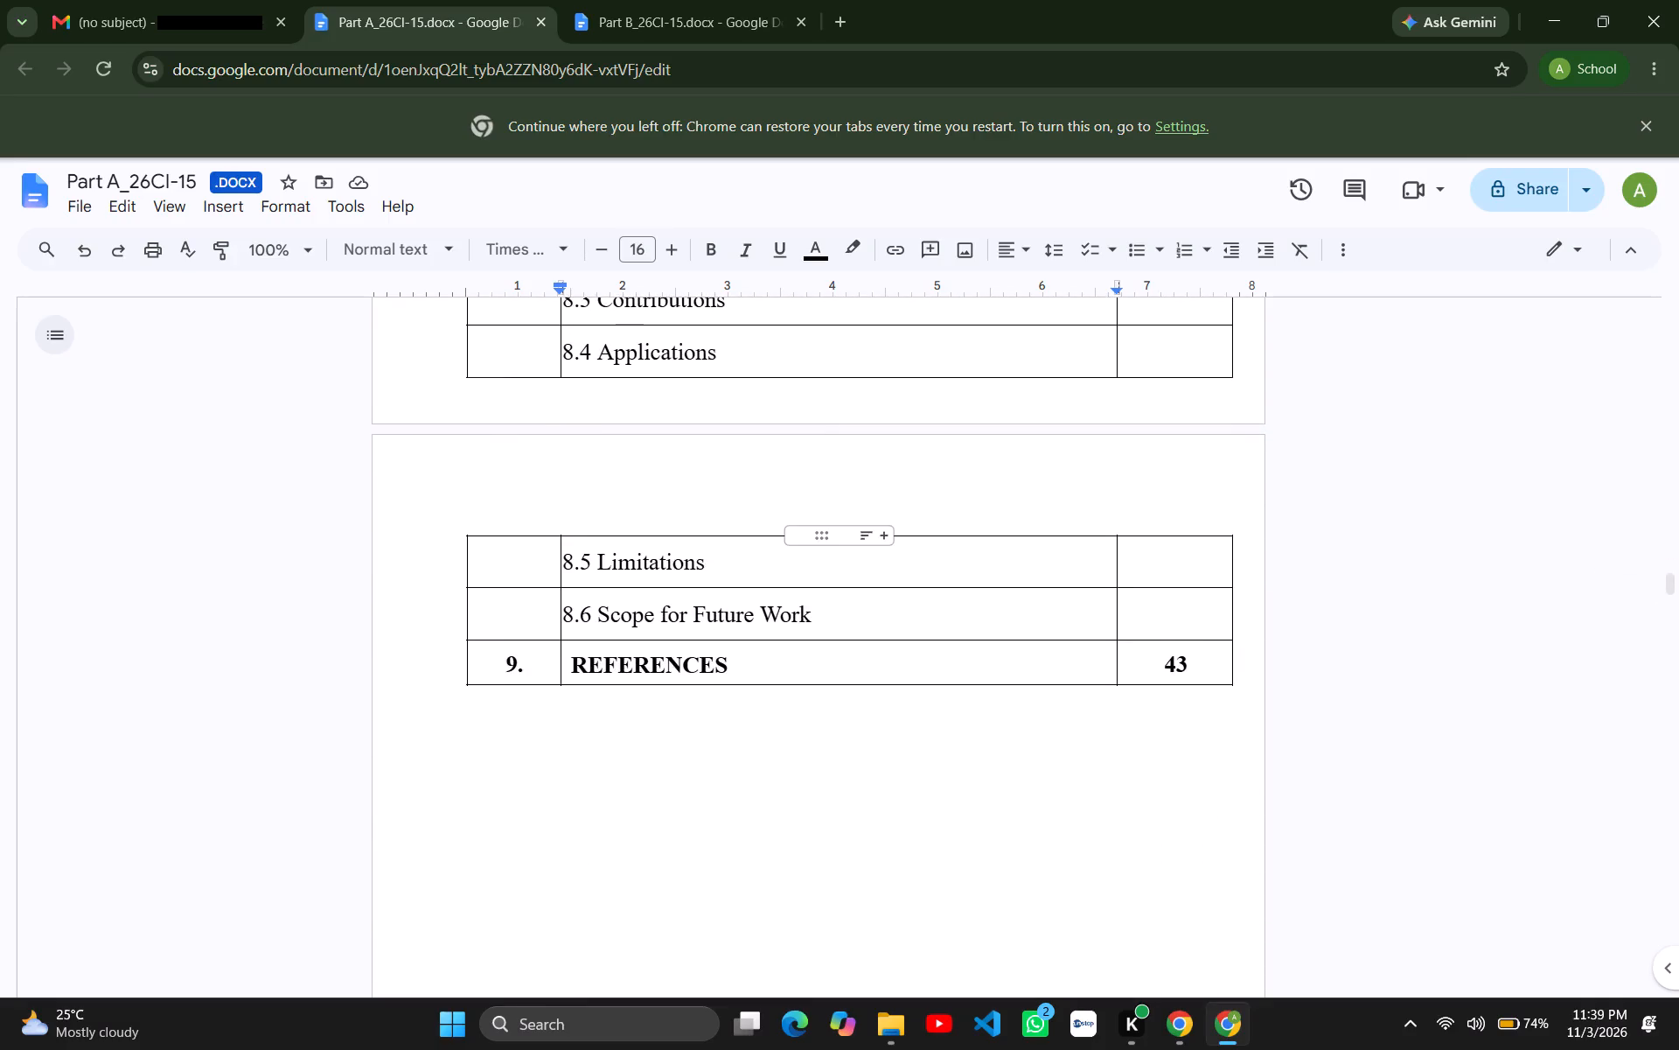
scroll(912, 566, down, 2)
Delete the serial number 9. from the REFERENCES row of the table of contents.
scroll(912, 566, up, 2)
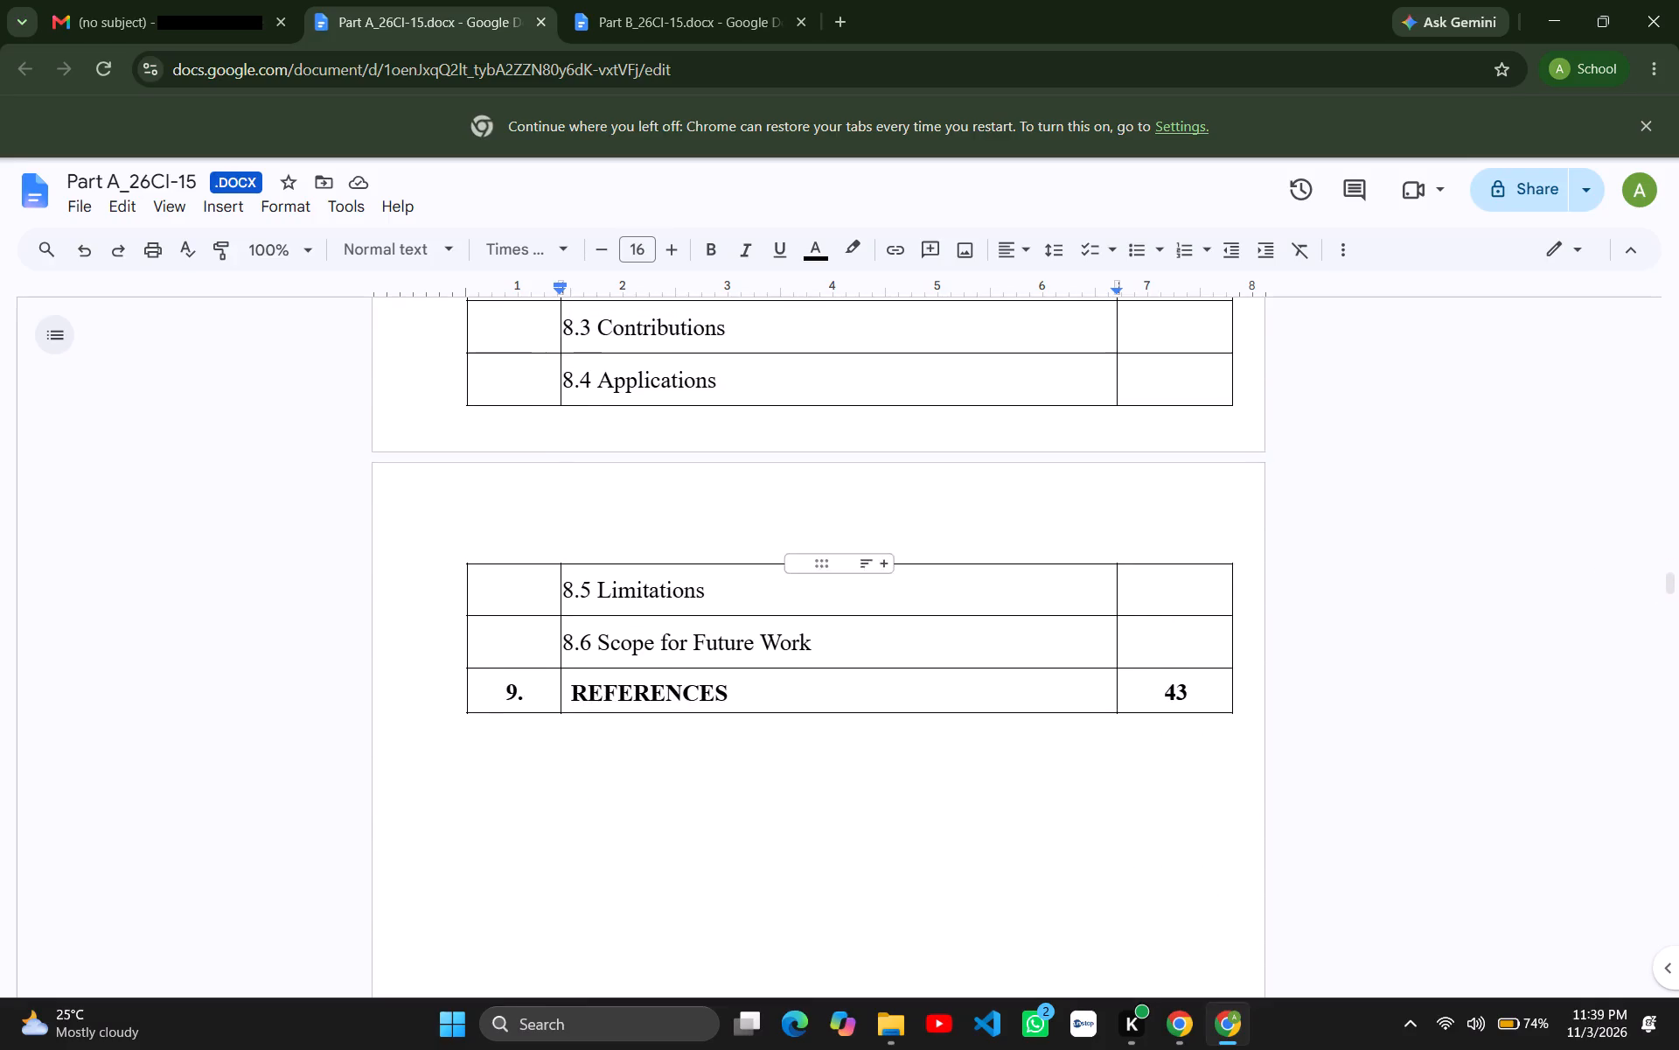
click(550, 682)
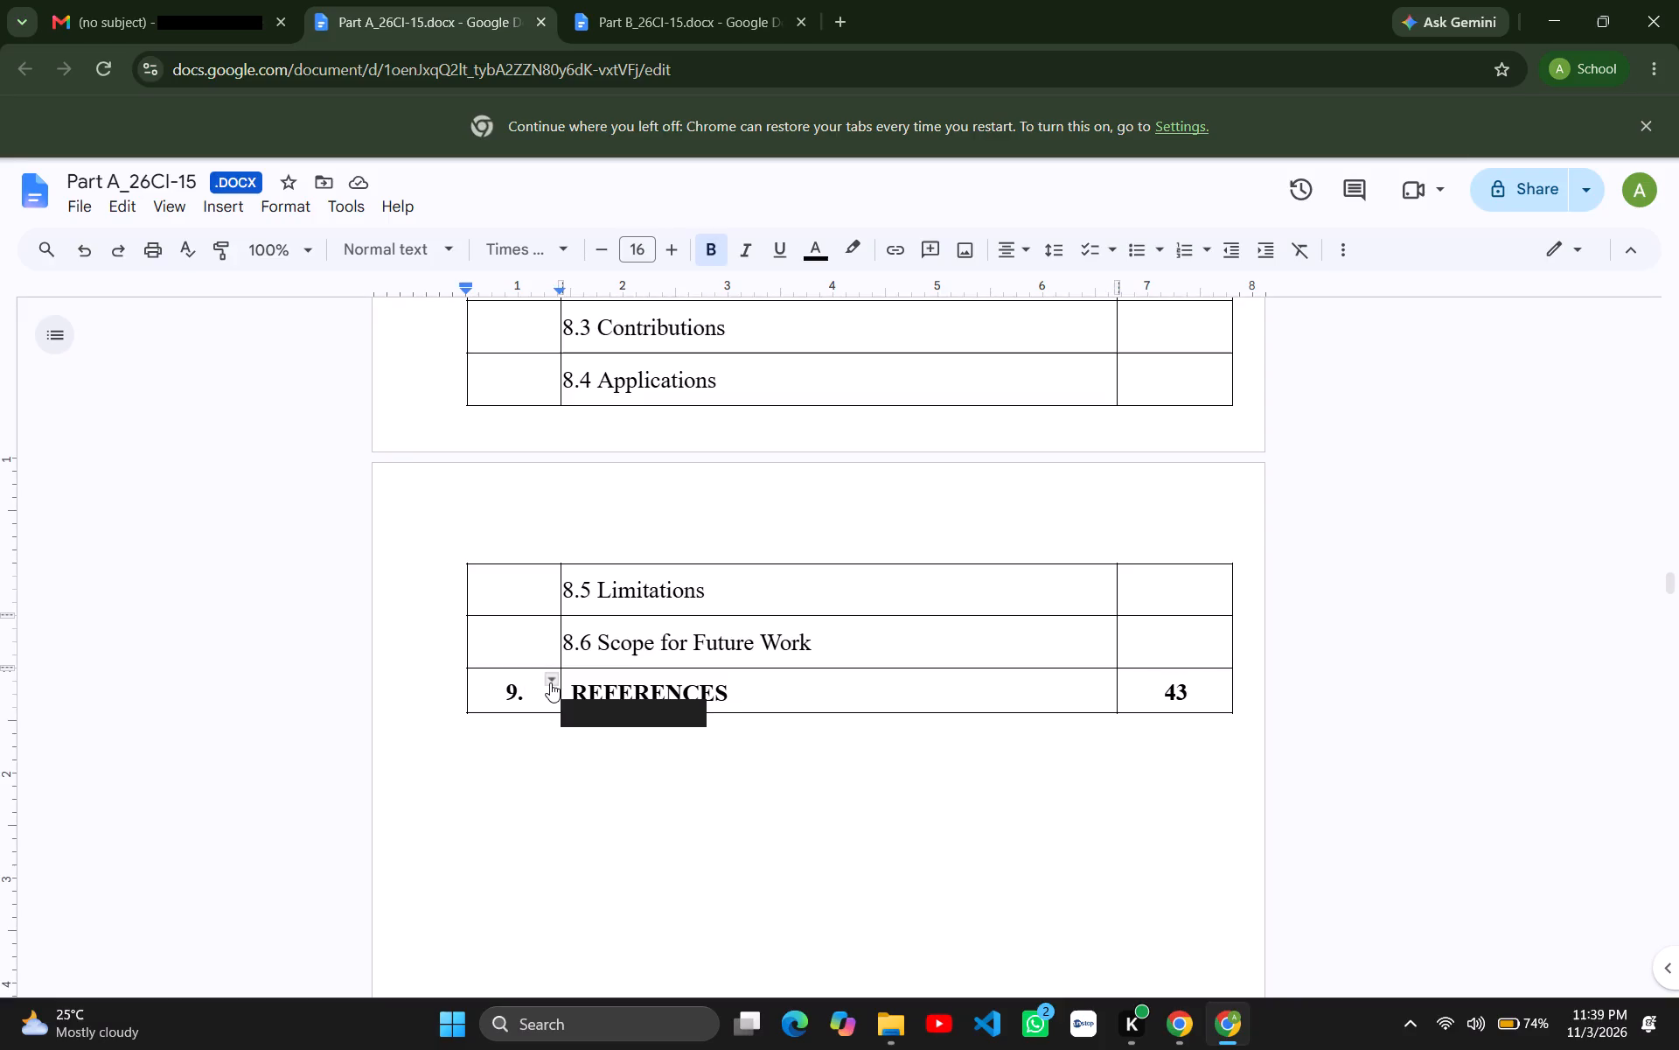
key(BackSpace)
key(BackSpace)
key(BackSpace)
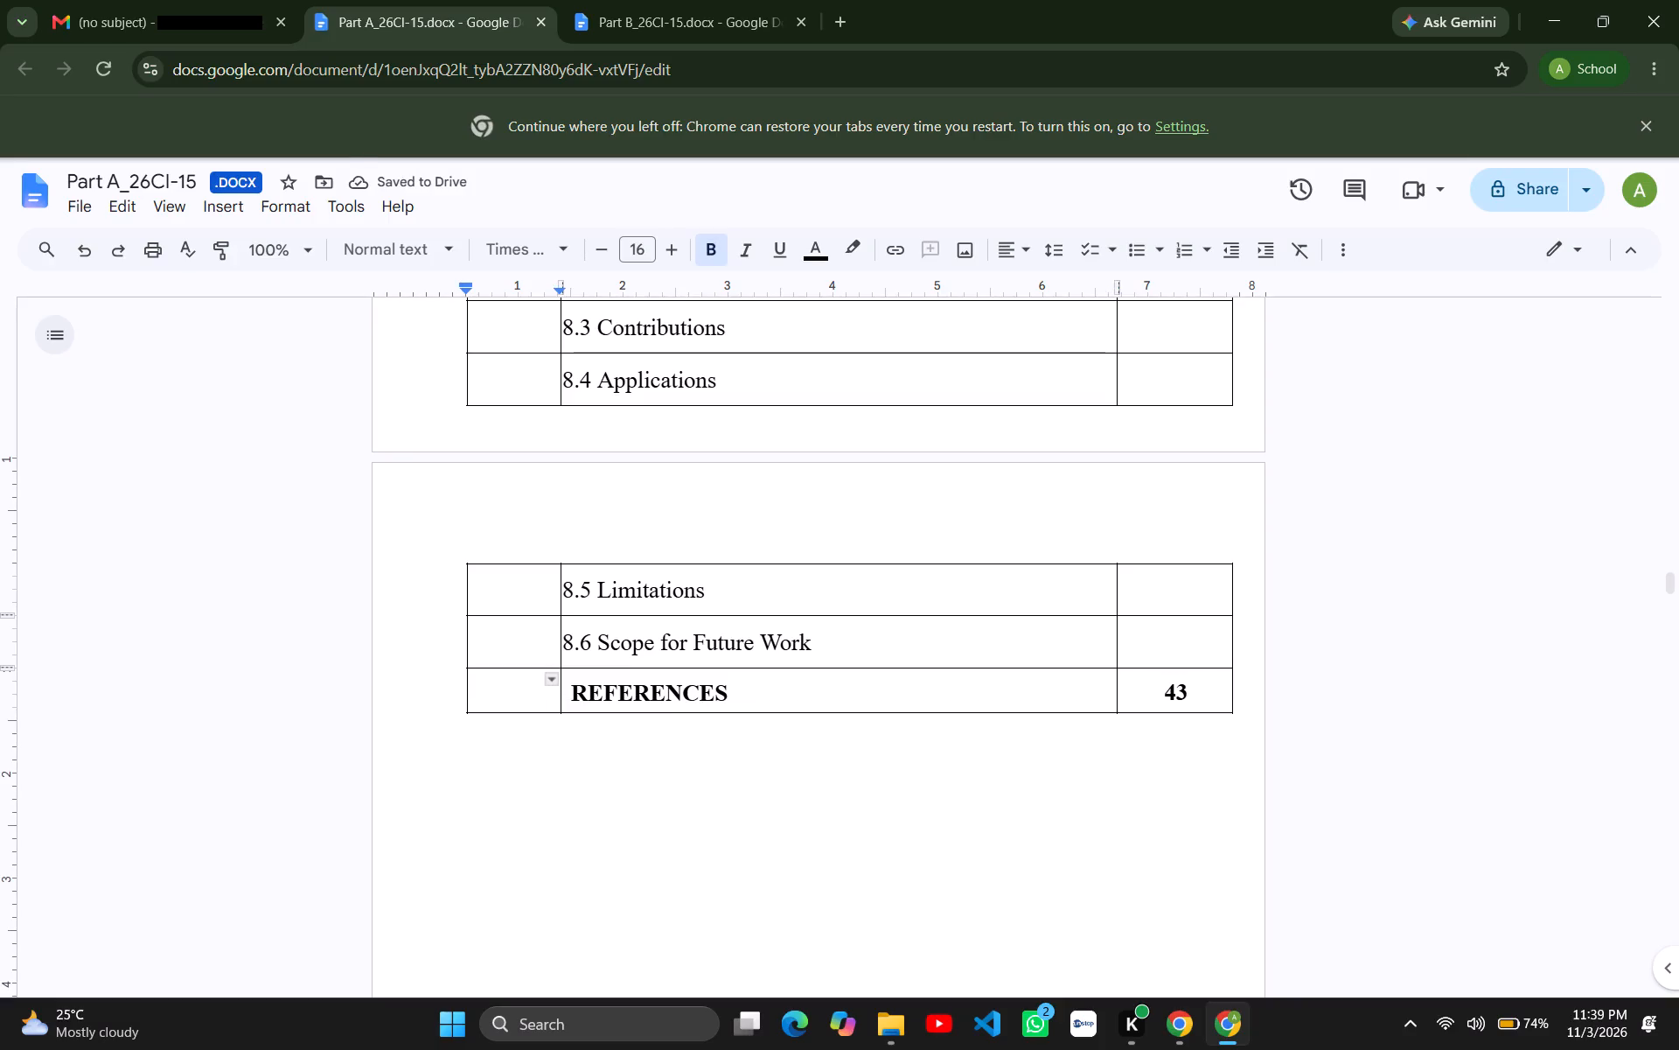
Insert a row below Figure 3.1 in the List of Figures and enter Figure 5.1 as its serial number.
scroll(582, 757, up, 1)
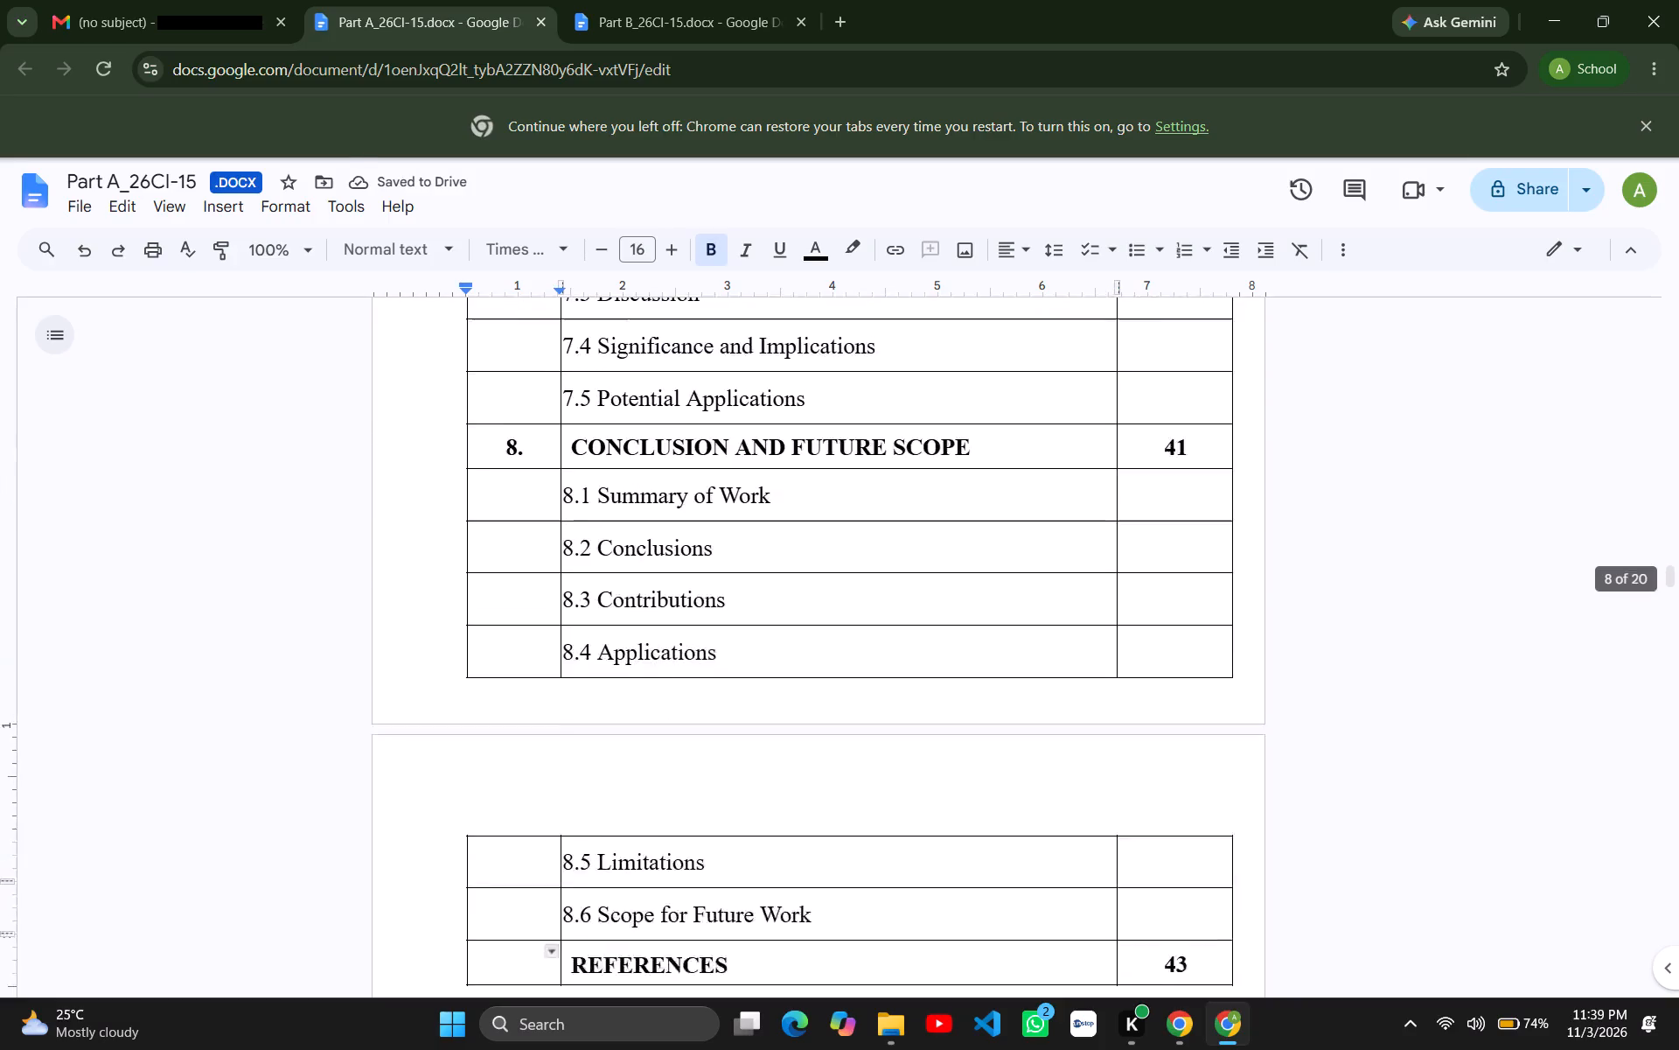
scroll(582, 757, up, 1)
scroll(582, 757, down, 8)
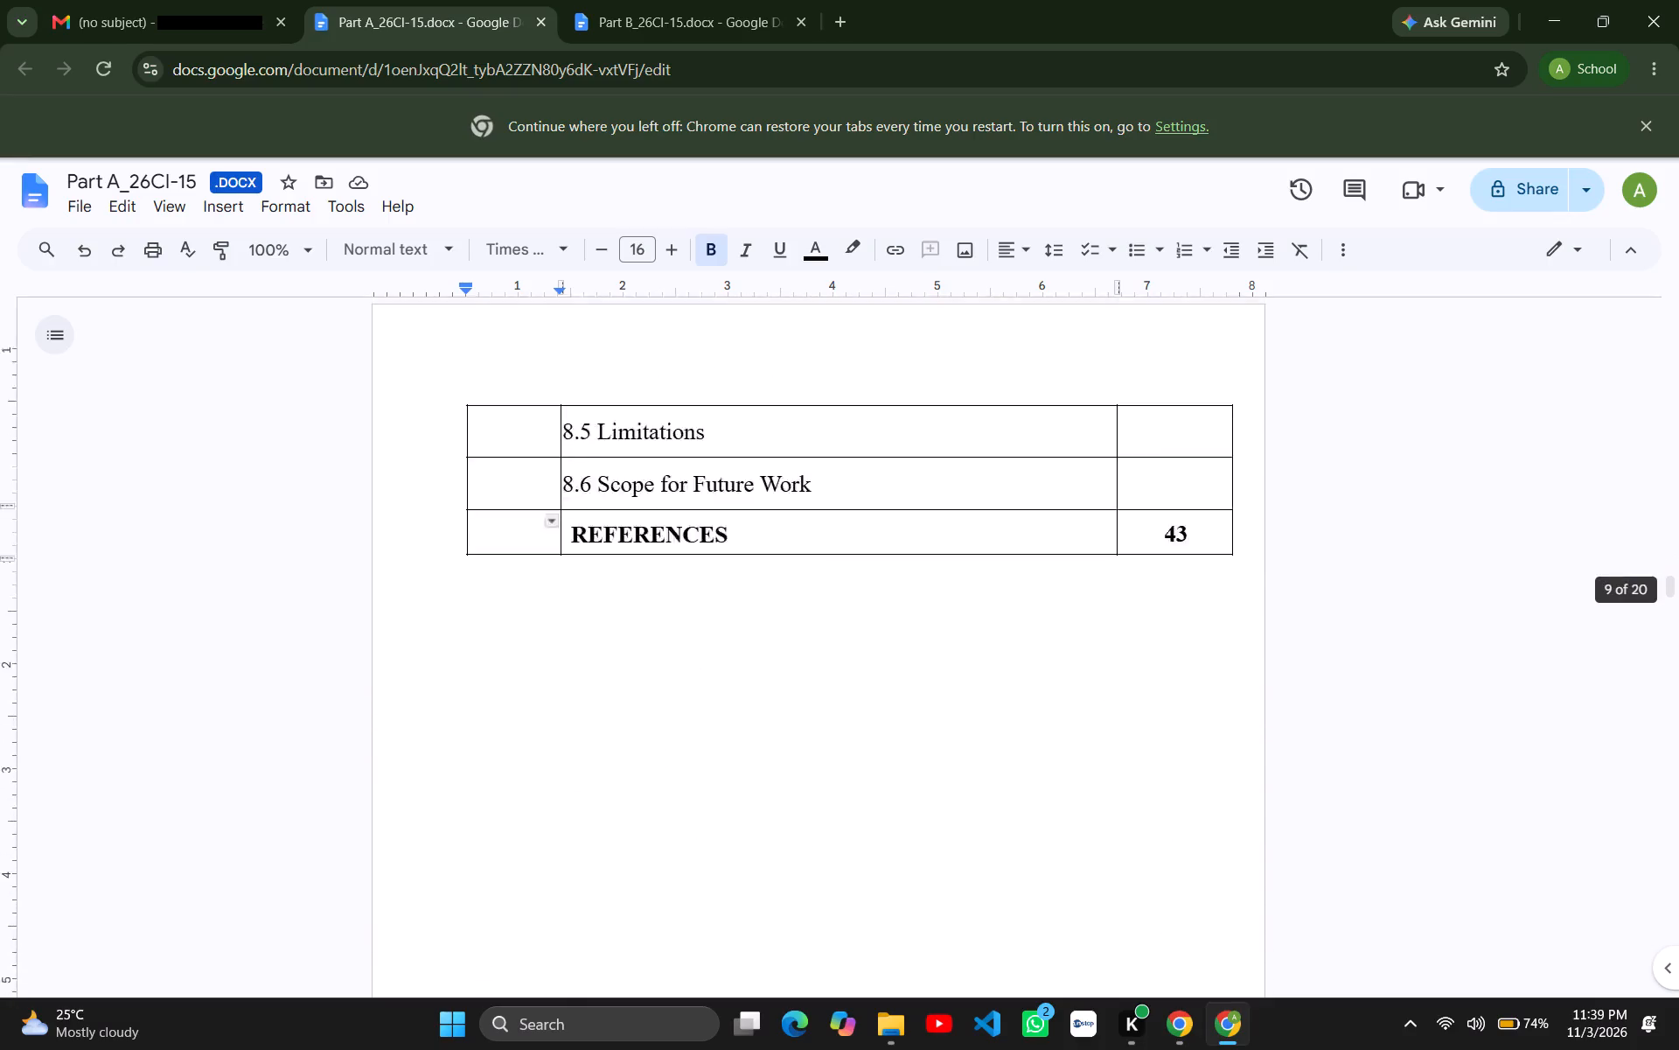
scroll(582, 757, down, 4)
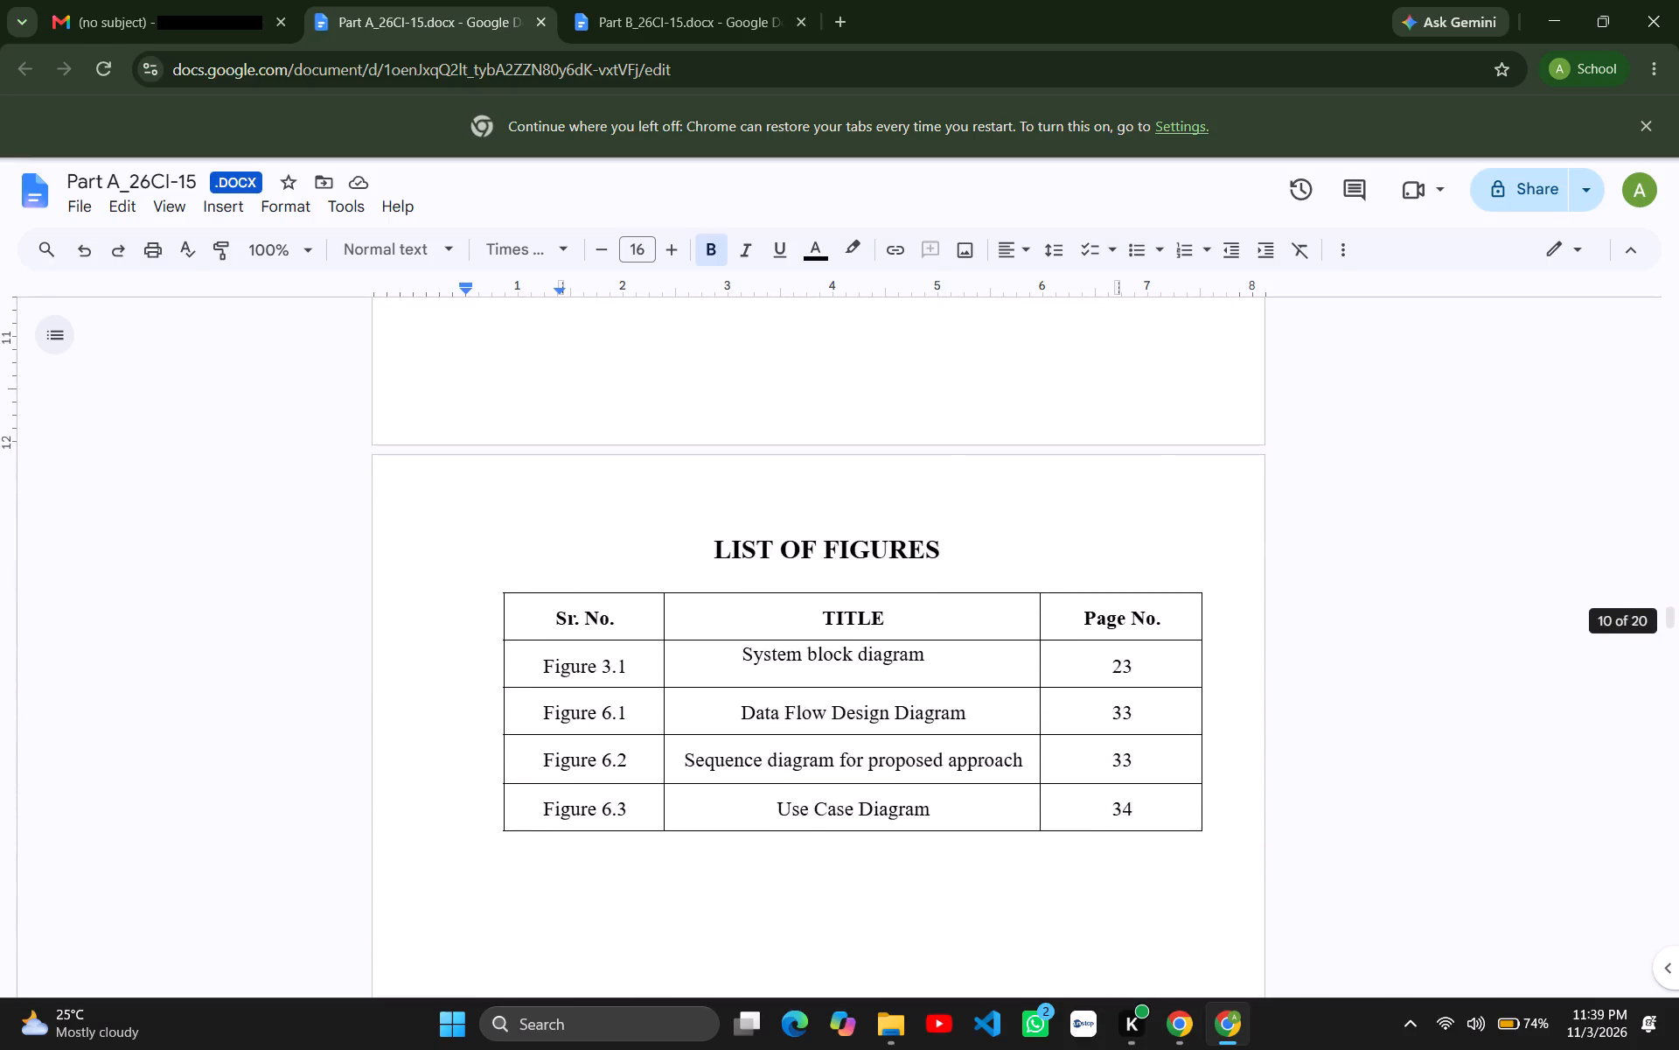
scroll(582, 757, down, 2)
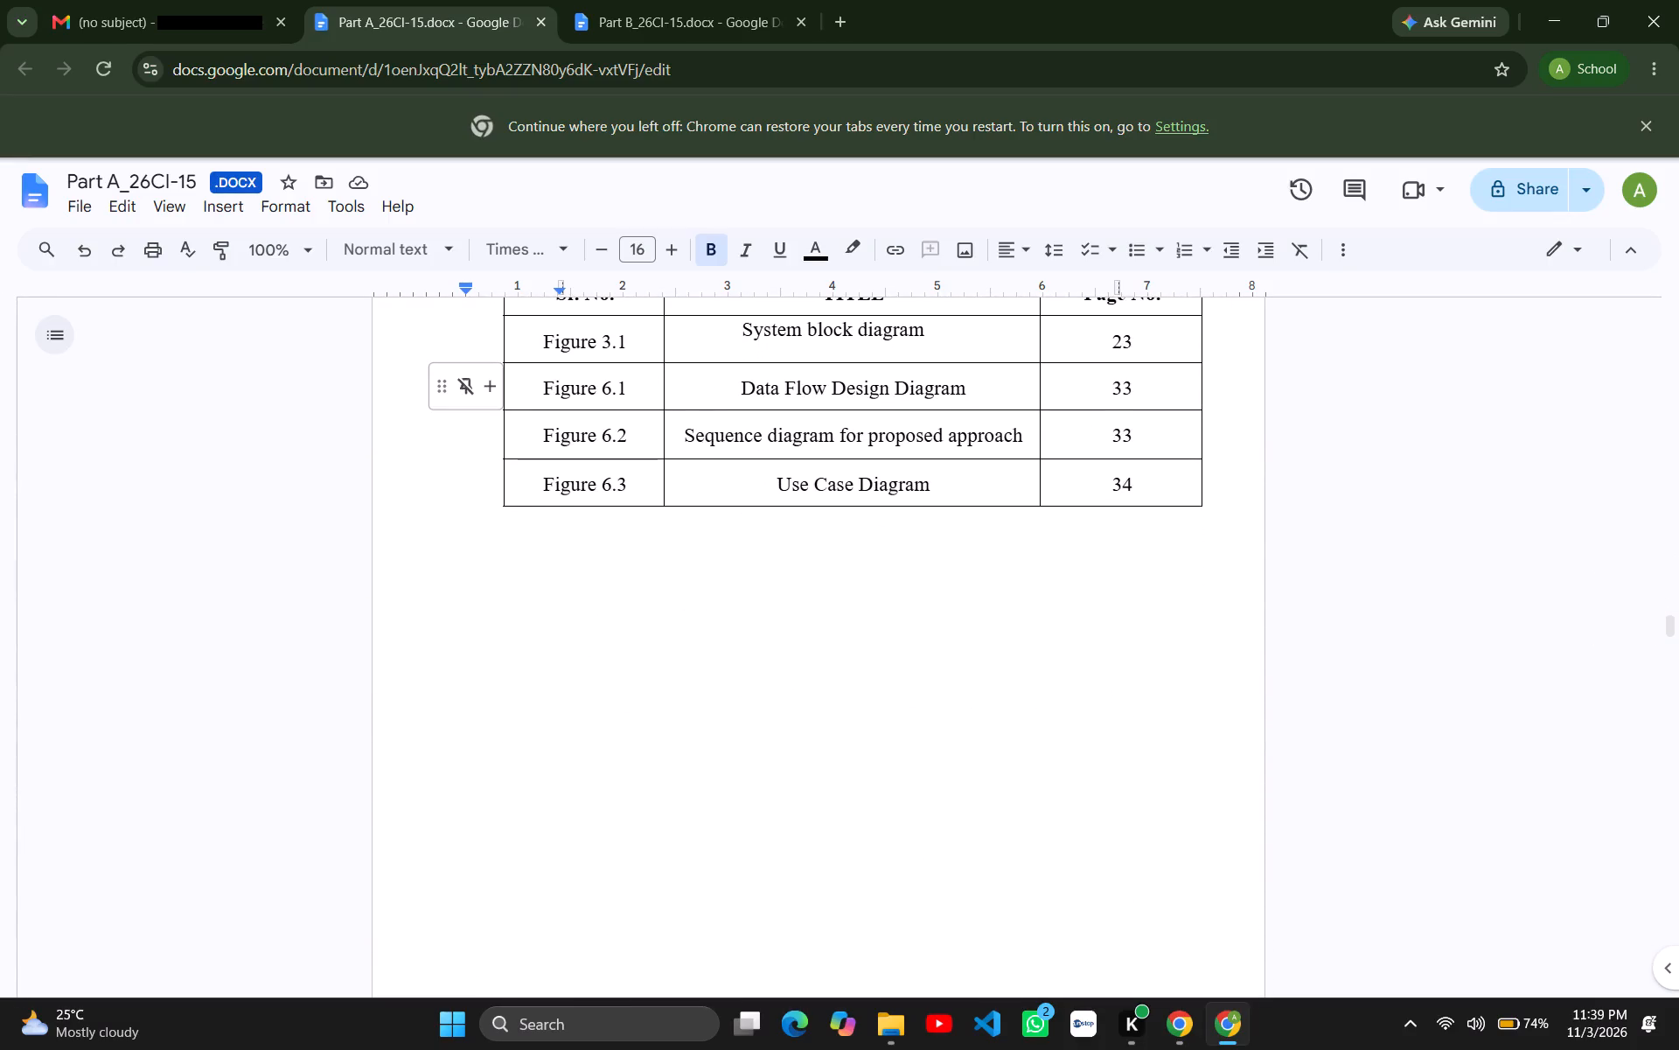
click(498, 343)
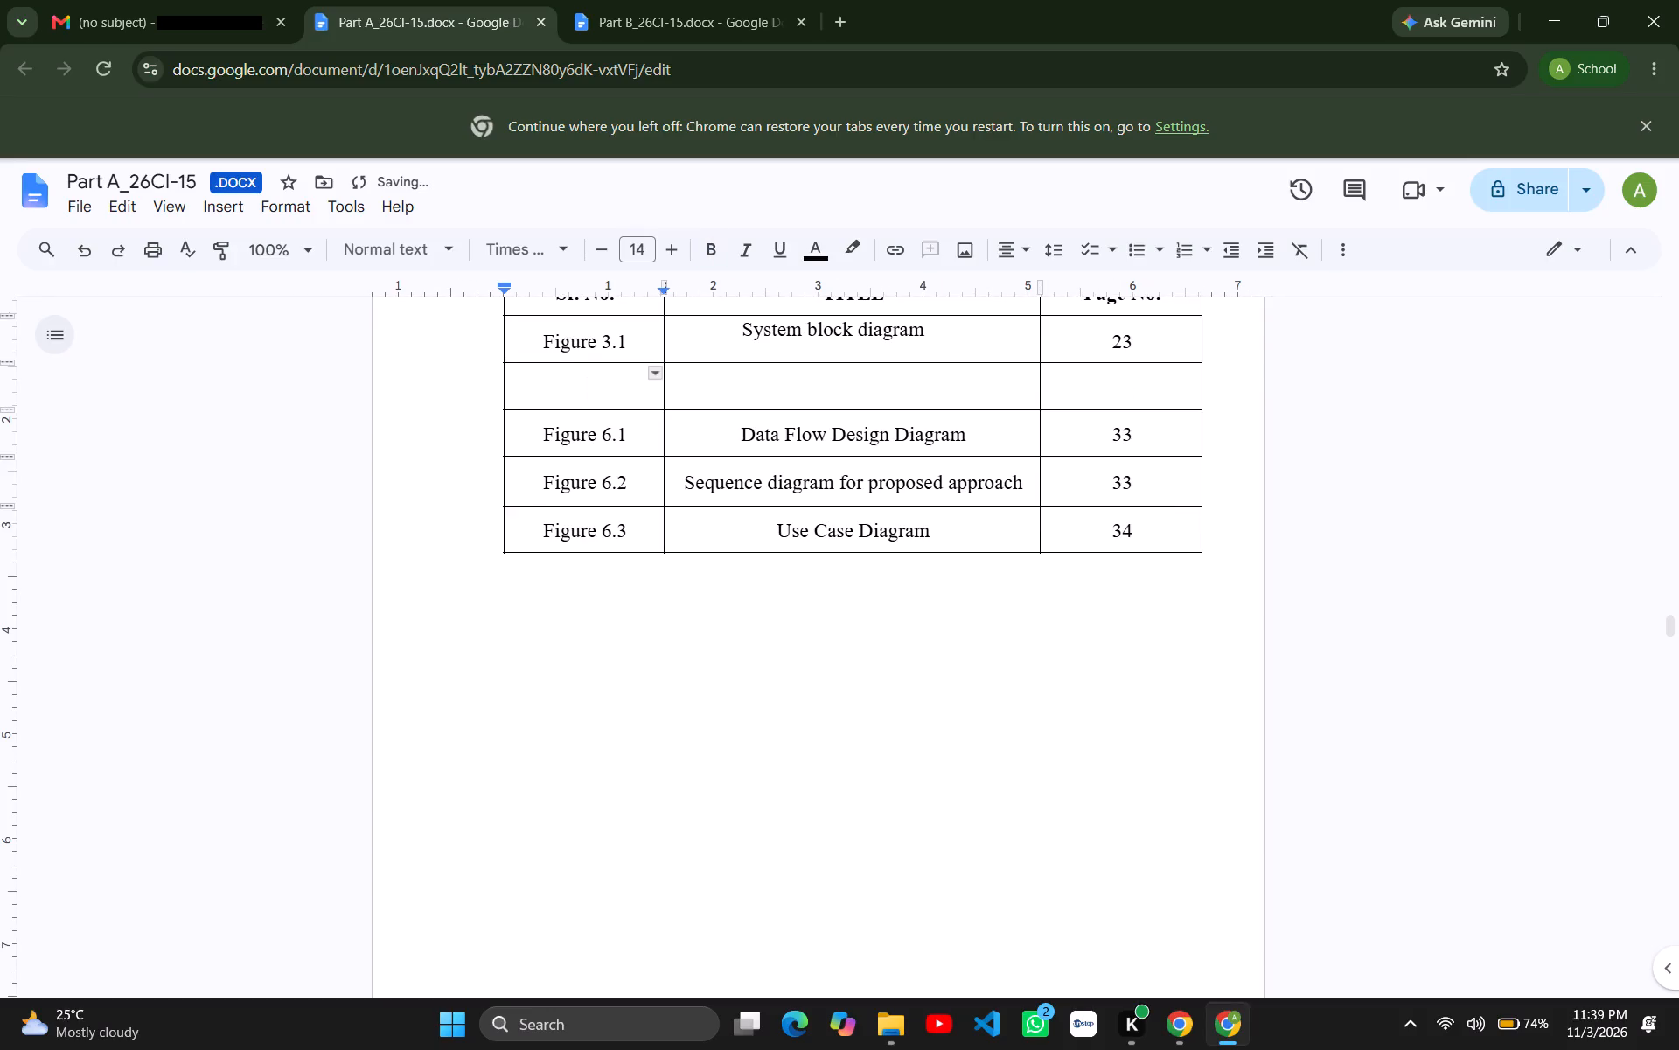
text(Figure)
key(space)
text(5.1)
Enter System Workflow Dai in the TITLE cell of the Figure 5.1 row.
click(736, 386)
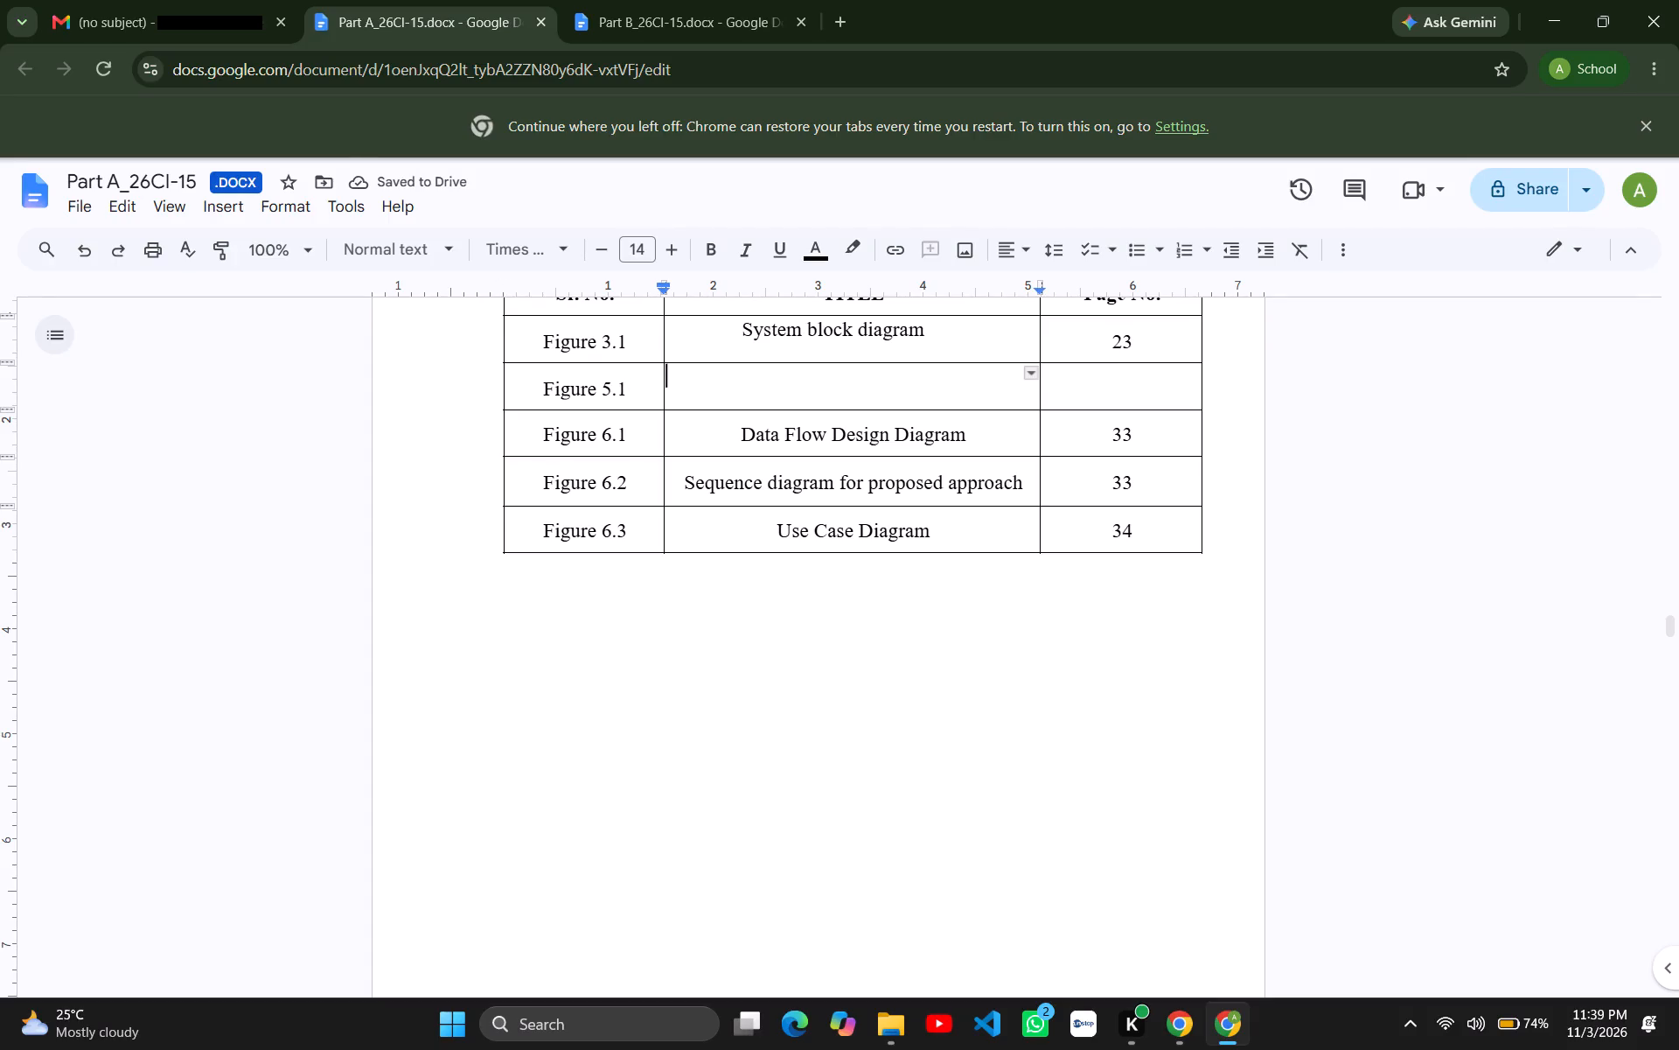
click(711, 382)
key(shift+s)
key(y)
key(s)
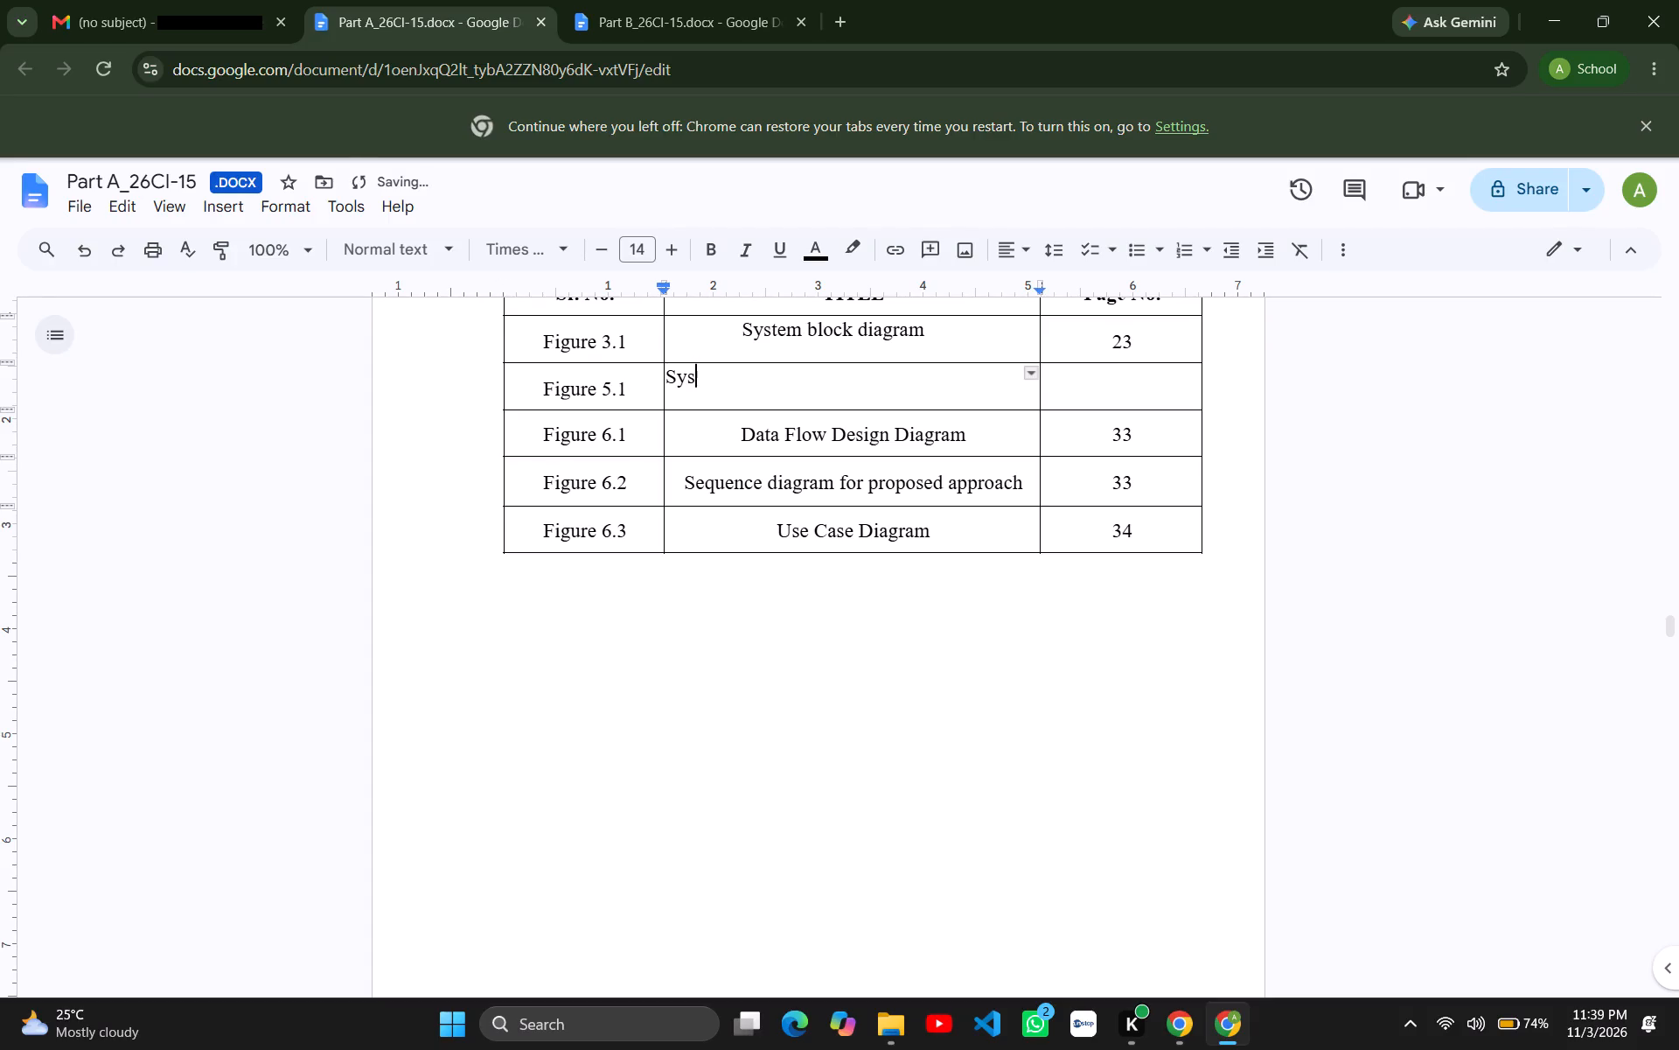
text(te)
text(m)
key(space)
text(Workflow)
key(space)
key(shift+d)
text(ai)
Switch to the Part B document and look through chapters 1 to 3 as far as the Fig. 3.1 caption.
click(670, 0)
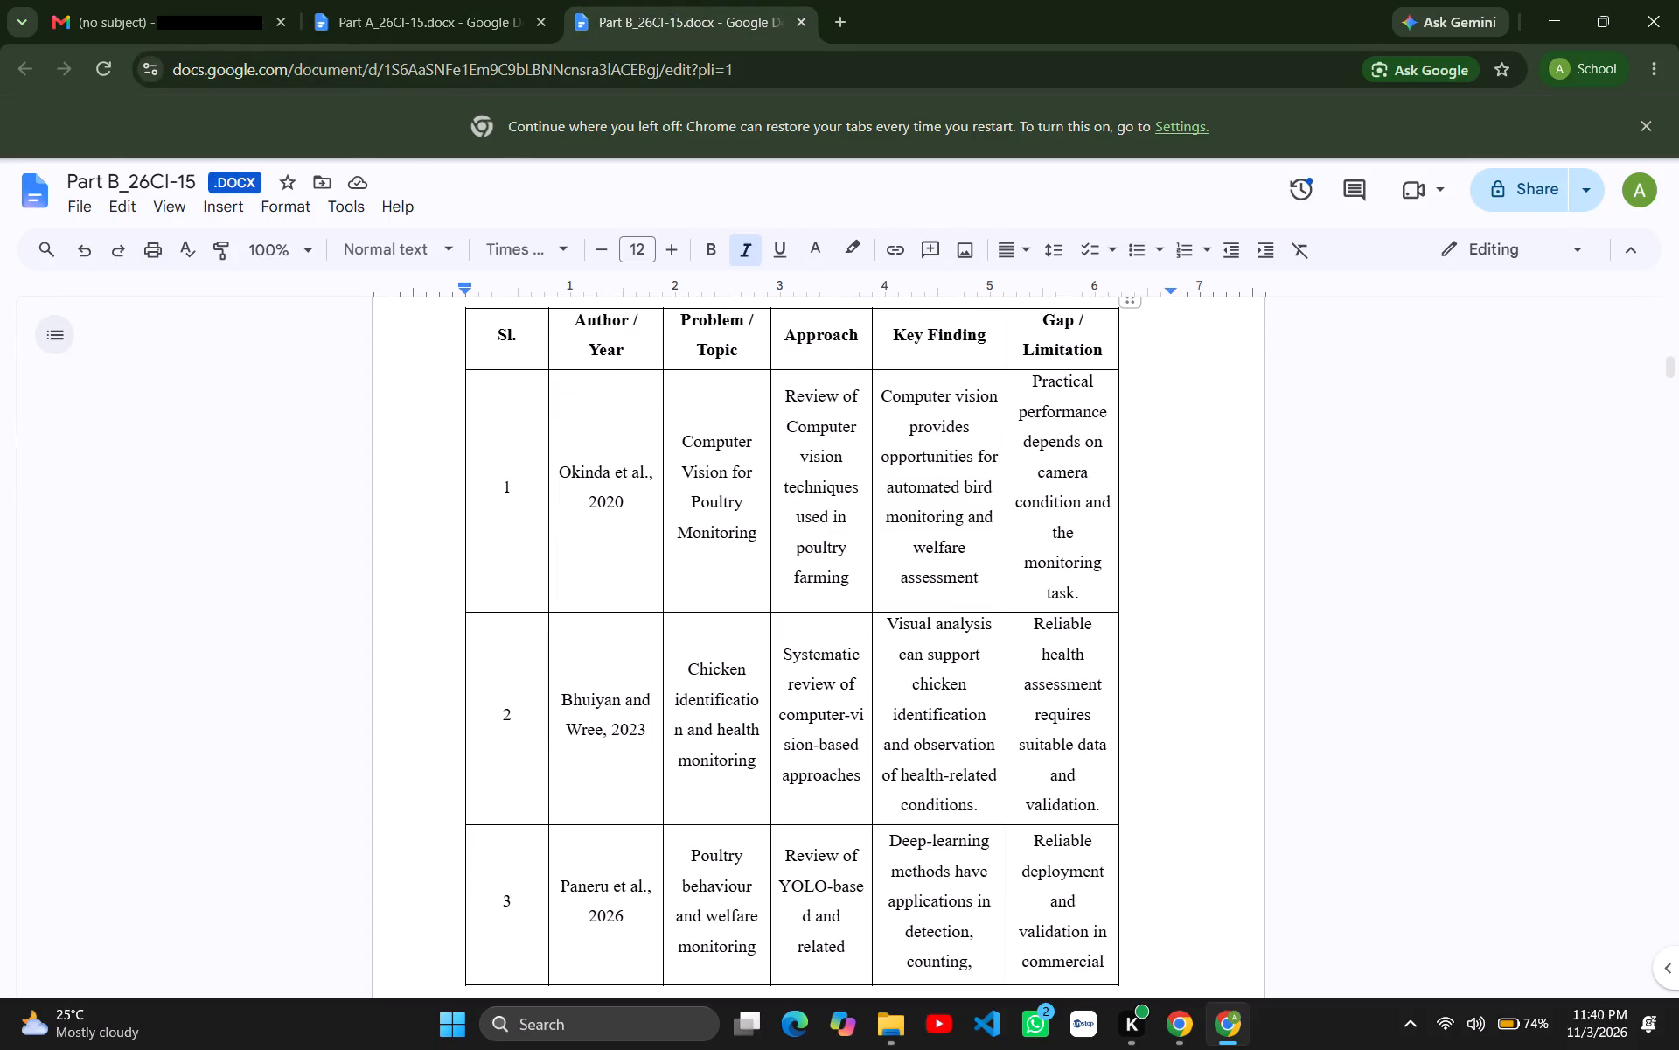
scroll(965, 575, down, 8)
scroll(965, 575, up, 3)
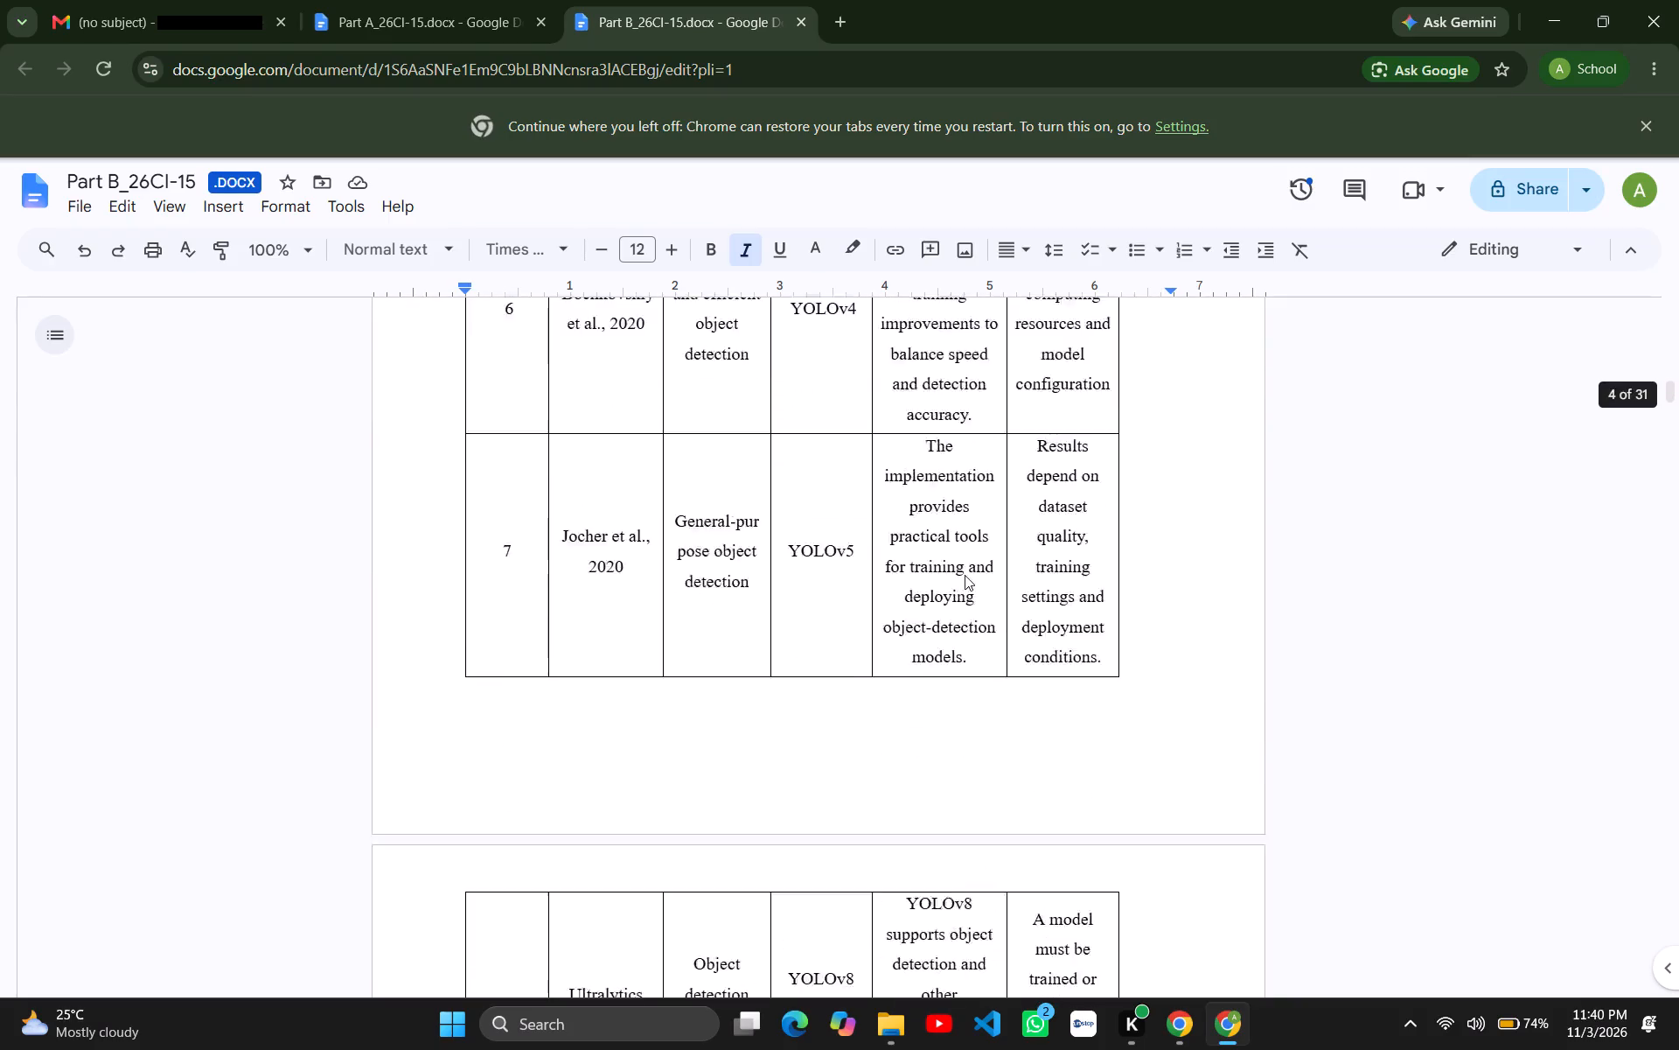
scroll(965, 575, up, 6)
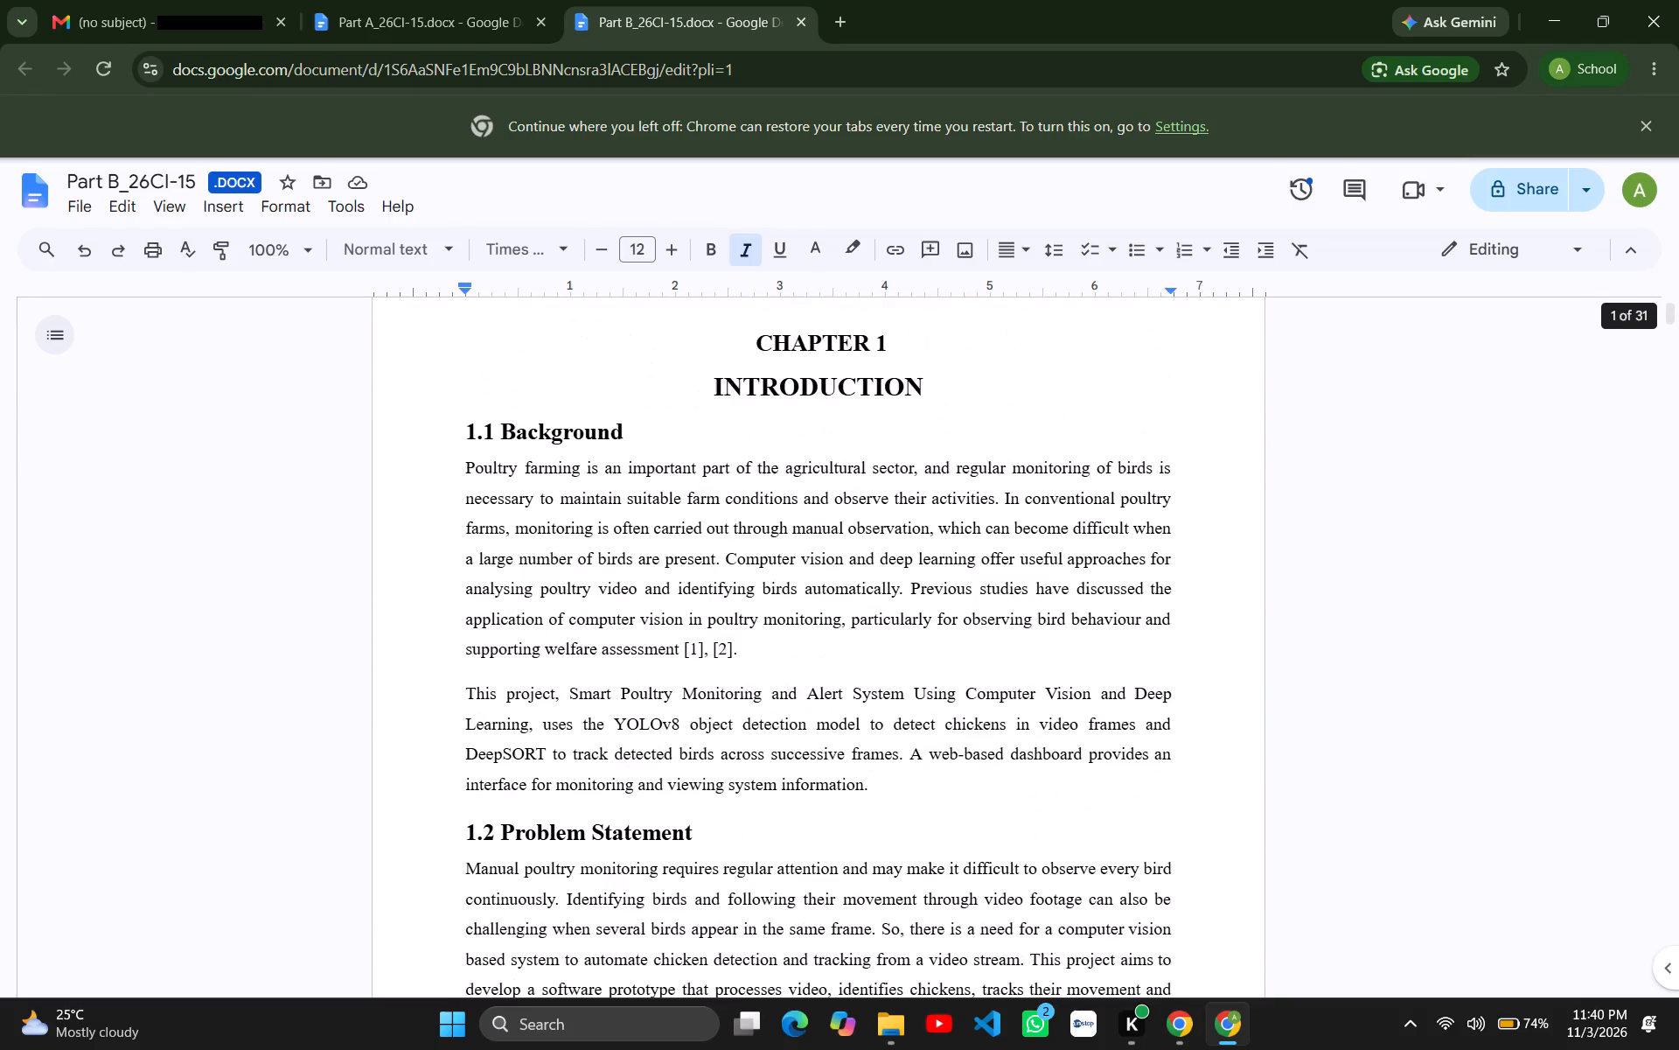
scroll(965, 575, down, 6)
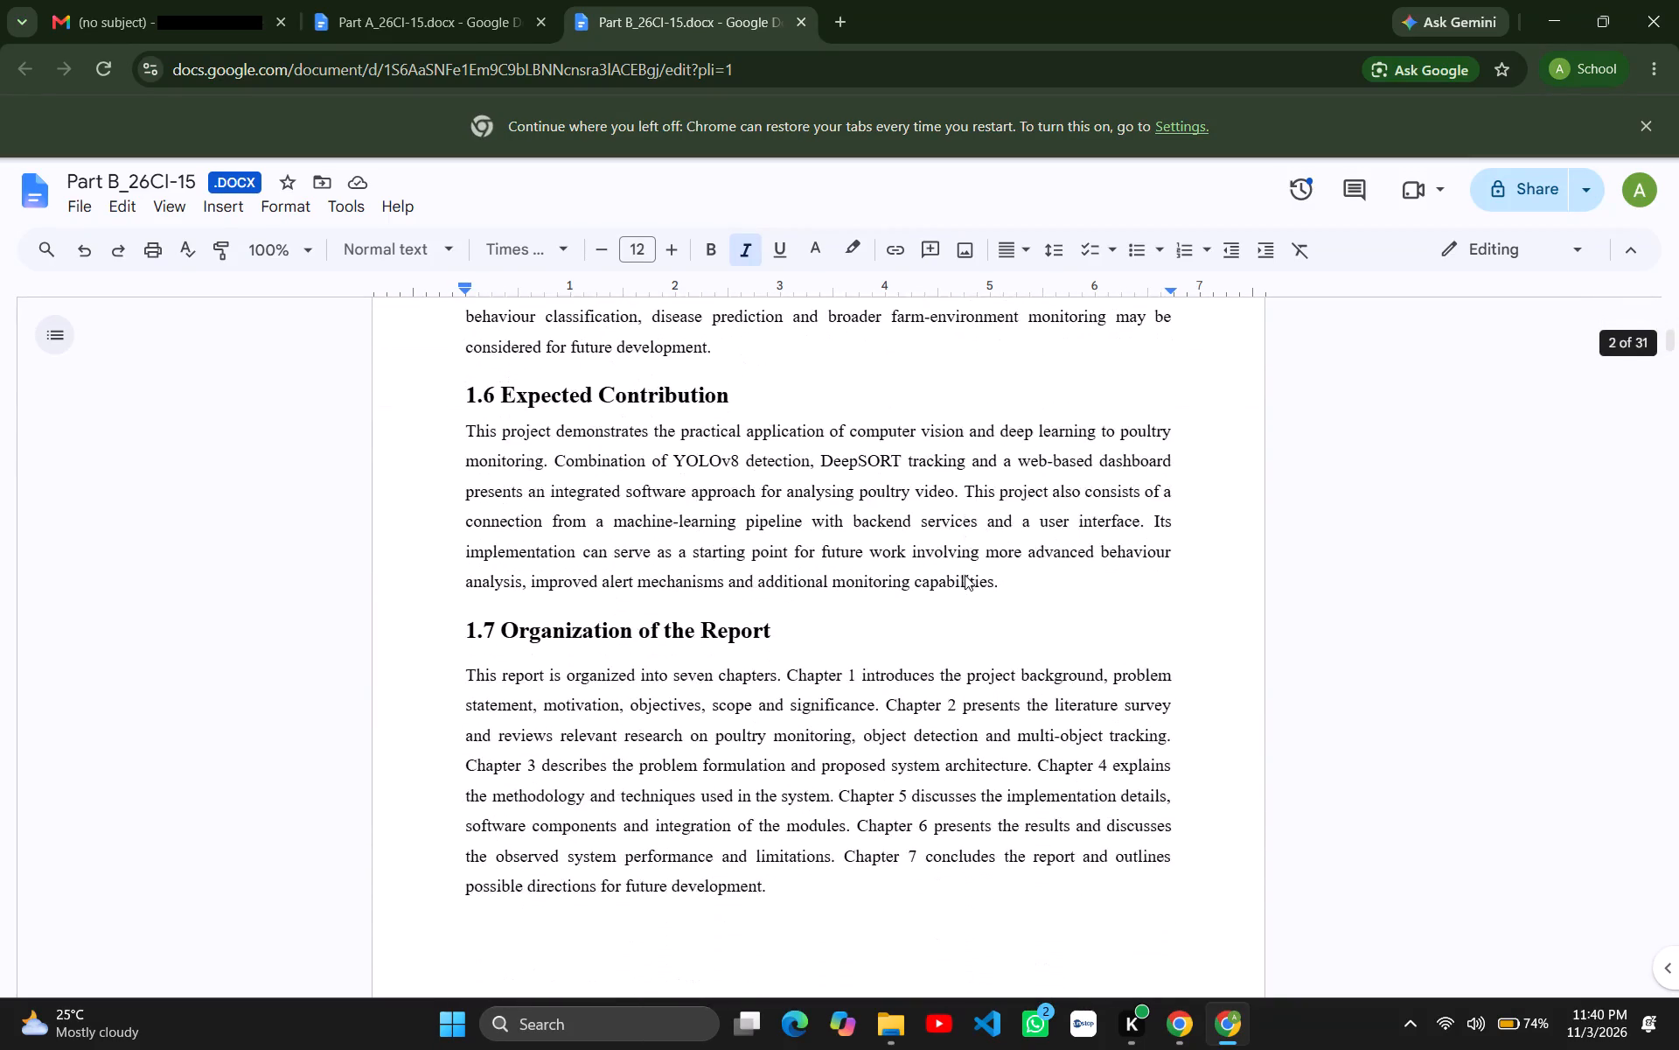
scroll(965, 575, down, 3)
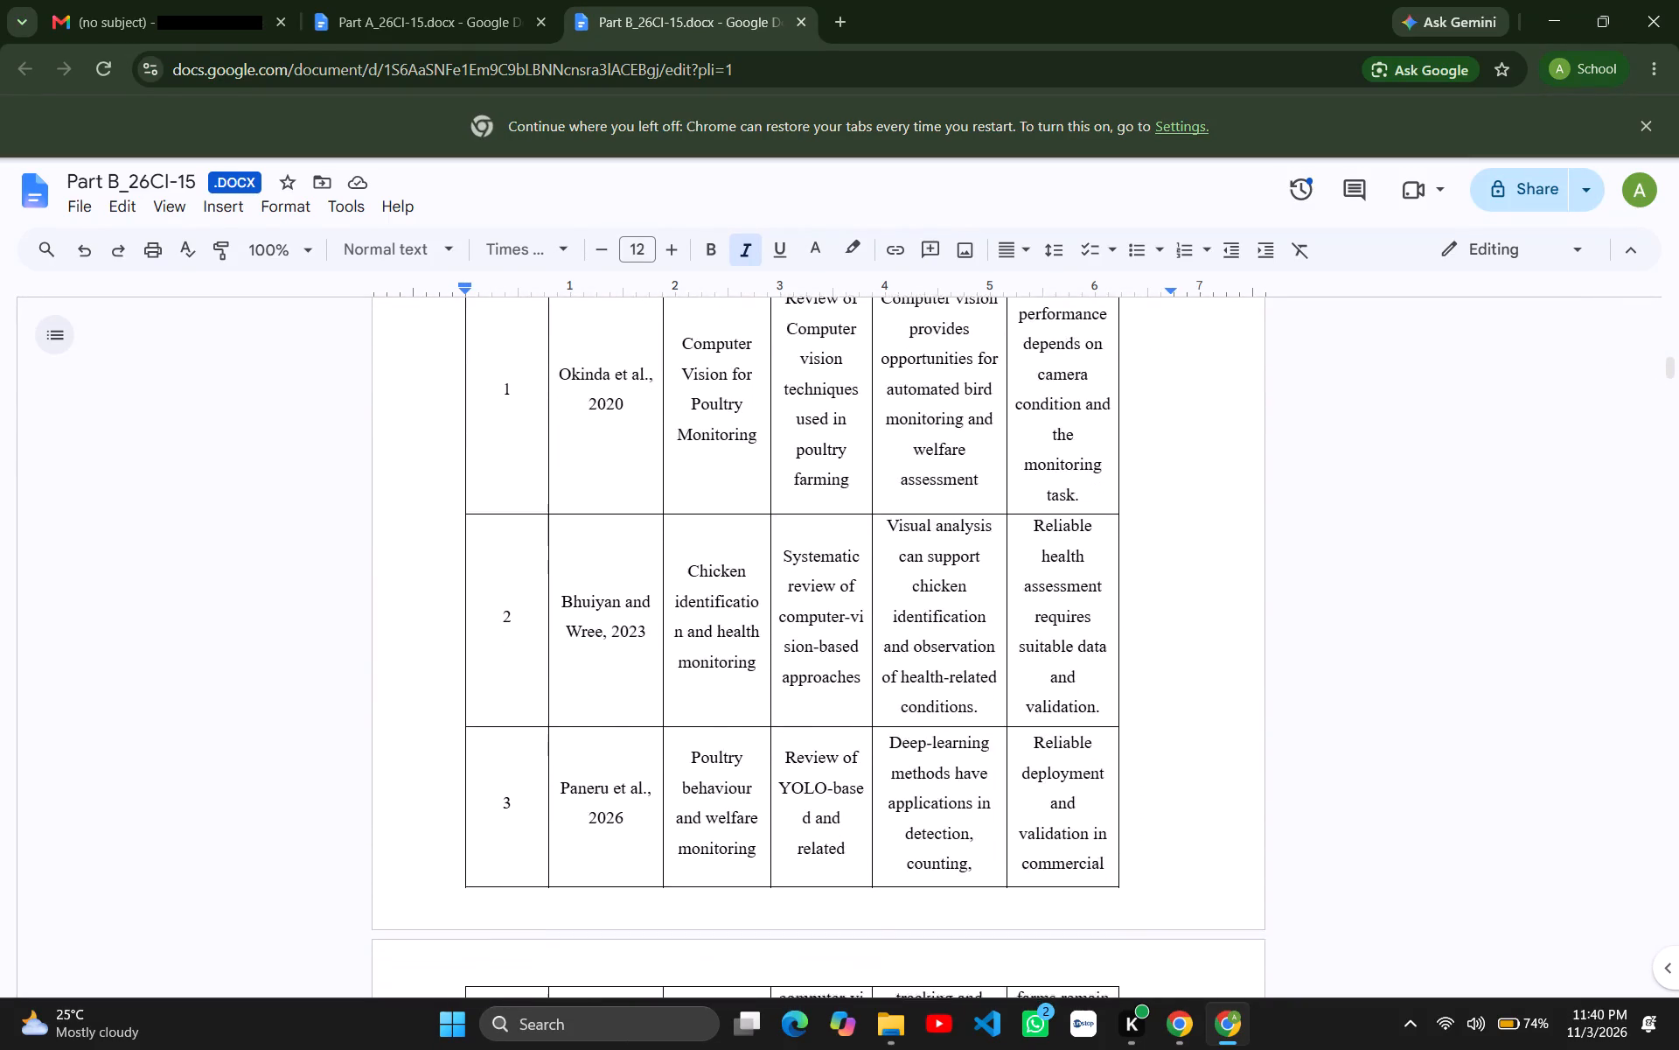
scroll(965, 575, down, 5)
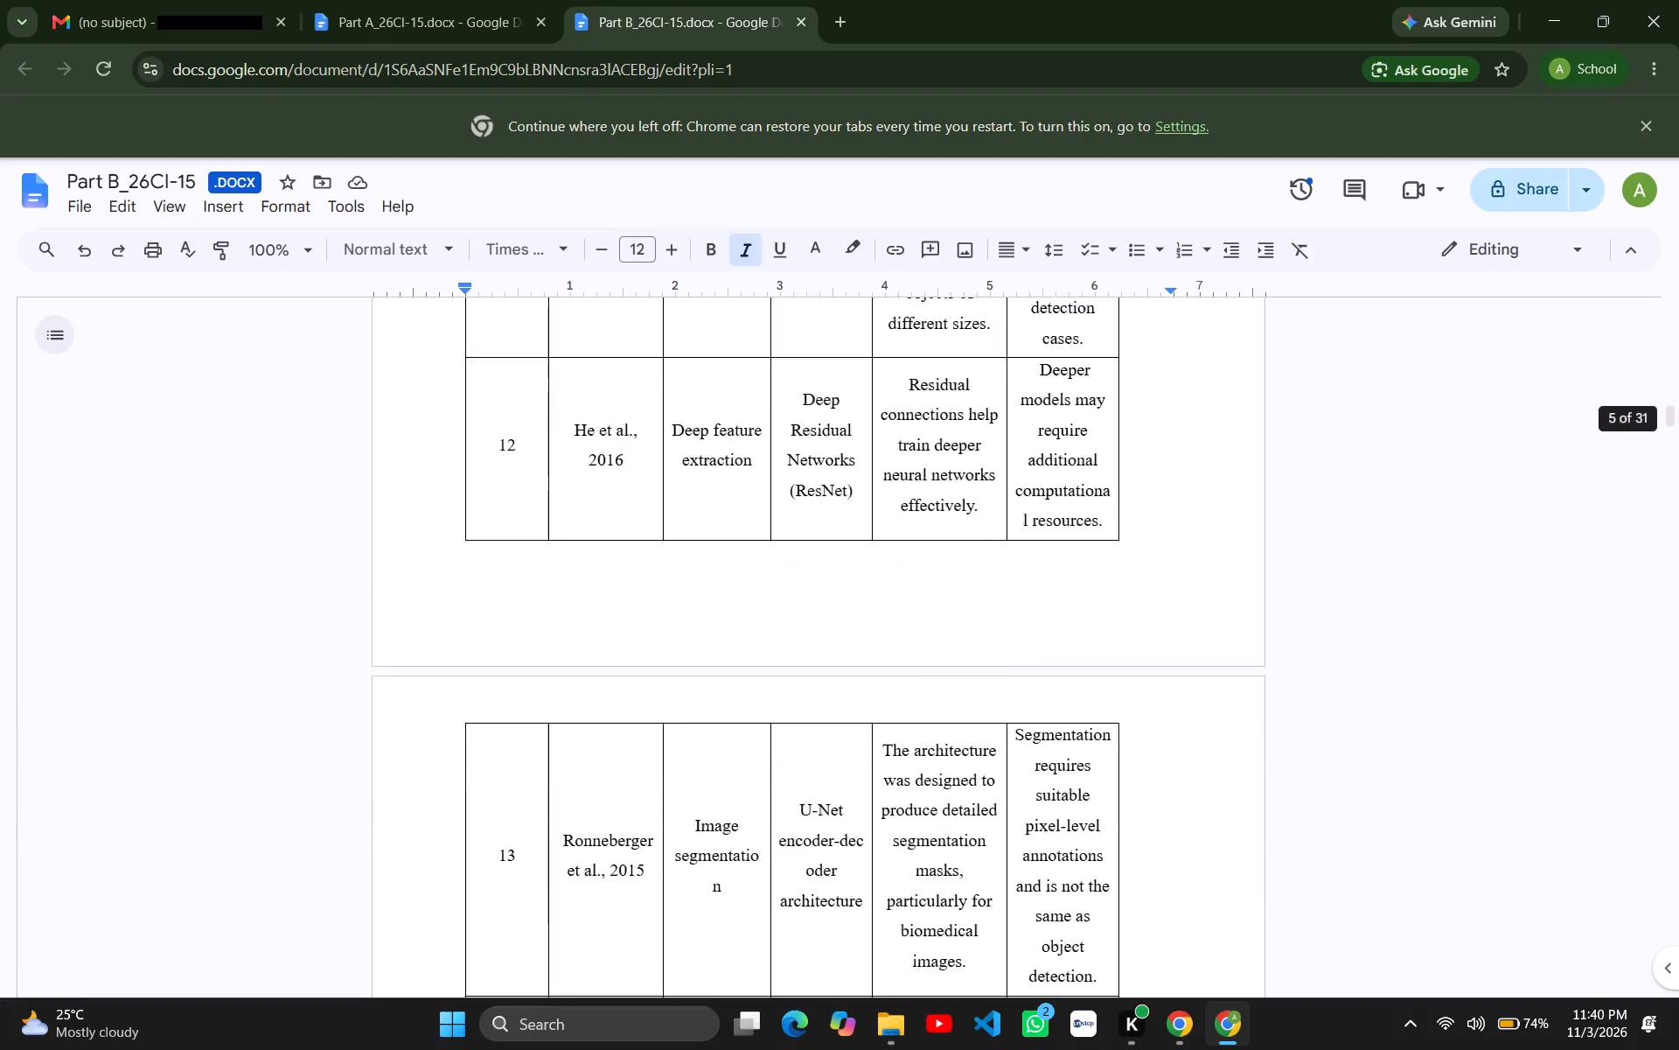
scroll(965, 575, down, 1)
scroll(965, 575, up, 2)
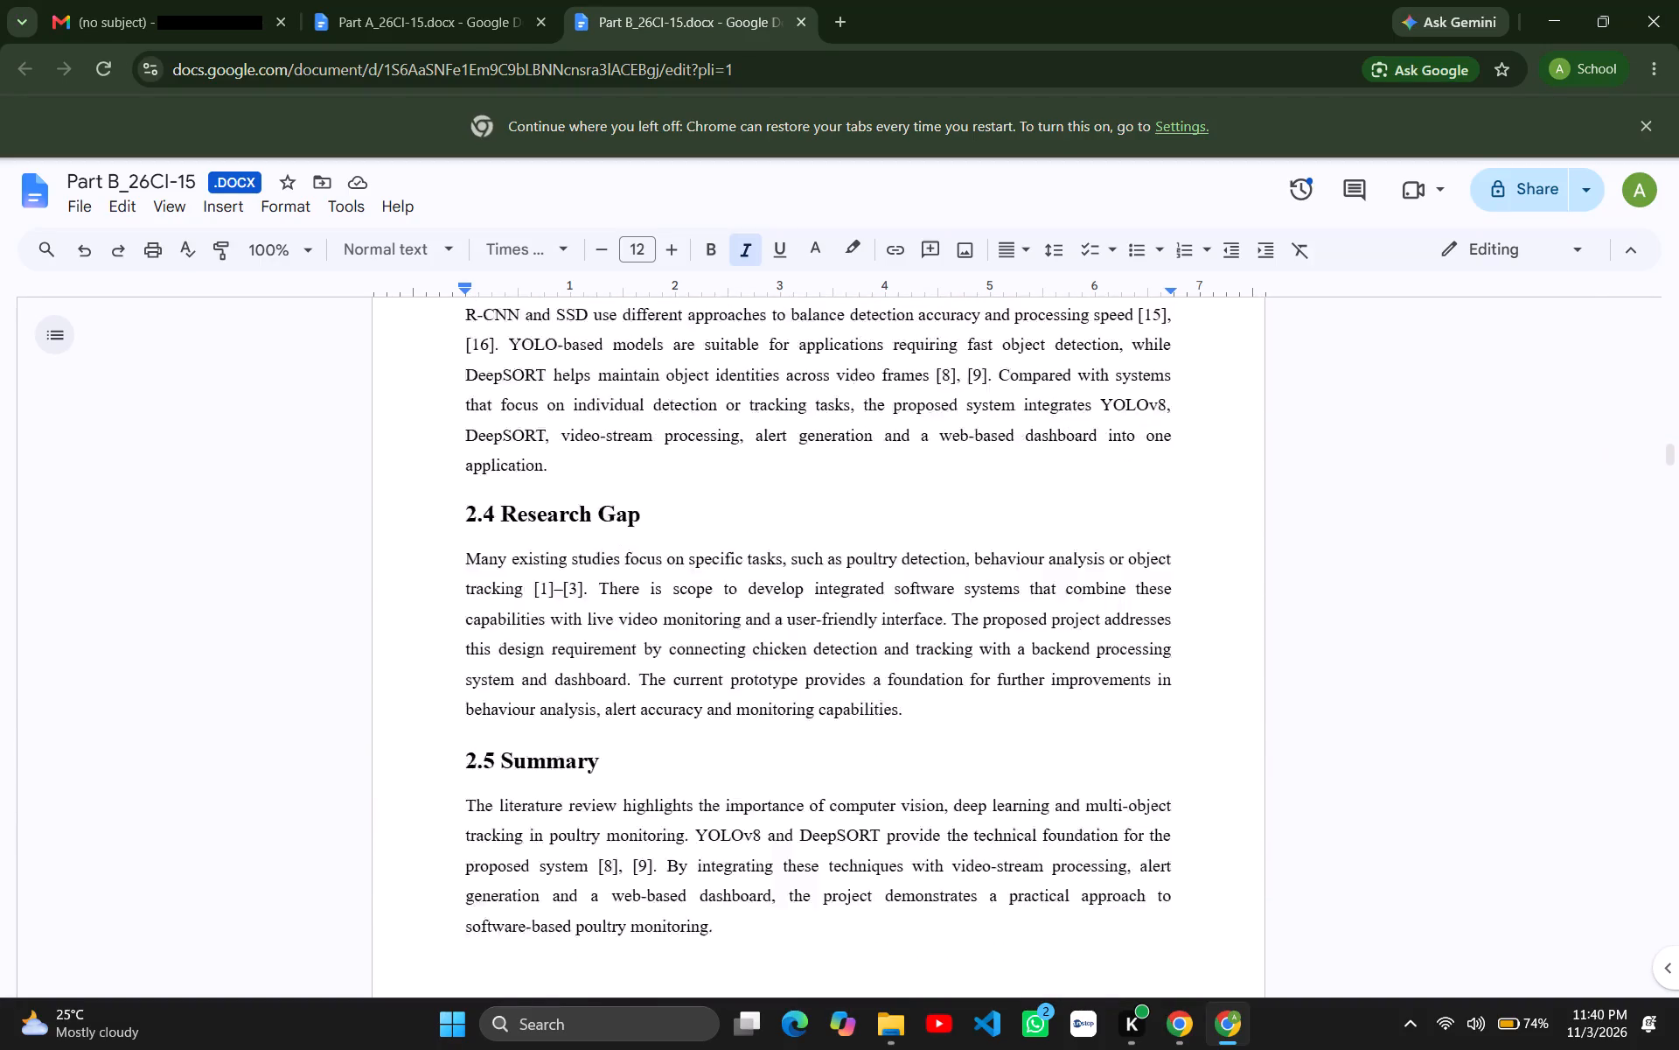
scroll(965, 575, up, 1)
scroll(965, 575, down, 3)
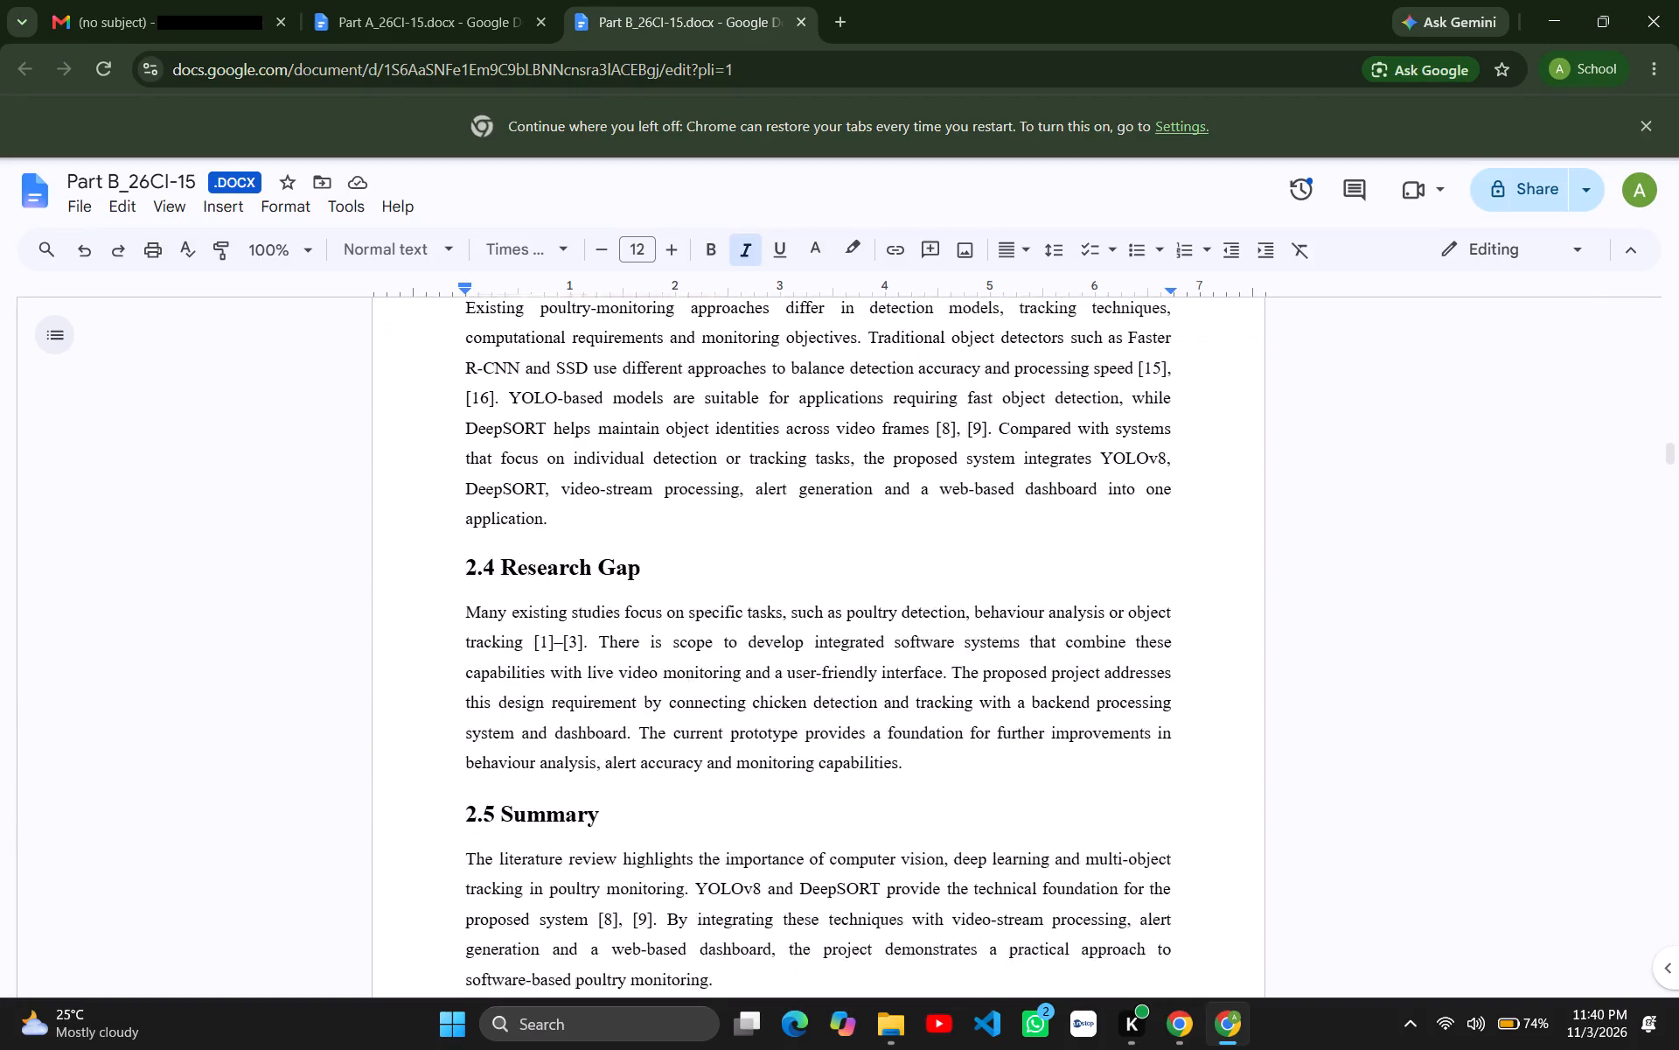
scroll(965, 575, down, 2)
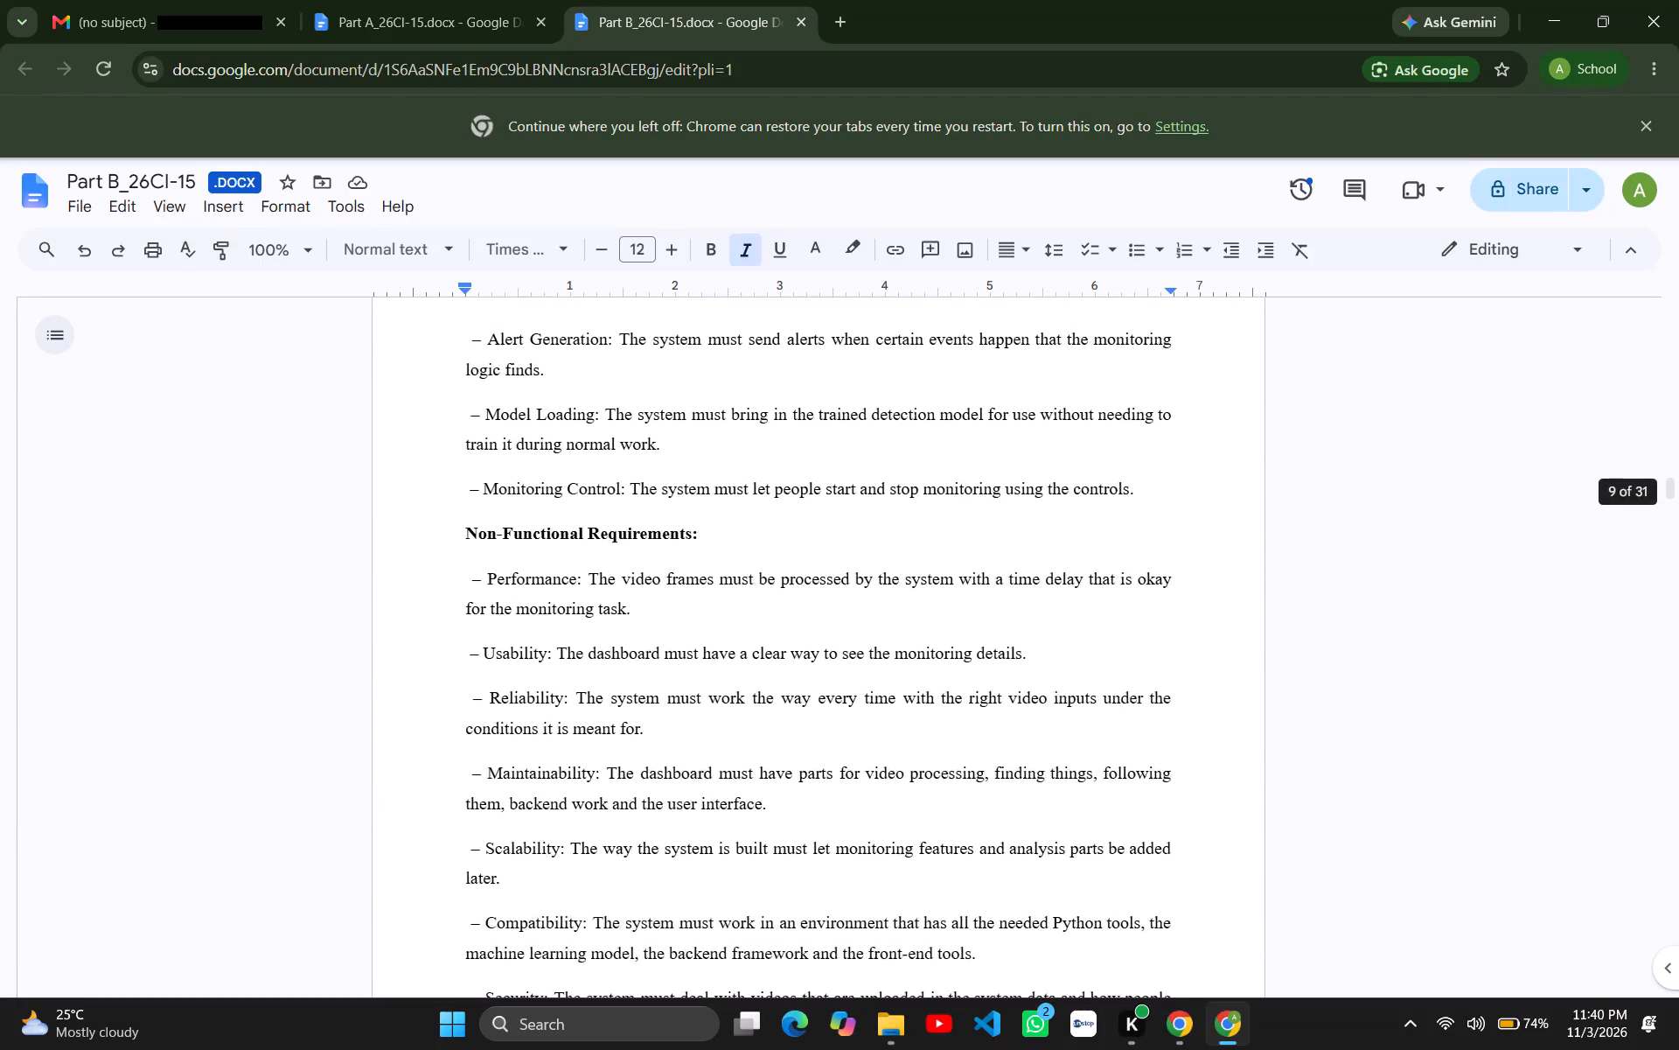
scroll(965, 575, down, 3)
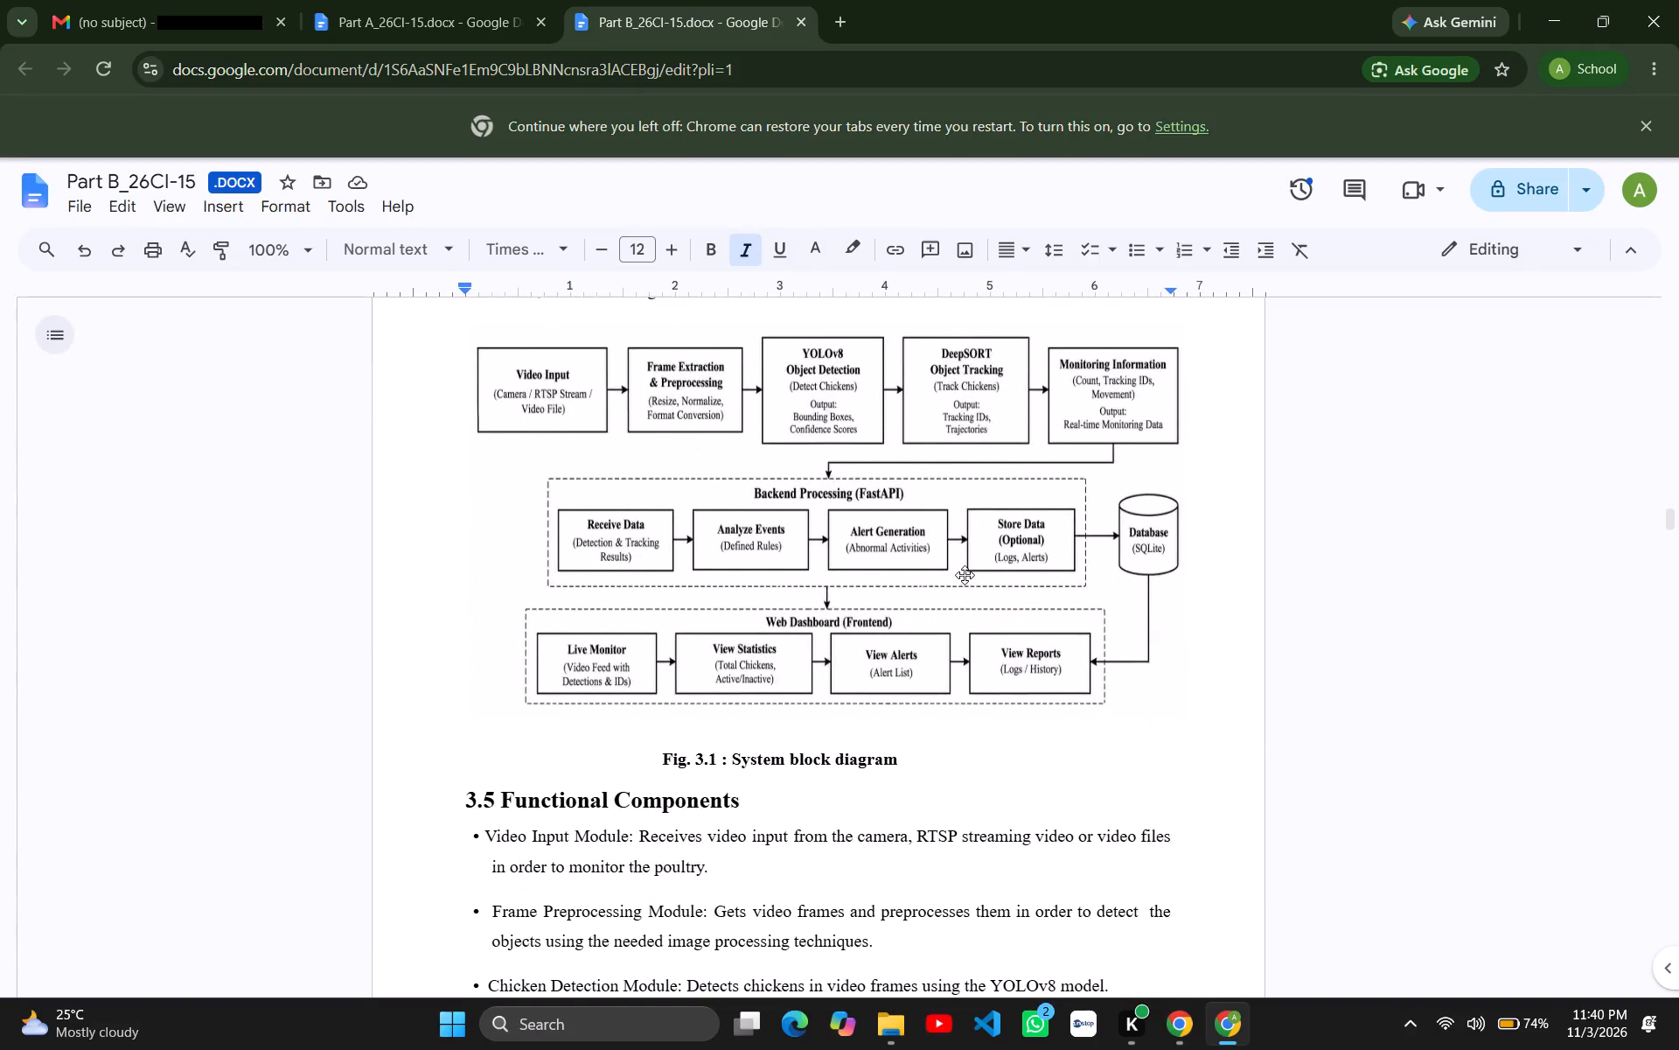
scroll(965, 575, down, 2)
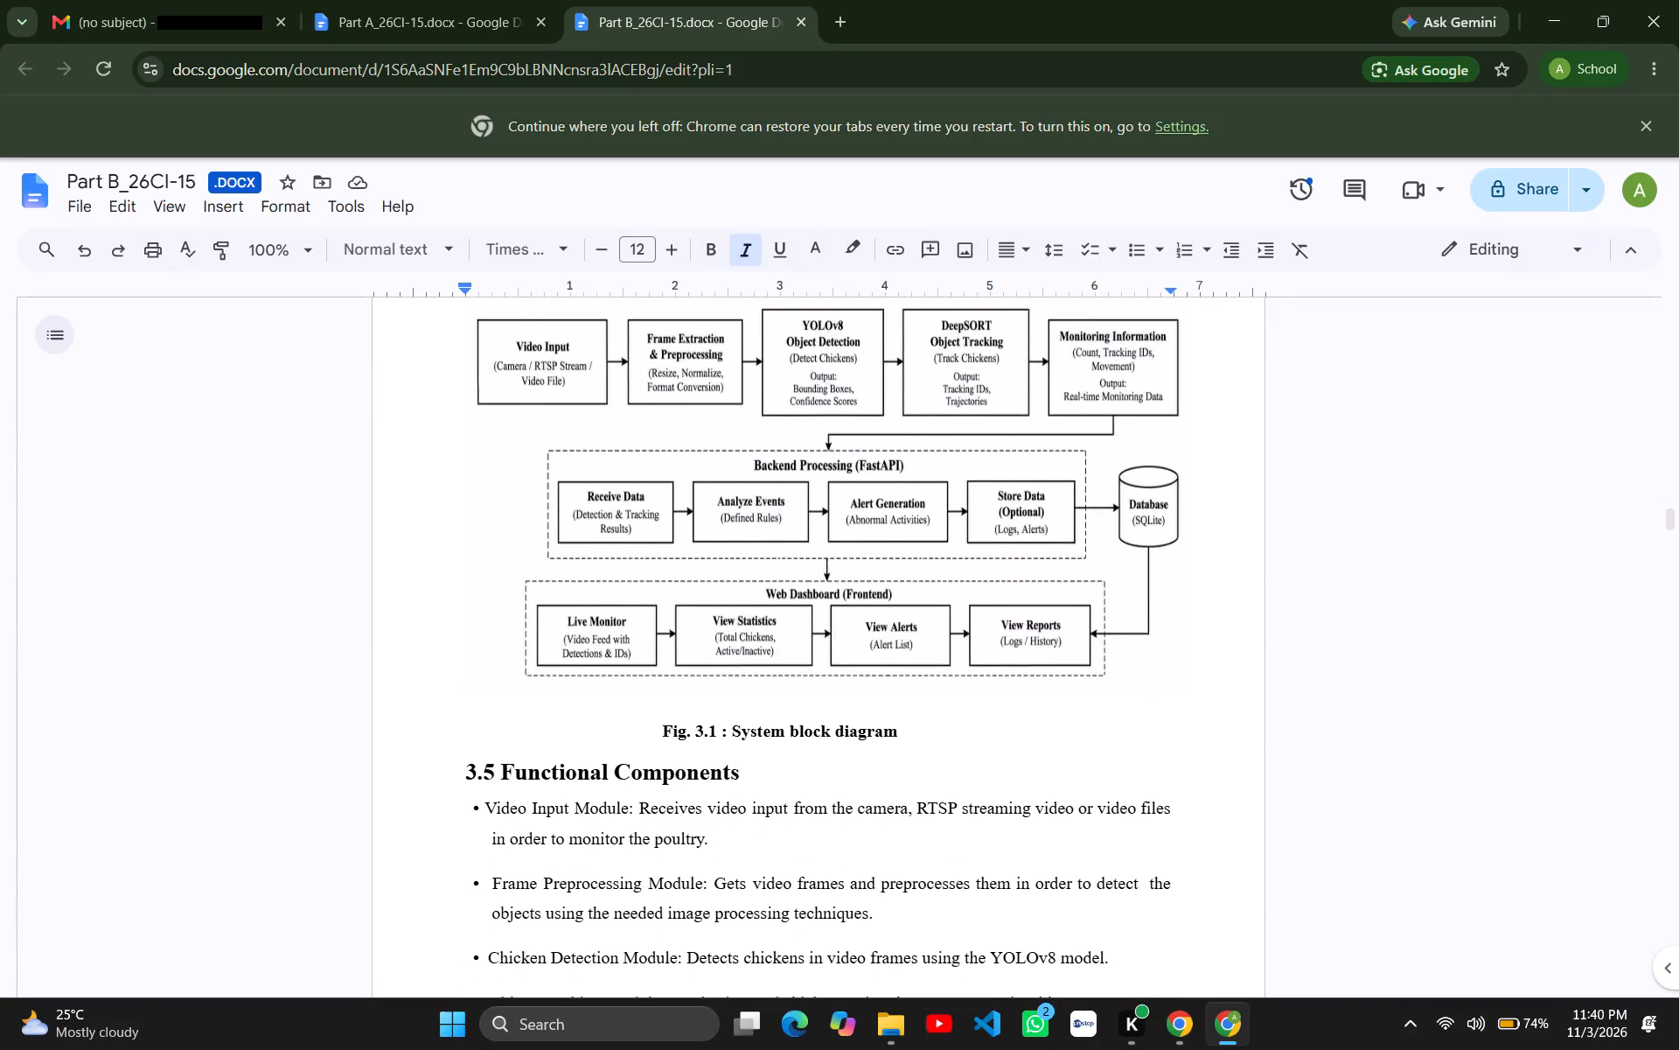
Italicize the whole Fig. 3.1 caption and remove bold from its System block diagram text.
drag(658, 730, 744, 725)
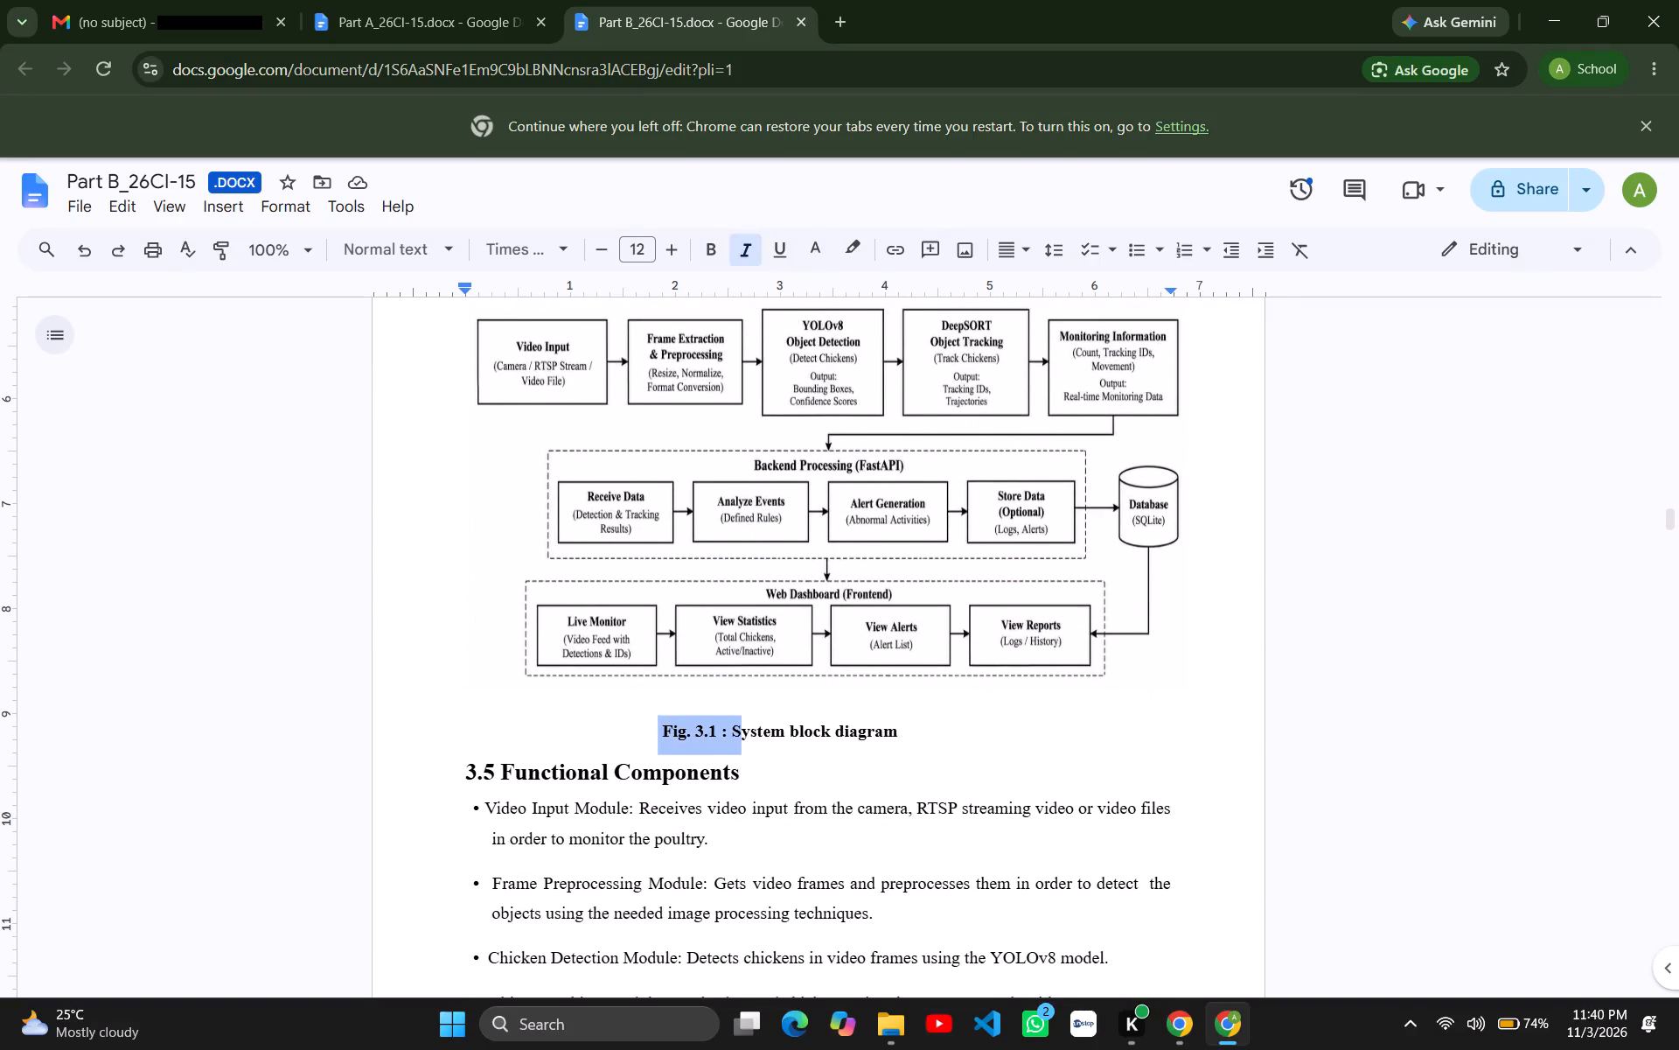
drag(744, 725, 901, 721)
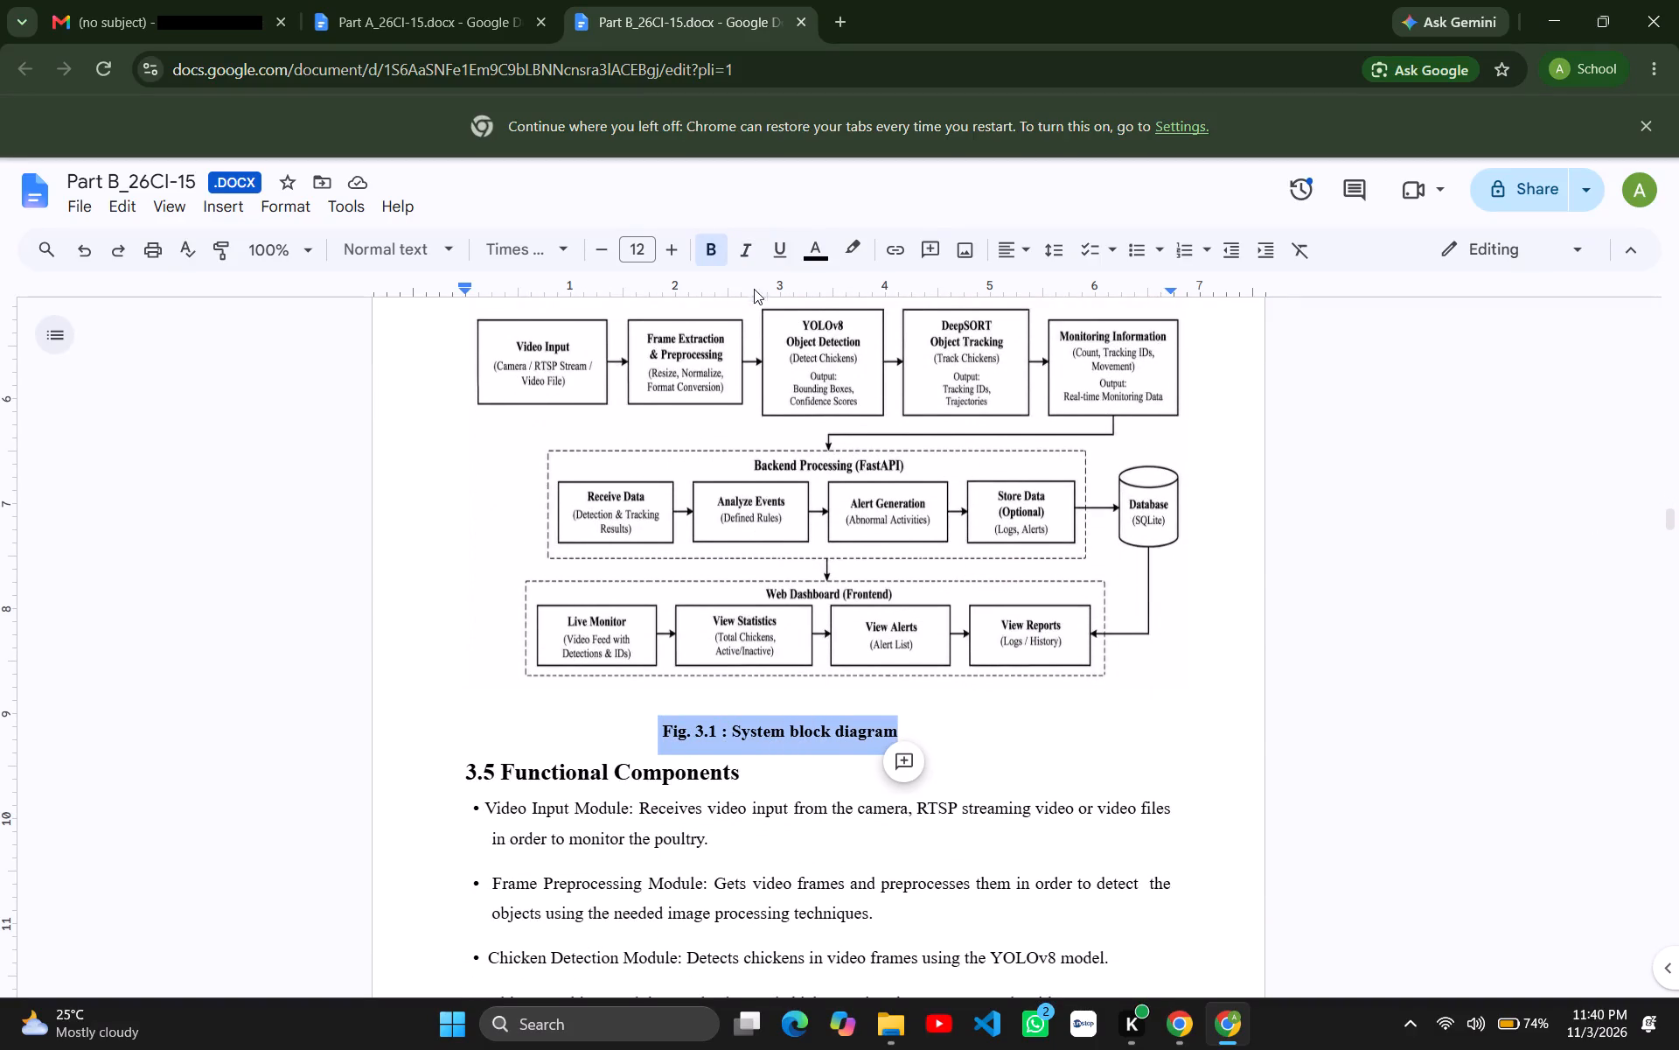
click(743, 254)
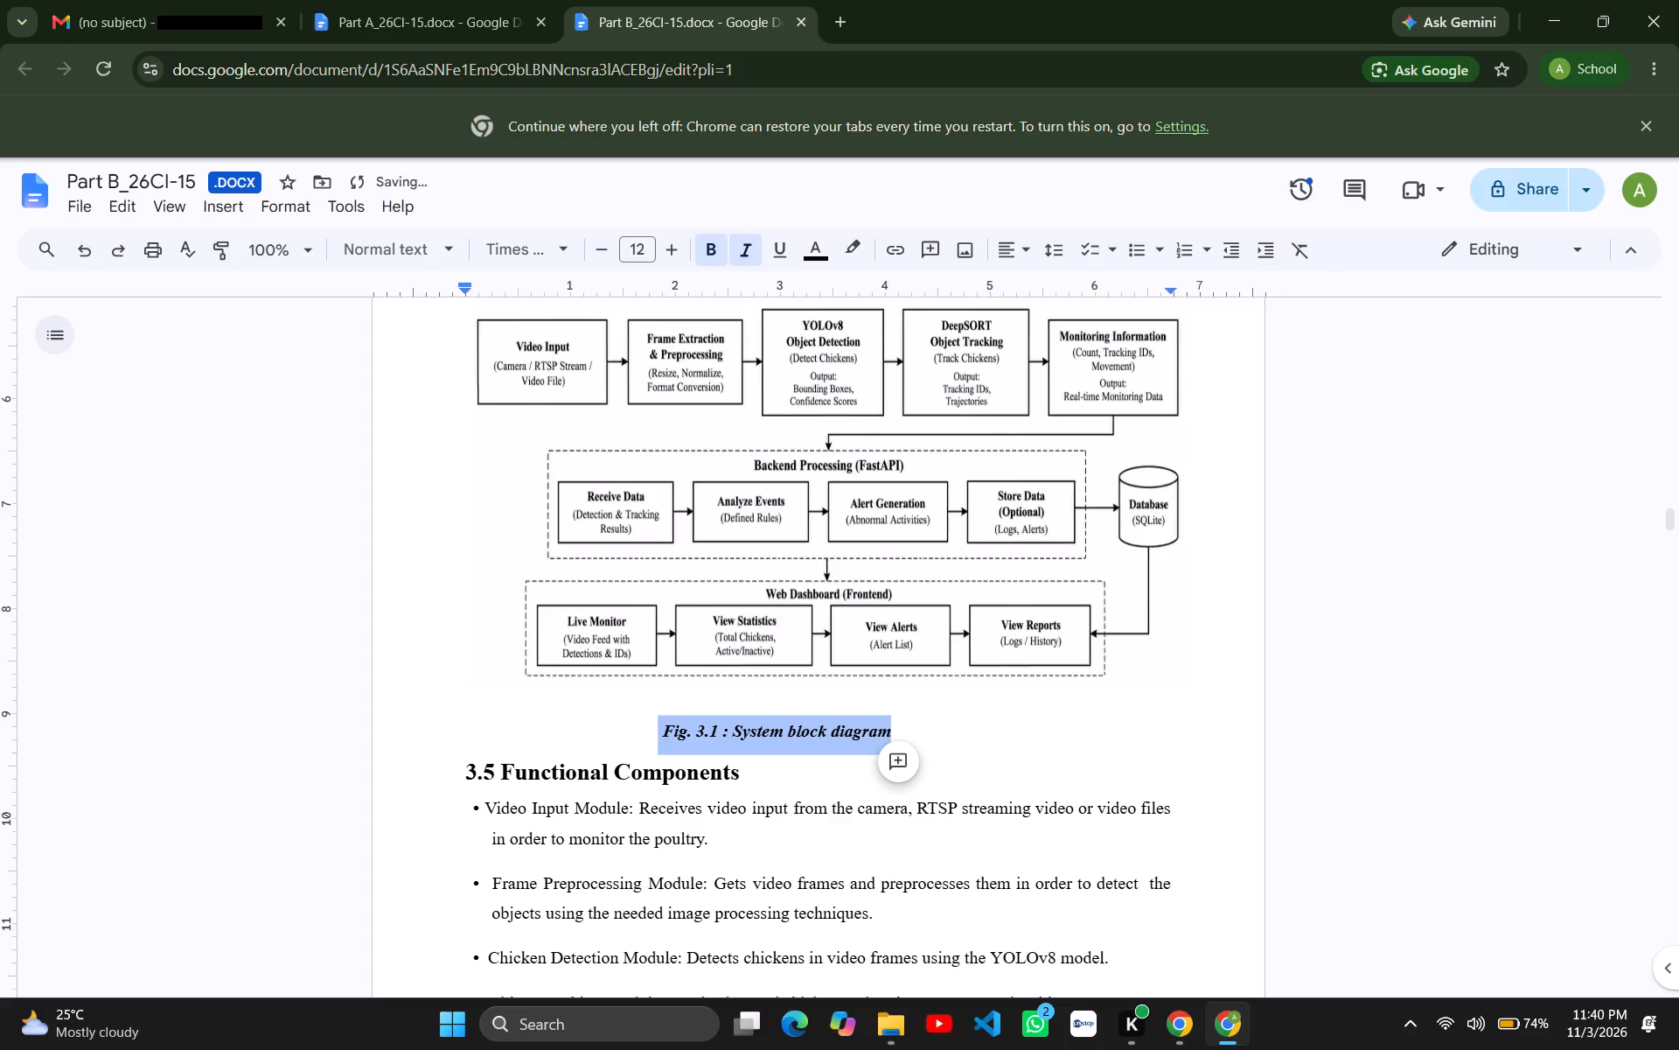
click(737, 731)
drag(737, 731, 893, 736)
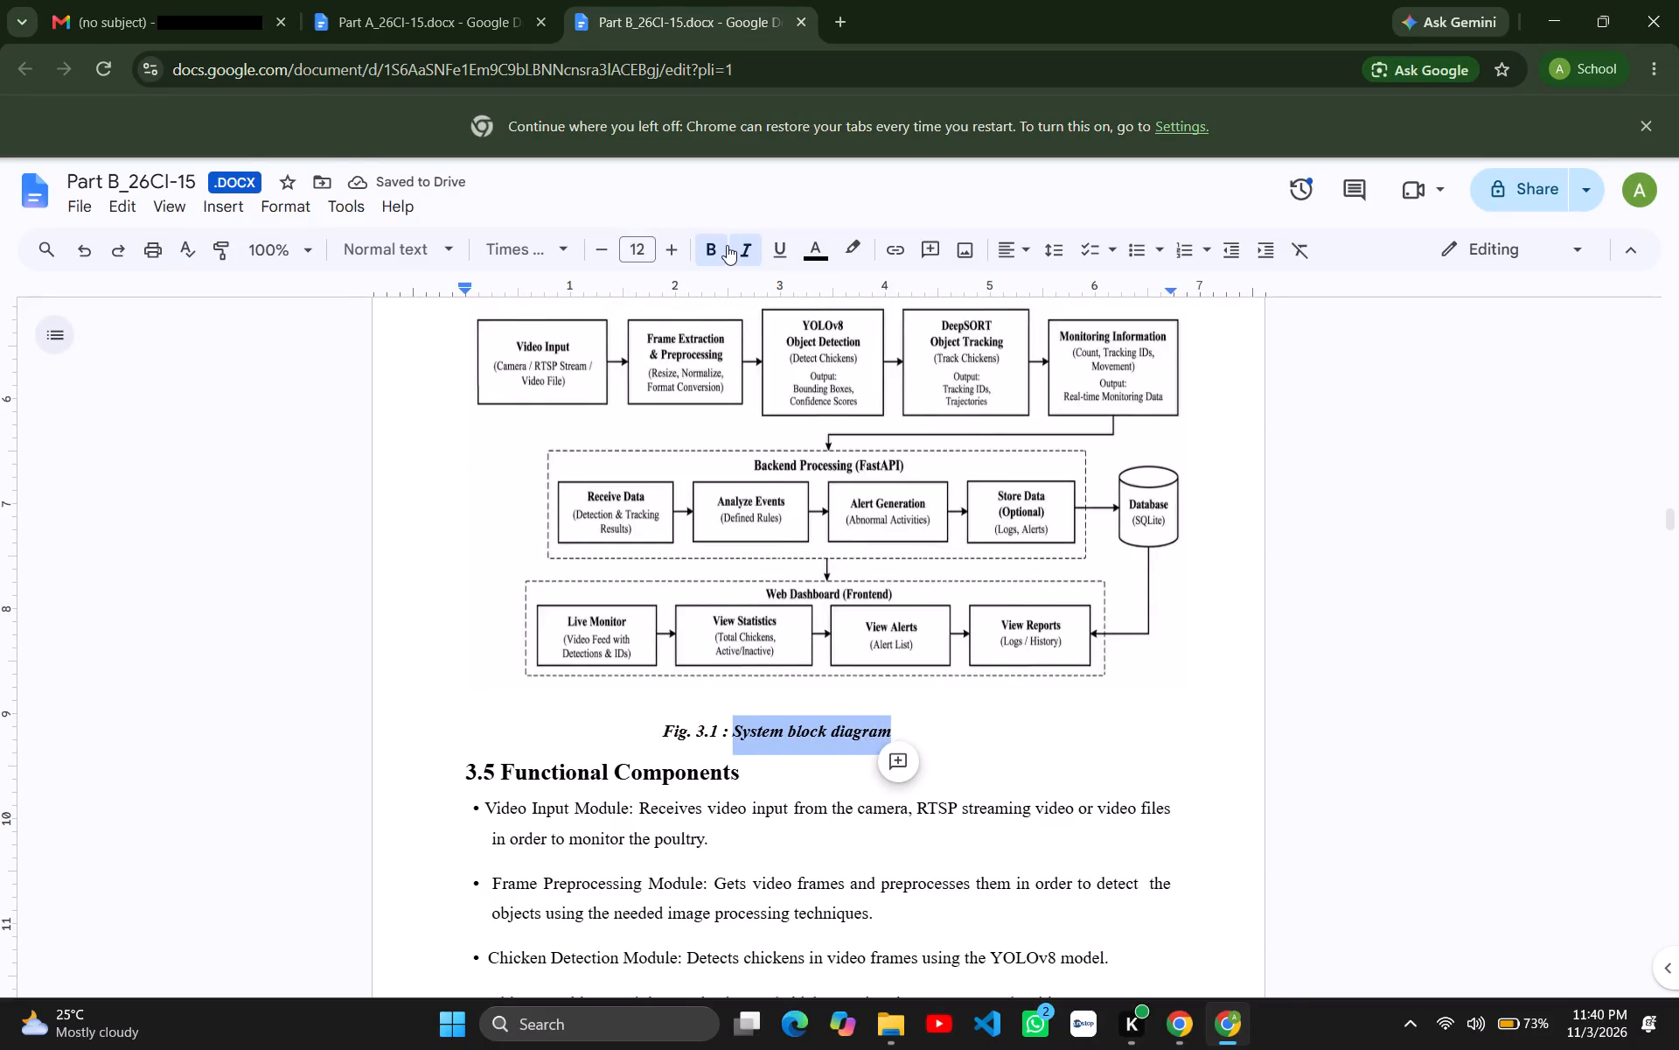
click(723, 245)
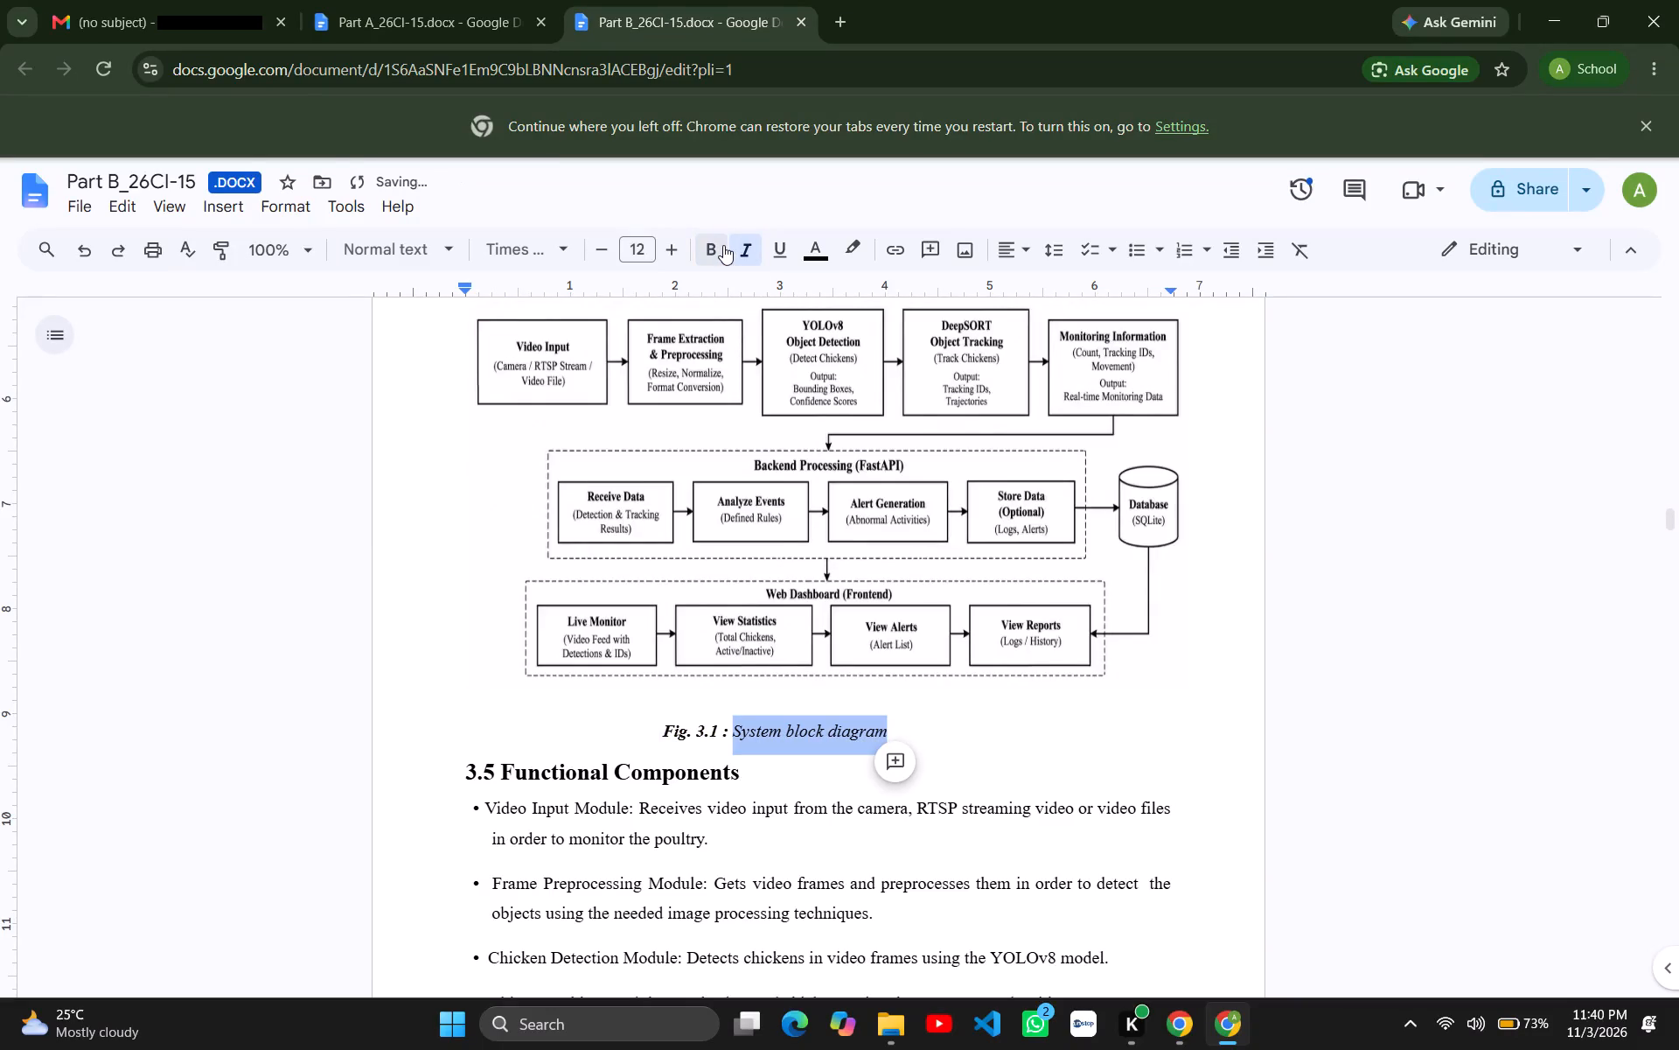
click(826, 738)
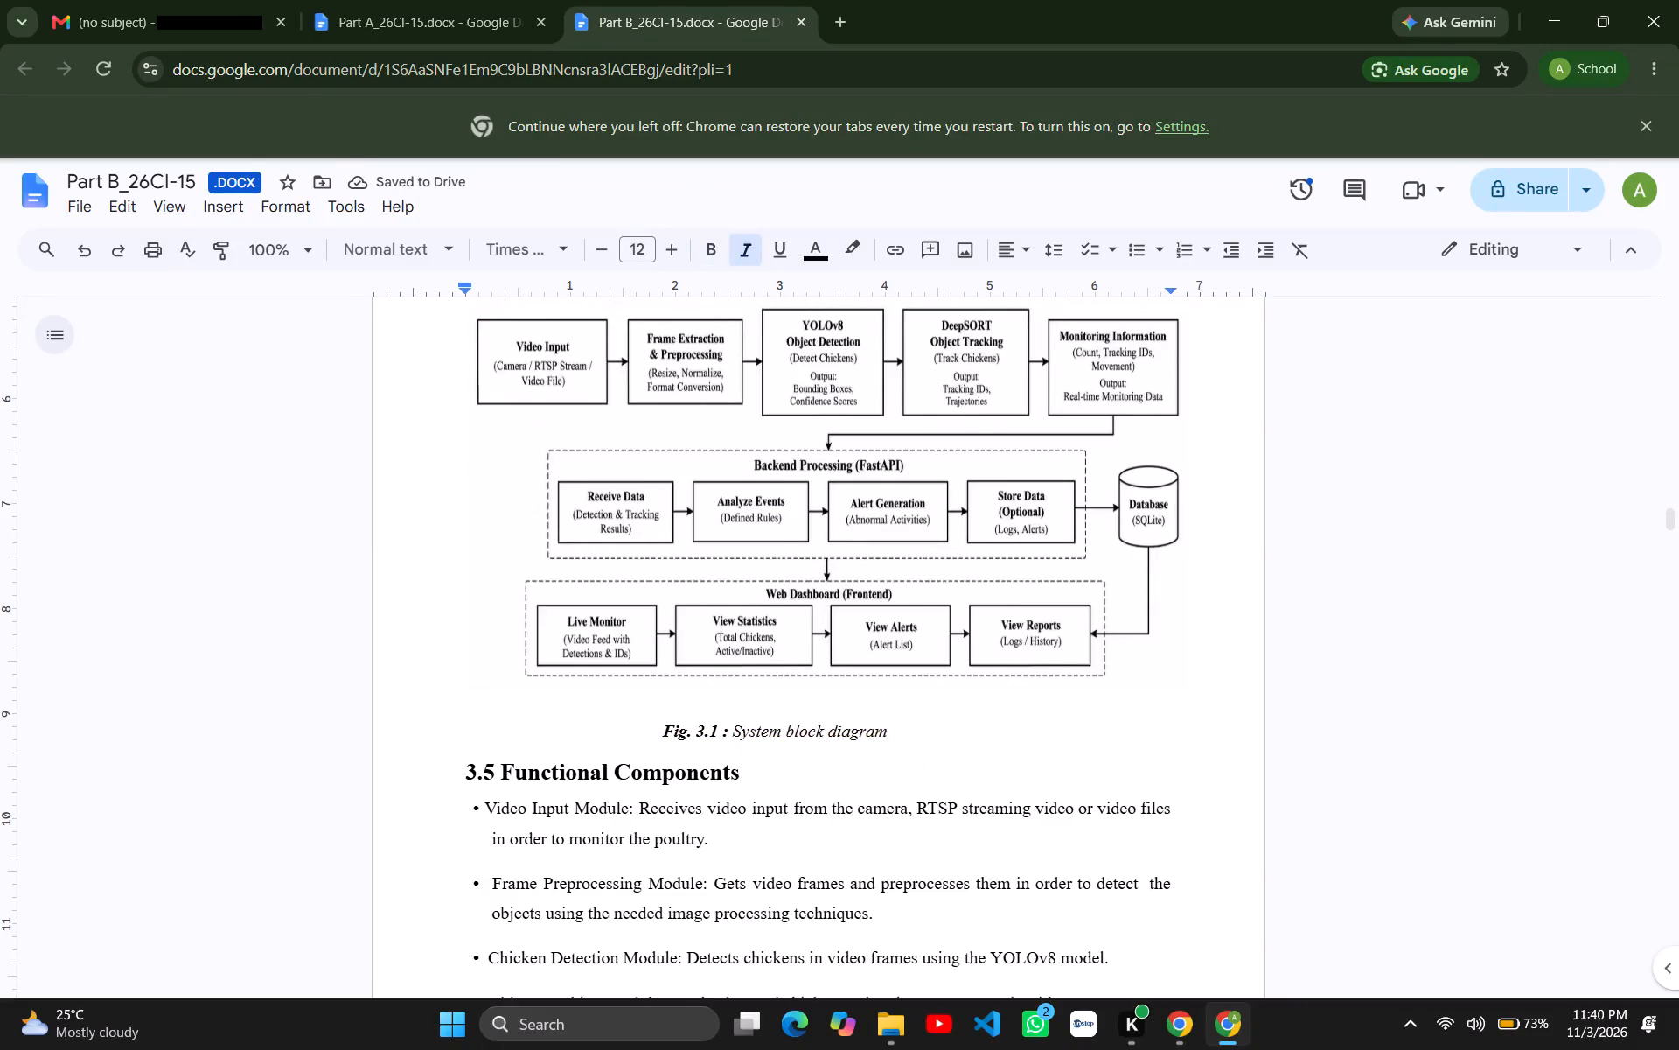
Shift the Table 4.1 caption in Part B towards the table's centre by adding ten spaces before it.
scroll(826, 738, down, 4)
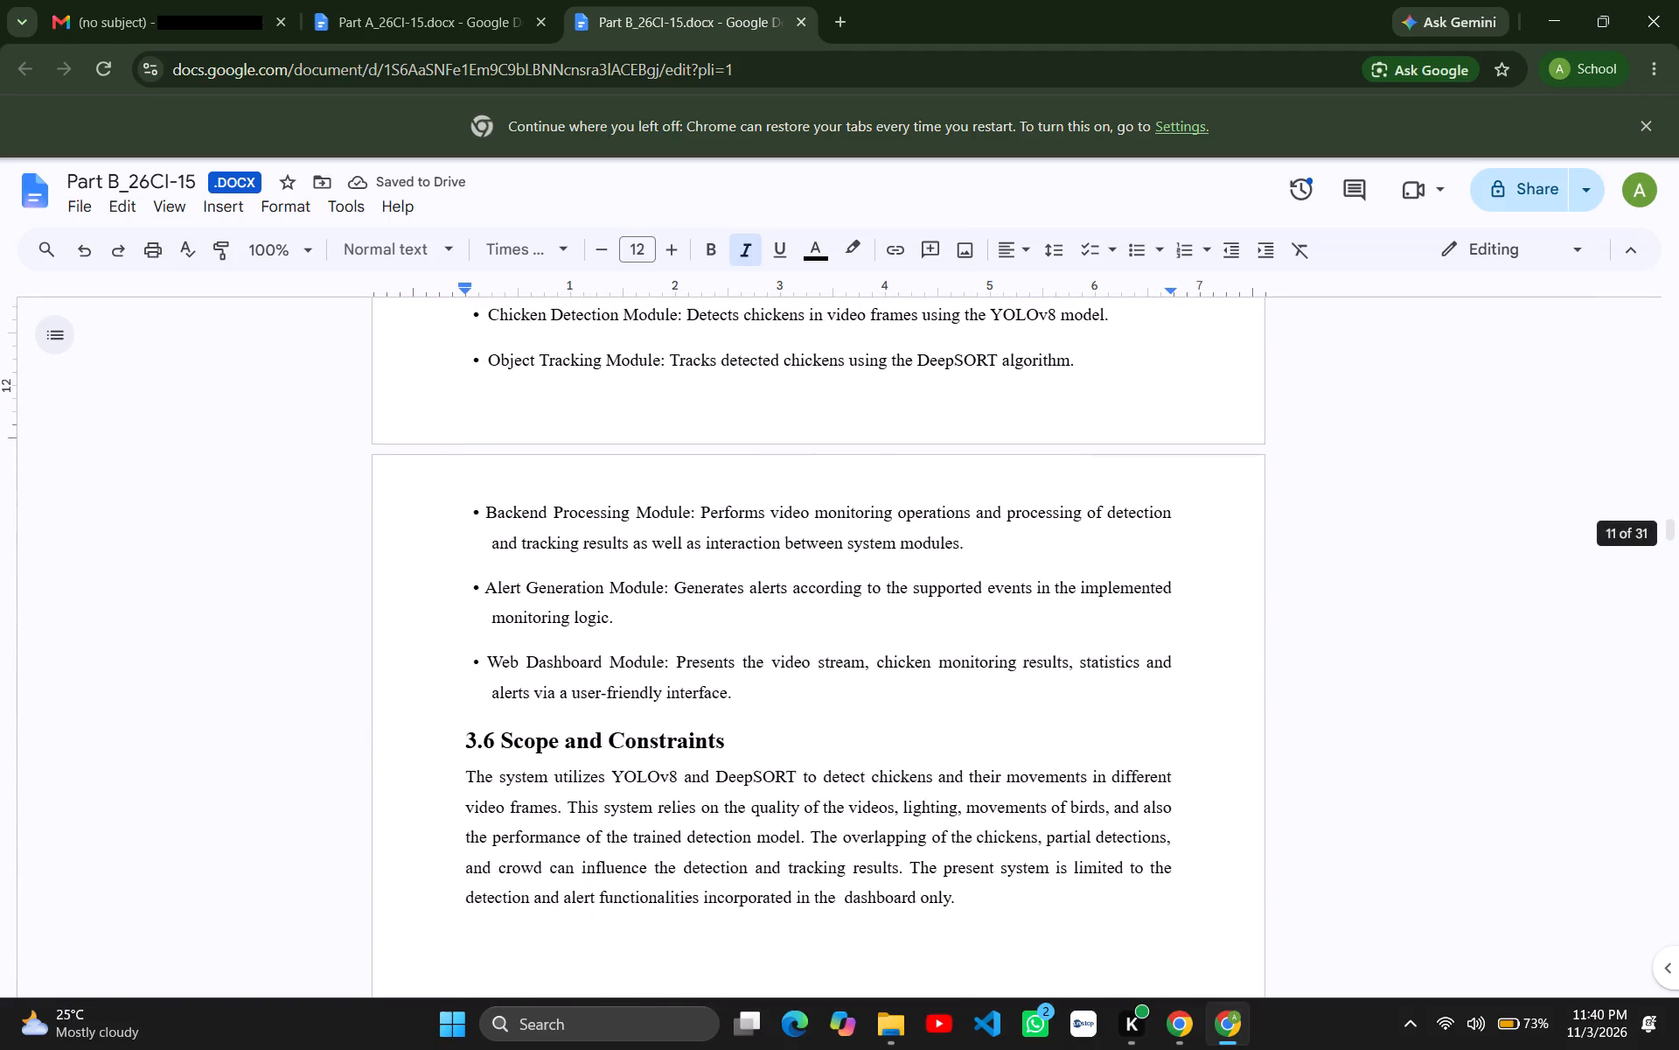
scroll(826, 738, down, 5)
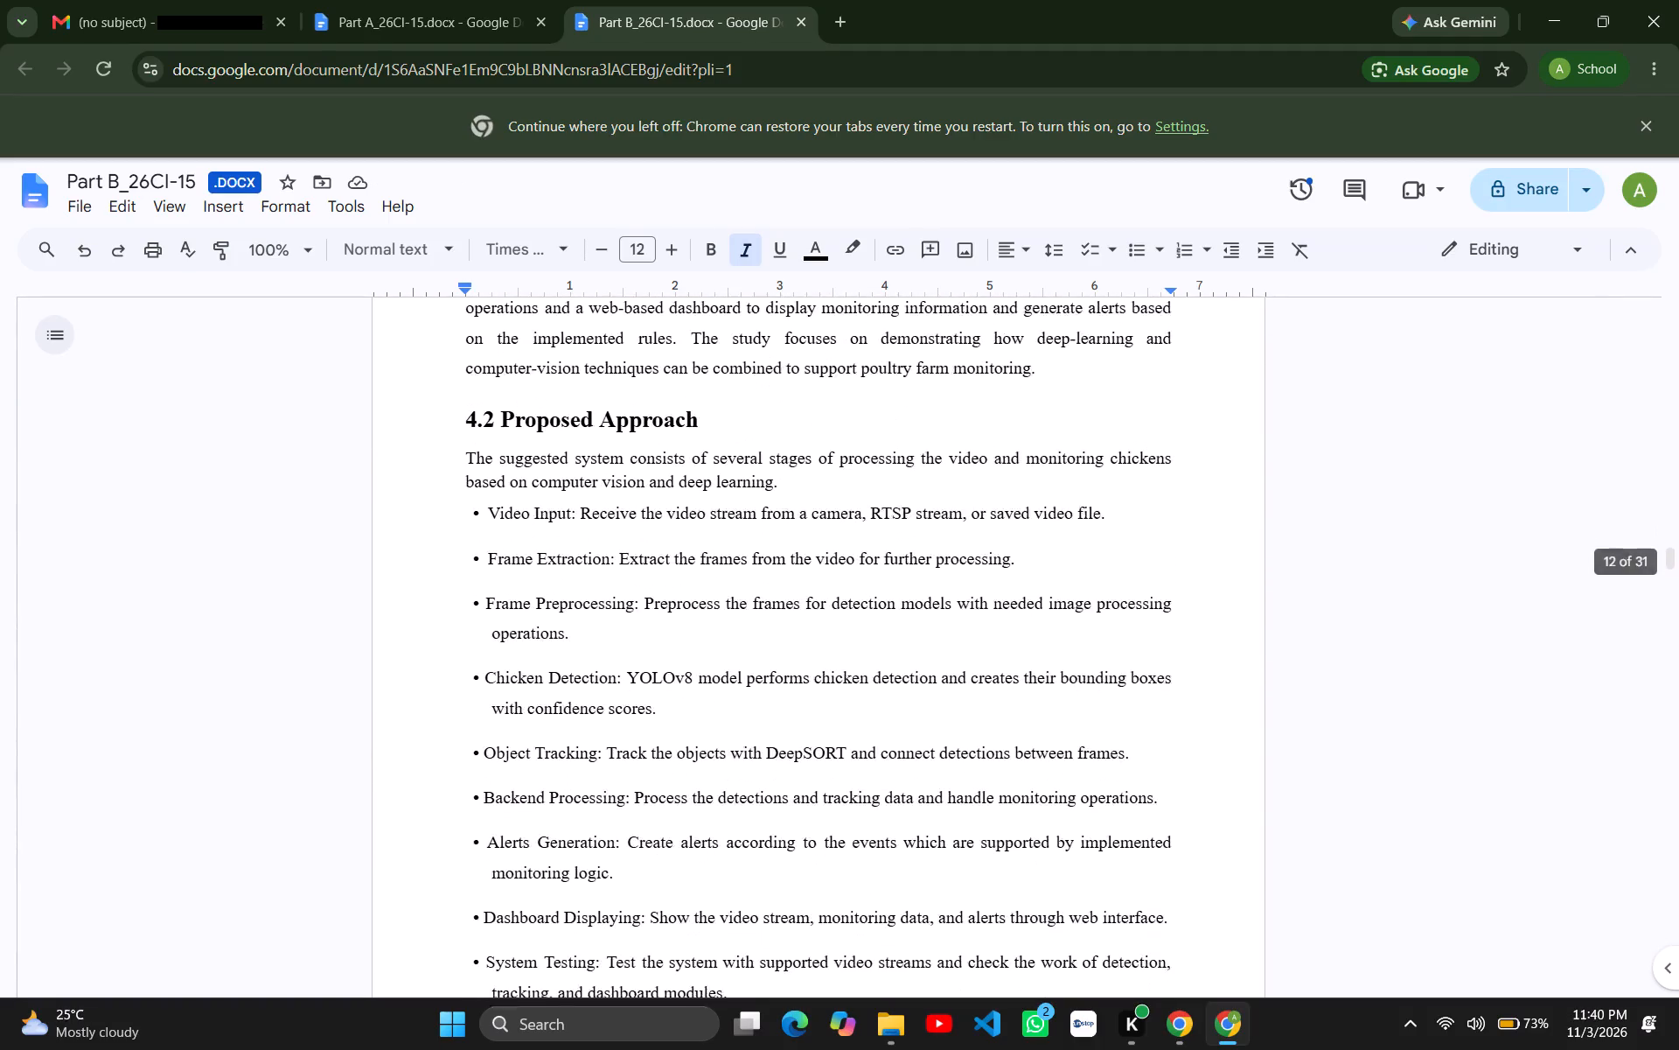
scroll(826, 738, down, 3)
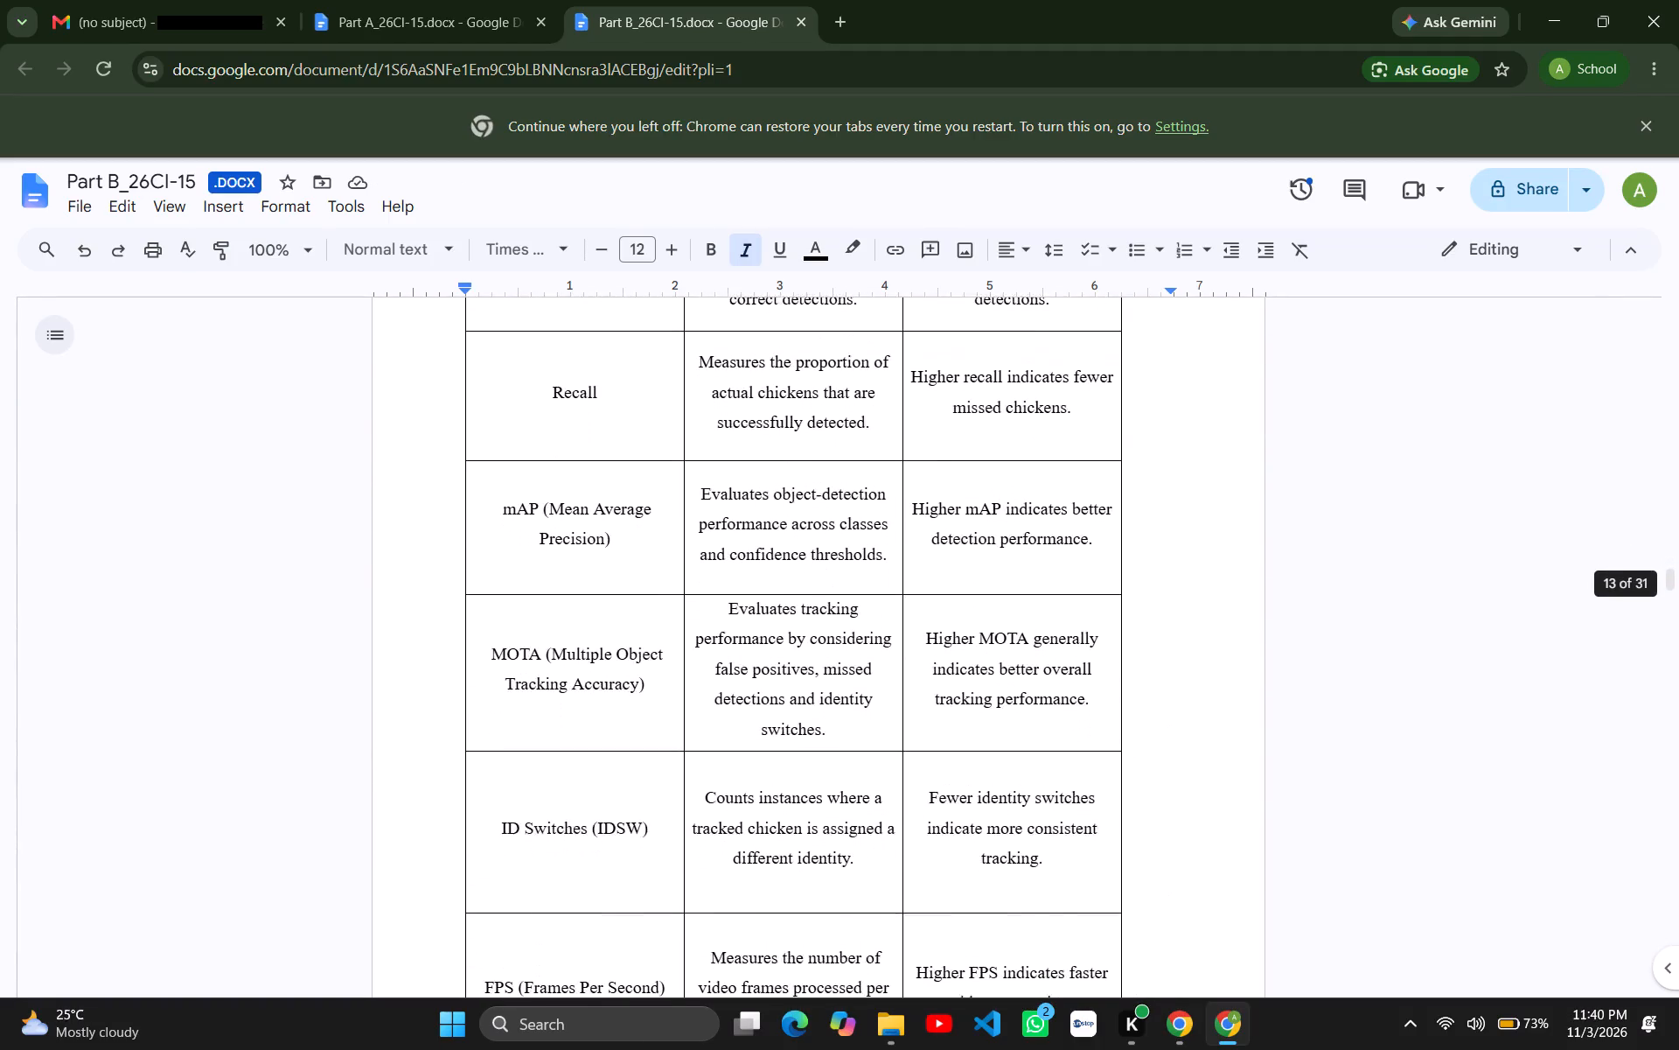
scroll(826, 738, down, 1)
scroll(826, 738, up, 3)
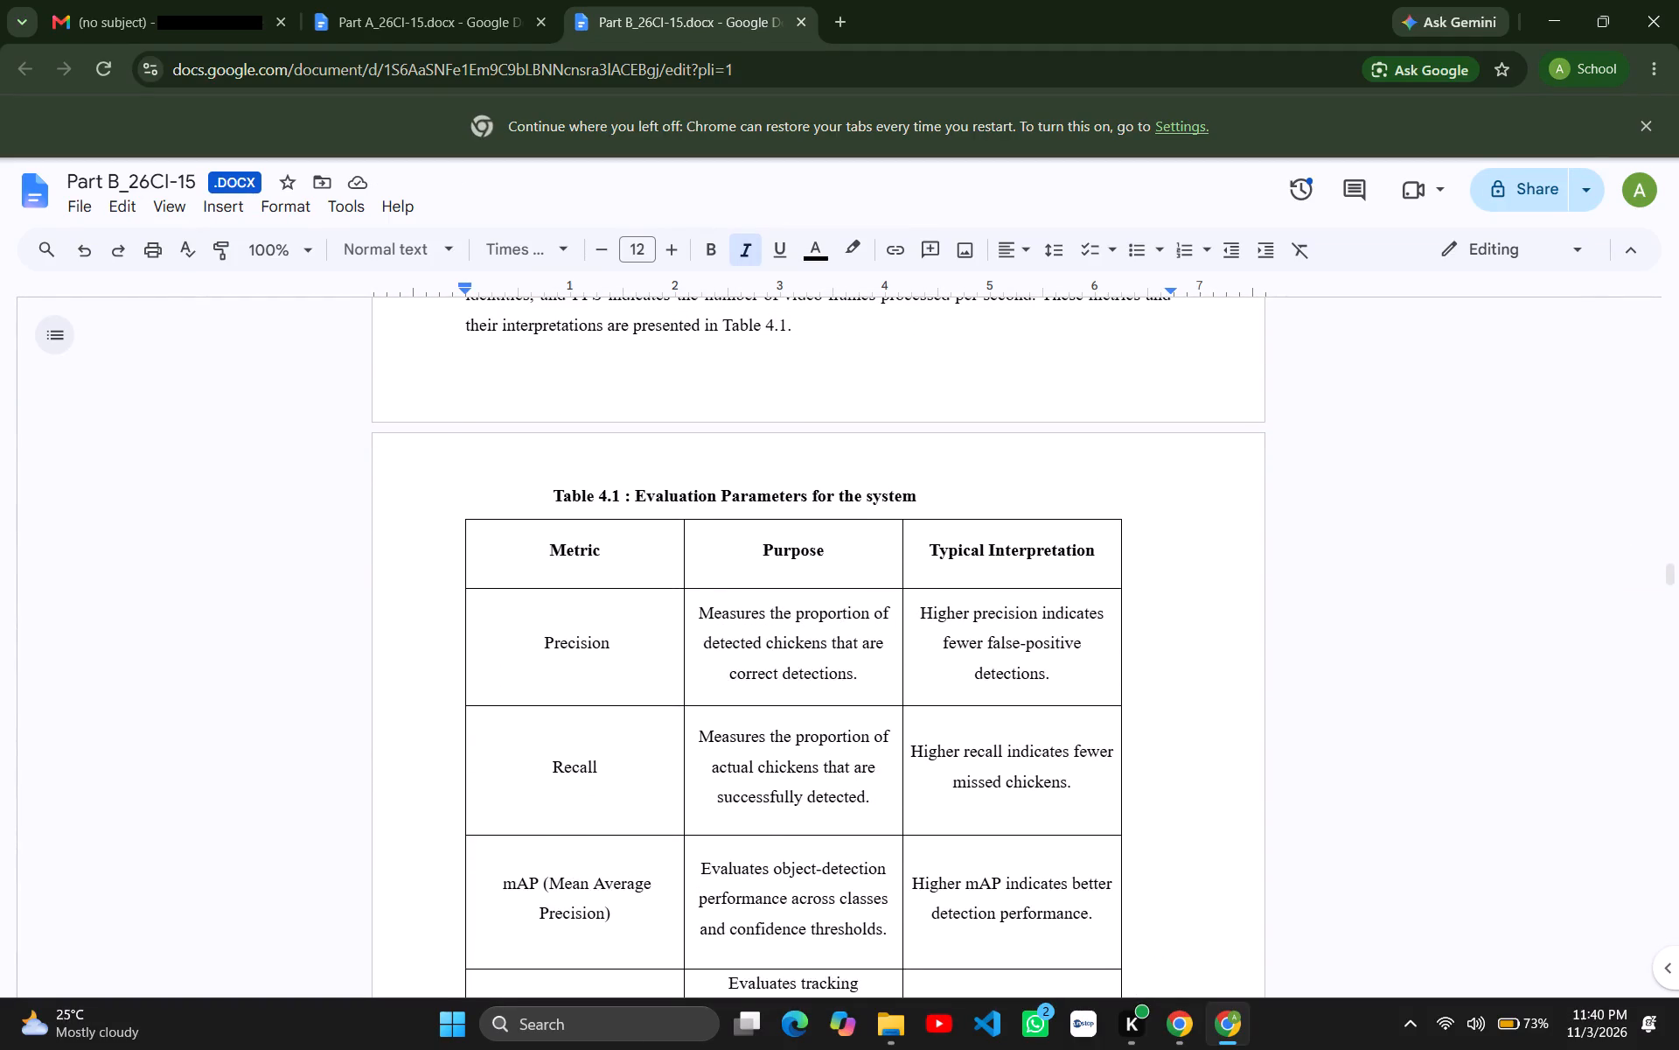
click(558, 487)
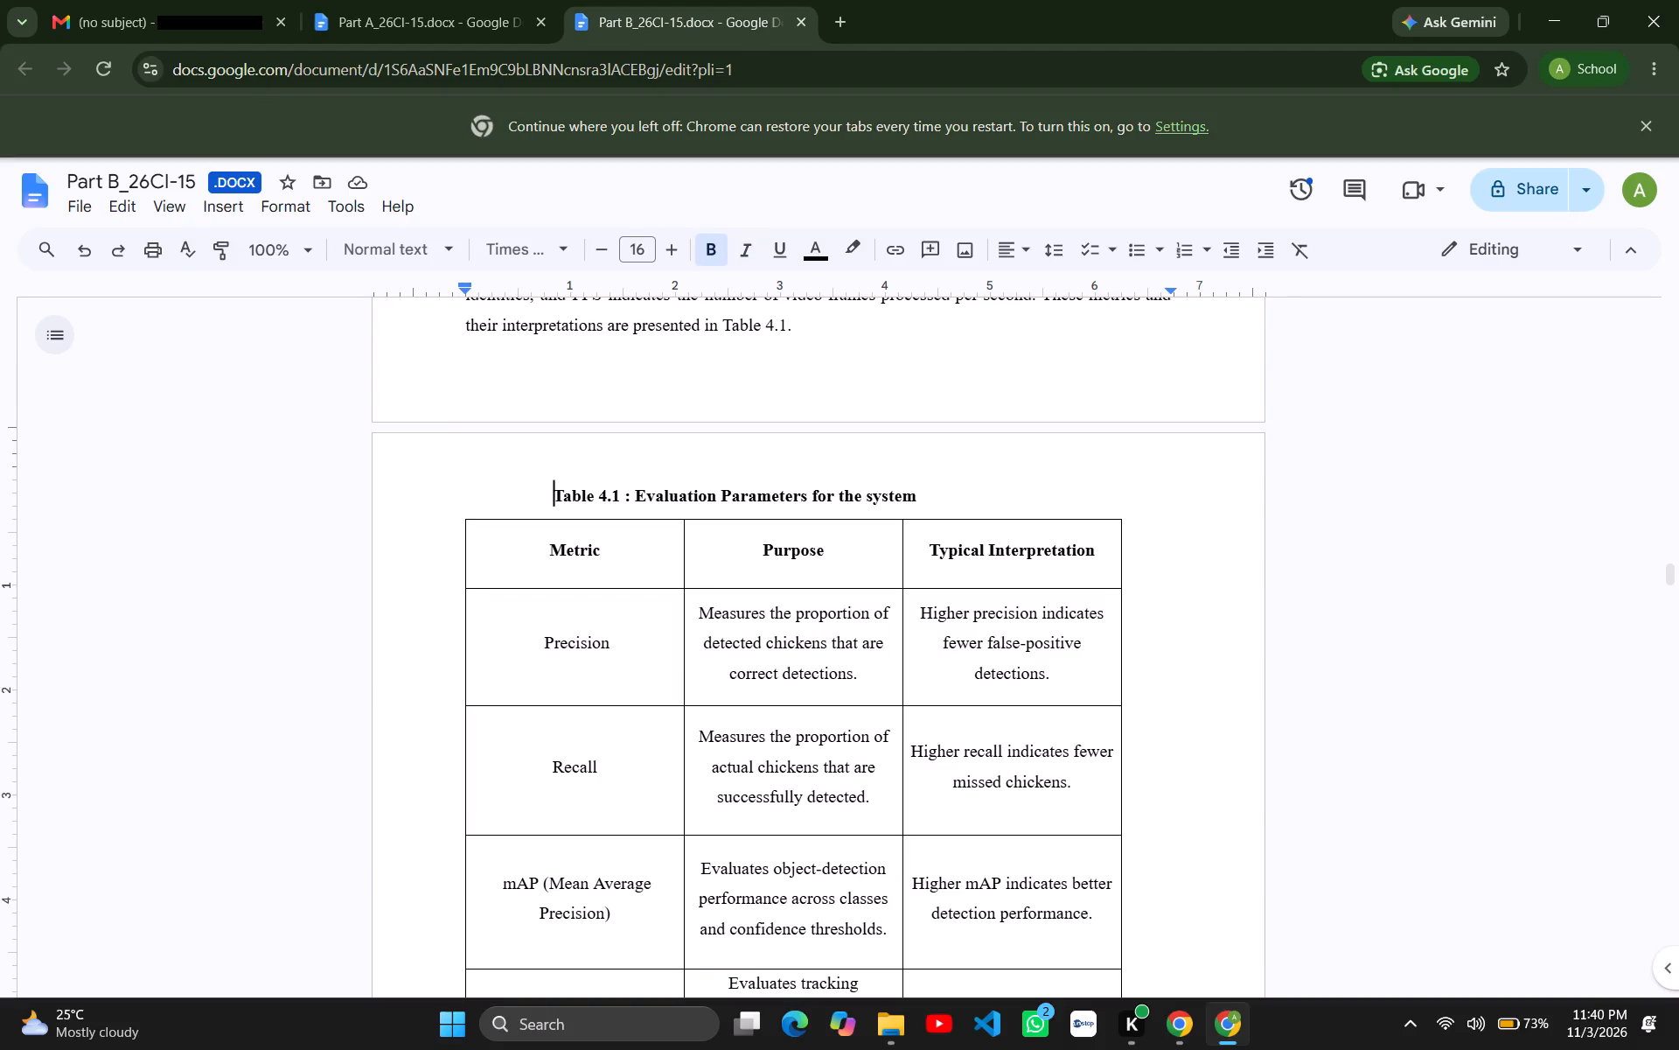
key(space)
key(space)
key(space)
key(space)
key(space)
key(space)
key(space)
key(space)
key(space)
key(space)
key(space)
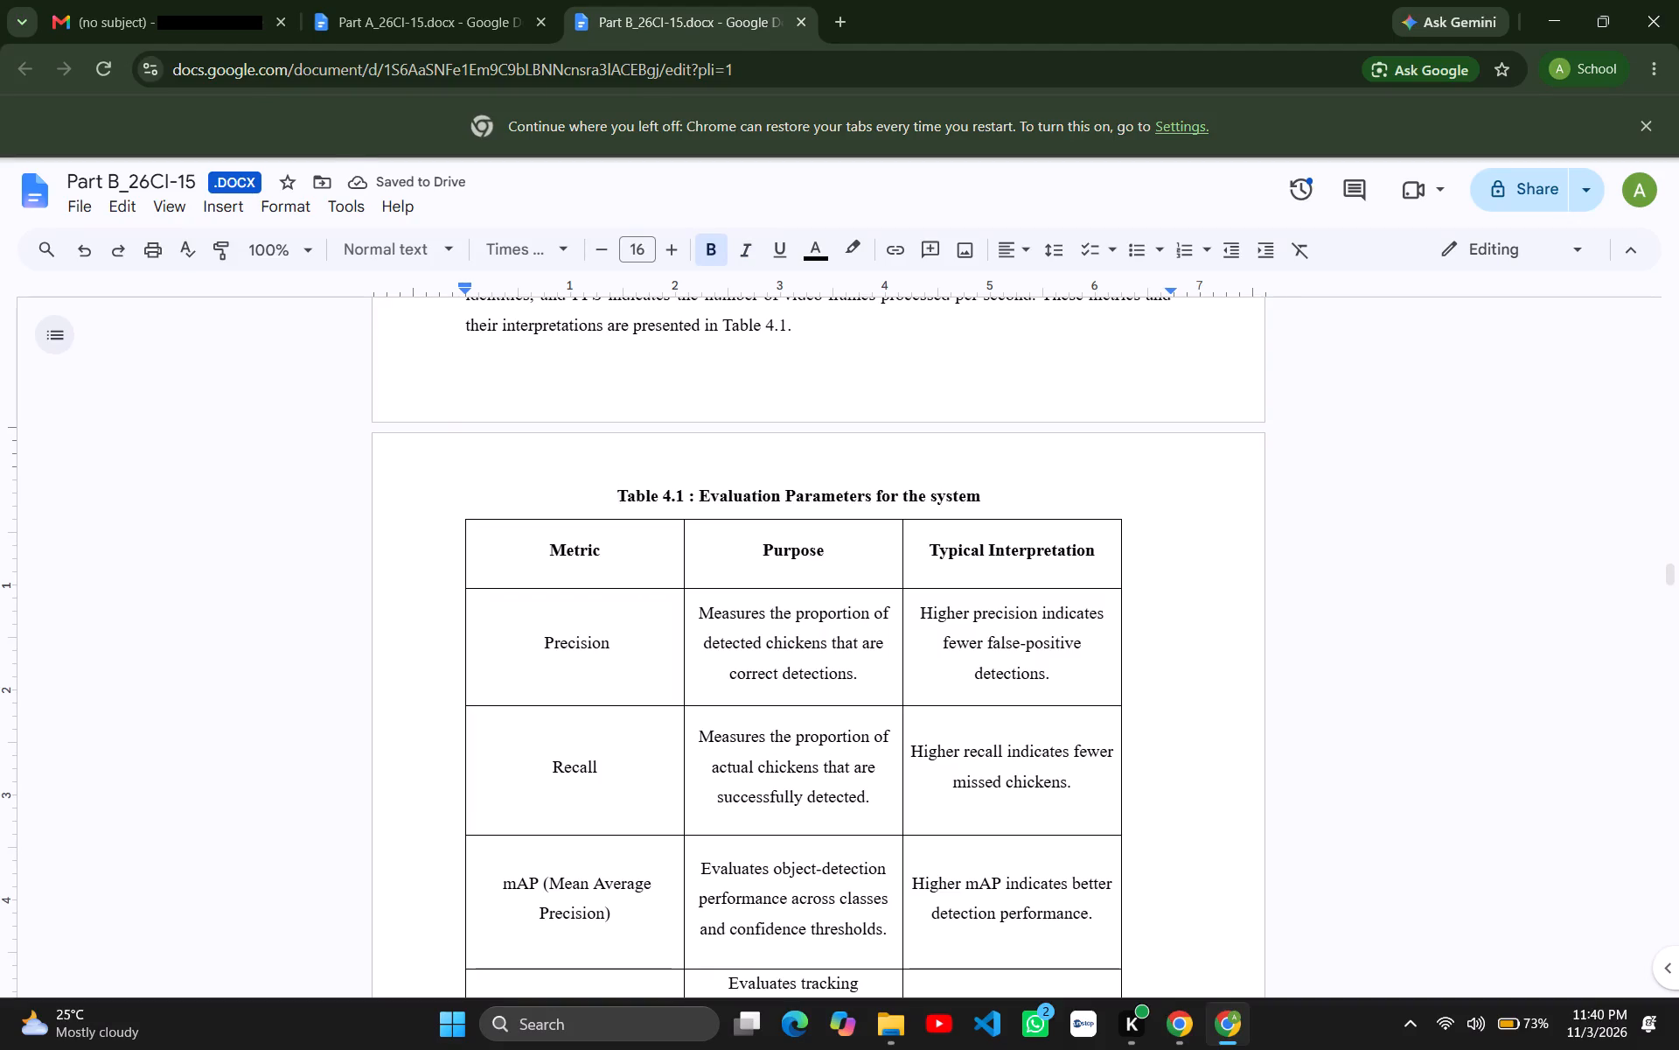
key(BackSpace)
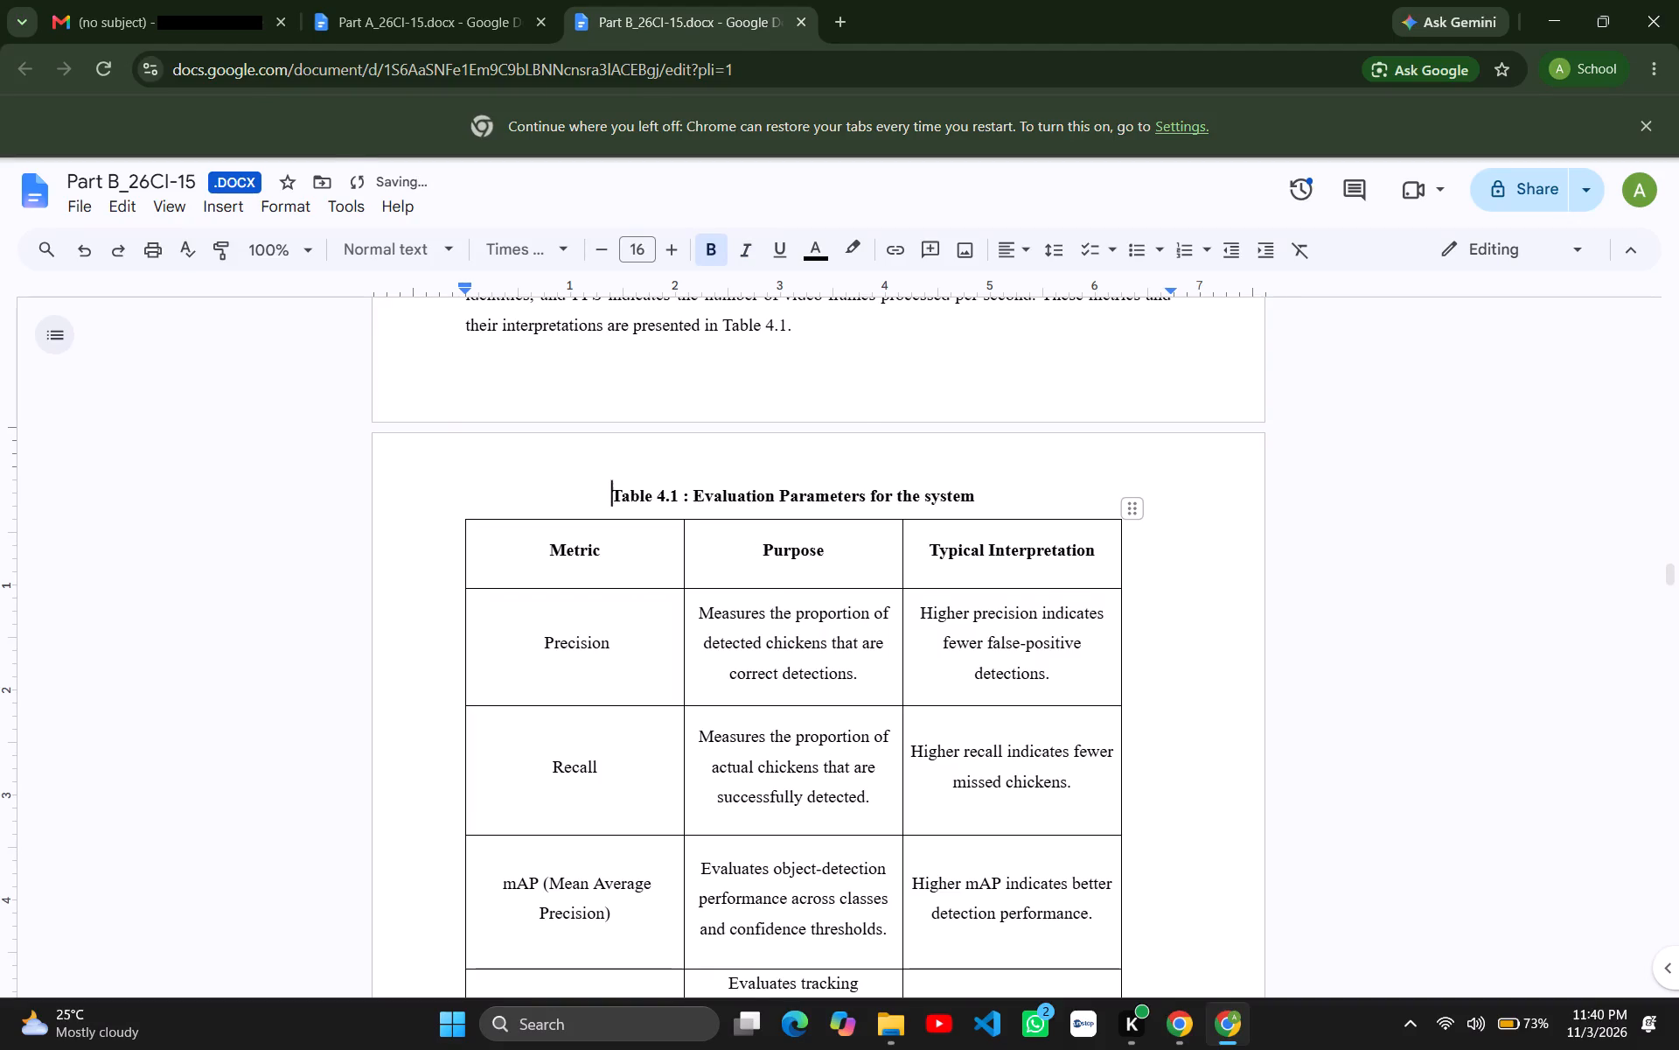
Shift the Table 4.2 caption towards the table's centre by adding four spaces before it.
scroll(753, 671, down, 4)
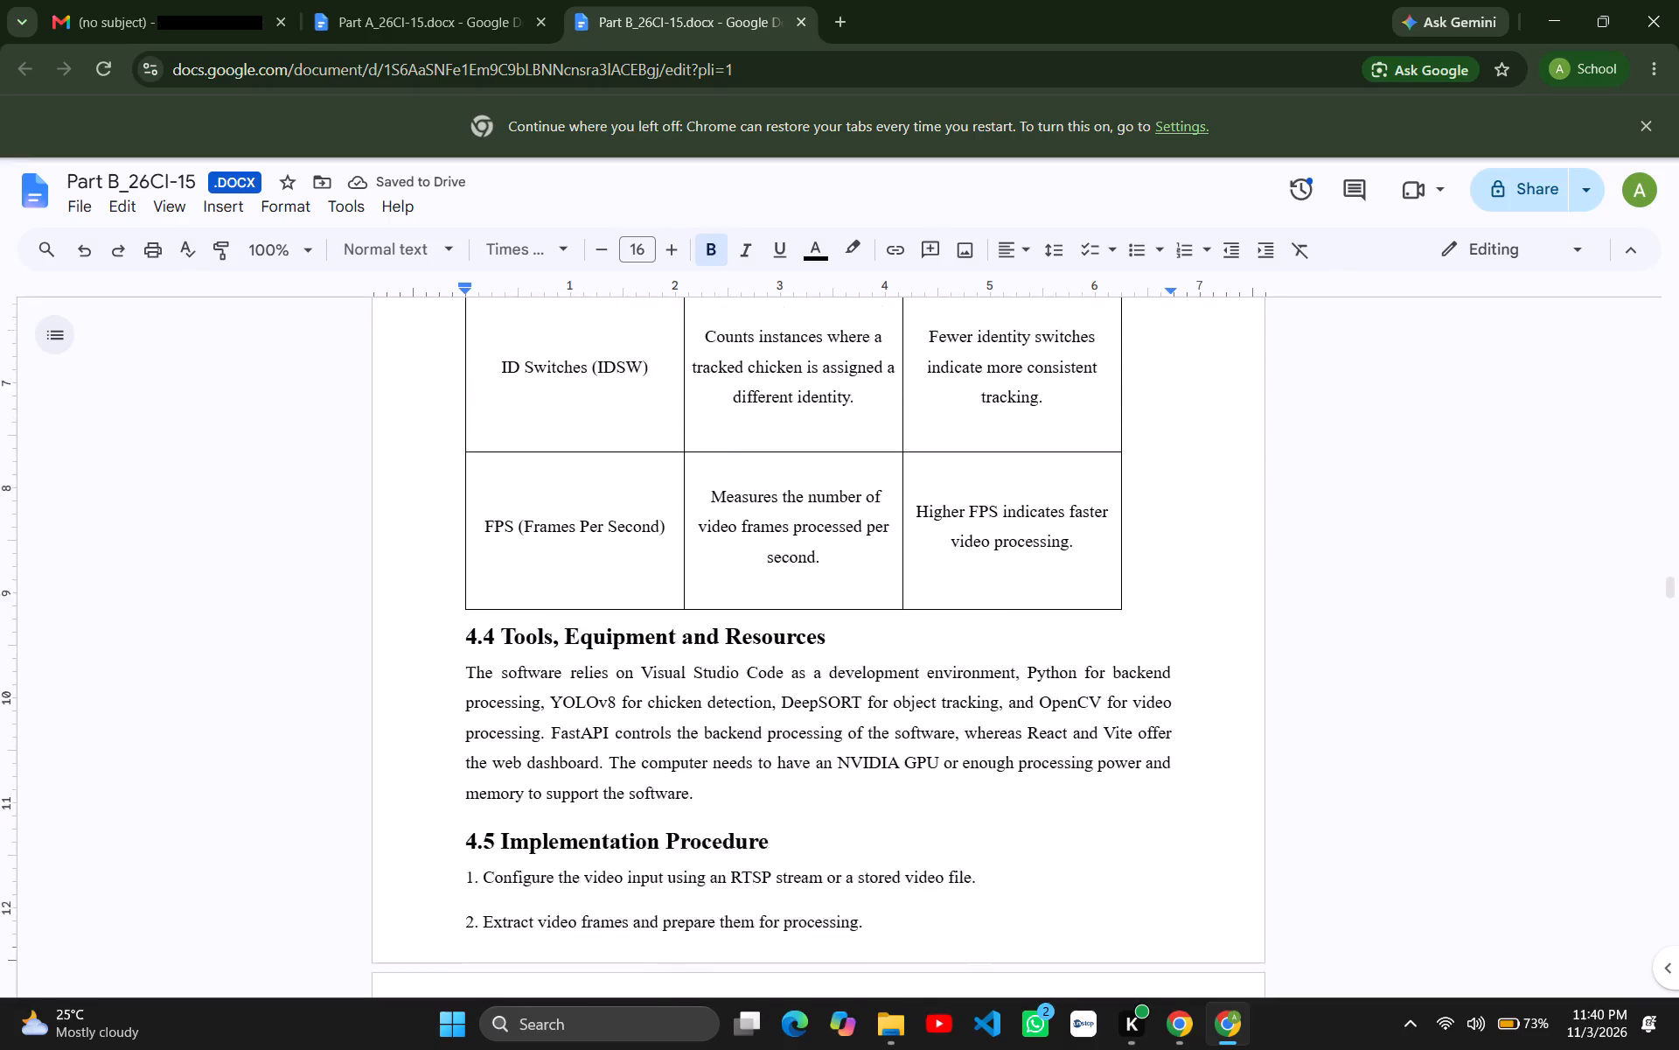
scroll(753, 671, down, 2)
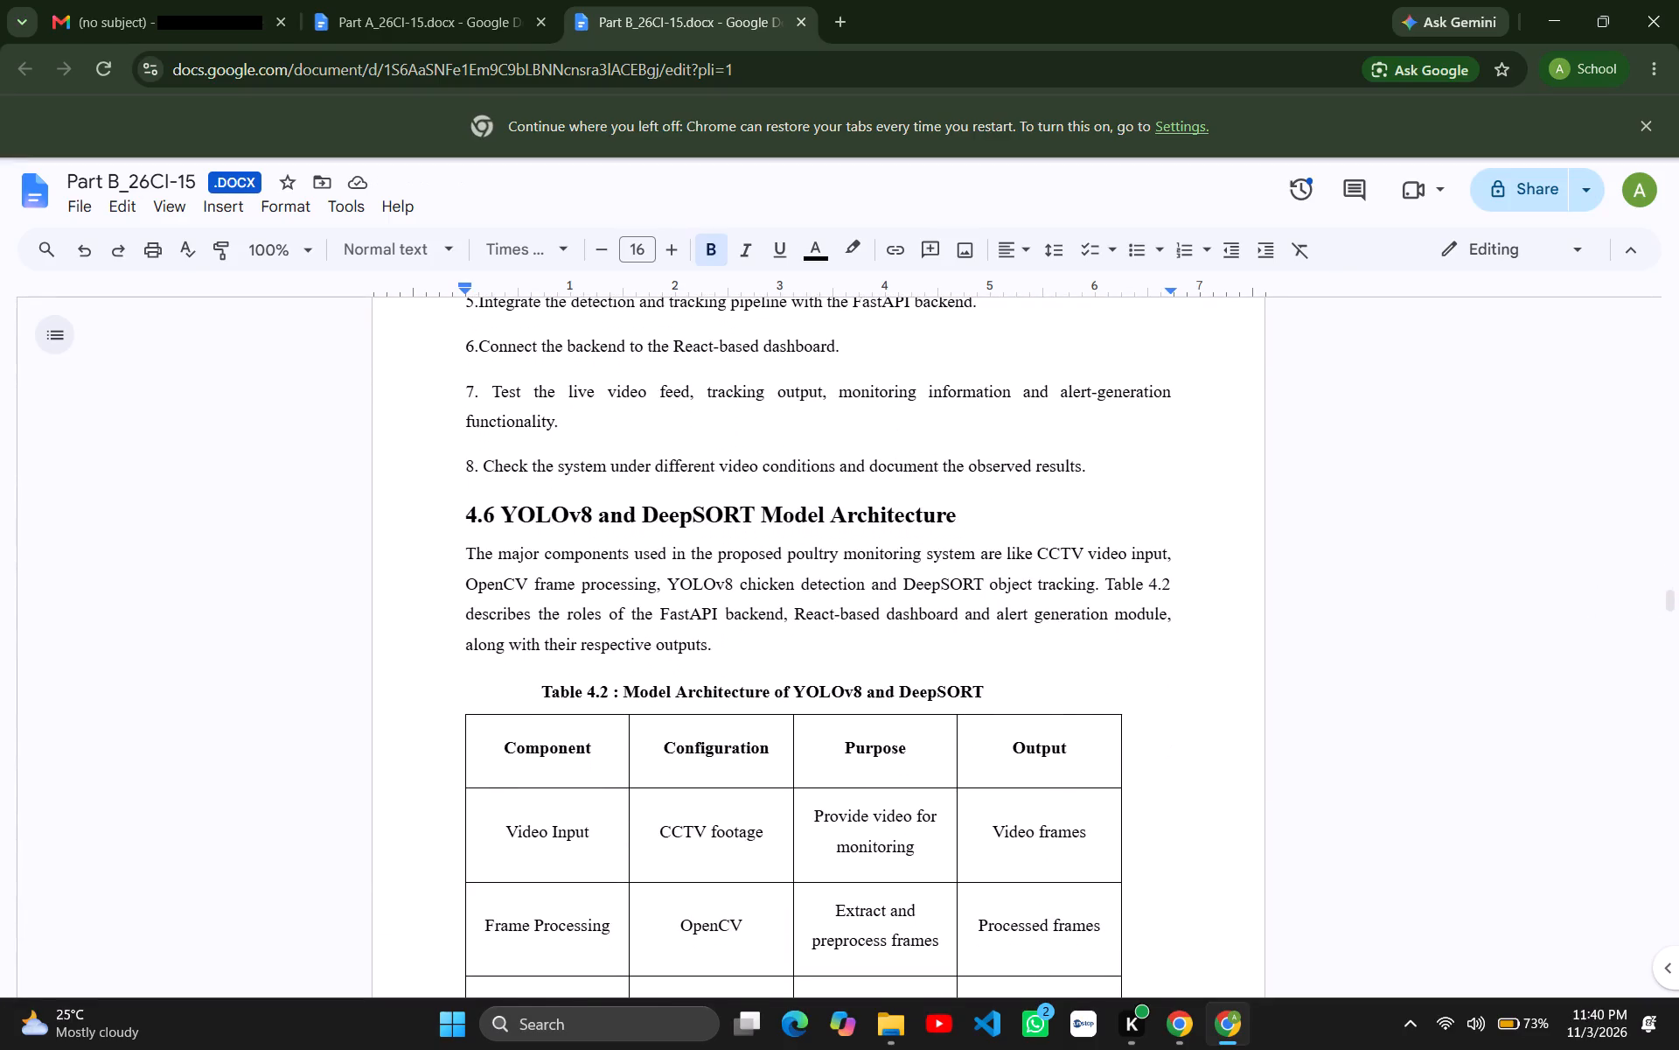
click(538, 695)
key(space)
key(space)
key(space)
key(space)
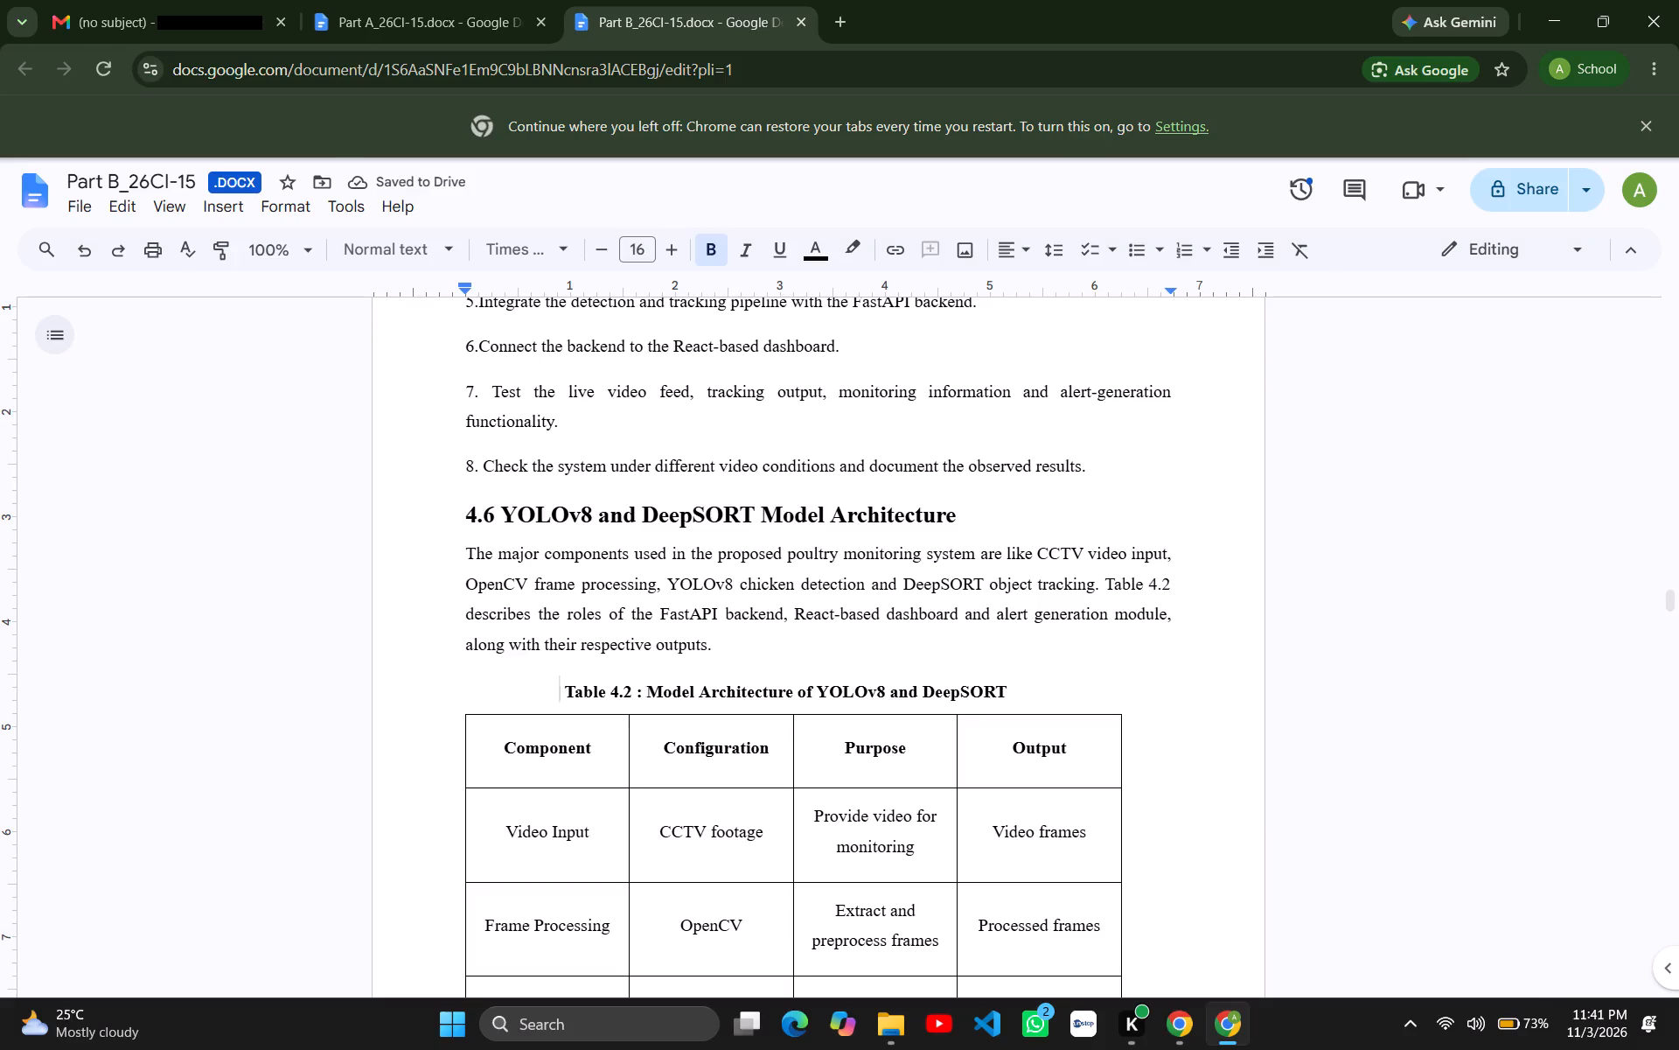
Examine the rest of chapter 4 and chapter 5 up to the caption of the Fig. 5.1 workflow diagram.
scroll(555, 767, down, 2)
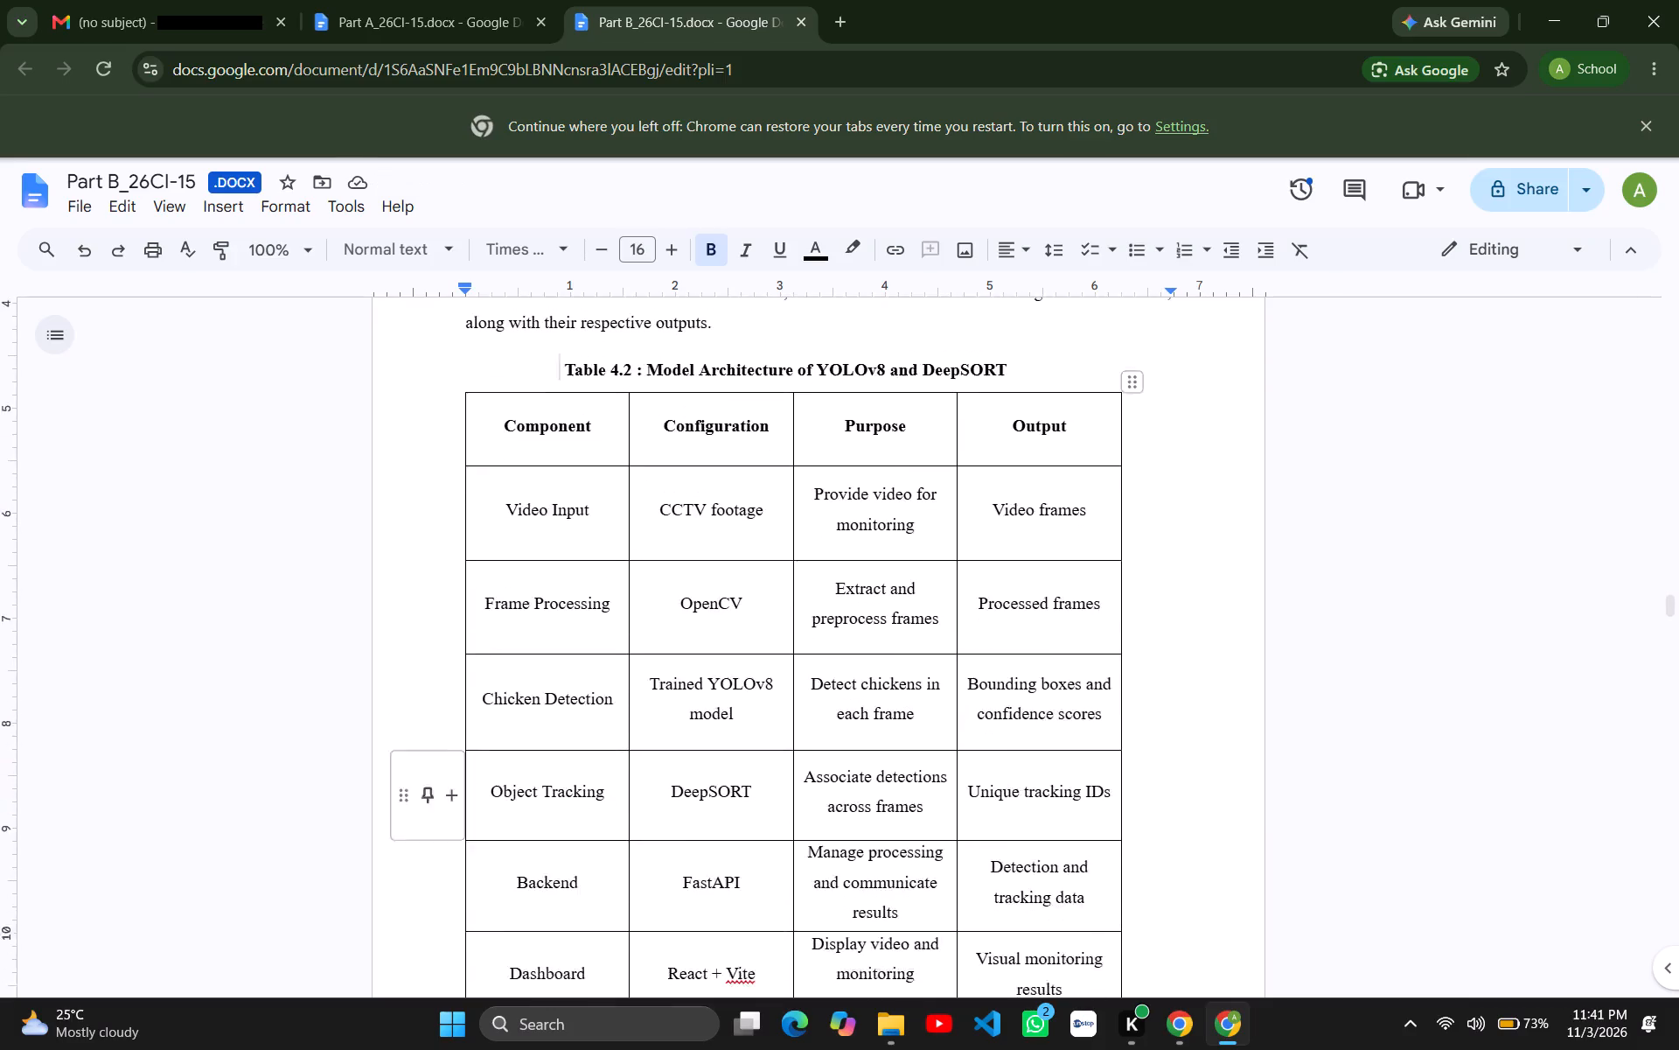
scroll(555, 767, down, 4)
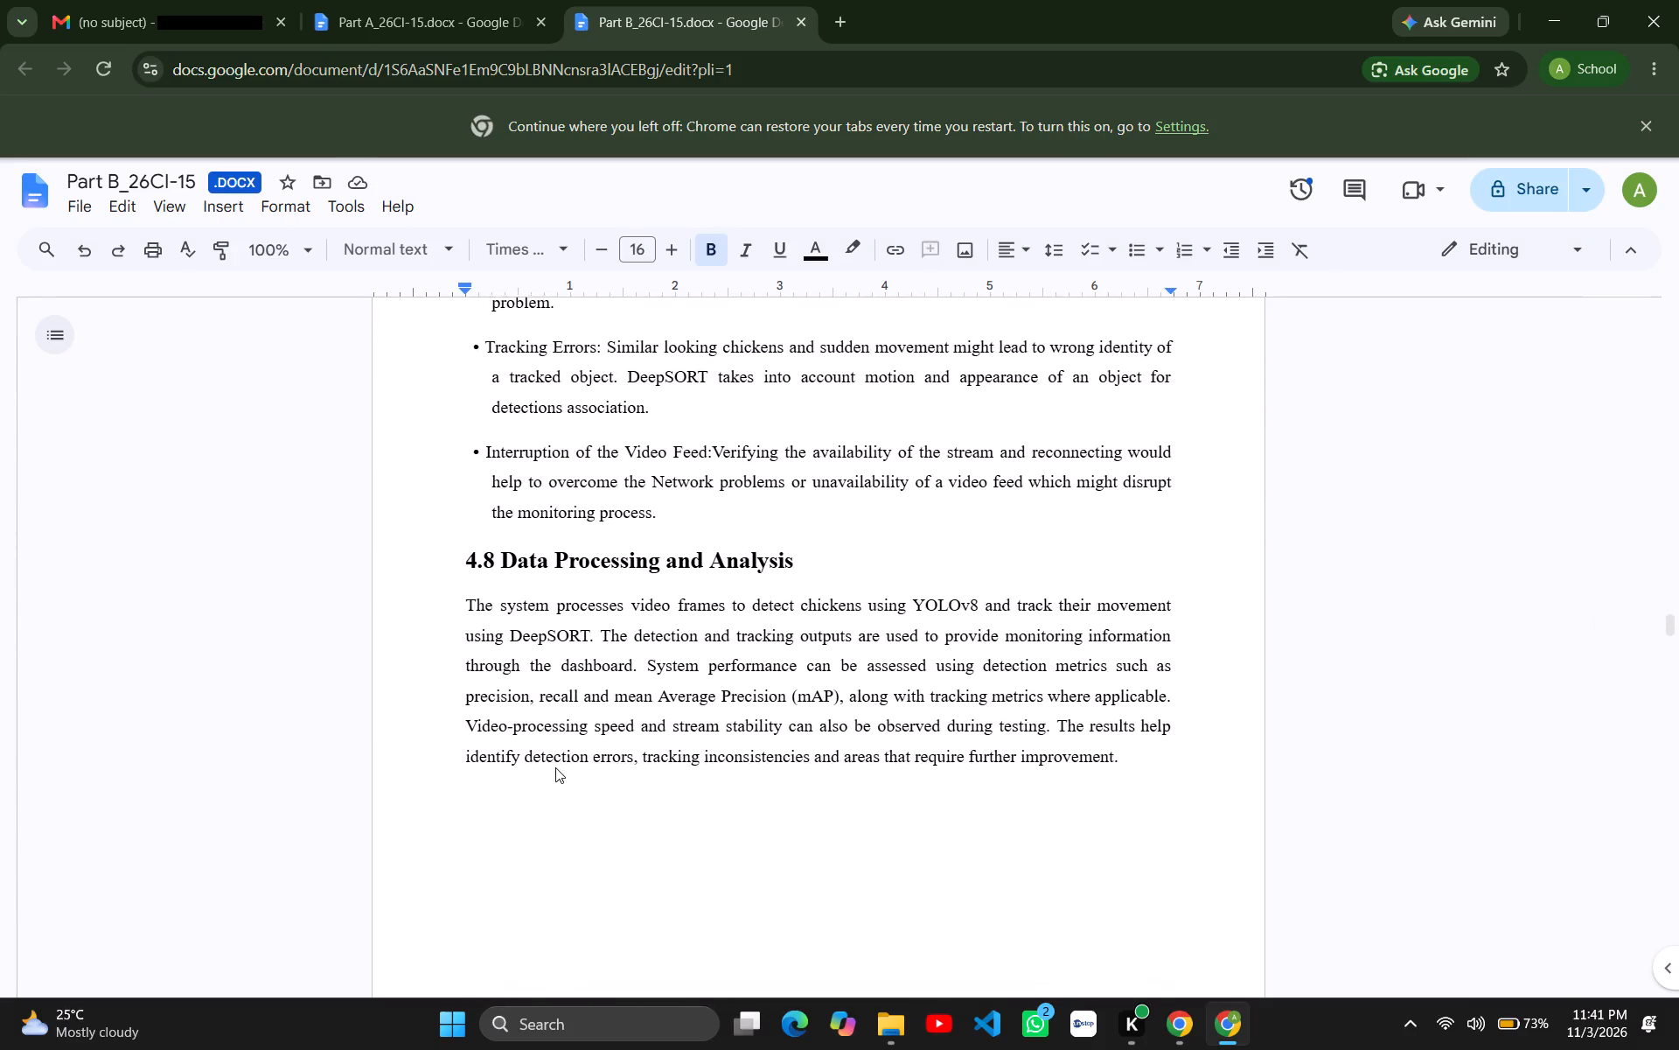
scroll(555, 767, down, 3)
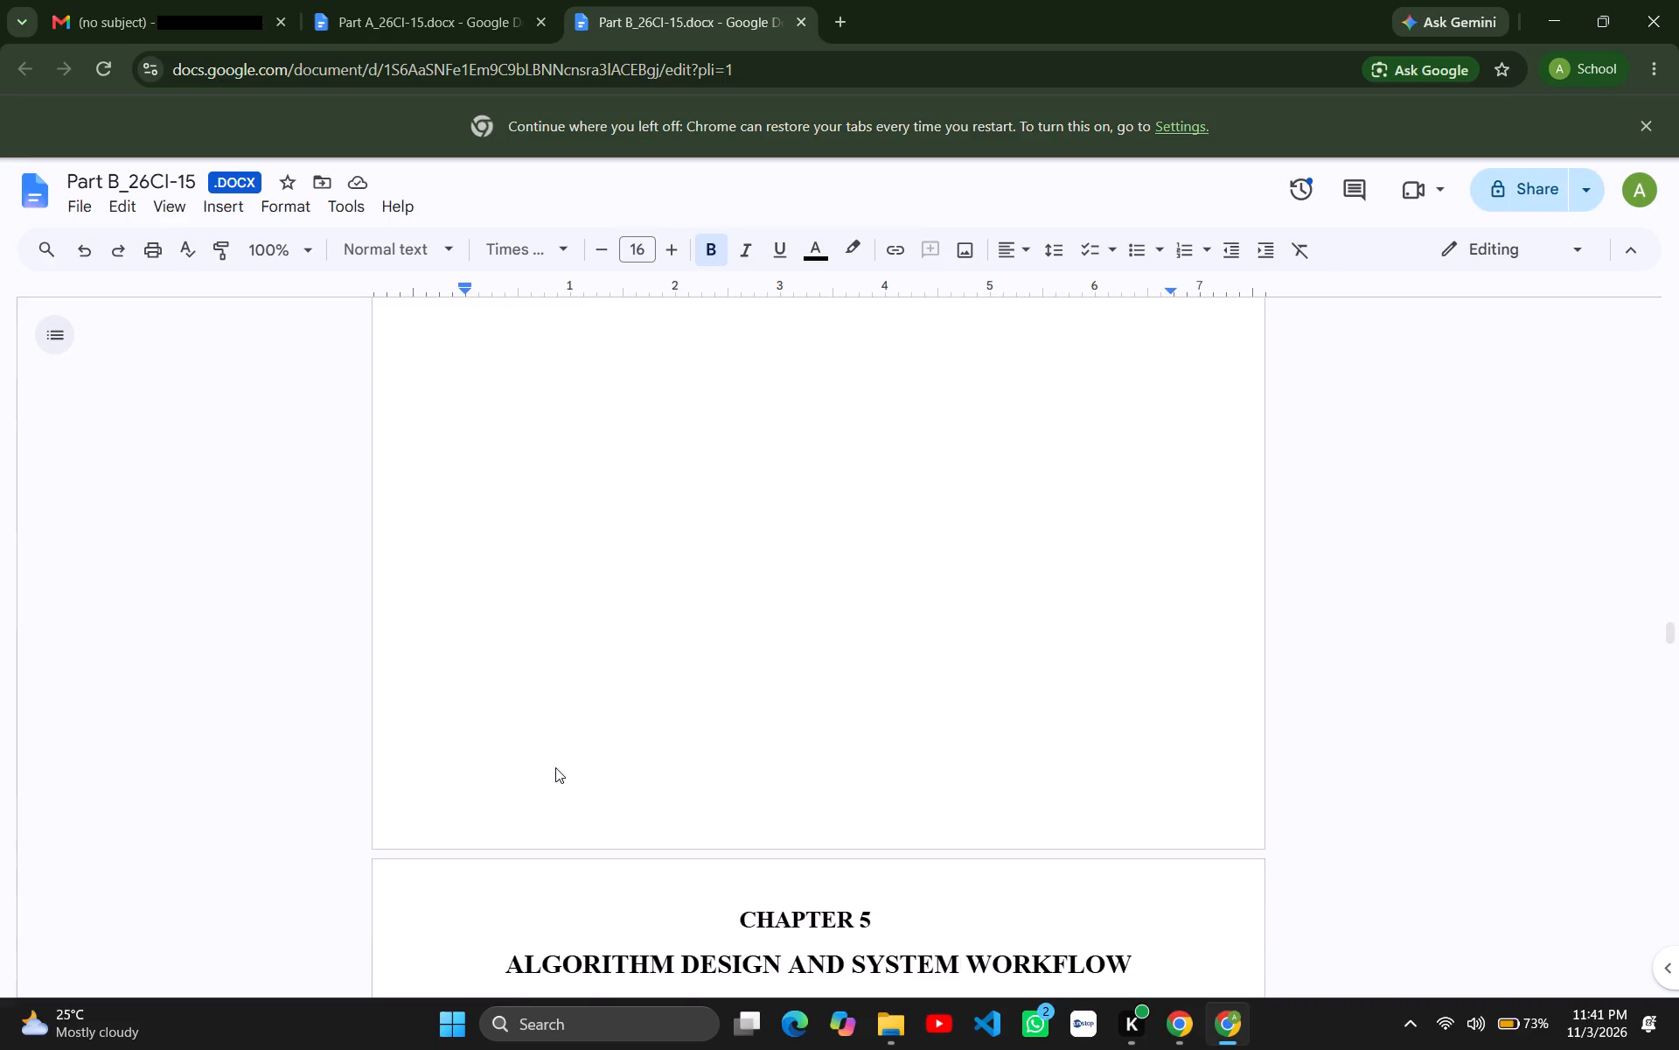
scroll(555, 767, down, 3)
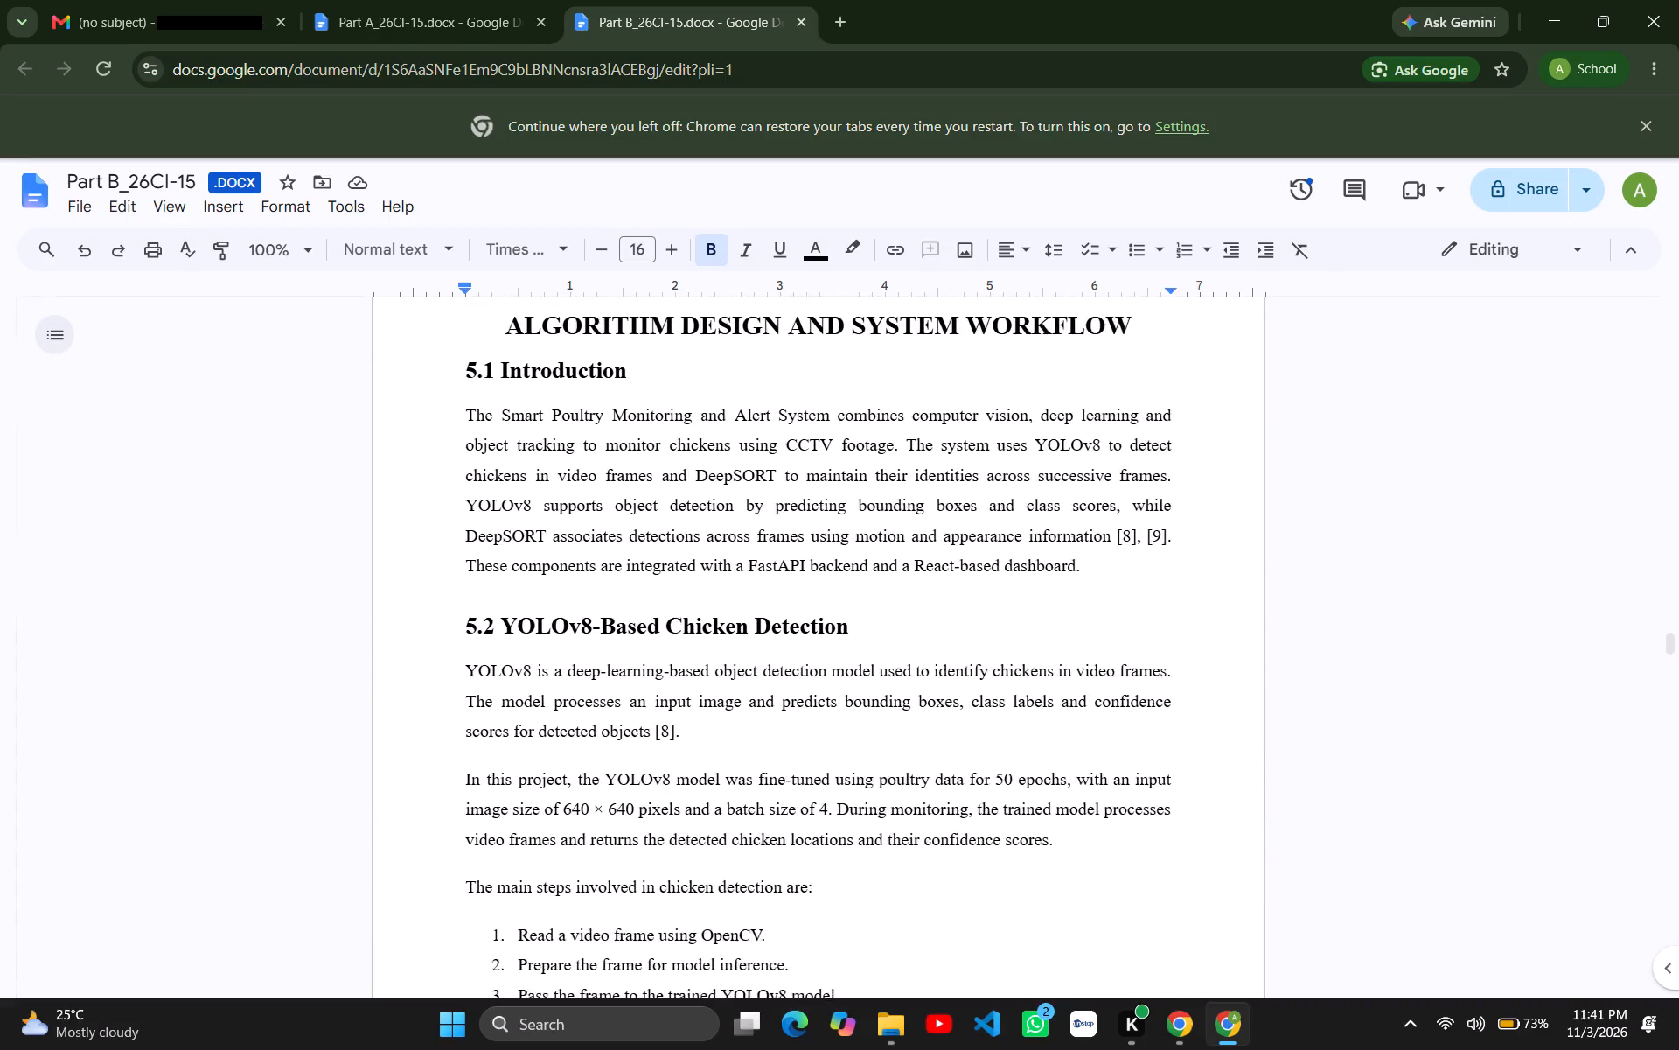
scroll(555, 767, down, 4)
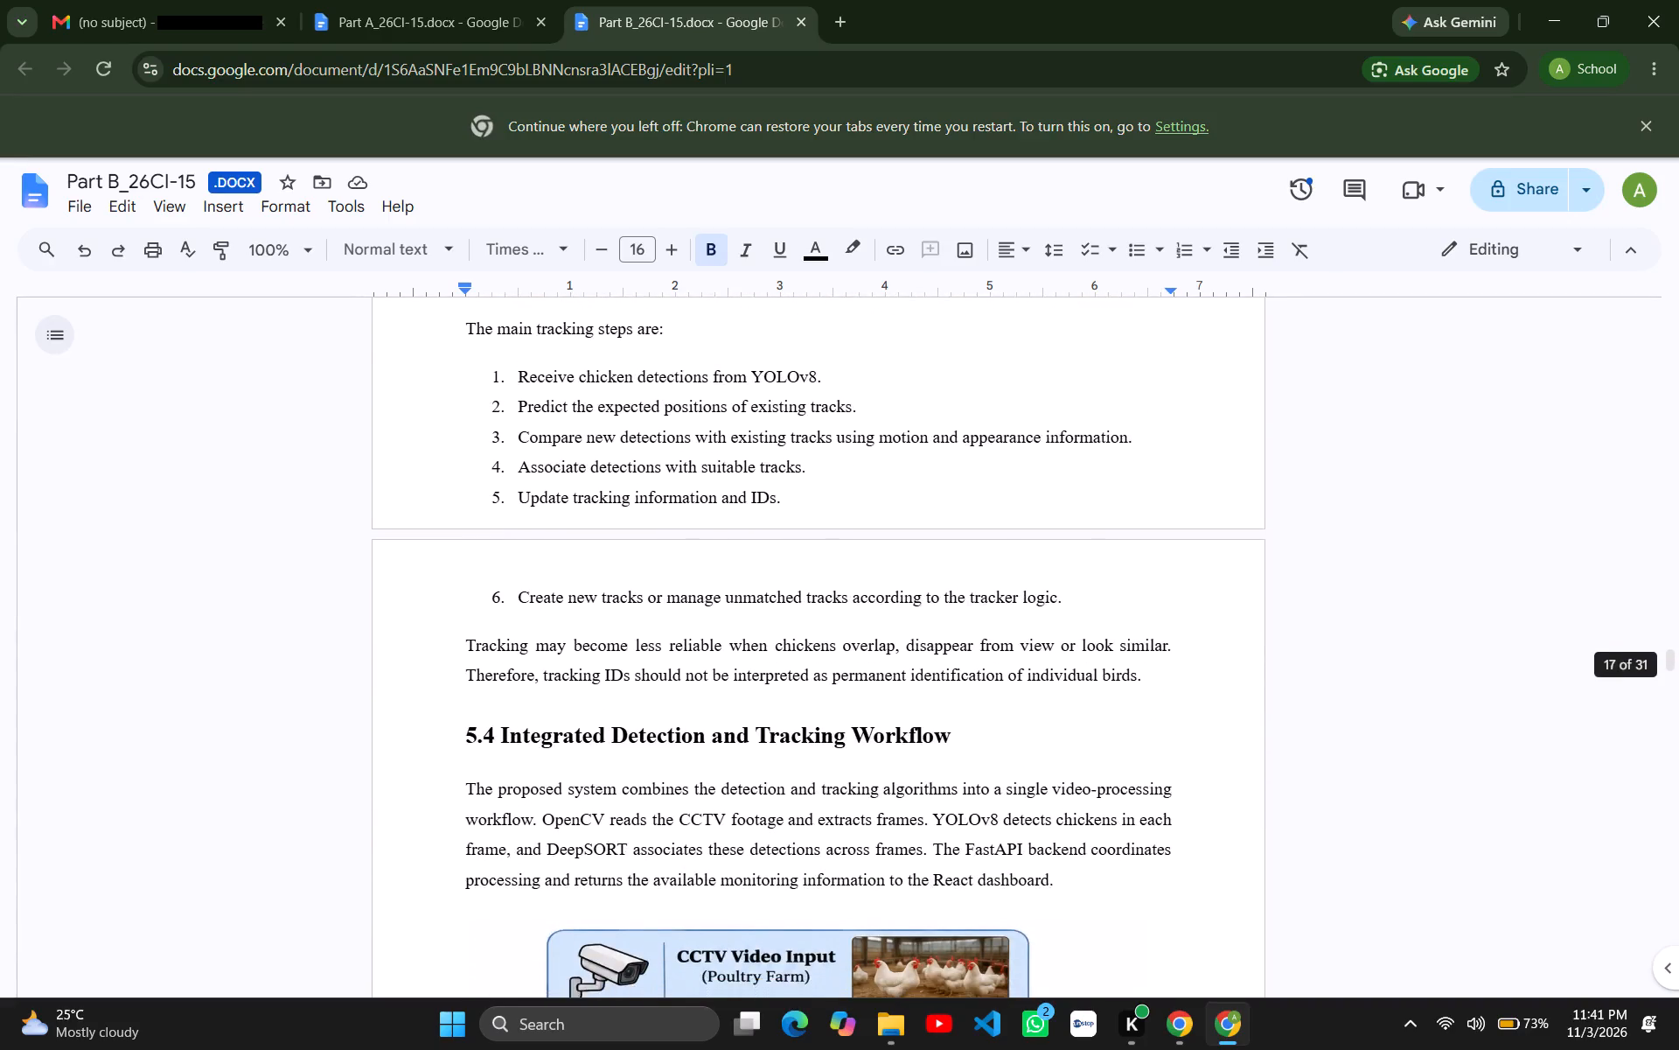
scroll(555, 767, down, 3)
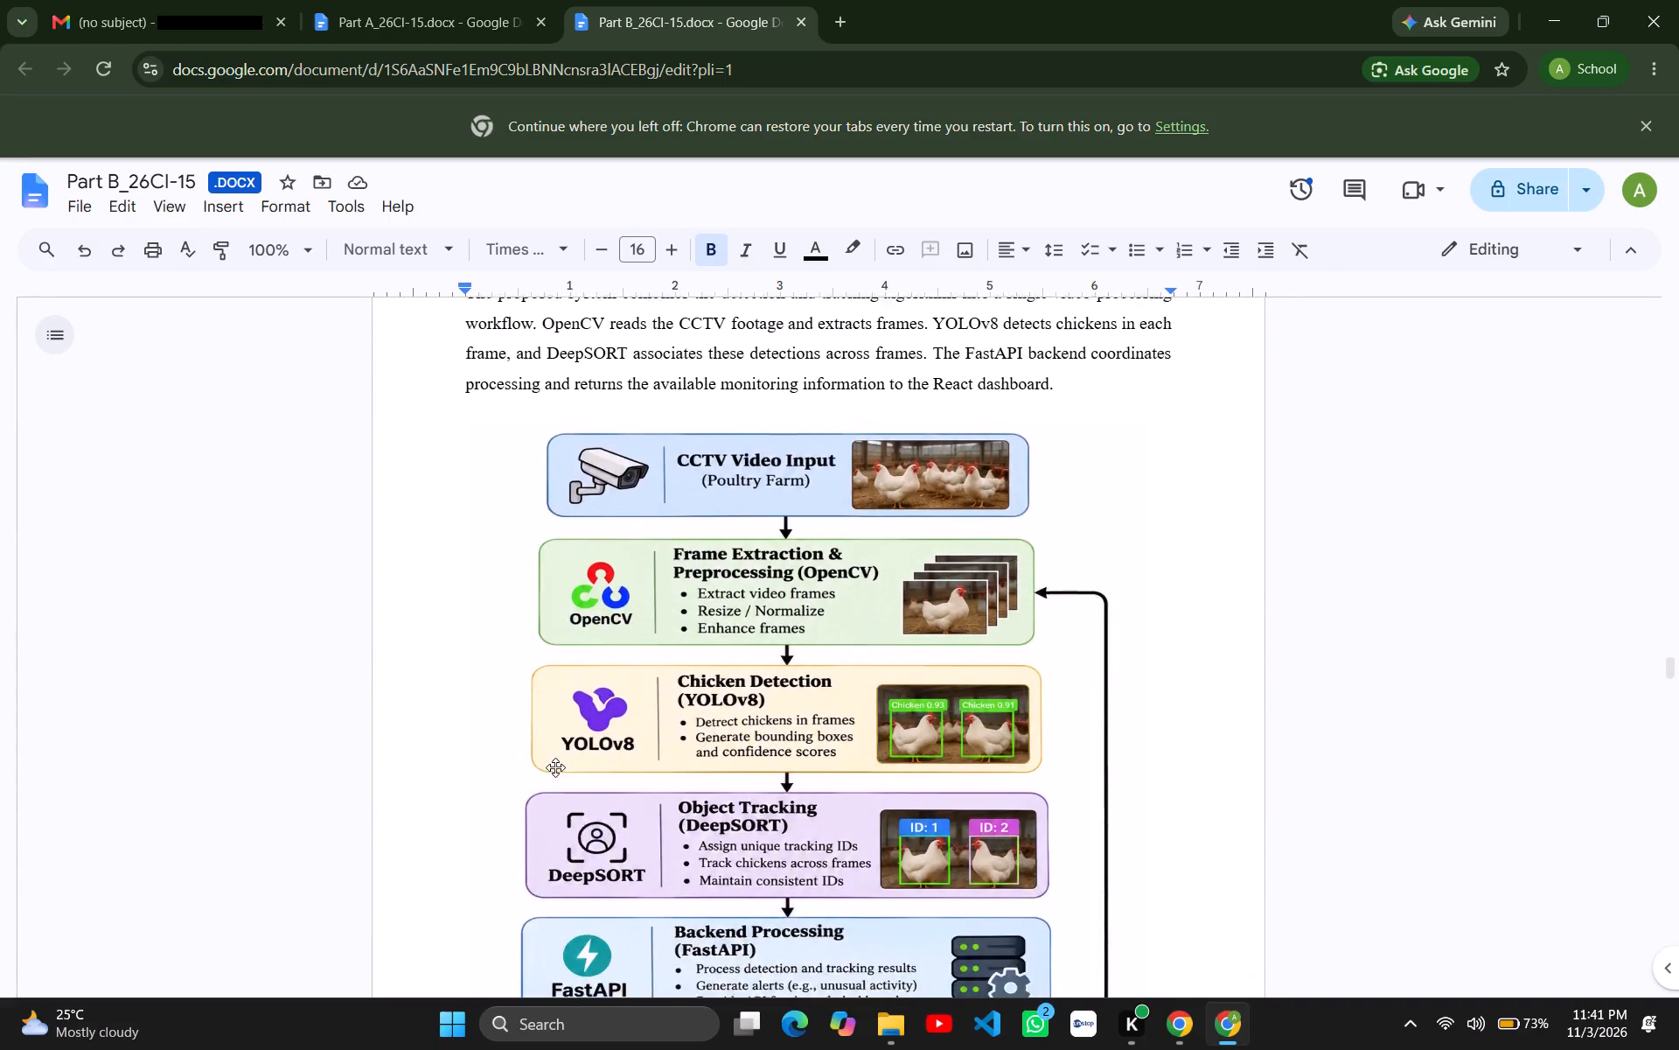
scroll(555, 767, down, 1)
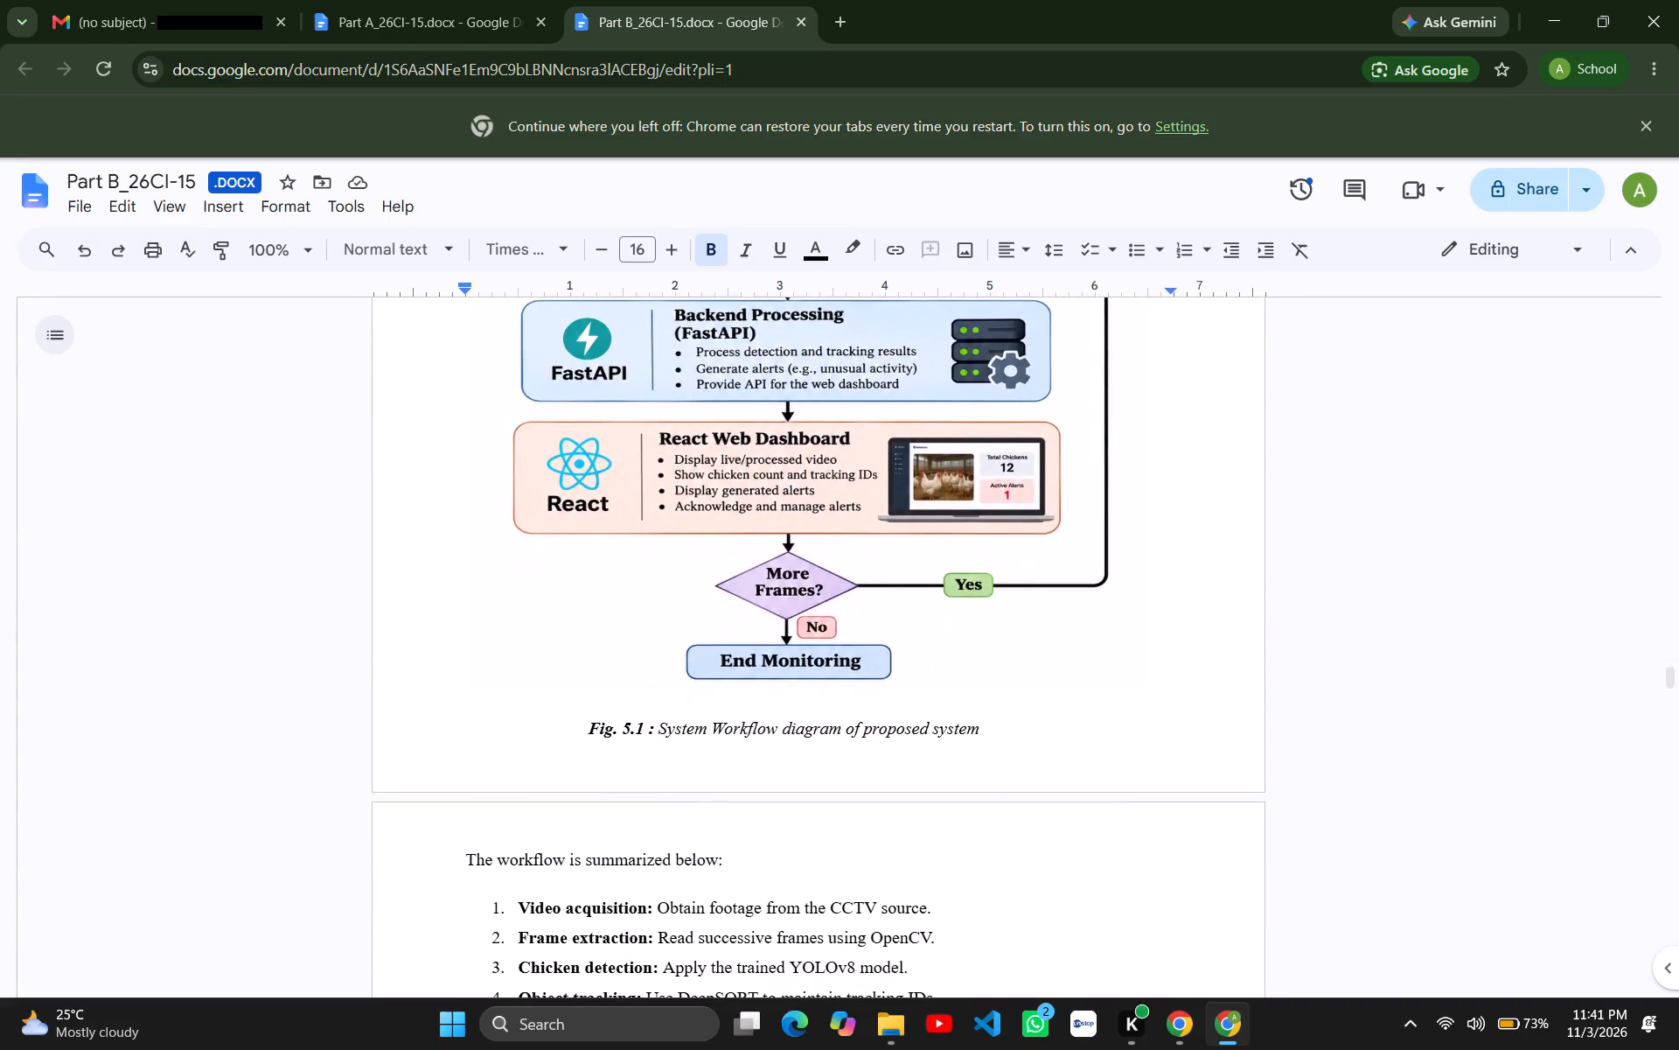
Review Part B from the Fig. 5.1 workflow diagram back to section 3.4 and forward again, comparing the figure and table captions.
scroll(555, 767, up, 8)
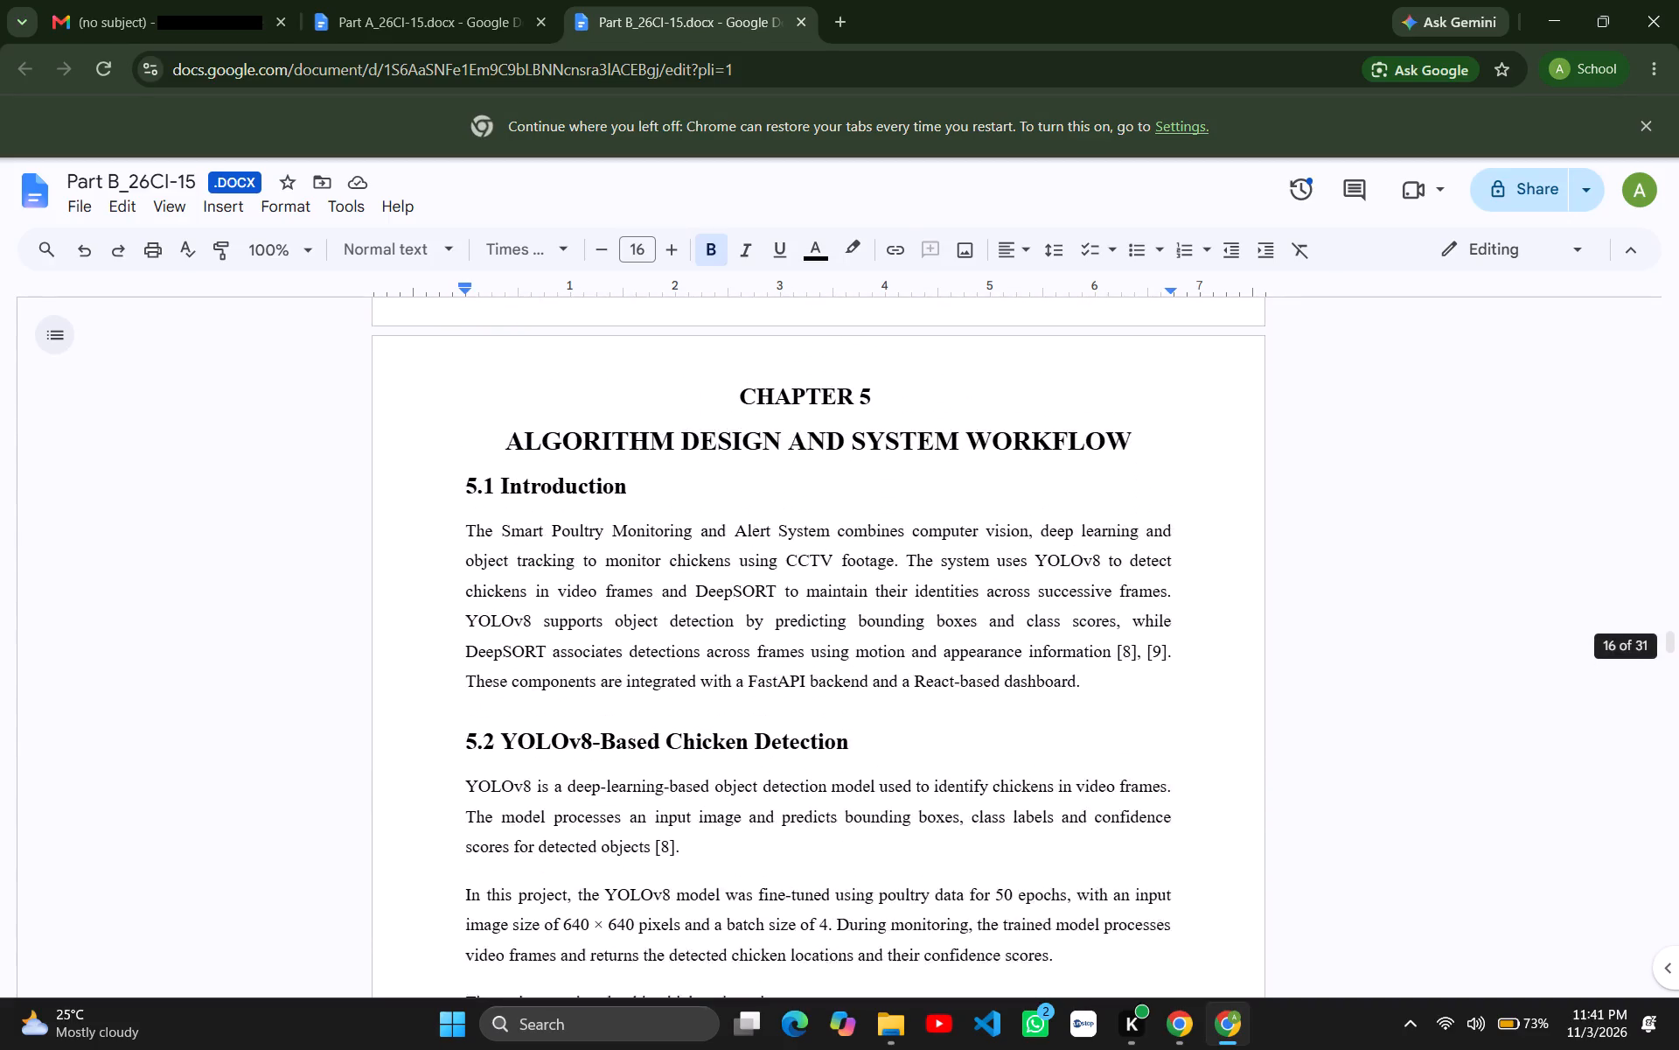
scroll(555, 767, up, 6)
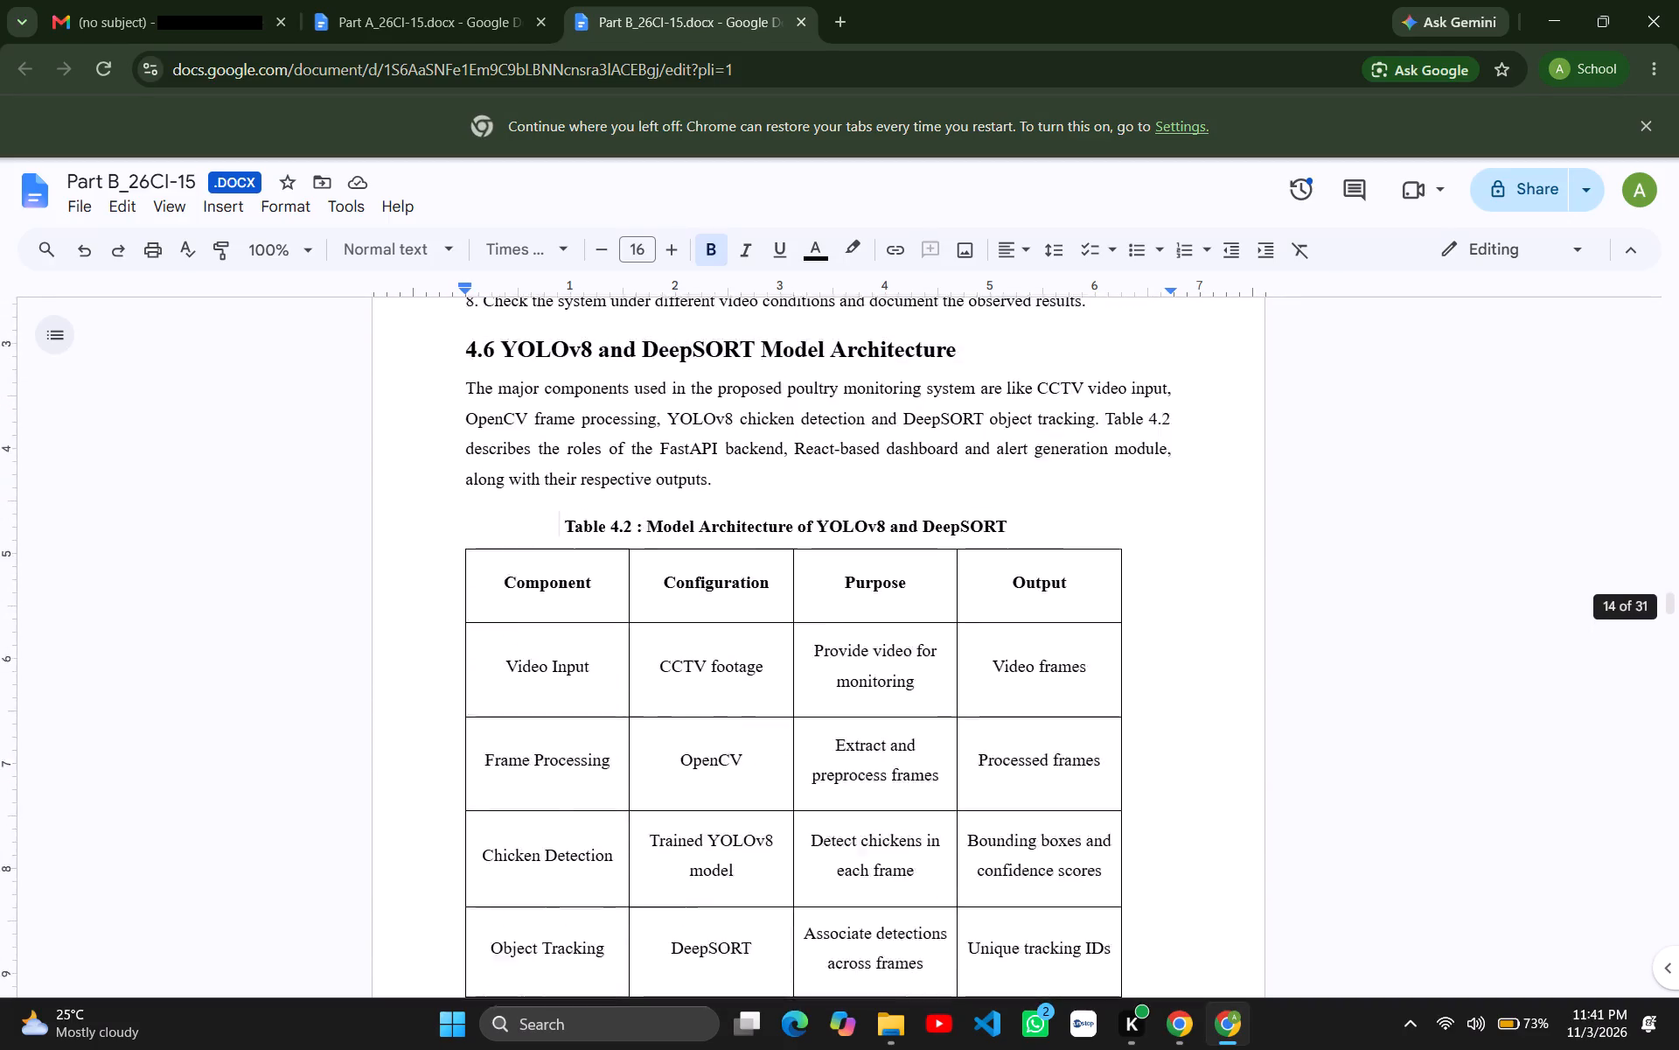
scroll(555, 767, up, 6)
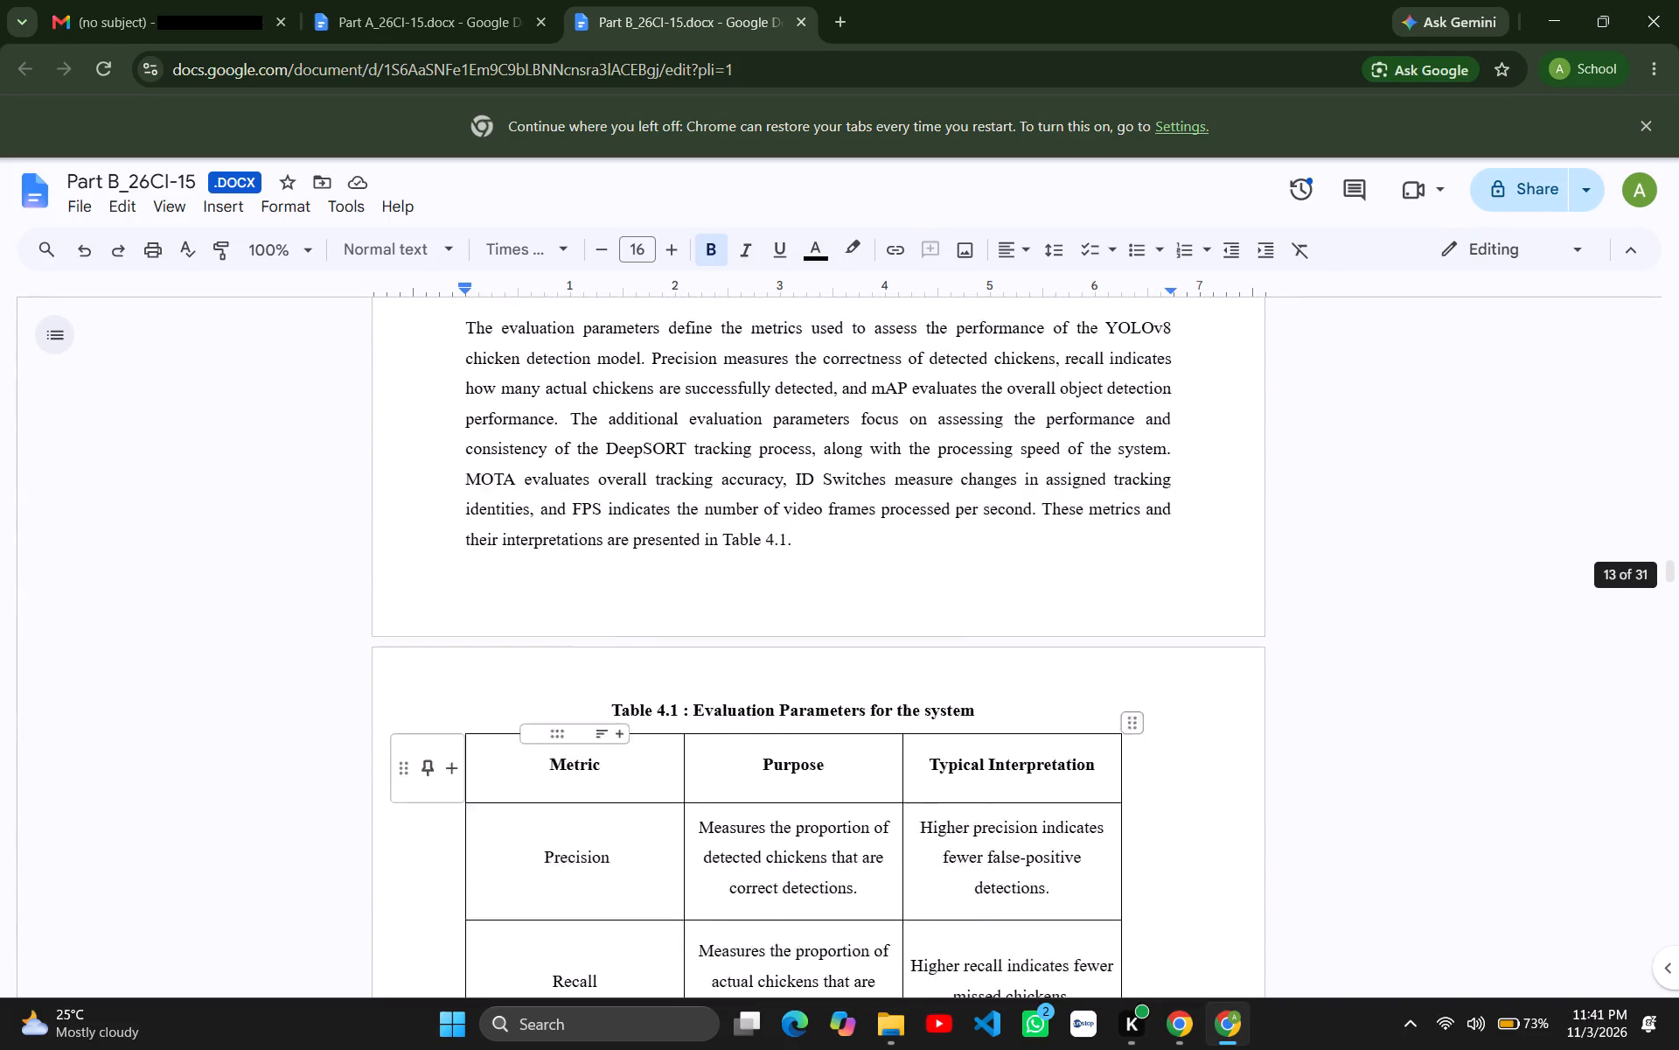
scroll(555, 767, up, 5)
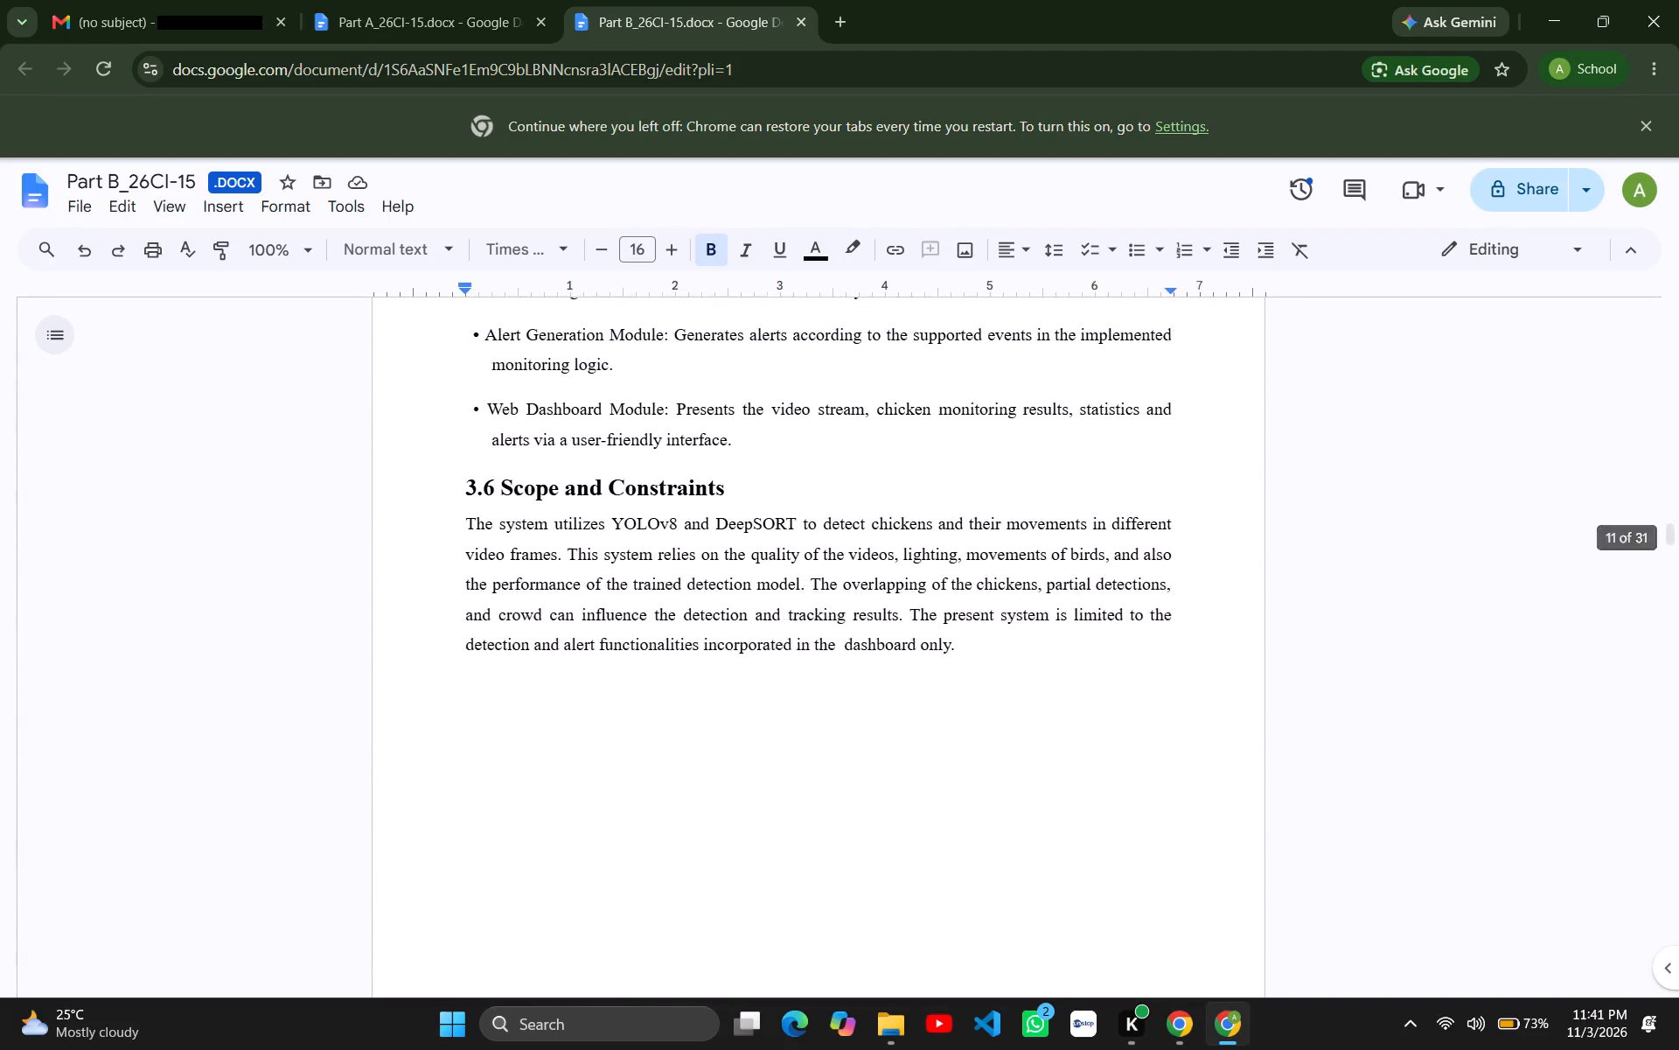
scroll(555, 767, up, 2)
scroll(555, 767, down, 1)
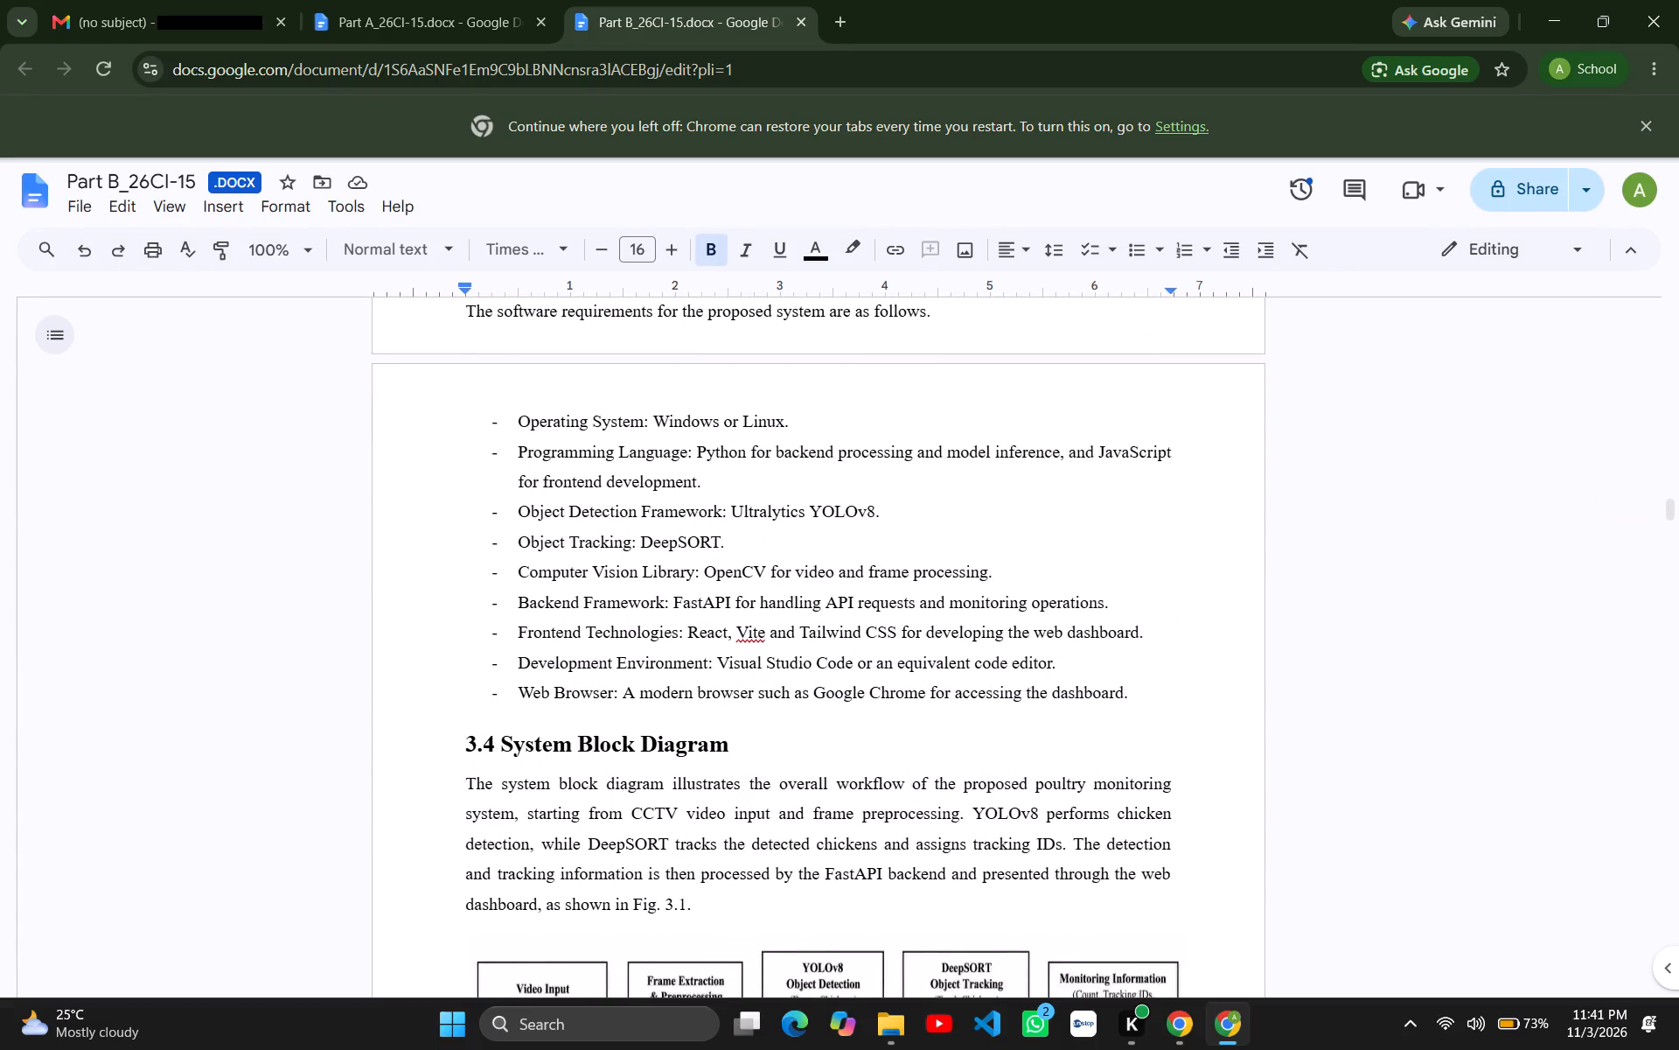
scroll(555, 767, down, 4)
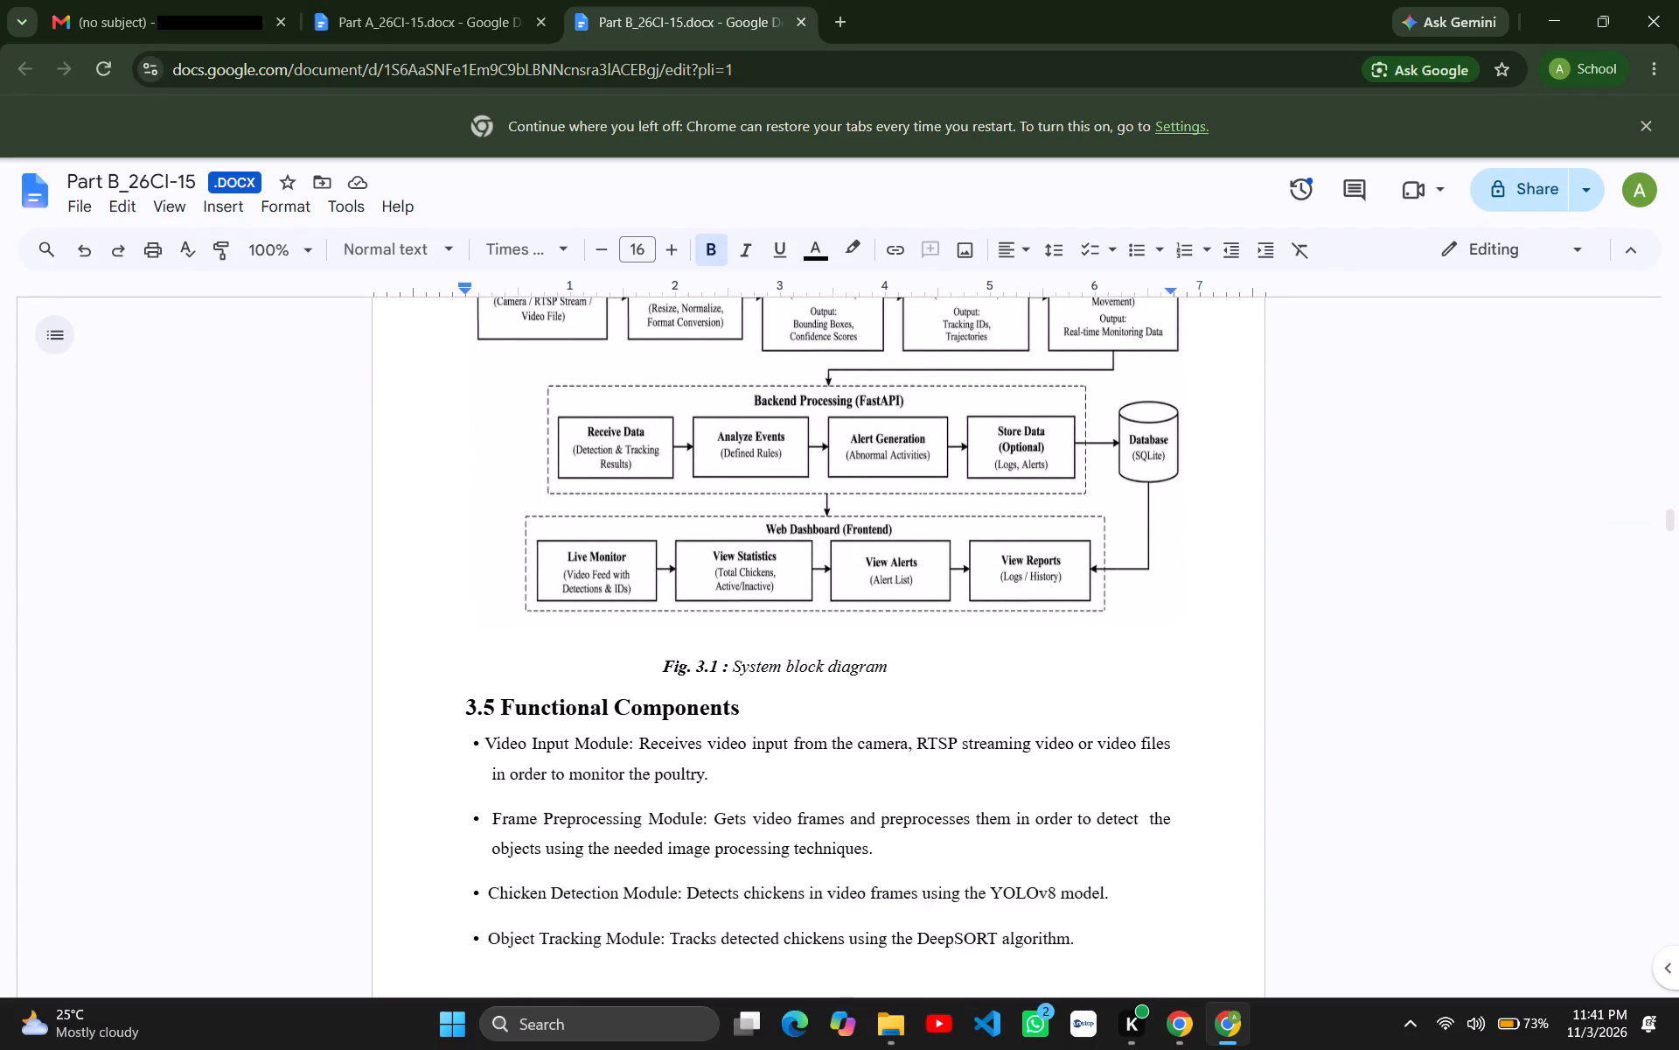
scroll(555, 767, down, 11)
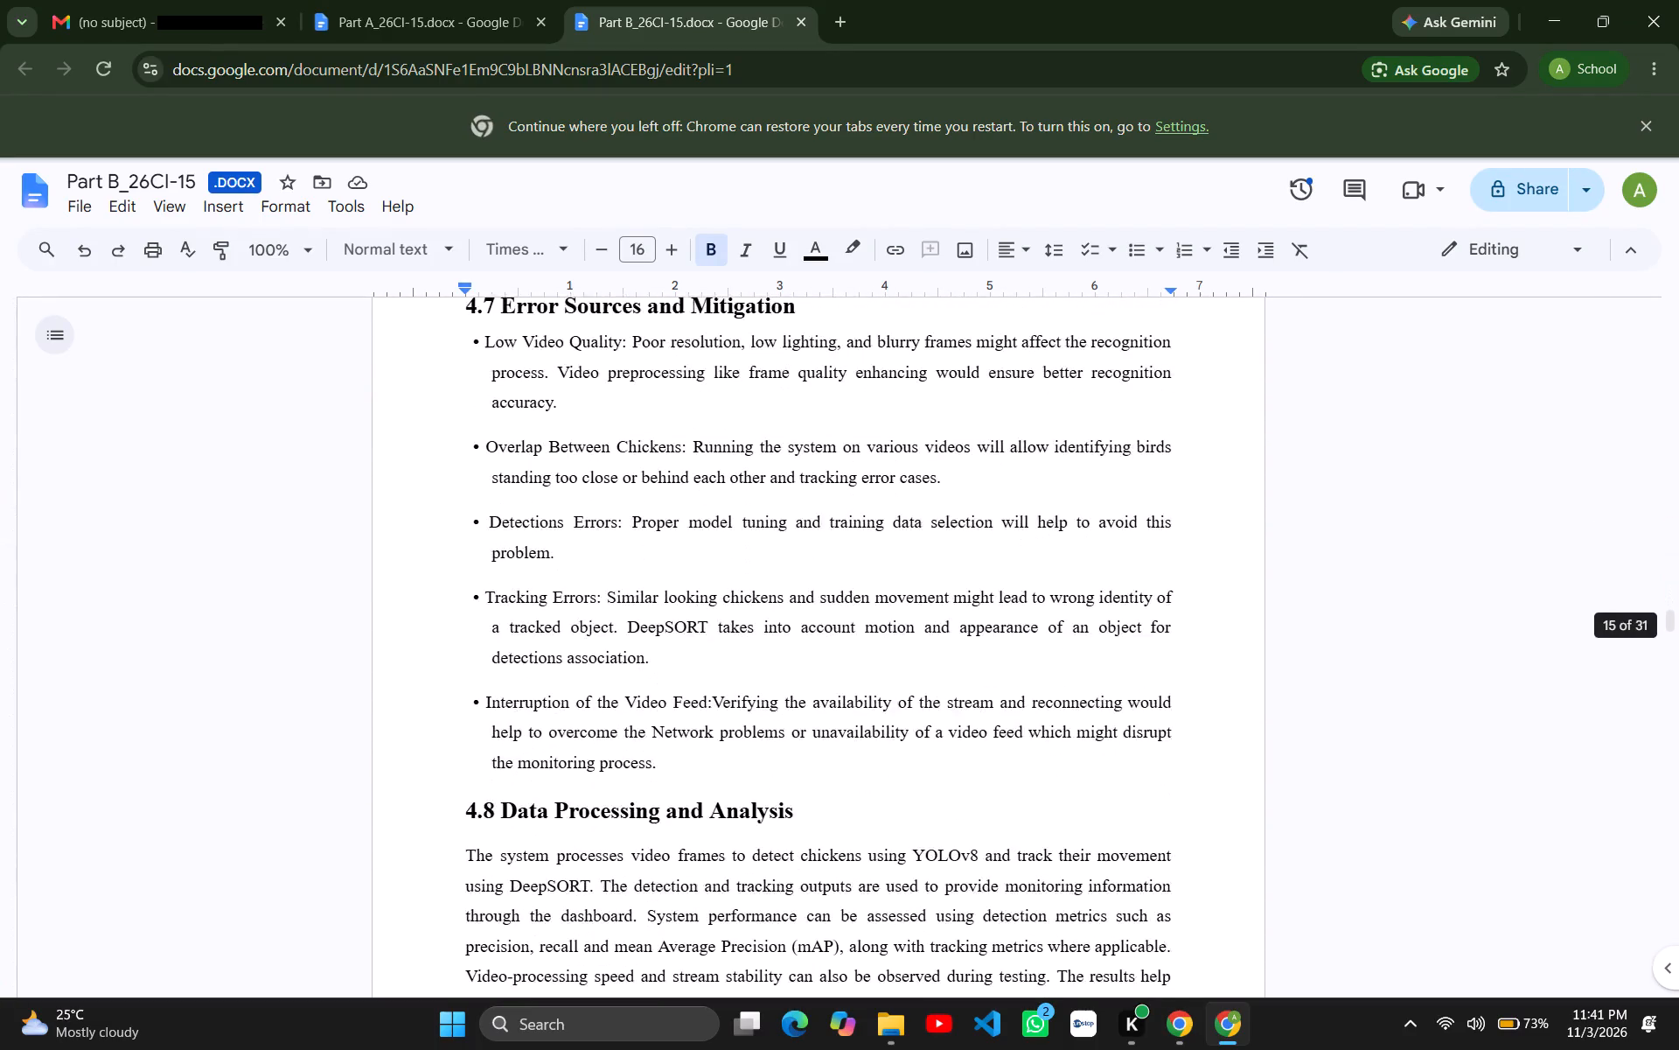
scroll(555, 767, down, 5)
scroll(555, 767, up, 2)
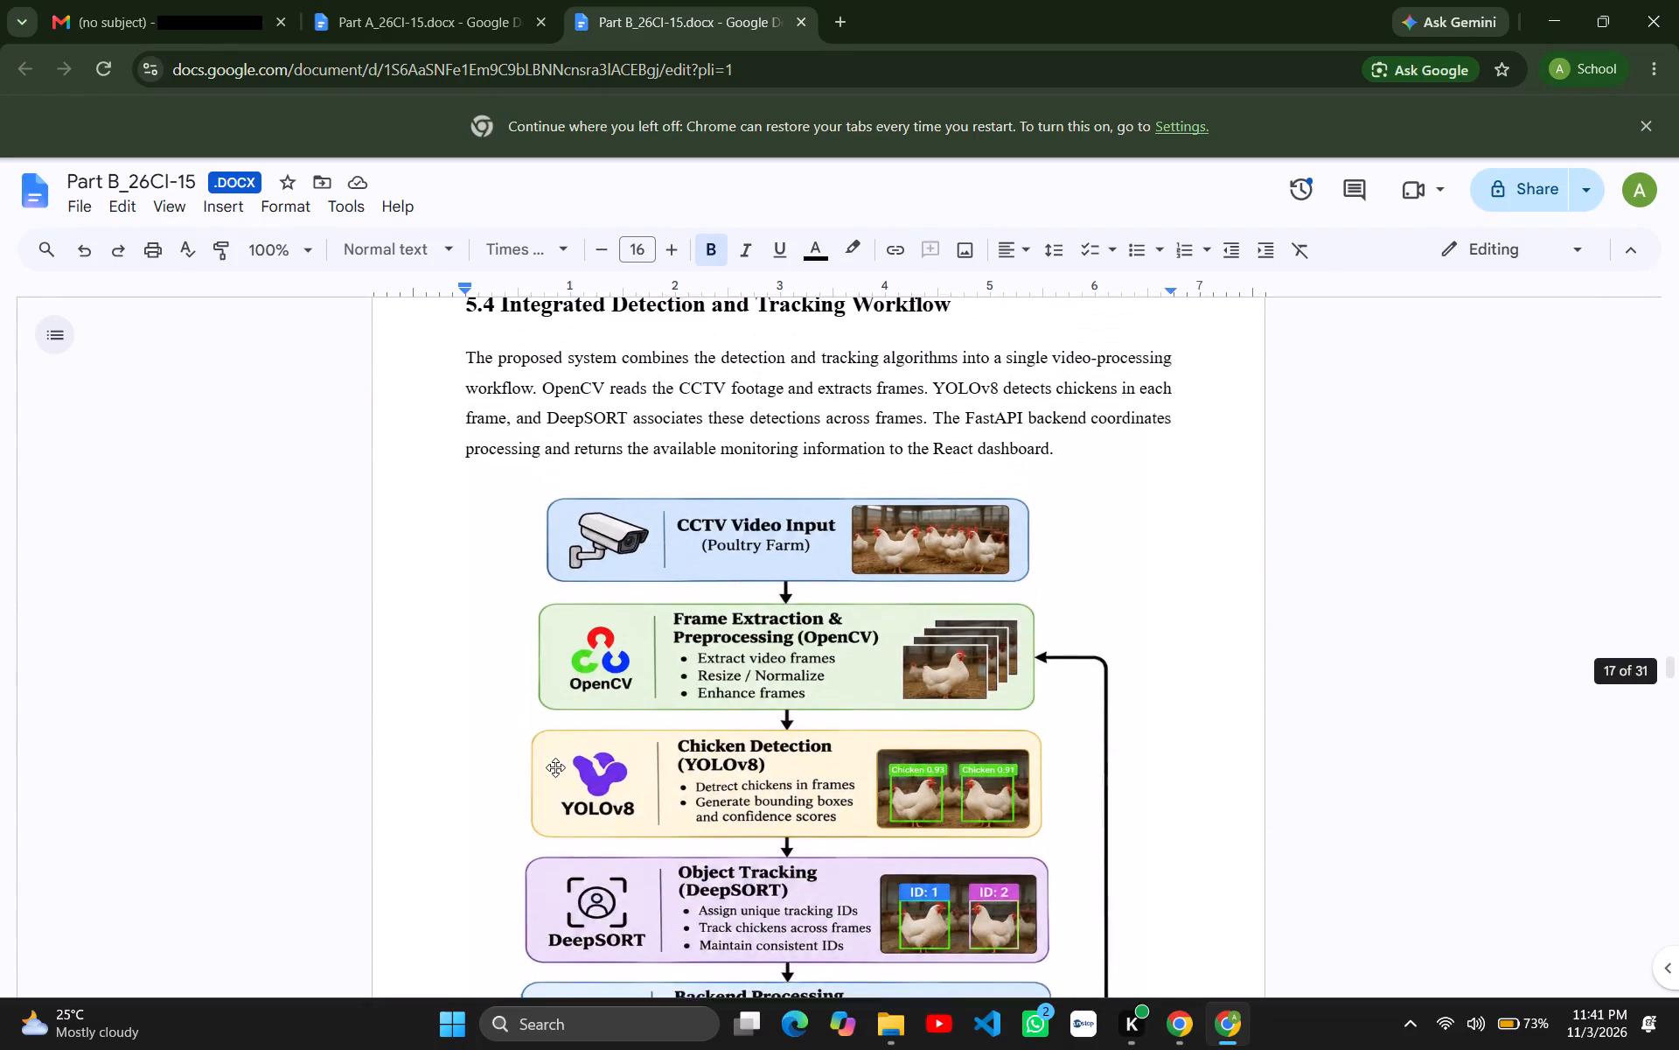
scroll(555, 767, down, 4)
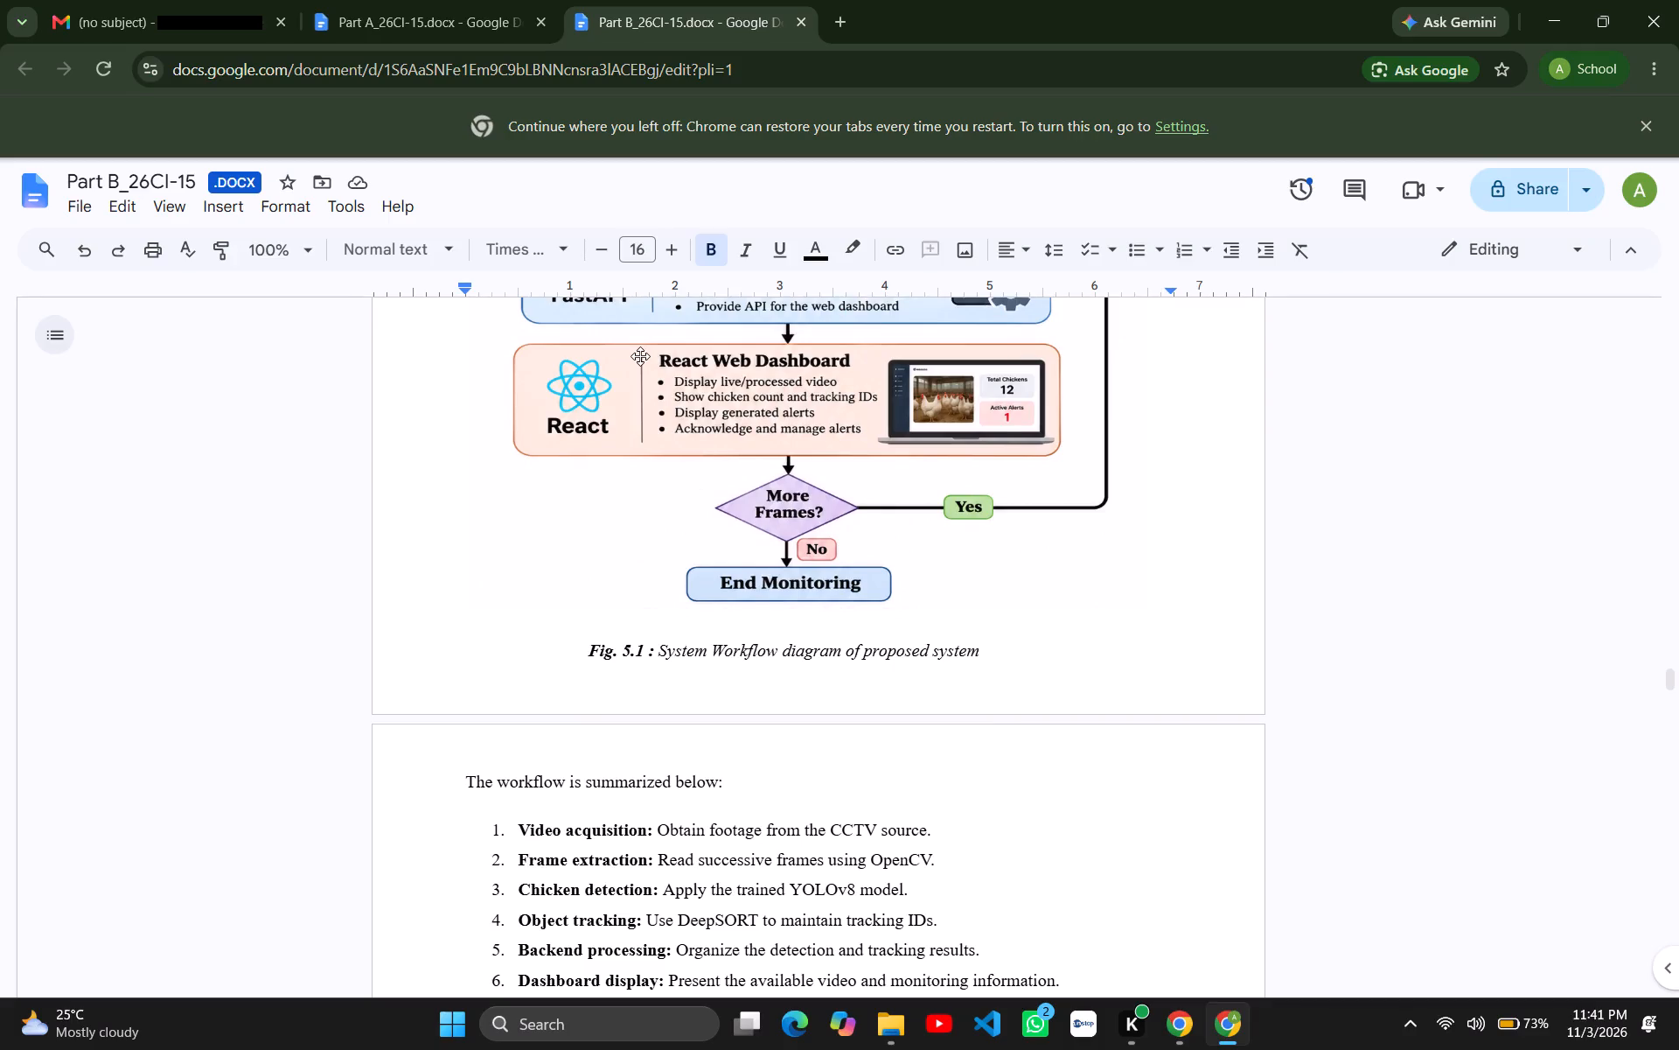
In the Part A document, complete the Figure 5.1 title in the List of Figures as "System Workflow Diagram of proposed system".
click(436, 0)
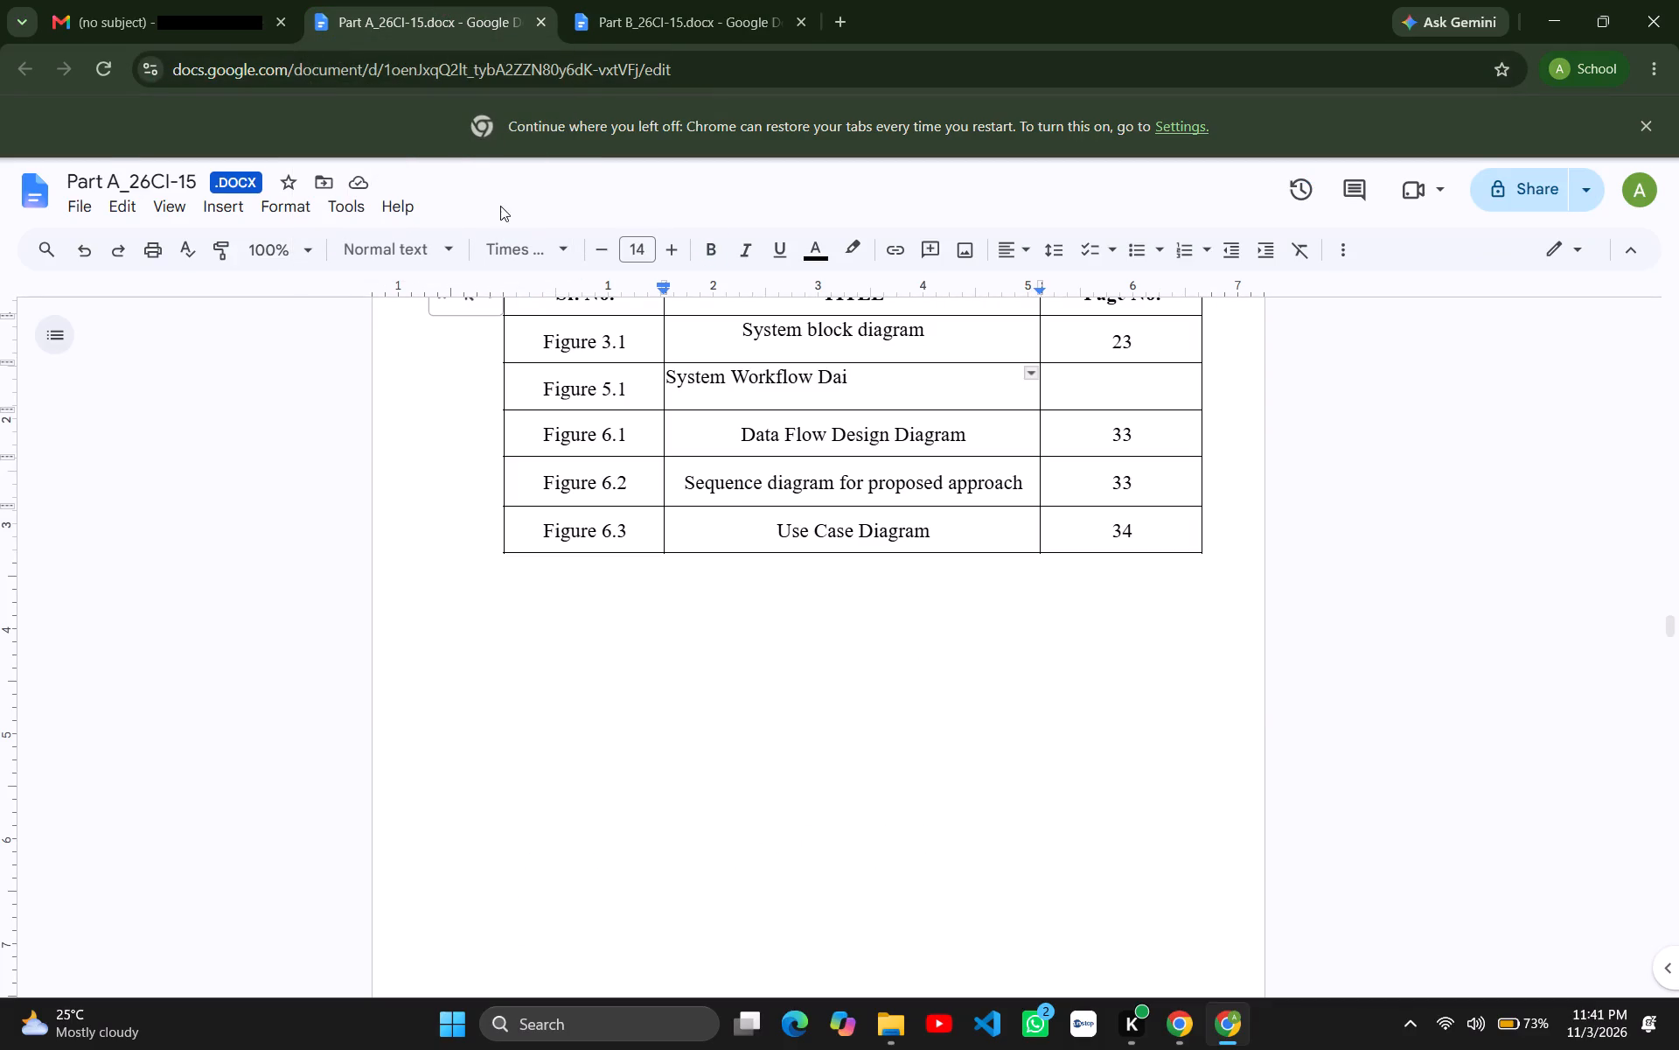
key(BackSpace)
key(BackSpace)
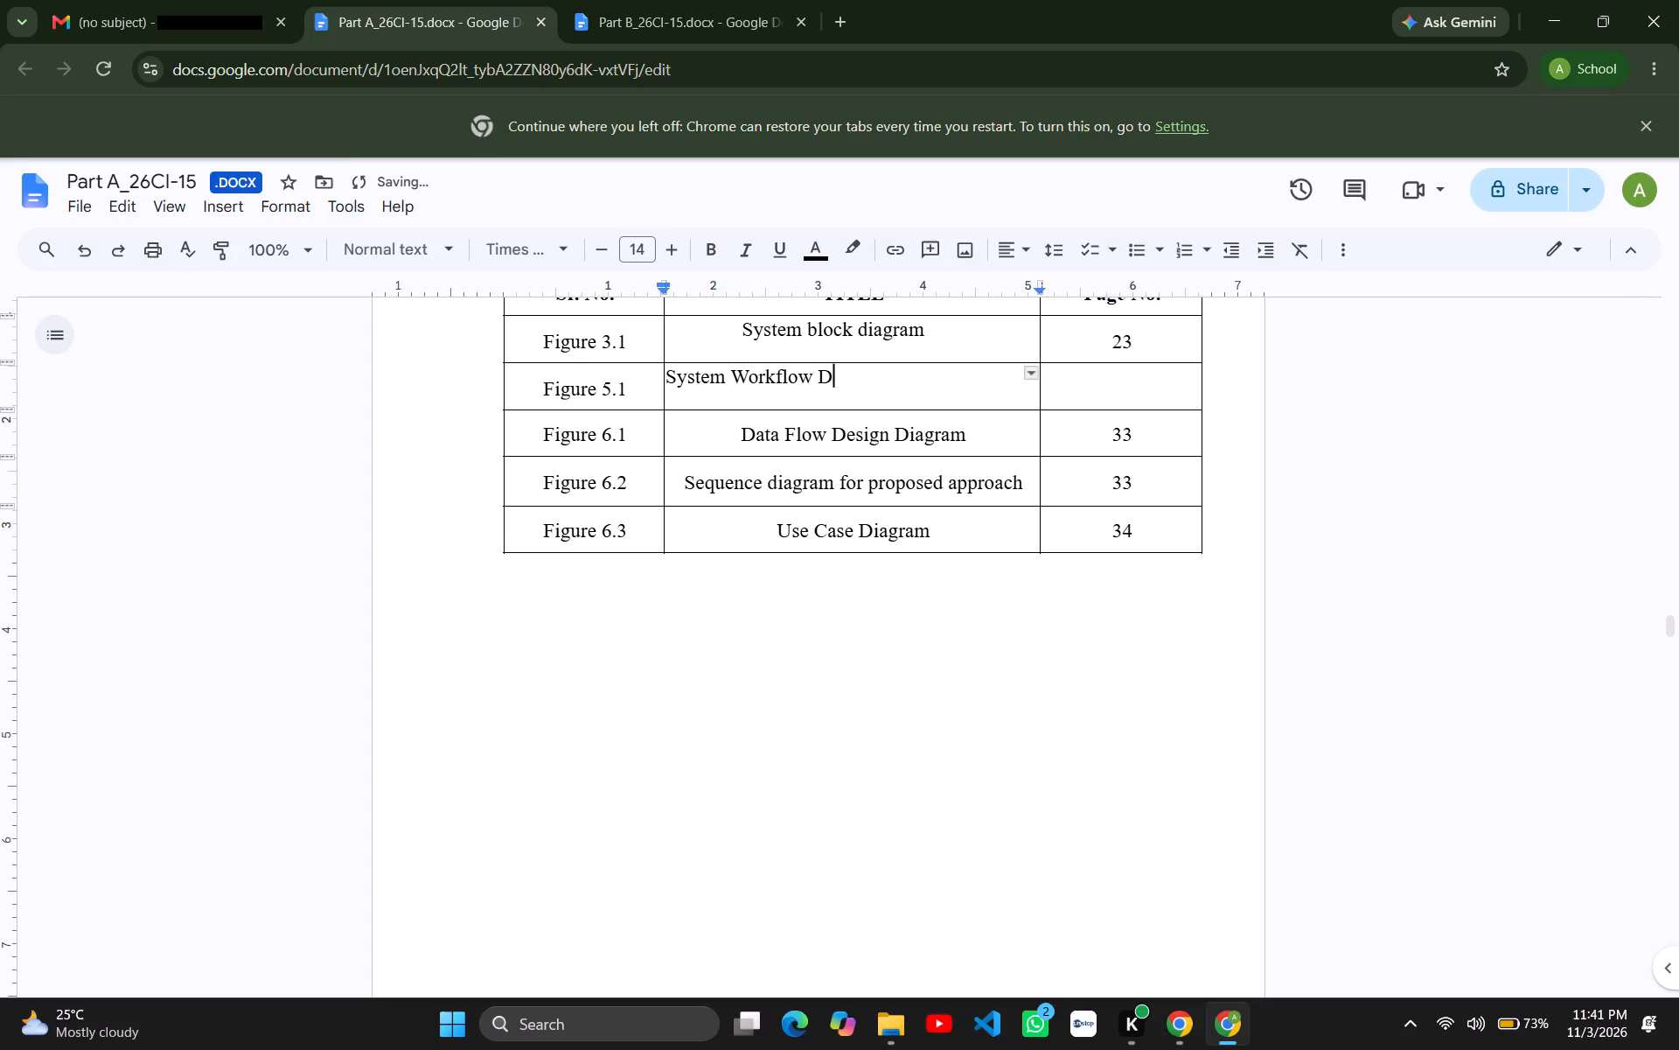
text(ia)
text(gram of)
key(space)
text(pr)
text(op)
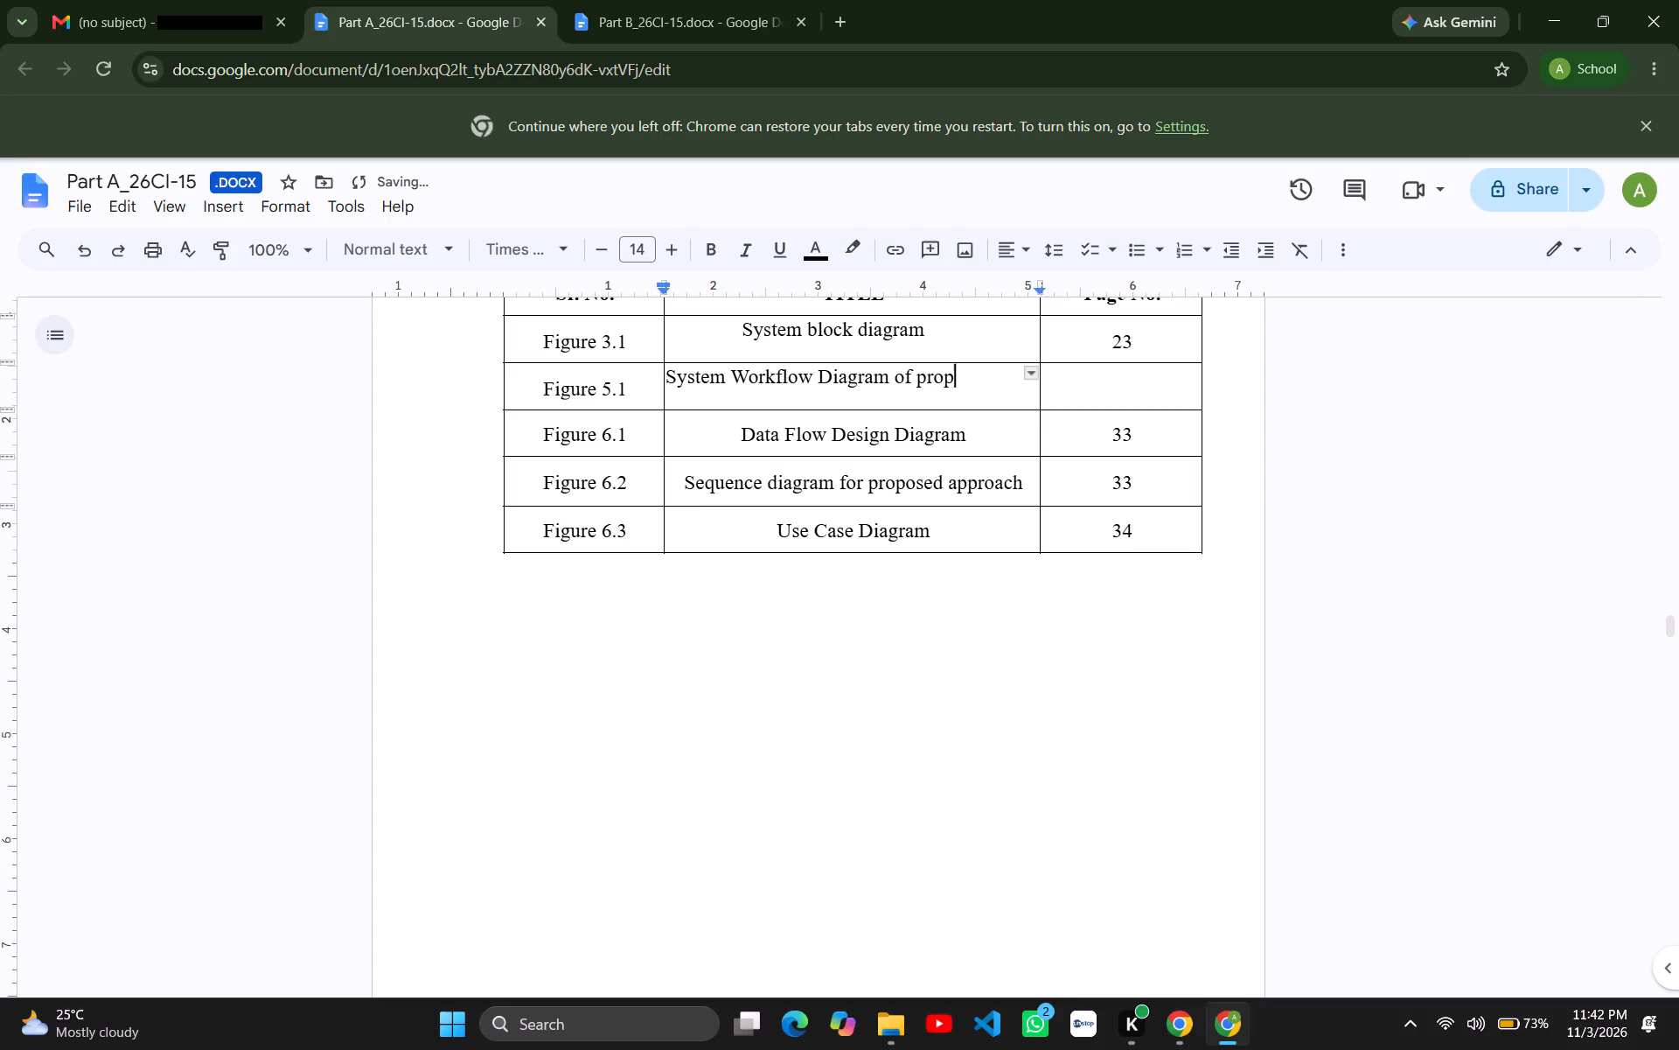
text(osed syste)
key(m)
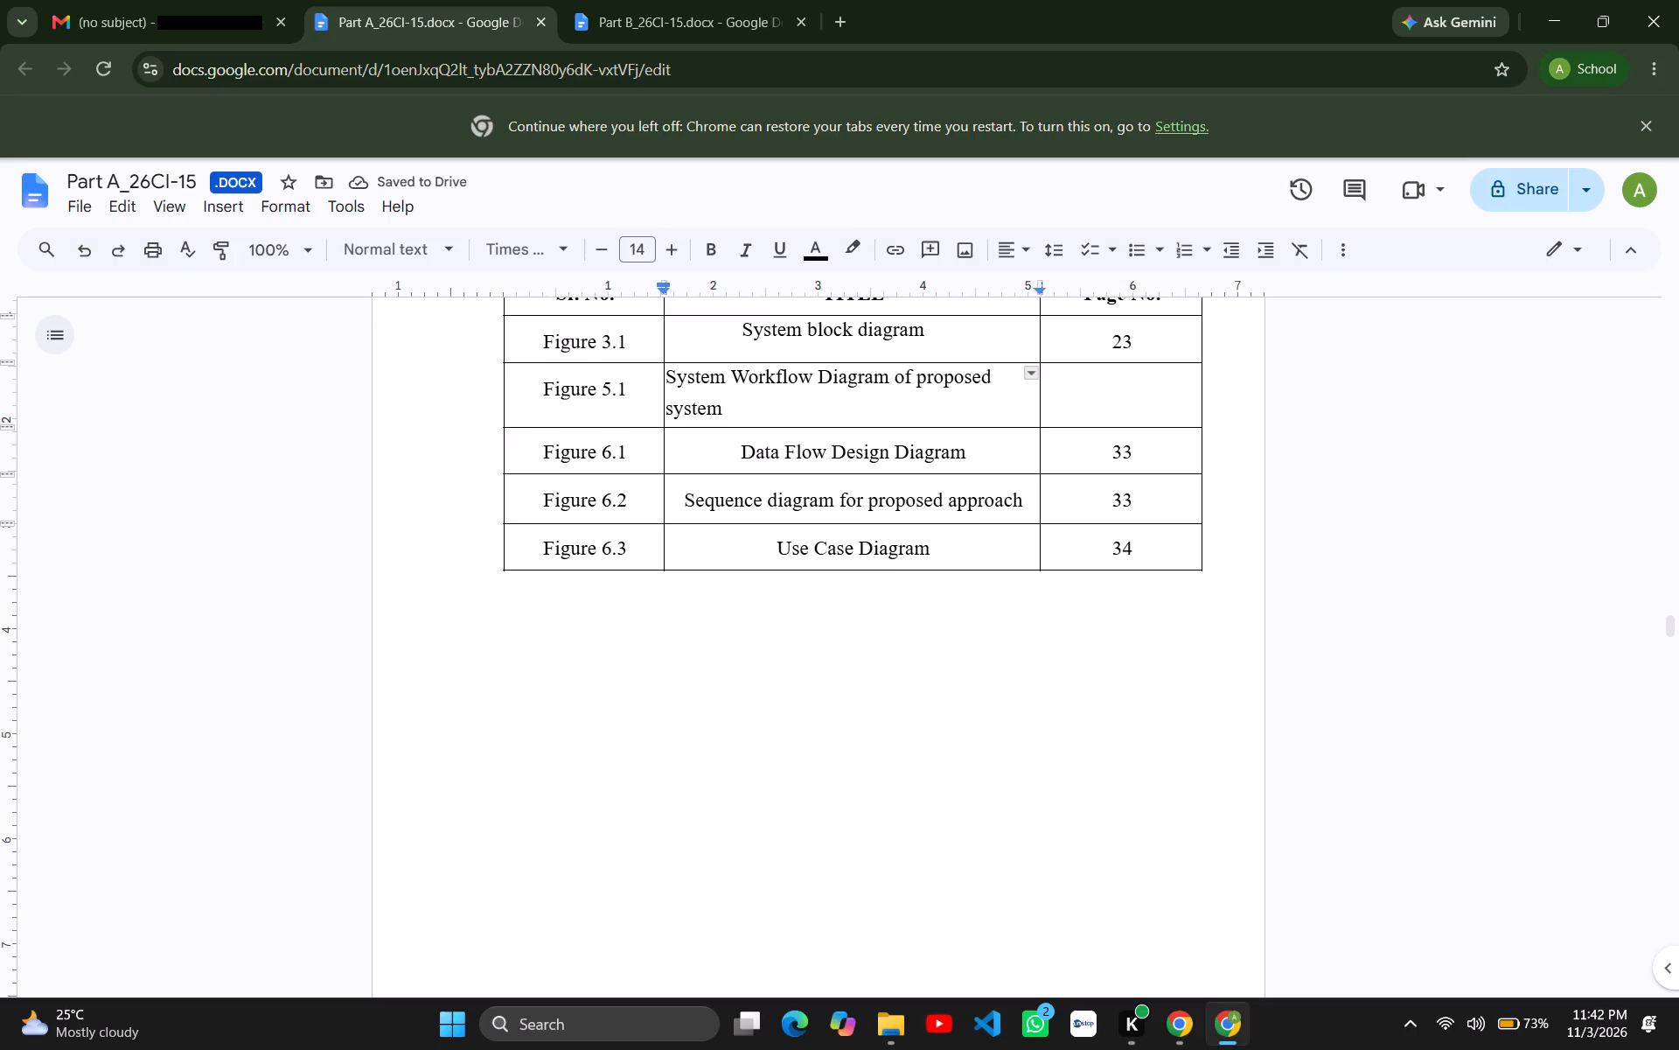
Centre-align the Figure 5.1 title within its cell in the List of Figures table.
drag(740, 408, 727, 401)
drag(727, 401, 666, 375)
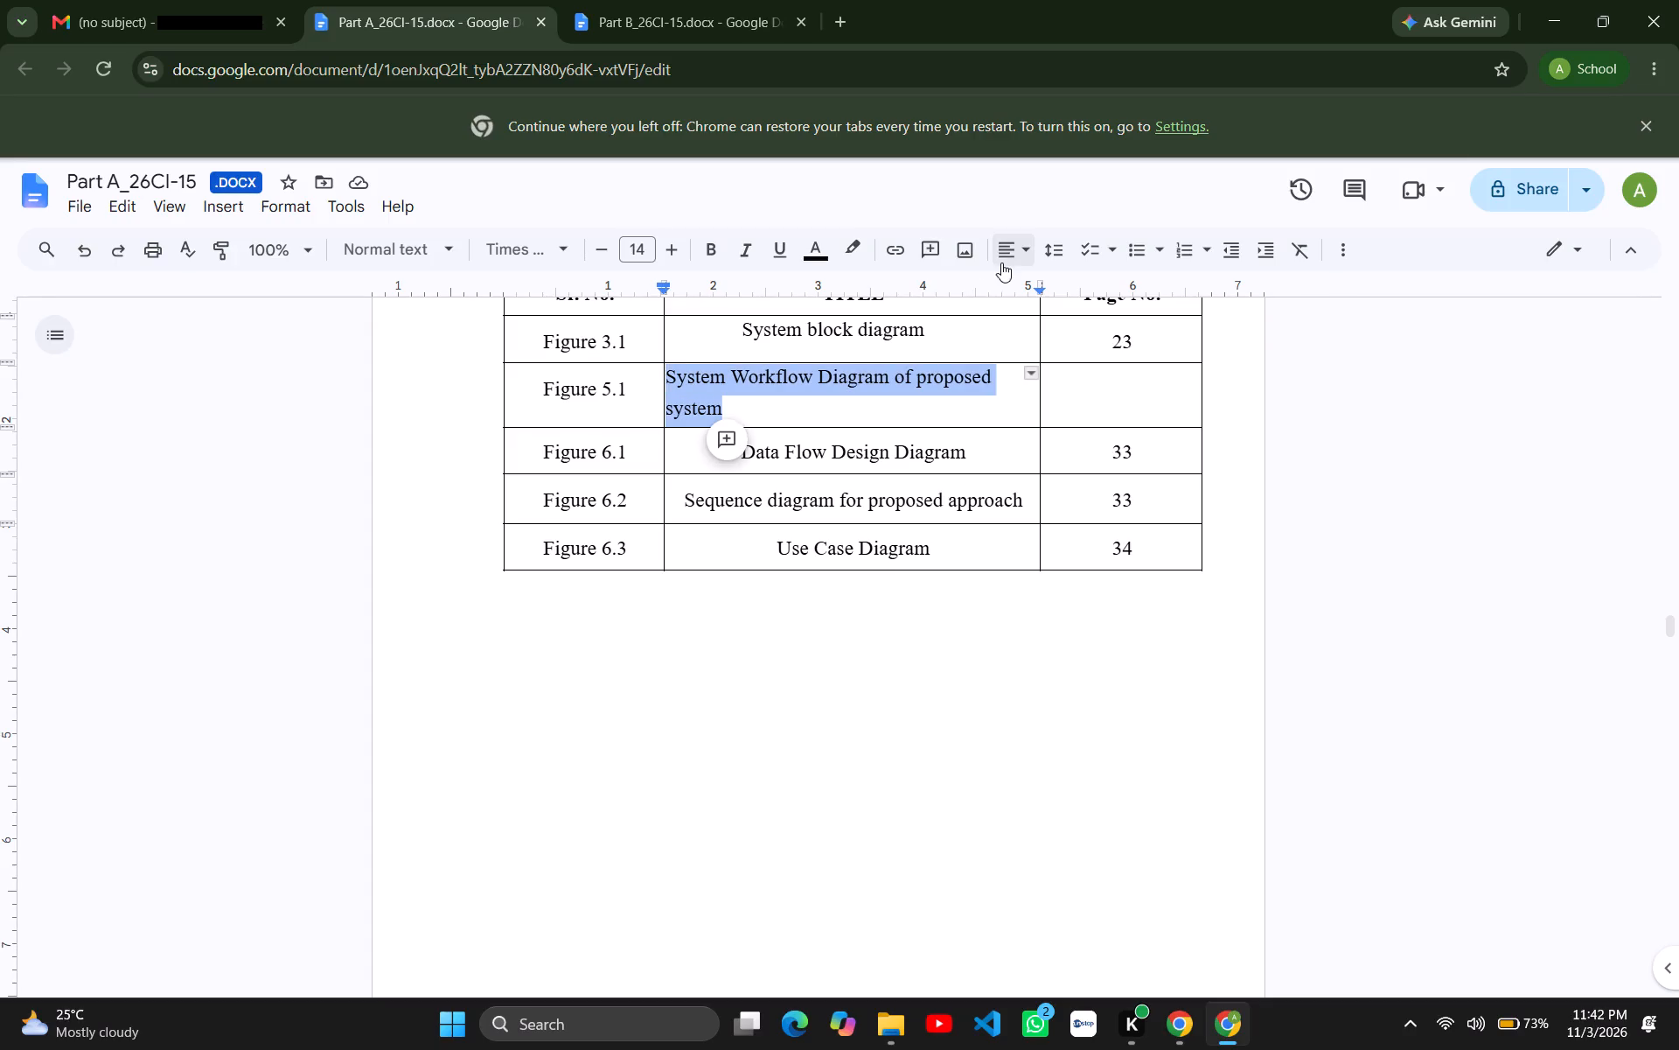
click(1001, 262)
click(1045, 289)
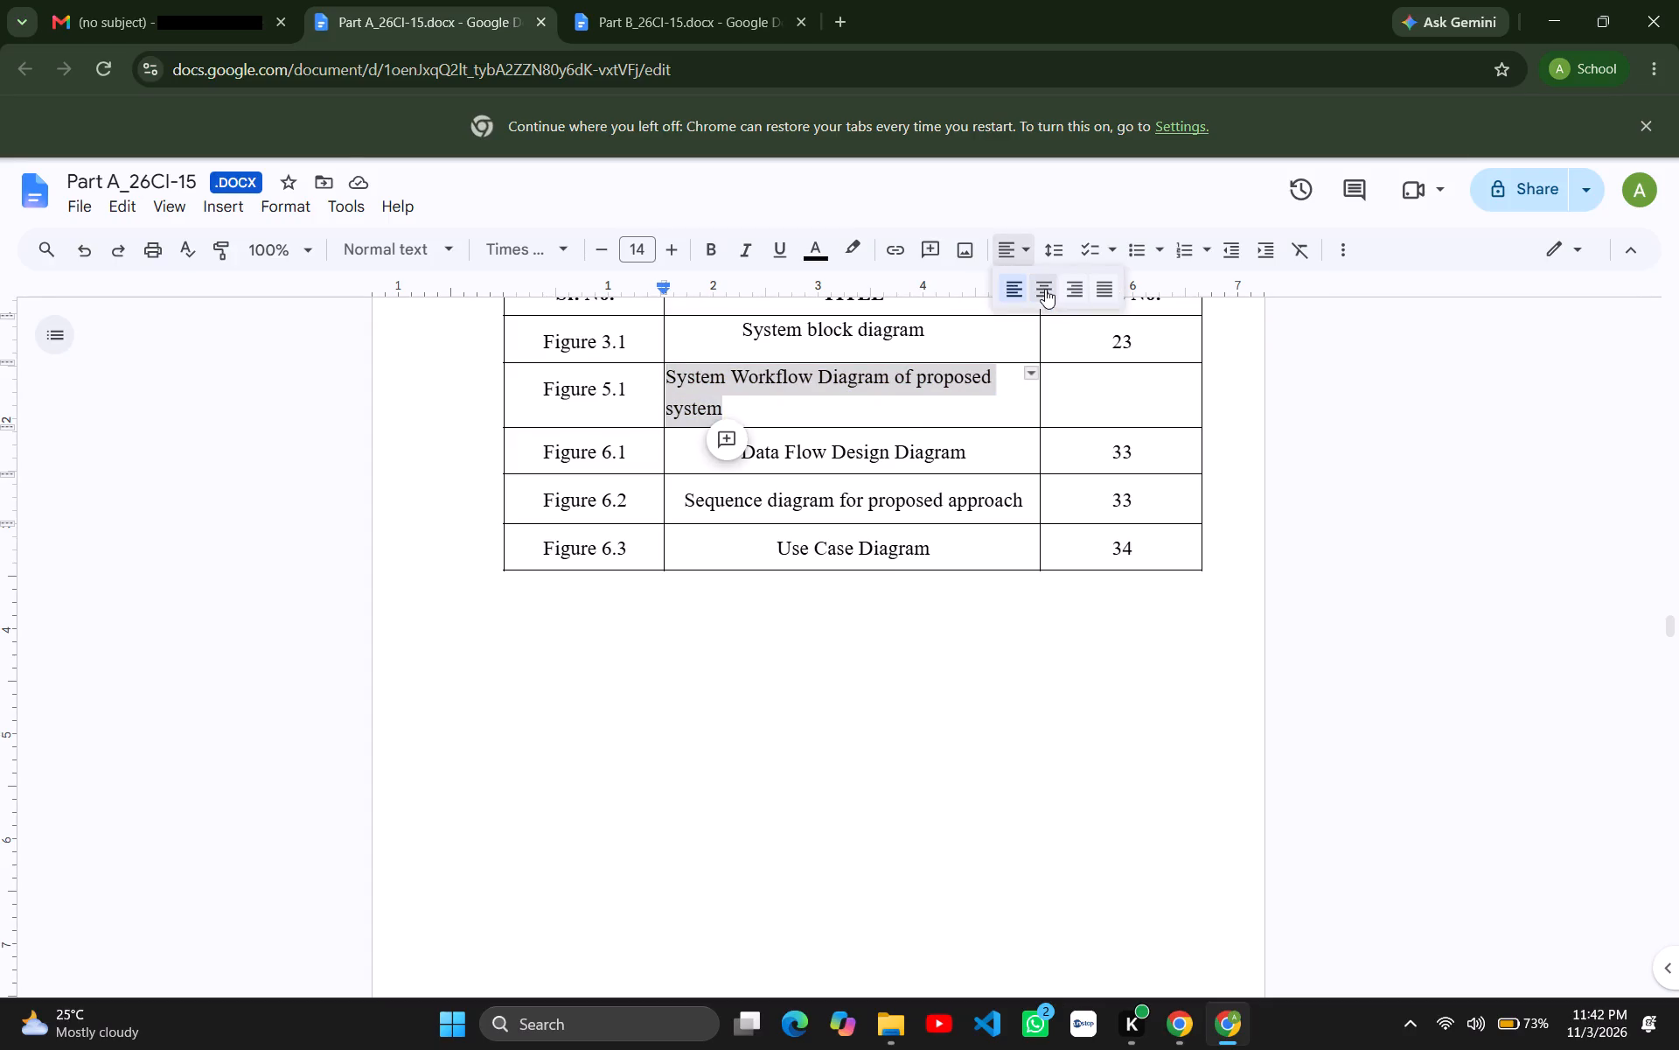
click(902, 403)
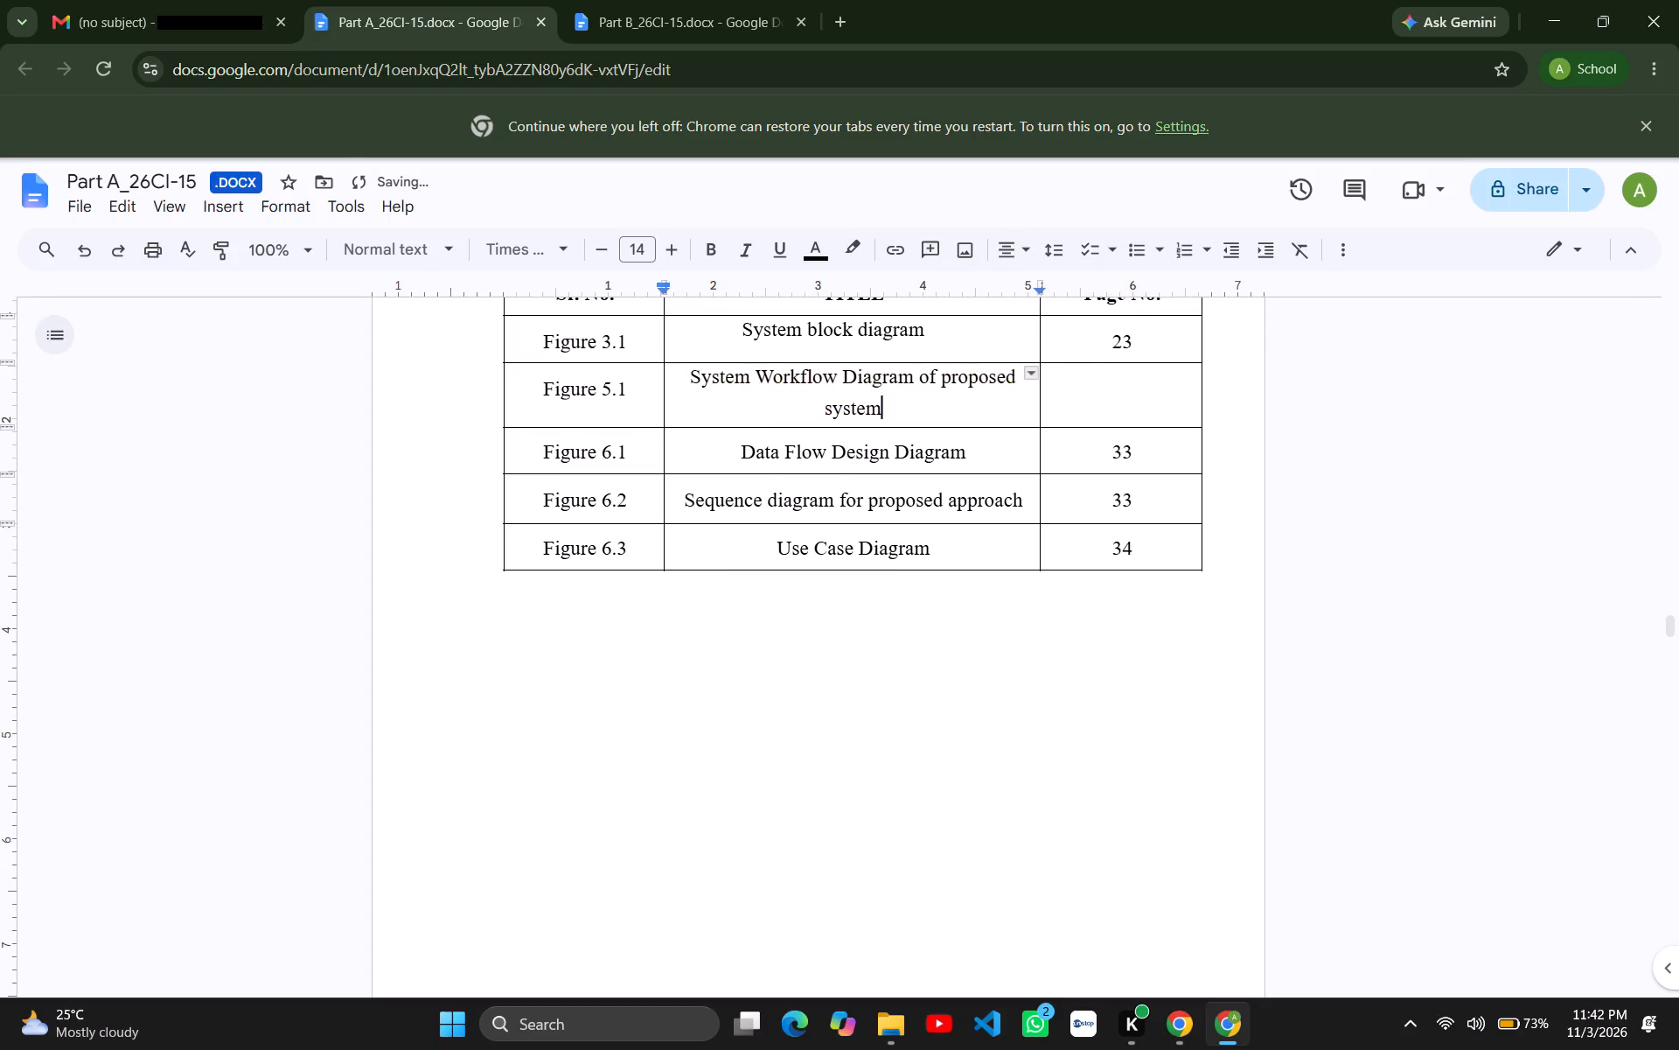
Widen the TITLE column of the List of Figures slightly on both sides so the Figure 5.1 title fits on one line.
scroll(824, 484, up, 2)
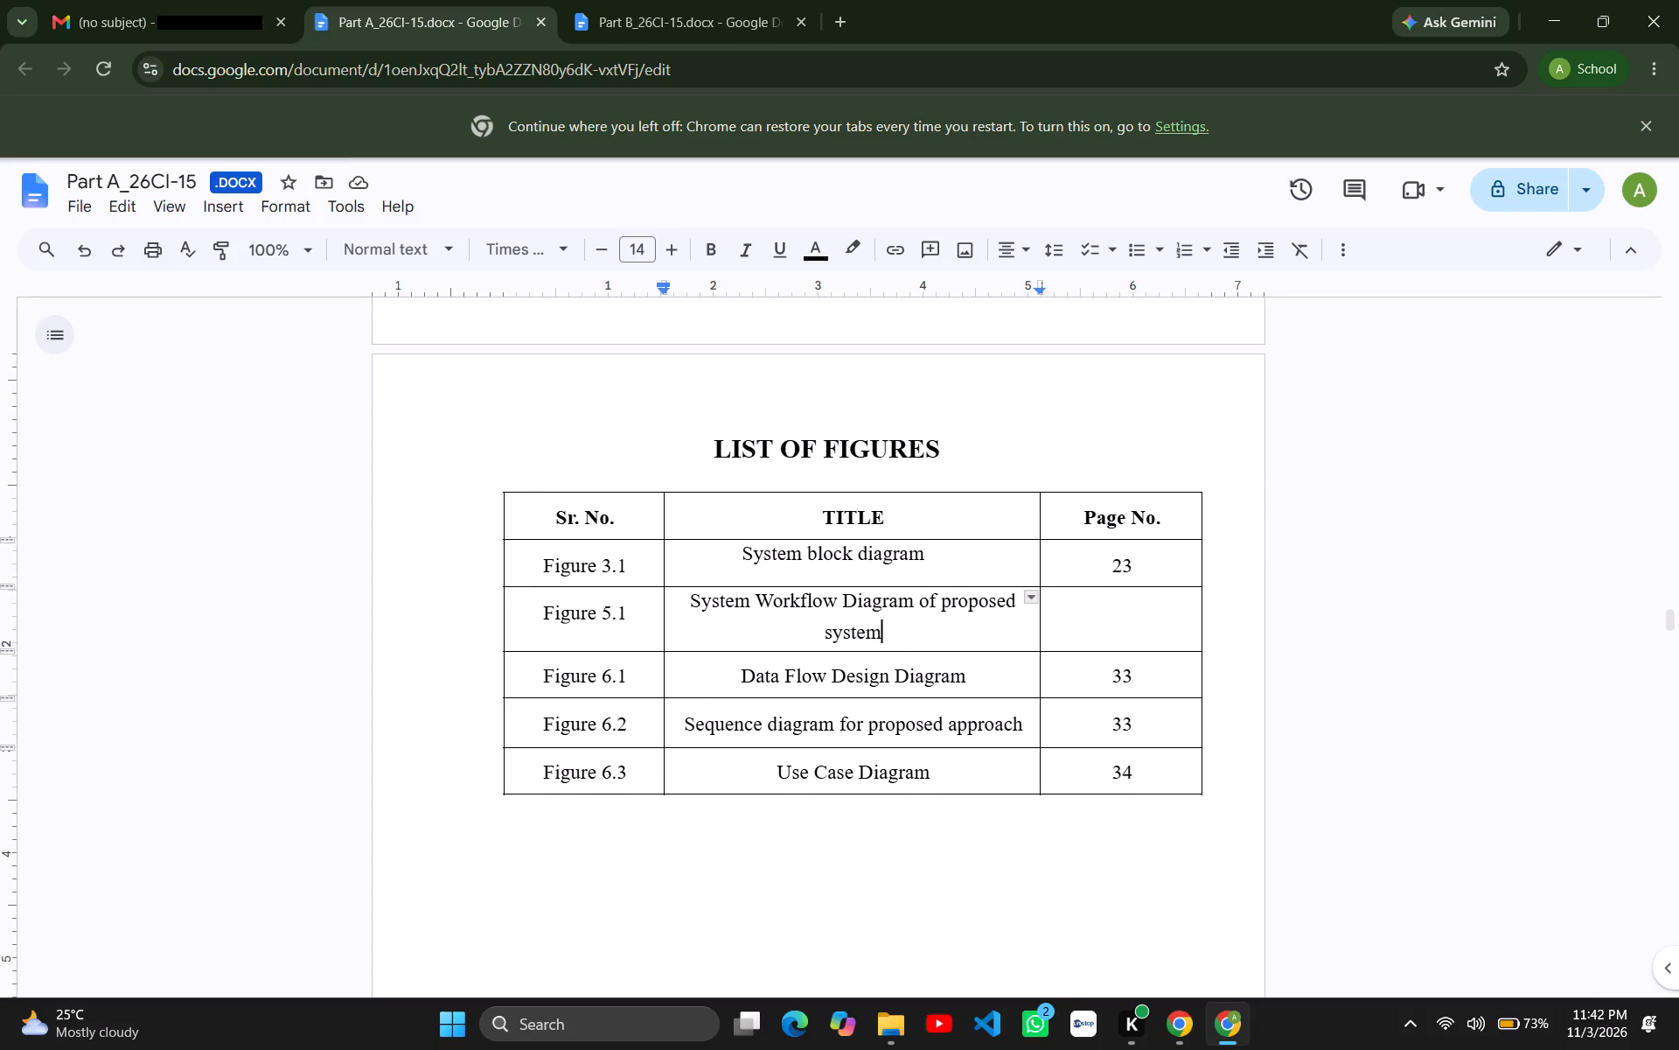
click(1104, 614)
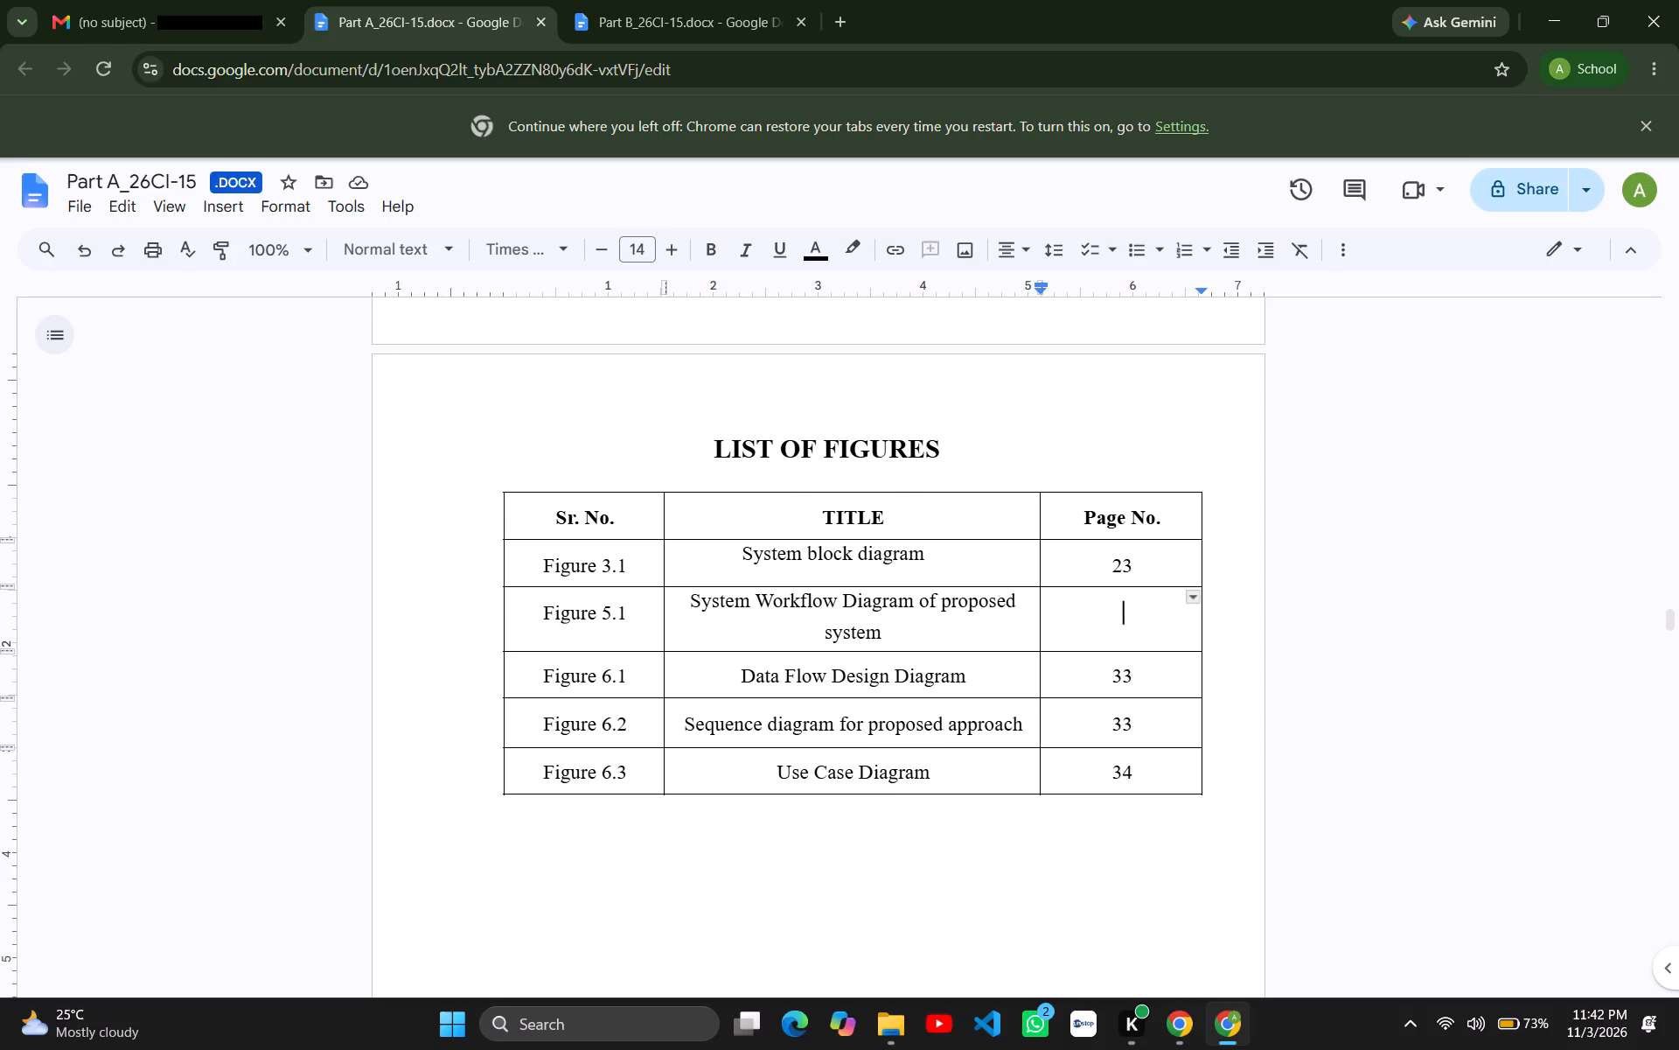
click(659, 612)
click(661, 617)
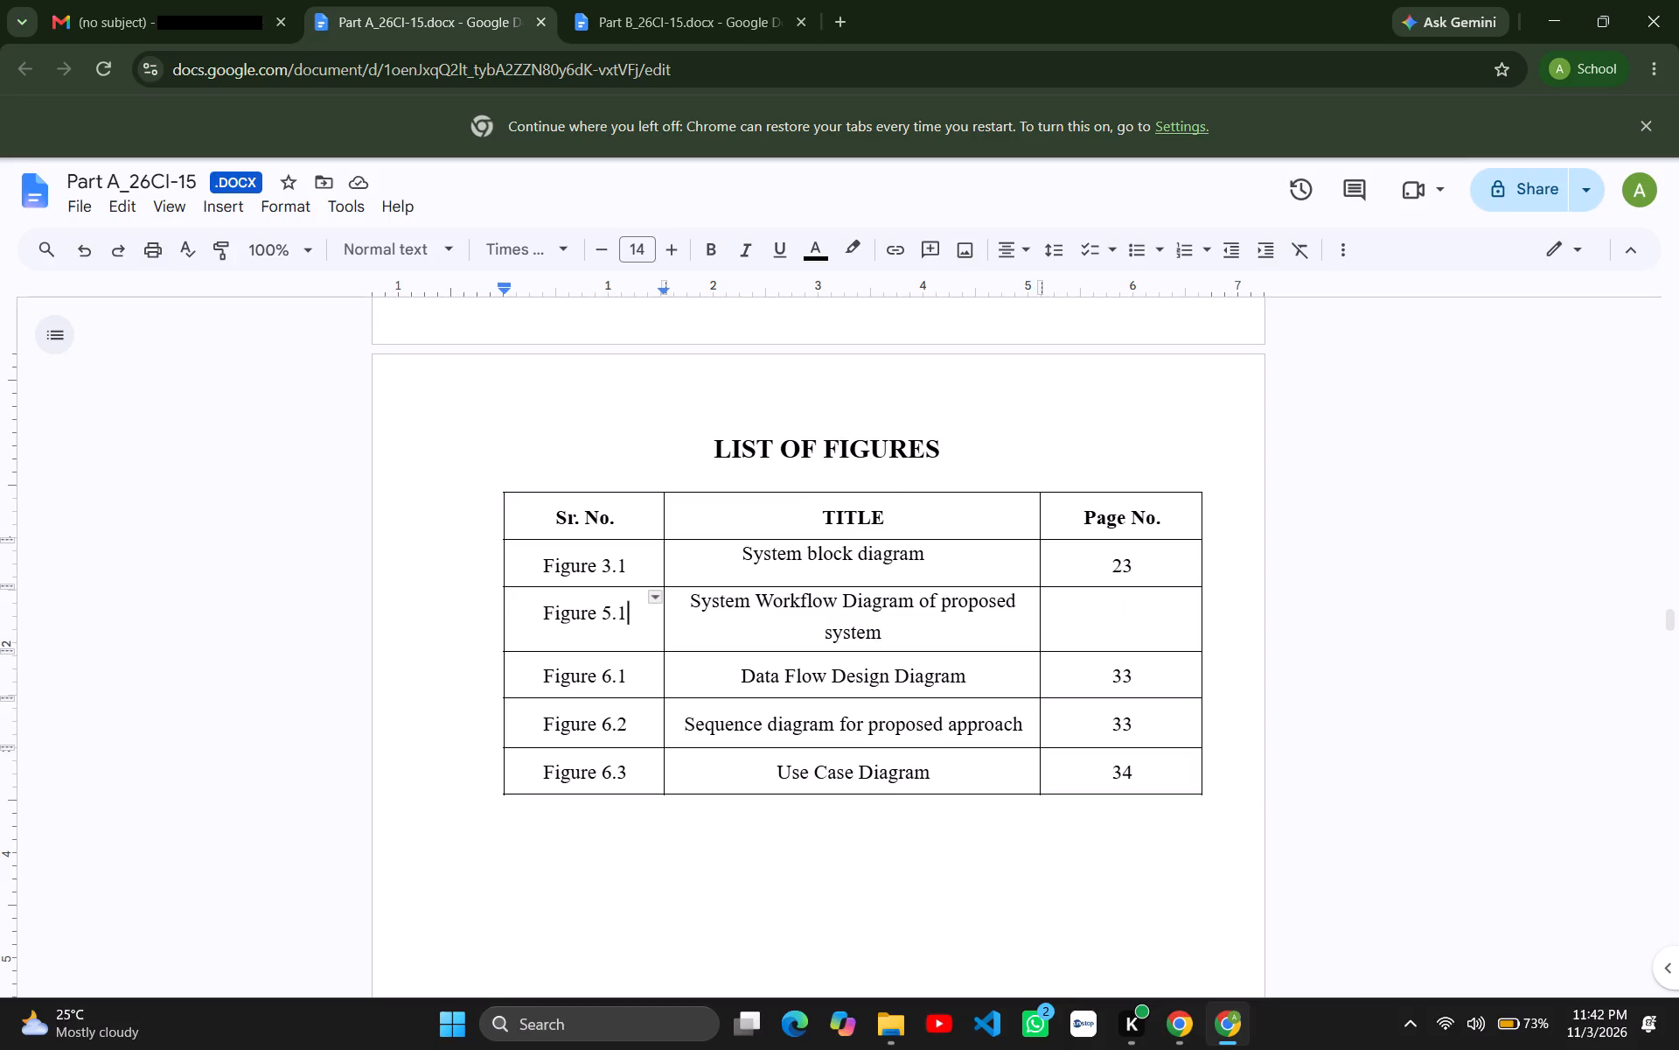
click(665, 621)
click(665, 621)
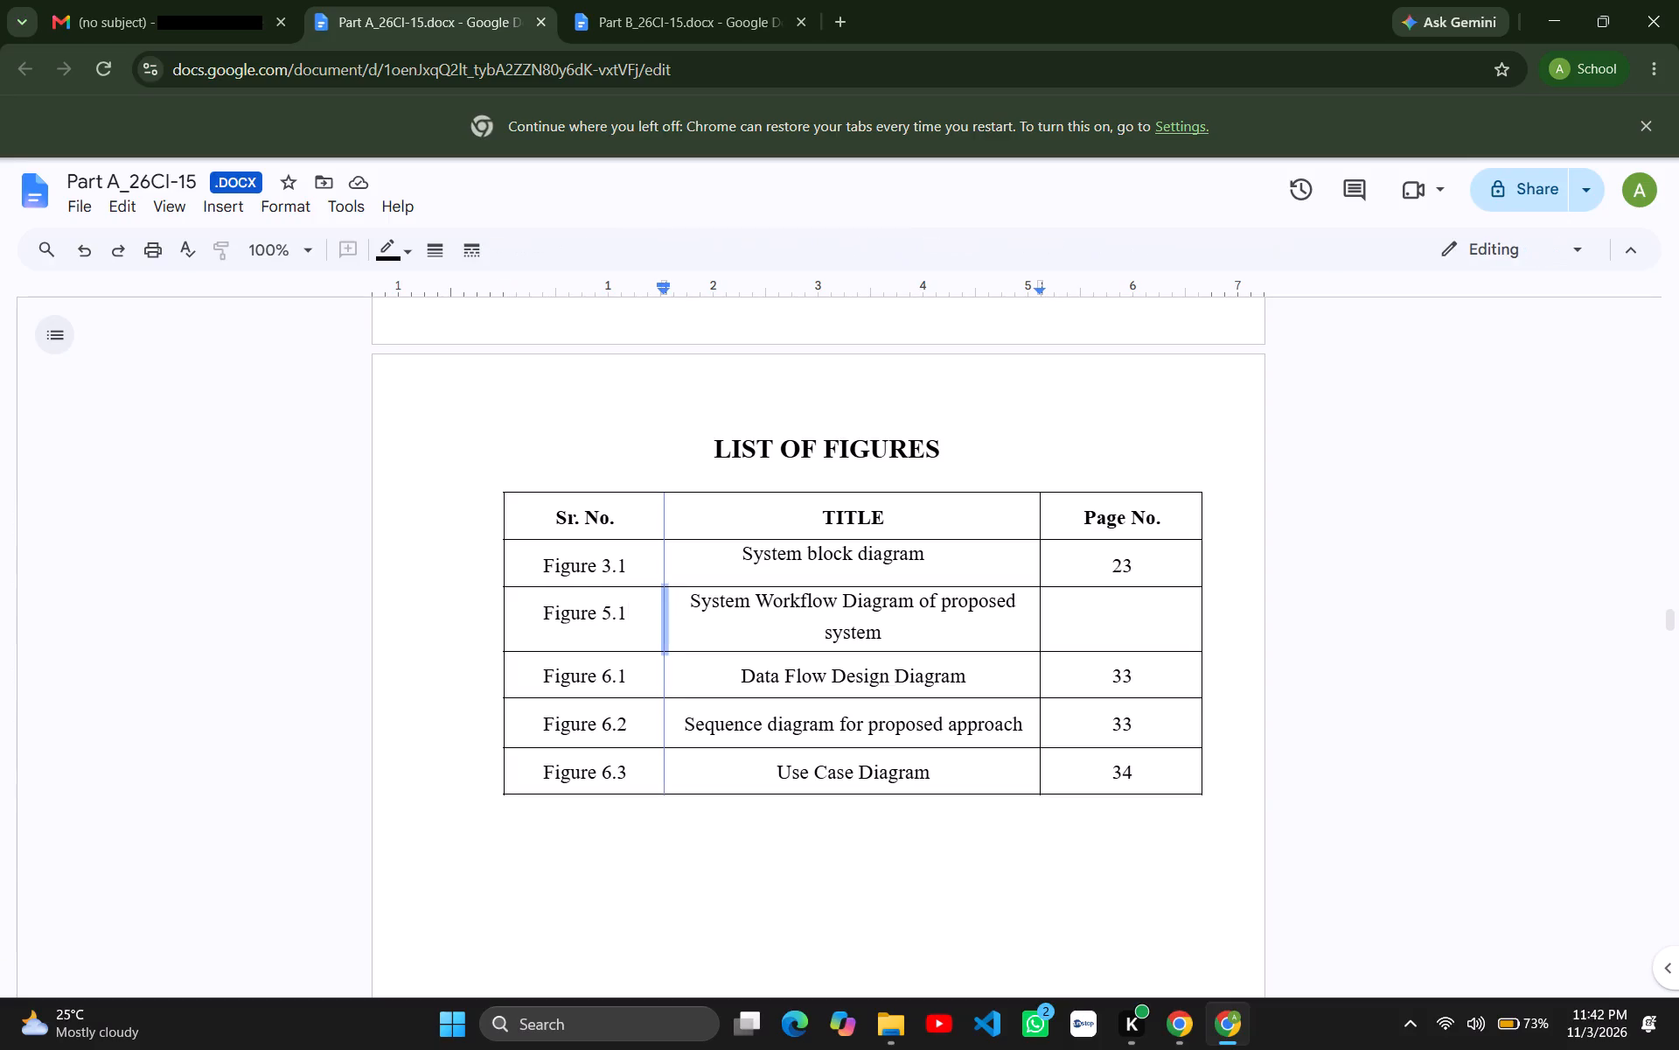
click(699, 625)
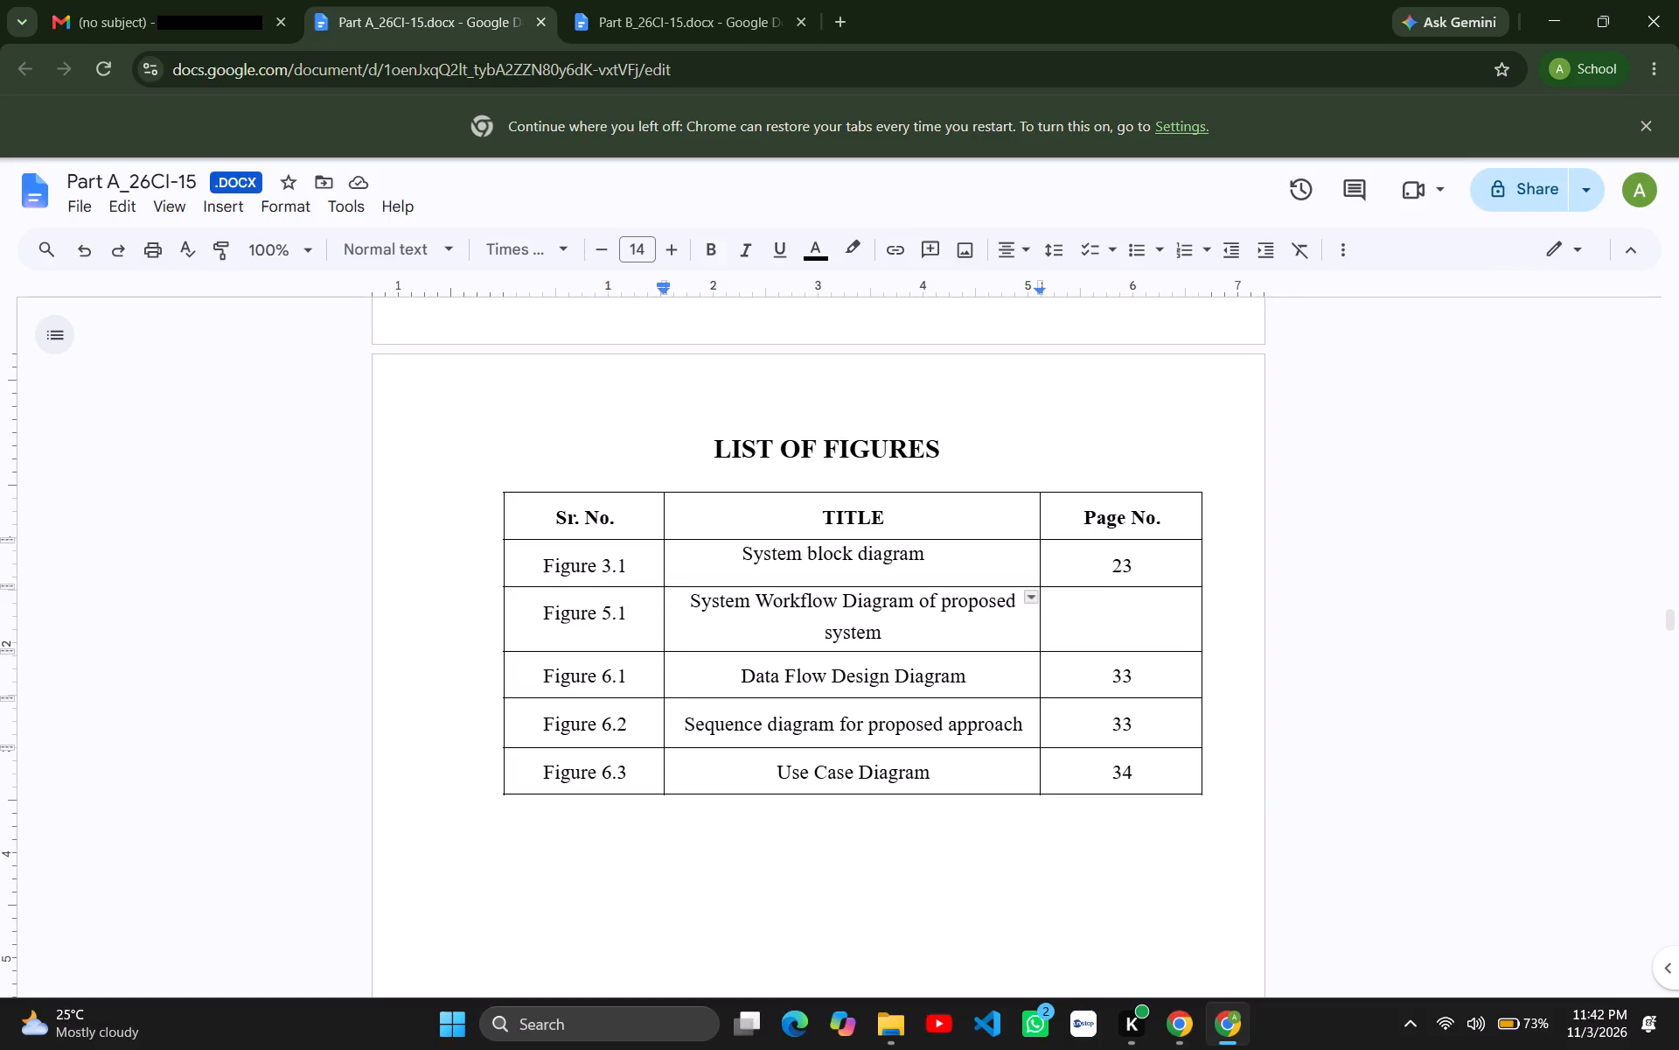
drag(664, 616, 645, 614)
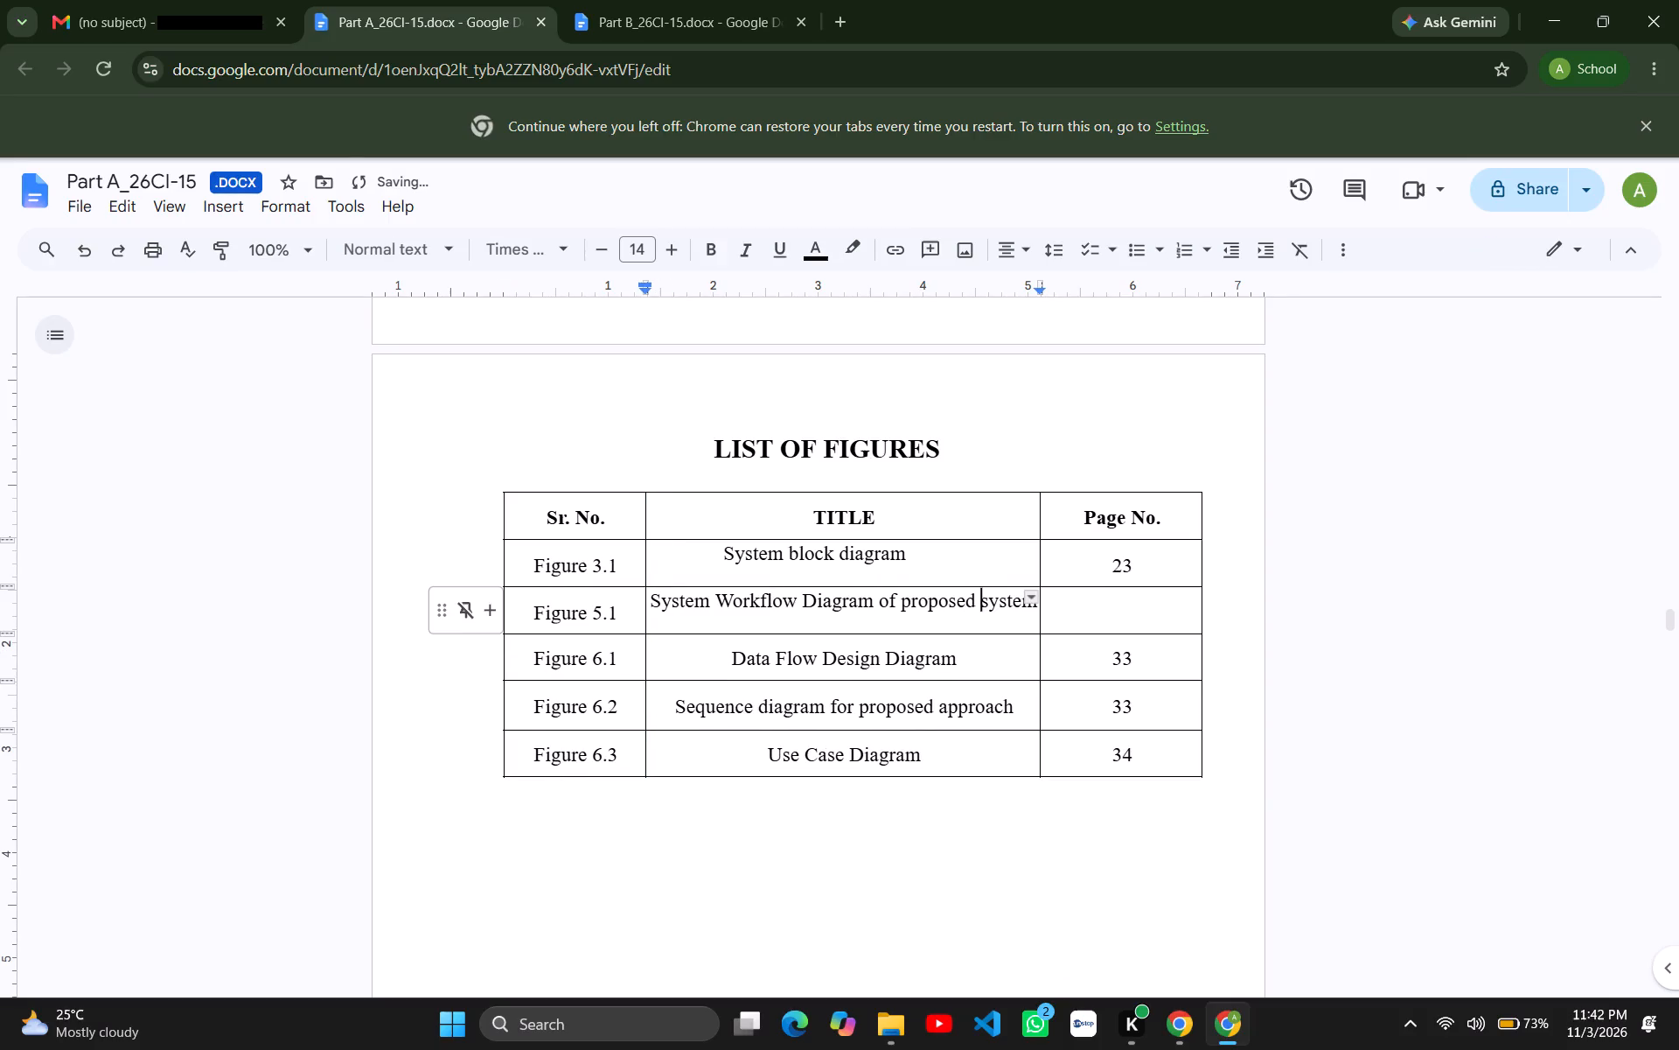
click(954, 596)
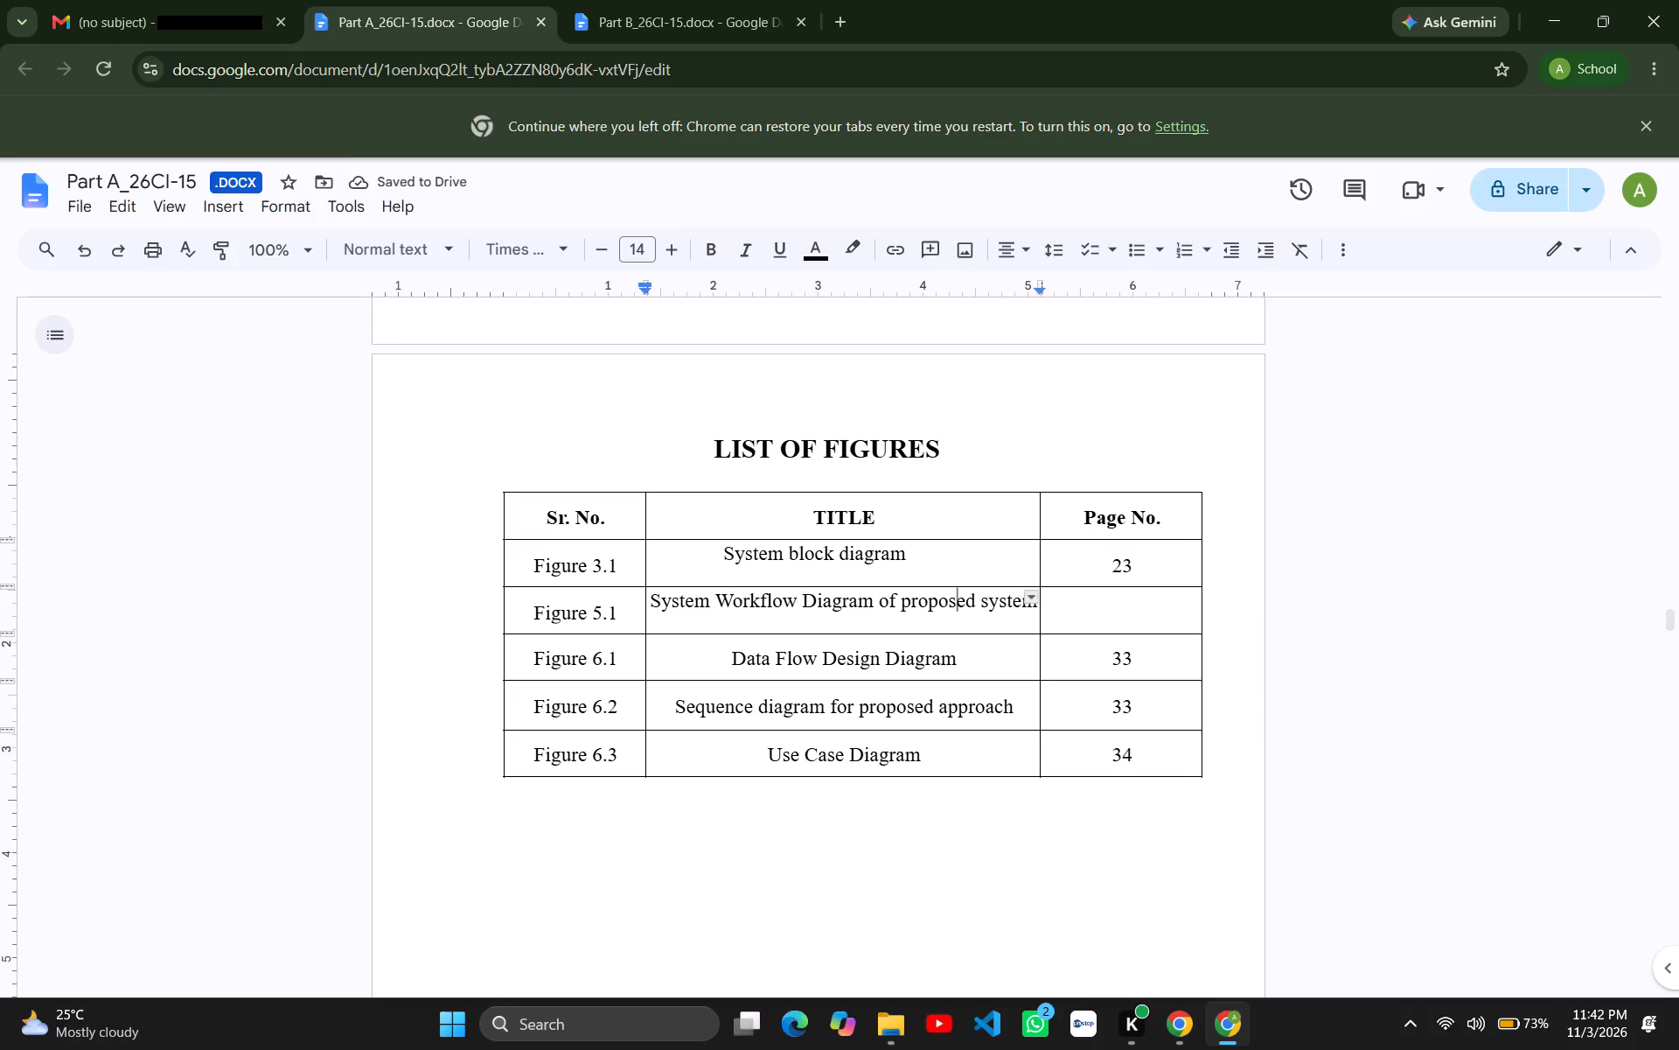
drag(1041, 621, 1059, 621)
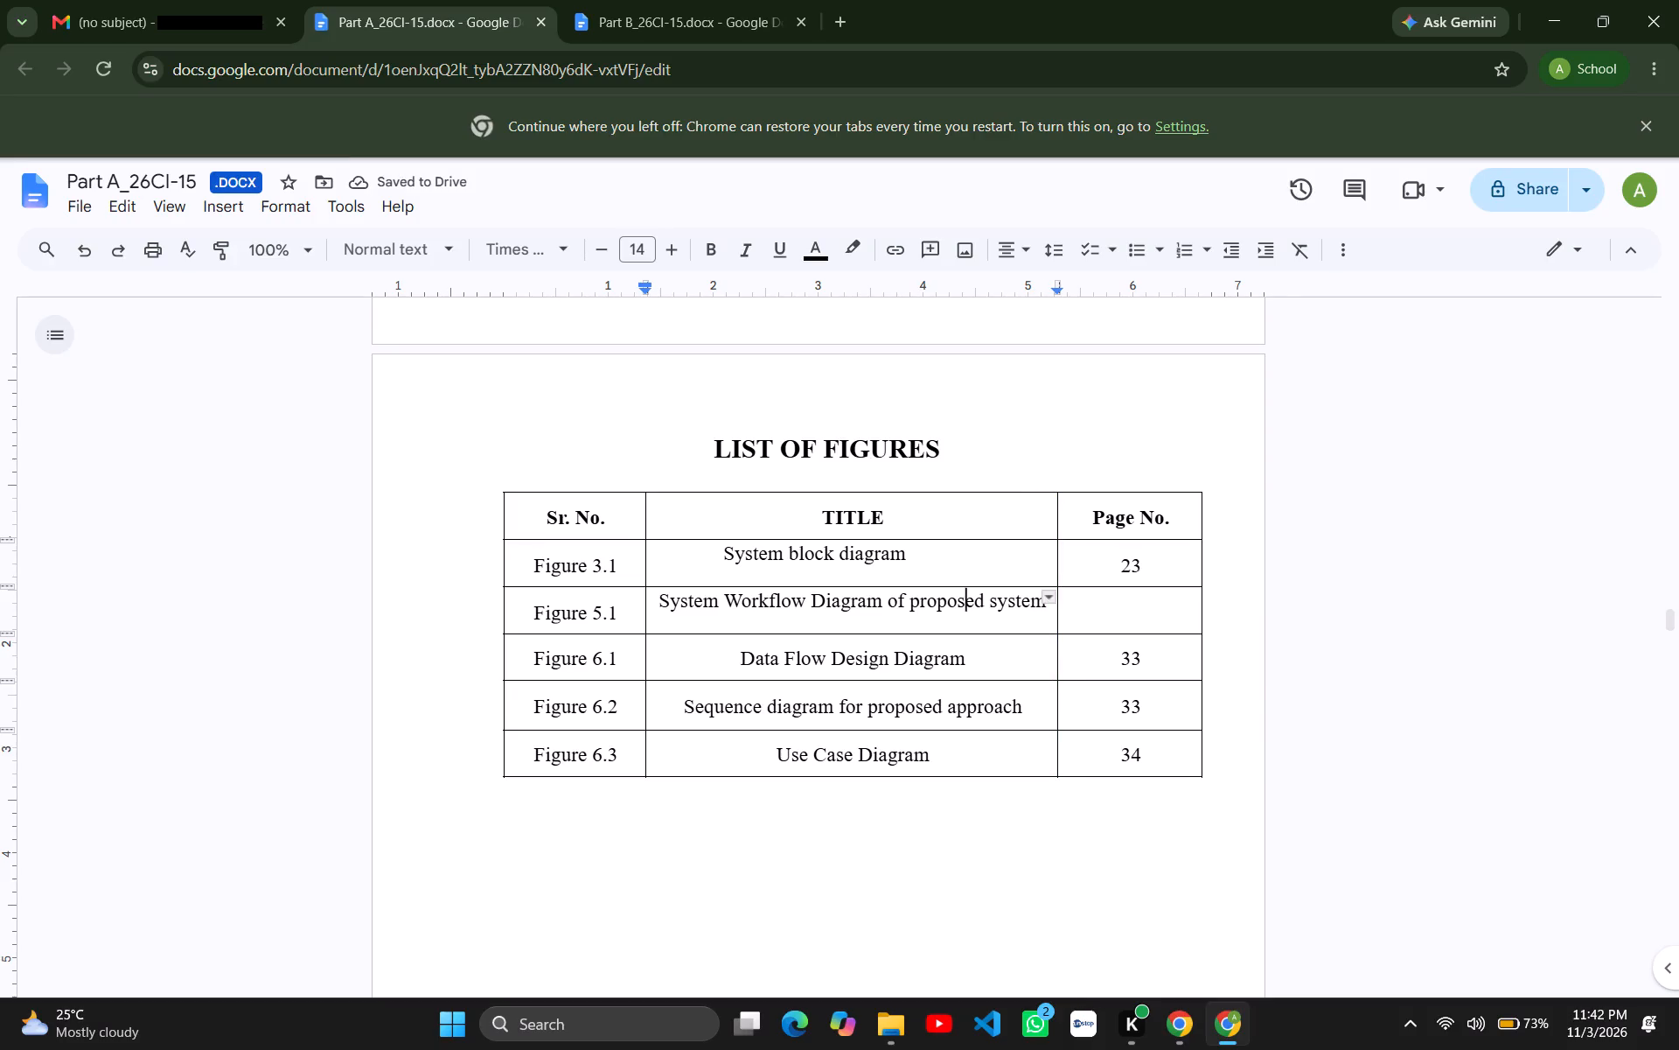
Return to the Part B document and examine the pages around the Fig. 5.1 workflow diagram to determine its page number.
scroll(825, 848, down, 1)
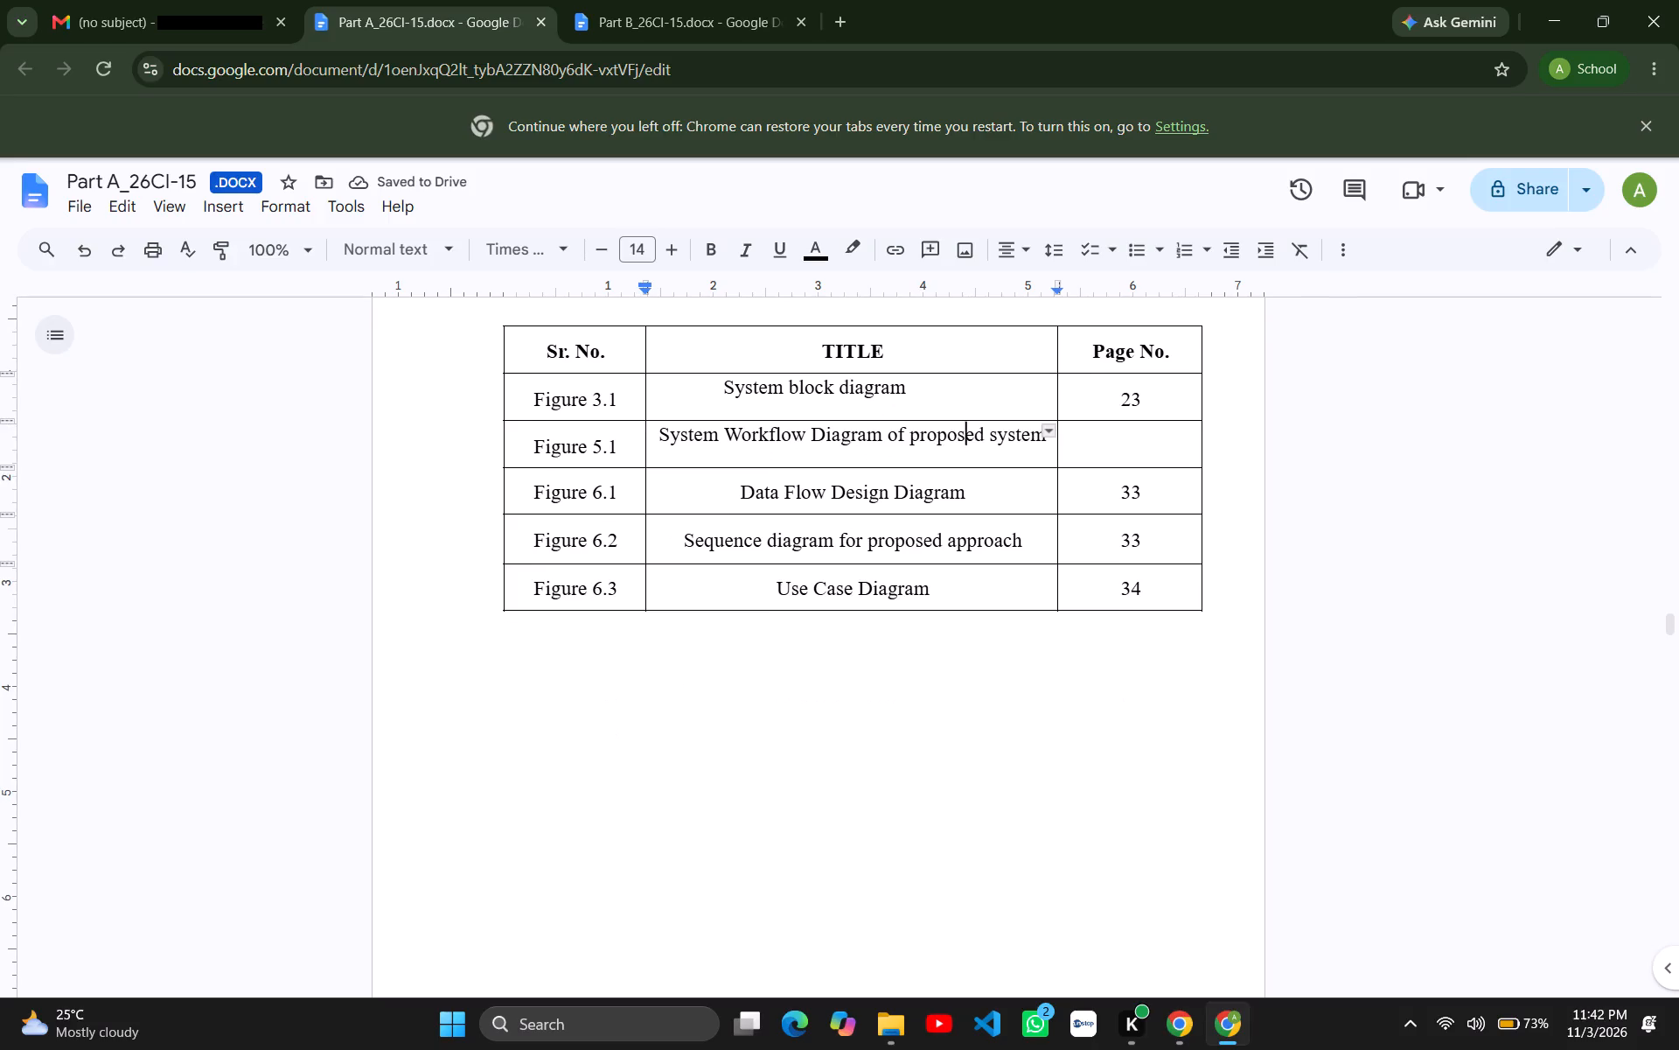
click(705, 0)
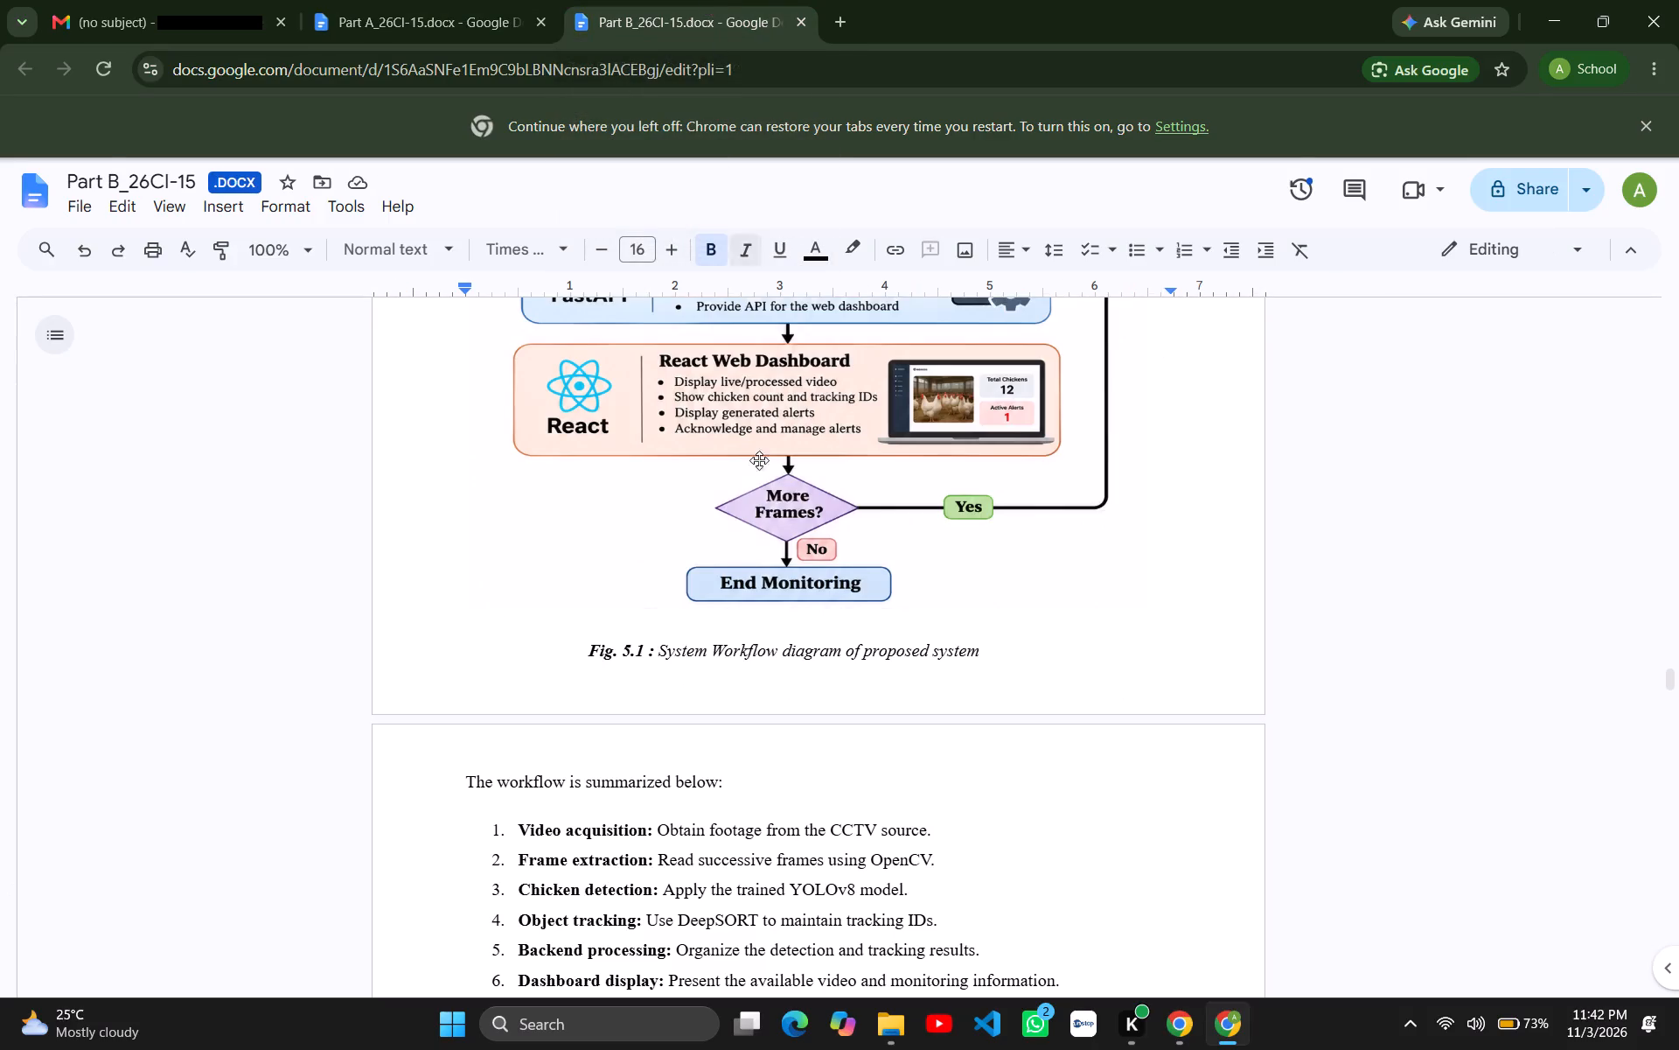
scroll(778, 696, down, 2)
scroll(778, 696, up, 1)
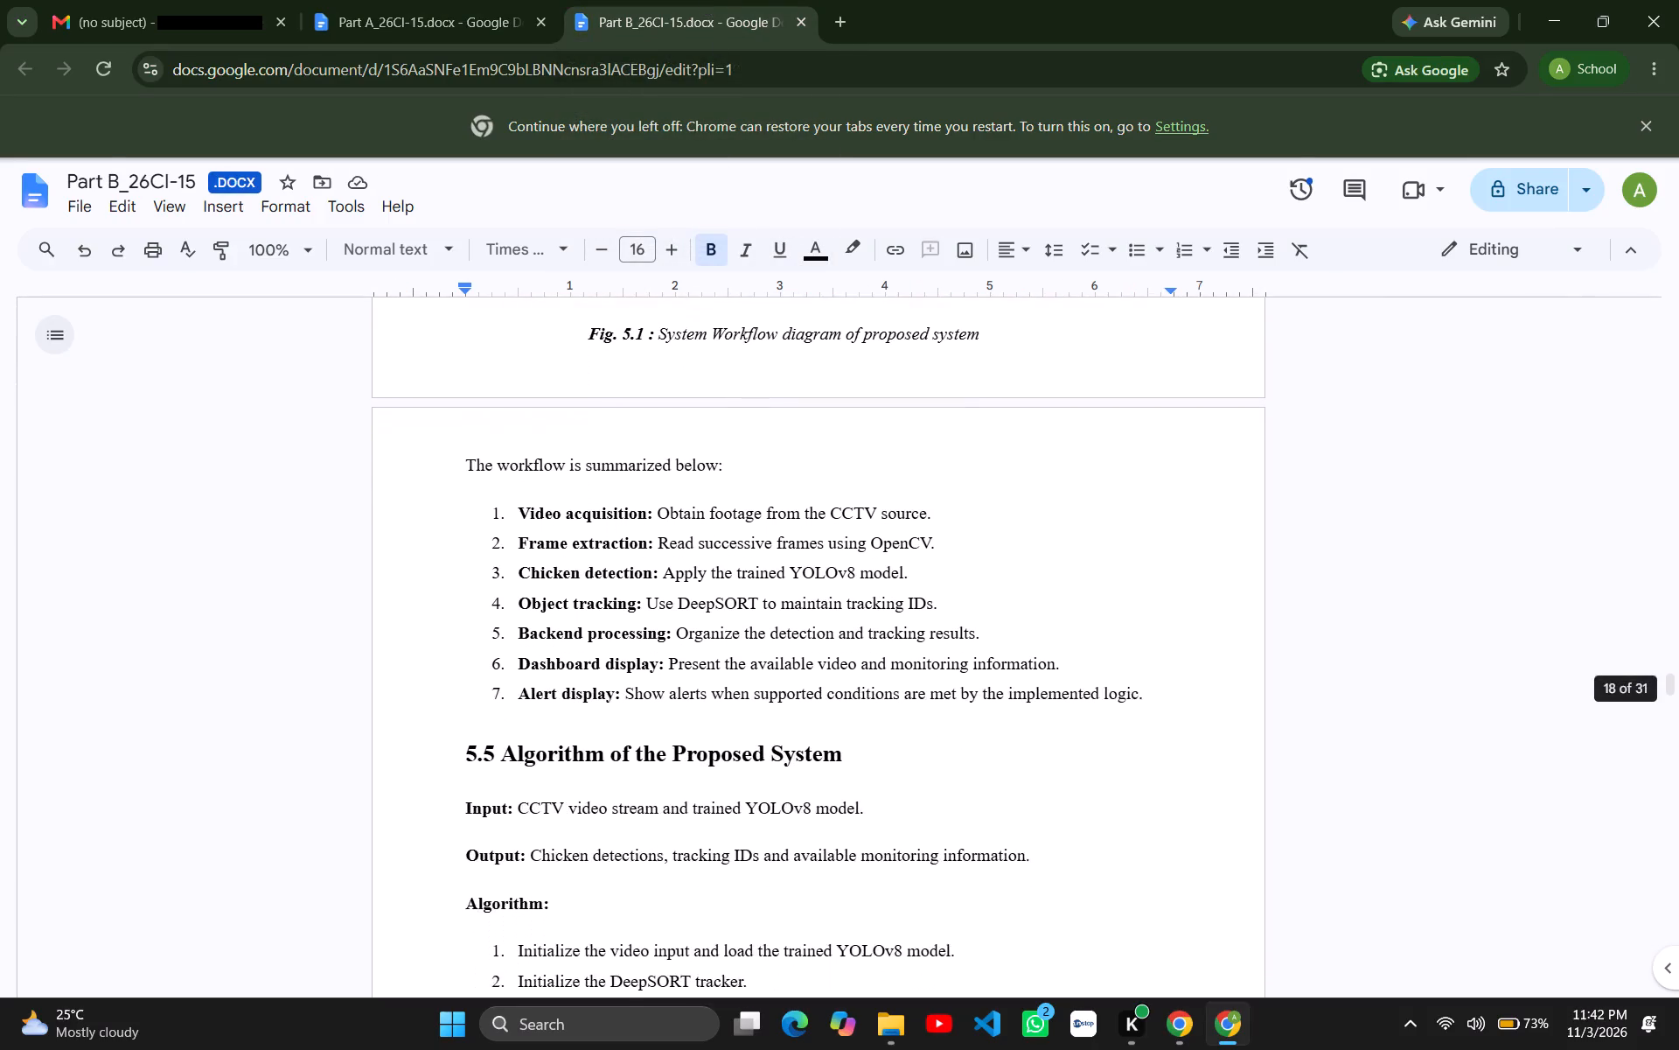
scroll(778, 696, up, 4)
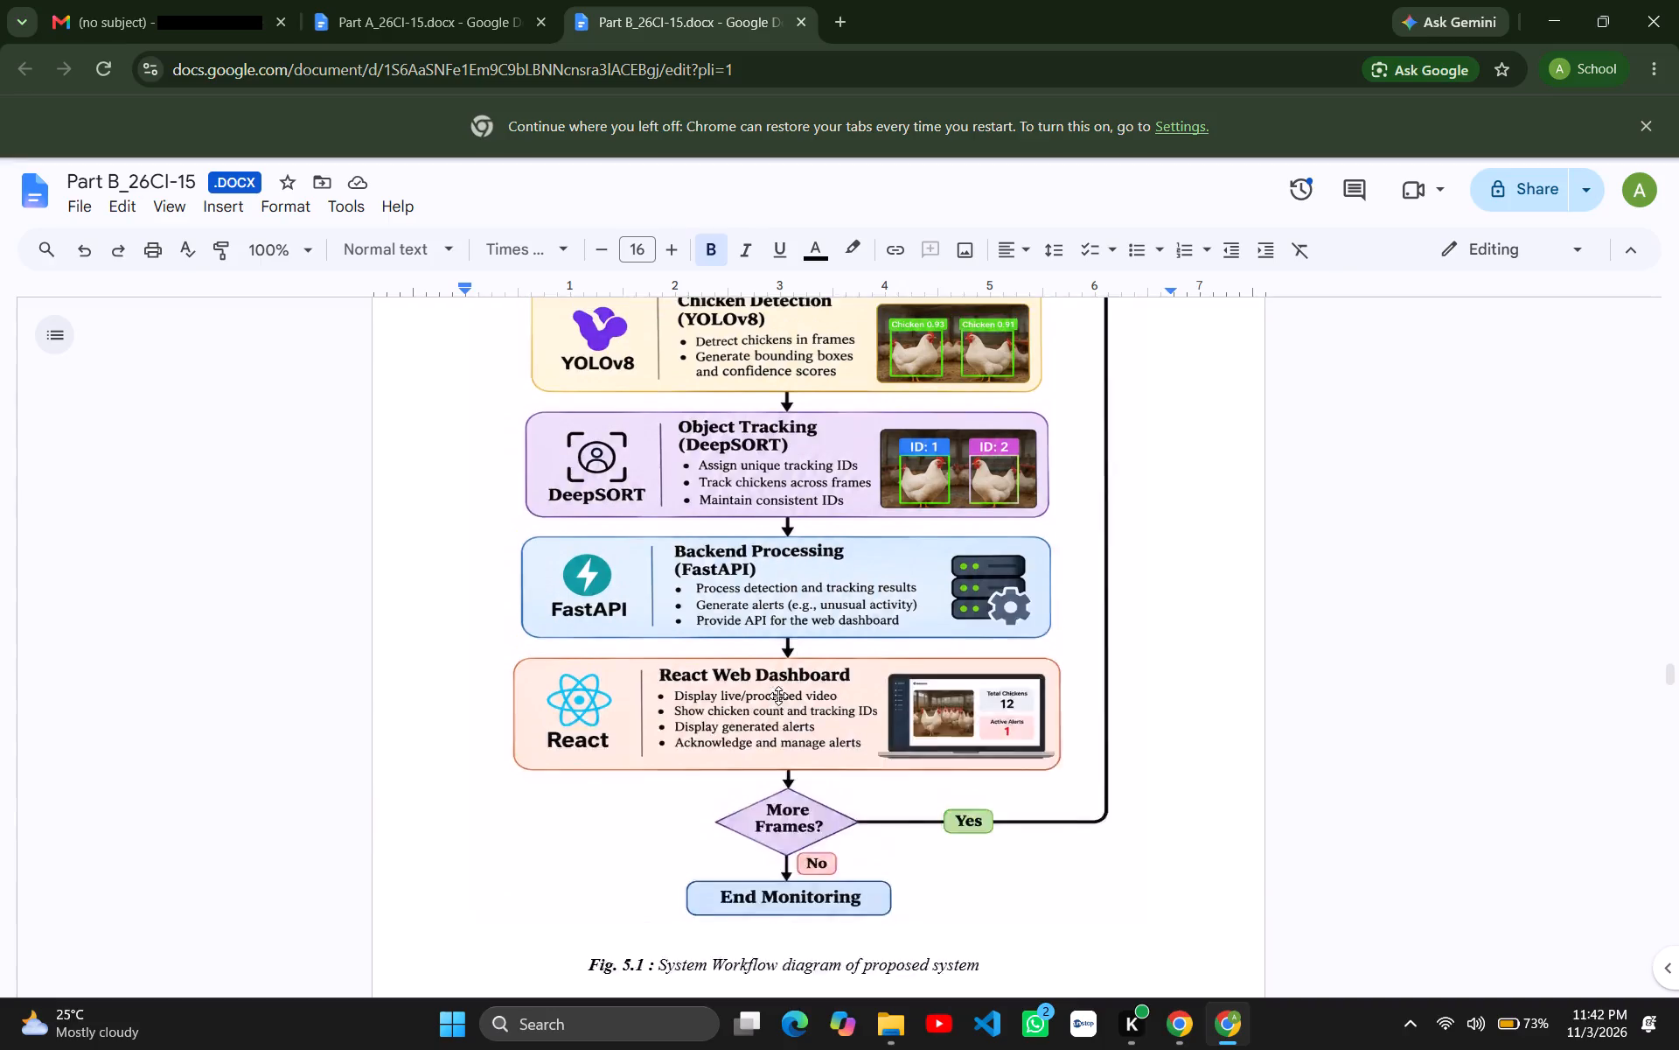
scroll(778, 696, up, 1)
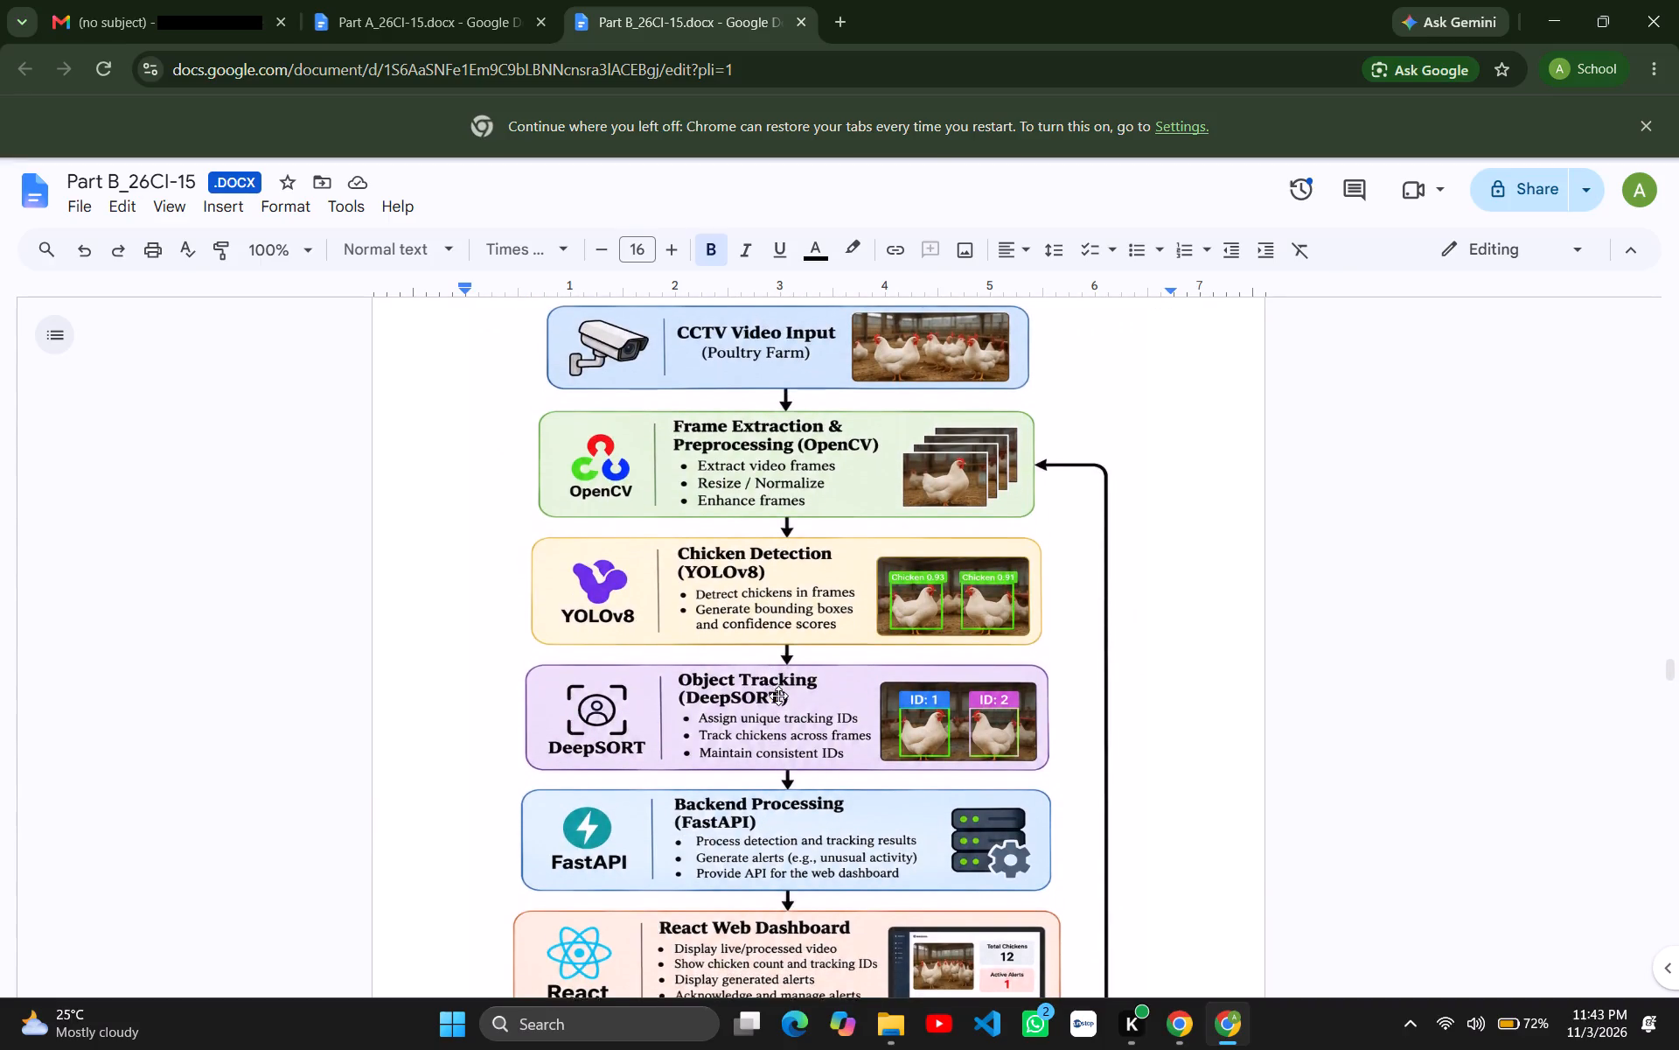
scroll(778, 696, down, 3)
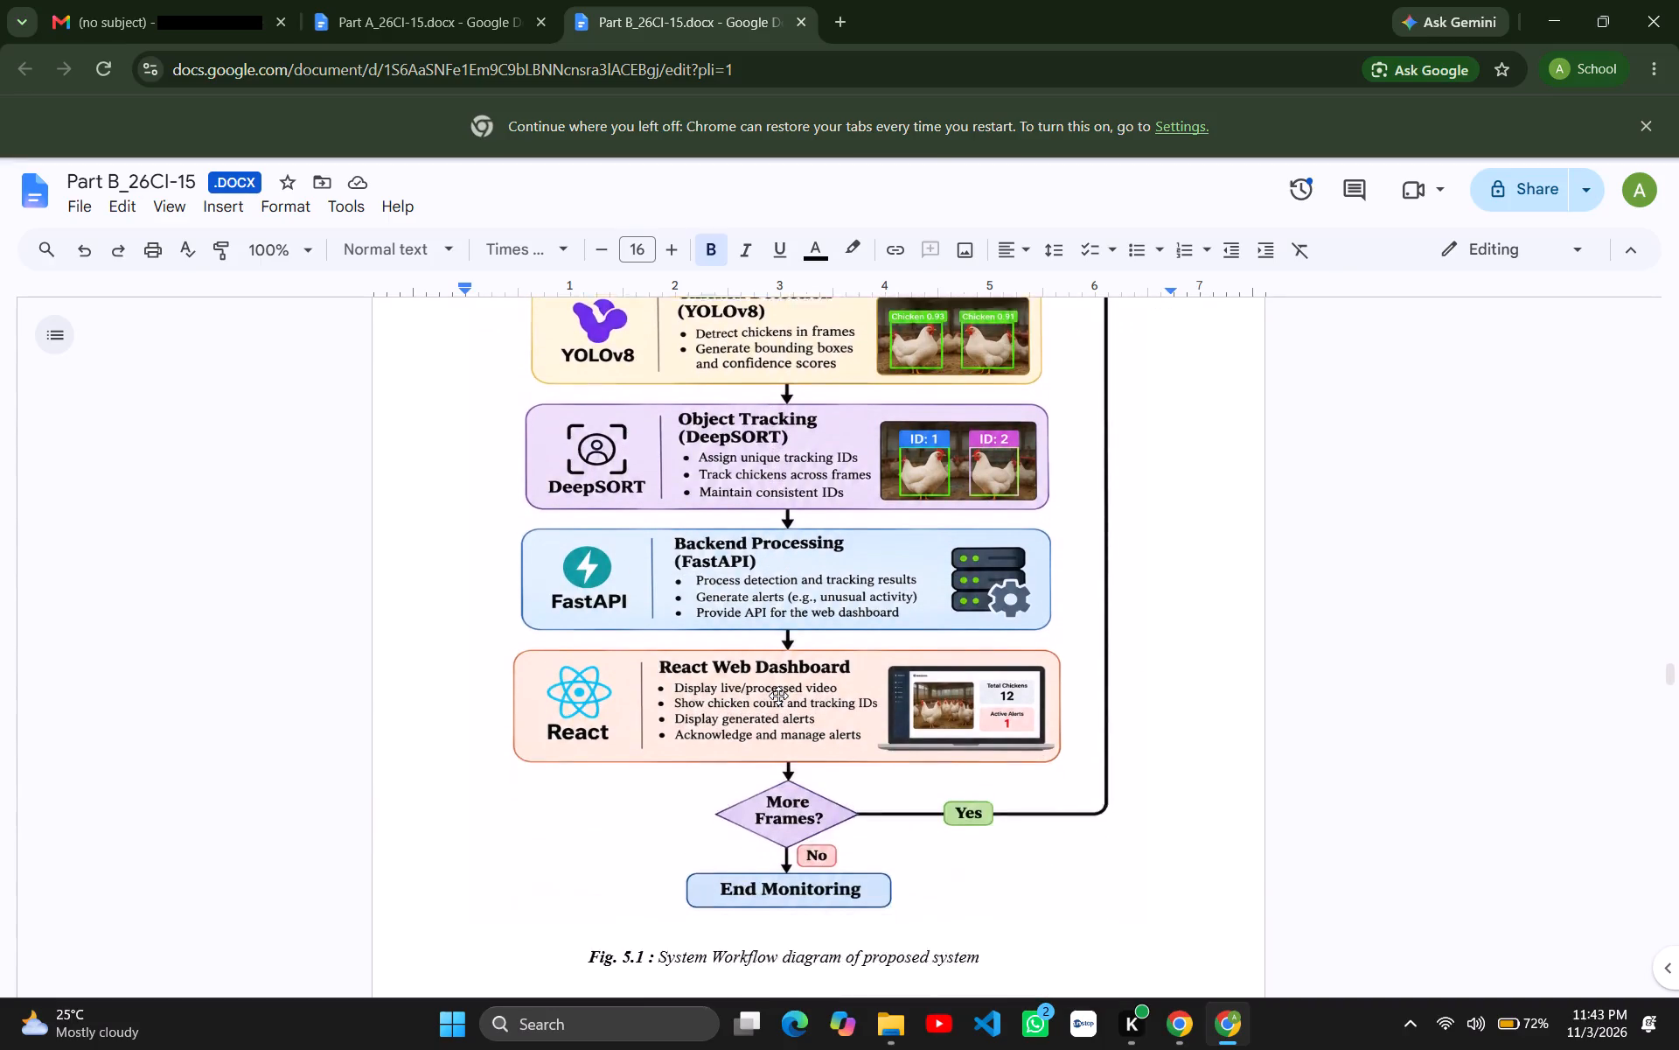
scroll(778, 696, down, 2)
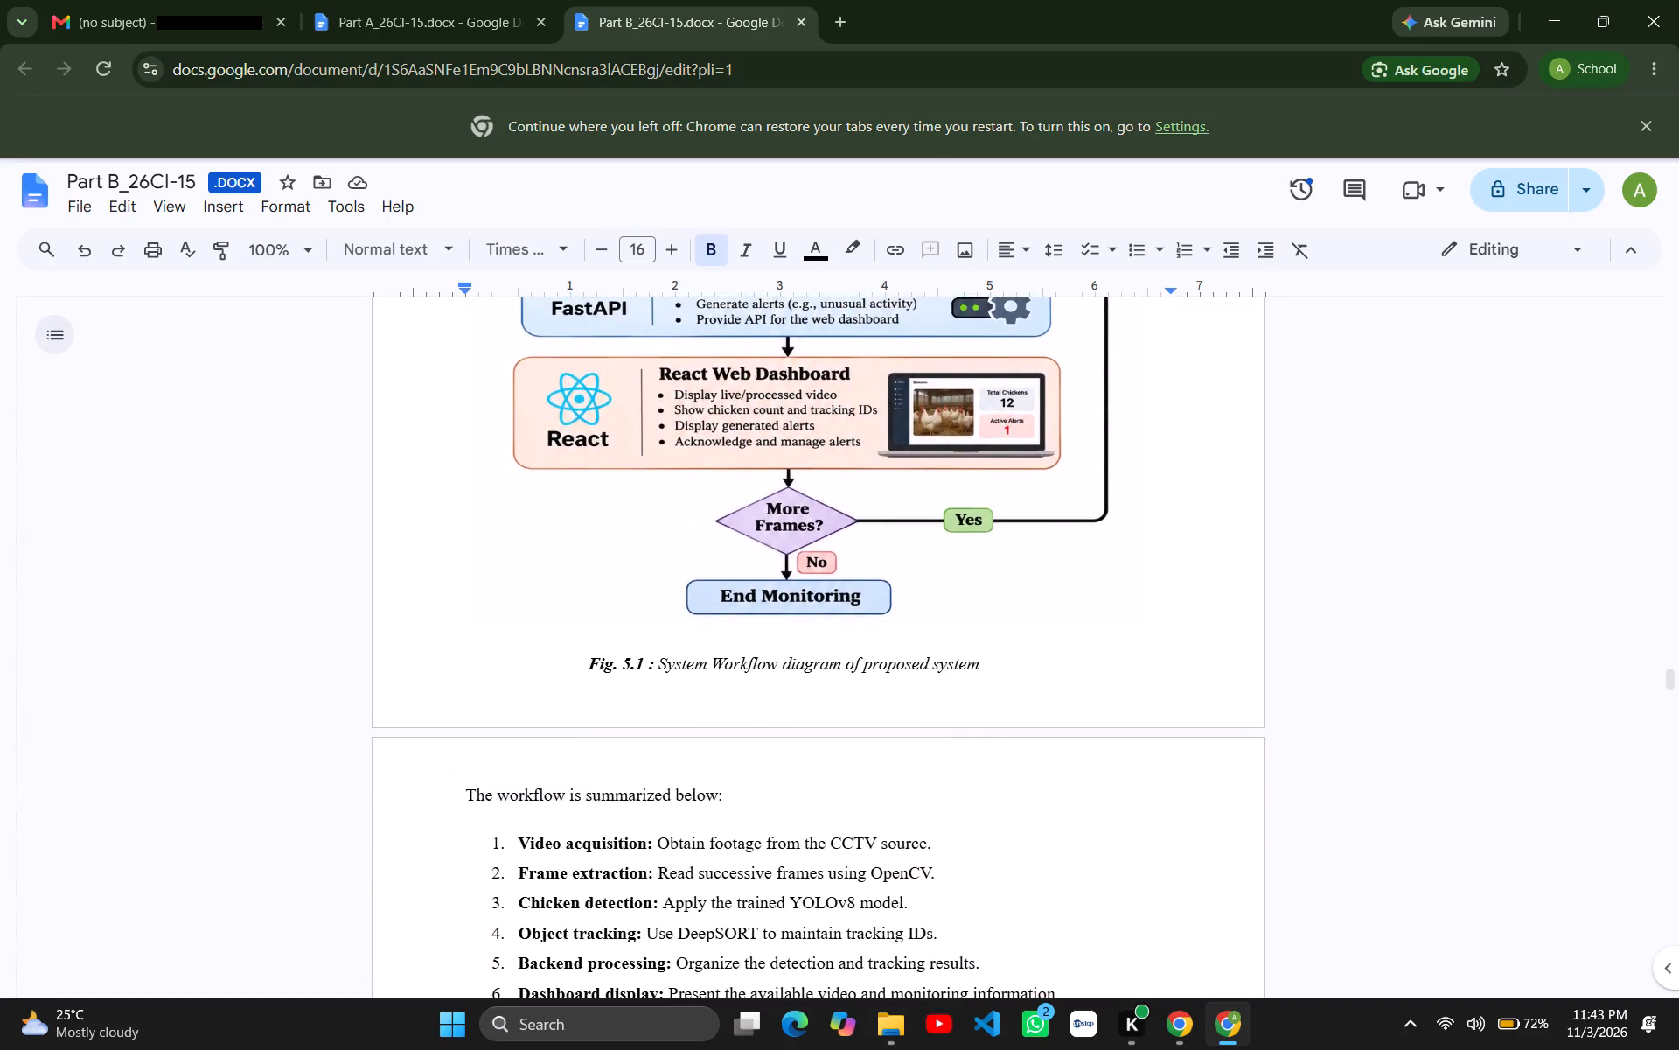
scroll(778, 696, up, 2)
scroll(778, 696, right, 1)
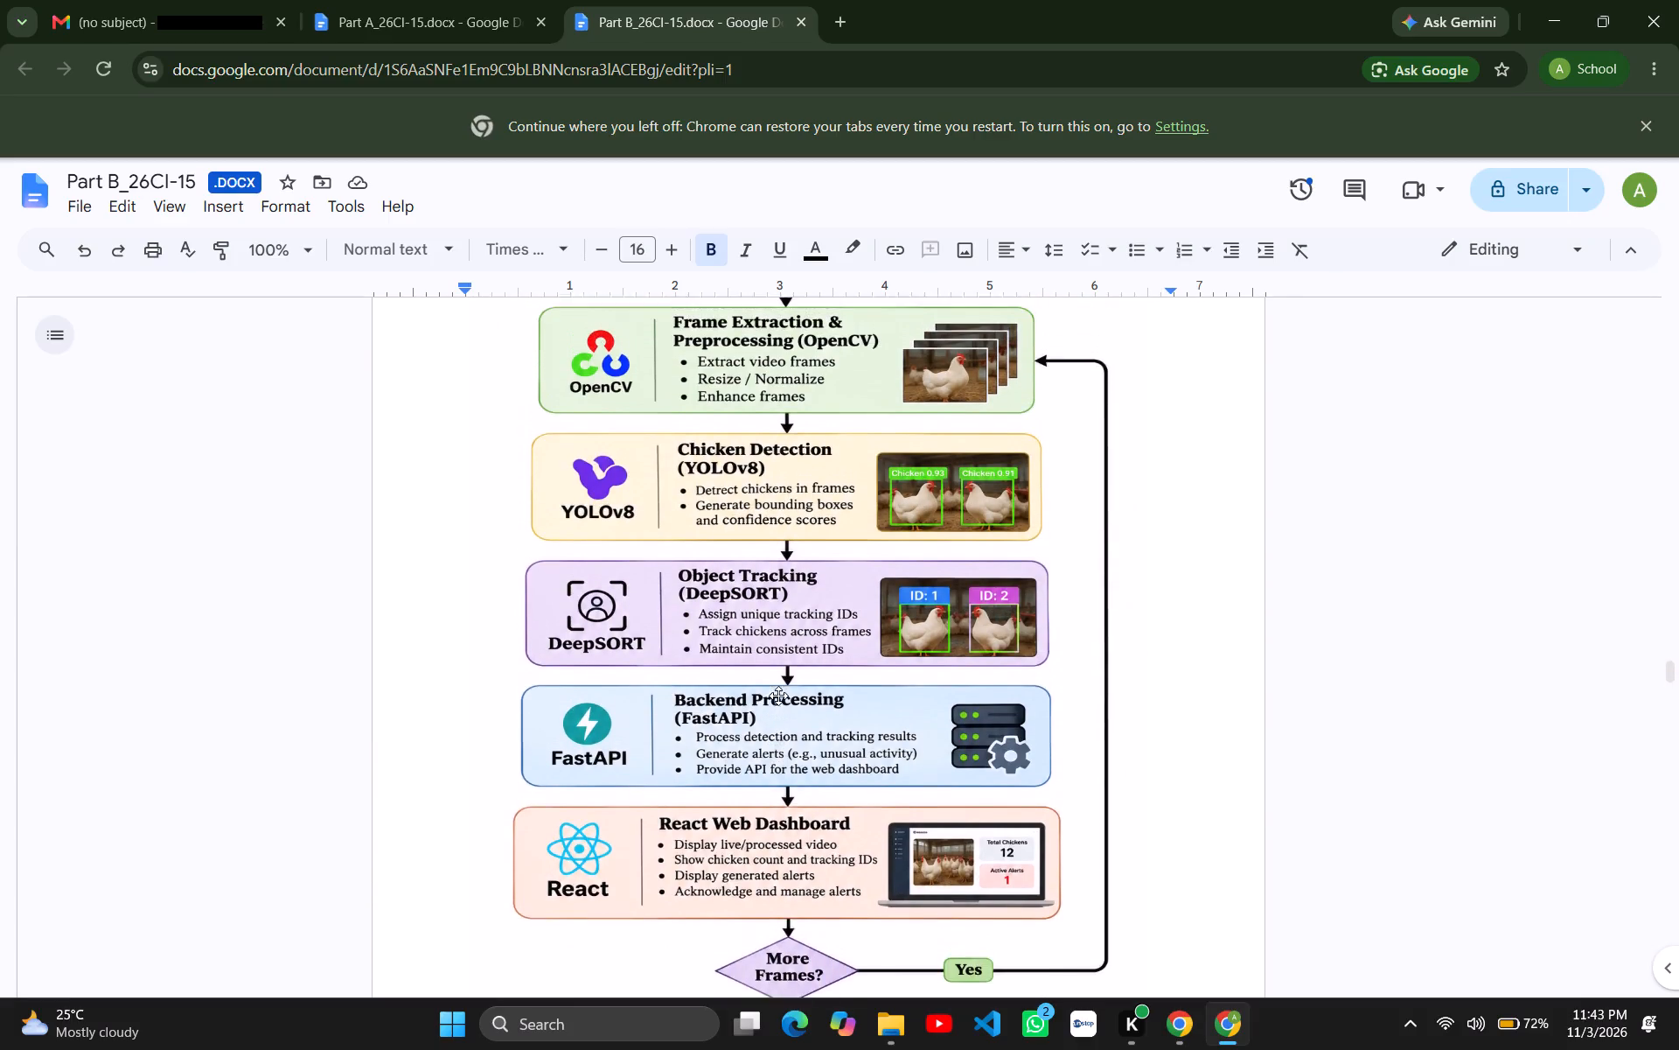
Examine the page break around the Fig. 5.1 workflow diagram and its caption in Part B to check the figure's page number.
scroll(778, 696, right, 1)
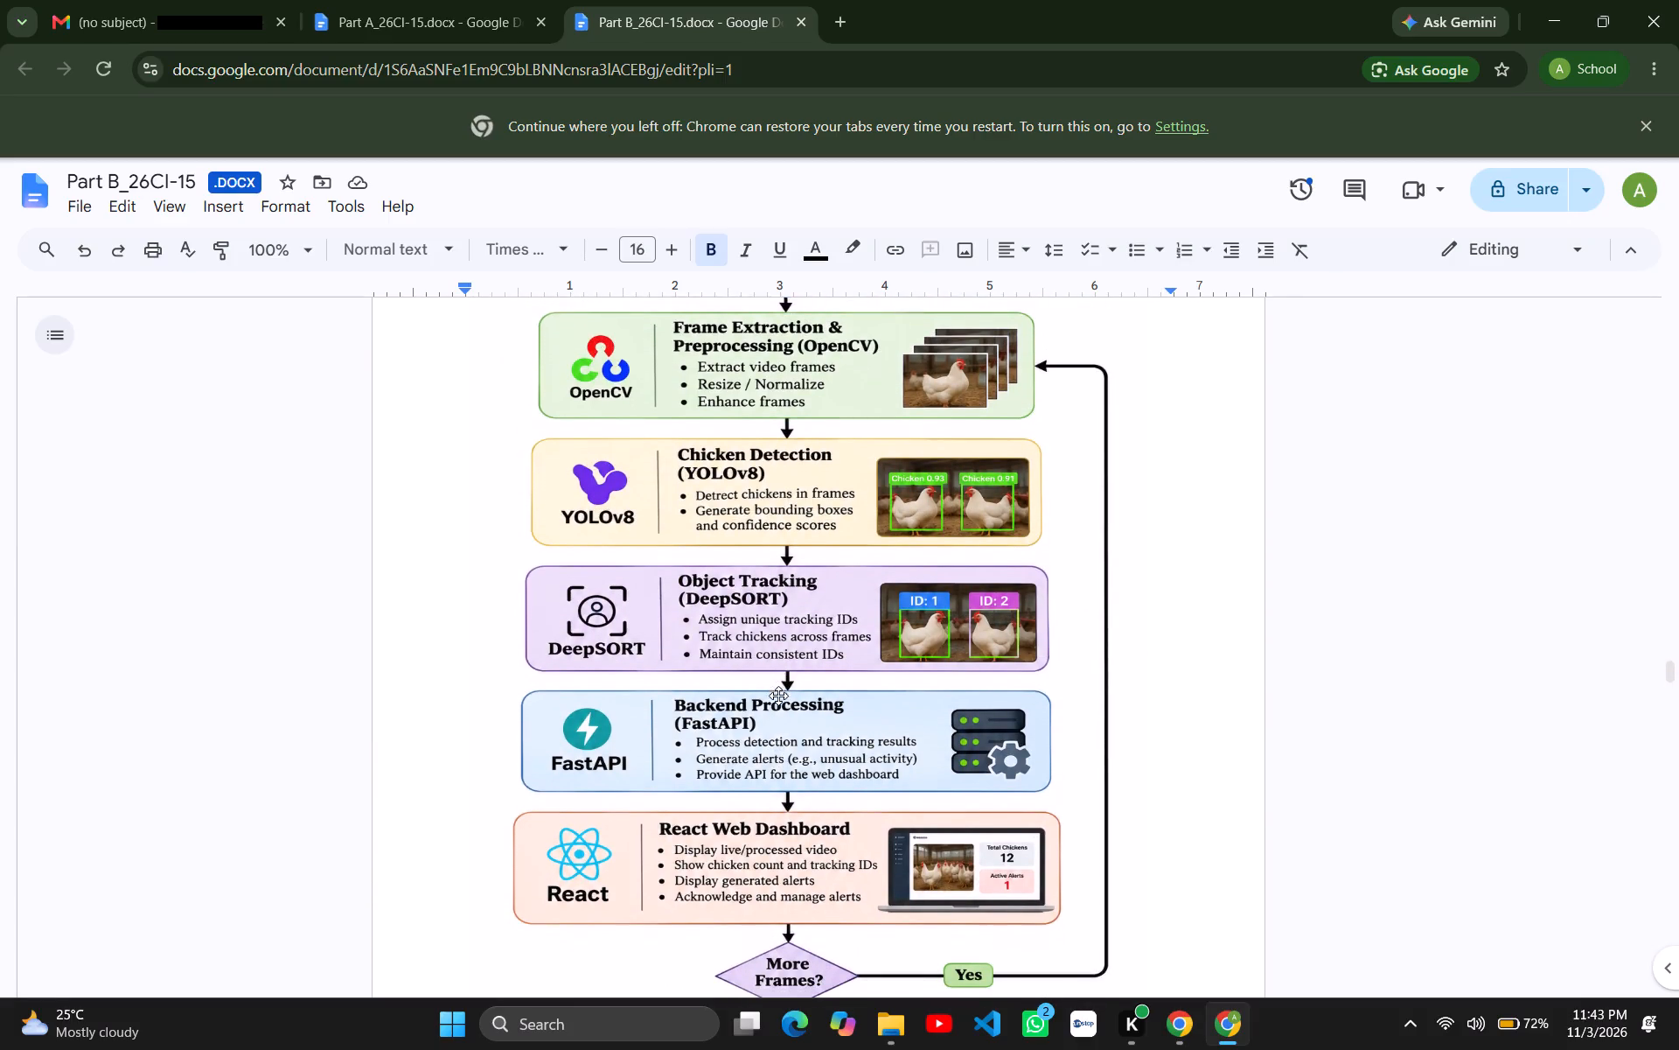
scroll(778, 696, right, 1)
scroll(778, 696, down, 3)
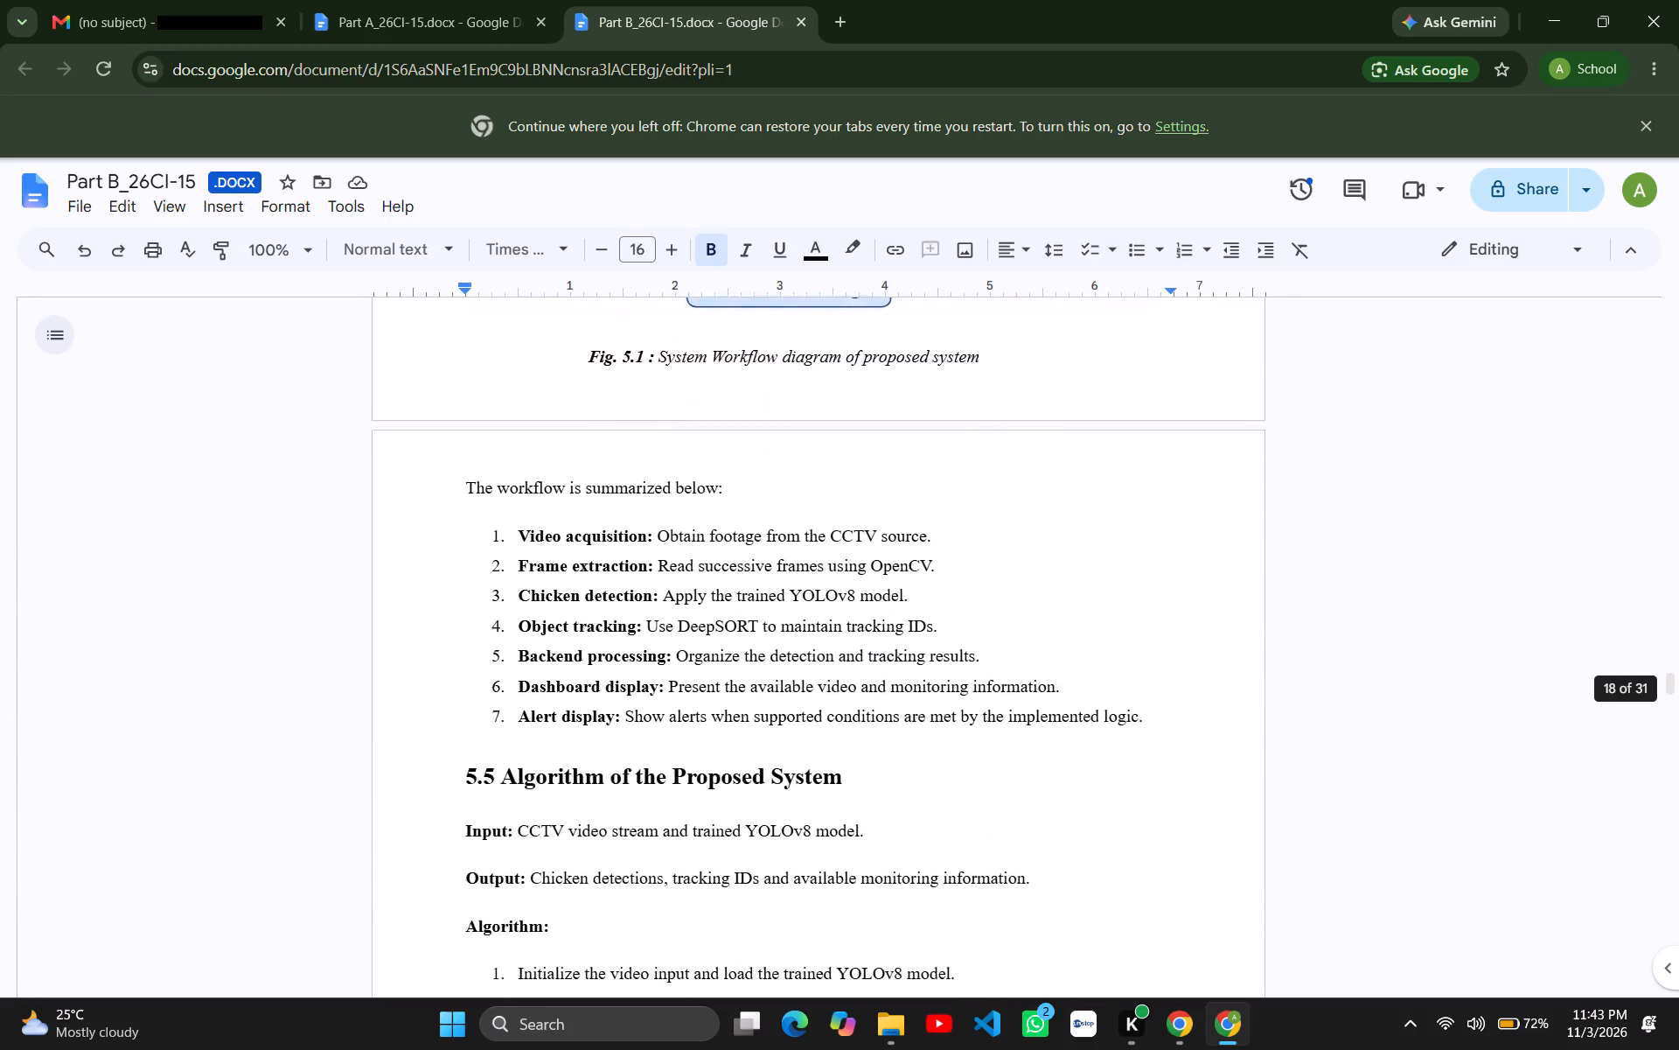
scroll(778, 696, up, 3)
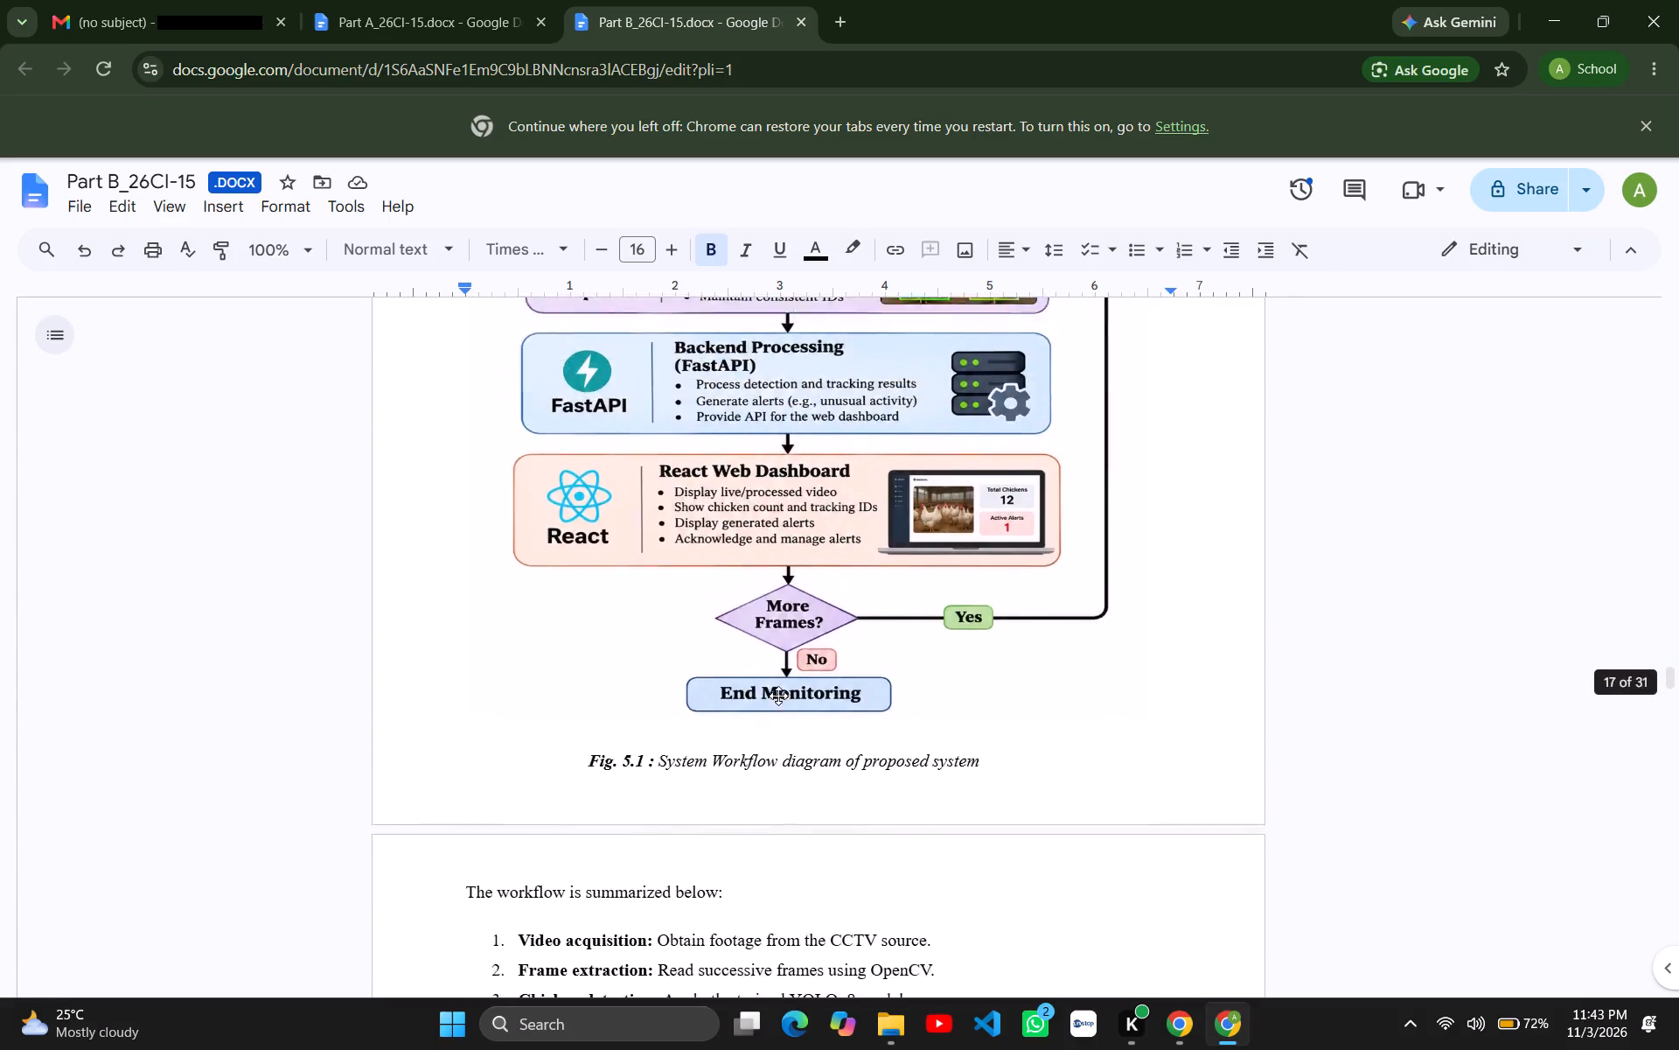
scroll(778, 696, up, 1)
scroll(778, 696, down, 3)
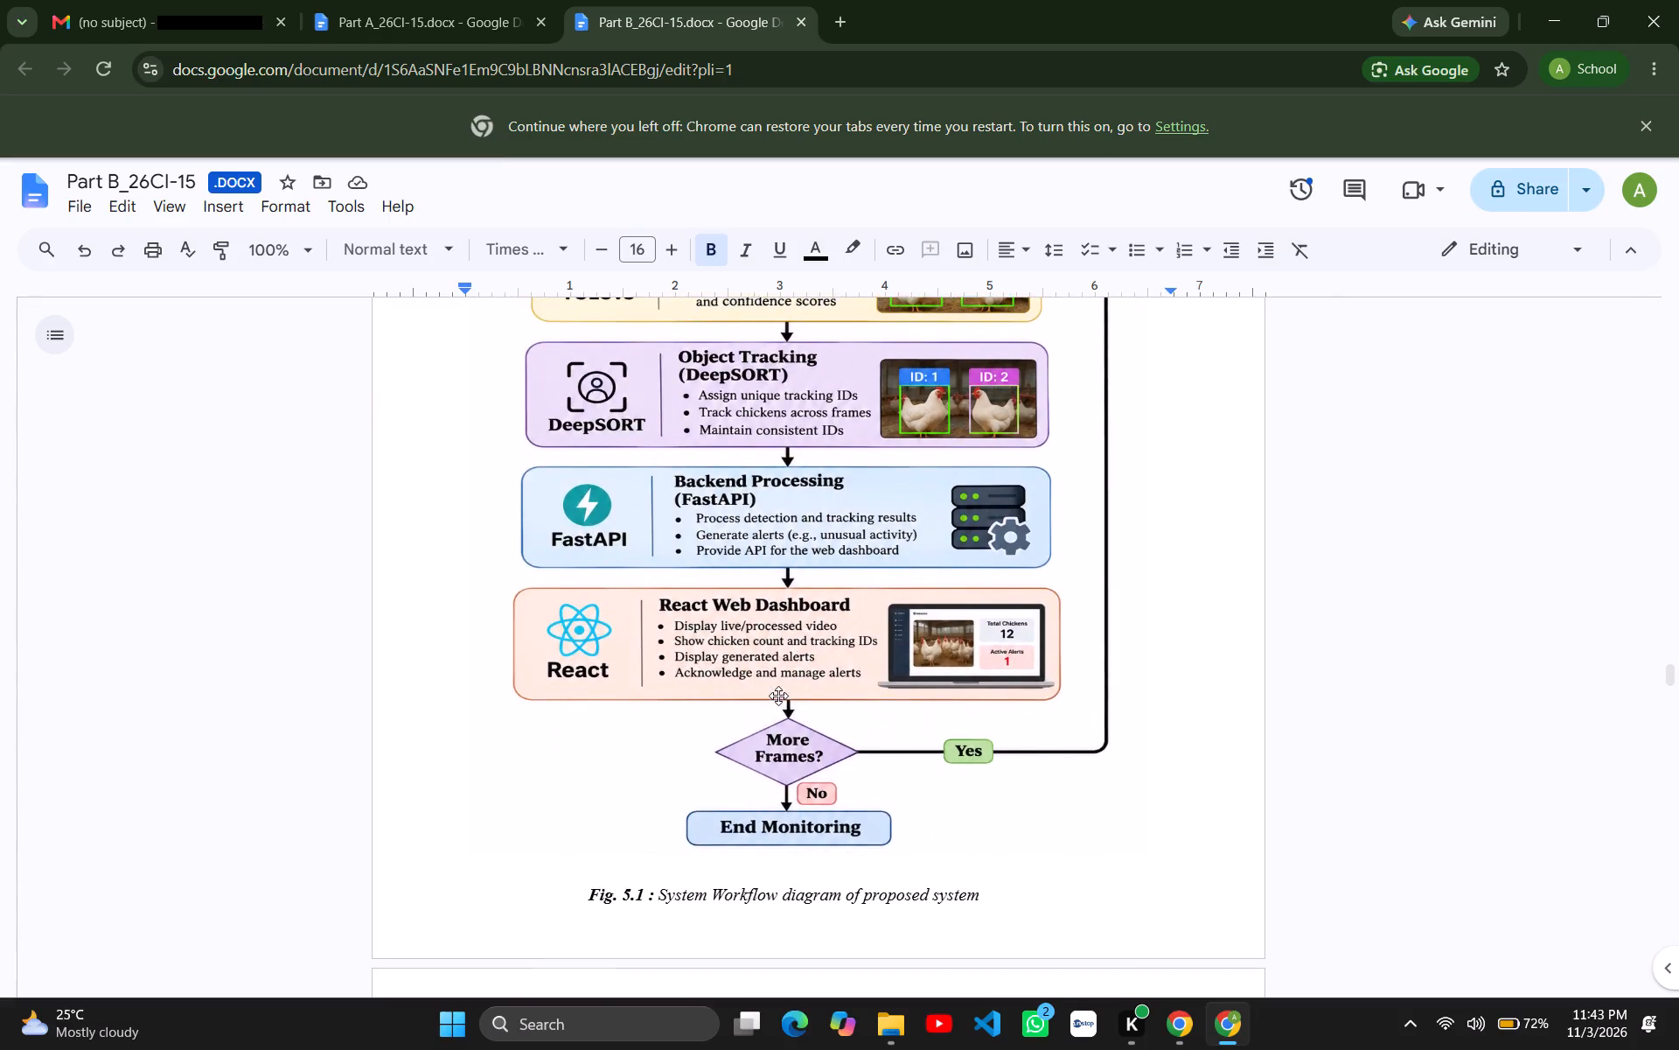
scroll(778, 696, down, 1)
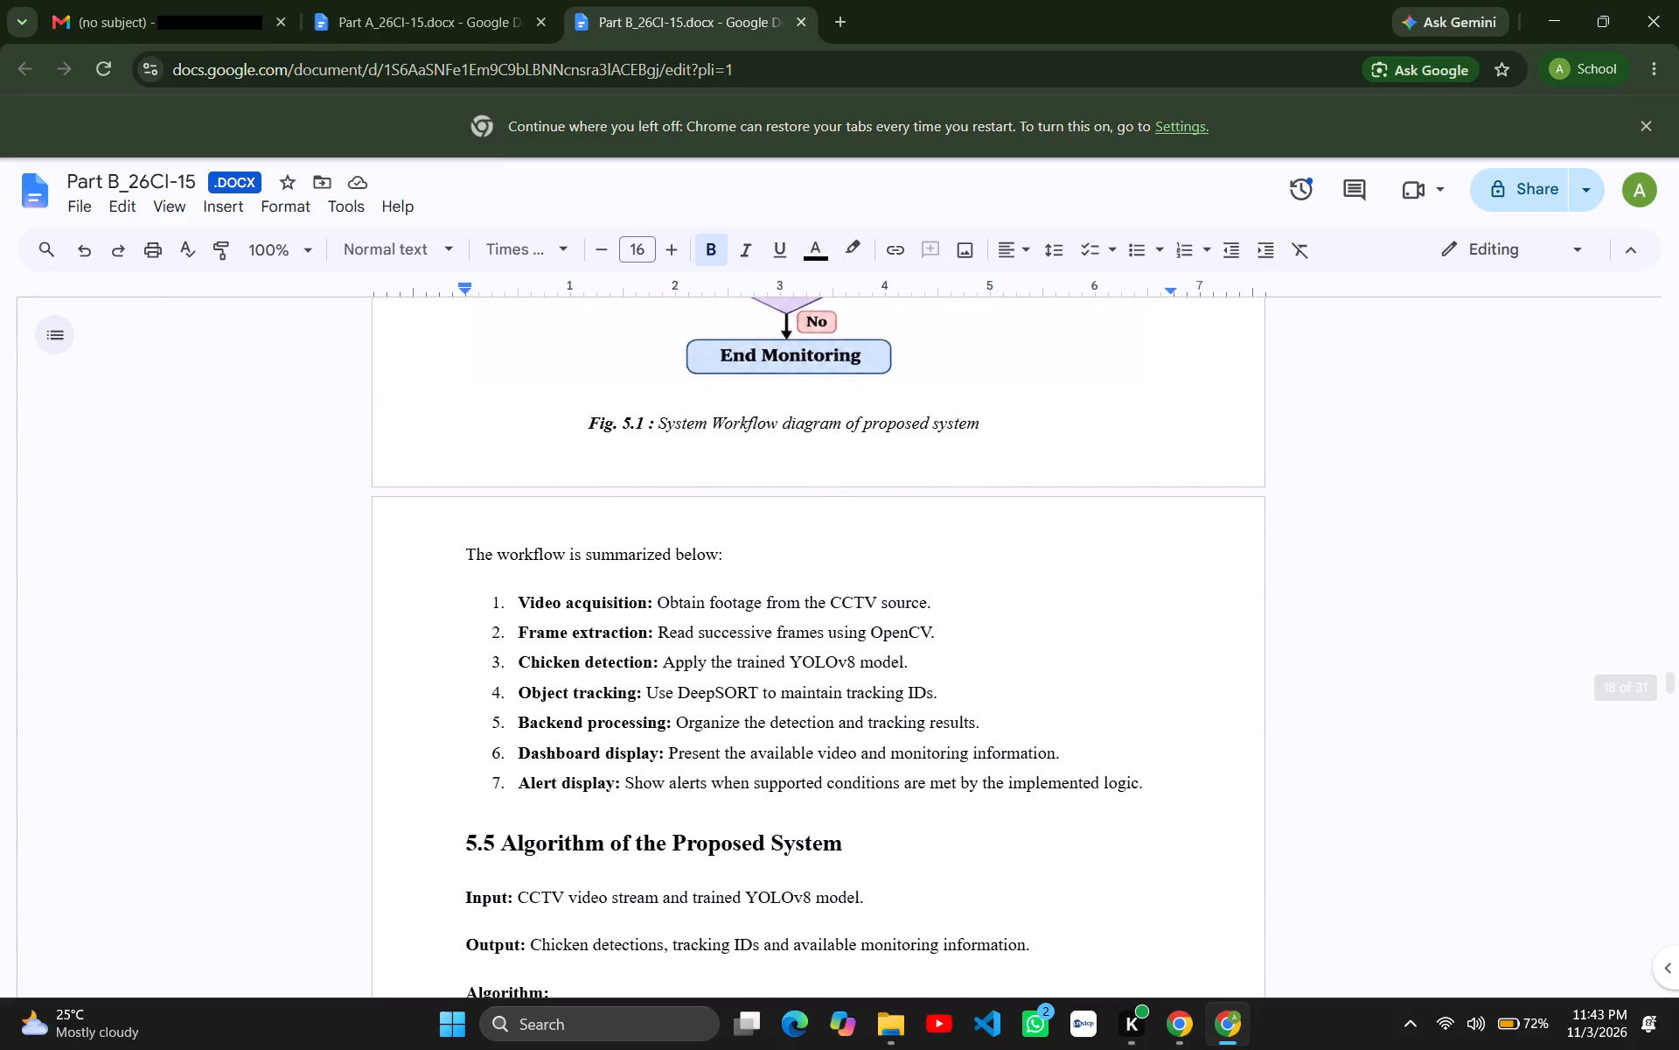
scroll(778, 696, up, 2)
scroll(778, 696, down, 1)
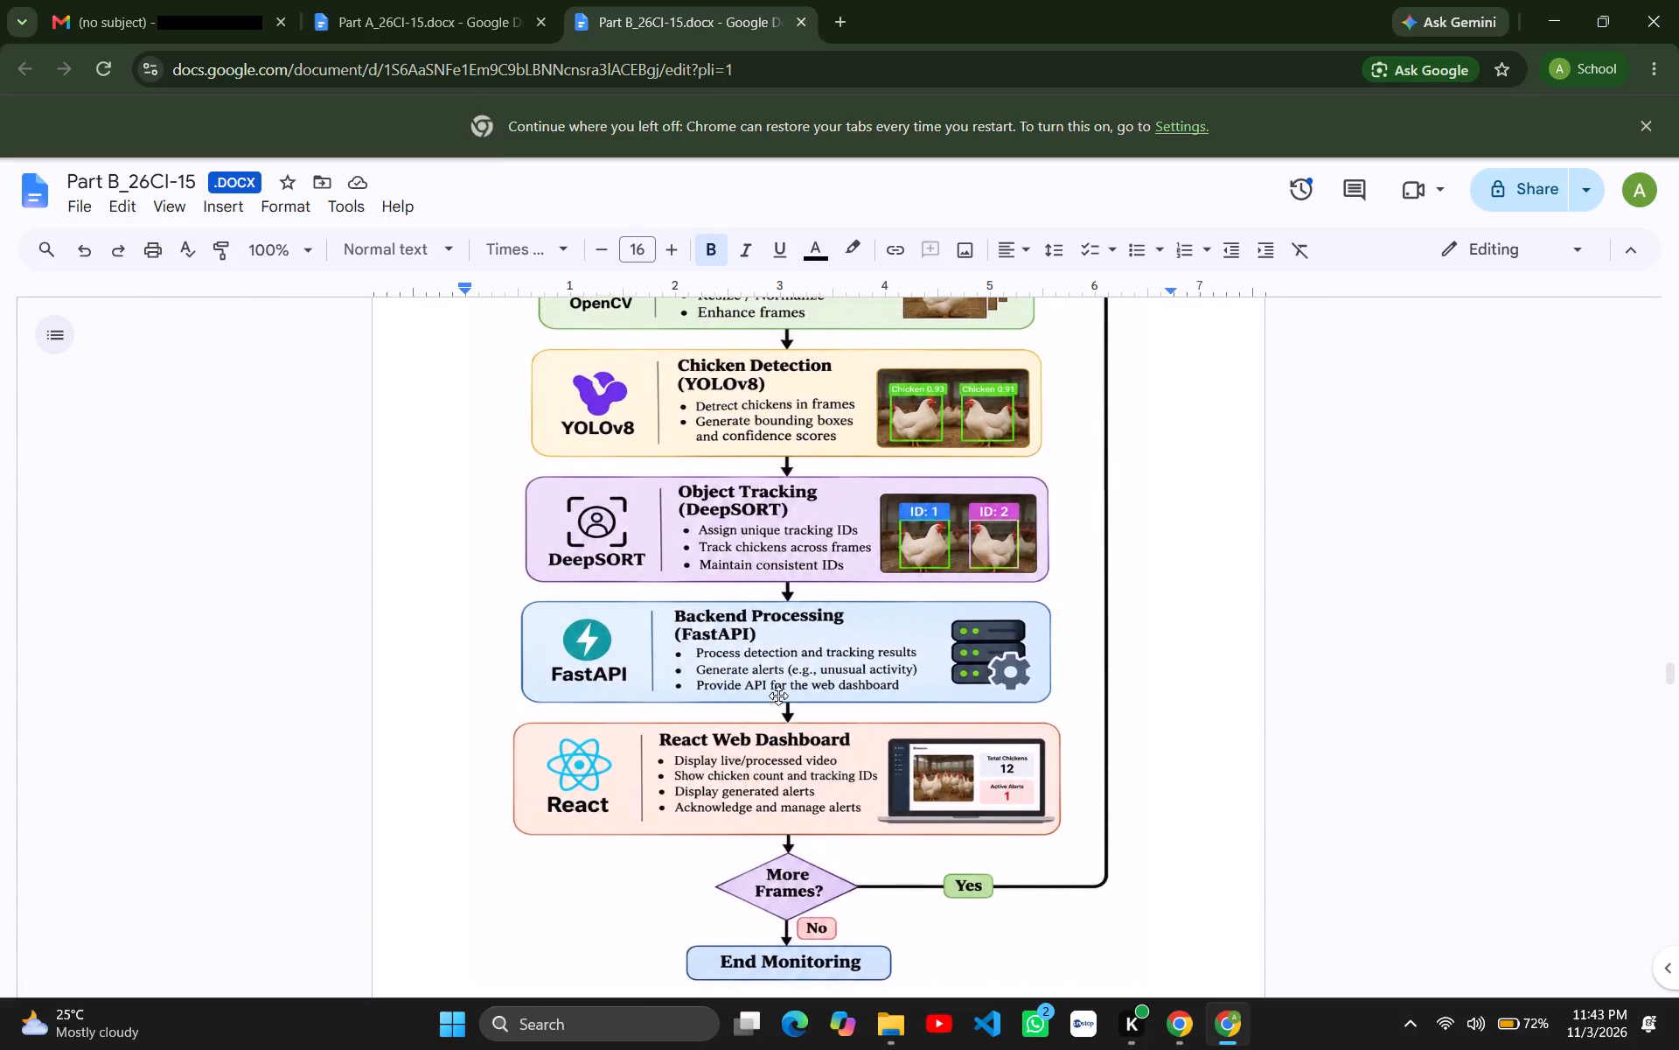
scroll(778, 696, down, 3)
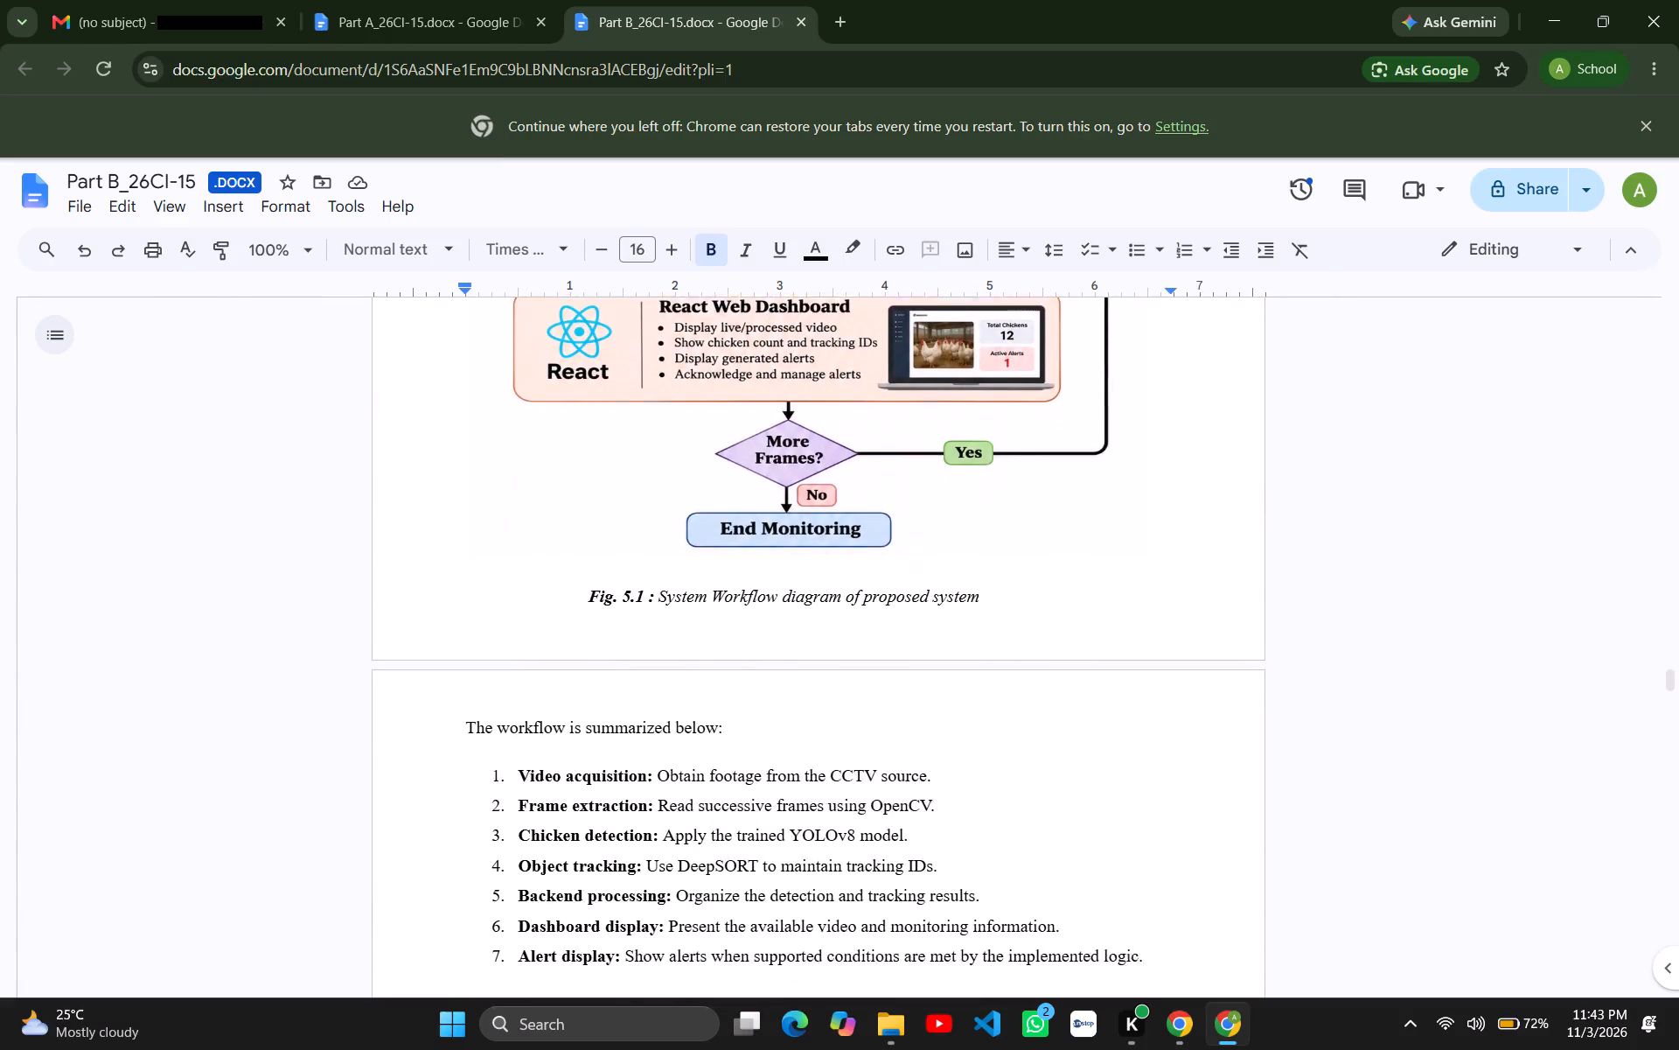
scroll(778, 696, up, 1)
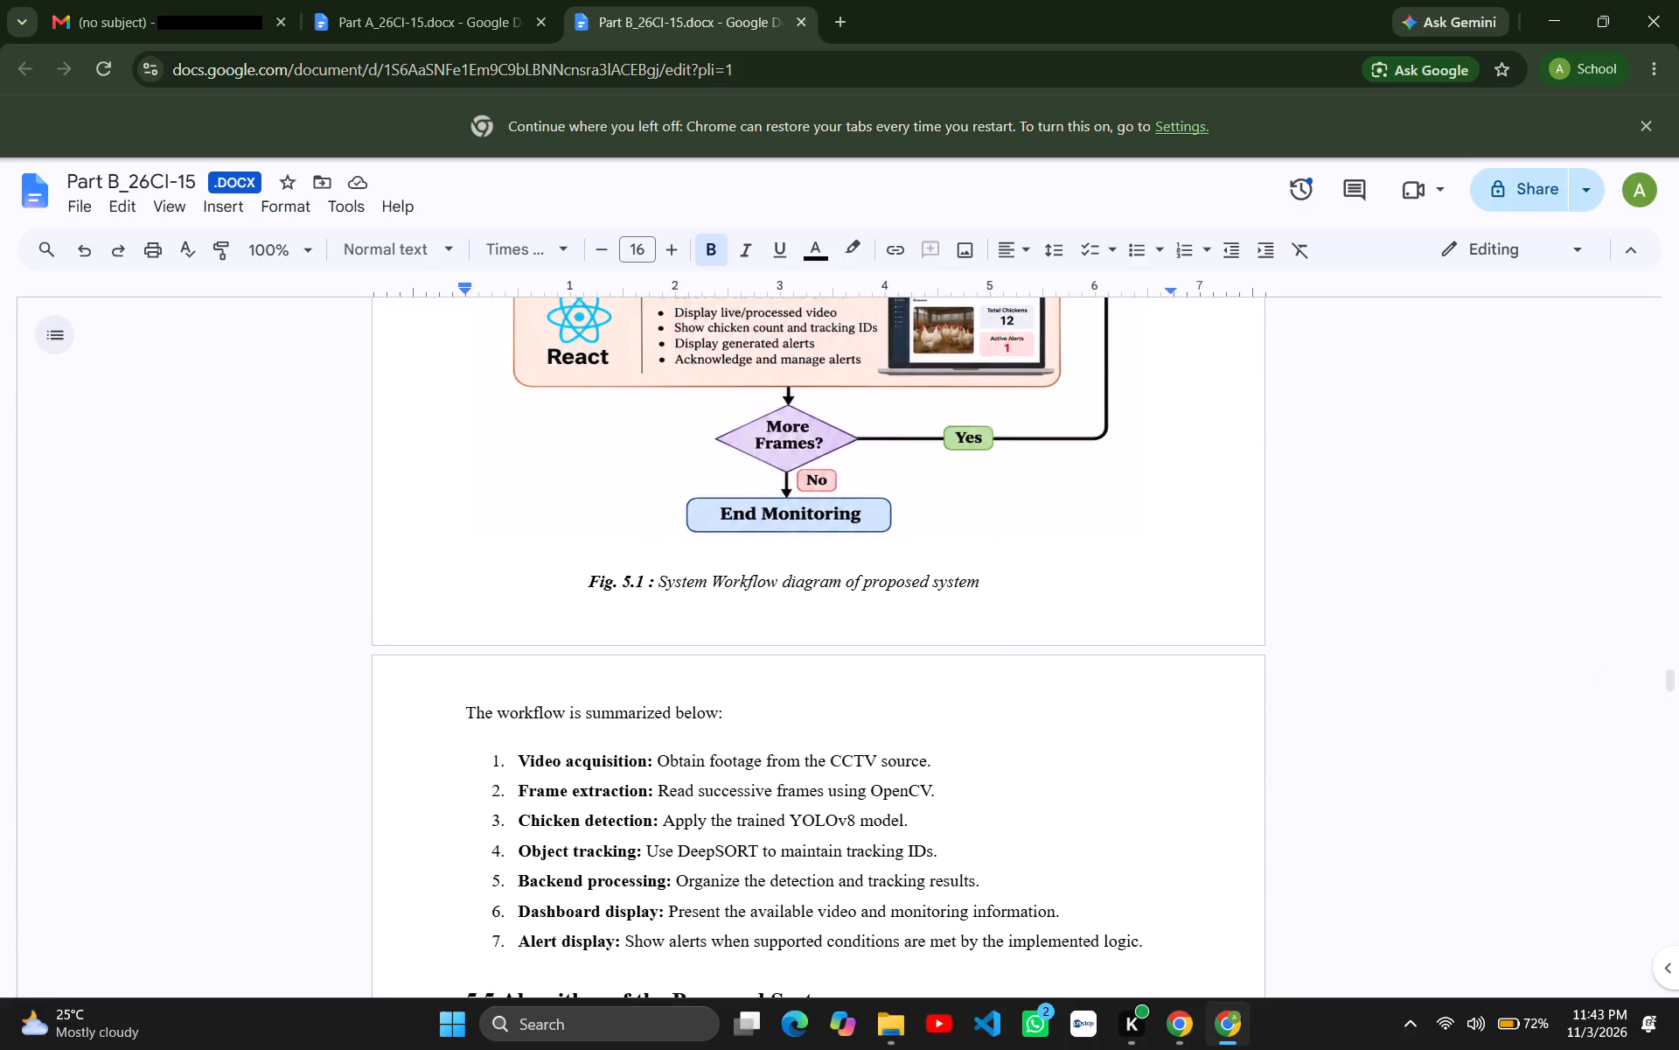
scroll(778, 696, up, 2)
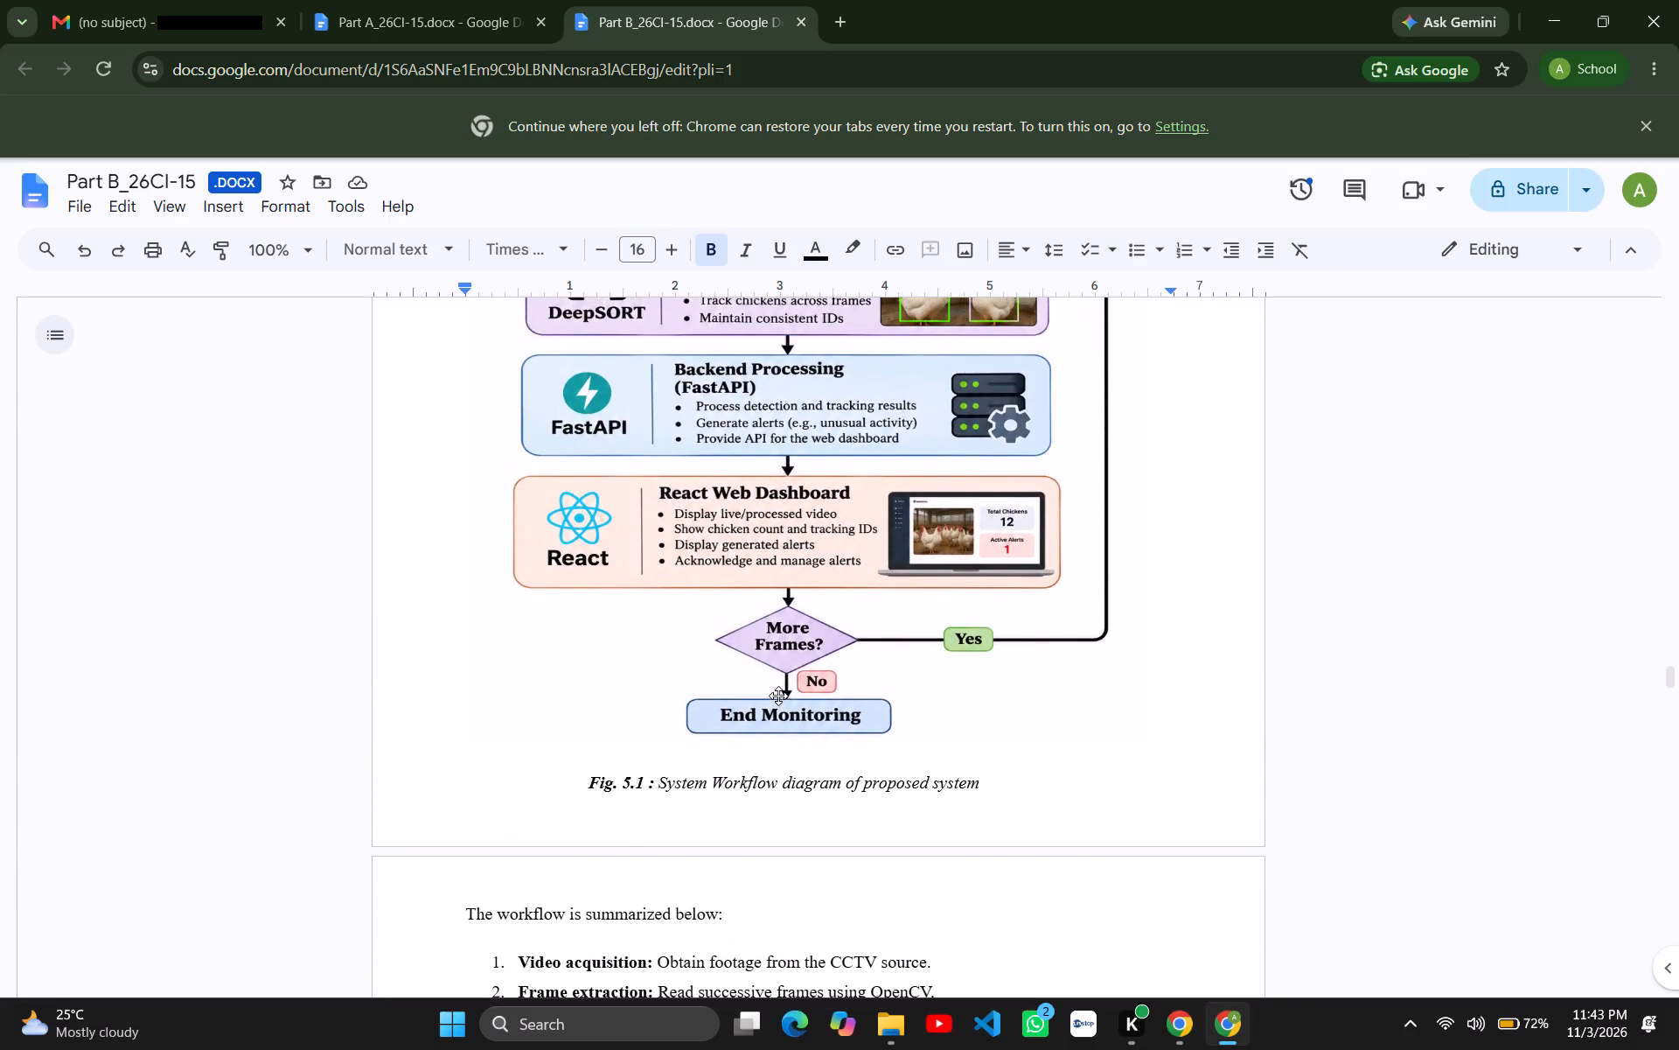
scroll(778, 696, up, 1)
scroll(778, 696, down, 1)
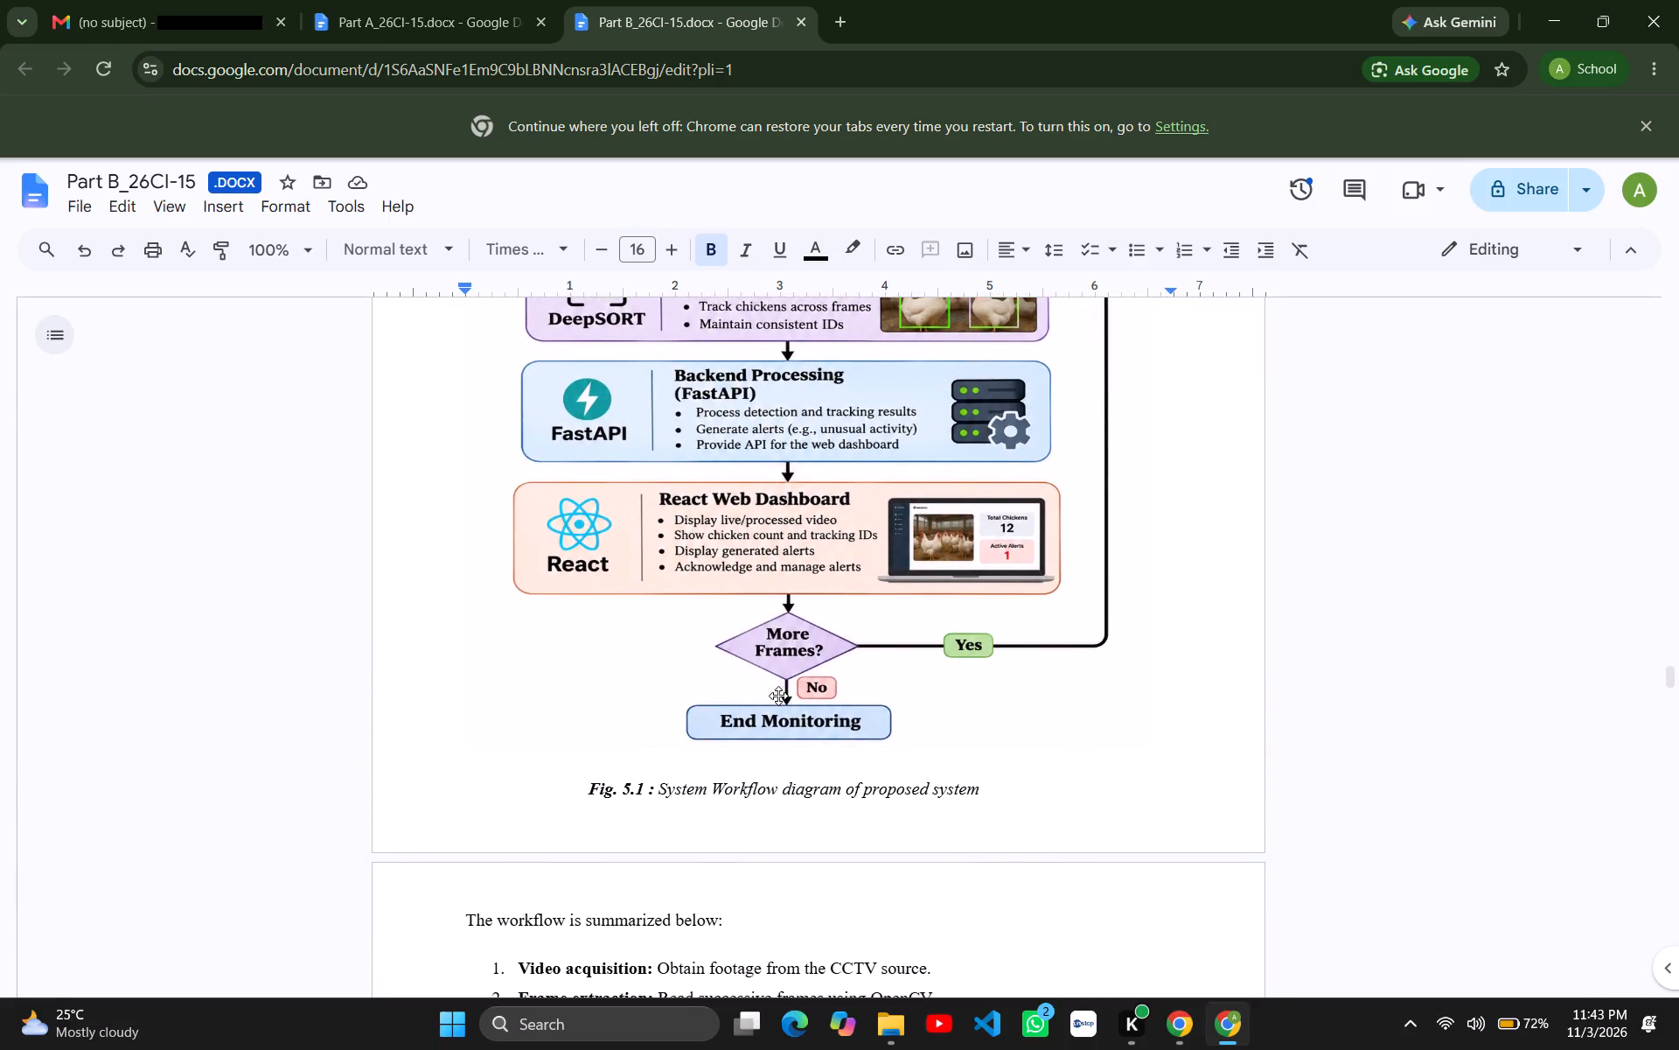
scroll(778, 696, down, 2)
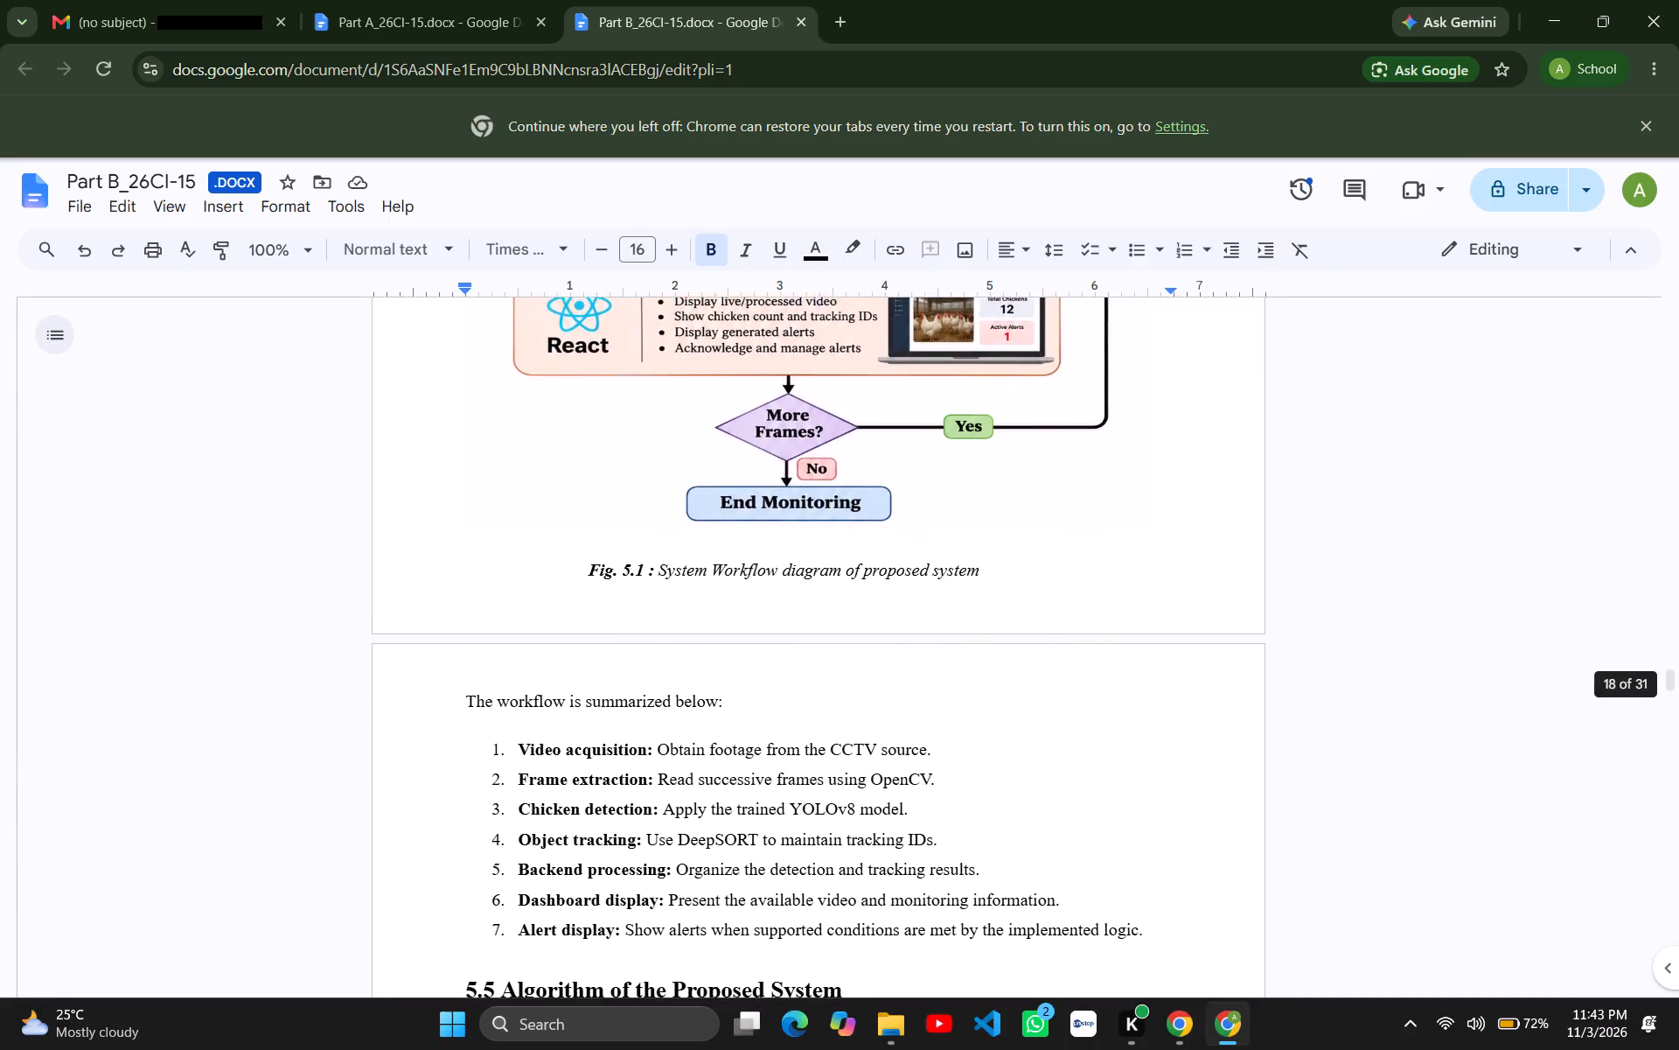
scroll(778, 696, down, 1)
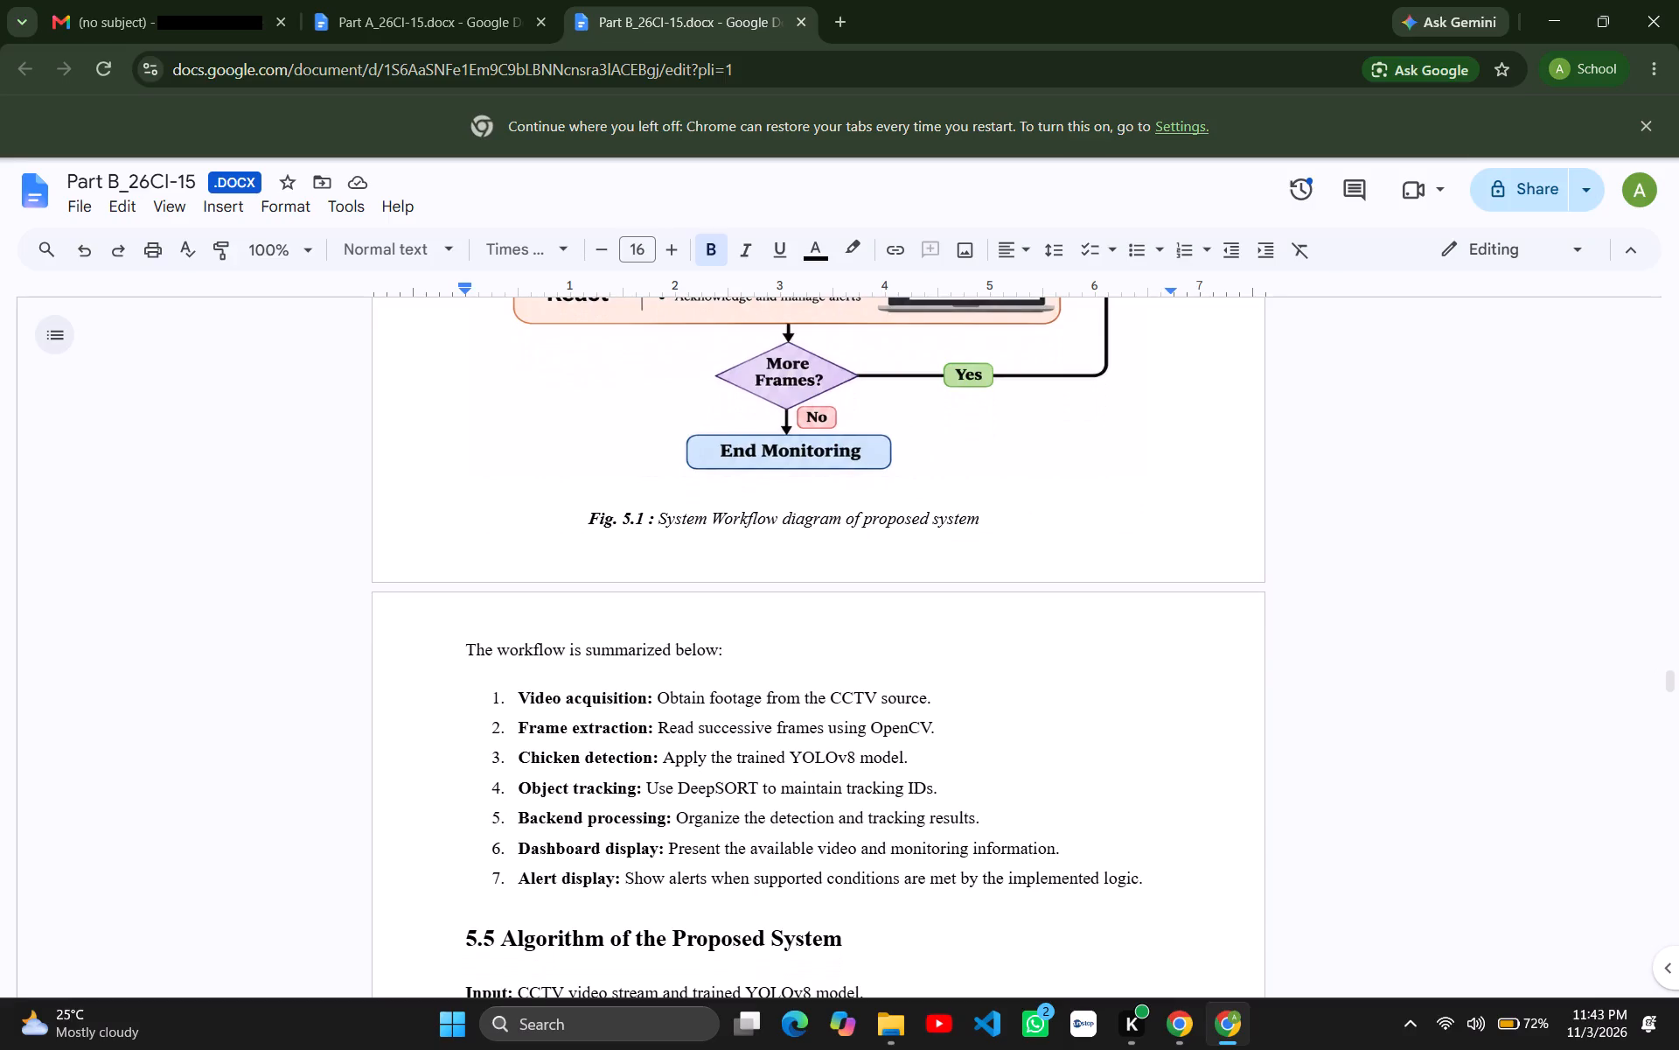
scroll(778, 696, up, 1)
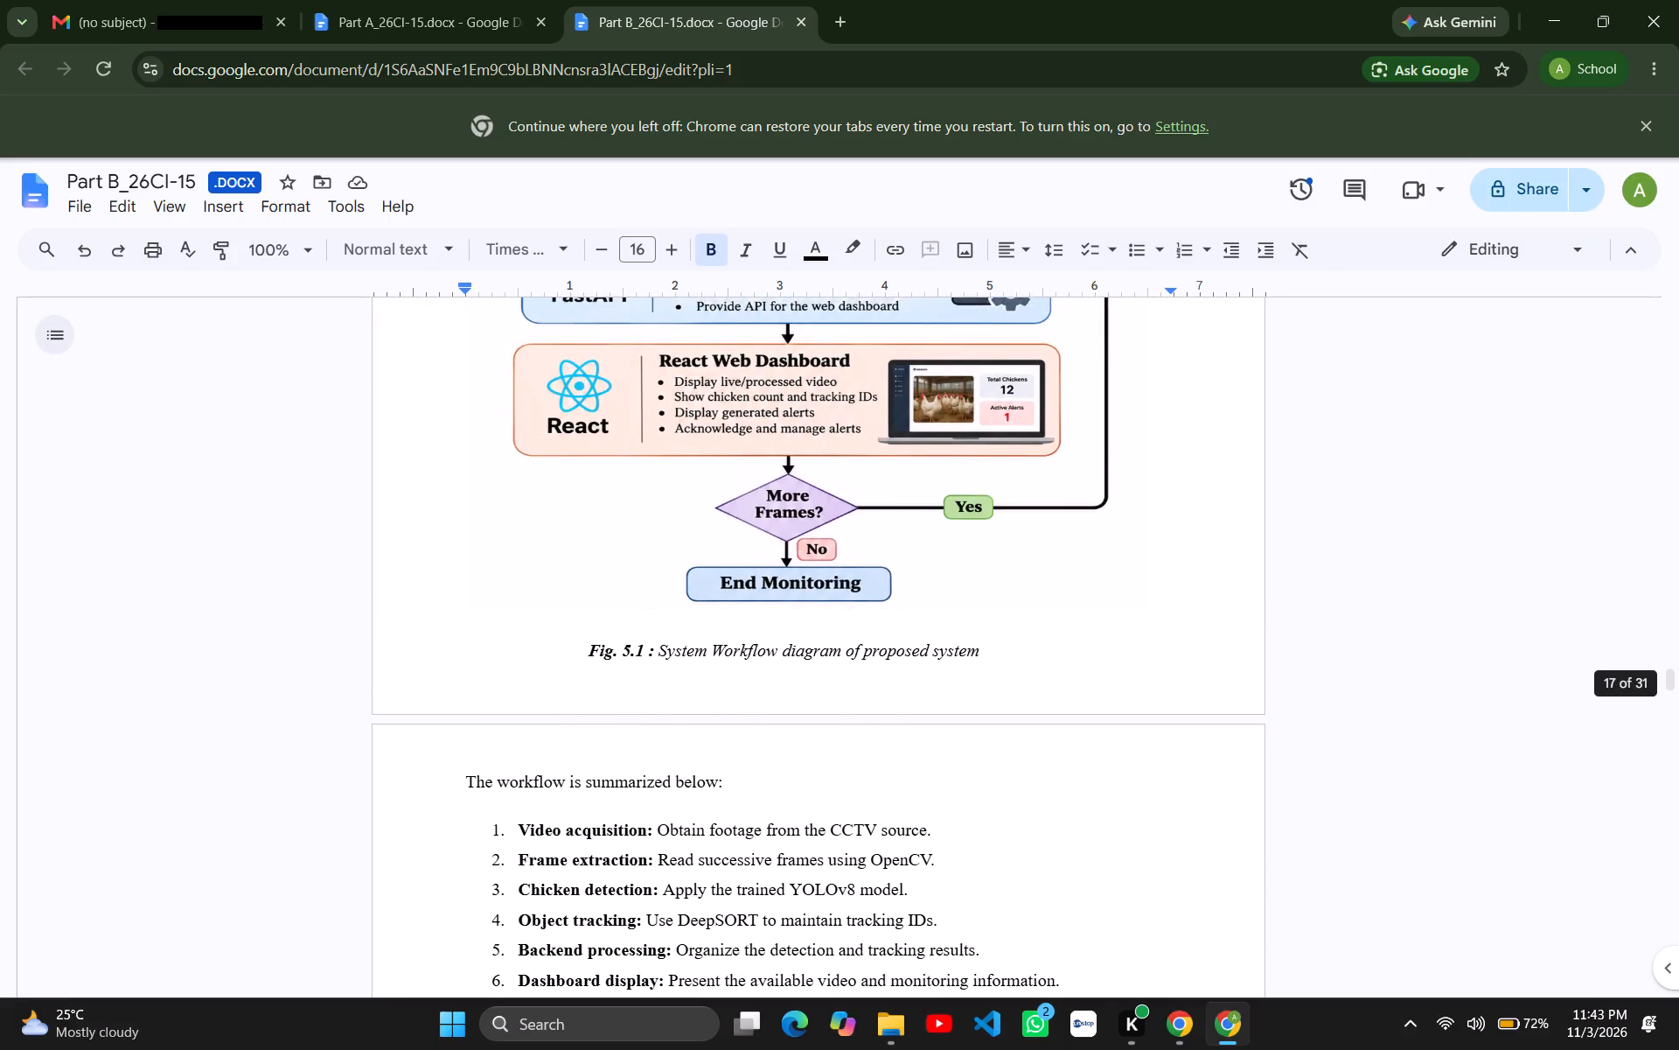
scroll(778, 696, up, 1)
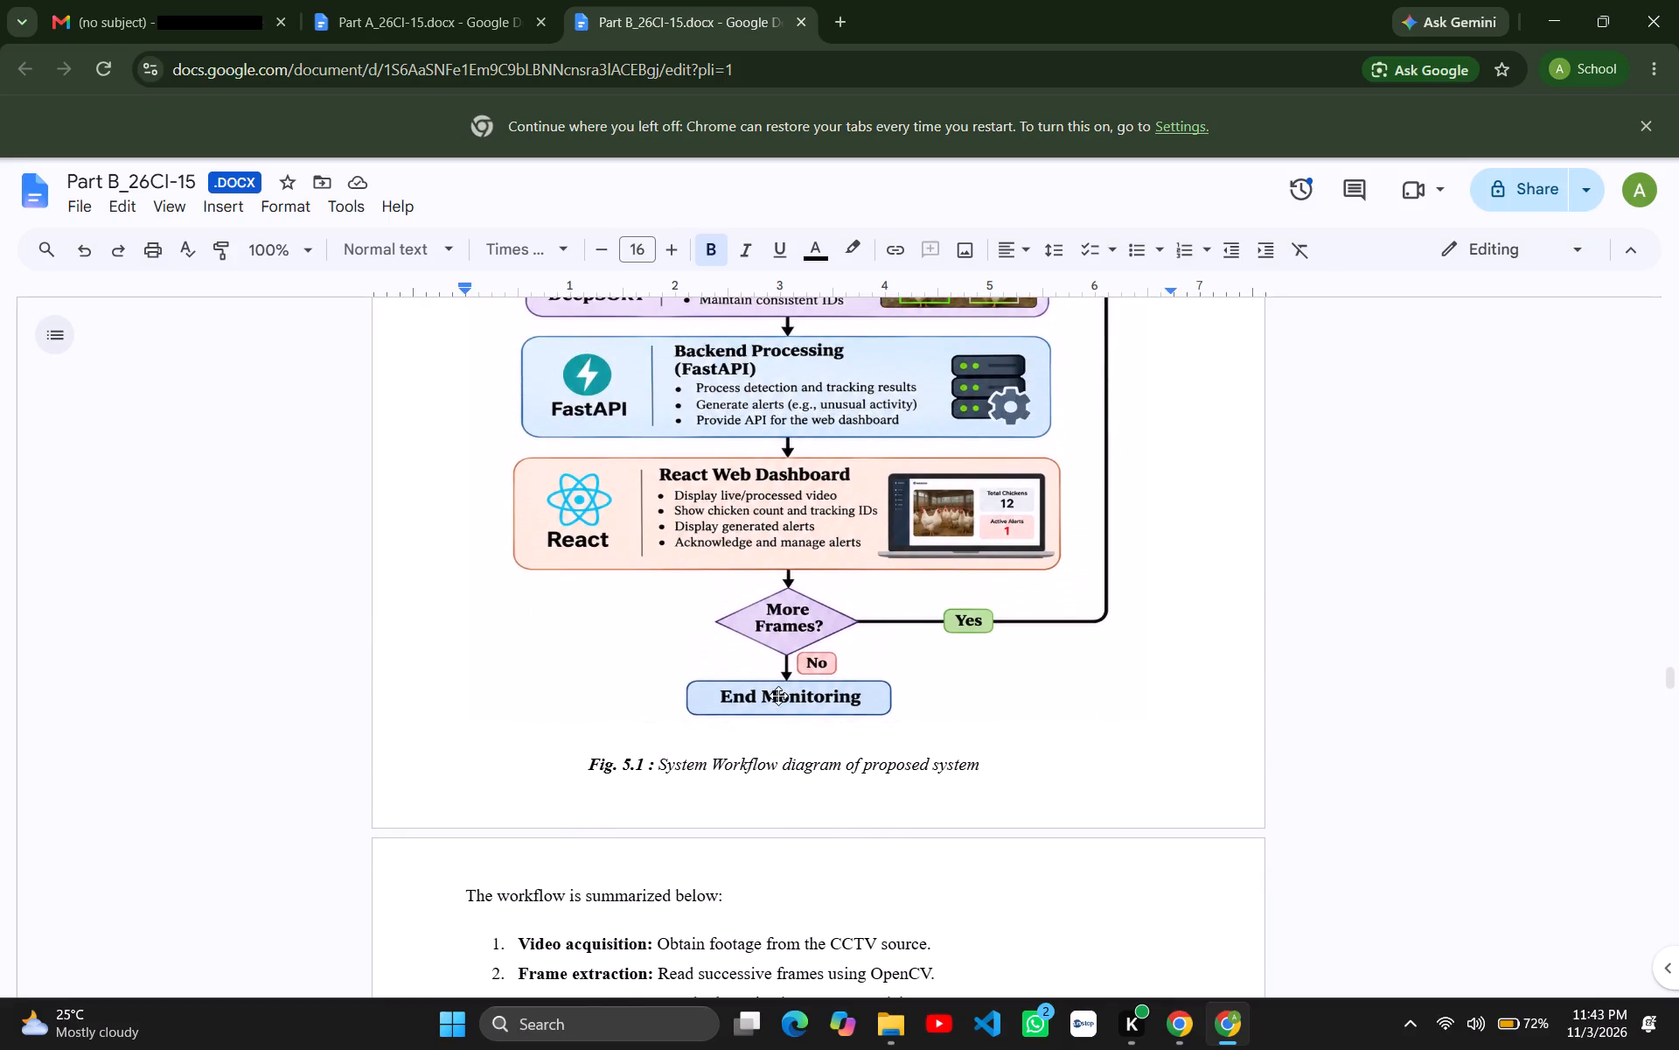
scroll(778, 696, down, 2)
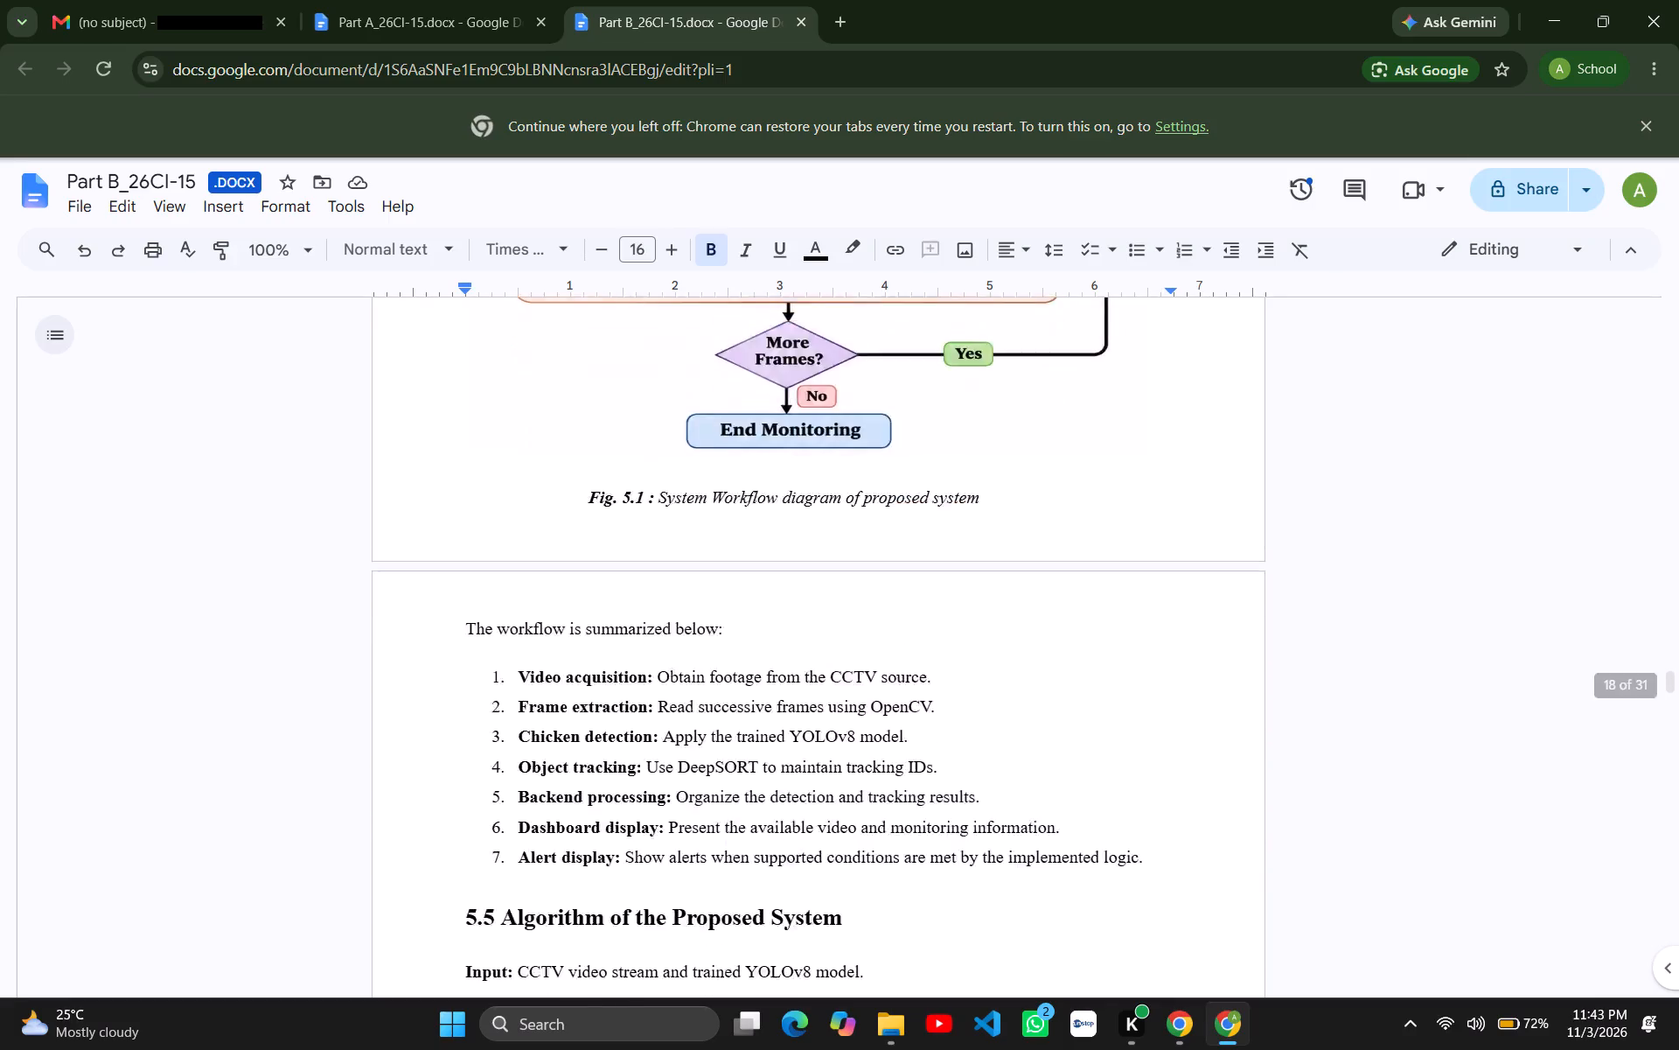
scroll(778, 696, up, 1)
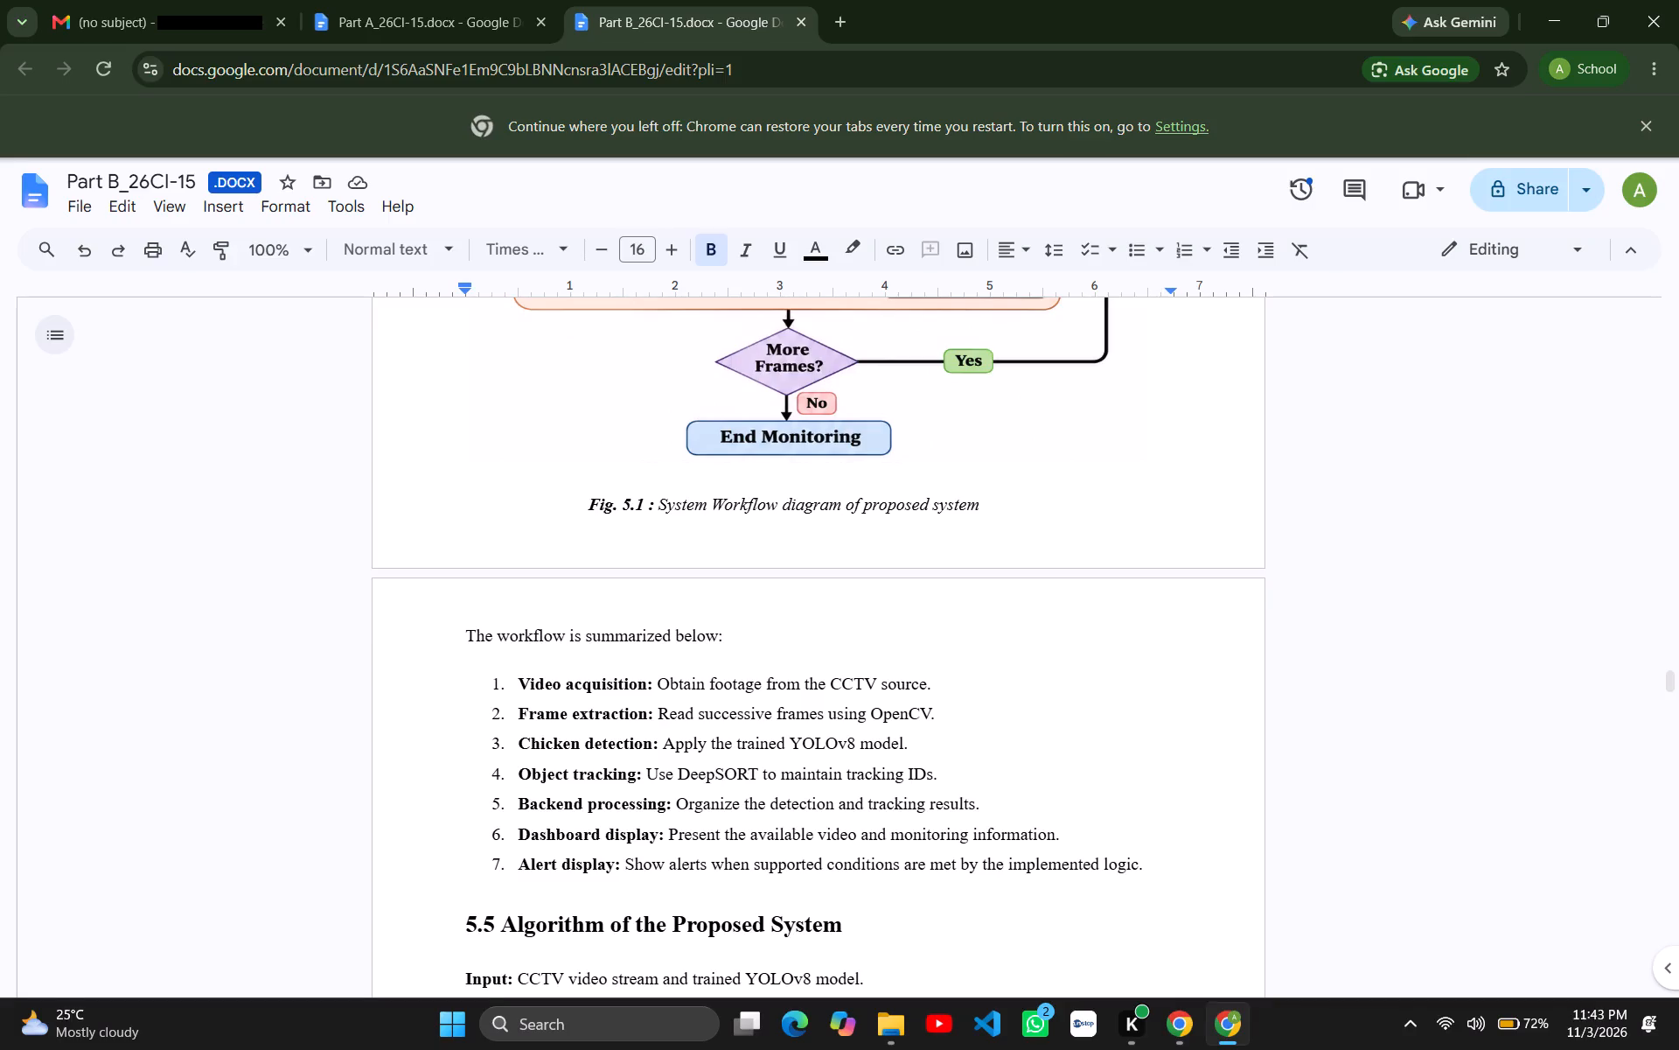
Review sections 5.5 to 5.7 of Part B through to the end of Chapter 5 and the page that follows.
scroll(742, 751, down, 3)
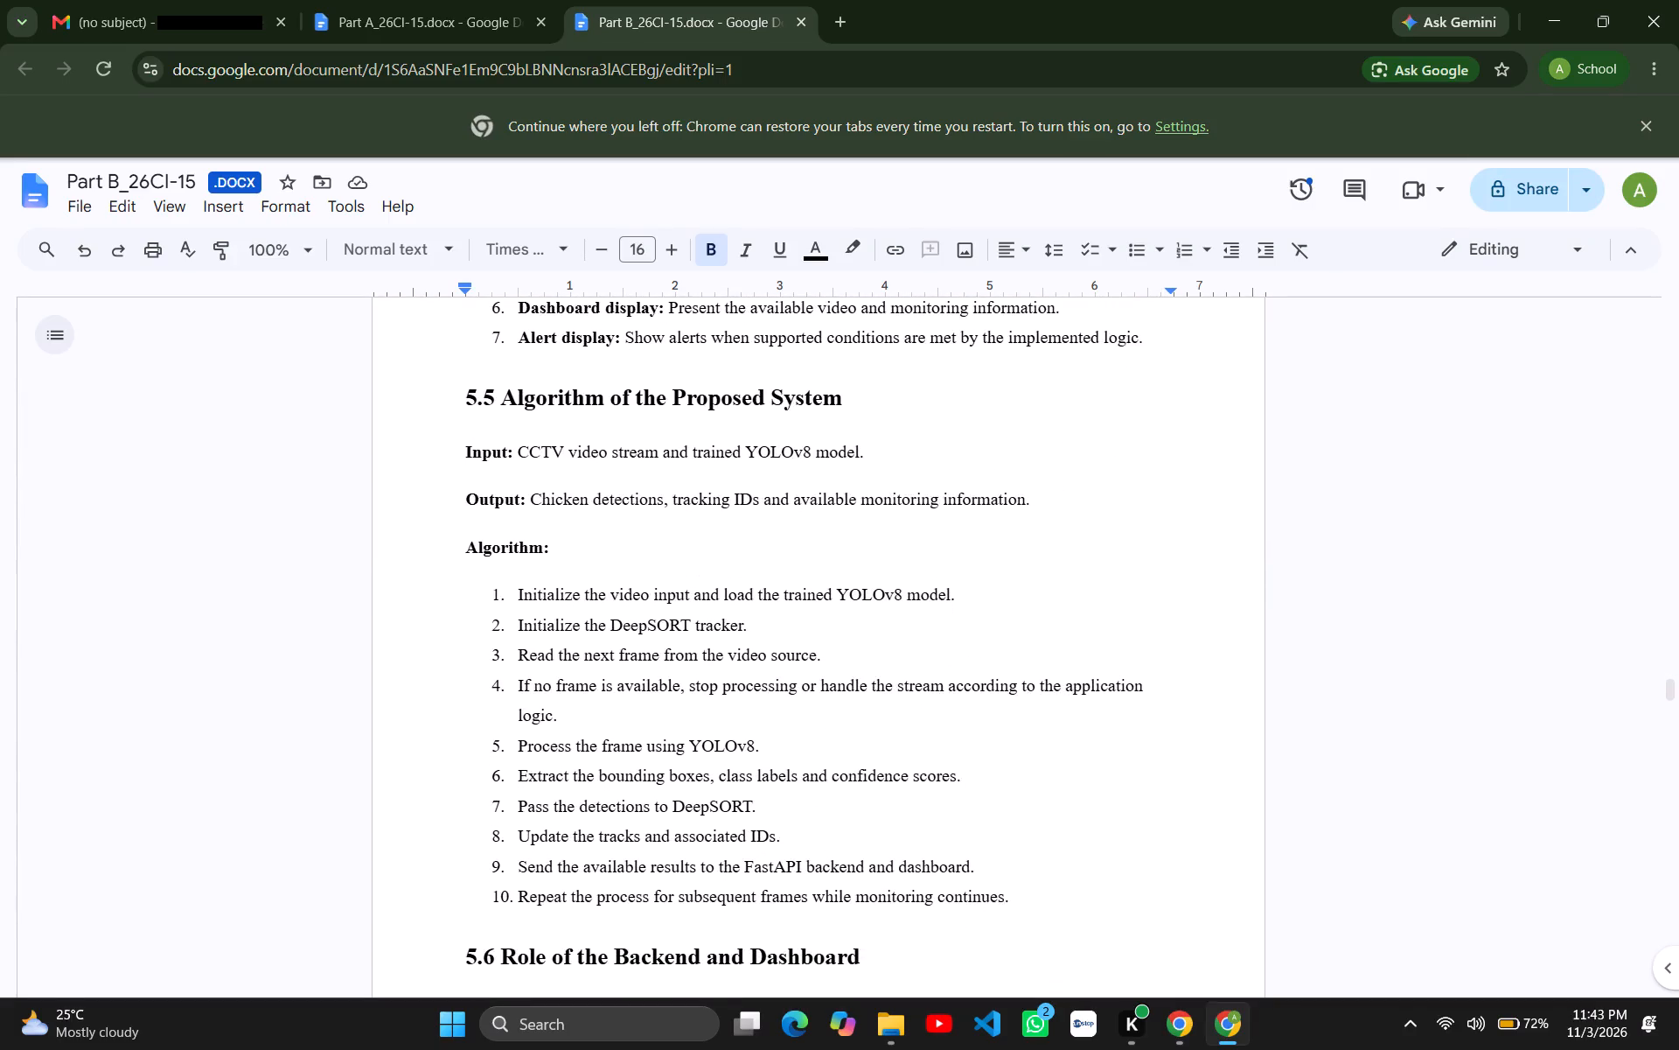
scroll(742, 751, down, 3)
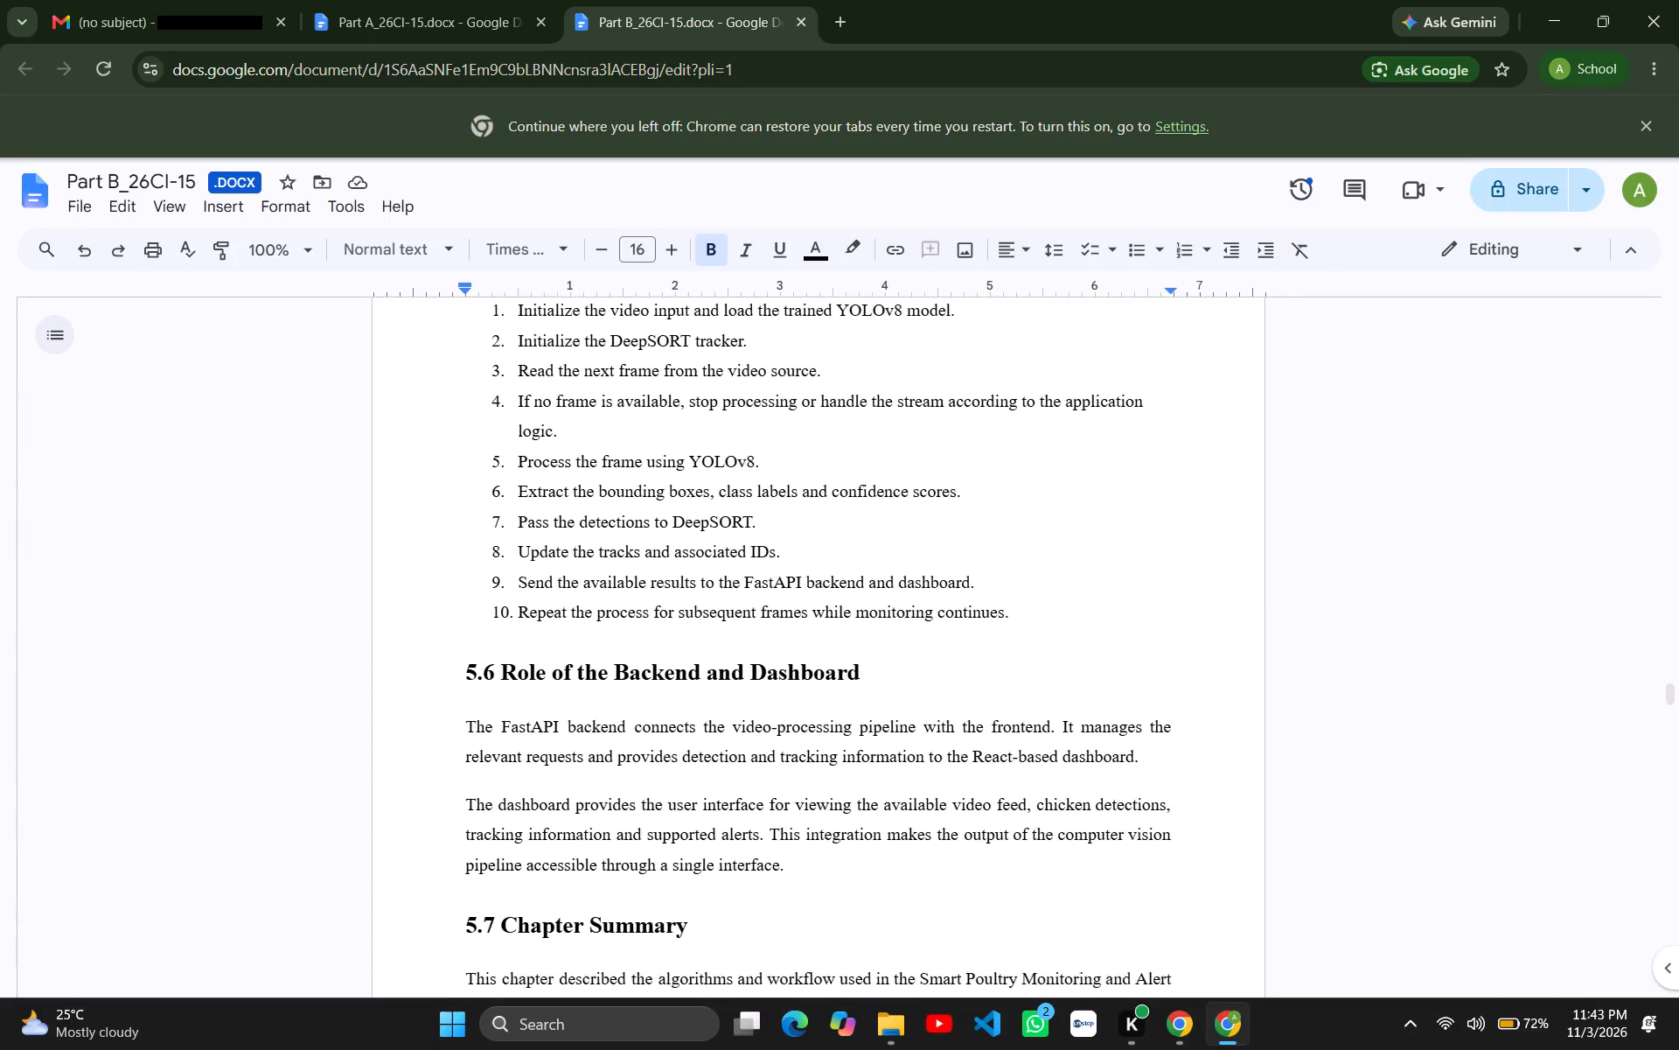
scroll(742, 751, up, 2)
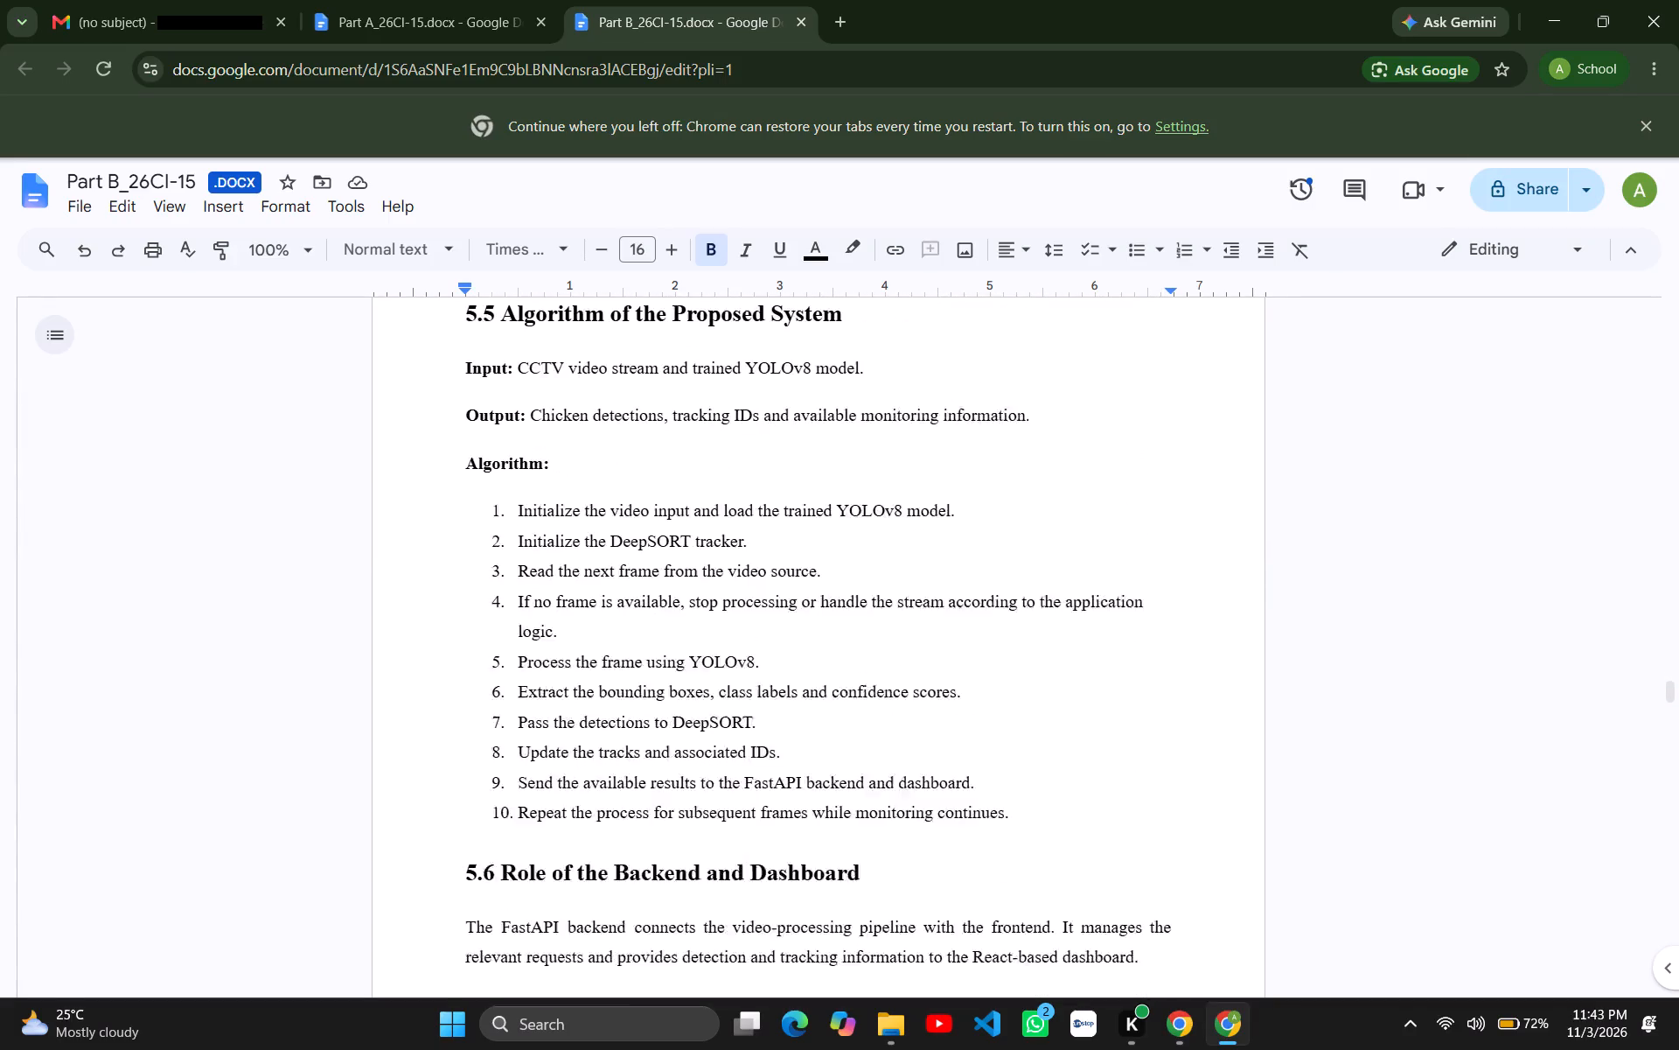
scroll(742, 751, down, 4)
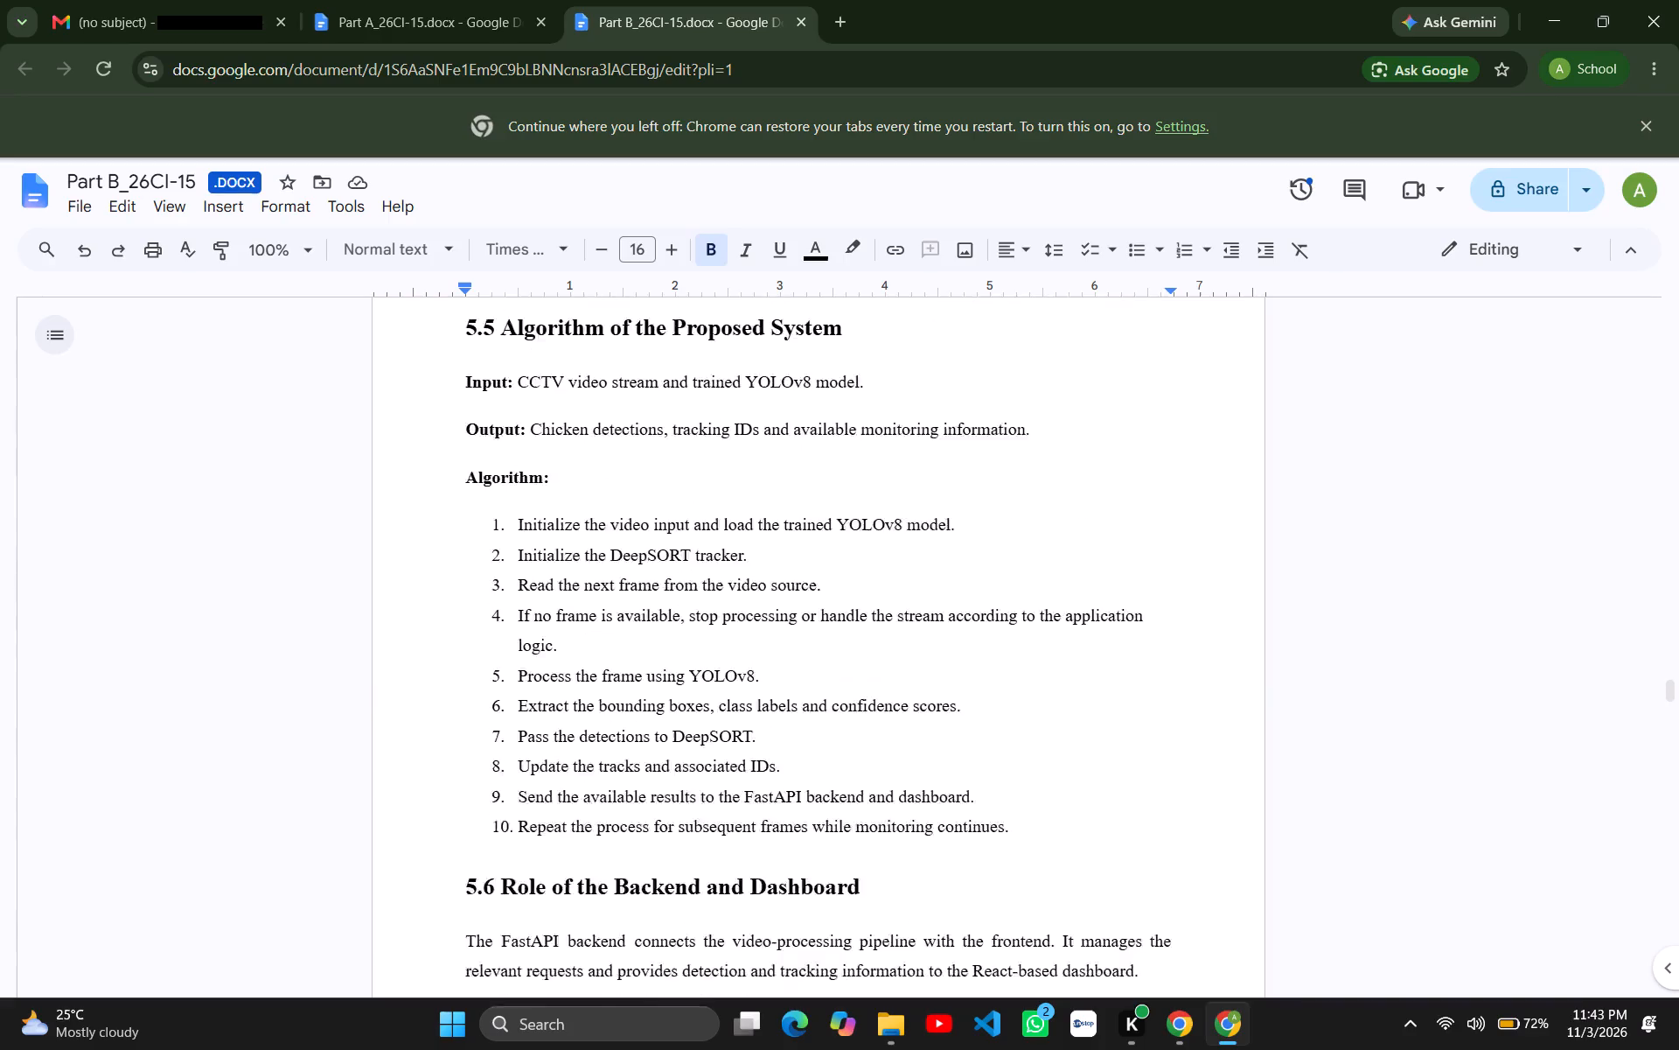
scroll(742, 751, down, 5)
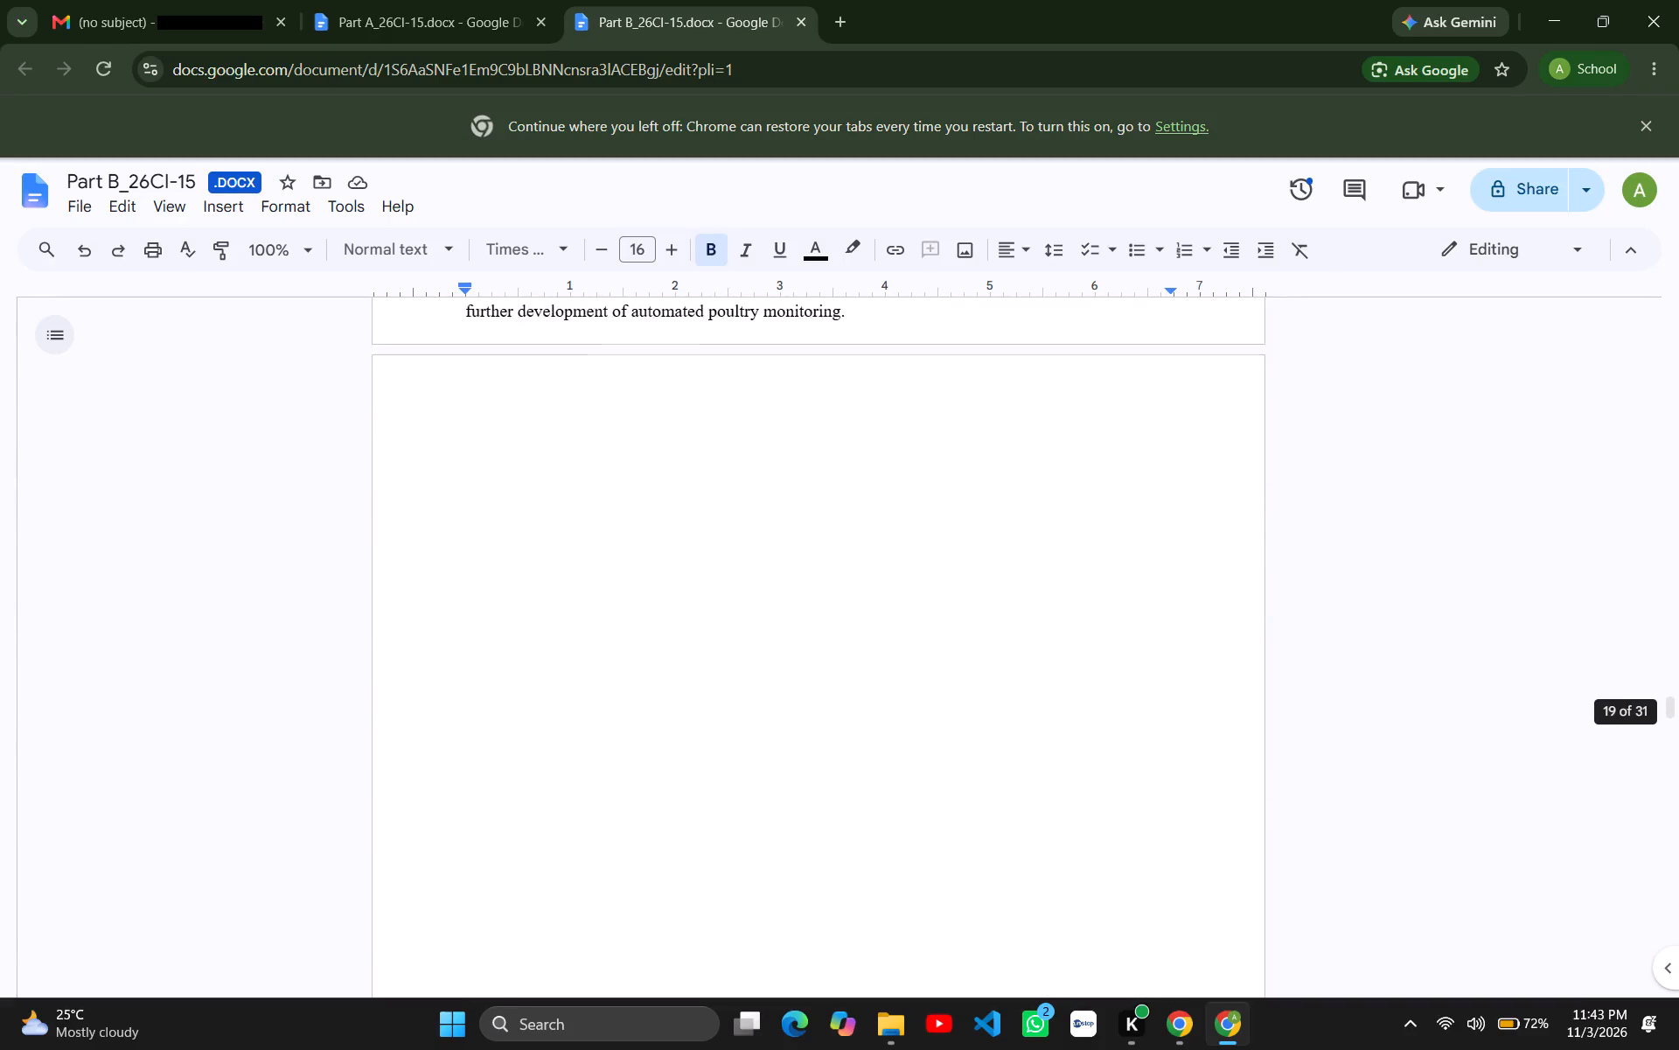
scroll(742, 751, down, 1)
scroll(742, 751, up, 5)
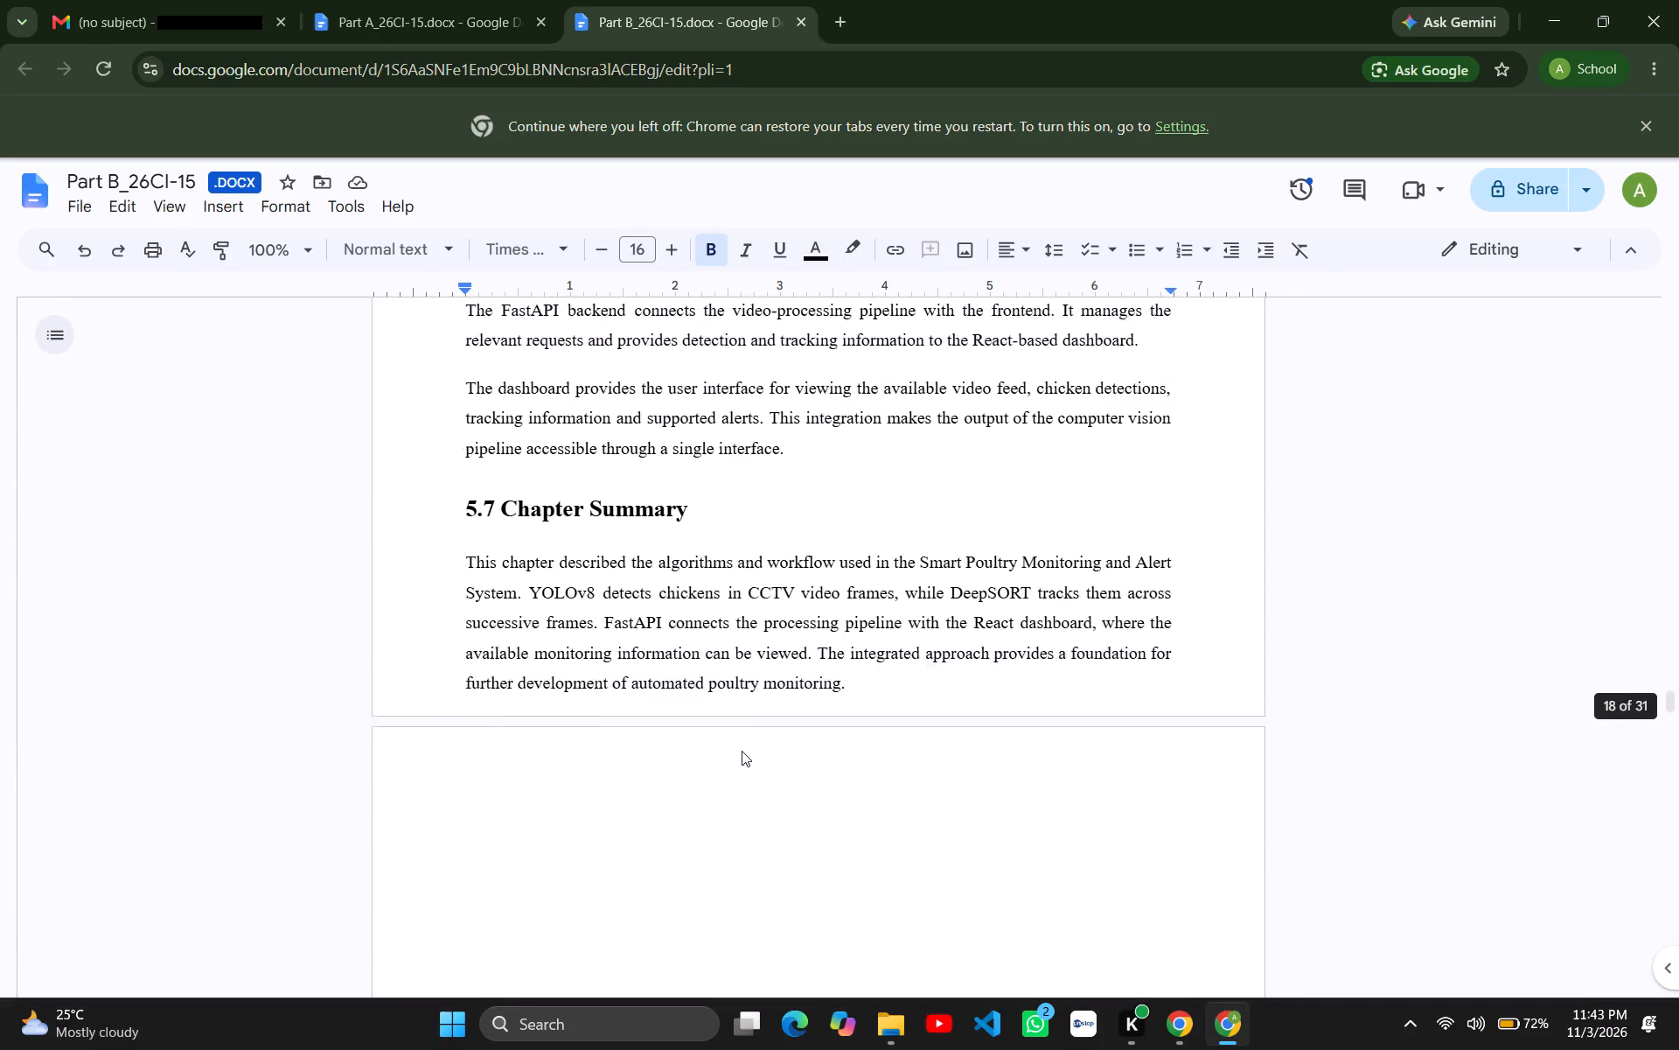
Delete all the blank lines above the CHAPTER 6 heading so the chapter starts at the top of its page.
scroll(742, 751, down, 5)
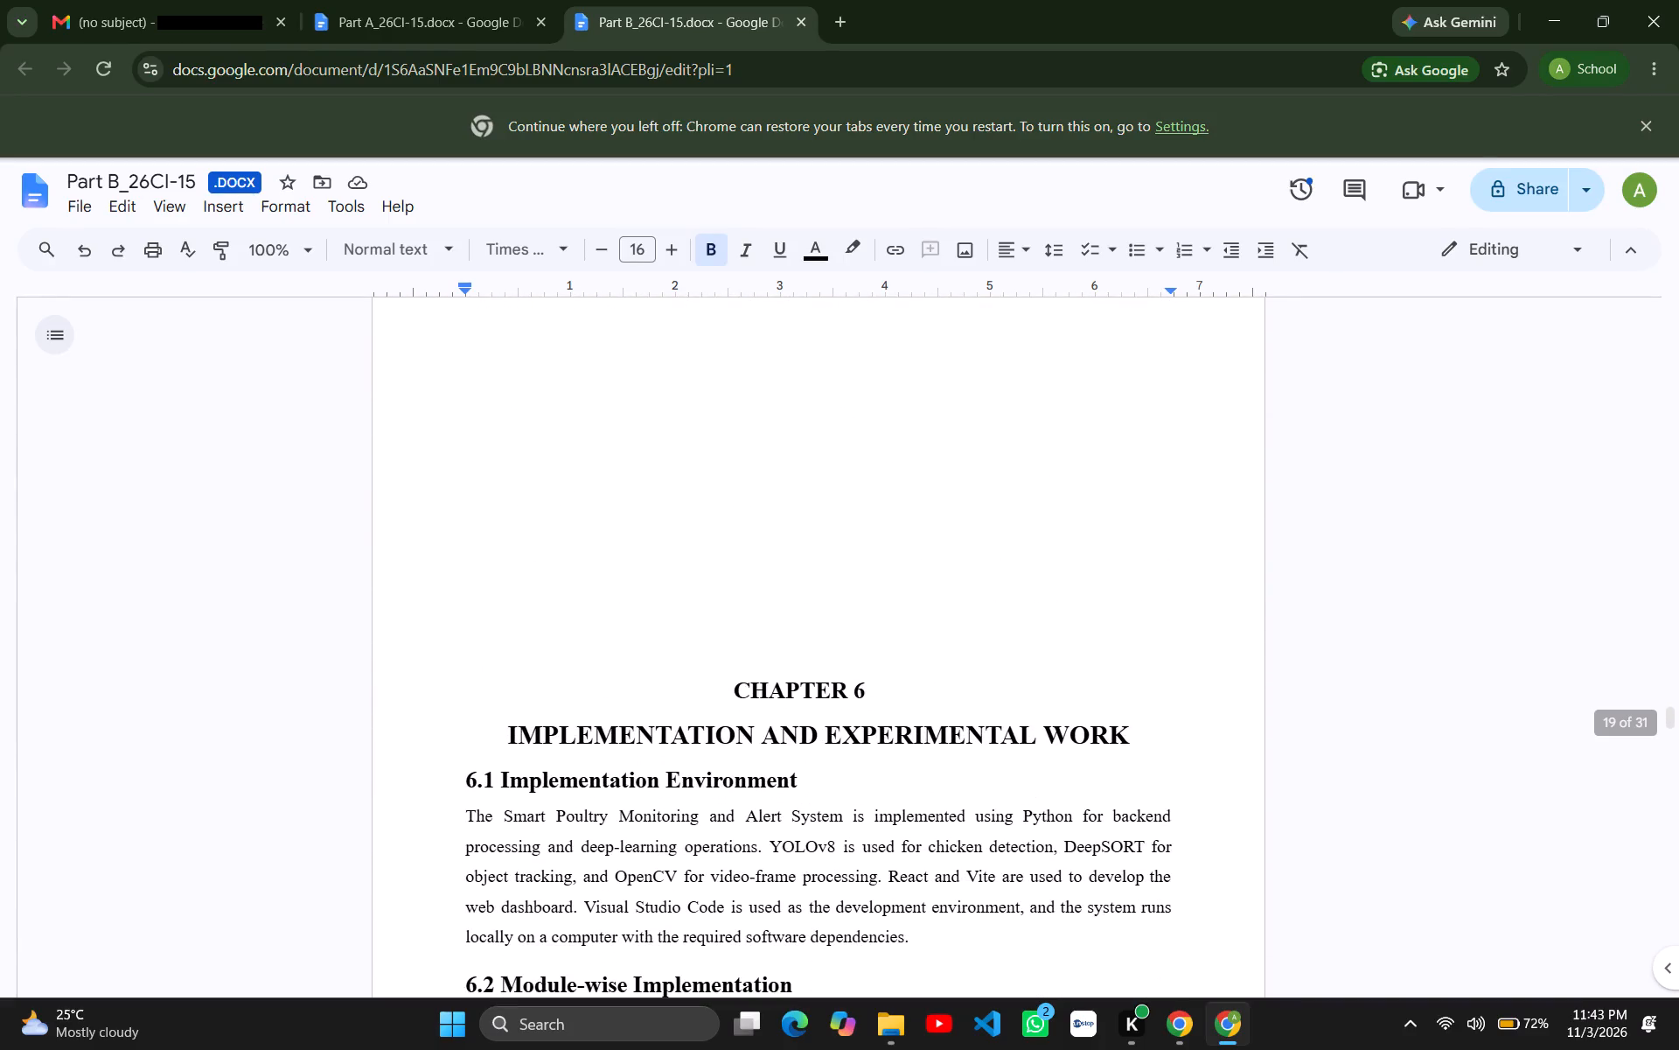
click(723, 677)
click(714, 633)
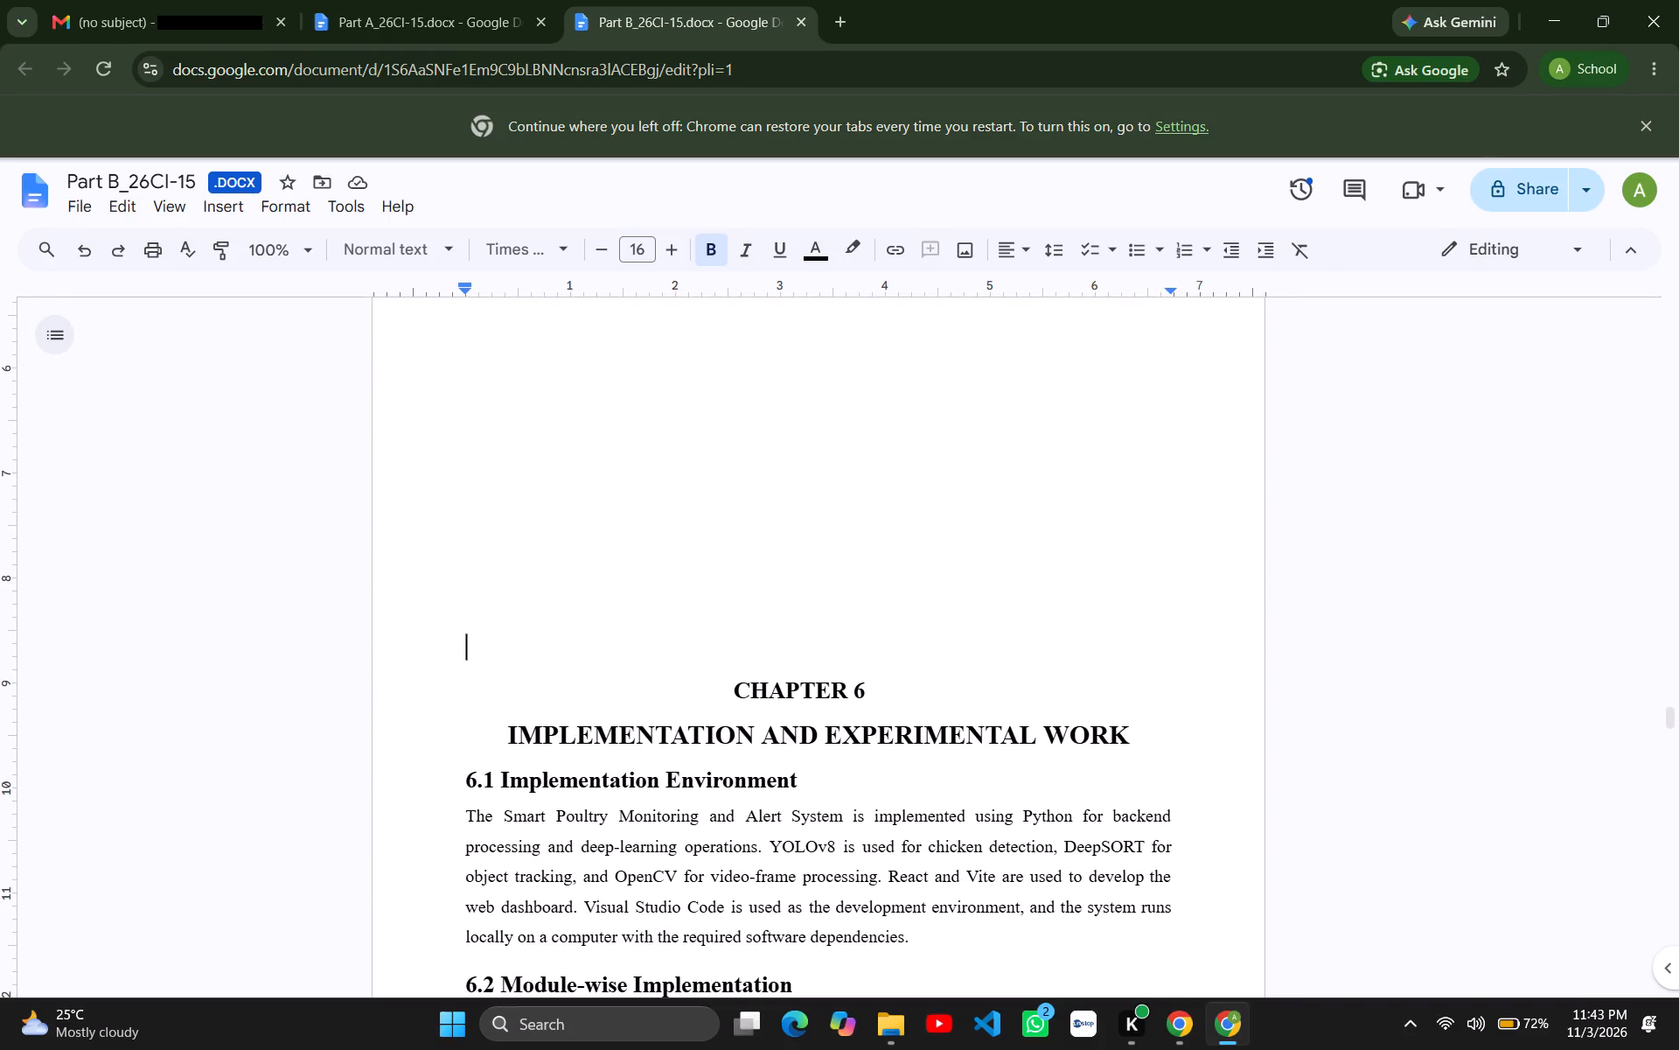
key(BackSpace)
key(BackSpace)
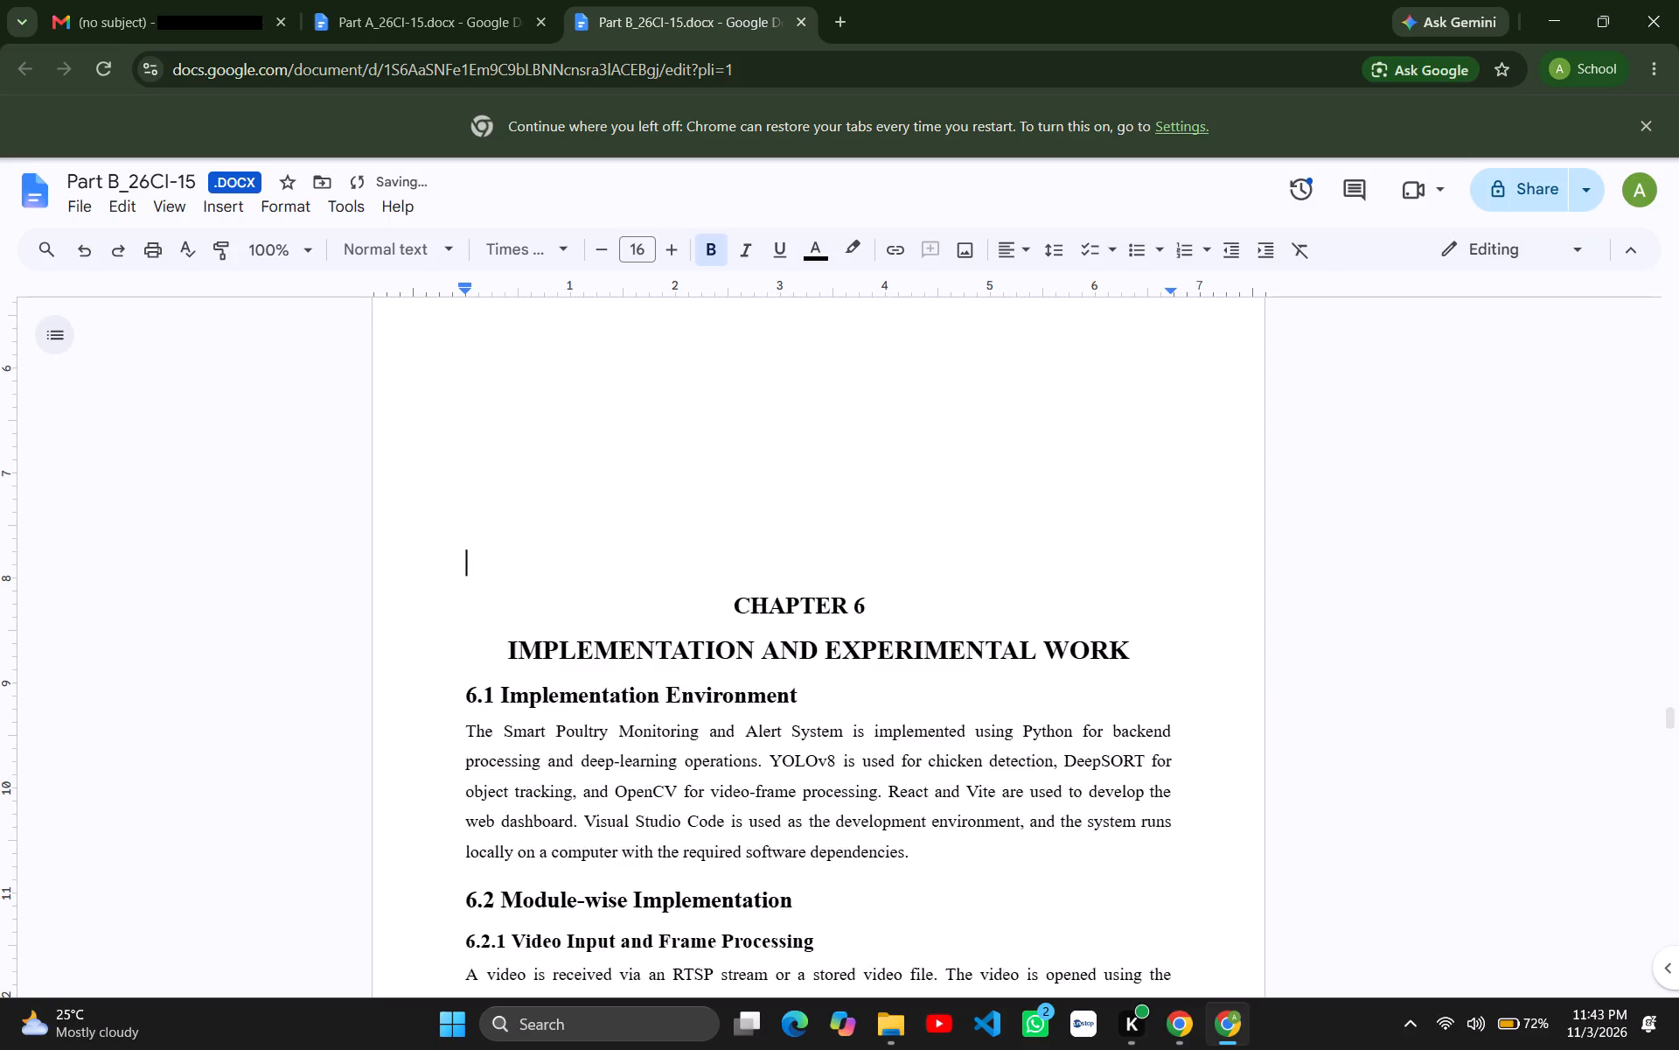
key(BackSpace)
key(BackSpace)
key(BackSpace)
key(BackSpace)
key(BackSpace)
scroll(691, 679, up, 3)
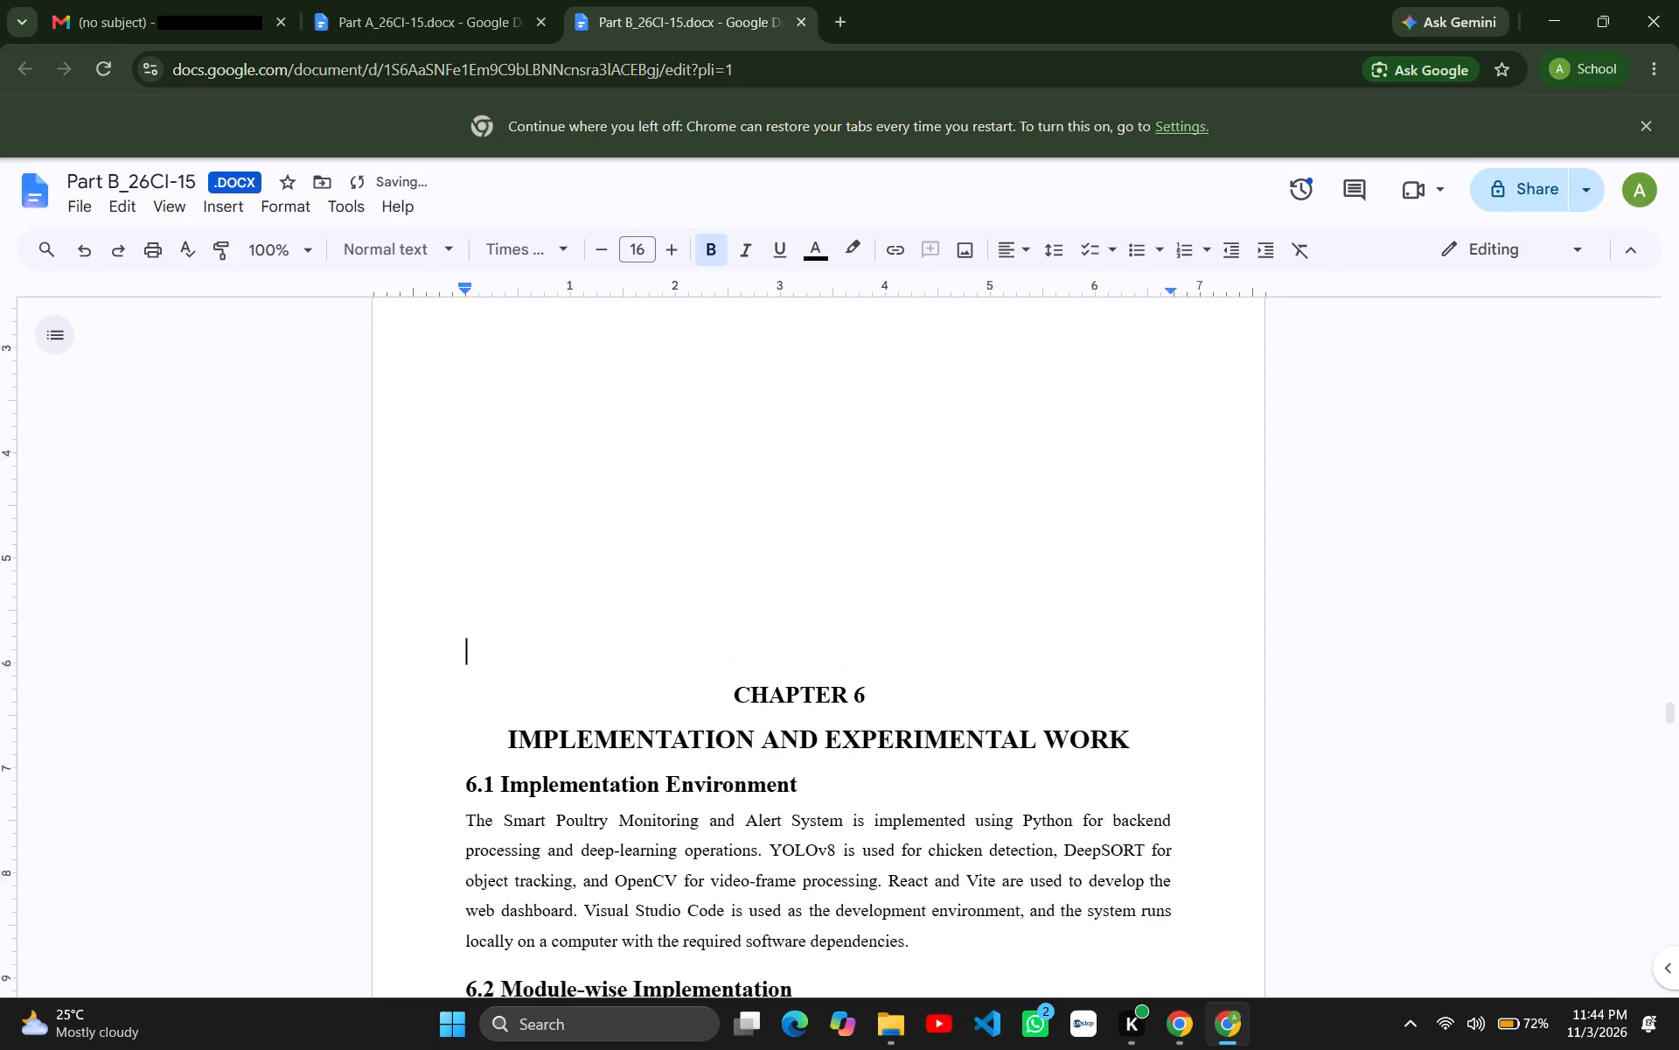
key(BackSpace)
key(BackSpace)
key(BackSpace)
key(BackSpace)
key(BackSpace)
key(BackSpace)
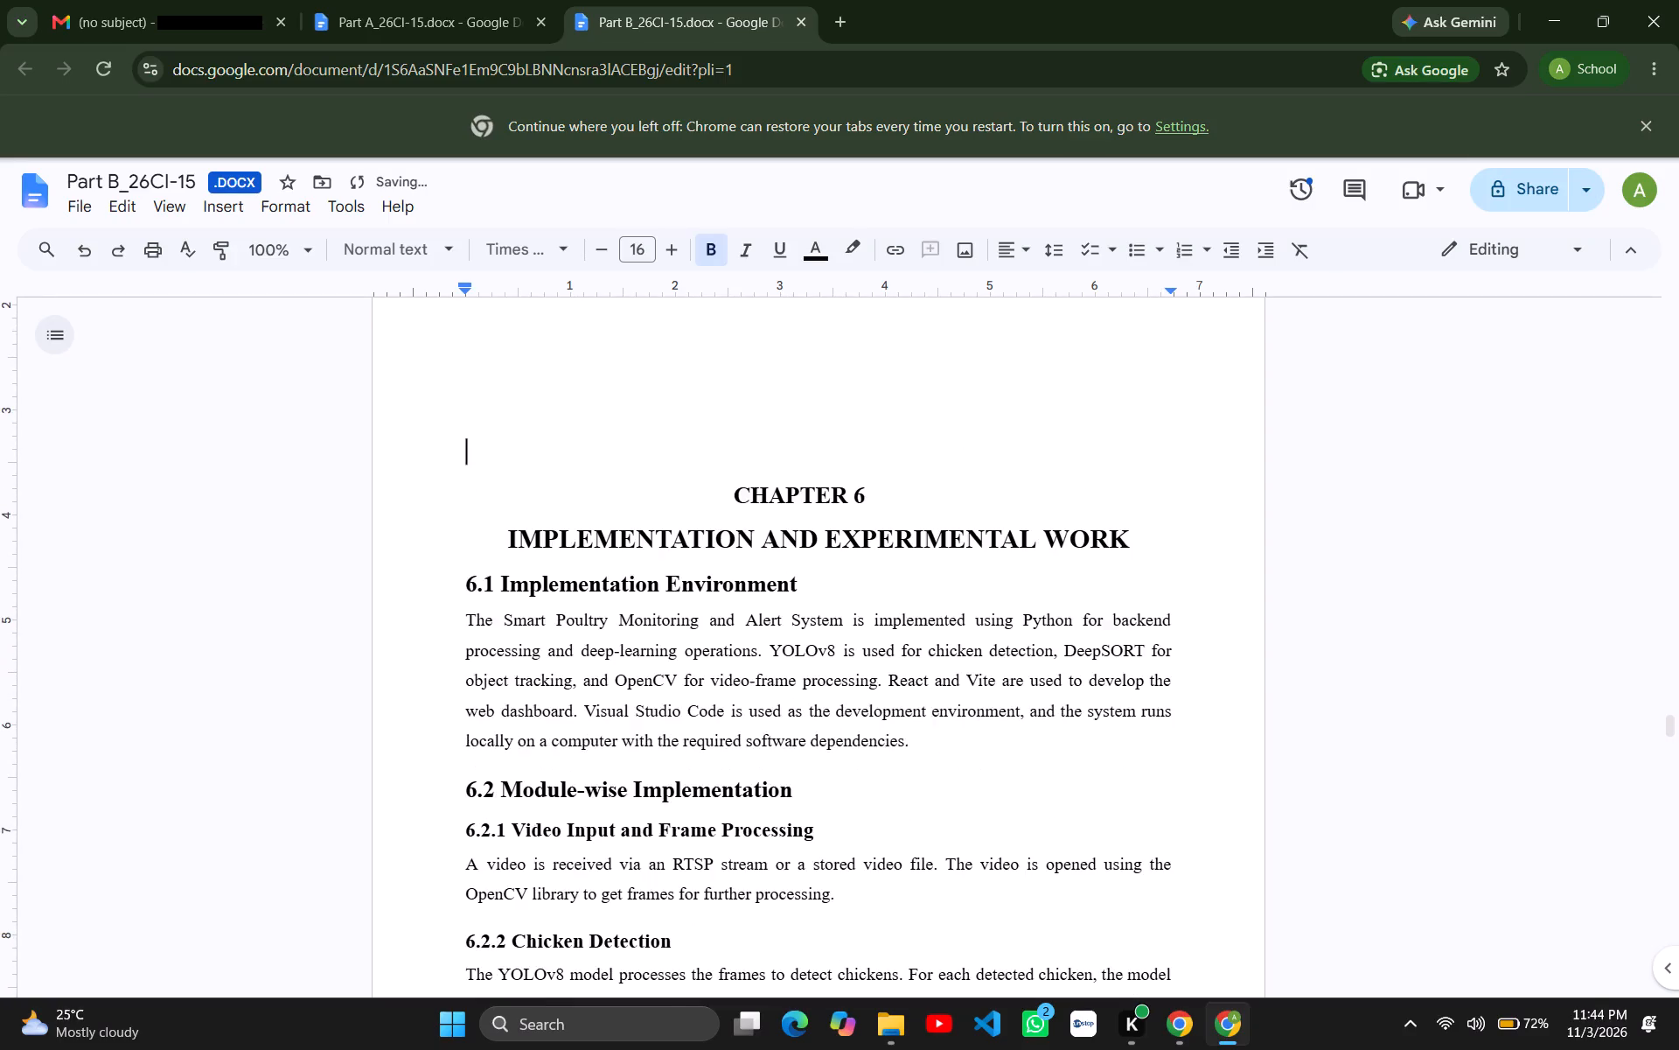
key(BackSpace)
key(BackSpace)
scroll(691, 679, up, 4)
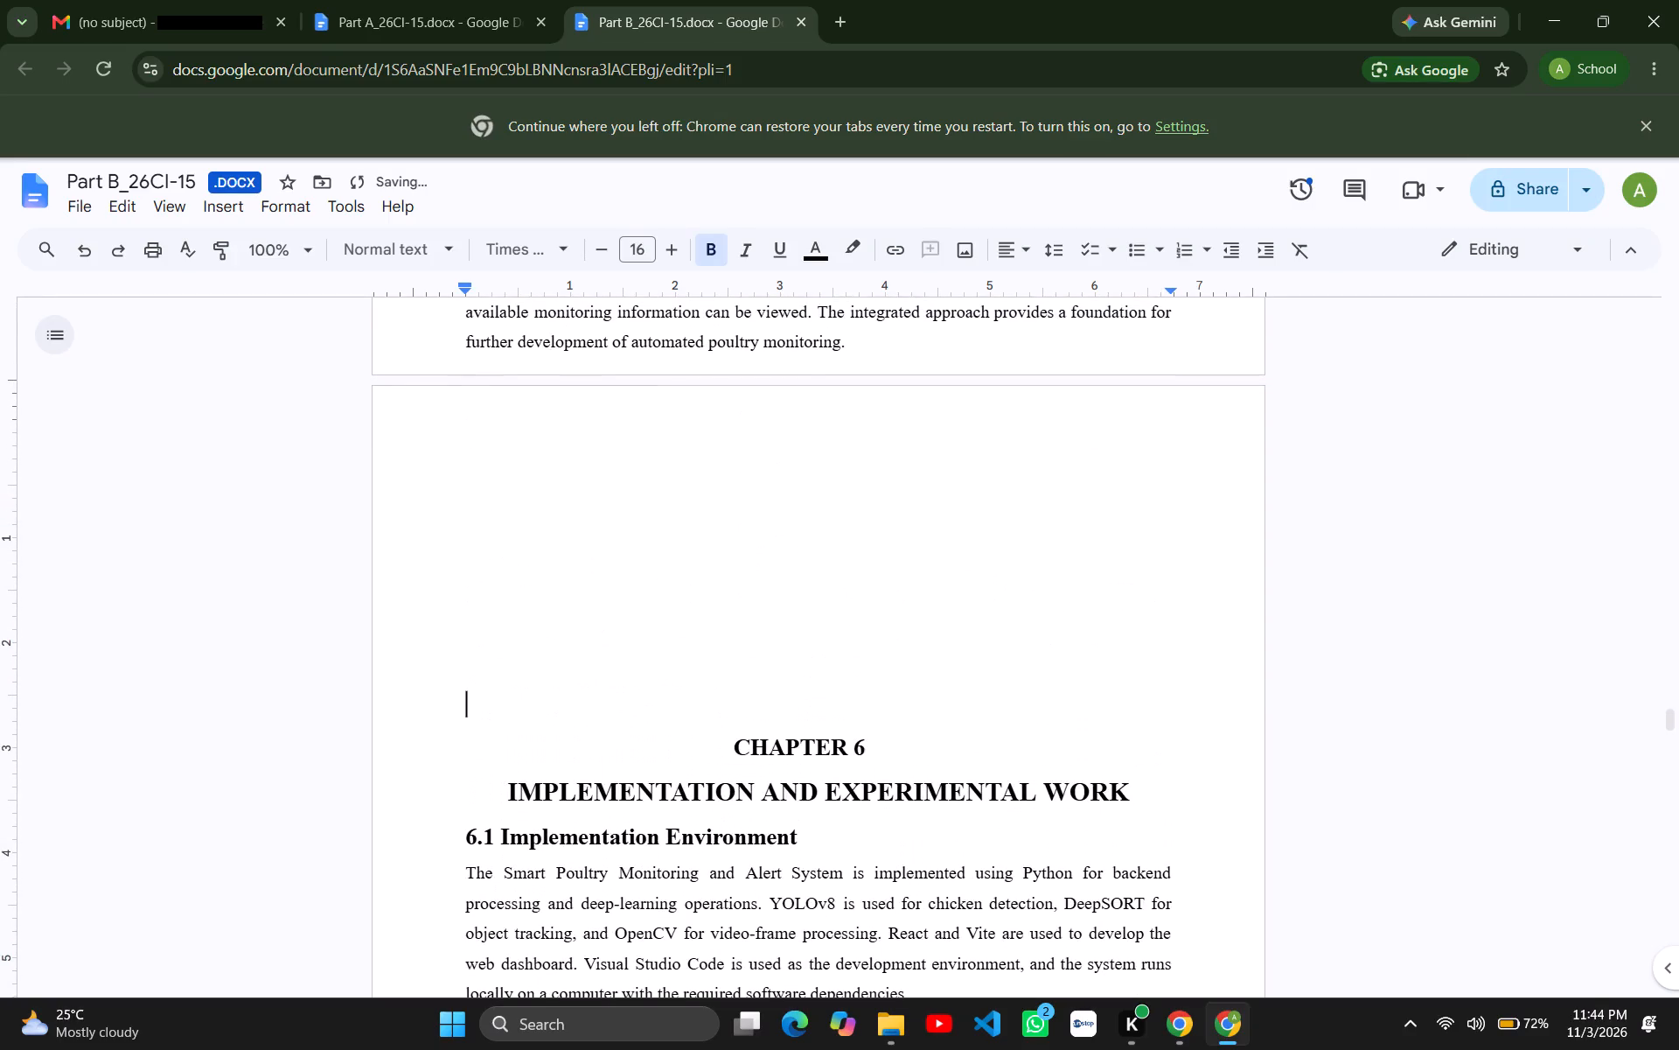
key(BackSpace)
key(BackSpace)
key(BackSpace)
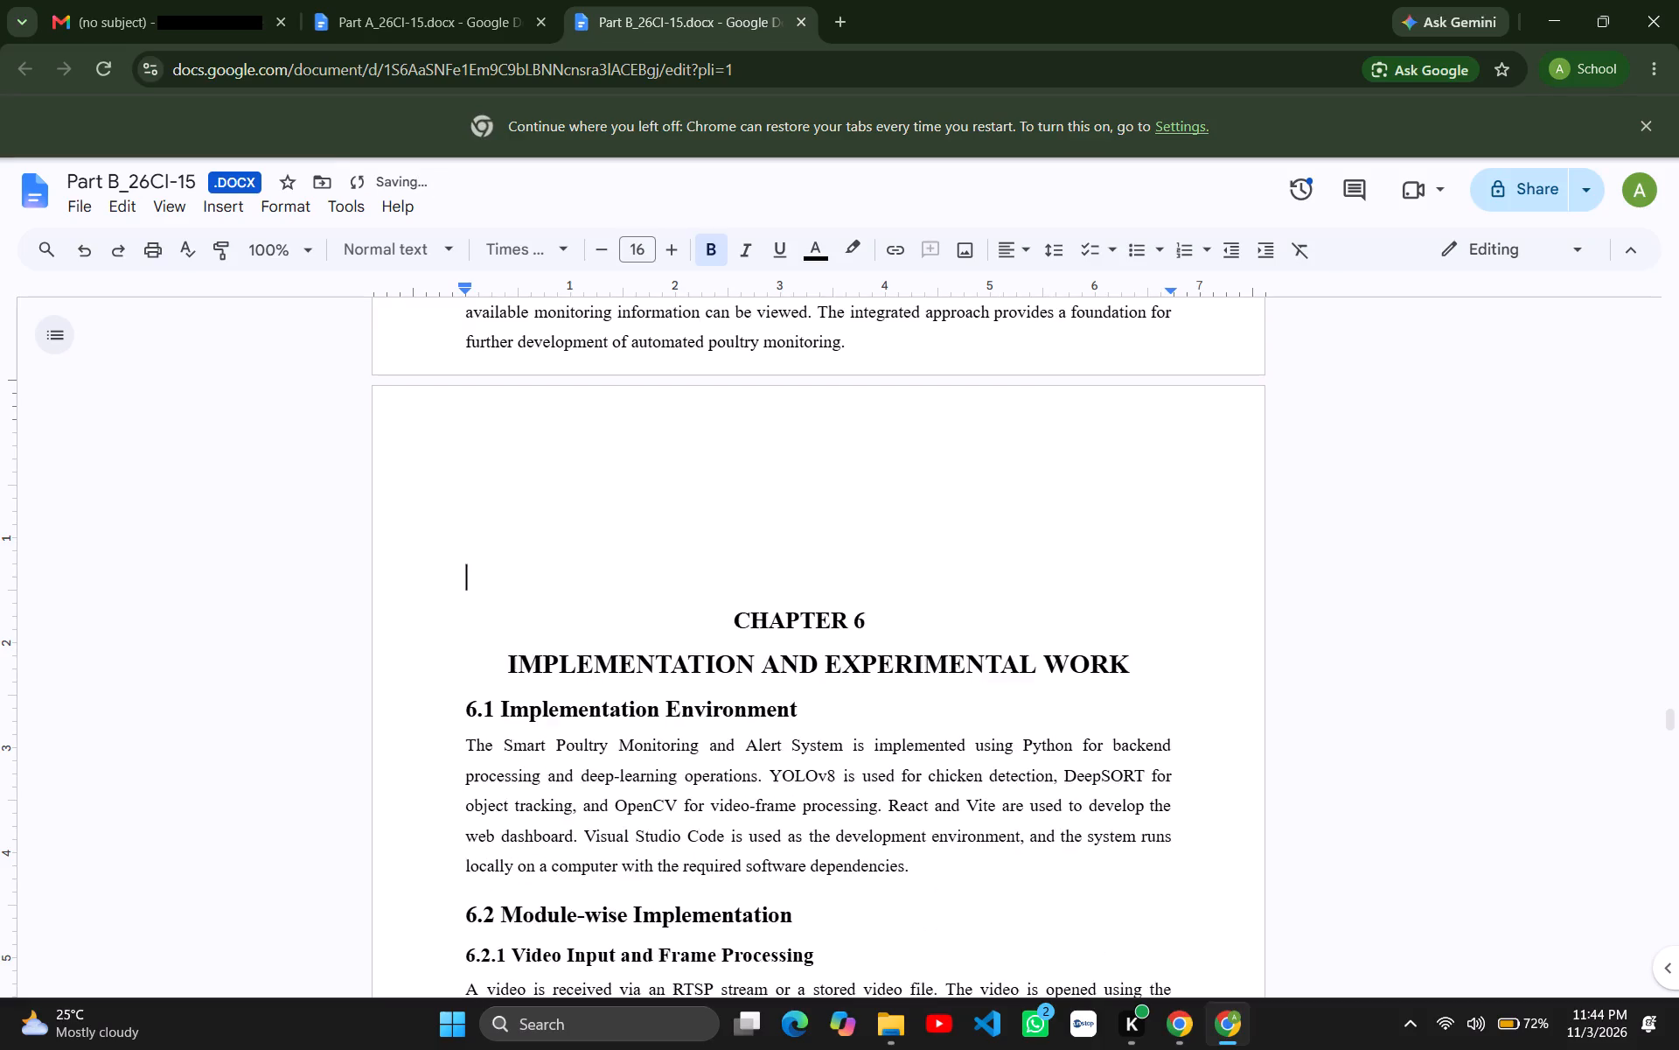
key(BackSpace)
key(BackSpace)
key(BackSpace)
key(BackSpace)
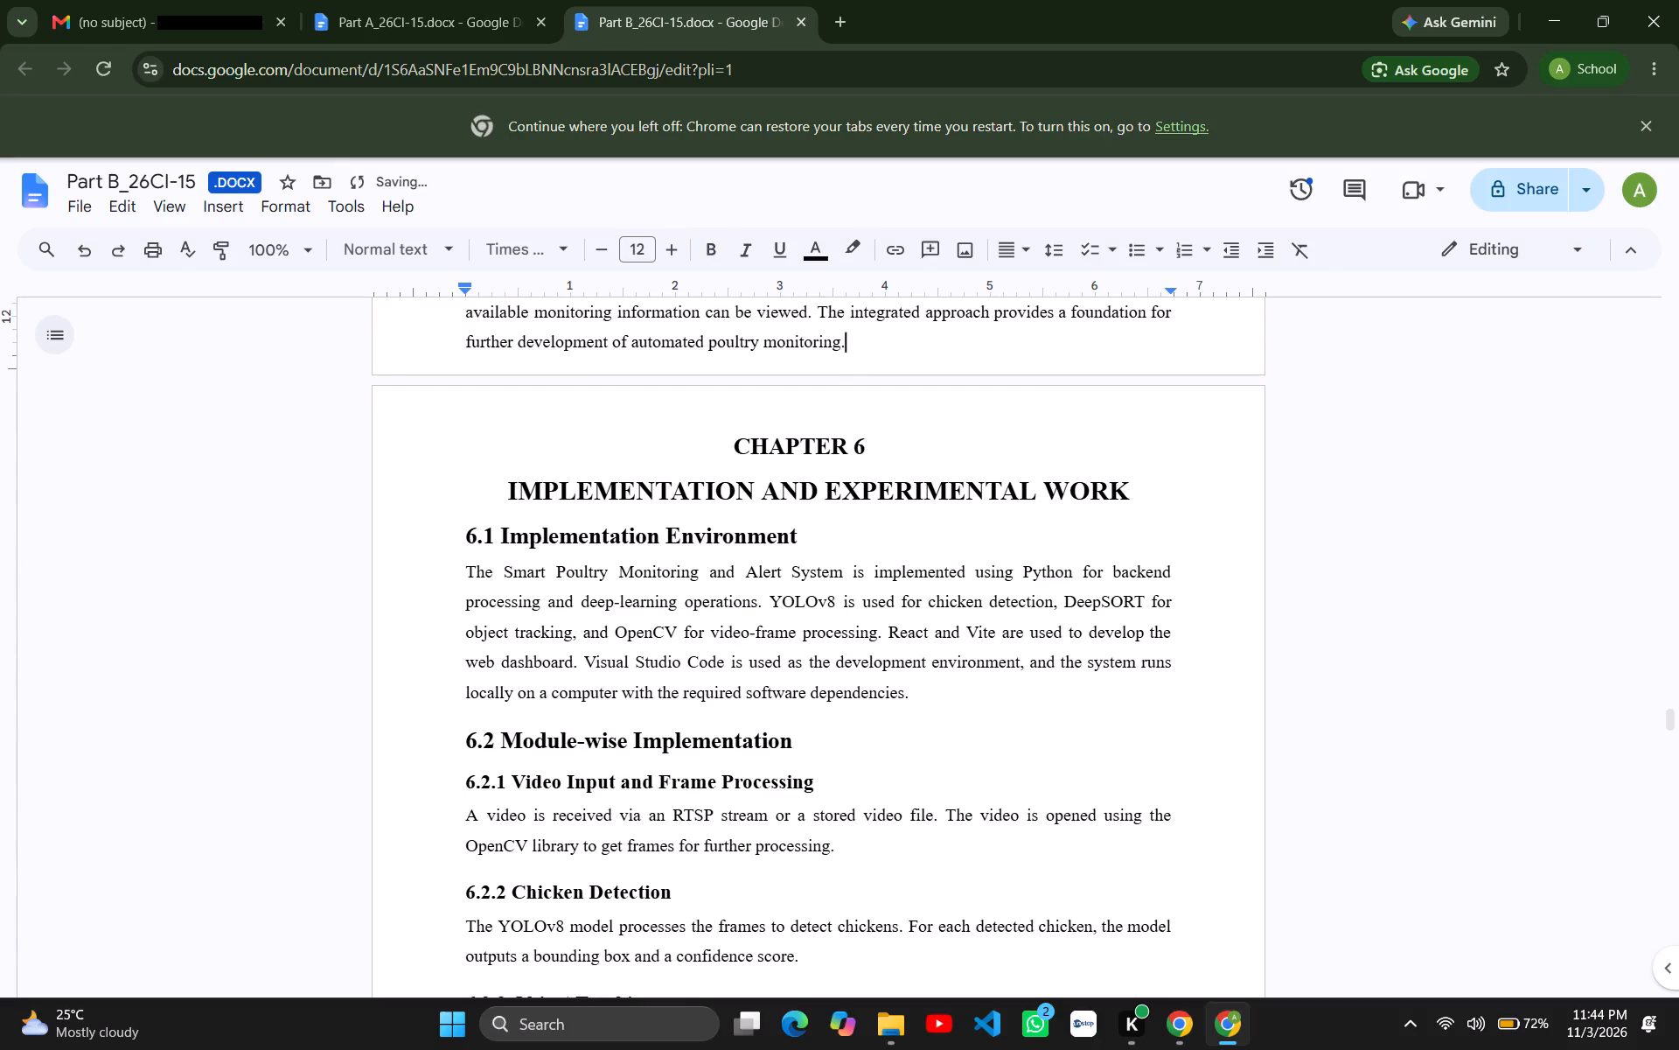
Review Chapter 6 of Part B from section 6.2 to 6.5, checking the Fig. 6.1 and Fig. 6.2 captions and page breaks.
scroll(1310, 678, down, 4)
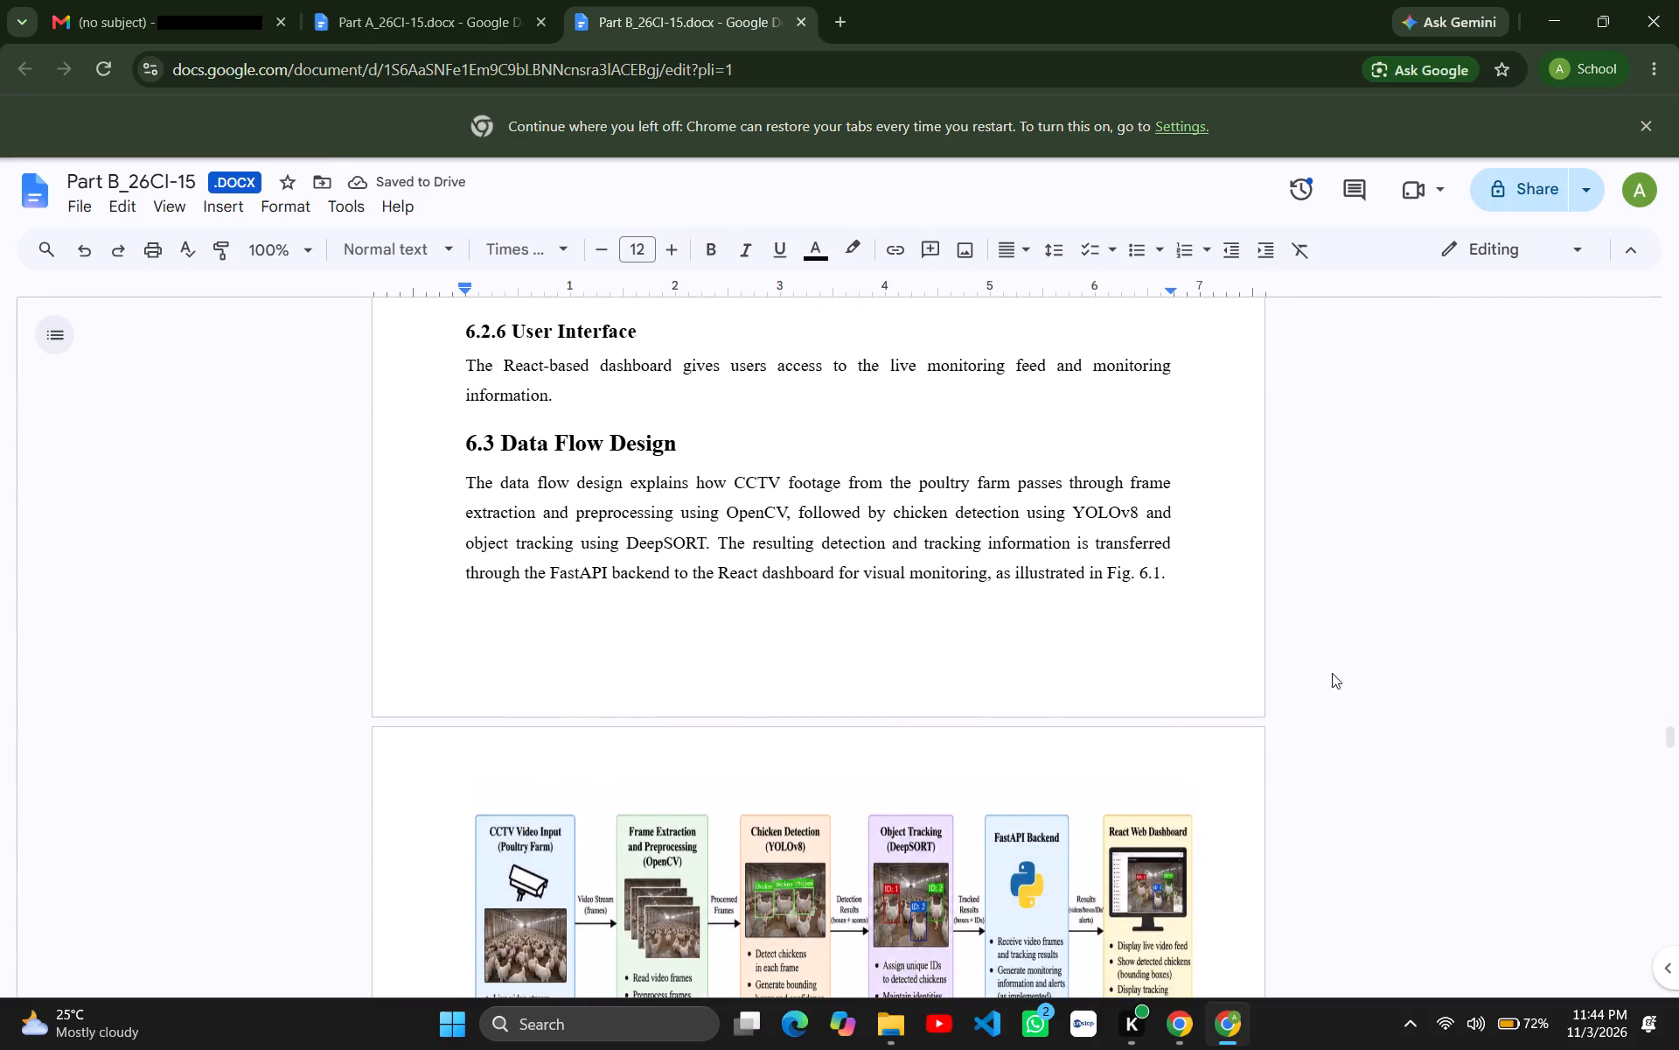
scroll(1237, 831, down, 4)
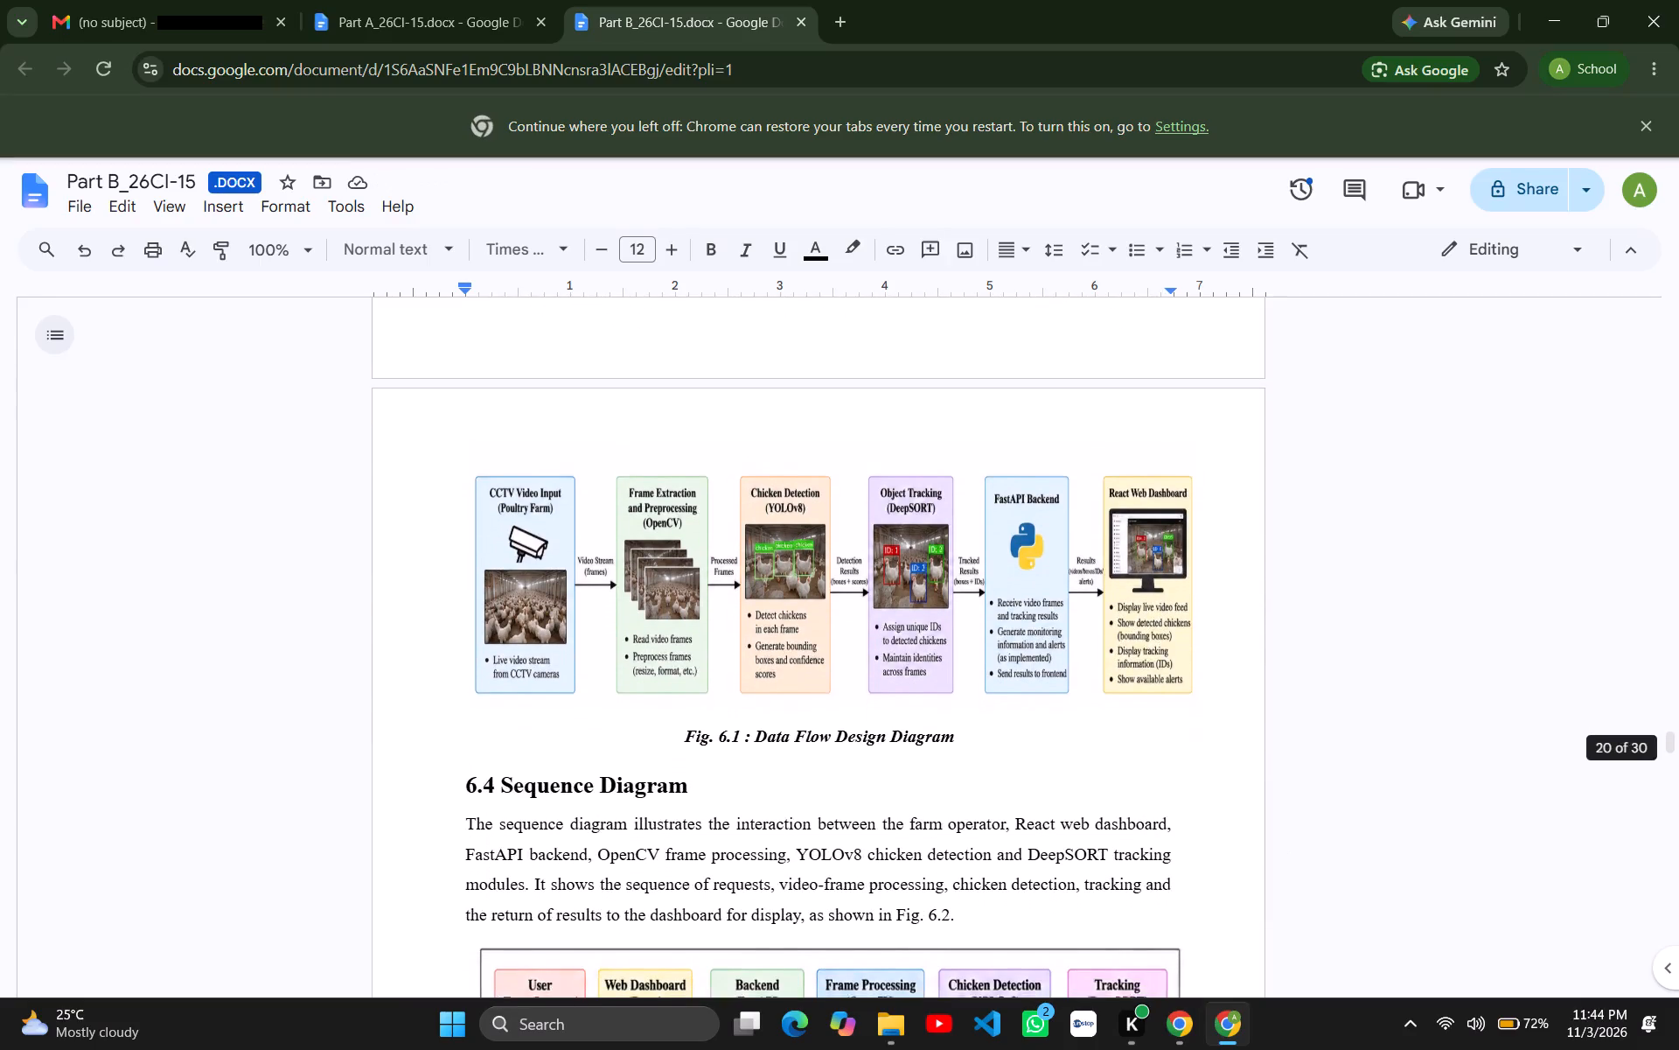
scroll(1237, 831, down, 4)
scroll(1237, 831, up, 1)
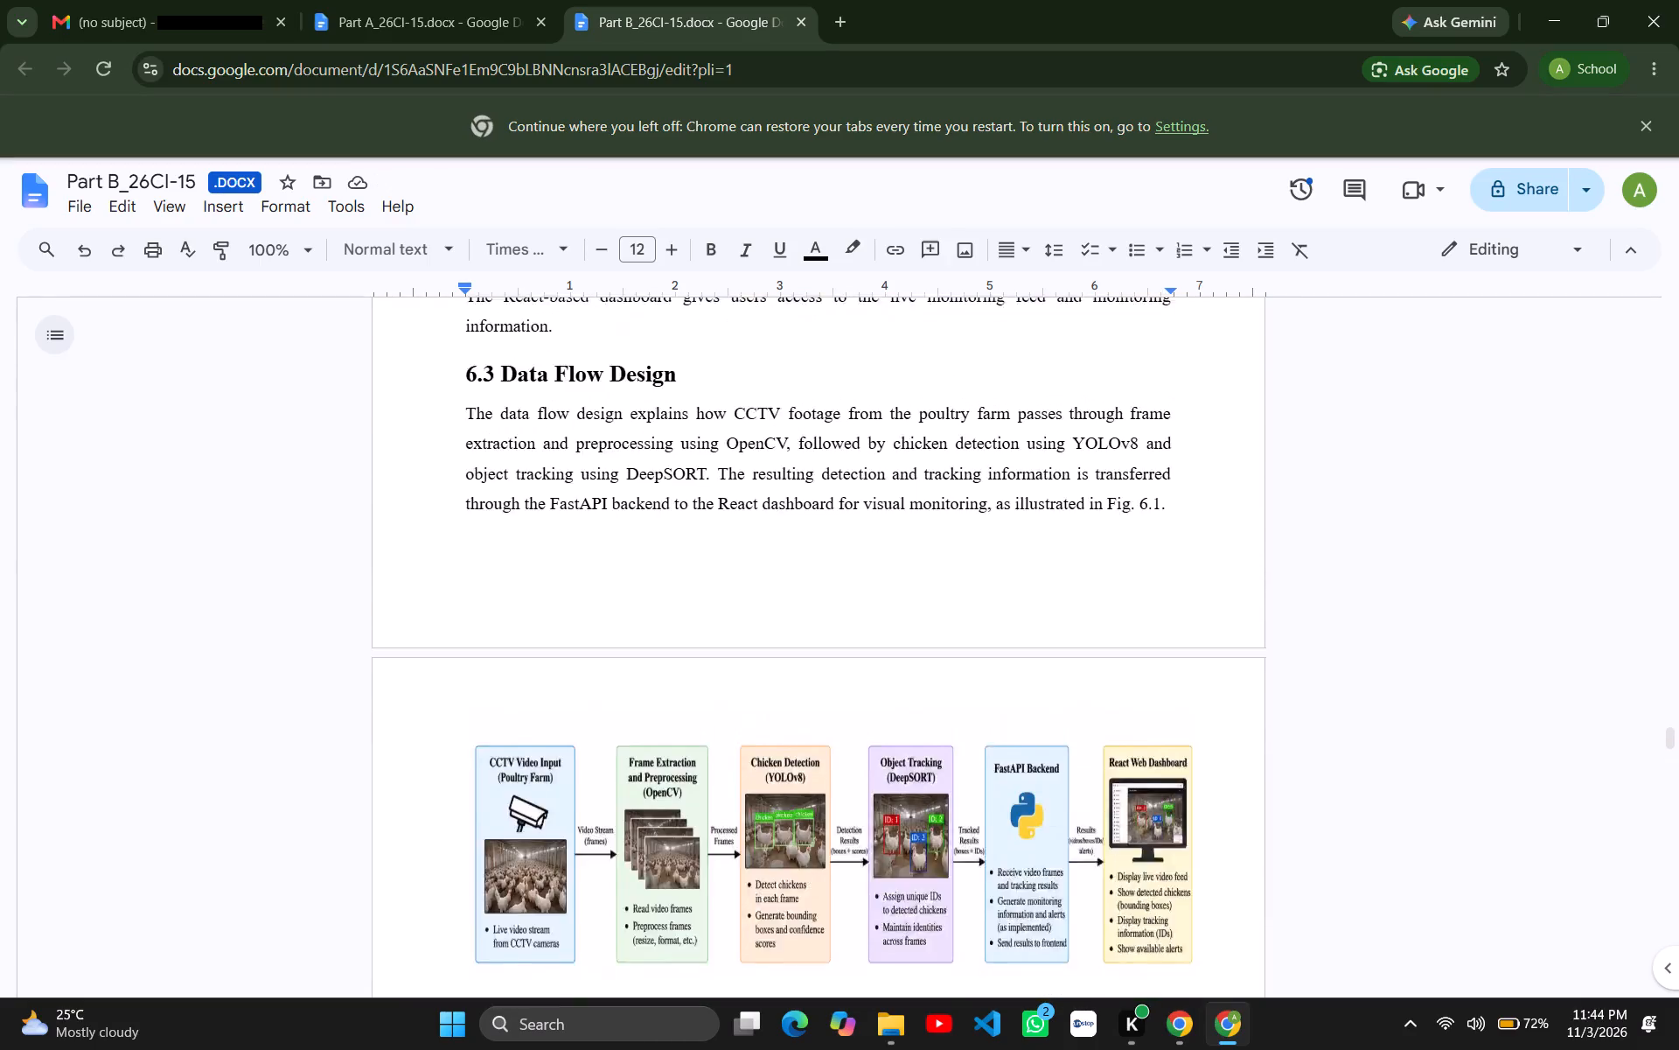
scroll(1237, 831, up, 2)
scroll(1237, 831, down, 4)
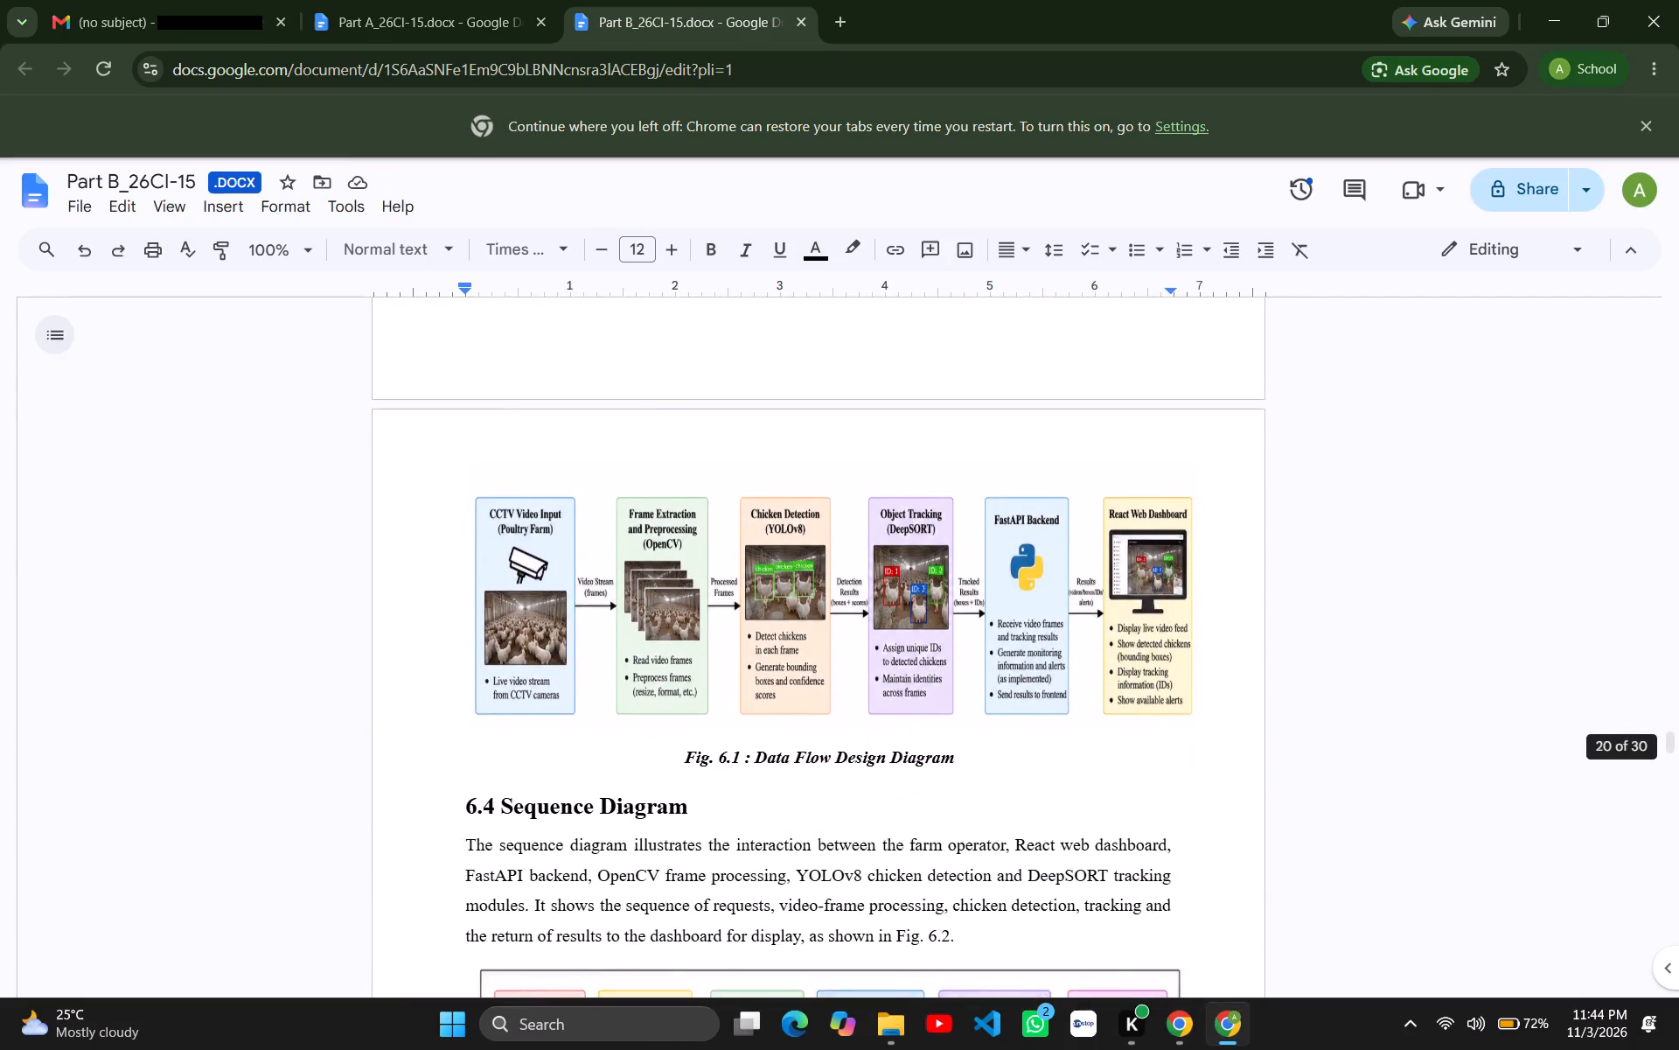
scroll(1237, 831, down, 2)
scroll(1237, 831, up, 2)
scroll(1237, 831, right, 1)
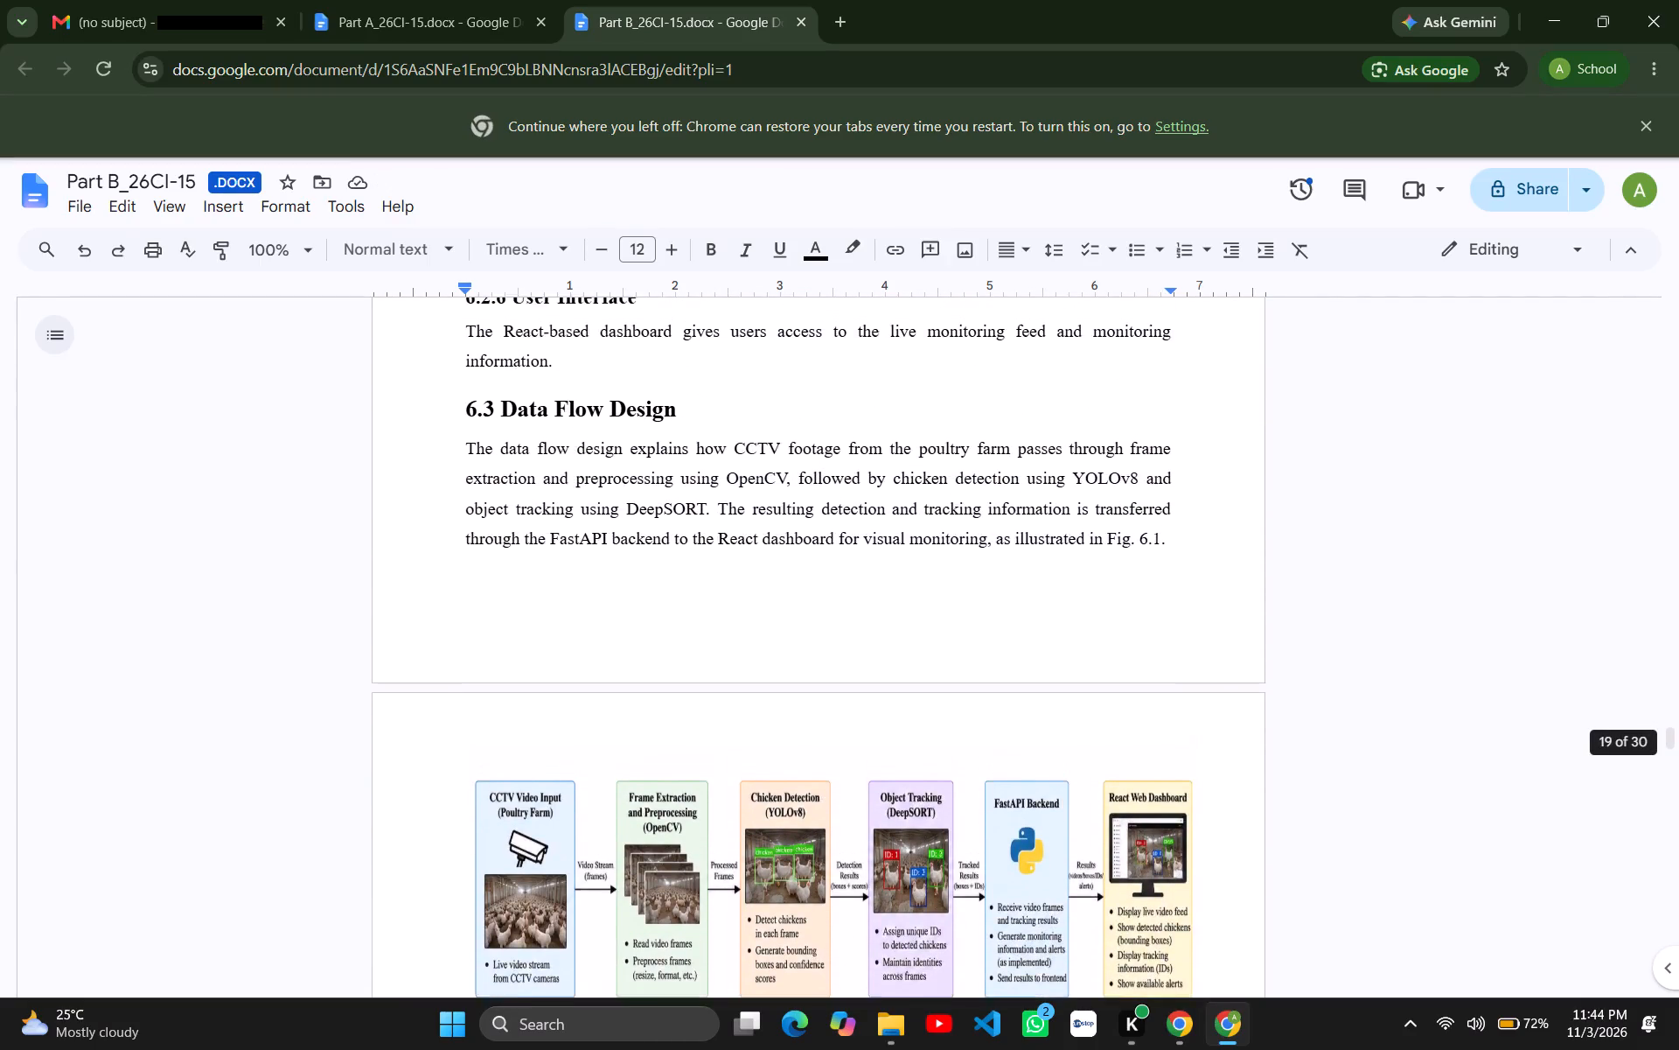
scroll(1237, 831, right, 2)
scroll(1237, 831, up, 2)
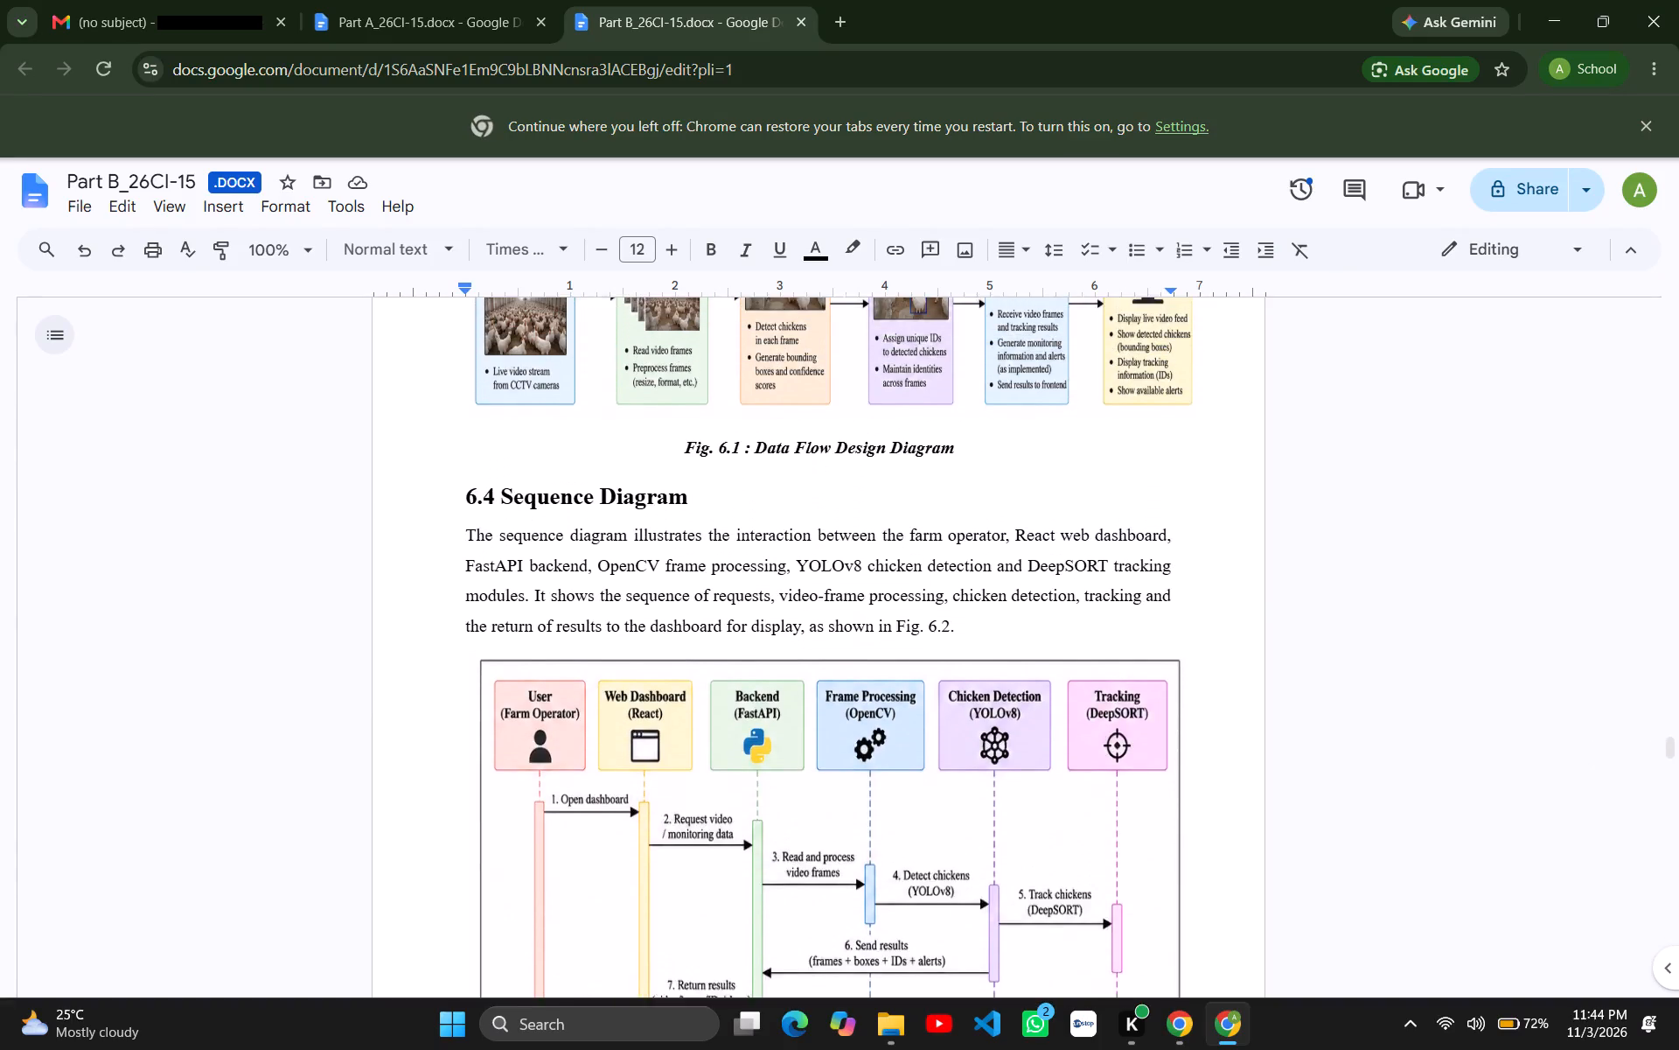
scroll(1237, 831, right, 1)
scroll(1237, 831, down, 1)
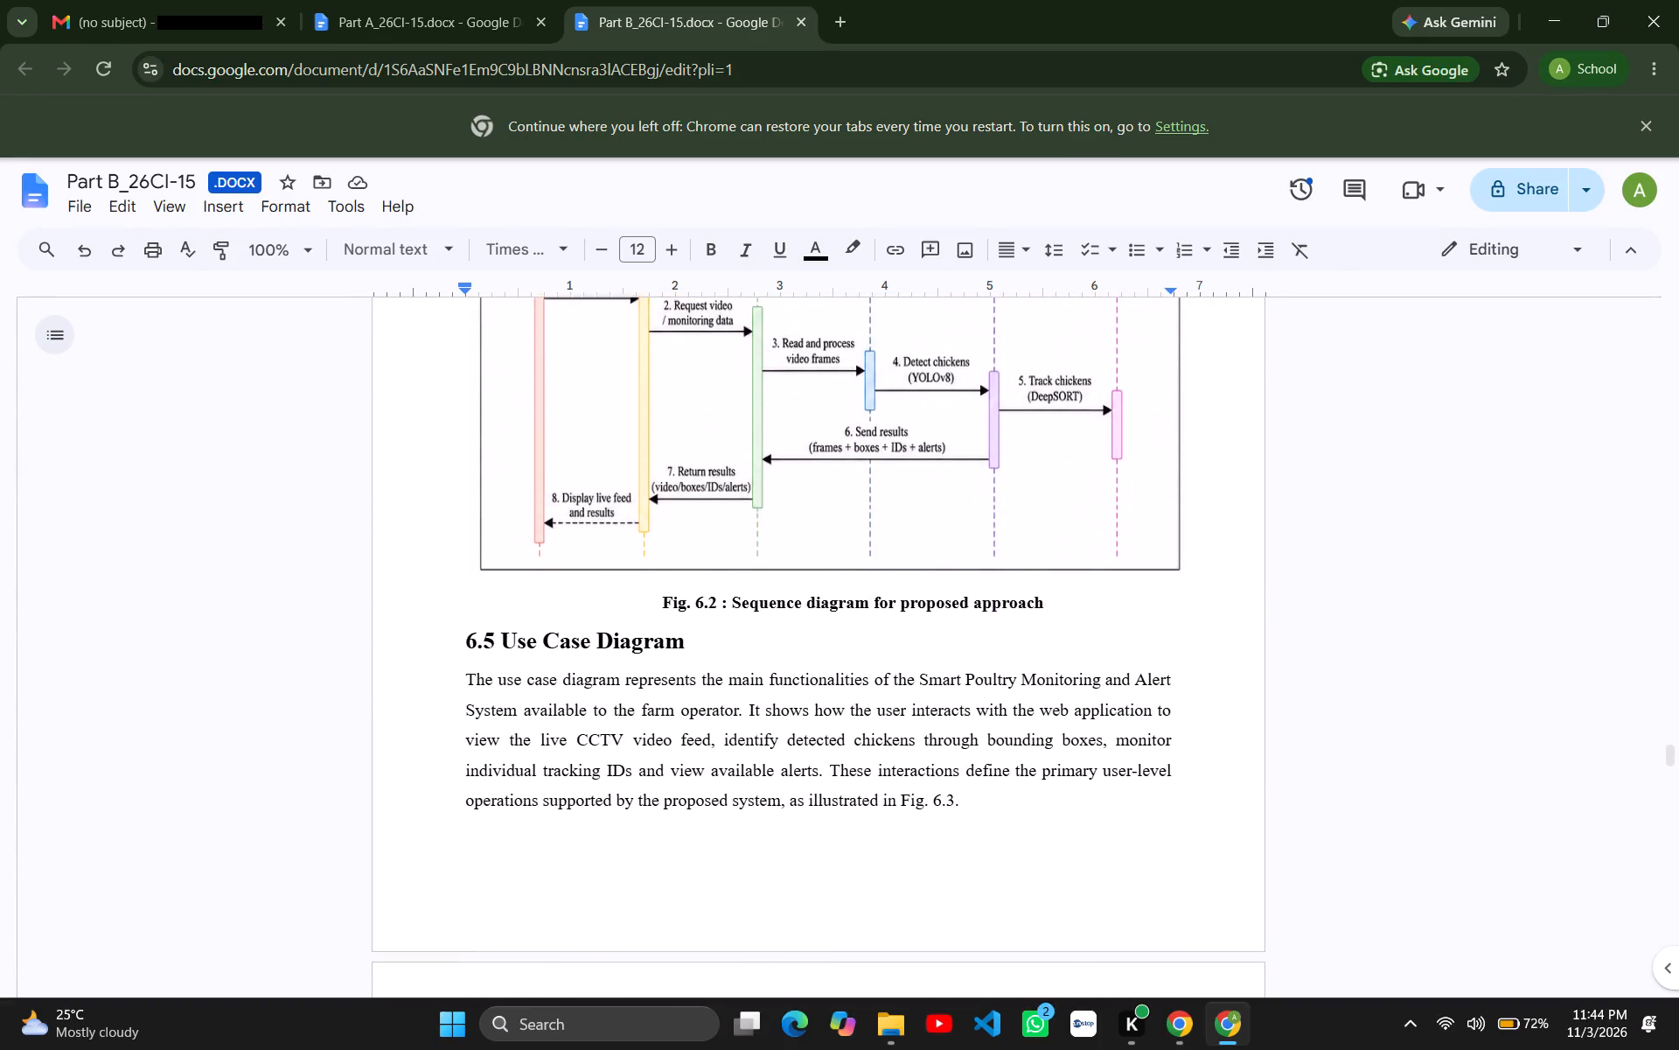
scroll(1237, 831, down, 1)
scroll(1156, 727, up, 5)
scroll(1156, 727, down, 2)
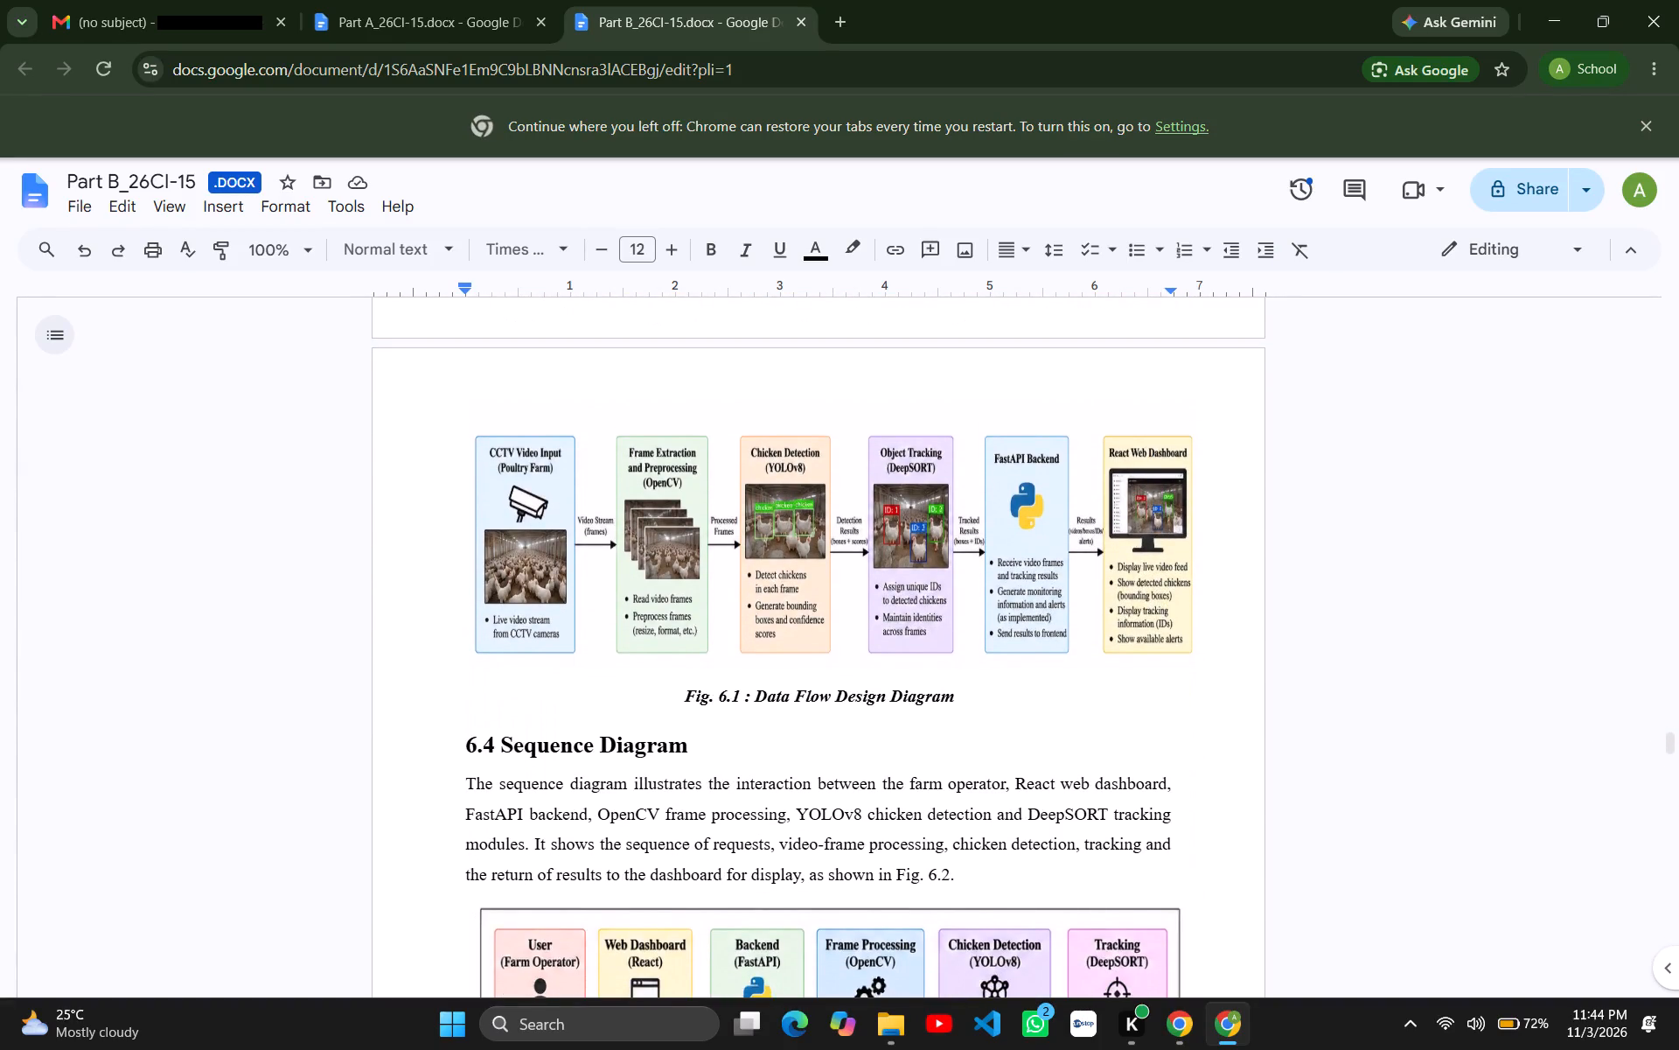
Remove bold from the title "Data Flow Design Diagram" in the Fig. 6.1 caption, keeping its label bold.
drag(963, 696, 771, 691)
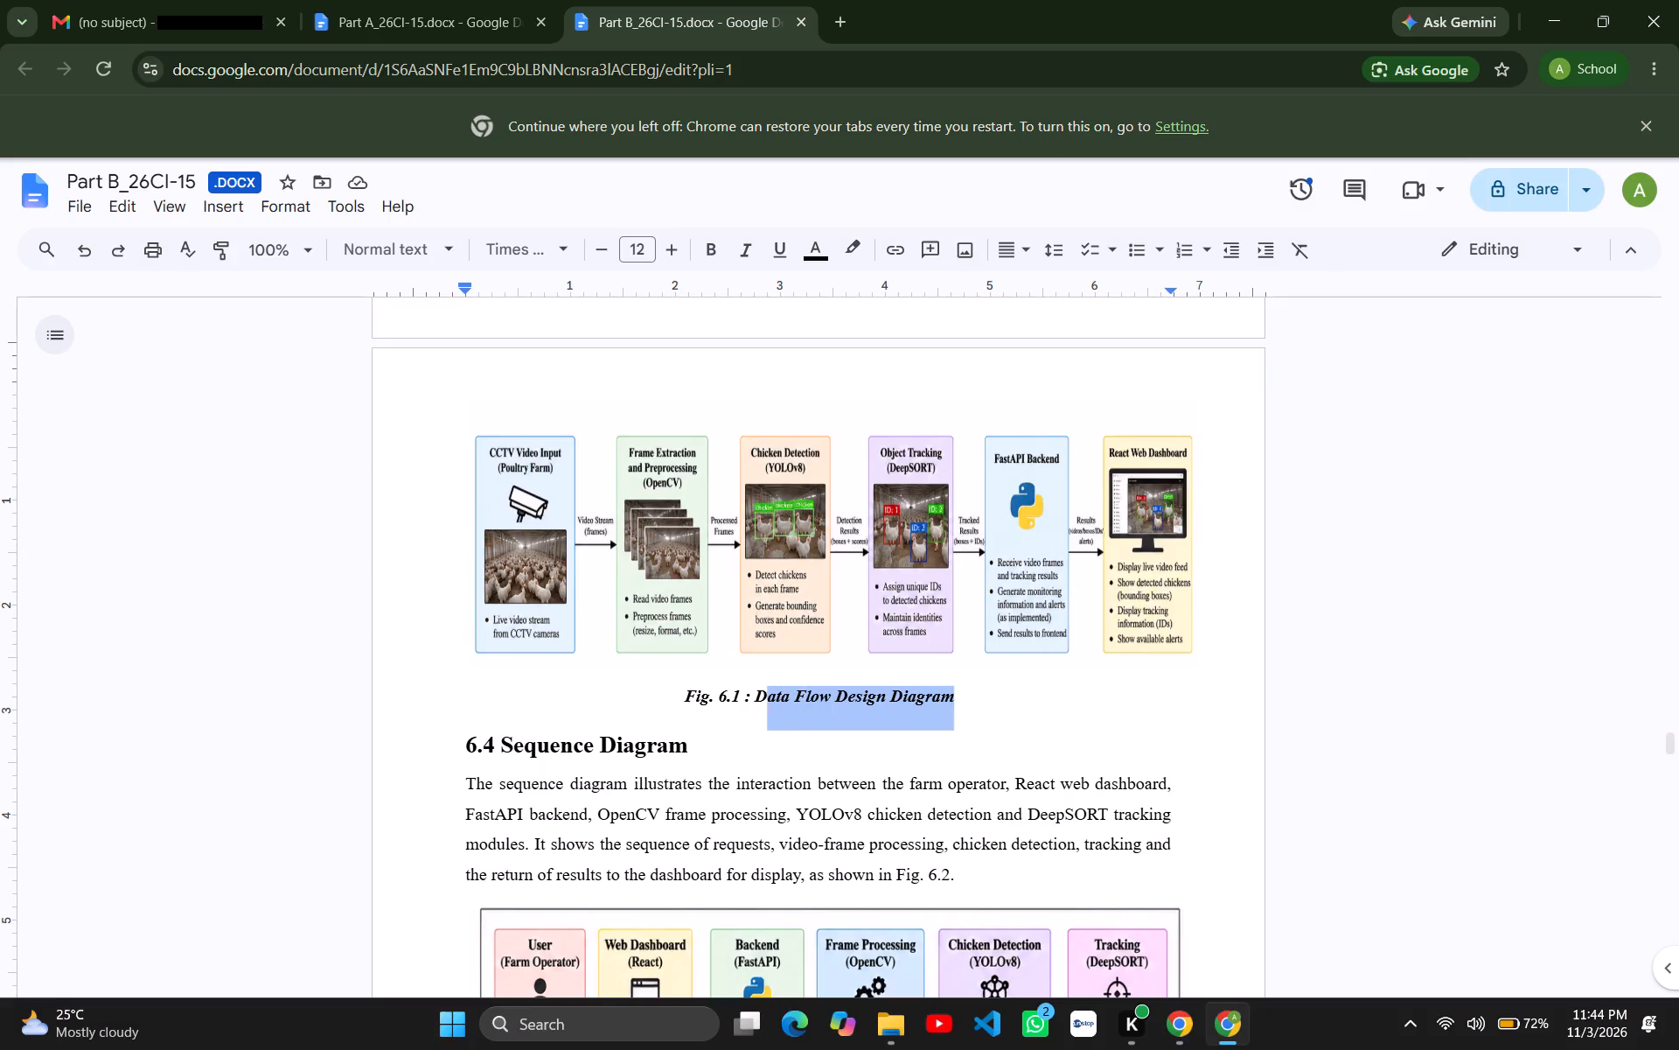
drag(771, 691, 760, 700)
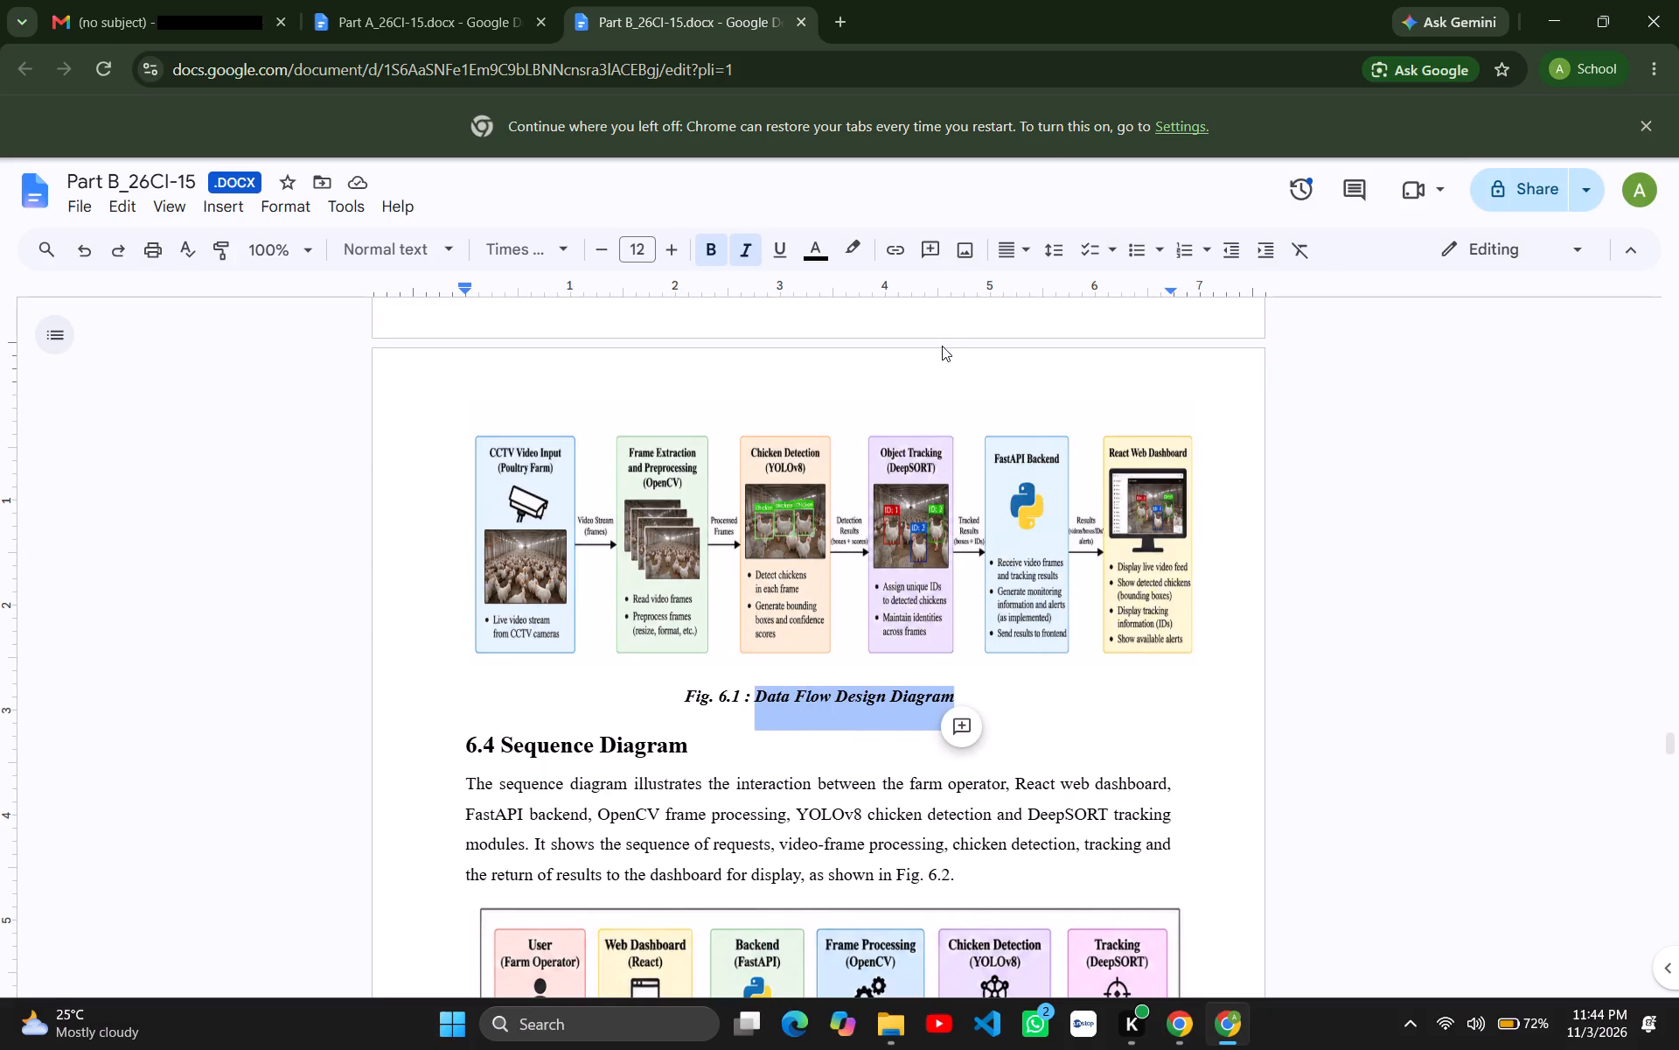
click(717, 247)
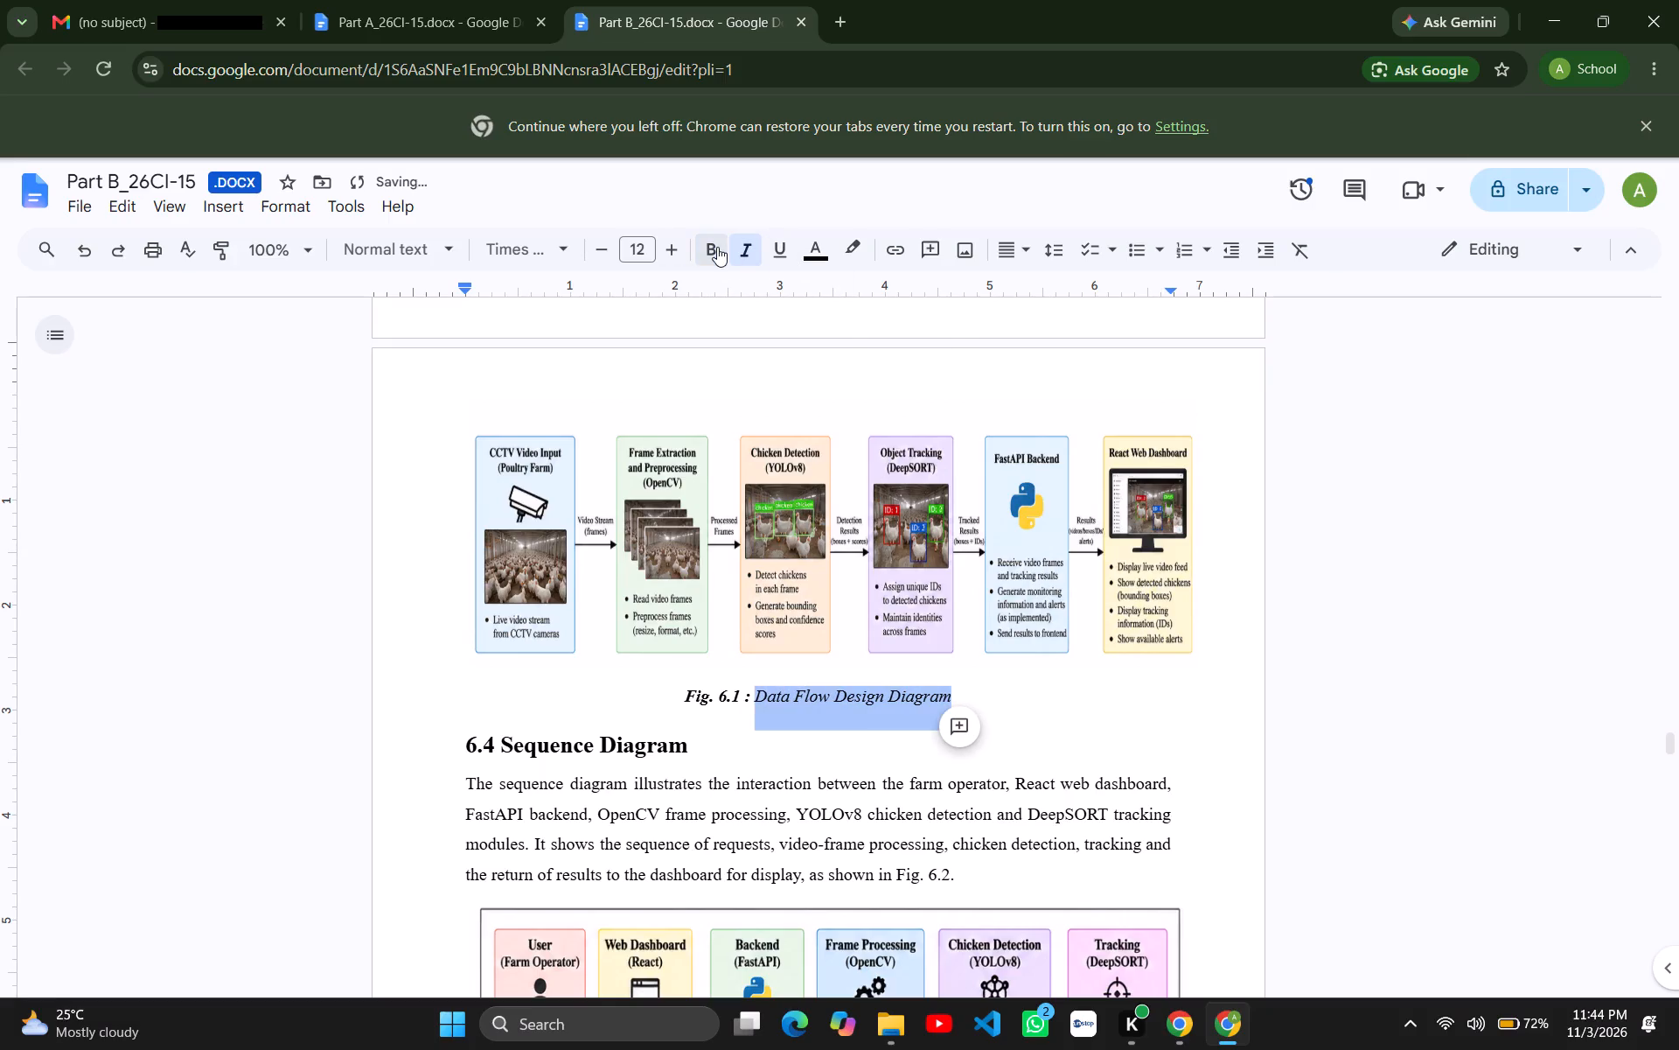
click(805, 693)
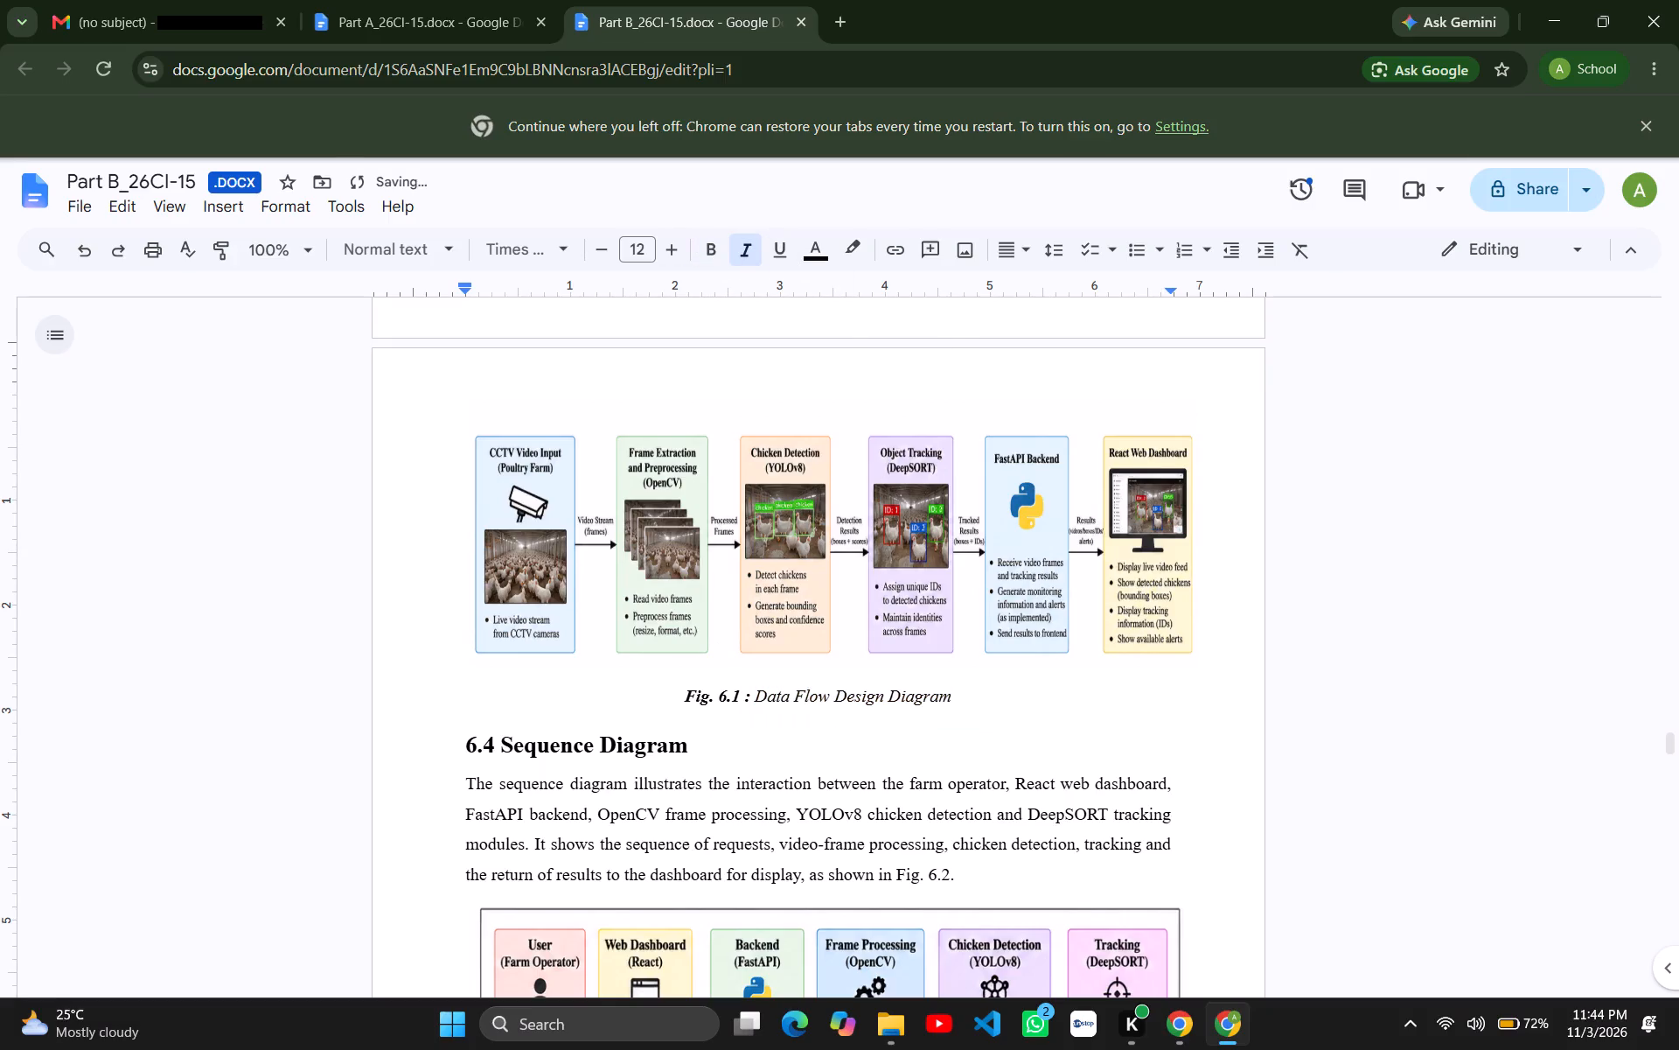
Make the whole Fig. 6.2 caption below the sequence diagram bold italic.
scroll(805, 693, up, 4)
scroll(805, 693, right, 1)
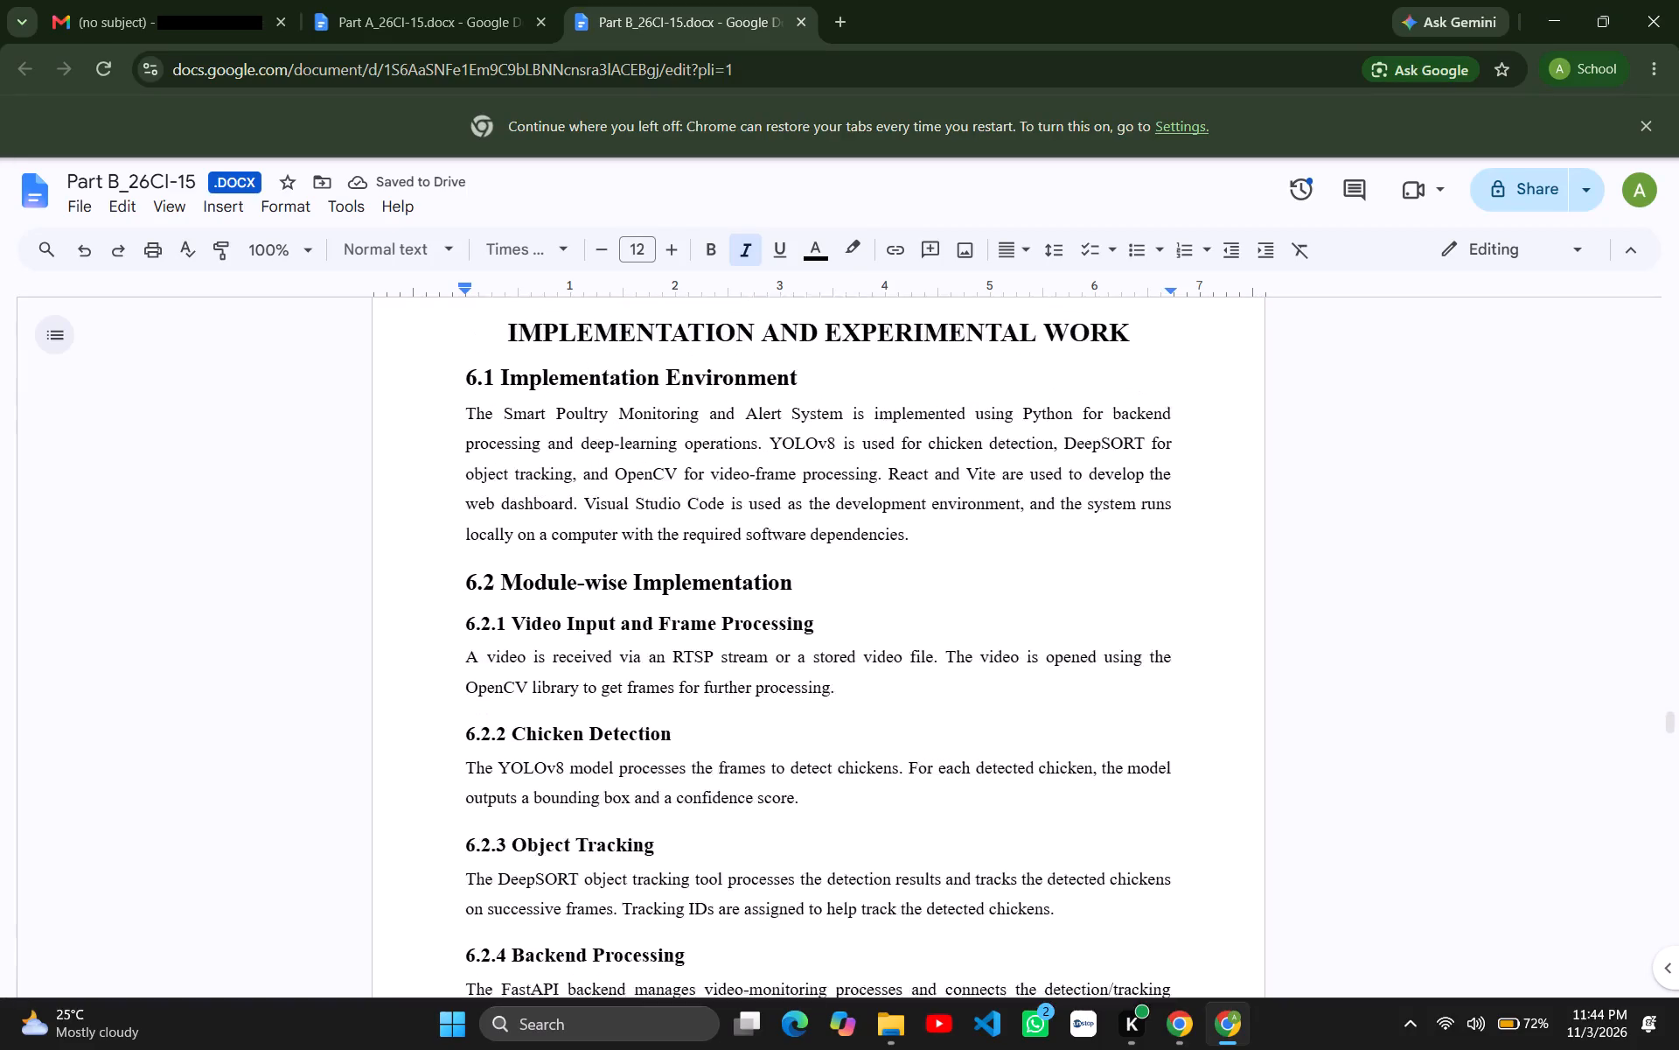
scroll(805, 693, right, 1)
scroll(805, 693, down, 2)
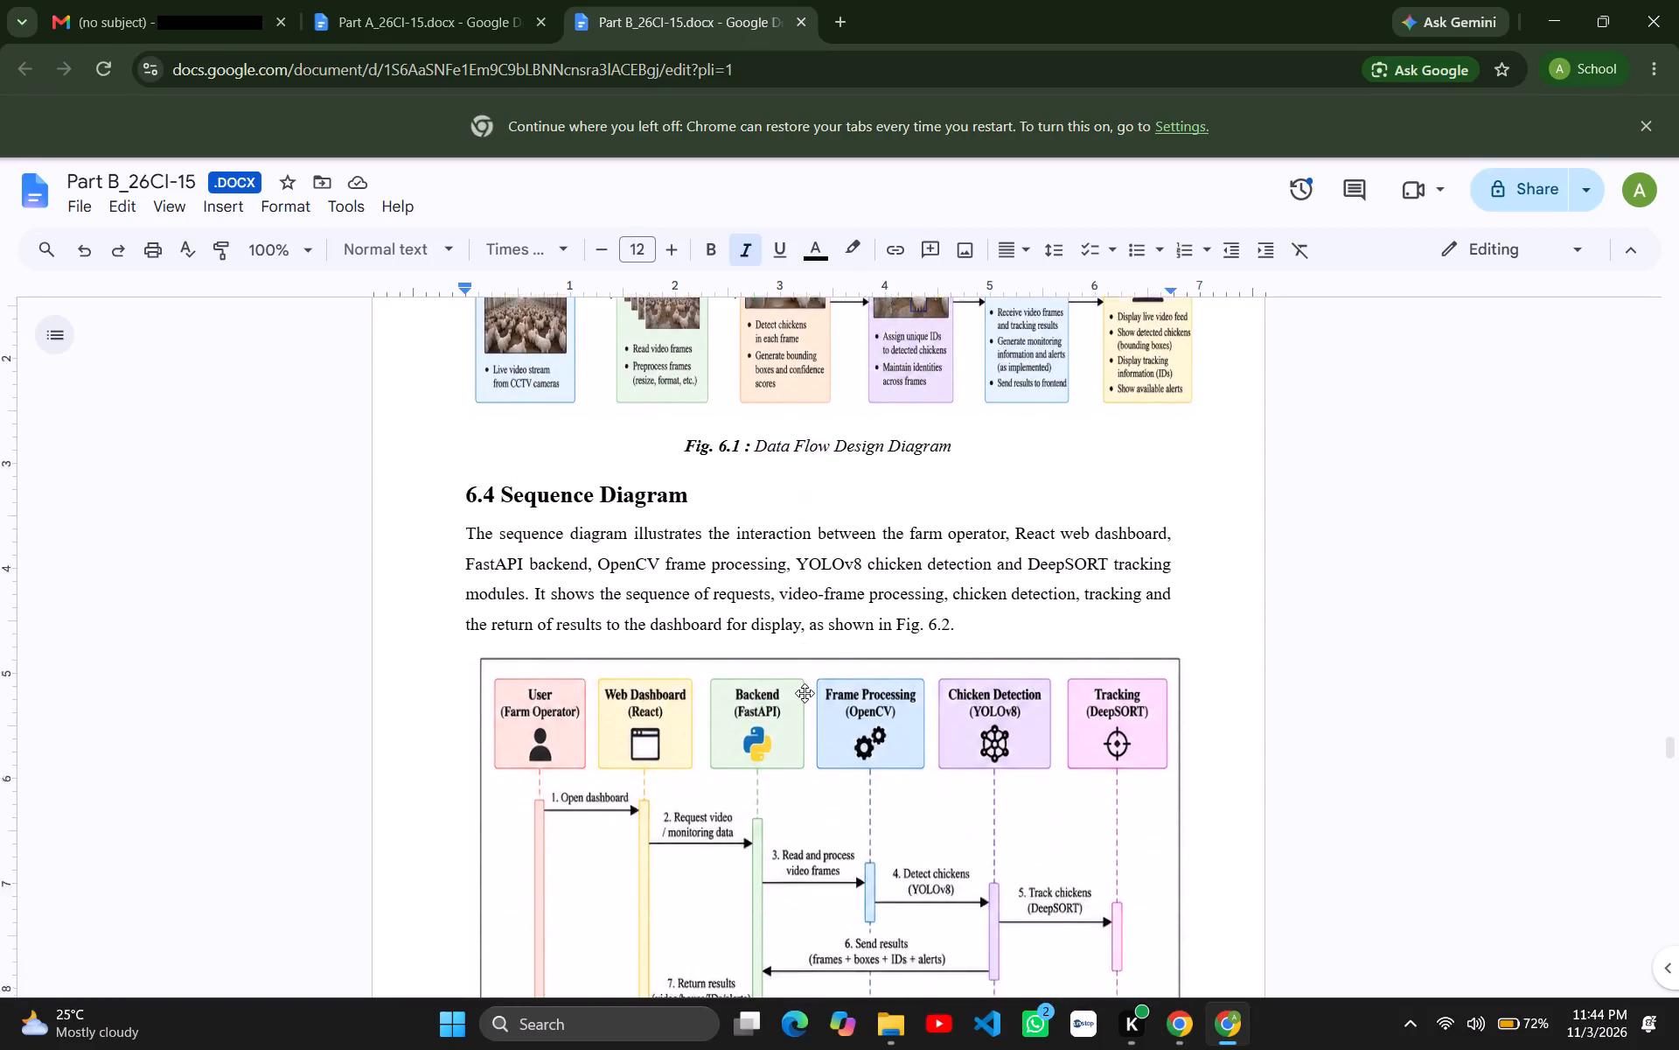
scroll(805, 693, down, 2)
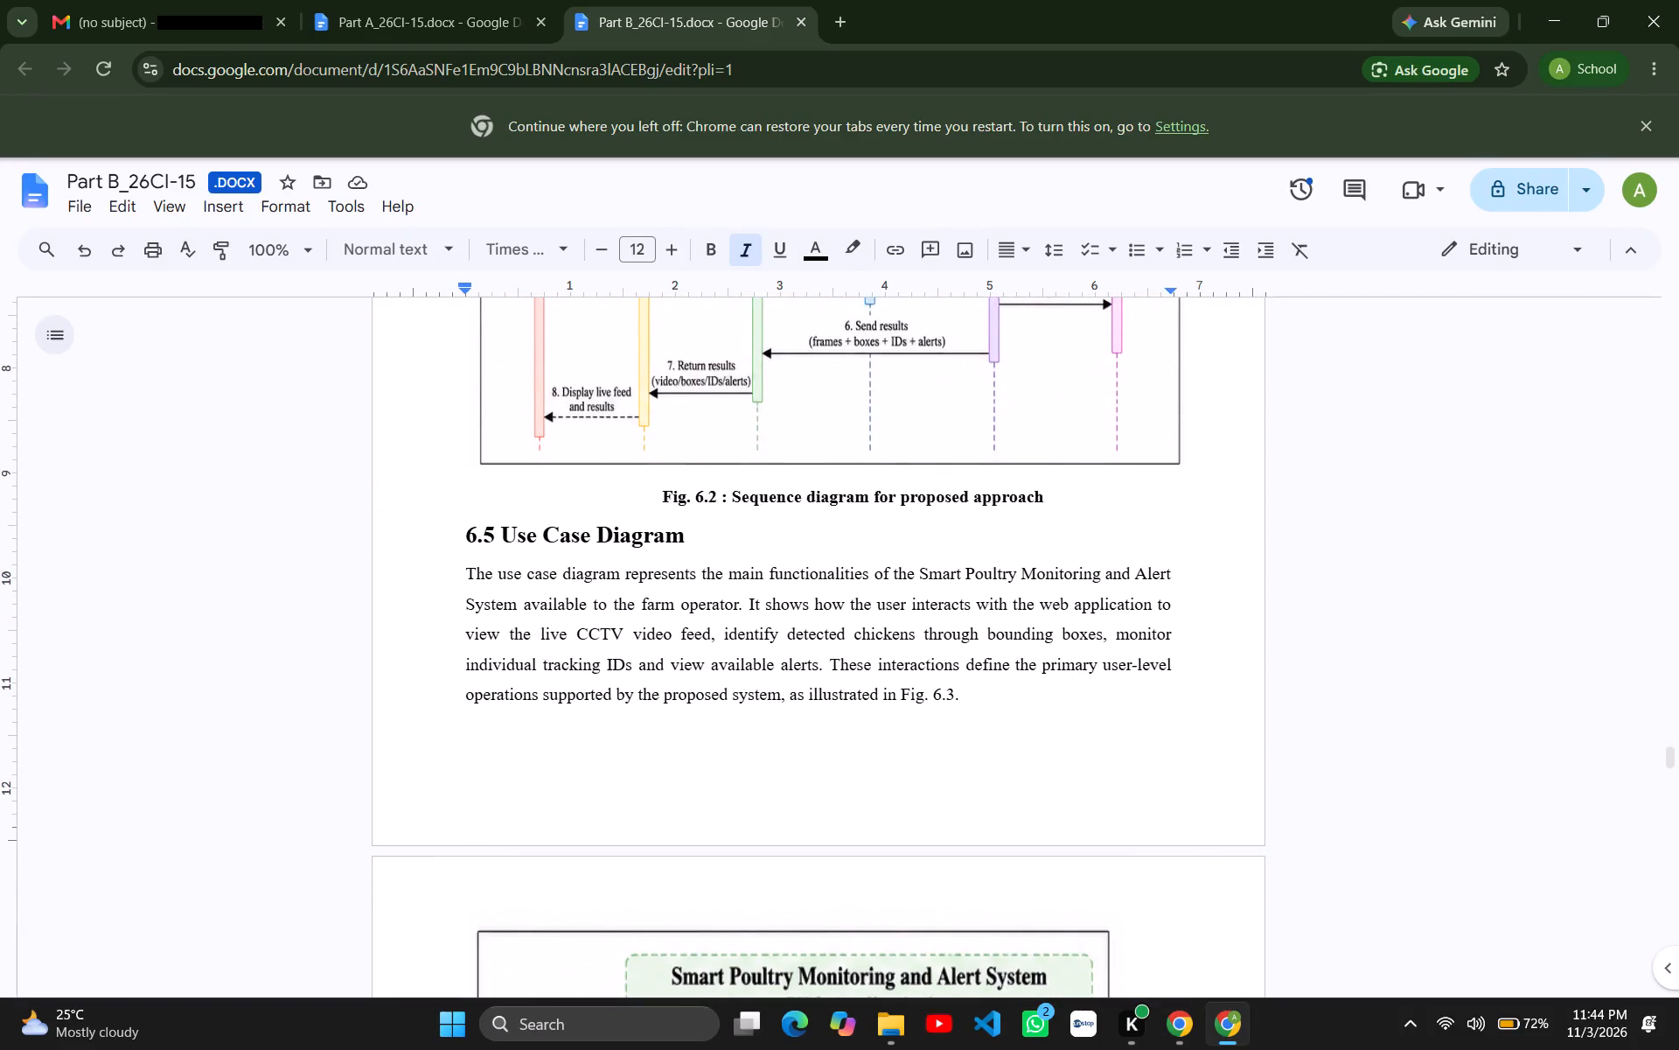
drag(655, 497, 656, 497)
drag(656, 497, 1046, 507)
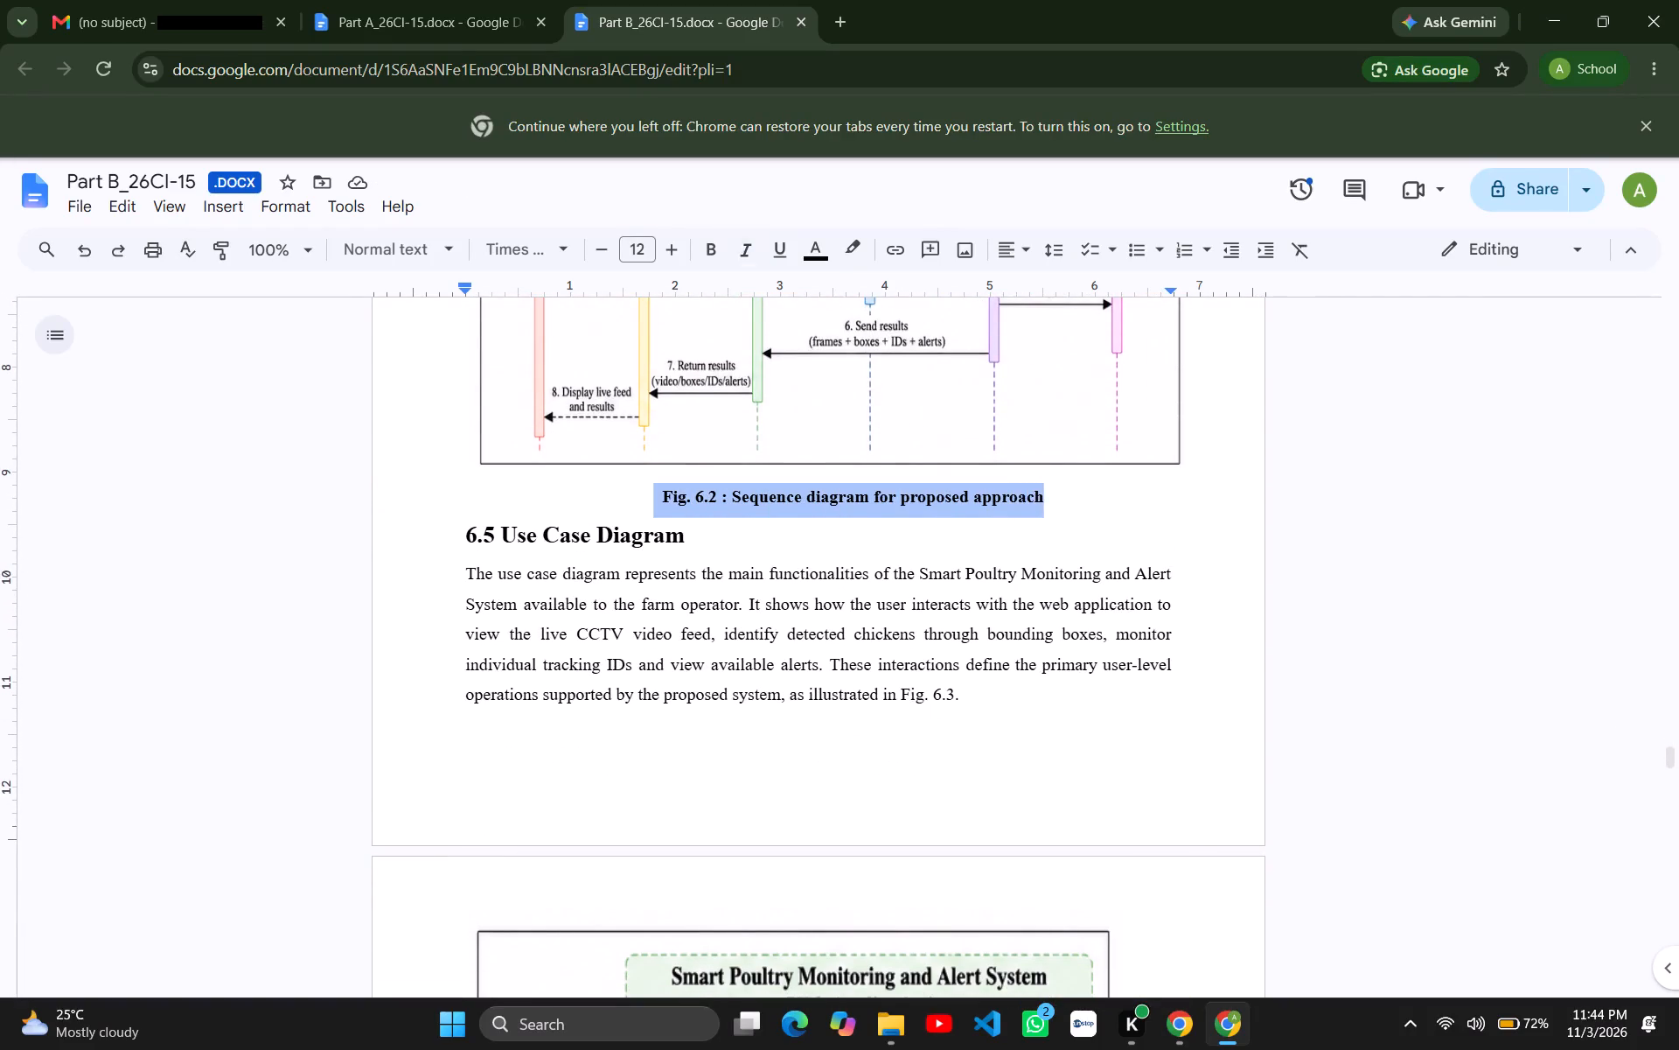
click(723, 248)
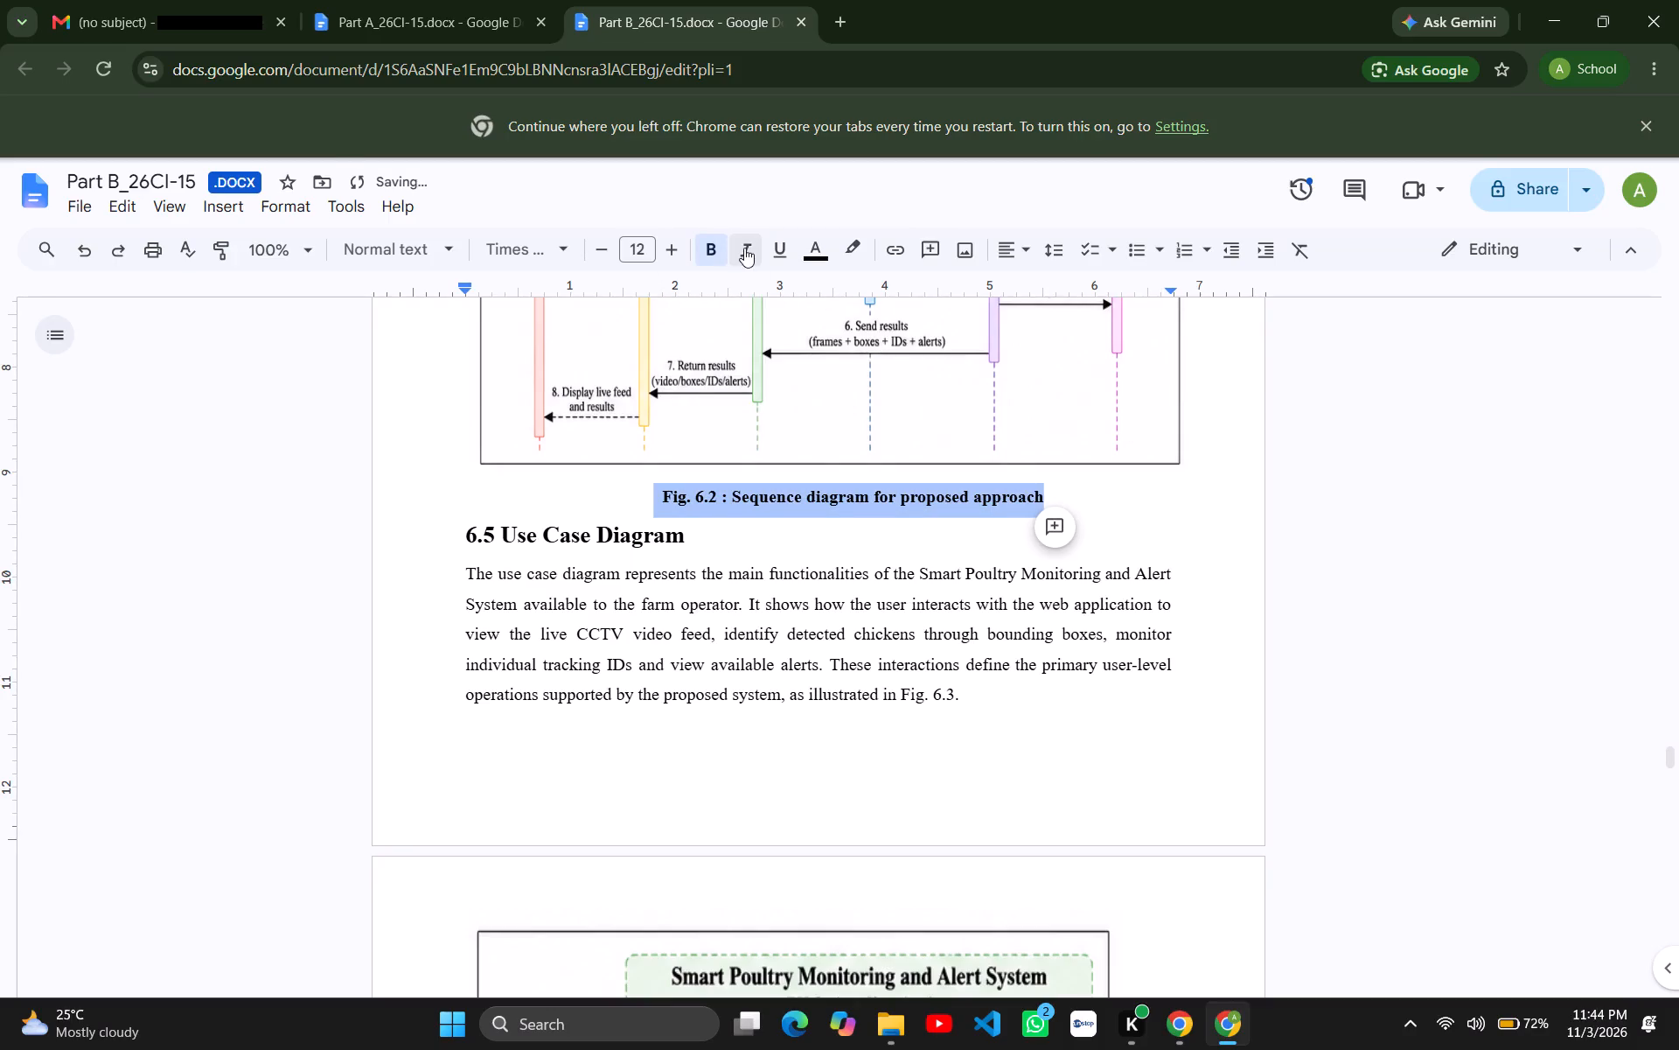
click(744, 248)
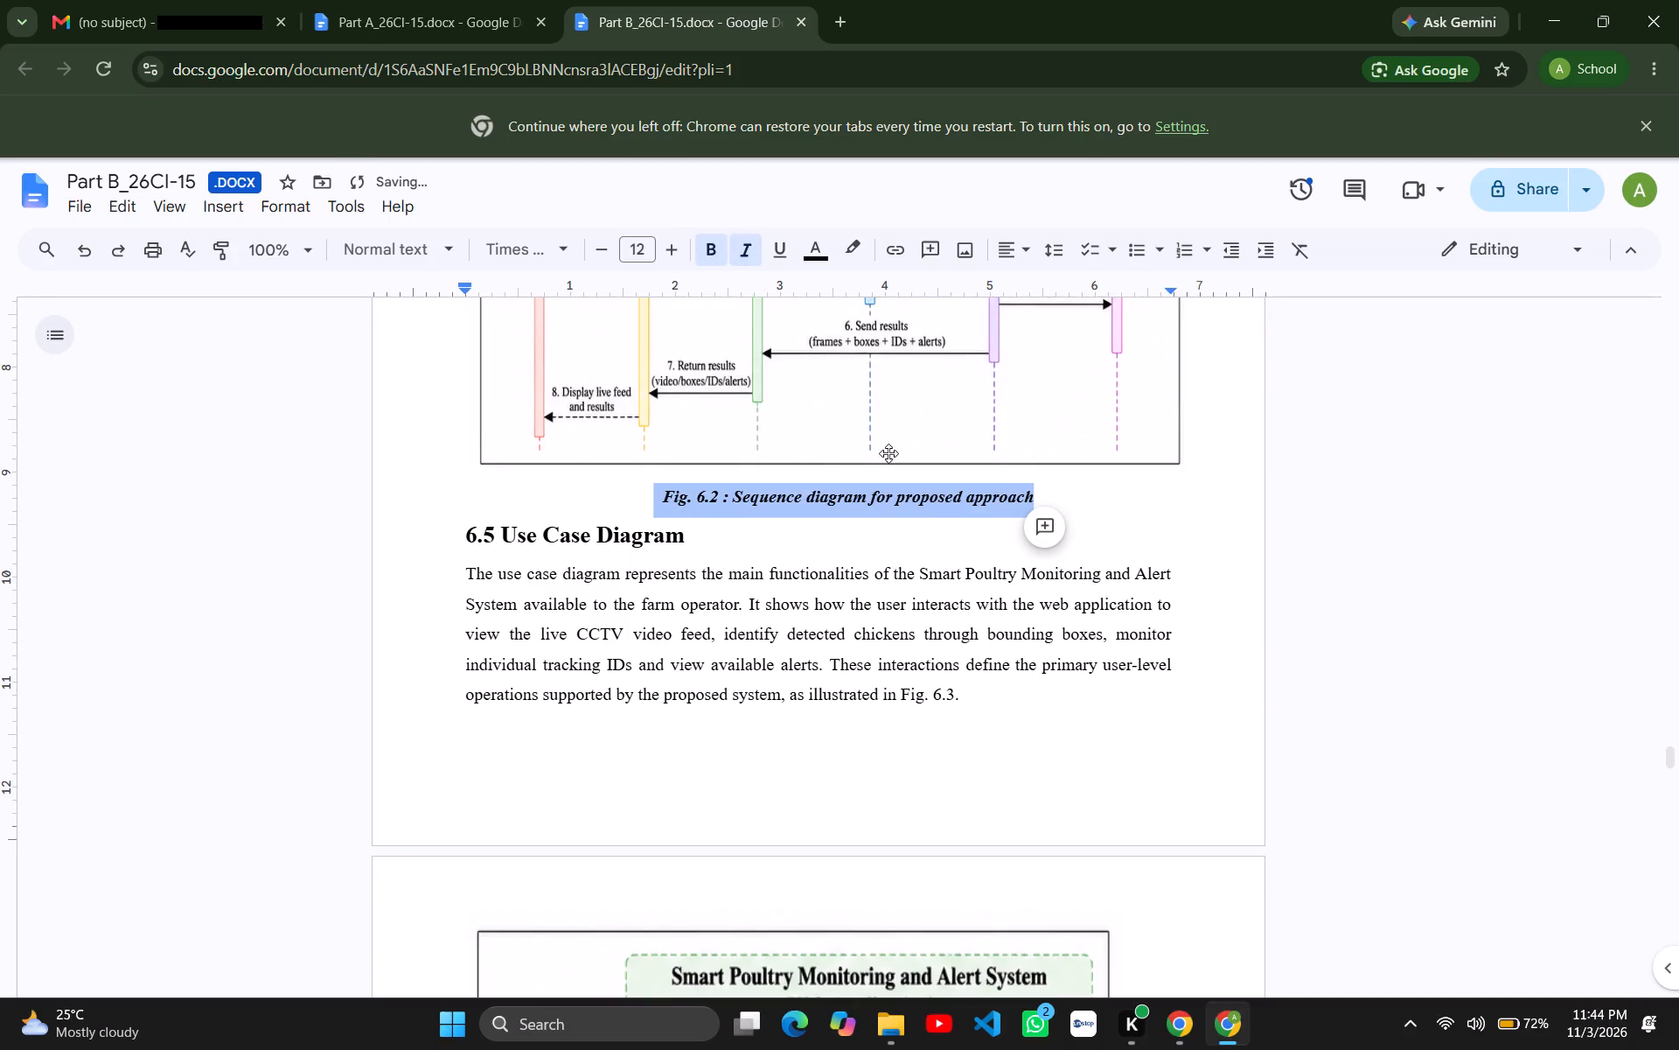
Remove bold from the title "Sequence diagram for proposed approach" in the Fig. 6.2 caption, keeping its label bold.
click(734, 490)
drag(734, 490, 1032, 493)
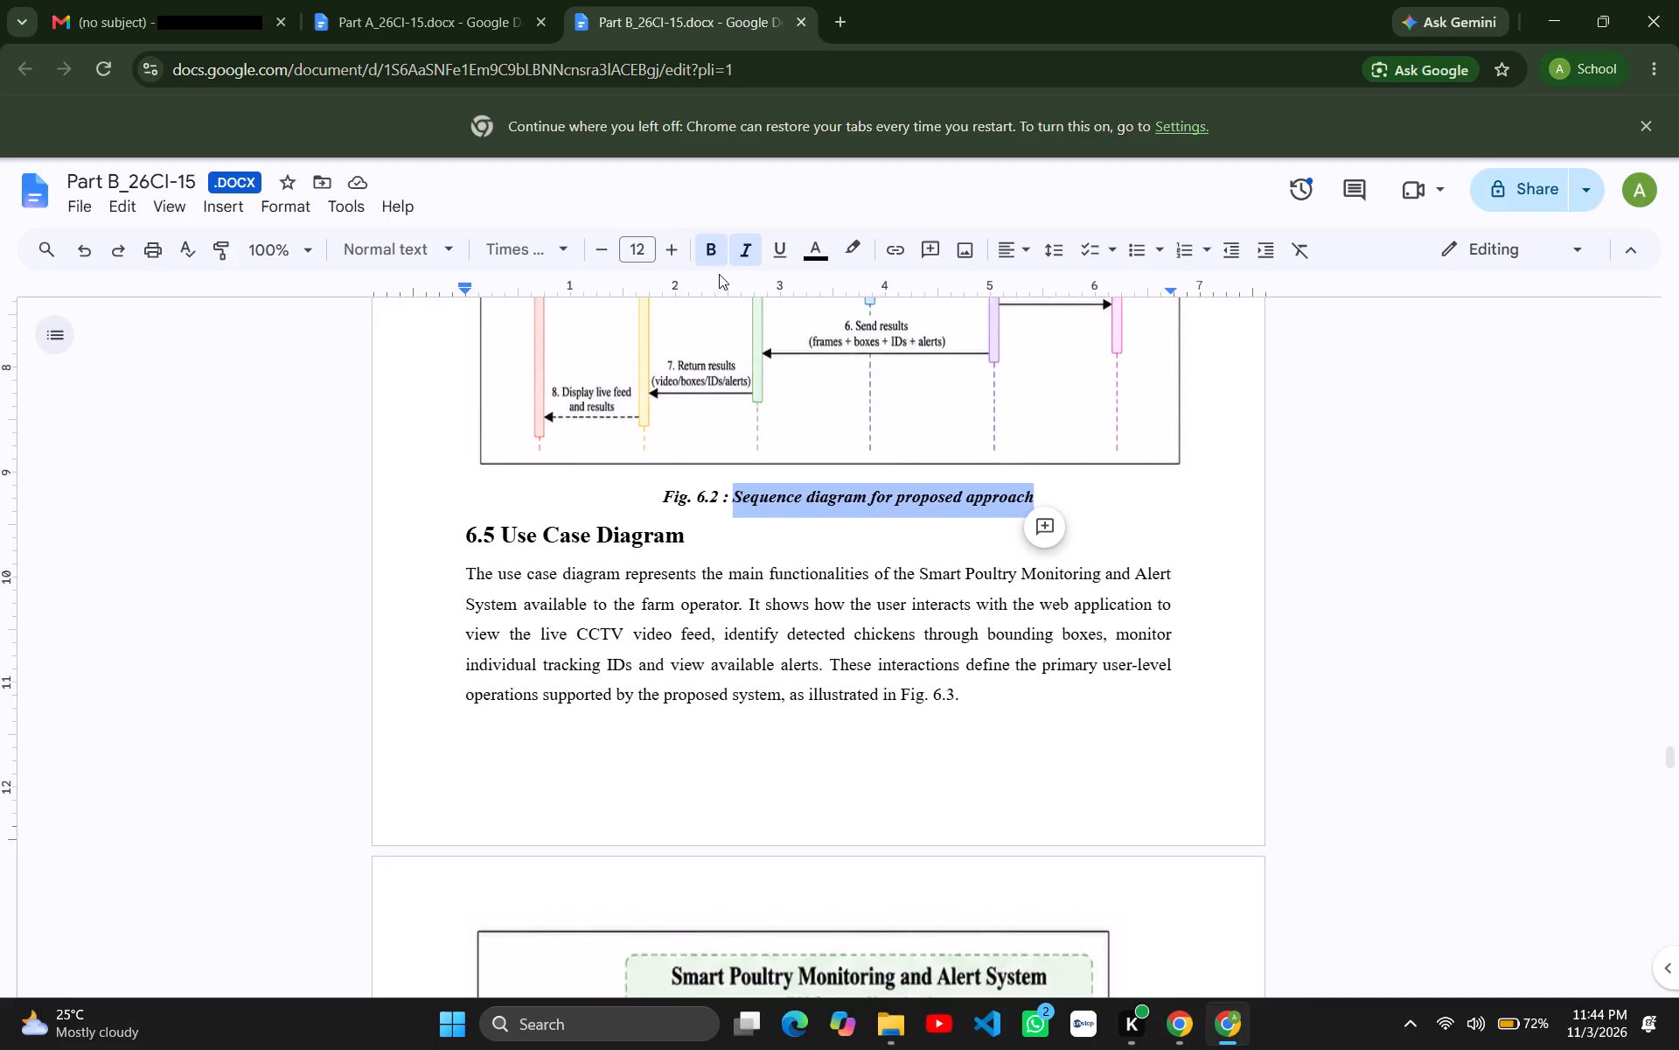
click(717, 241)
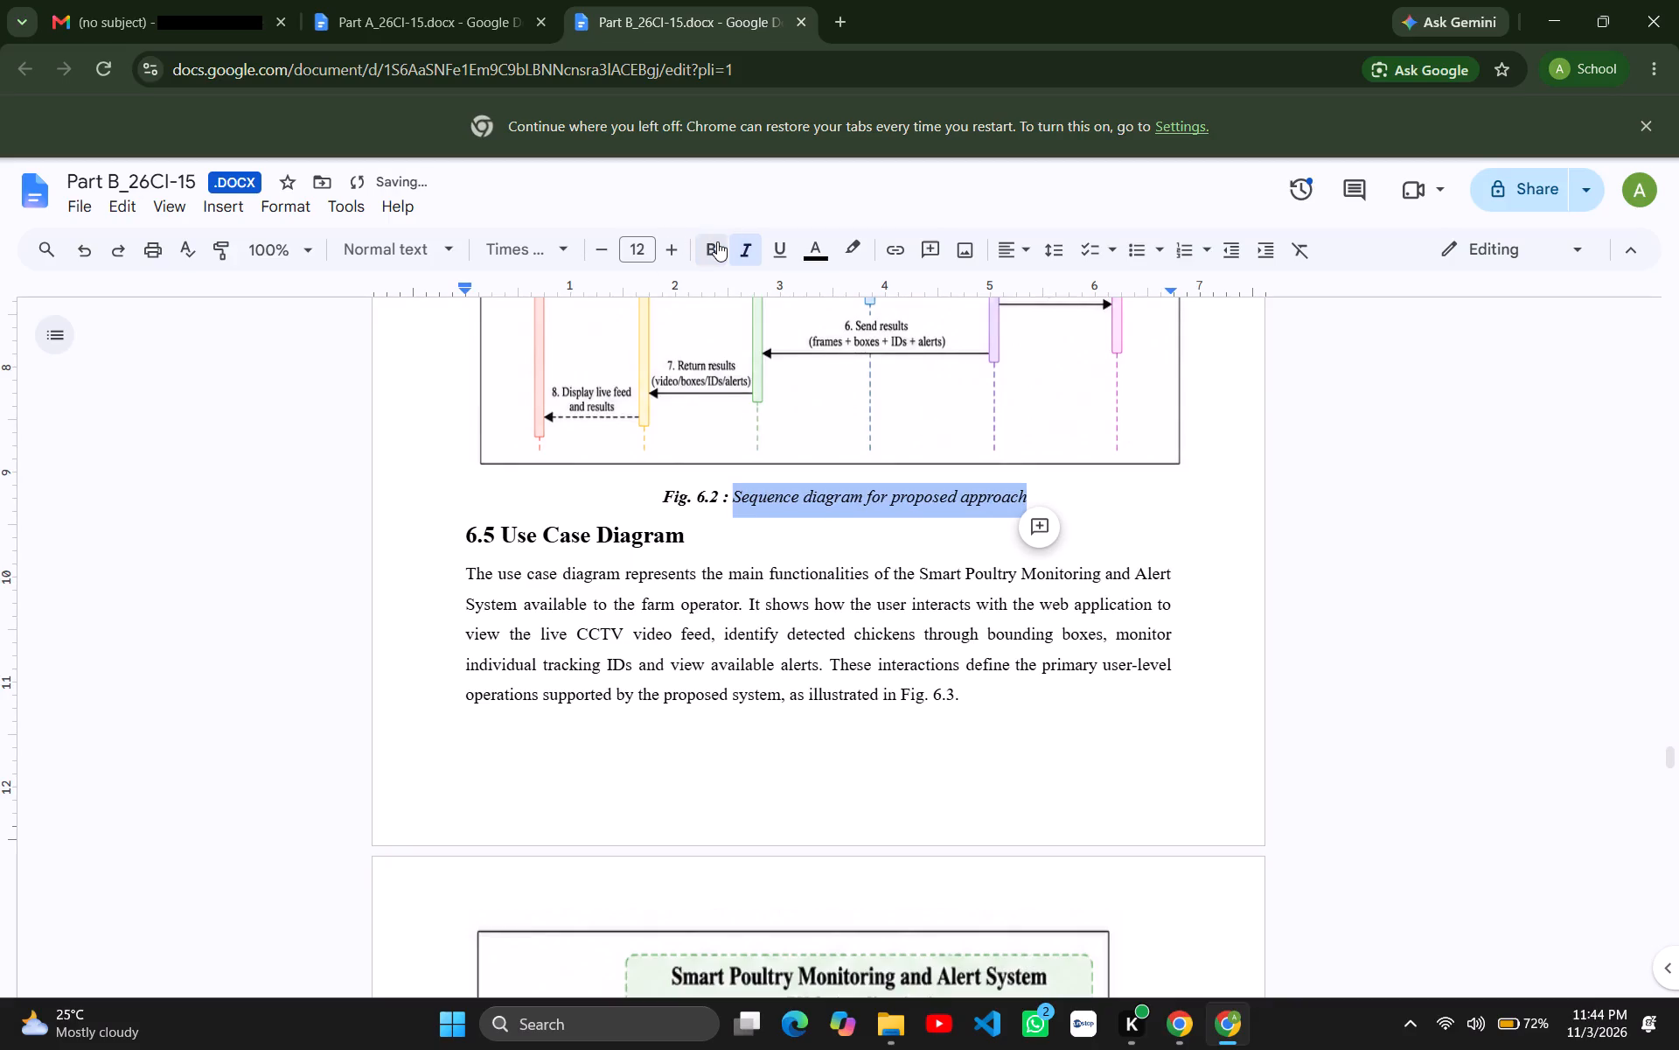
click(783, 514)
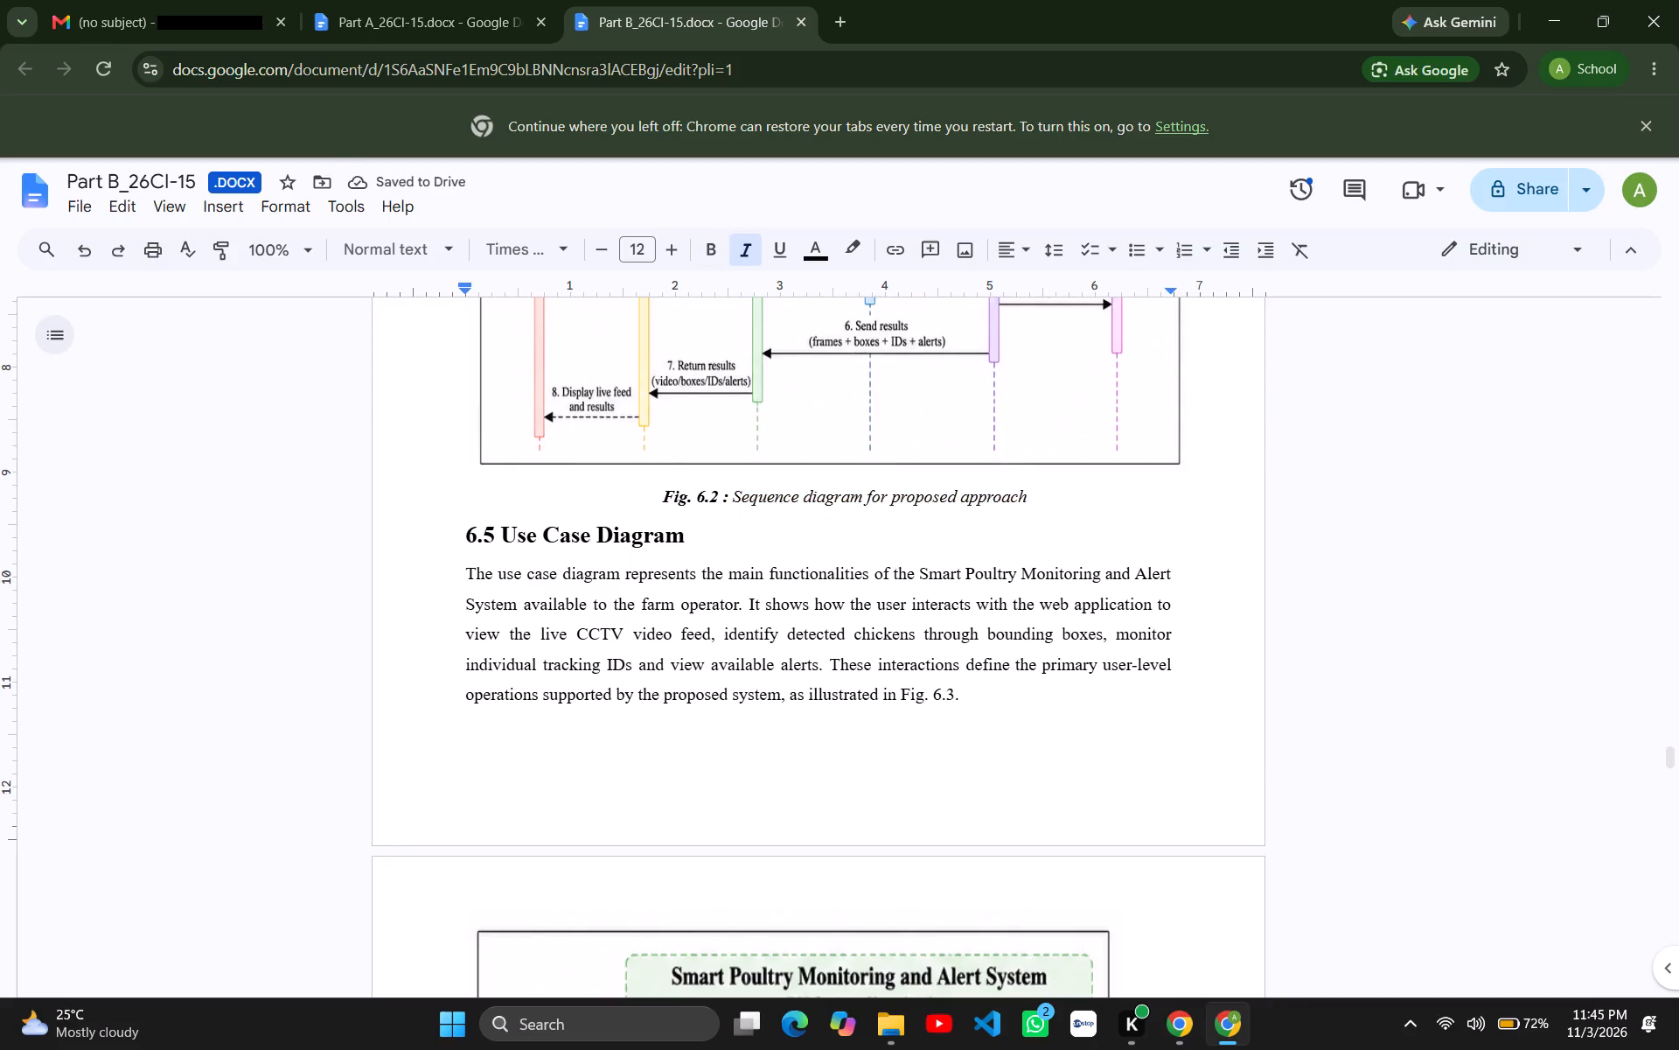
Italicize the whole Fig. 6.3 caption below the use case diagram.
scroll(780, 604, down, 3)
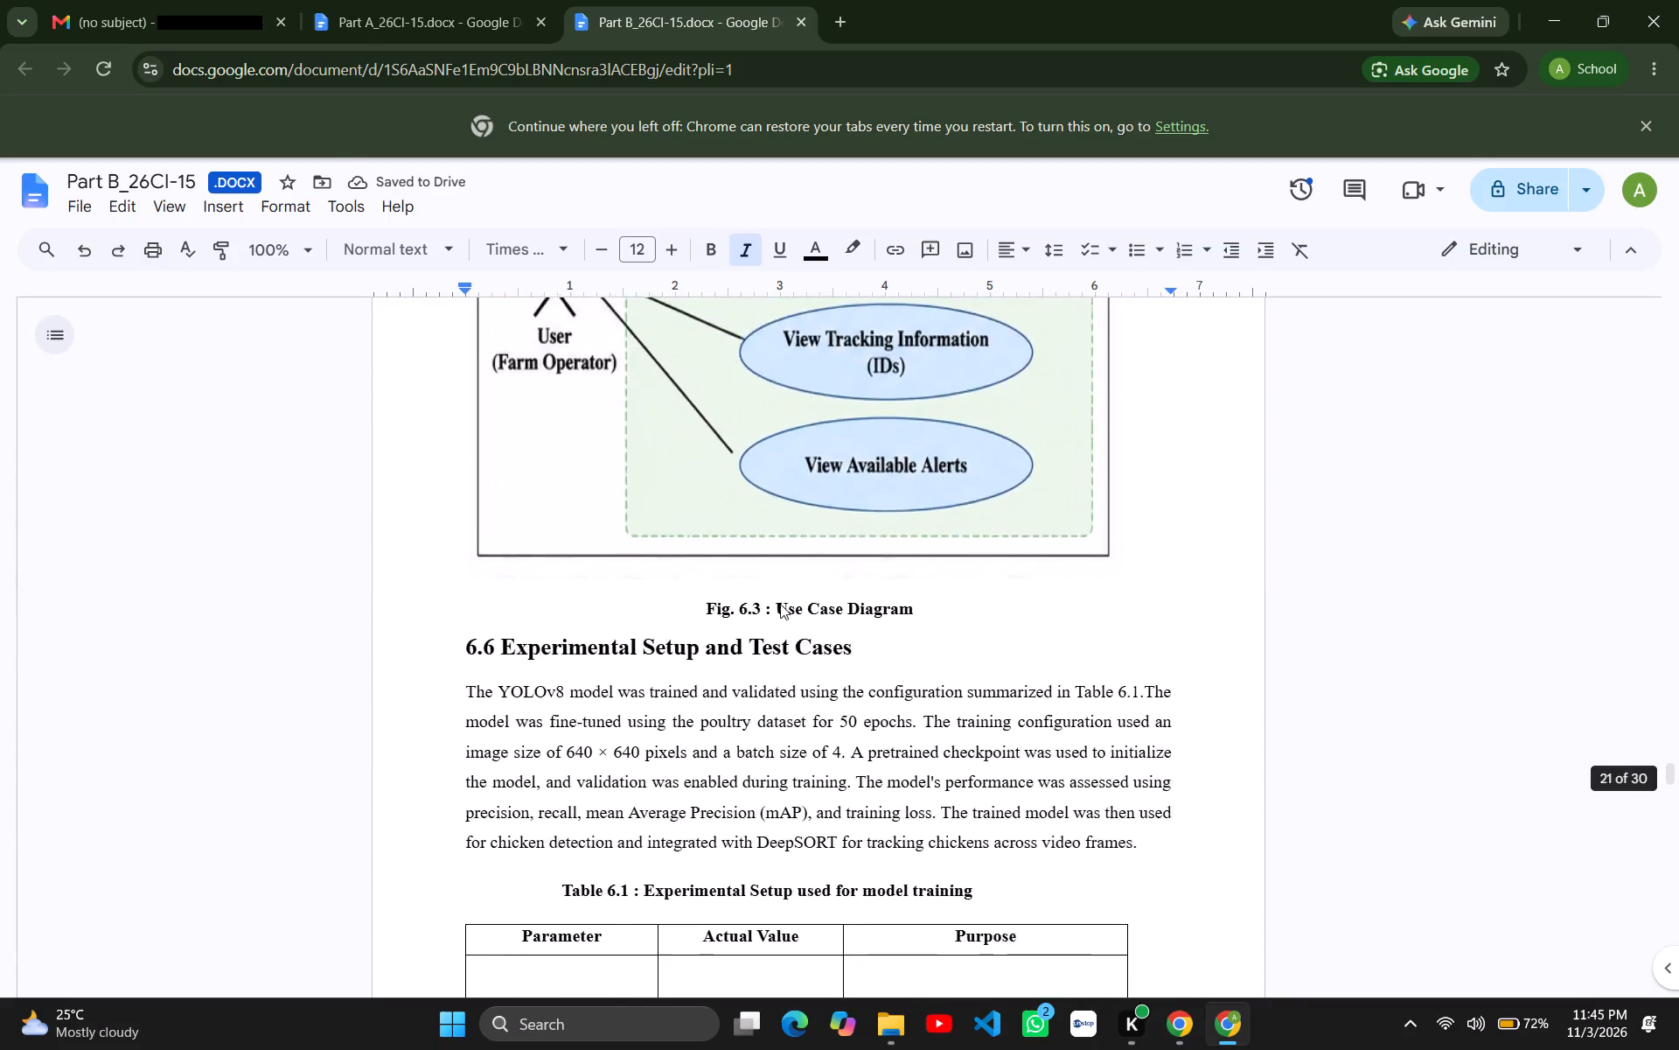
scroll(780, 604, up, 3)
scroll(780, 604, right, 1)
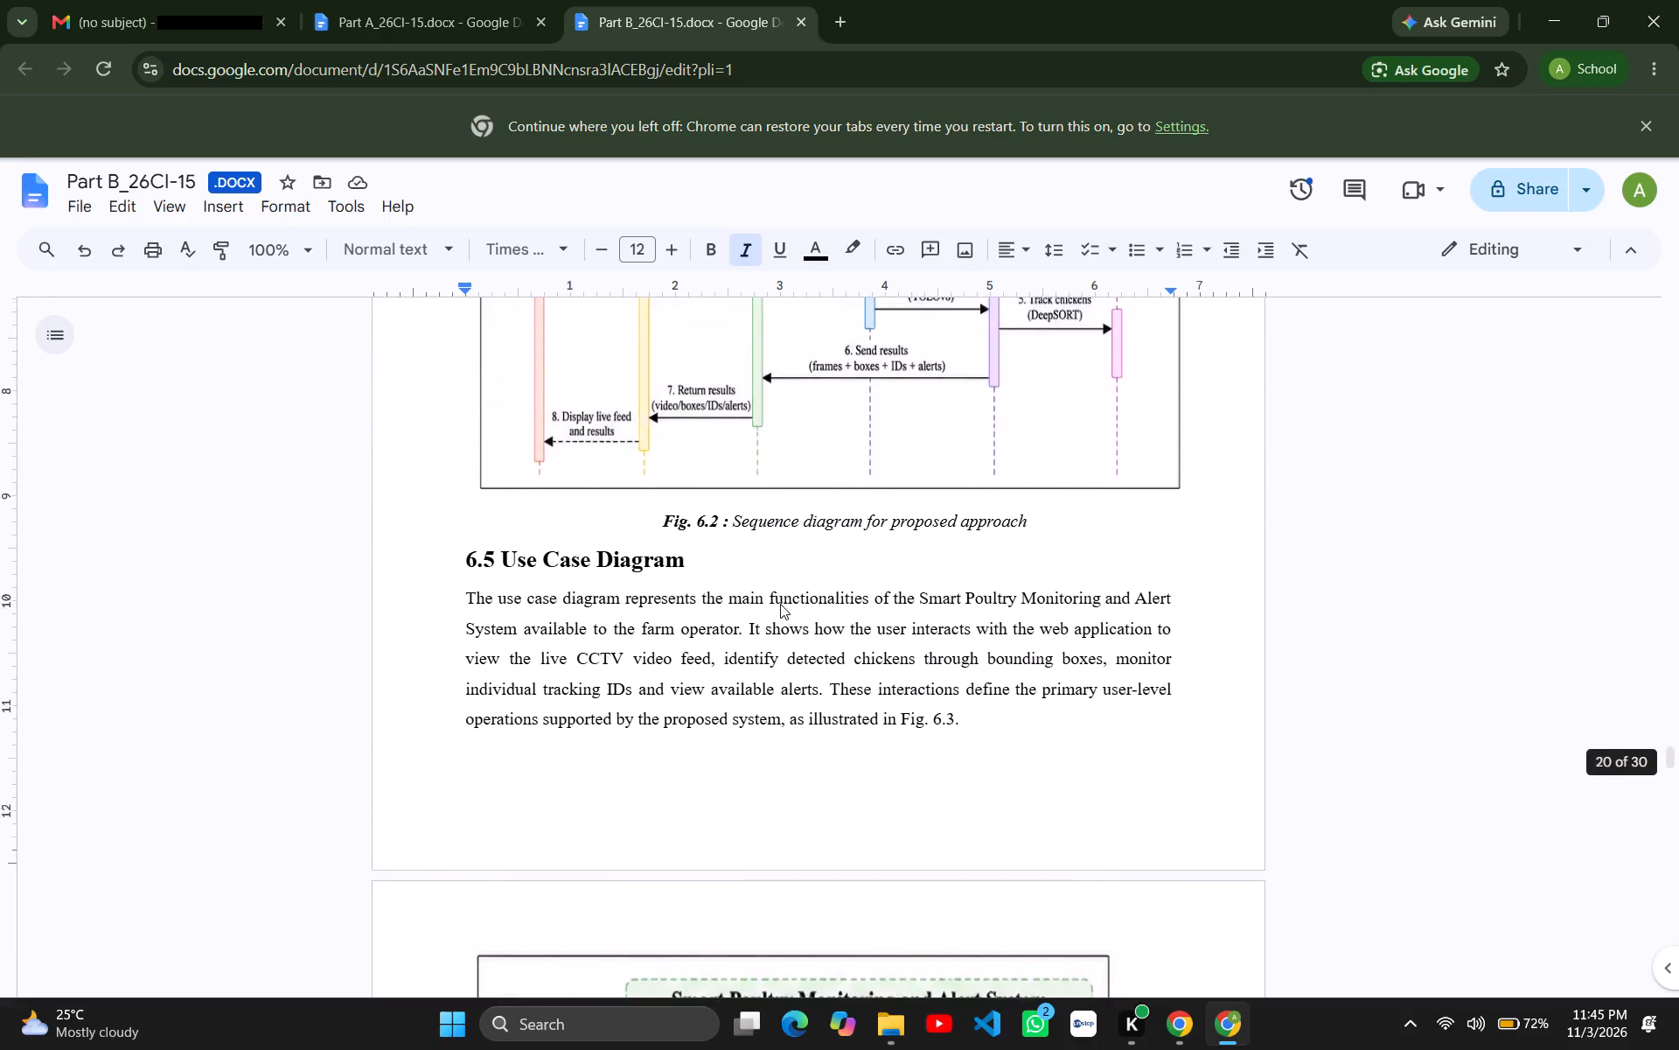
scroll(780, 604, right, 1)
scroll(780, 604, up, 2)
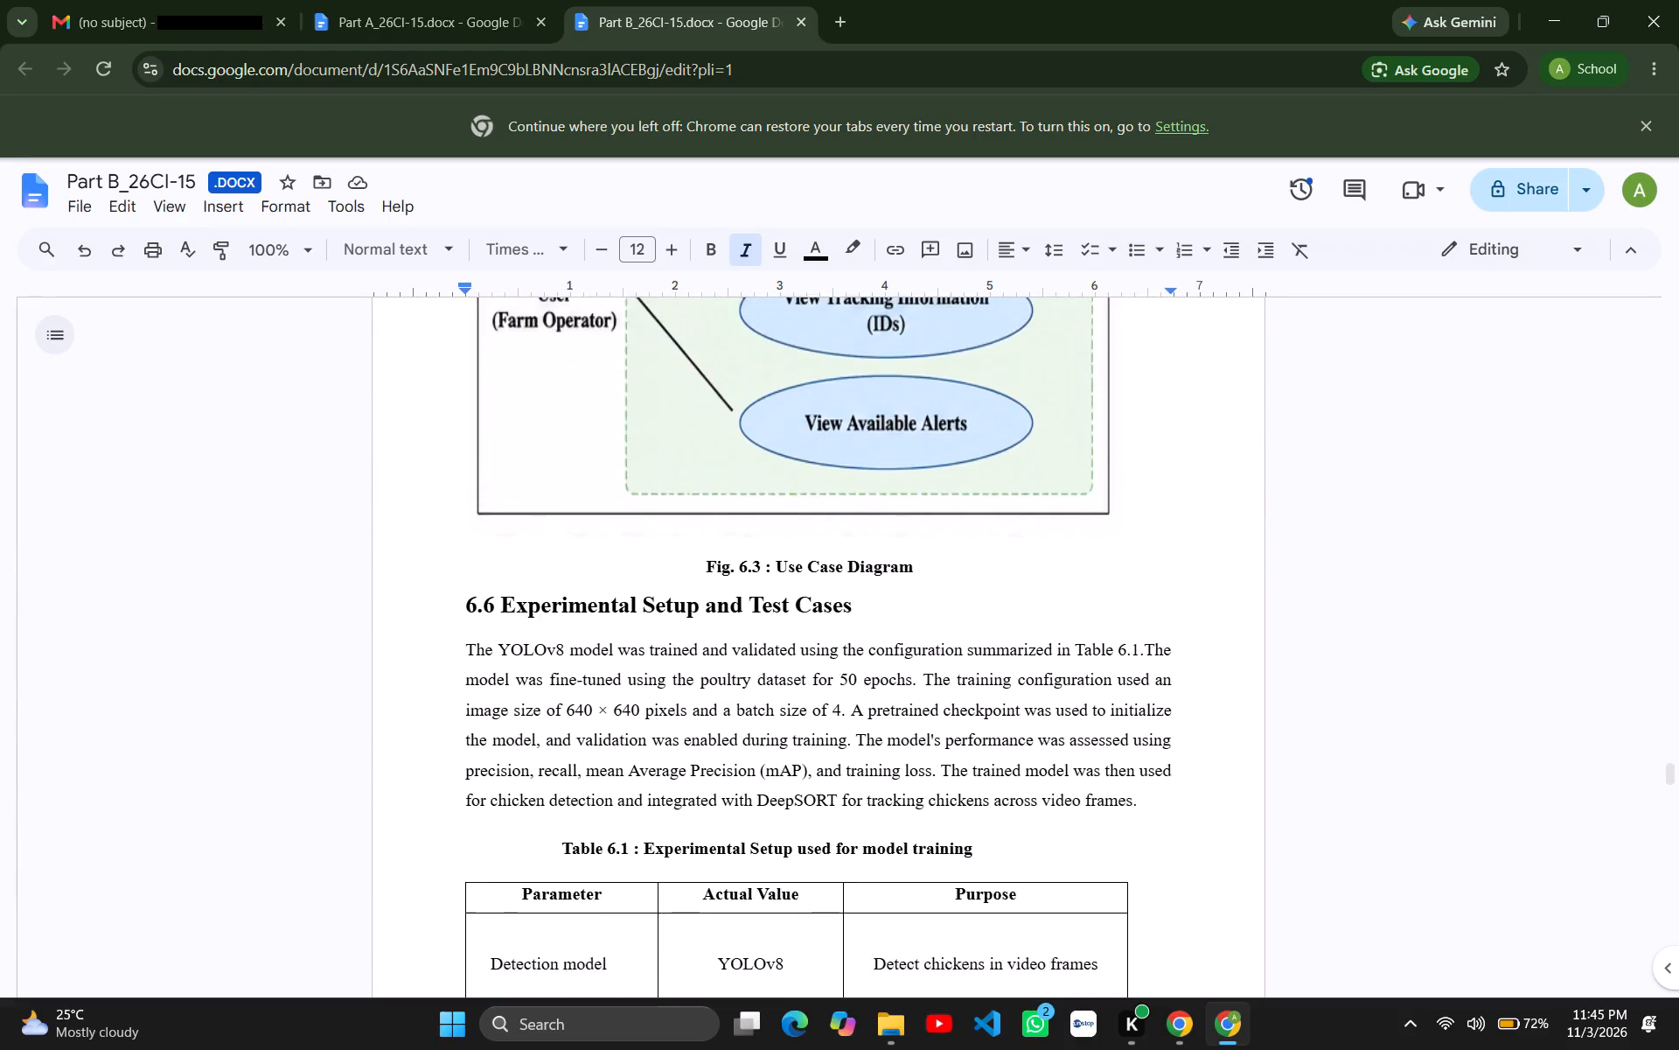
scroll(780, 604, up, 1)
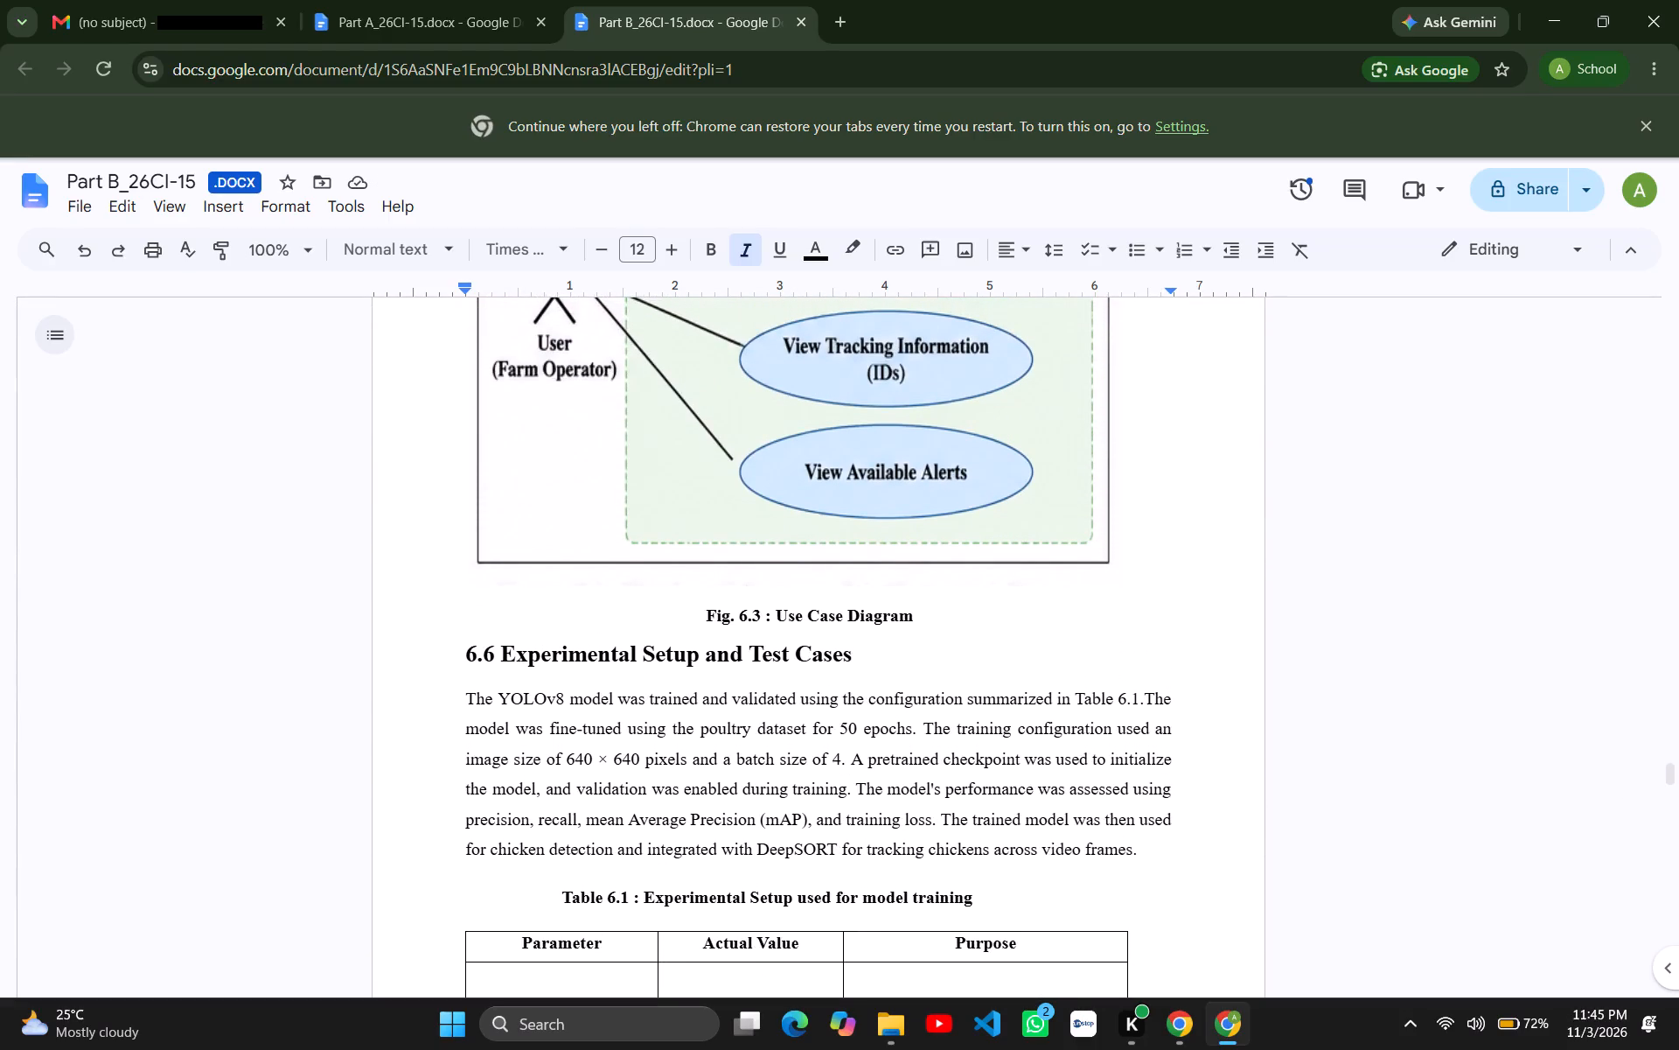
drag(708, 614, 780, 612)
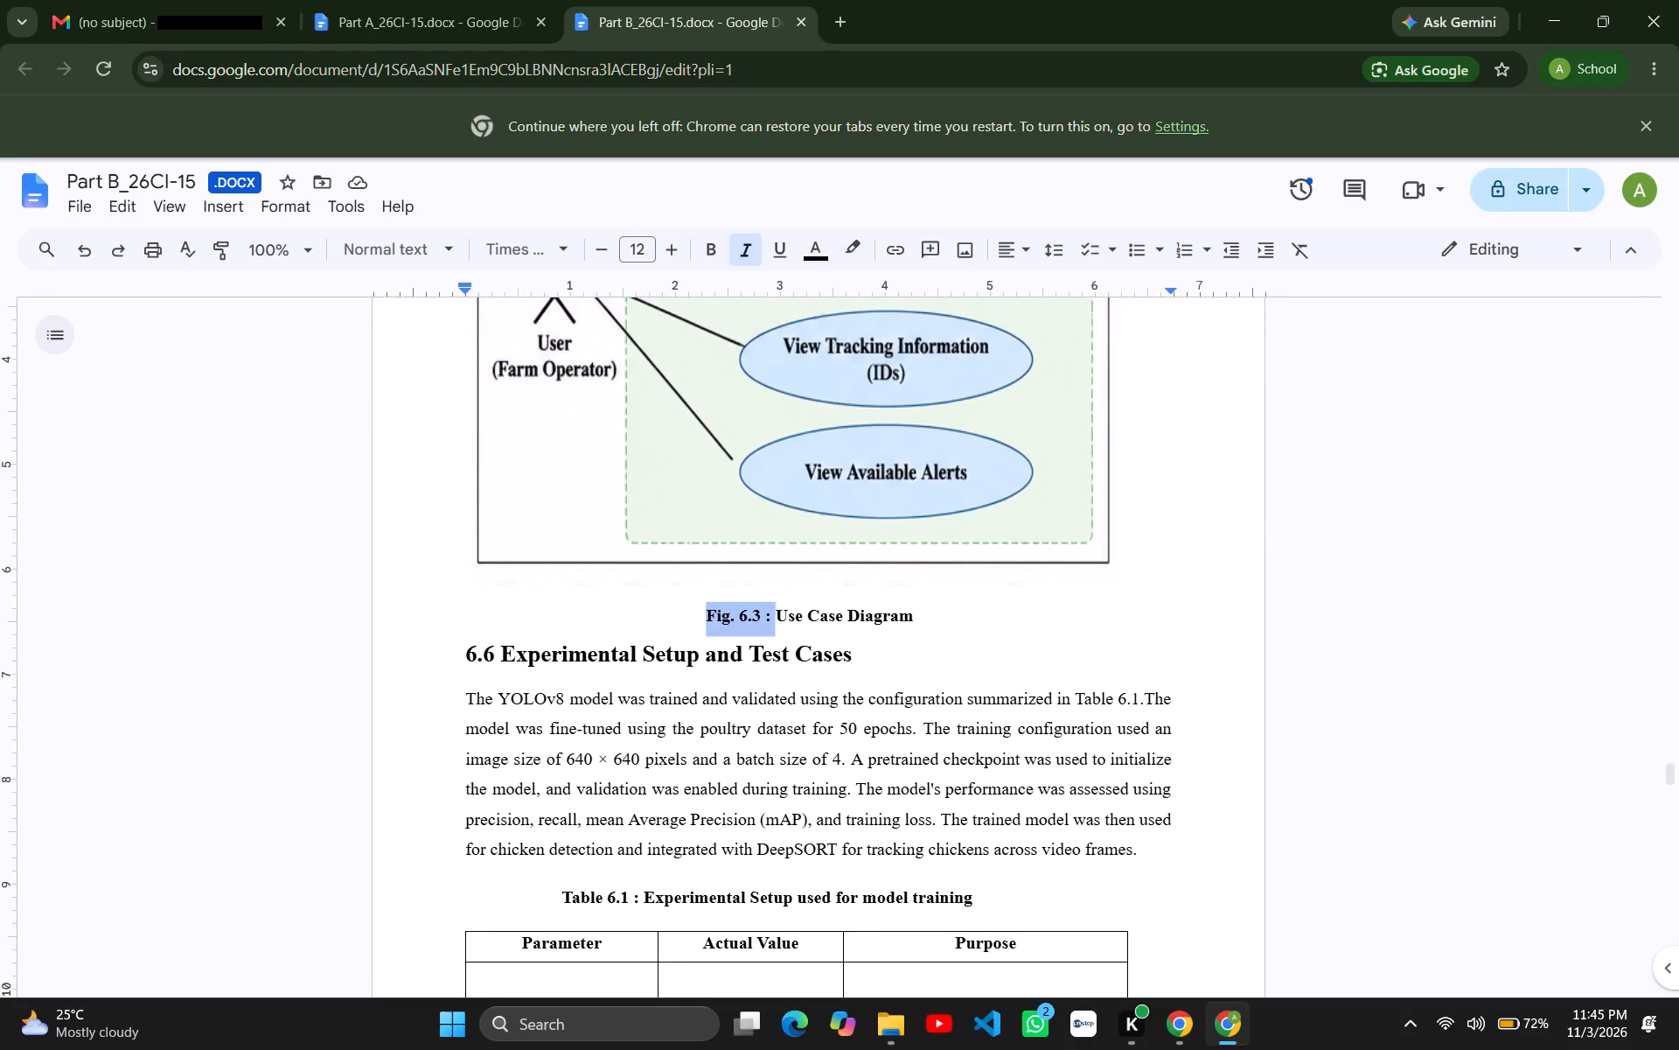
drag(780, 612, 910, 609)
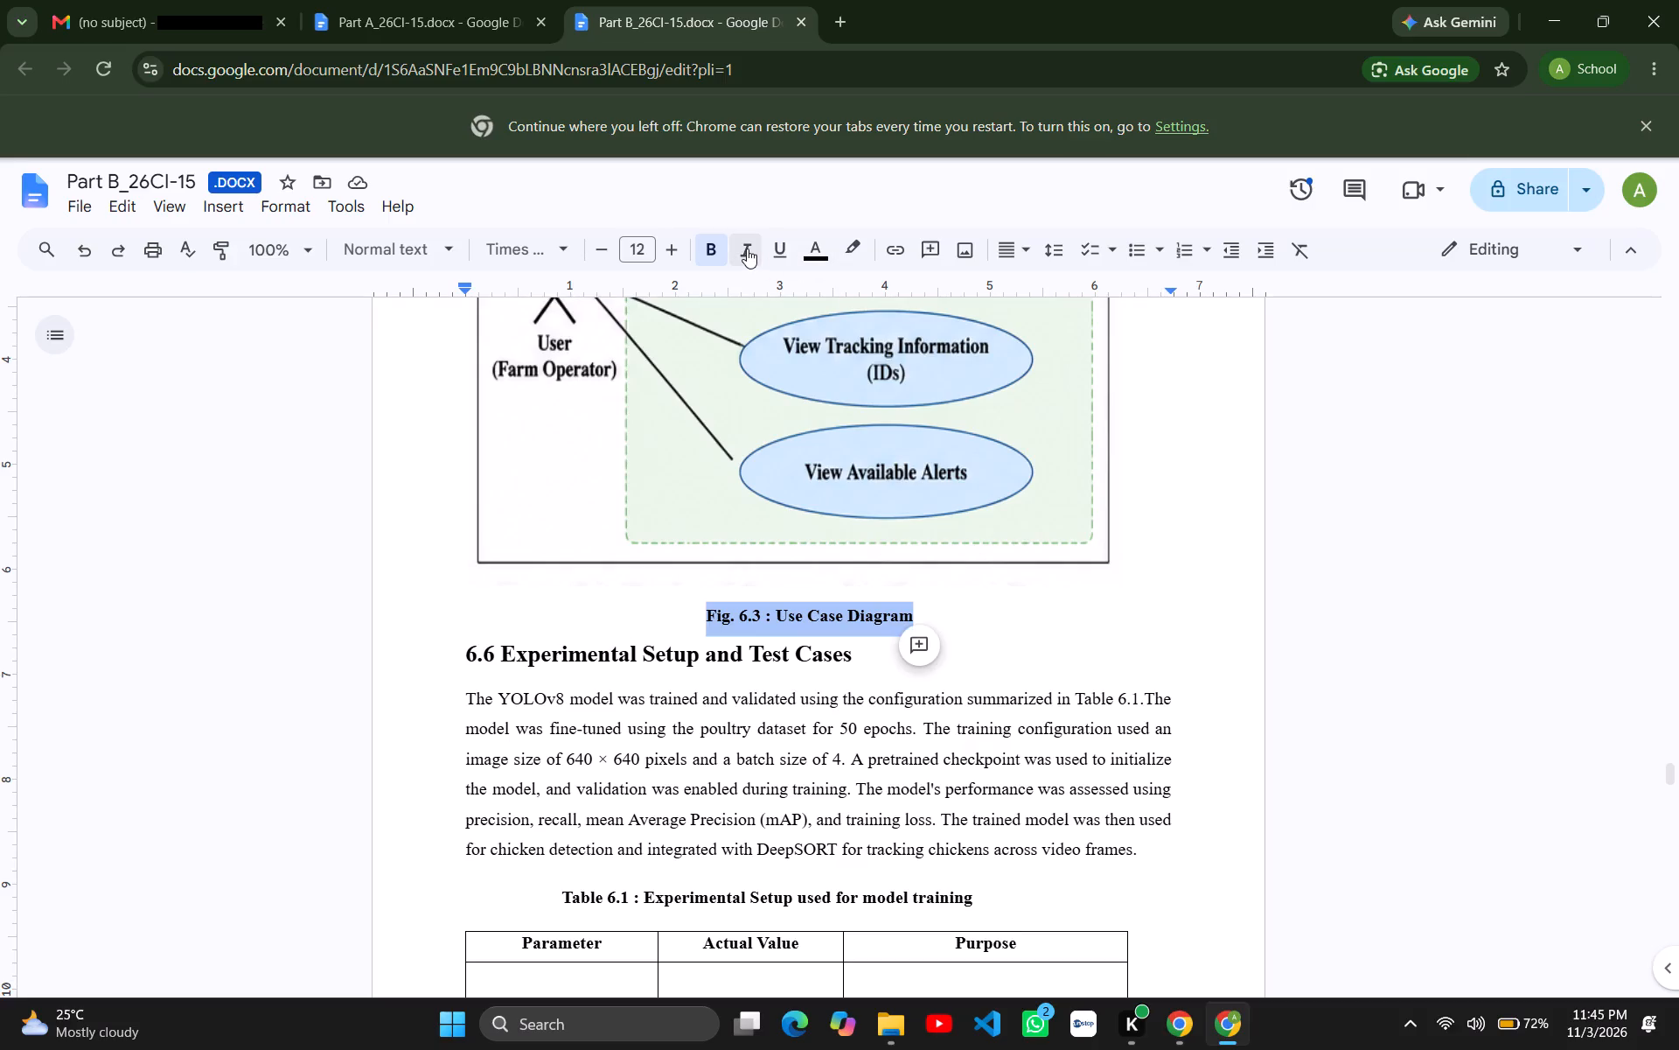
click(747, 248)
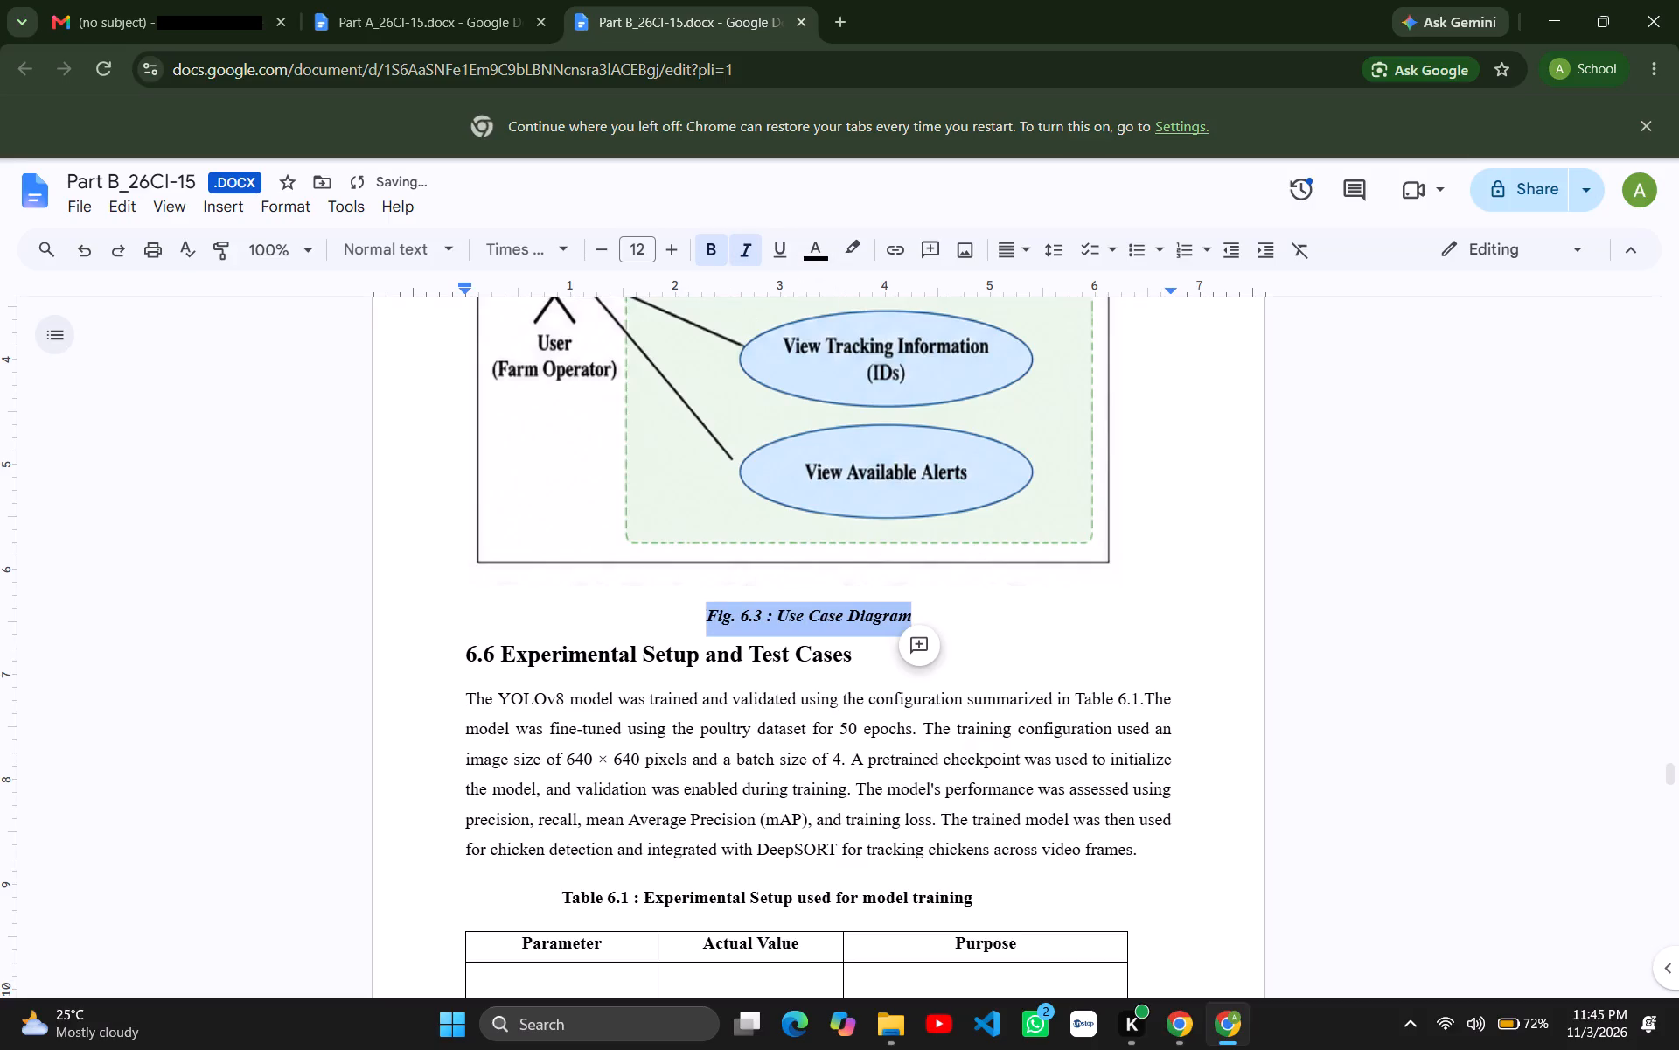
Remove bold from the title "Use Case Diagram" in the Fig. 6.3 caption, keeping its label bold.
click(778, 607)
drag(778, 607, 916, 610)
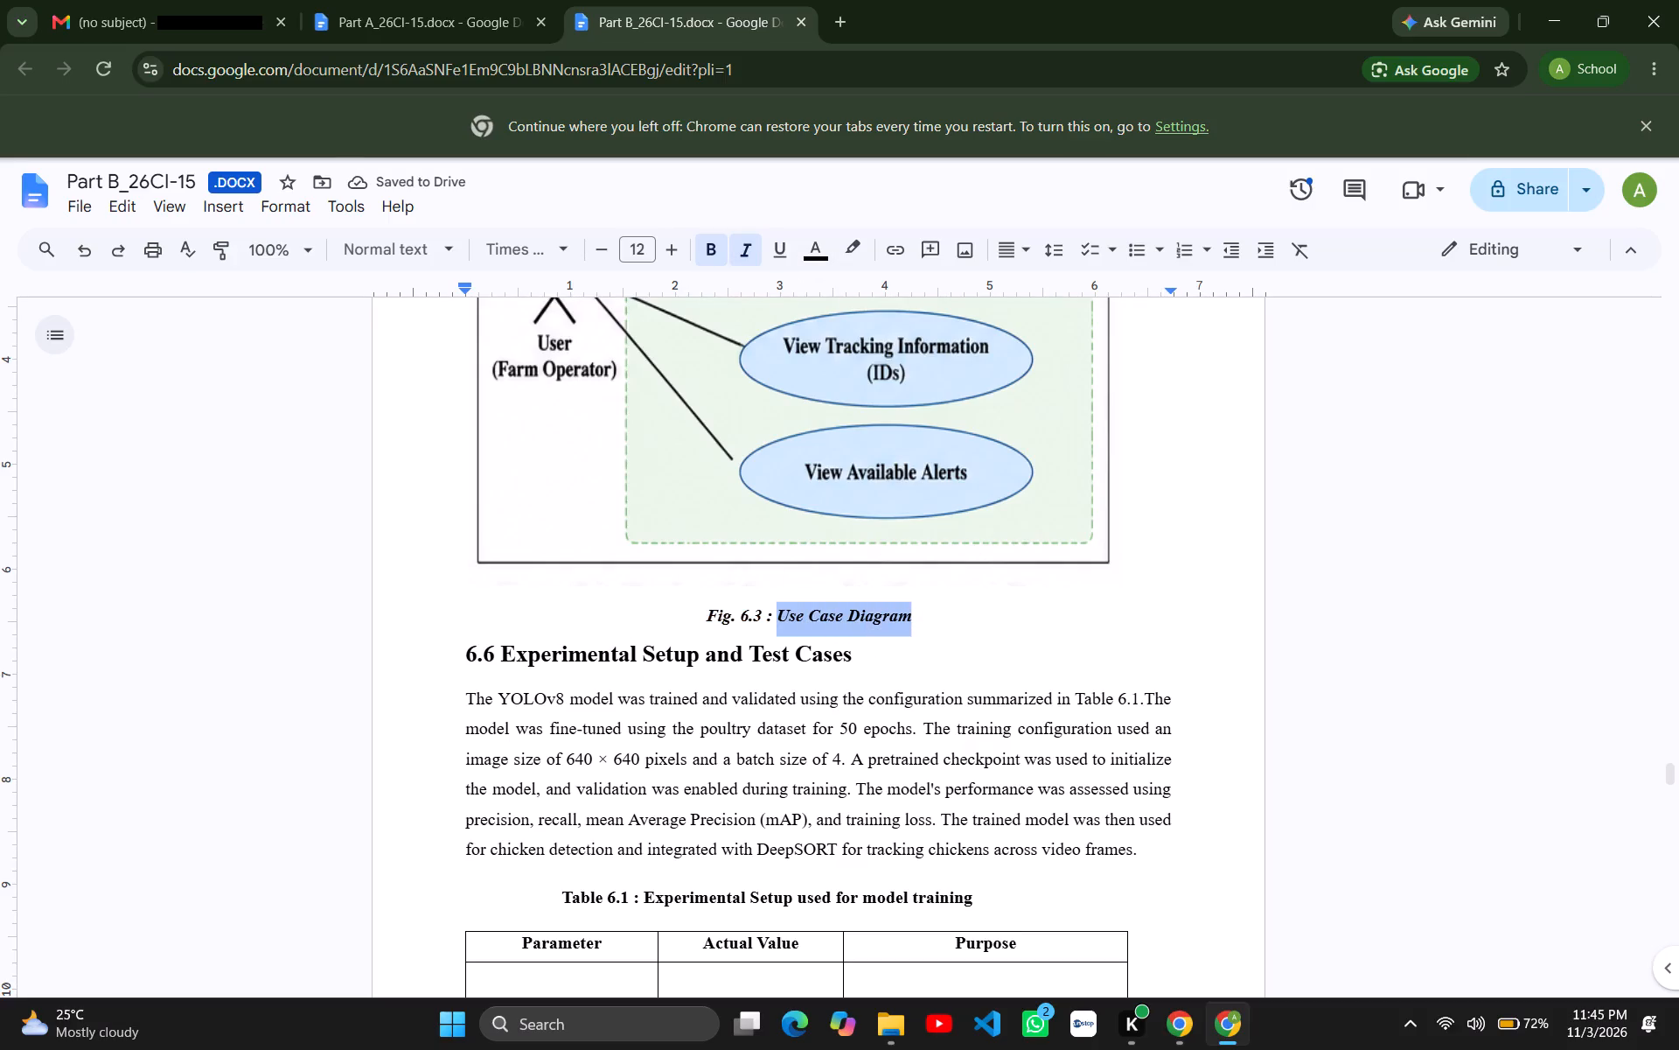
click(711, 243)
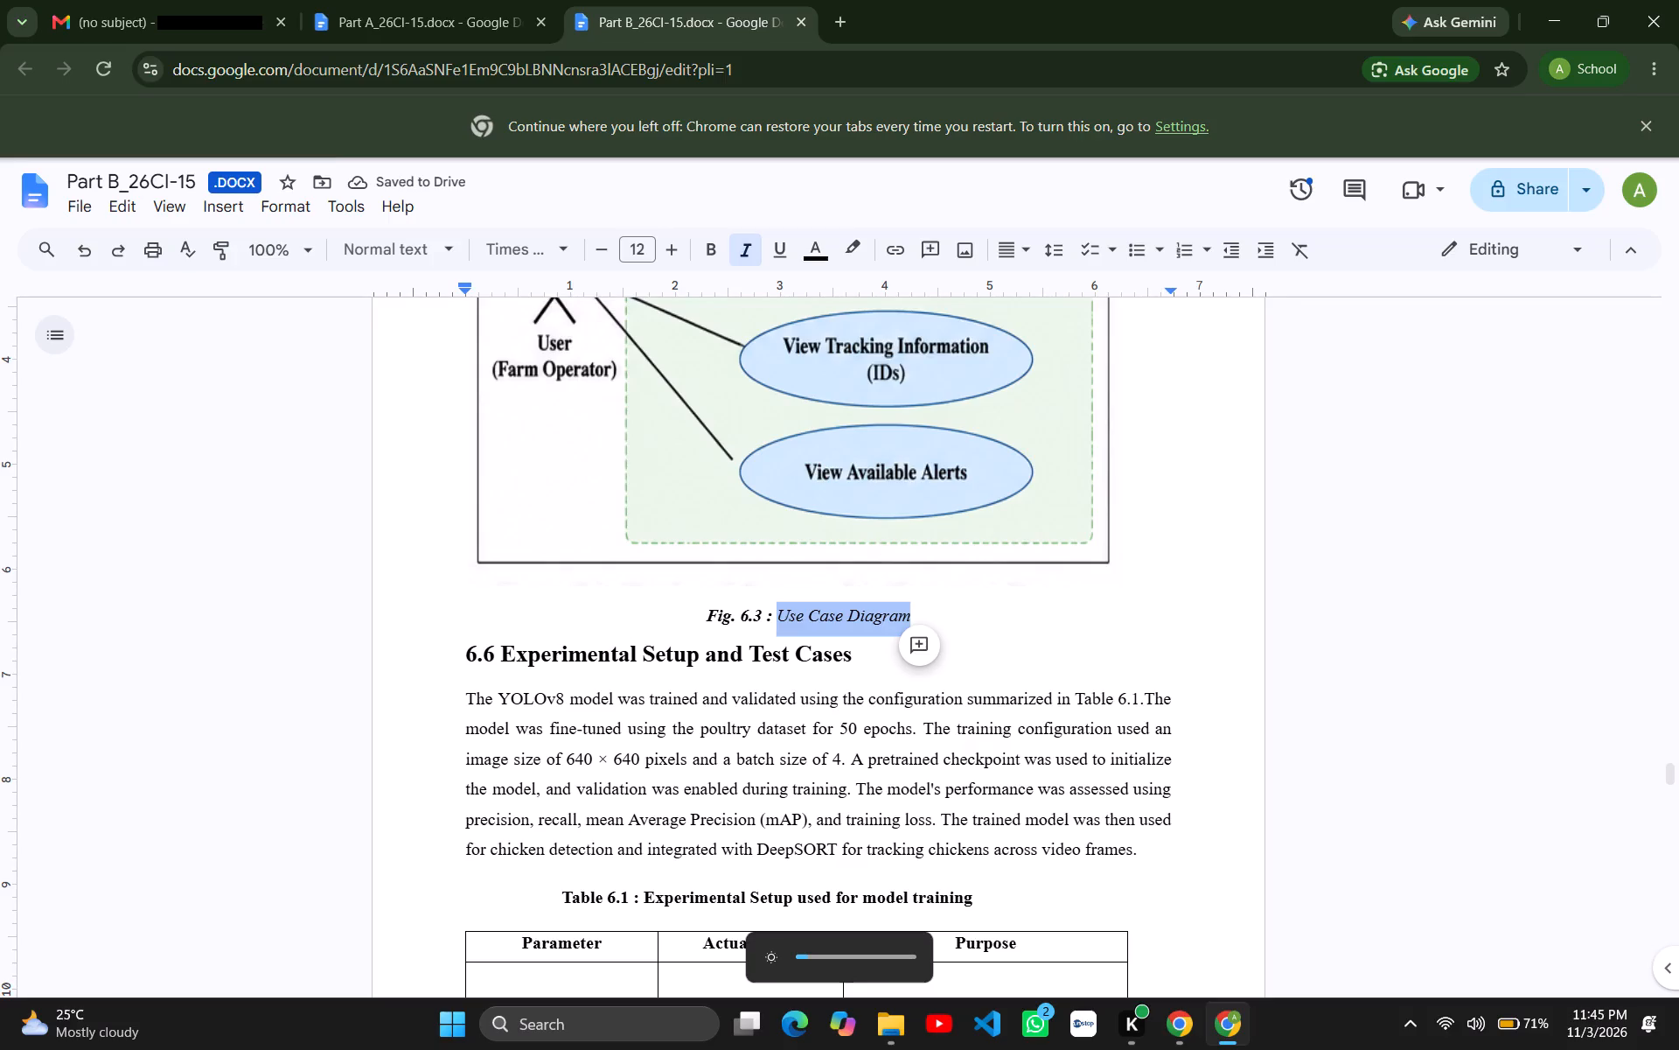
click(857, 621)
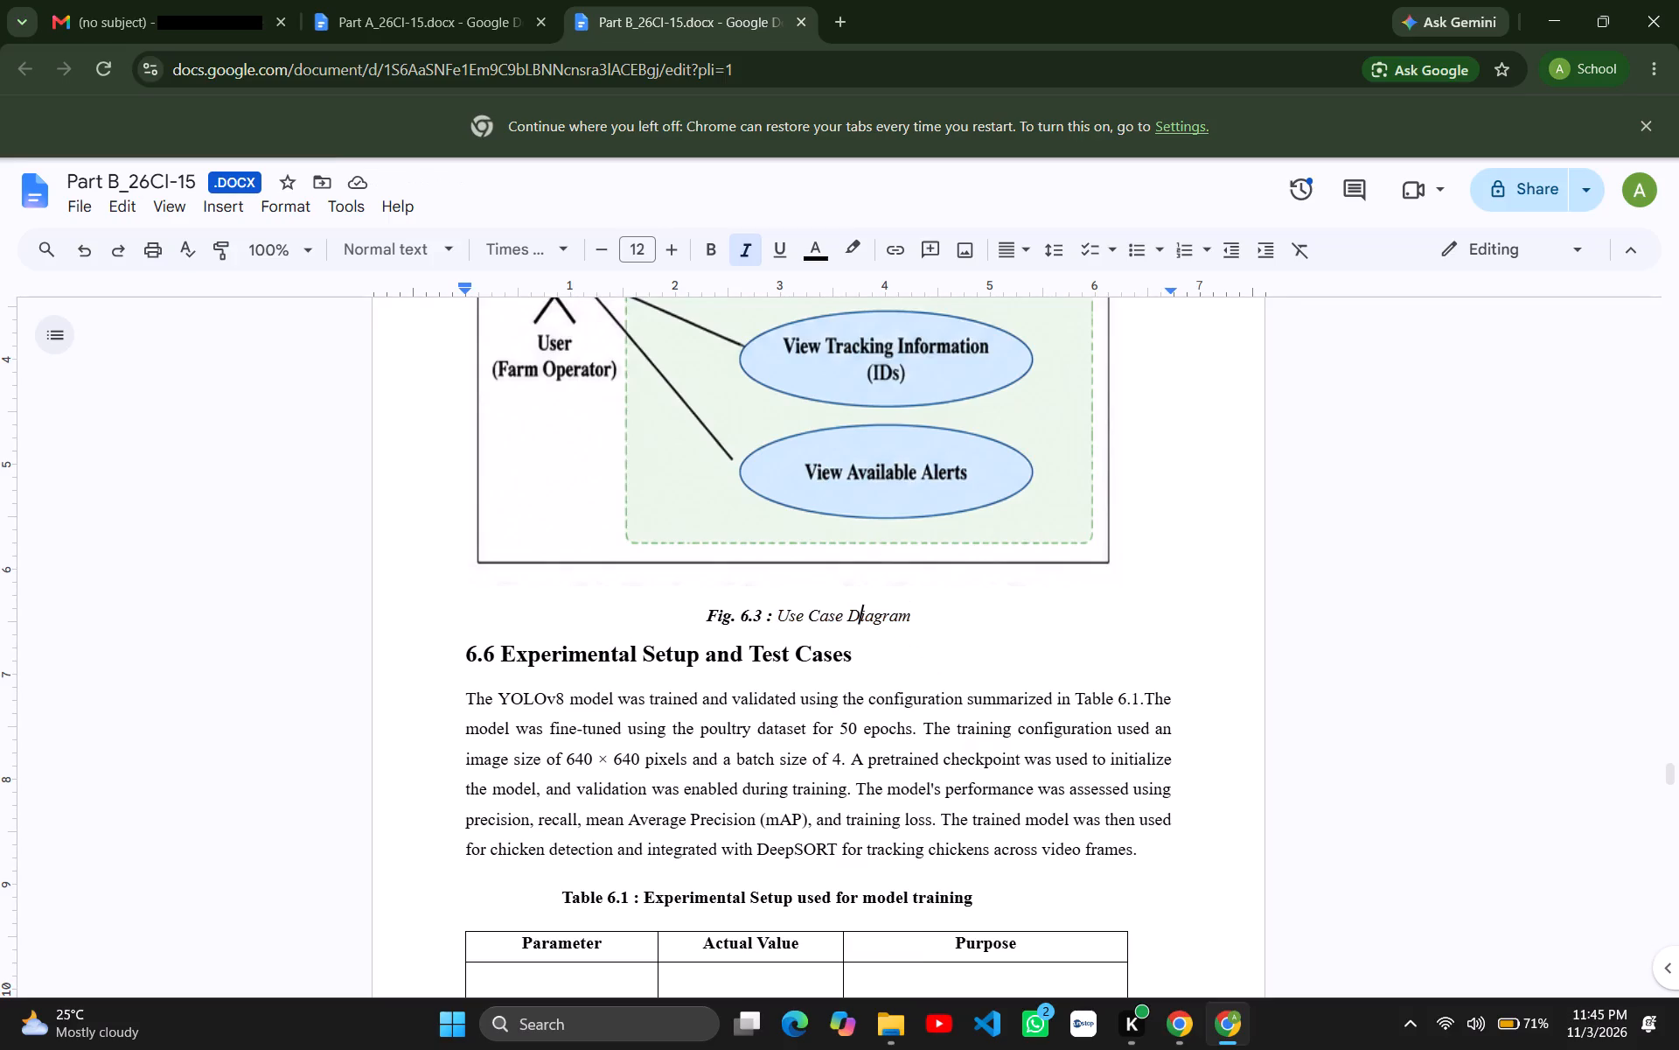
Examine section 6.6 with the Table 6.1 caption and how the table splits across the page break.
scroll(711, 747, down, 2)
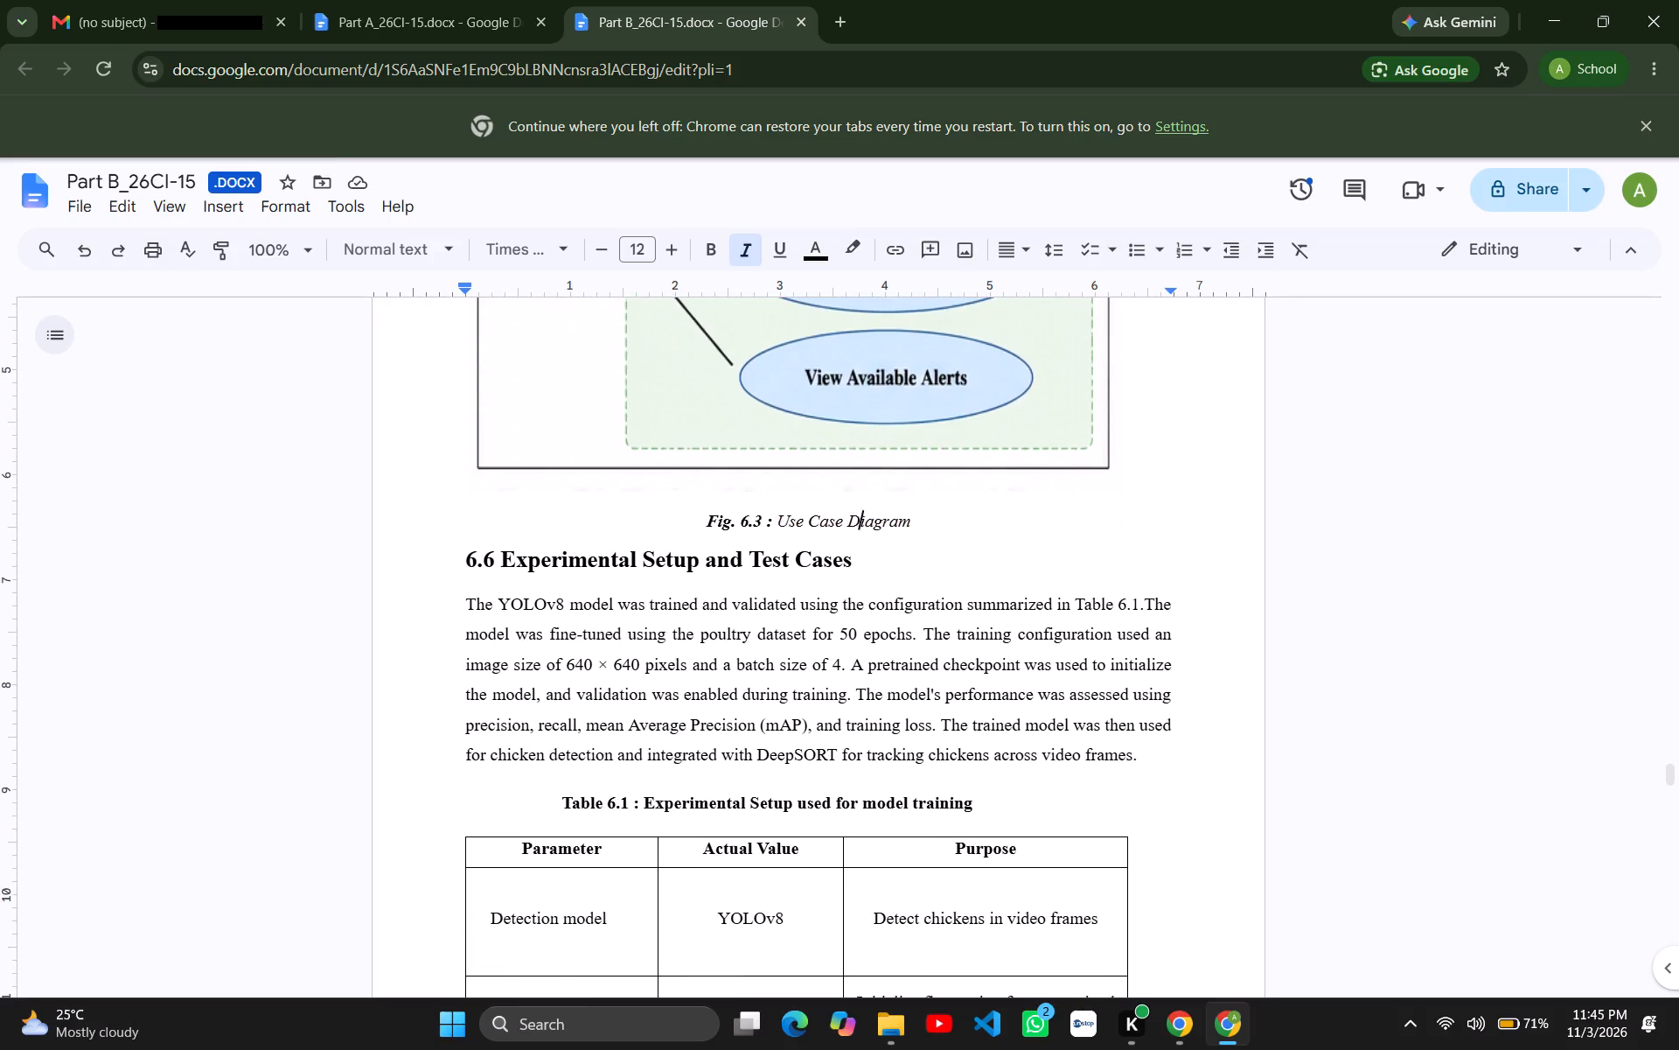
scroll(711, 747, down, 4)
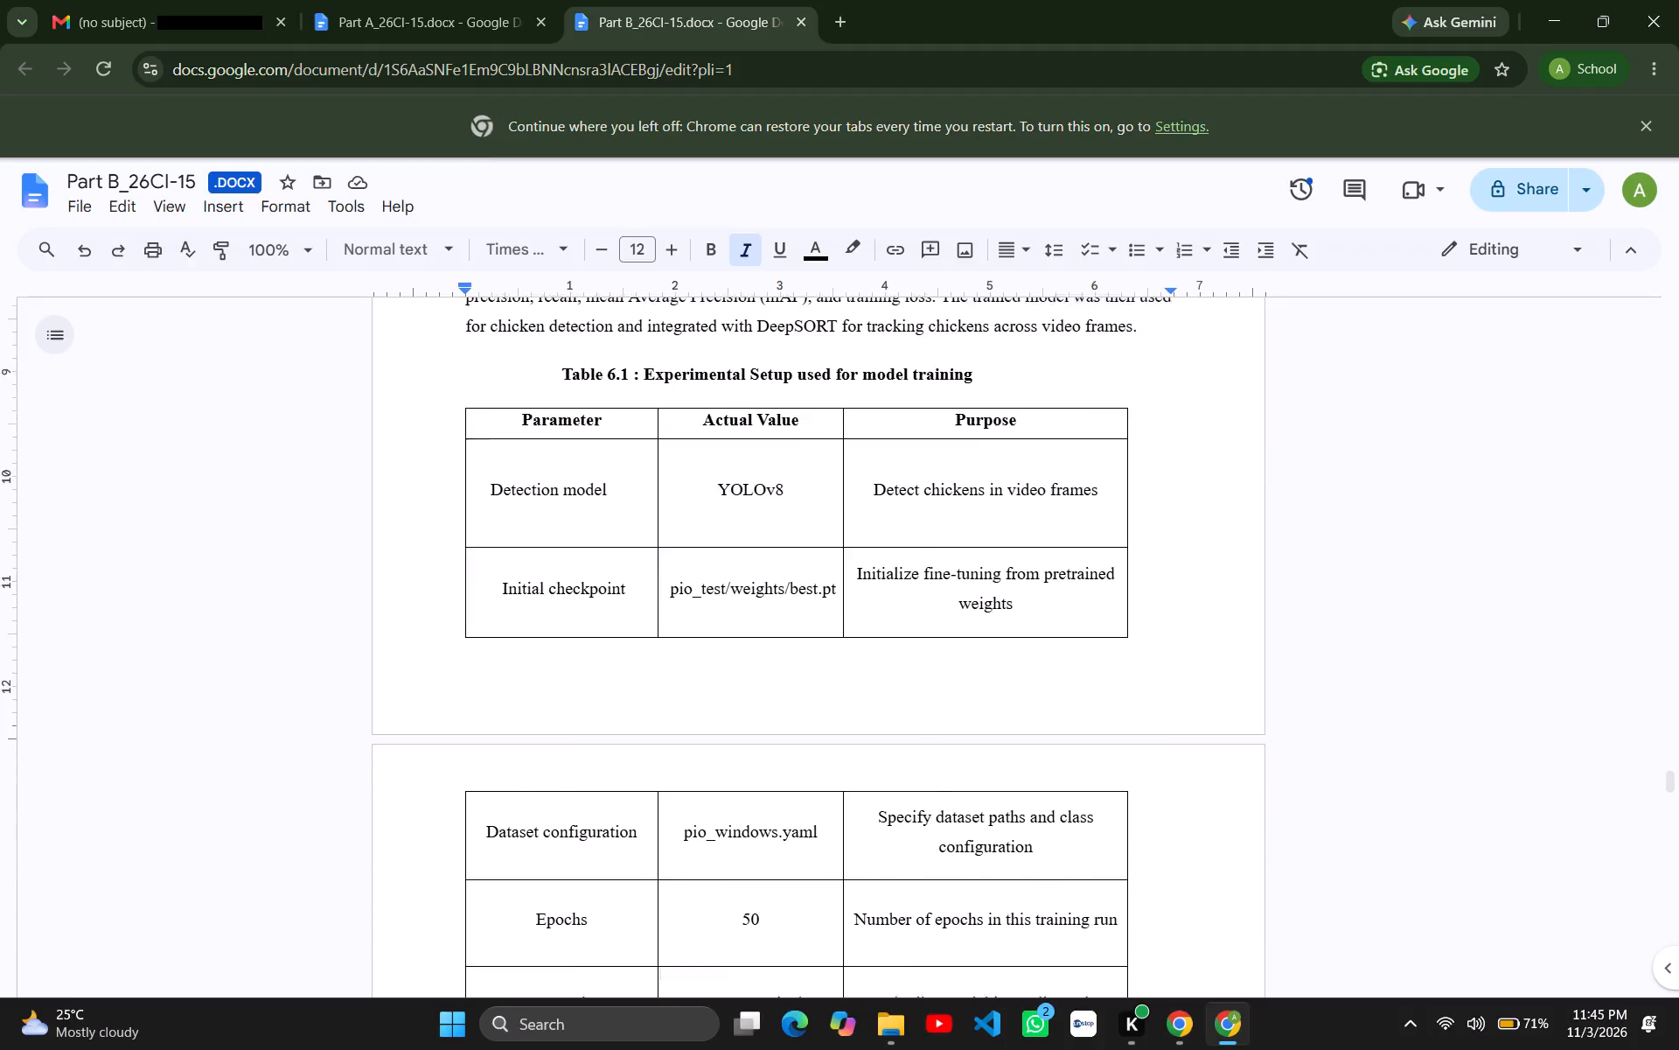
scroll(711, 747, down, 1)
scroll(711, 747, up, 2)
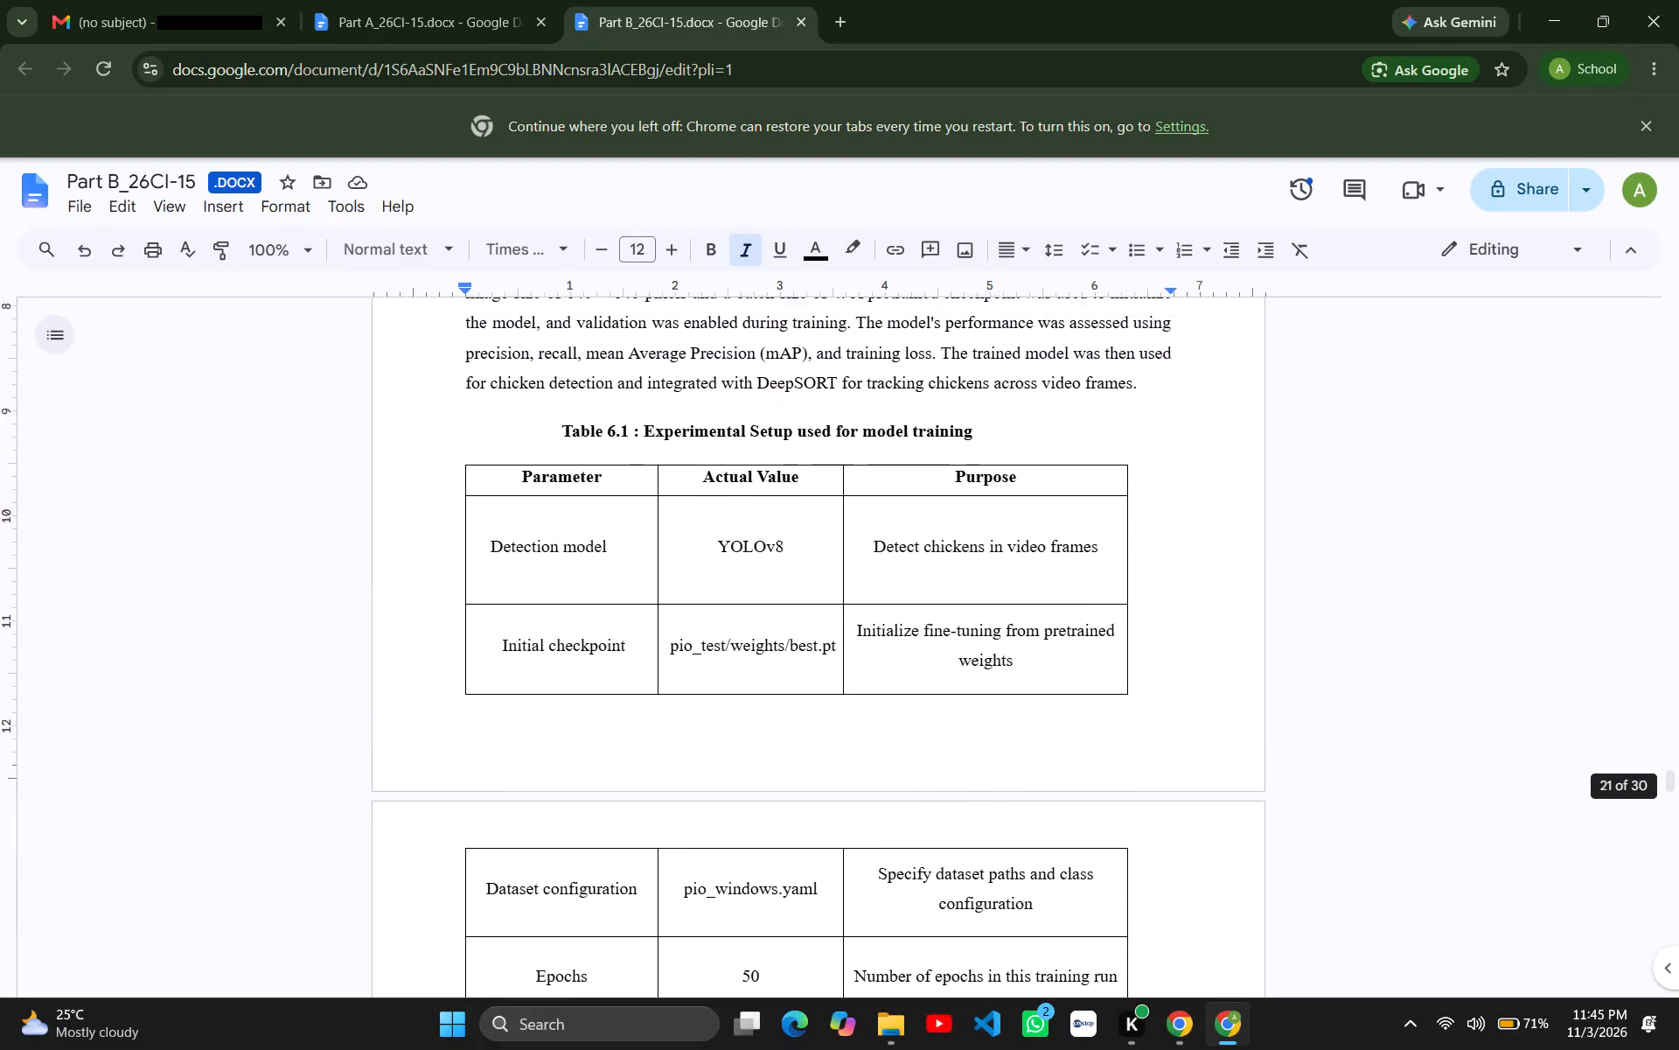
Shift the Table 6.1 caption closer to the table's centre by inserting five spaces before it.
scroll(711, 747, up, 1)
scroll(711, 747, down, 2)
scroll(711, 747, up, 1)
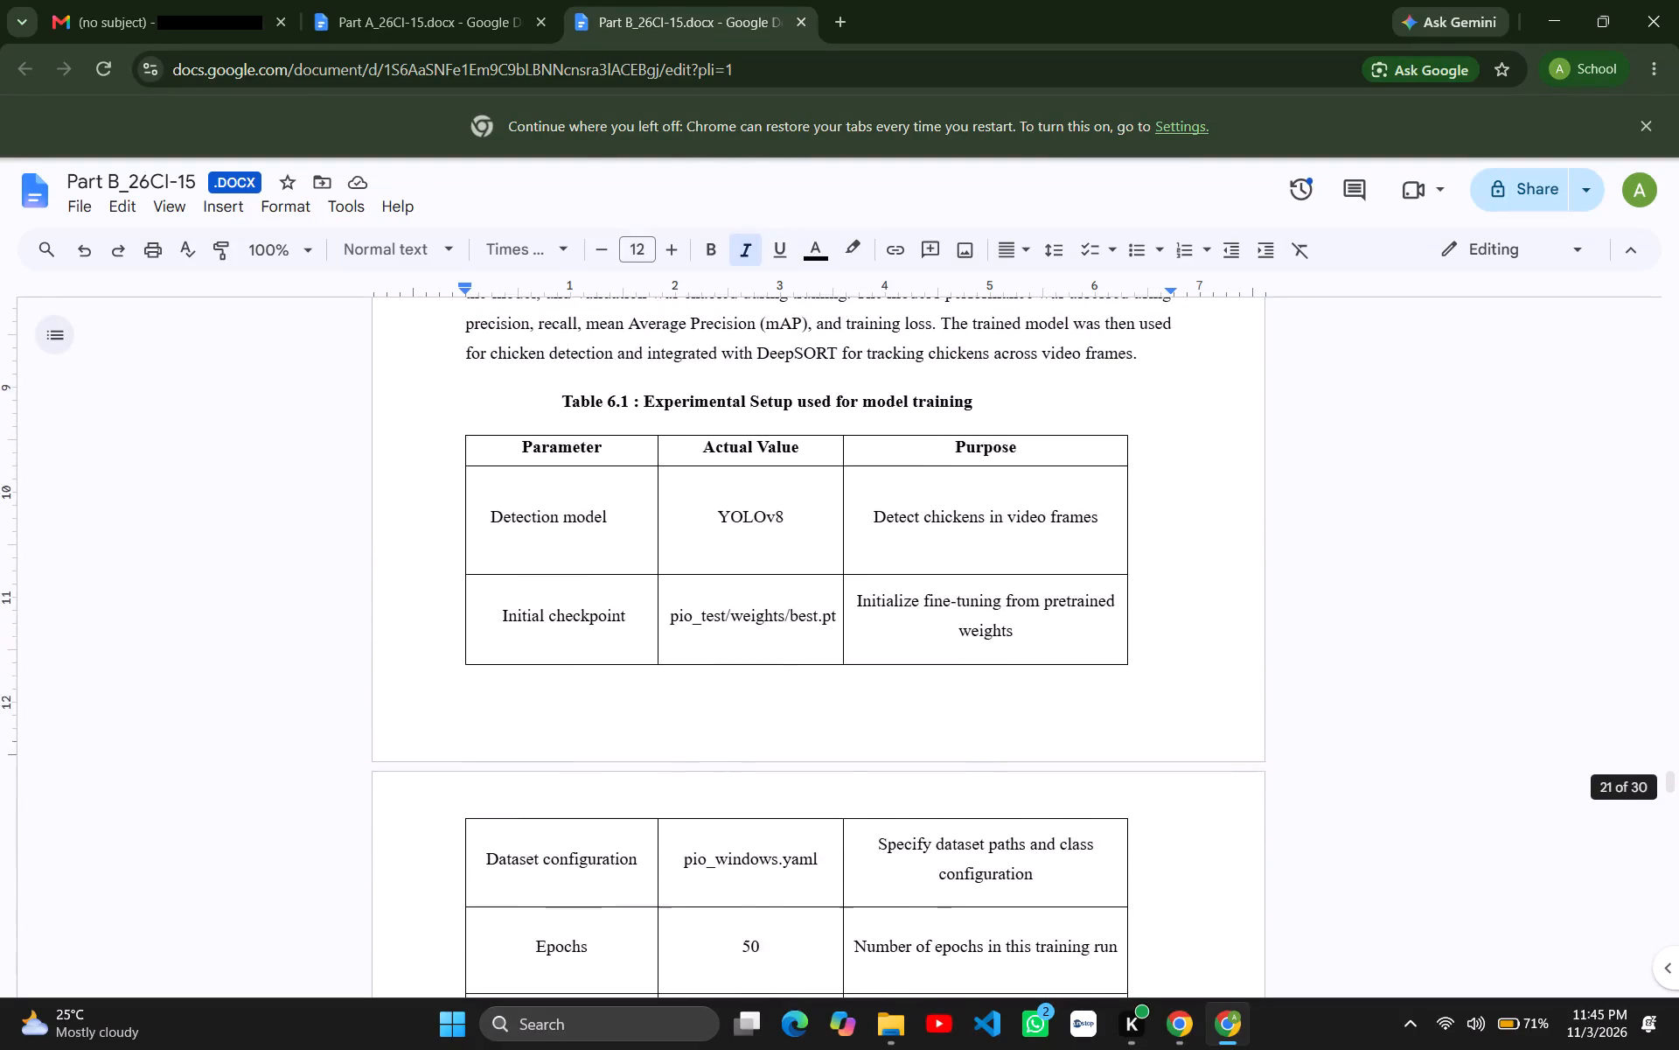
click(563, 413)
key(space)
key(space)
key(space)
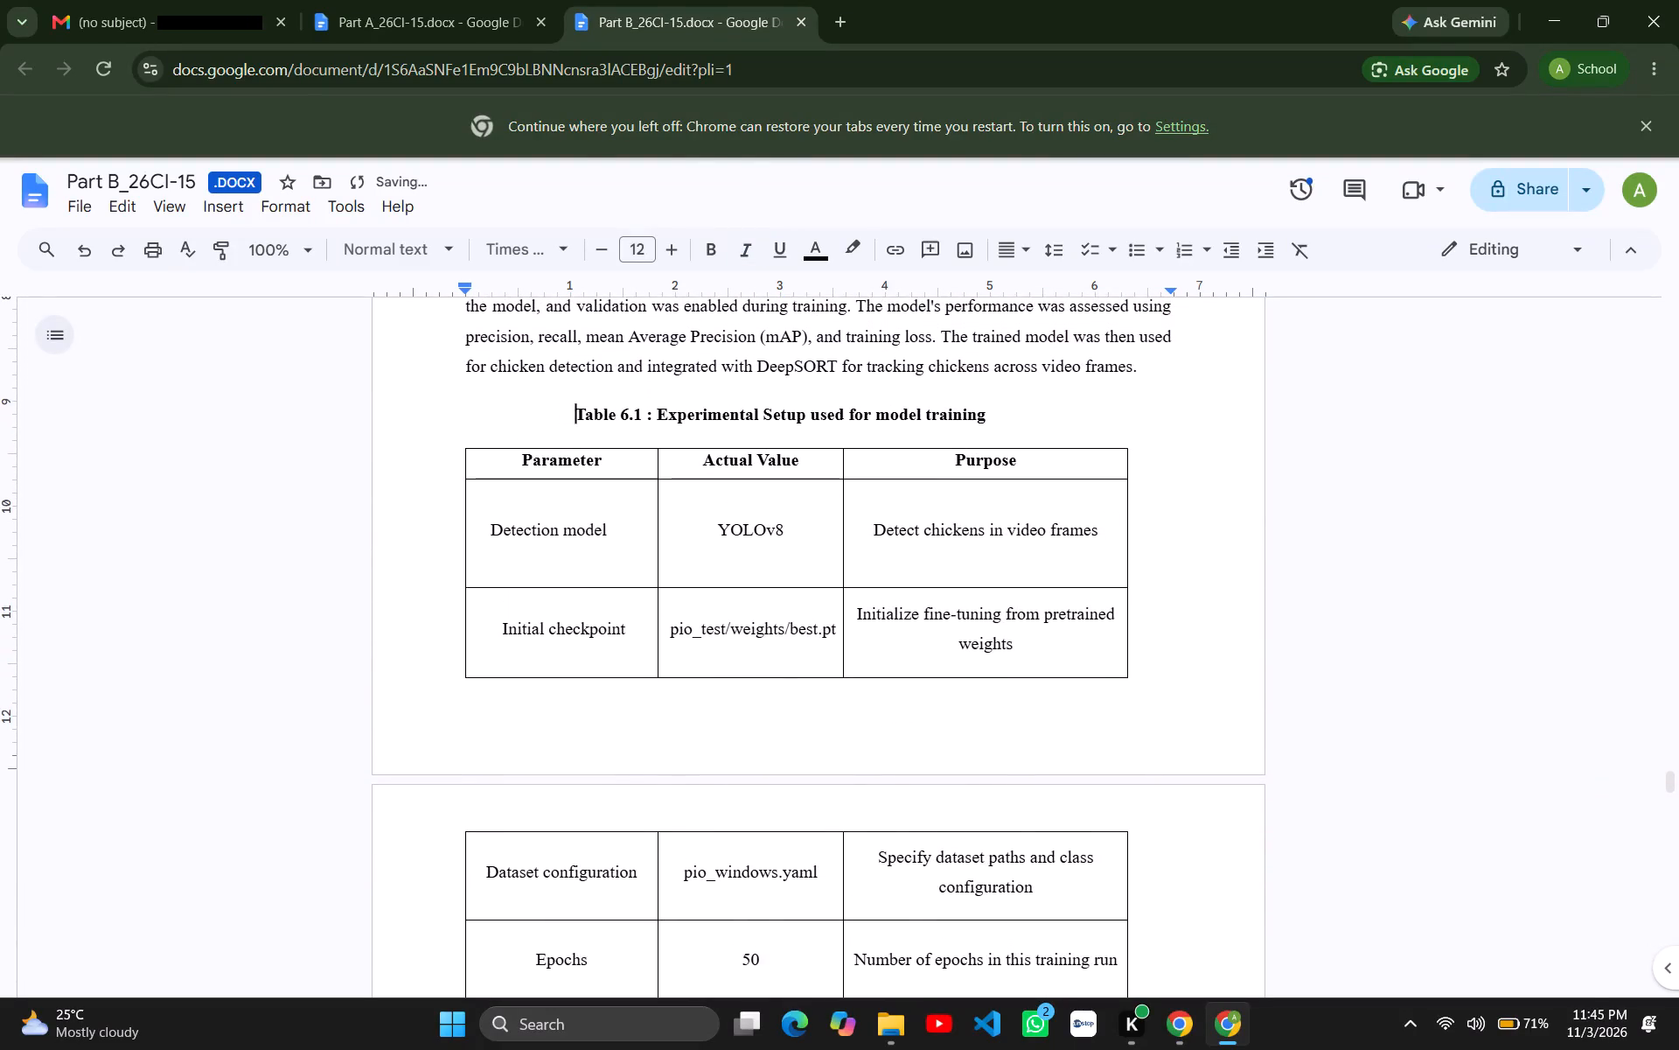
key(space)
key(space)
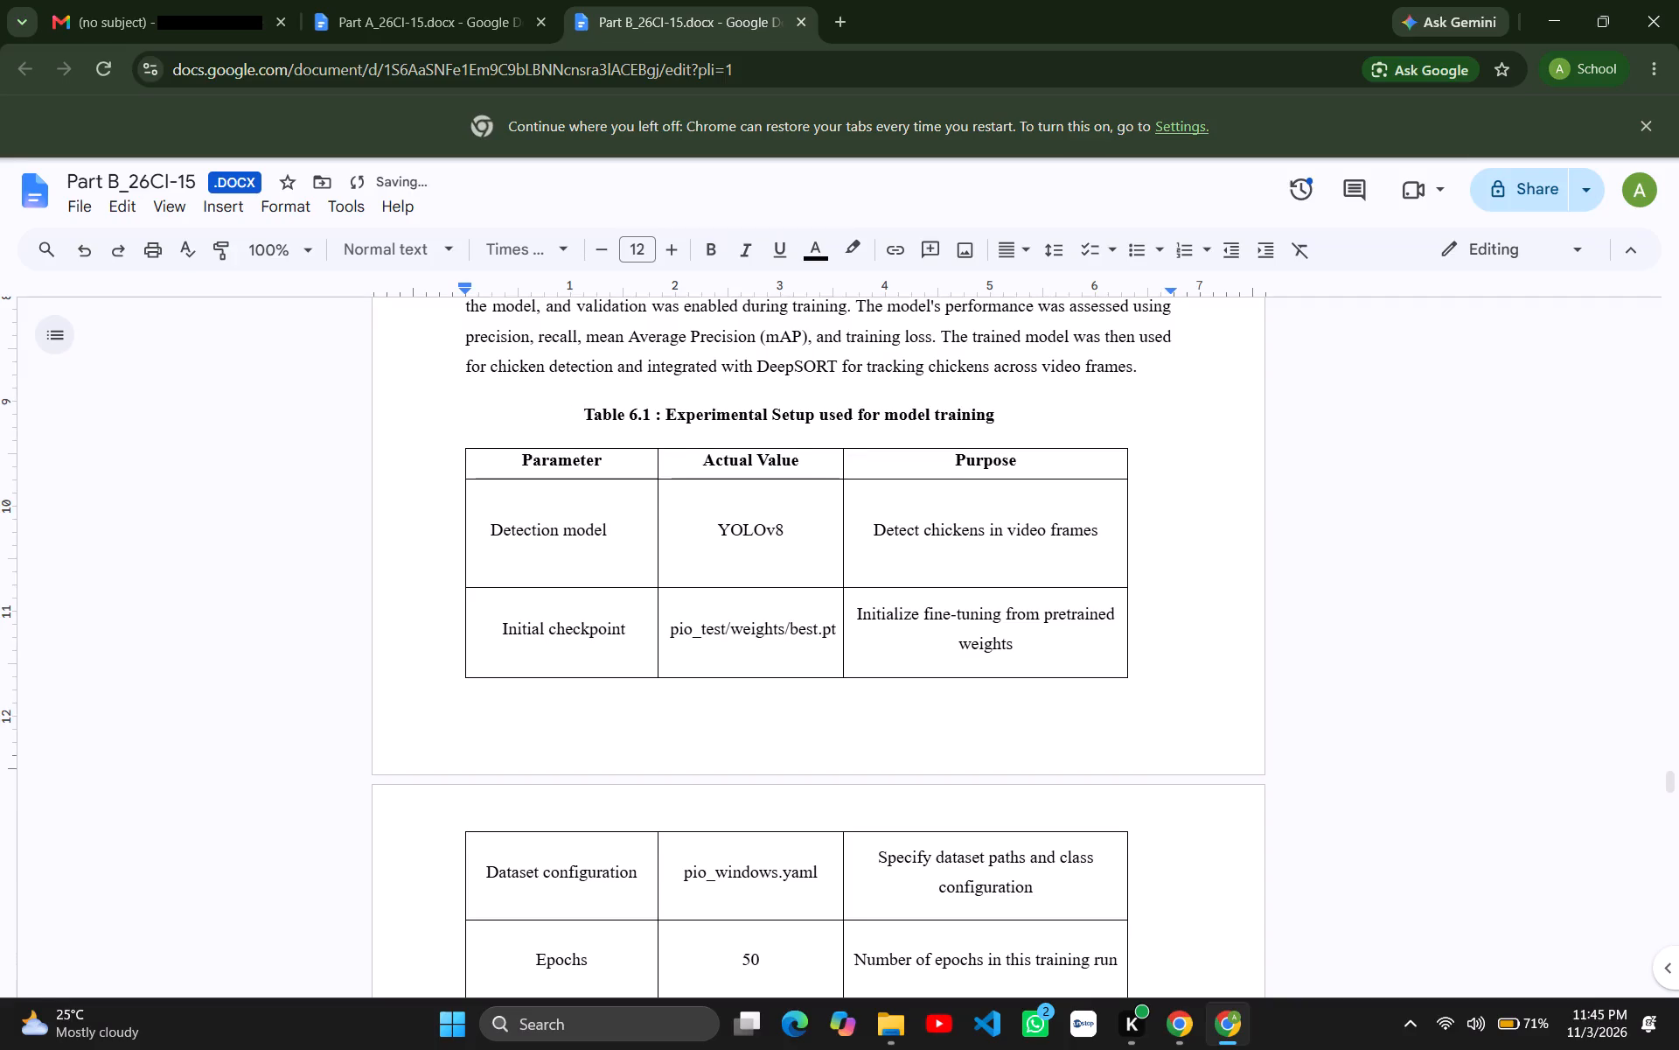
Widen the Parameter and Actual Value columns of Table 6.1 slightly, keeping pio_test/weights/best.pt on a single line.
scroll(551, 591, down, 4)
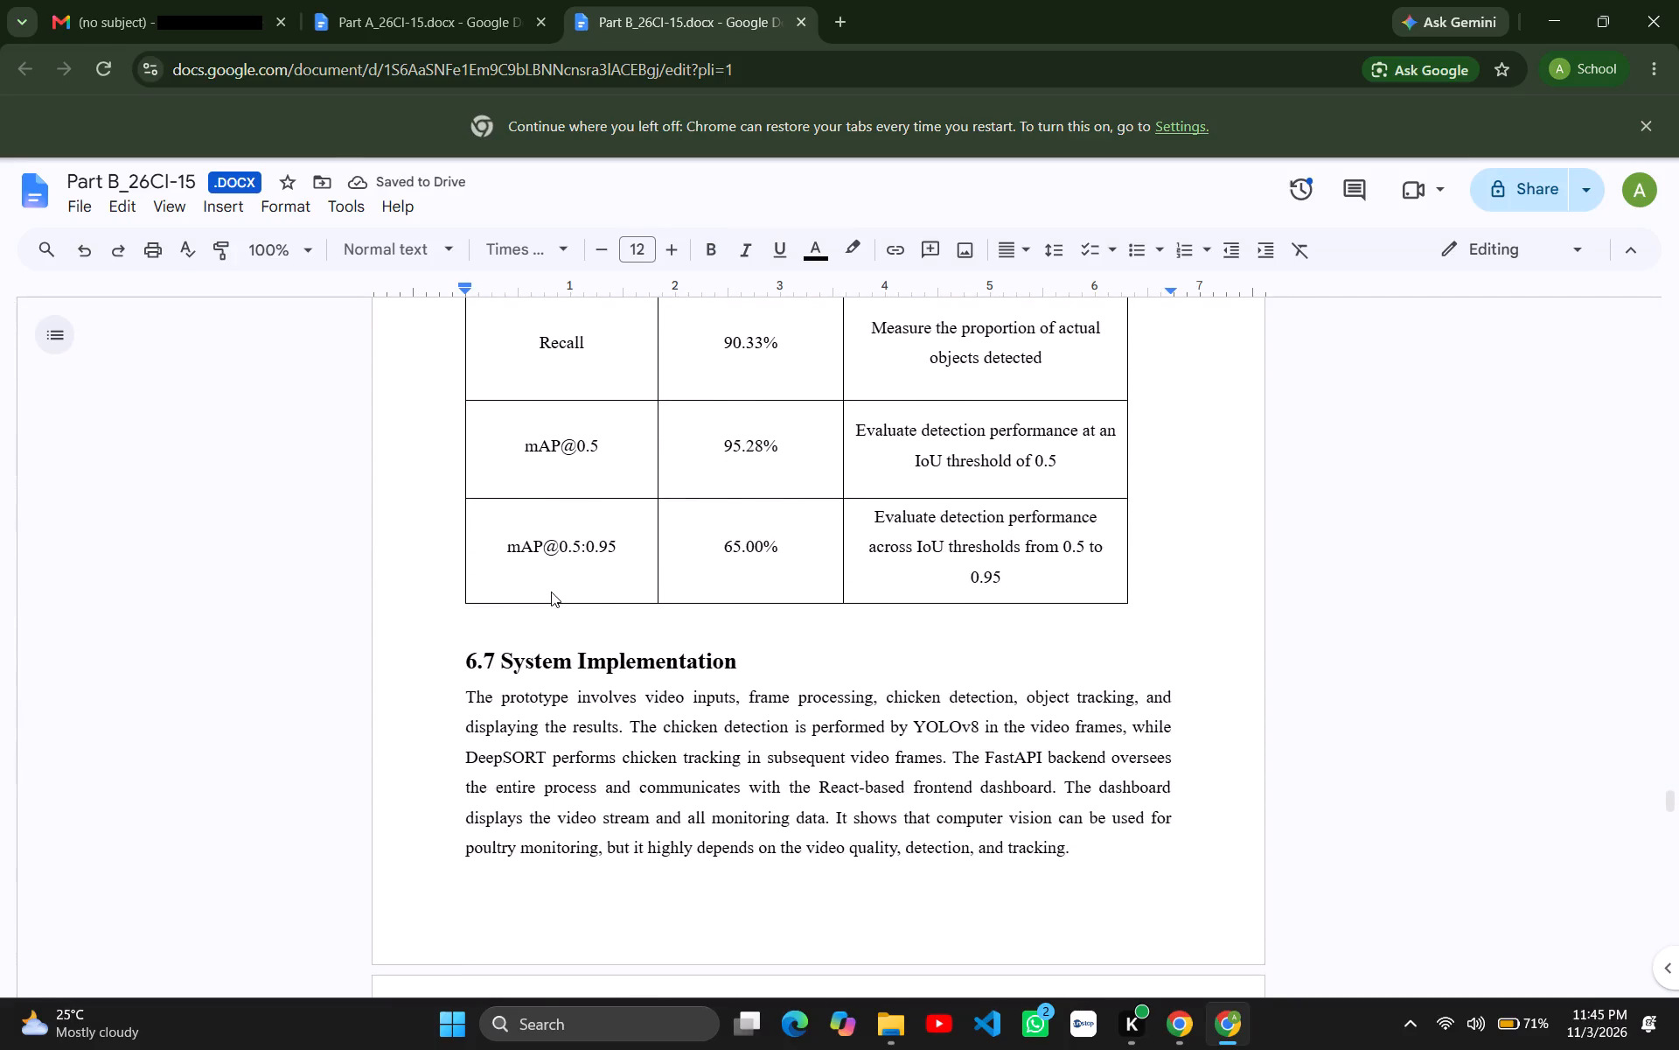
scroll(551, 591, down, 1)
scroll(551, 591, up, 1)
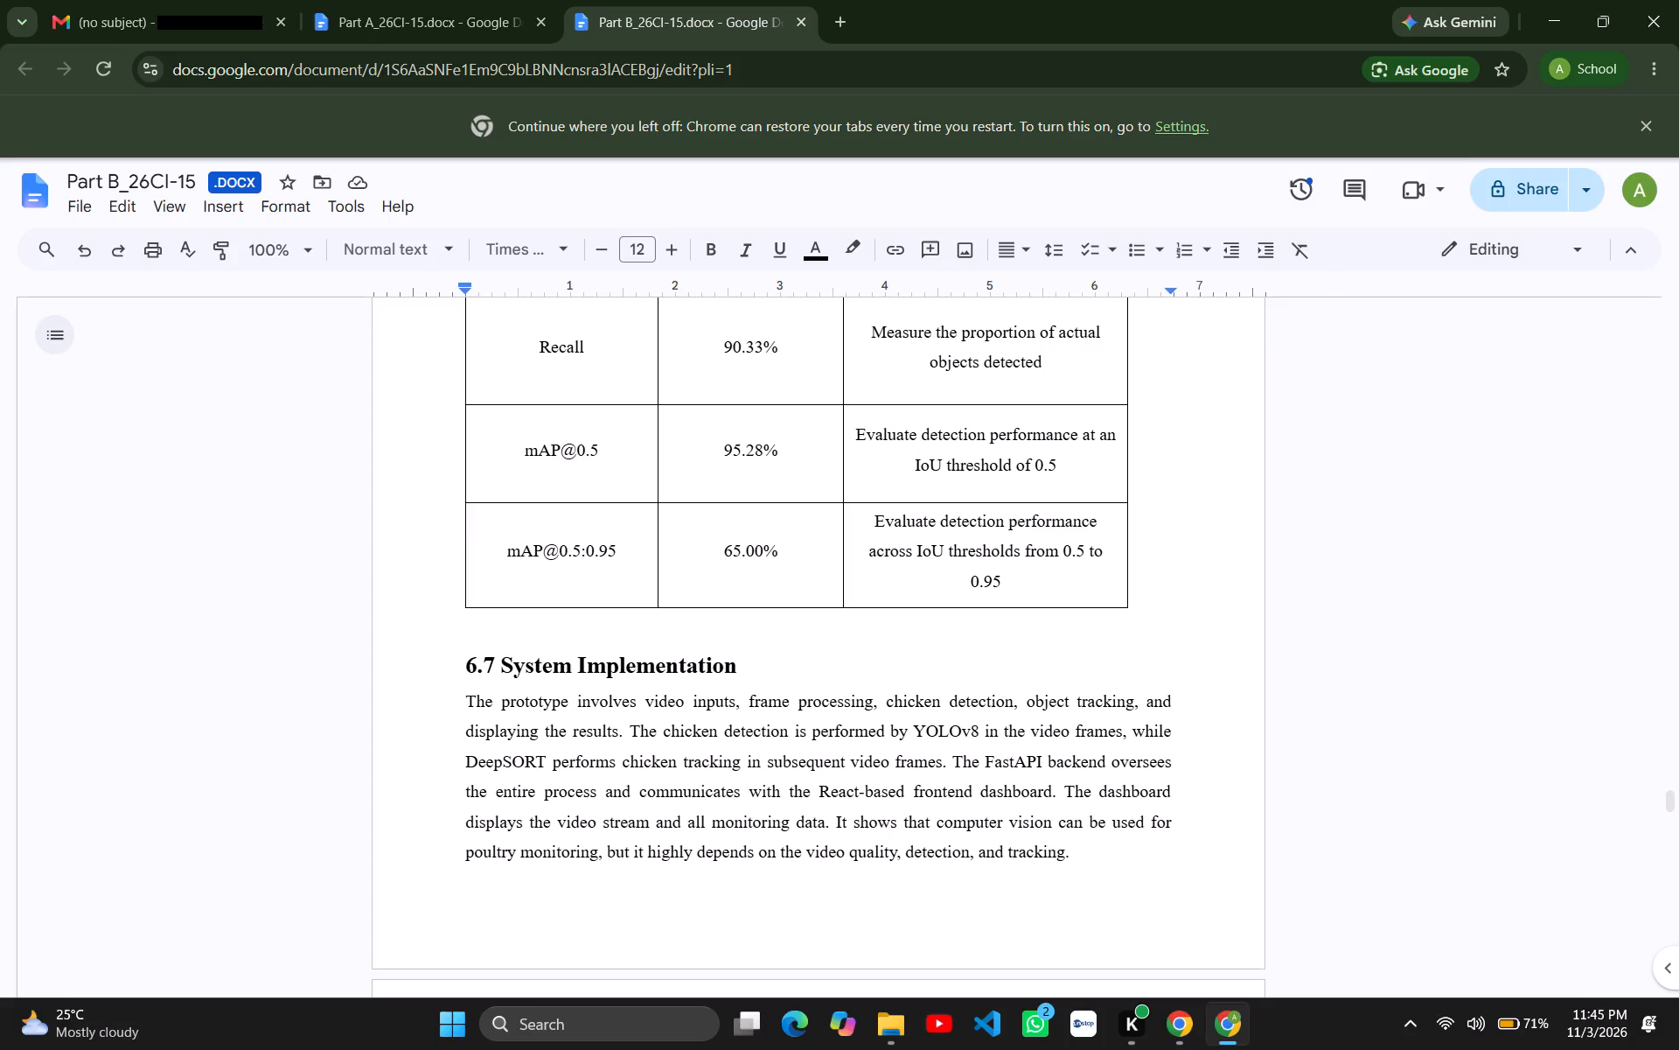
scroll(669, 695, up, 2)
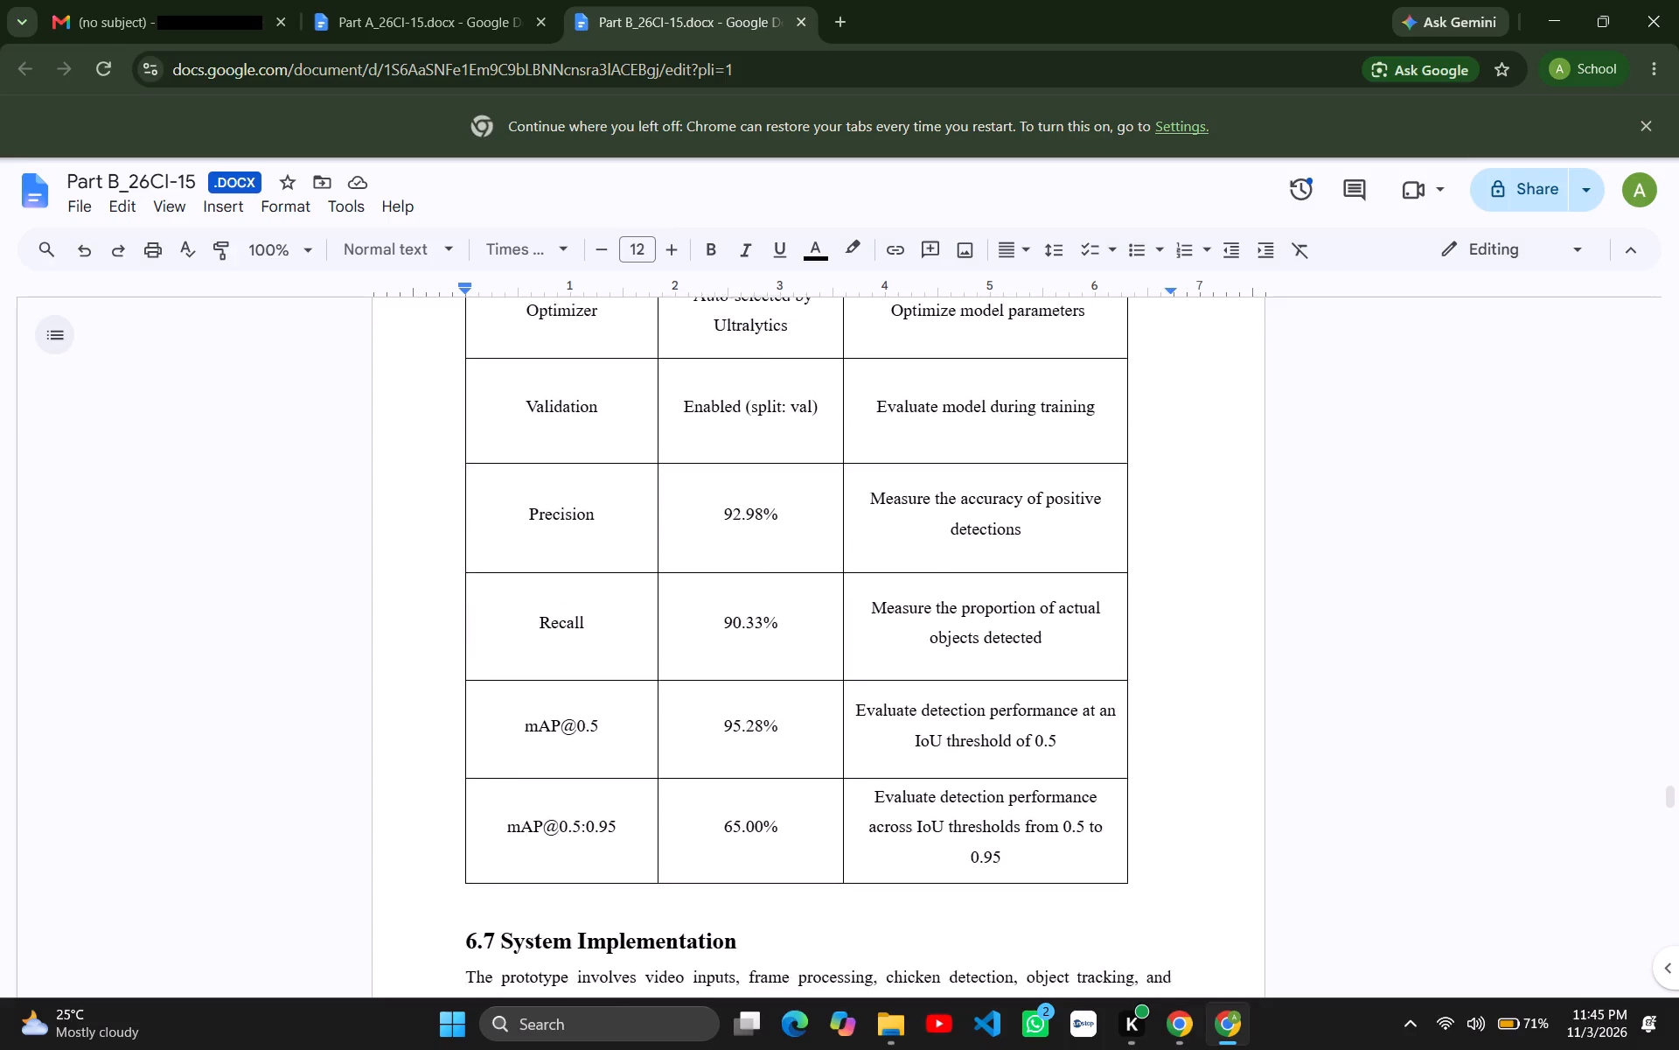
scroll(669, 695, up, 2)
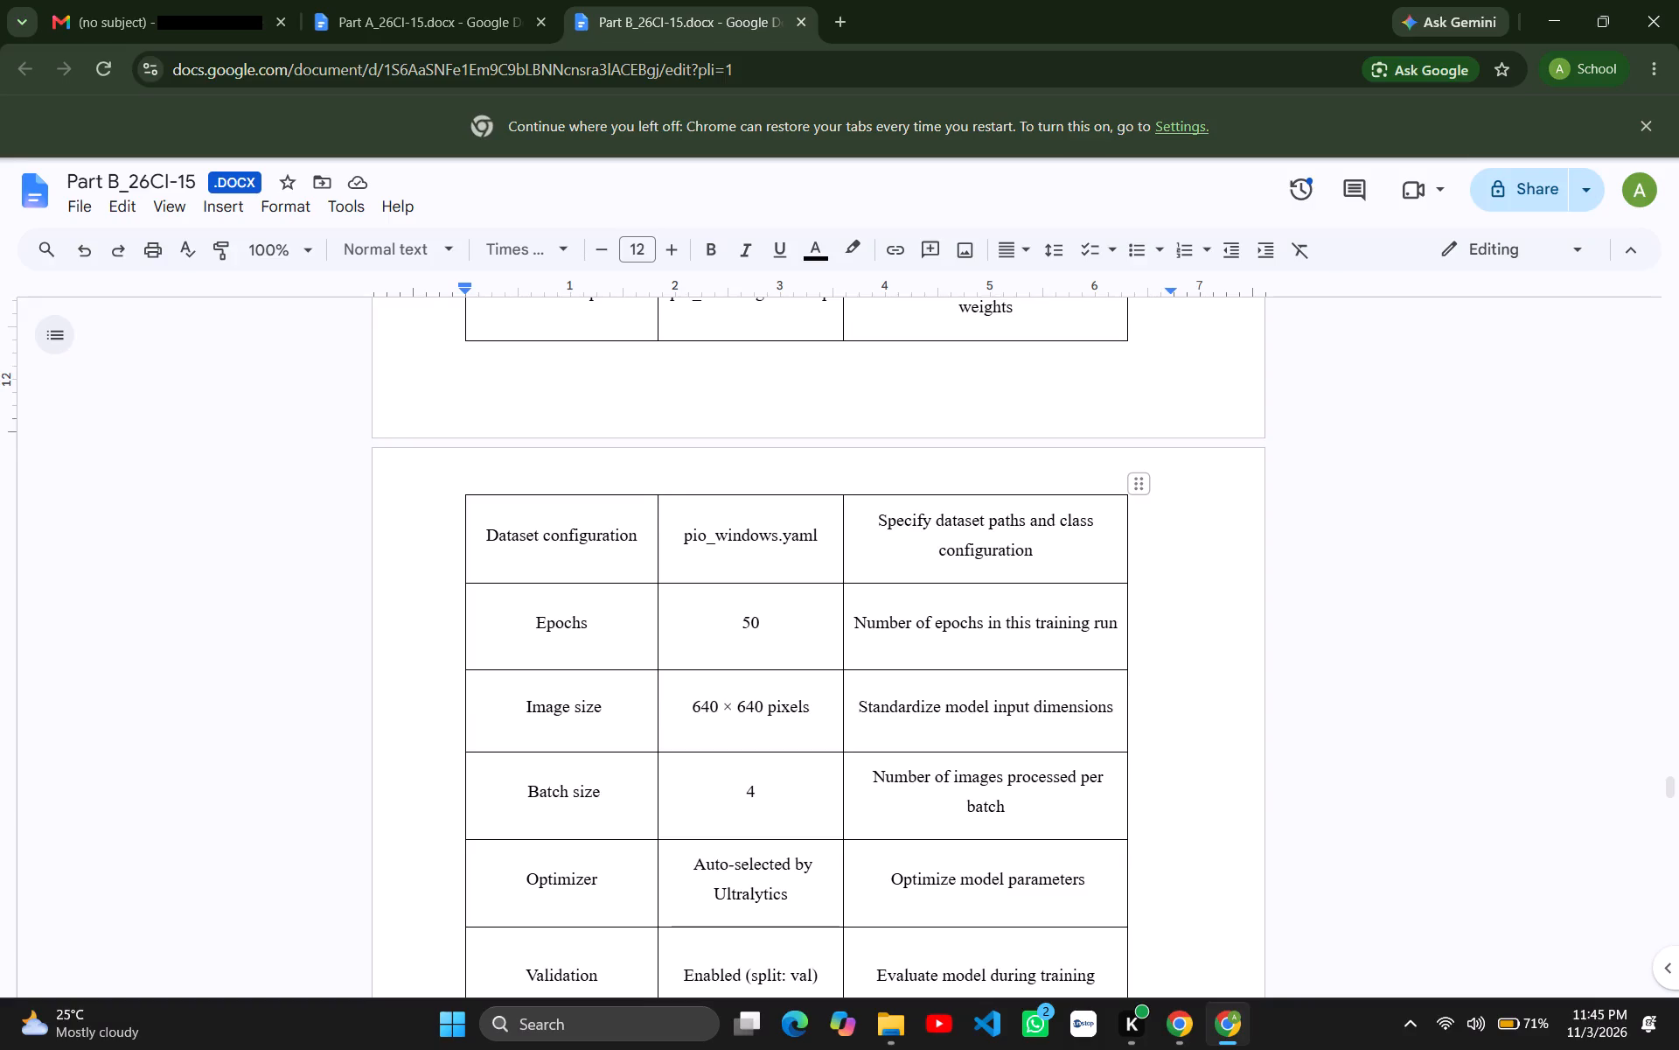
scroll(682, 625, up, 3)
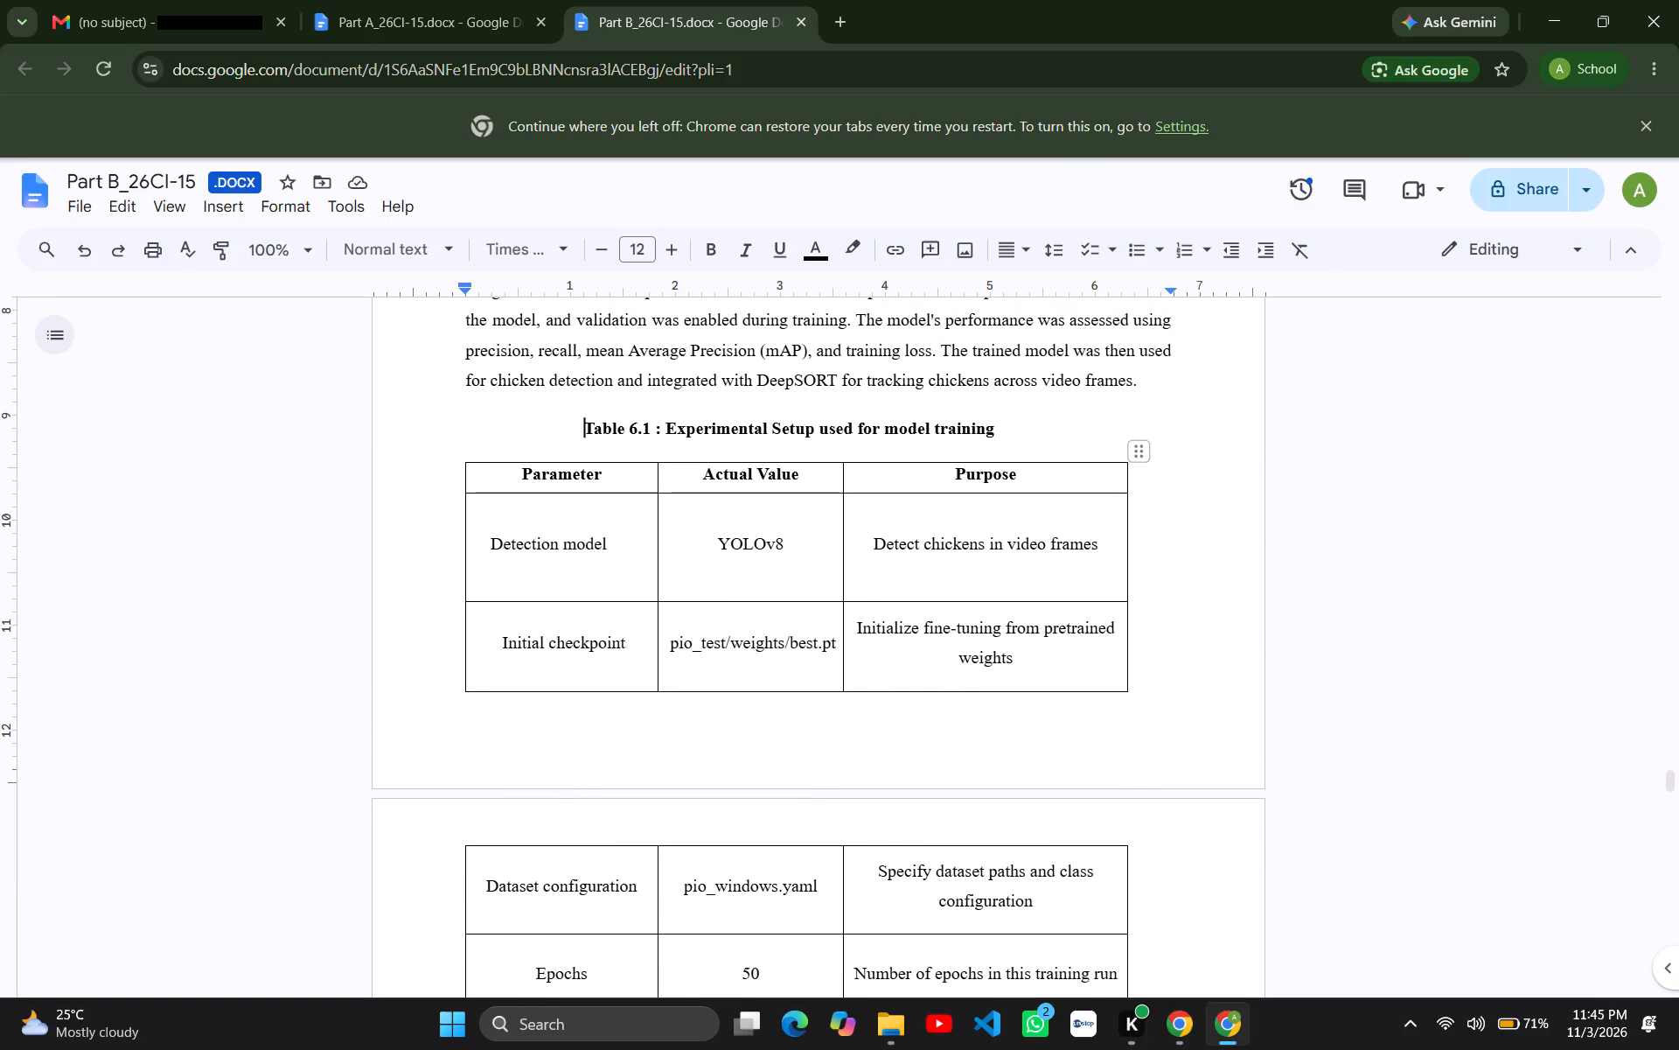
drag(658, 615, 672, 615)
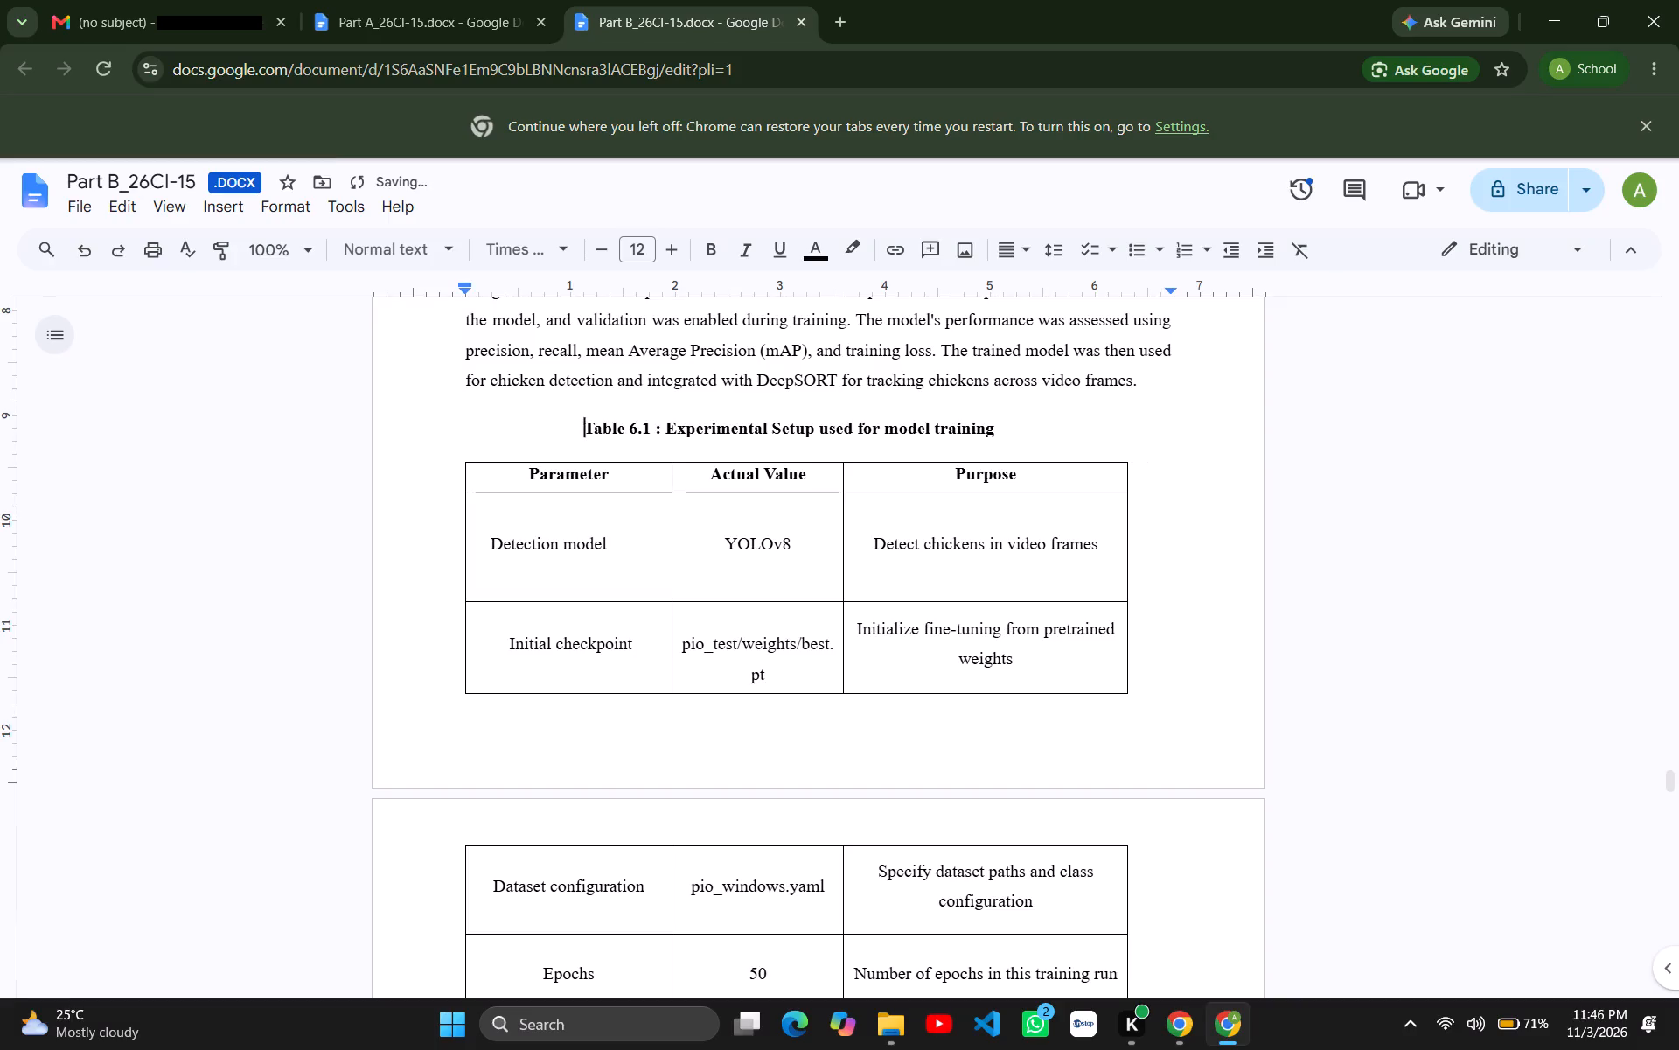
drag(843, 630, 859, 630)
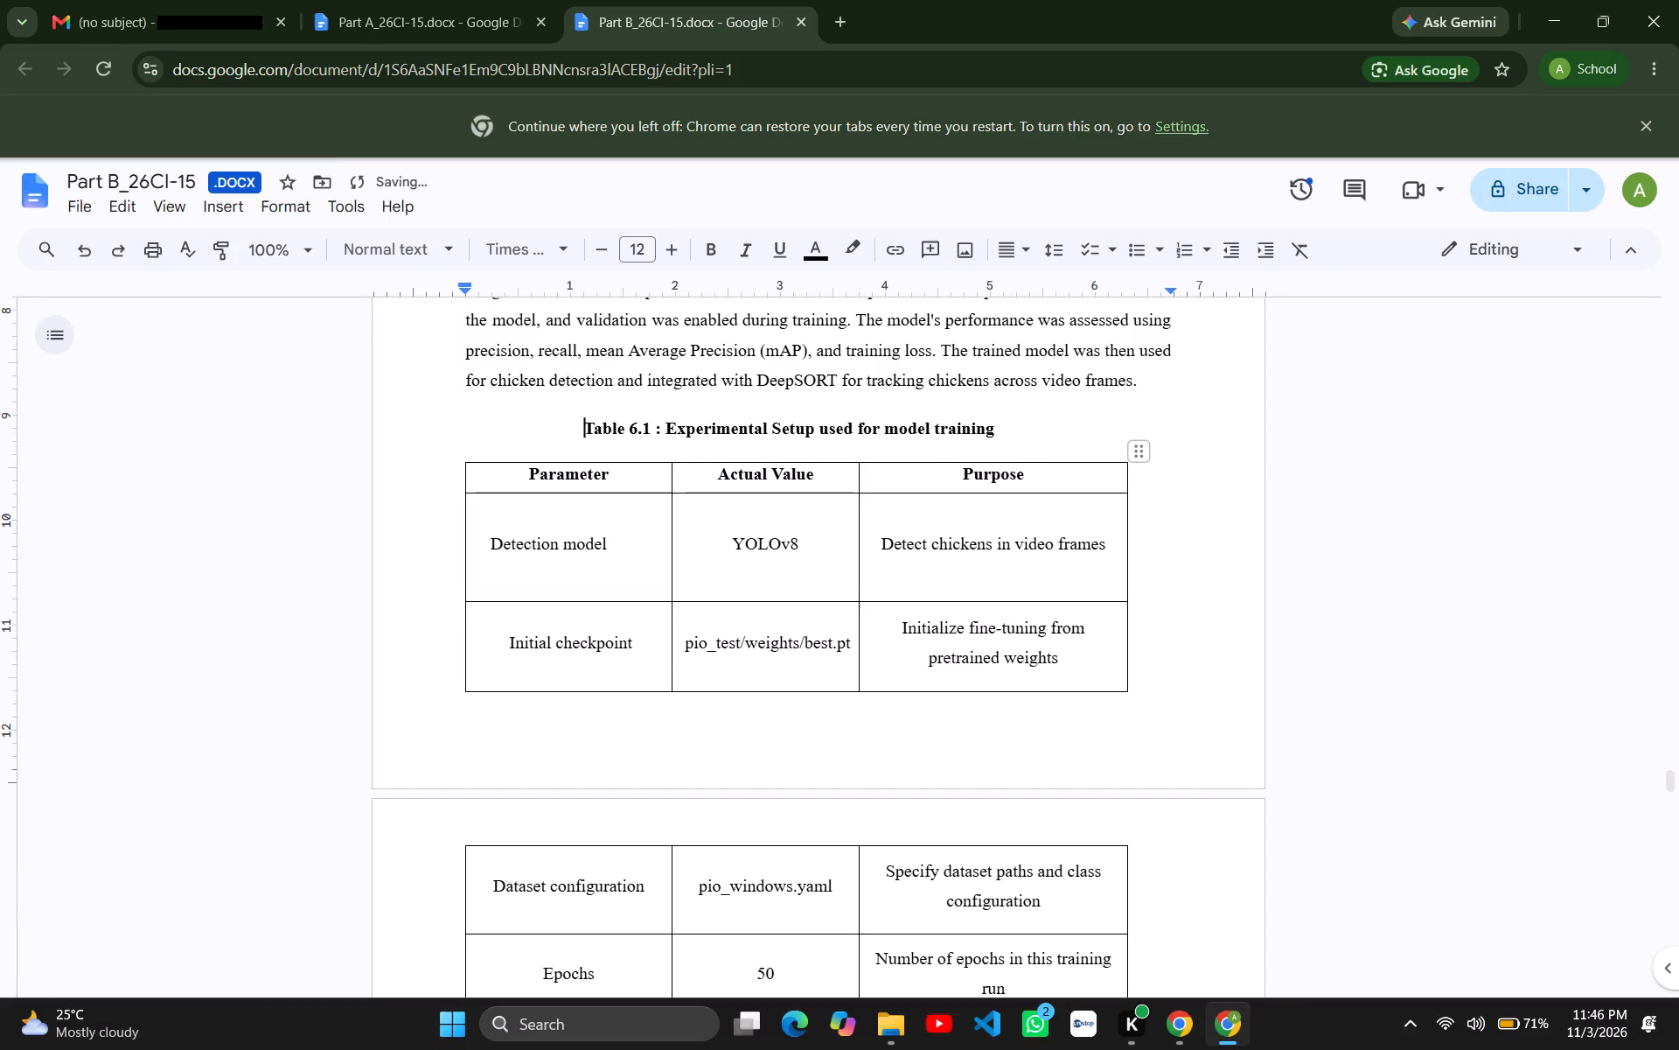
drag(860, 633, 872, 633)
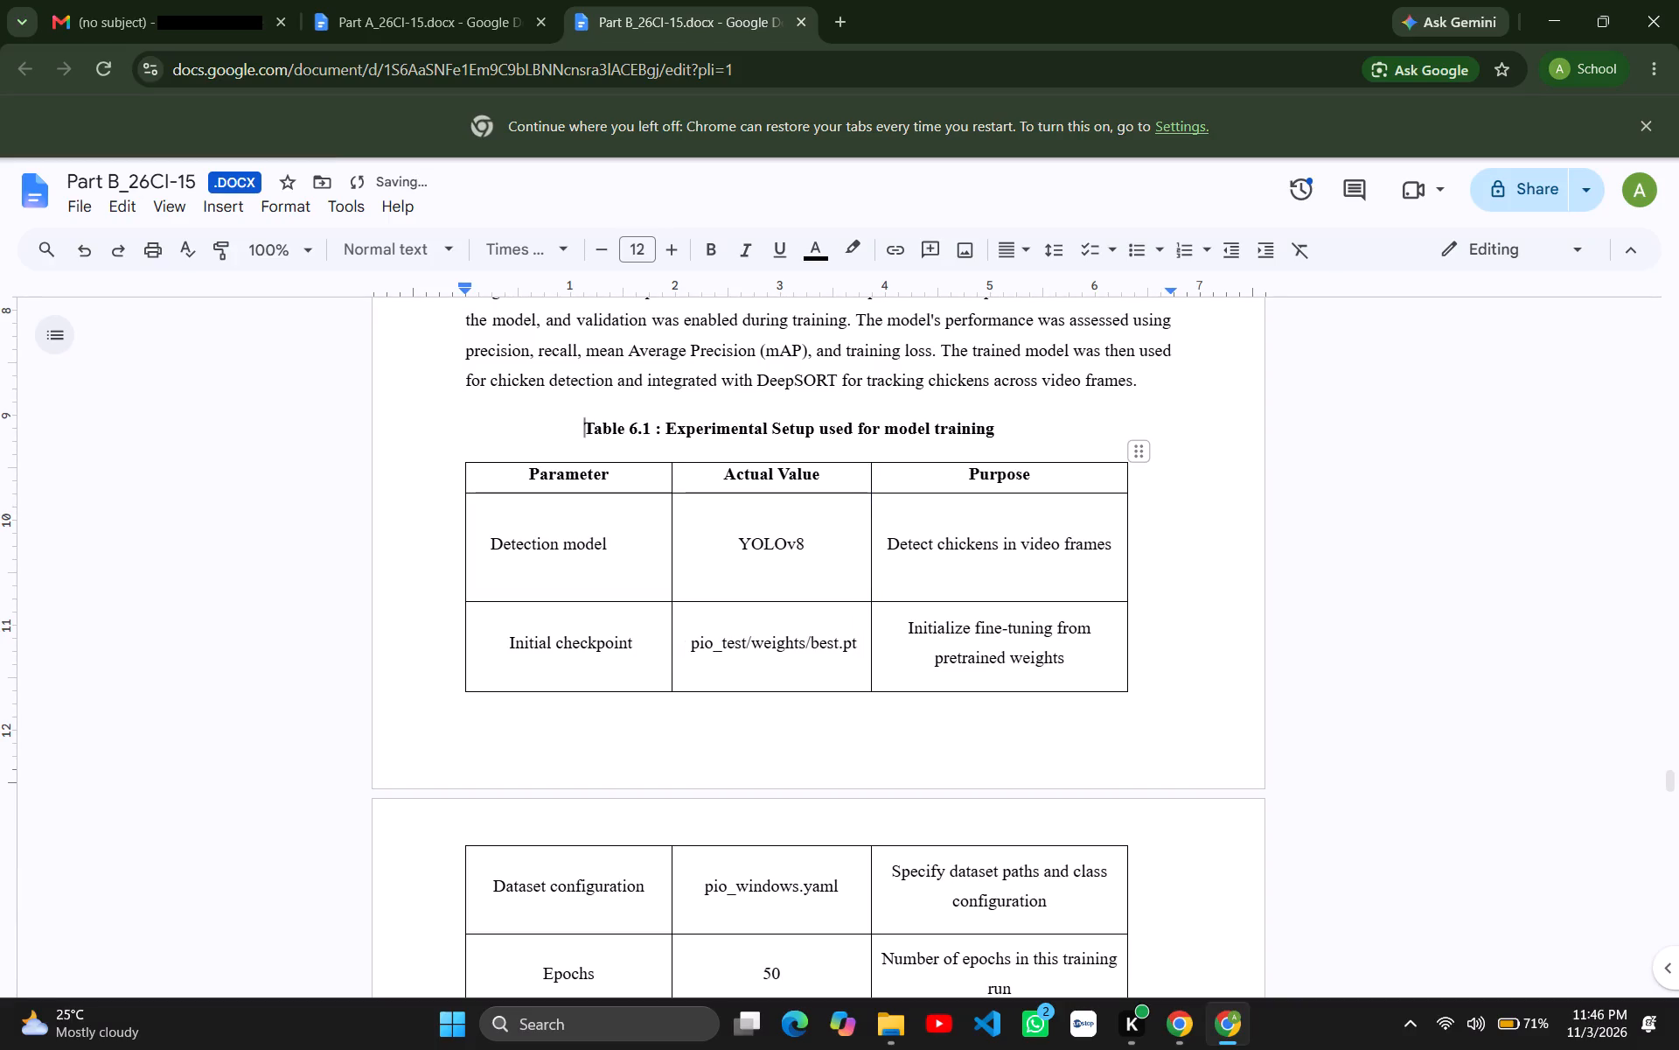
Widen the Purpose column of Table 6.1 so the table's outer edge nearly reaches the body text margin.
click(1132, 646)
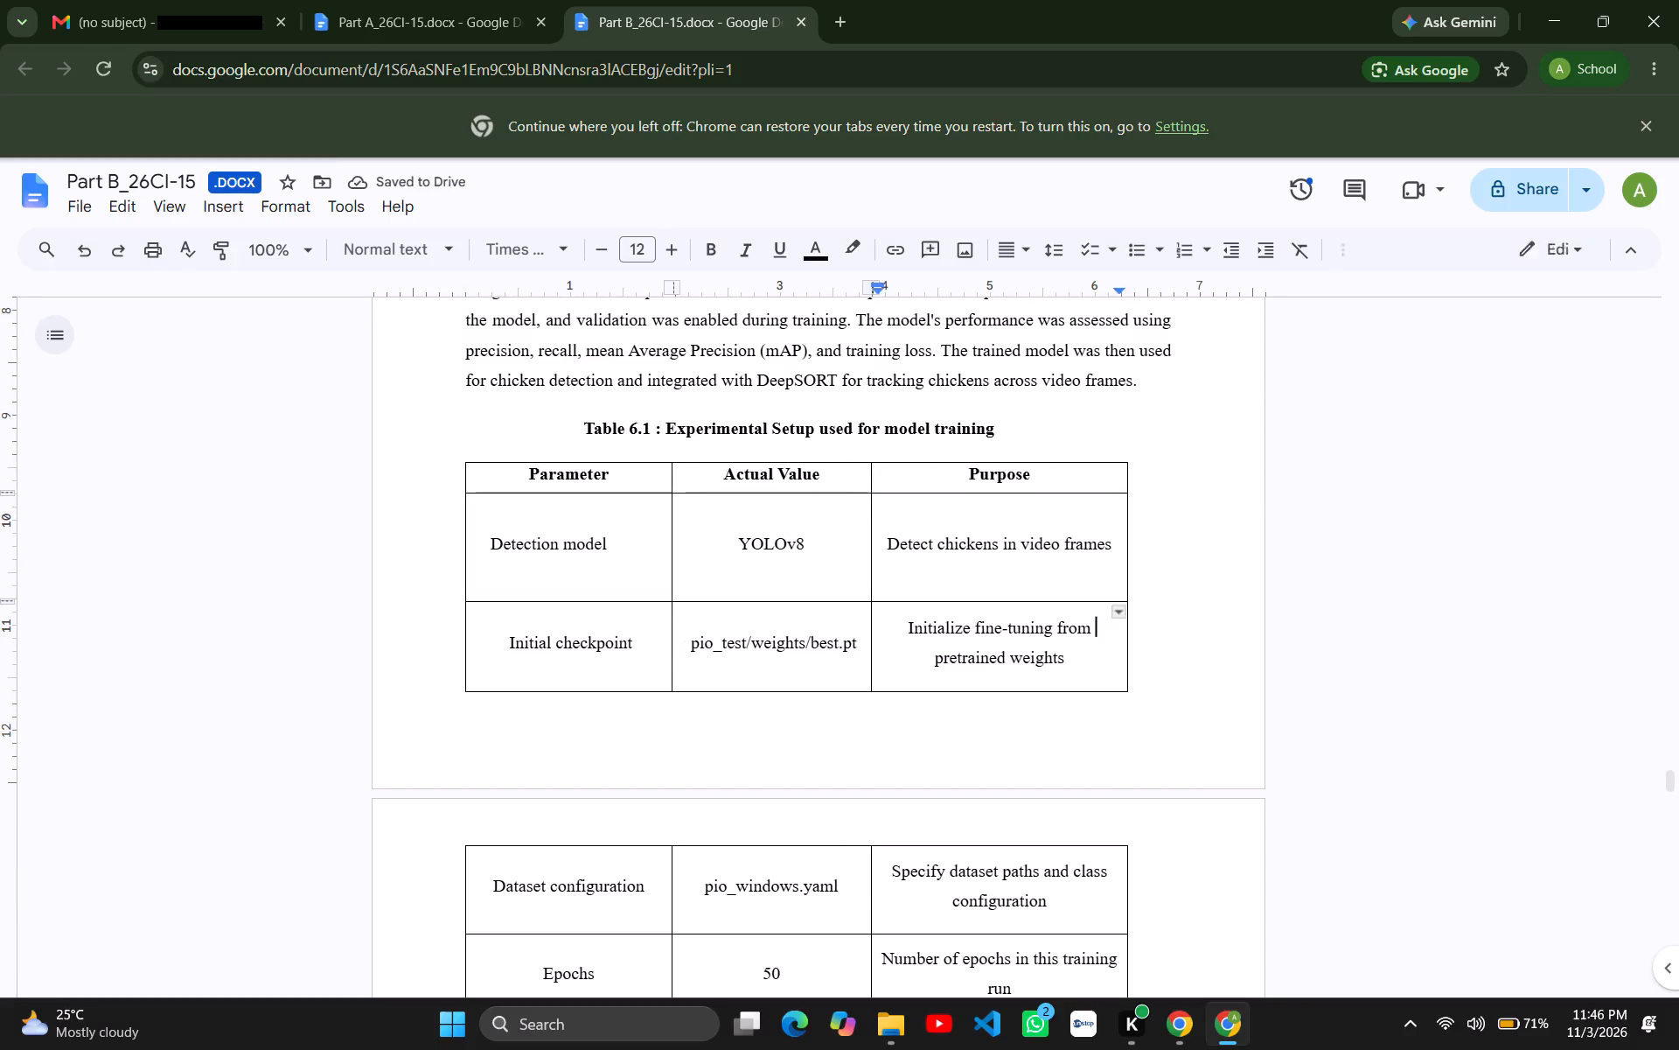
drag(1128, 649, 1151, 647)
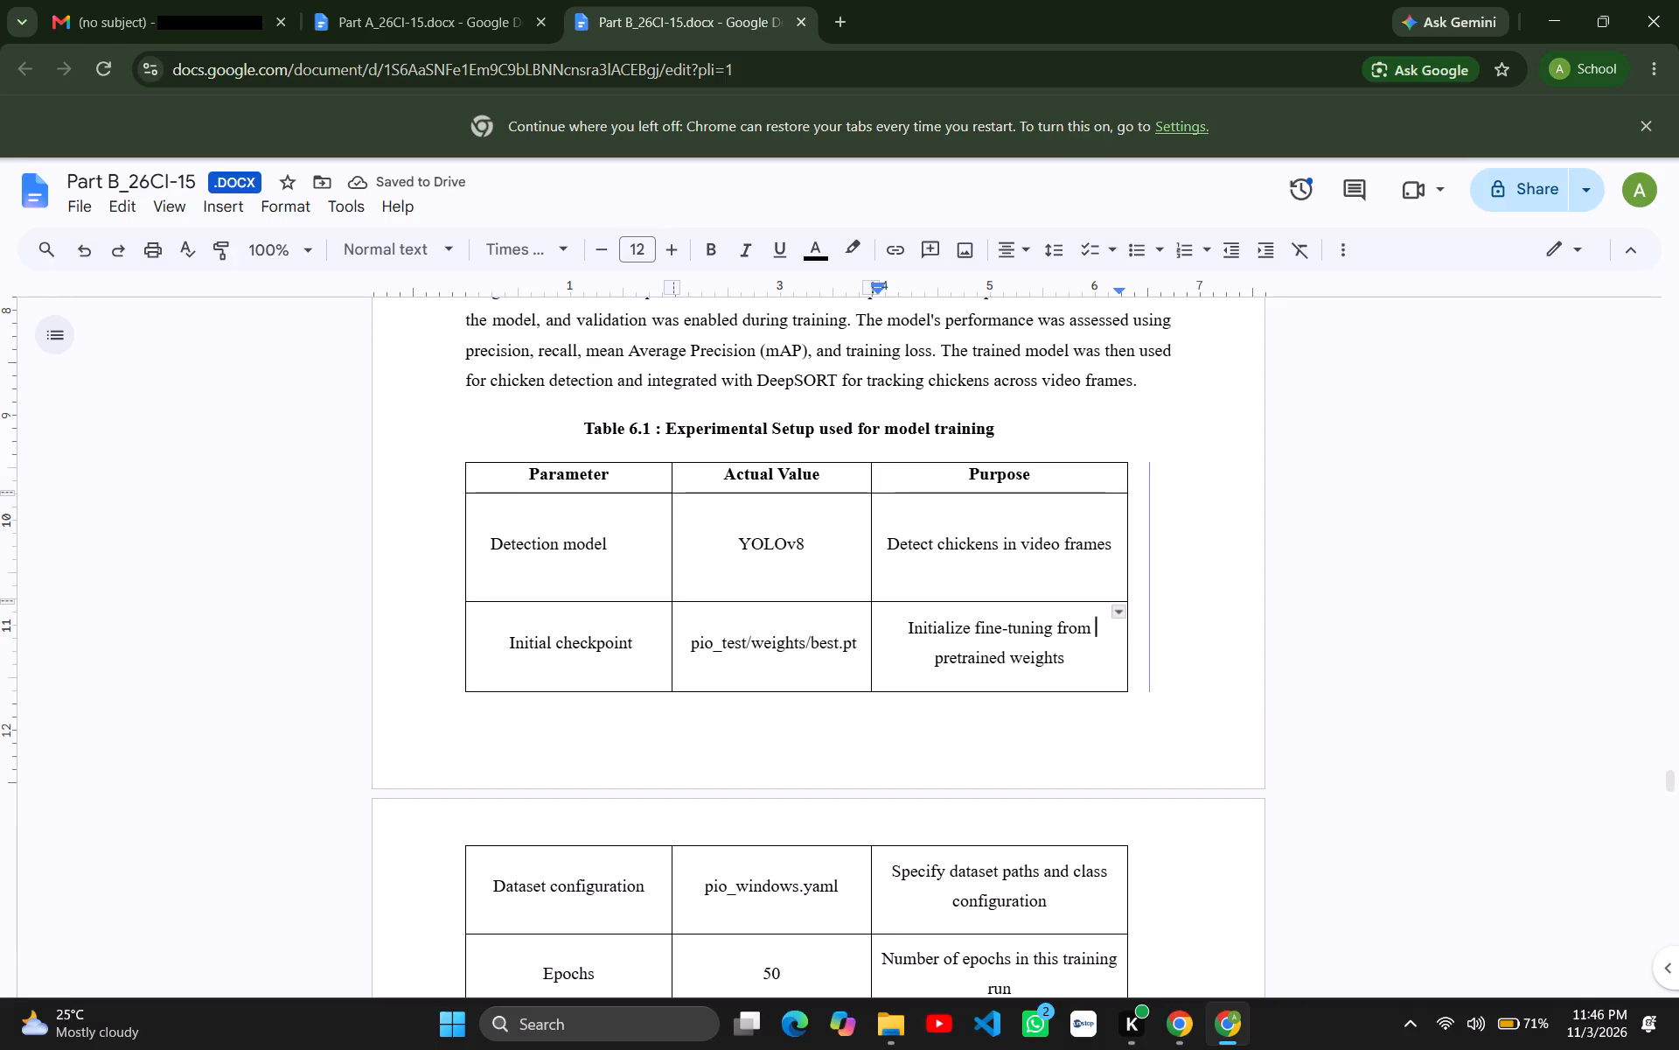
drag(1151, 647, 1144, 650)
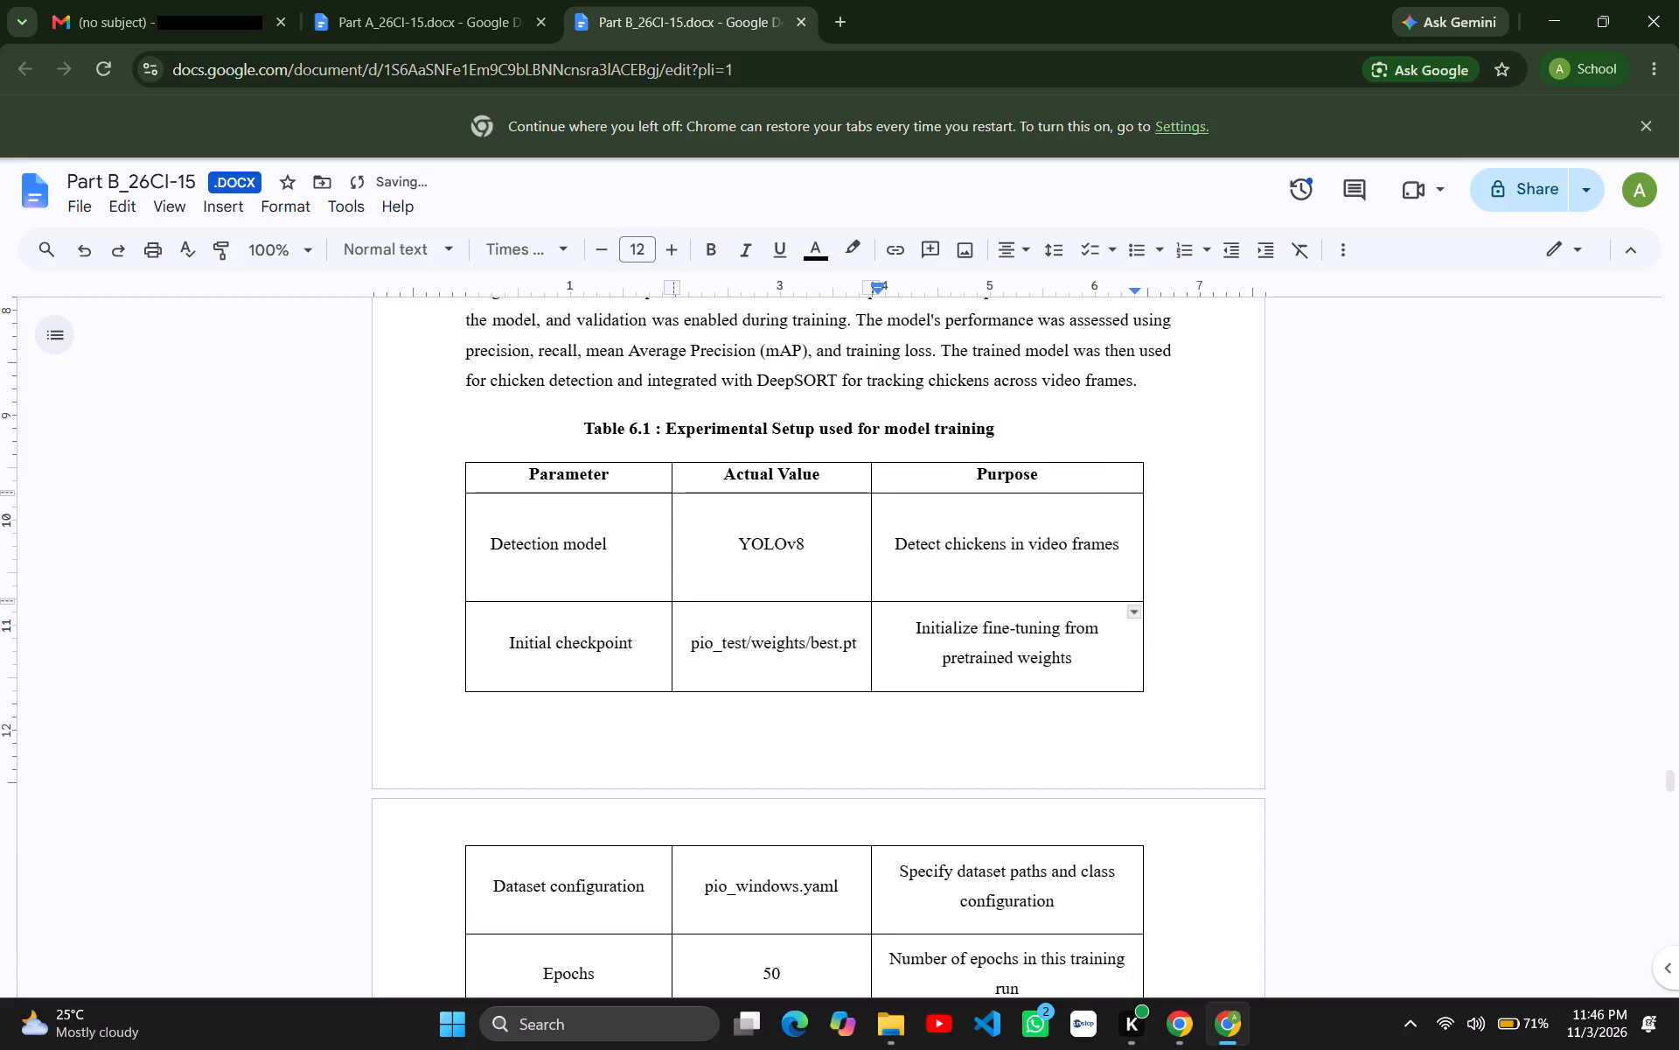
drag(1146, 654, 1167, 652)
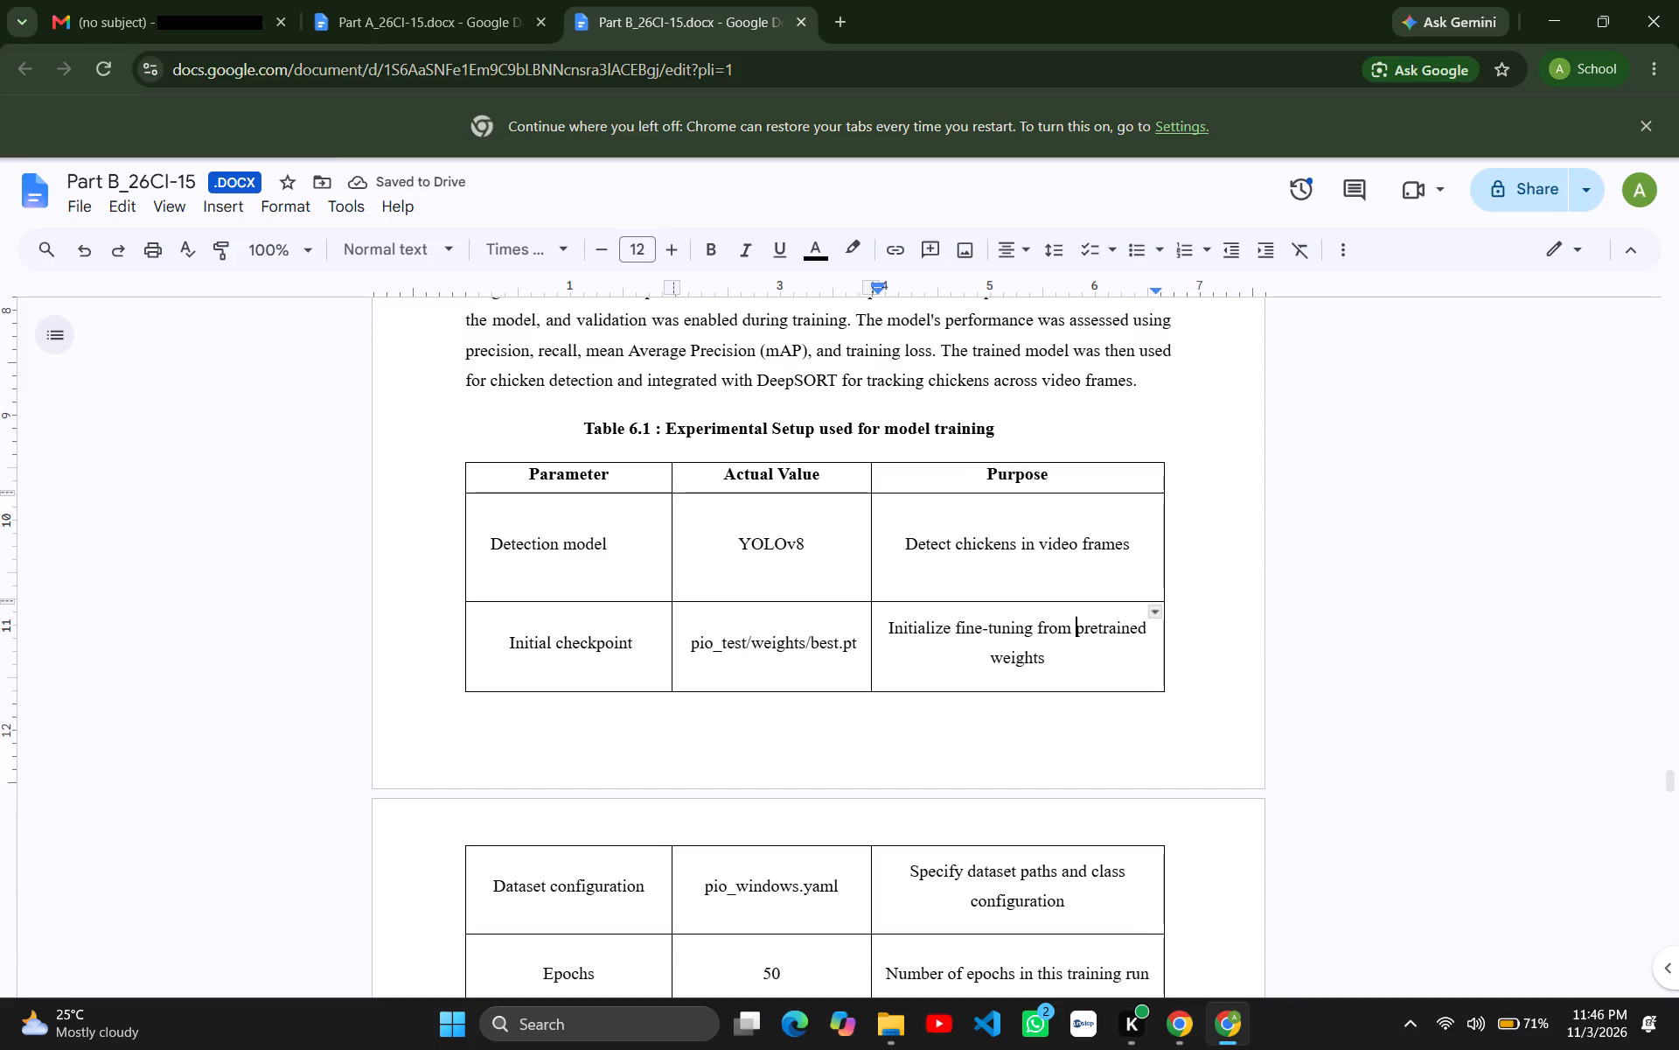
Examine the rest of Table 6.1, section 6.7 and Table 6.2 in section 6.8 through test case TC13.
scroll(951, 773, down, 3)
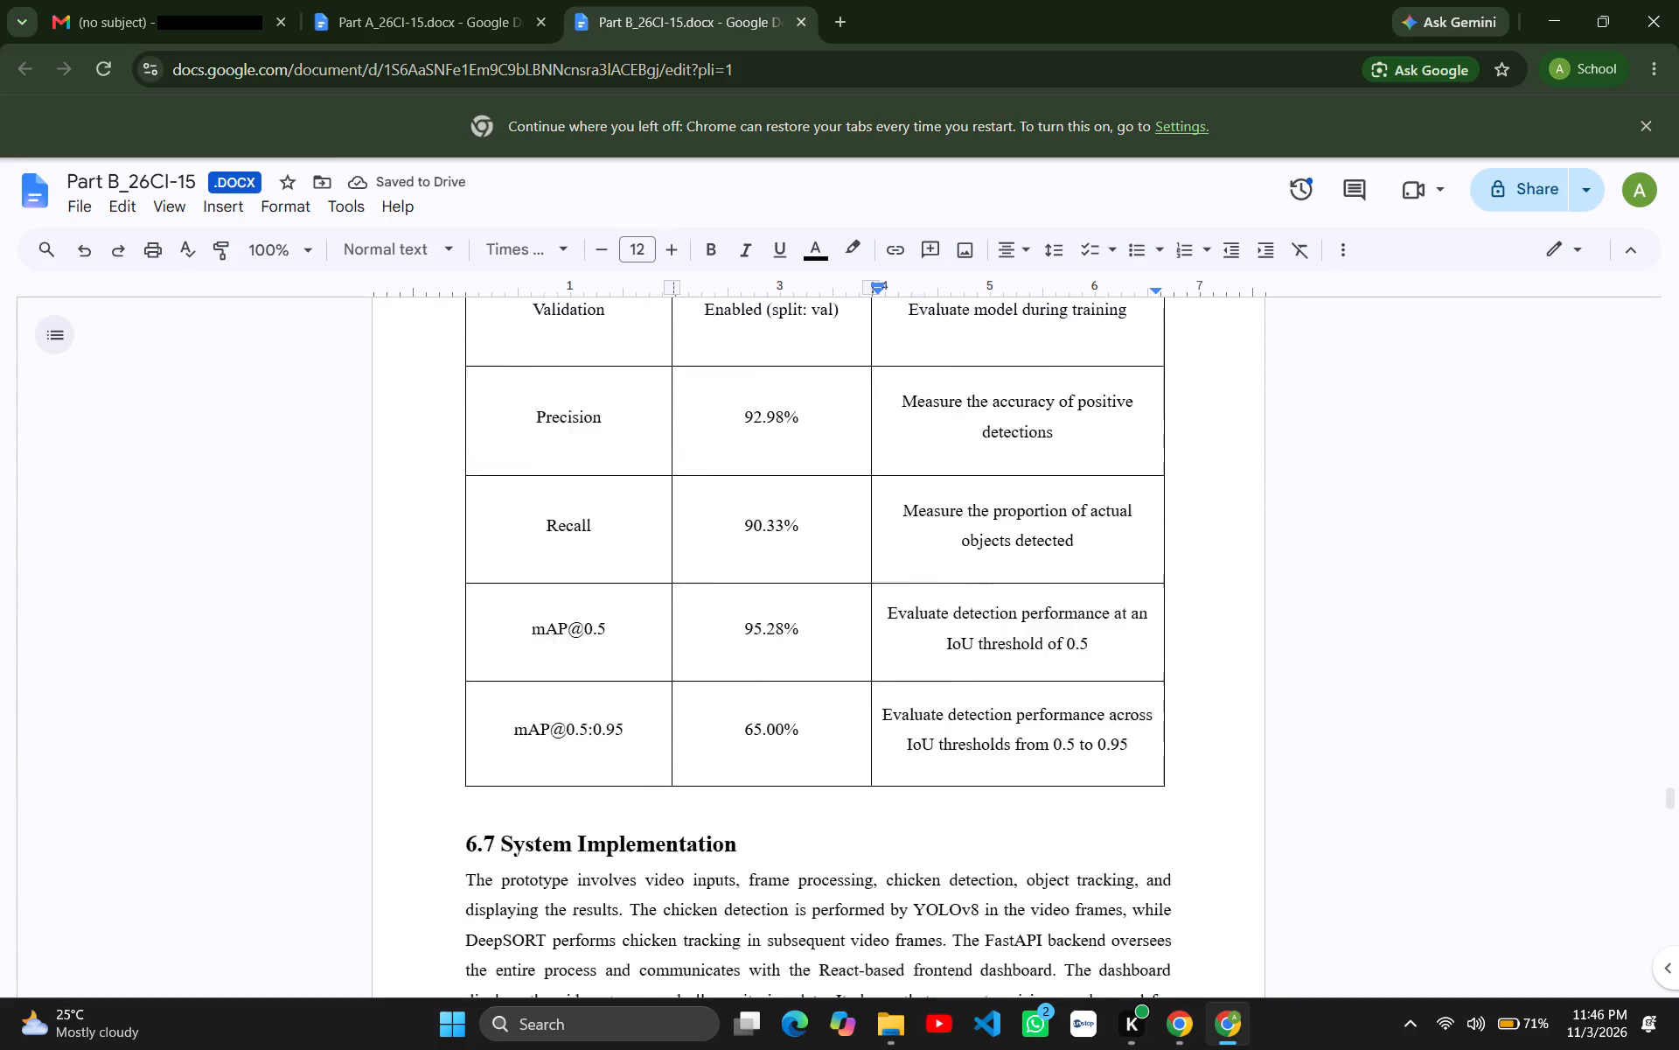
scroll(951, 773, down, 1)
scroll(951, 773, up, 1)
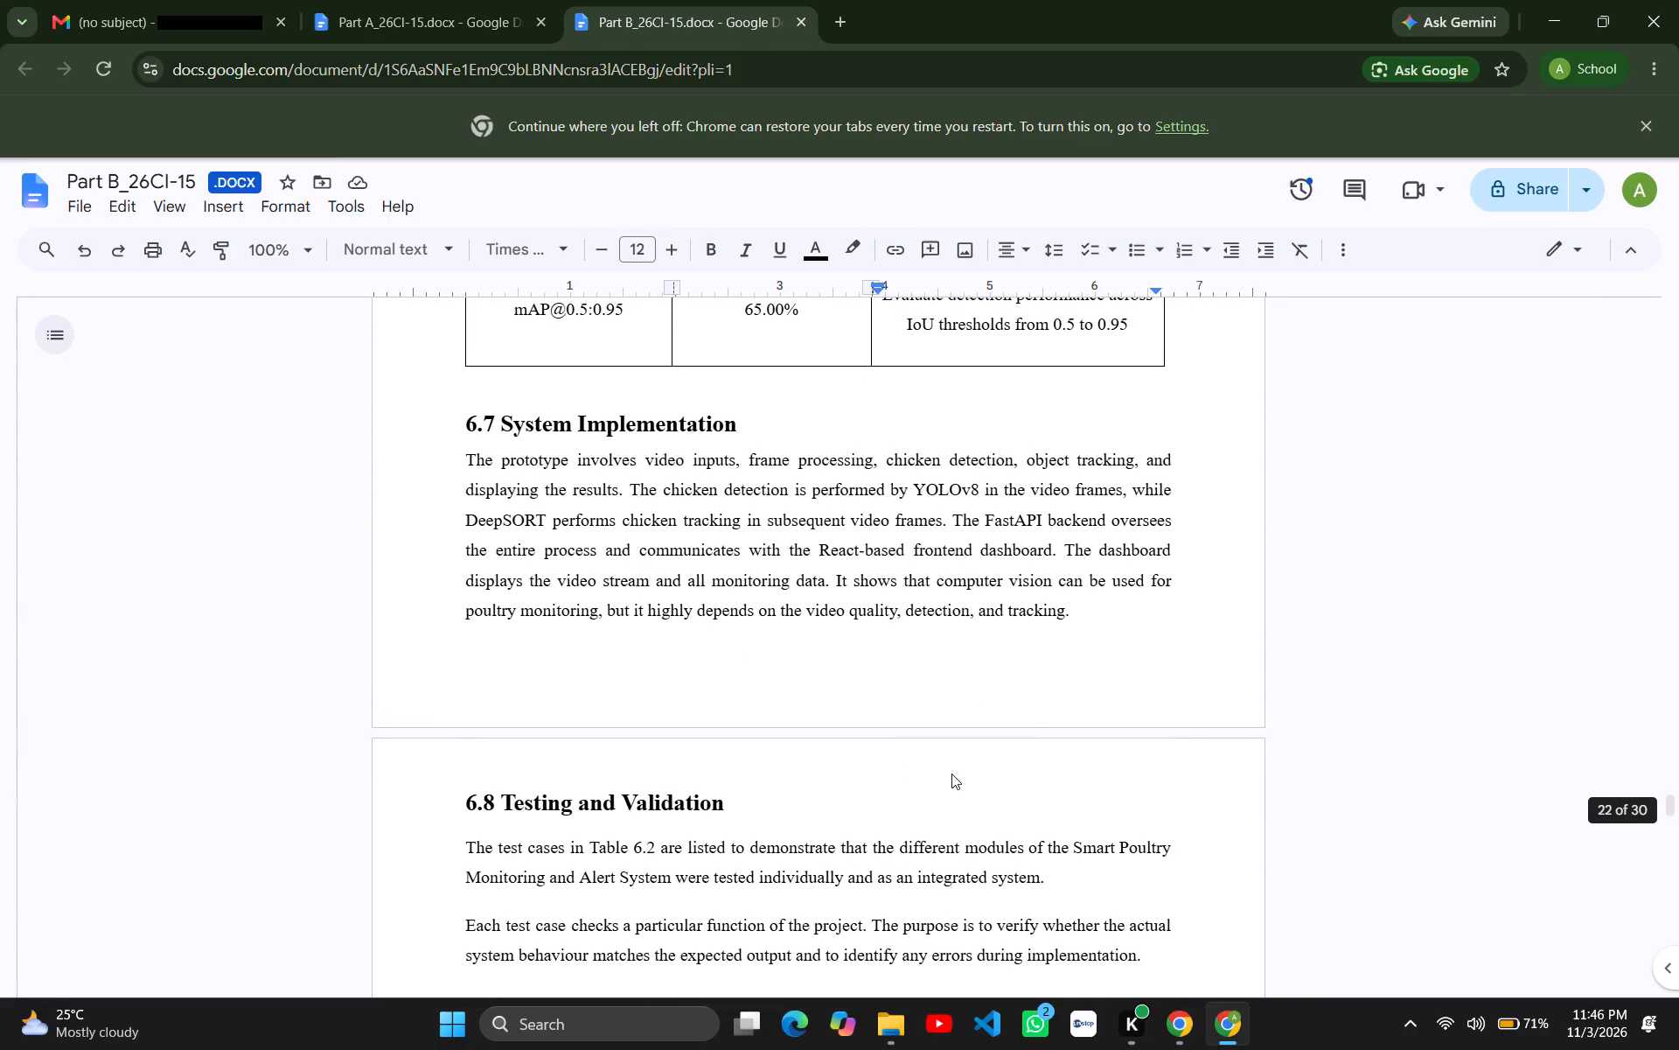
scroll(951, 773, down, 1)
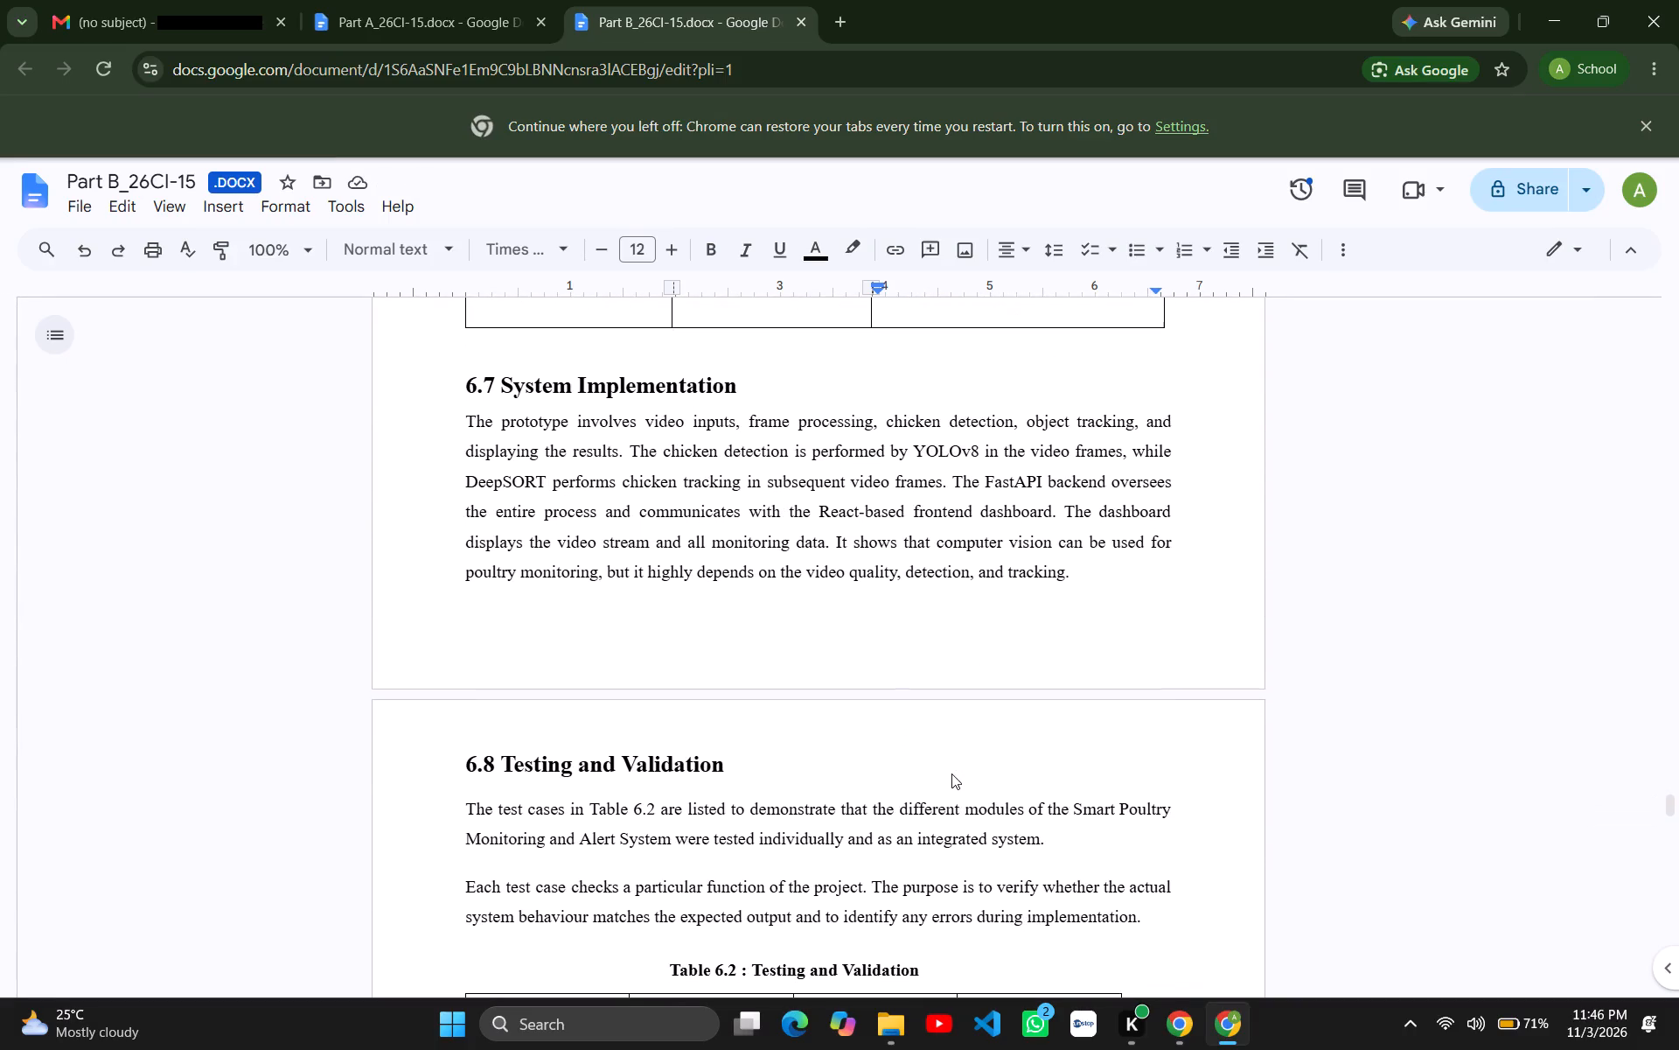
scroll(951, 773, down, 3)
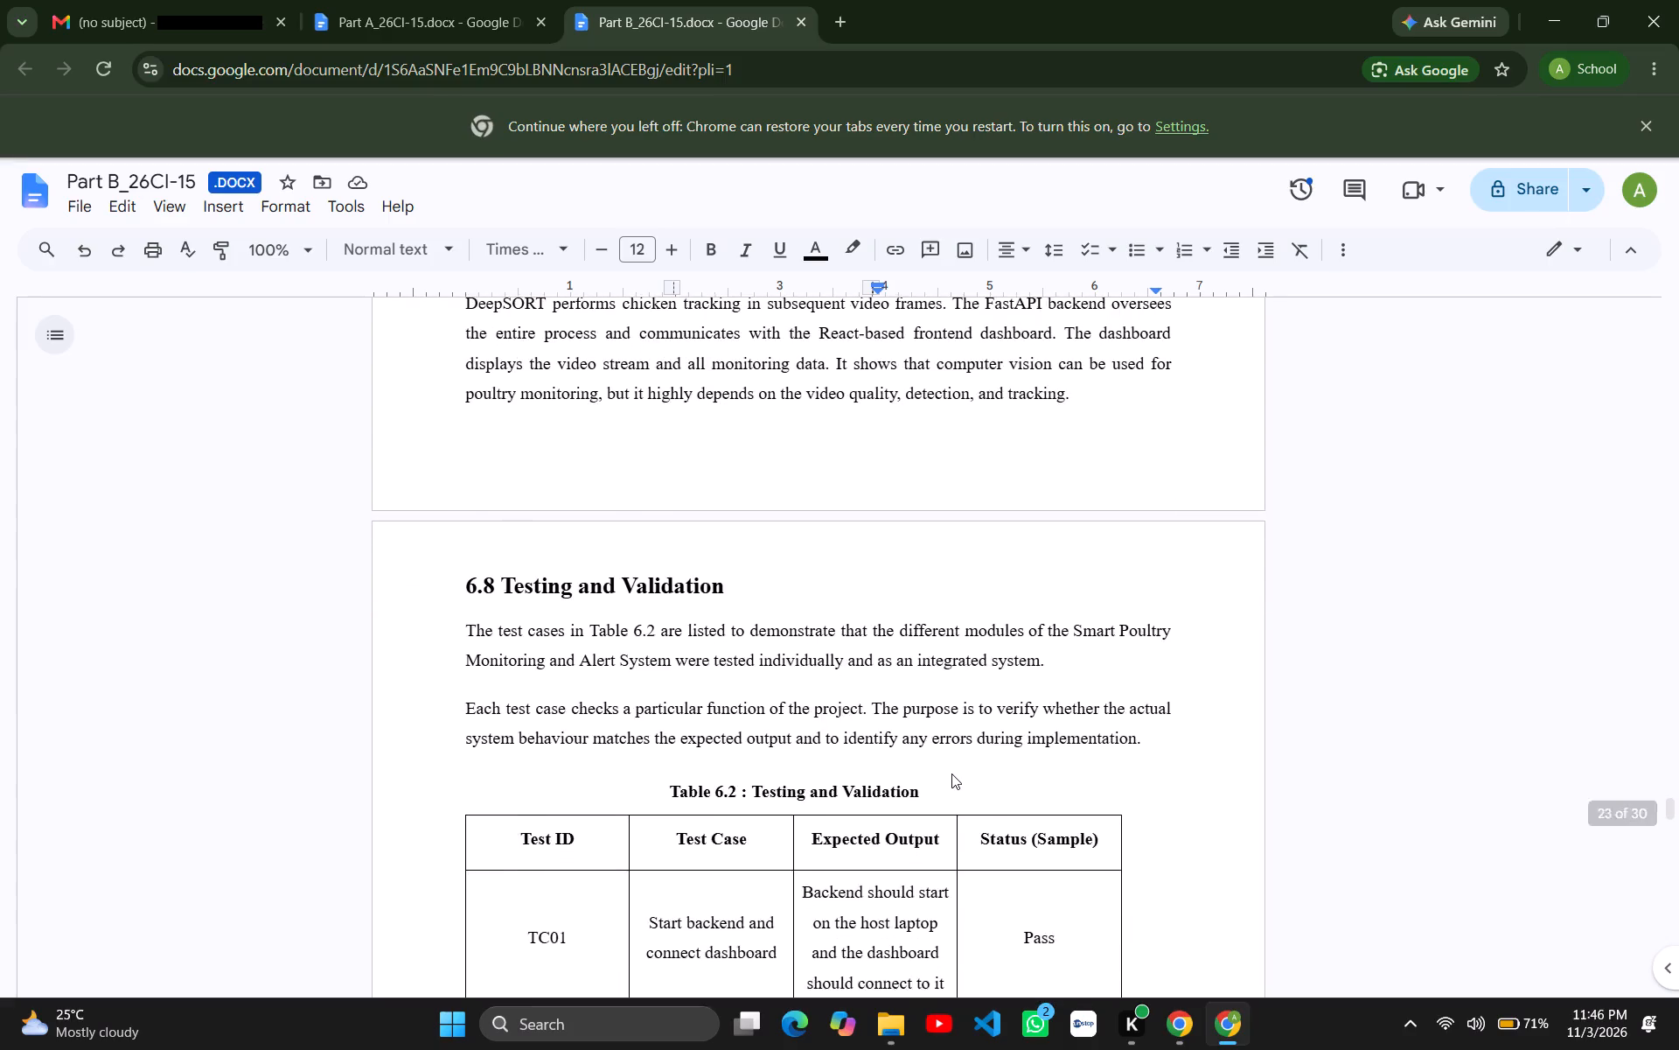
scroll(951, 773, down, 2)
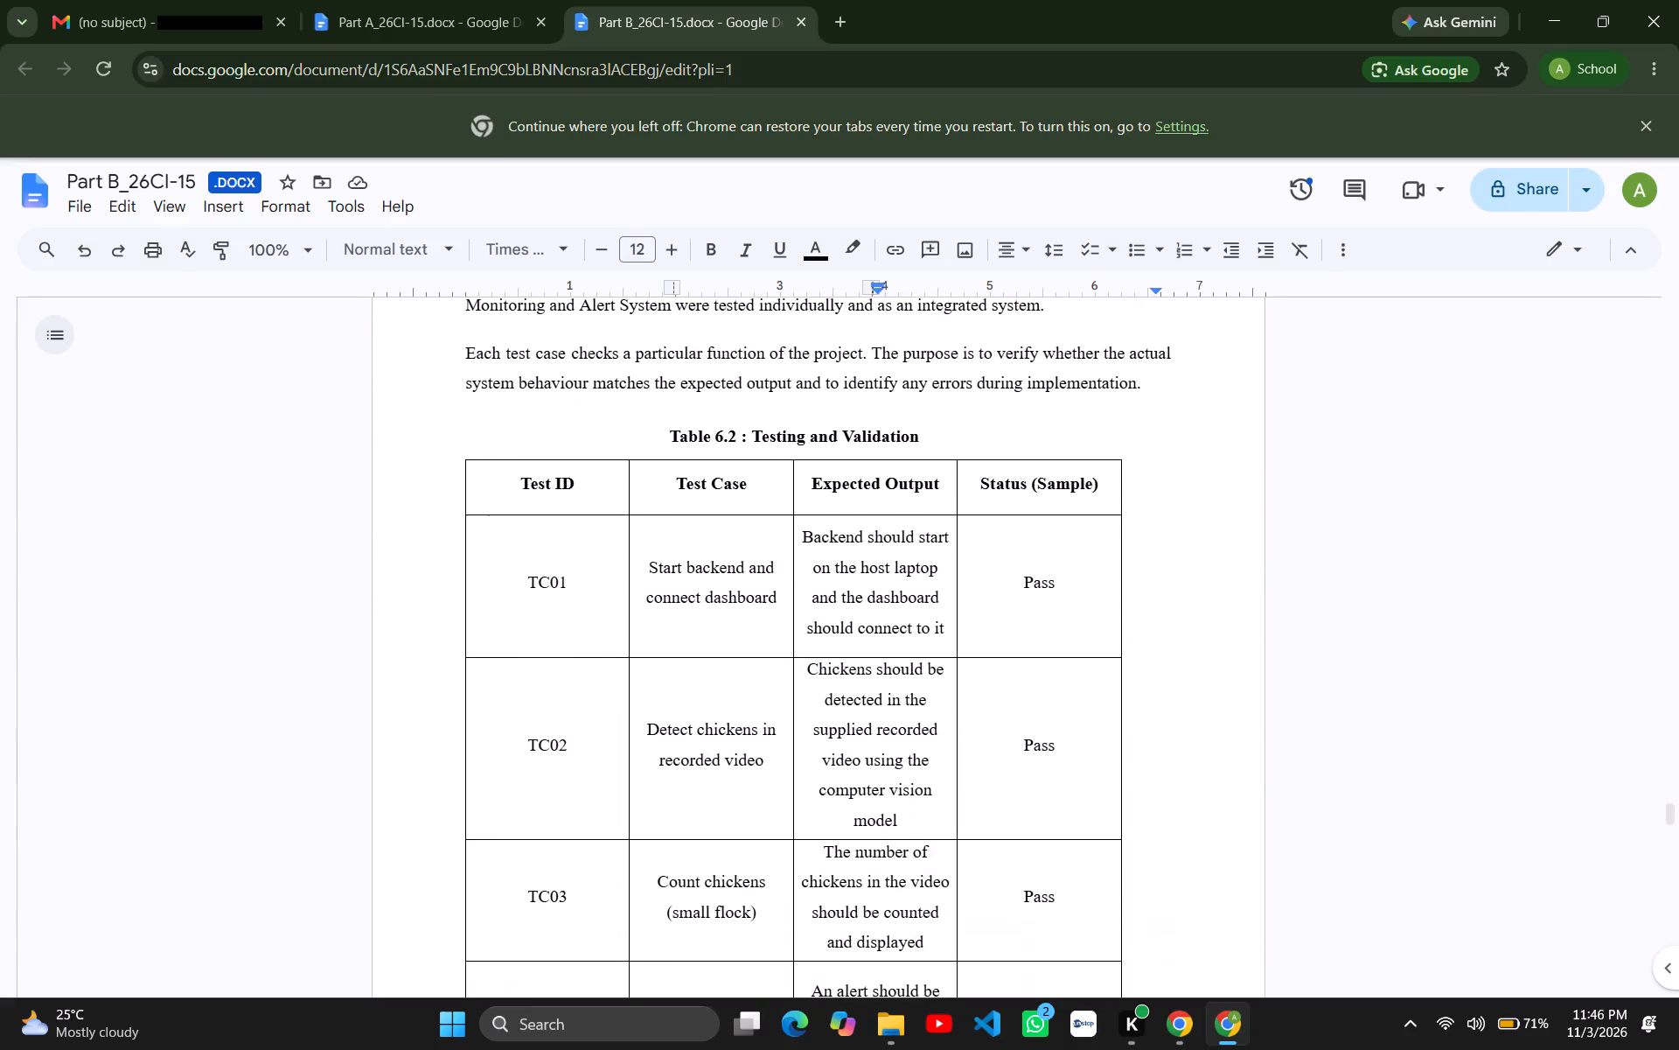
scroll(951, 773, down, 1)
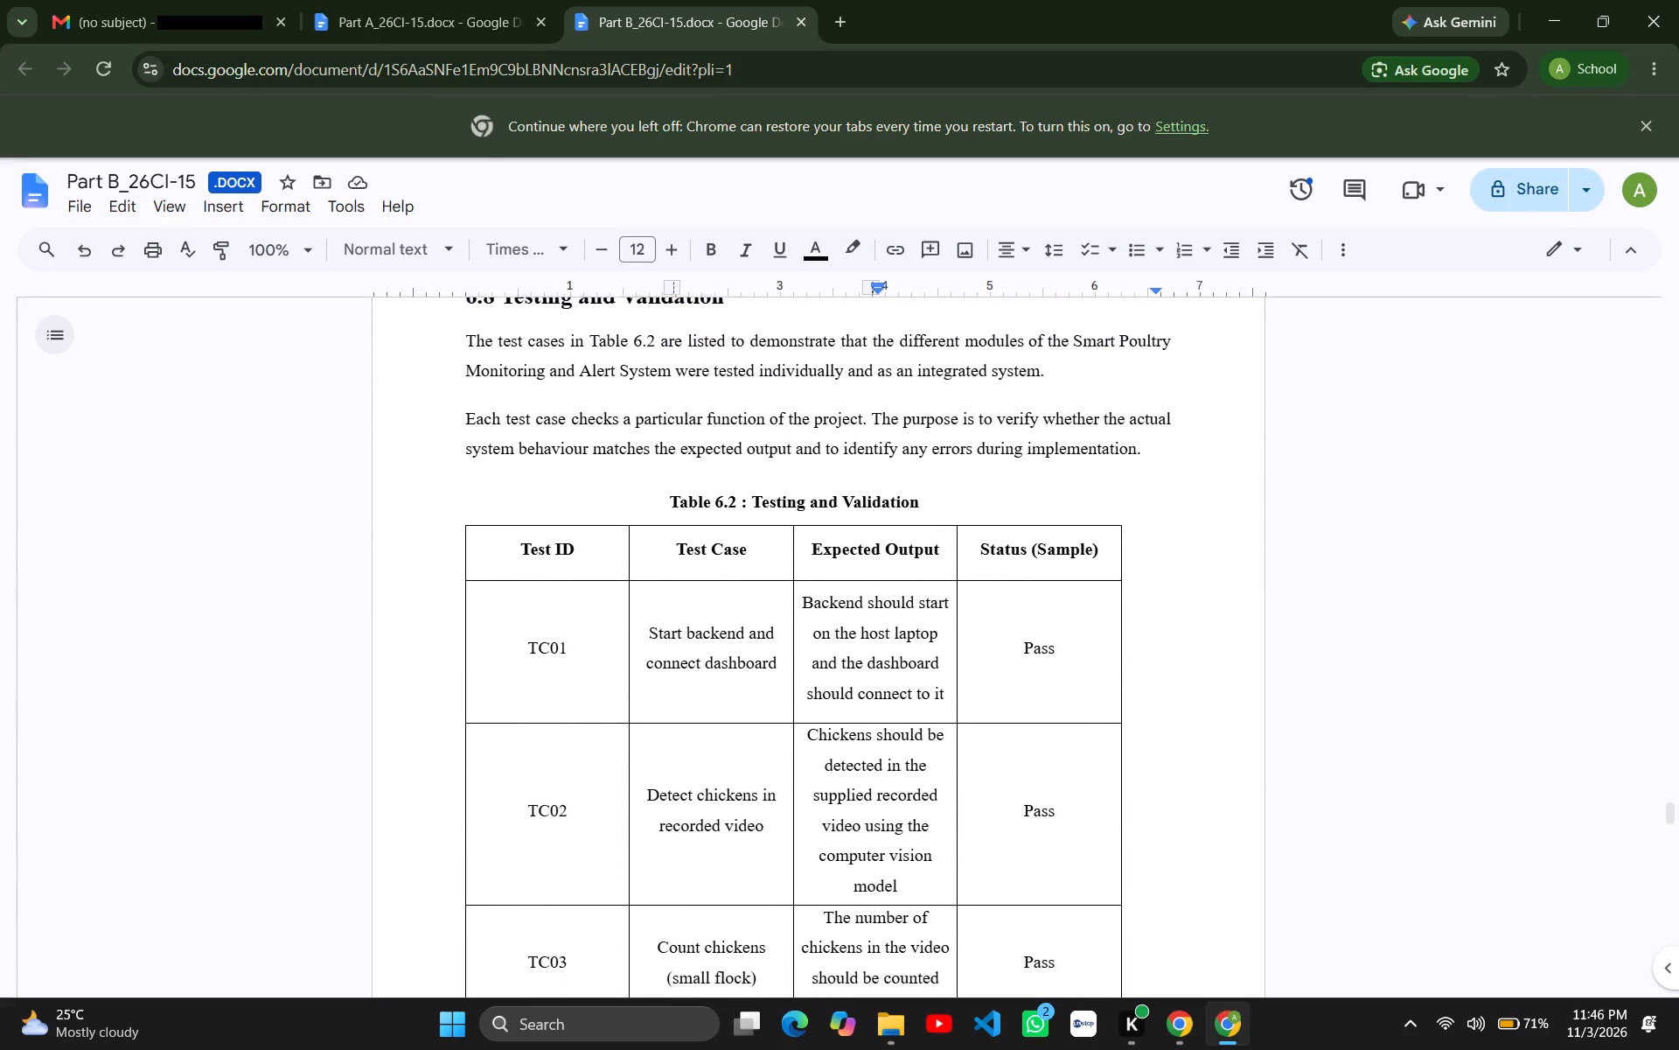
scroll(951, 773, down, 4)
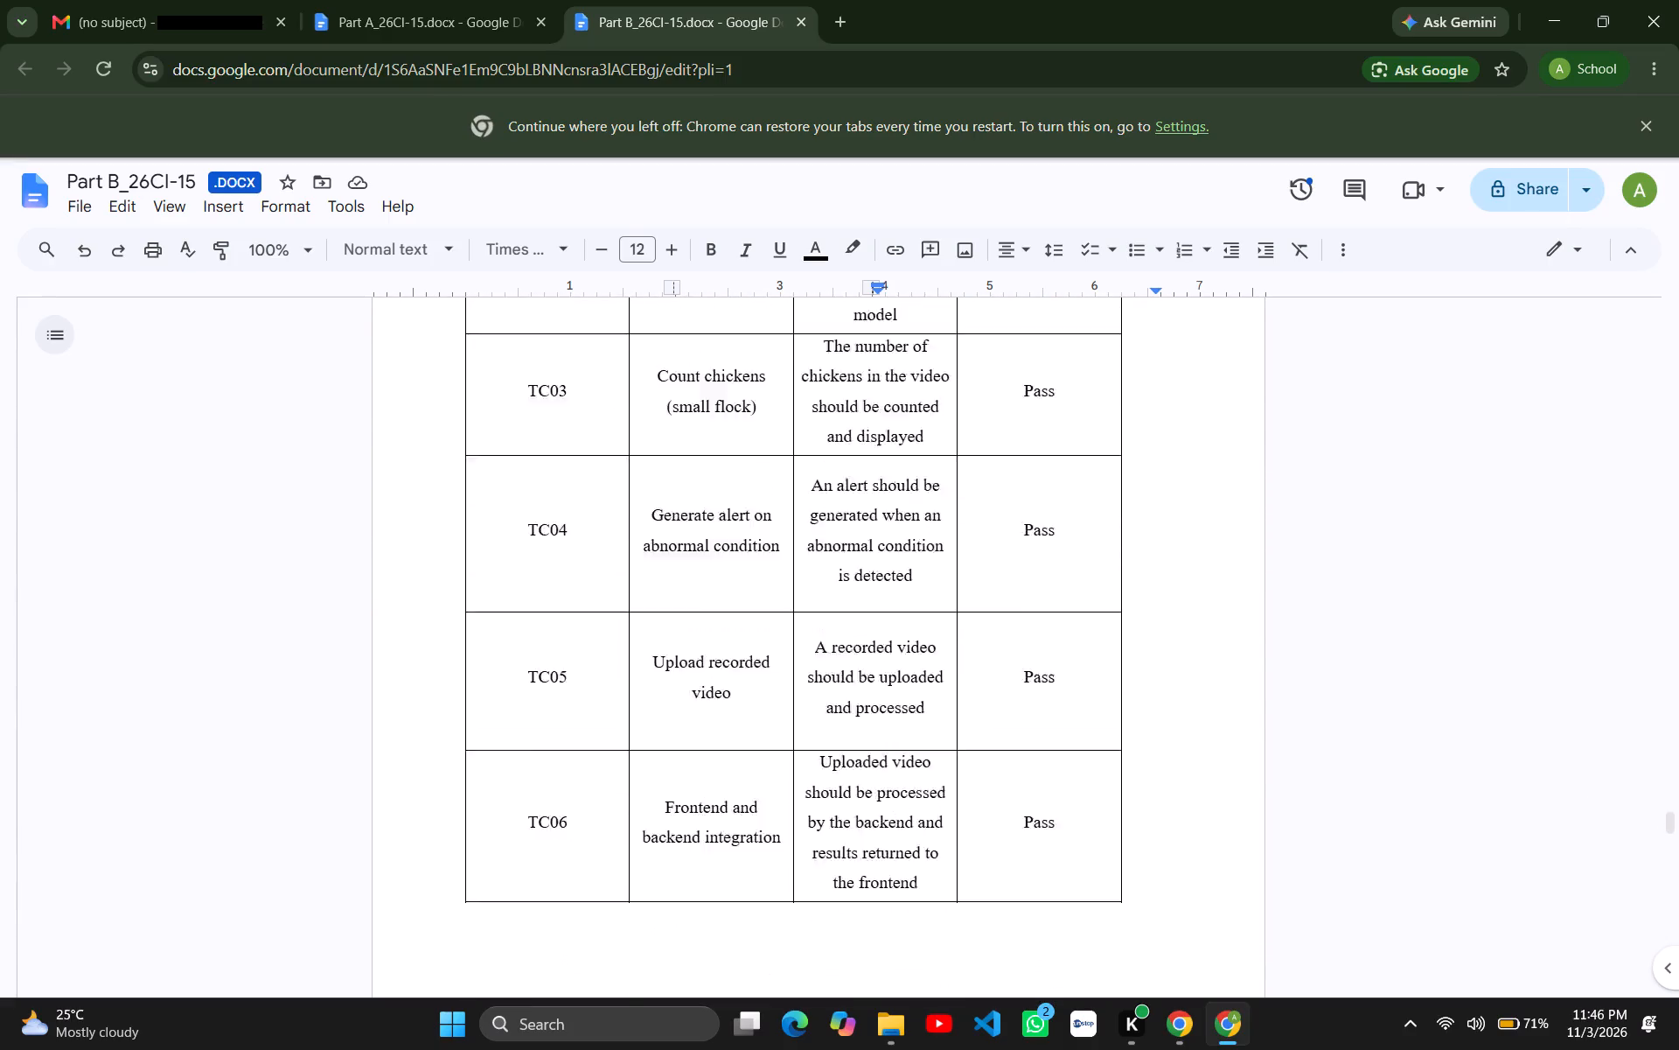
scroll(951, 773, down, 3)
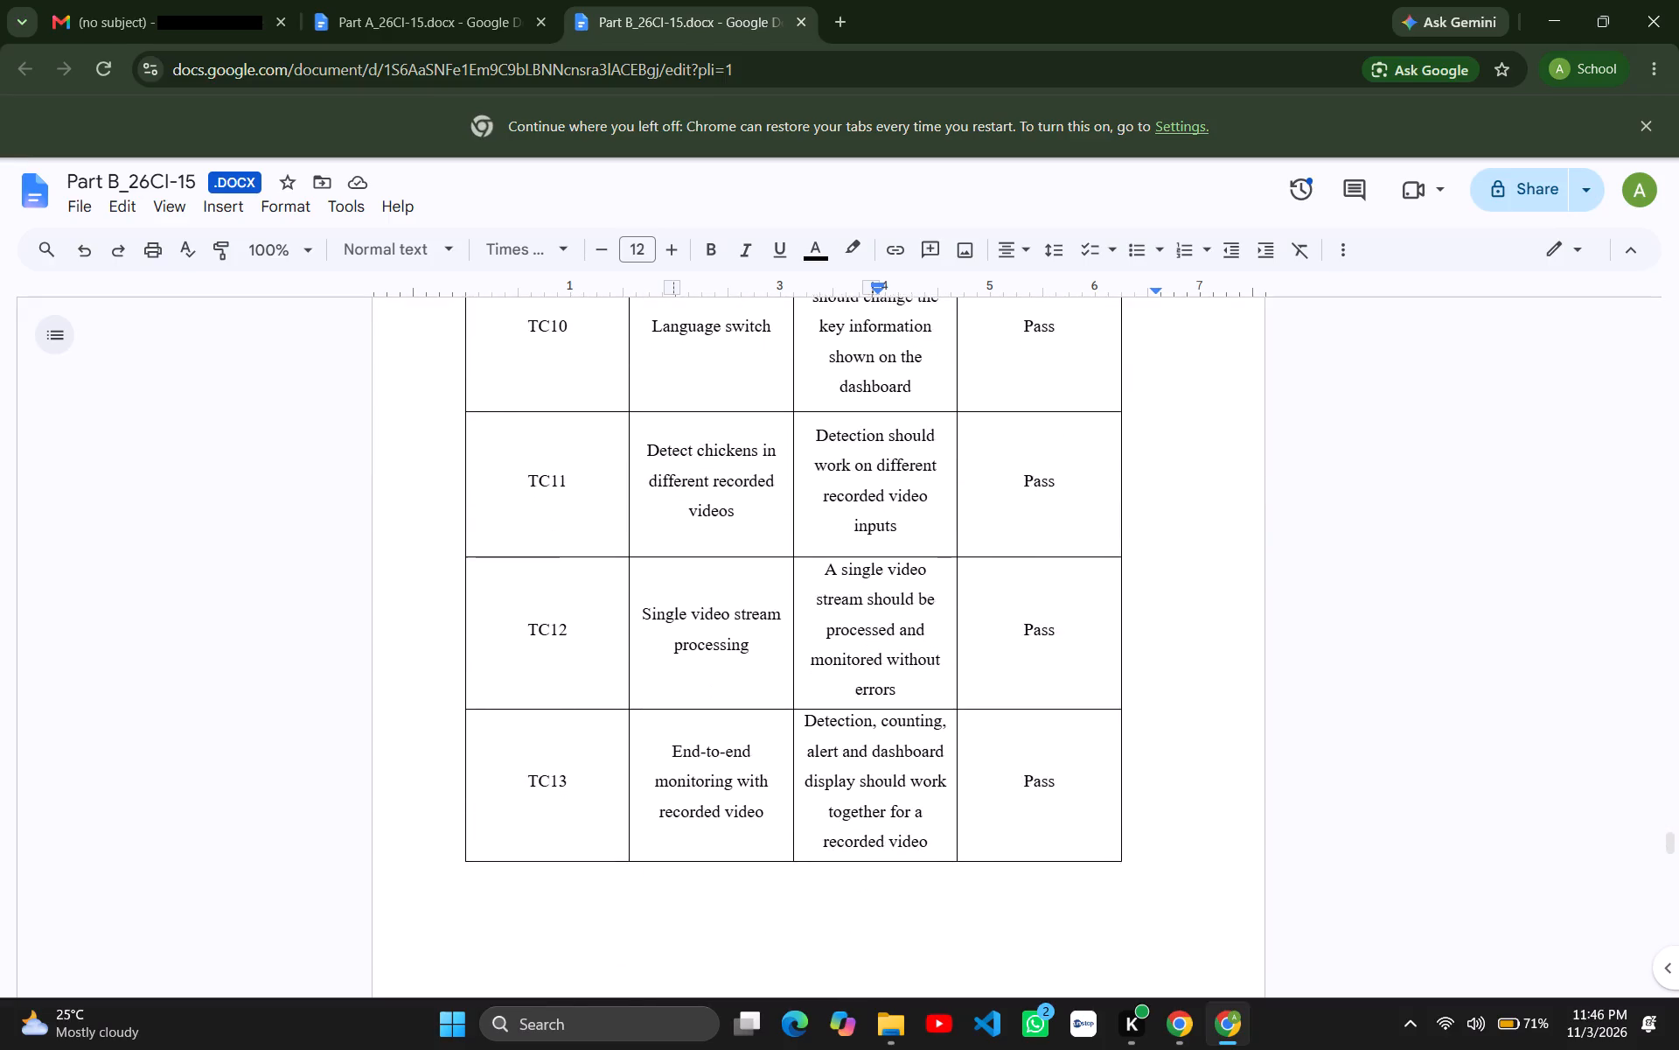
Widen the Expected Output column of Table 6.2 and extend the Status (Sample) column's outer edge towards the text margin.
scroll(951, 773, up, 3)
scroll(951, 773, down, 3)
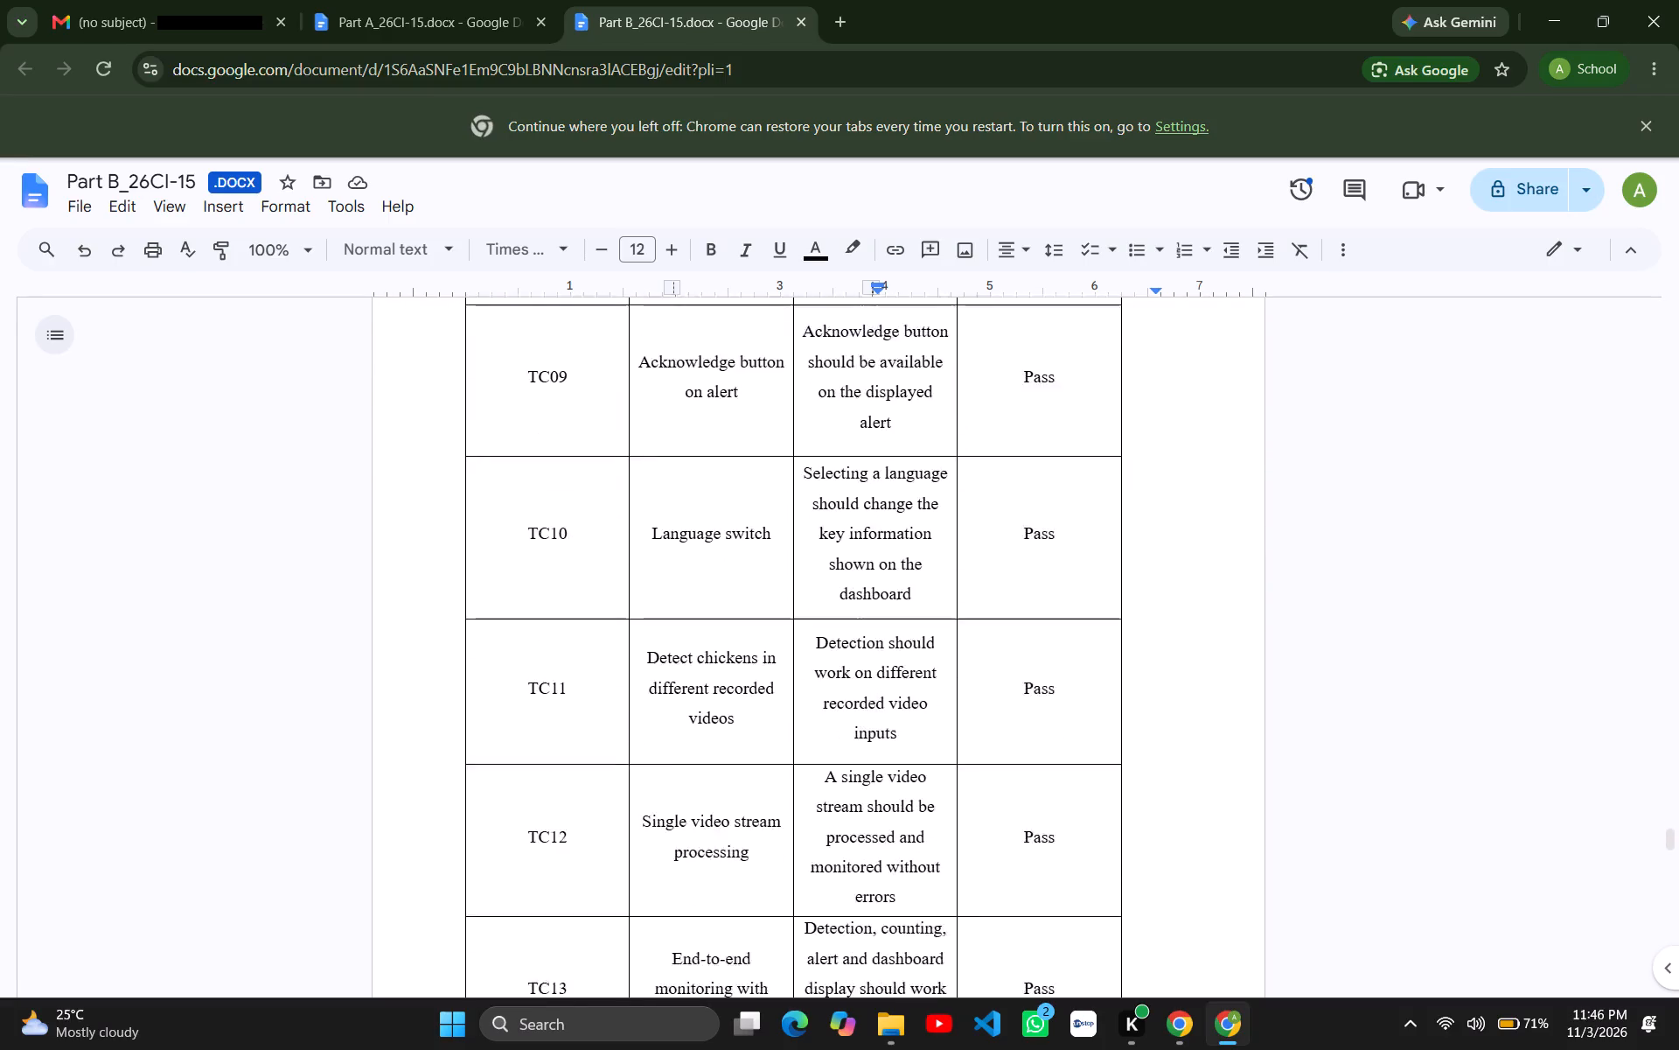
scroll(951, 773, up, 2)
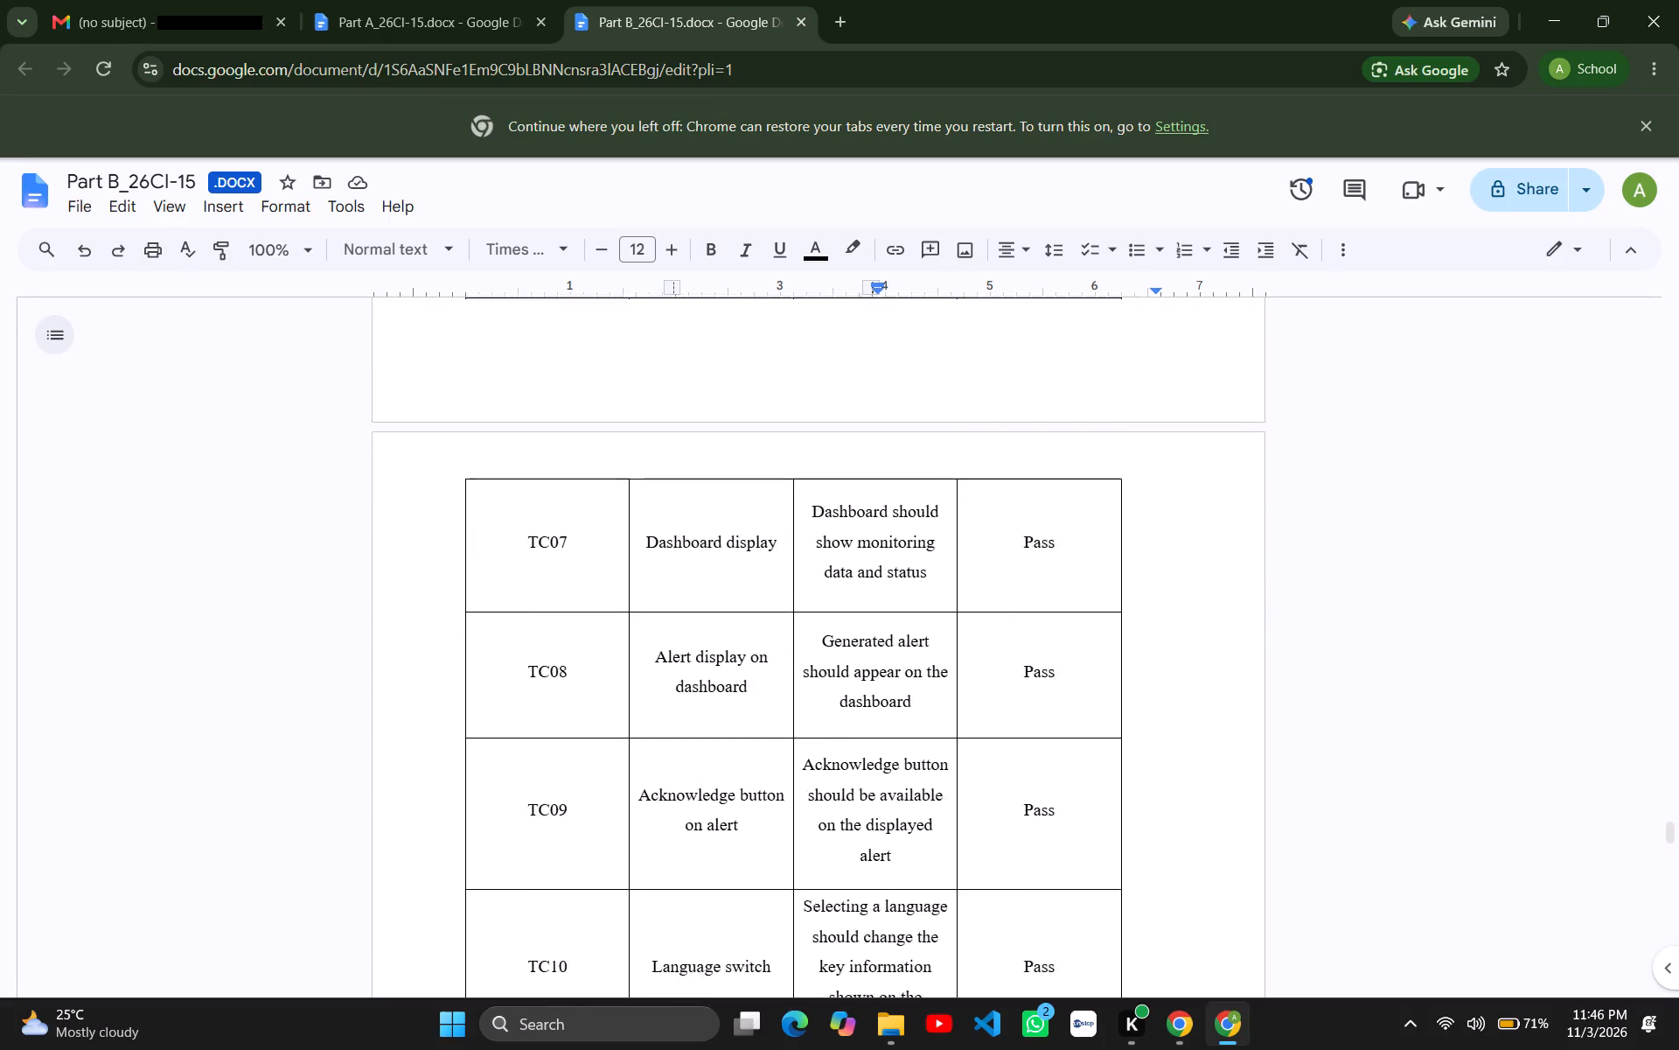
scroll(951, 773, up, 2)
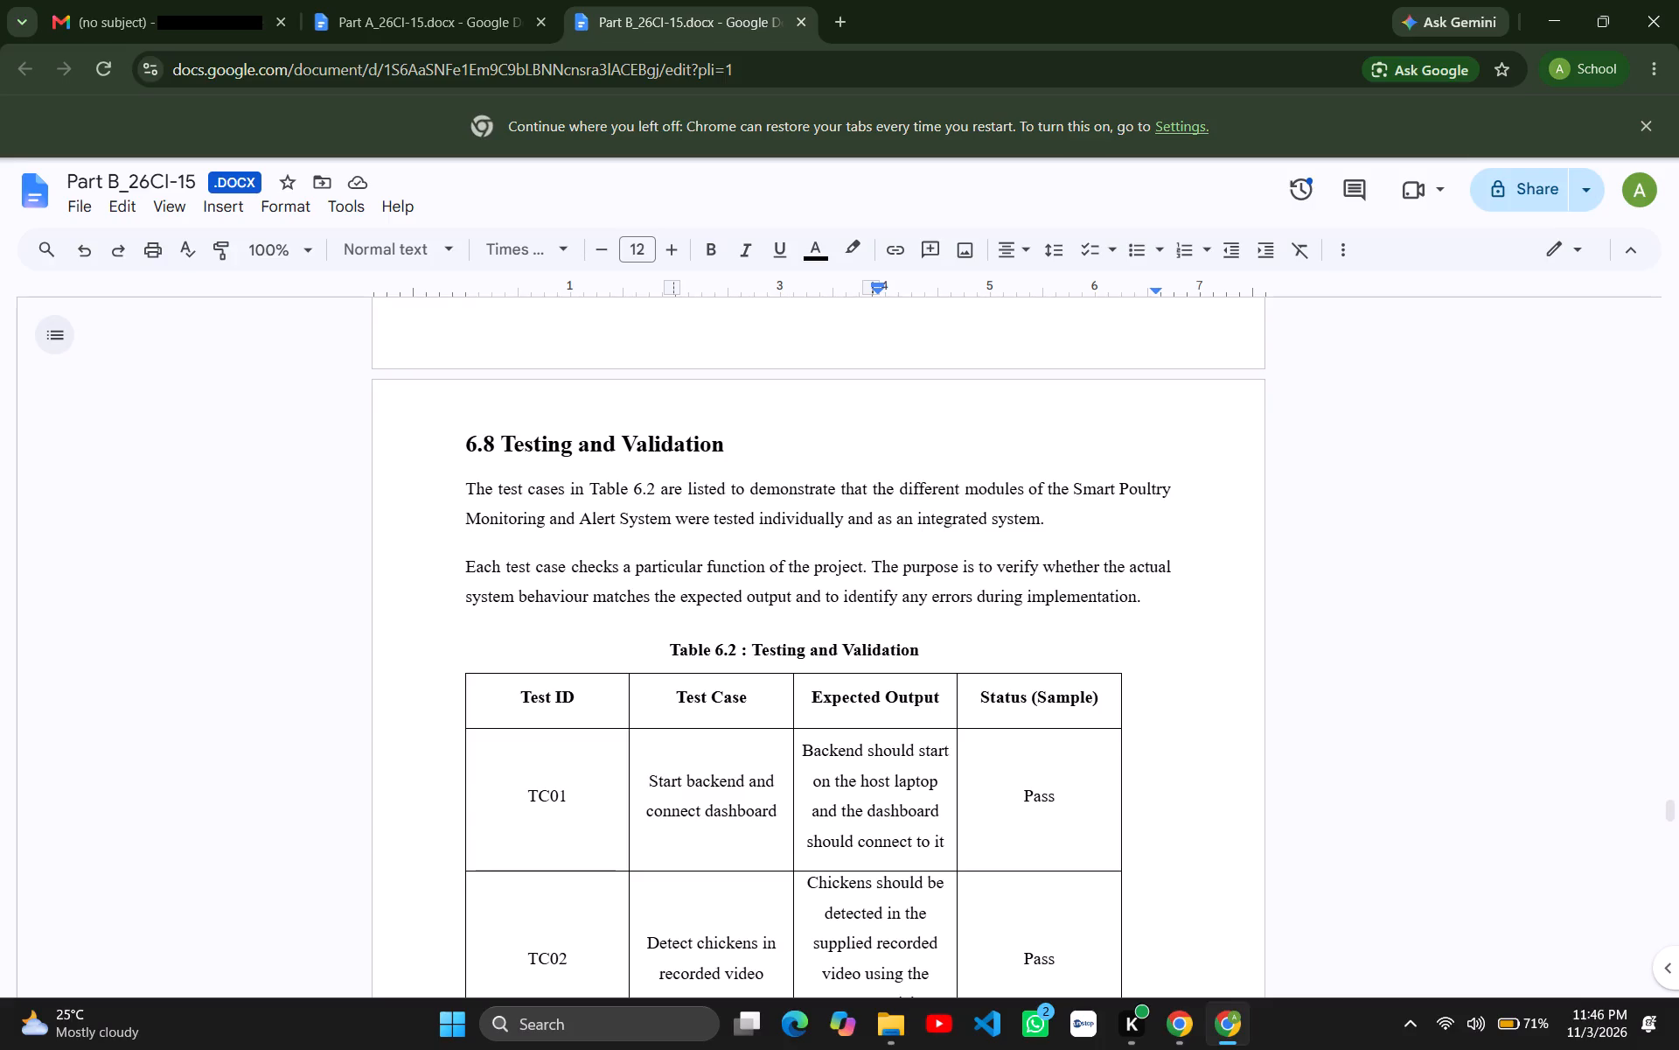
drag(958, 780, 979, 780)
drag(979, 780, 981, 780)
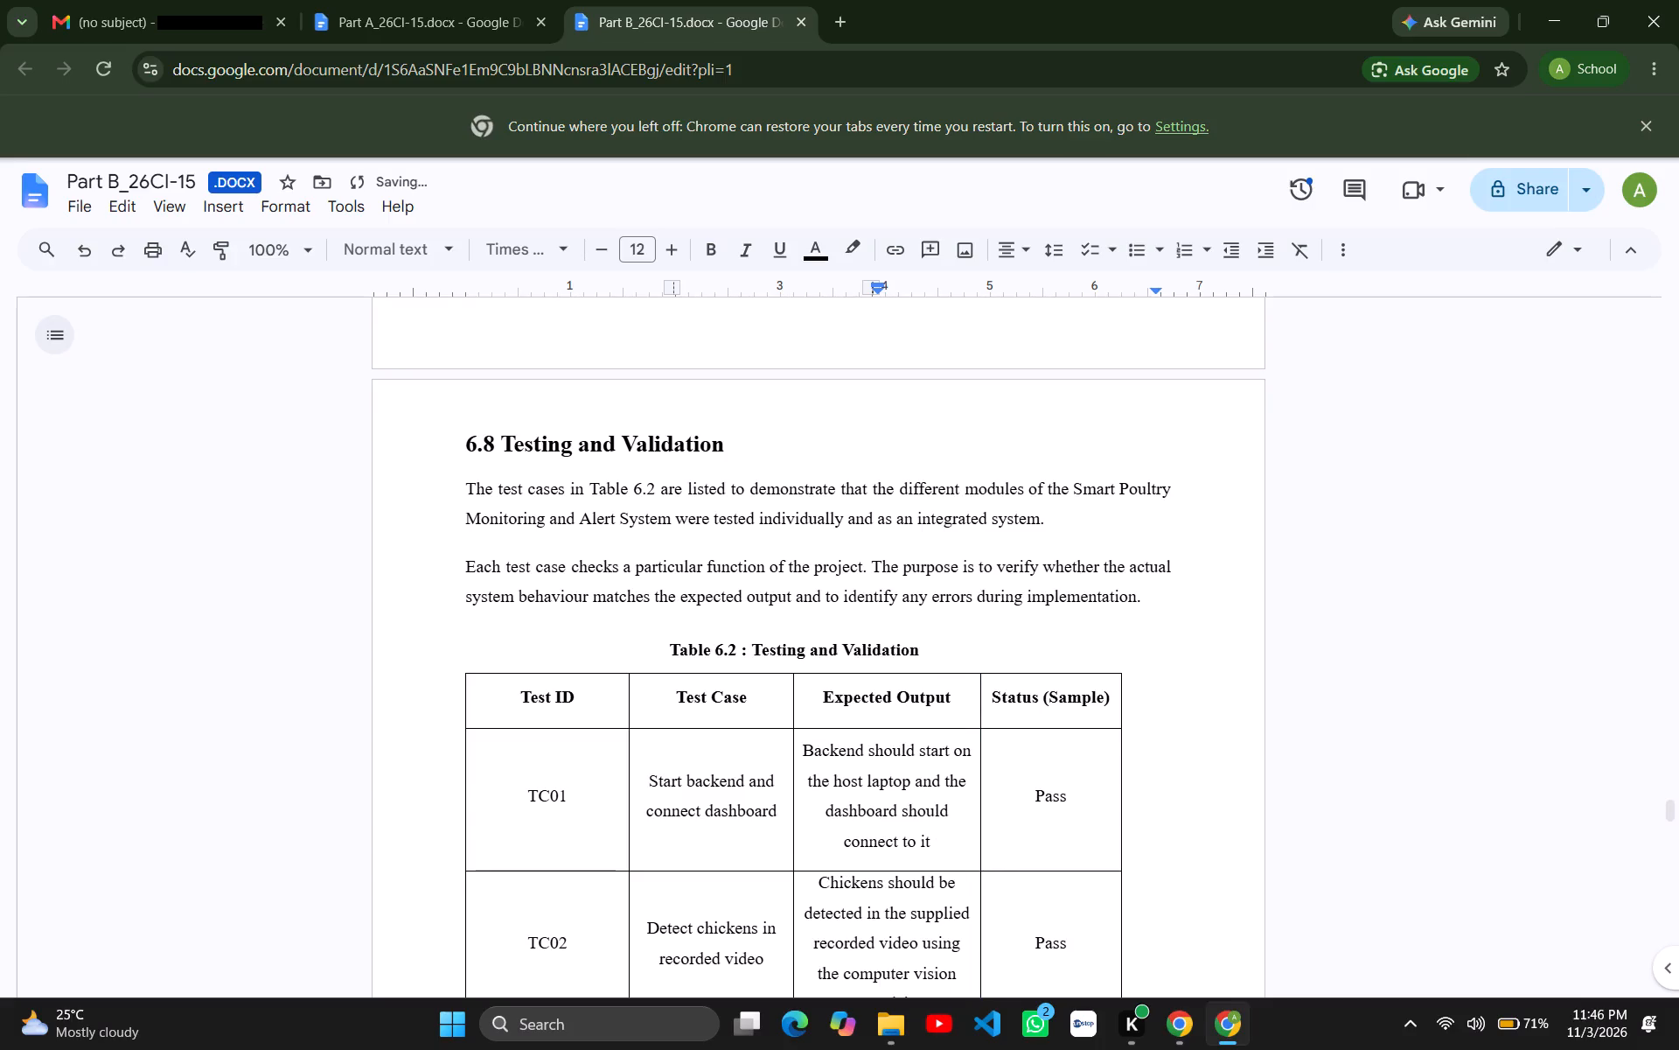
drag(1118, 809, 1146, 810)
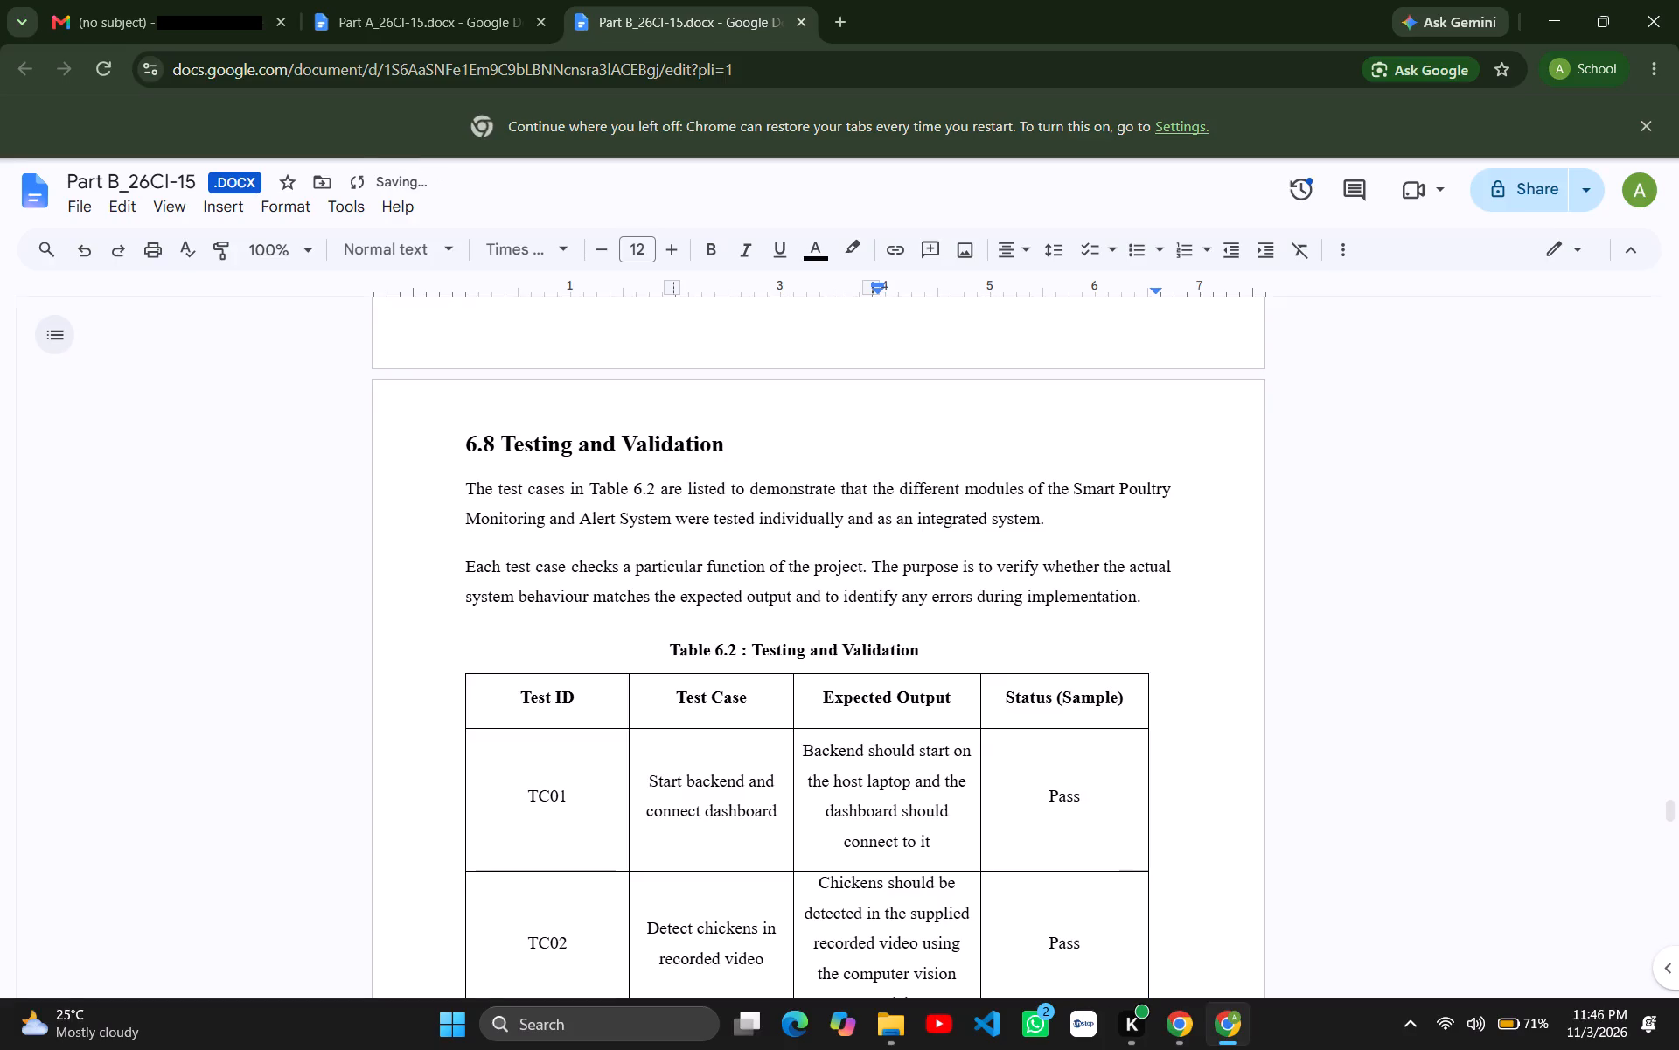
Examine the remaining rows of Table 6.2, Table 7.1 in Chapter 7, and sections 7.2 and 7.3.
scroll(1017, 853, down, 4)
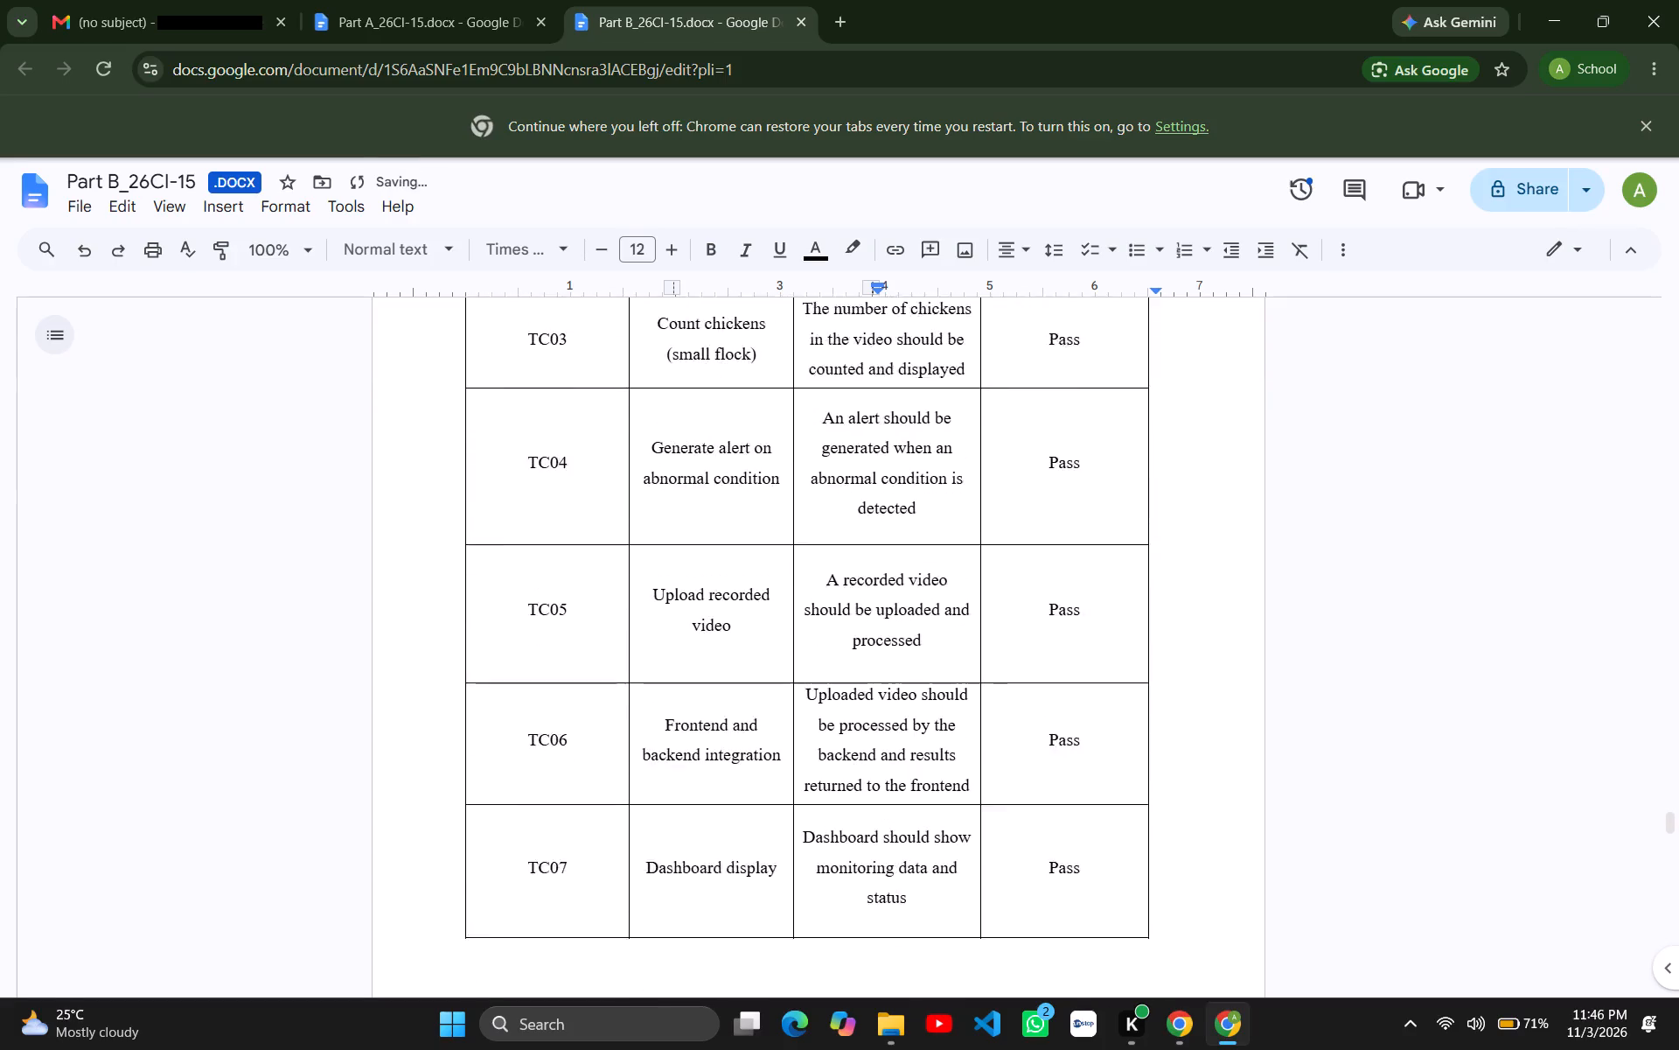
scroll(1017, 853, down, 2)
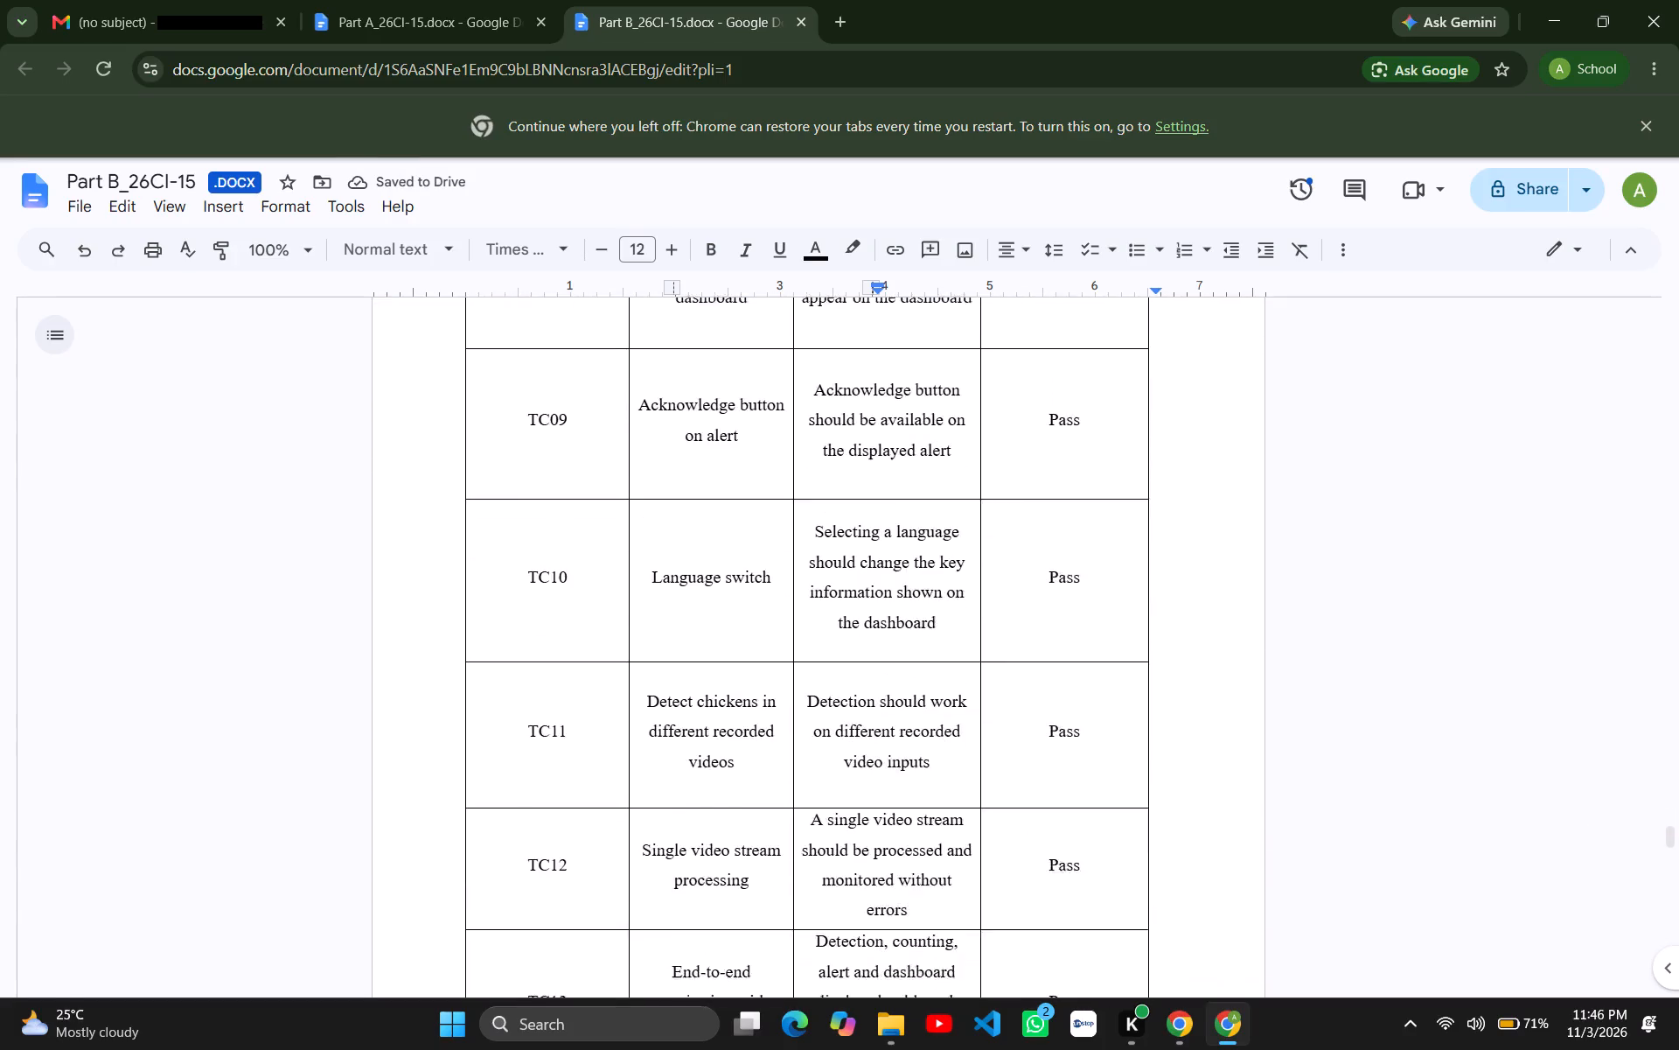
scroll(1017, 853, down, 3)
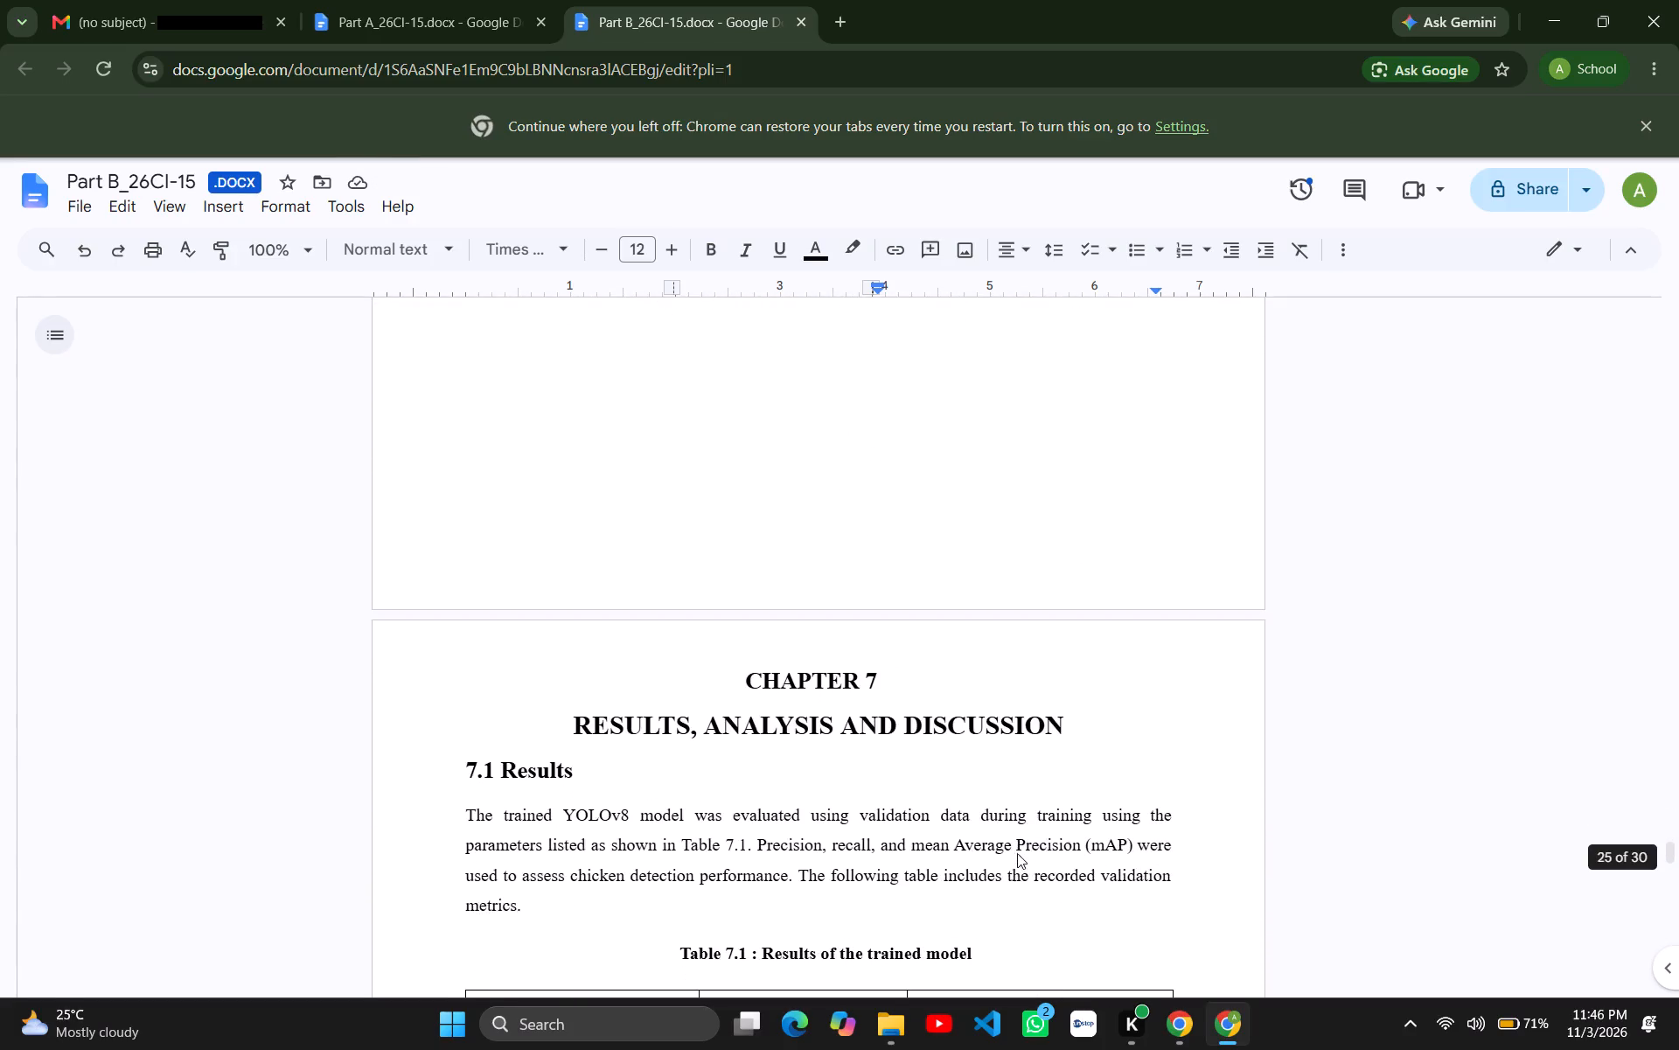
scroll(1017, 853, down, 2)
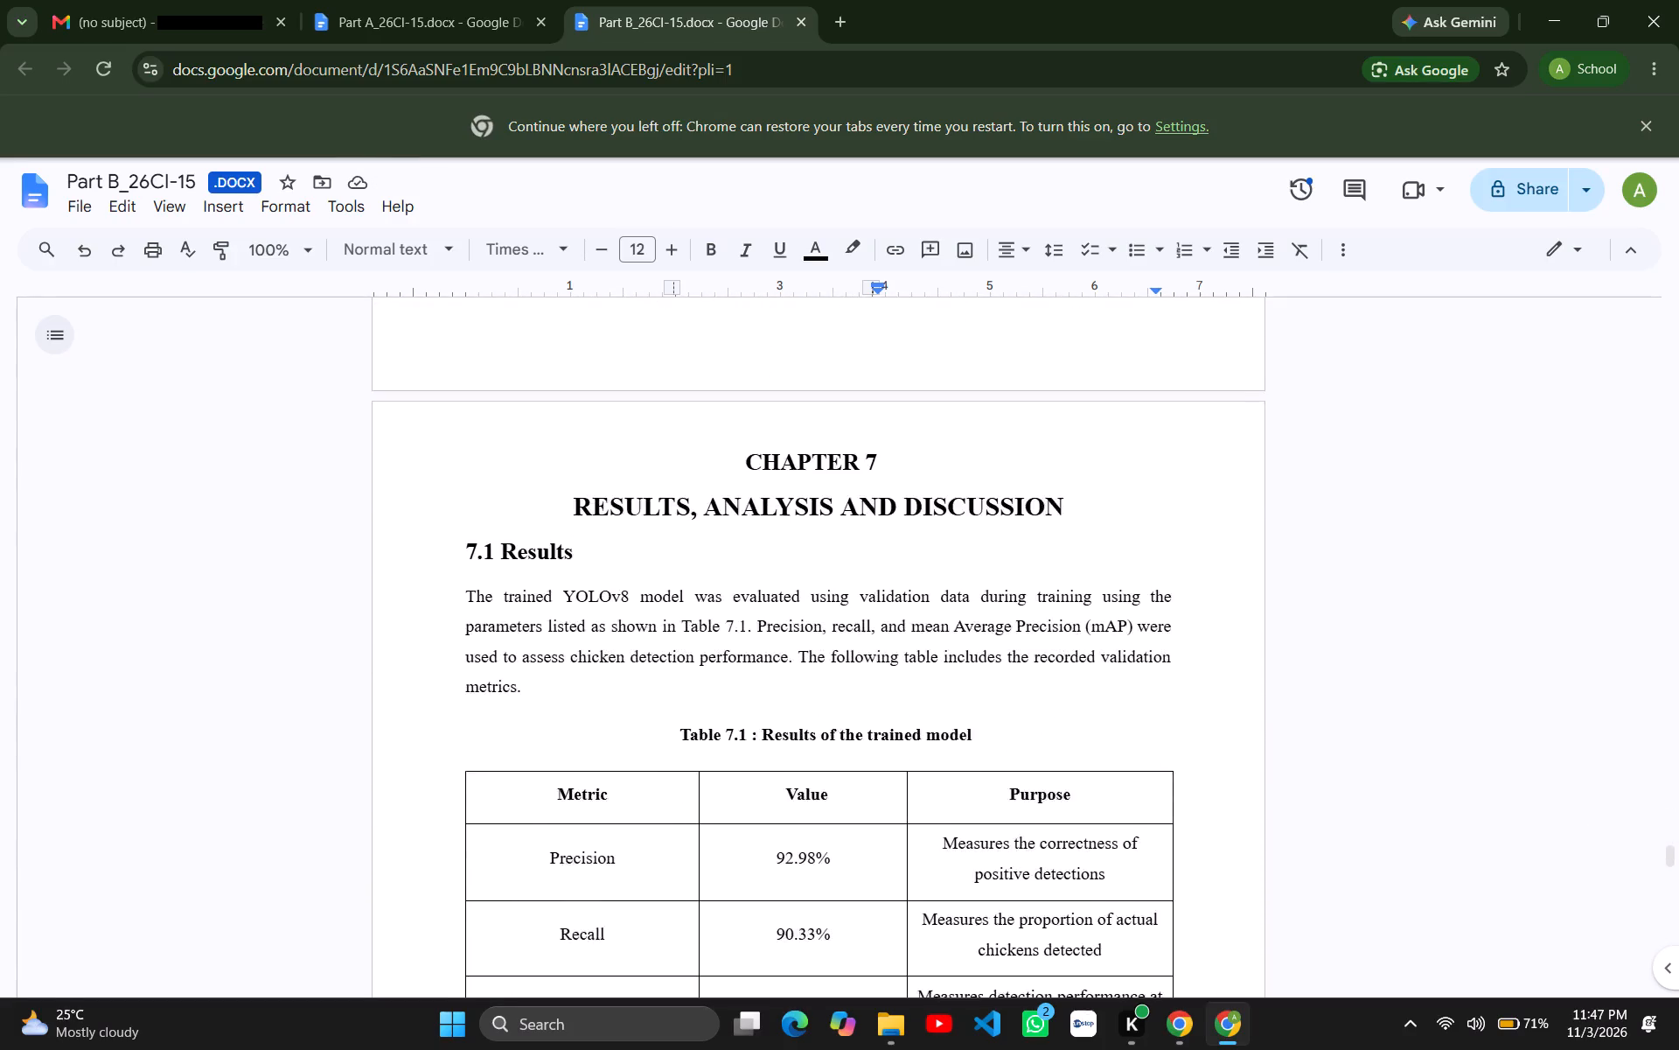
scroll(1017, 853, down, 1)
scroll(1017, 853, up, 1)
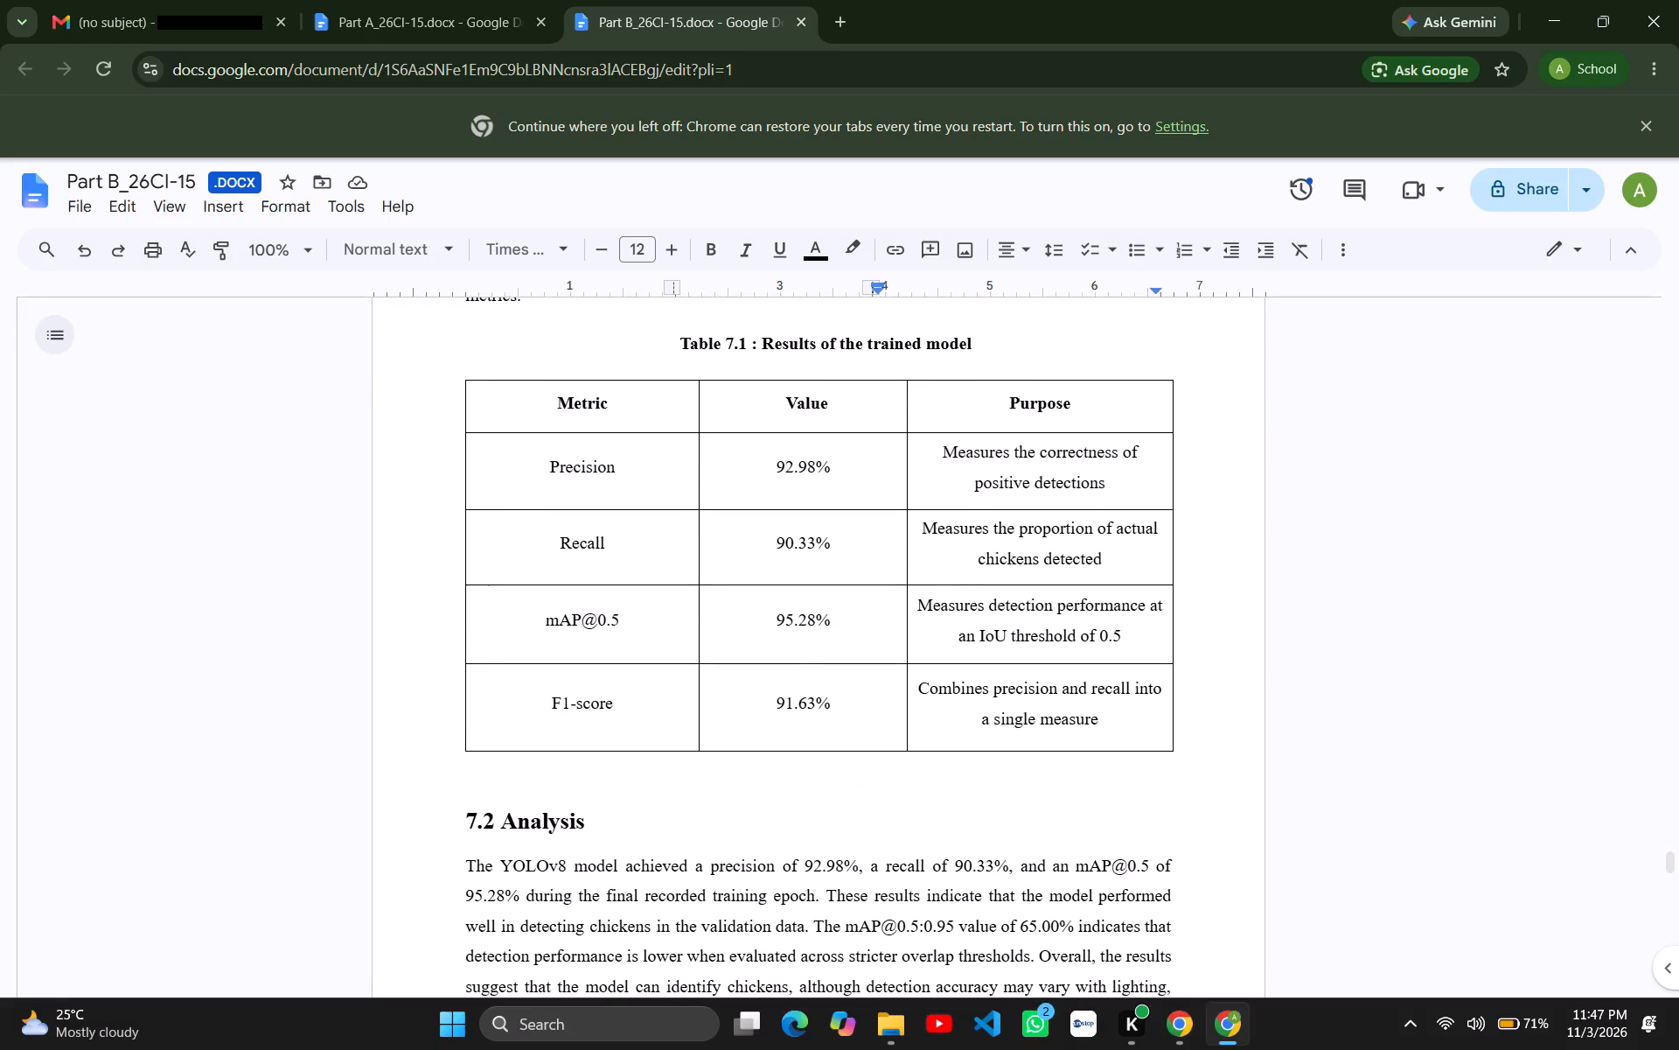
scroll(1017, 853, down, 3)
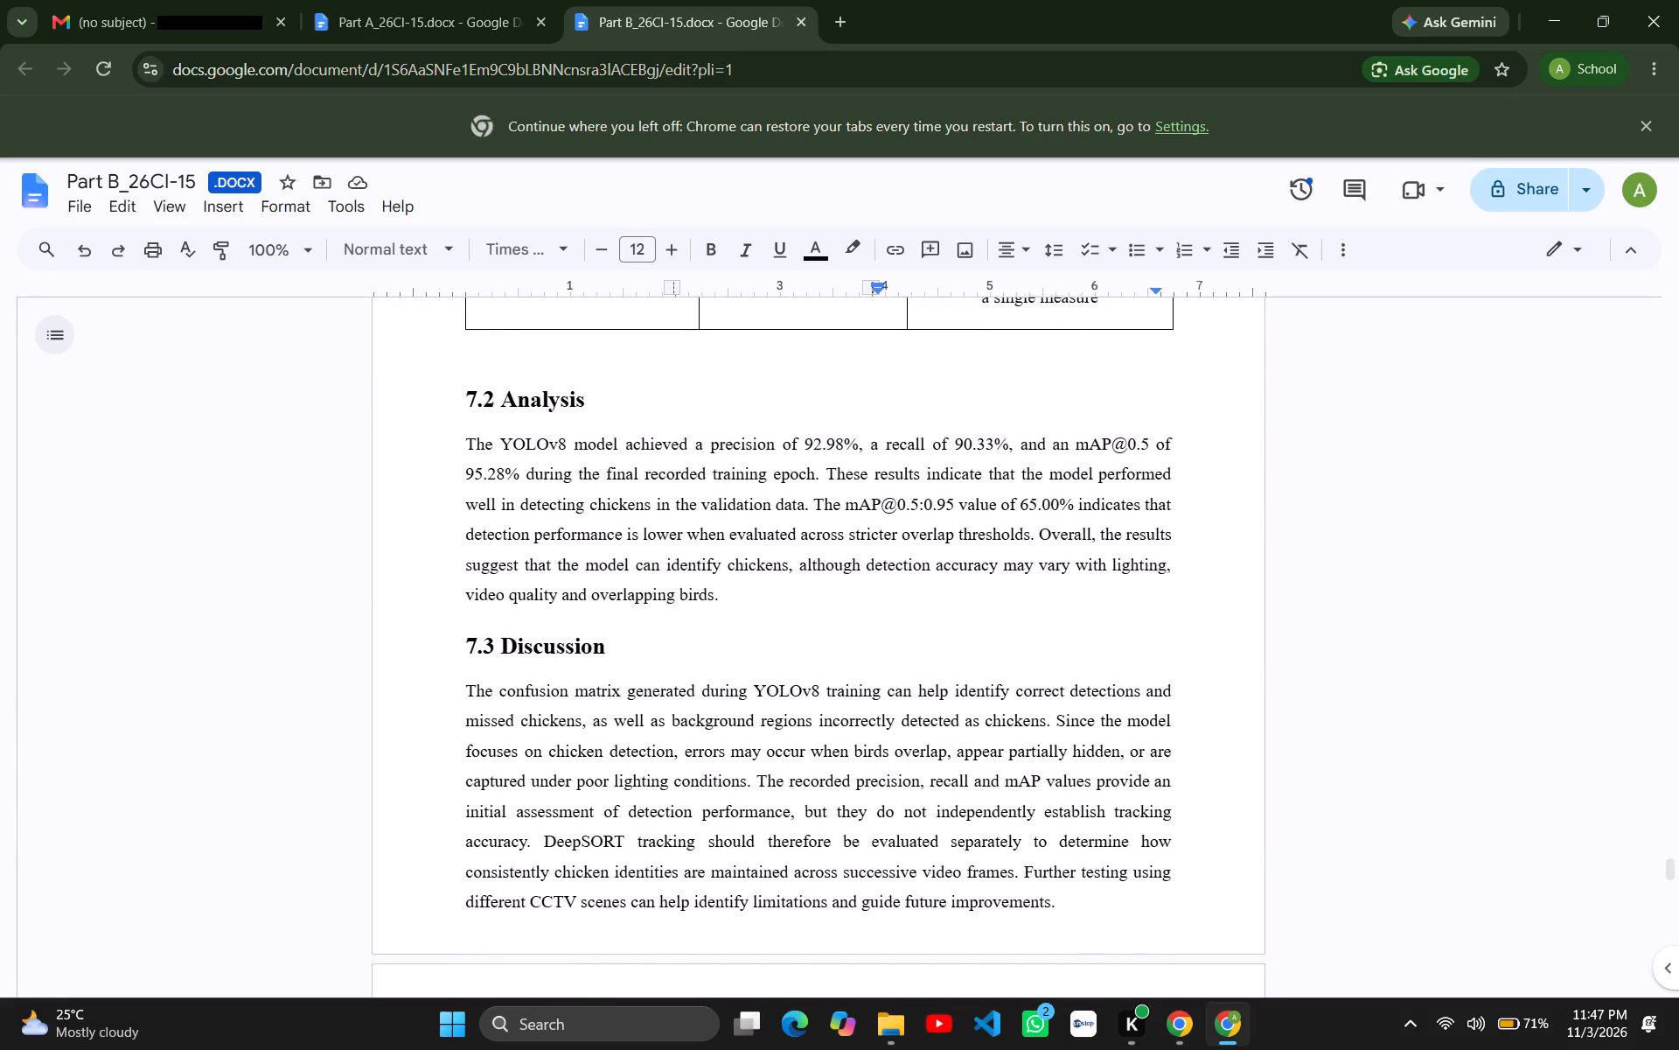
Examine sections 7.4 and 7.5 and Chapter 8 through section 8.6 for layout and spacing.
scroll(1017, 853, down, 3)
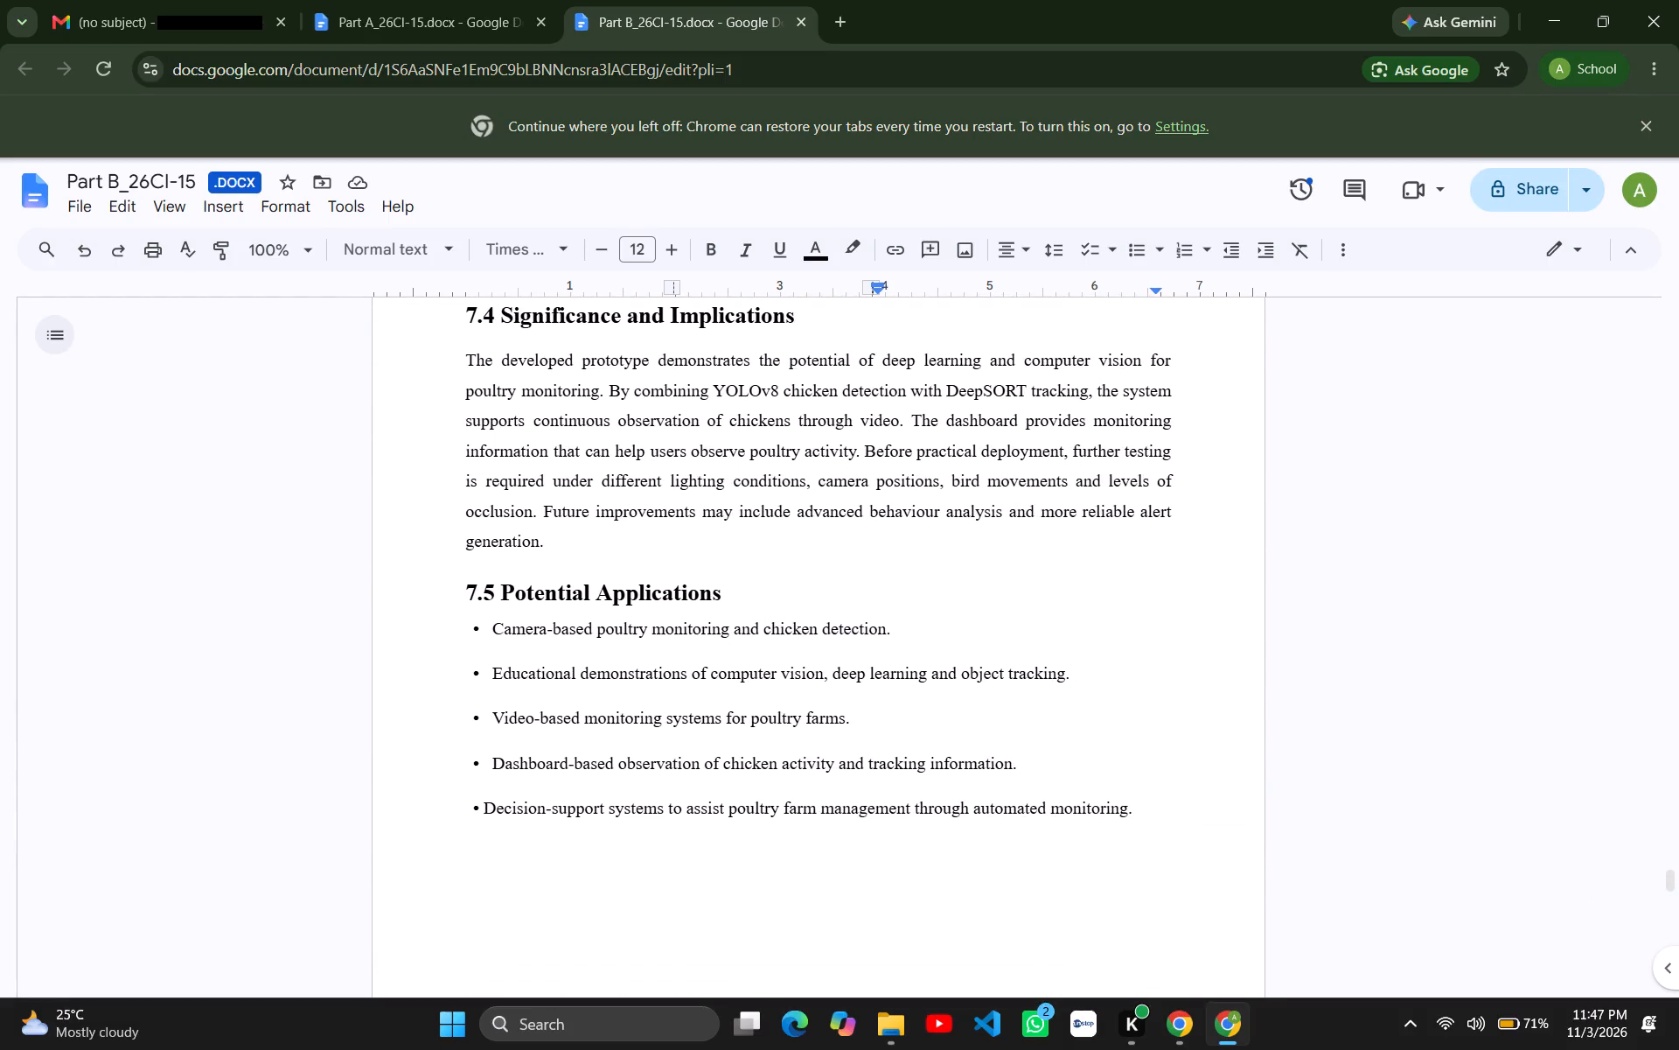
scroll(1017, 853, down, 1)
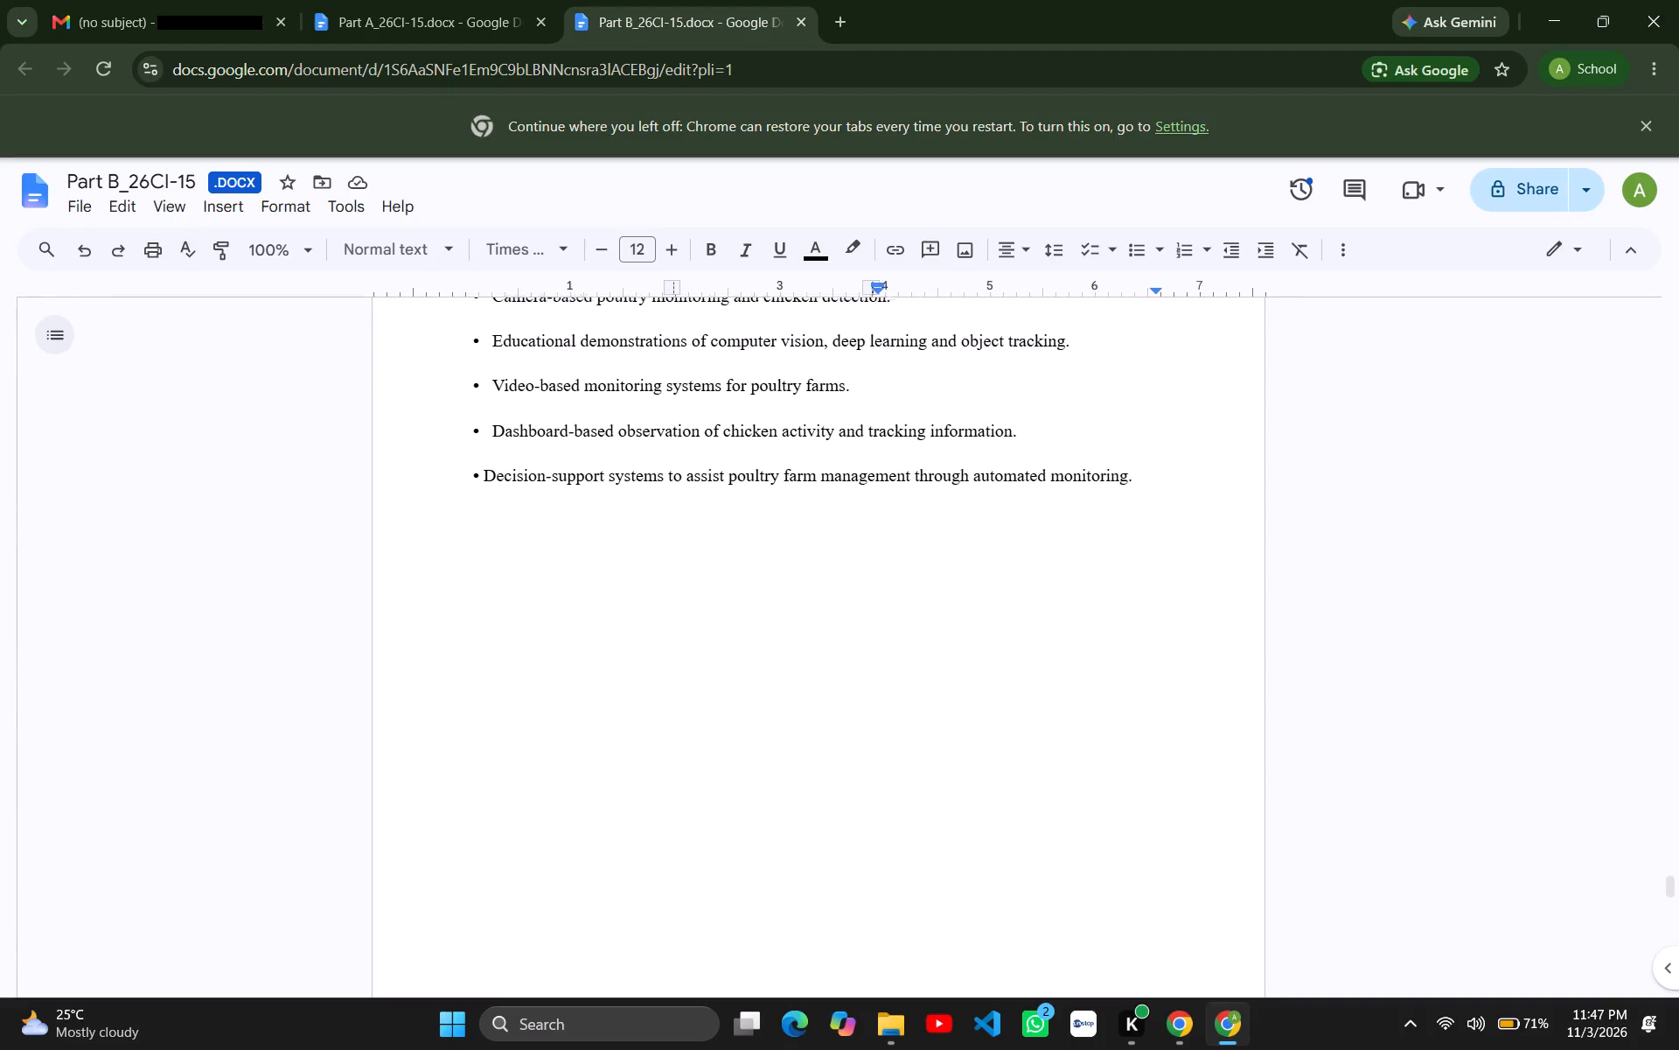
scroll(1017, 853, down, 5)
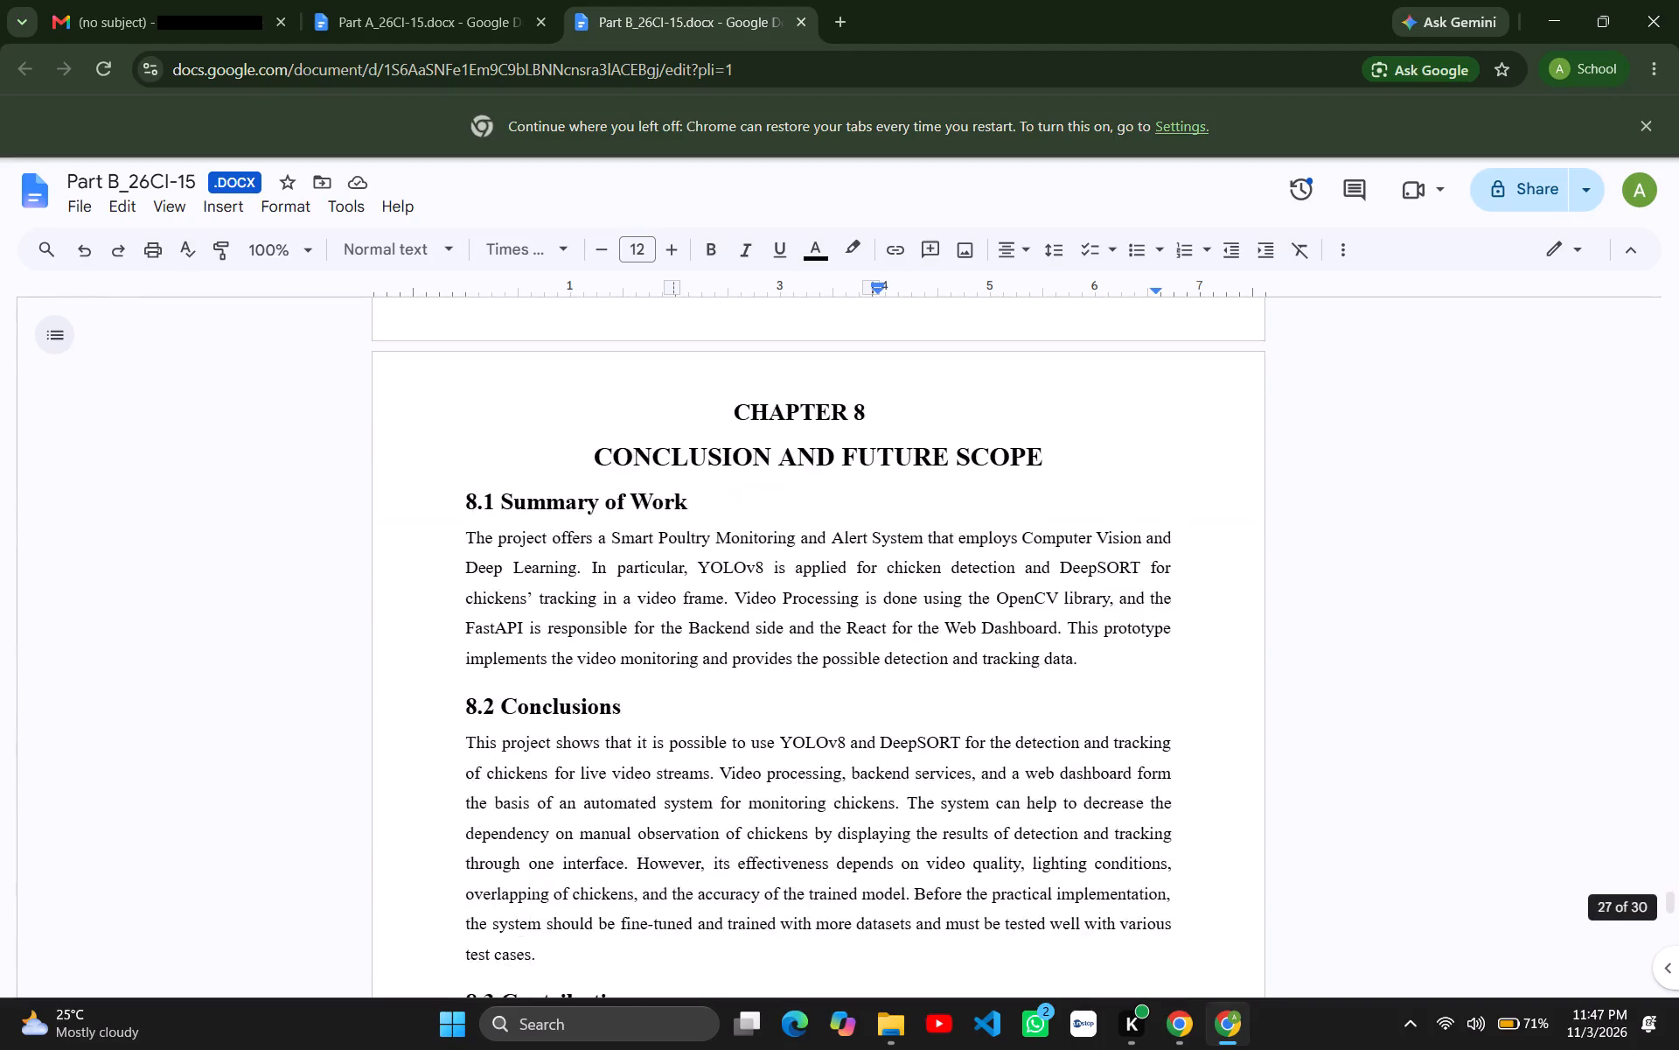
scroll(1017, 853, down, 3)
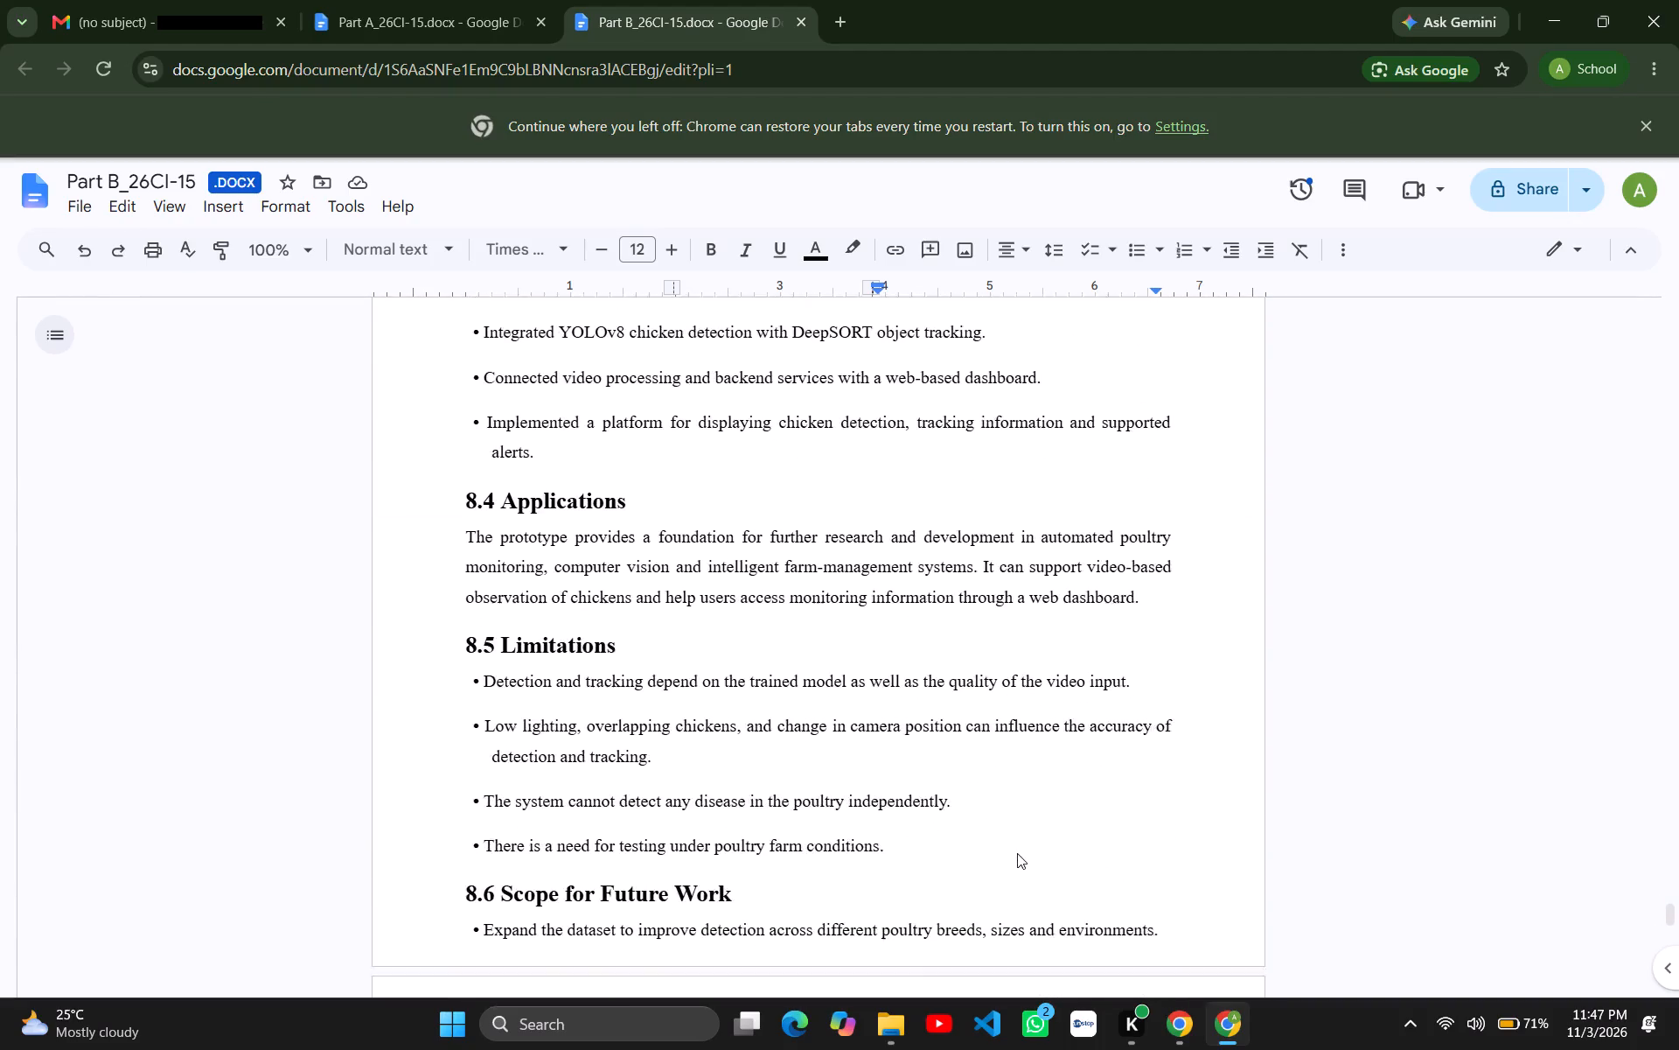
Insert a blank line before the 8.6 Scope for Future Work heading to push it onto the following page with its bullets.
scroll(1017, 853, down, 1)
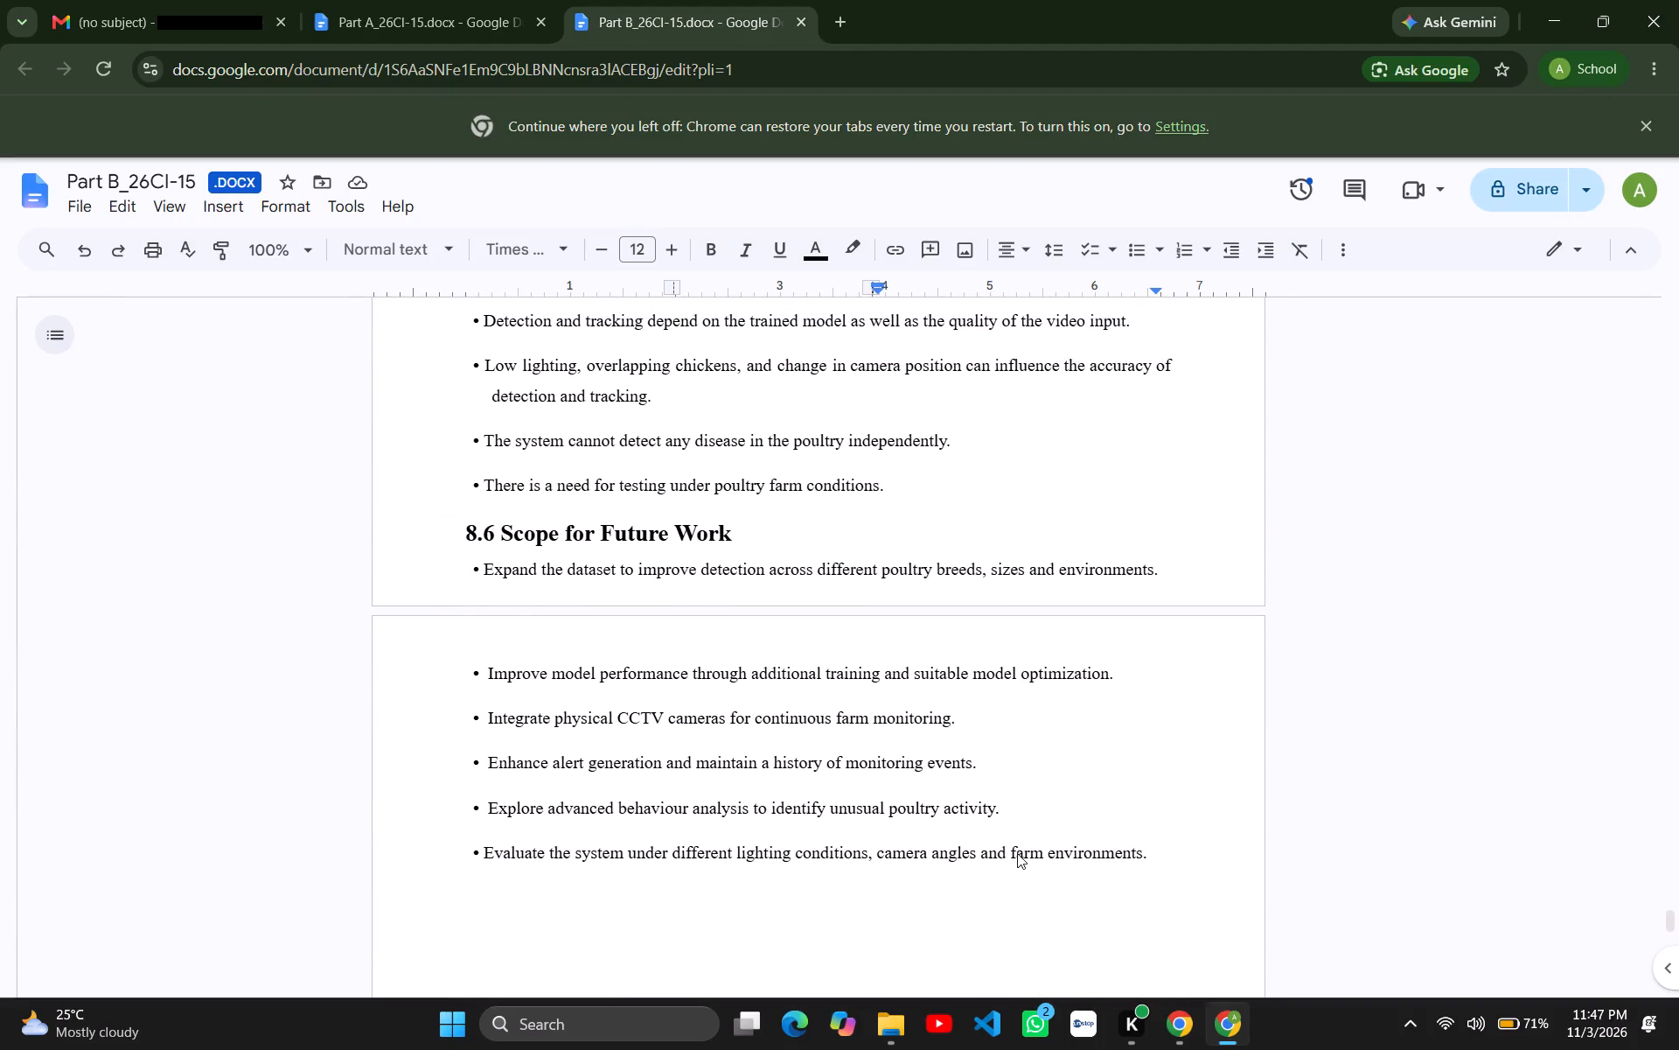
click(459, 534)
key(Return)
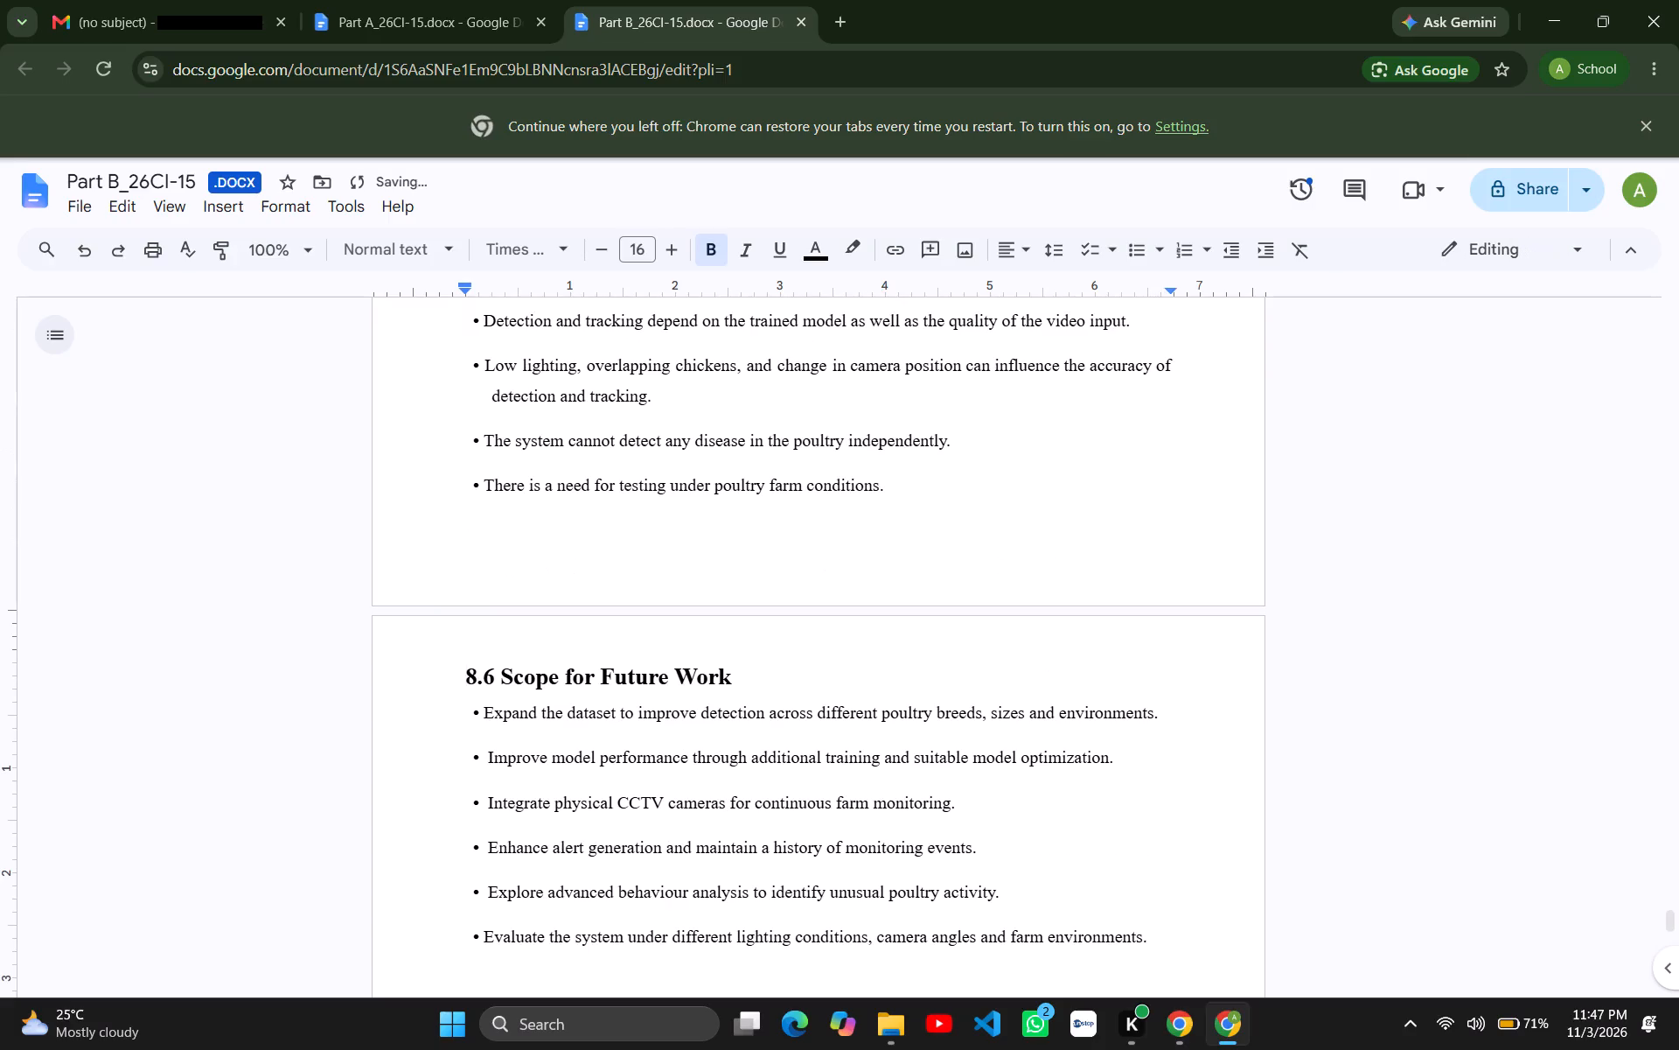
Examine the end of Chapter 8 and the References list through entry [29].
scroll(547, 690, down, 2)
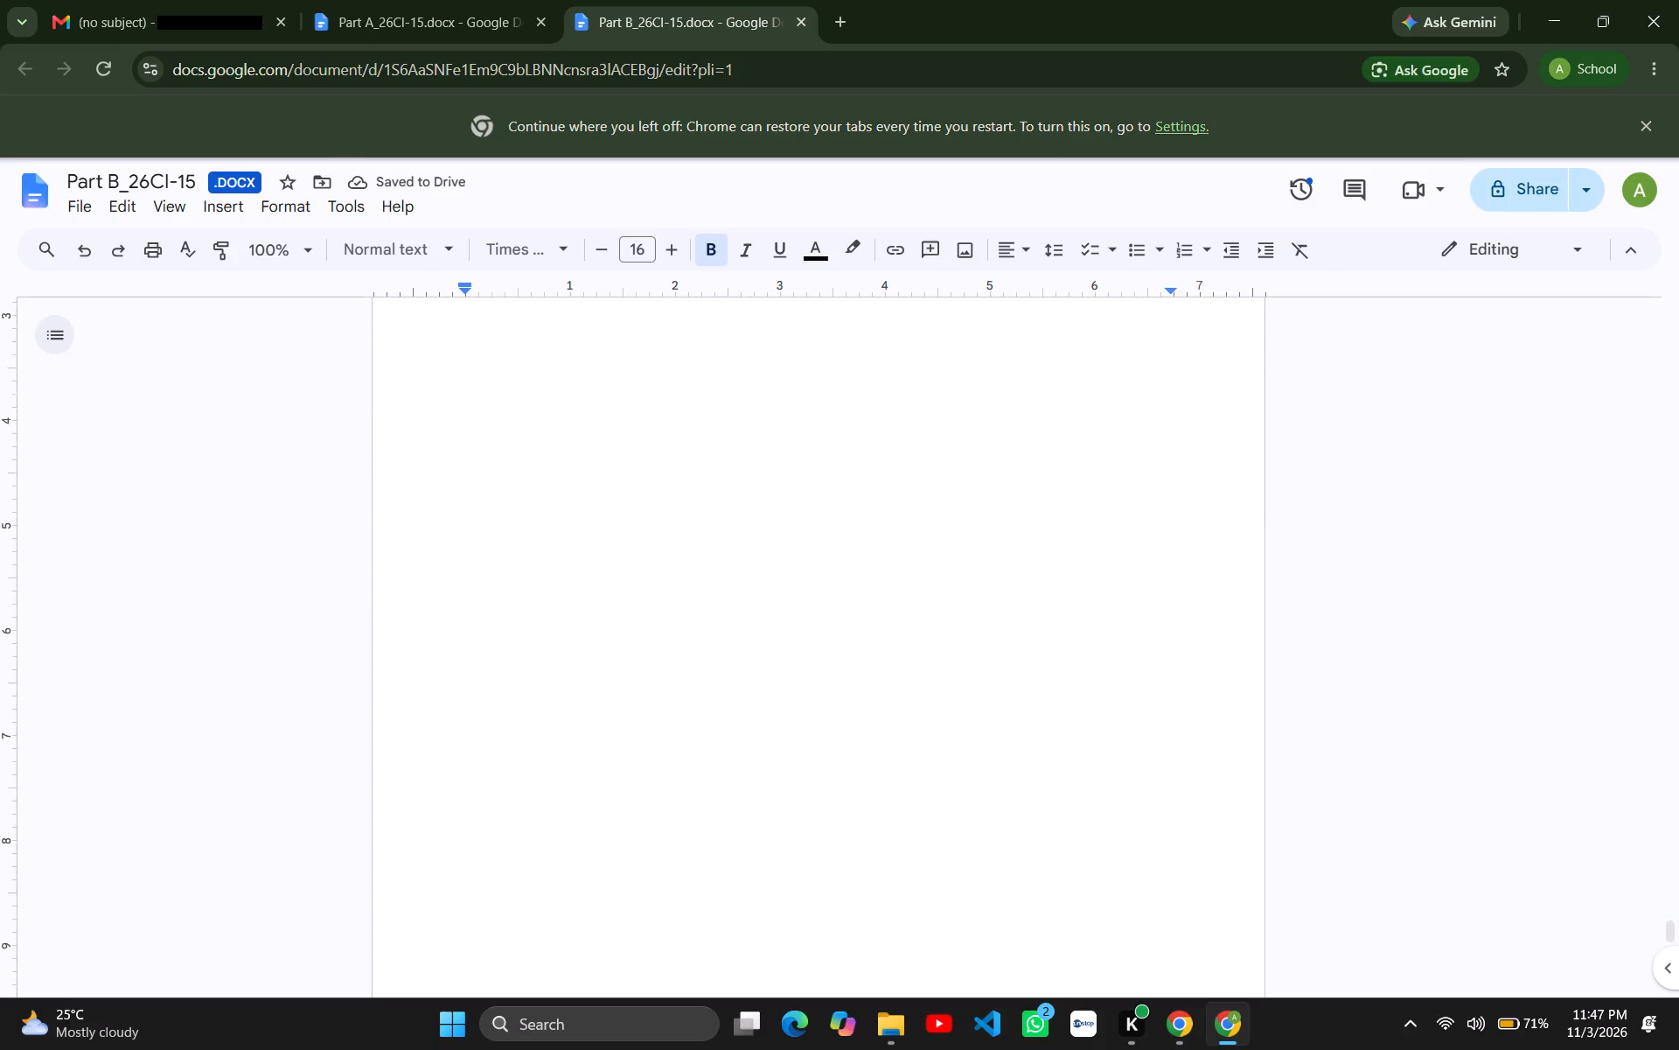
scroll(547, 690, down, 4)
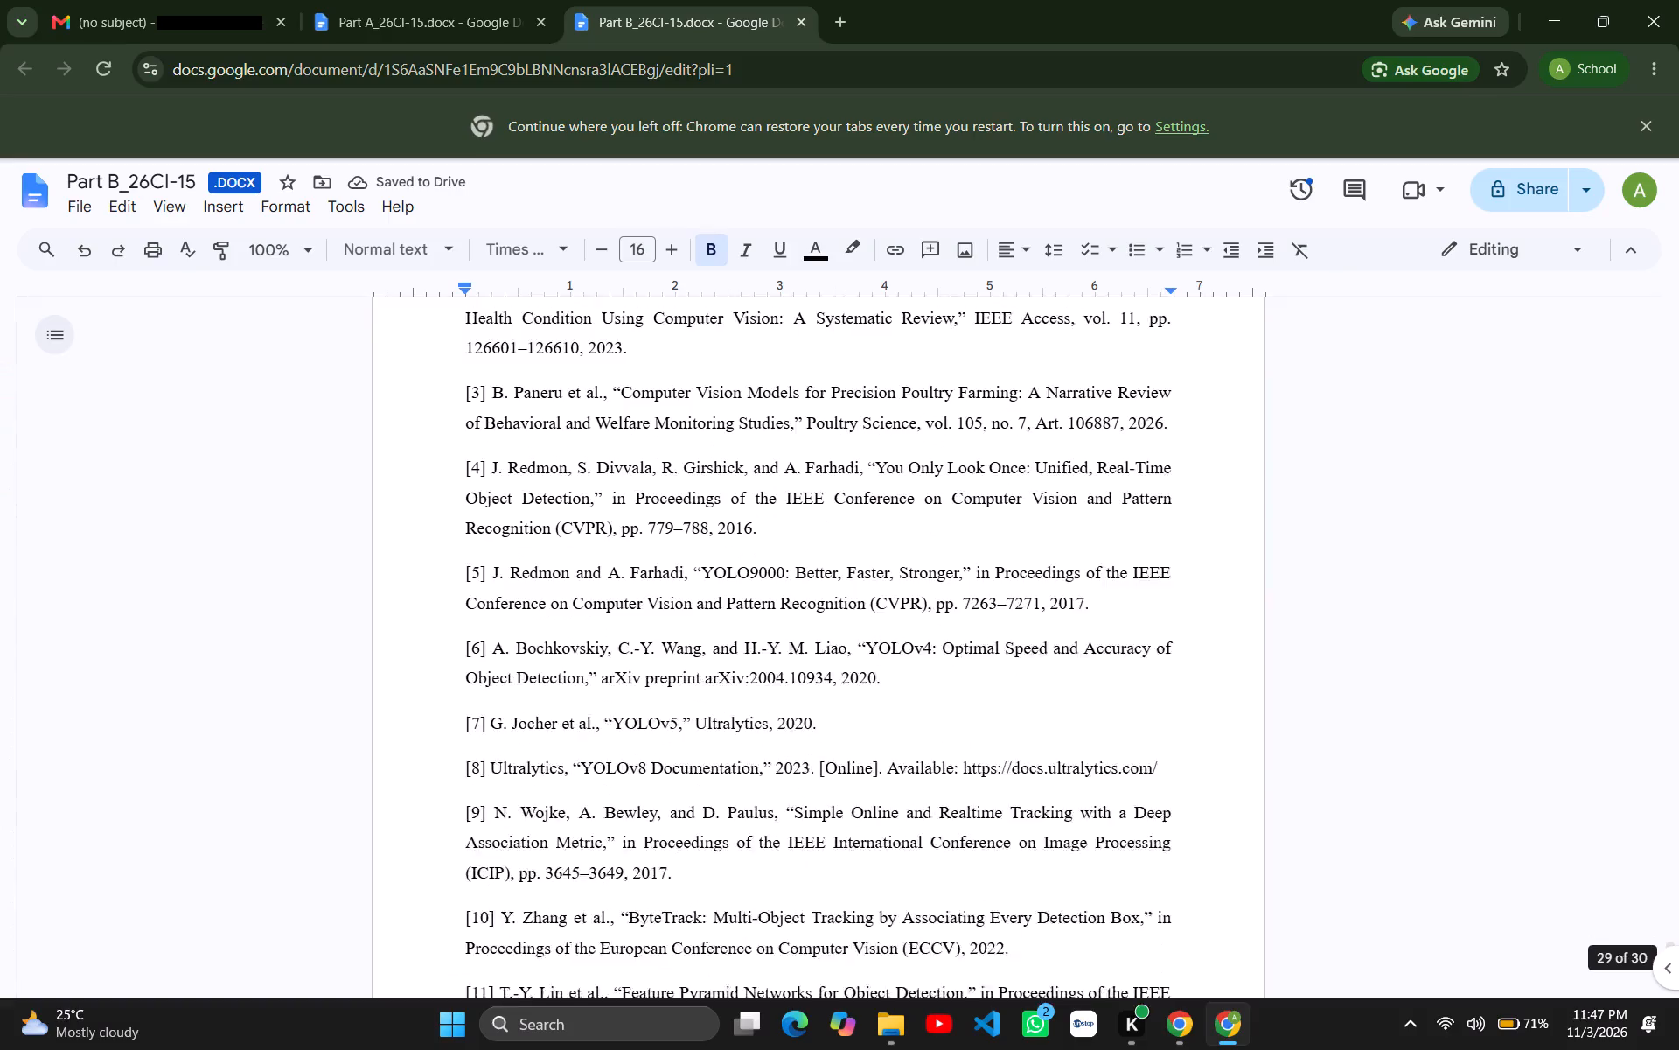
scroll(547, 690, down, 4)
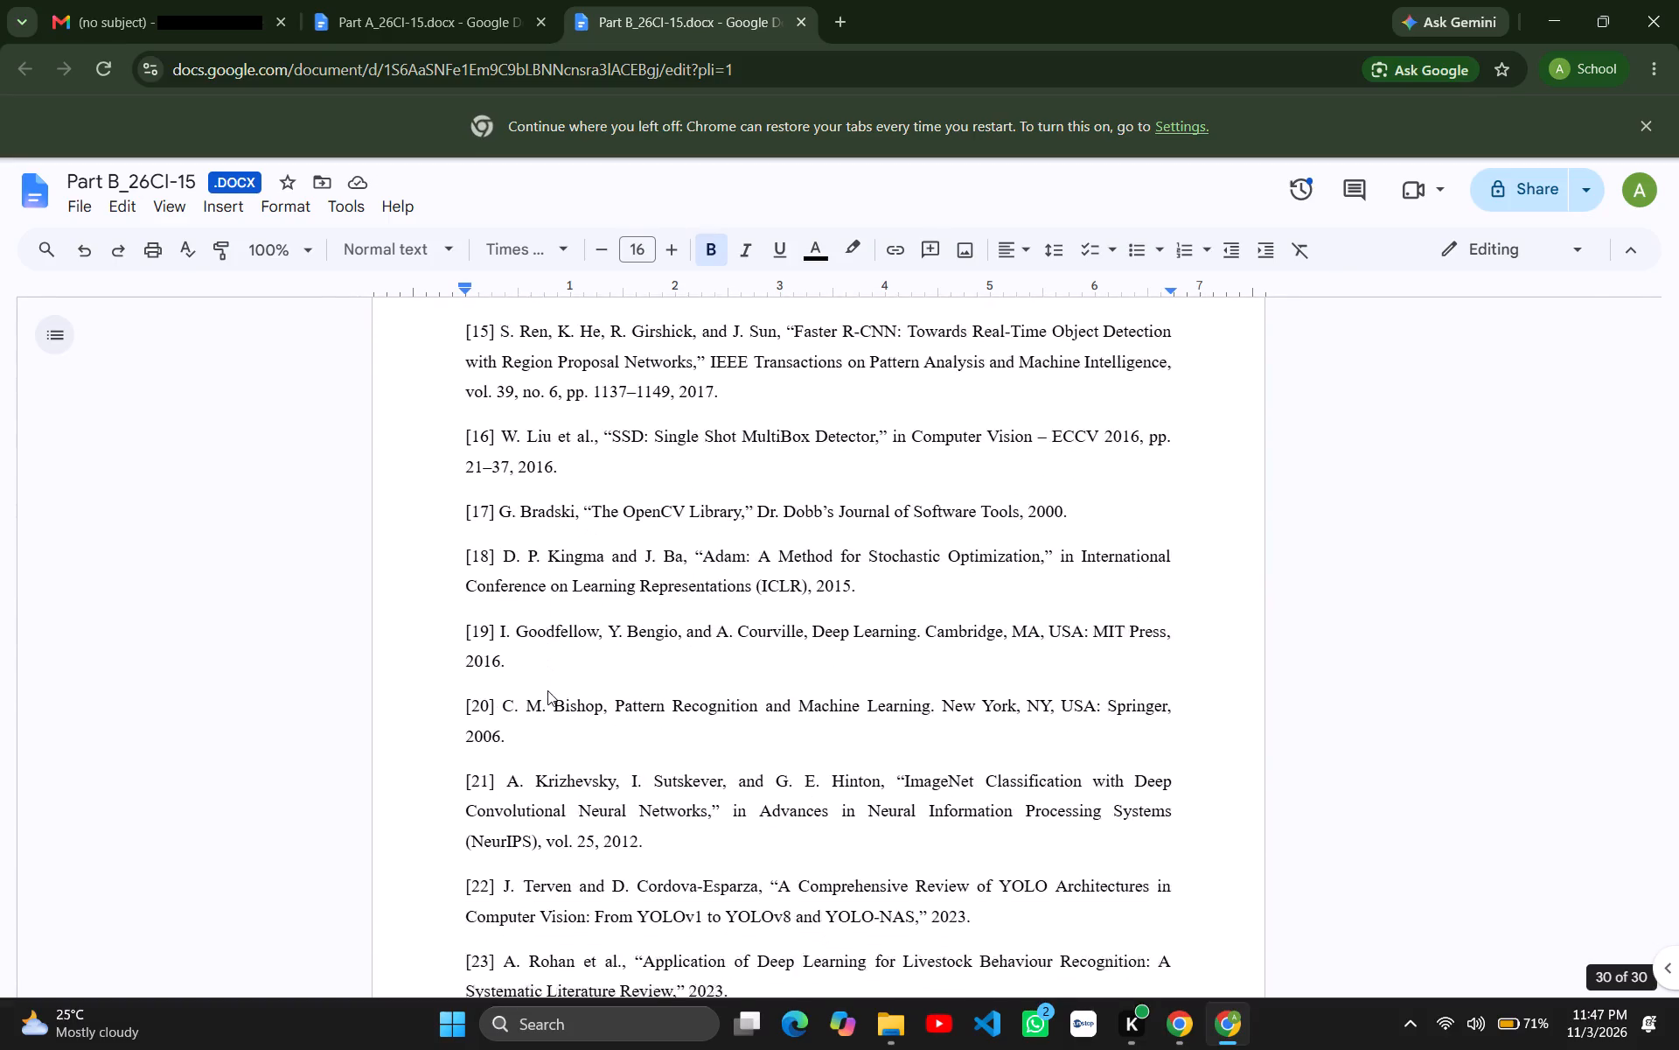
scroll(547, 690, down, 3)
scroll(547, 690, up, 3)
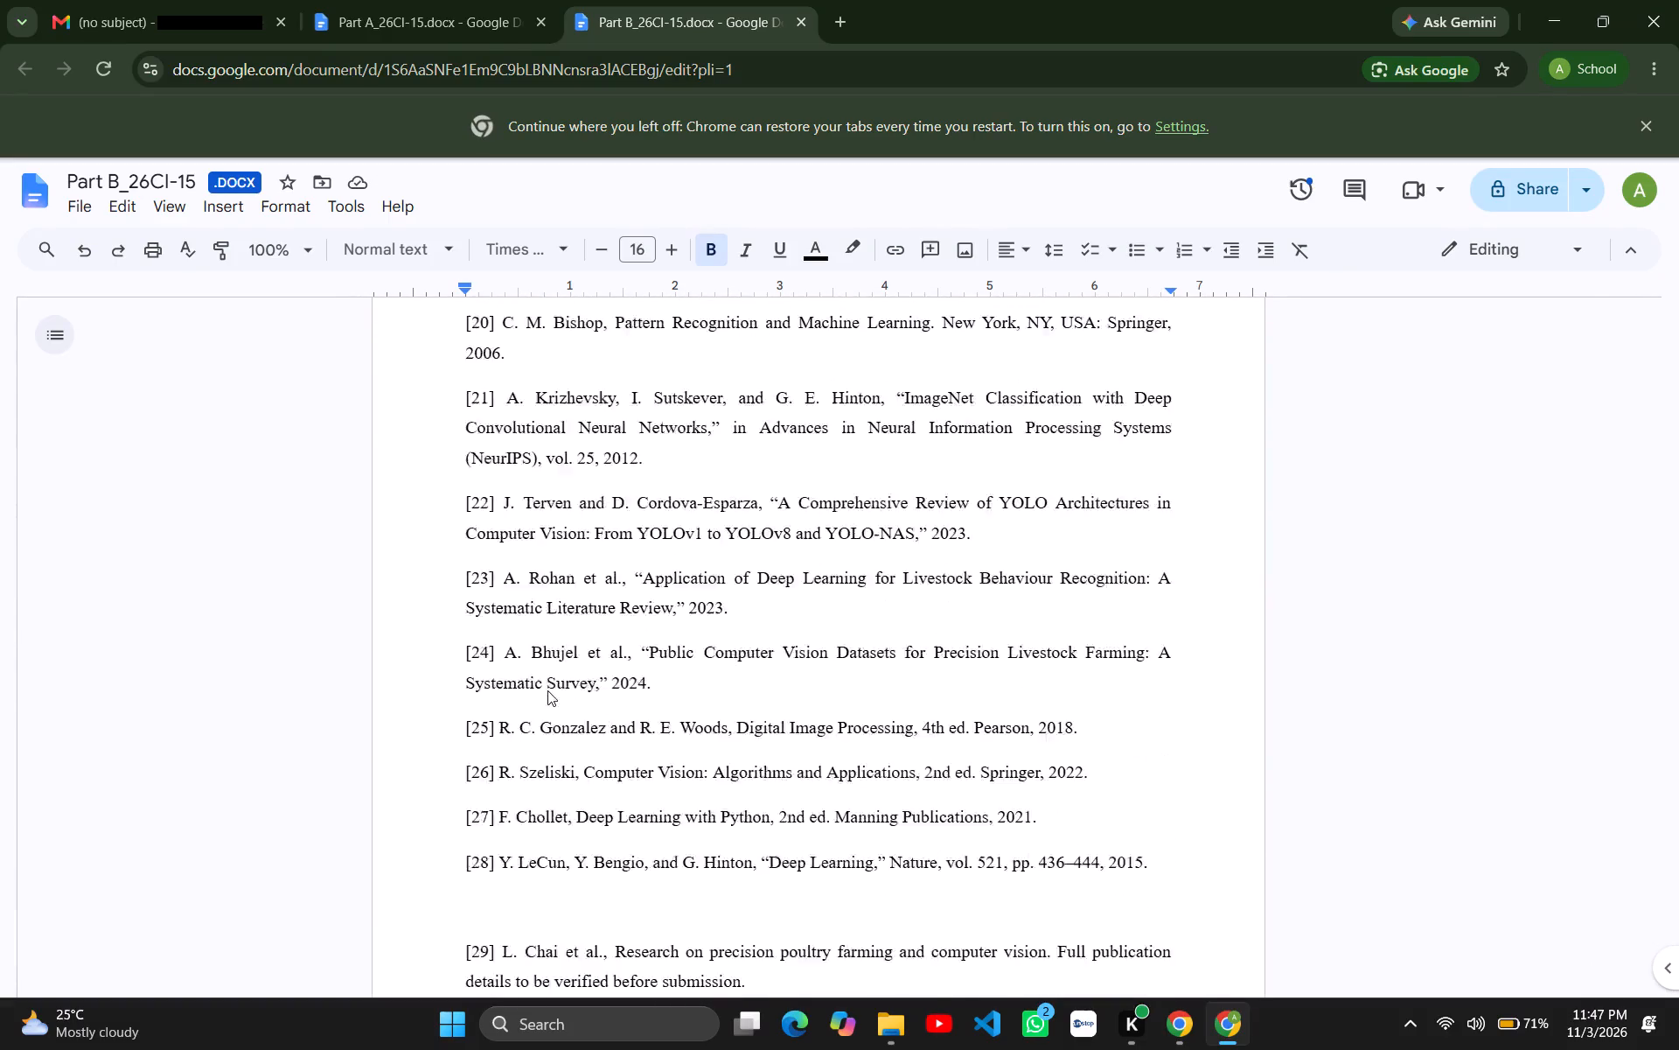
scroll(547, 690, up, 7)
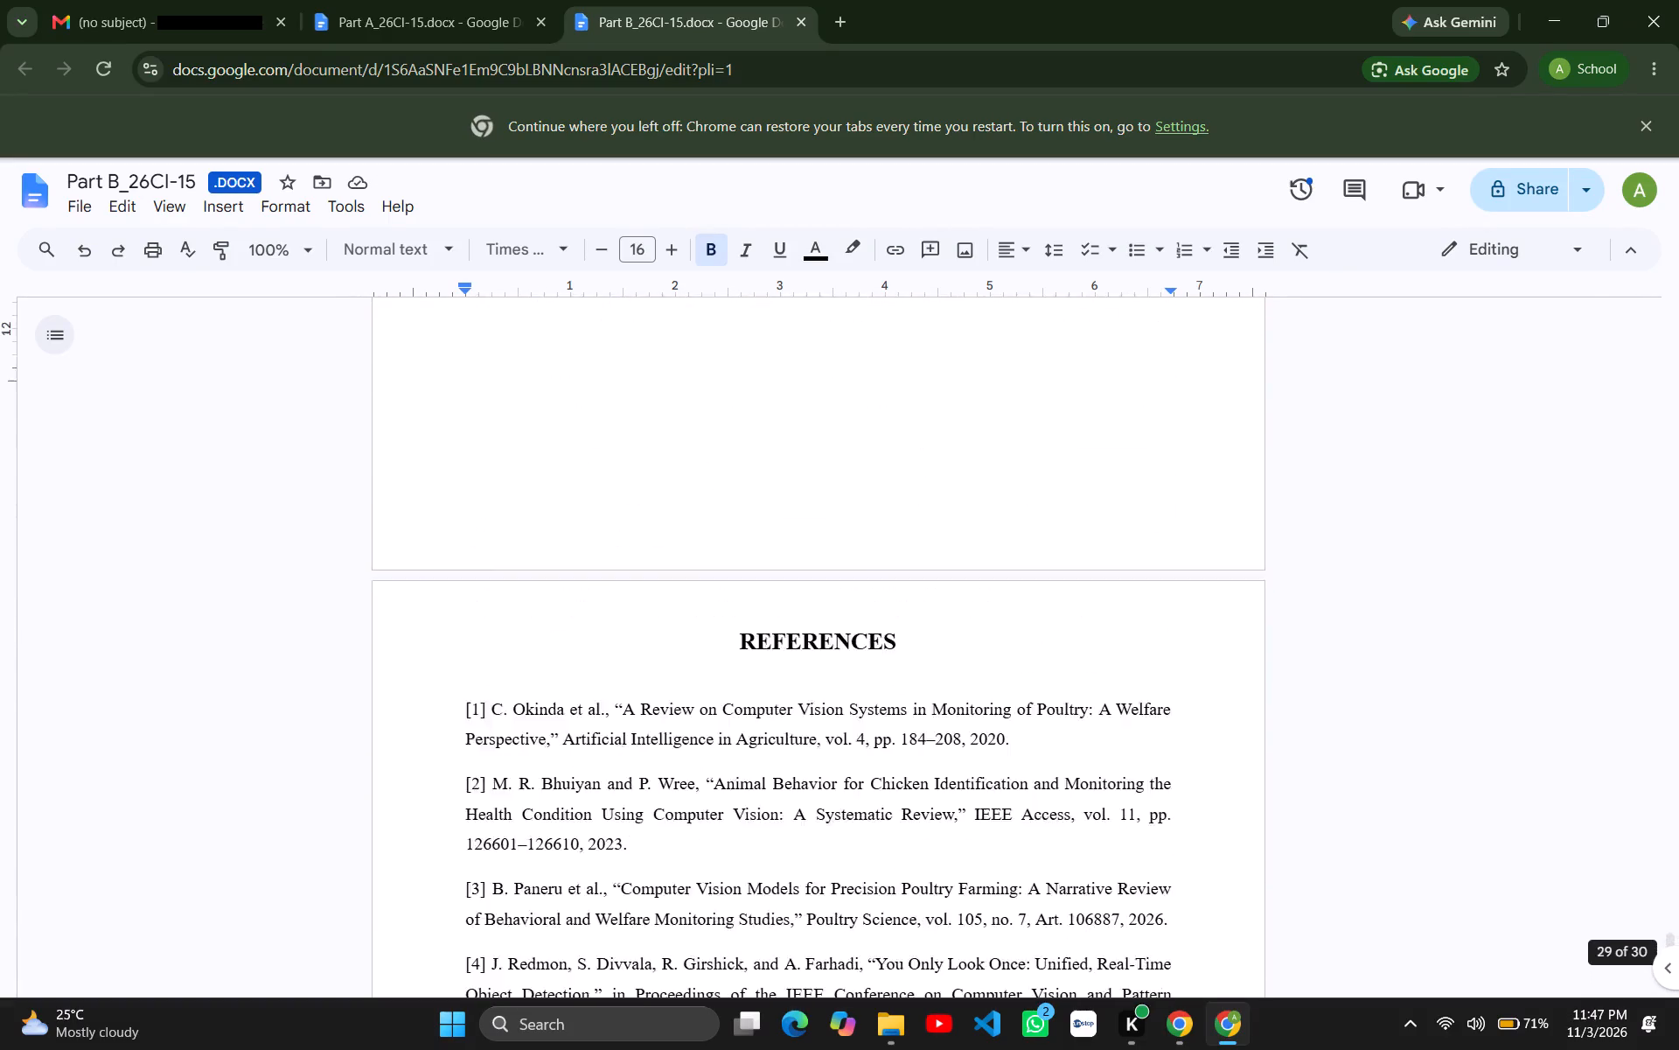
Add the figure reference "(Fig. 5.1)" before the closing full stop of the introductory paragraph in section 5.4.
scroll(547, 690, up, 9)
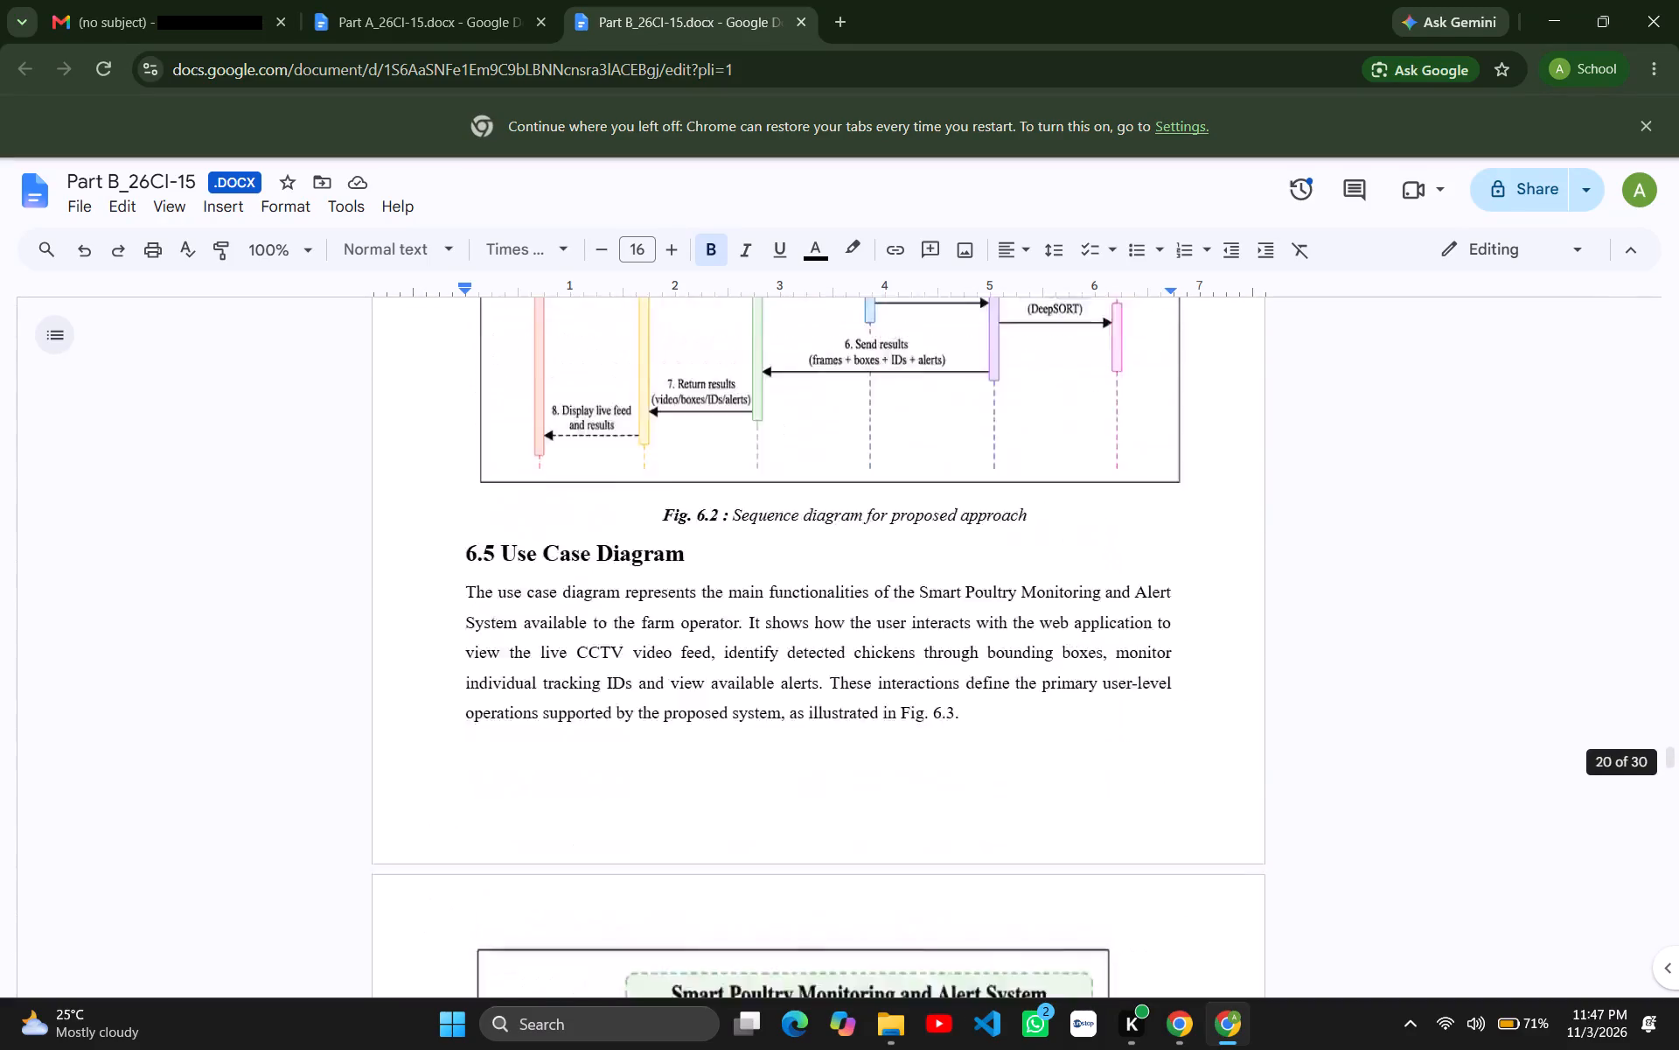
scroll(547, 690, up, 9)
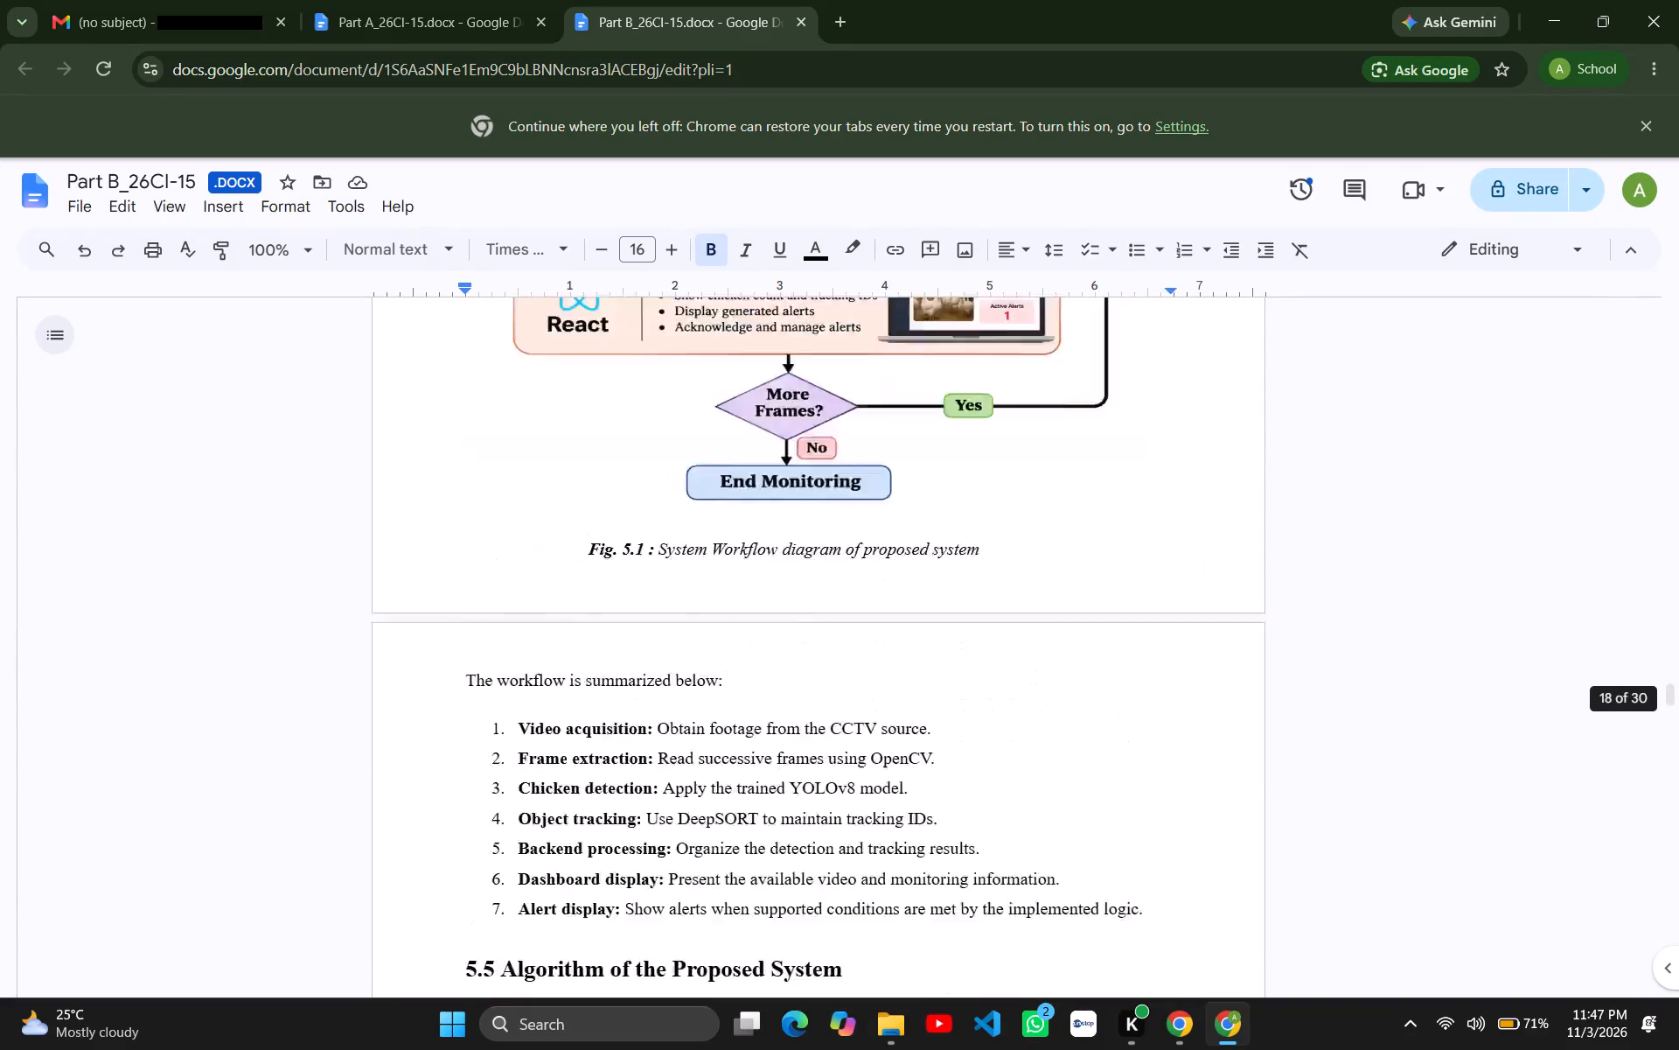
scroll(547, 690, down, 2)
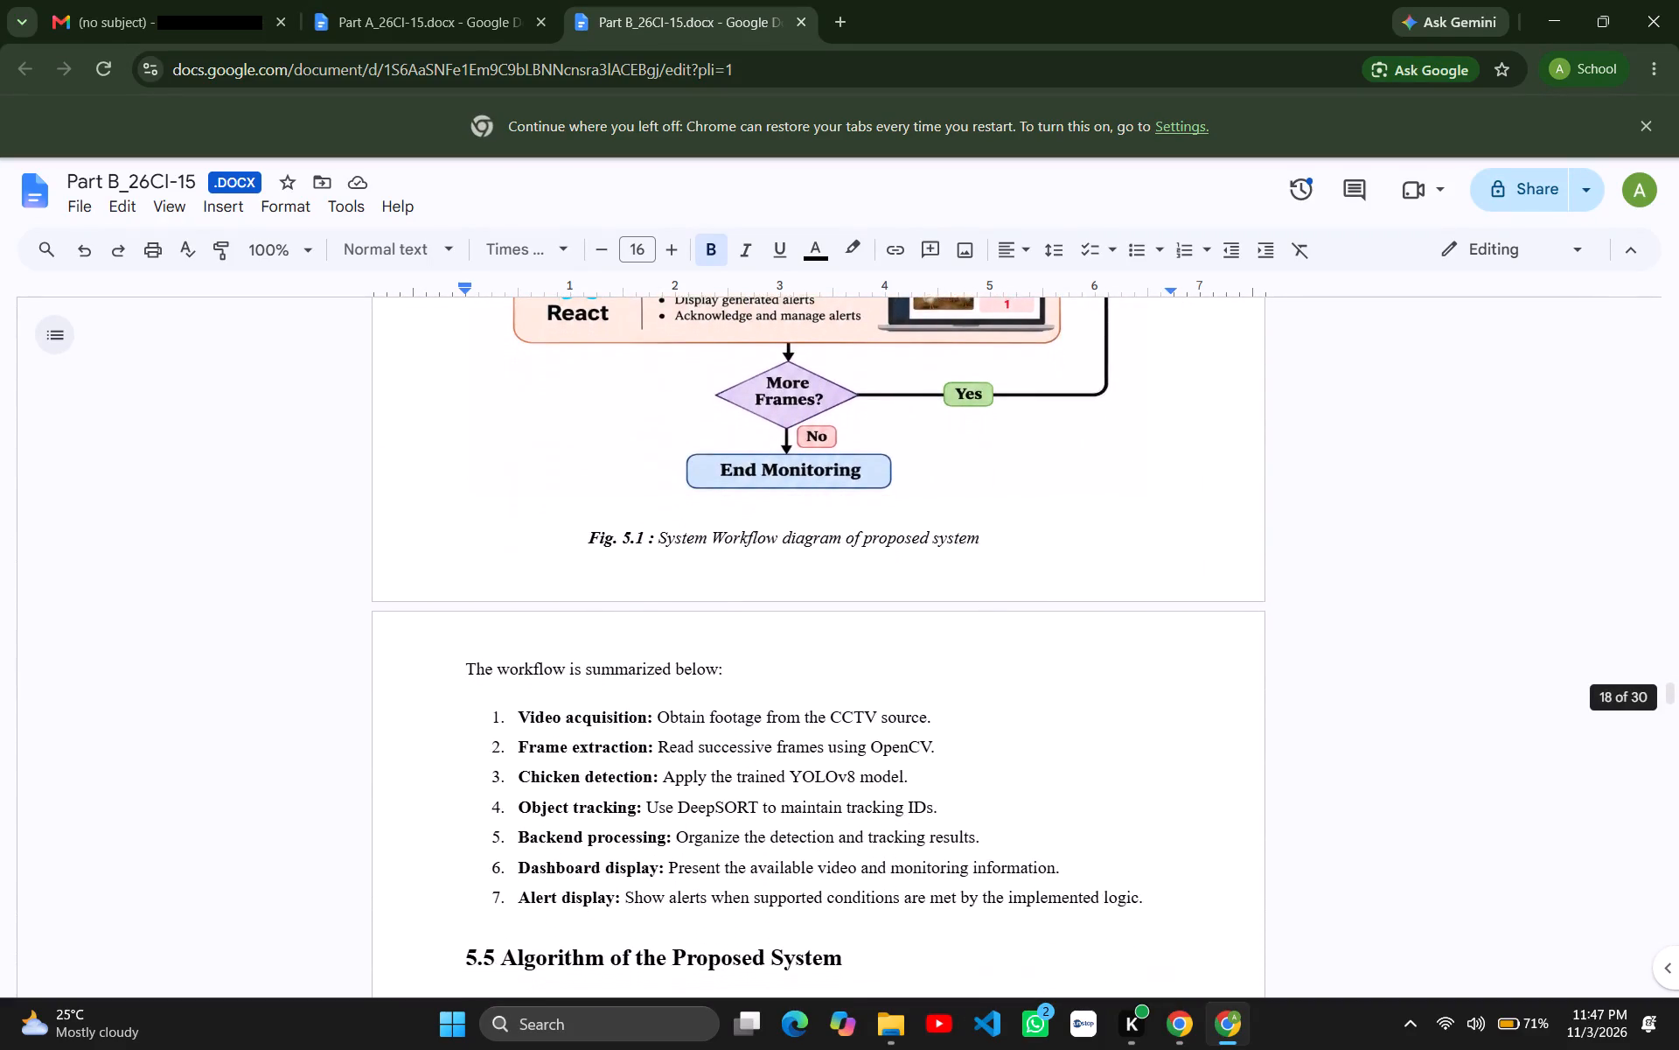
scroll(547, 690, up, 4)
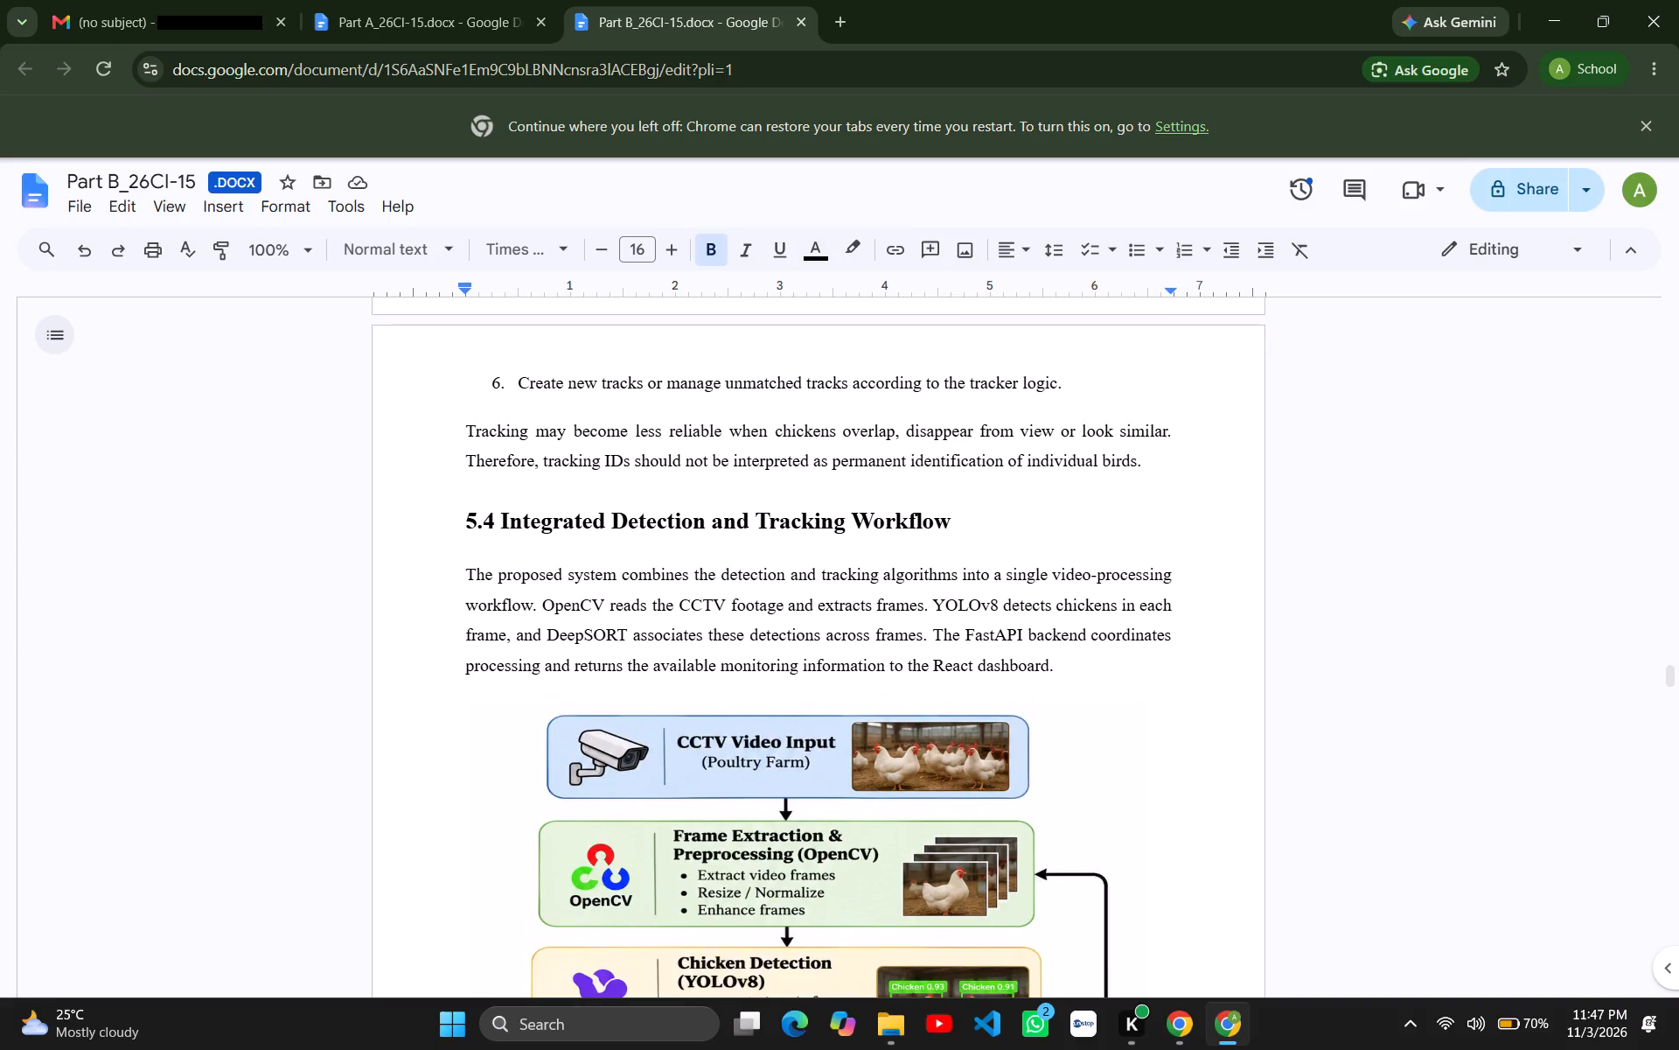
click(1058, 661)
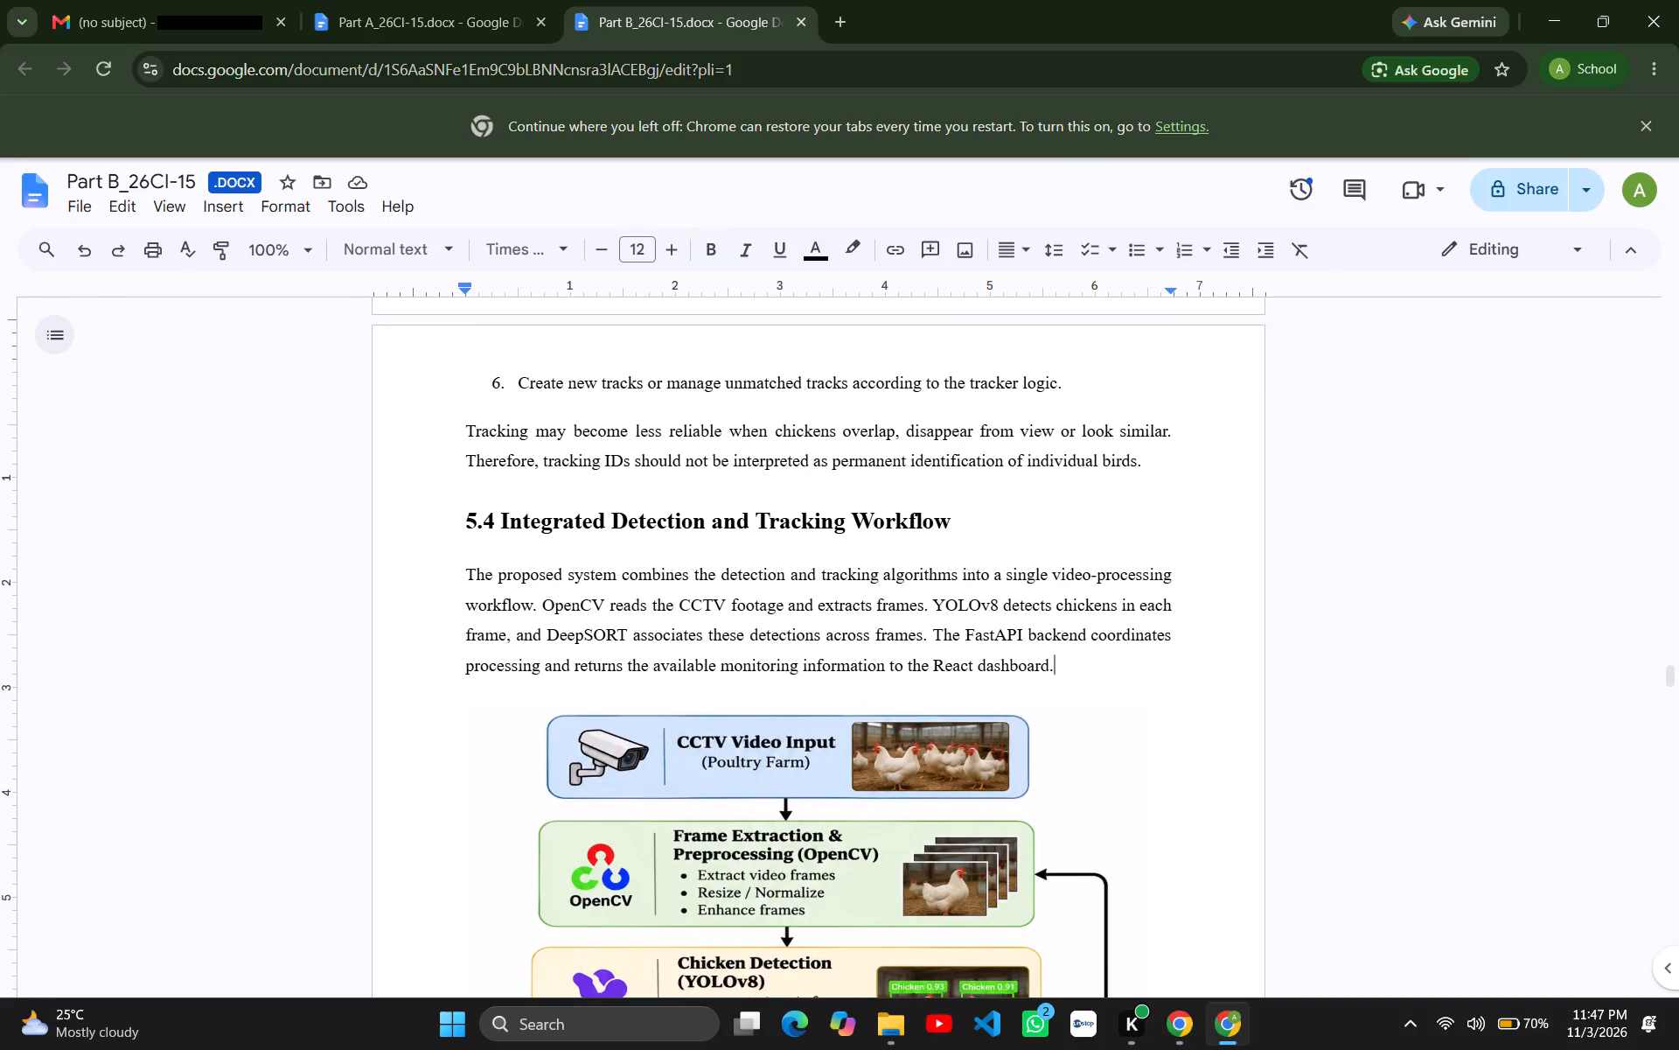
click(1049, 664)
key(shift+space)
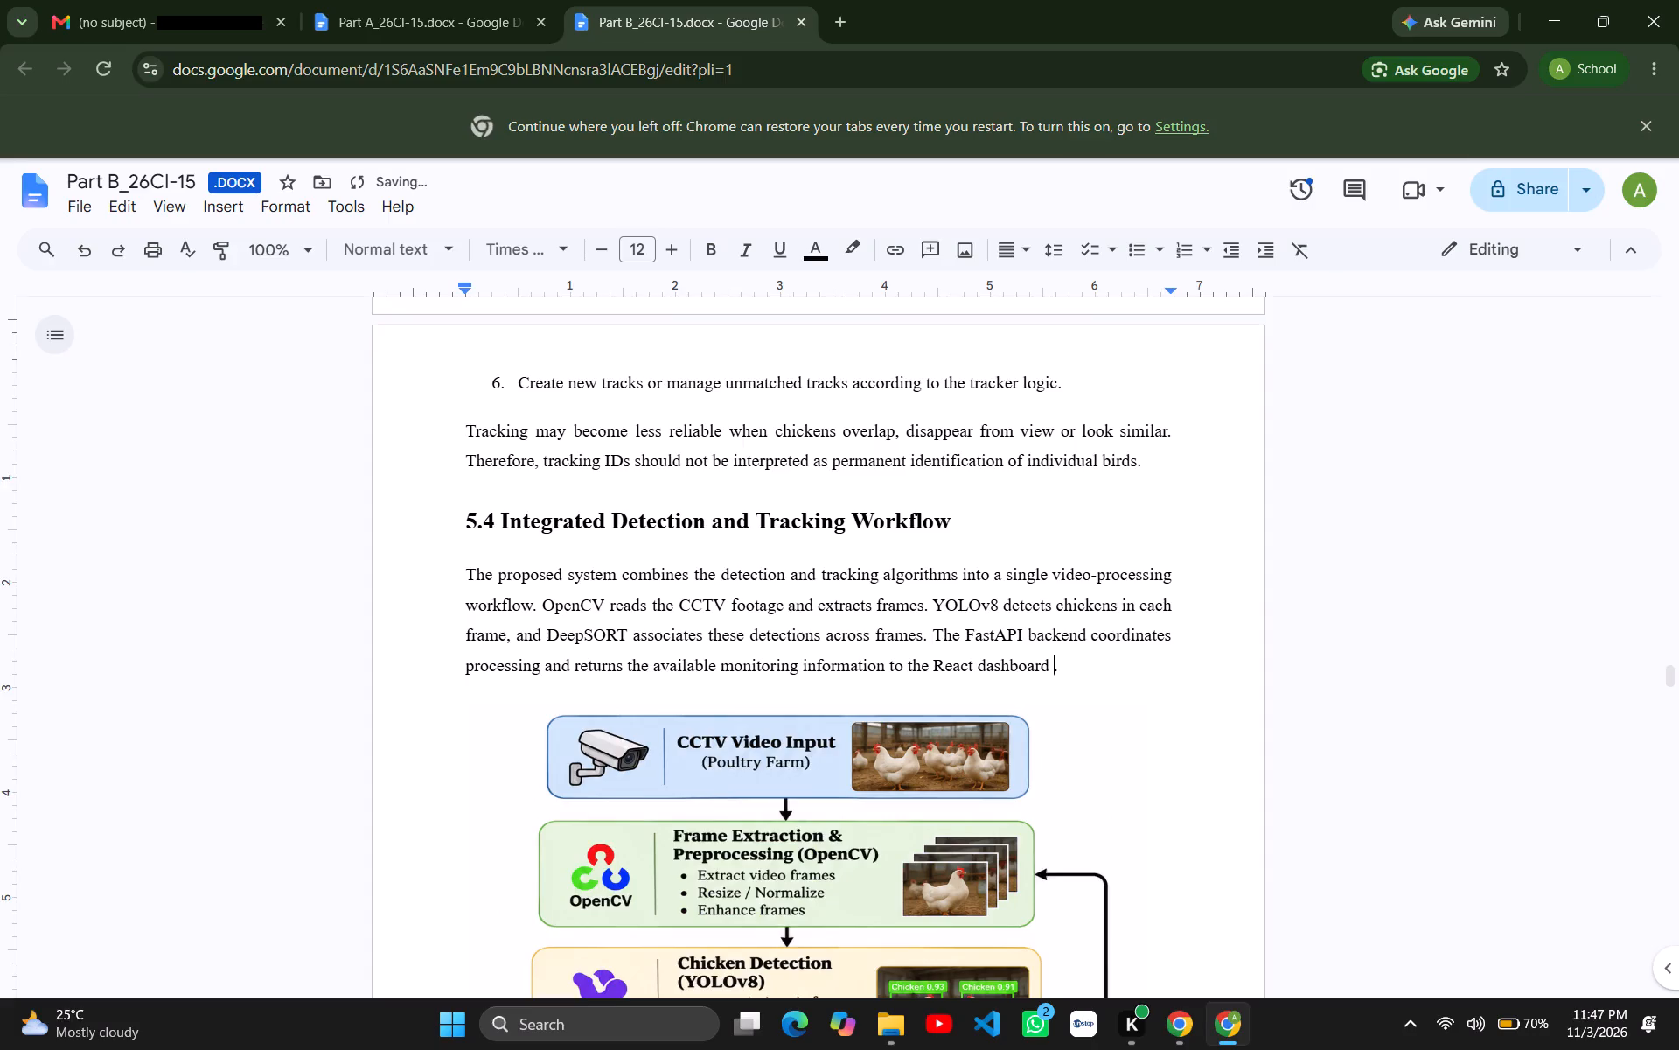
key(shift+parenleft)
text(fi)
key(g)
key(BackSpace)
key(BackSpace)
key(BackSpace)
text(Fi)
key(g)
text(. 5.1)
key(shift+parenright)
Italicize the "(Fig. 5.1)" reference in the section 5.4 paragraph, including its parentheses.
drag(1059, 667, 1117, 675)
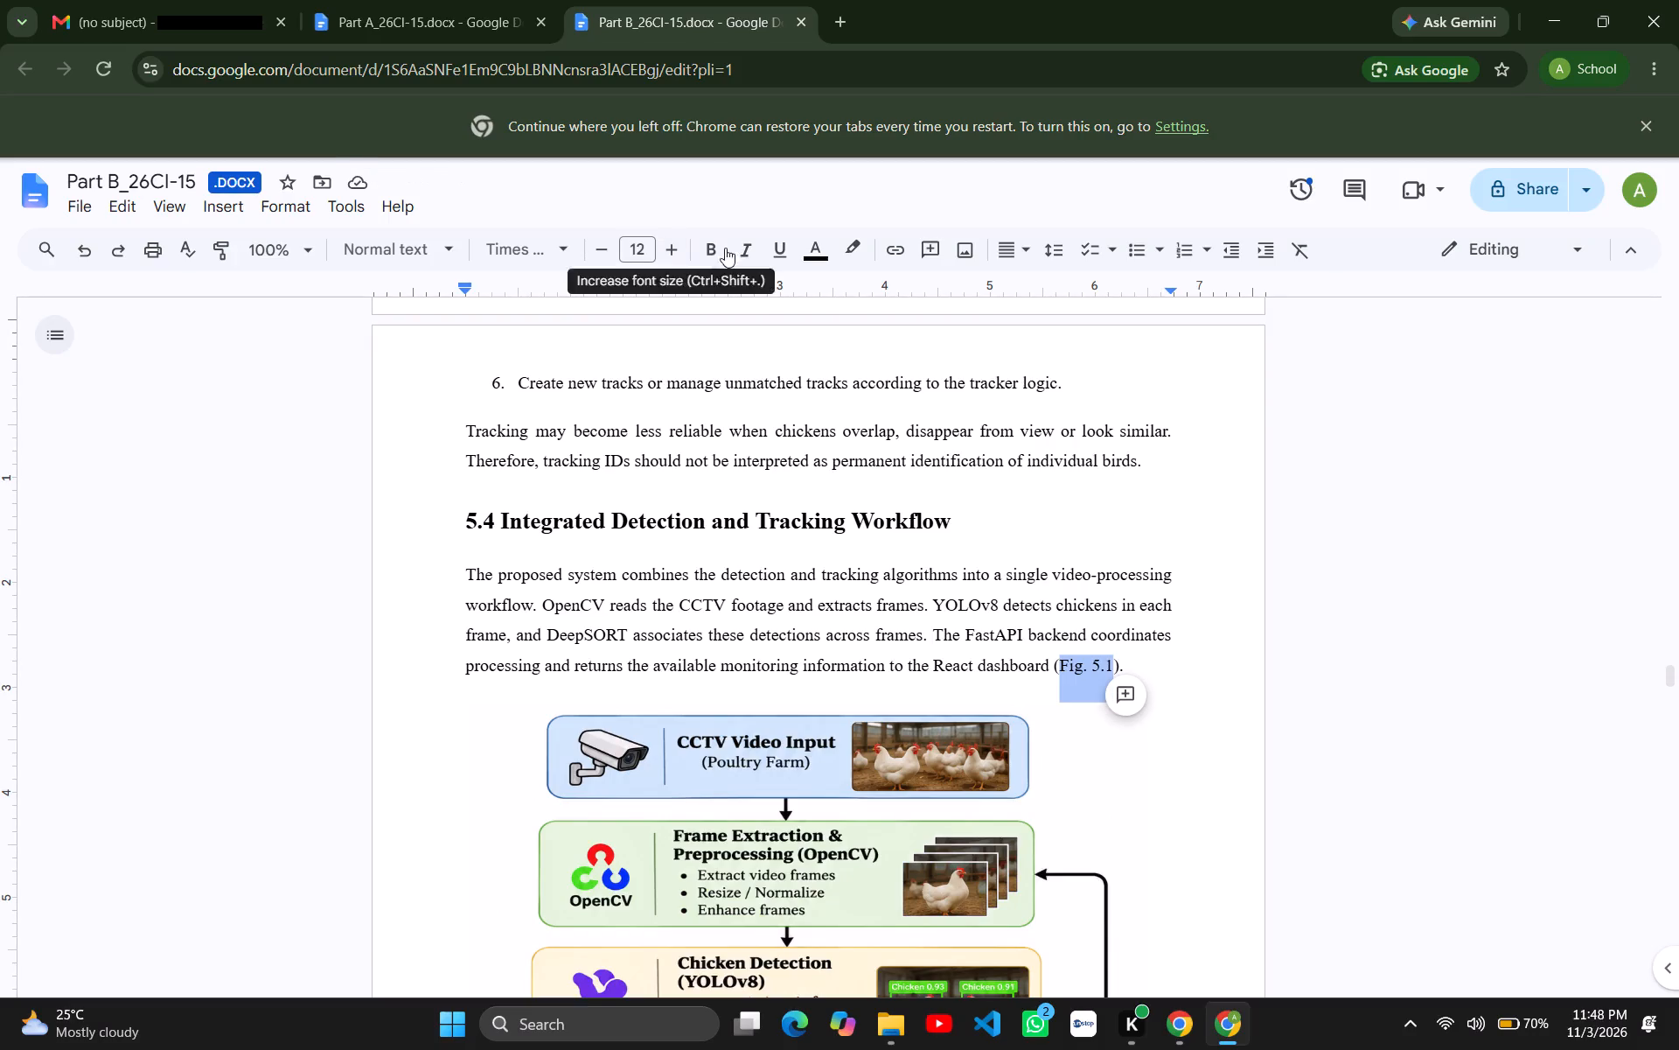
click(741, 260)
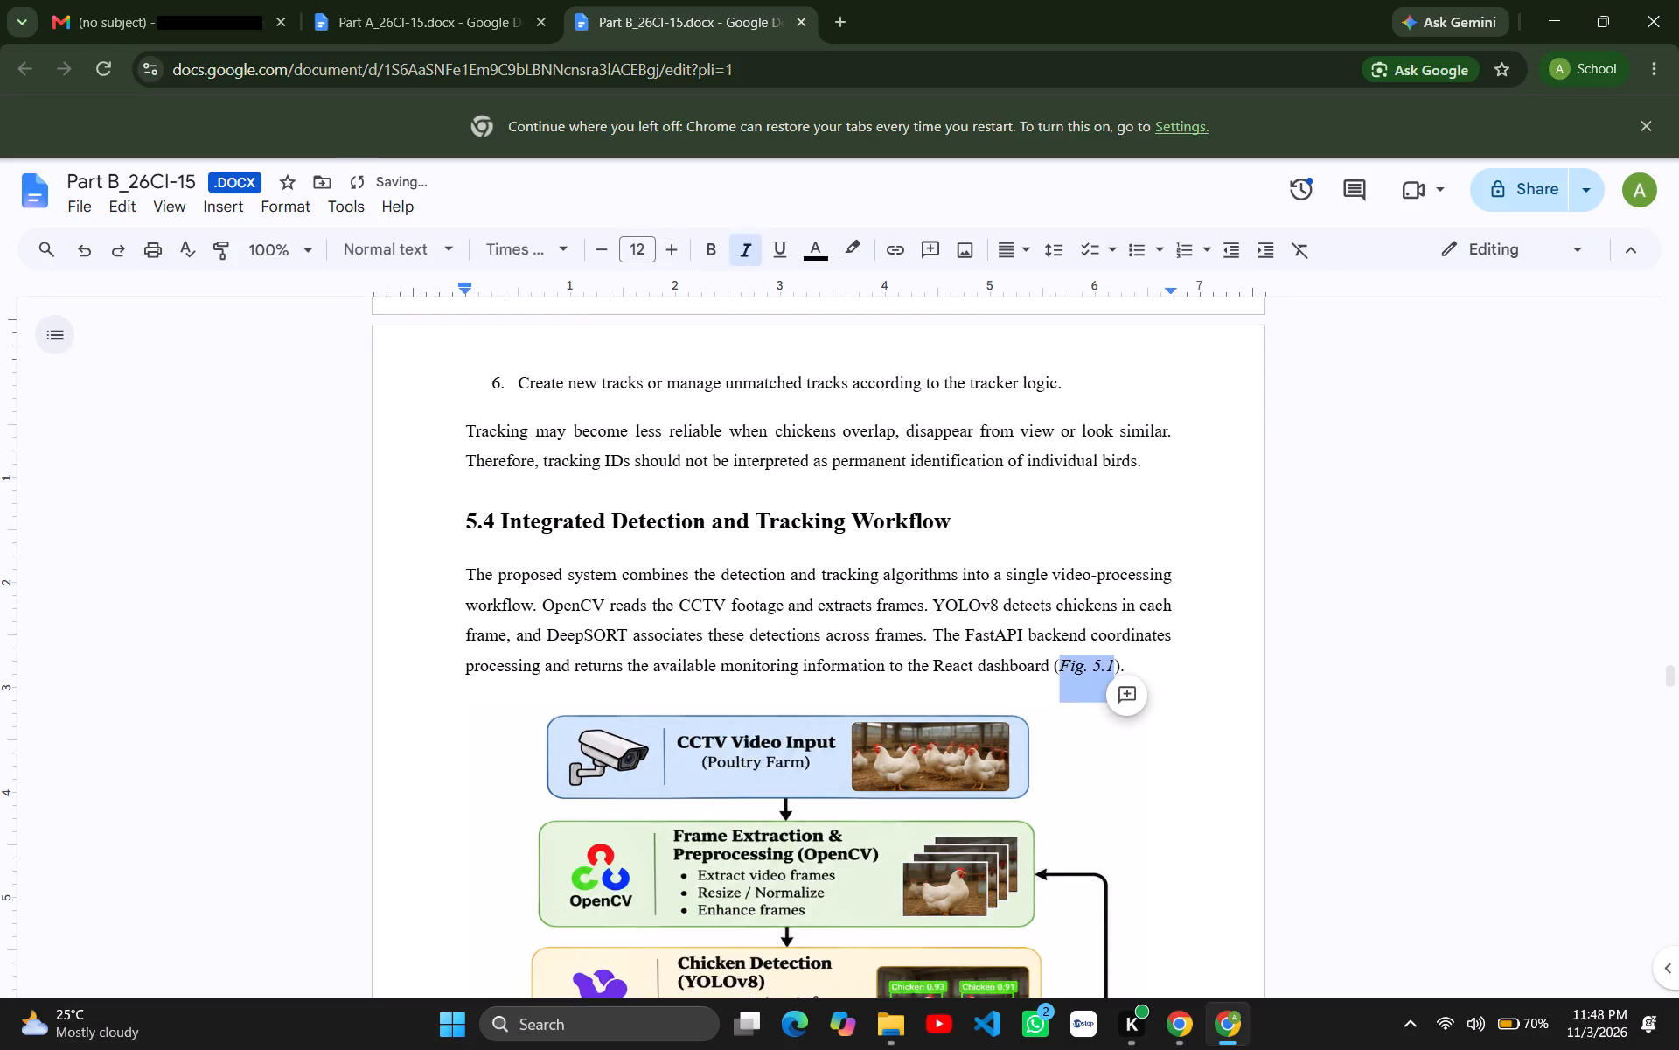
click(1084, 668)
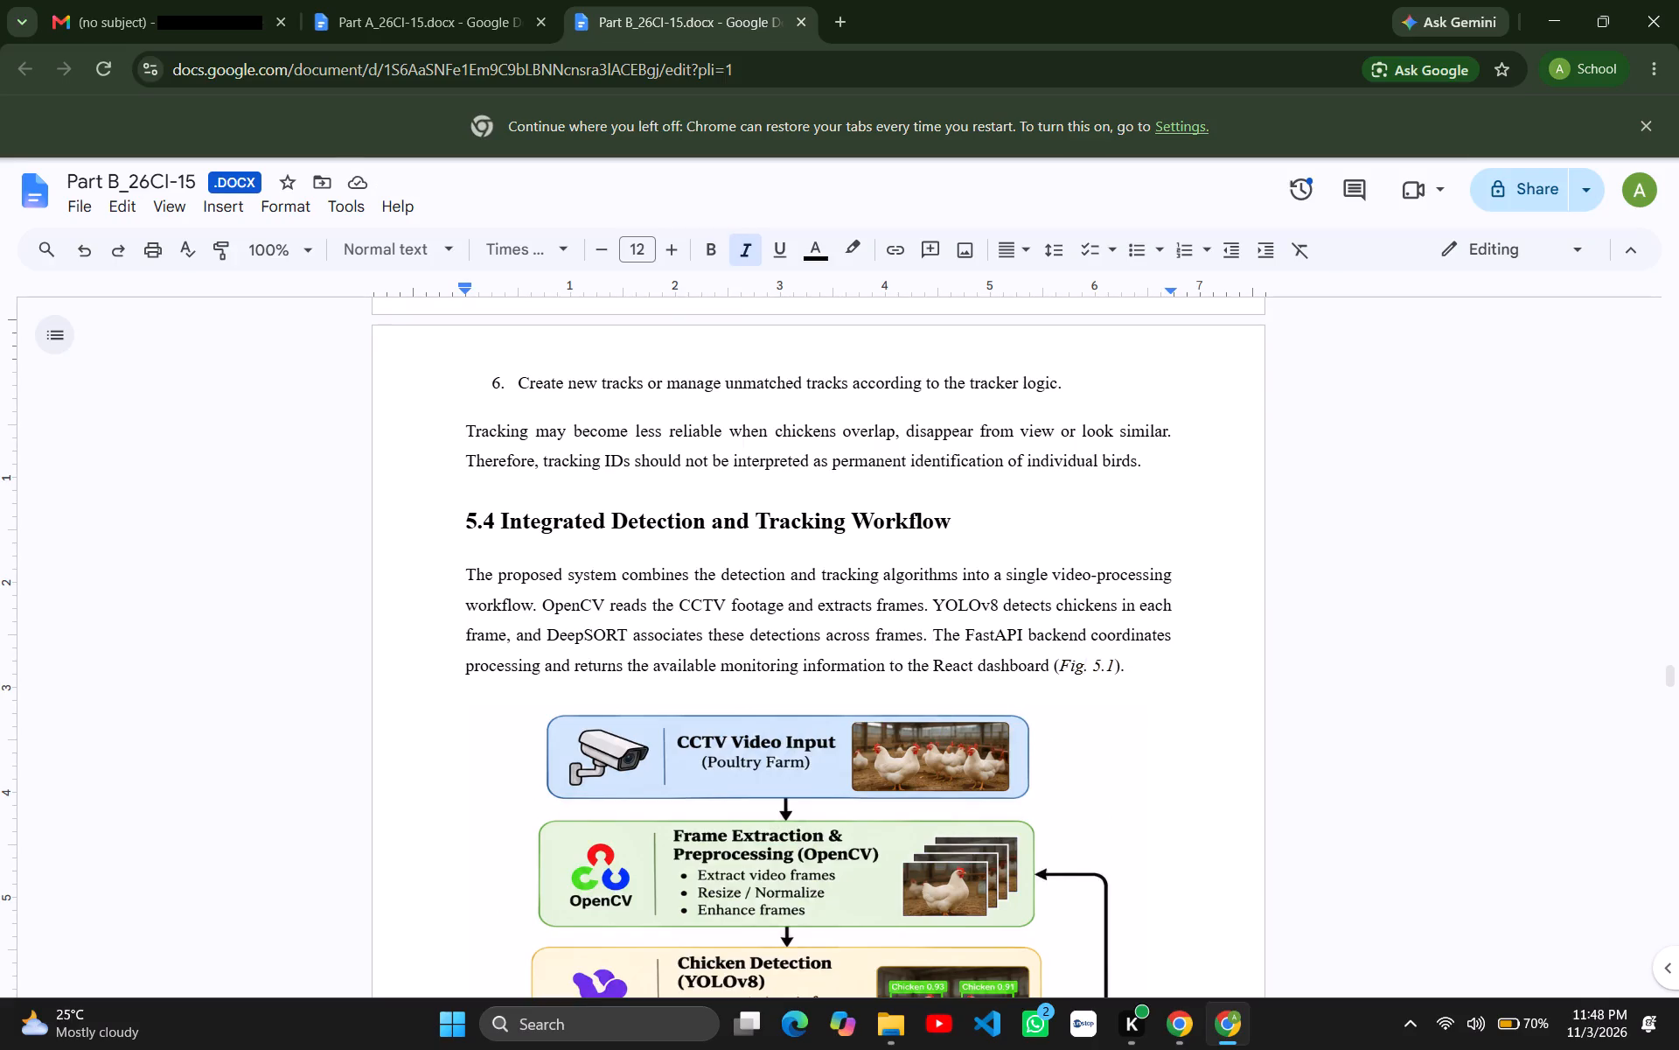
drag(1053, 661, 1118, 670)
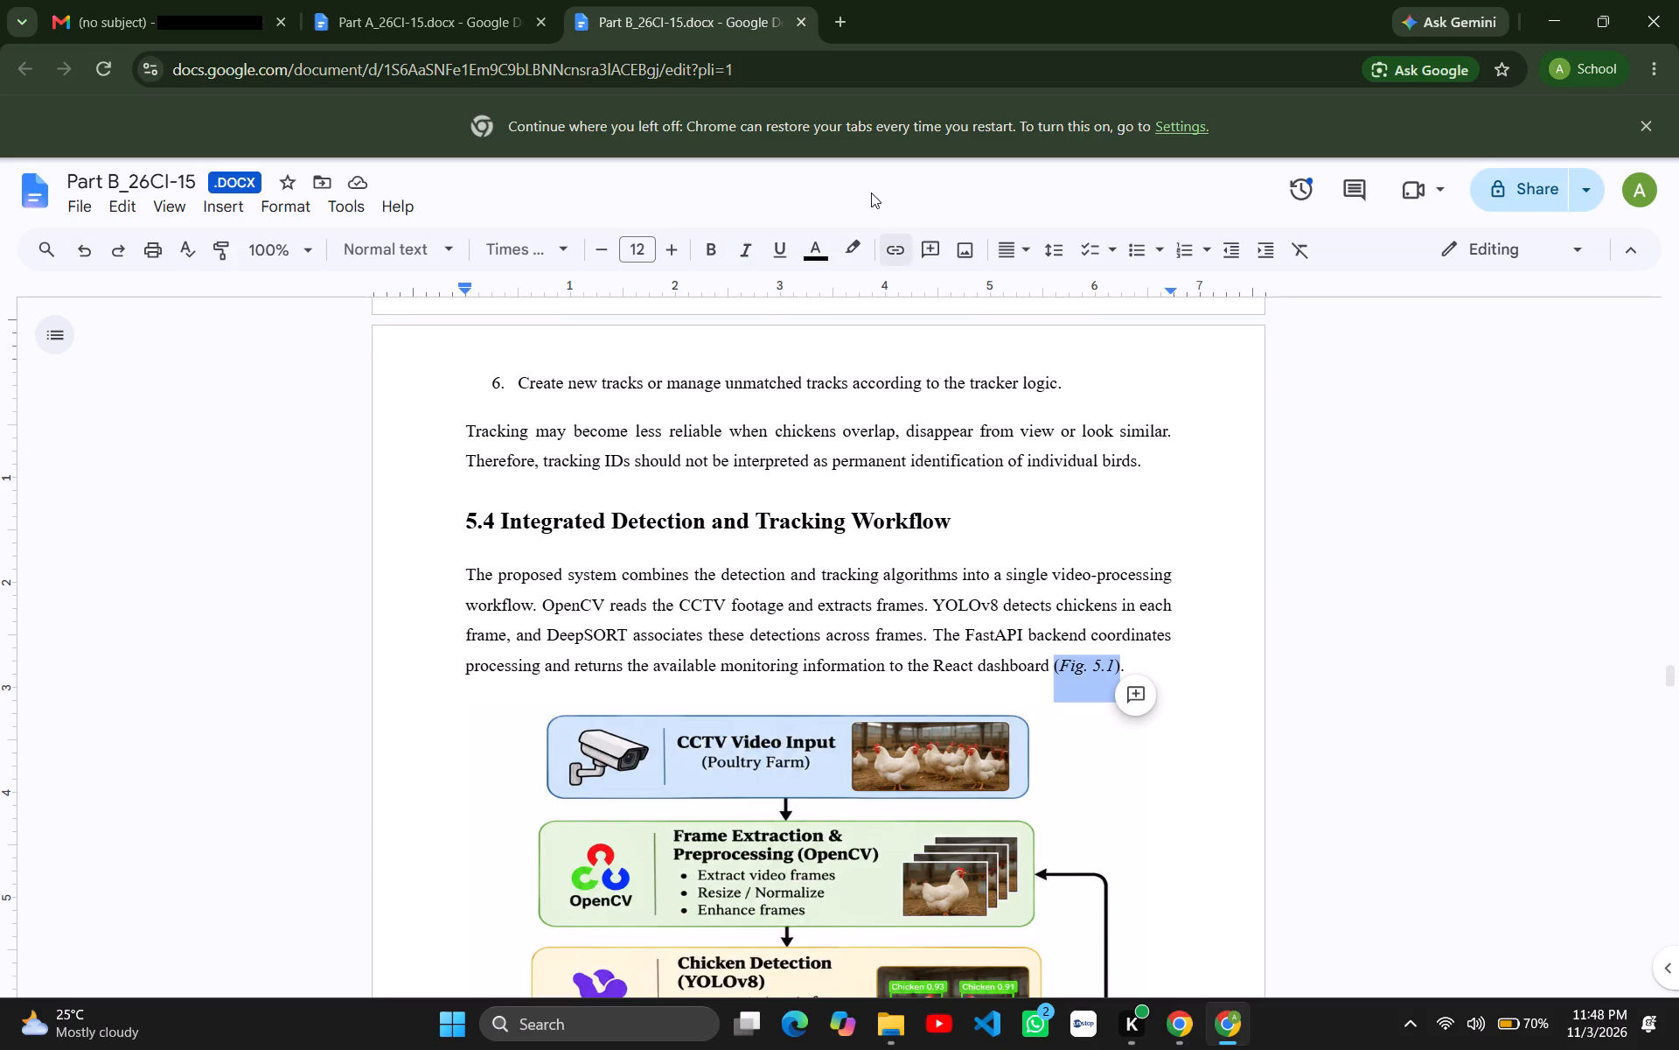
click(741, 238)
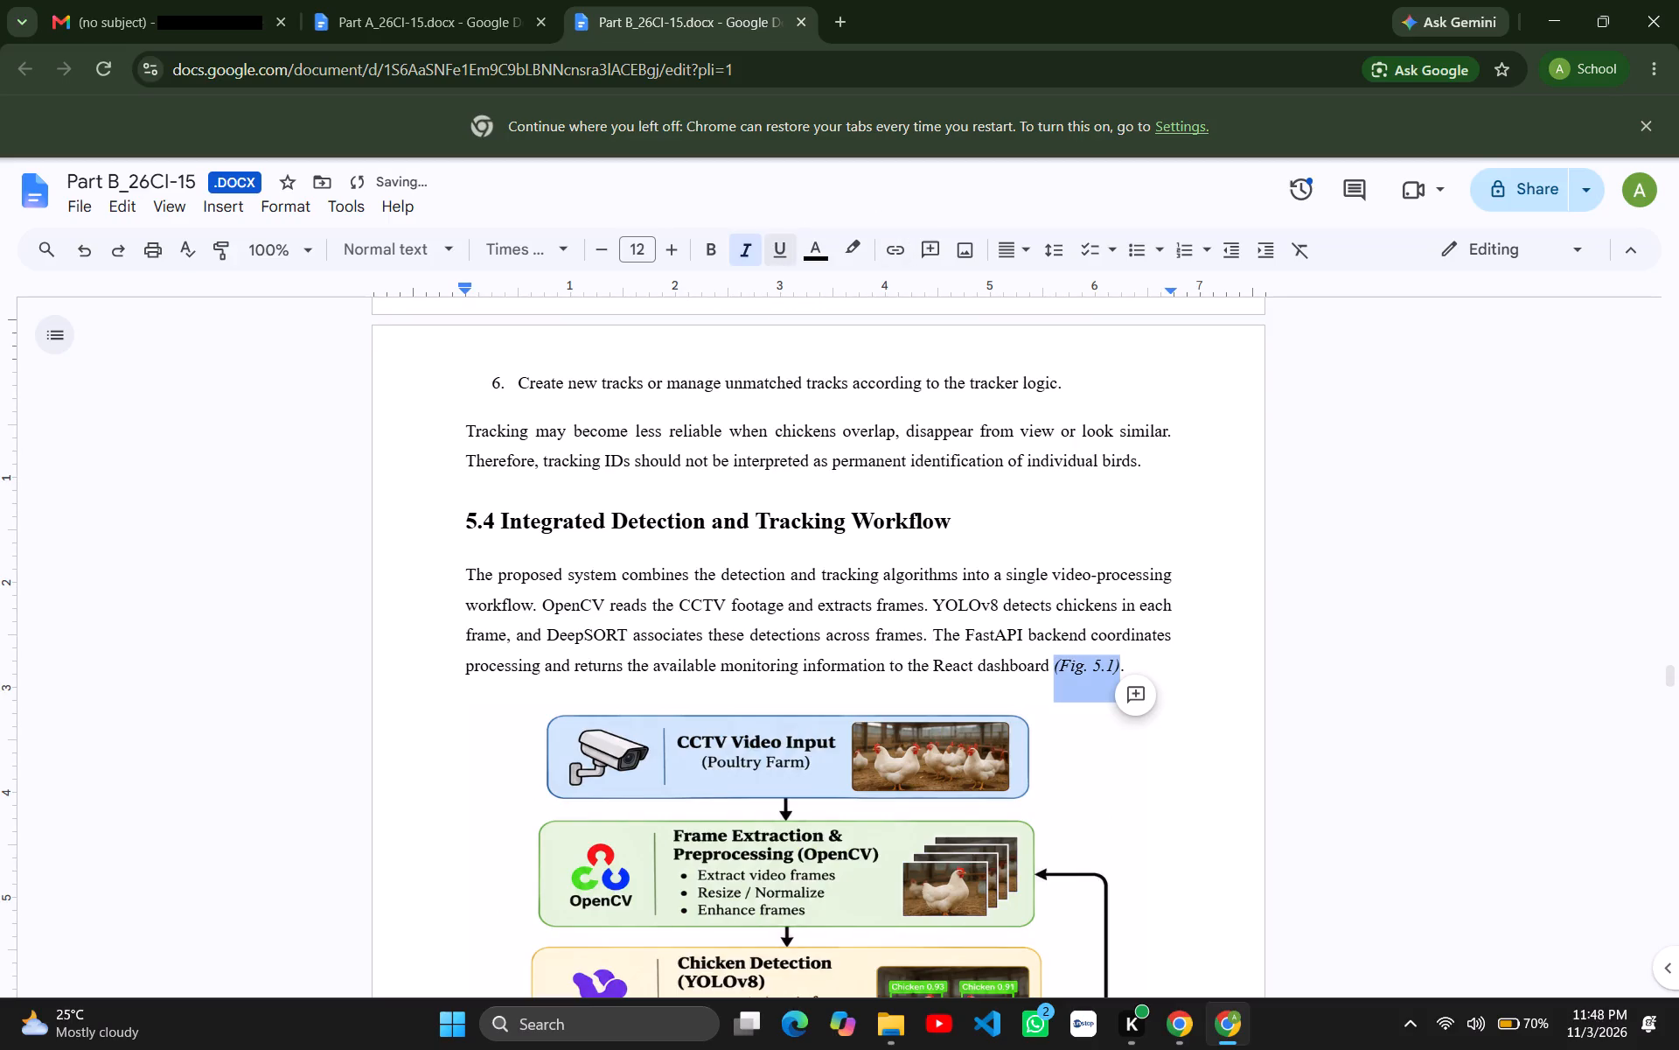
click(1082, 653)
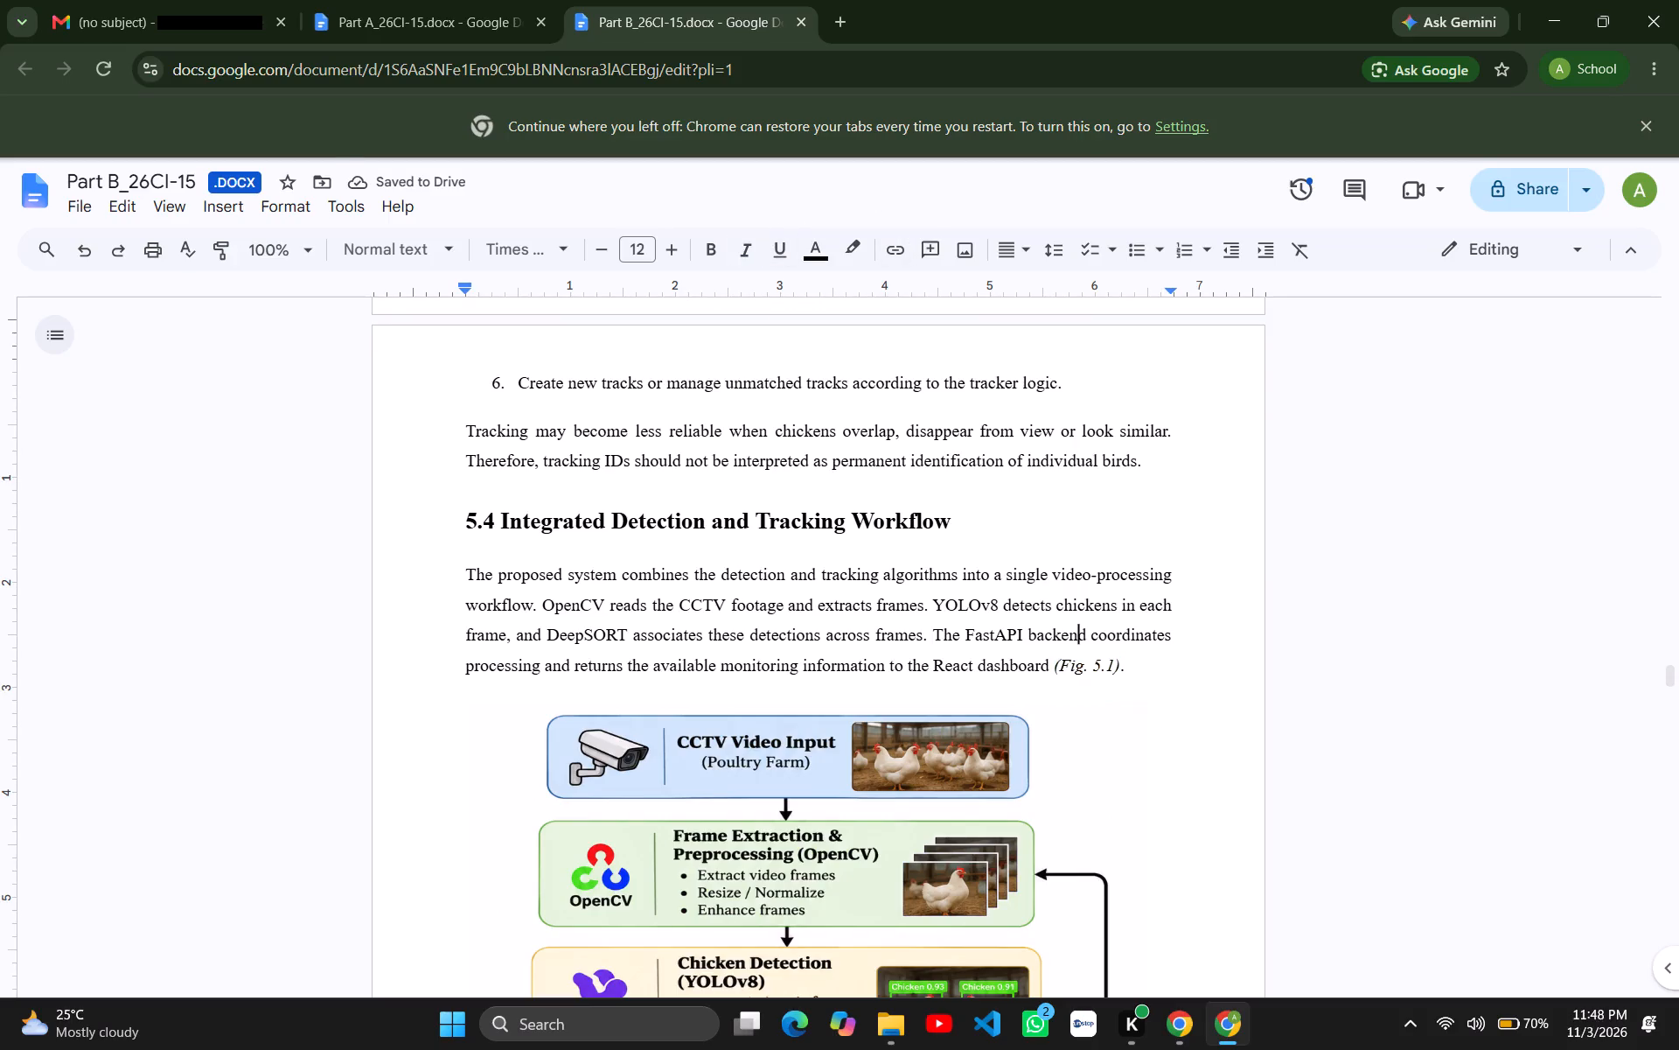
click(1104, 666)
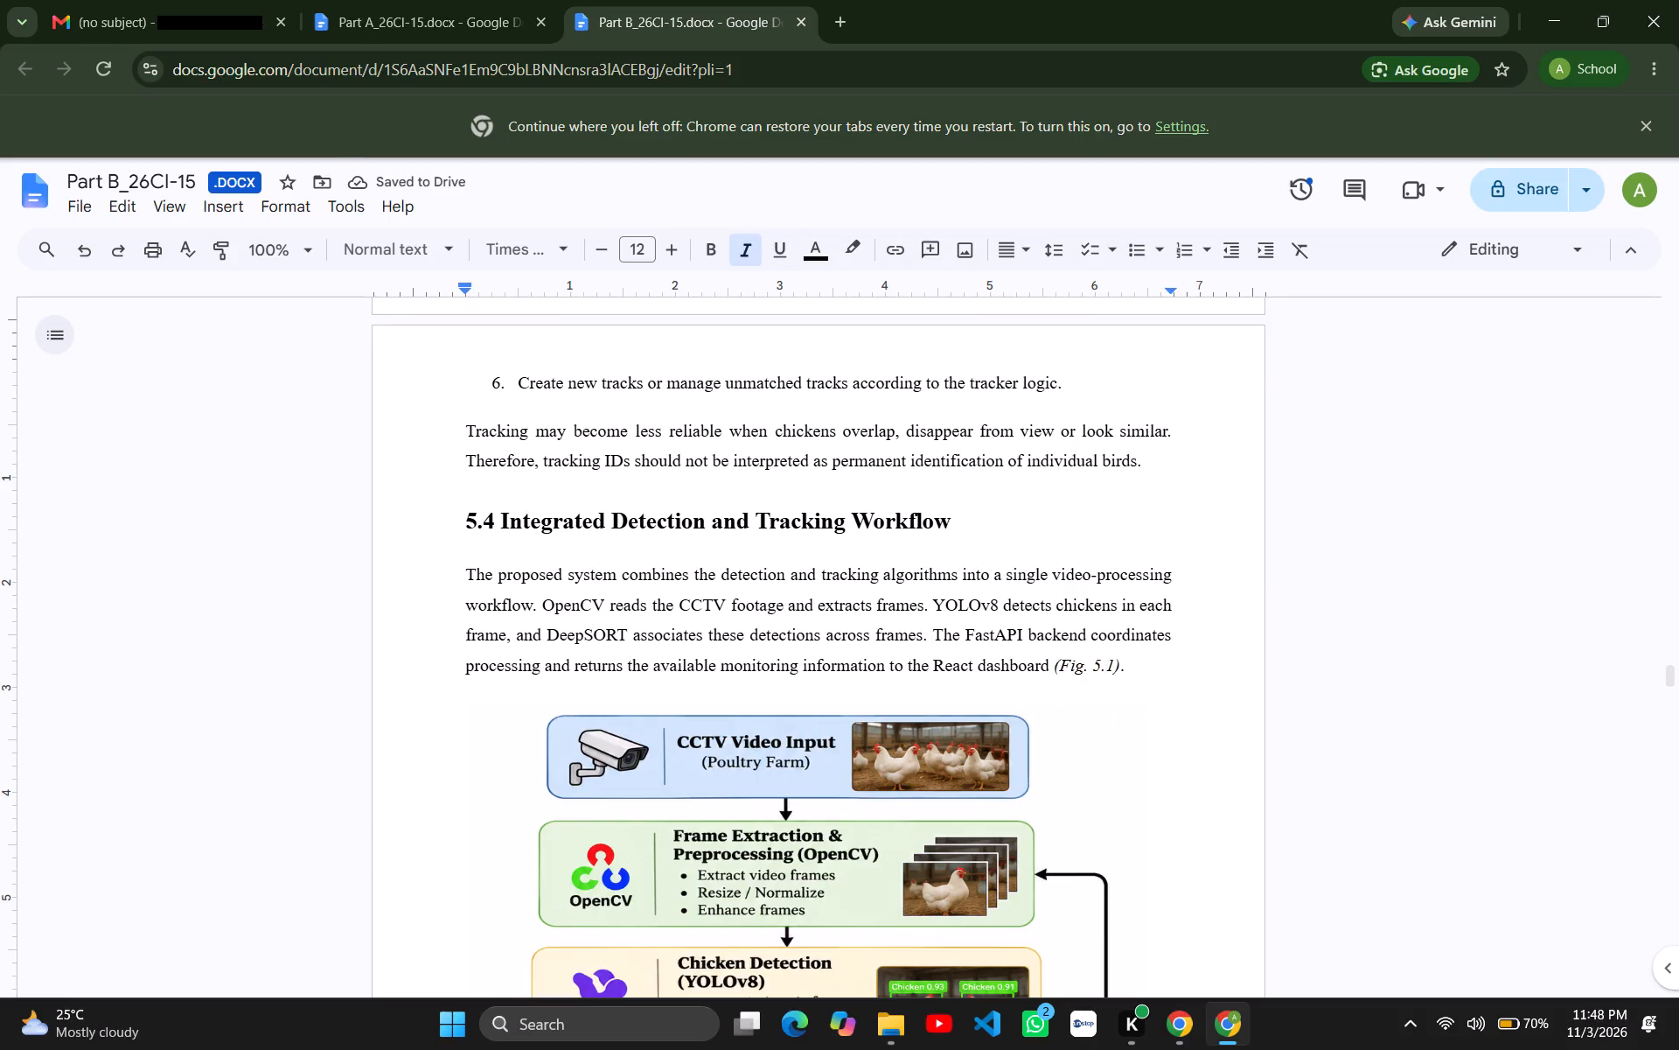
Insert "Refer" before "Fig. 5.1" inside the parentheses so the section 5.4 reference reads "(Refer Fig. 5.1)".
scroll(1155, 753, down, 2)
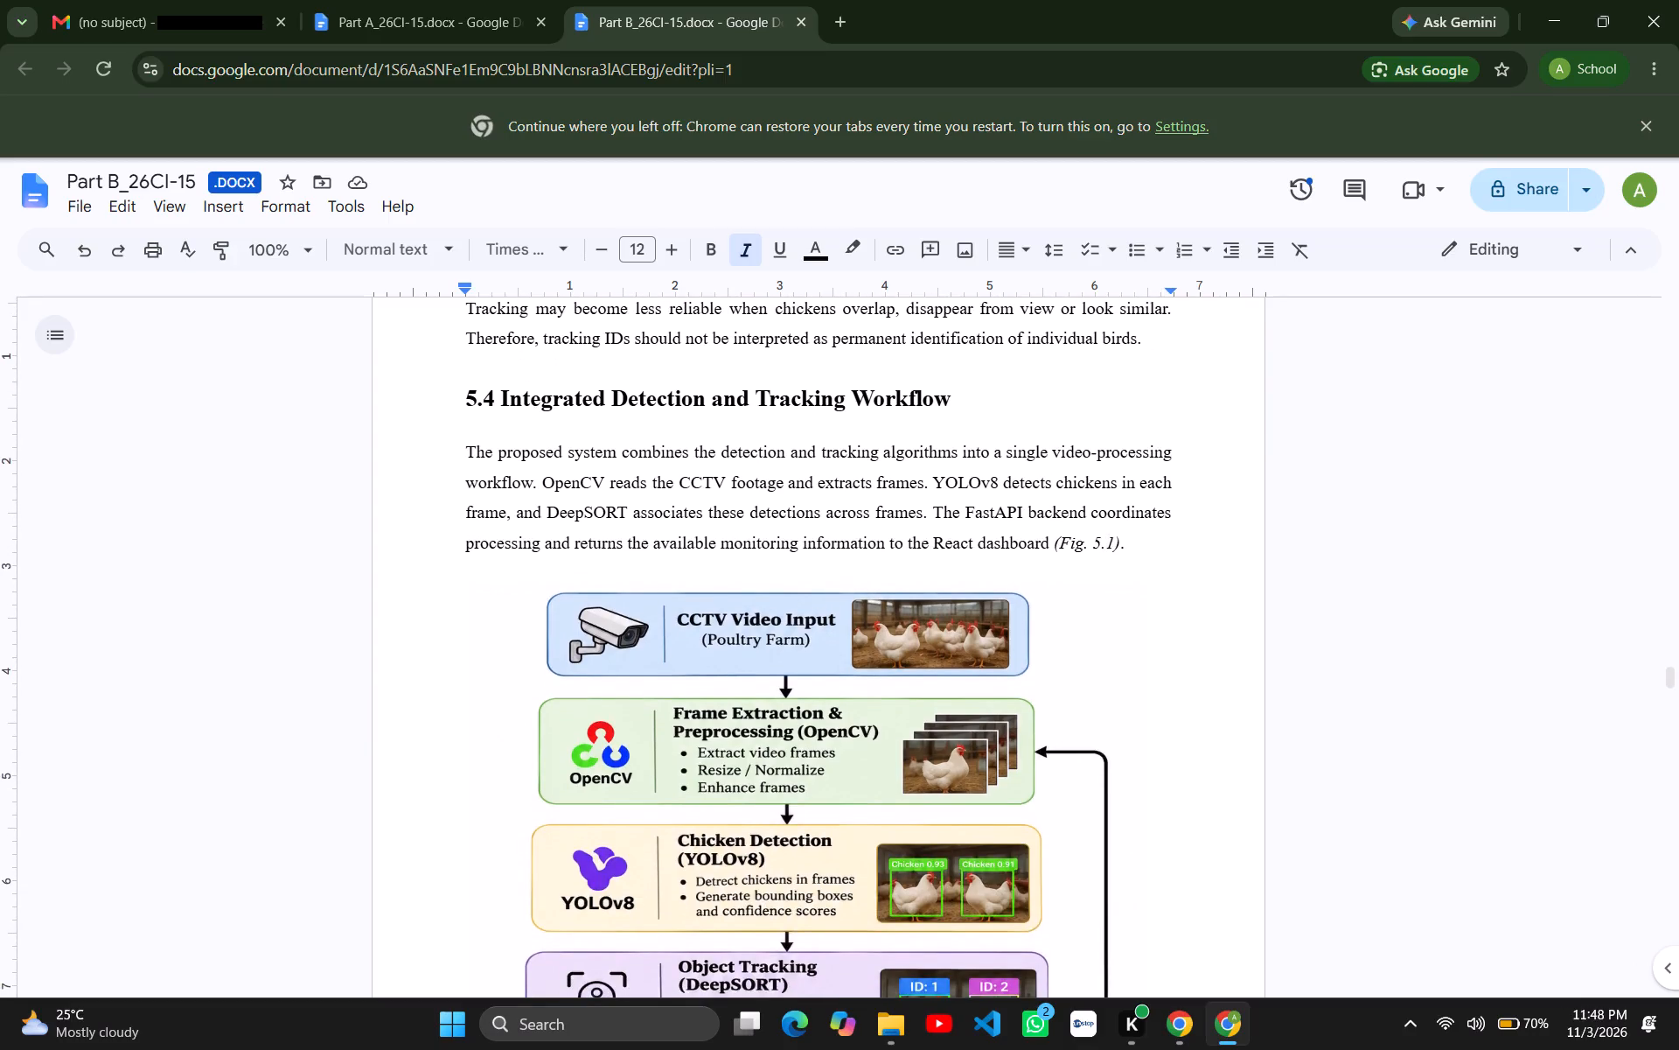
click(1060, 545)
text(Refer)
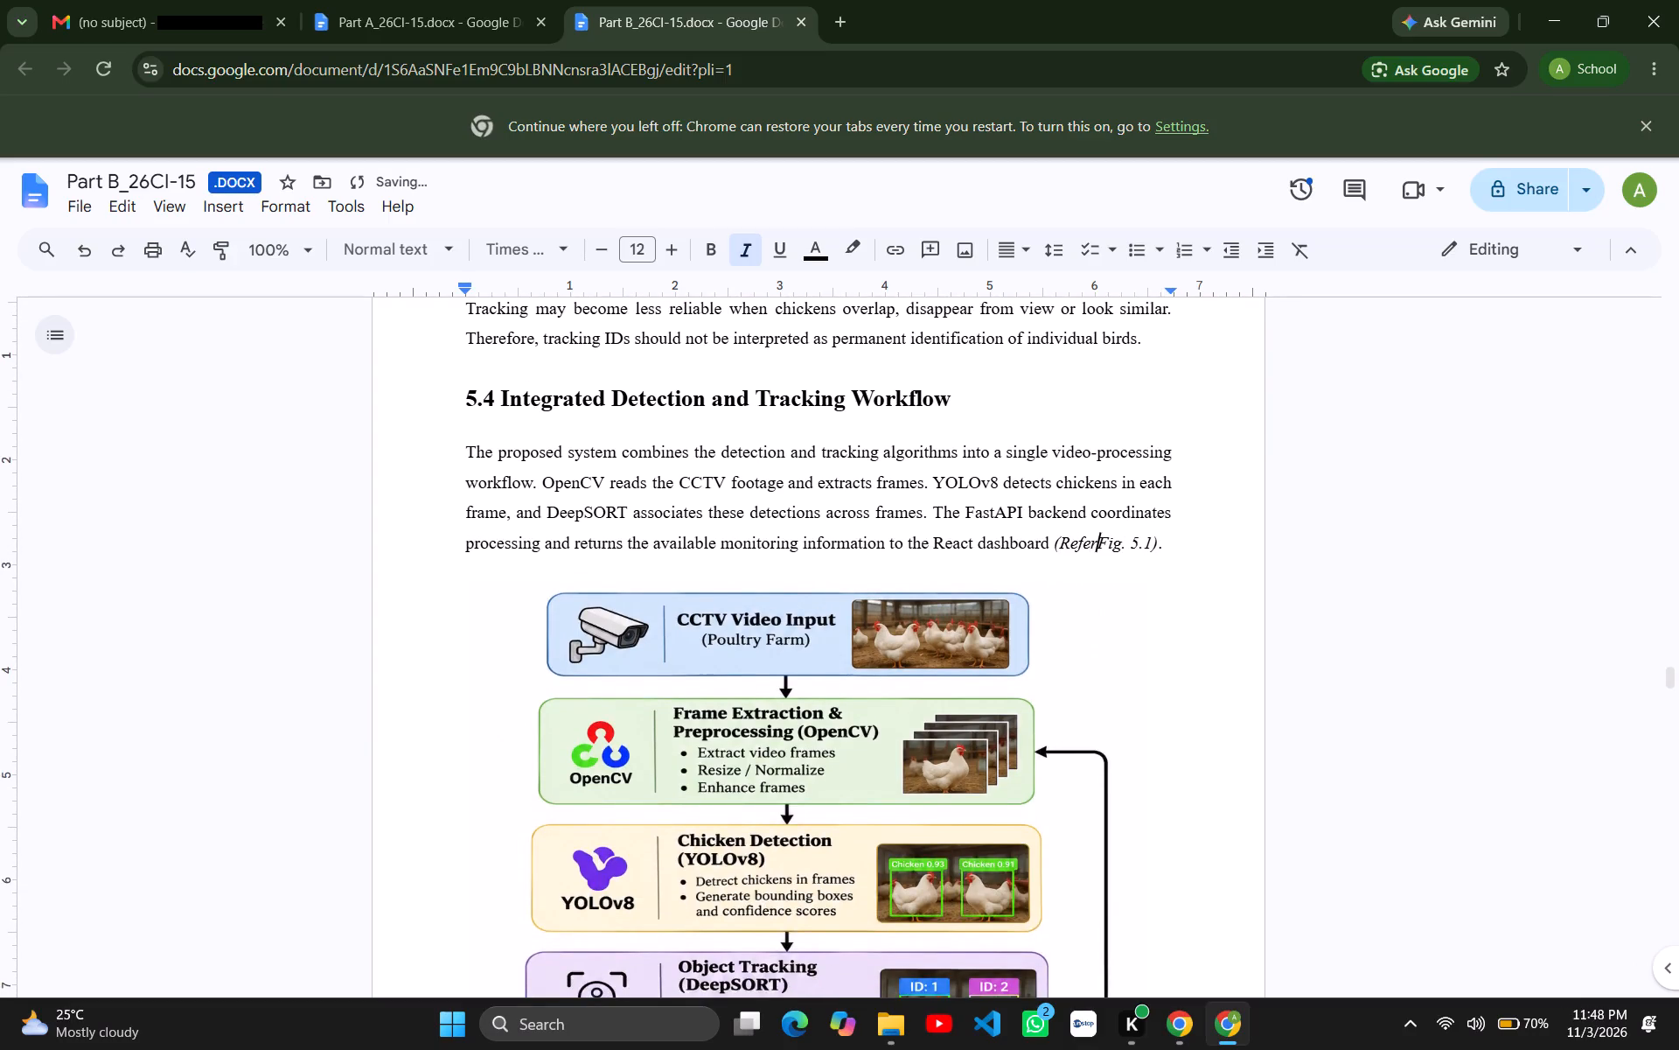
key(space)
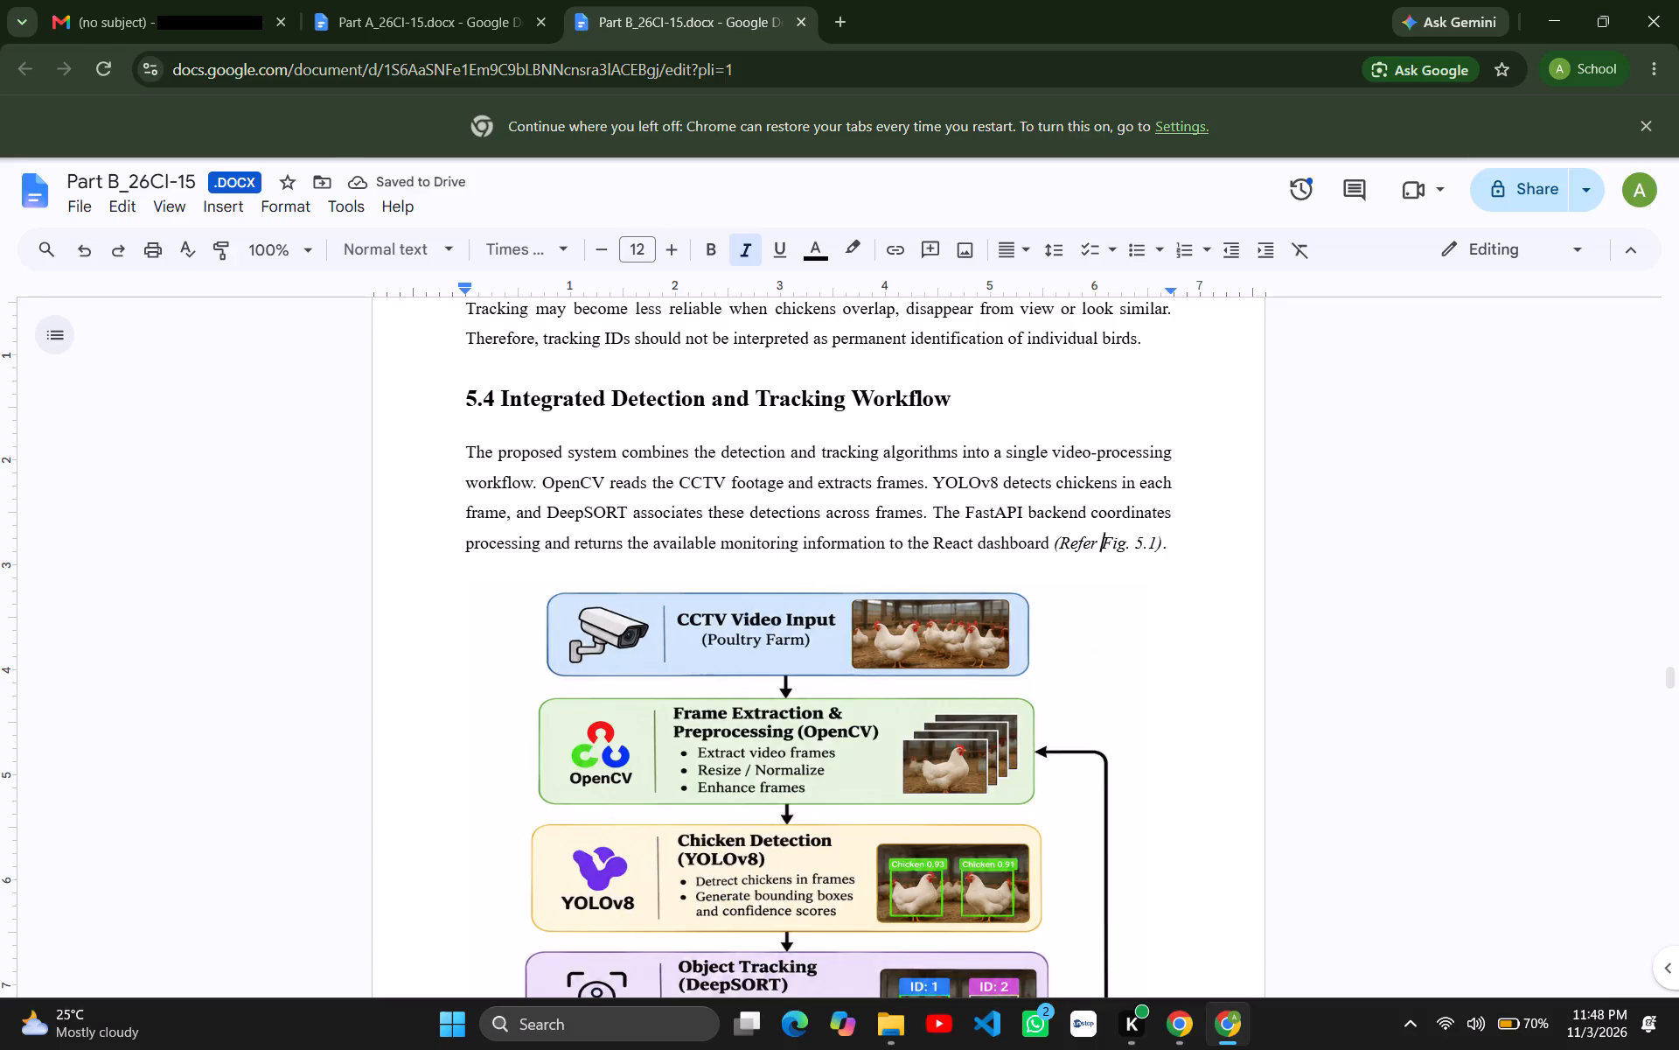
Replace the italic "Refer" inside the section 5.4 figure reference with a non-italic "Refer", leaving a space before "Fig. 5.1".
key(BackSpace)
key(BackSpace)
key(BackSpace)
key(BackSpace)
key(BackSpace)
key(BackSpace)
click(753, 240)
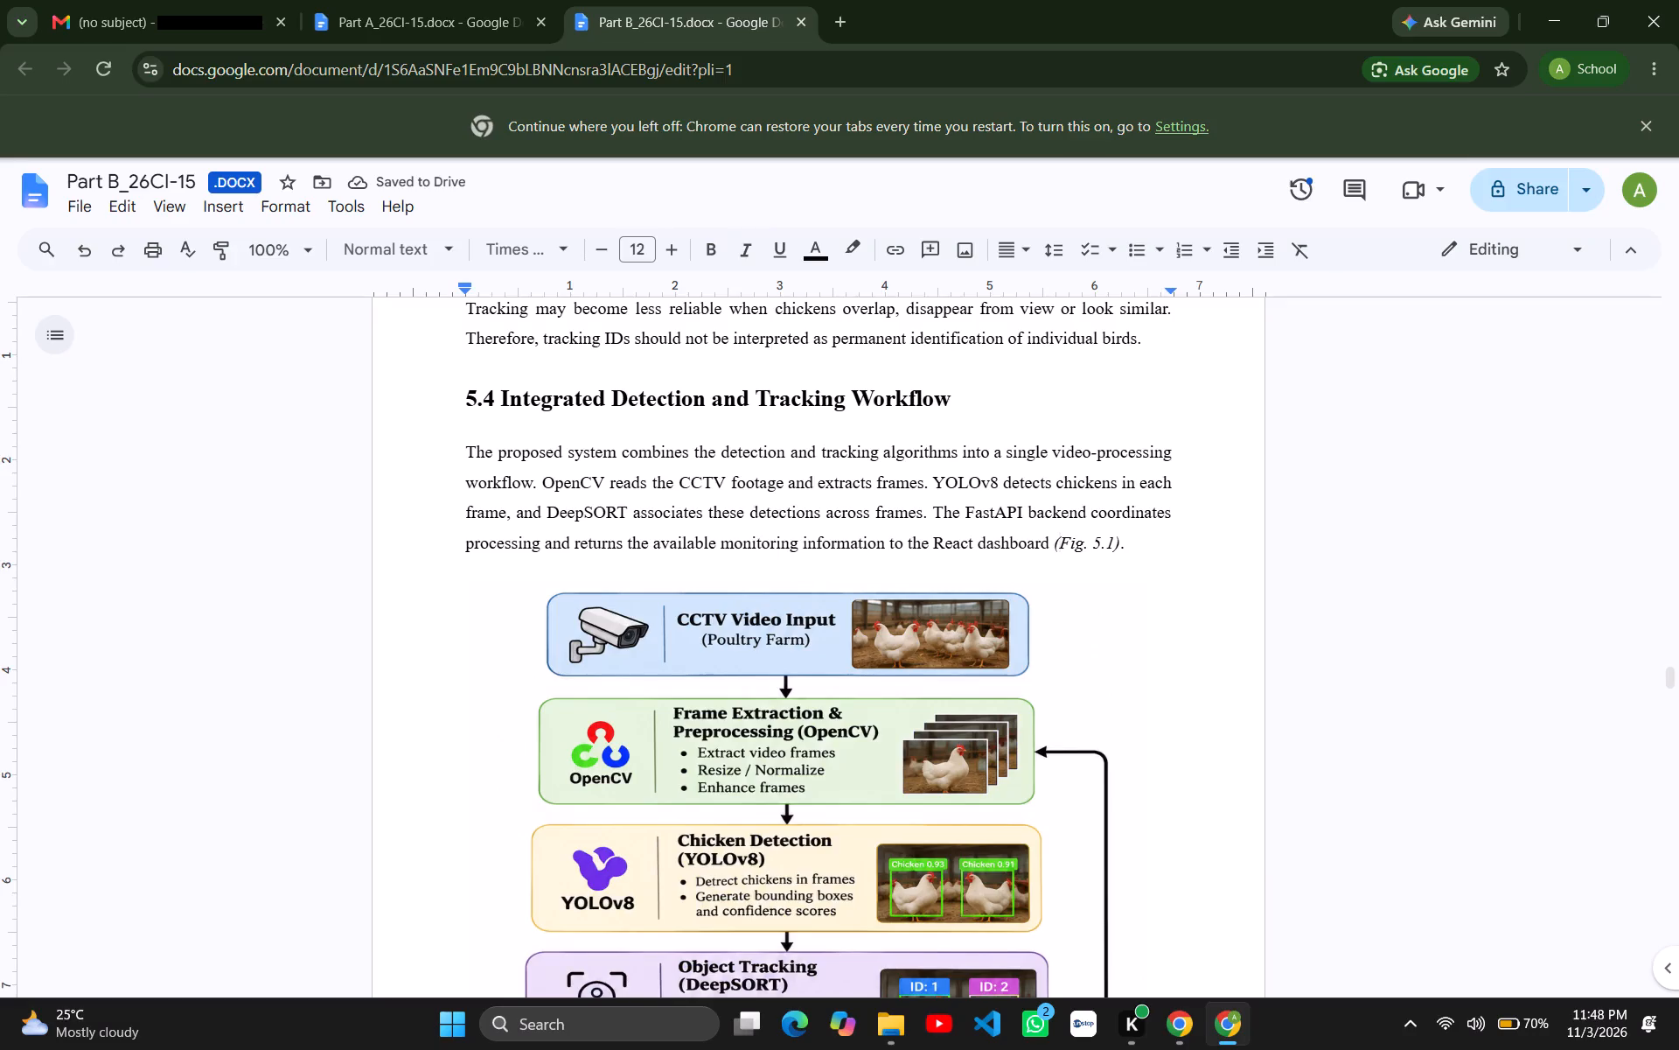
text(Refer)
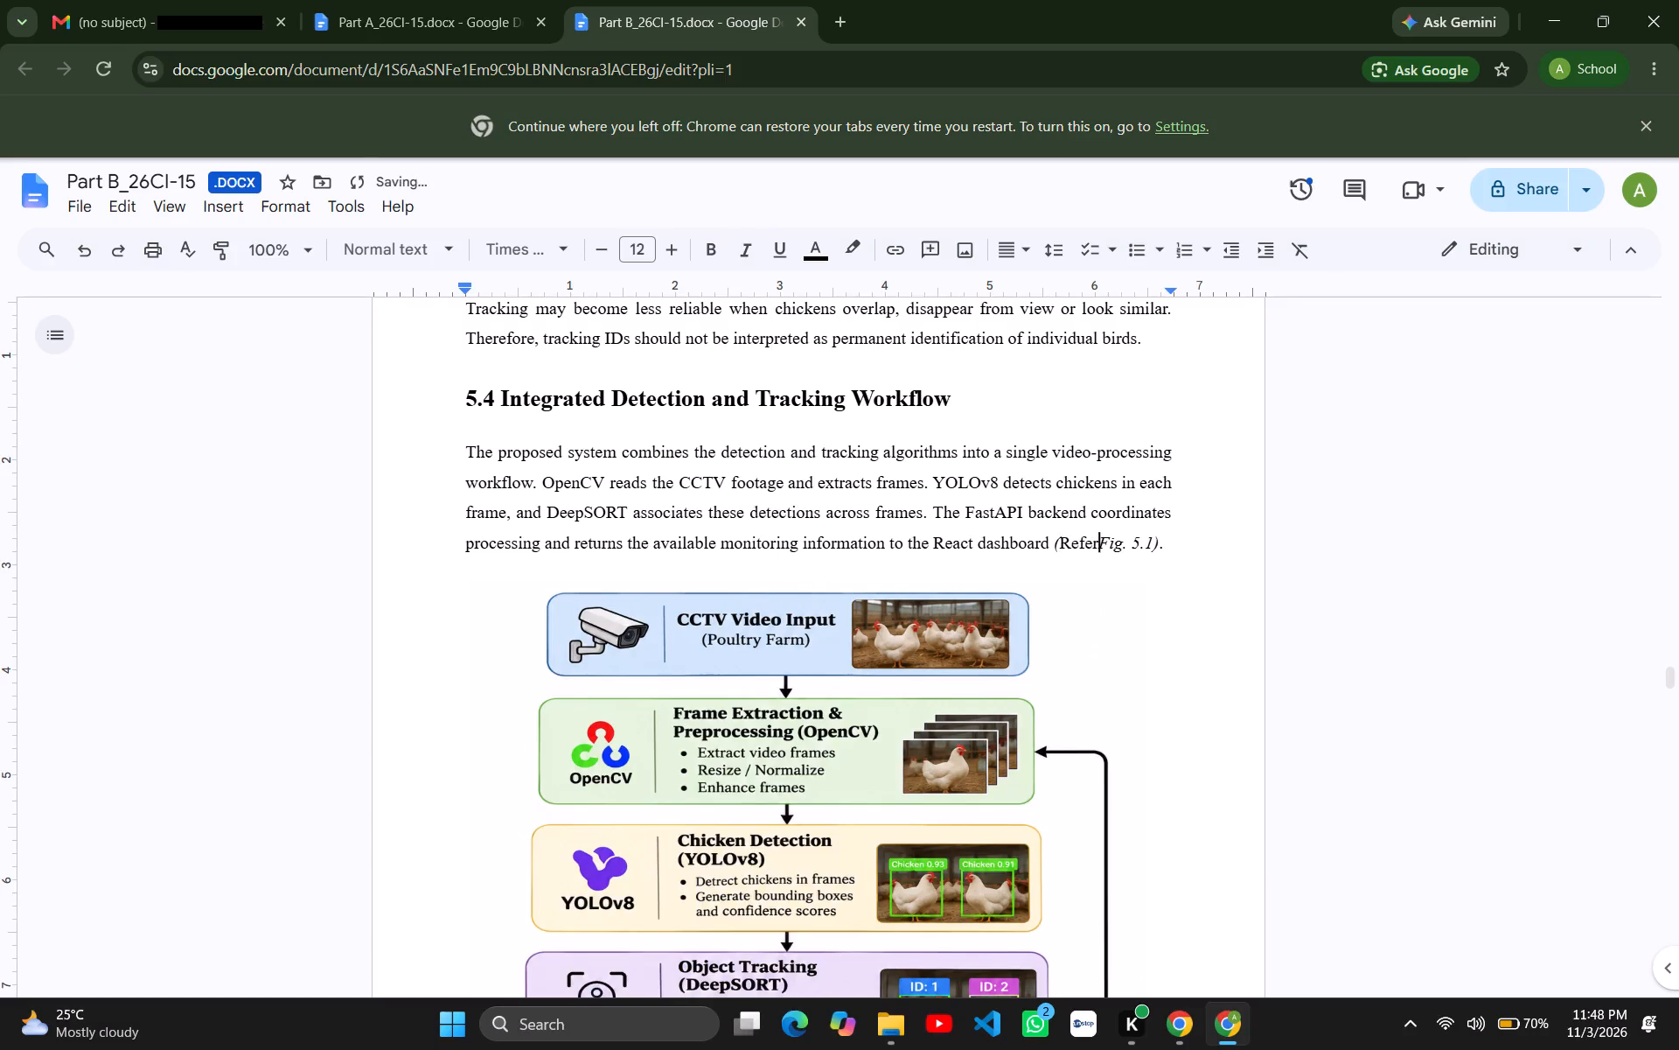
key(space)
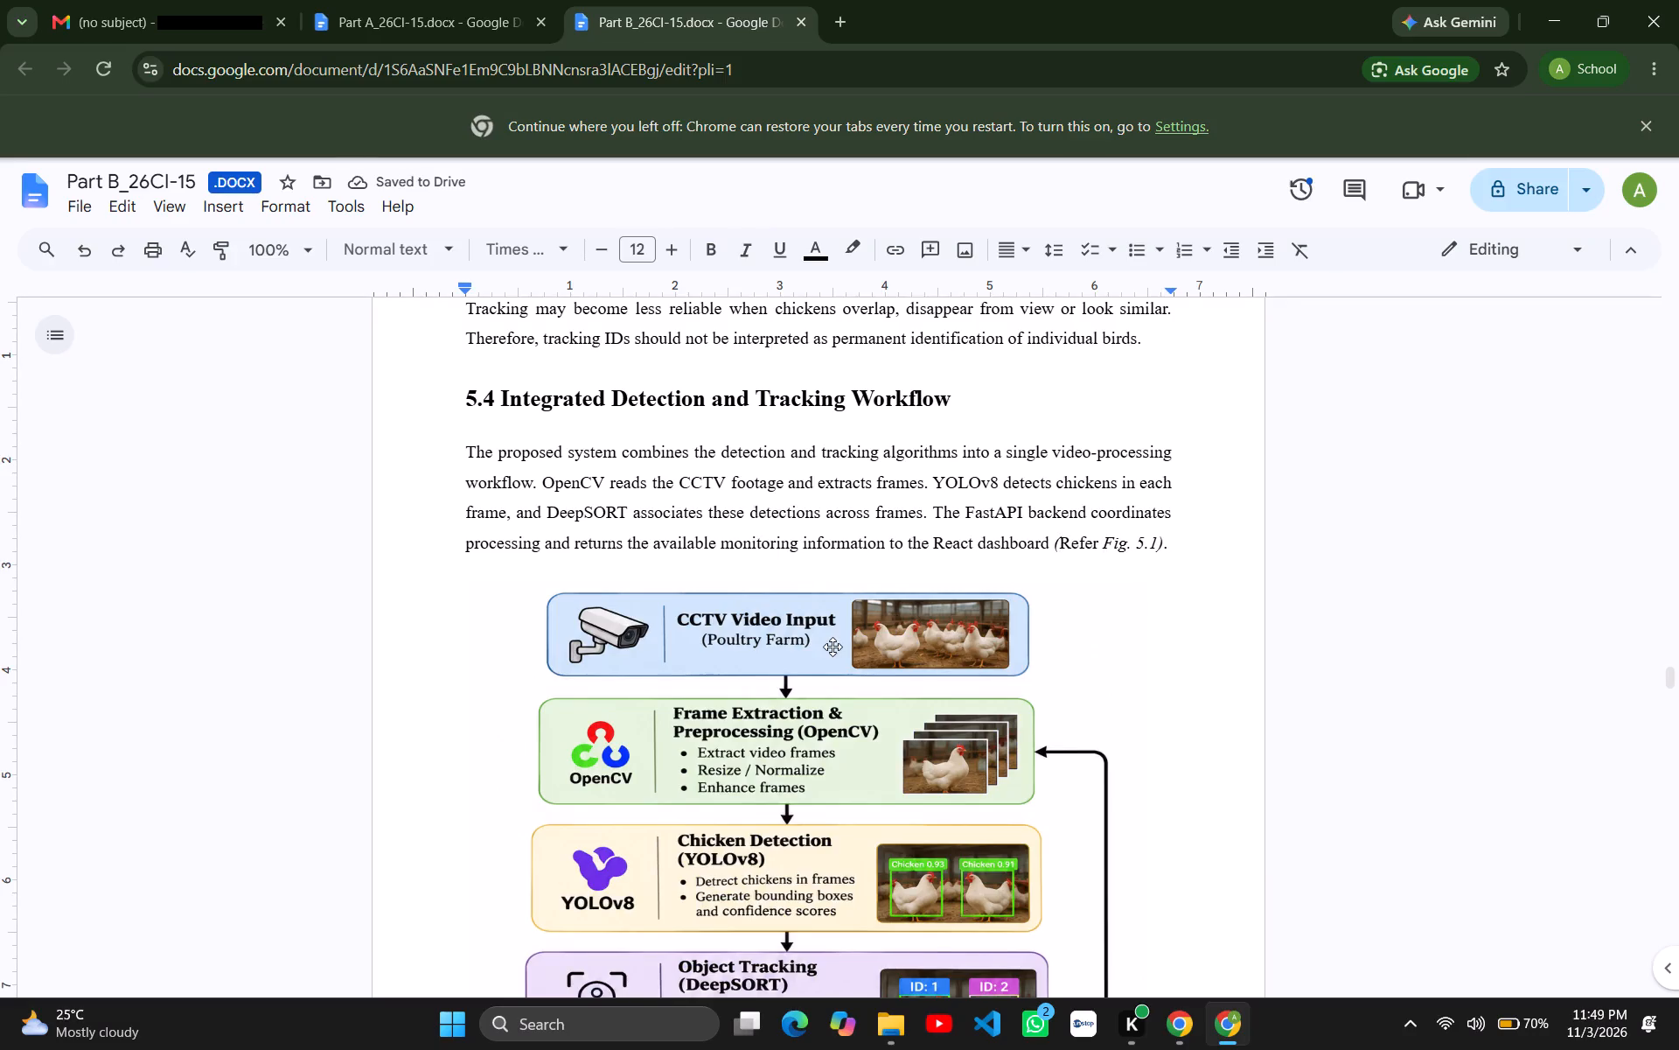
Italicize the "Fig. 3.1" reference at the end of the section 3.4 System Block Diagram paragraph.
scroll(791, 720, down, 2)
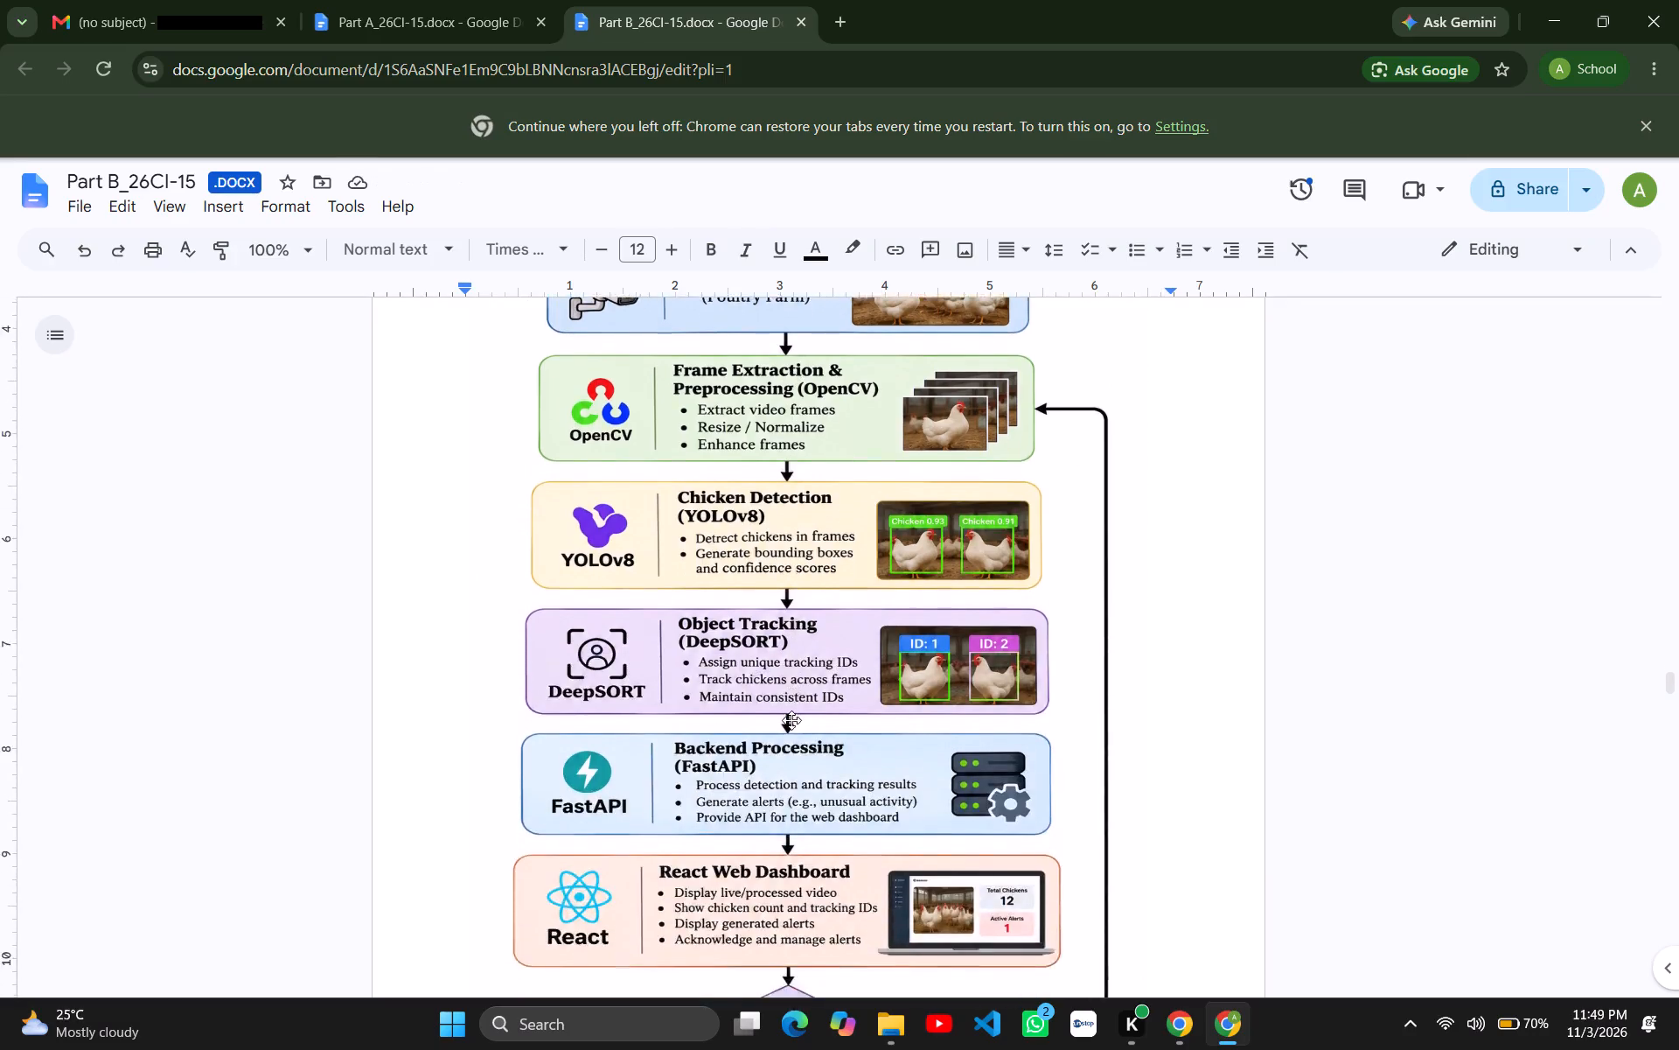
scroll(791, 720, up, 1)
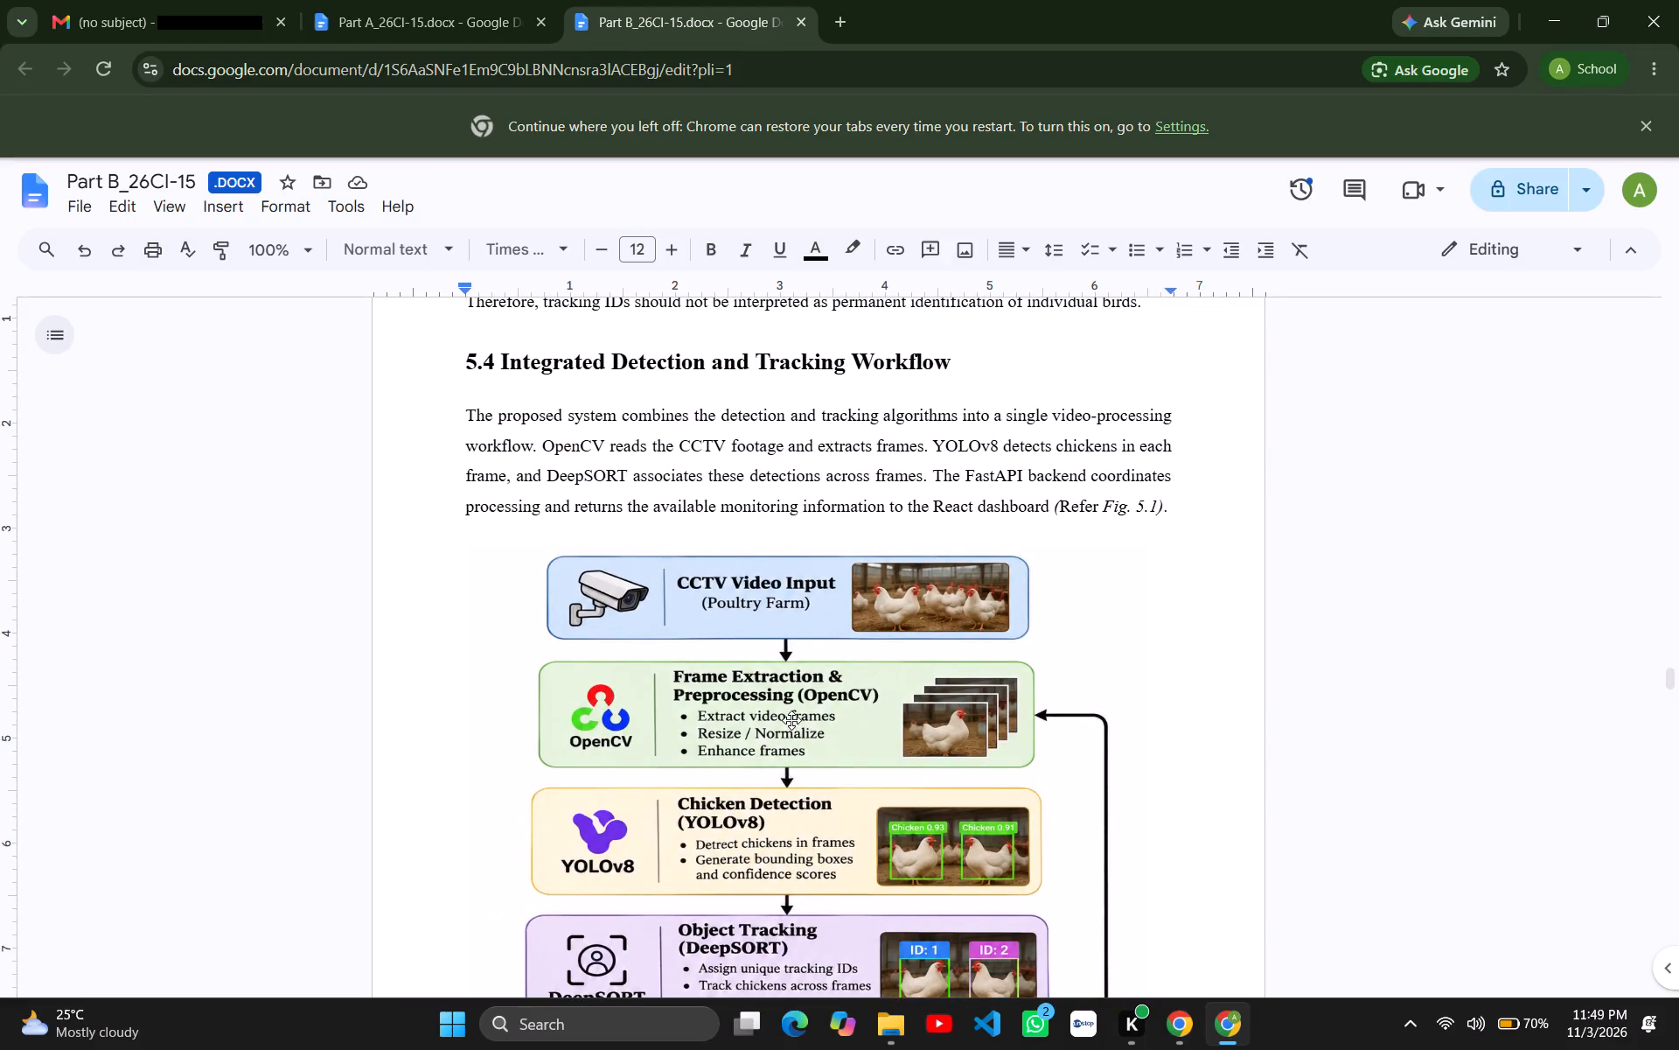
scroll(791, 720, down, 3)
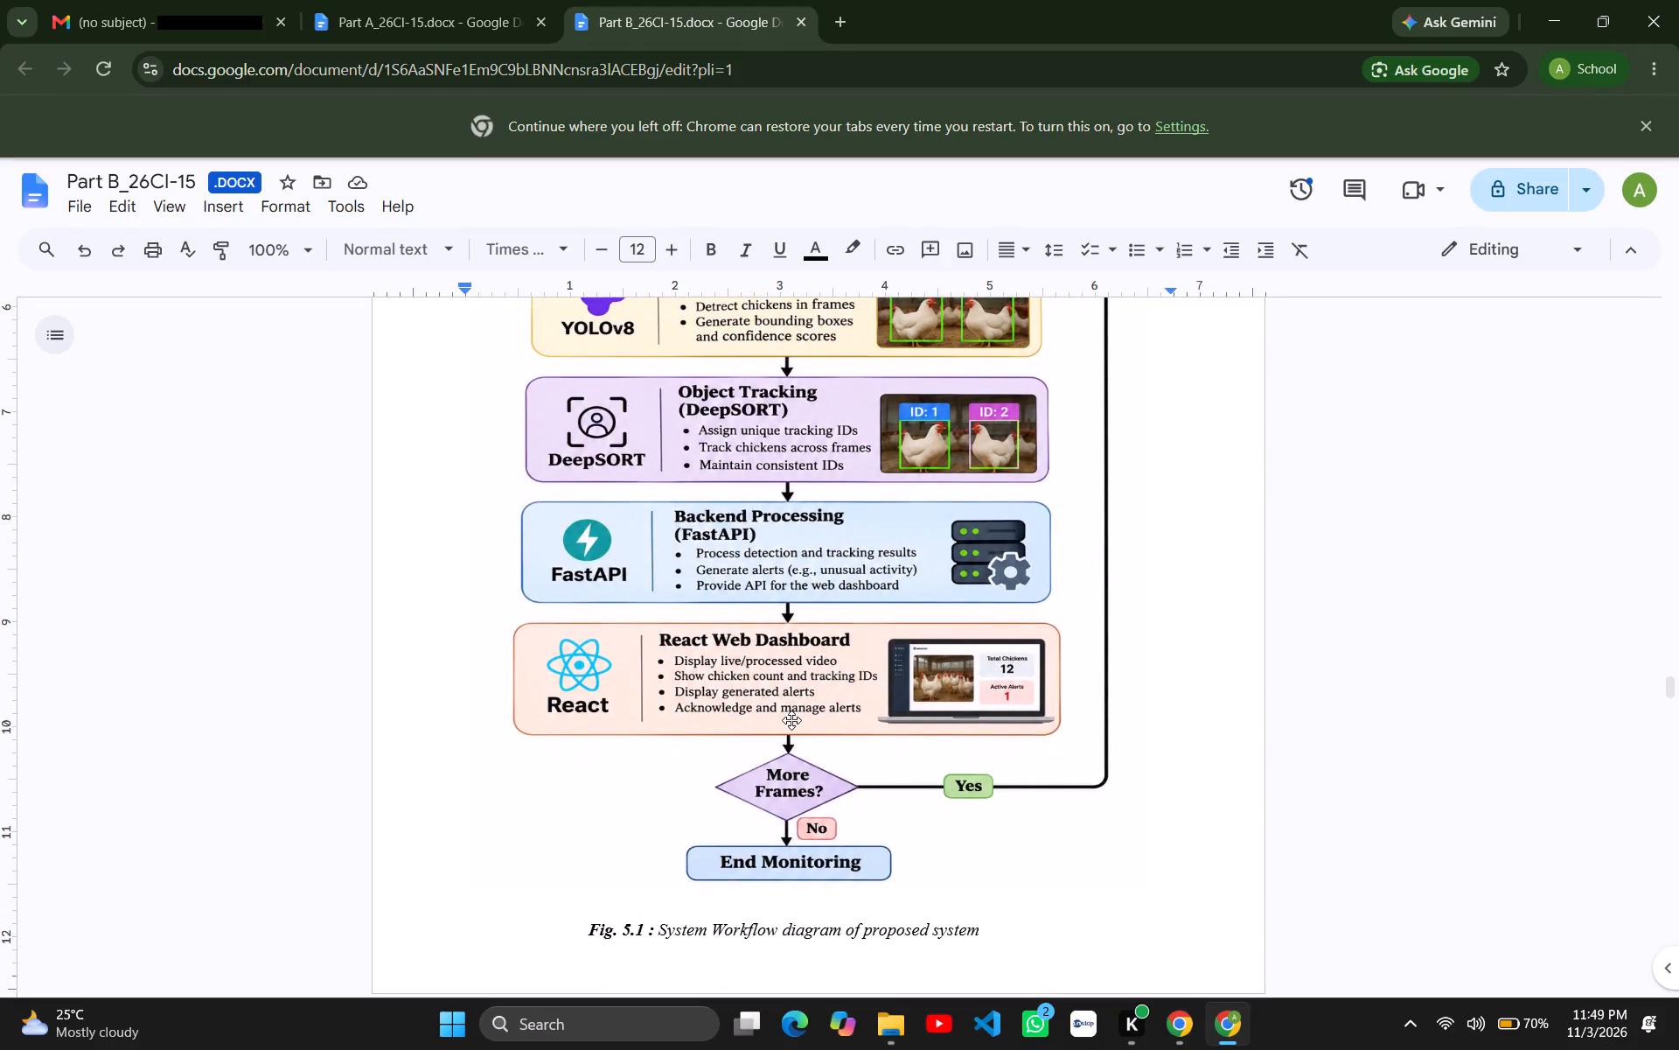
scroll(791, 720, up, 3)
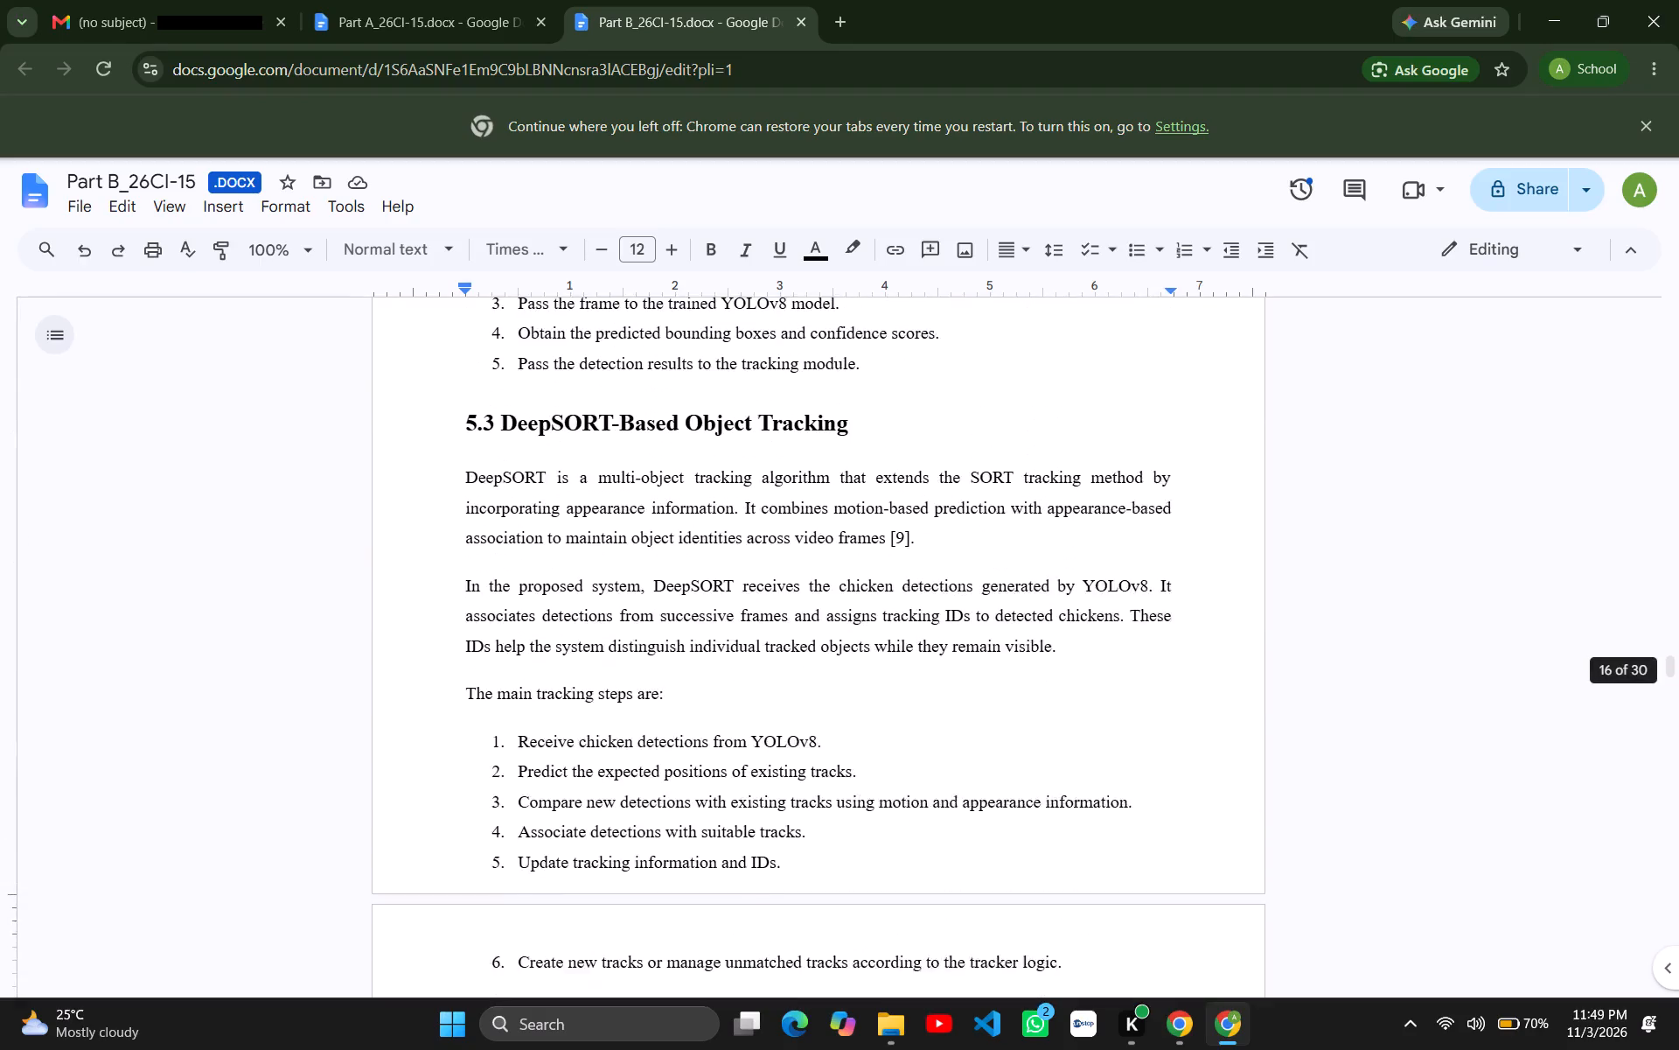
scroll(791, 720, up, 5)
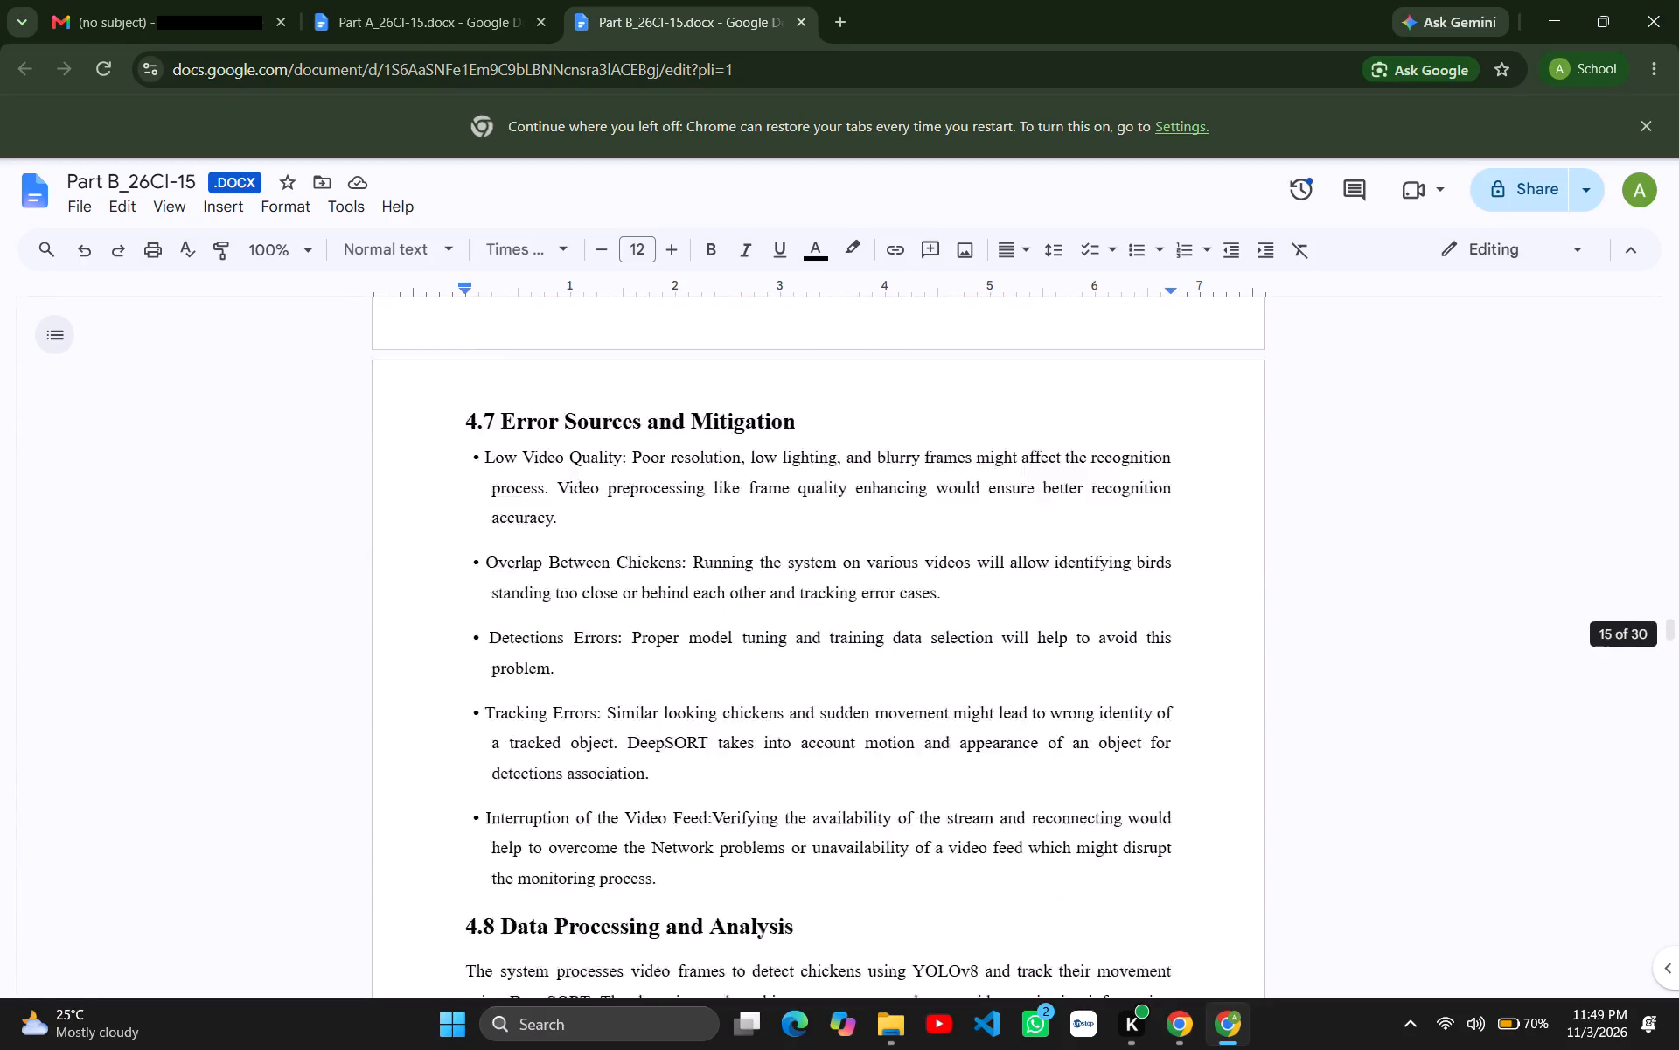
scroll(791, 720, up, 7)
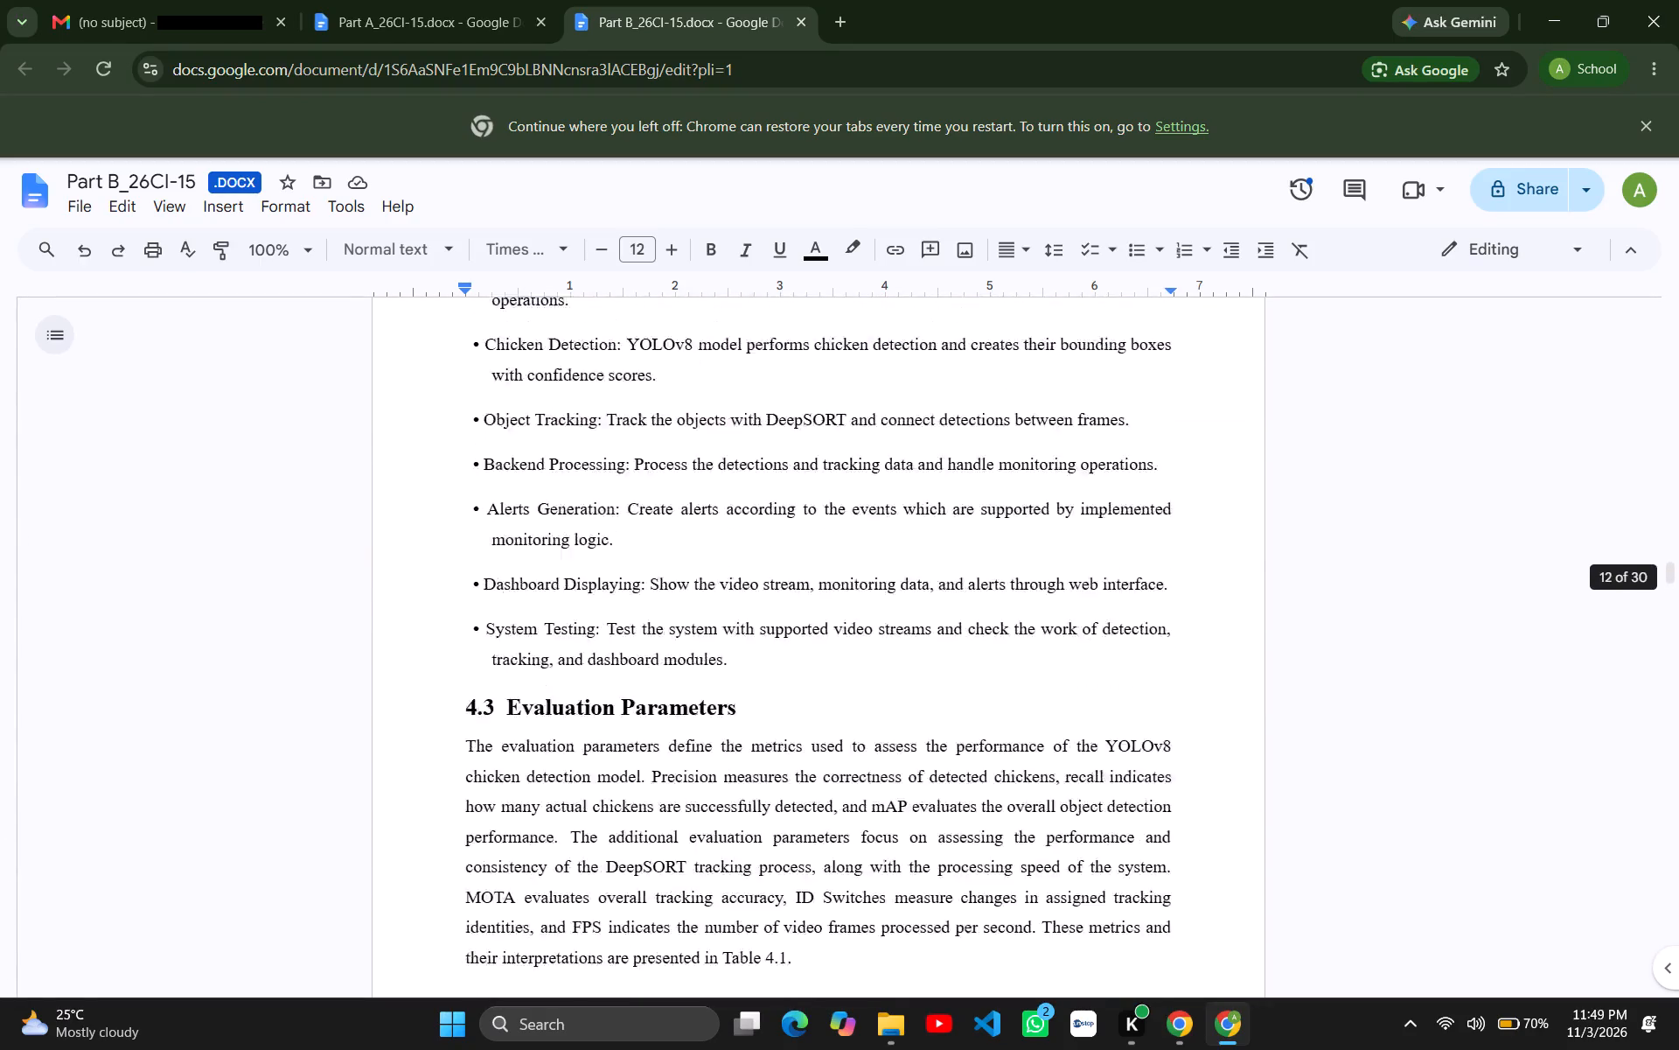
scroll(791, 720, up, 6)
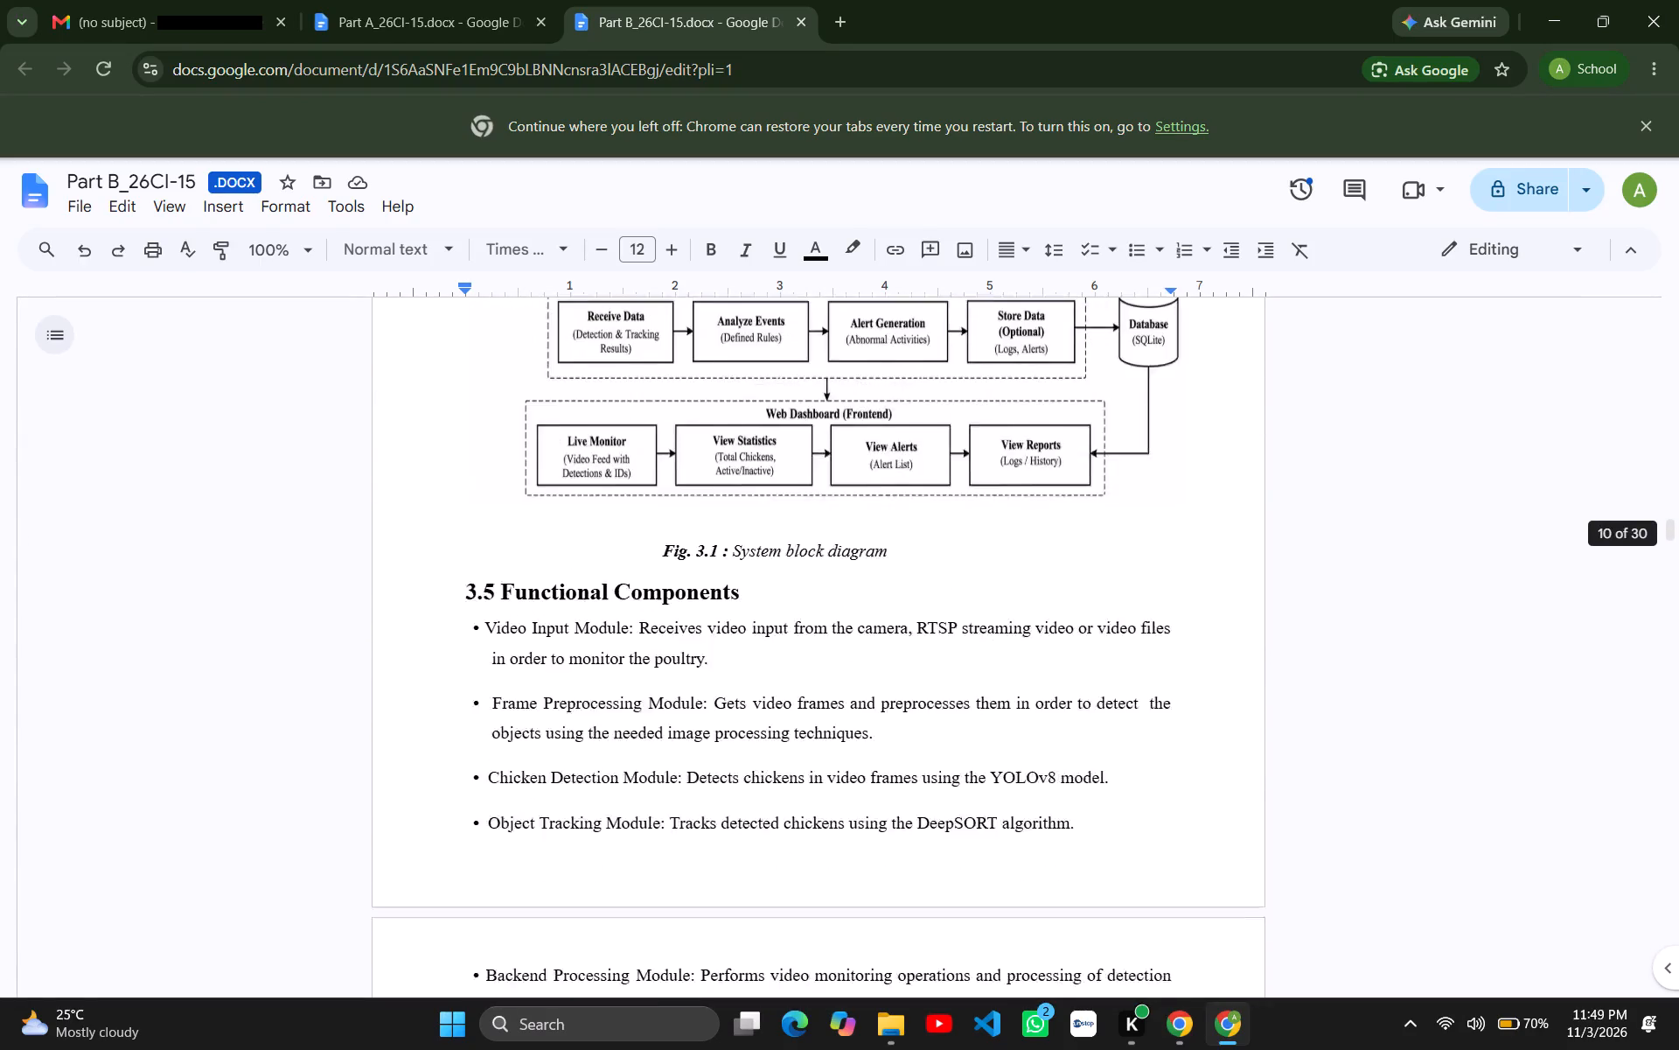
scroll(791, 720, up, 2)
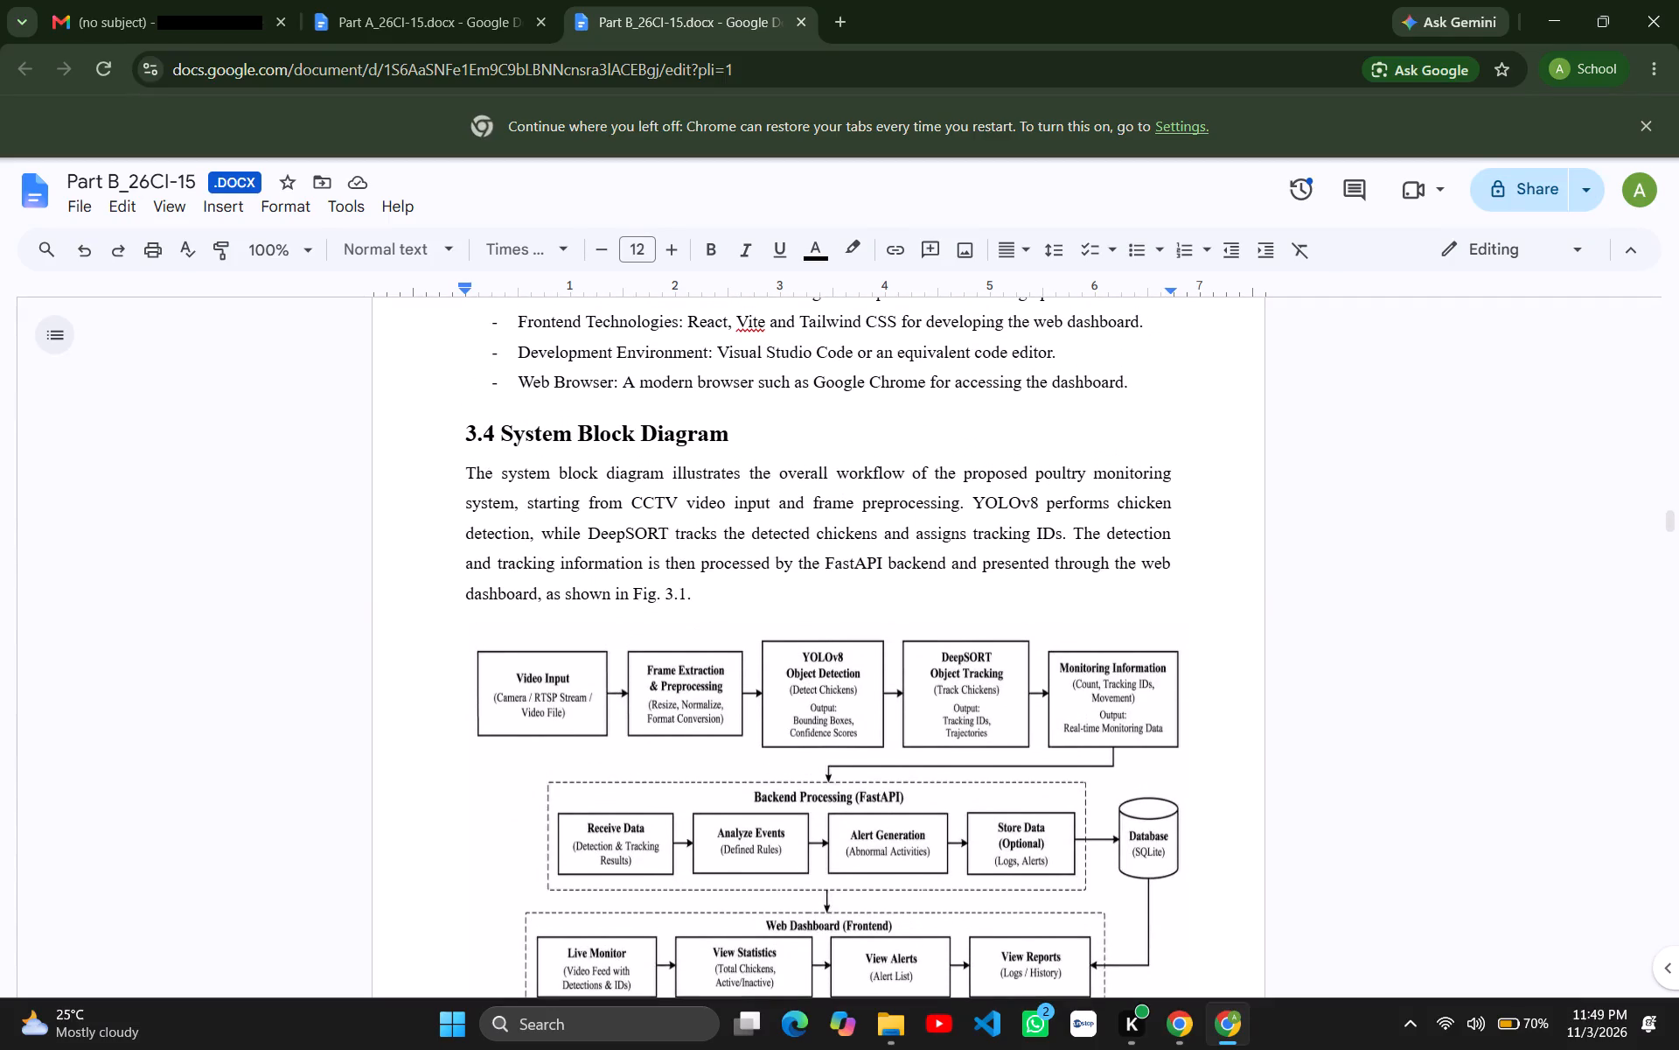
drag(636, 594, 679, 589)
drag(679, 589, 685, 594)
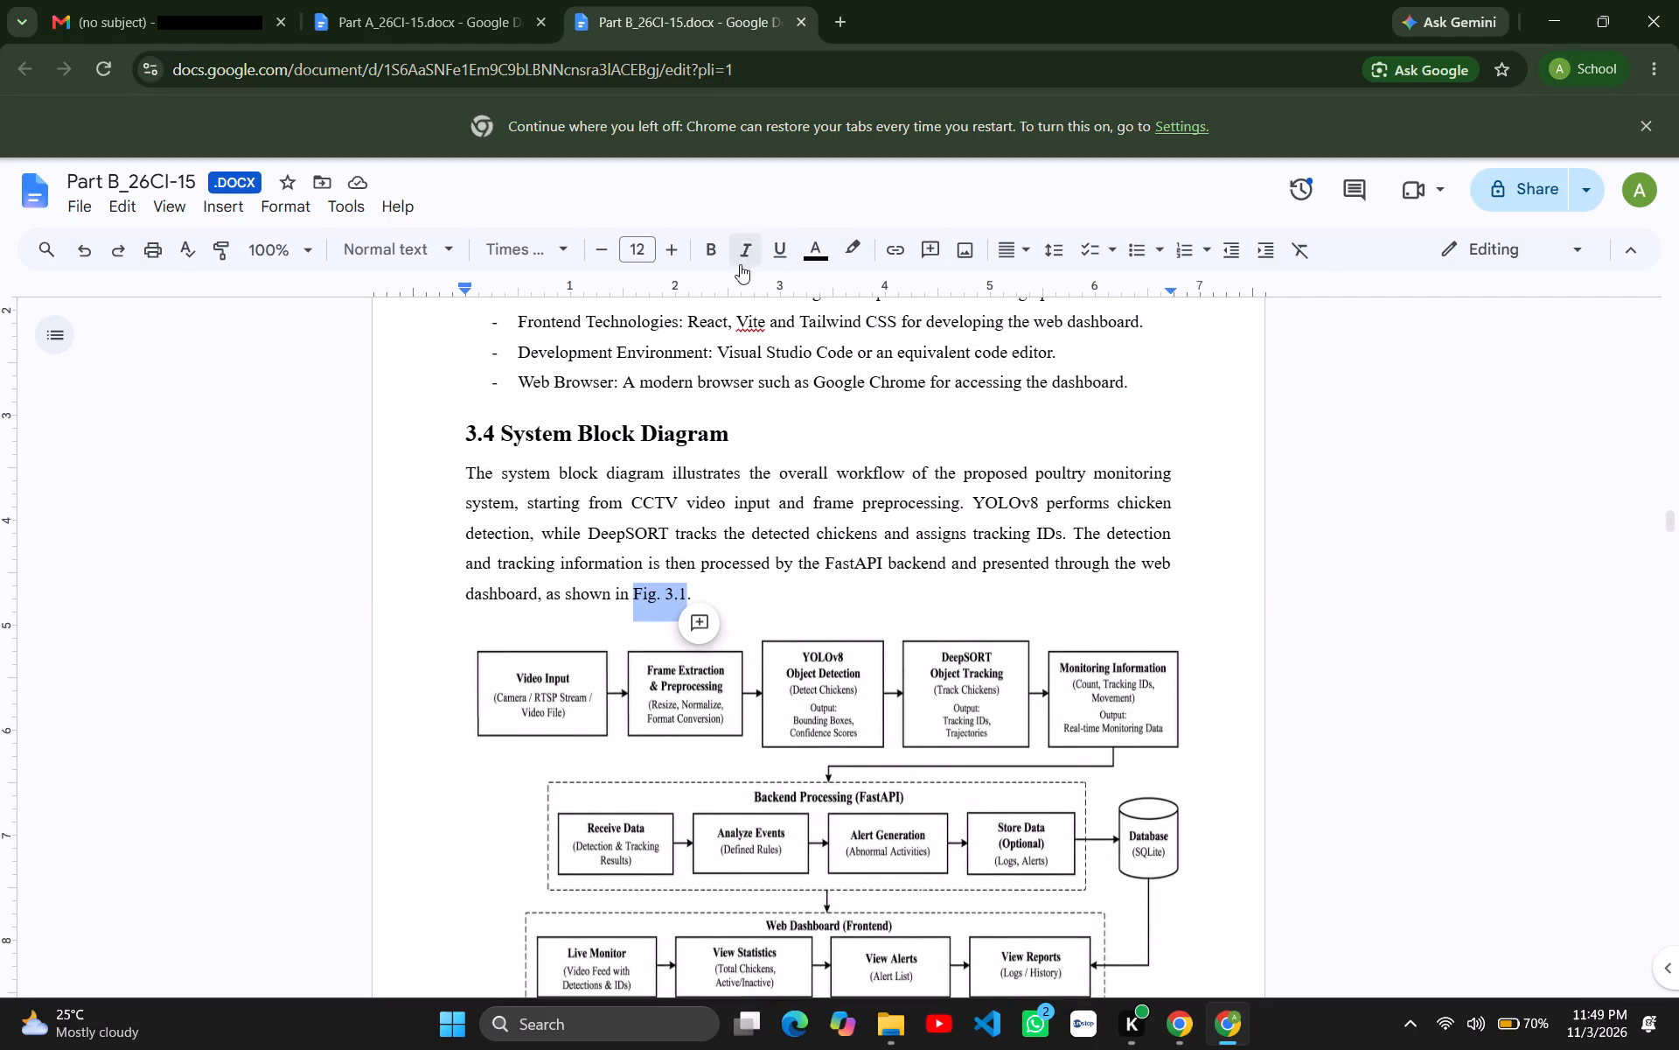
click(741, 258)
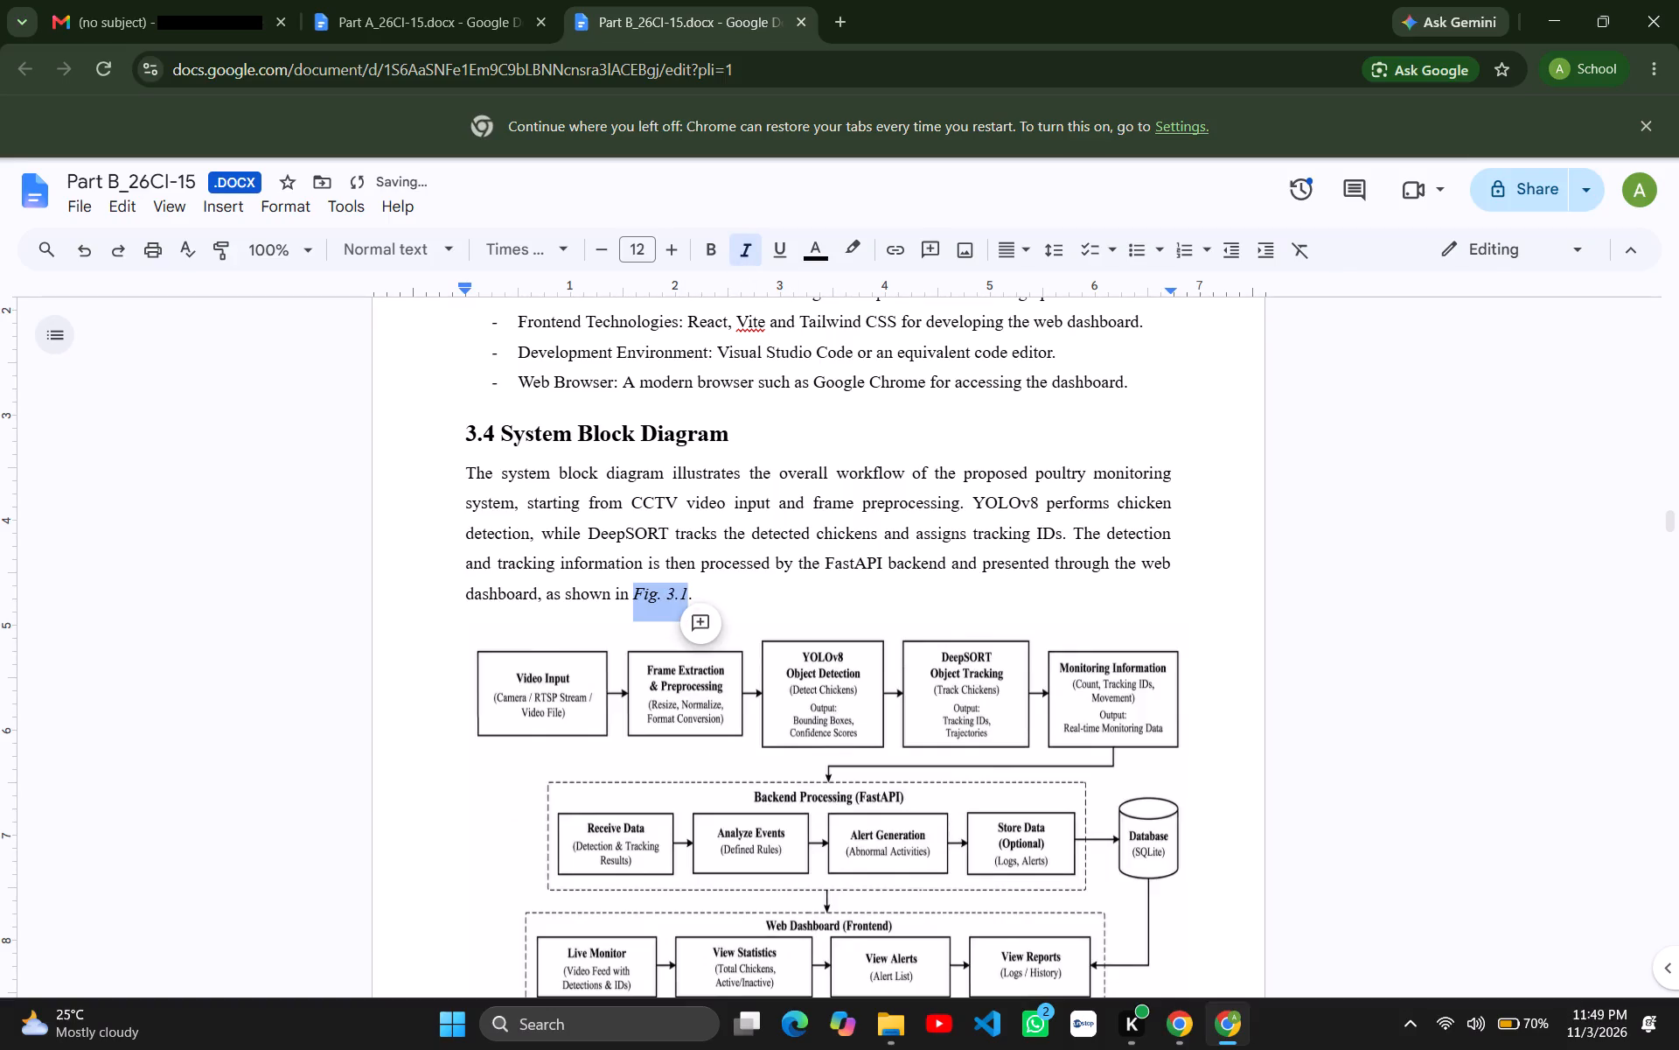
click(673, 586)
Make the "Fig. 3.1" reference at the end of the section 3.4 paragraph bold as well.
scroll(745, 729, down, 1)
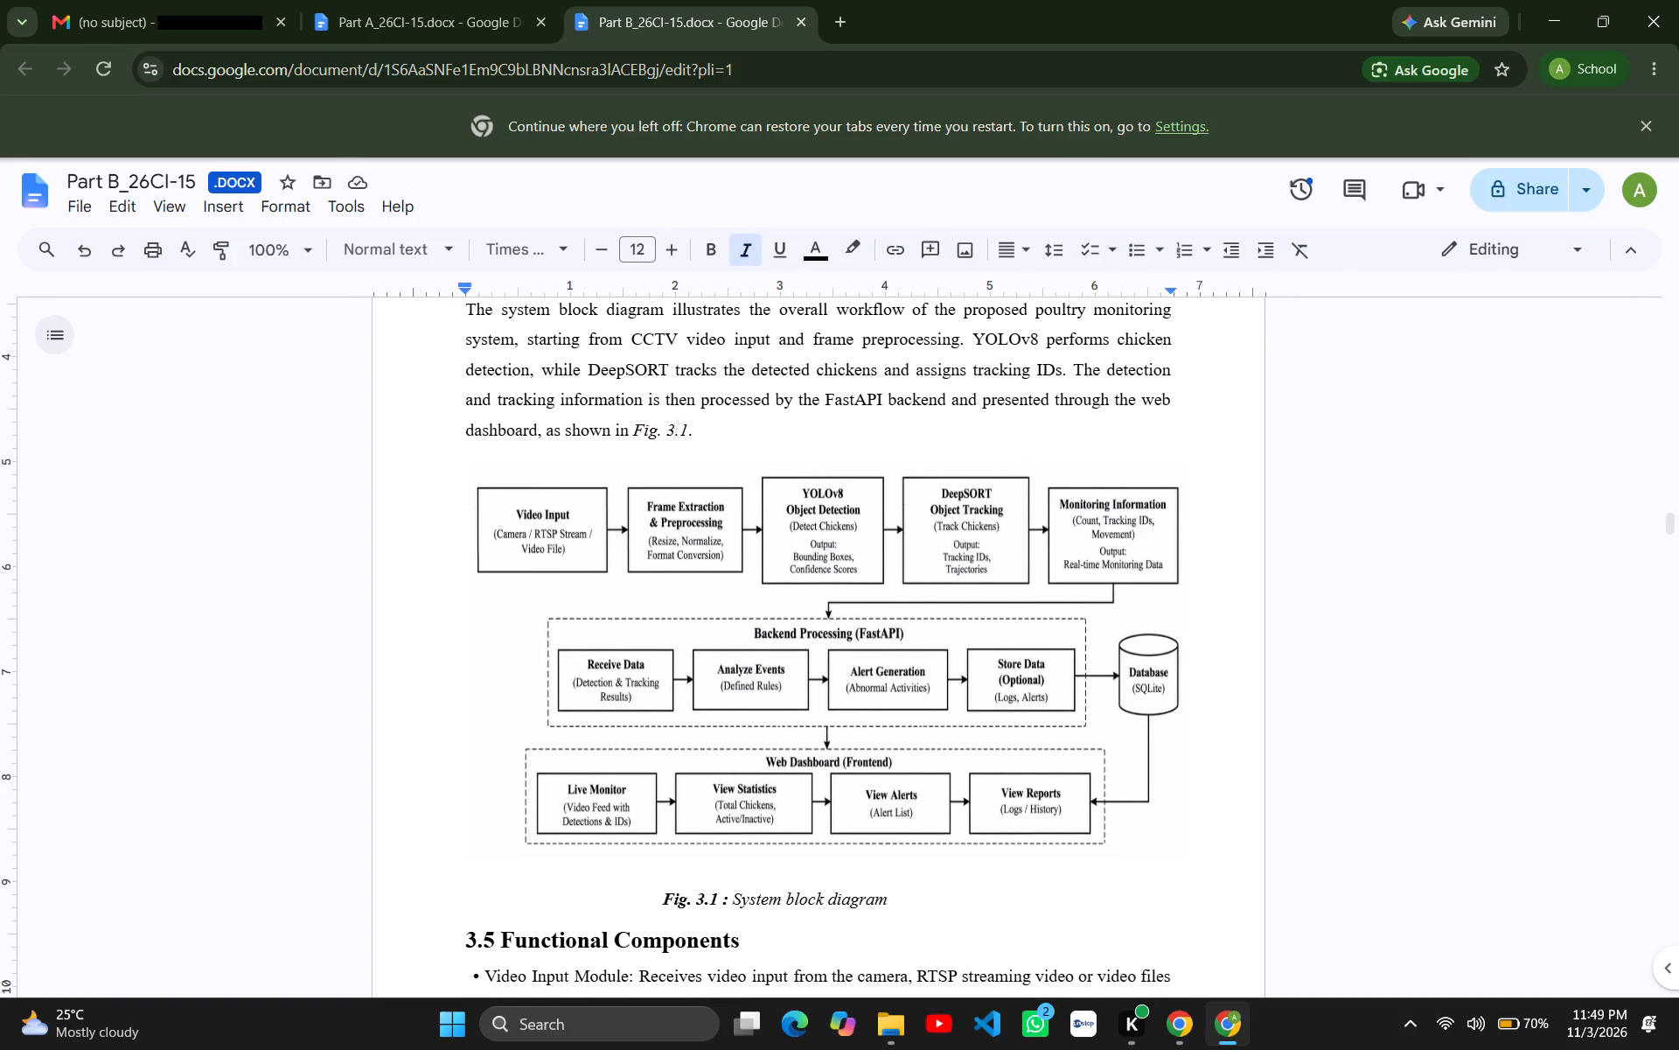
drag(632, 427, 686, 430)
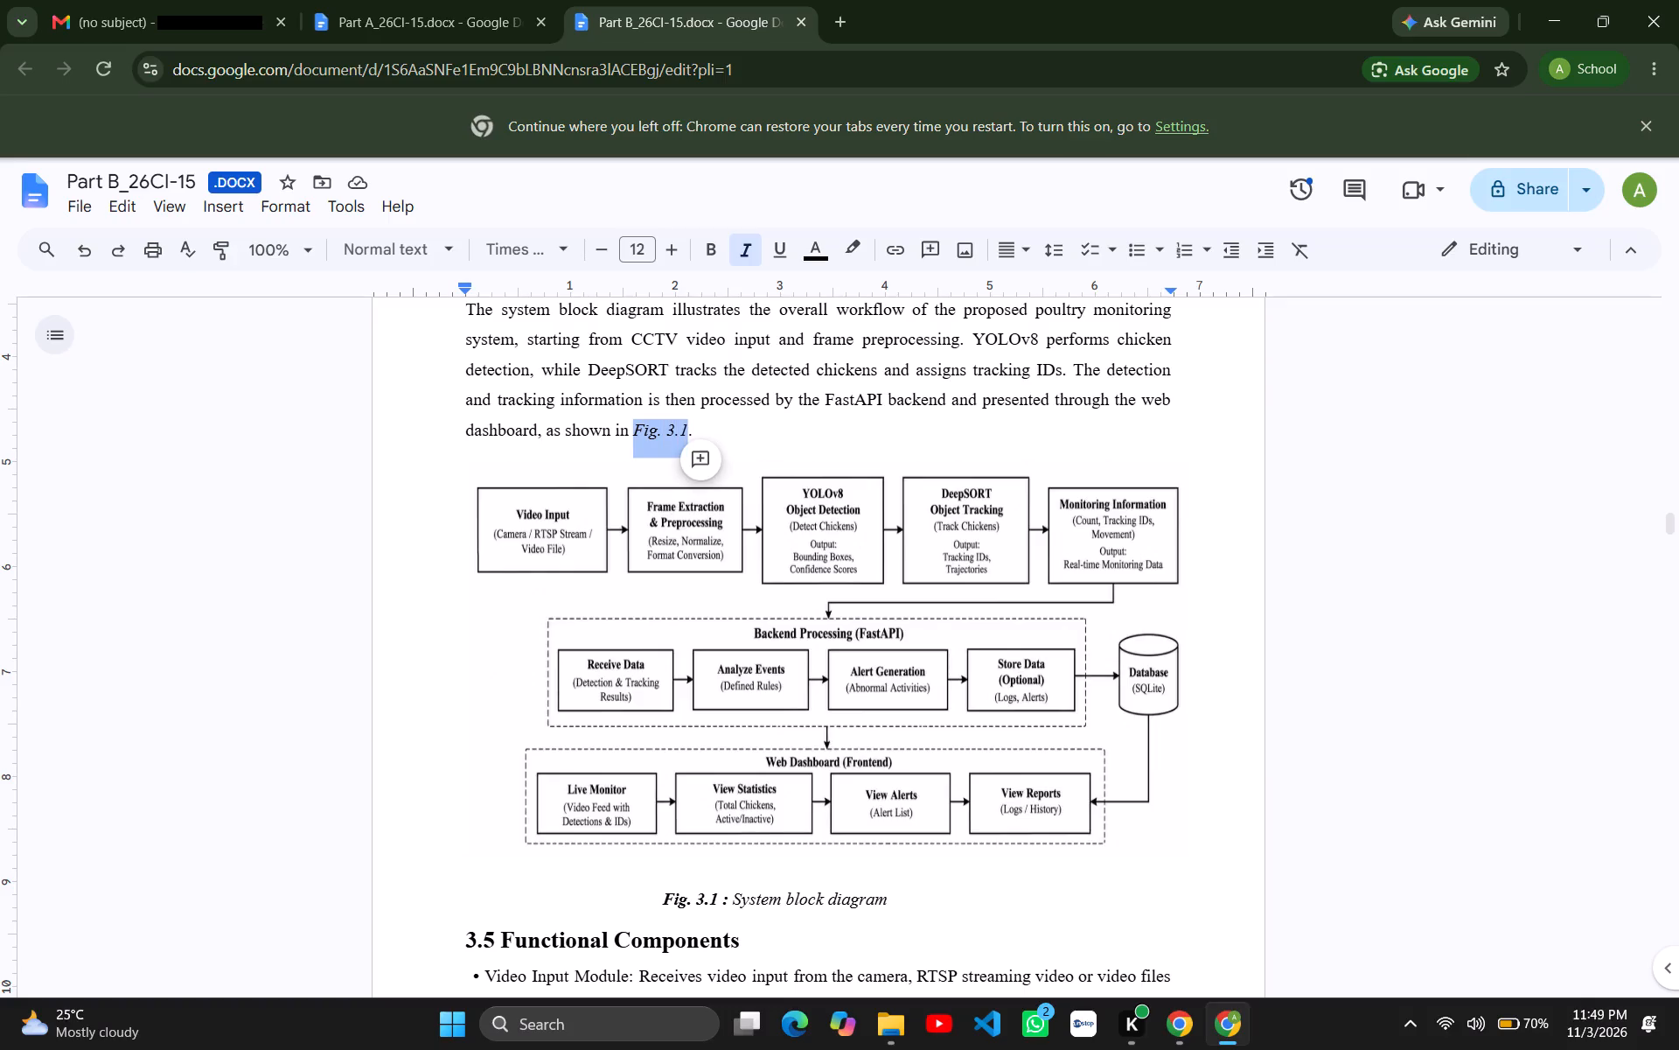
click(717, 248)
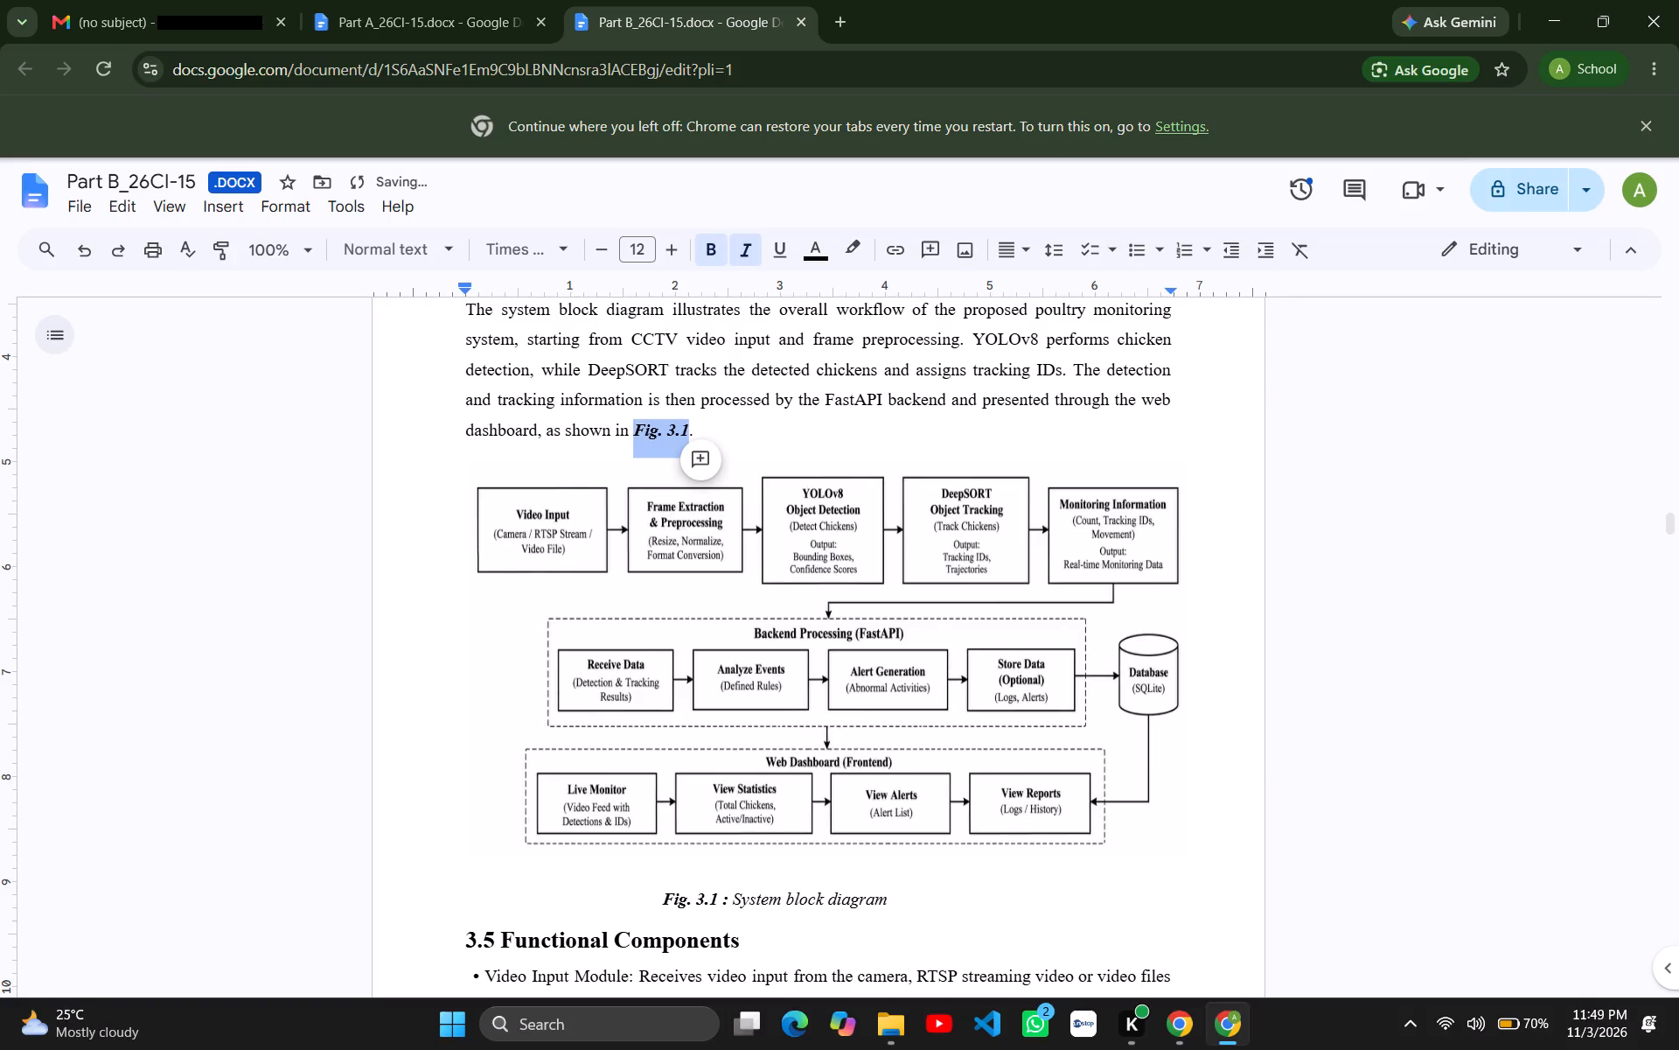
click(677, 430)
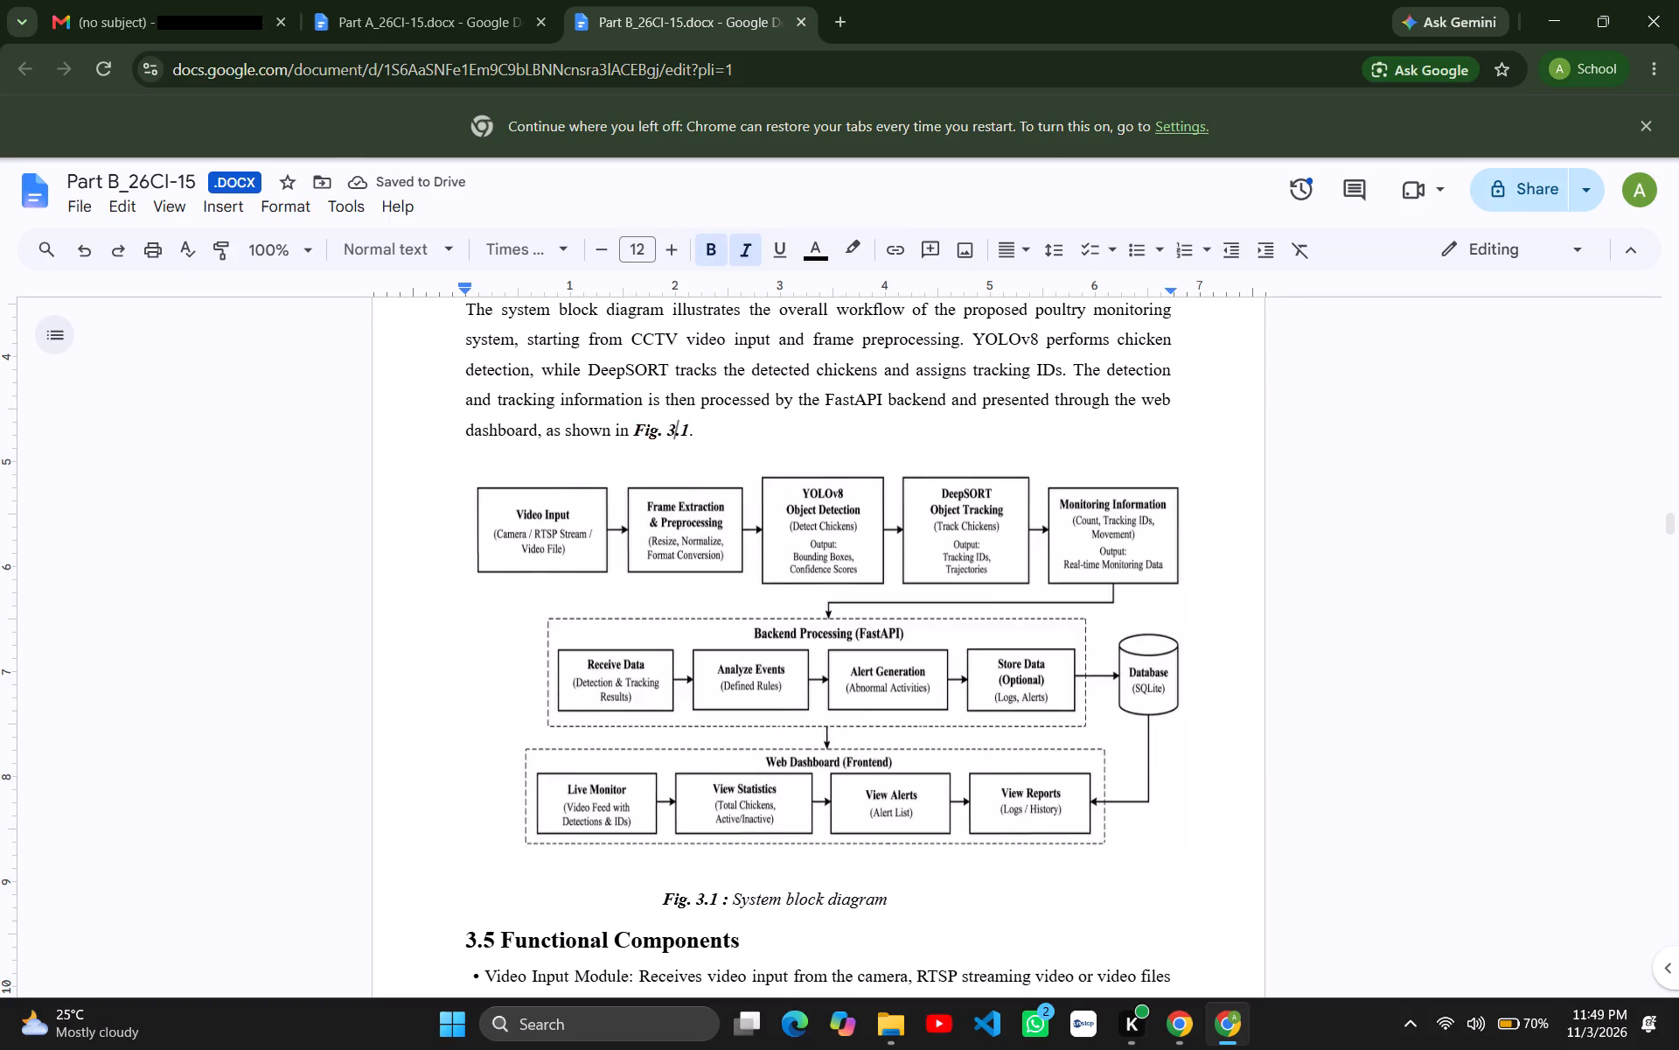
click(699, 430)
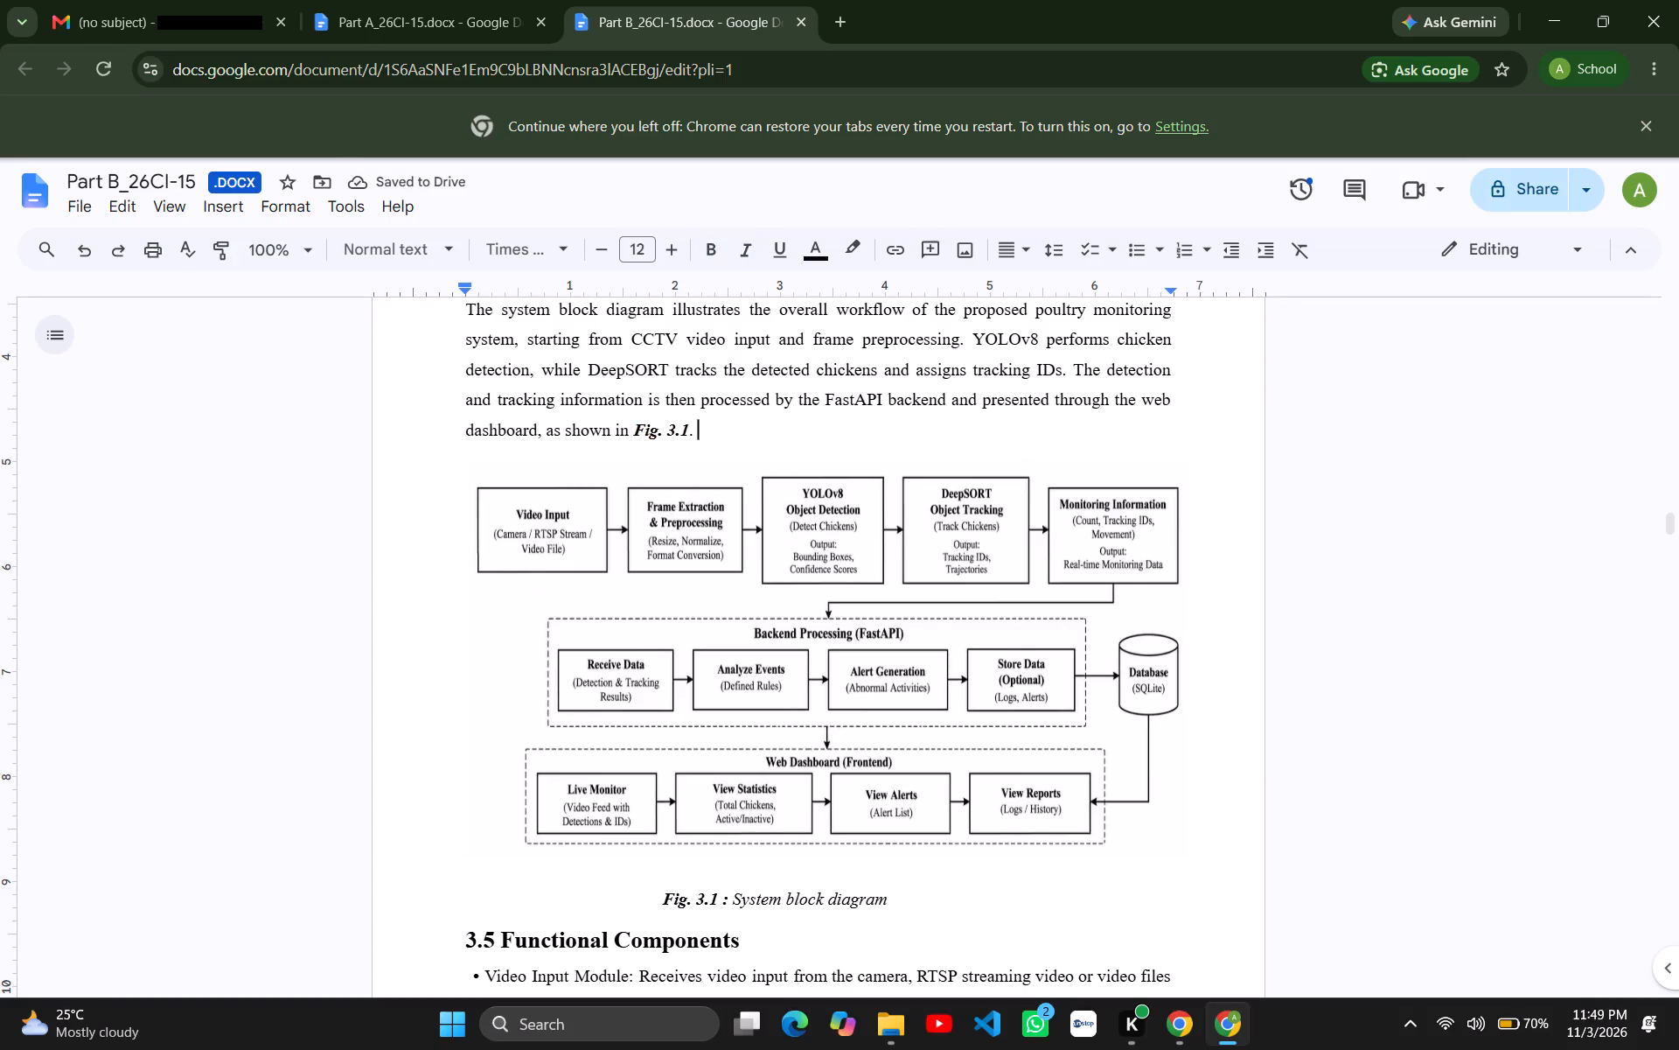
Examine the figure and table references and captions from section 3.4 to Table 4.2, and back to the start of Chapter 1.
scroll(713, 465, up, 2)
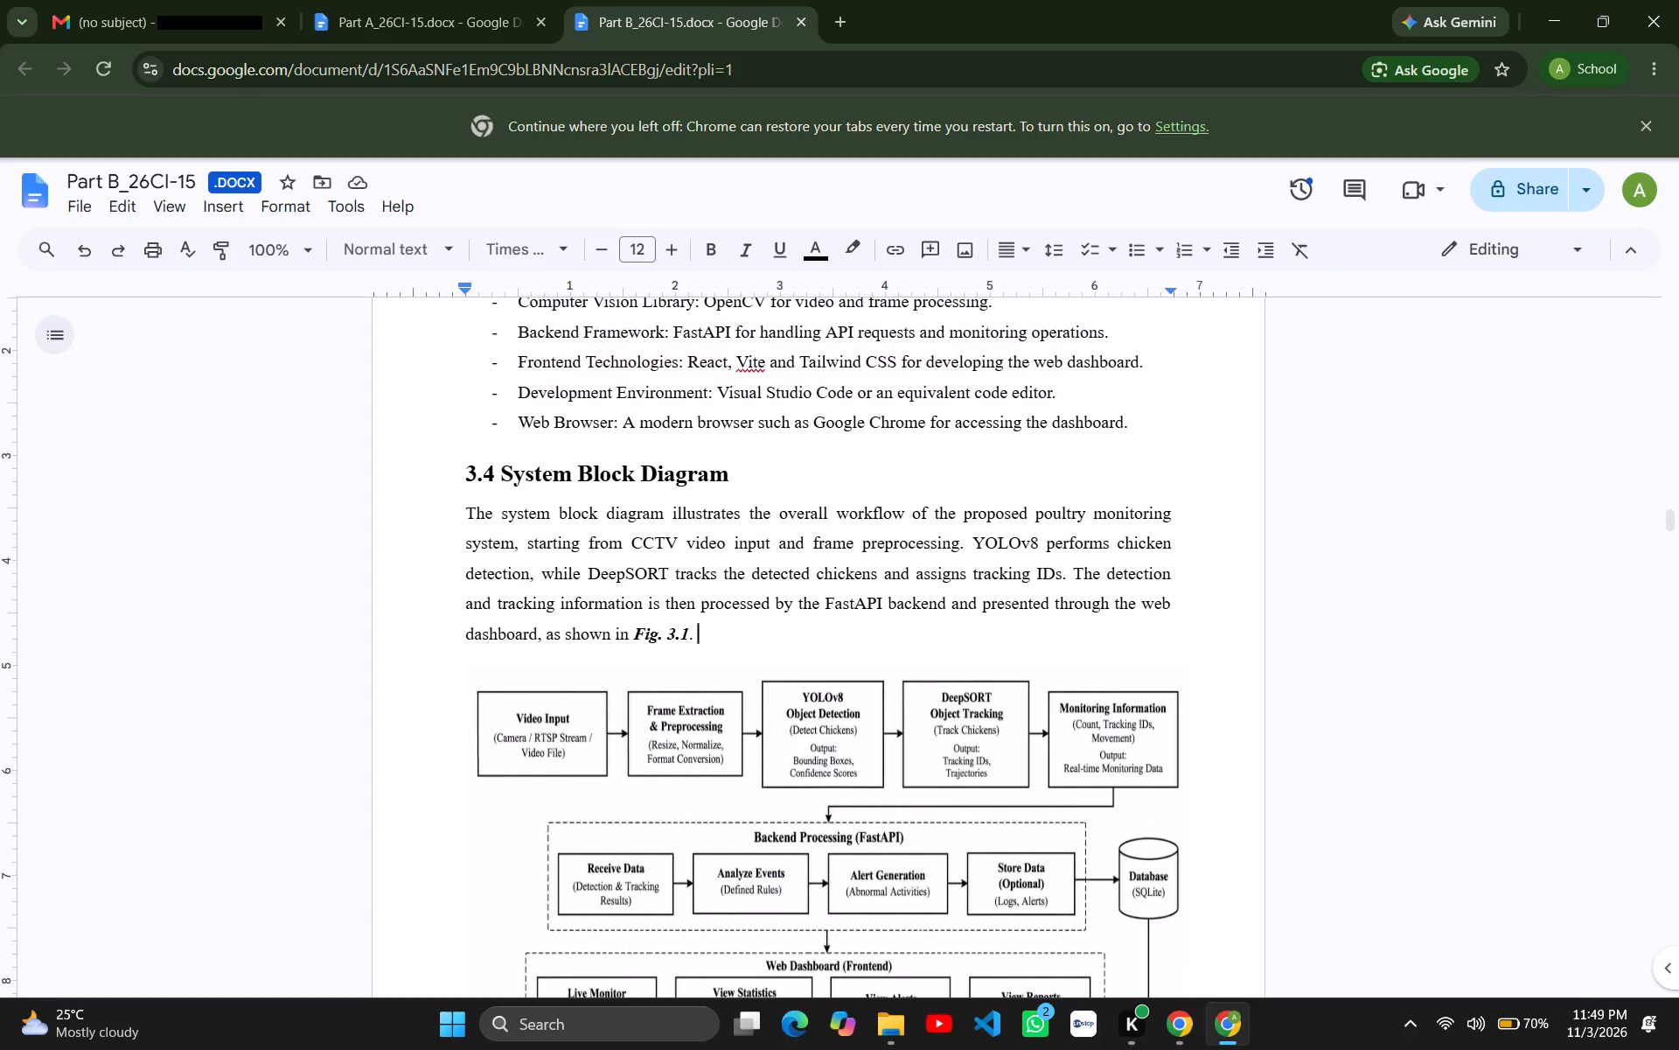
scroll(713, 465, down, 4)
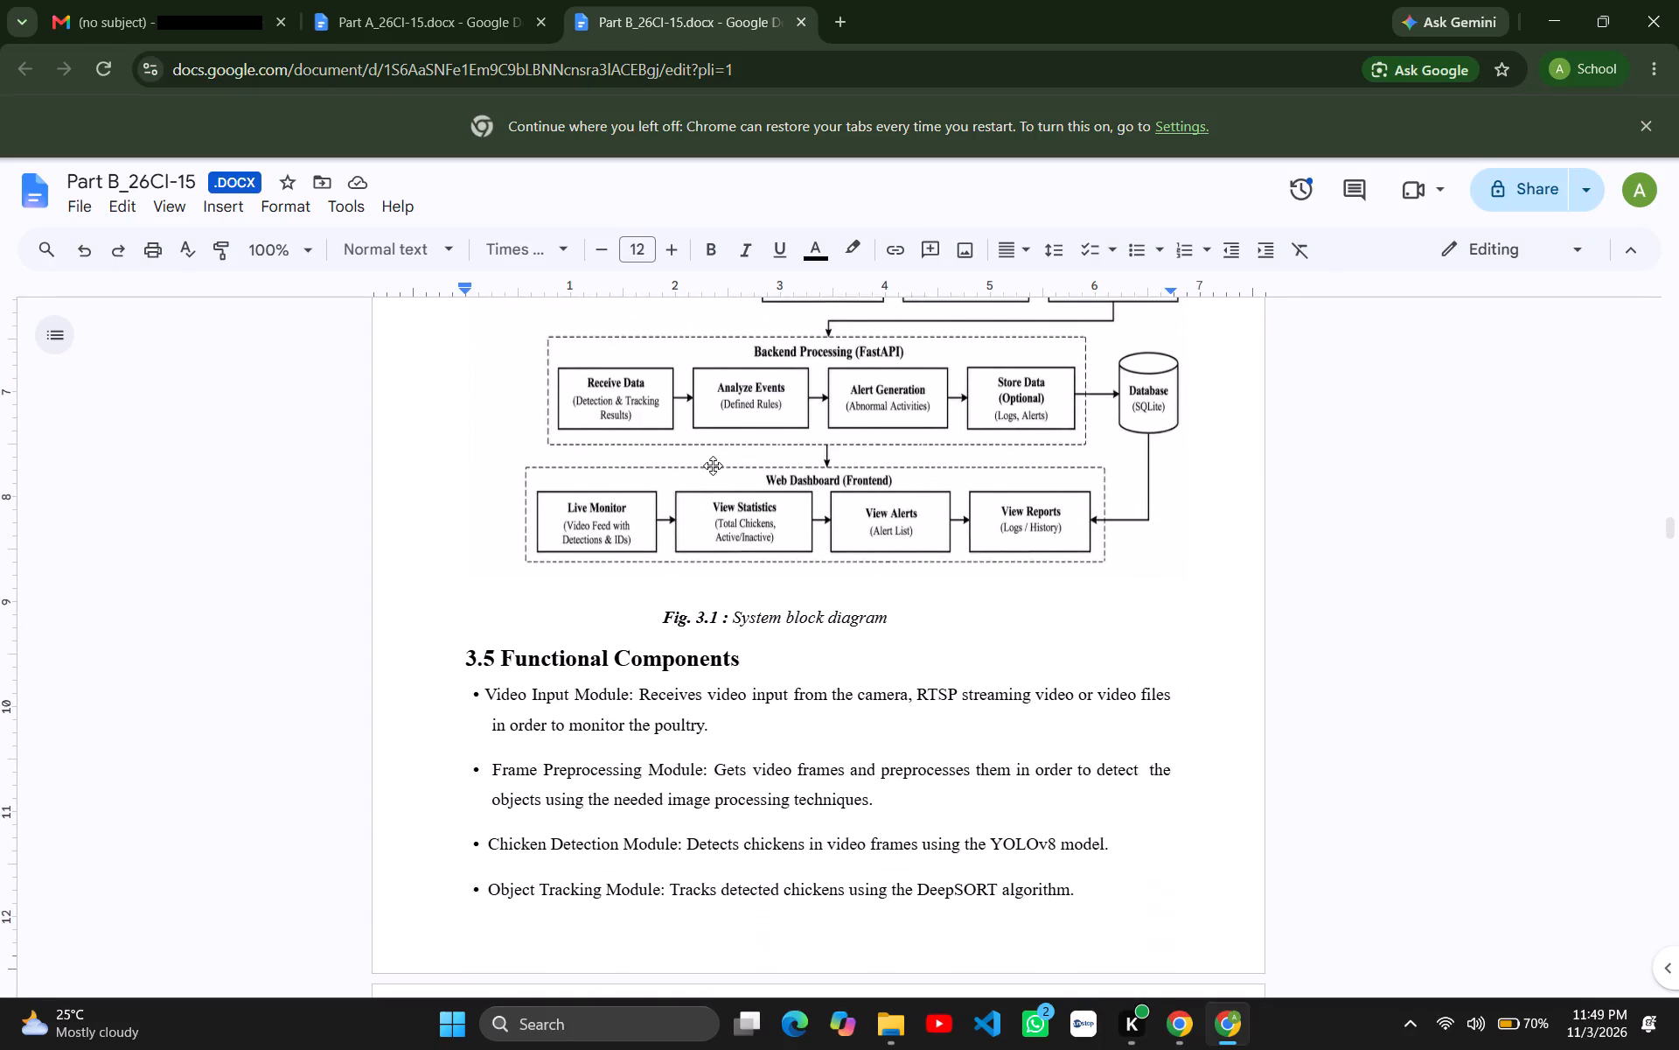
scroll(713, 465, down, 7)
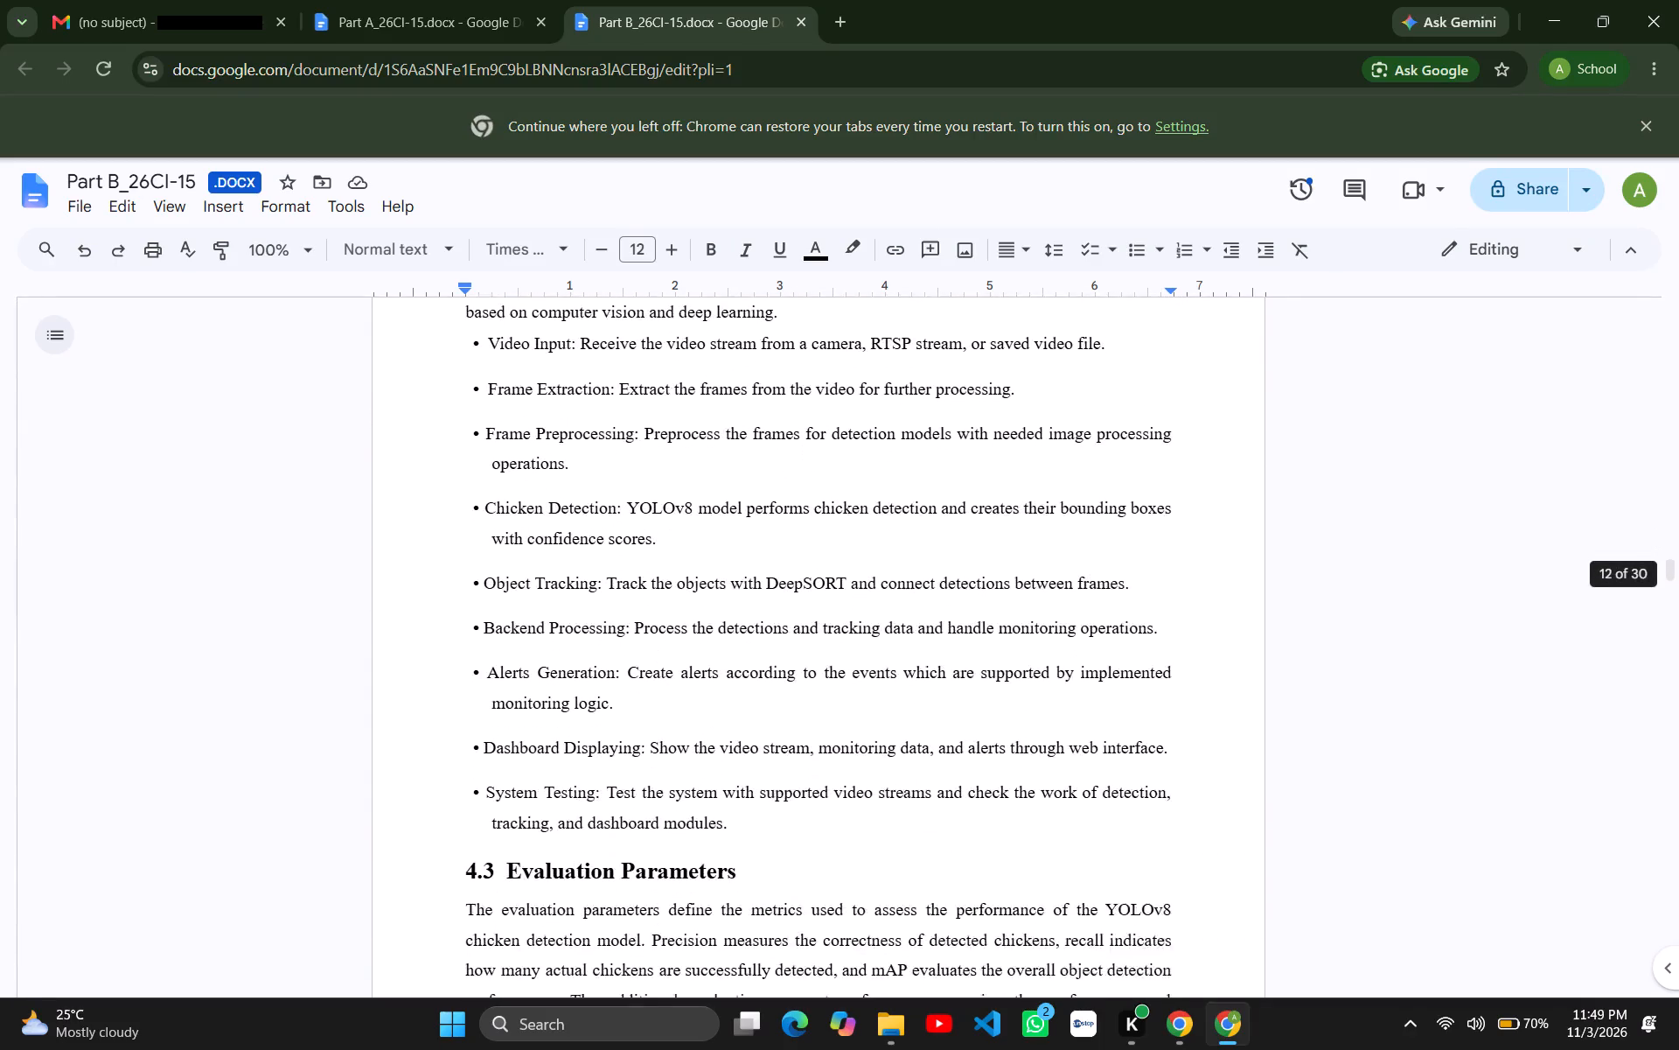
scroll(713, 465, down, 6)
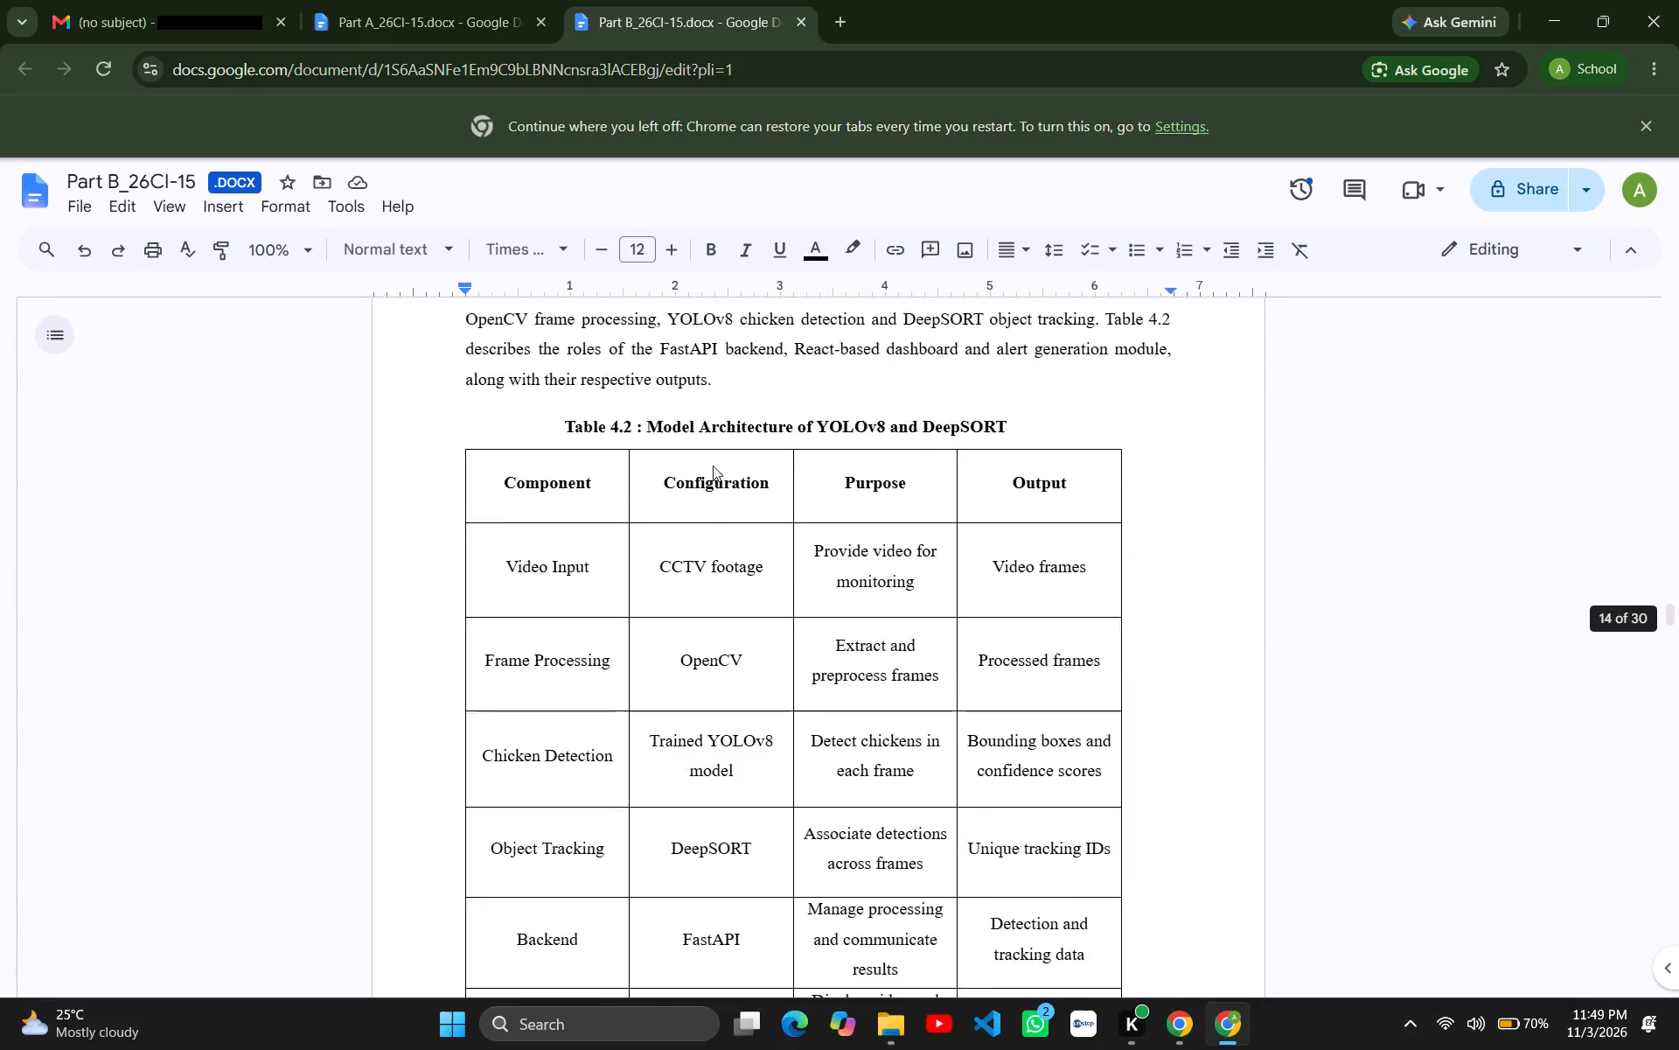
scroll(713, 465, up, 4)
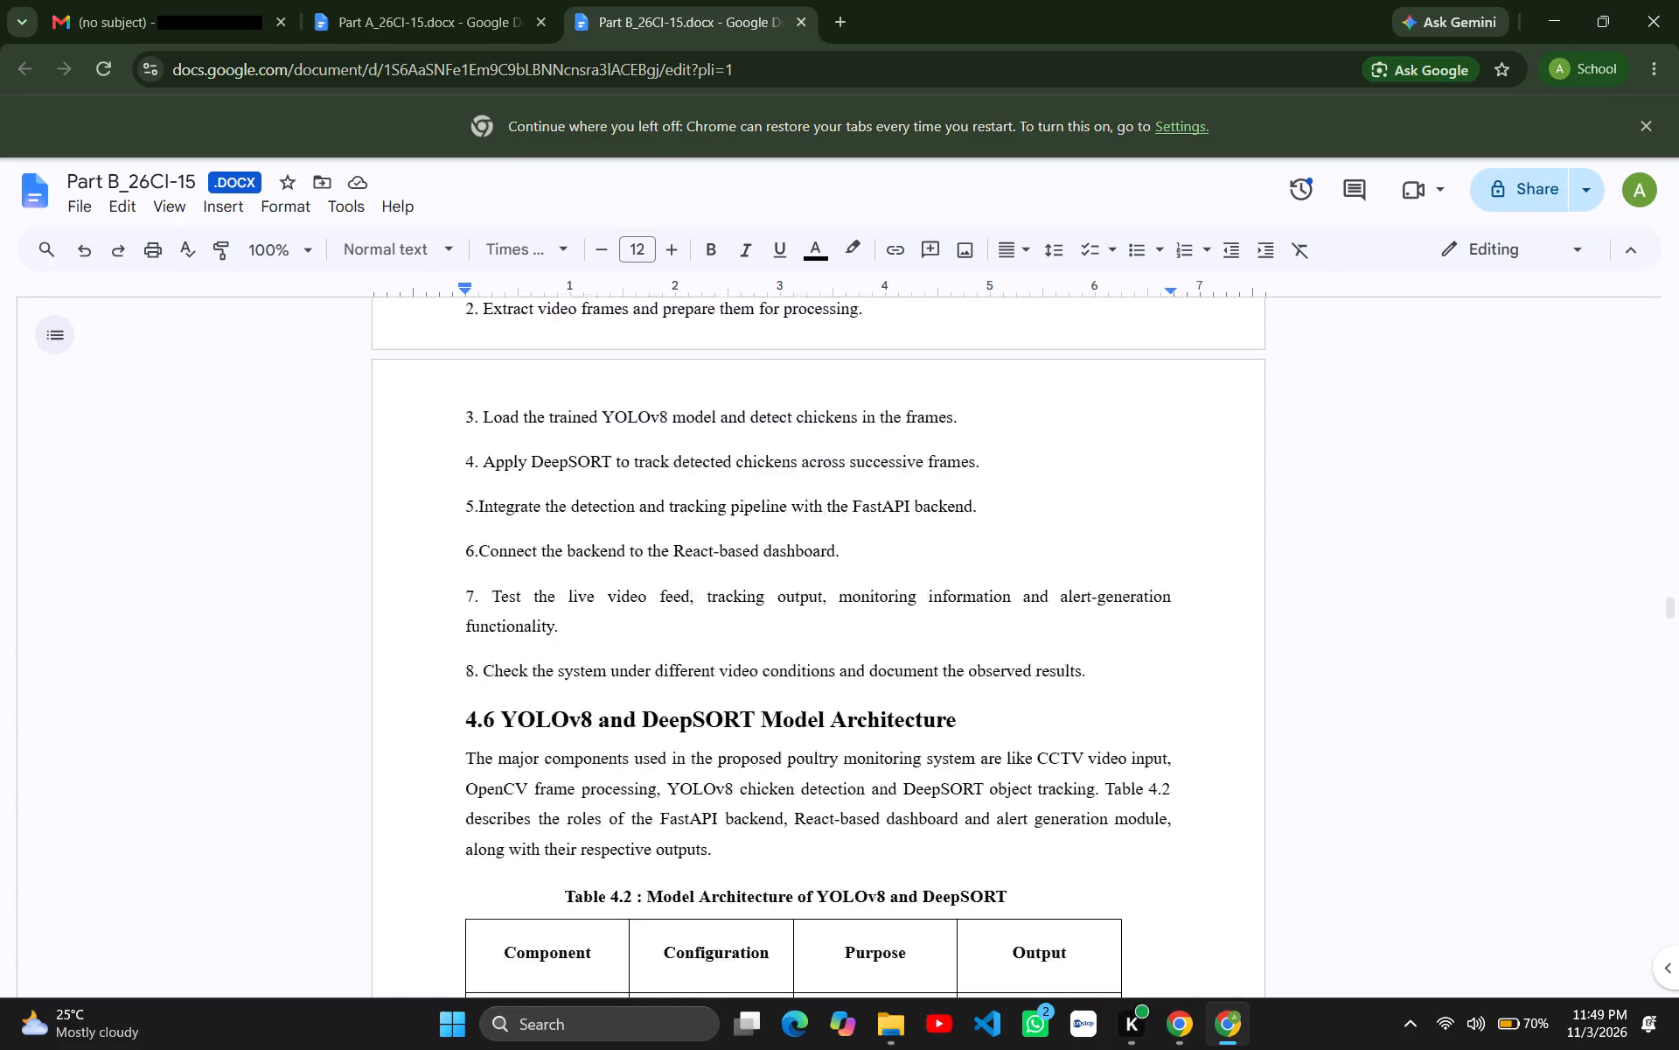
scroll(713, 465, up, 7)
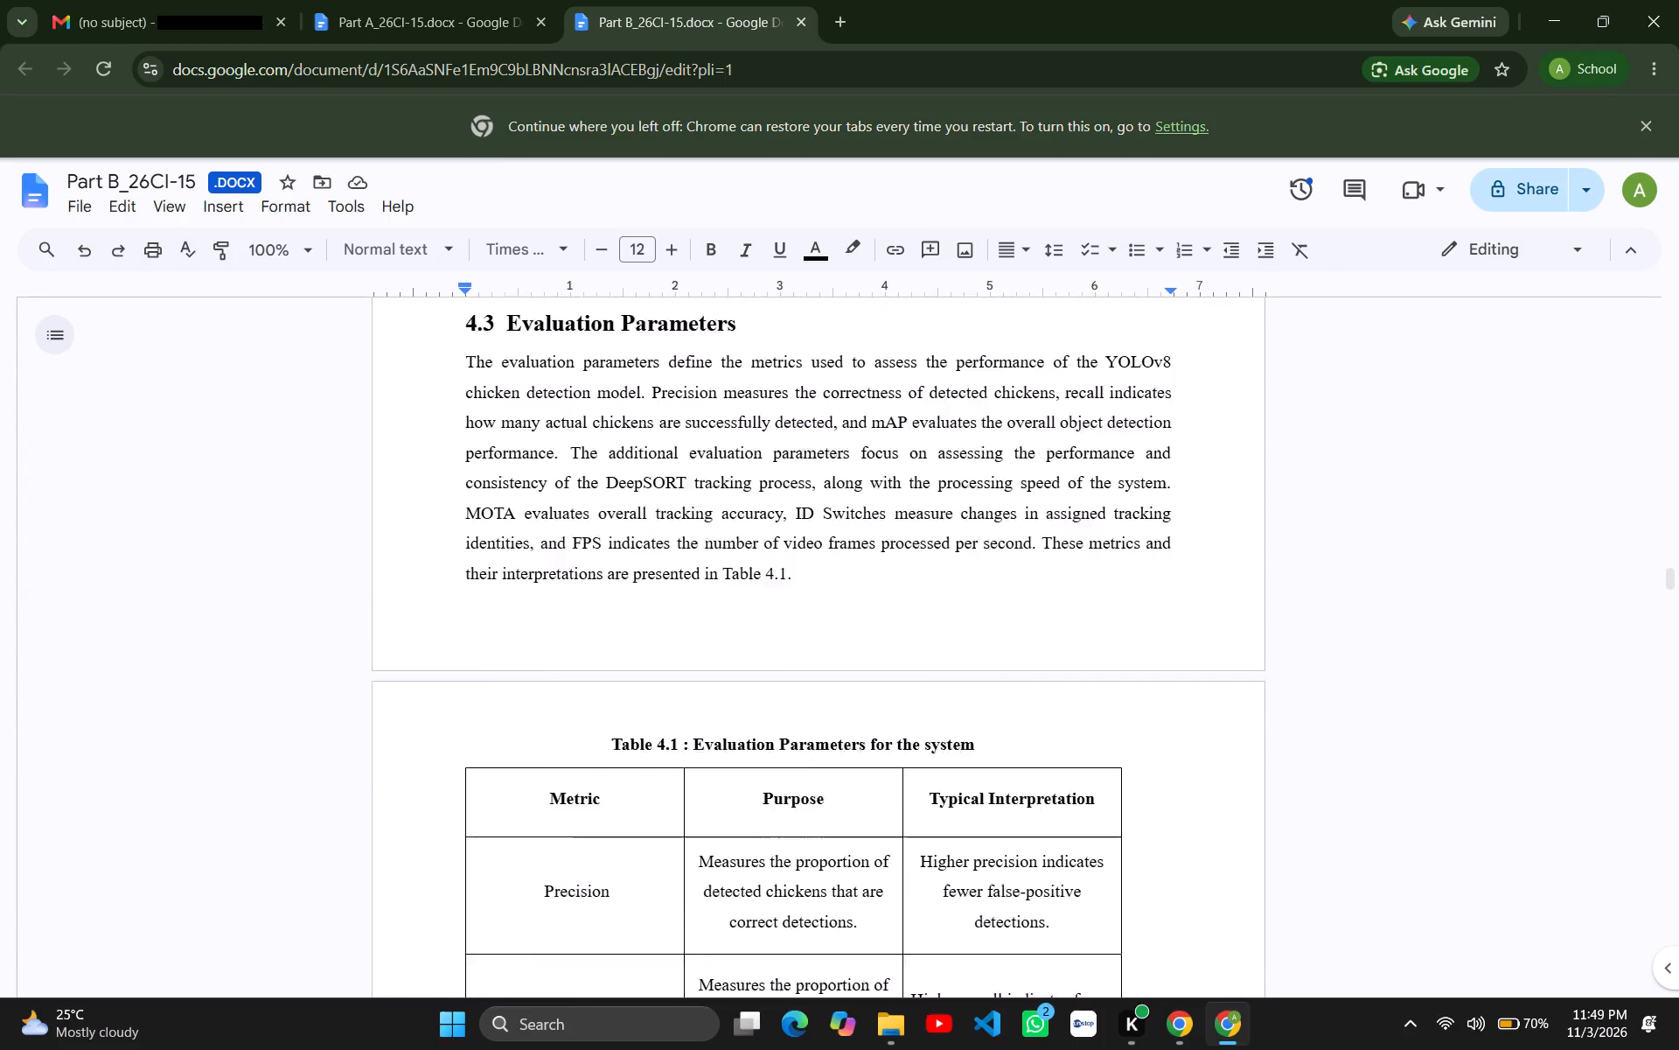
scroll(713, 465, up, 18)
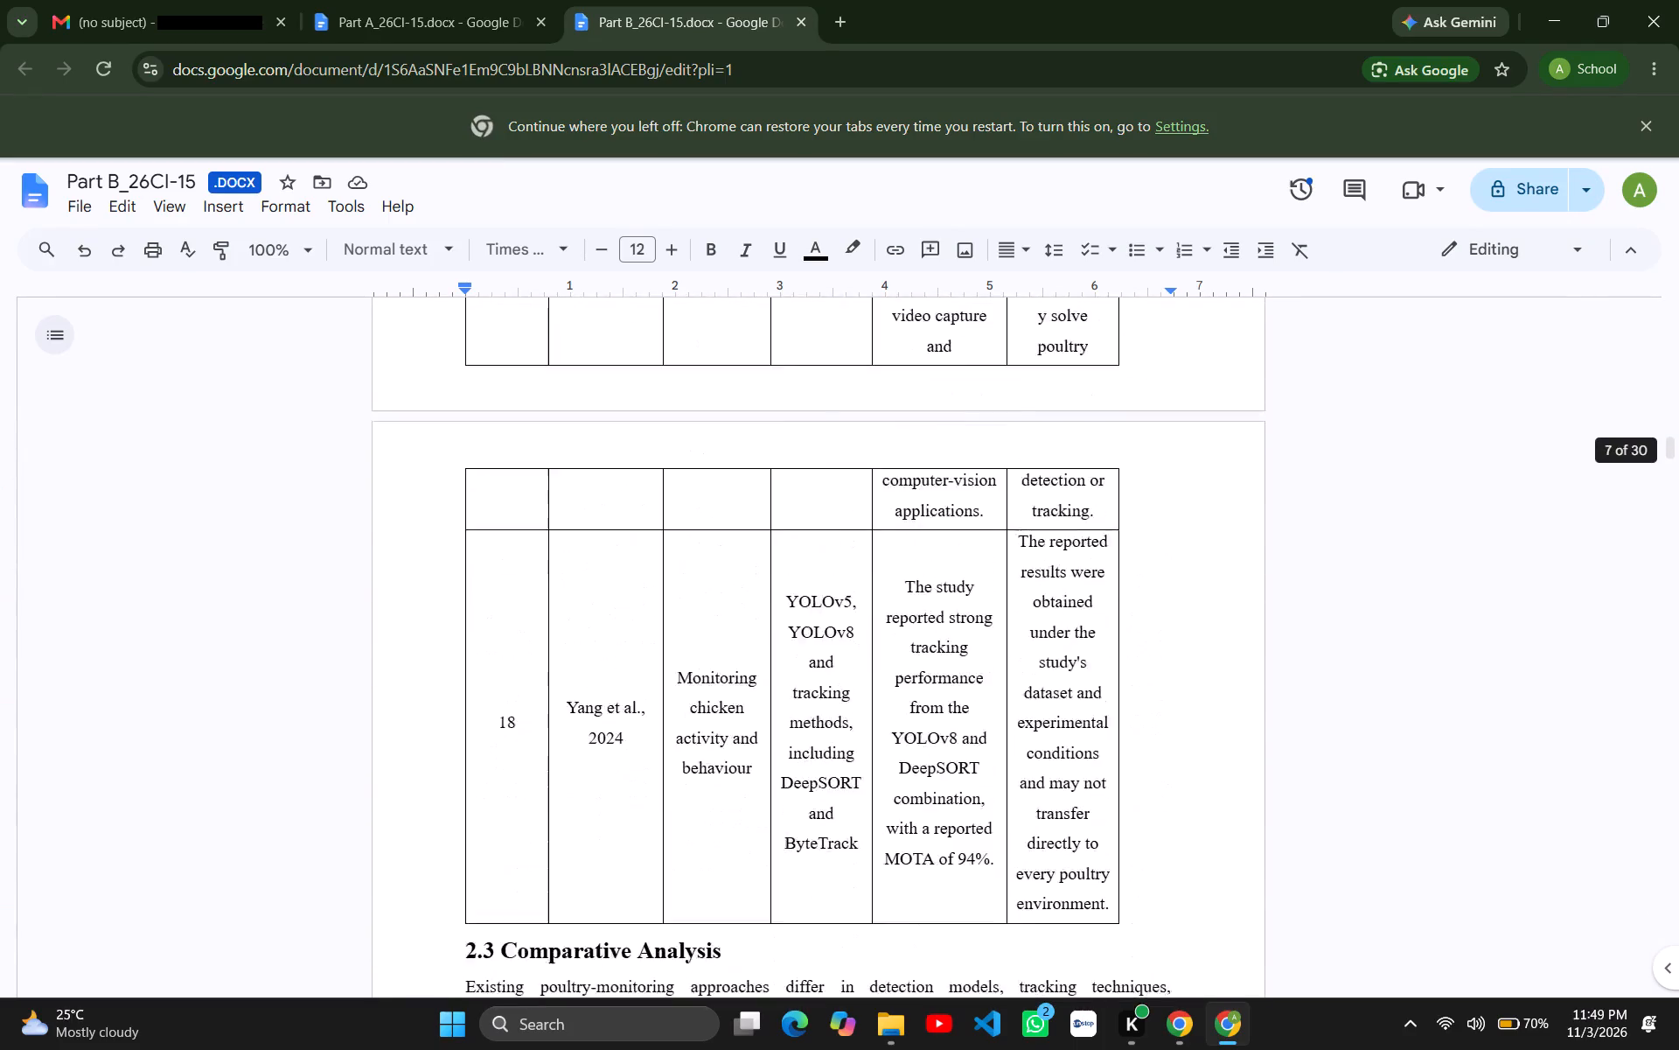
scroll(713, 465, up, 12)
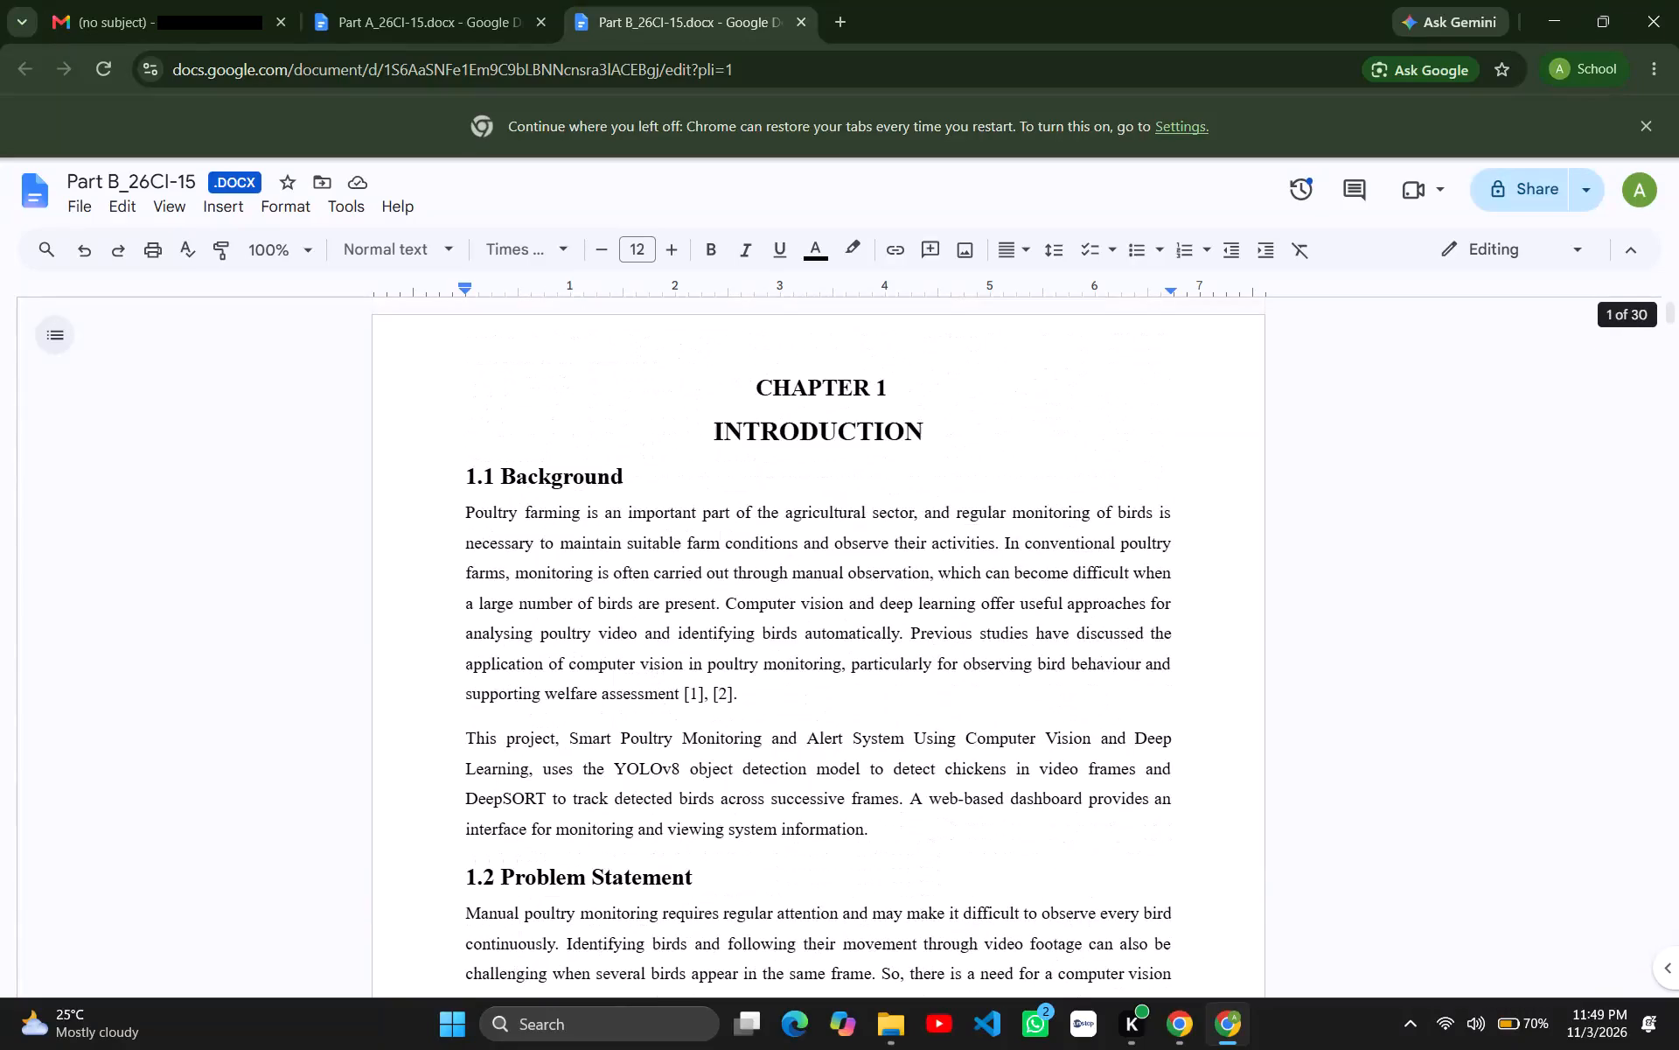
scroll(713, 465, up, 1)
Make the "Table 2.1" reference in the section 2.2 Review of Existing Work paragraph bold.
scroll(704, 677, down, 3)
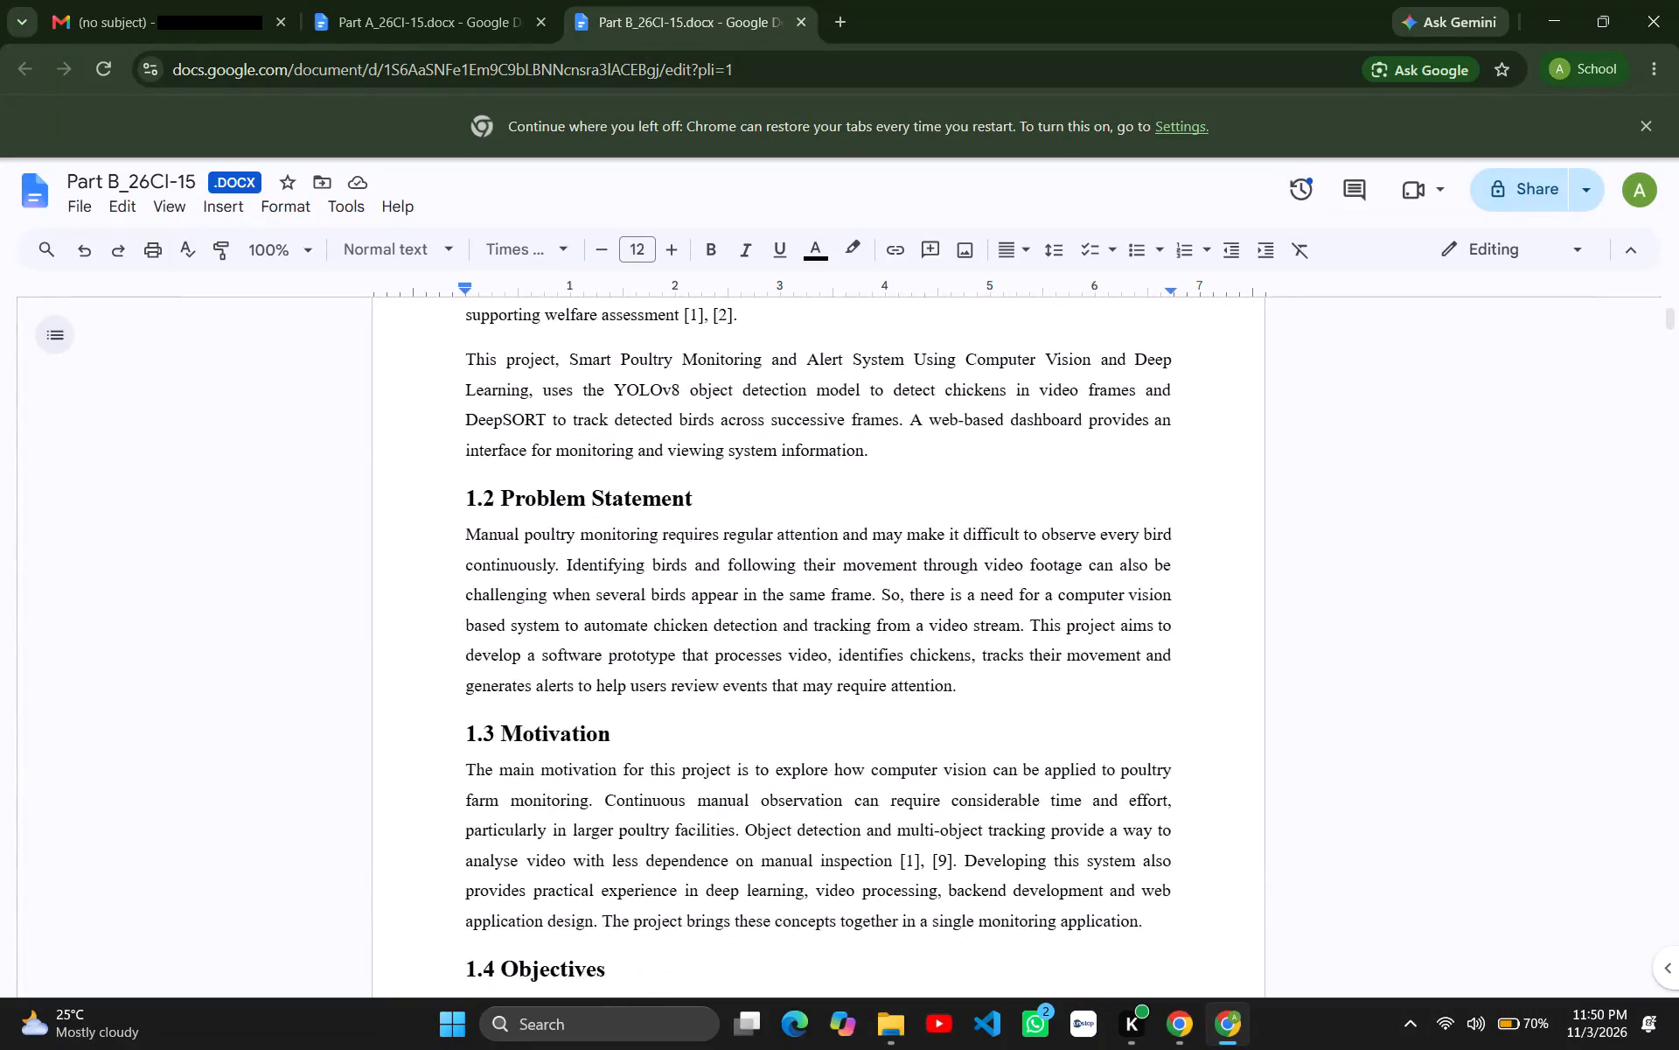
scroll(704, 677, down, 2)
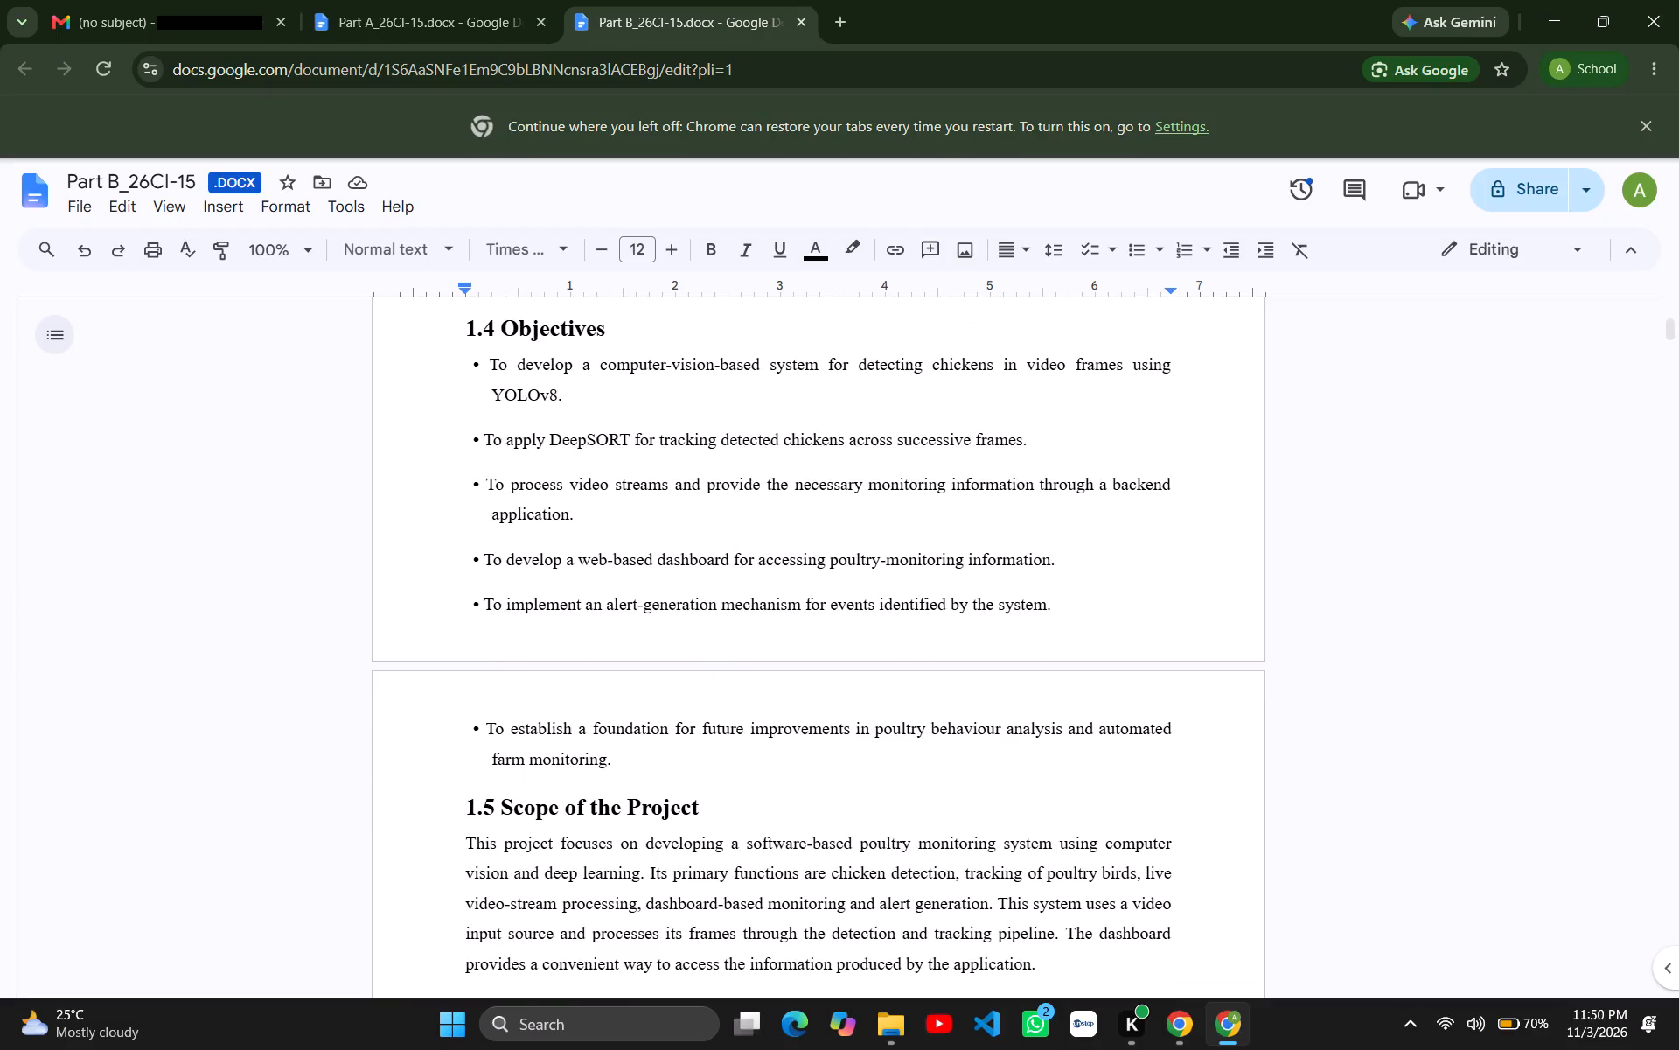
scroll(704, 677, down, 2)
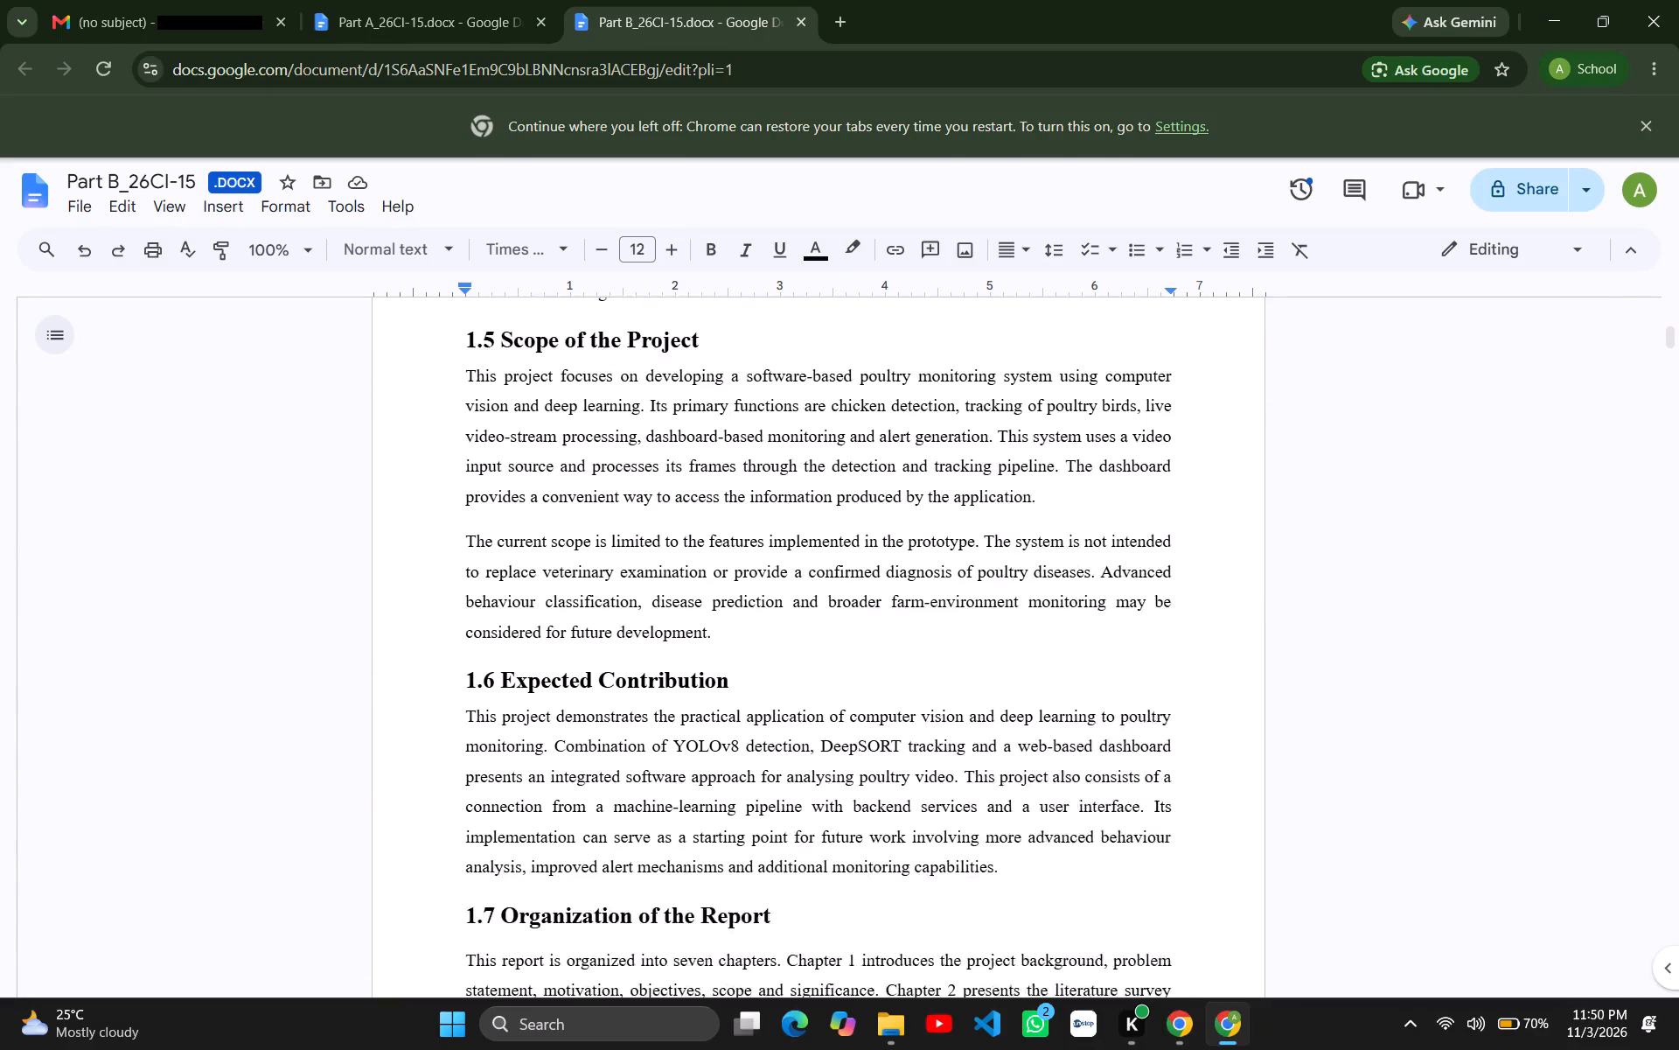
scroll(704, 677, down, 1)
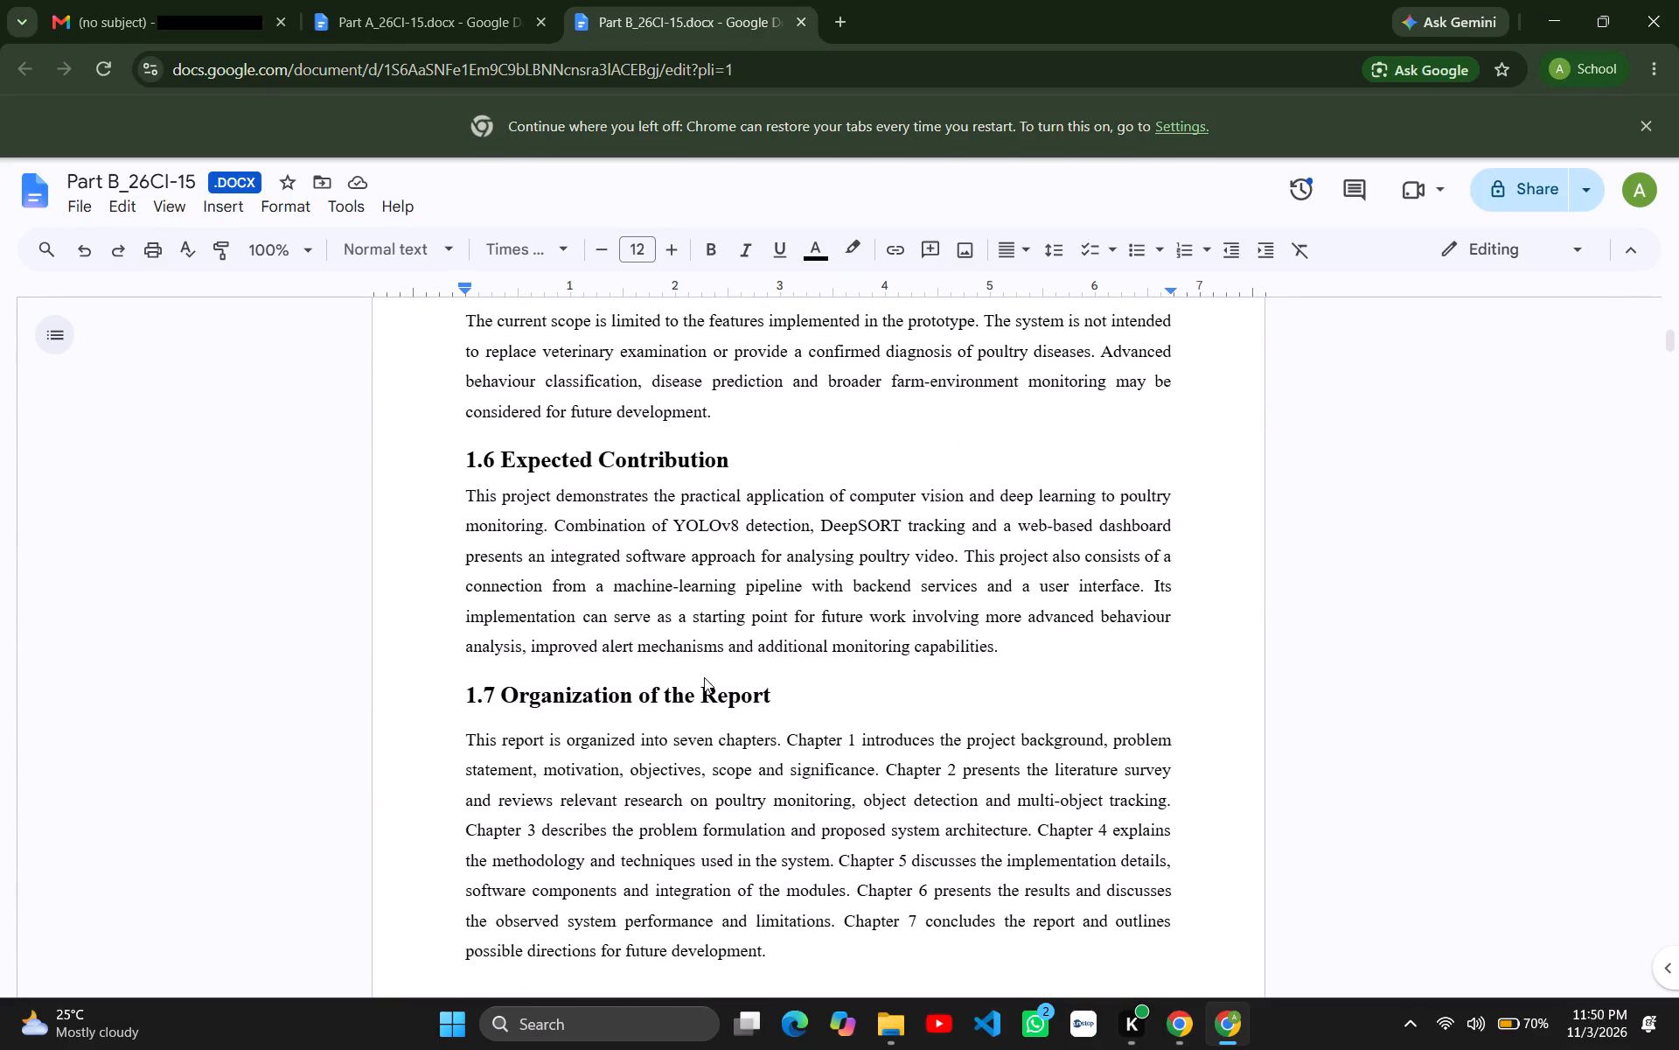
scroll(704, 677, down, 3)
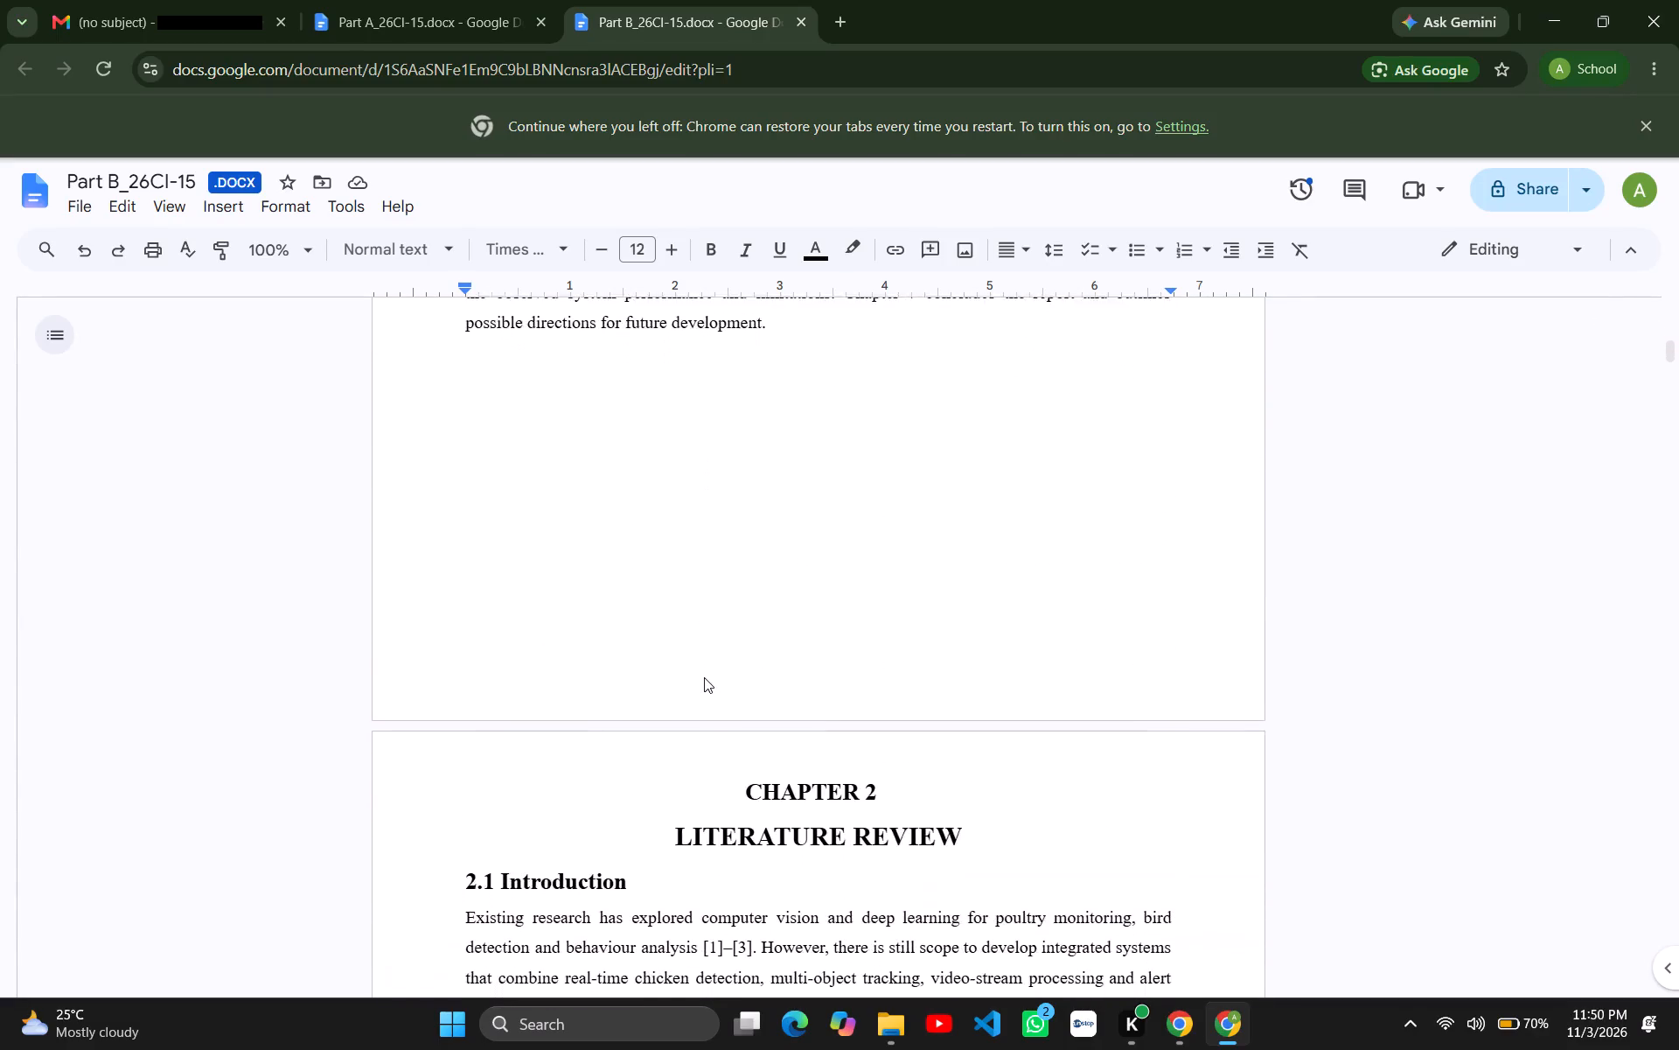
scroll(704, 677, down, 3)
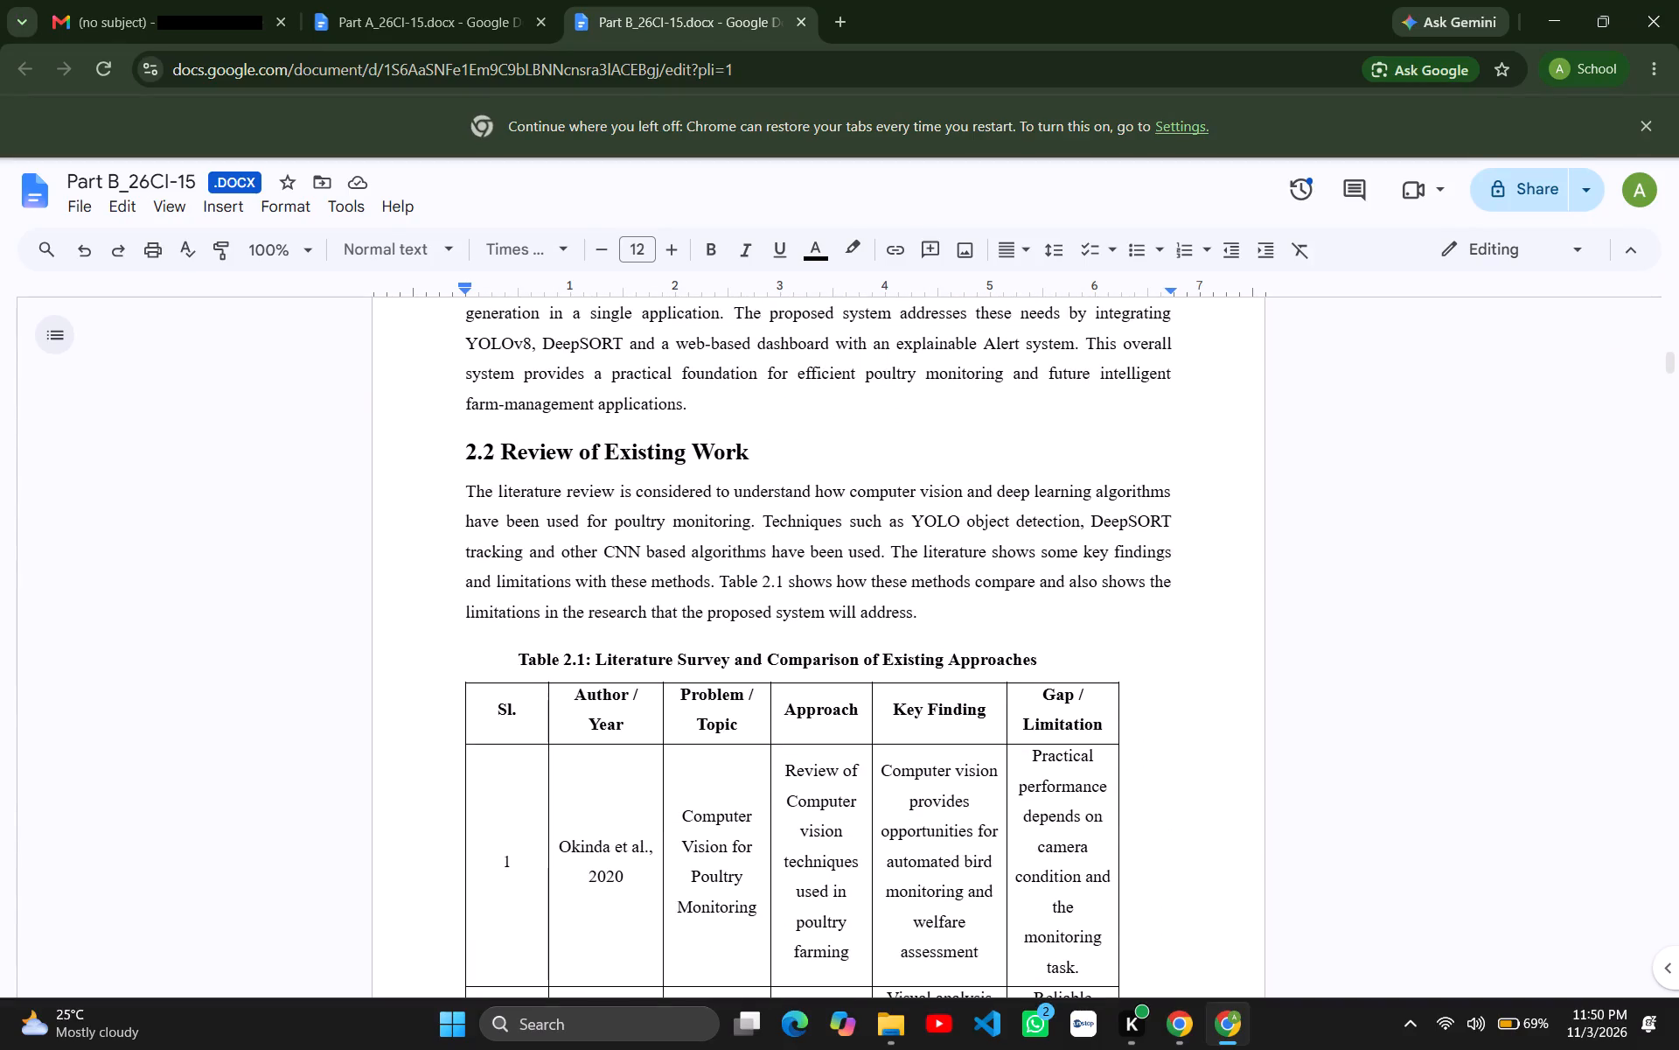
drag(721, 576, 736, 578)
drag(736, 578, 788, 579)
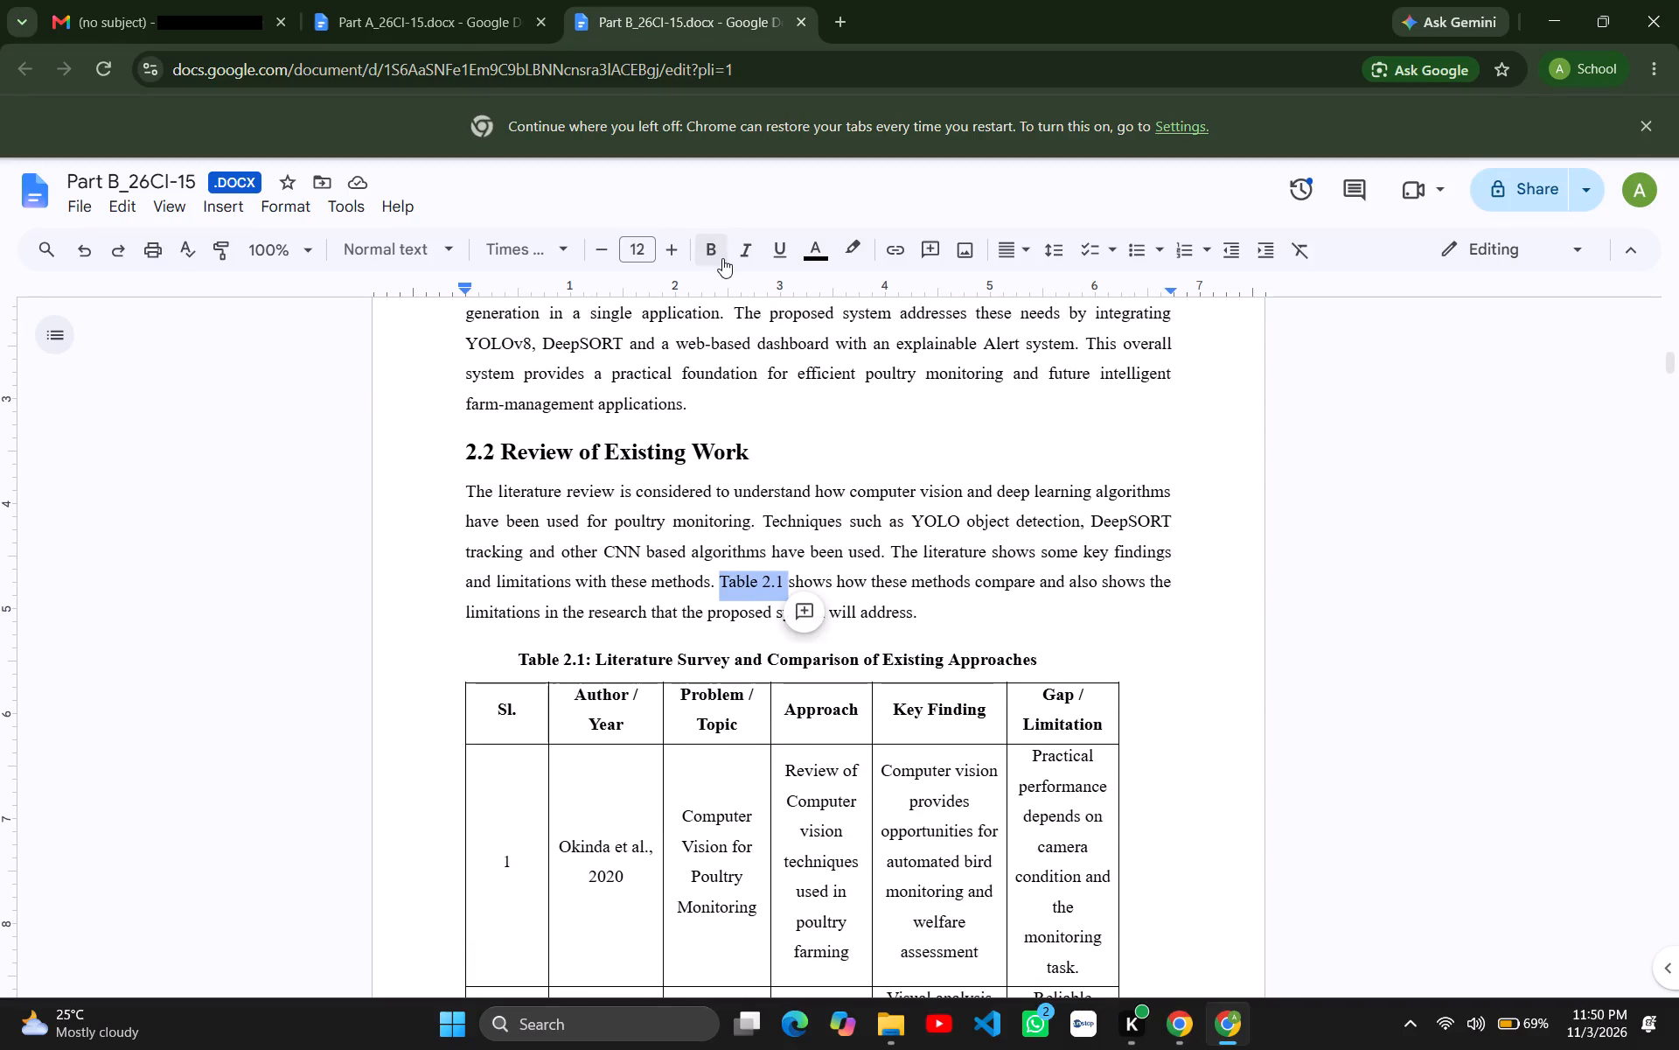
click(720, 257)
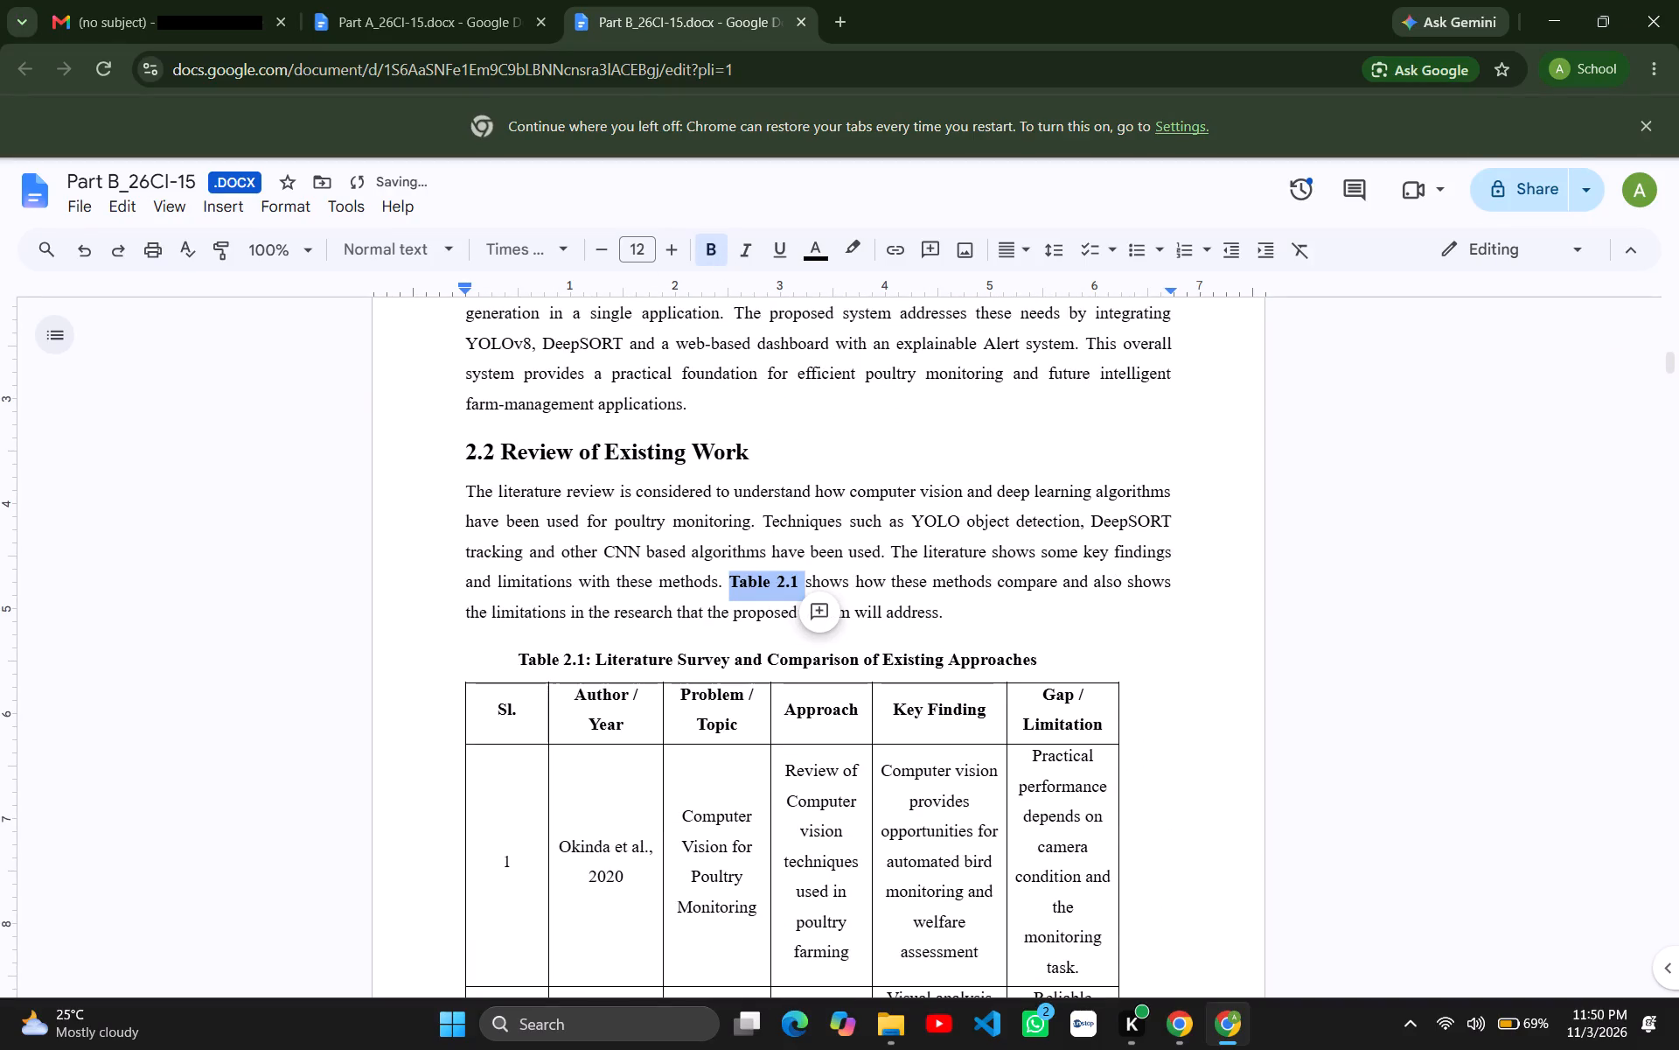
click(745, 579)
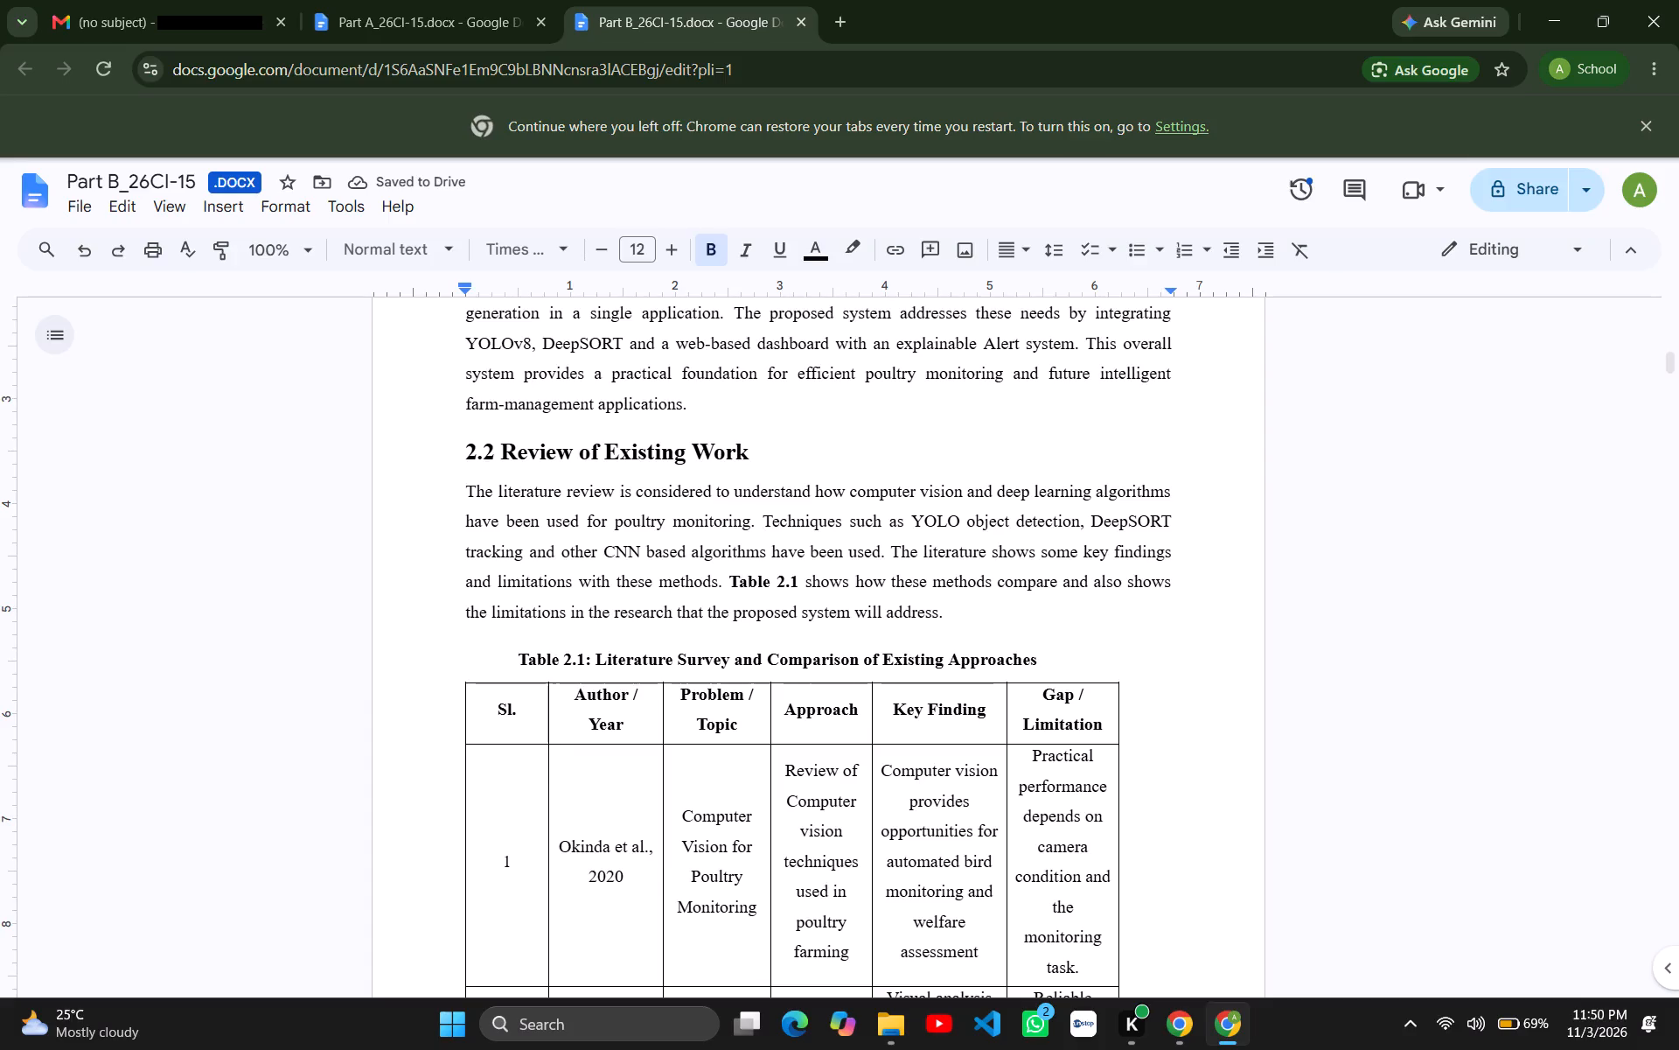
Make the "Table 4.1" reference at the end of the section 4.3 Evaluation Parameters paragraph bold, leaving the full stop regular.
scroll(781, 751, down, 2)
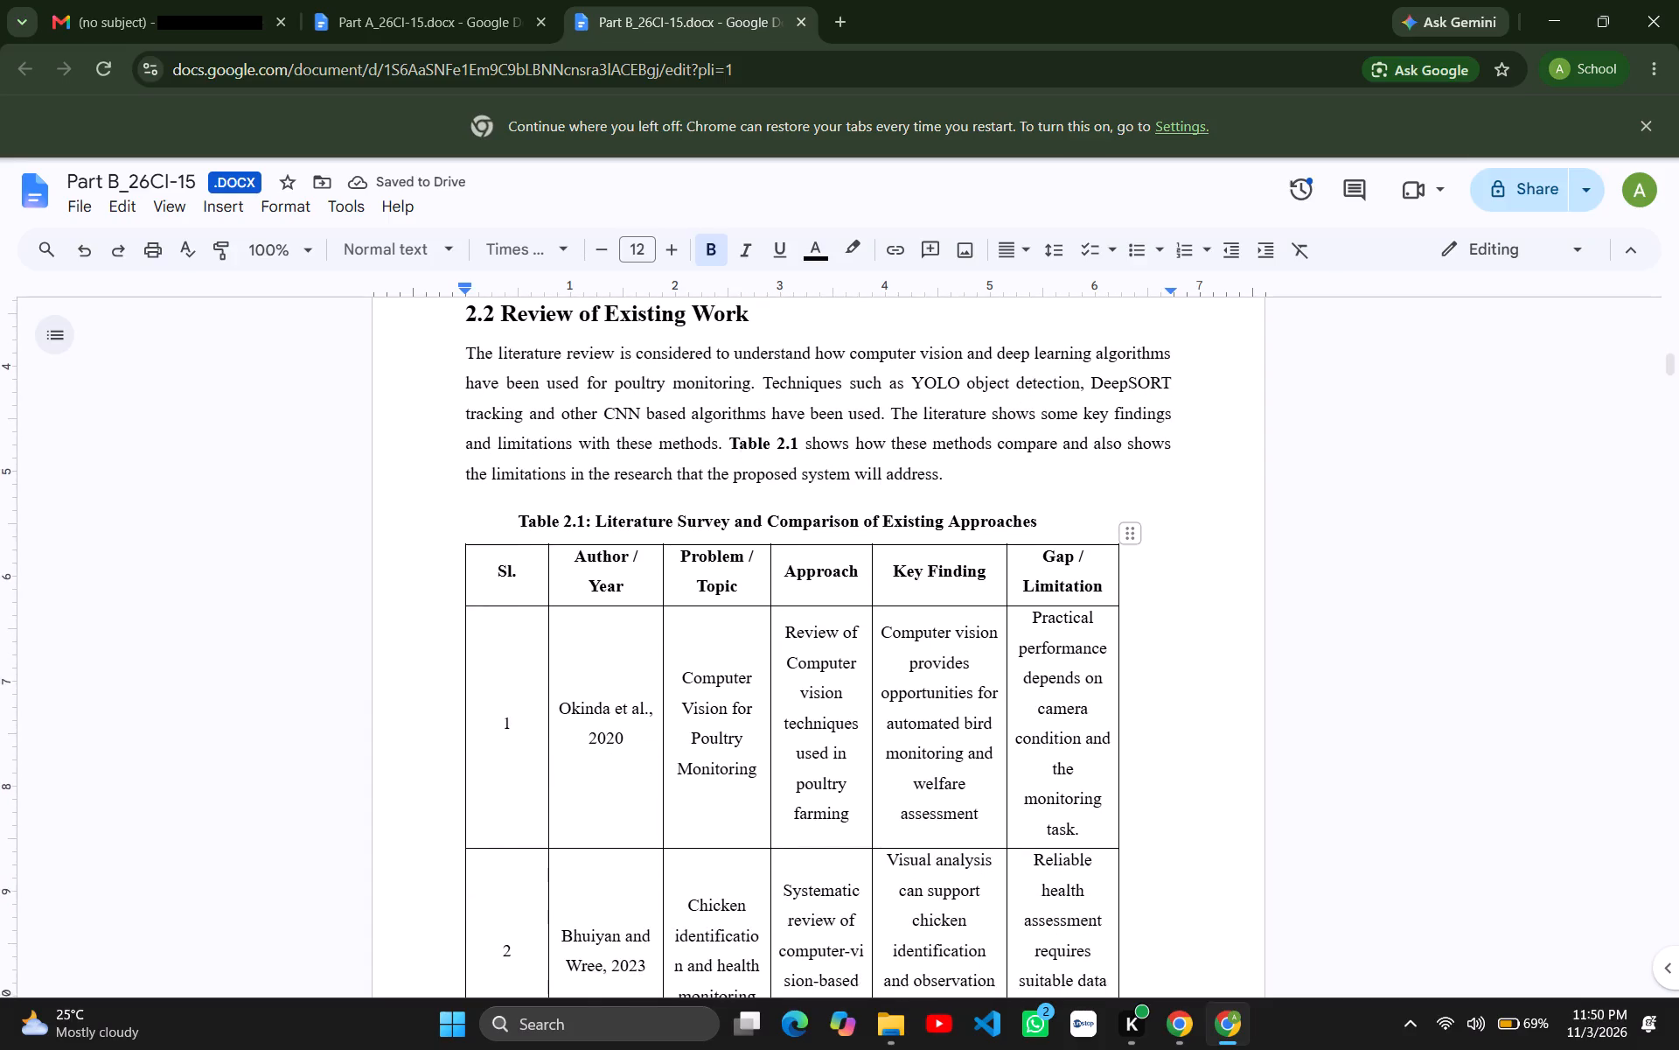
scroll(781, 751, down, 3)
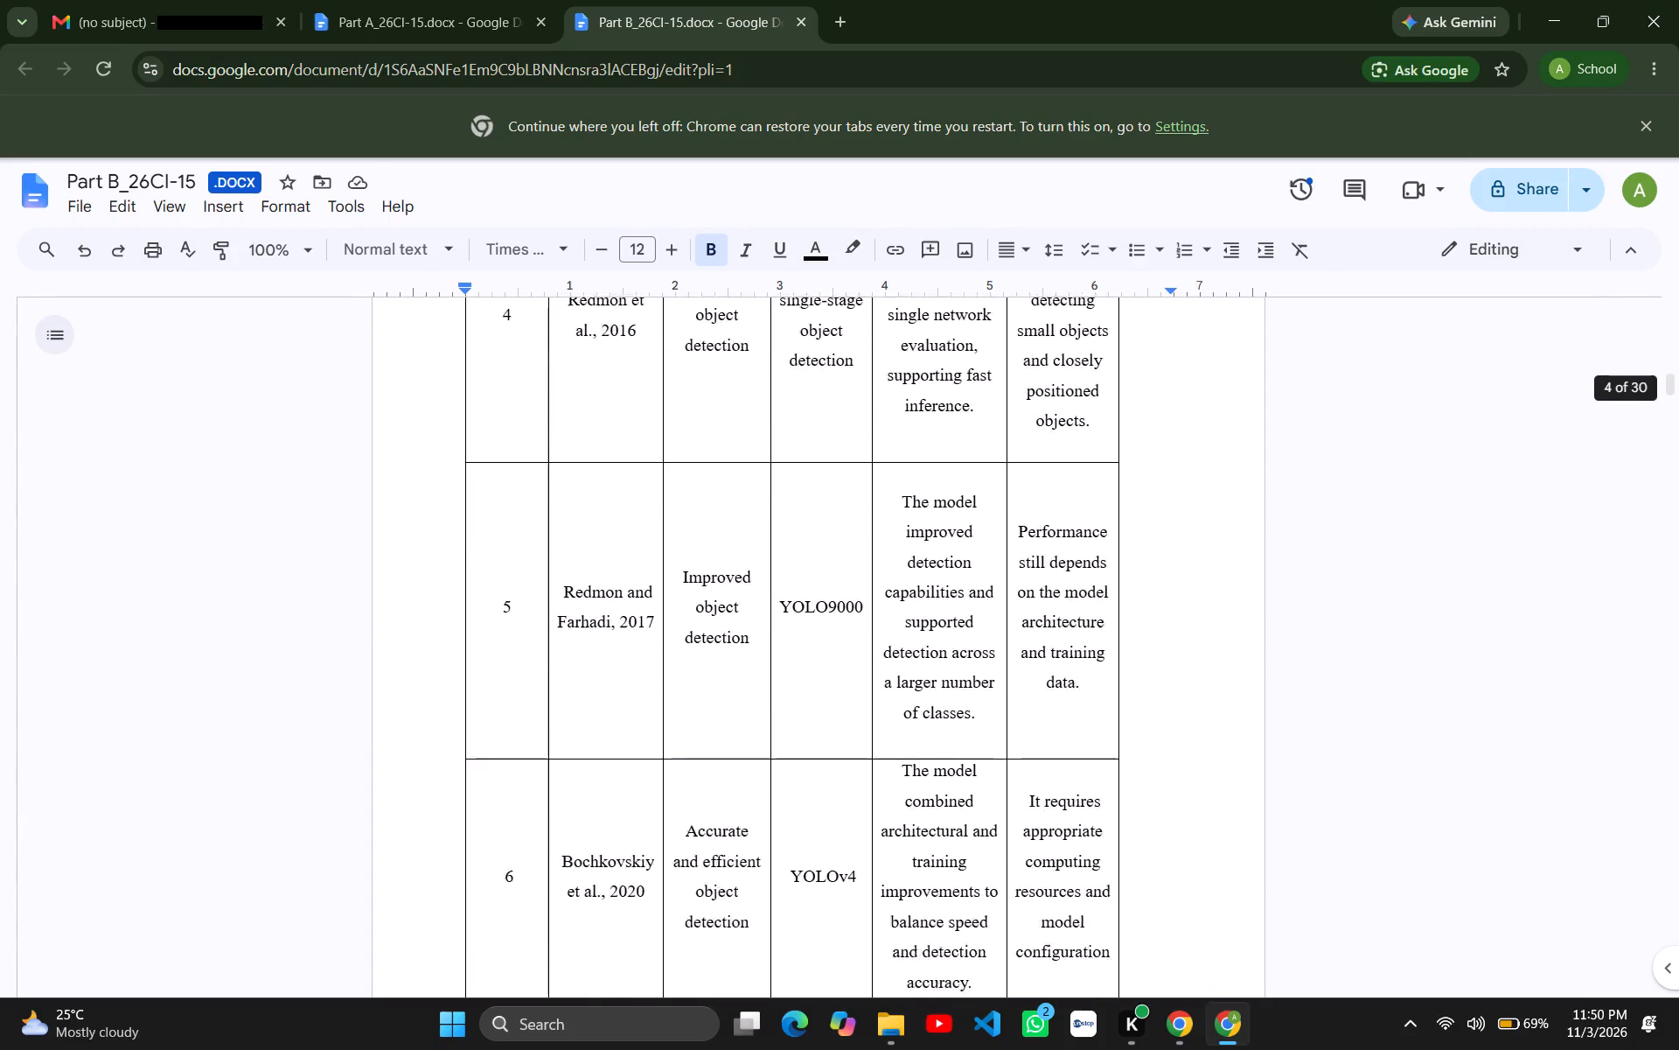
scroll(781, 751, down, 3)
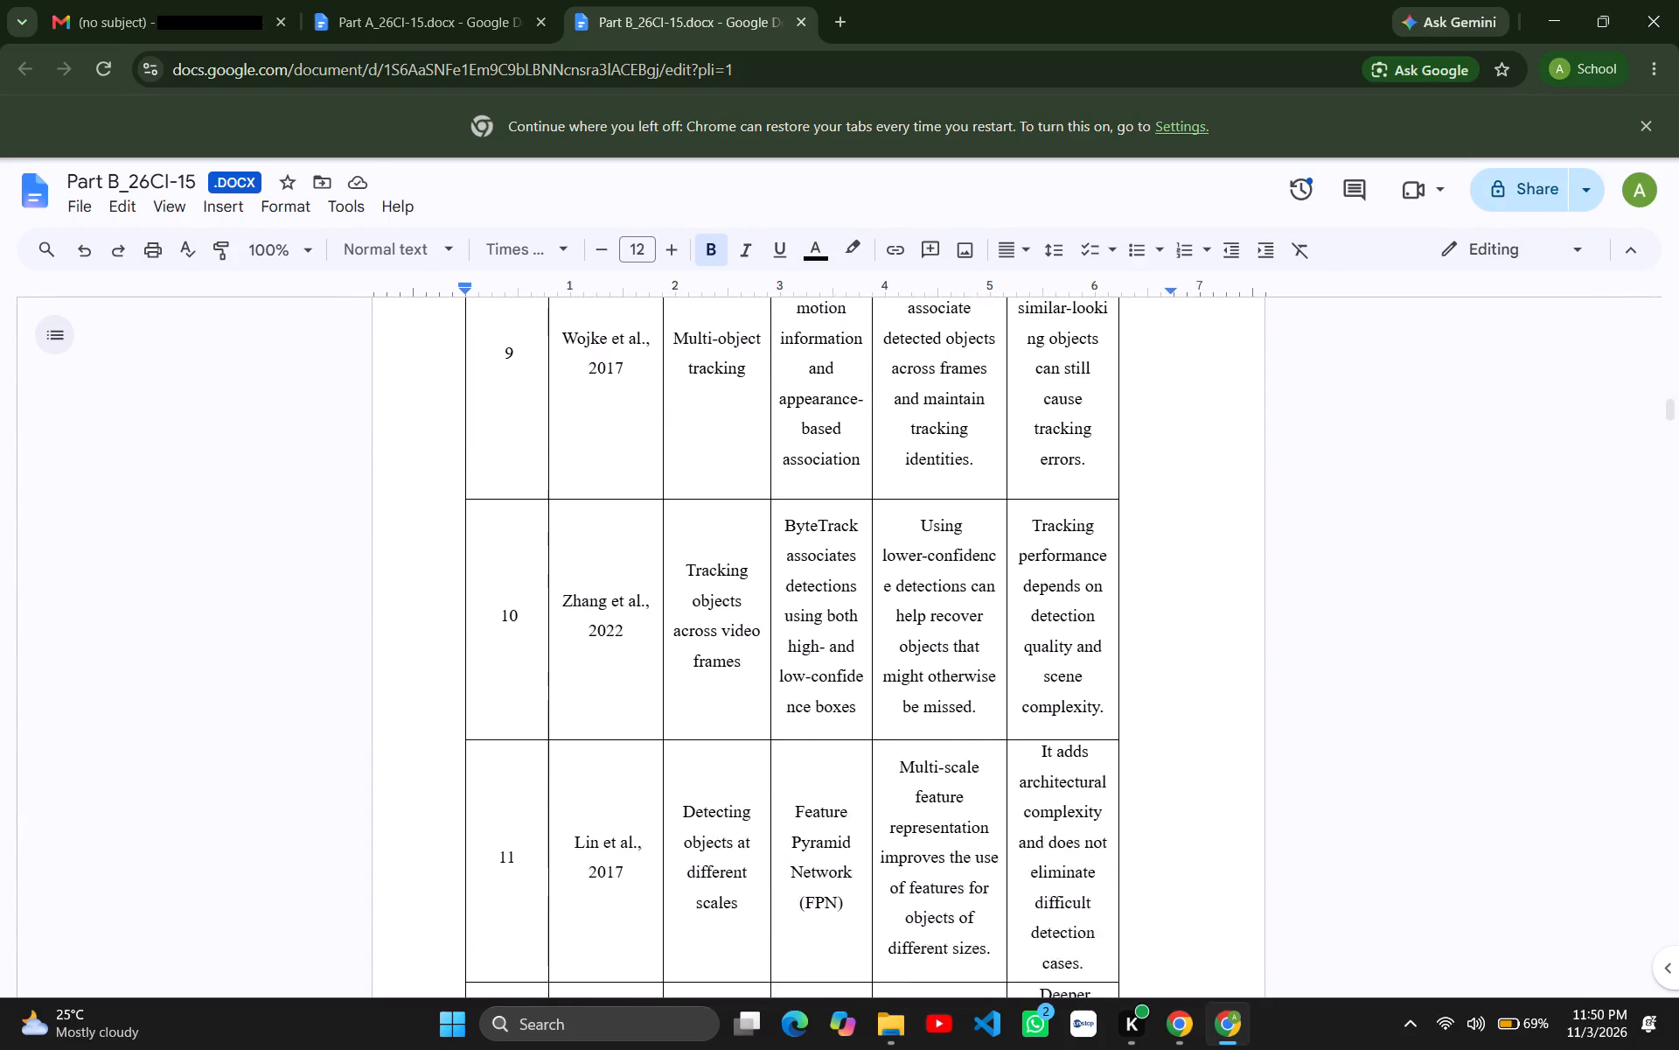
scroll(781, 751, down, 5)
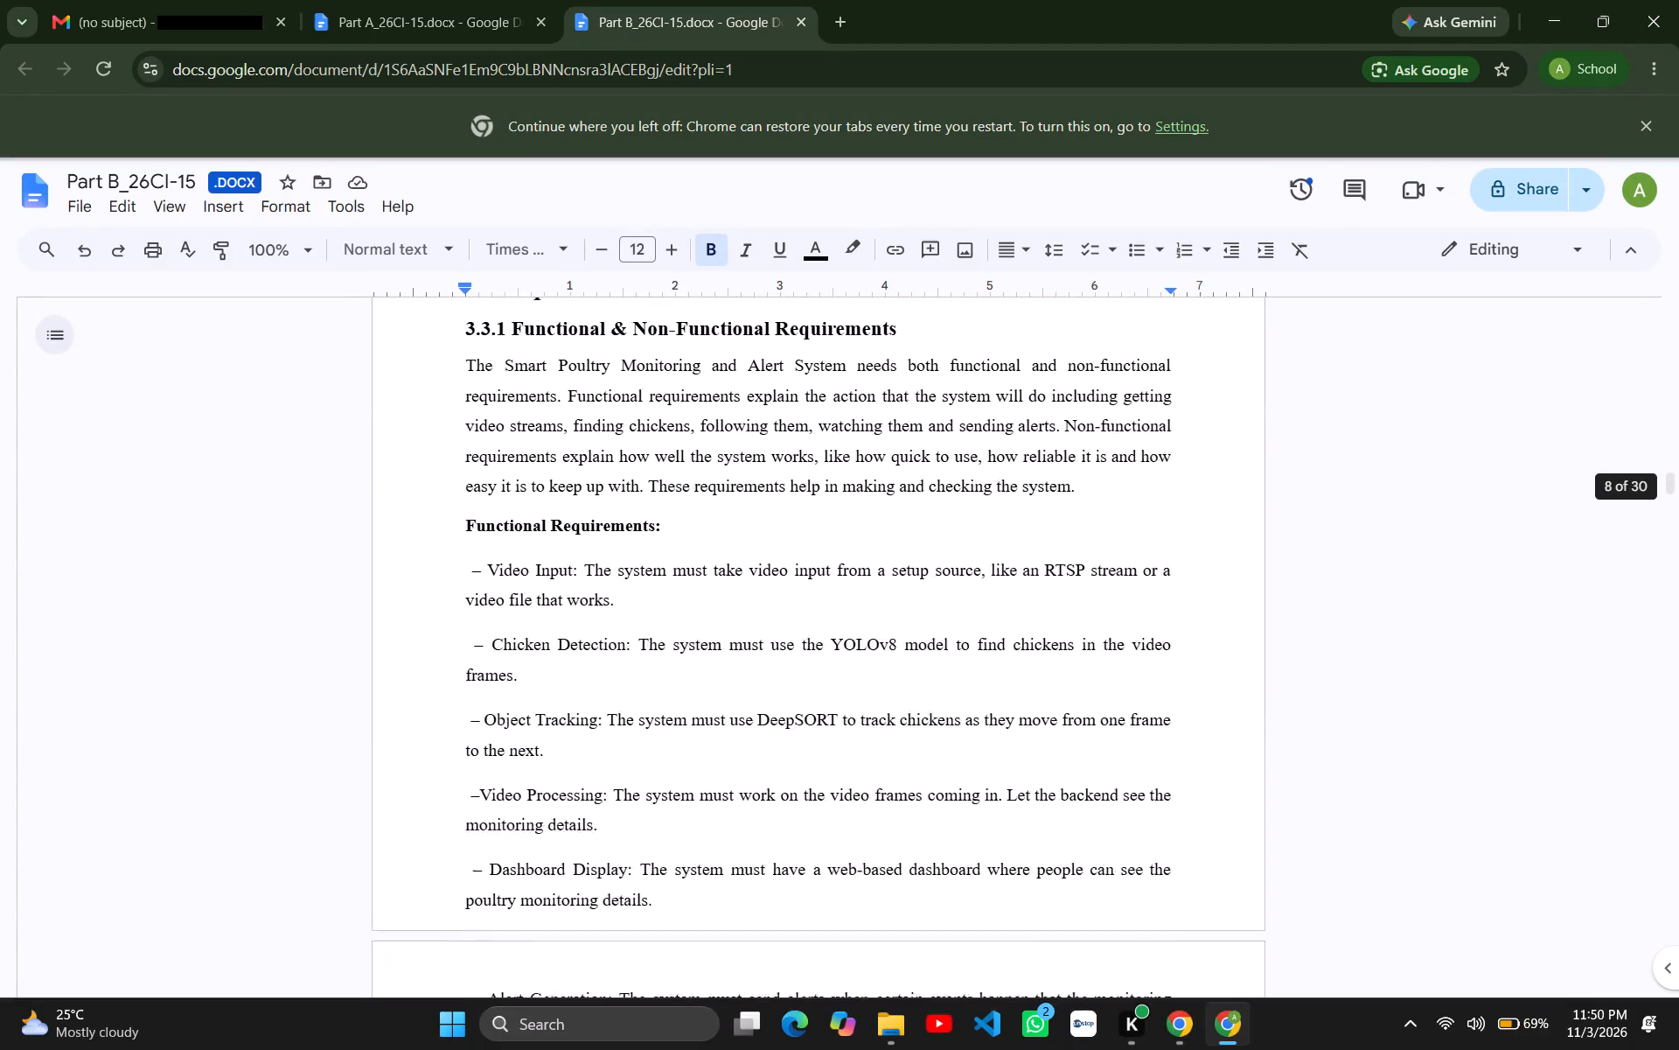
scroll(781, 751, down, 4)
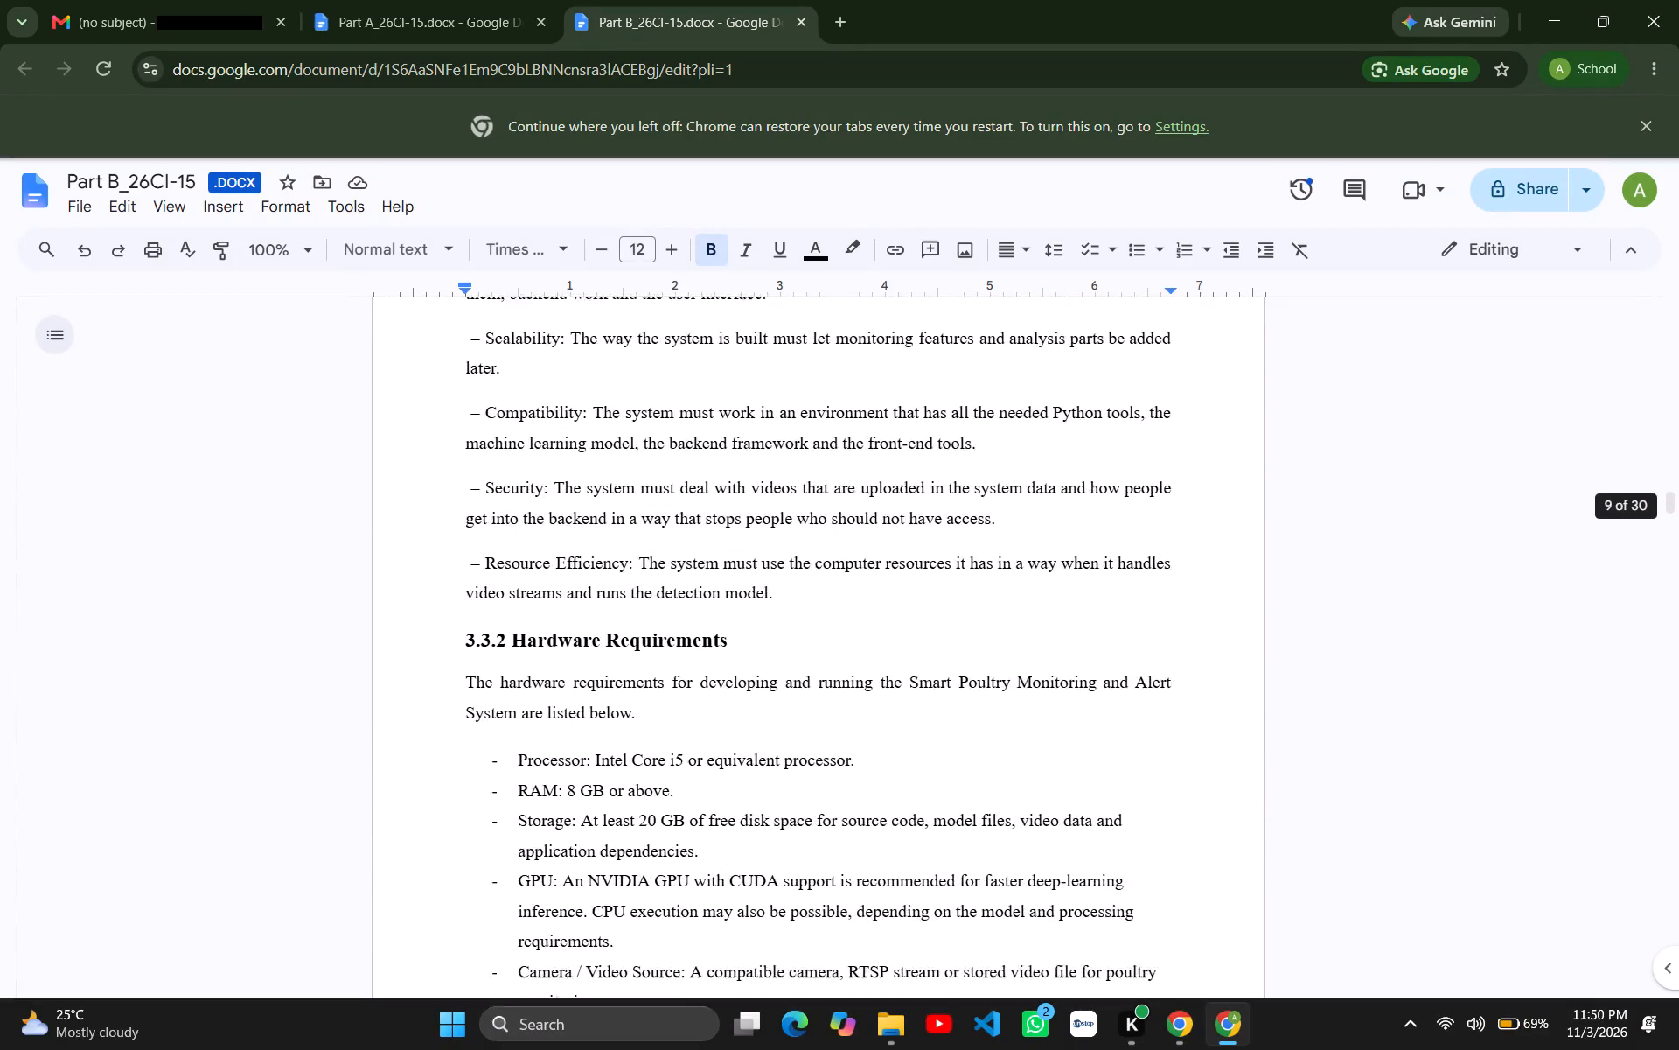
scroll(781, 751, down, 3)
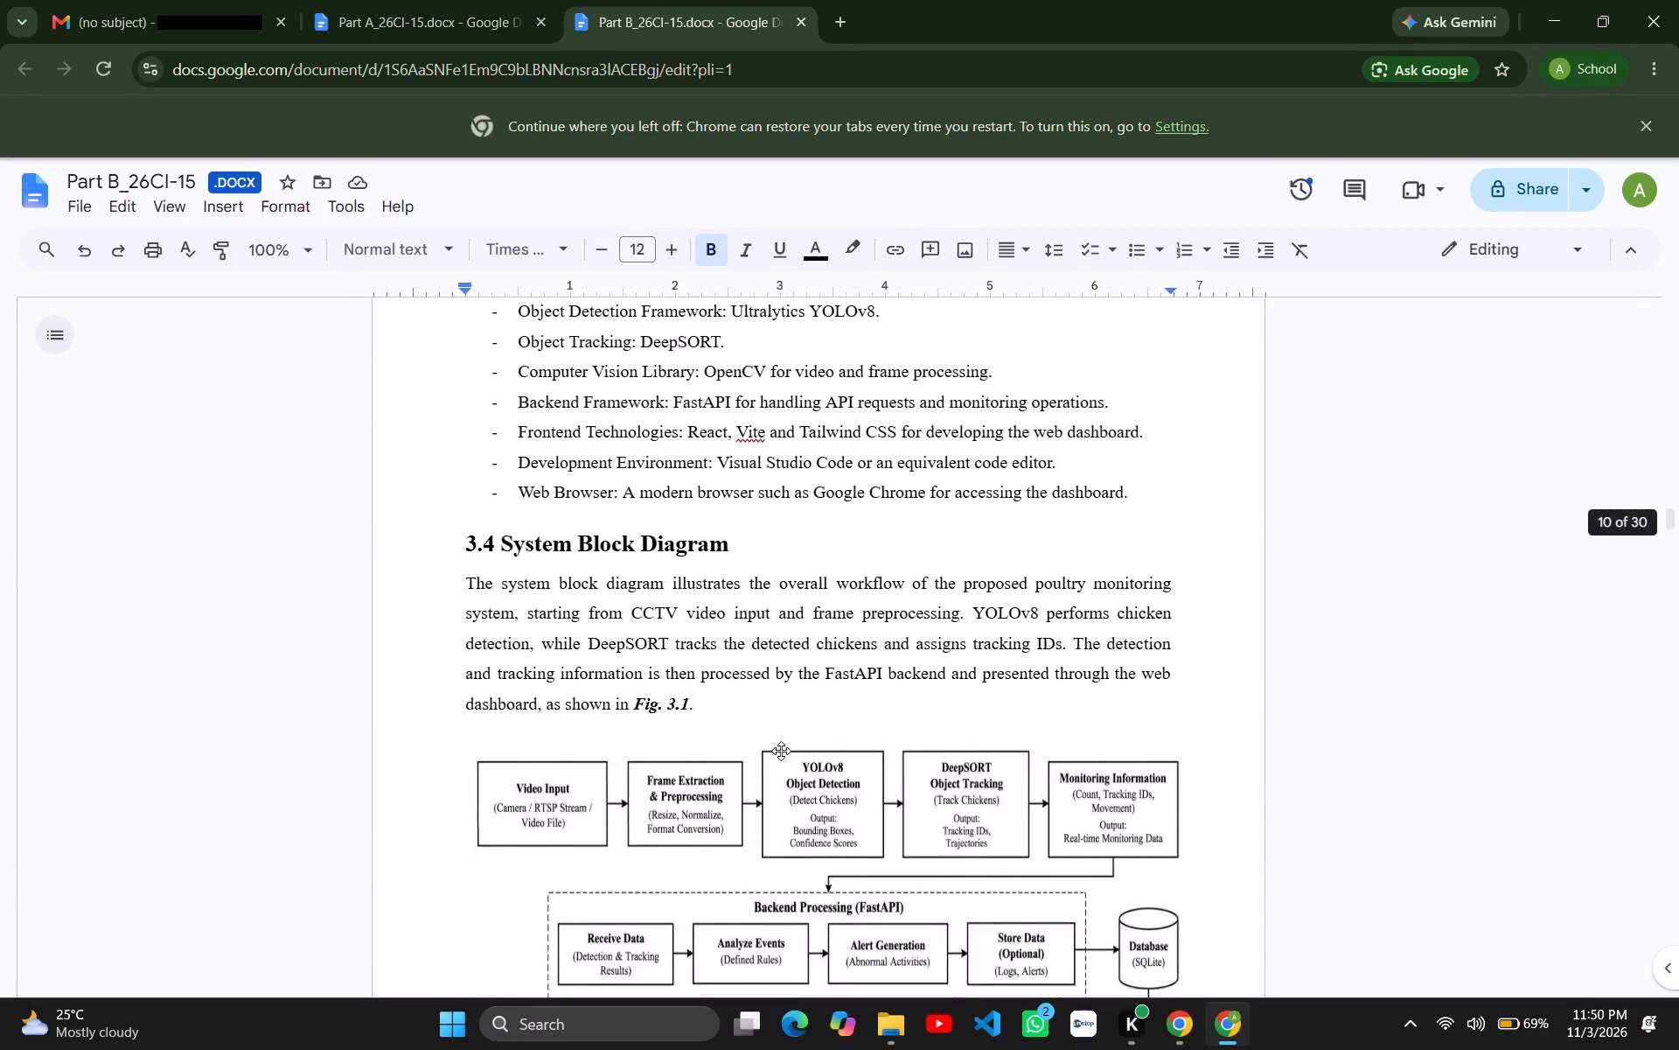
scroll(781, 751, down, 4)
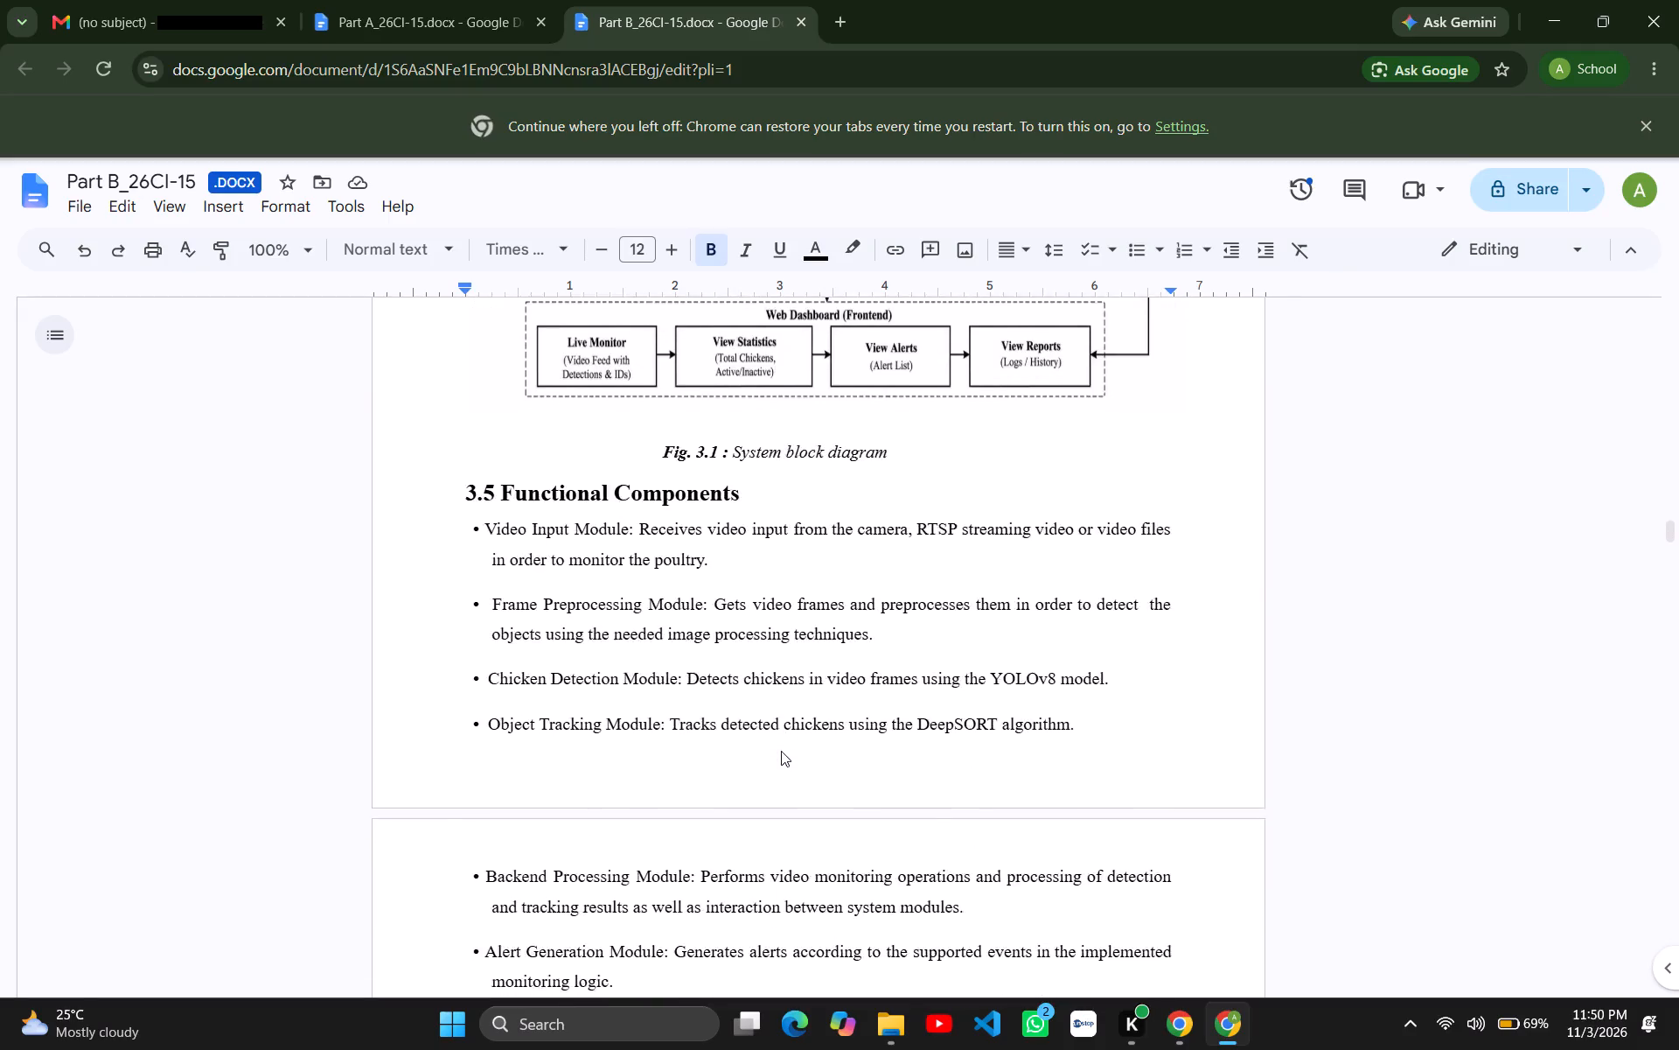
scroll(781, 751, down, 4)
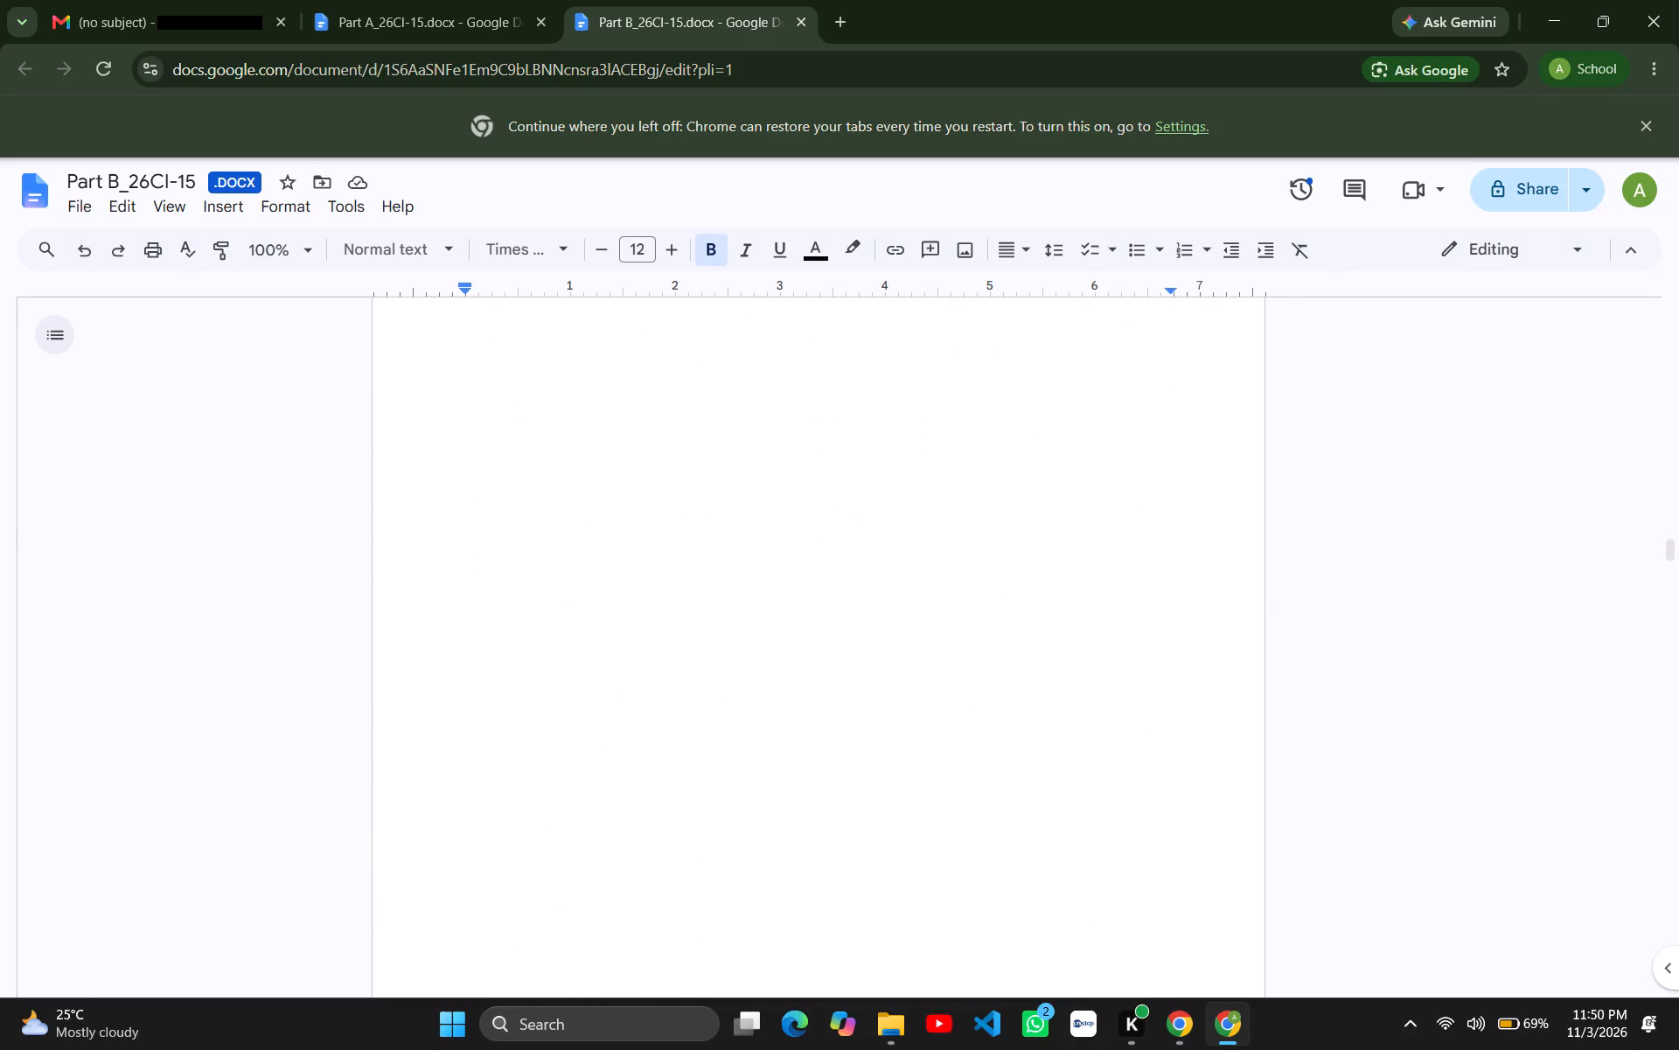
scroll(781, 751, down, 3)
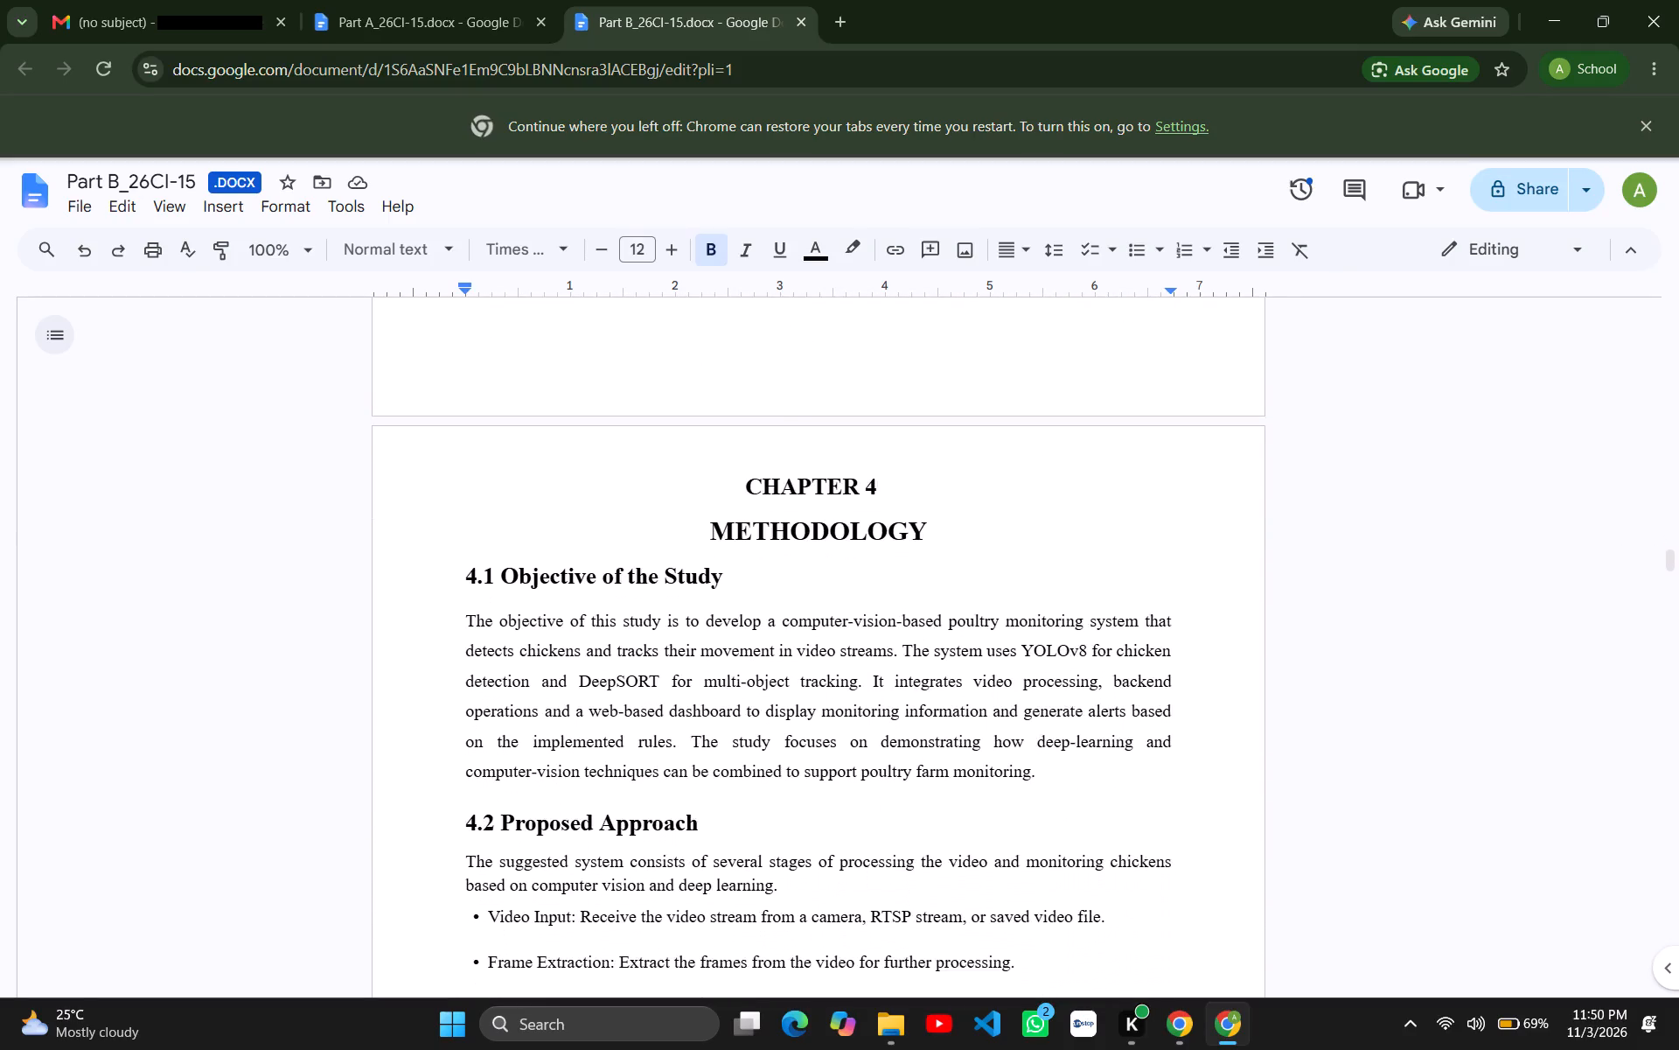
scroll(781, 751, down, 2)
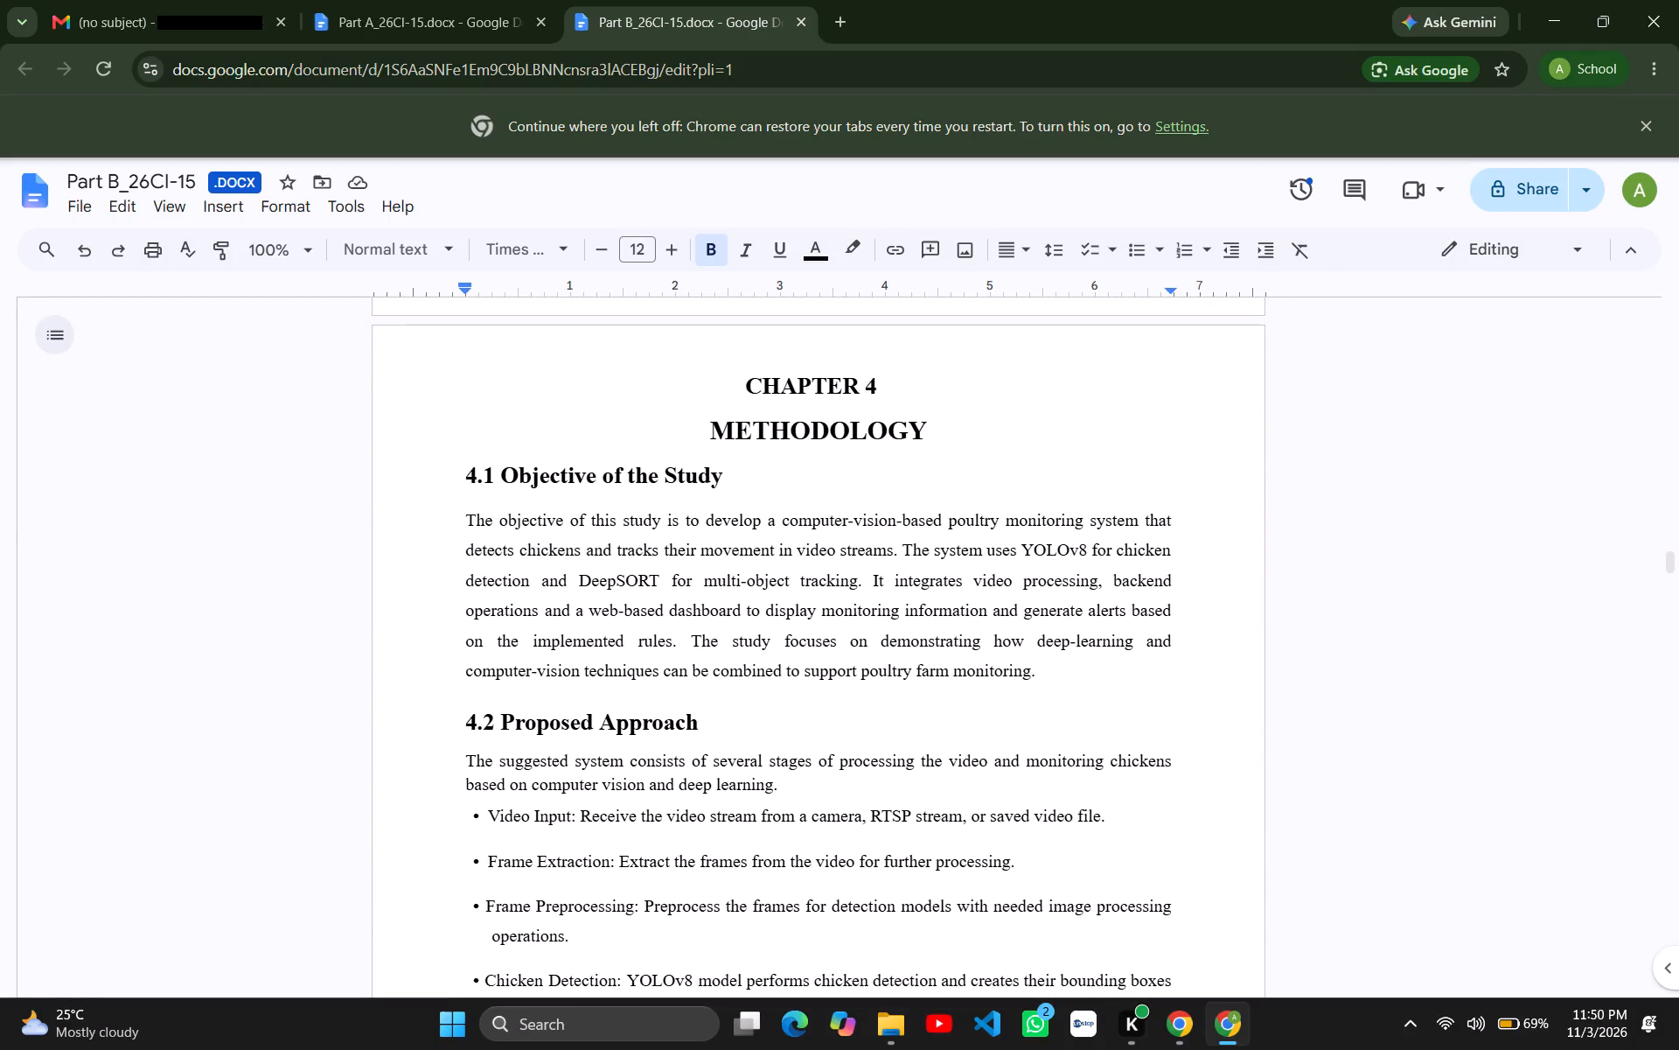
scroll(781, 751, down, 3)
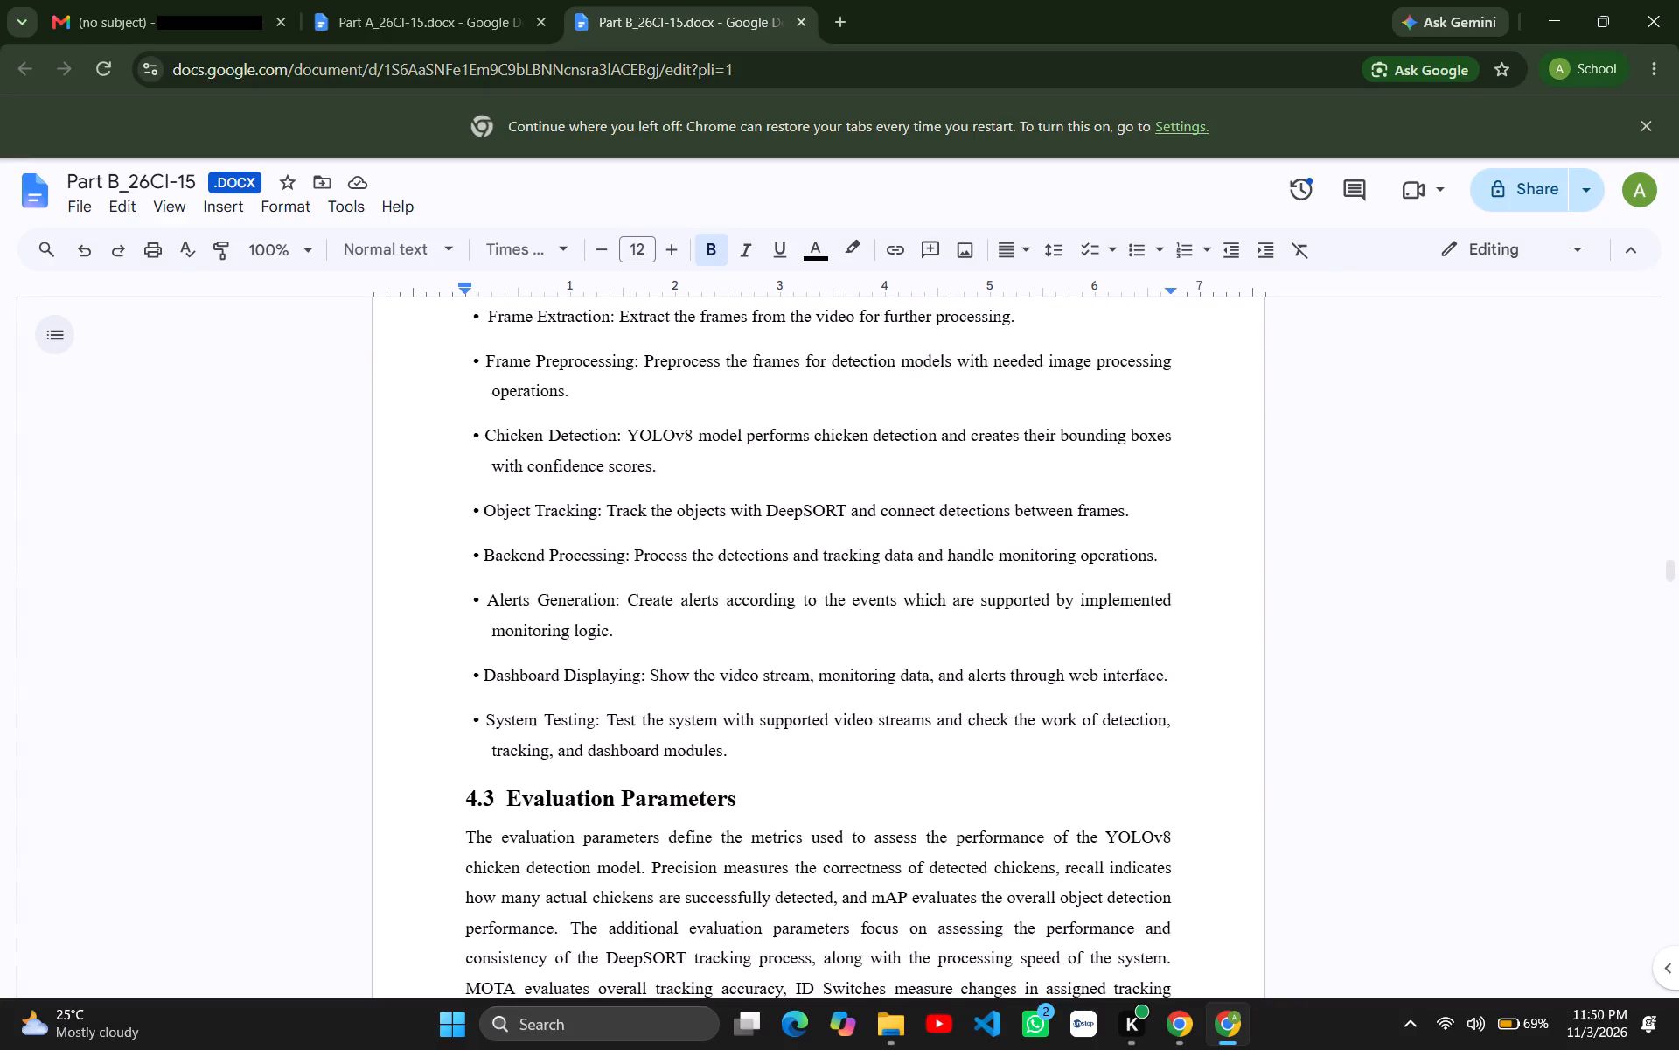
scroll(781, 751, down, 1)
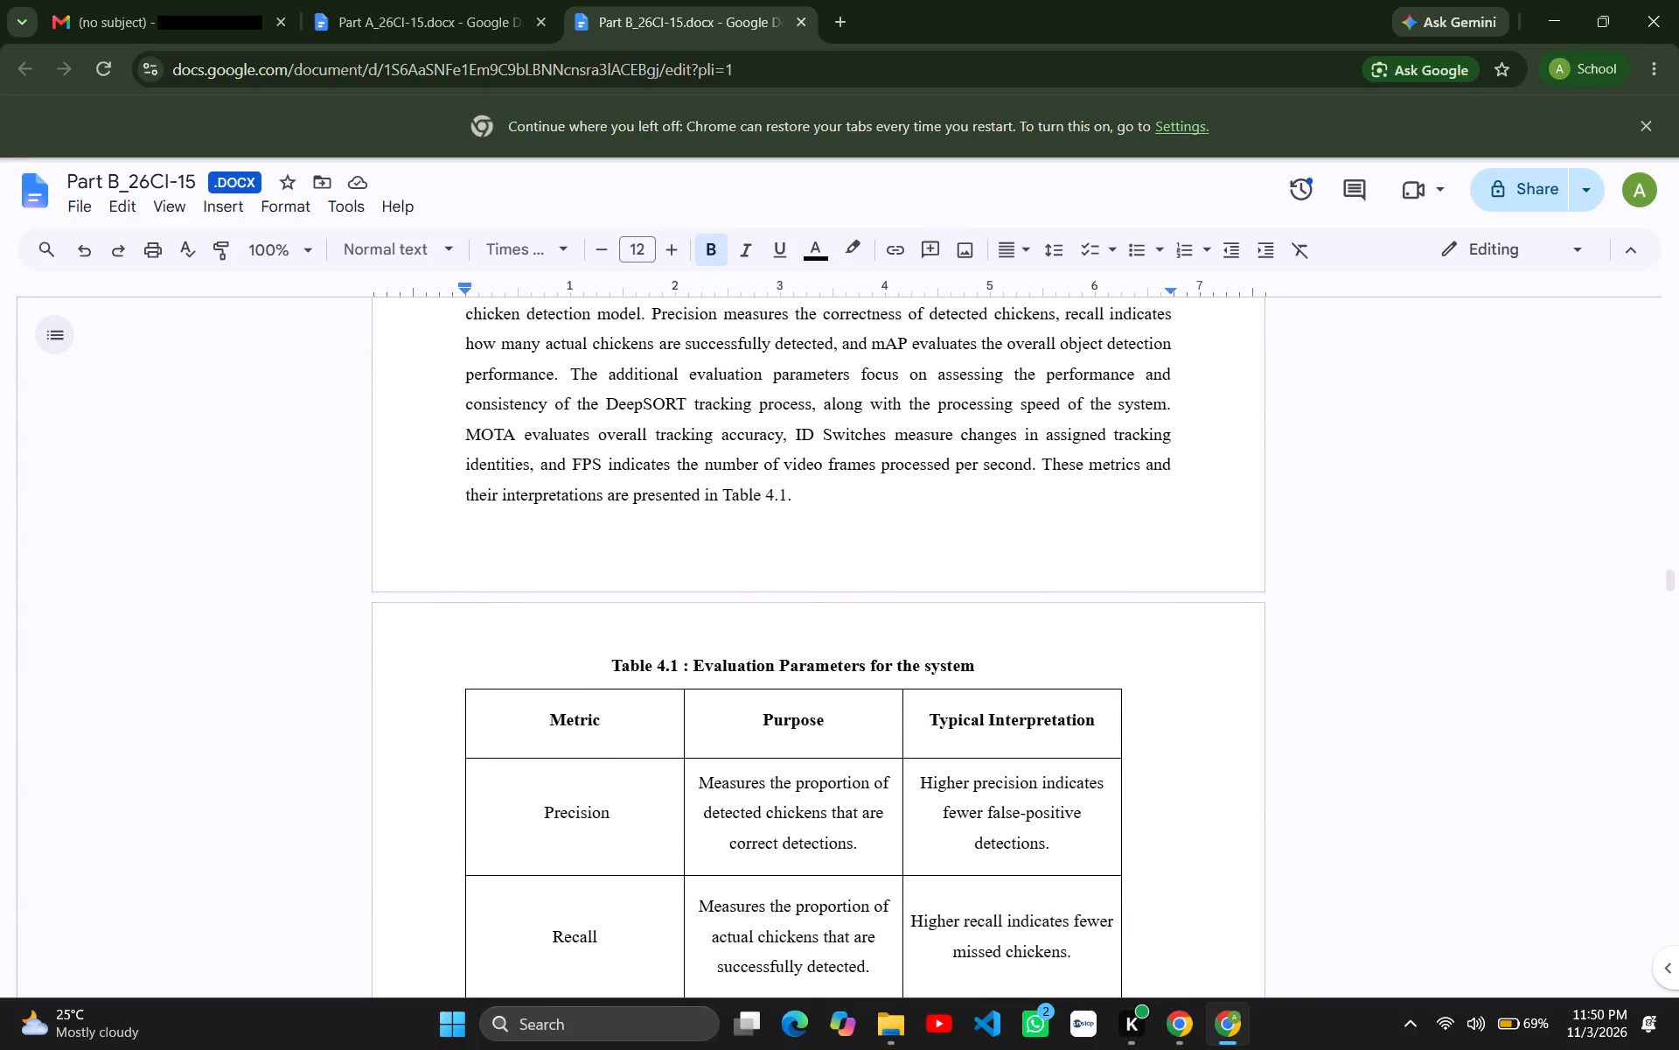
drag(724, 486, 791, 500)
drag(791, 500, 789, 496)
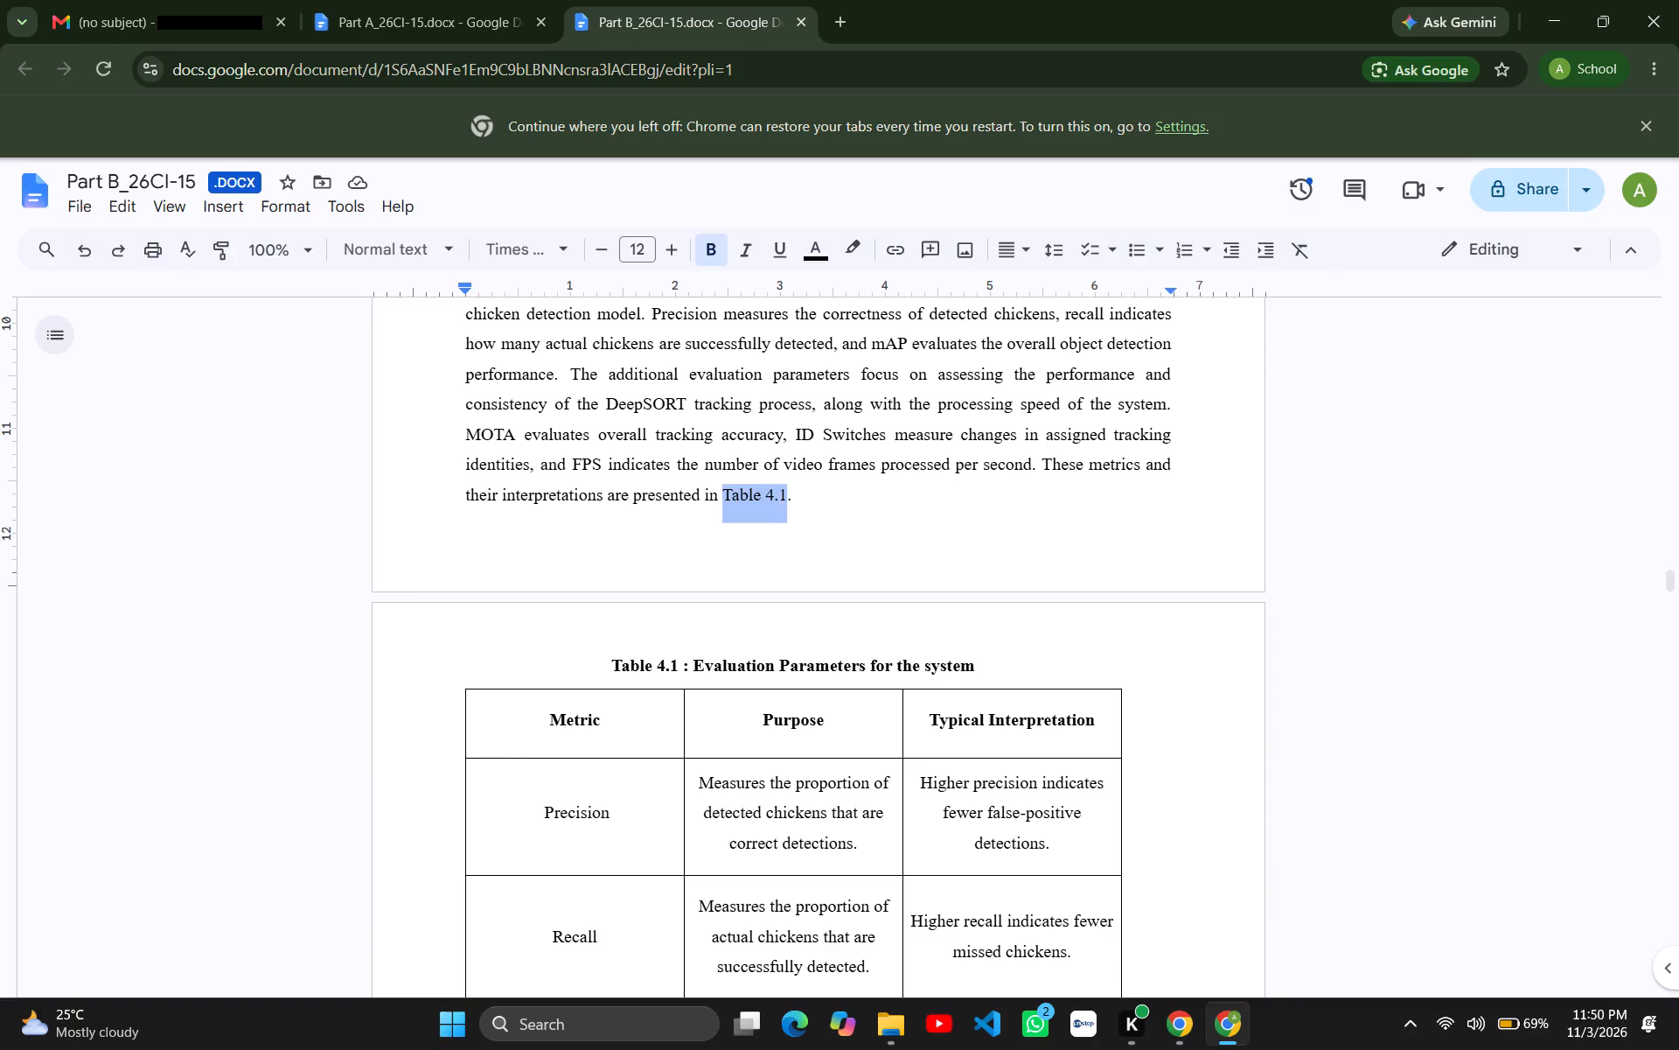
drag(789, 496, 791, 496)
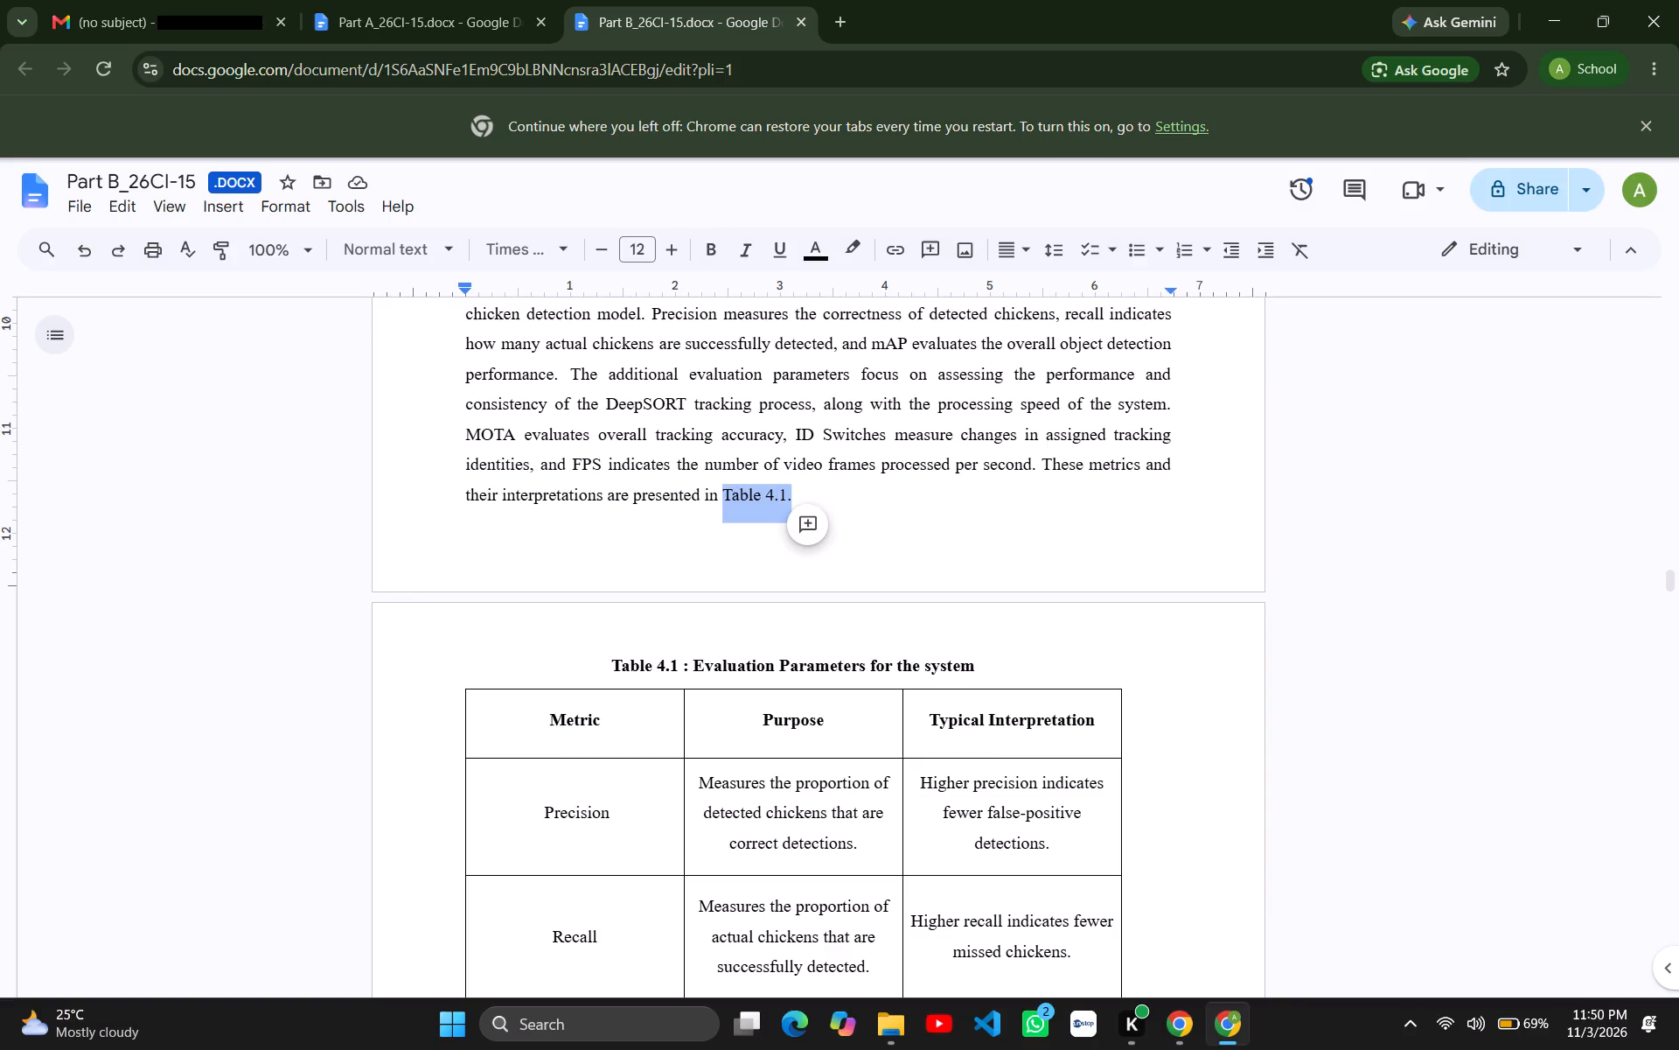
click(783, 494)
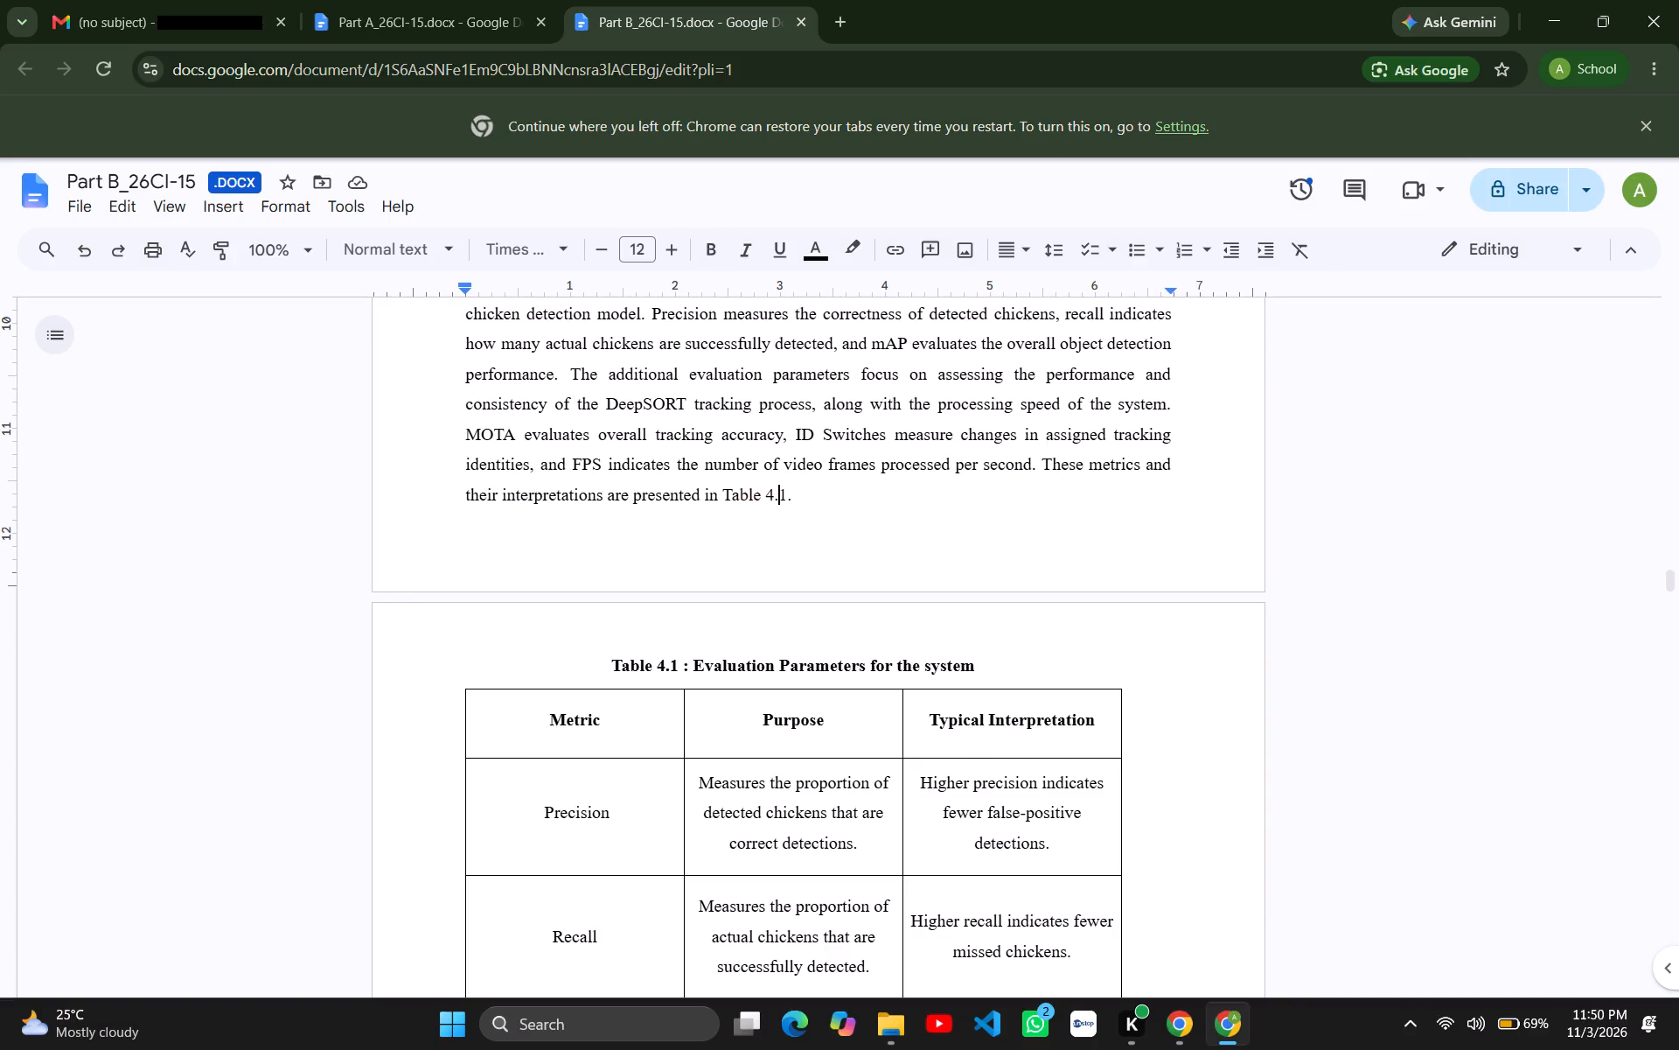
drag(721, 492, 777, 492)
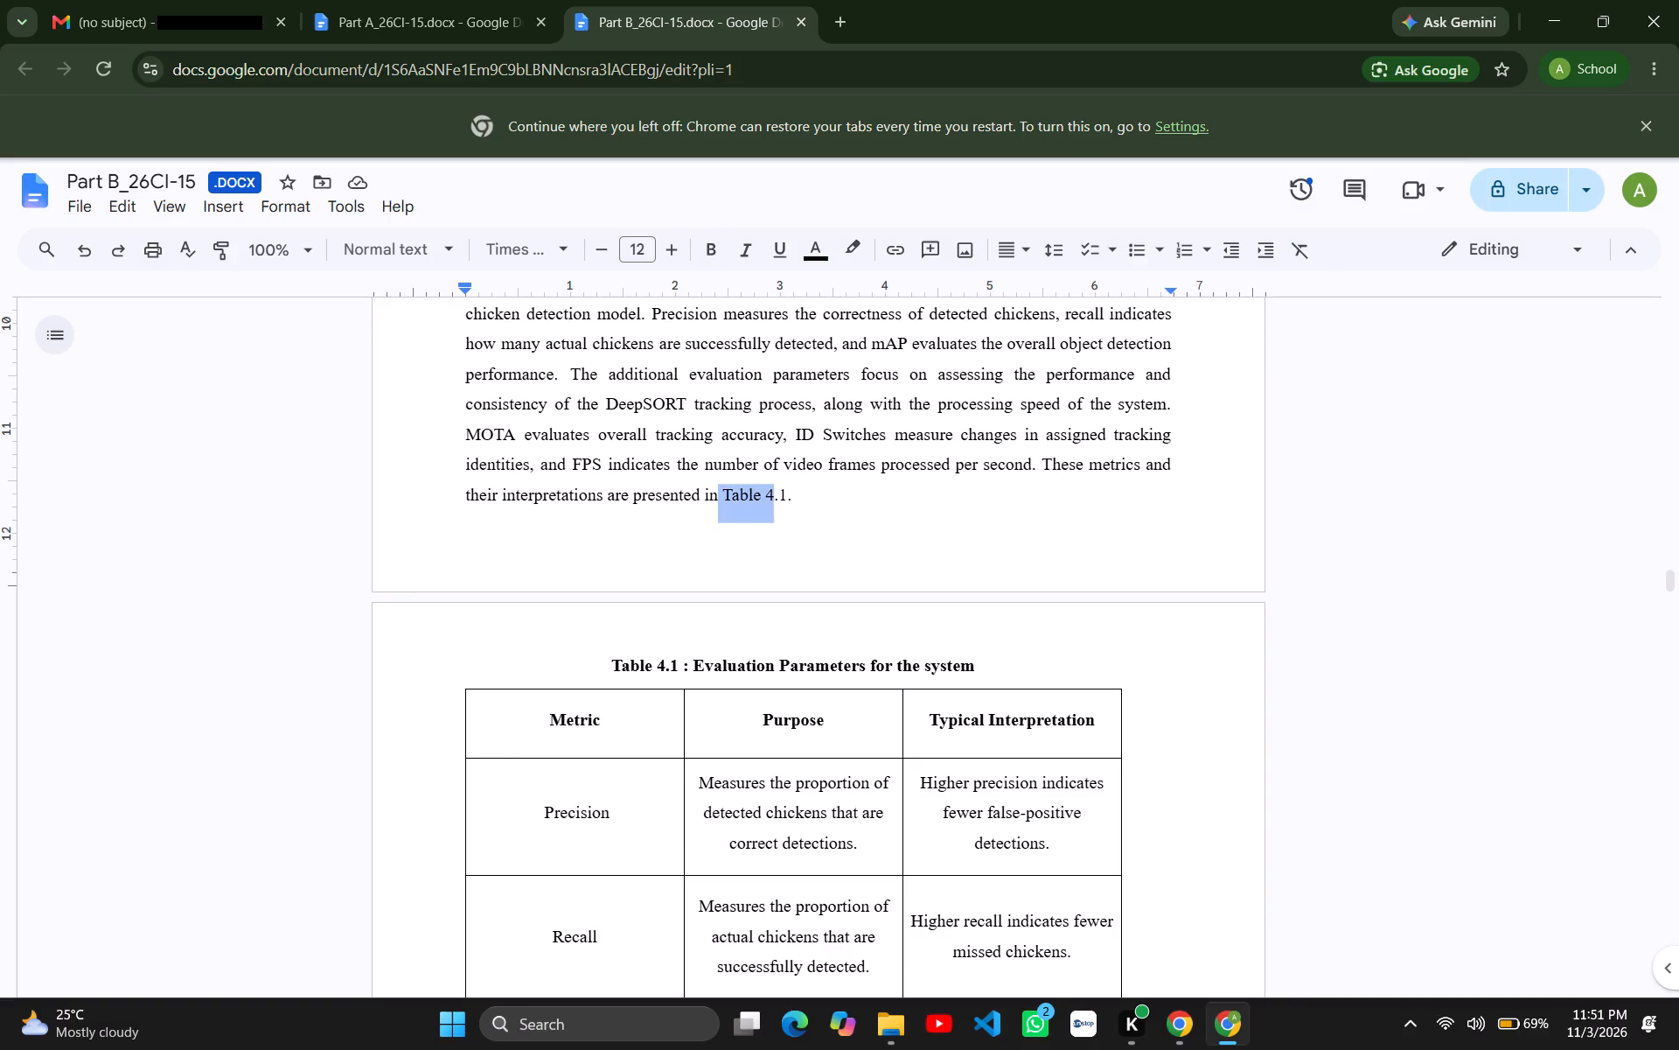
drag(777, 492, 788, 492)
click(719, 239)
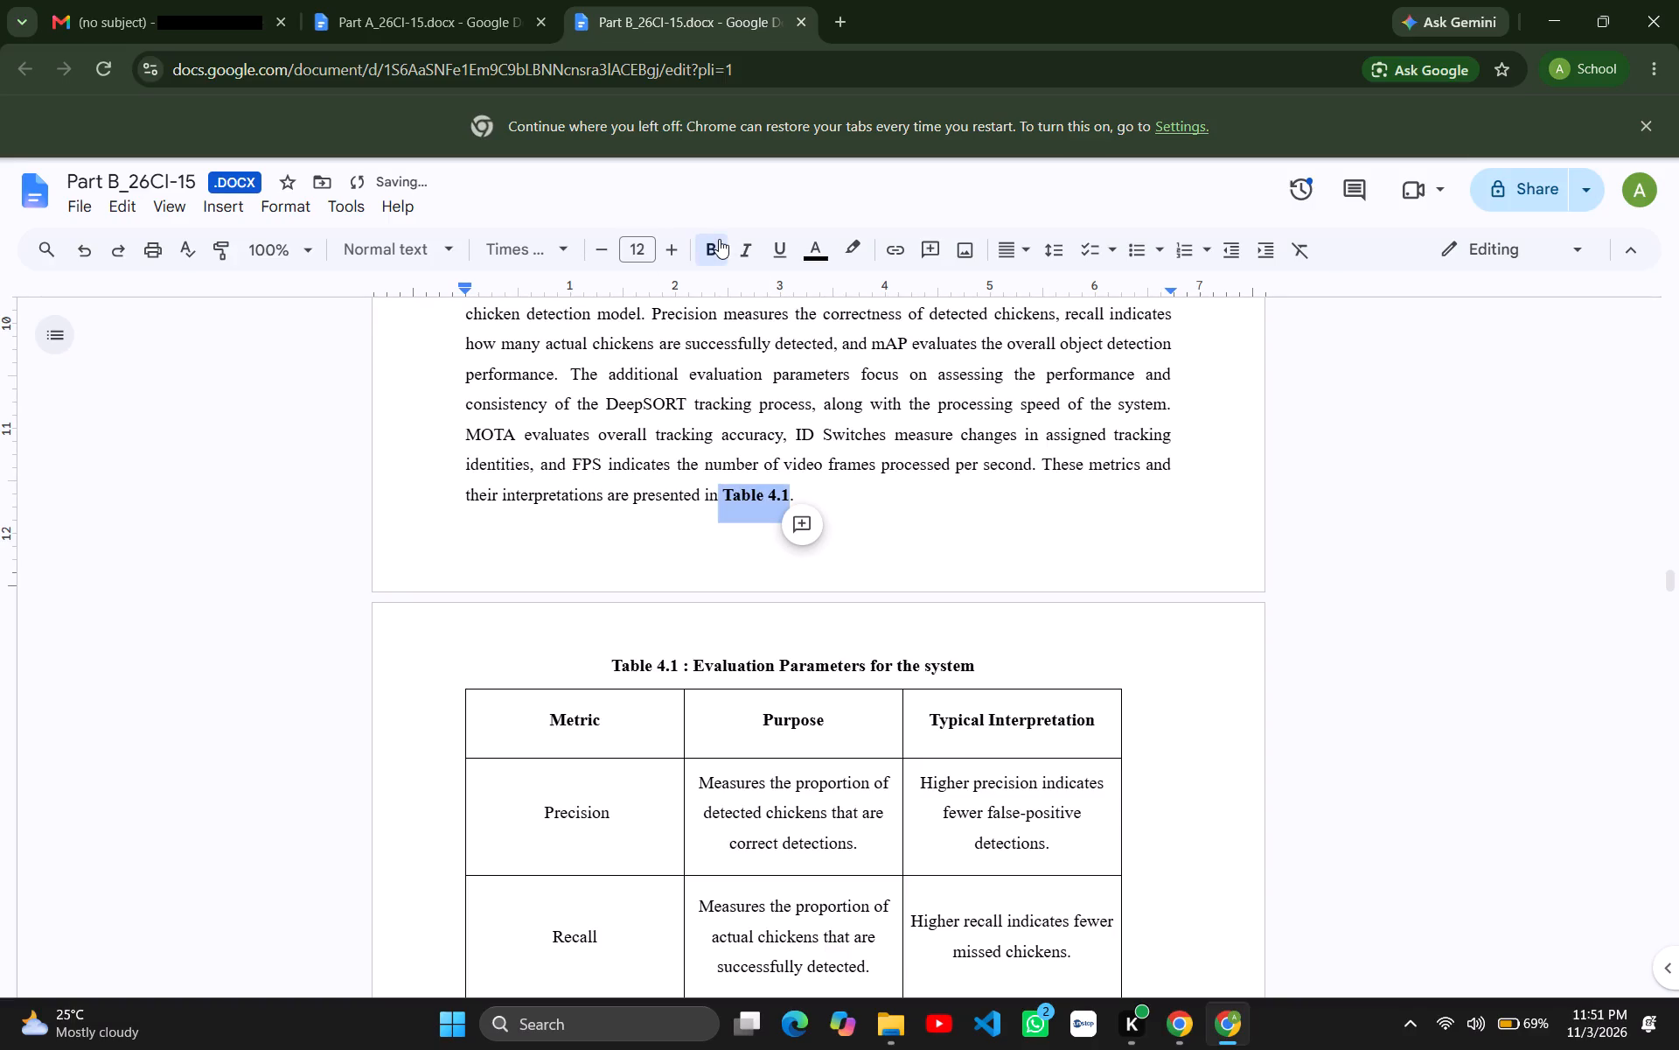
click(760, 510)
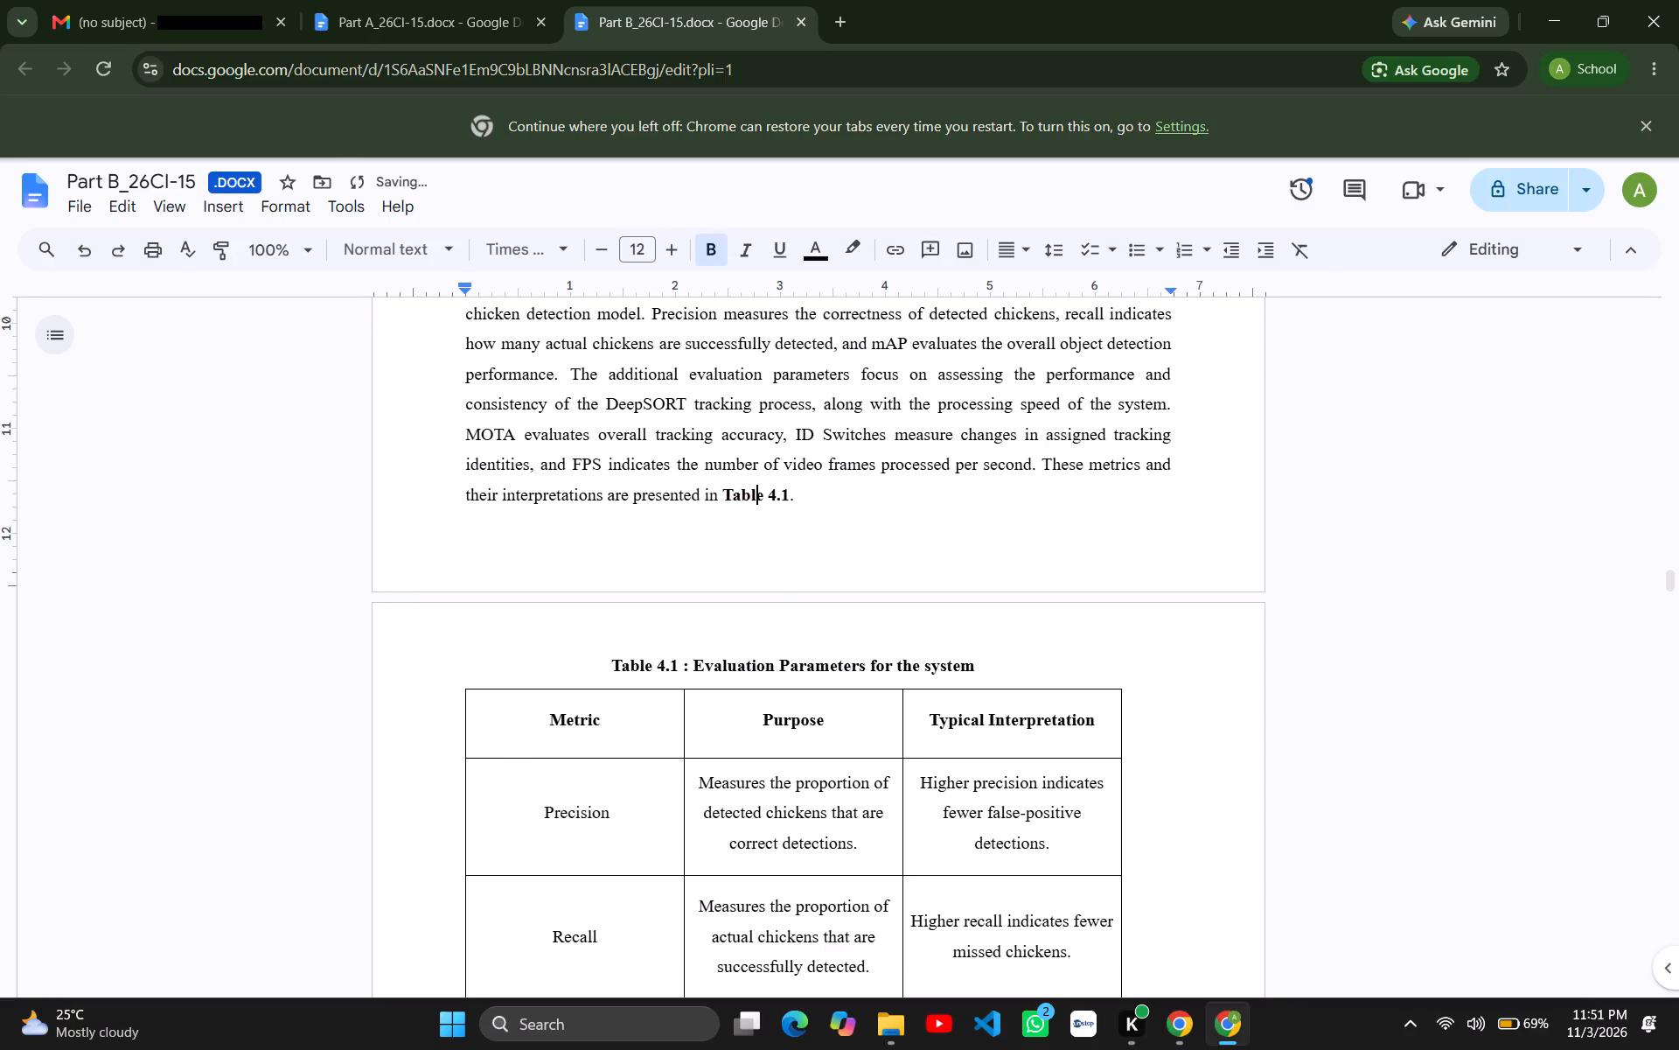
Make the "Table 4.2" reference in the section 4.6 YOLOv8 and DeepSORT Model Architecture paragraph bold.
scroll(768, 625, down, 4)
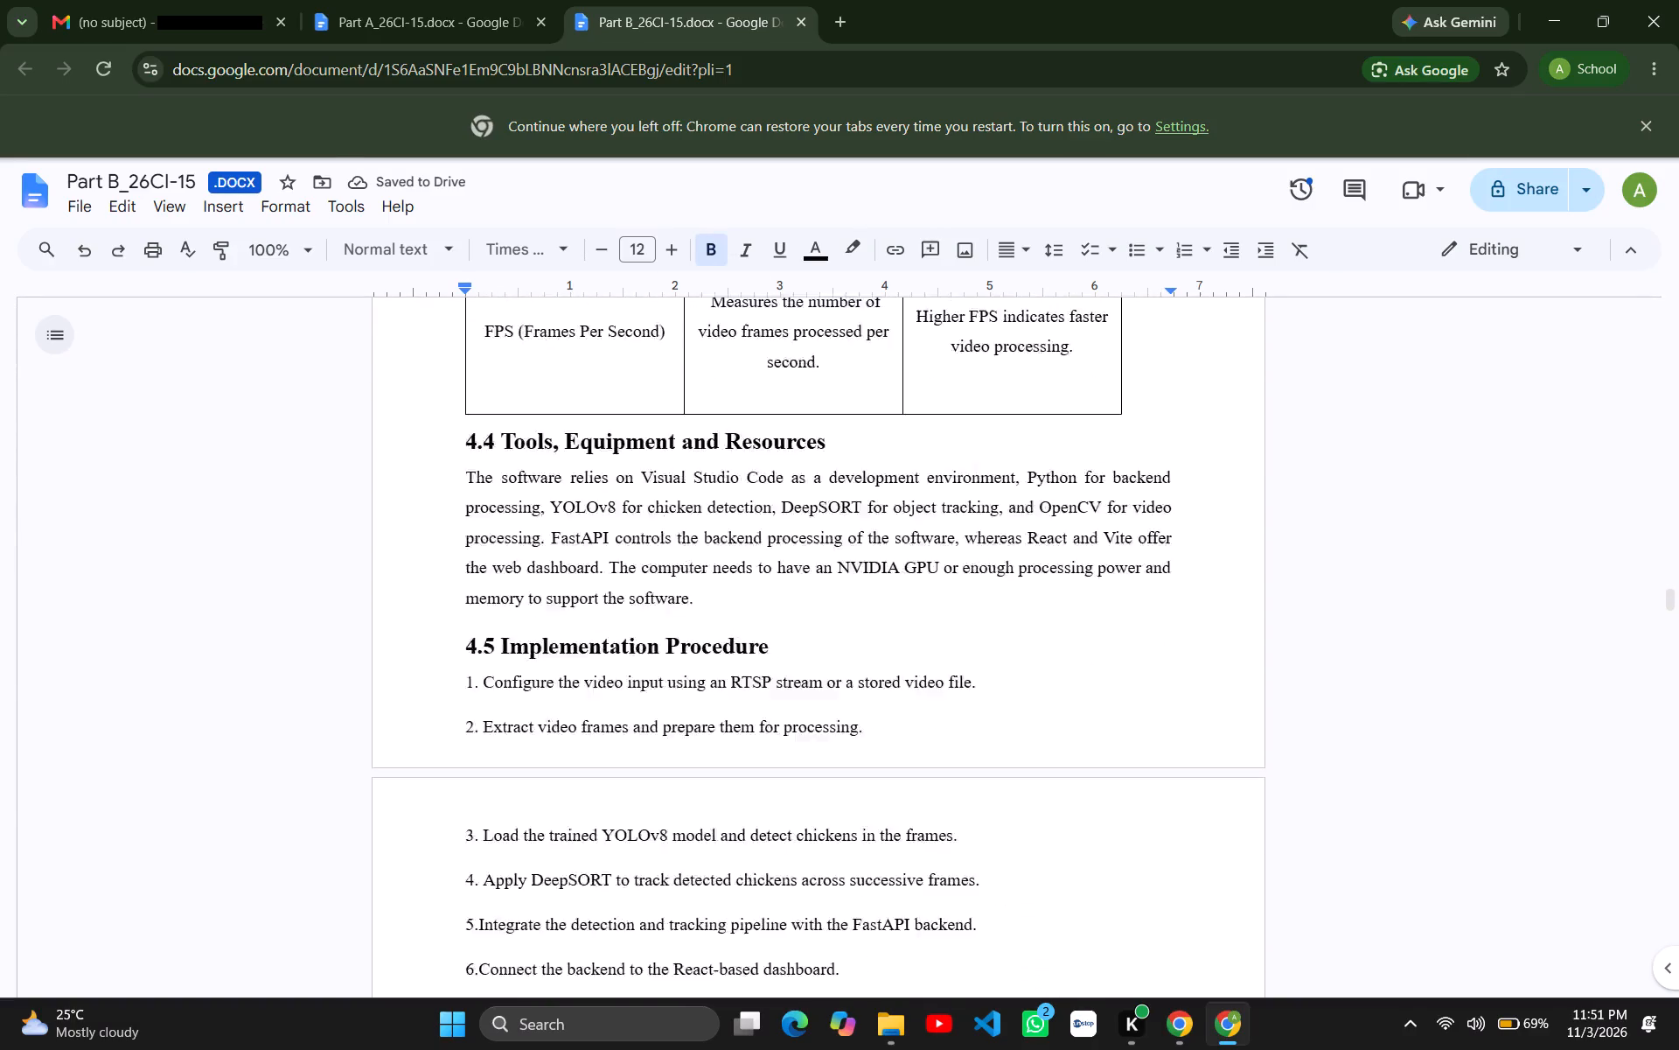
scroll(768, 625, down, 2)
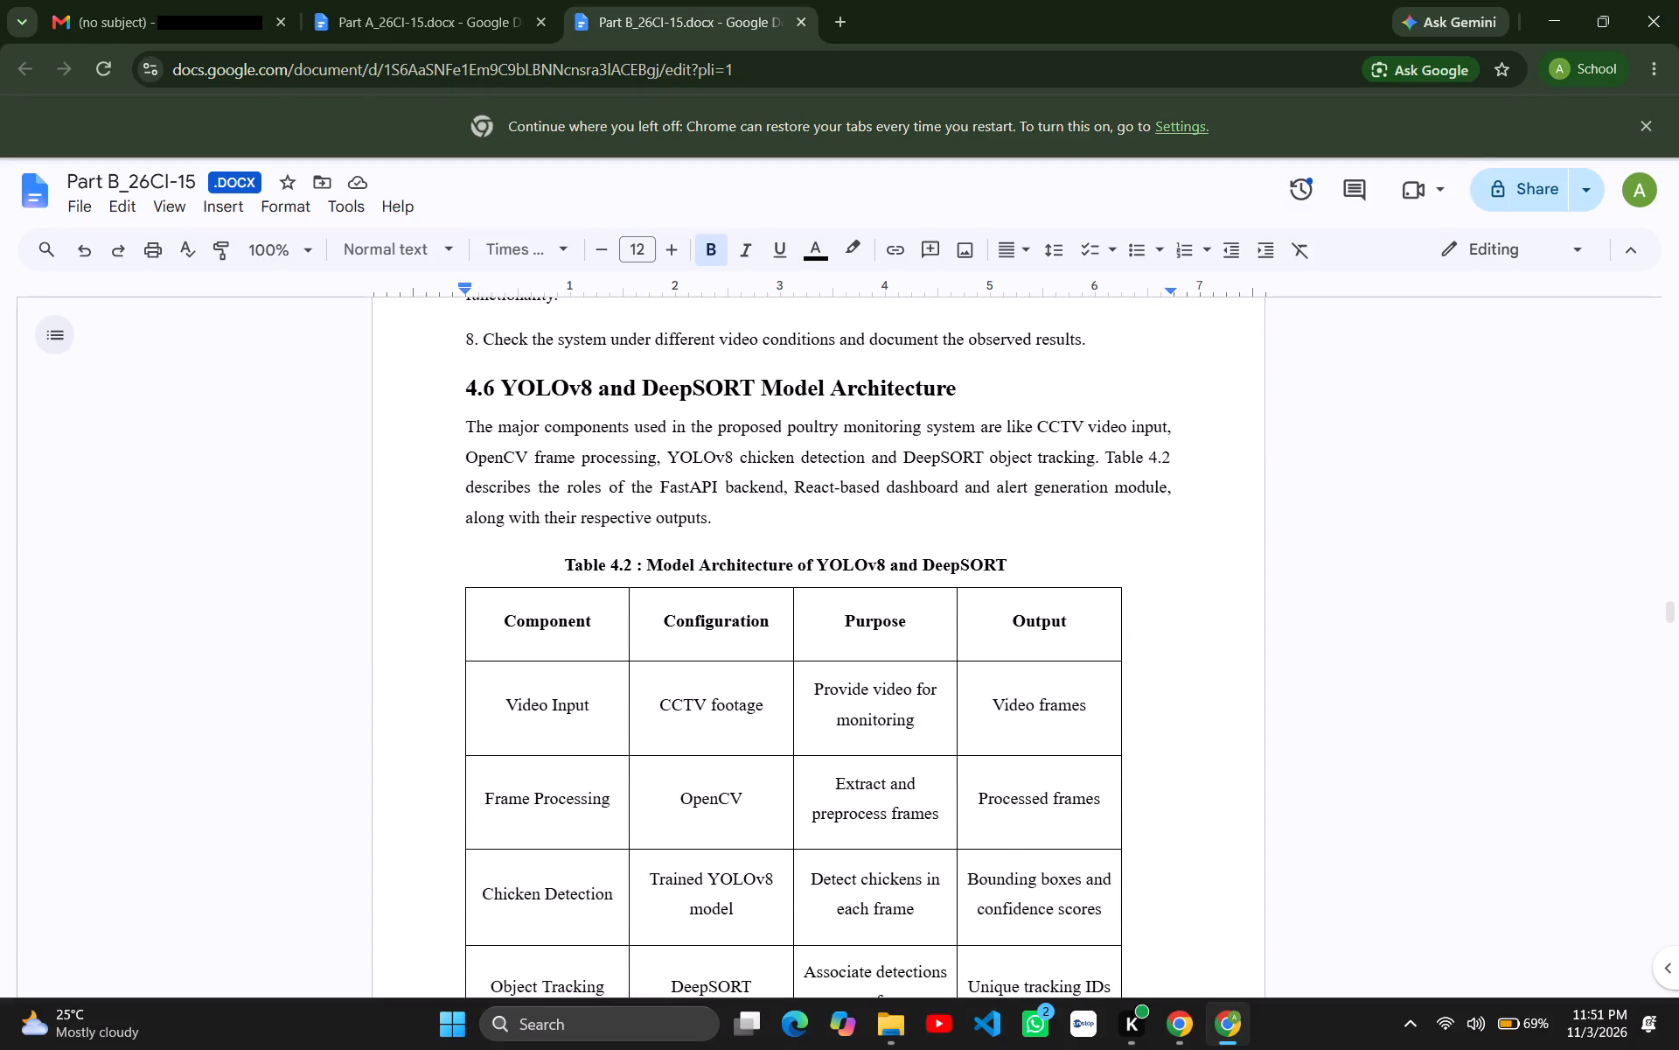
drag(1109, 451, 1174, 451)
click(718, 252)
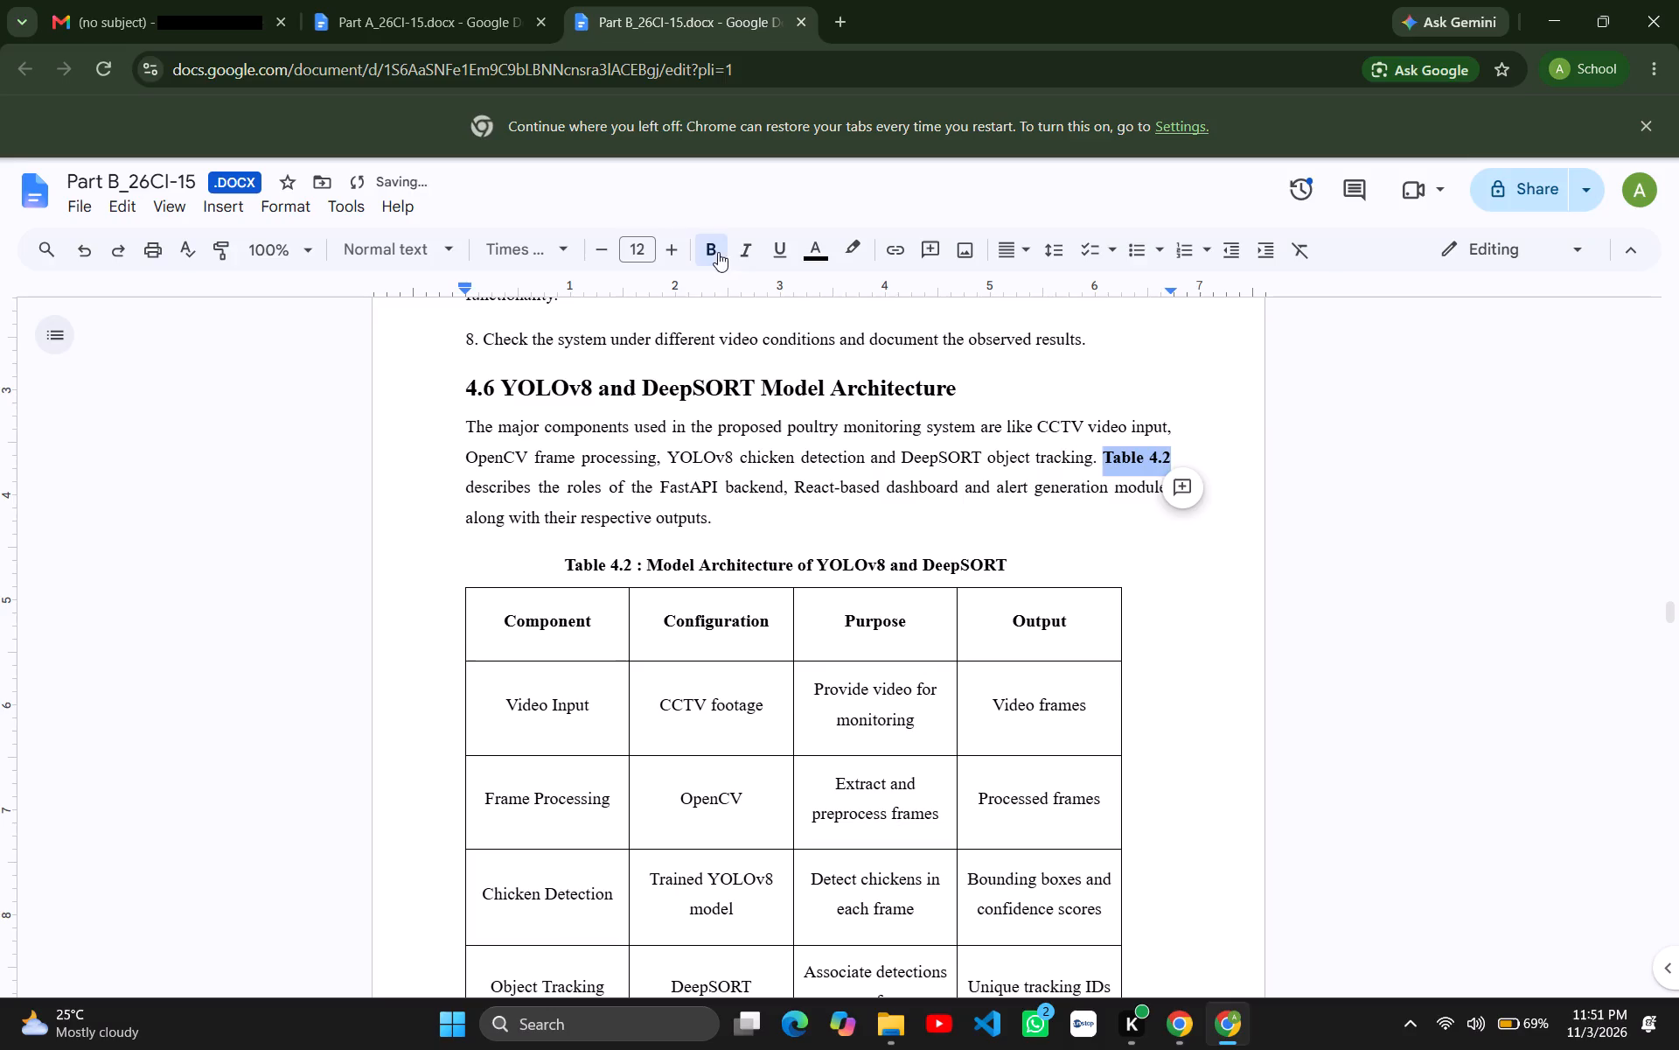
click(789, 436)
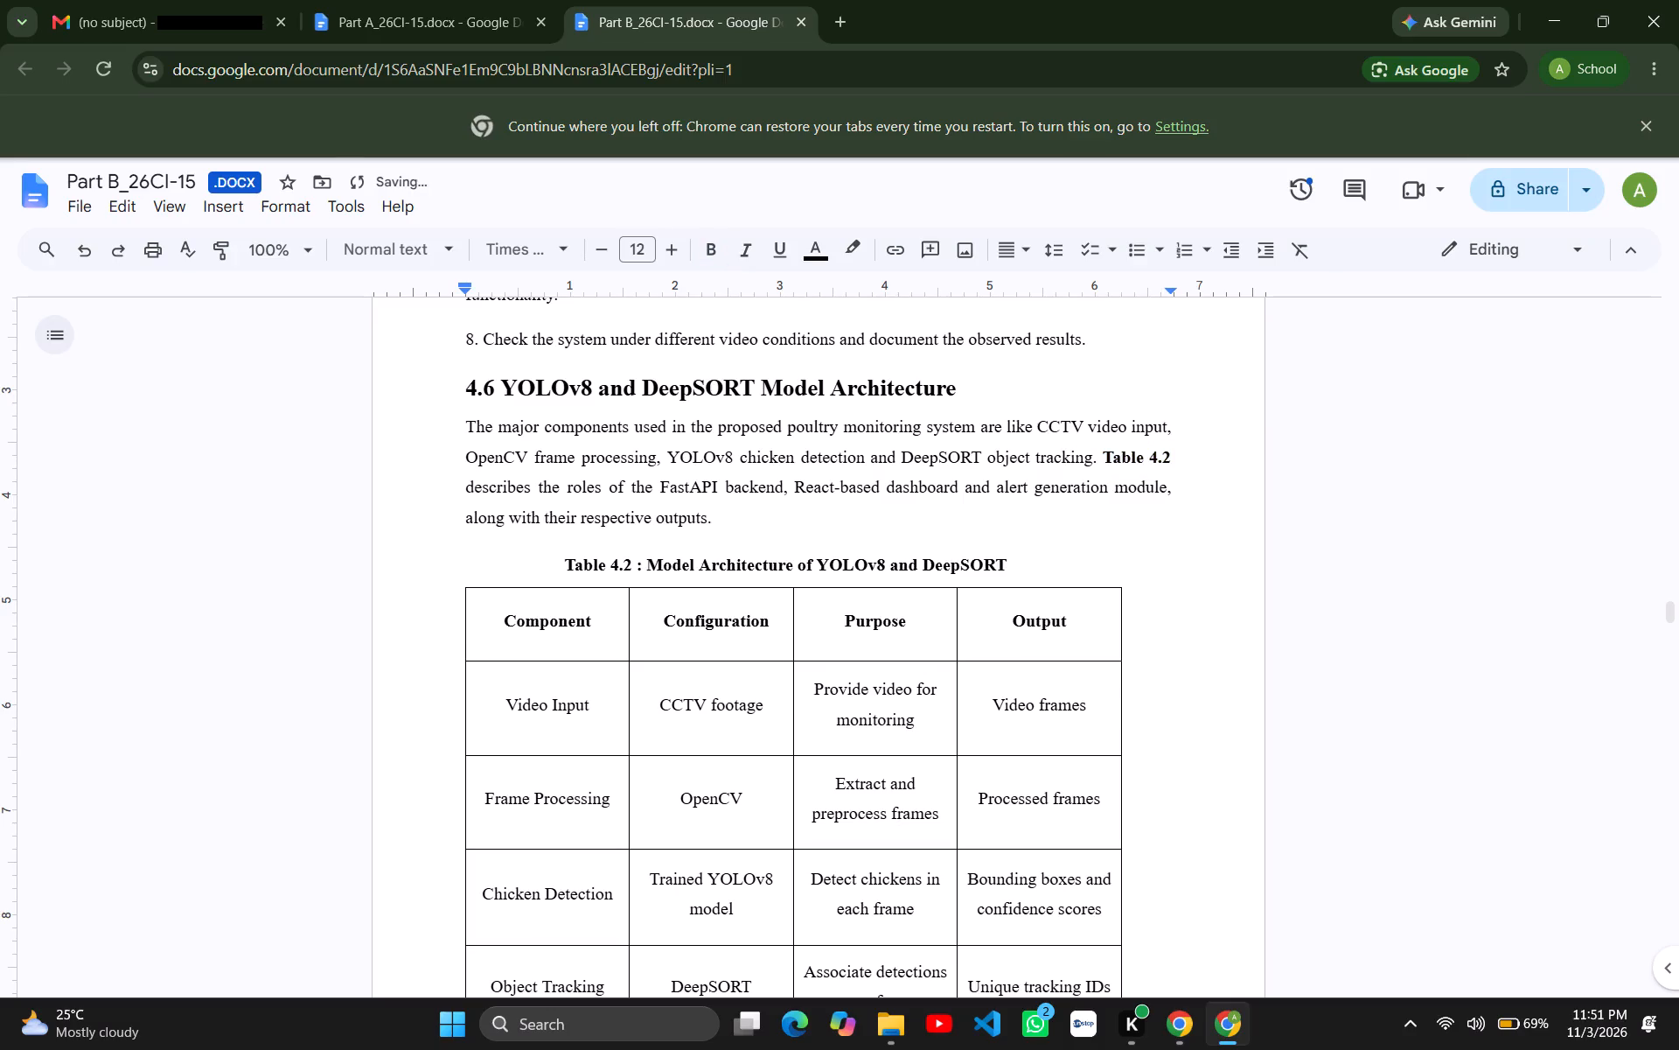
Make the "Fig. 5.1" reference at the end of the section 5.4 Integrated Detection and Tracking Workflow paragraph bold.
scroll(758, 525, down, 5)
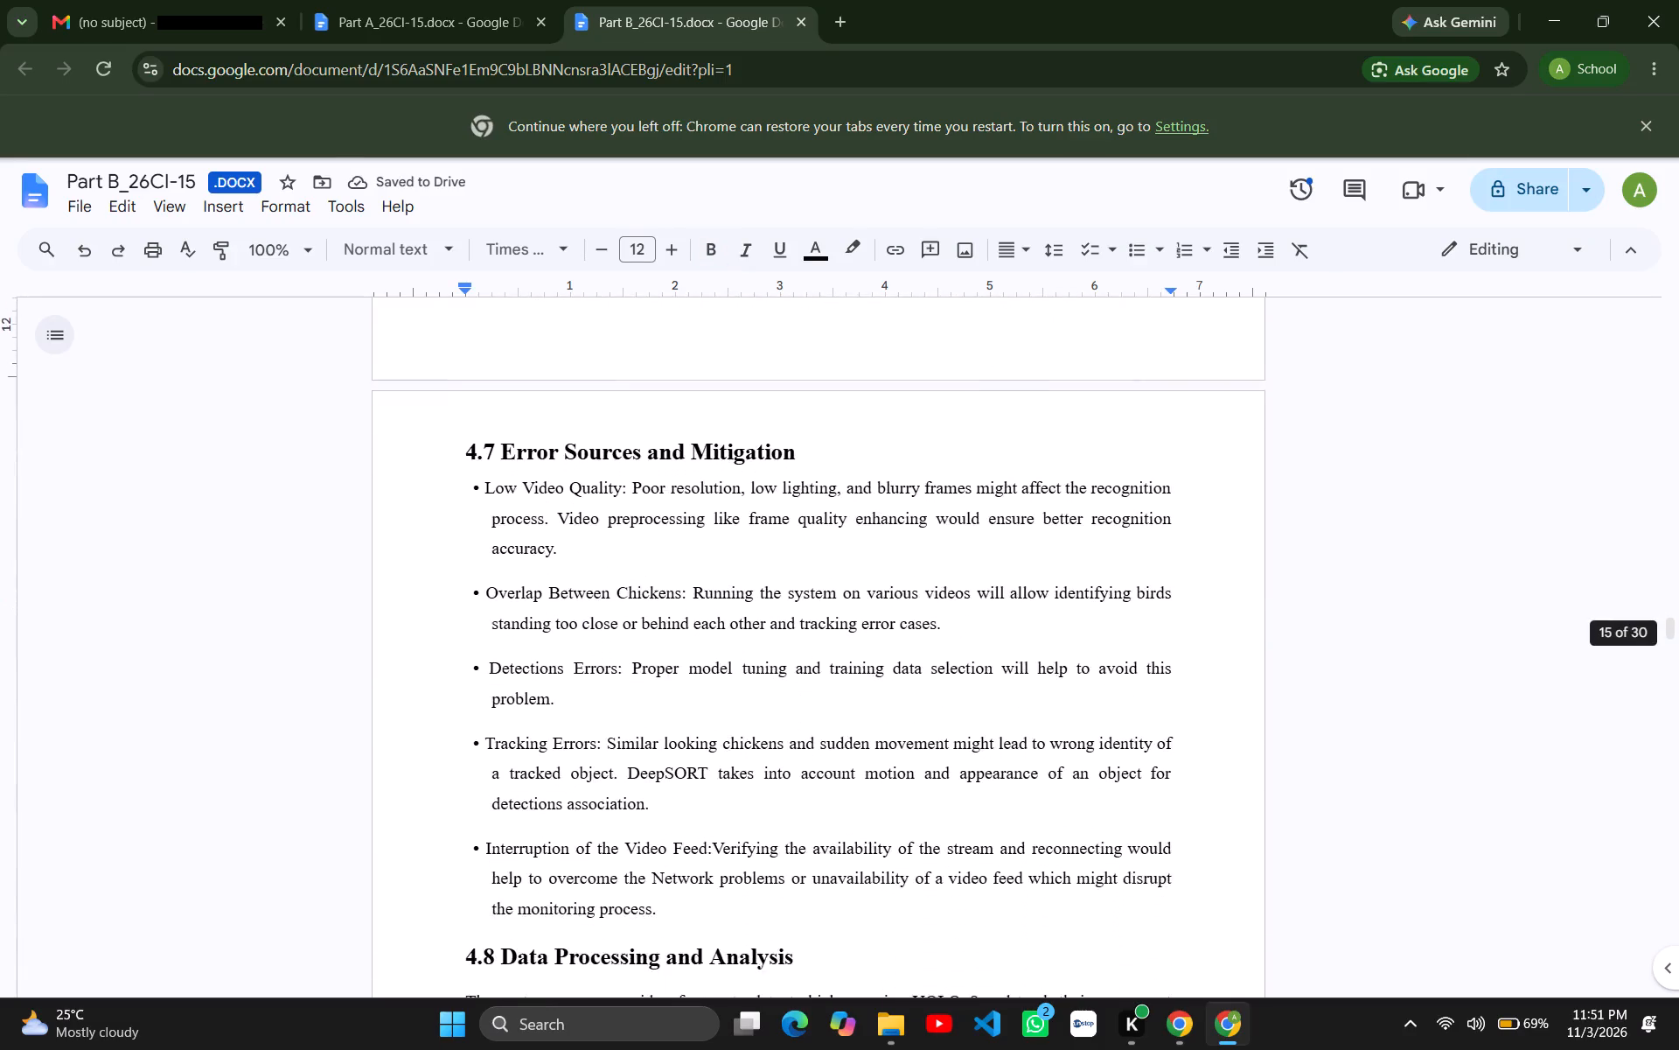
scroll(758, 525, down, 3)
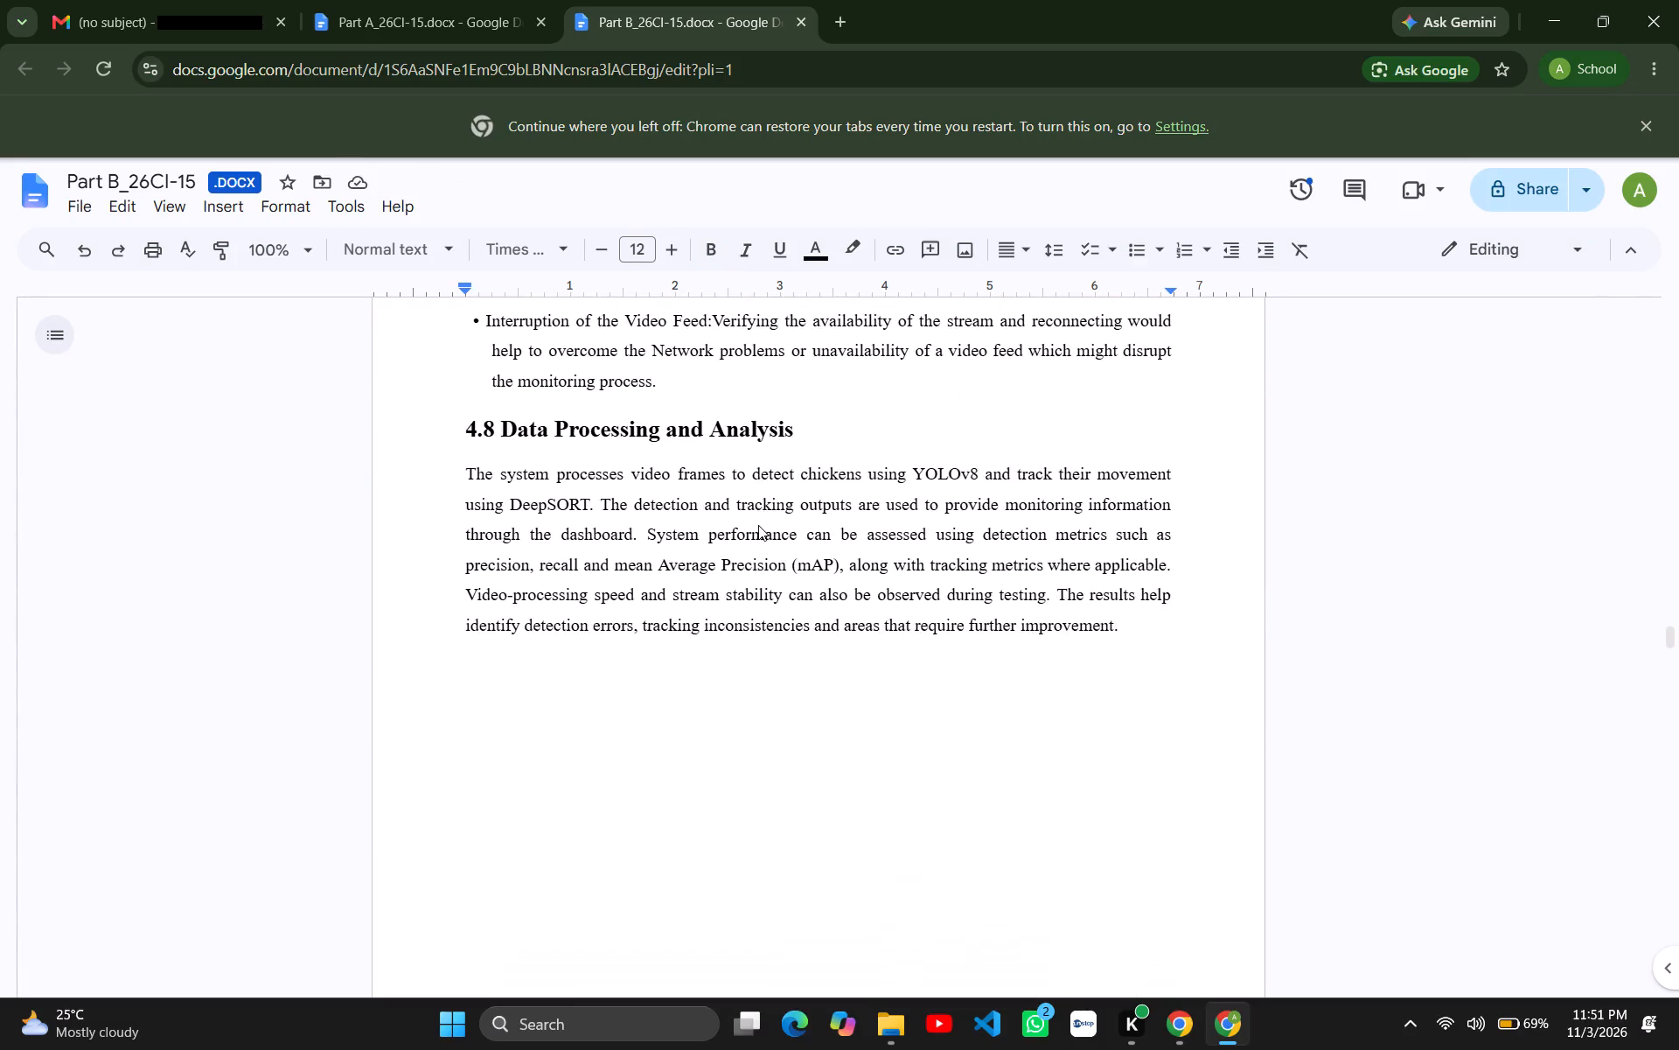
scroll(758, 525, down, 4)
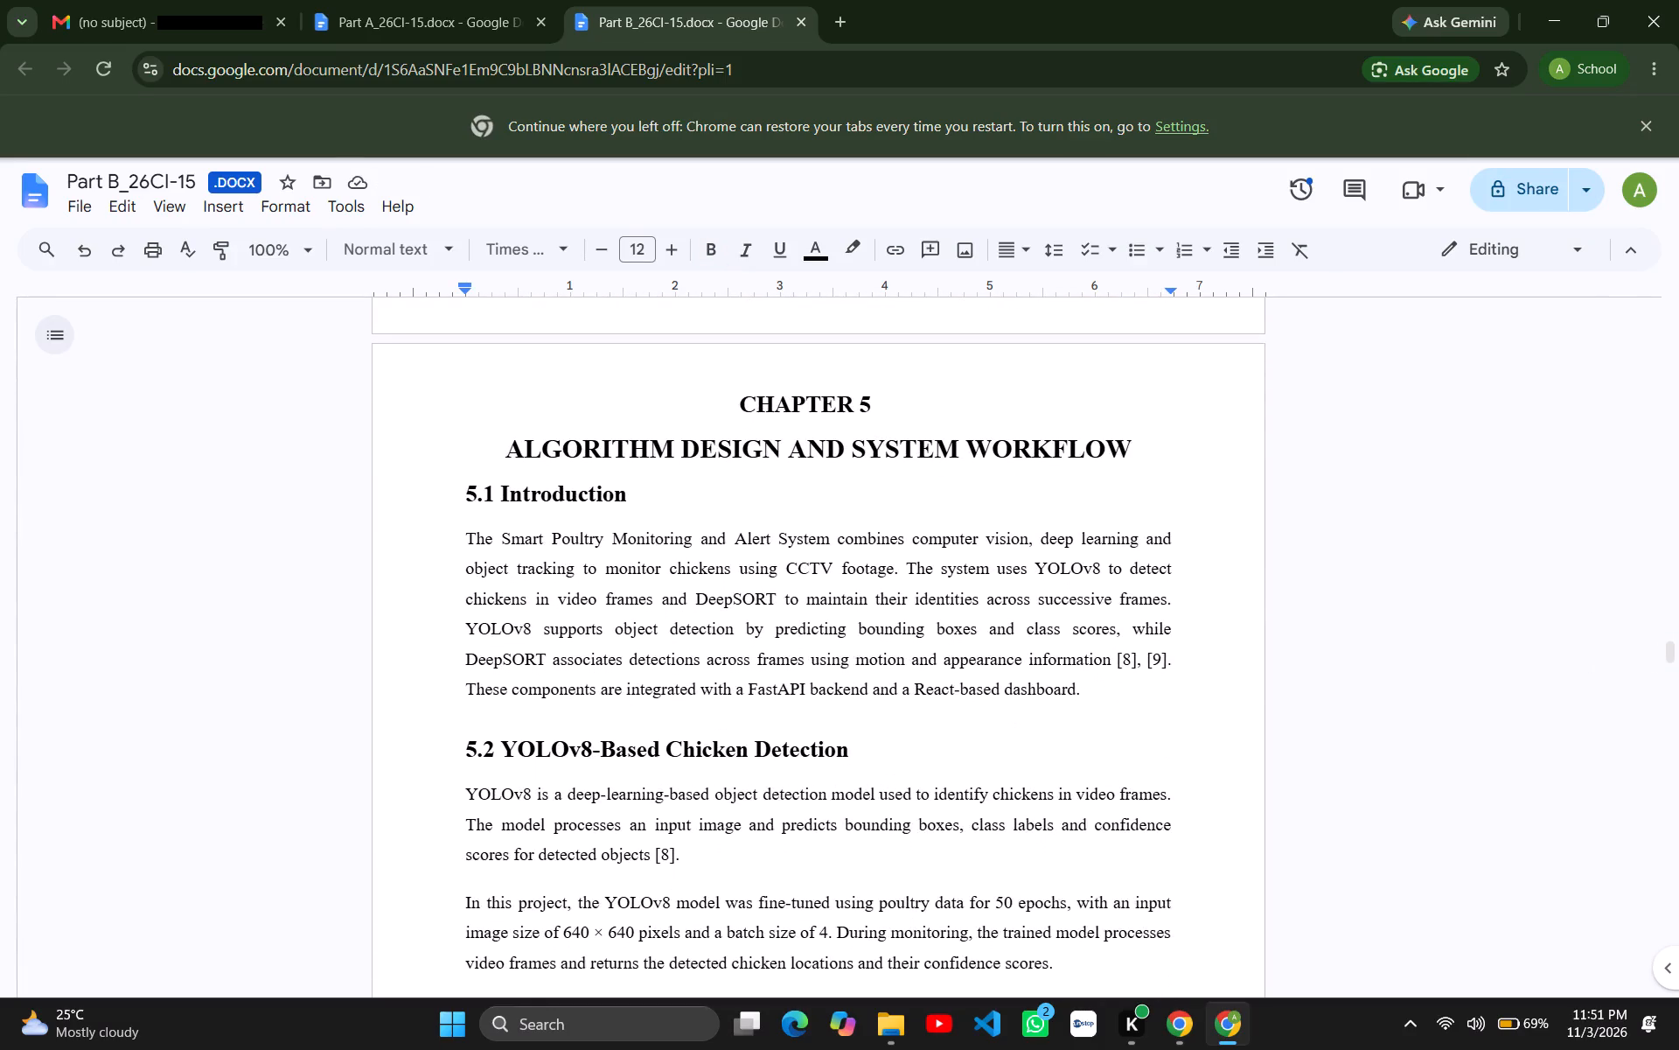
scroll(758, 525, down, 1)
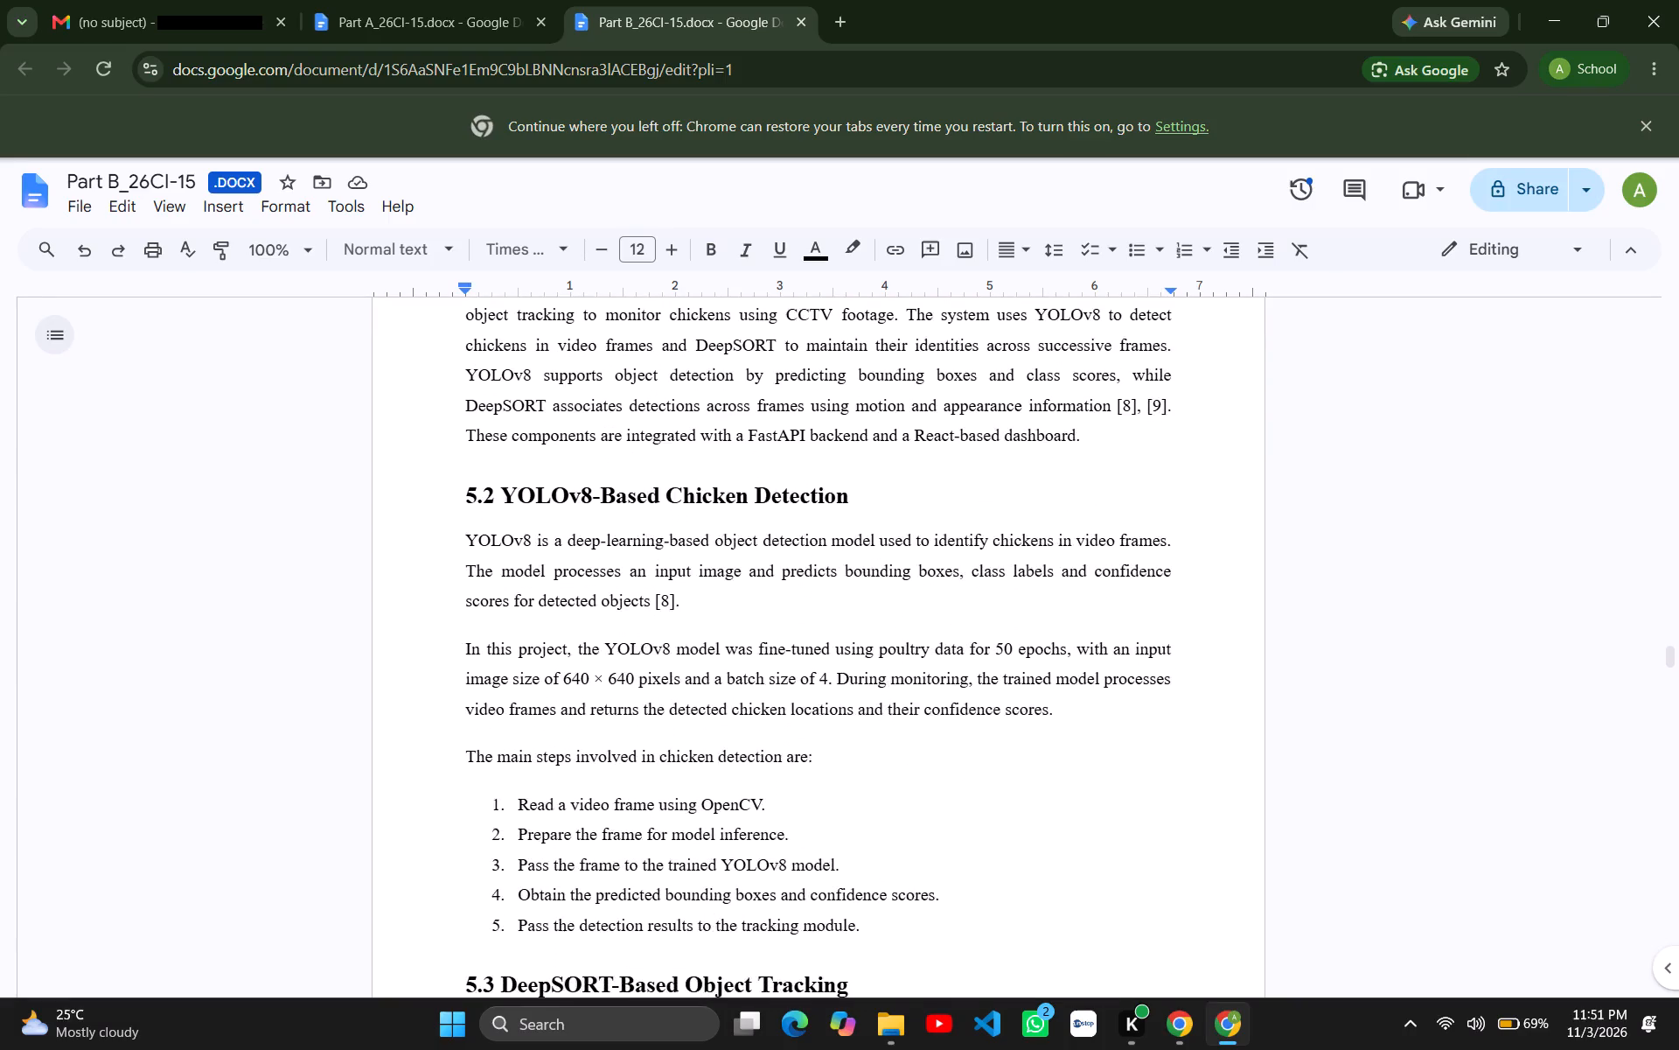
scroll(758, 525, down, 1)
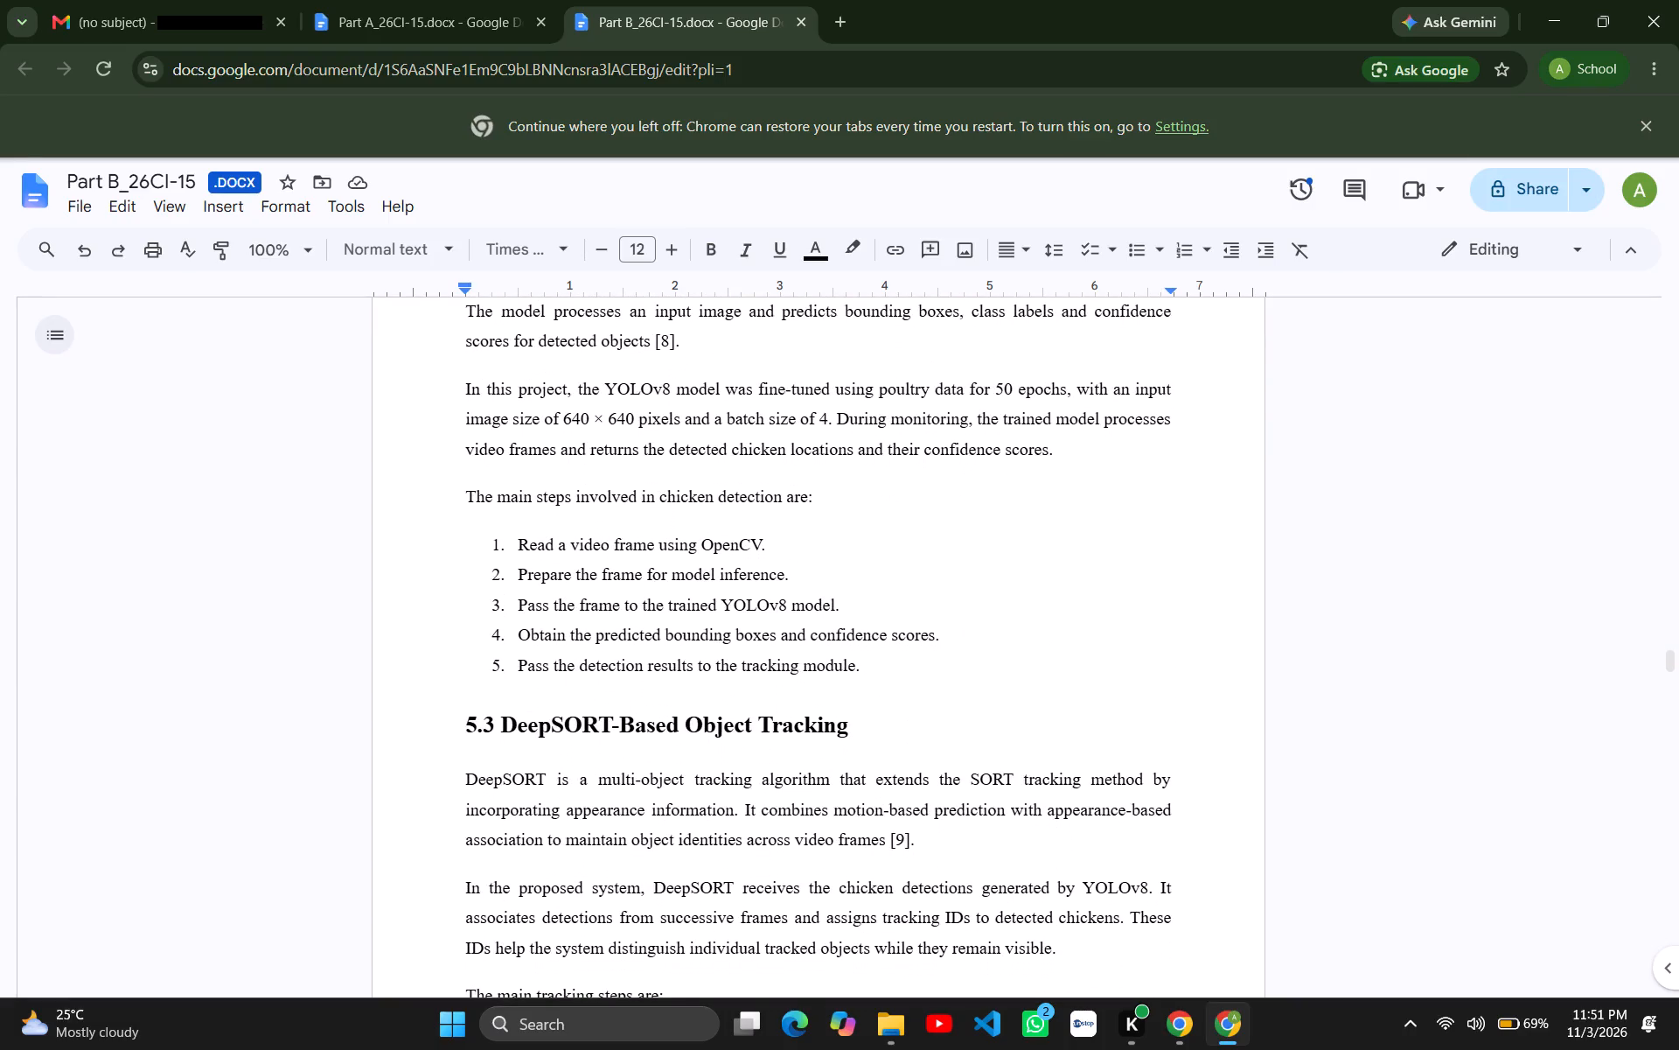
scroll(758, 525, down, 2)
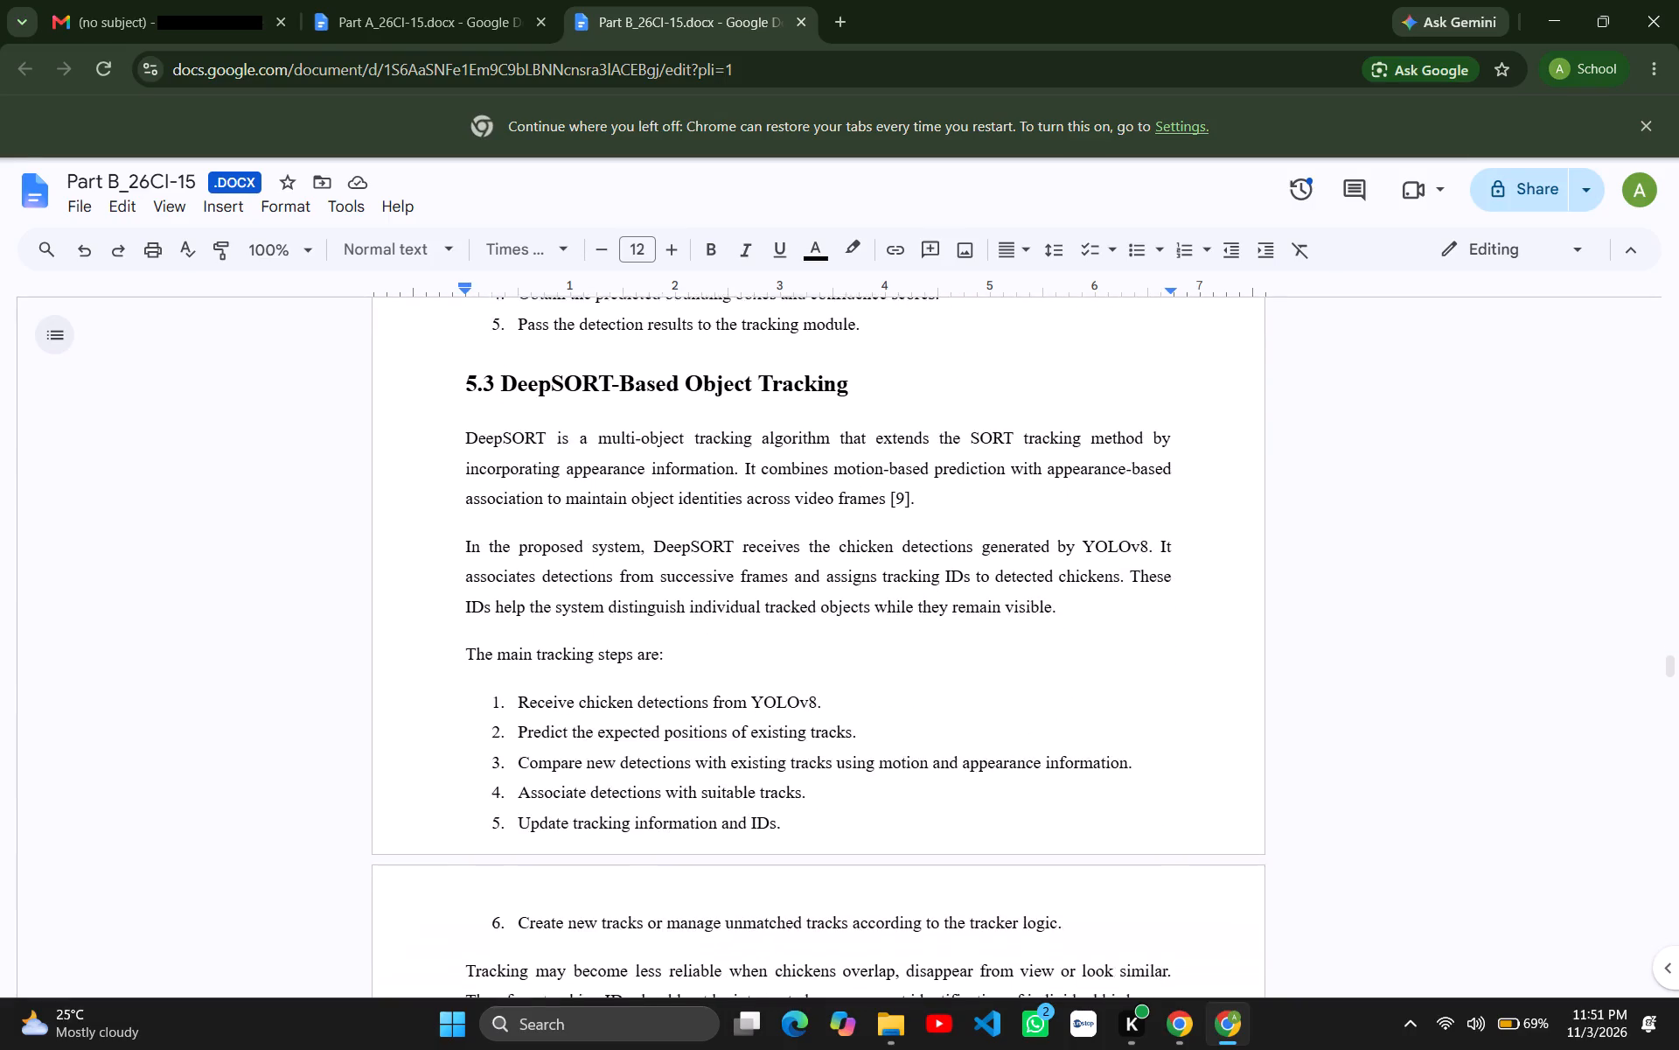
scroll(758, 525, down, 1)
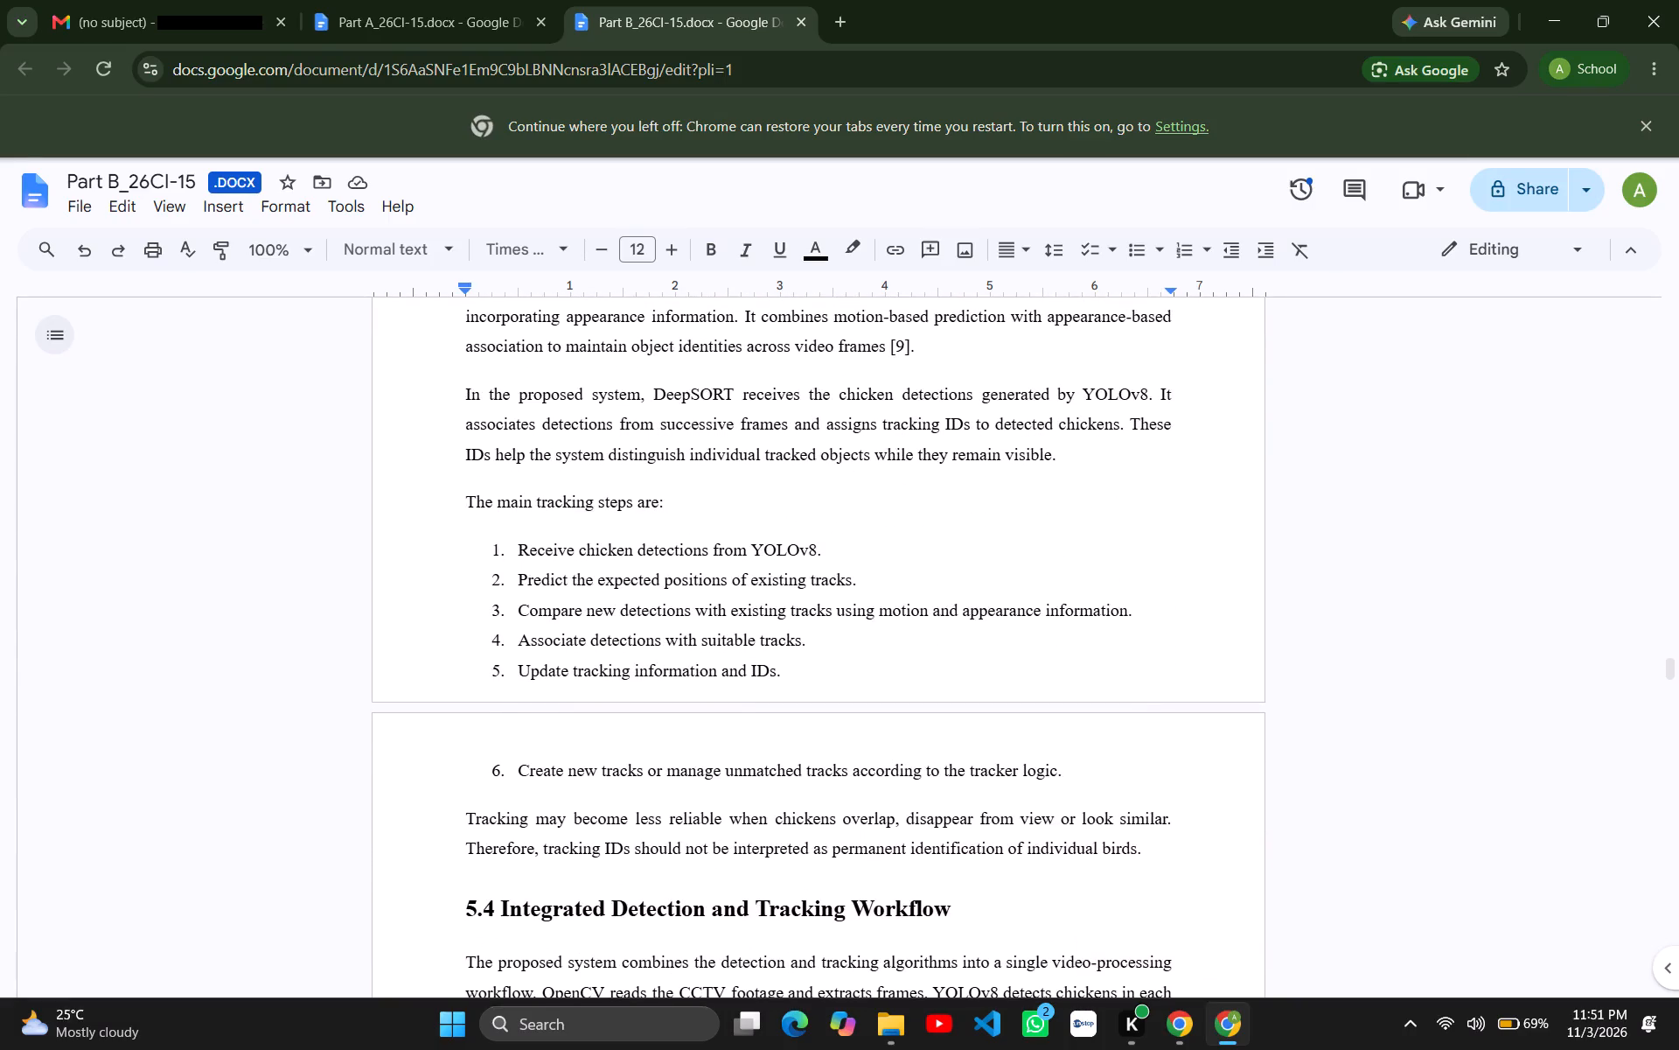
scroll(758, 525, down, 1)
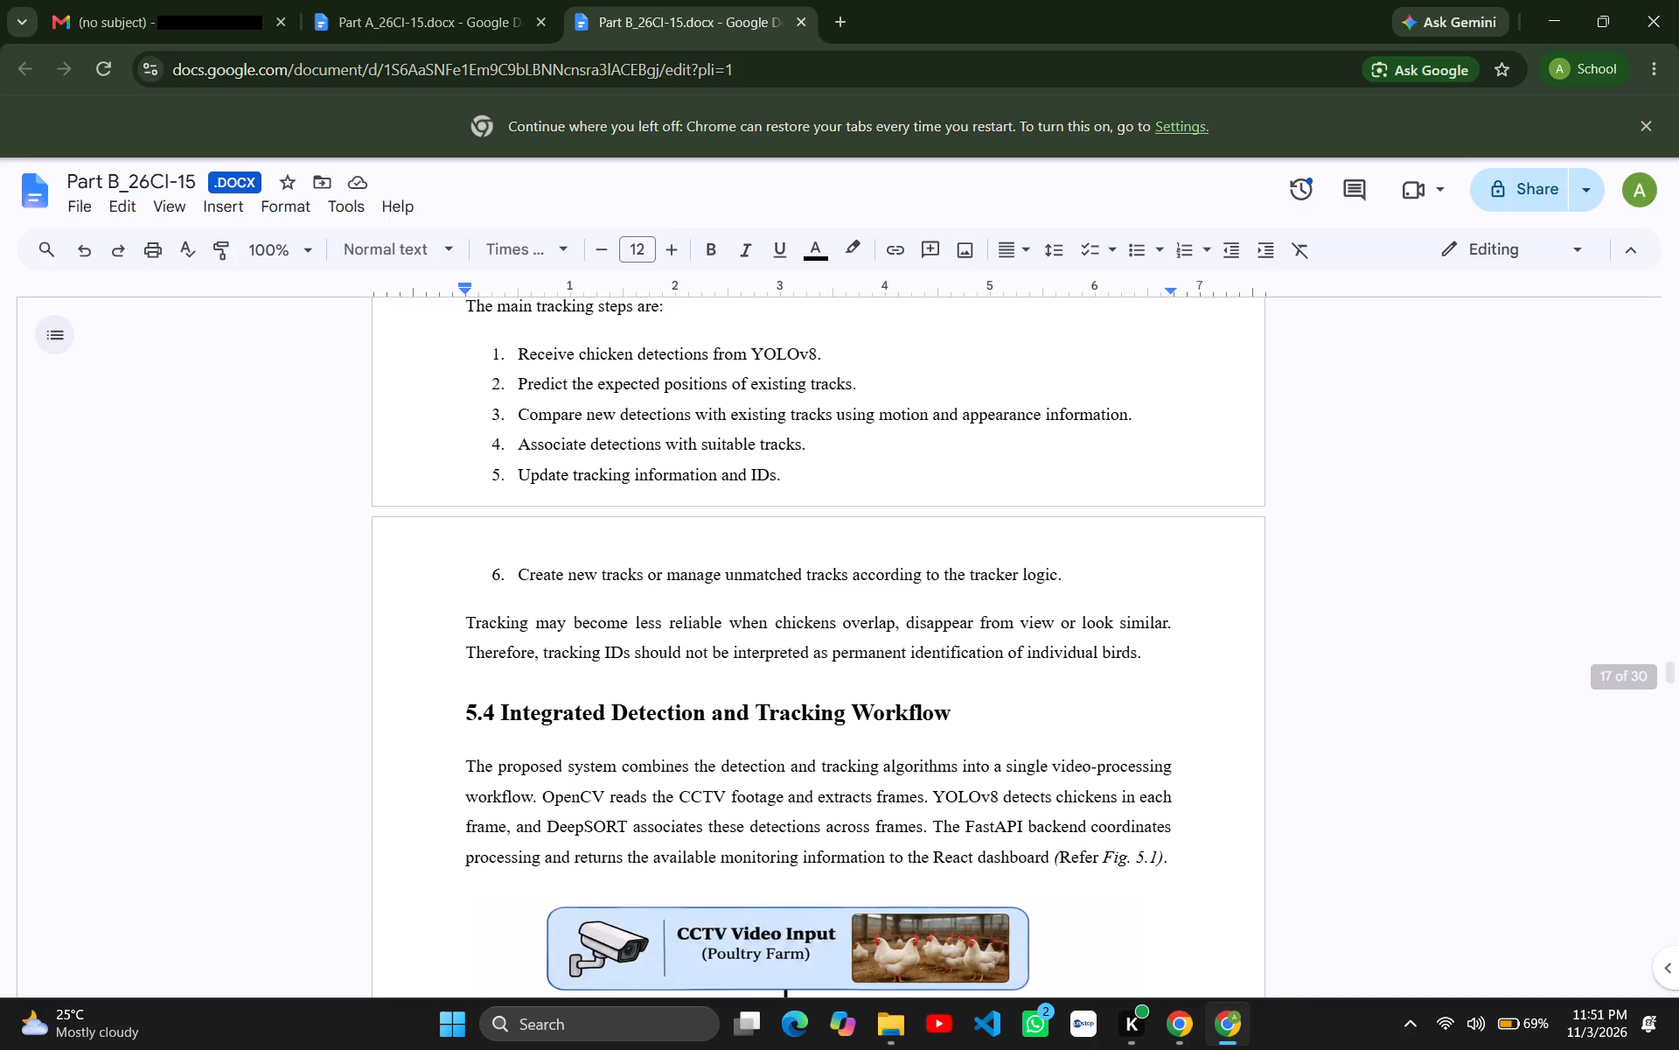
drag(1104, 856, 1148, 858)
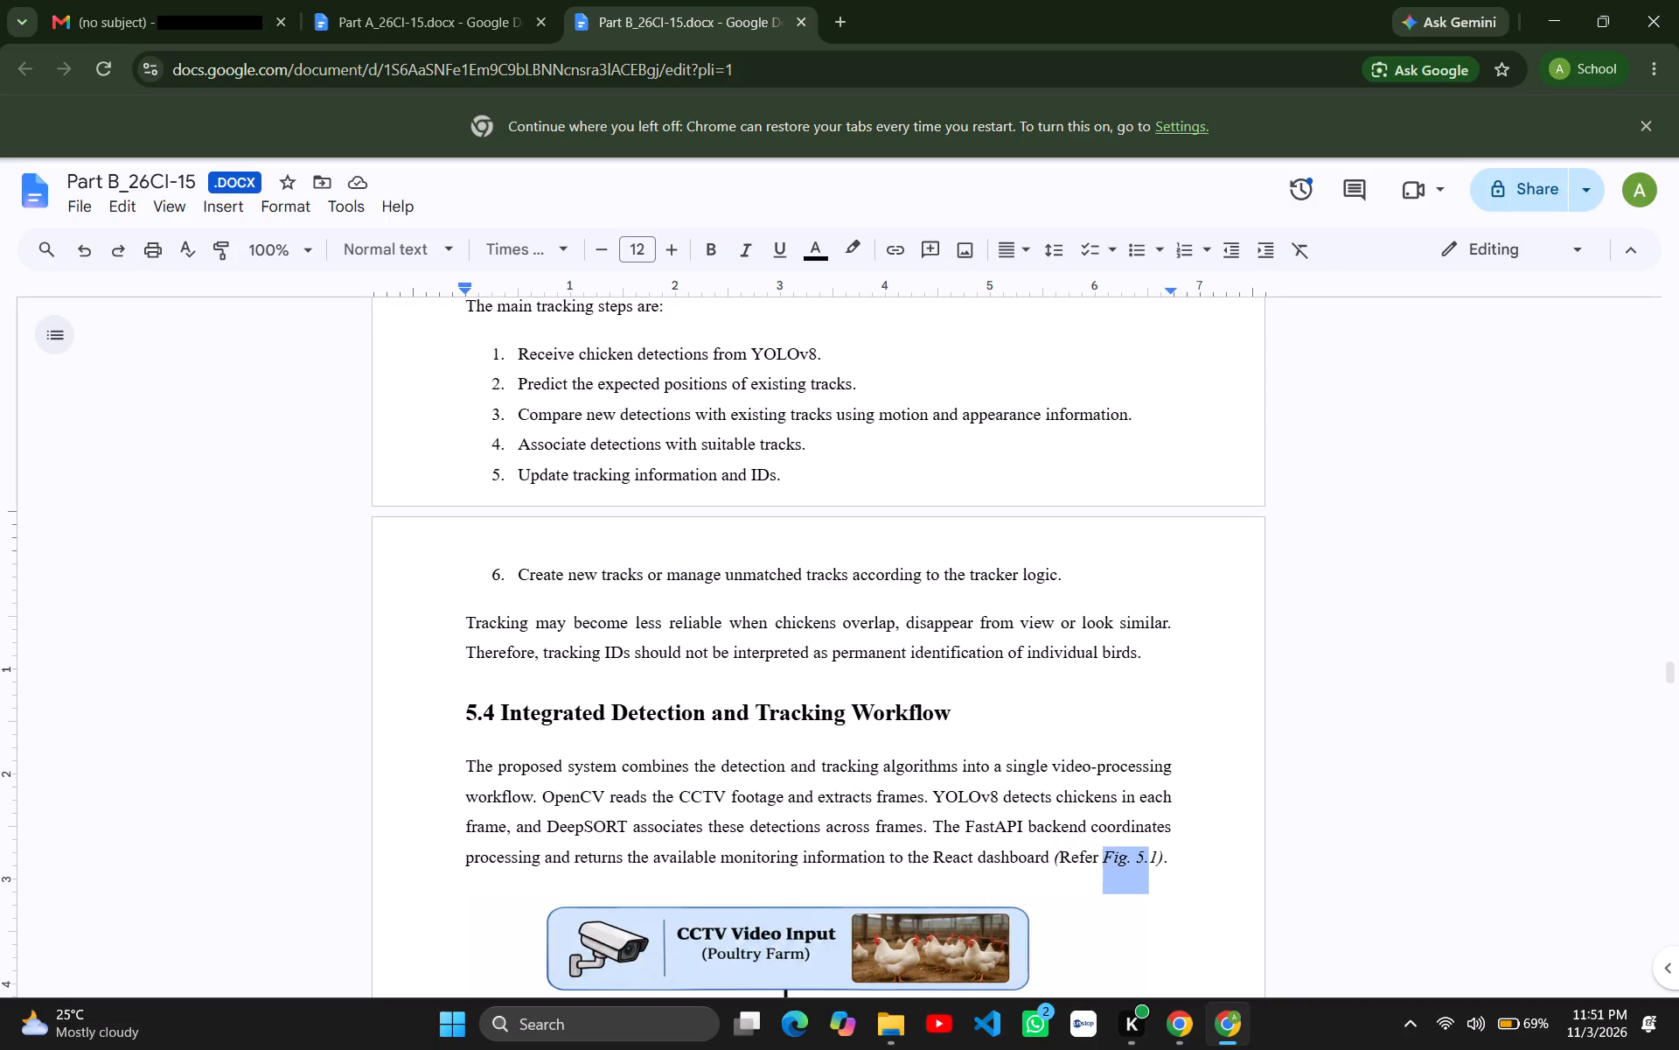
drag(1148, 858, 1158, 858)
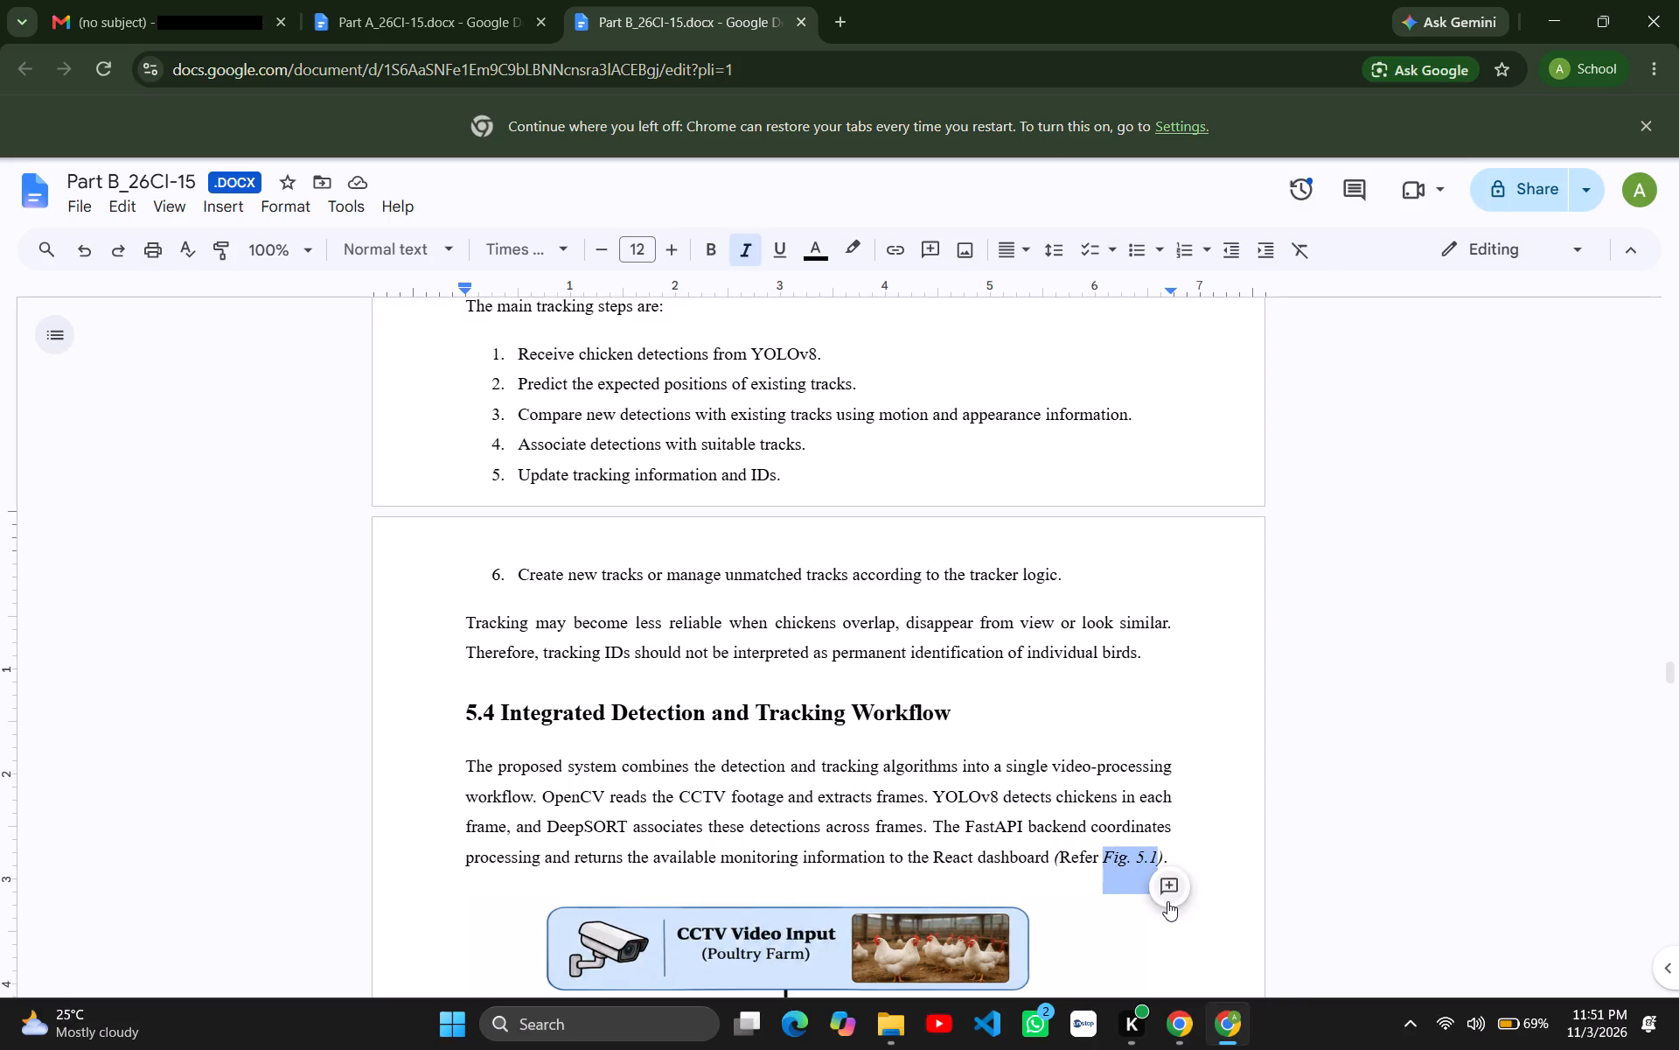
click(717, 261)
click(1099, 846)
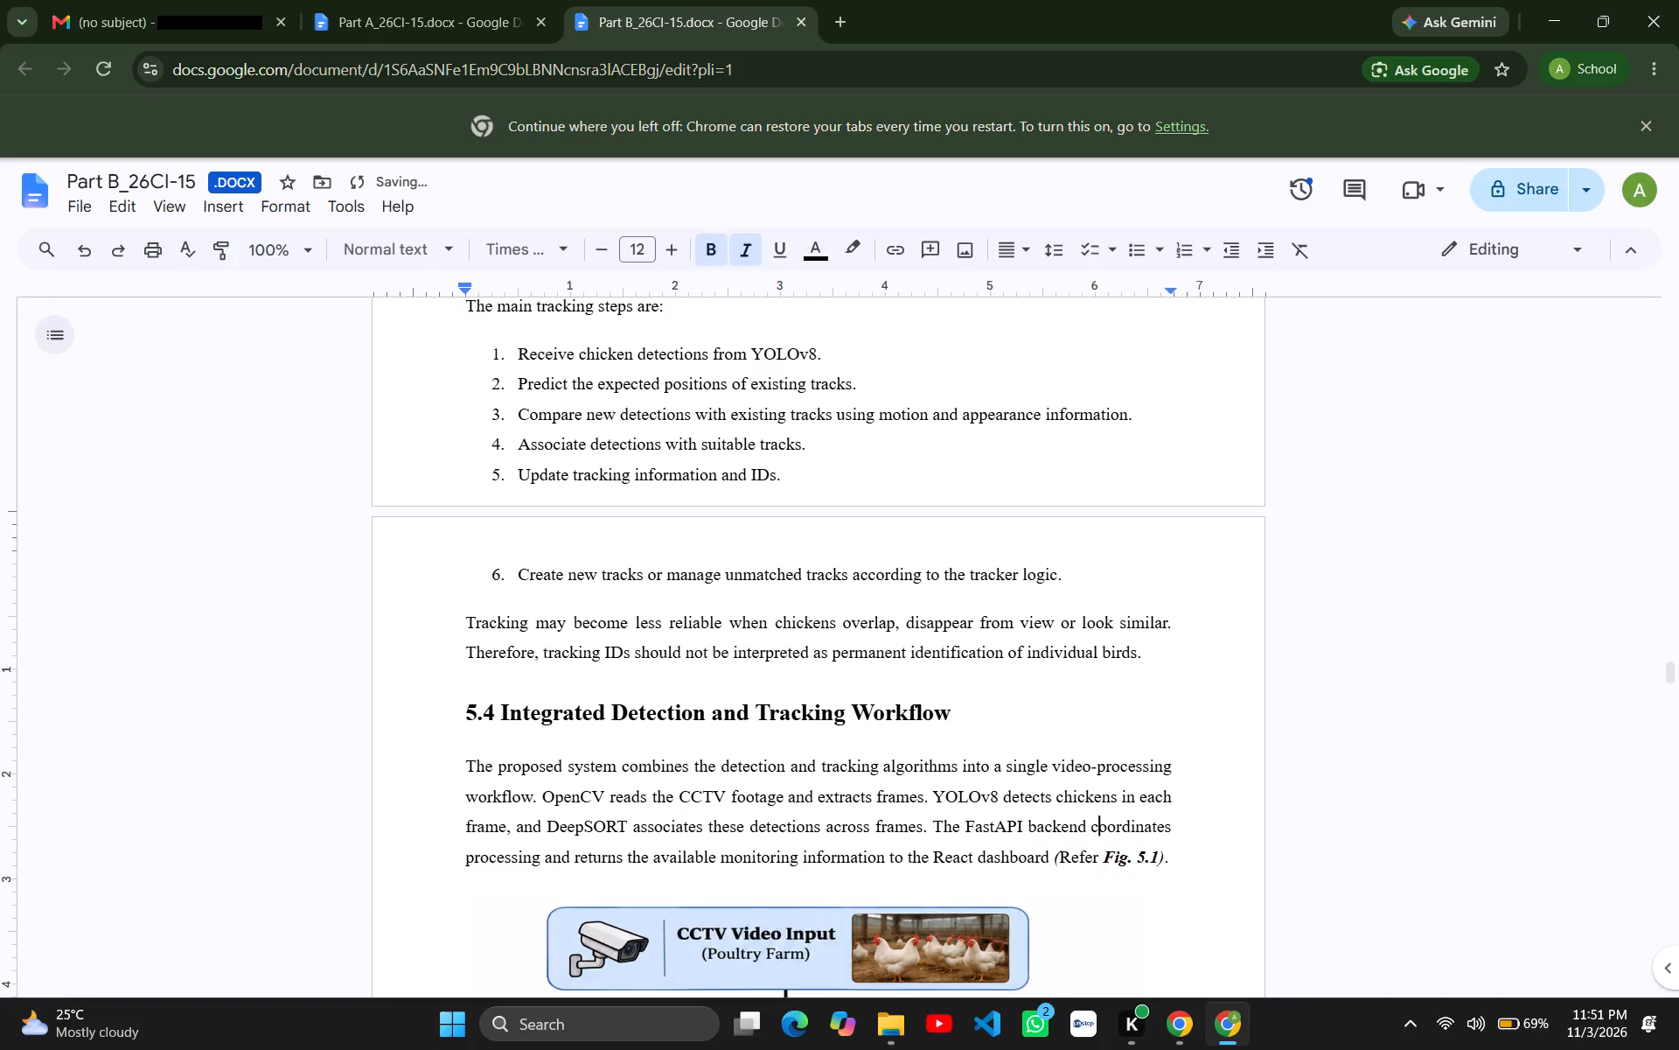
Replace the italic parentheses around "Refer Fig. 5.1" in the section 5.4 paragraph with regular, non-italic ones.
scroll(1083, 910, down, 1)
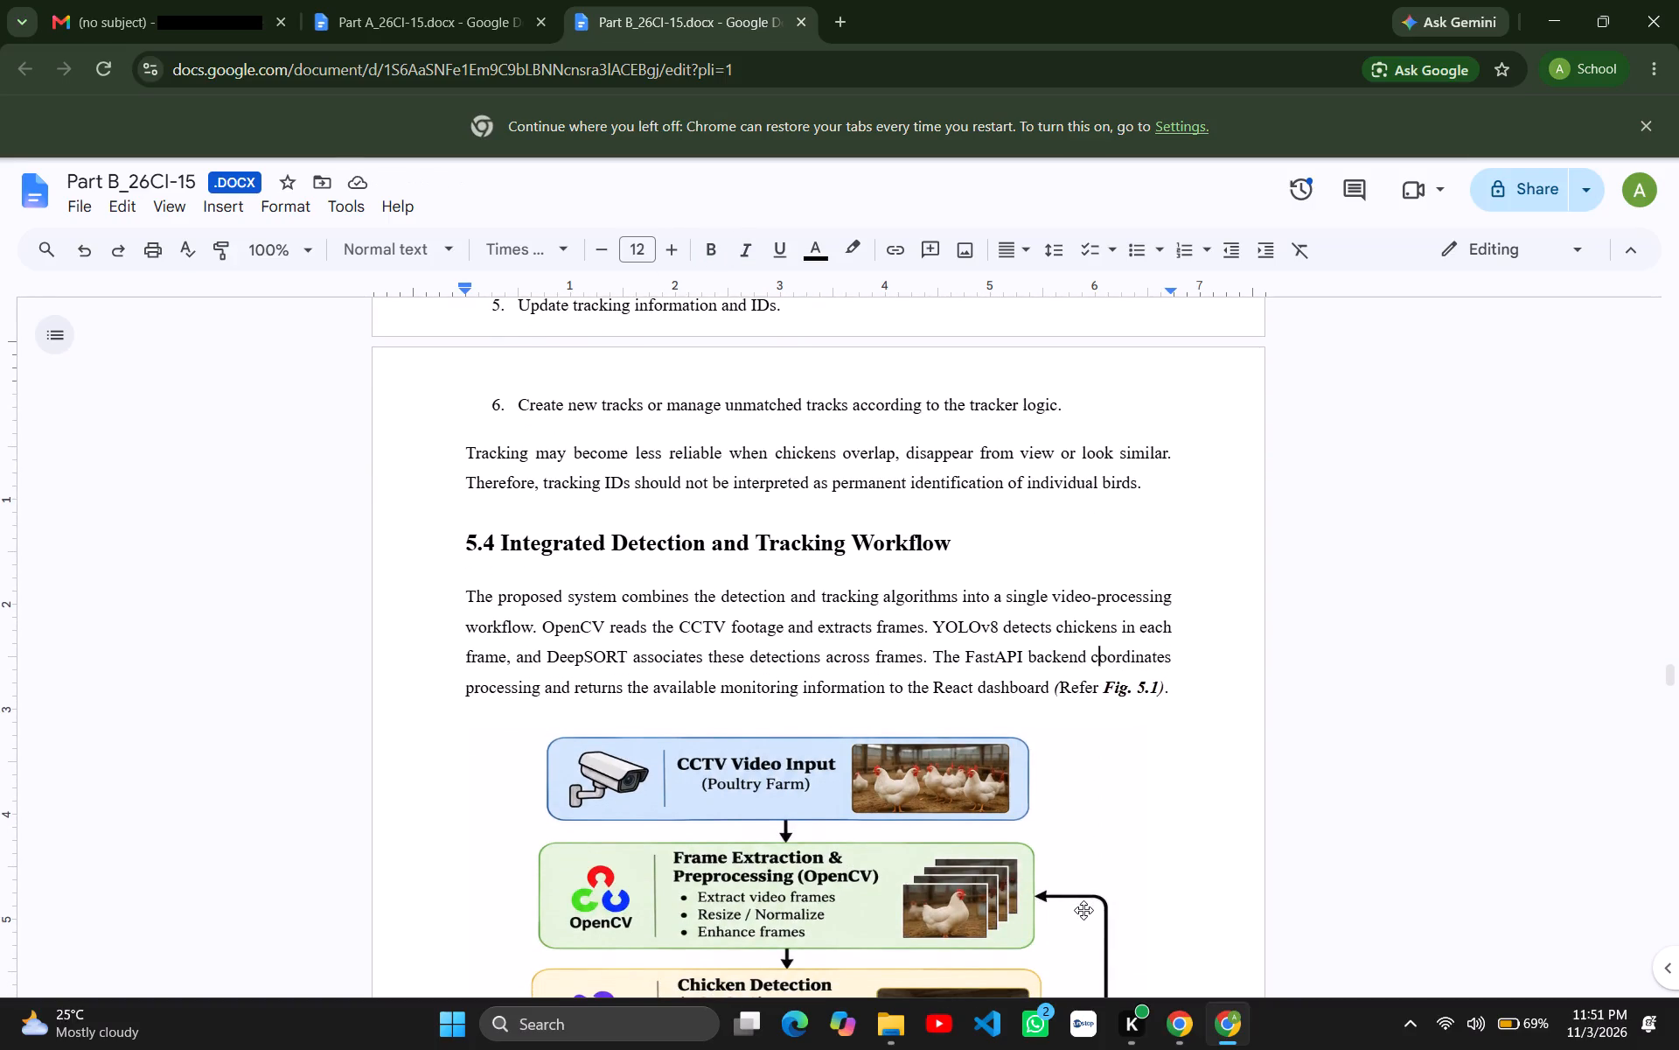
click(1060, 692)
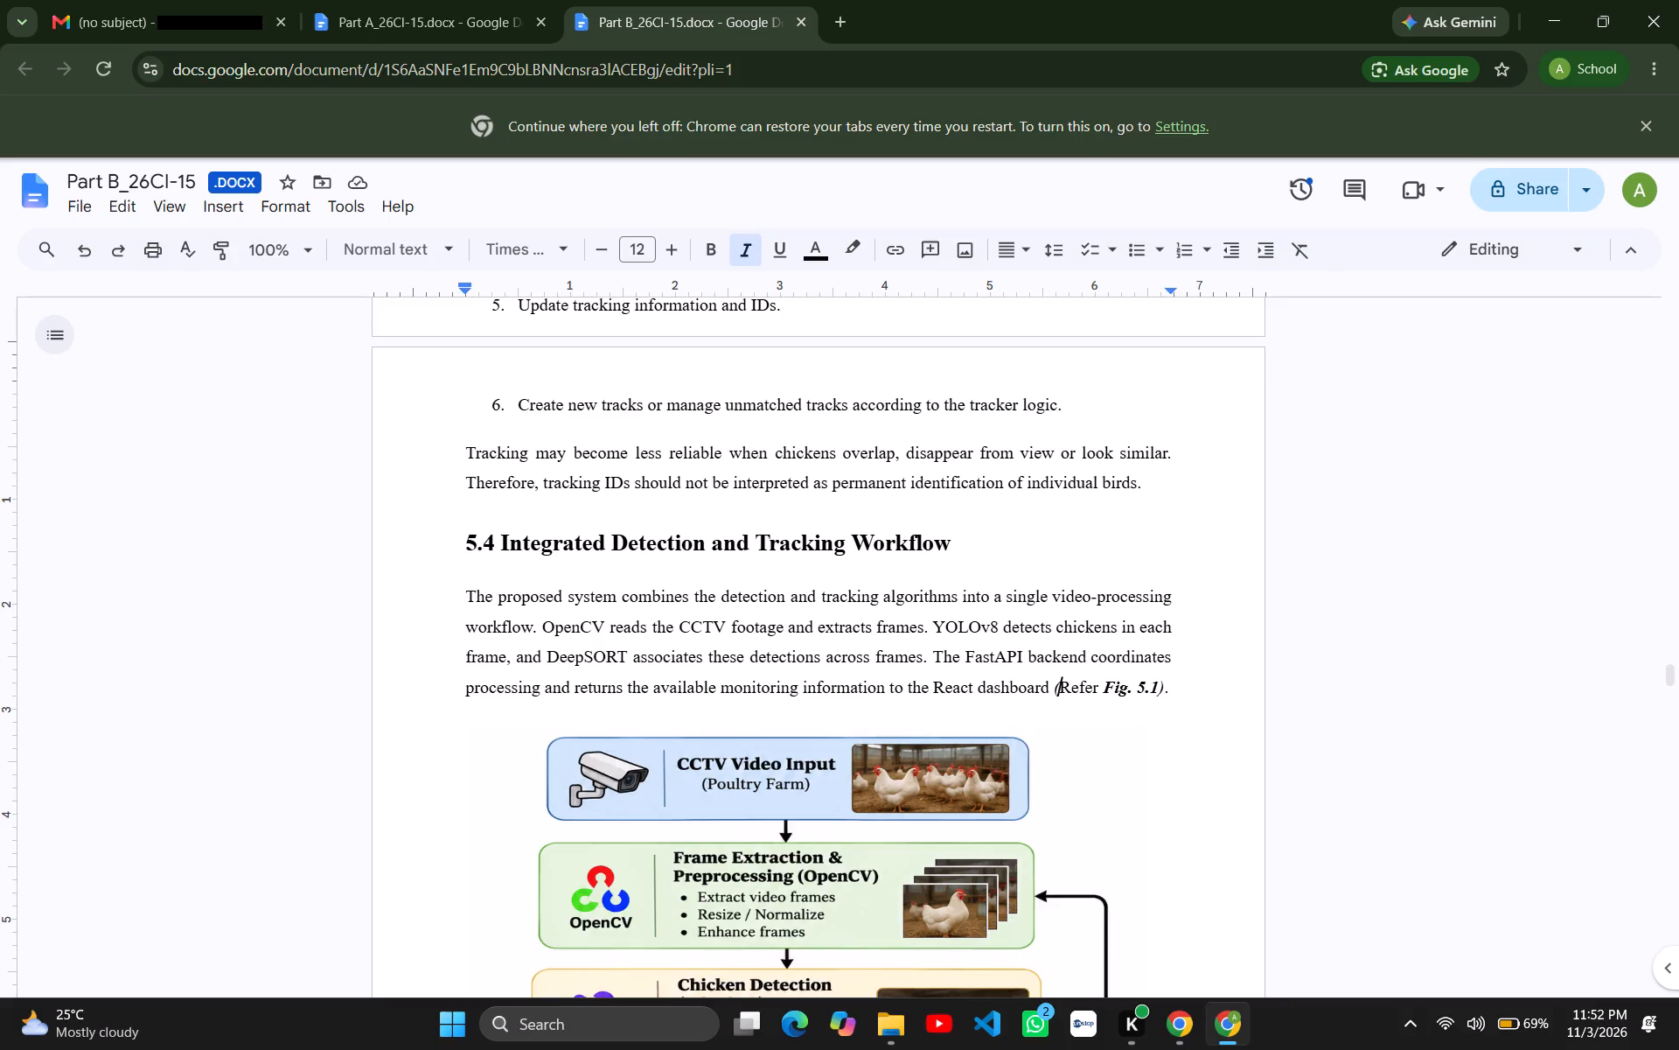
key(BackSpace)
click(744, 244)
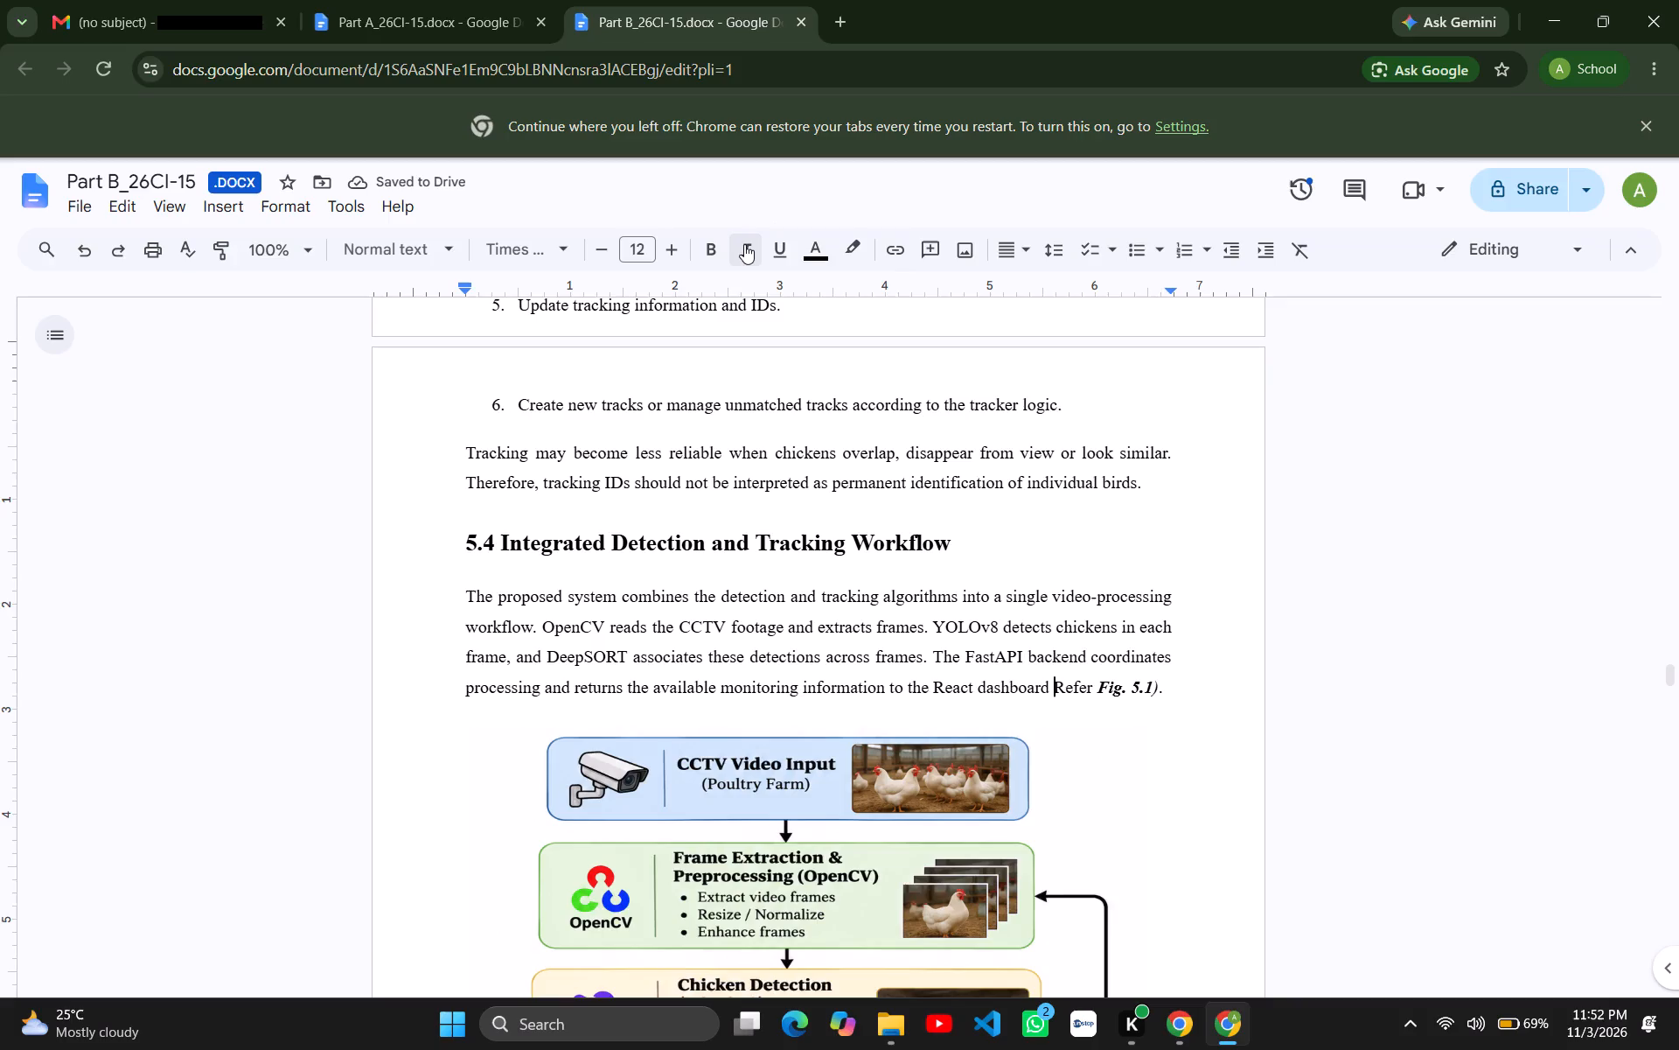
key(shift+parenleft)
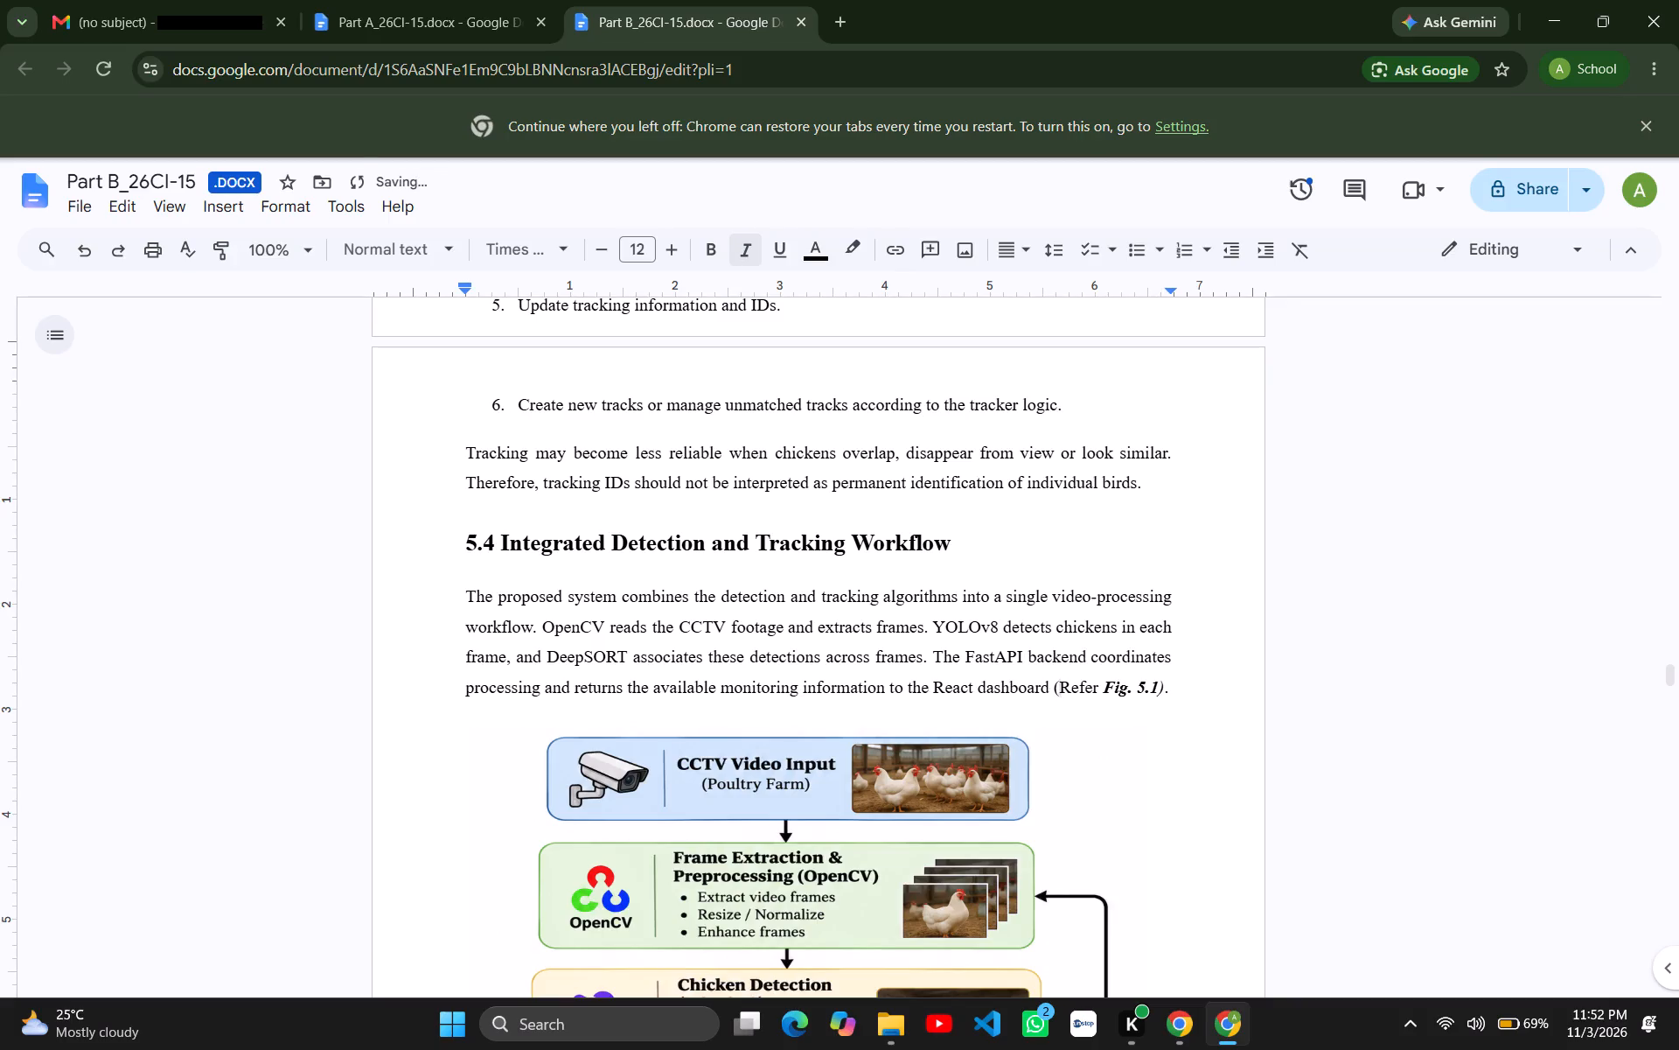
click(1160, 692)
key(Right)
key(BackSpace)
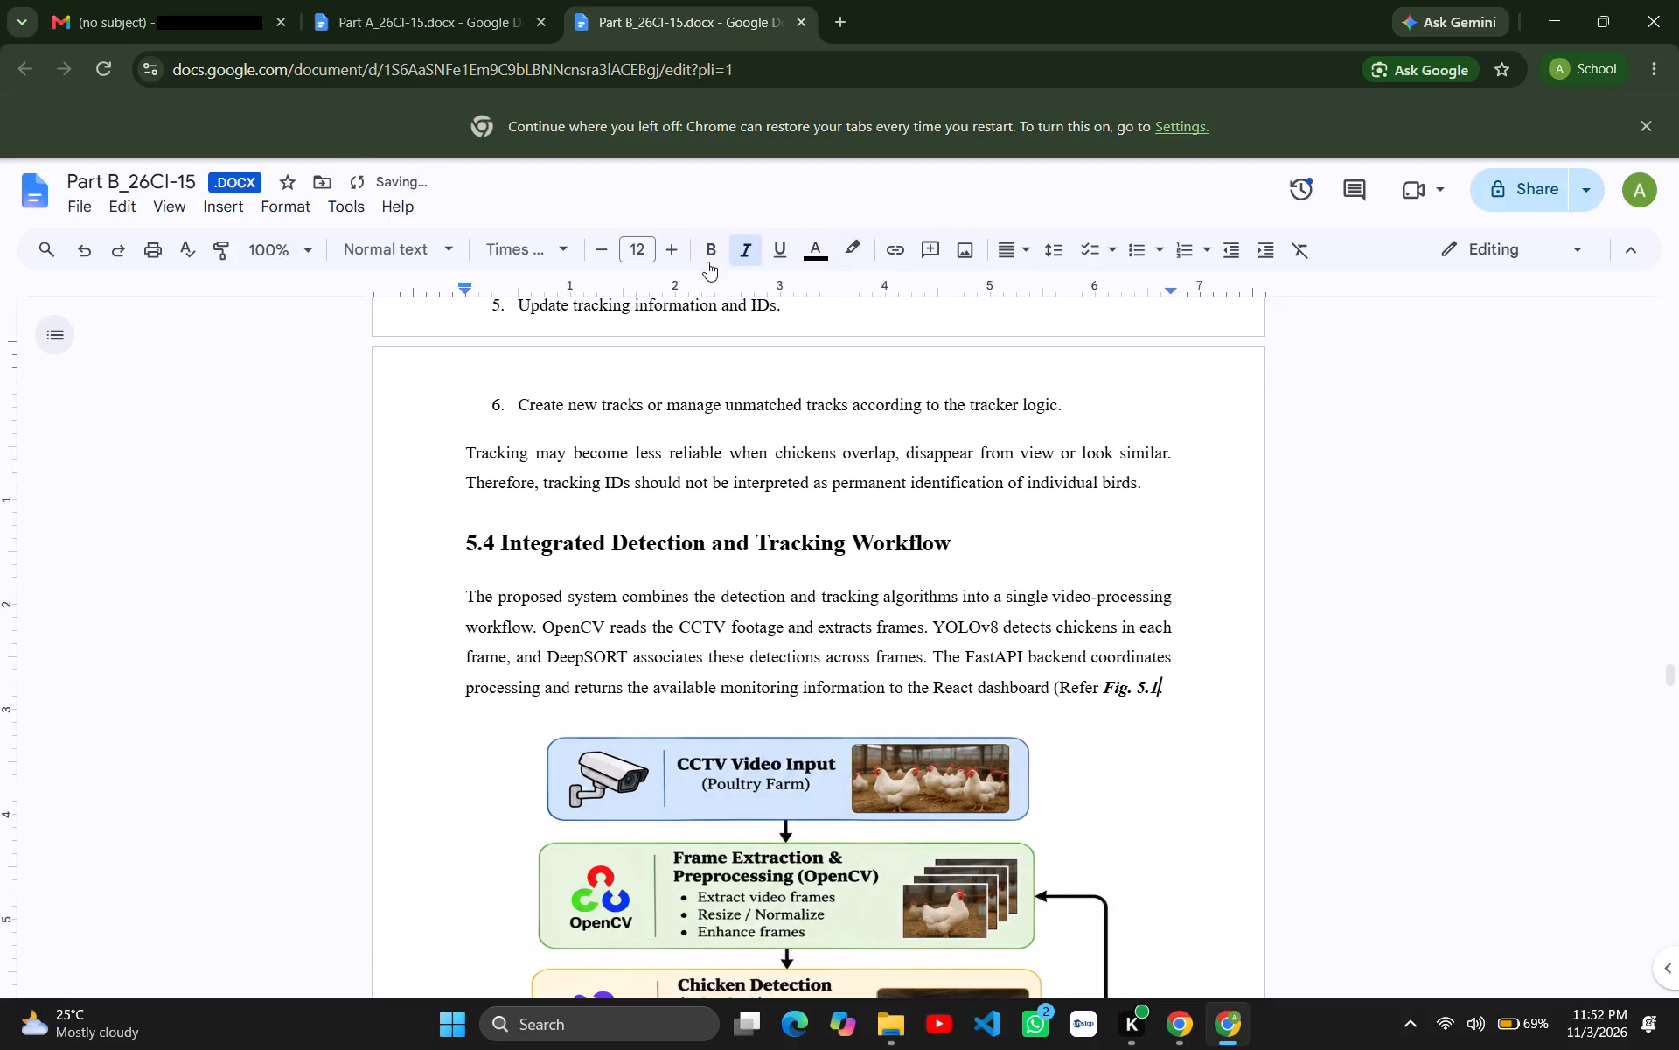
click(740, 255)
key(shift+braceright)
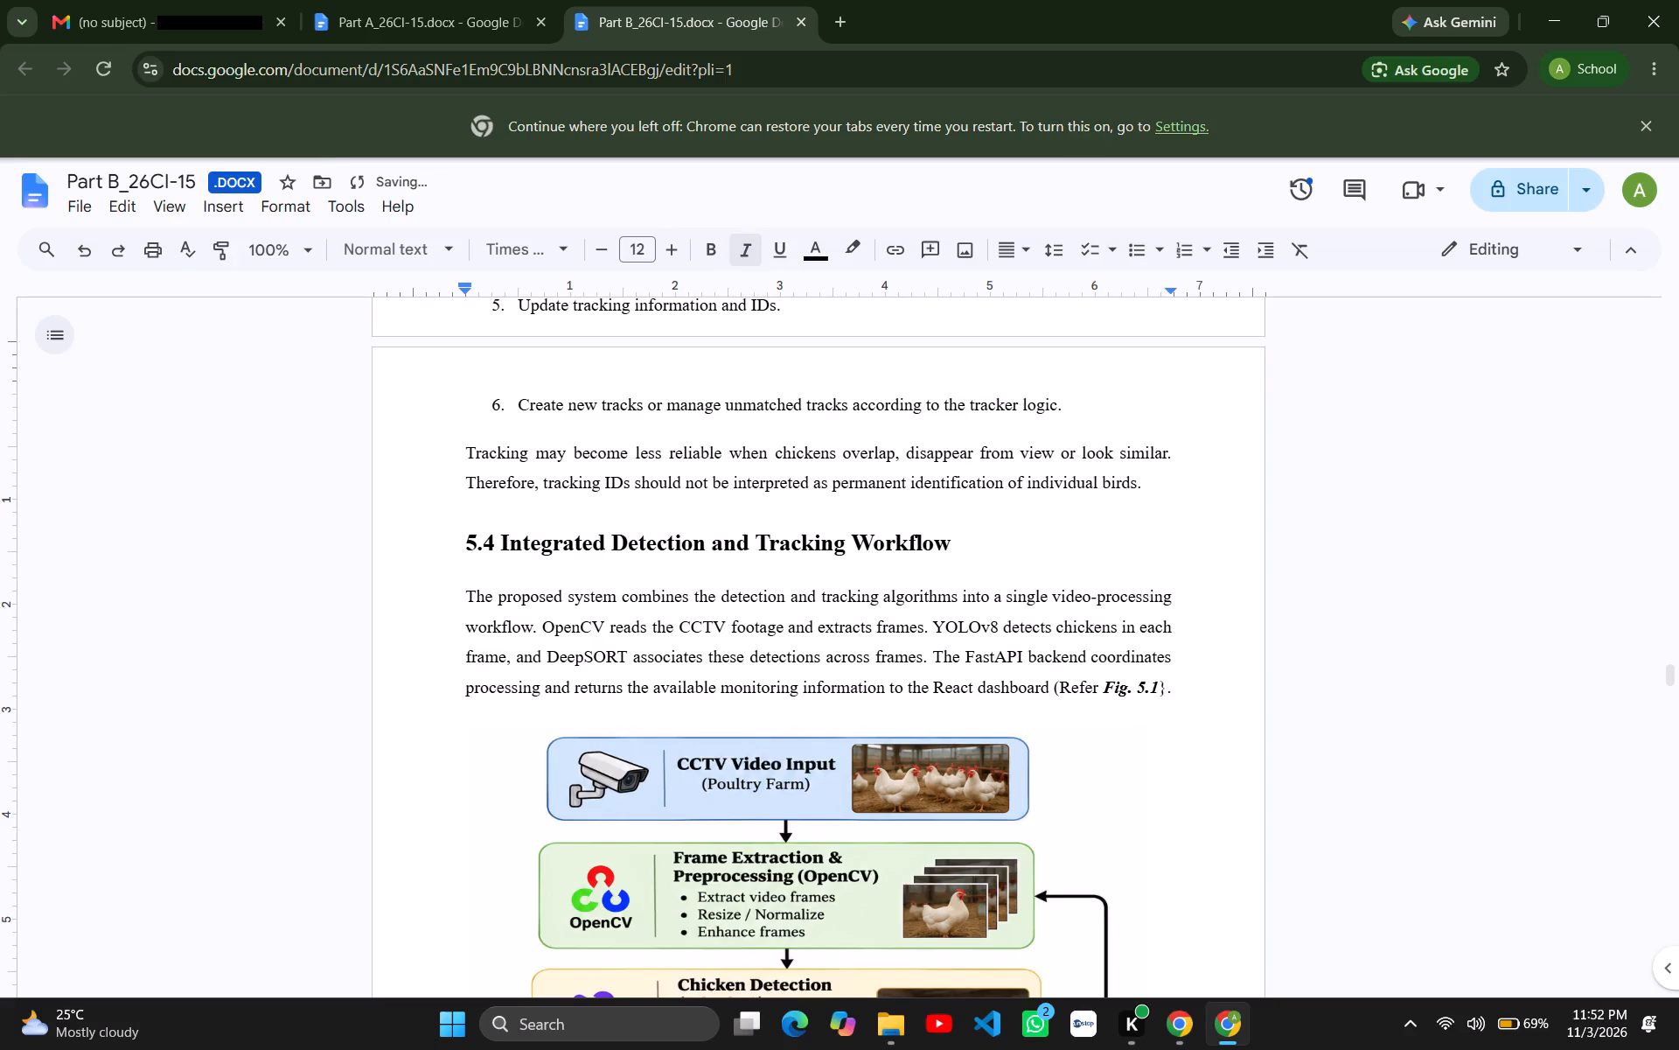
key(BackSpace)
key(shift+parenright)
Look through the rest of Chapter 5 and sections 6.1 and 6.2 for figure and table references lacking emphasis.
scroll(652, 723, down, 1)
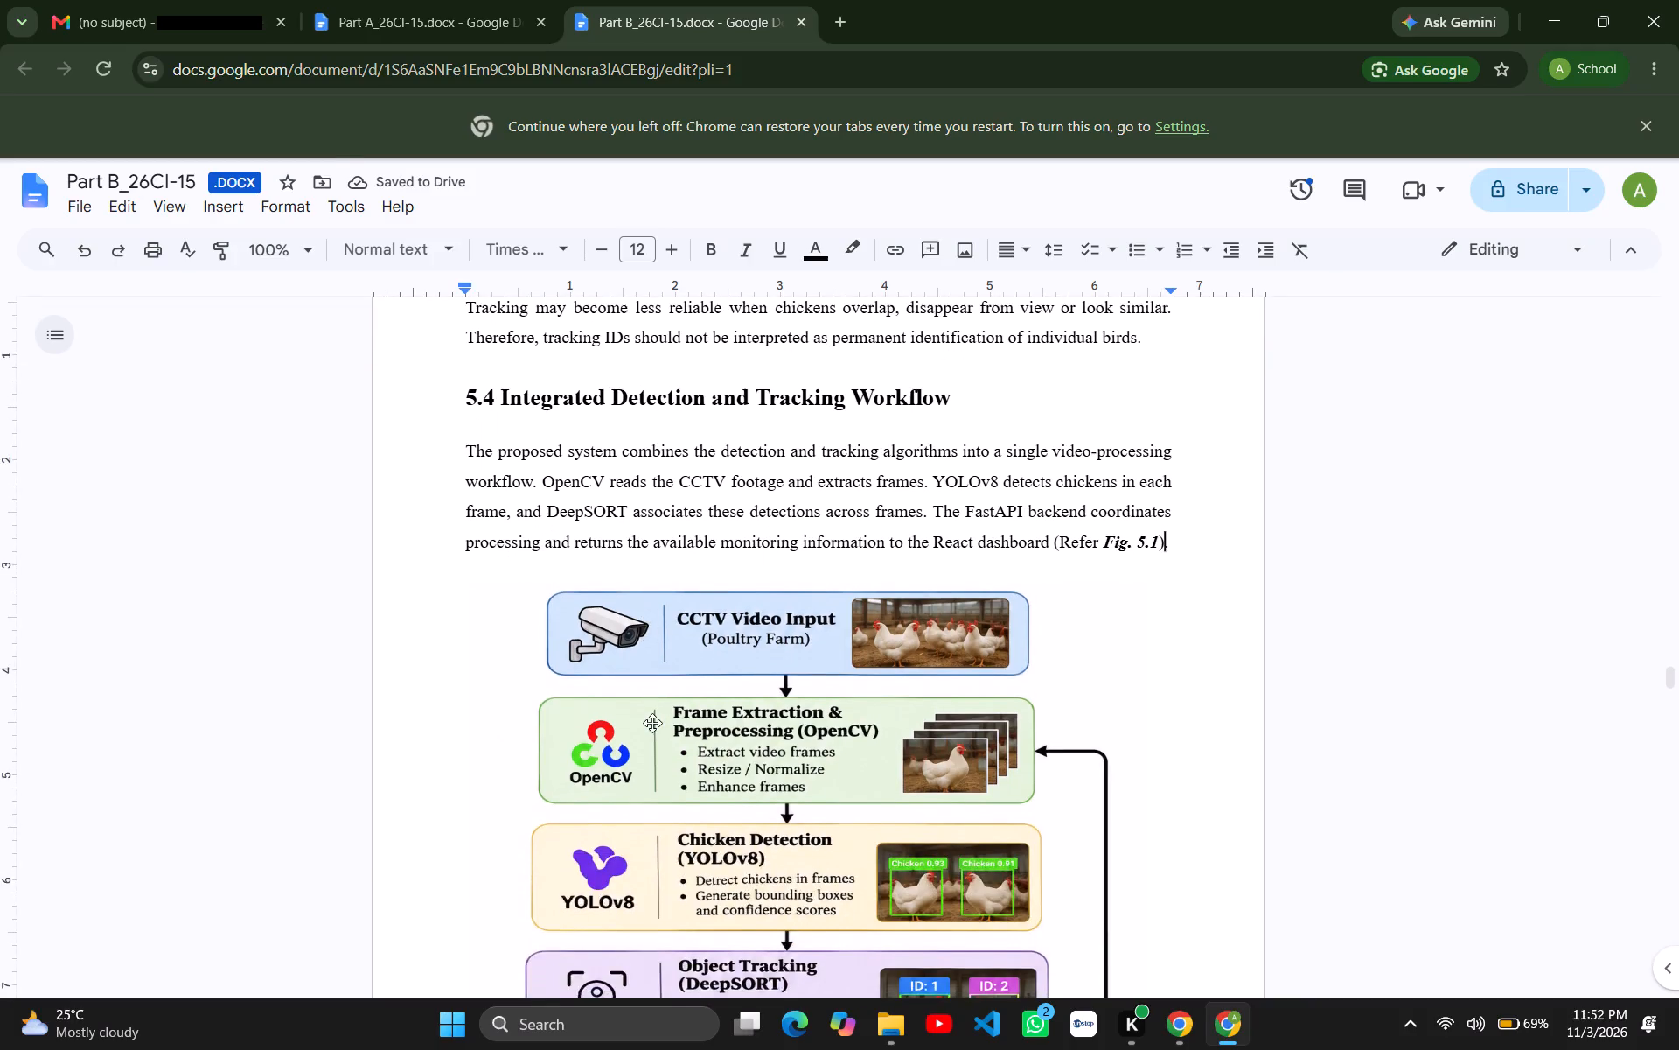
scroll(652, 723, down, 2)
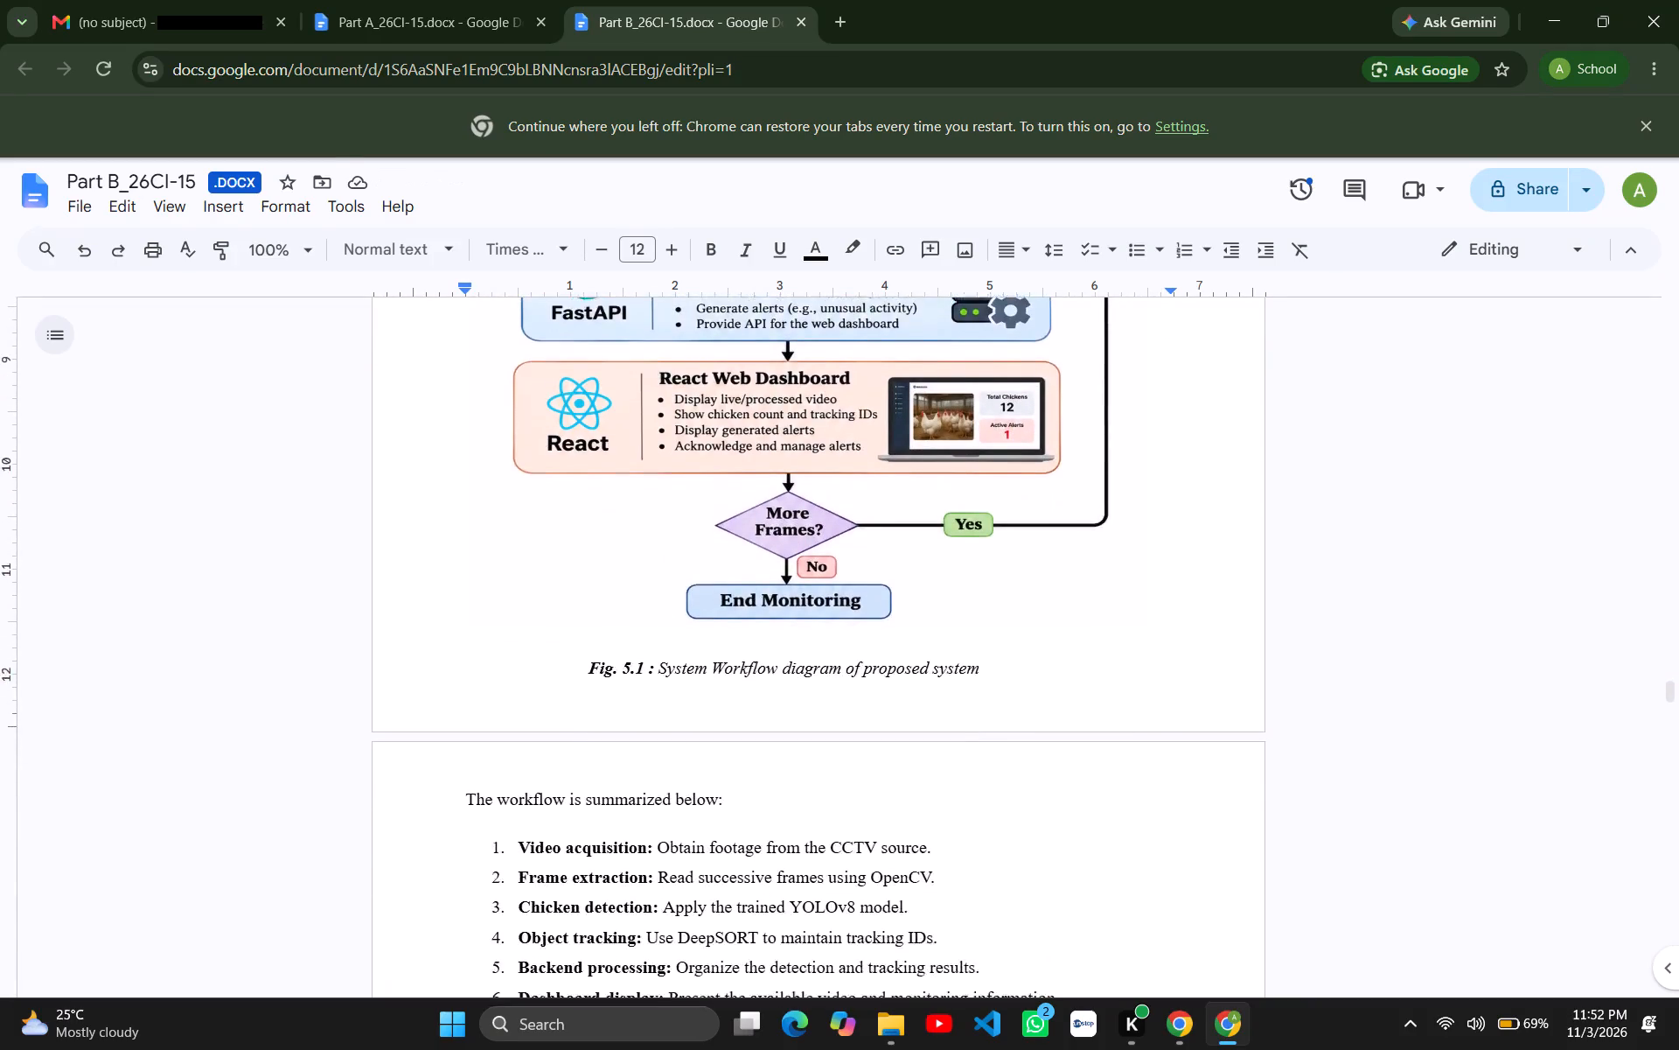
scroll(652, 723, down, 3)
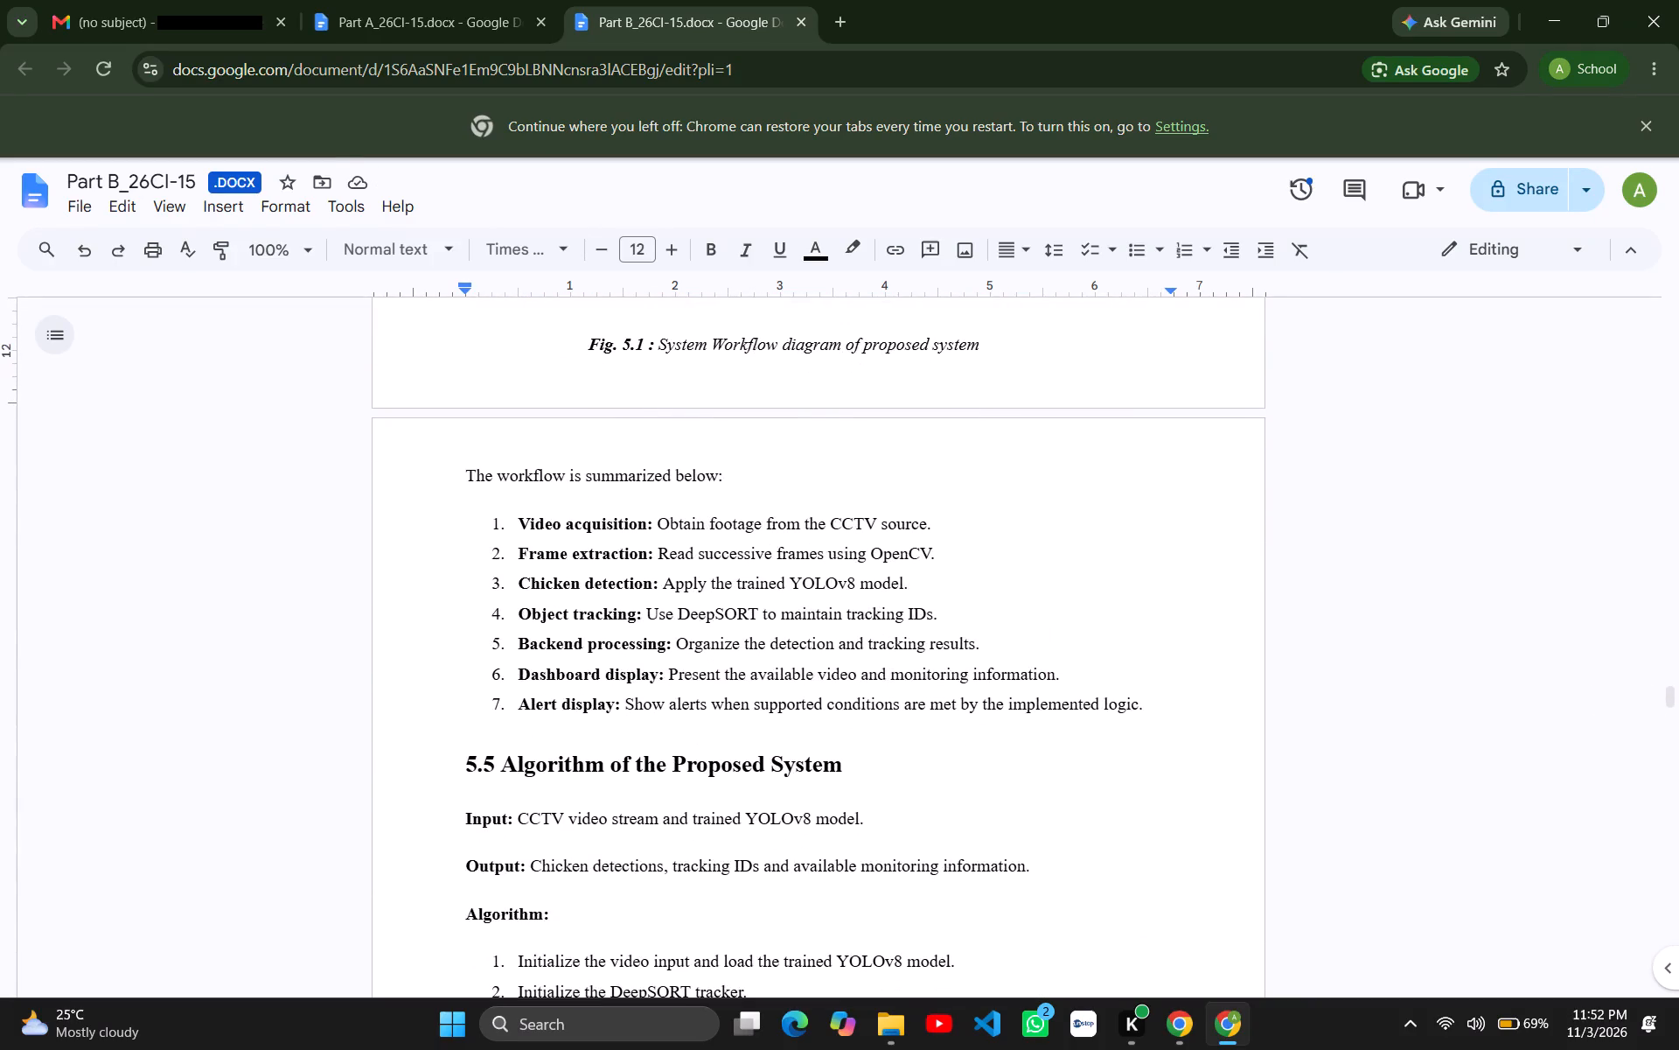
scroll(652, 723, down, 2)
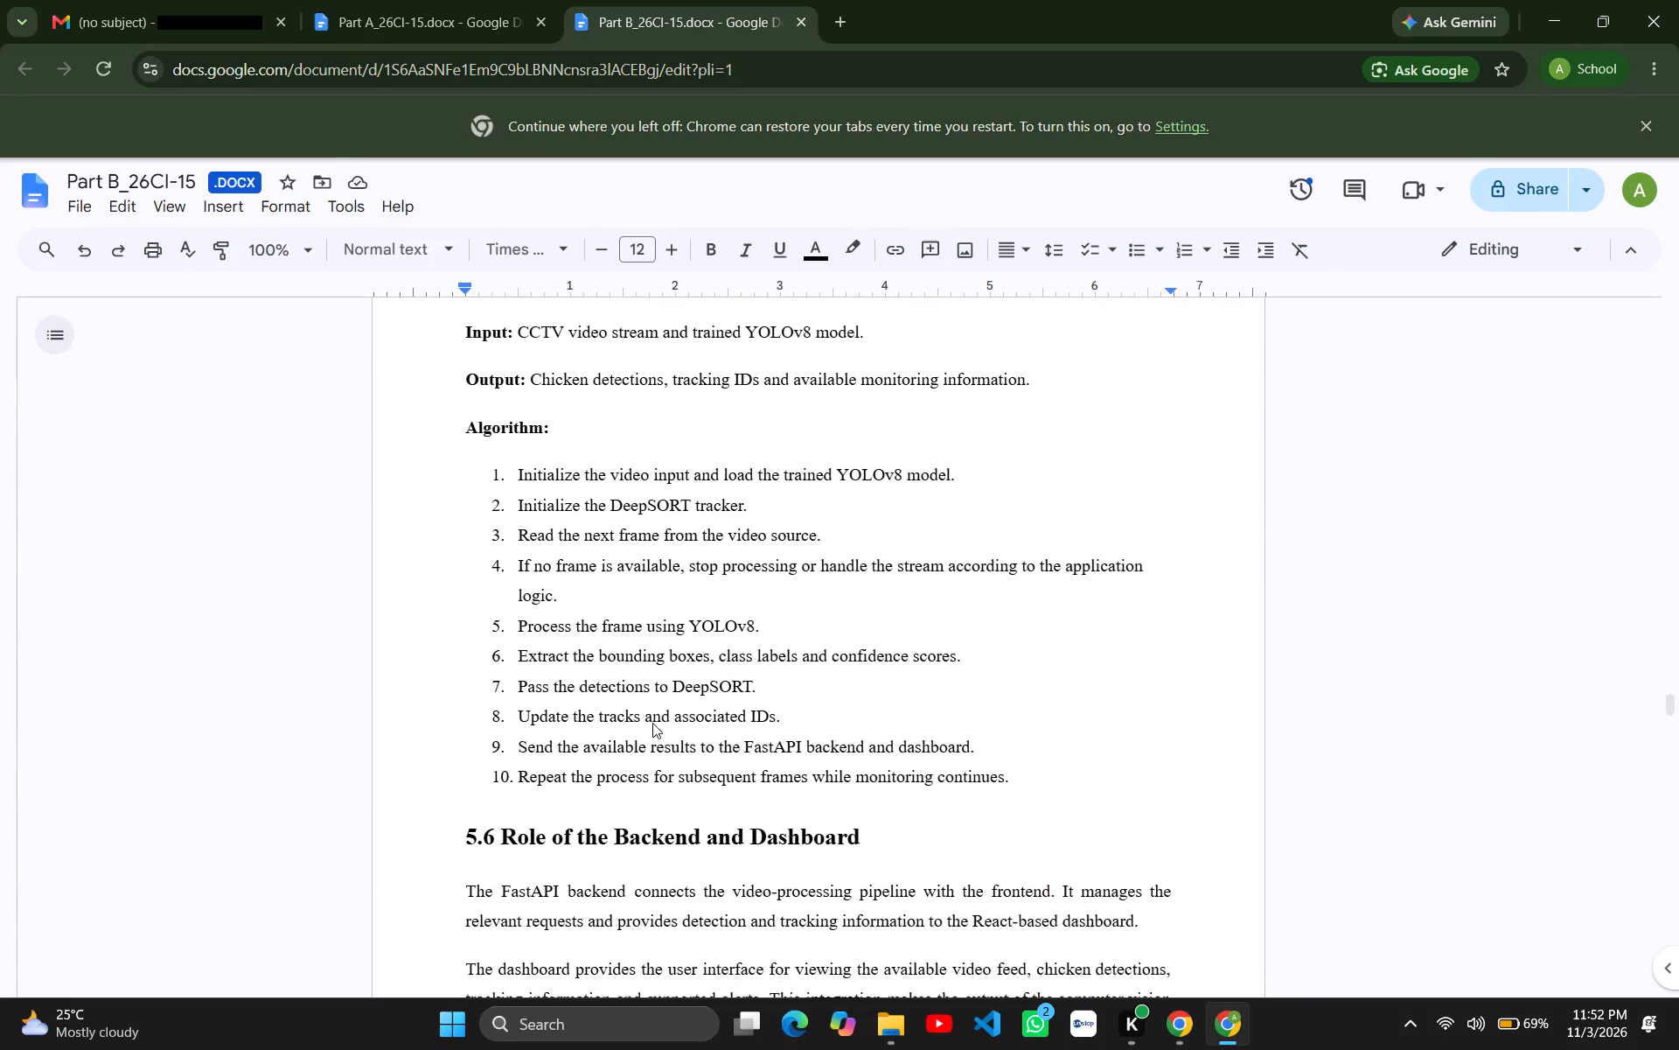
scroll(652, 723, down, 2)
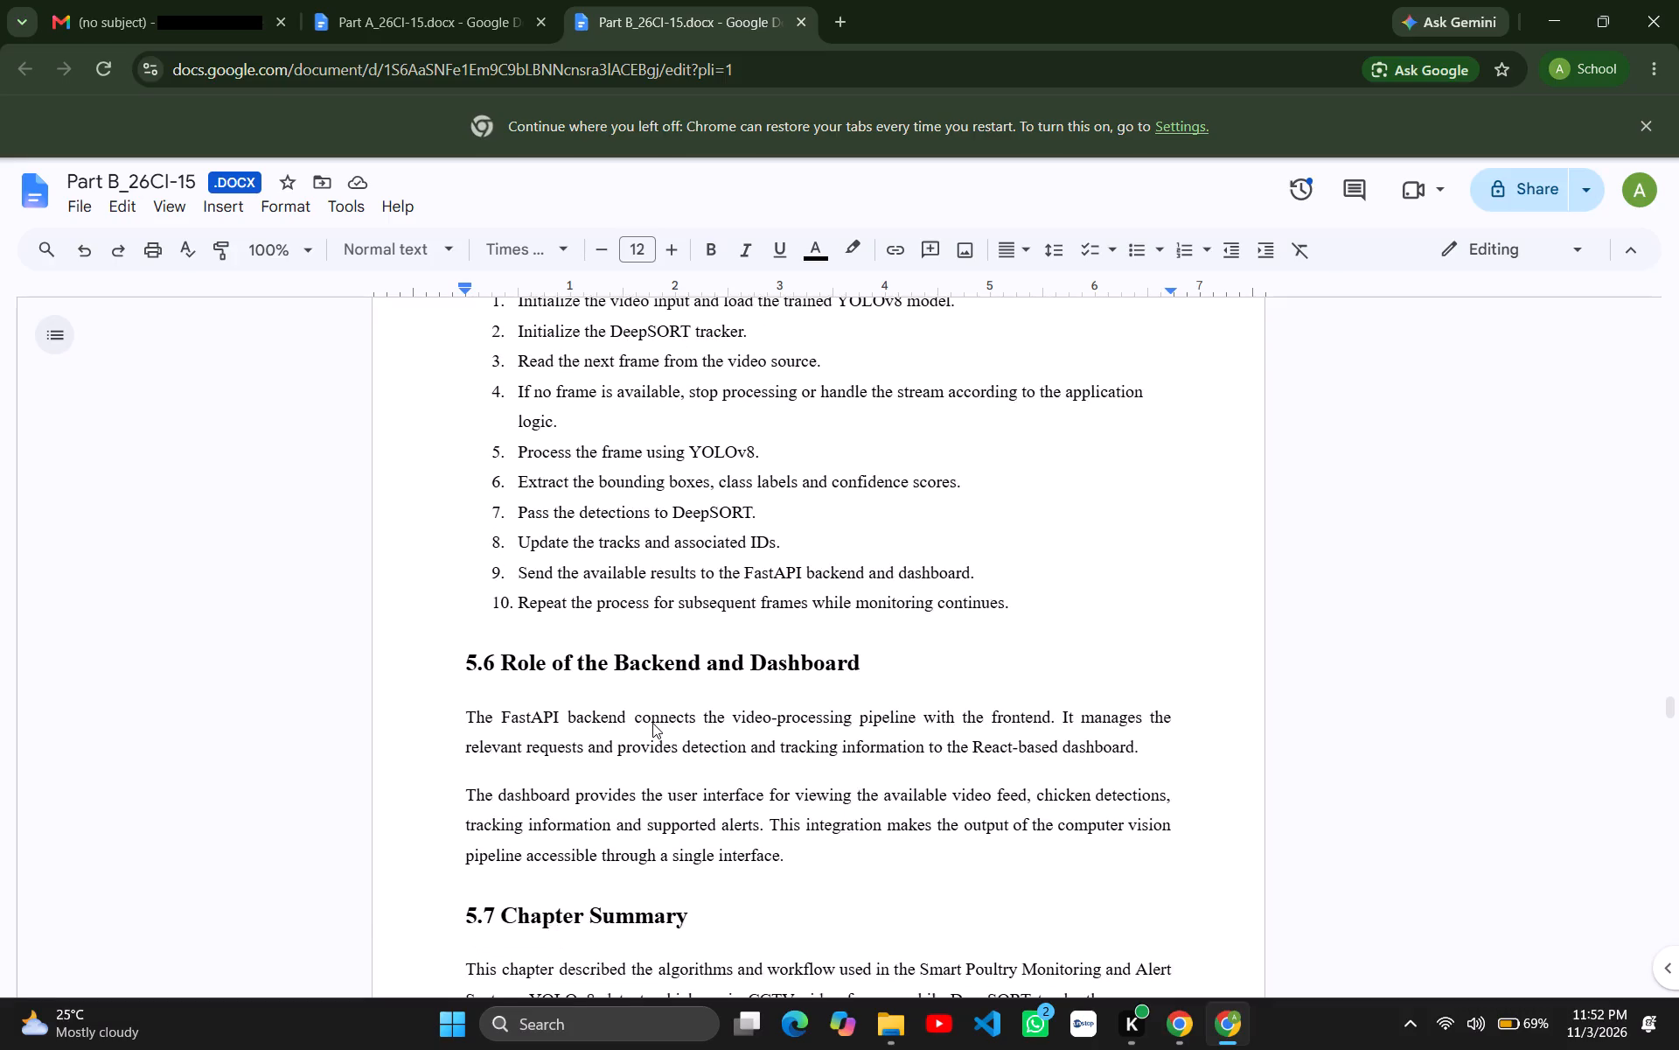
scroll(652, 723, down, 3)
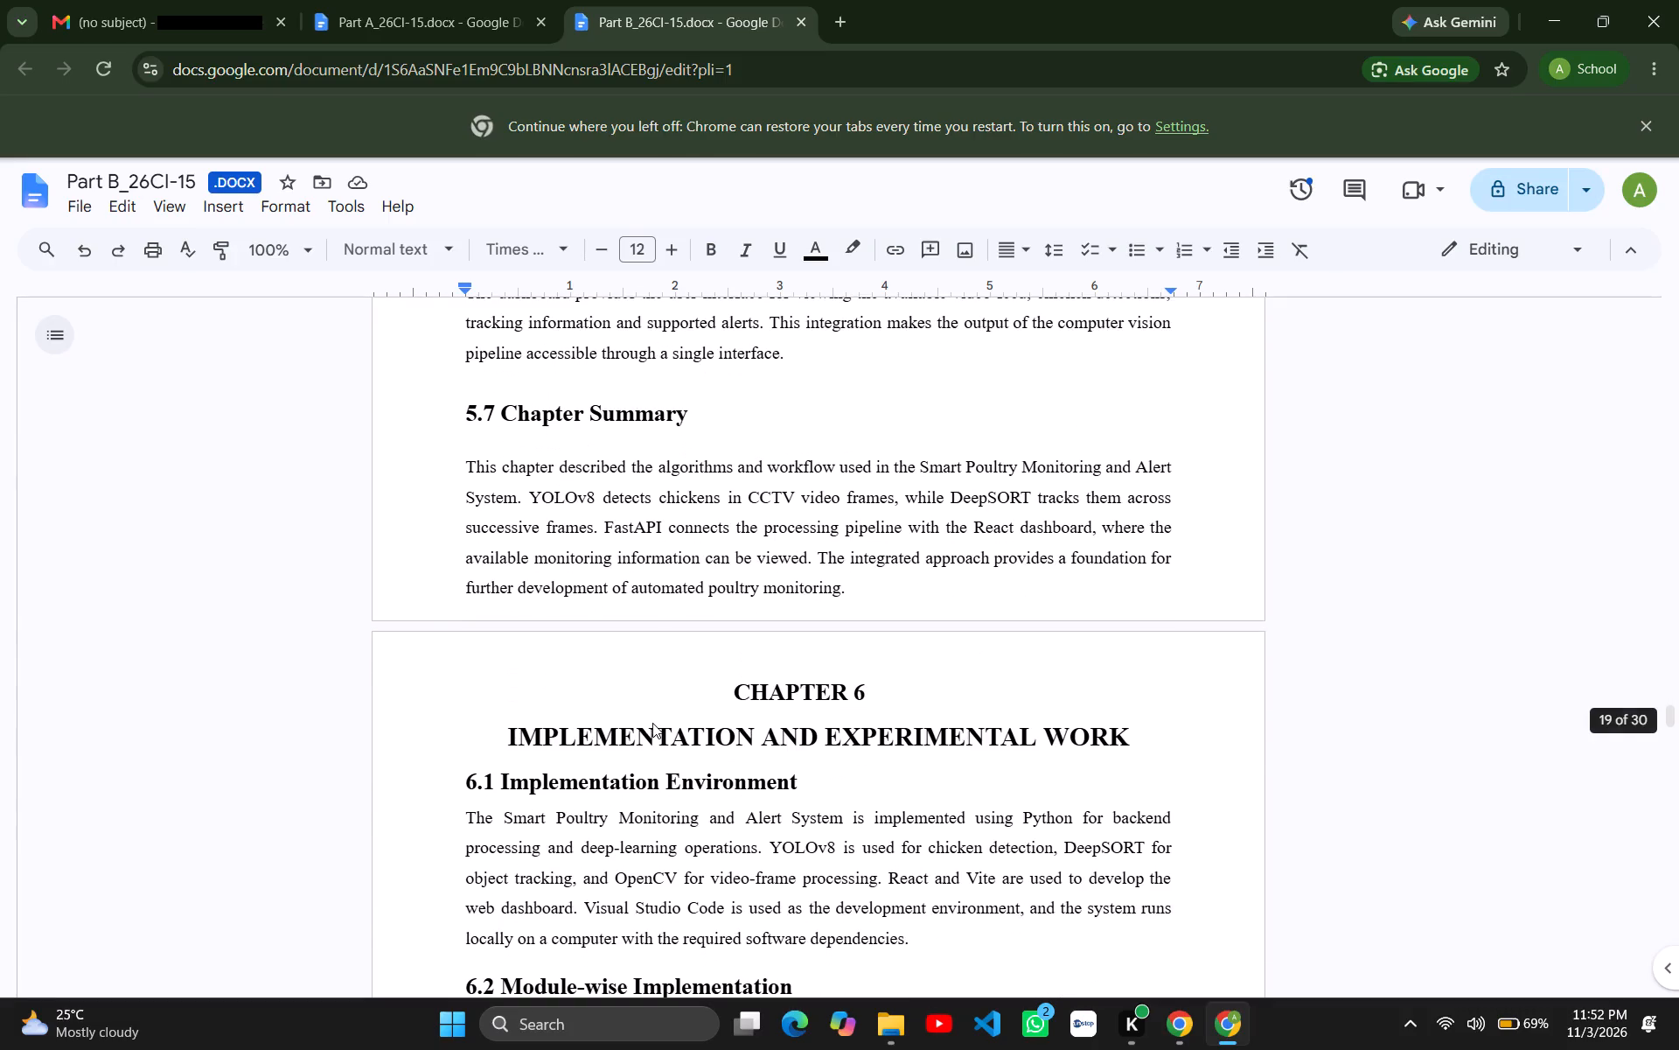
scroll(652, 723, down, 1)
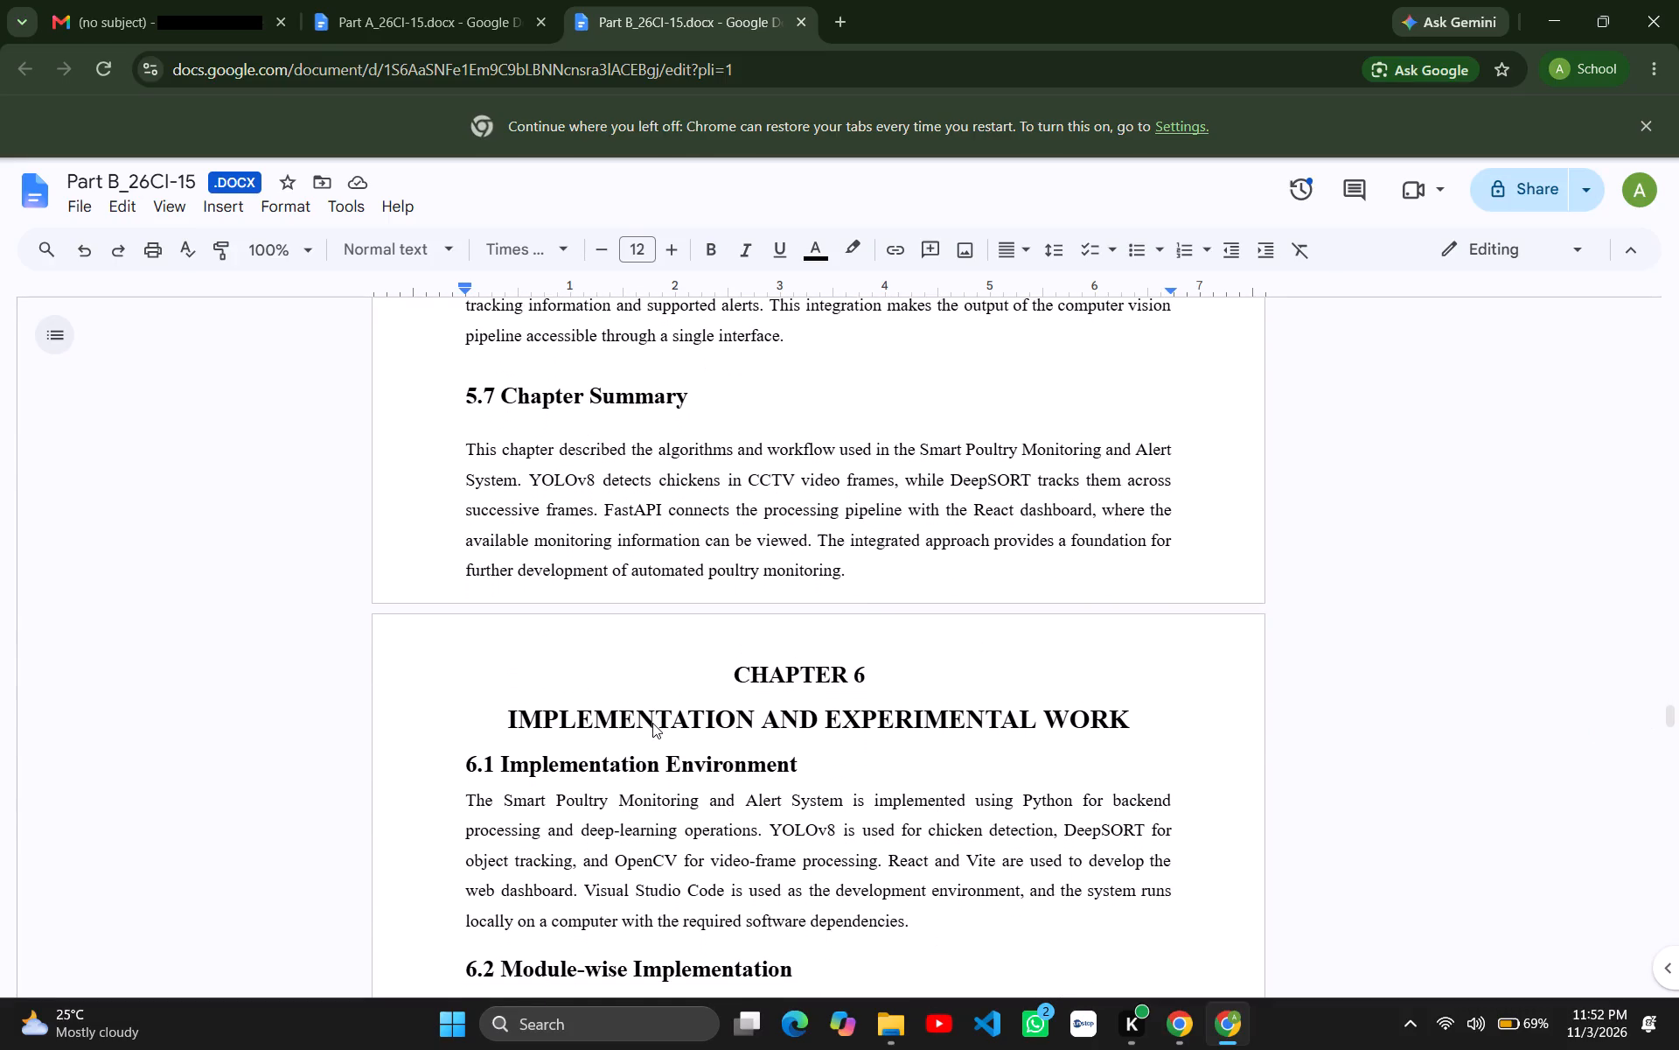
scroll(652, 723, down, 2)
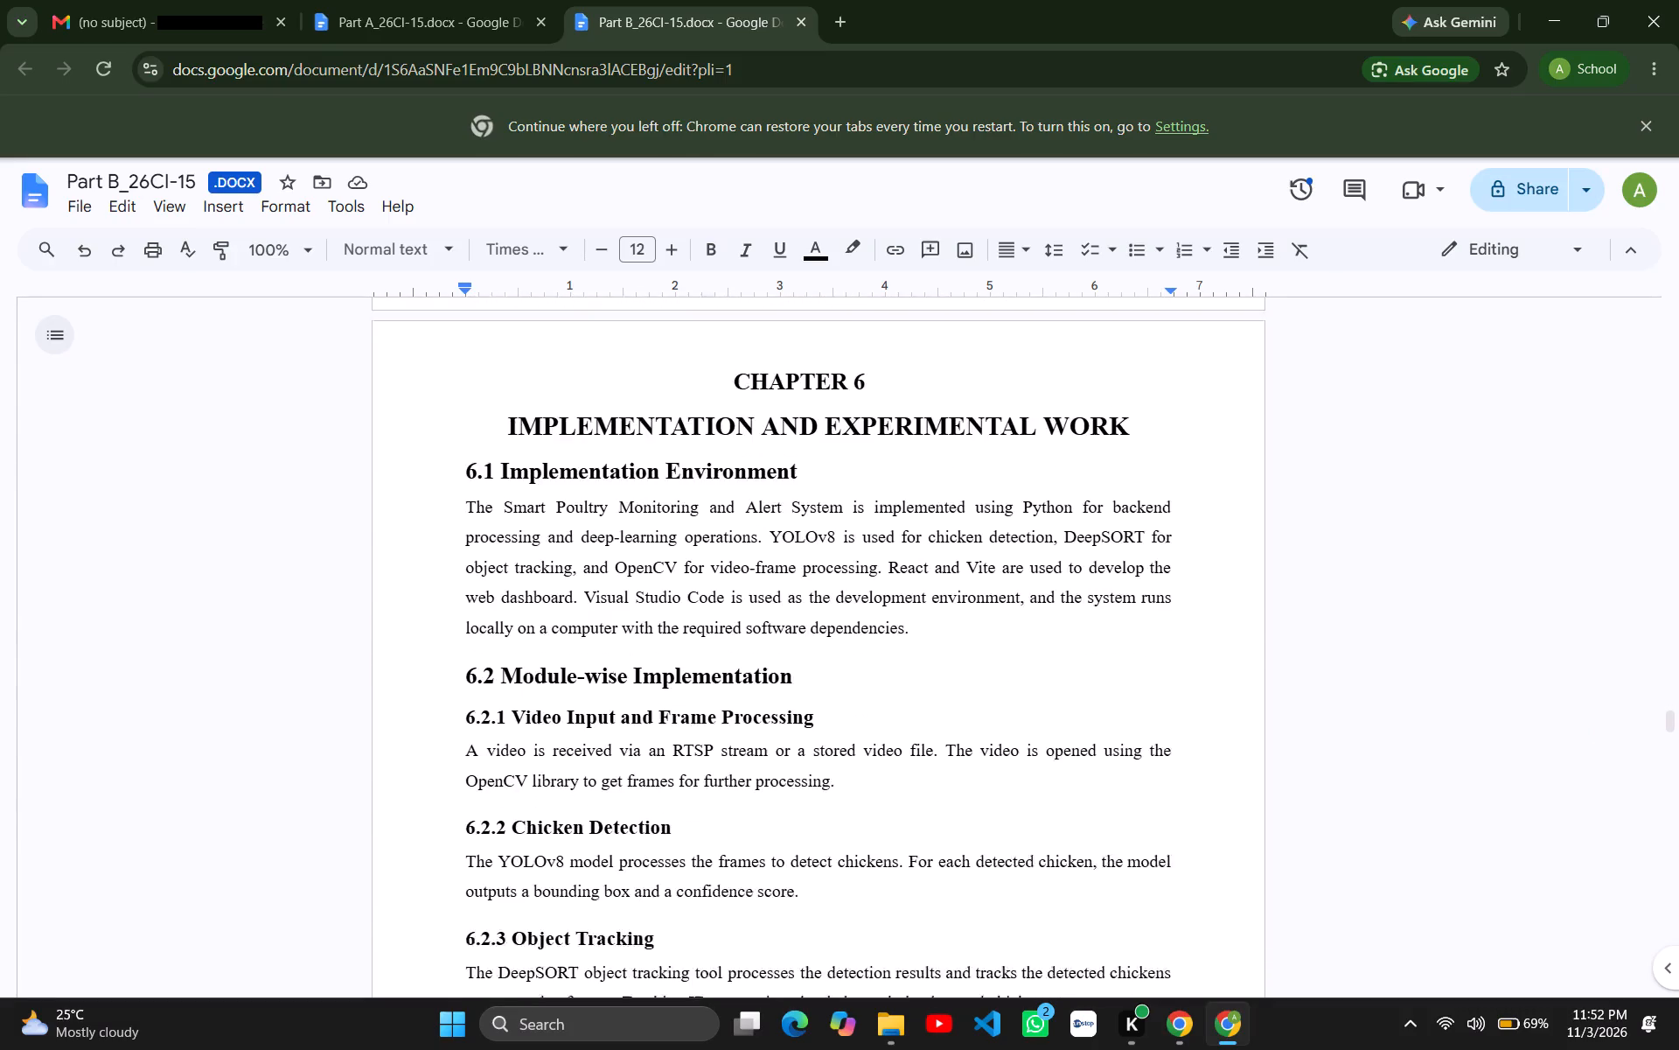
scroll(652, 723, down, 1)
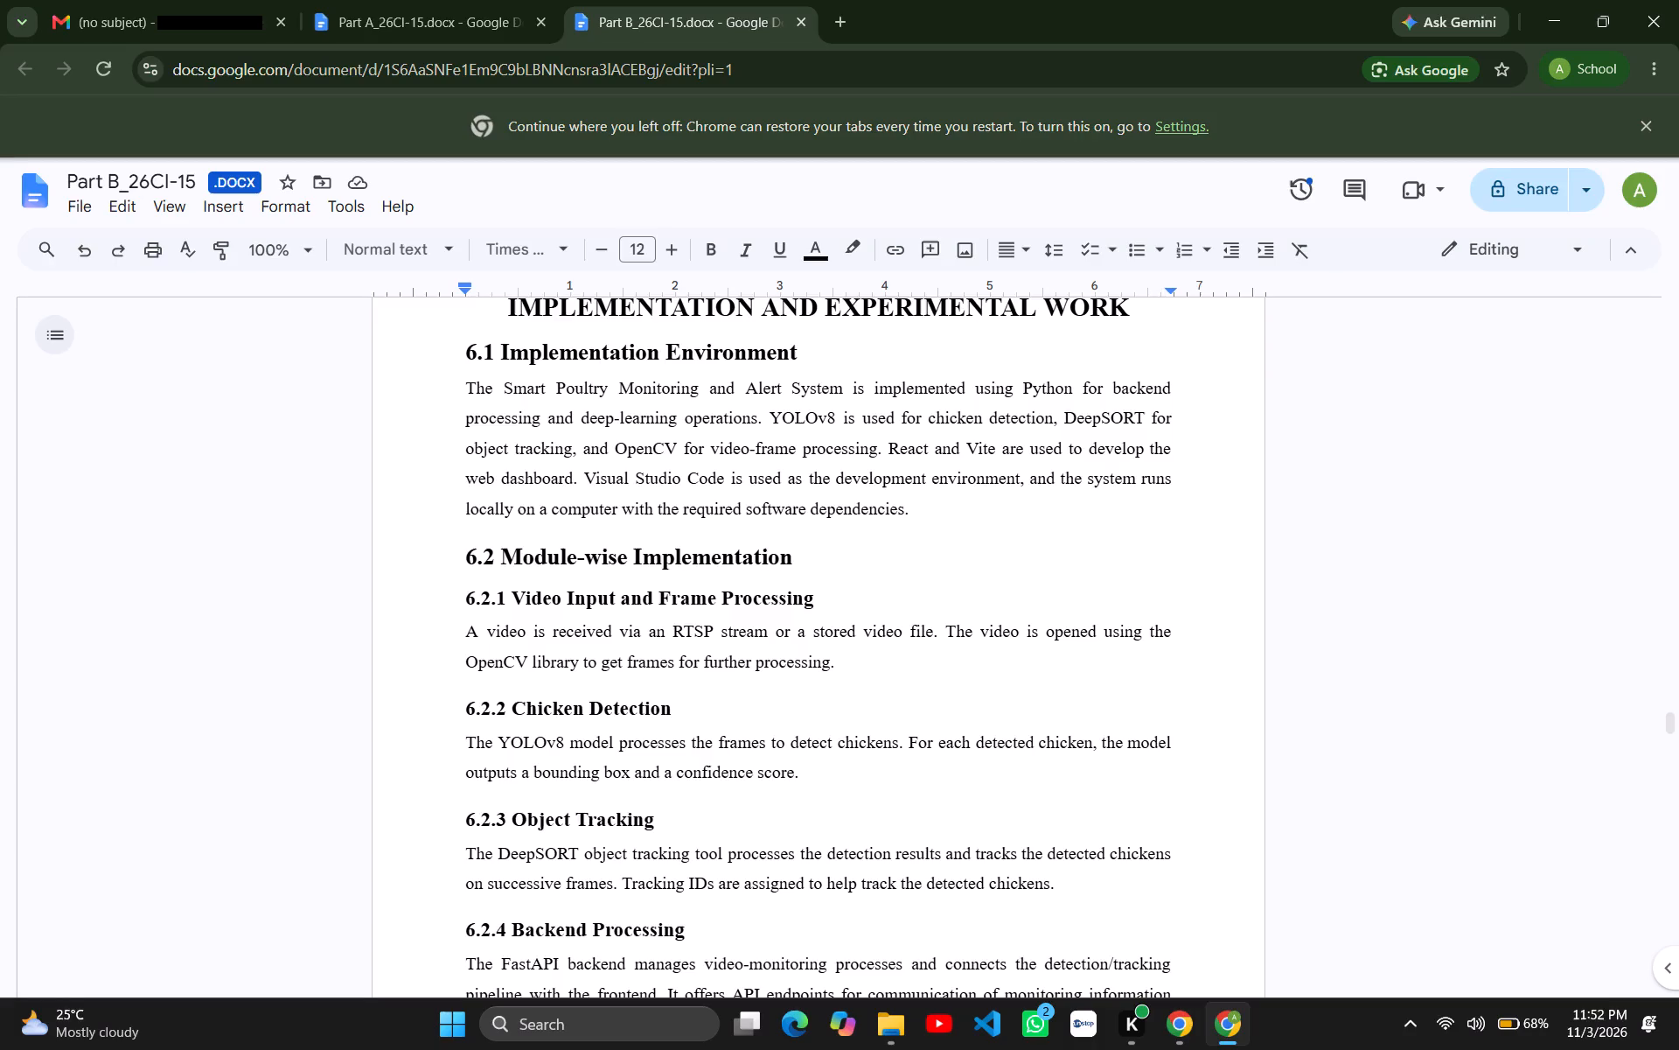
scroll(652, 723, down, 2)
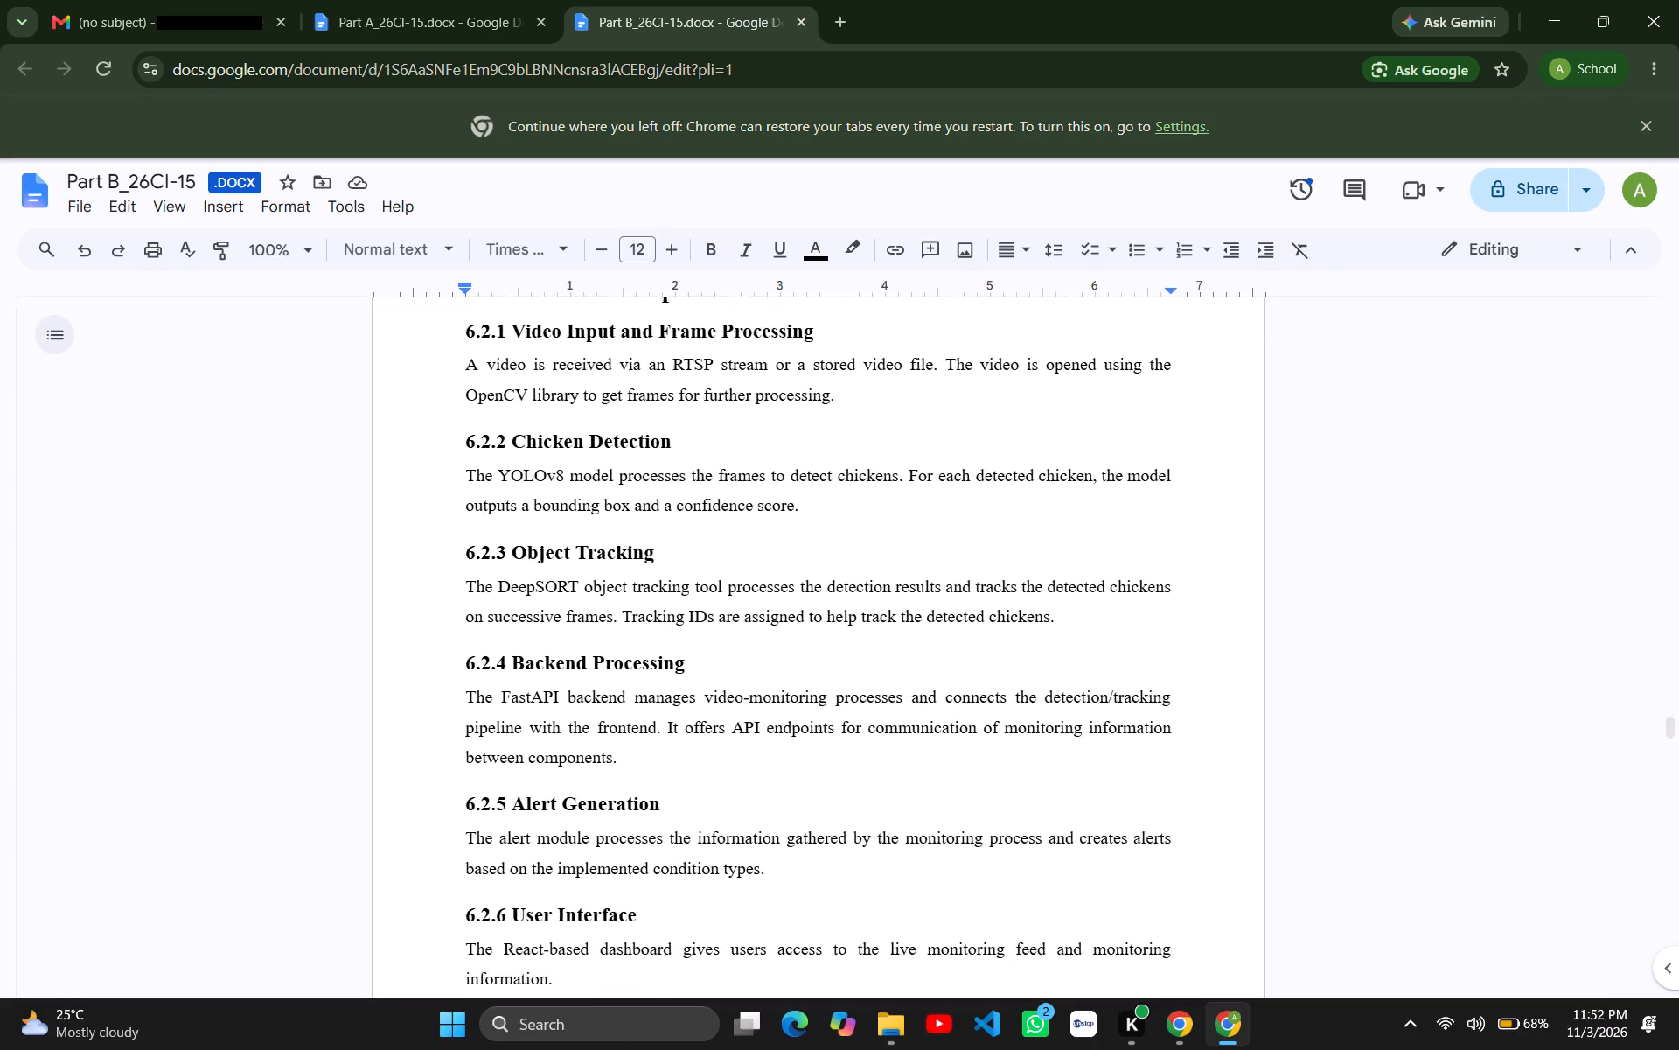
Make the "Fig. 6.1" reference at the end of the section 6.3 Data Flow Design paragraph bold and italic, leaving the full stop regular.
scroll(652, 723, down, 2)
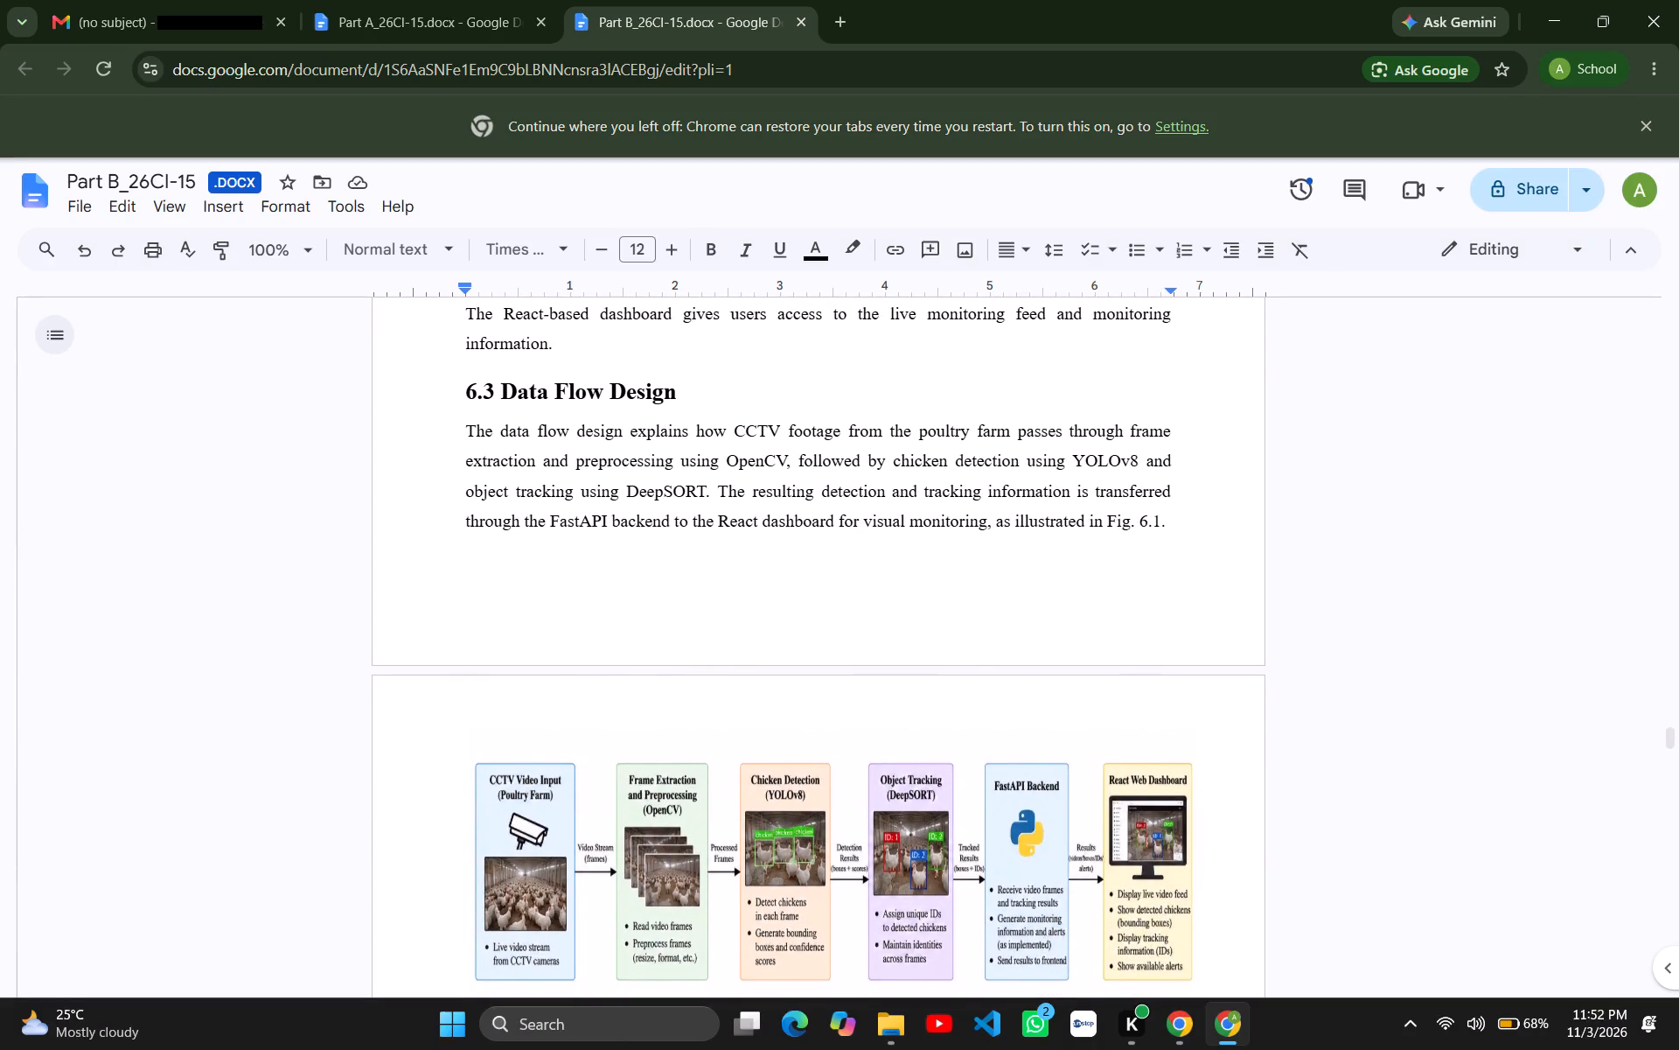
scroll(652, 723, down, 1)
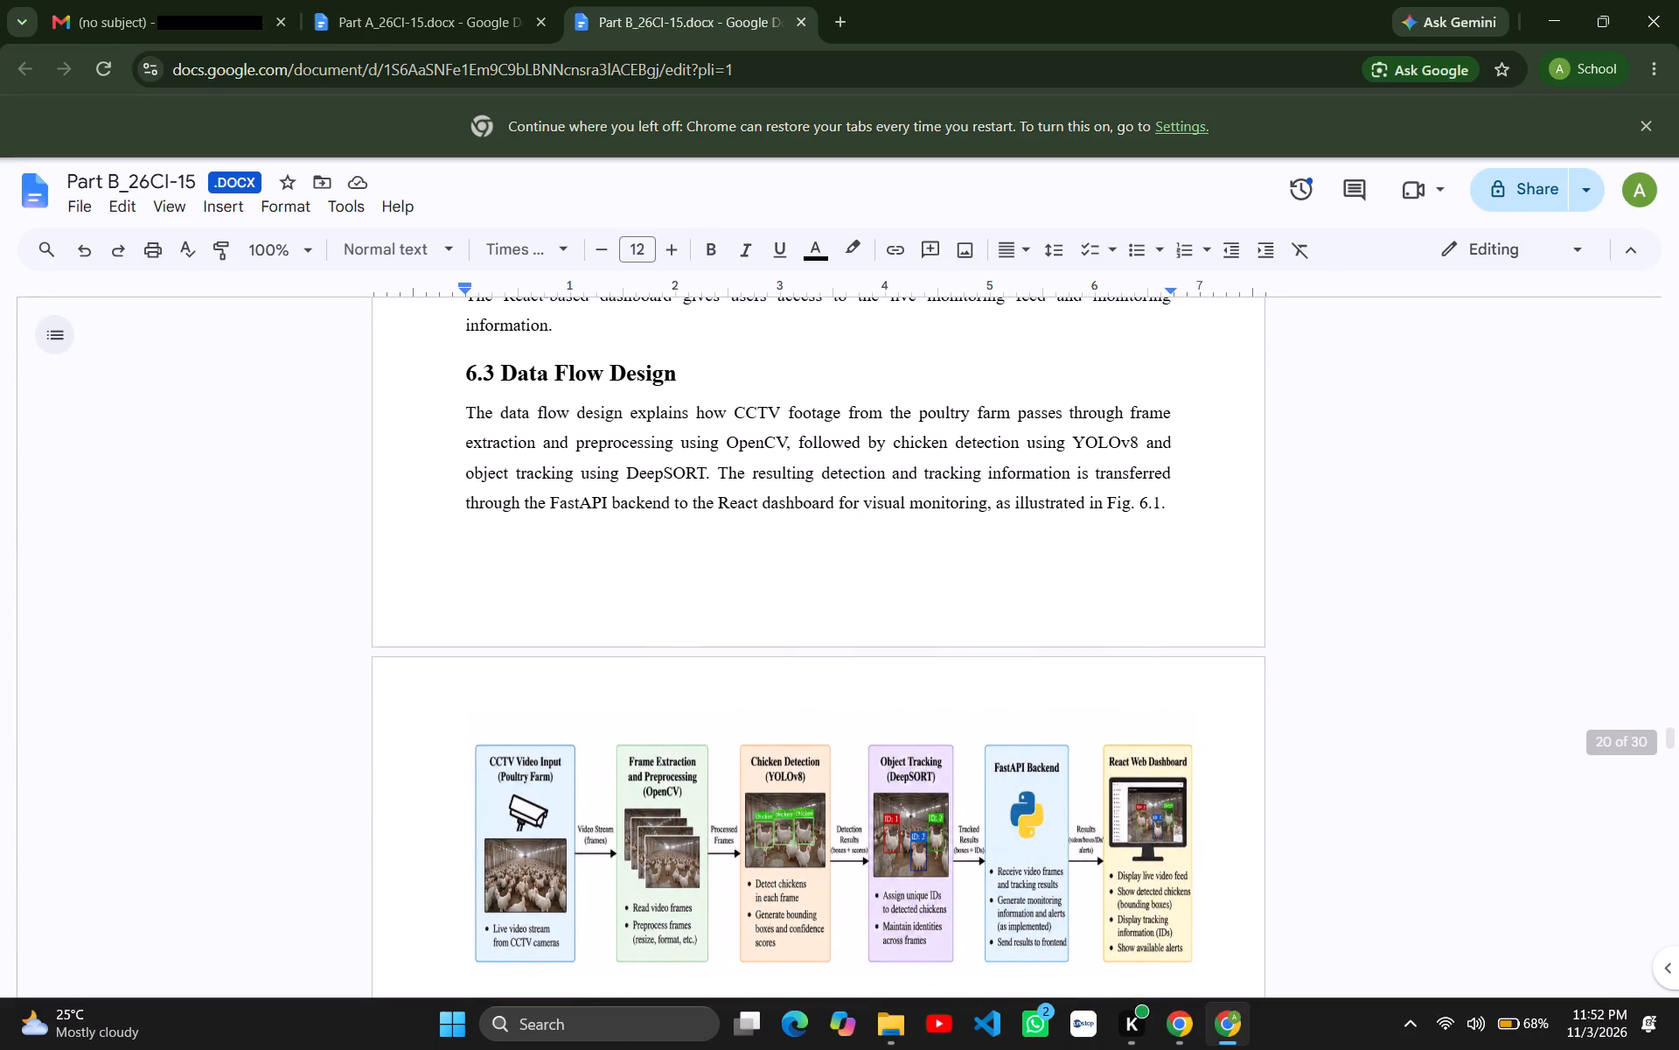
drag(1105, 507, 1160, 507)
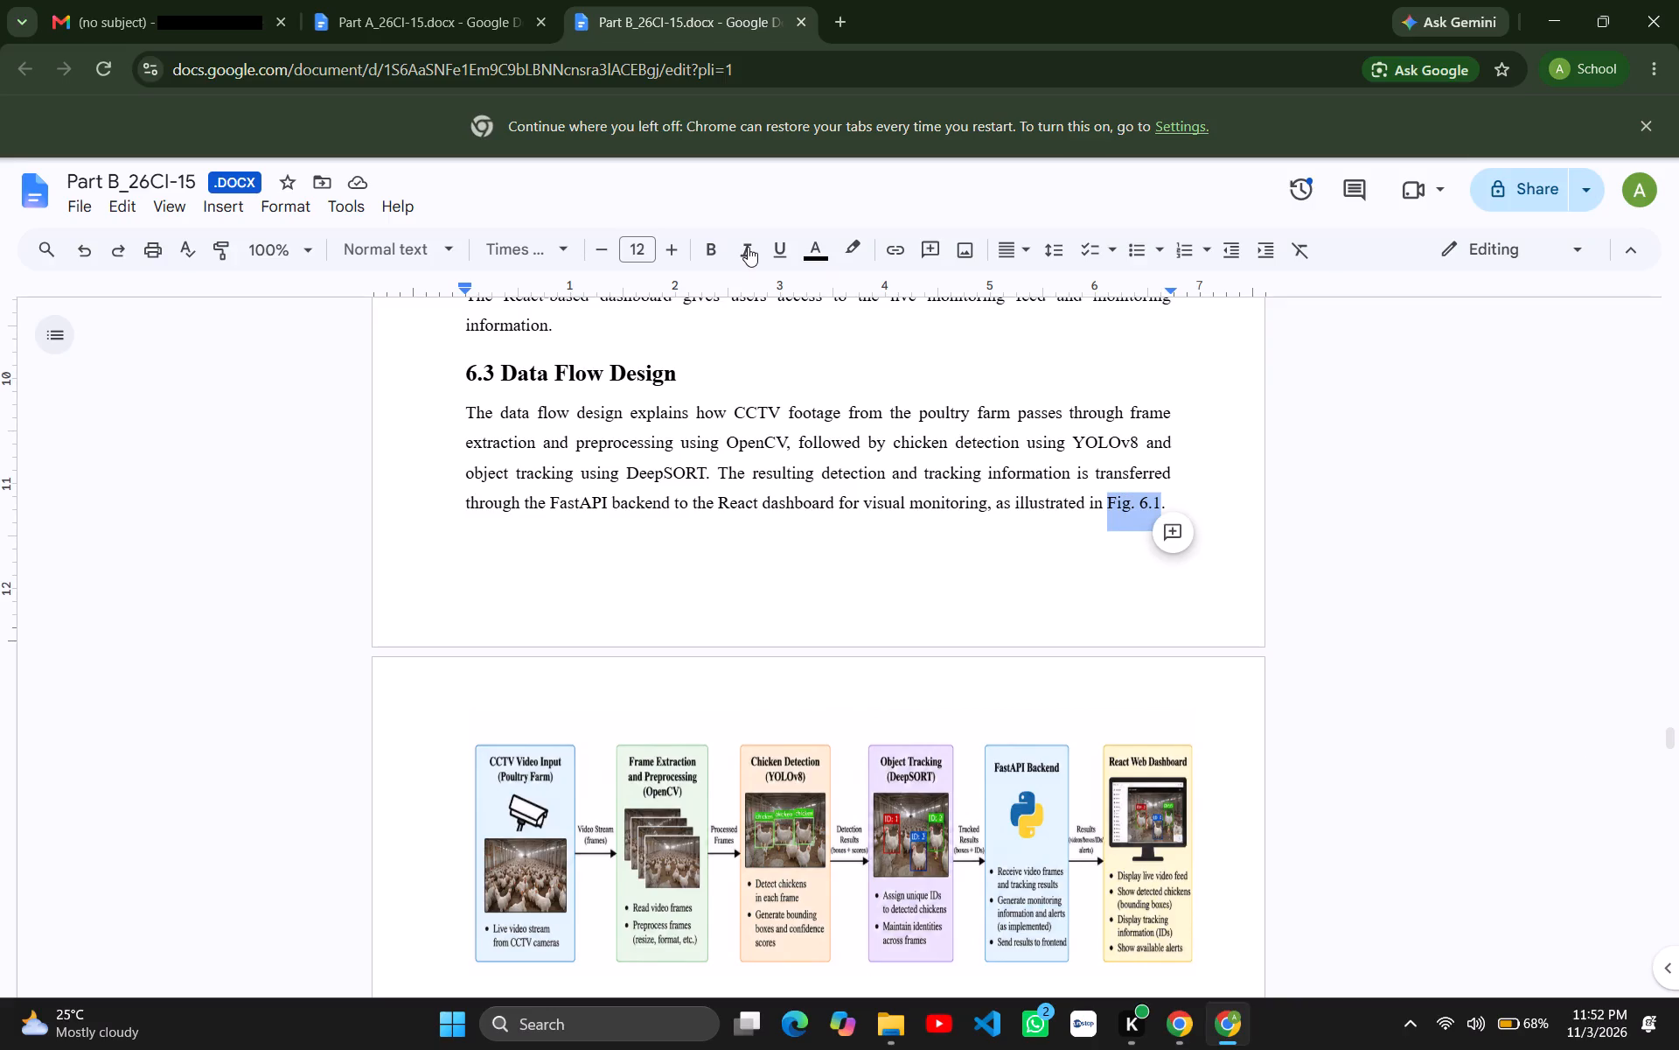
click(710, 251)
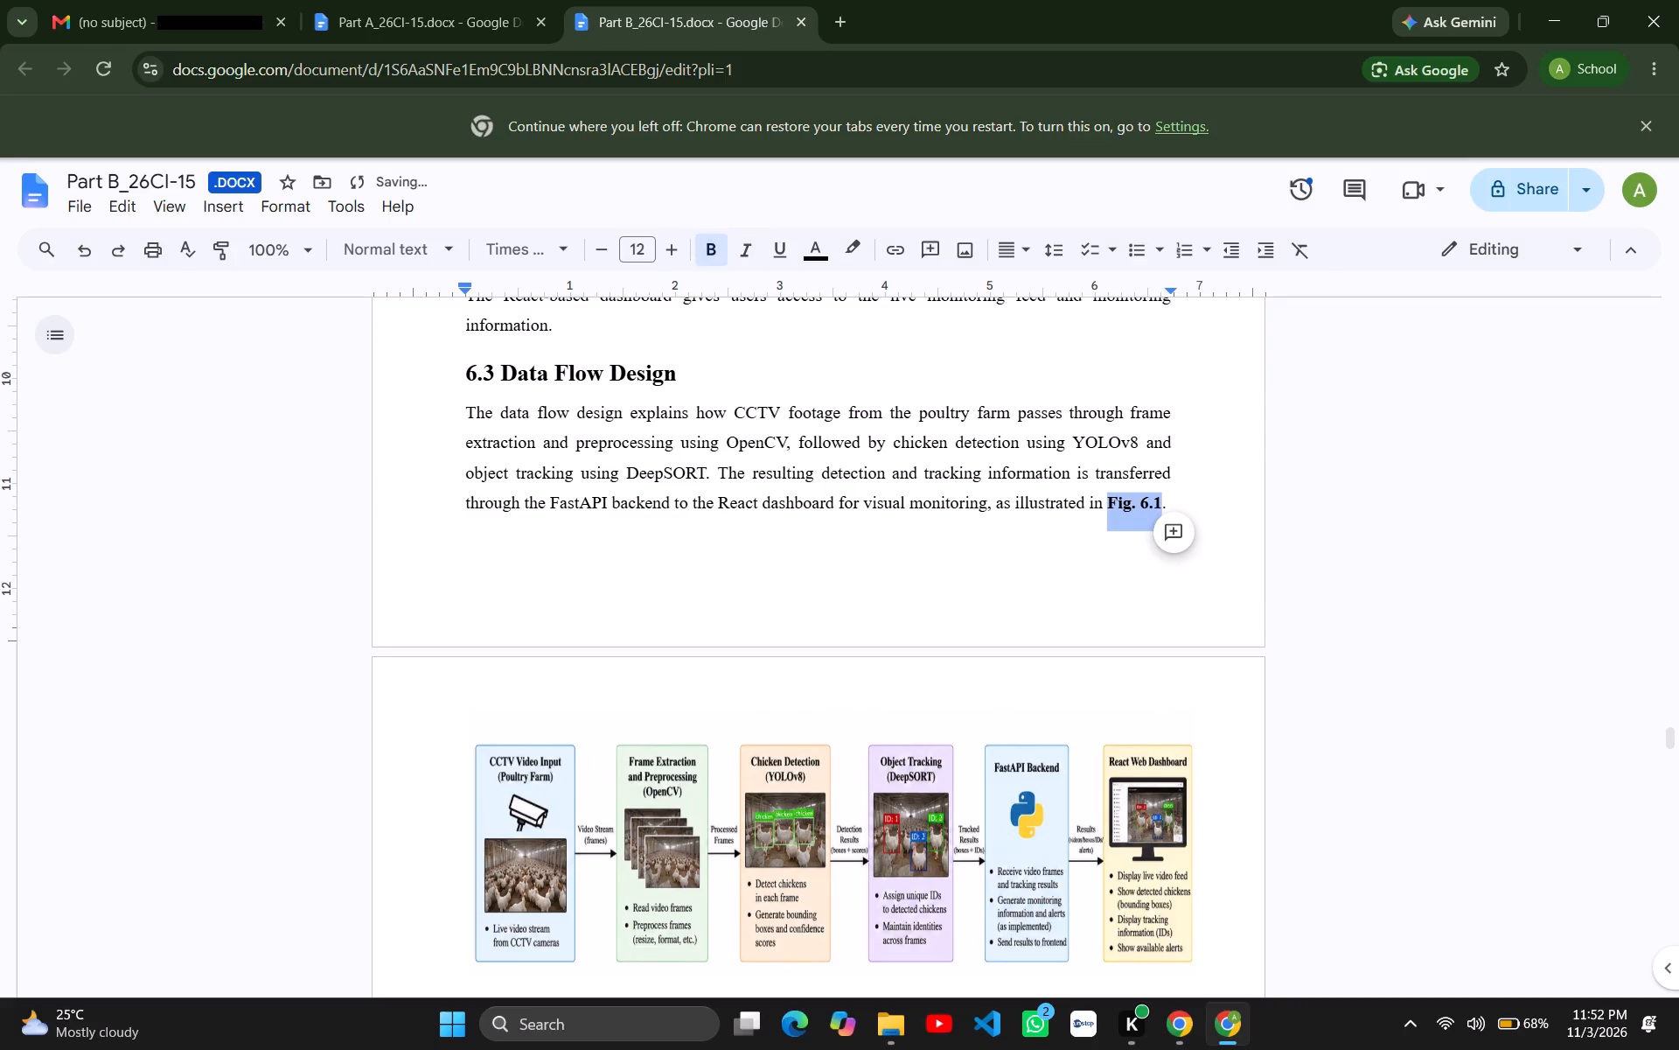
click(852, 522)
scroll(886, 613, down, 2)
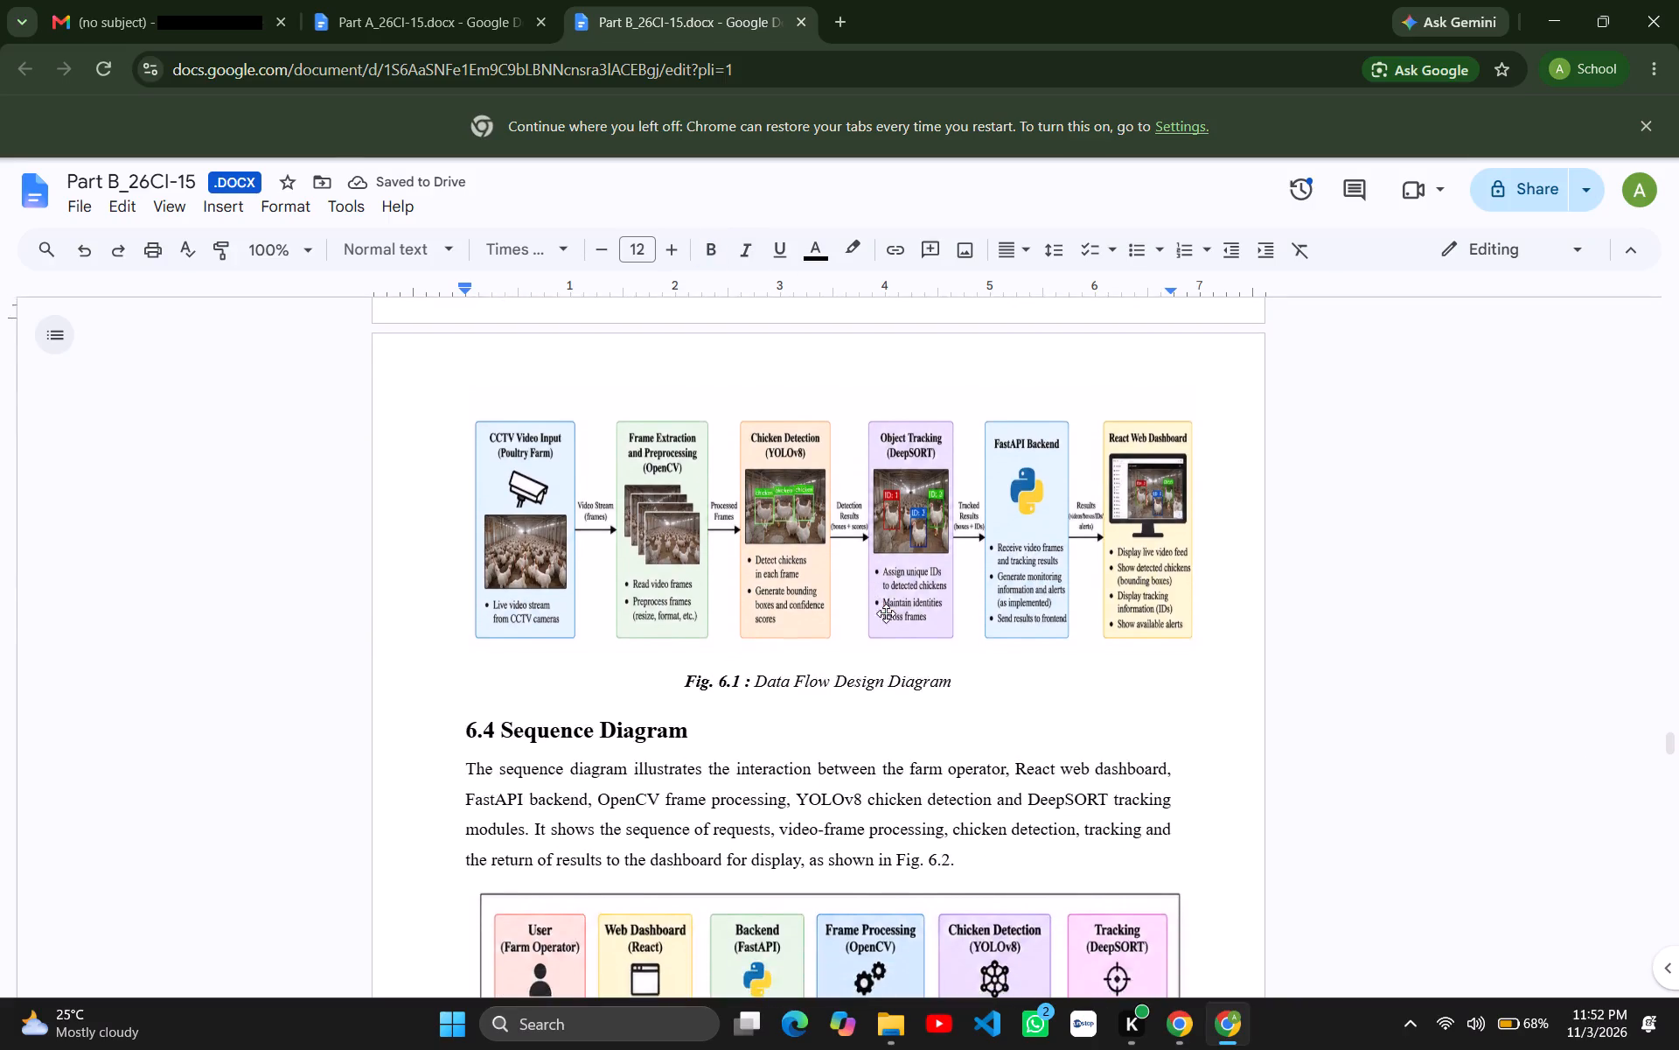
scroll(886, 613, down, 3)
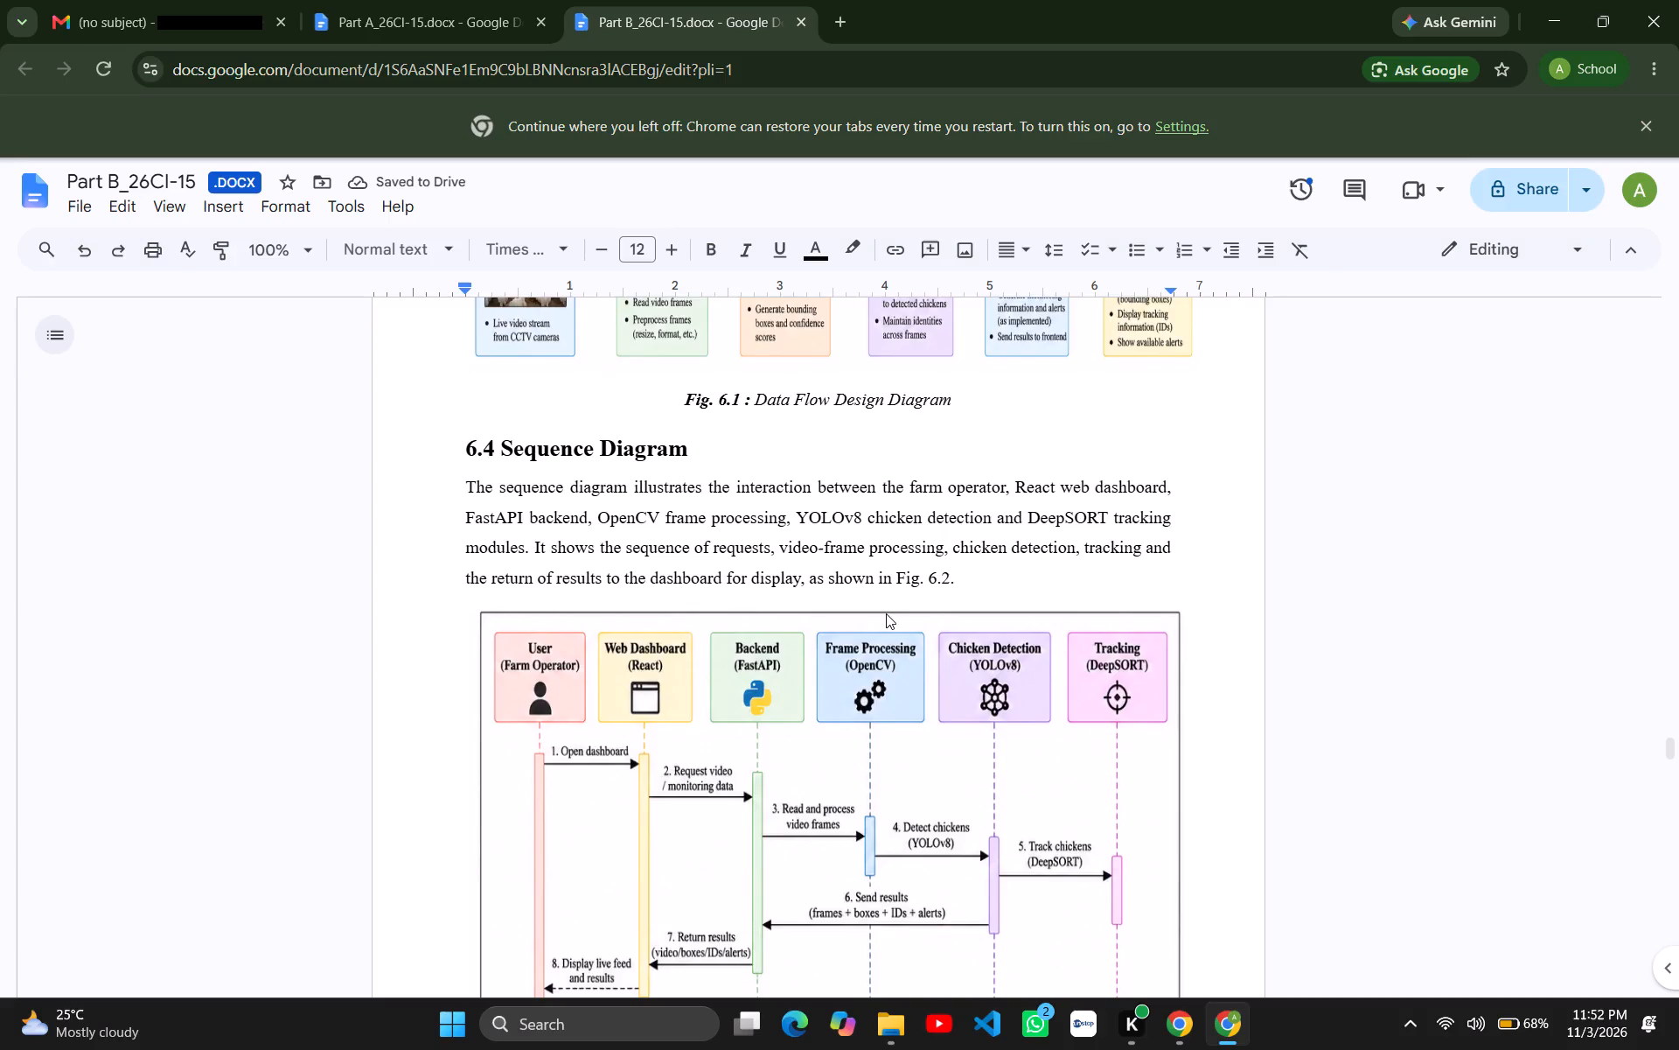
scroll(886, 613, up, 3)
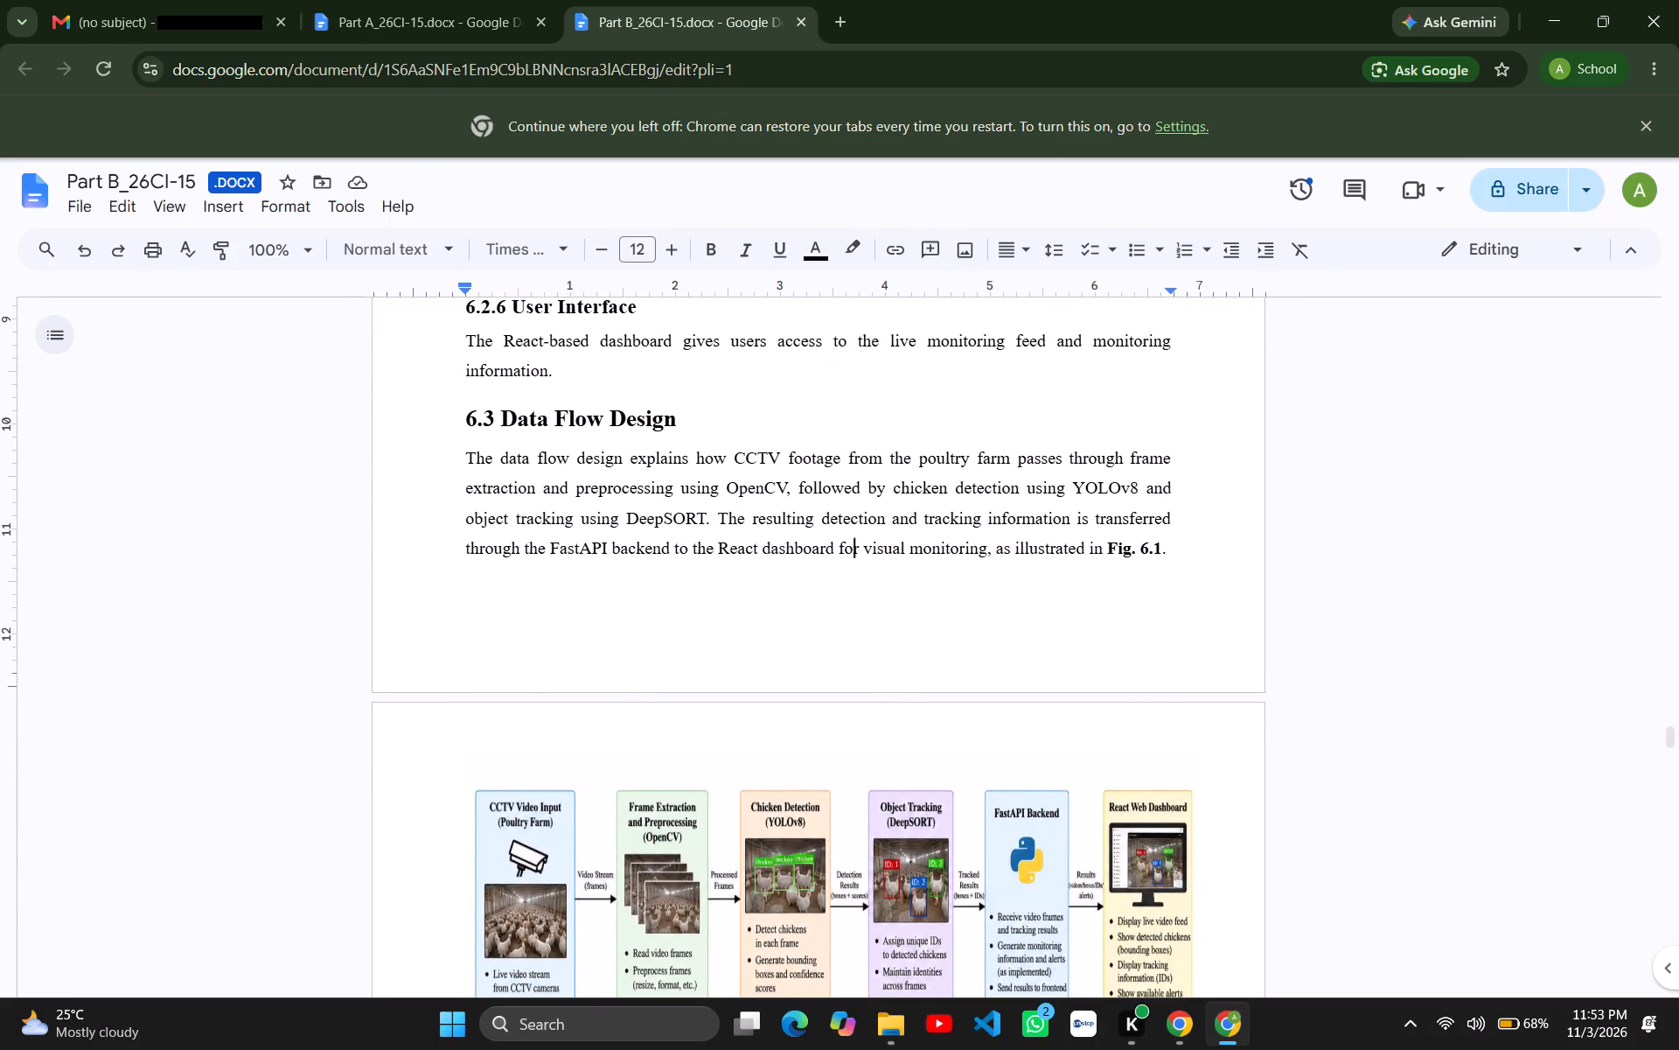
drag(1106, 542, 1161, 544)
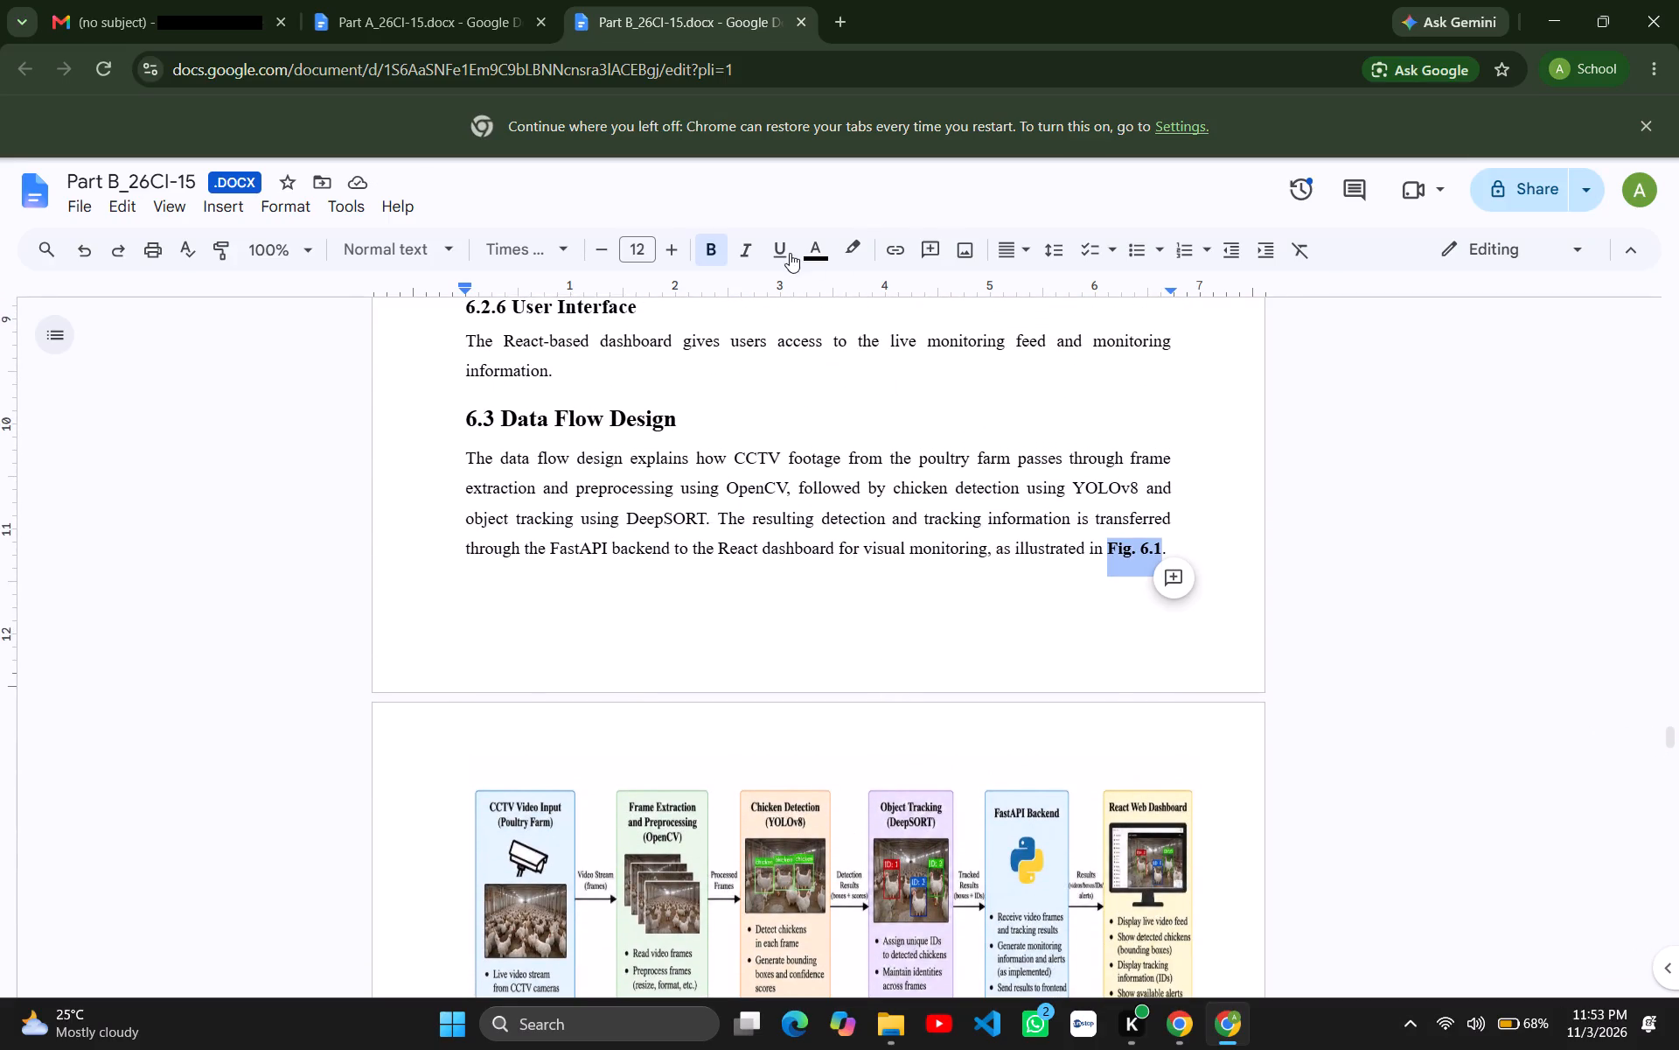
click(753, 248)
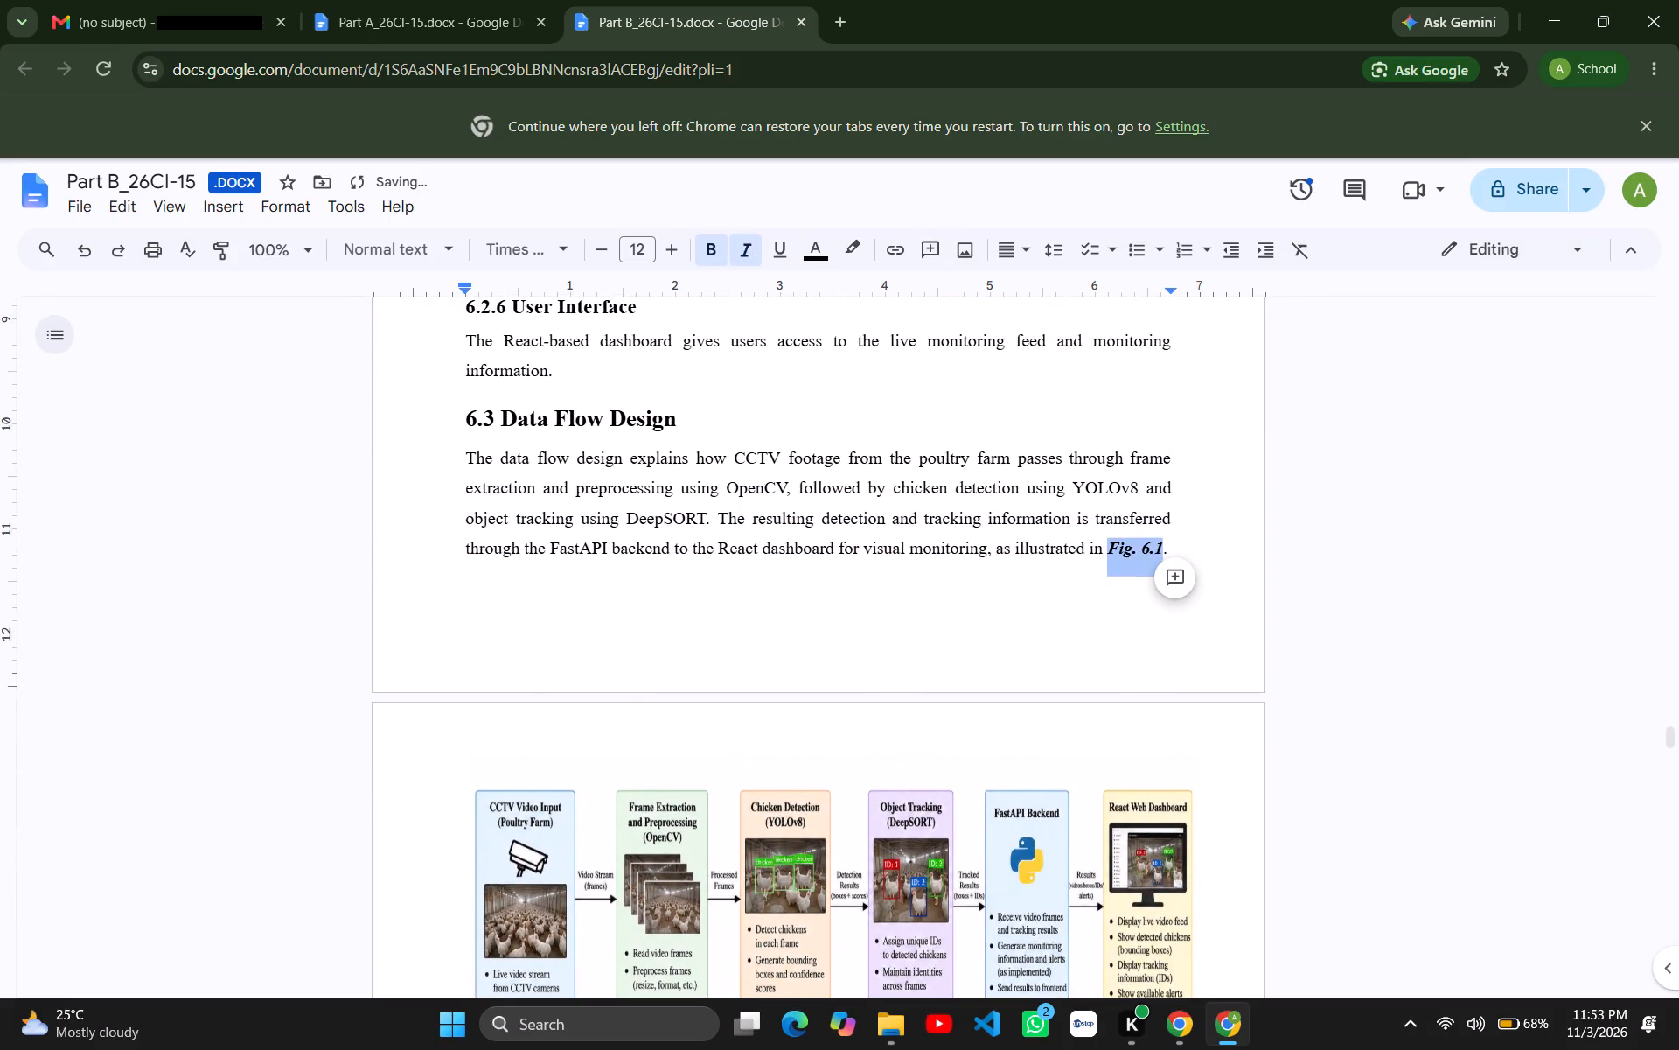
click(1144, 553)
Make the "Fig. 6.2" reference at the end of the section 6.4 Sequence Diagram paragraph bold and italic.
scroll(1038, 698, down, 2)
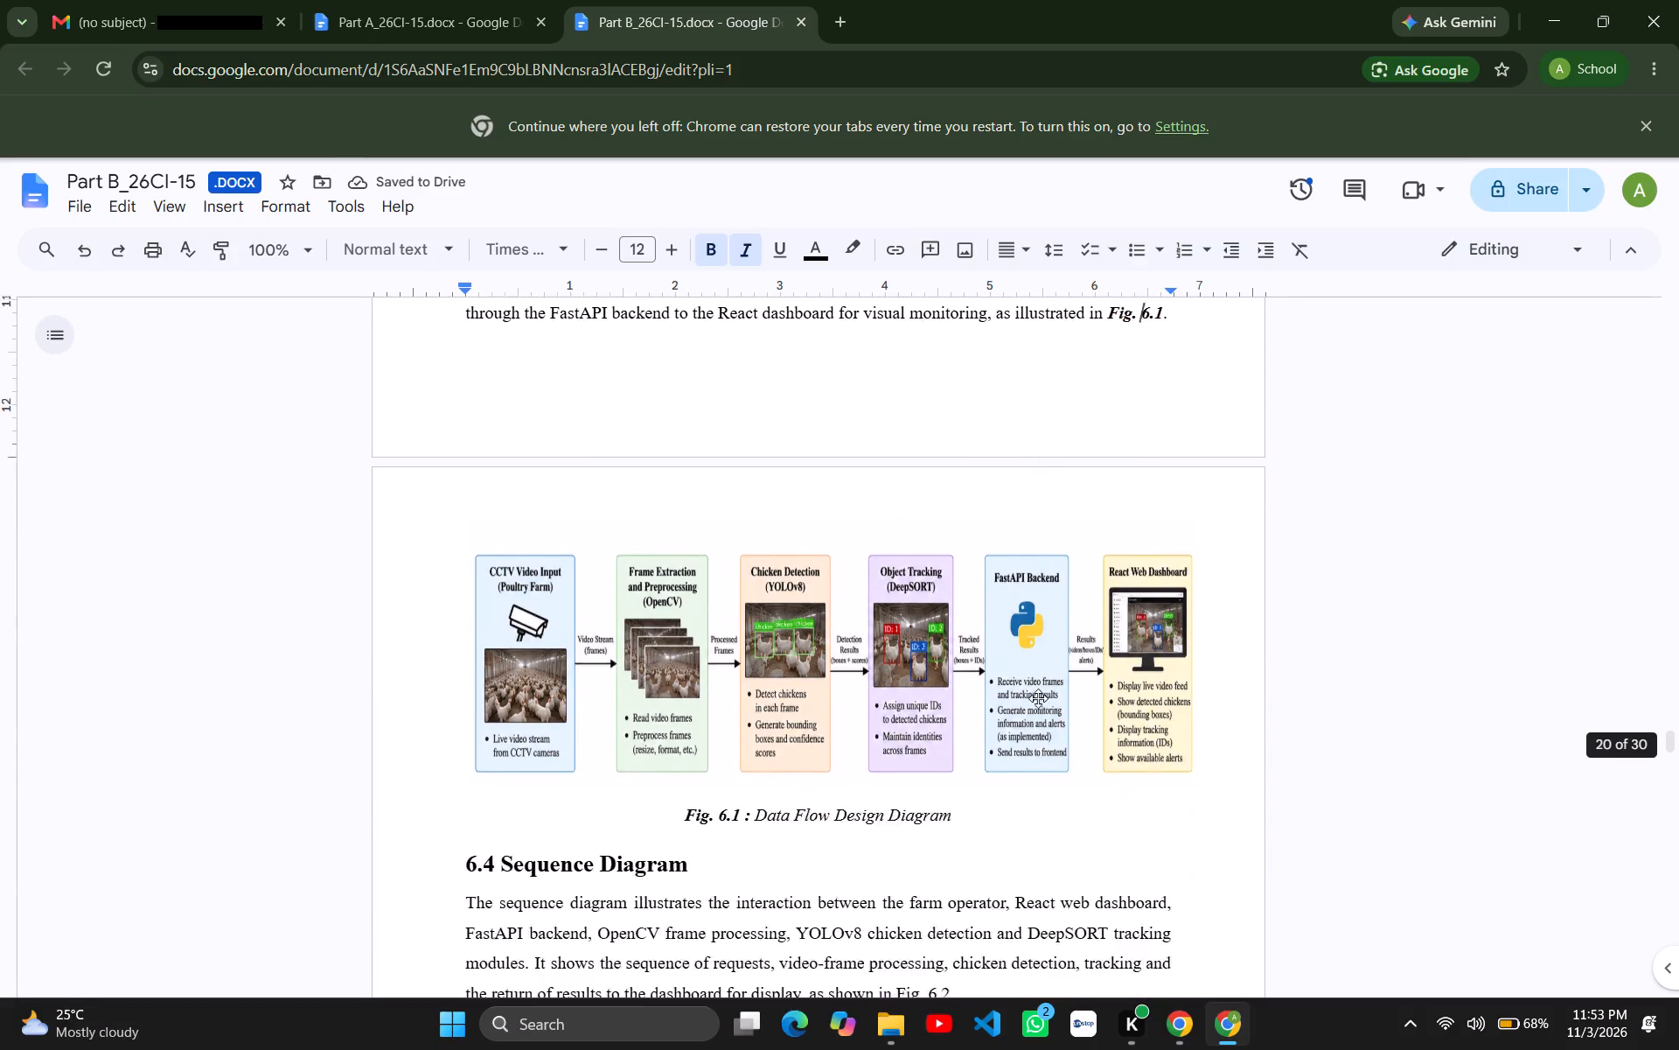
scroll(1038, 698, down, 2)
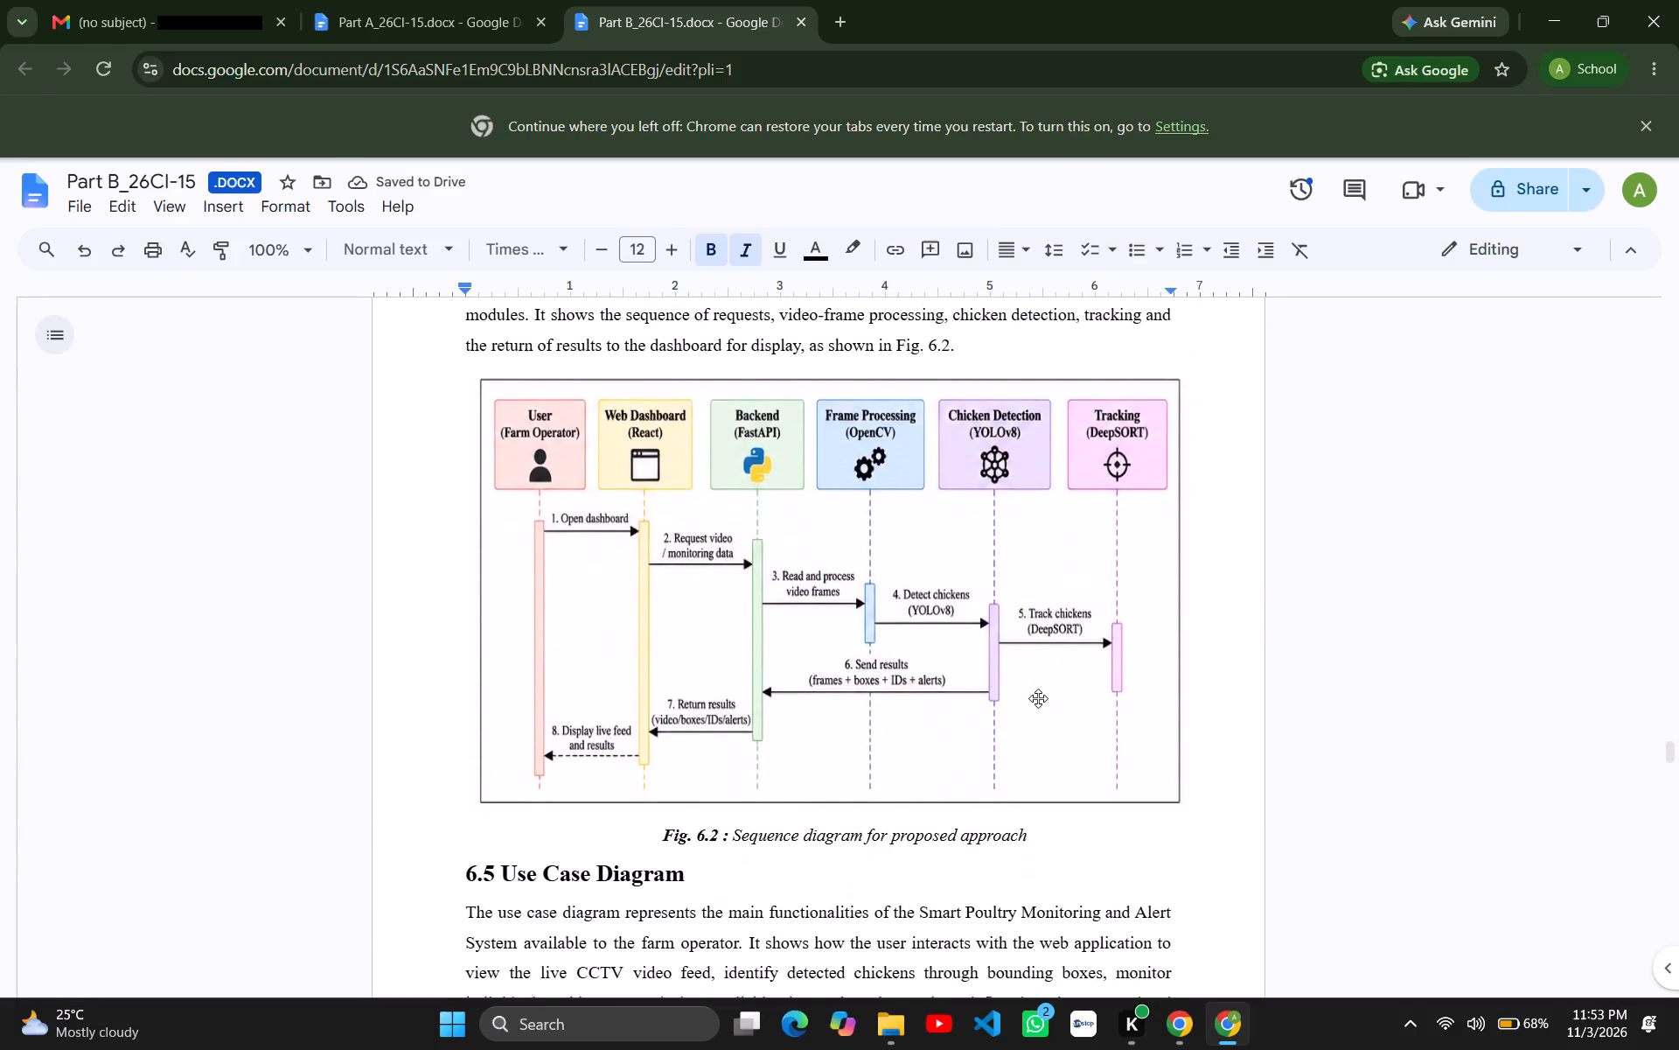
scroll(1038, 698, up, 1)
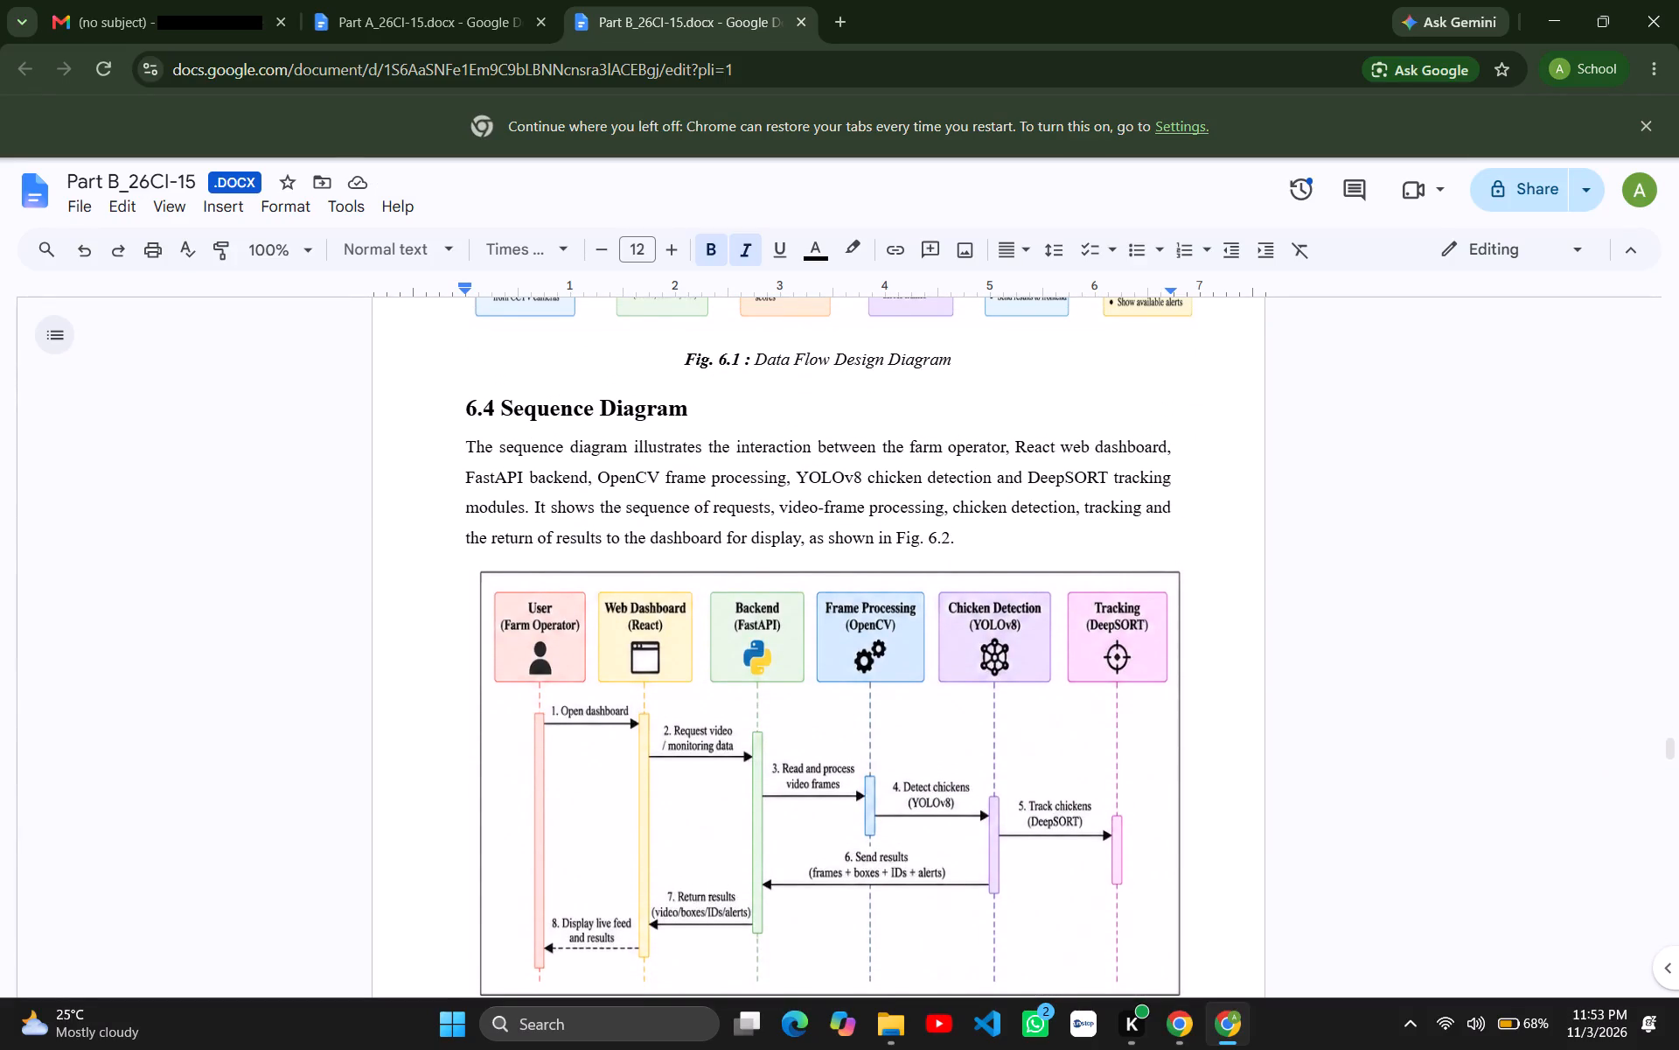
drag(895, 538, 952, 541)
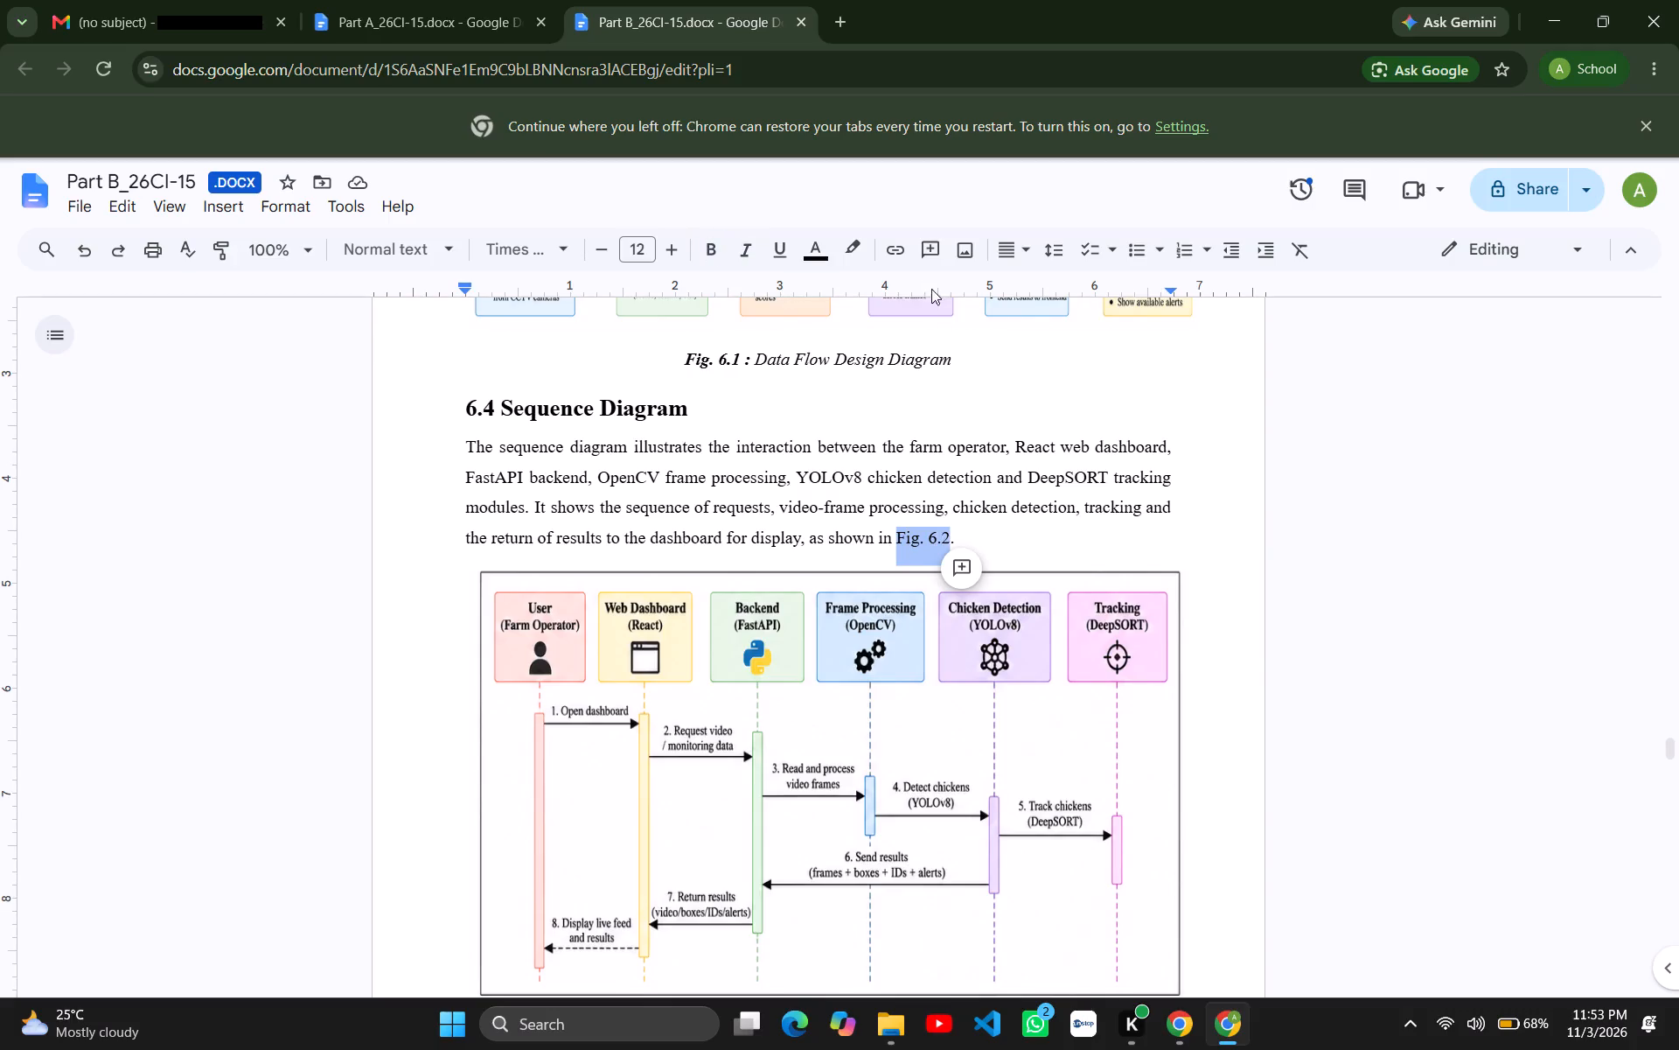
click(752, 248)
click(715, 248)
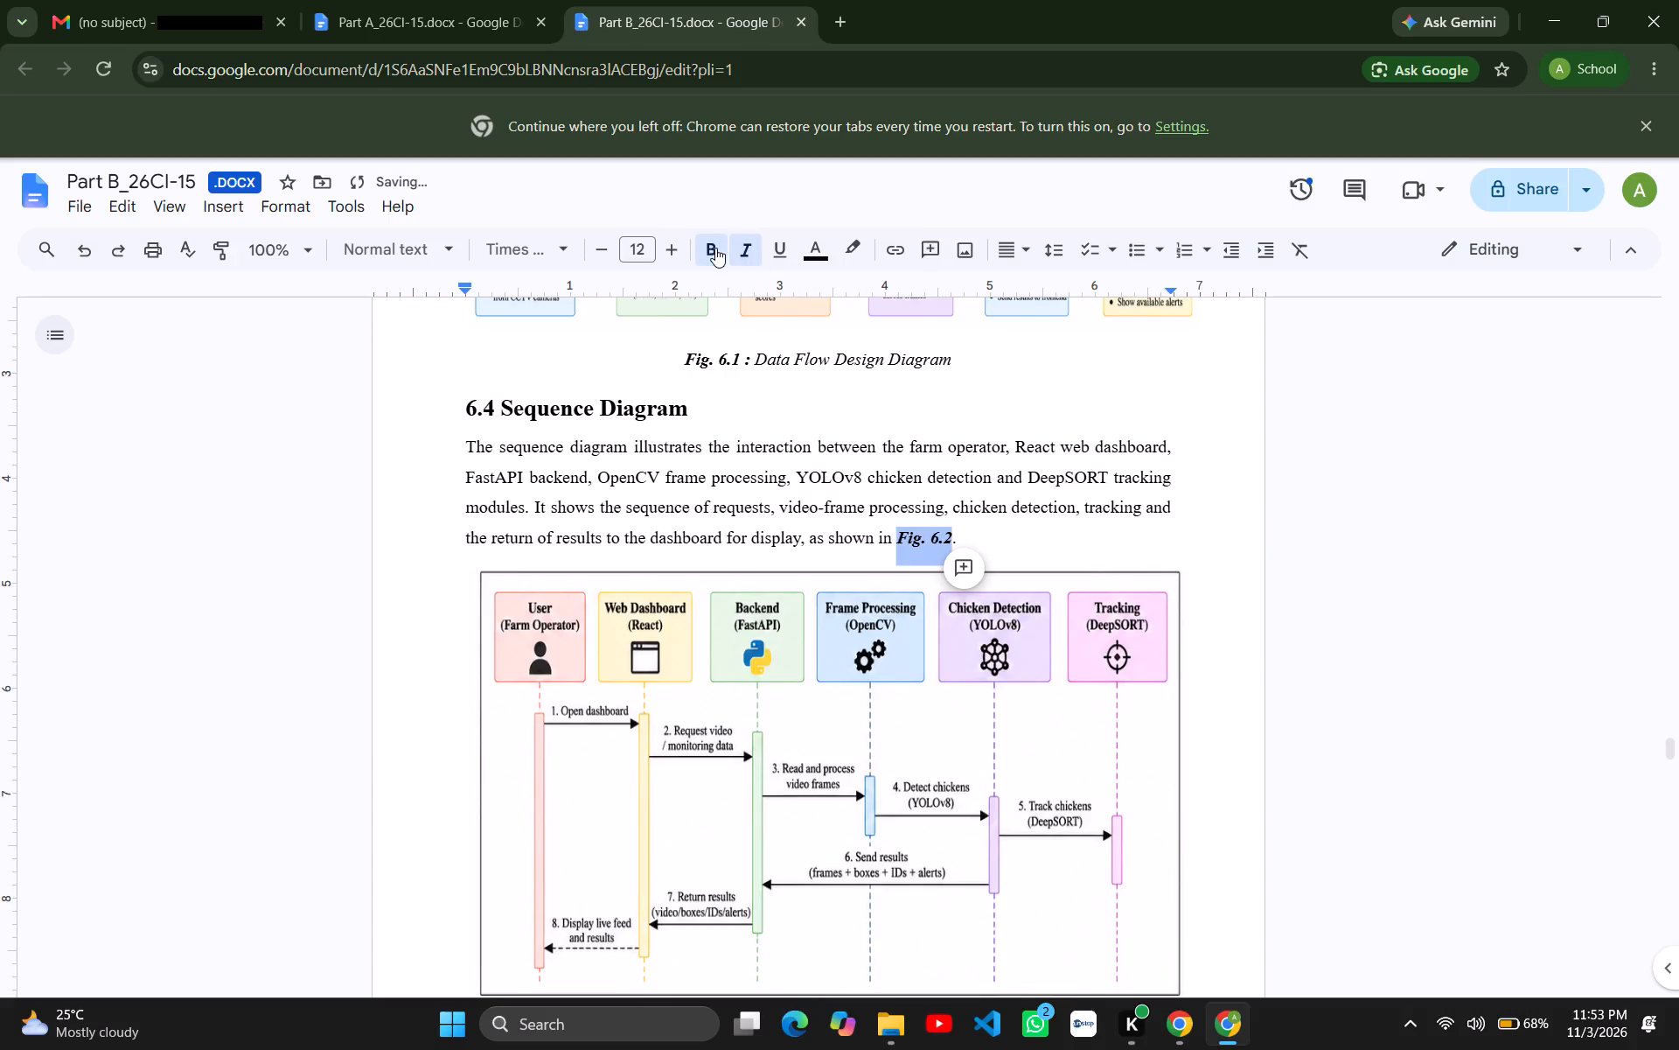
click(916, 528)
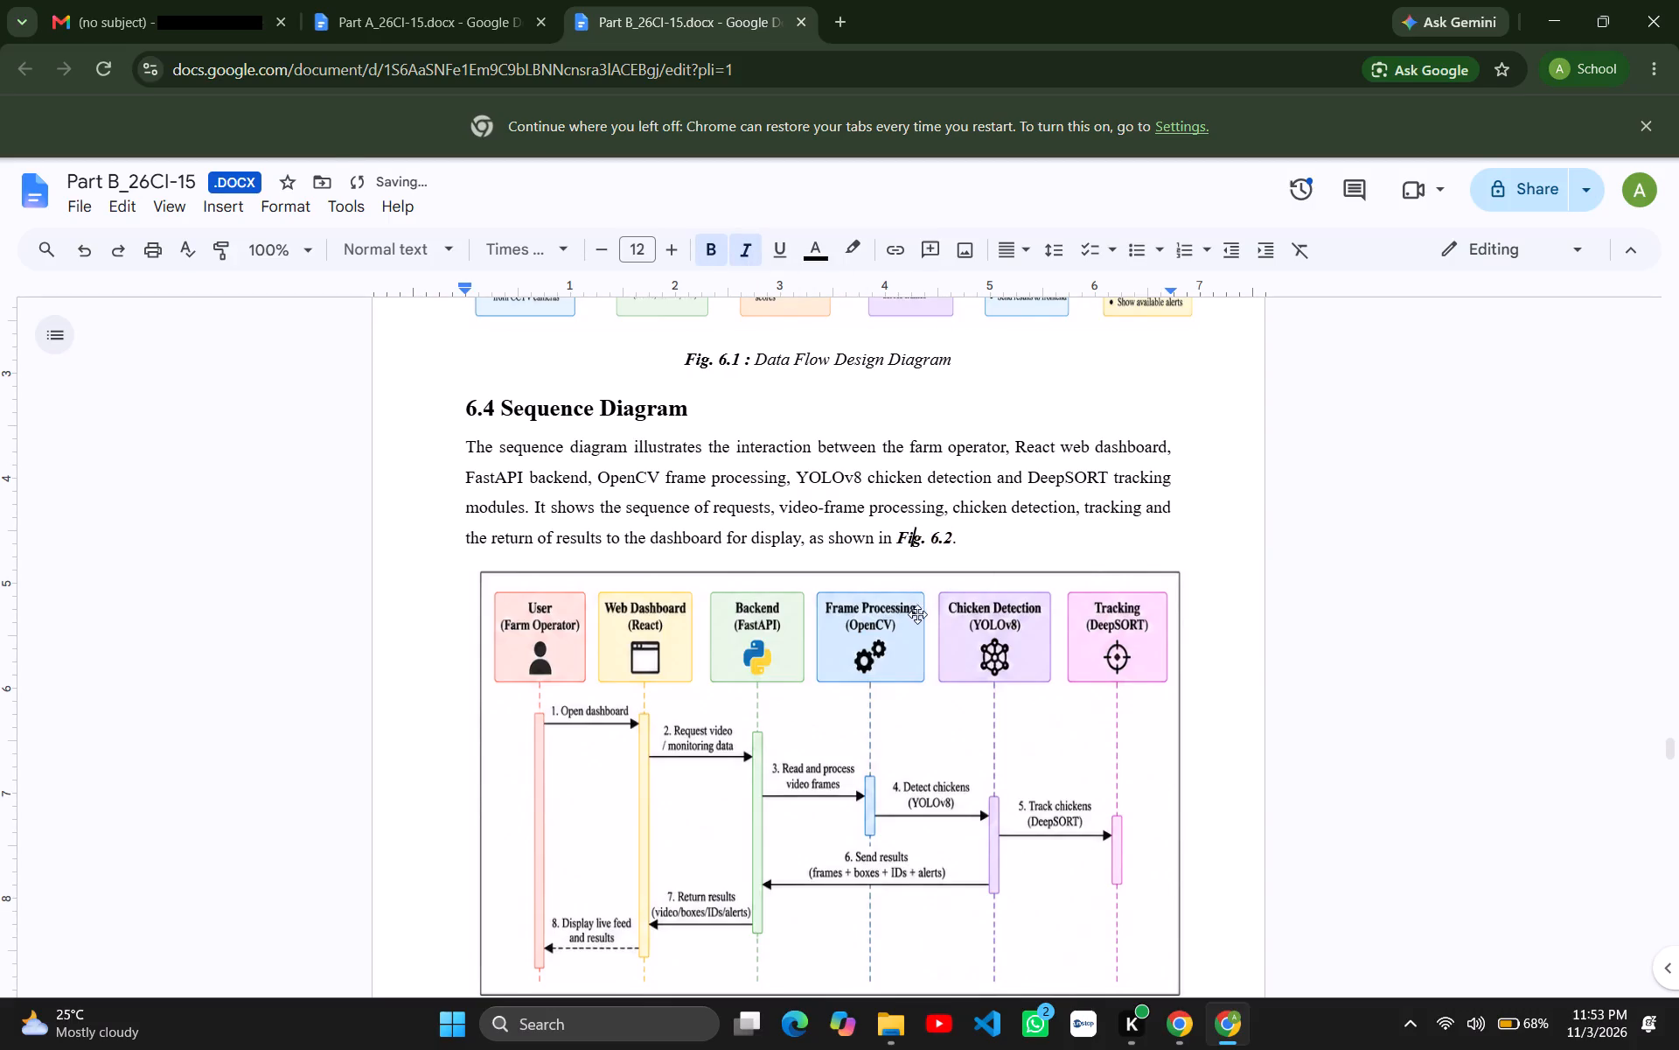
Make the "Fig. 6.3" reference at the end of the section 6.5 Use Case Diagram paragraph bold and italic.
scroll(916, 622, down, 4)
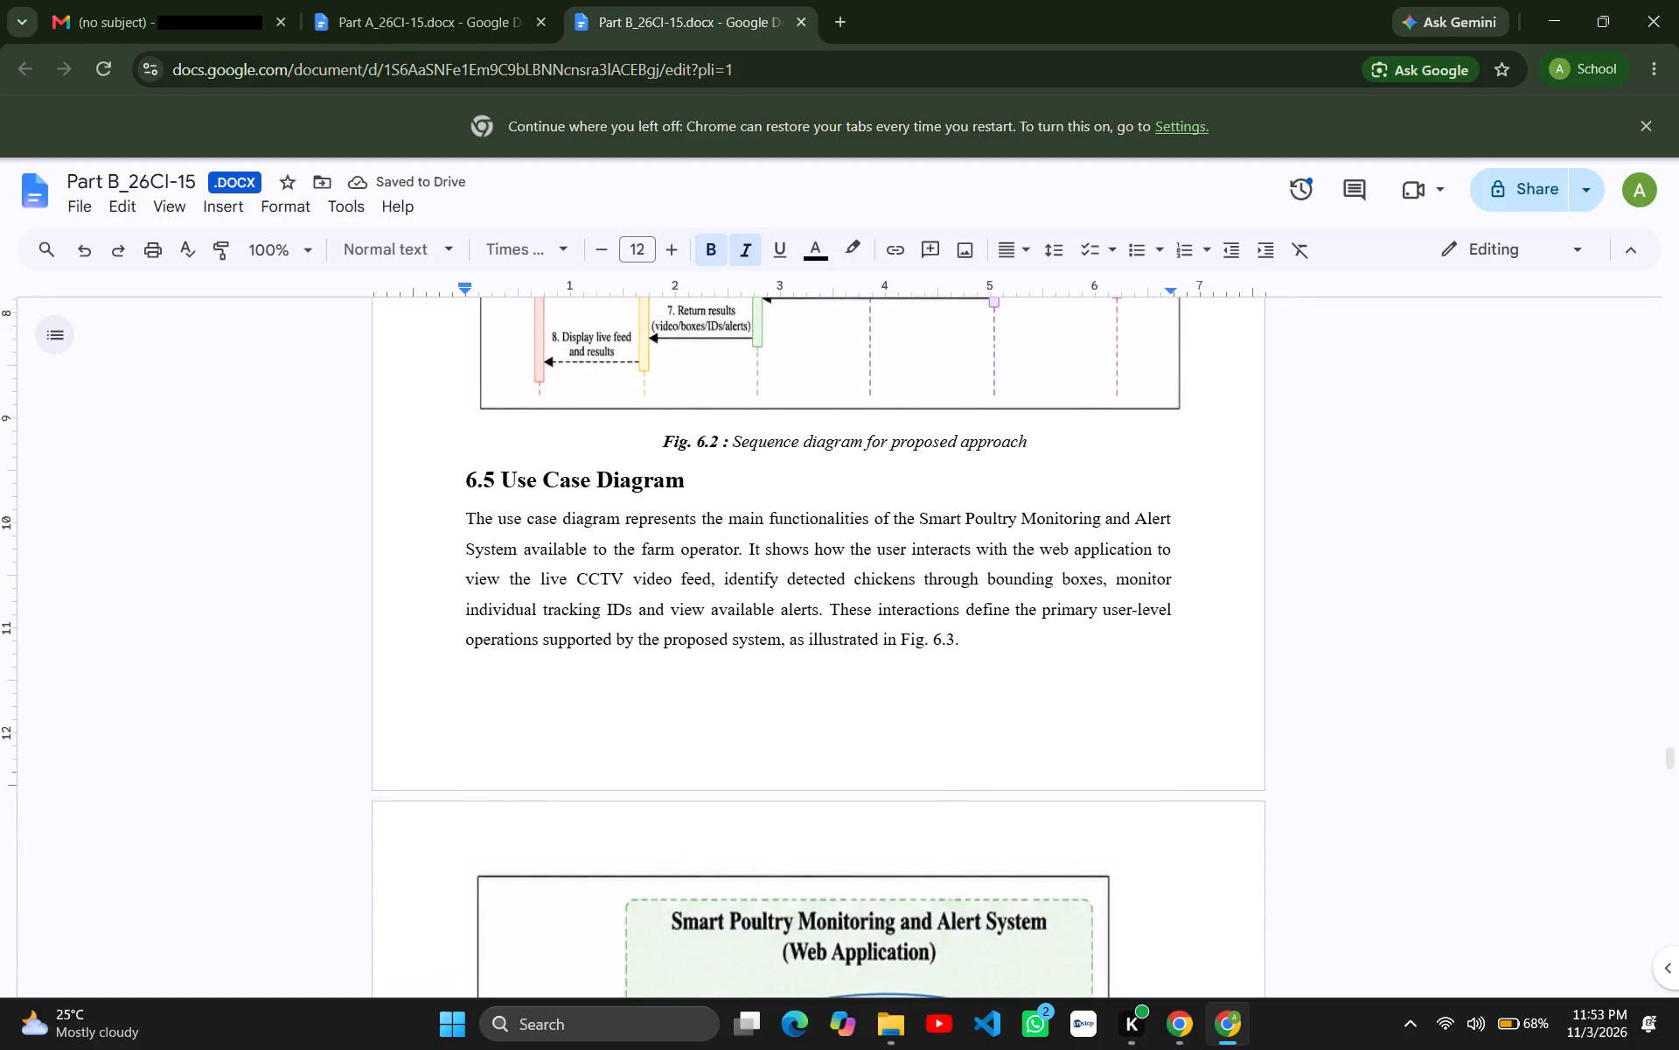
drag(902, 634, 929, 635)
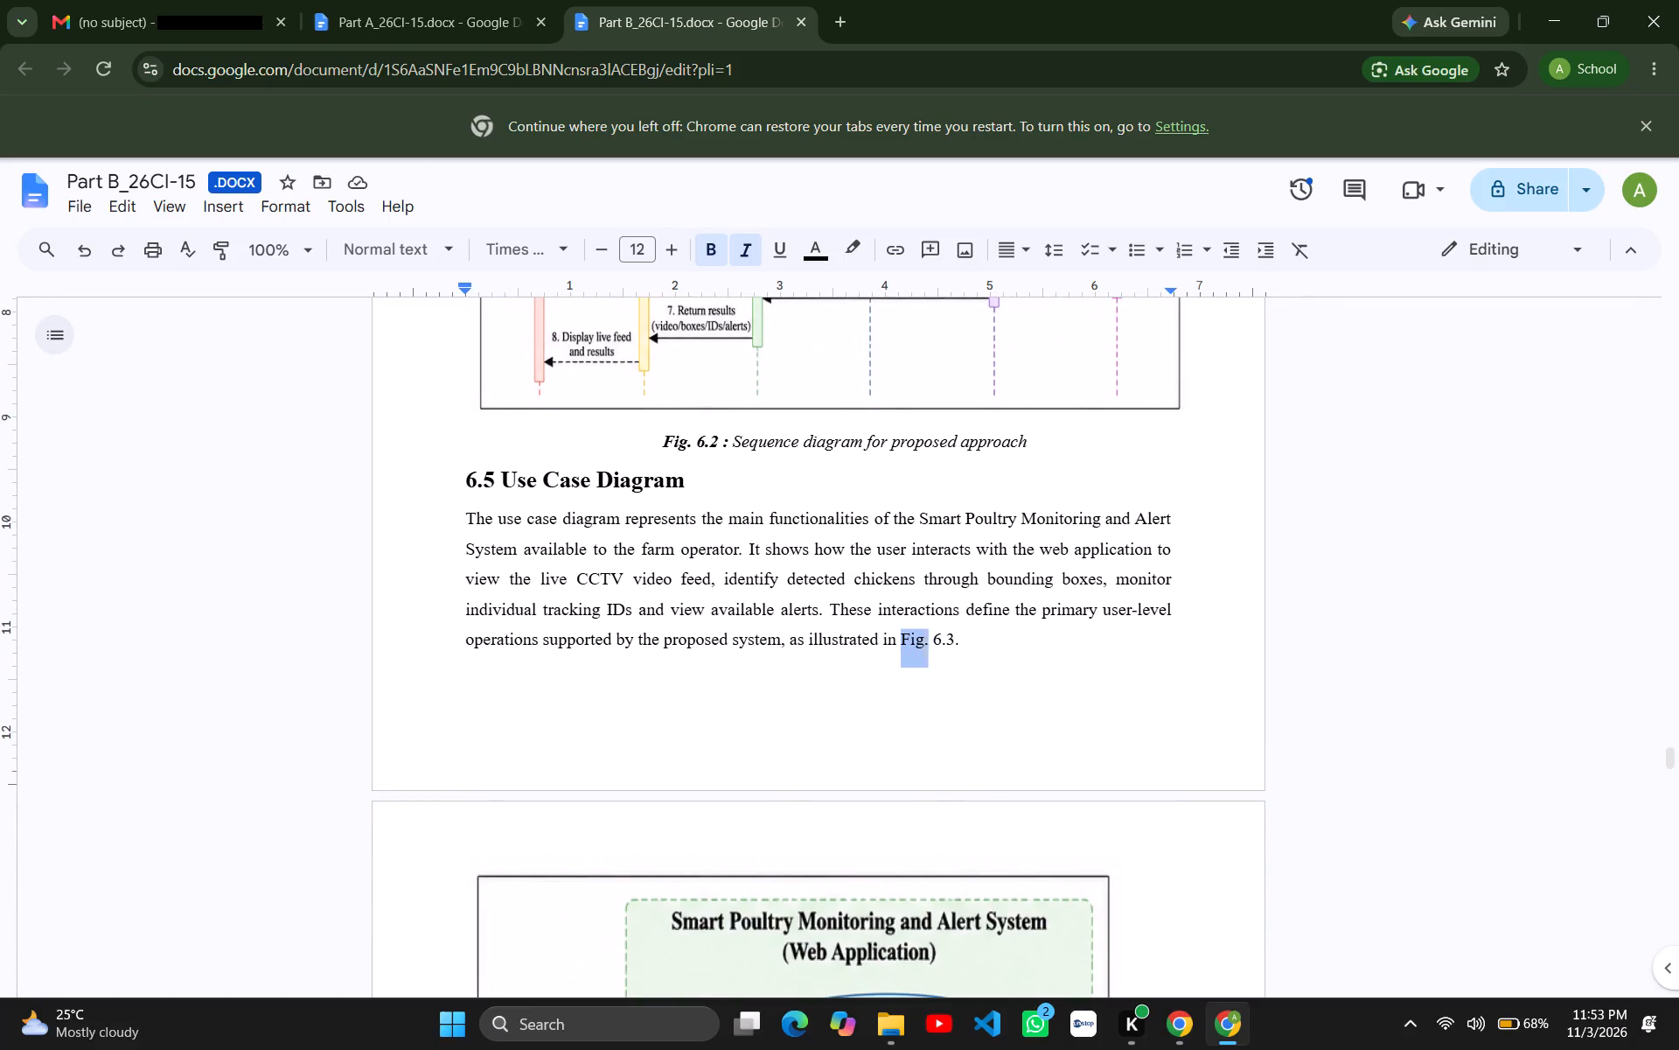
drag(929, 635, 955, 635)
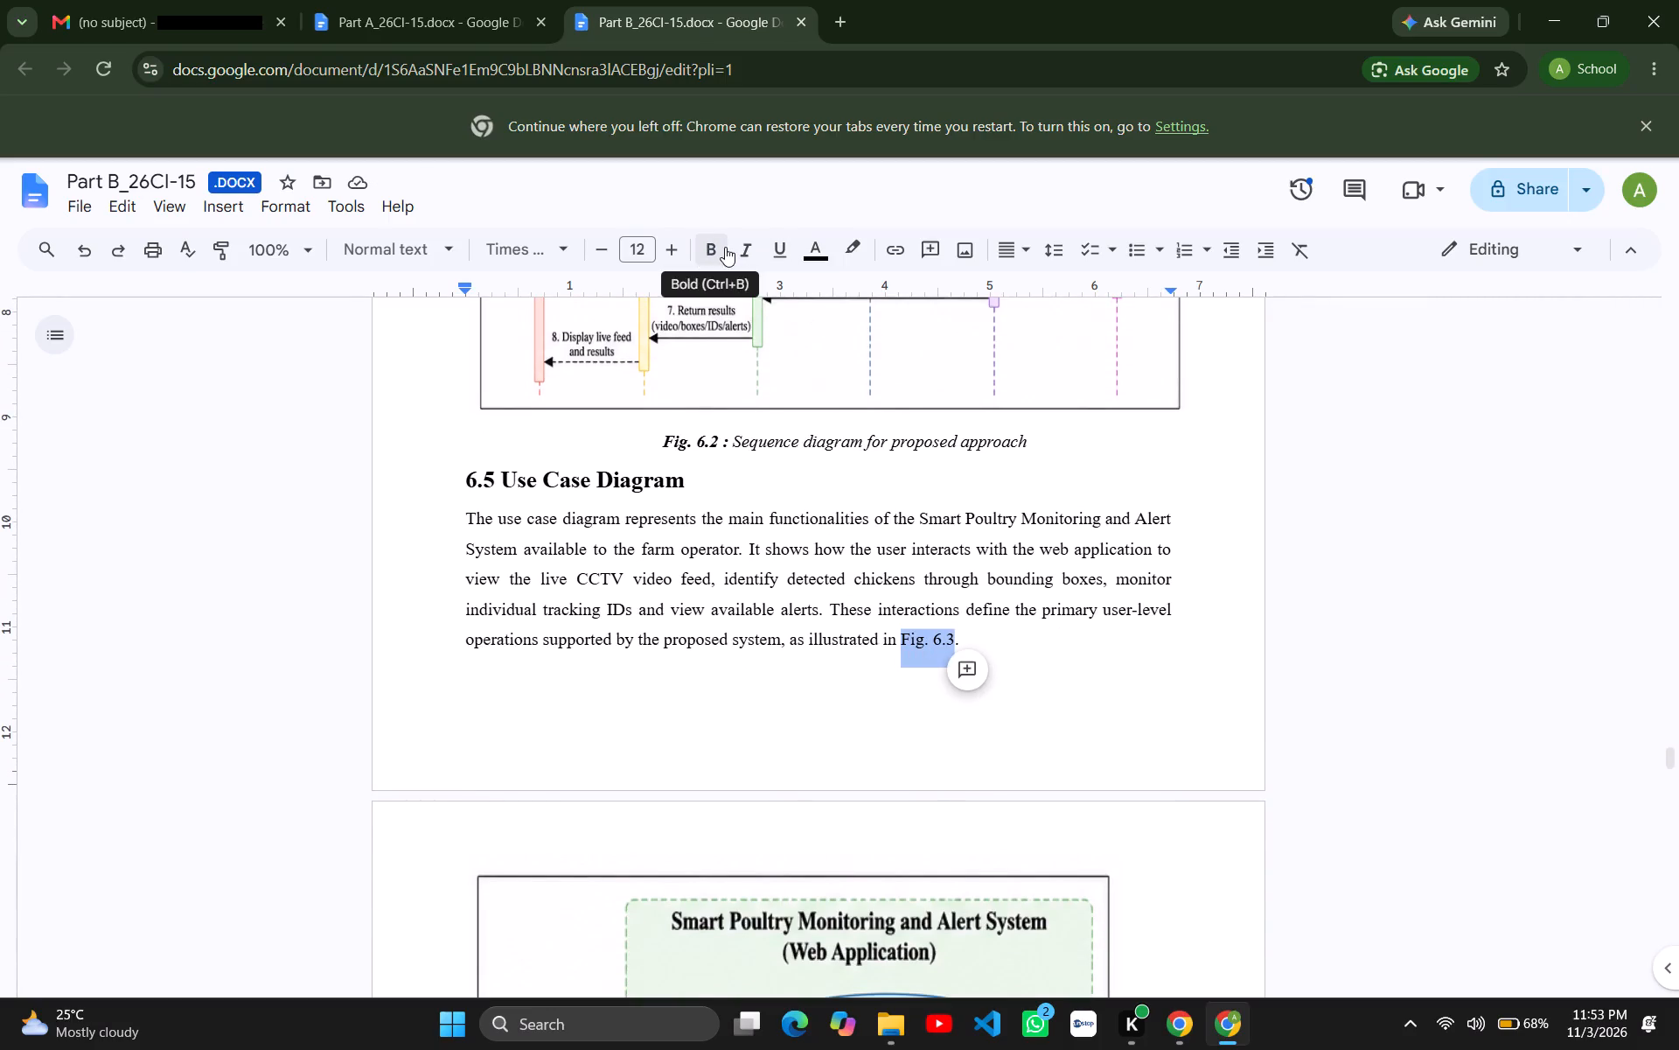
click(725, 247)
click(747, 240)
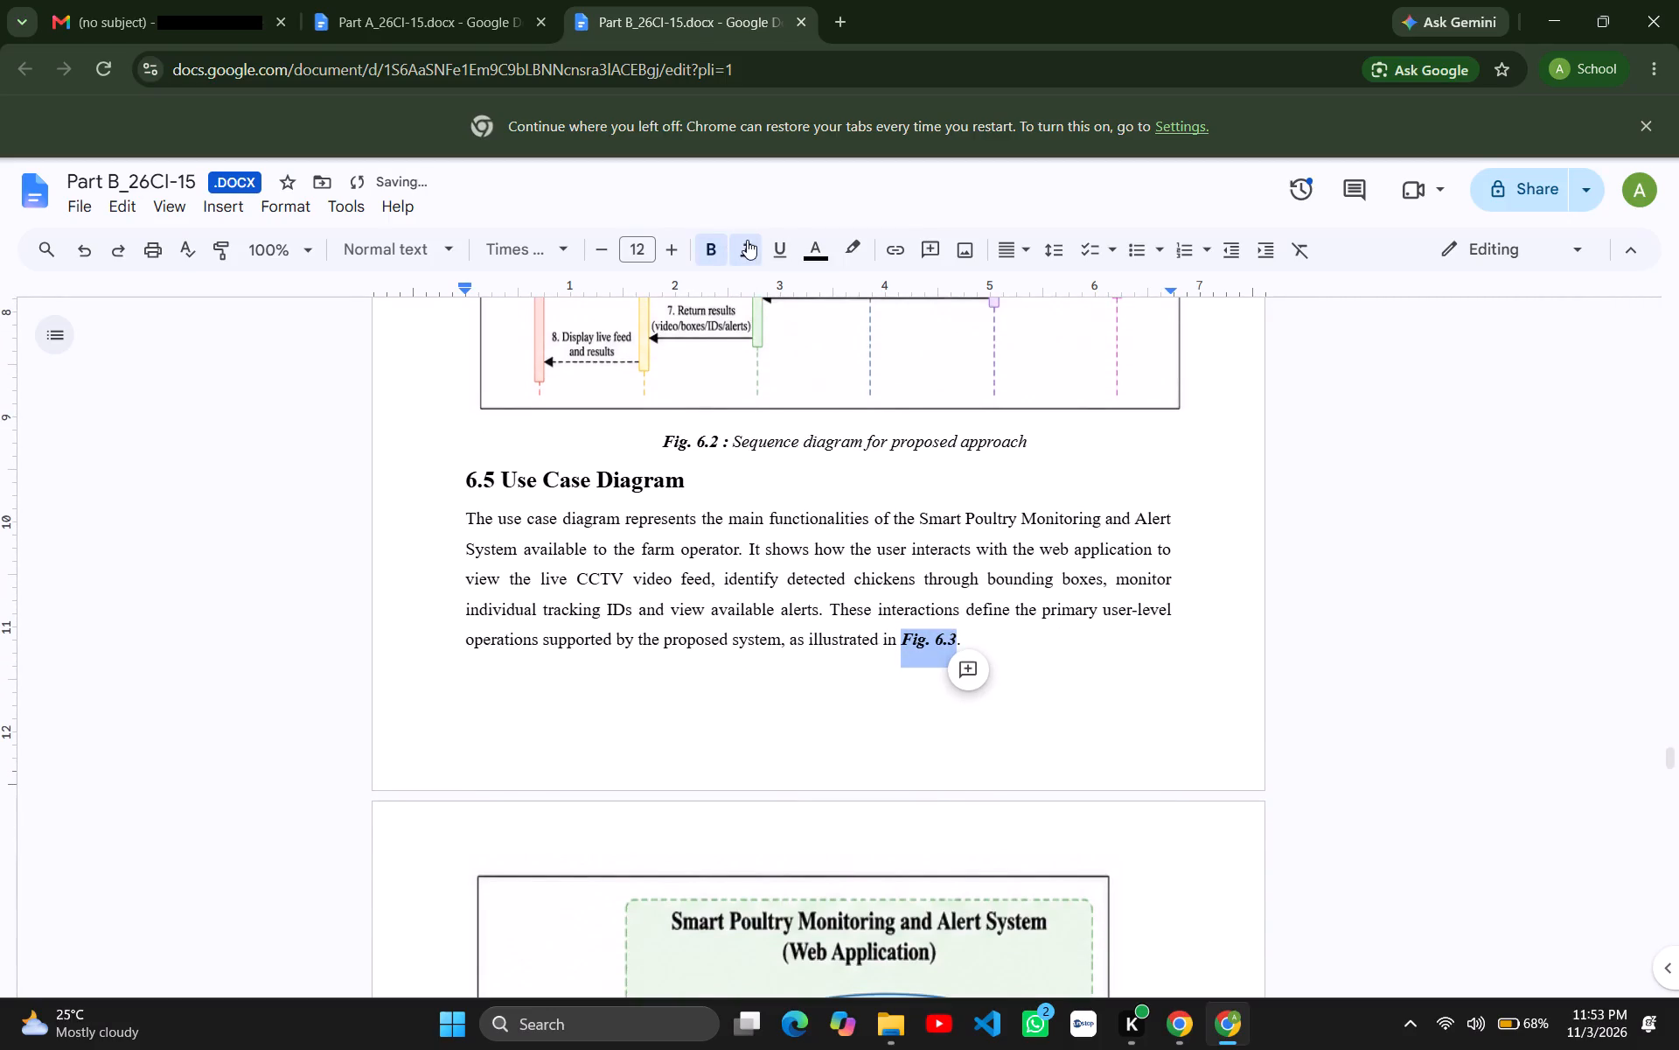
click(929, 662)
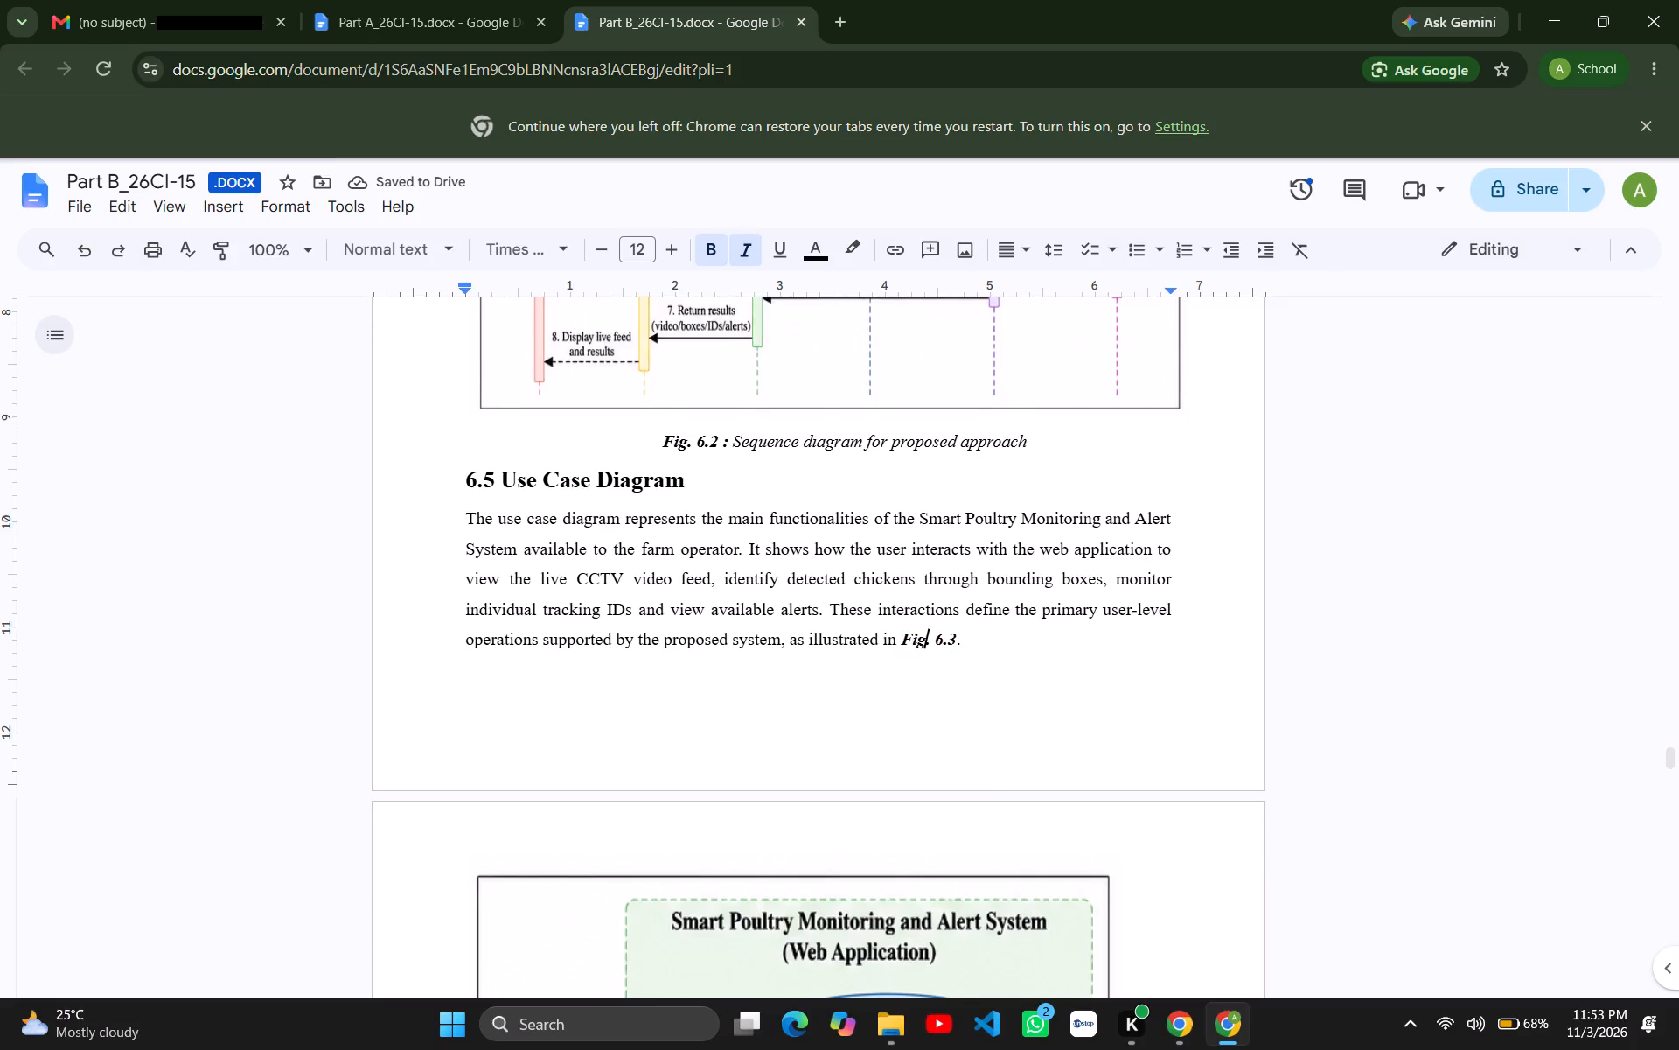
Make the "Table 6.1" reference in the first sentence of section 6.6 Experimental Setup and Test Cases bold.
scroll(929, 662, down, 2)
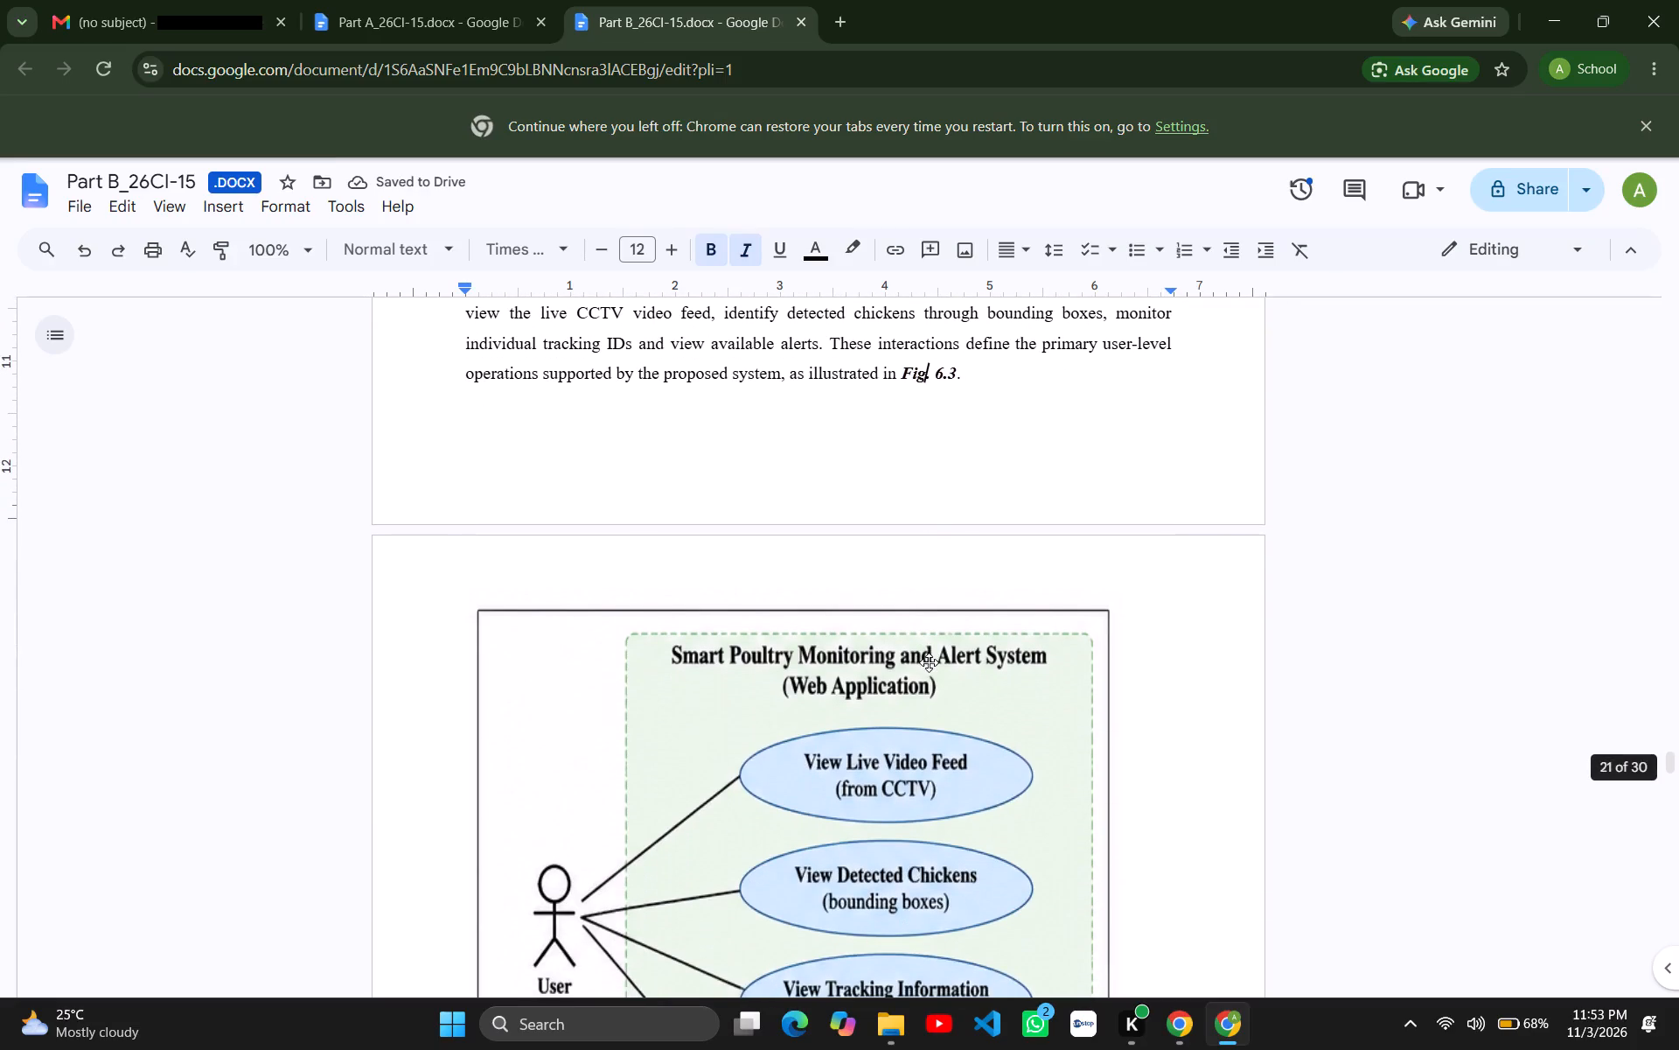
scroll(929, 662, down, 1)
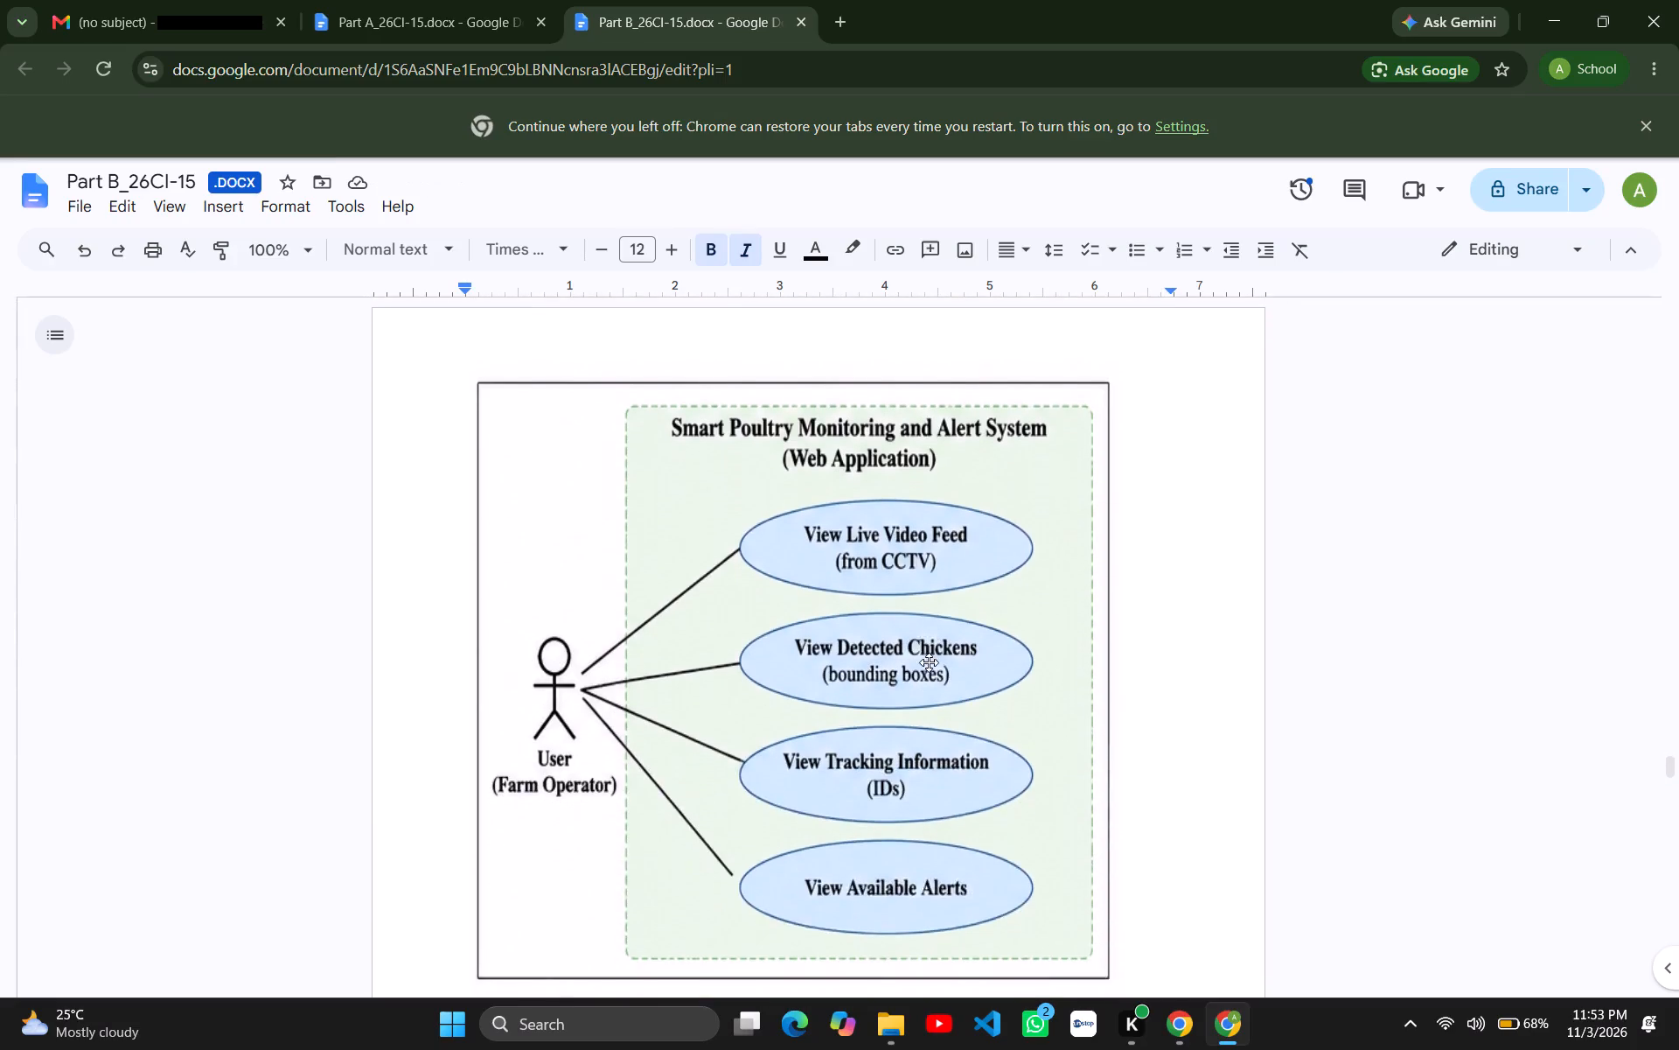
scroll(929, 662, down, 3)
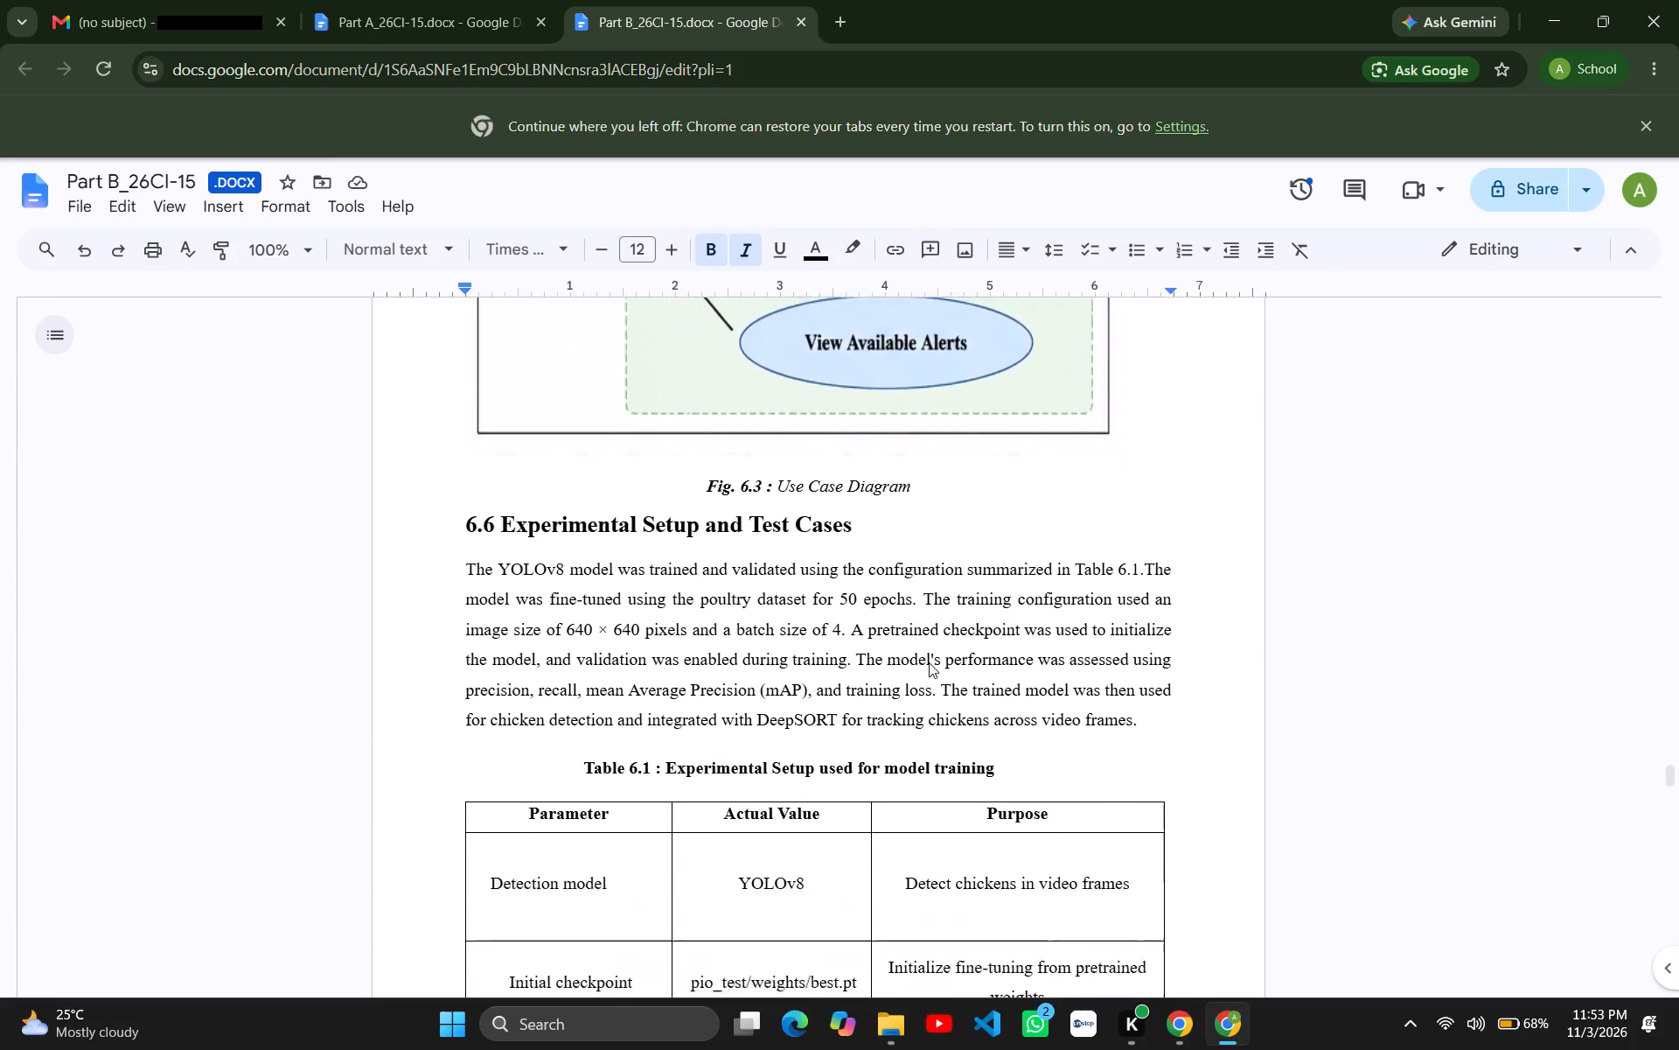
scroll(929, 662, down, 2)
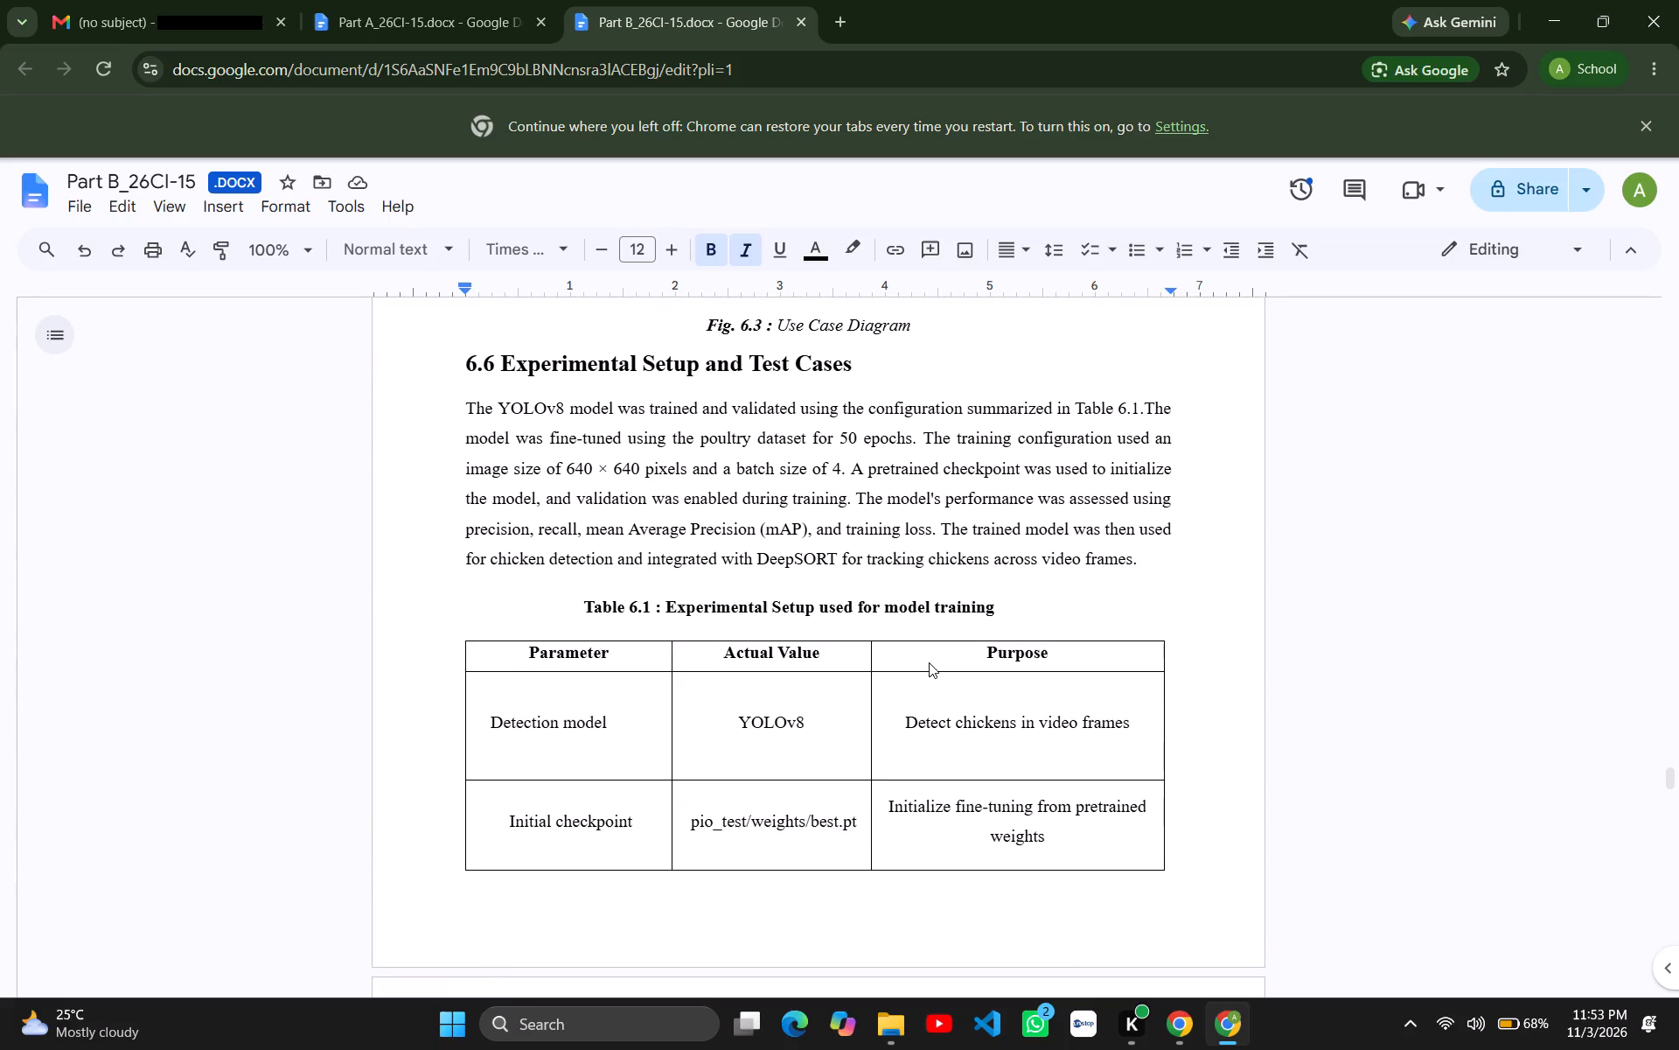
scroll(929, 662, down, 1)
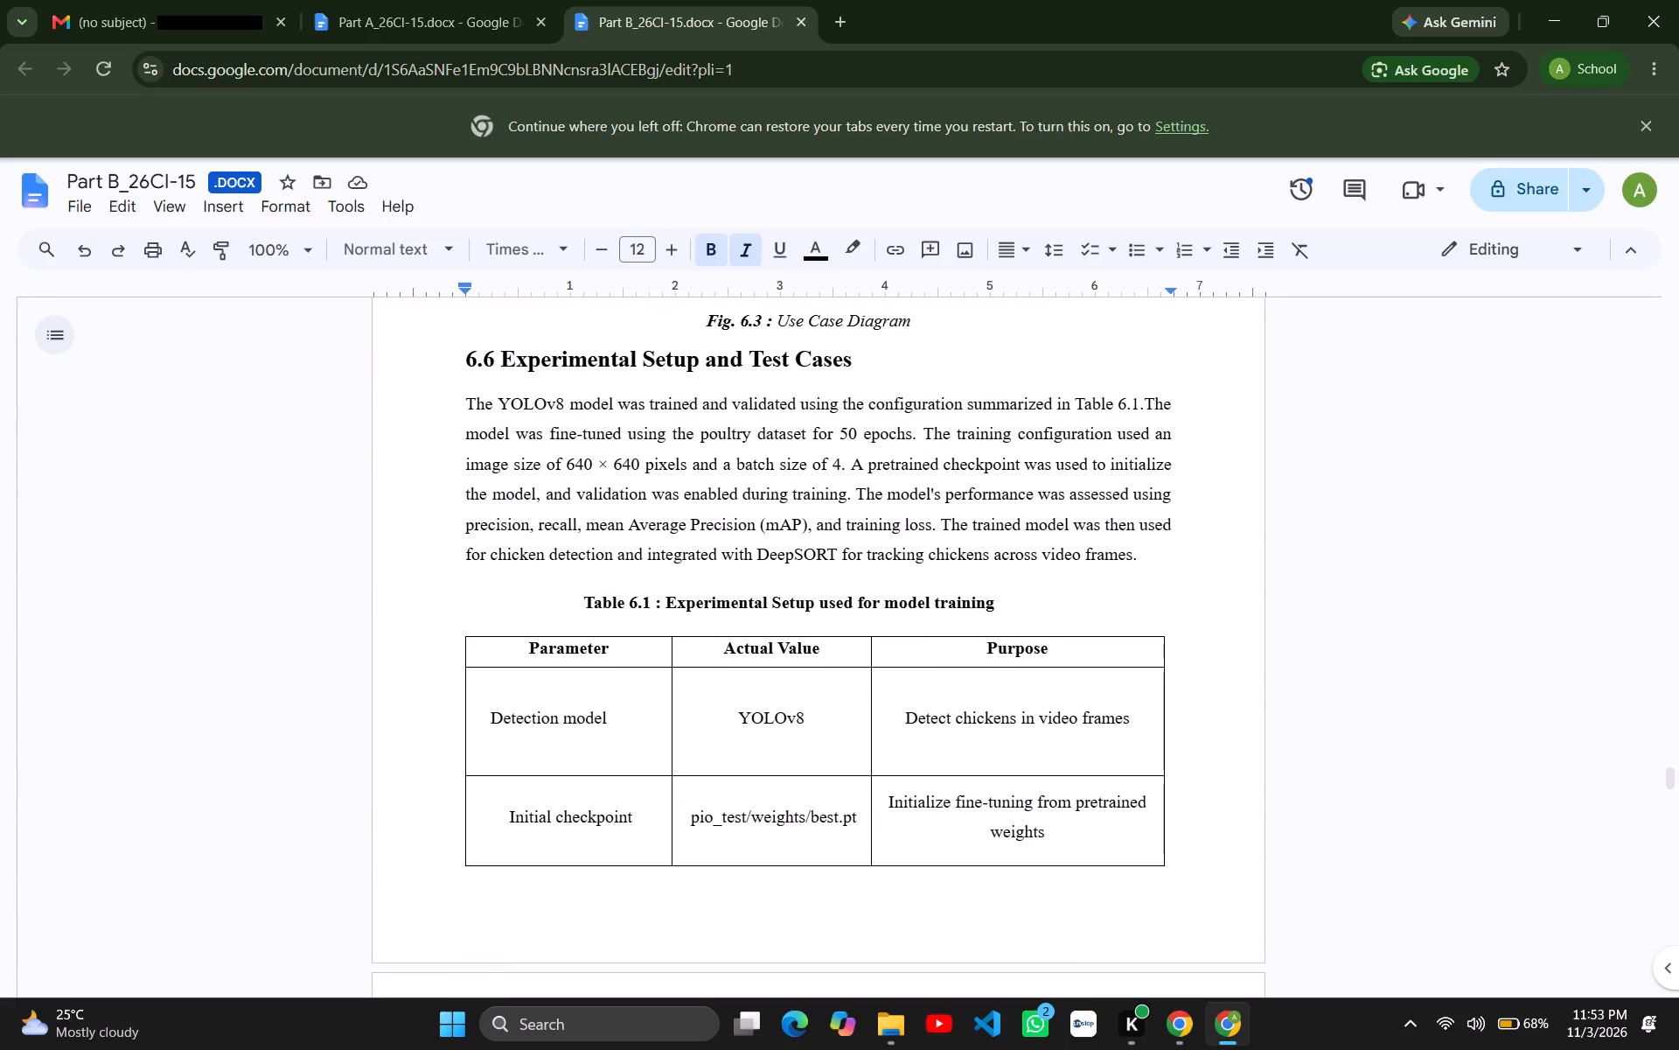
drag(1075, 399, 1093, 400)
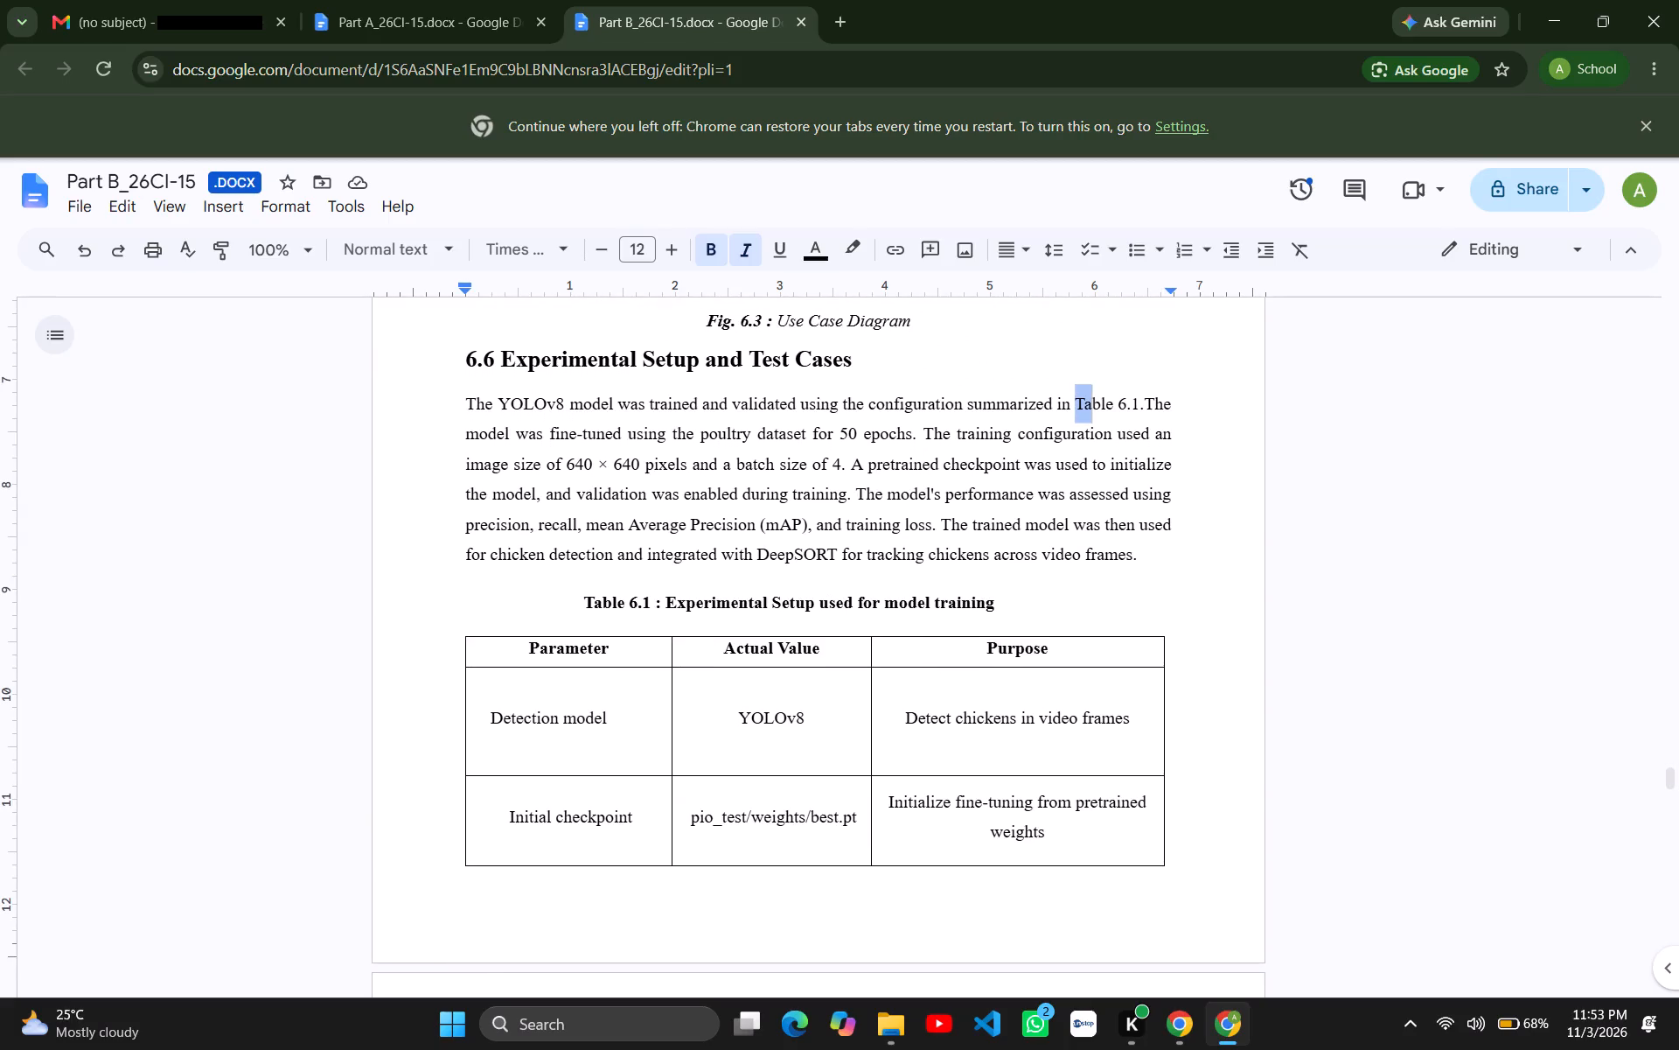
drag(1093, 400, 1139, 405)
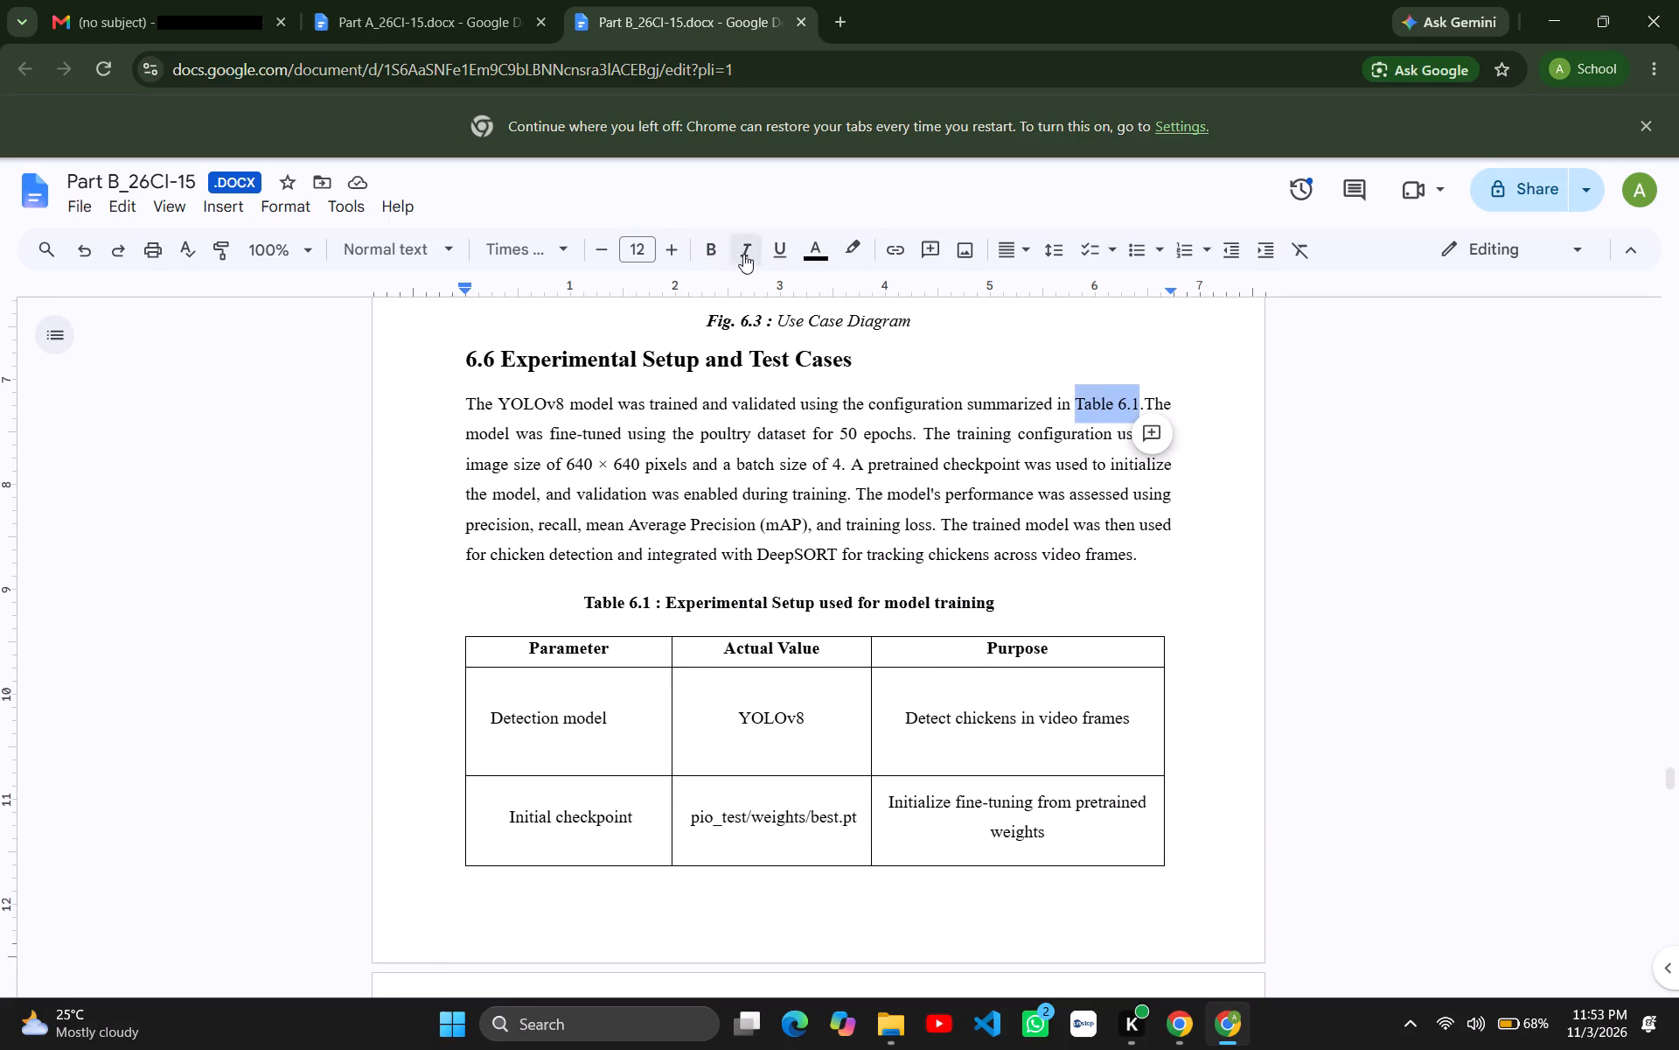
click(714, 248)
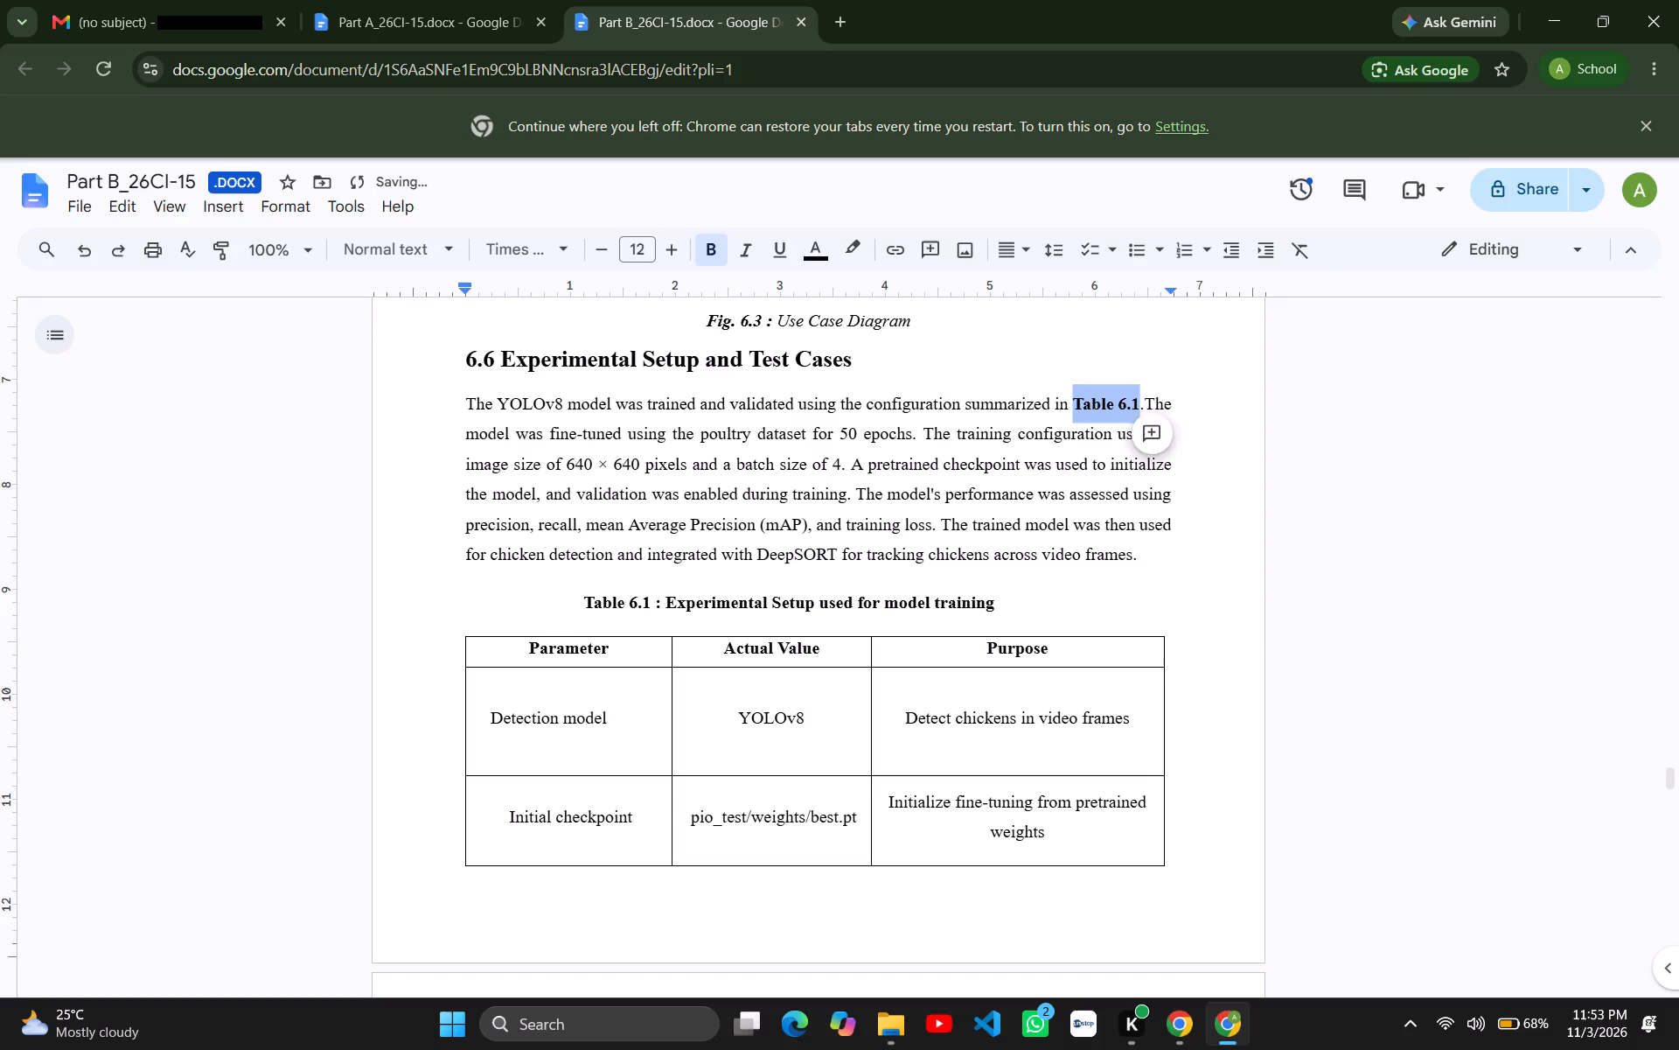
click(922, 614)
Make the "Table 6.2" reference in the opening sentence of section 6.8 Testing and Validation bold.
scroll(922, 614, down, 2)
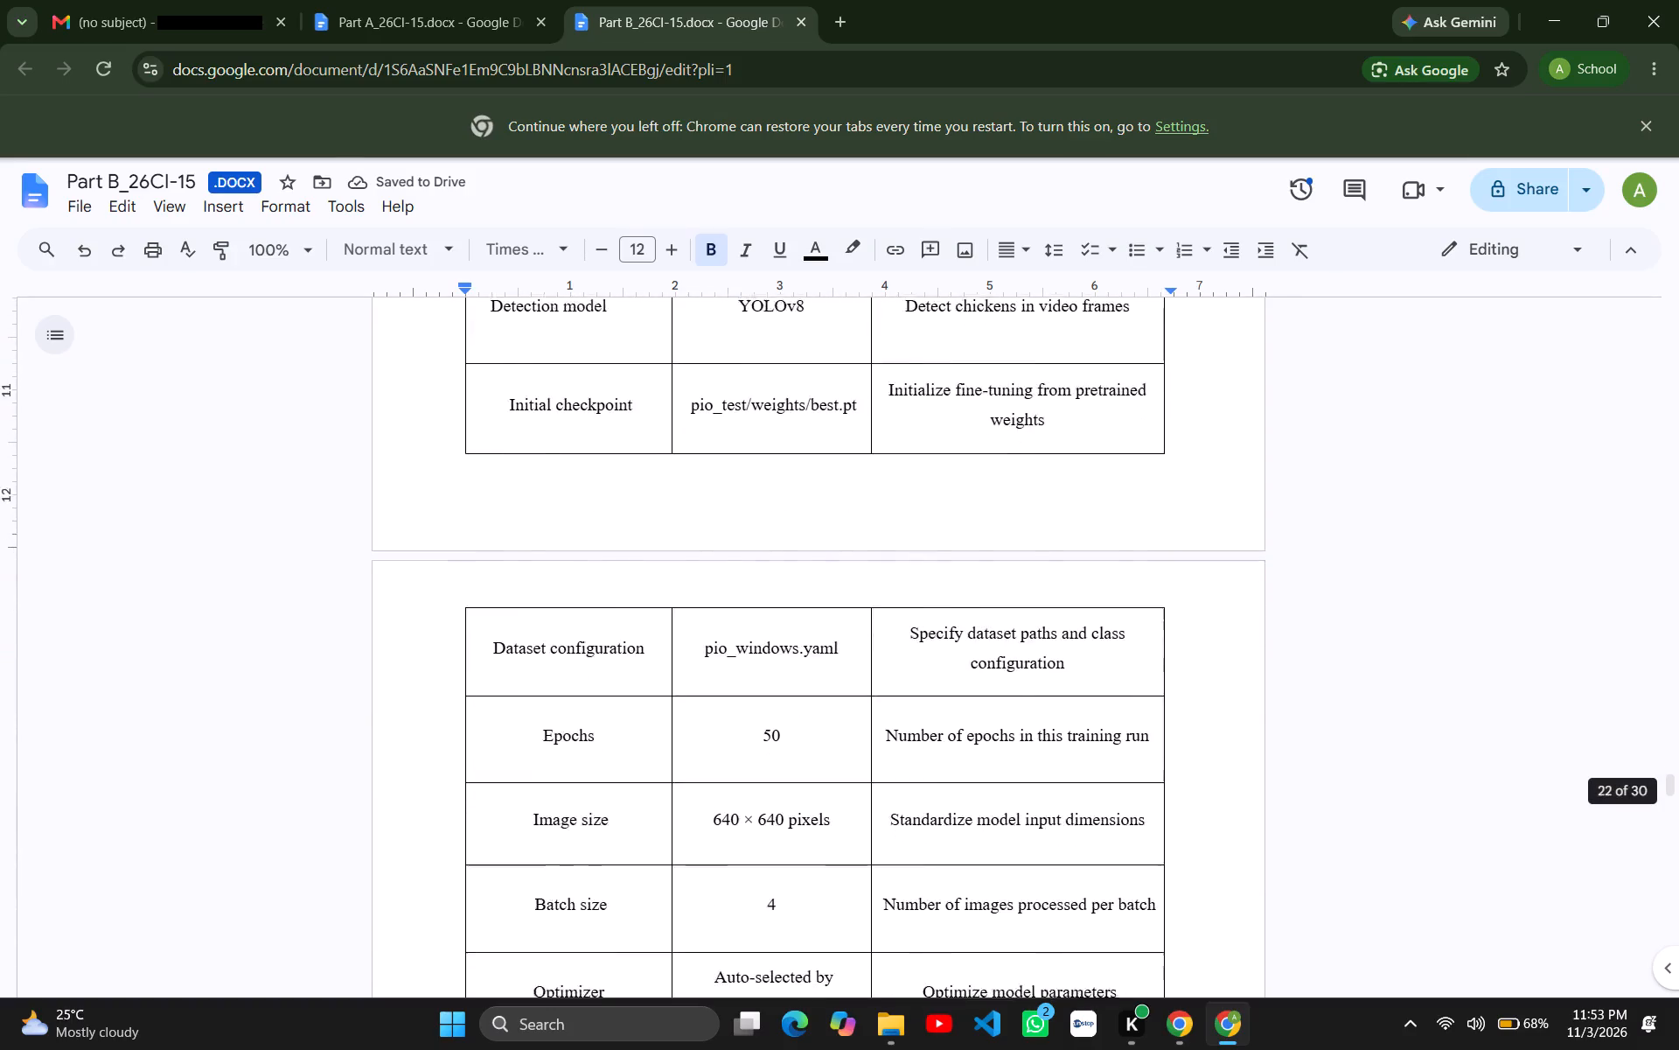
scroll(922, 614, down, 3)
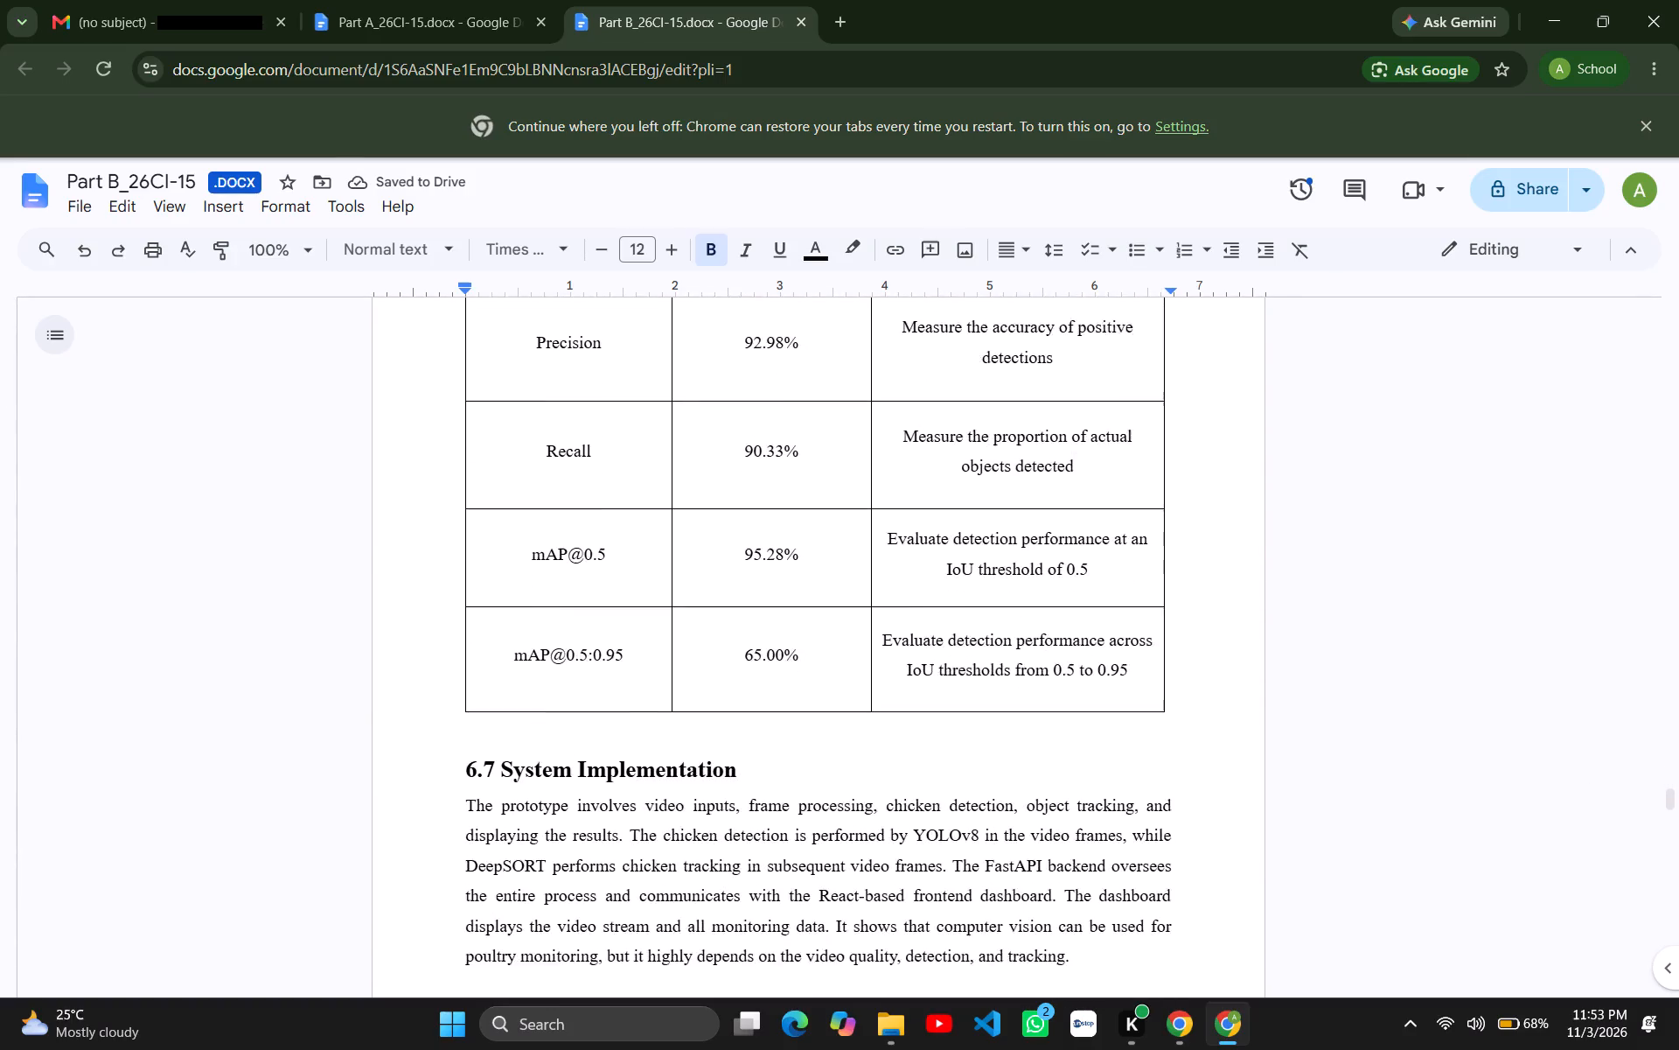
scroll(922, 614, down, 1)
scroll(846, 711, down, 1)
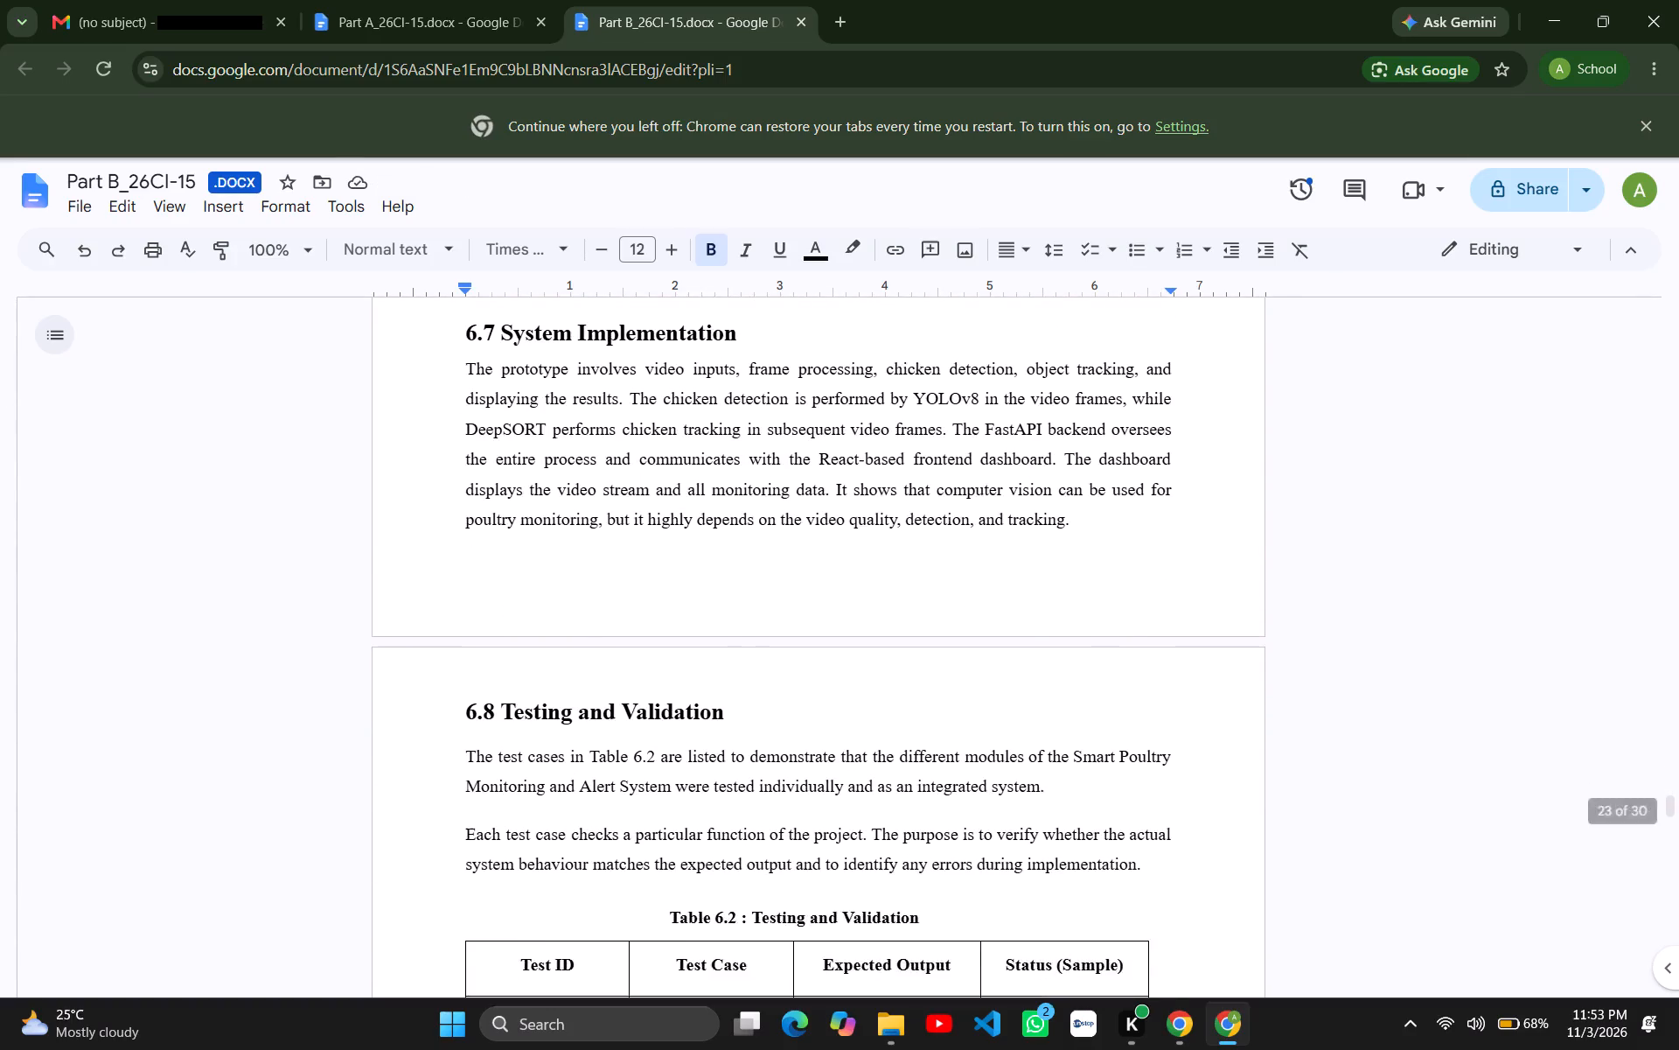
scroll(846, 711, down, 1)
scroll(846, 711, up, 2)
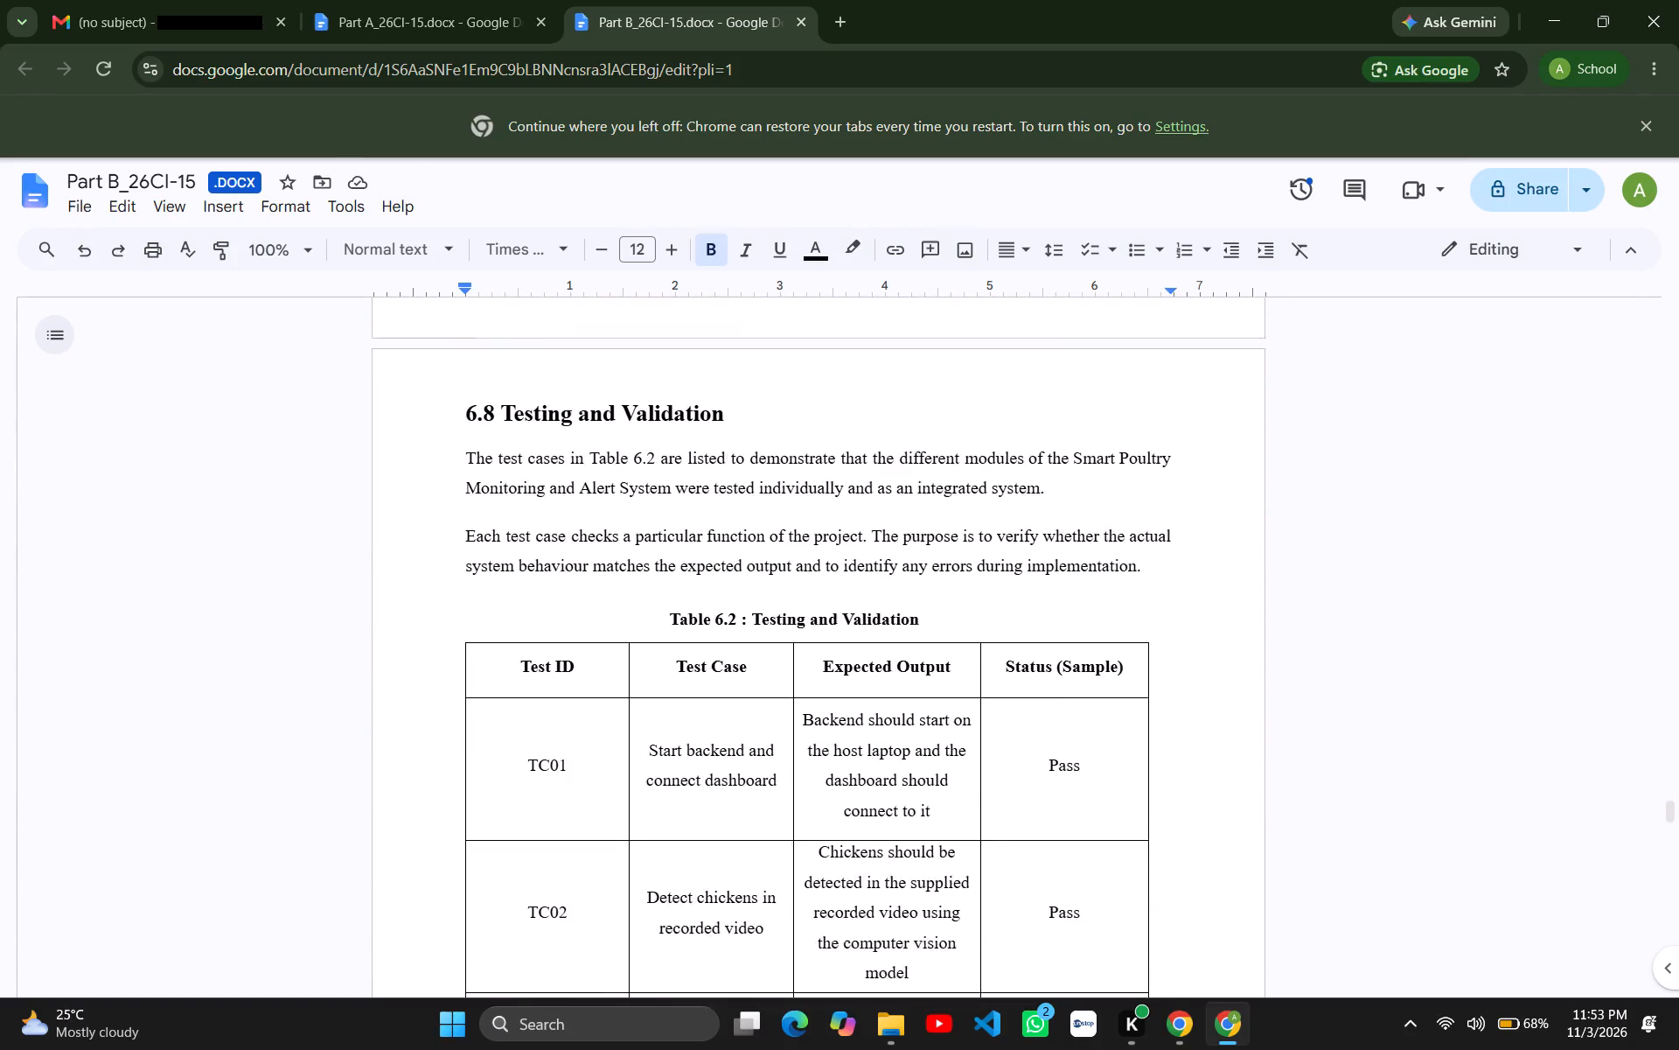
drag(594, 477, 678, 476)
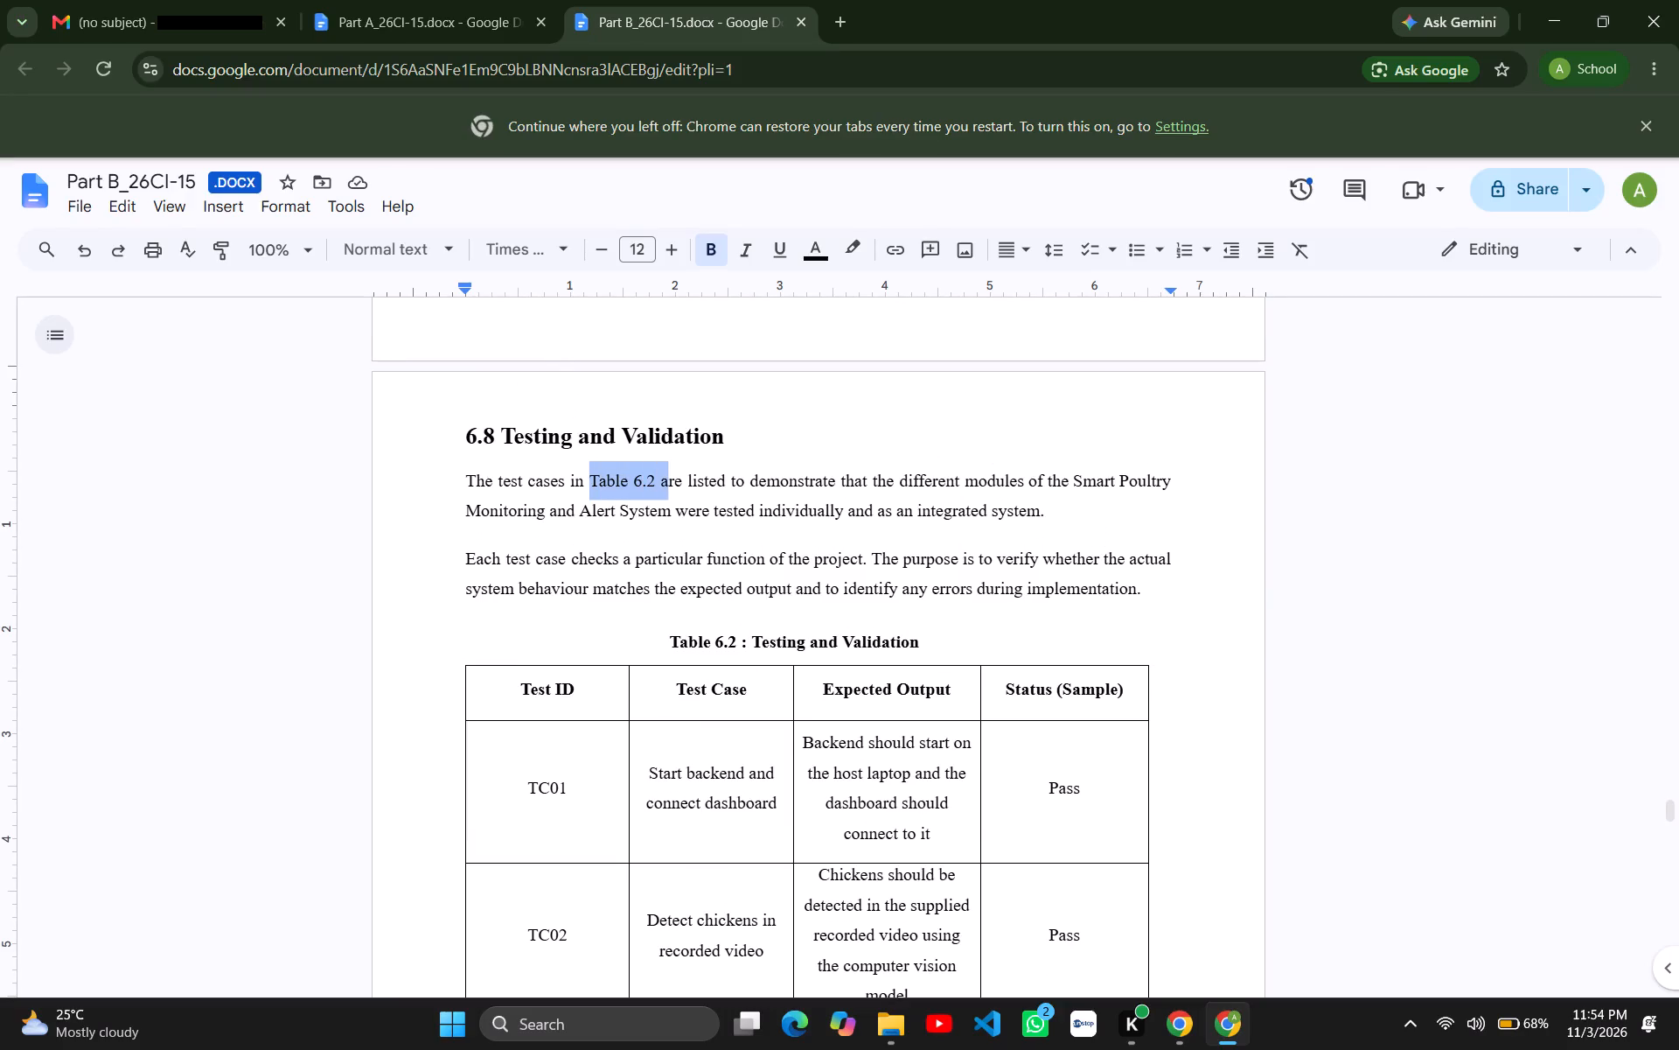
drag(678, 476, 653, 470)
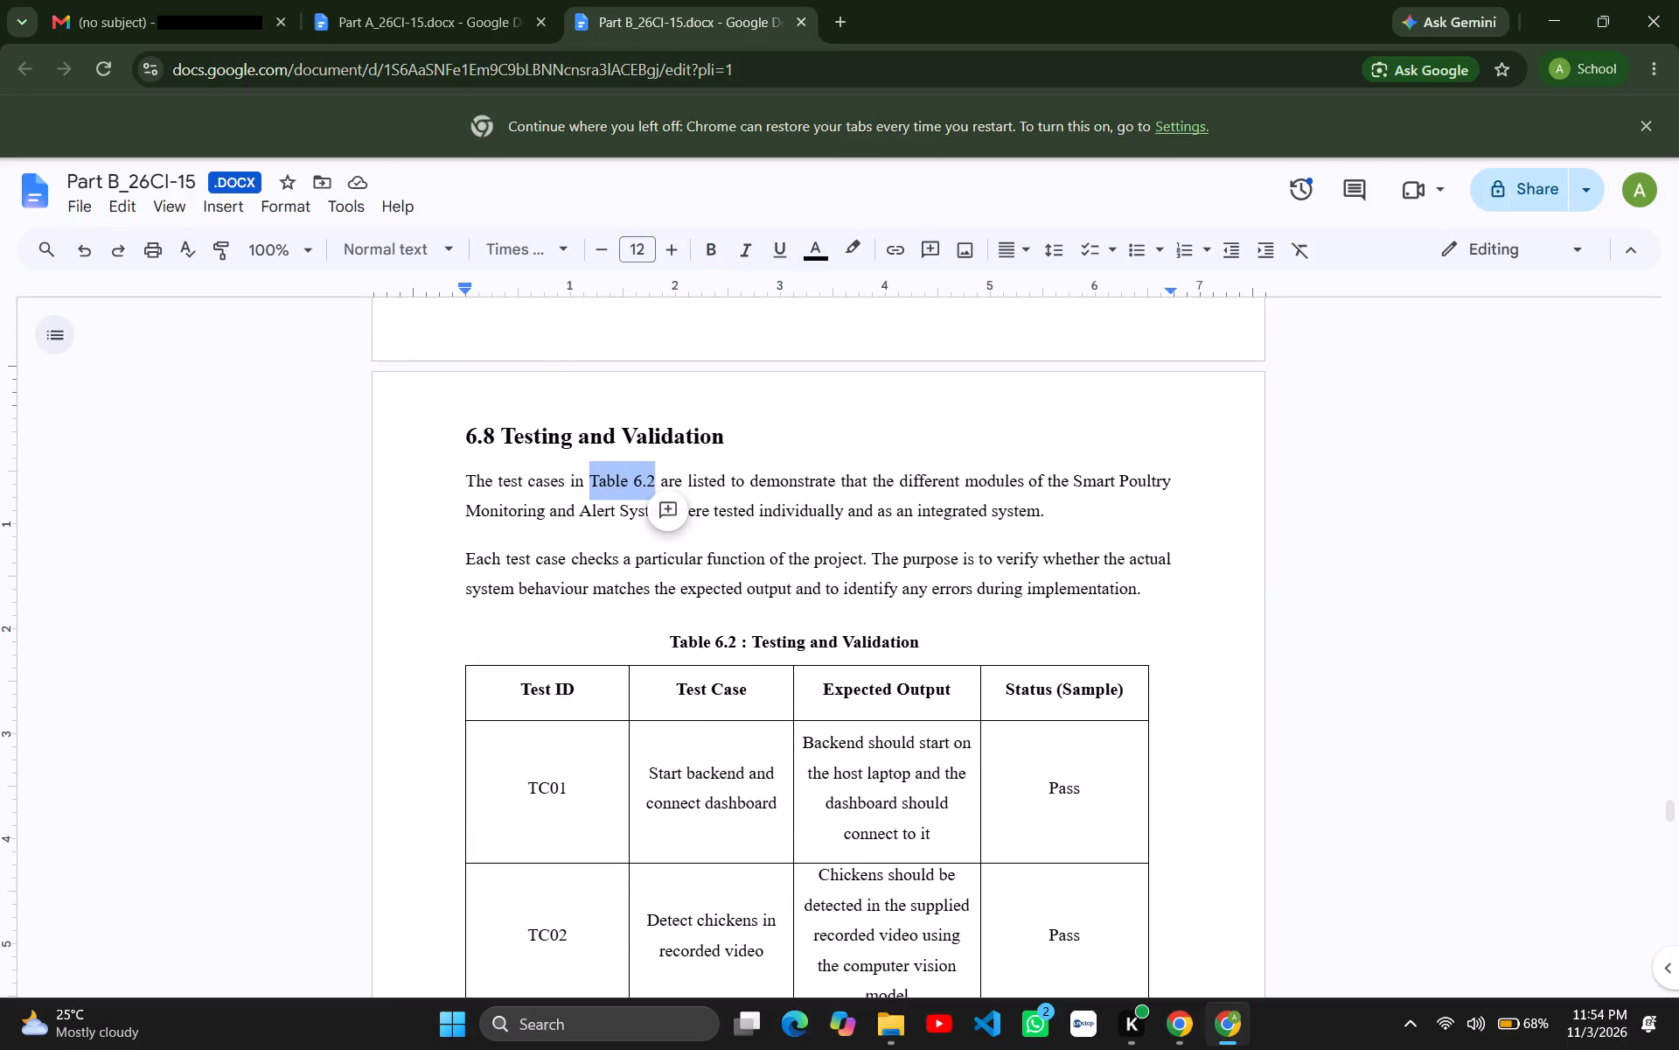
click(709, 255)
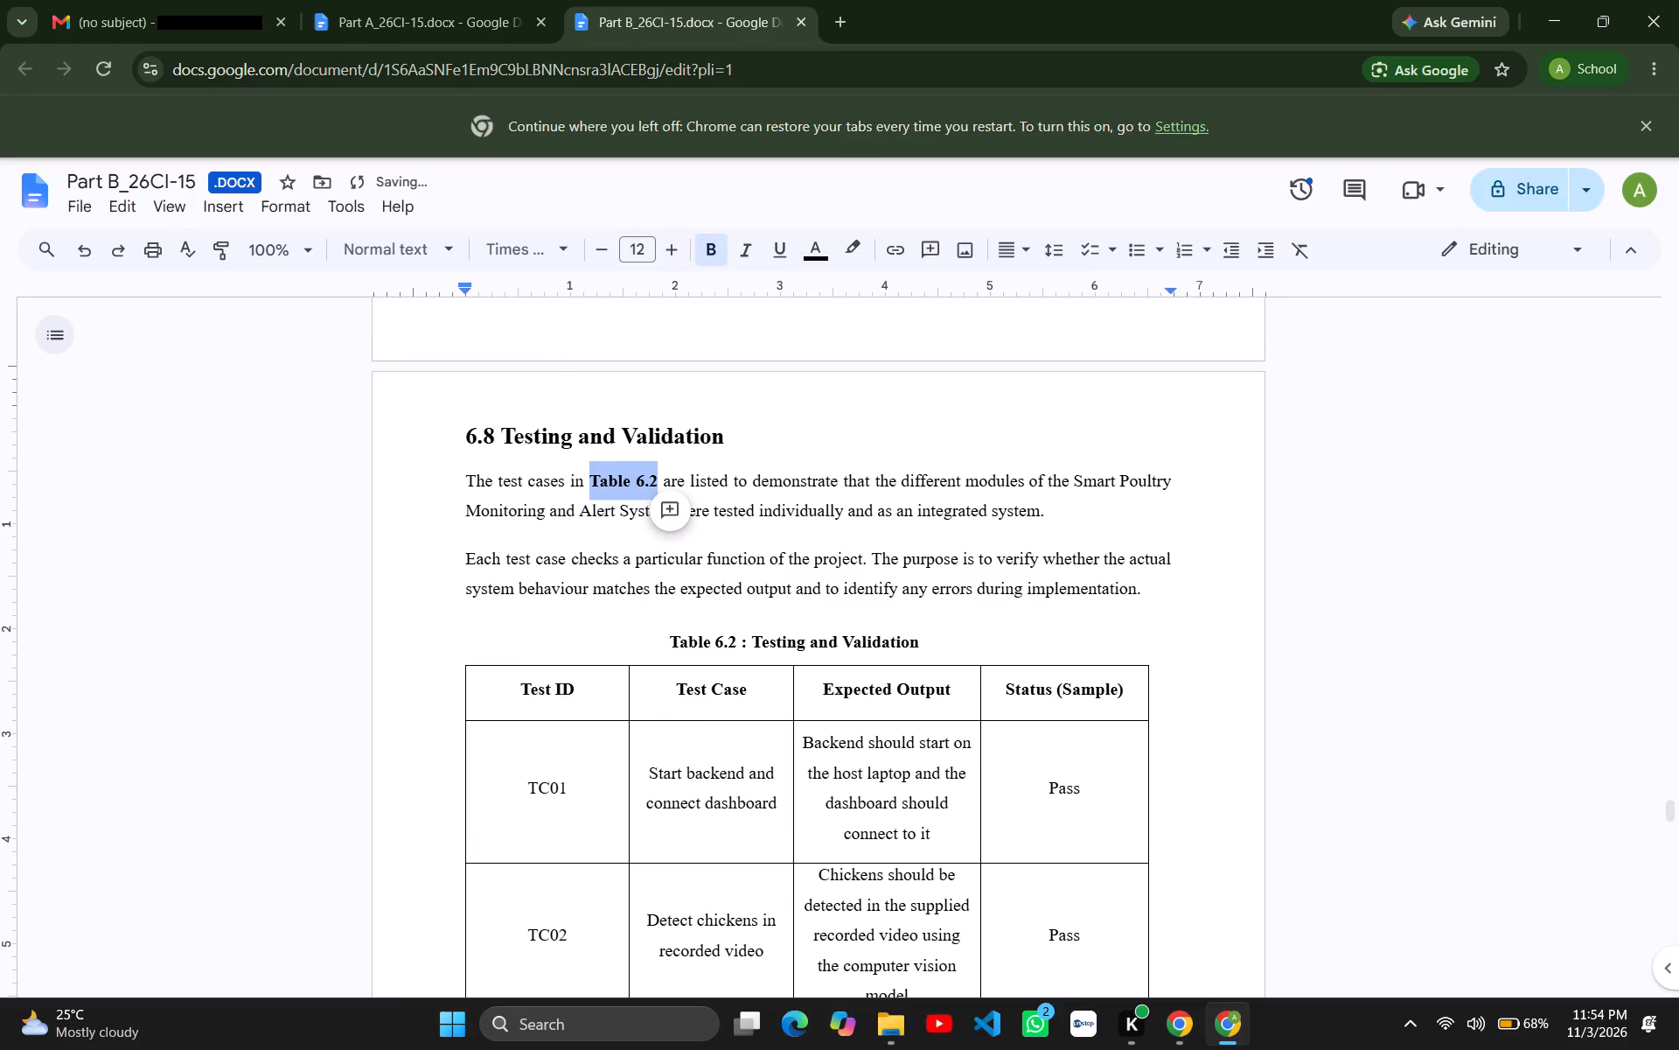
click(638, 486)
Make the "Table 7.1" reference in the section 7.1 Results paragraph bold, leaving the full stop regular.
scroll(685, 633, down, 5)
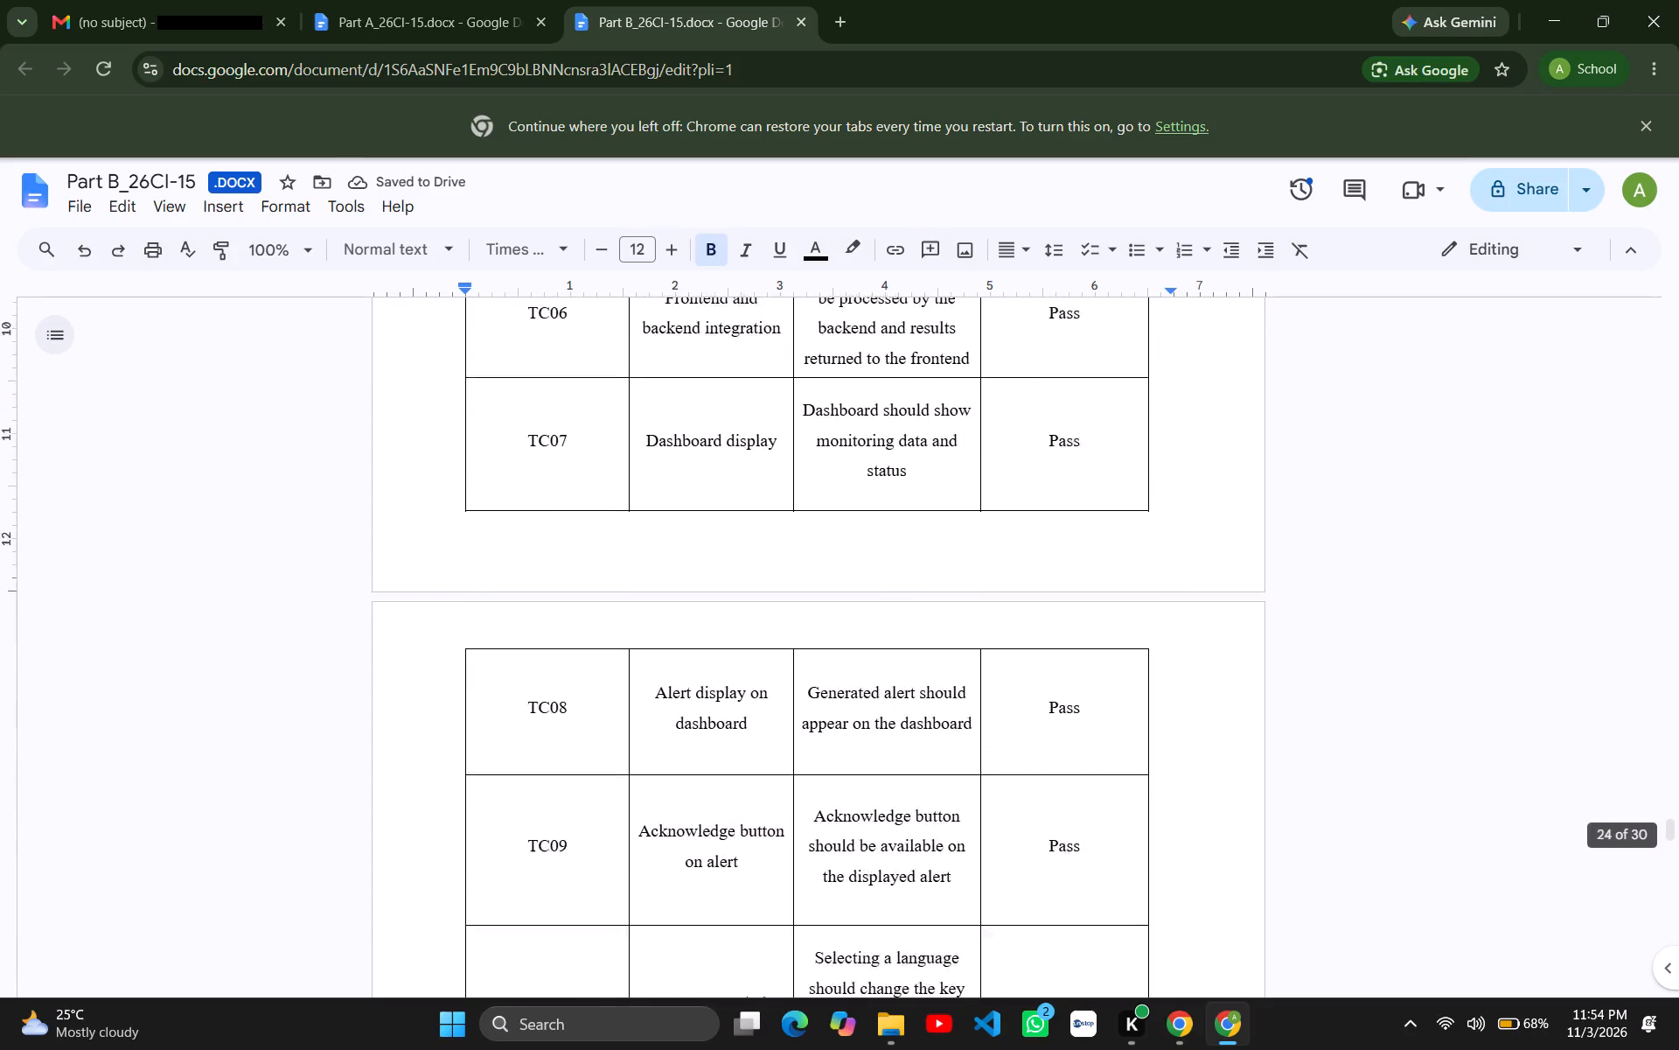
scroll(685, 633, down, 4)
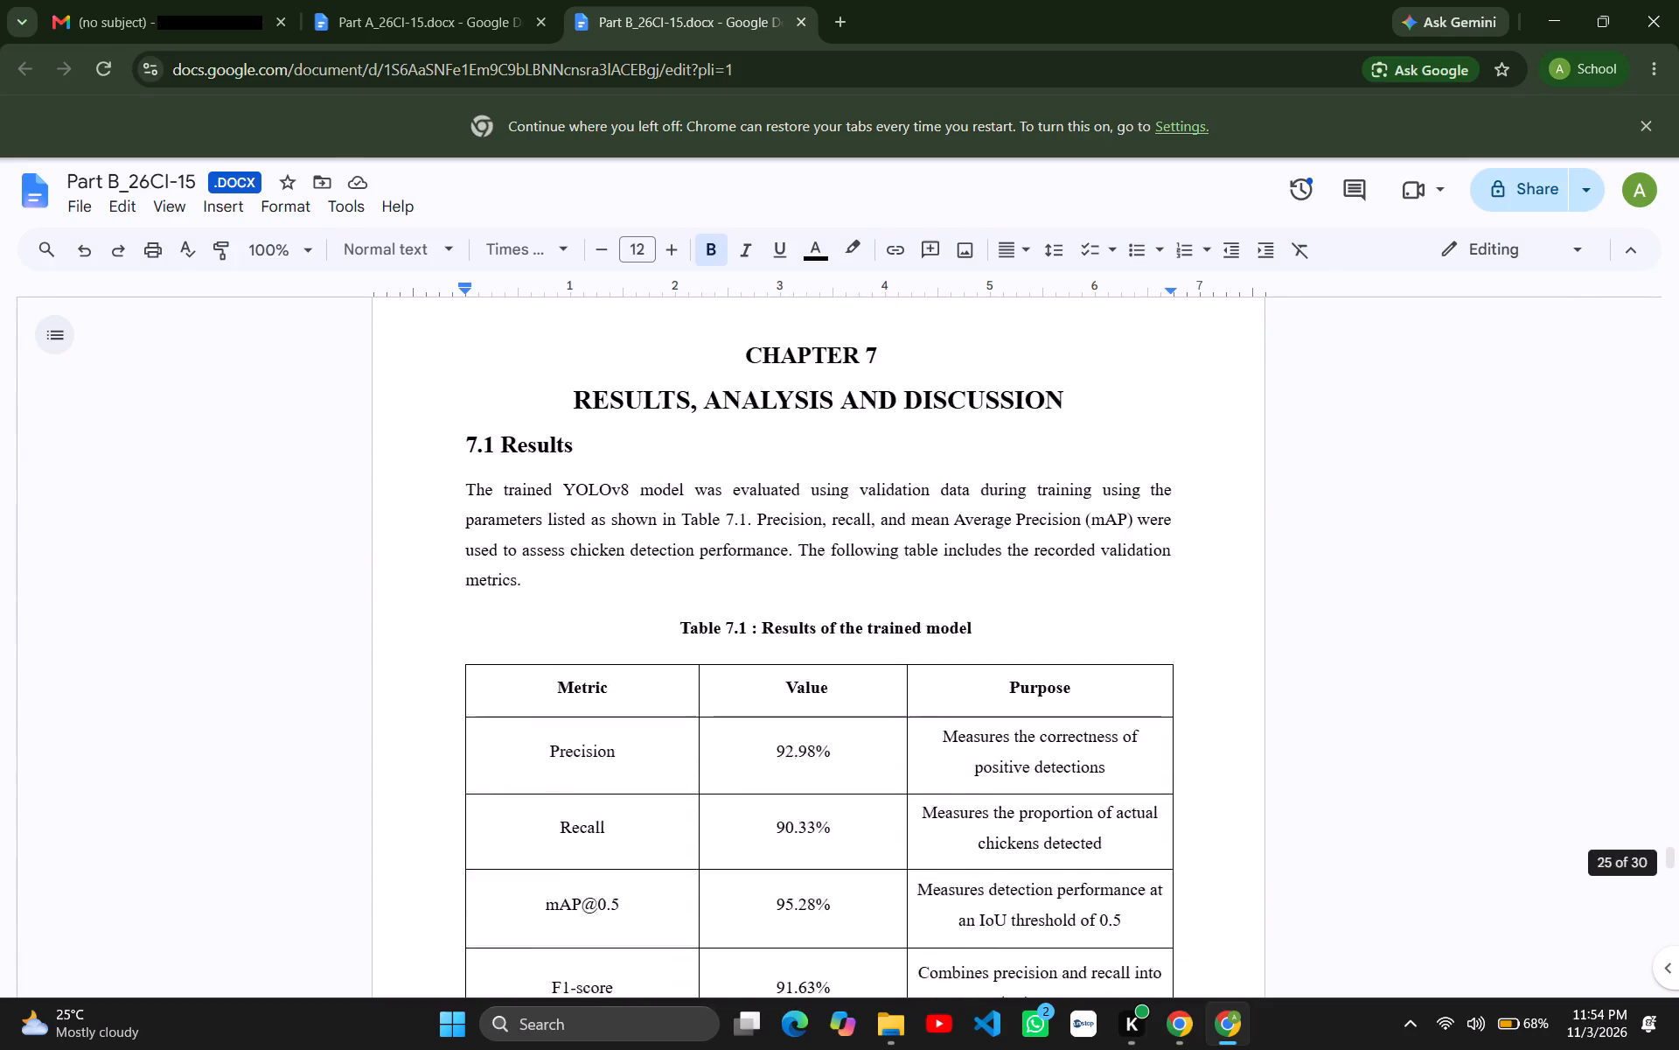
scroll(685, 633, up, 1)
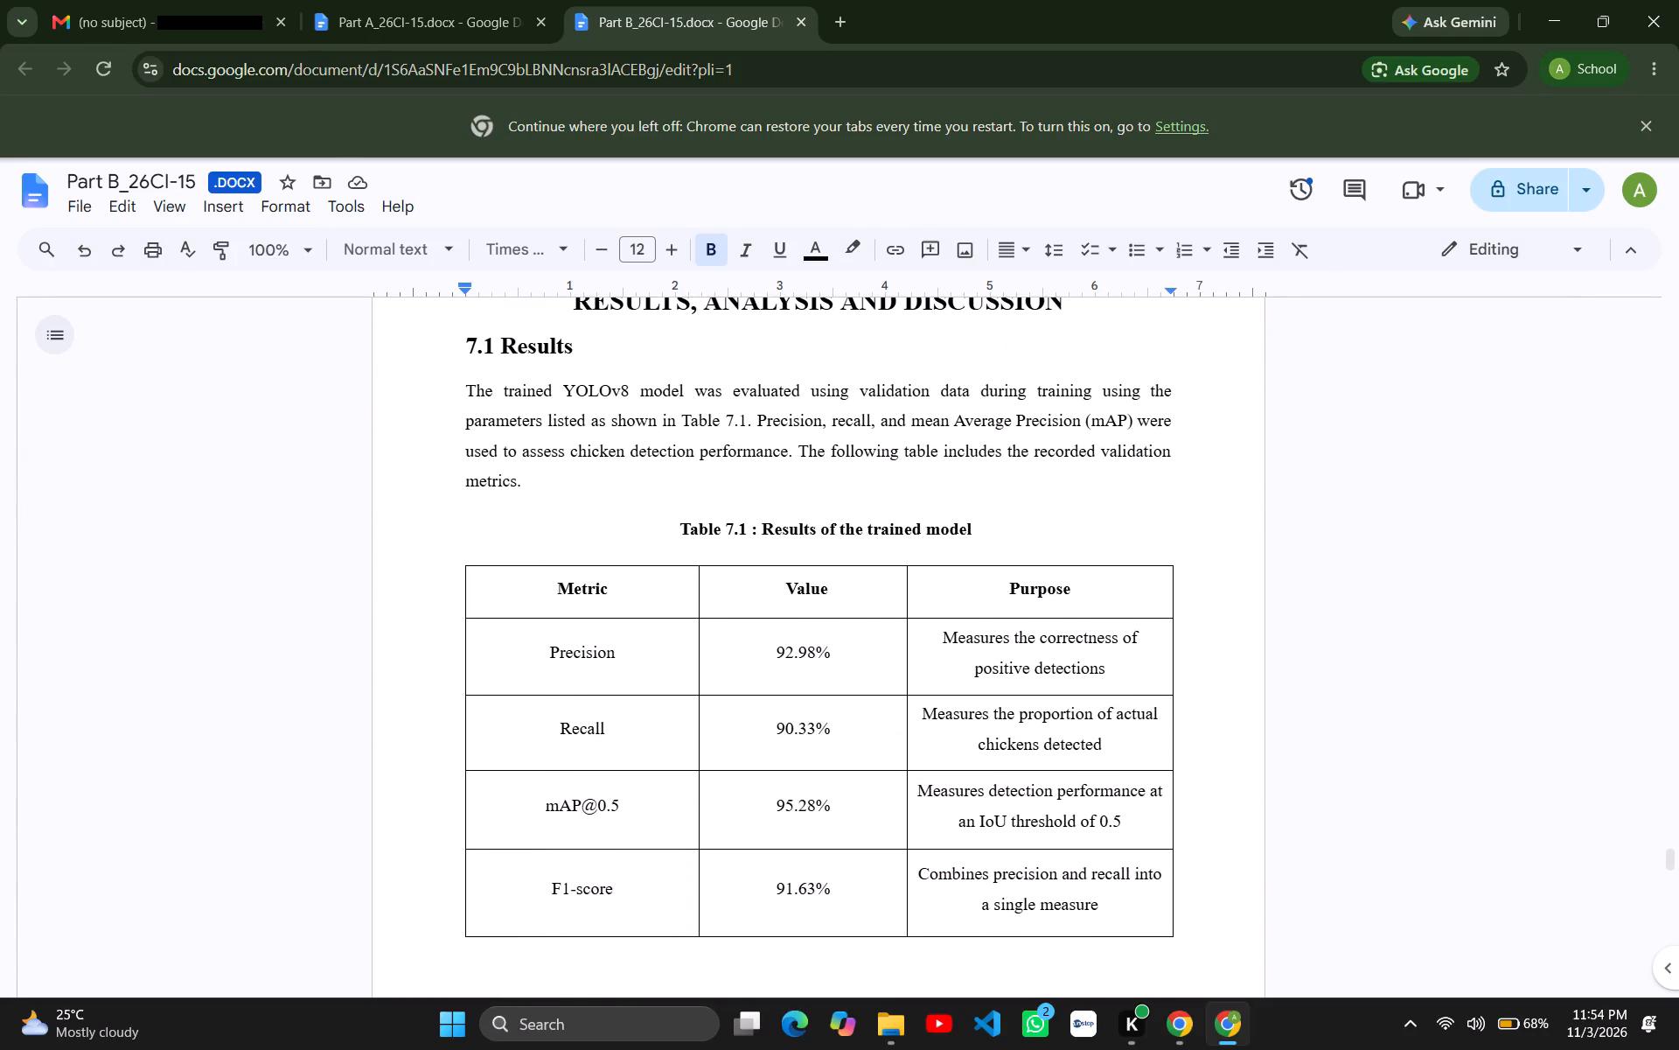
drag(683, 416, 747, 423)
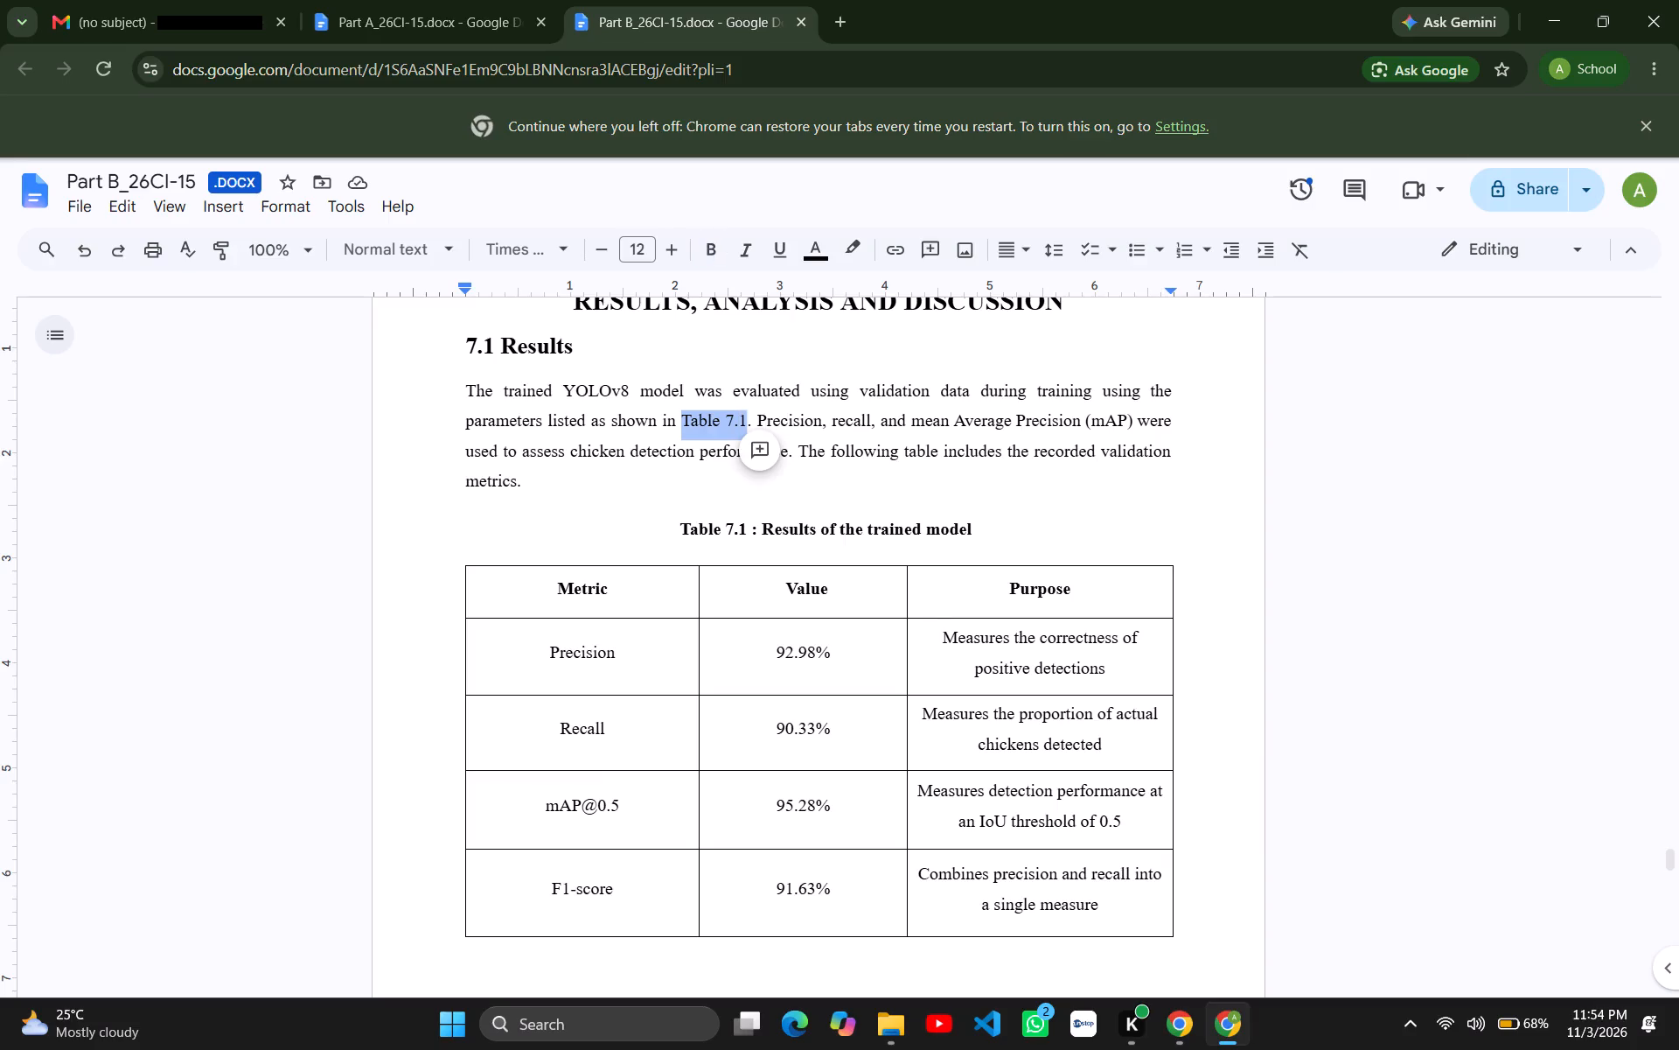
click(706, 247)
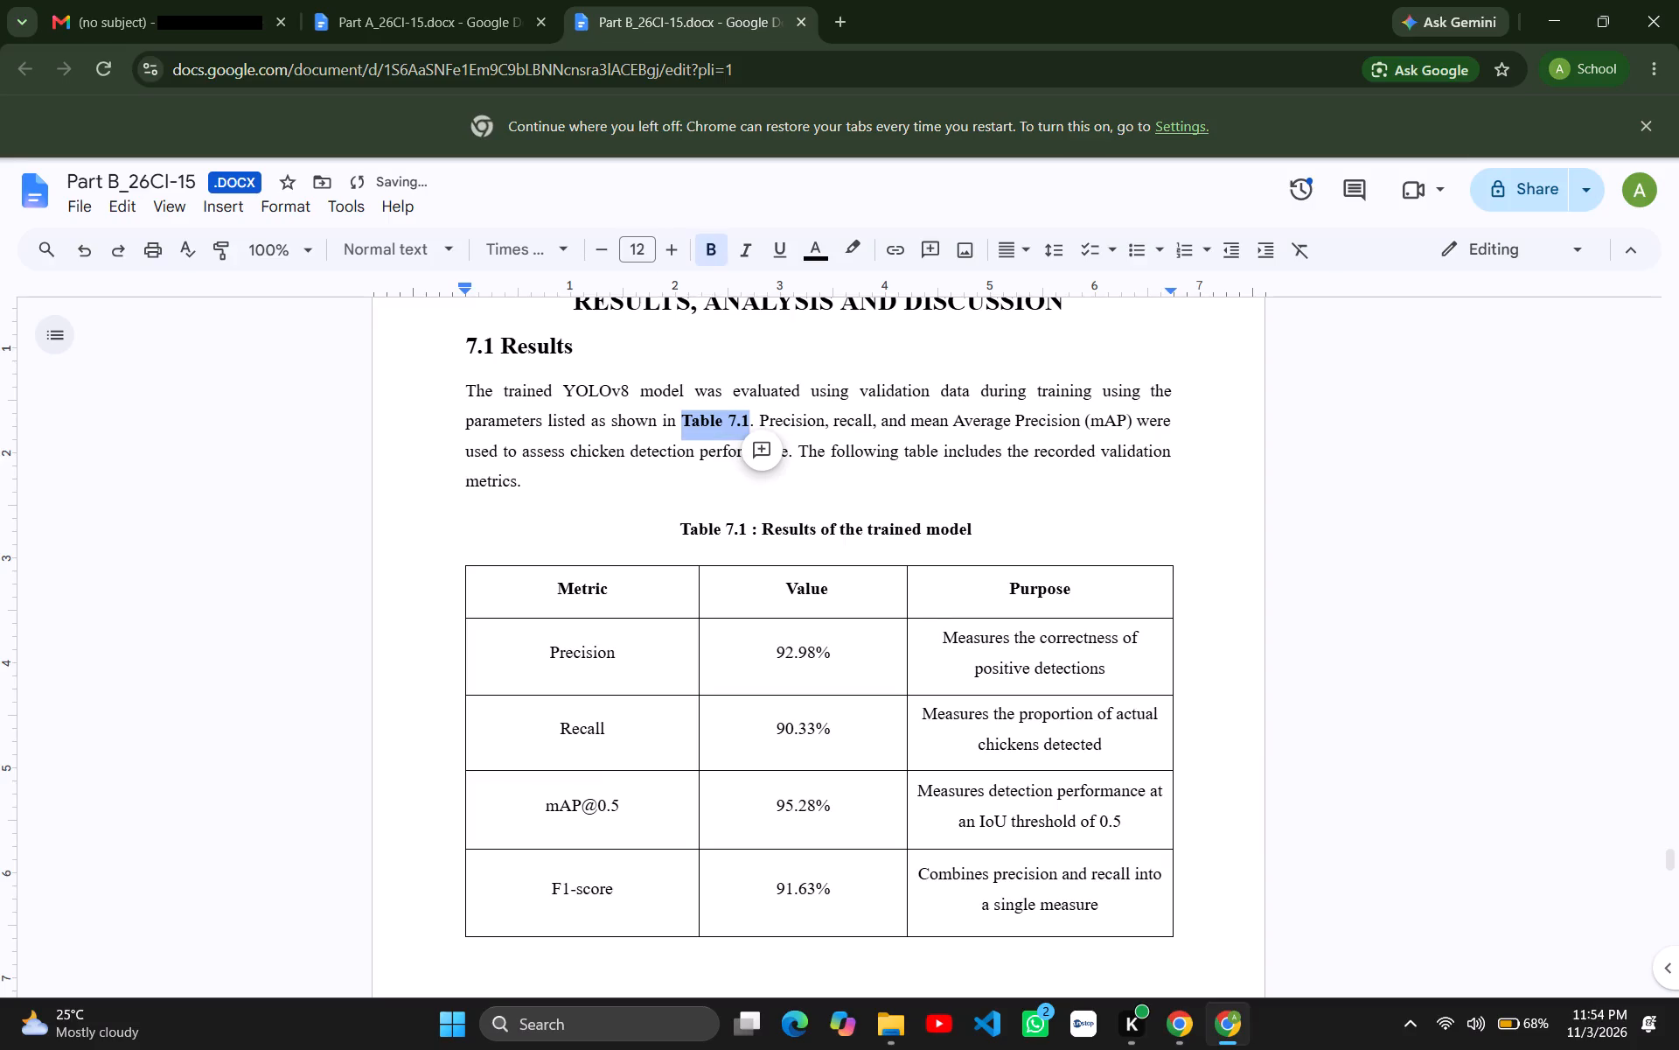
click(738, 424)
Look through the rest of Chapter 7, all of Chapter 8 and the References list for remaining unemphasized references and inconsistent spacing.
scroll(777, 551, down, 1)
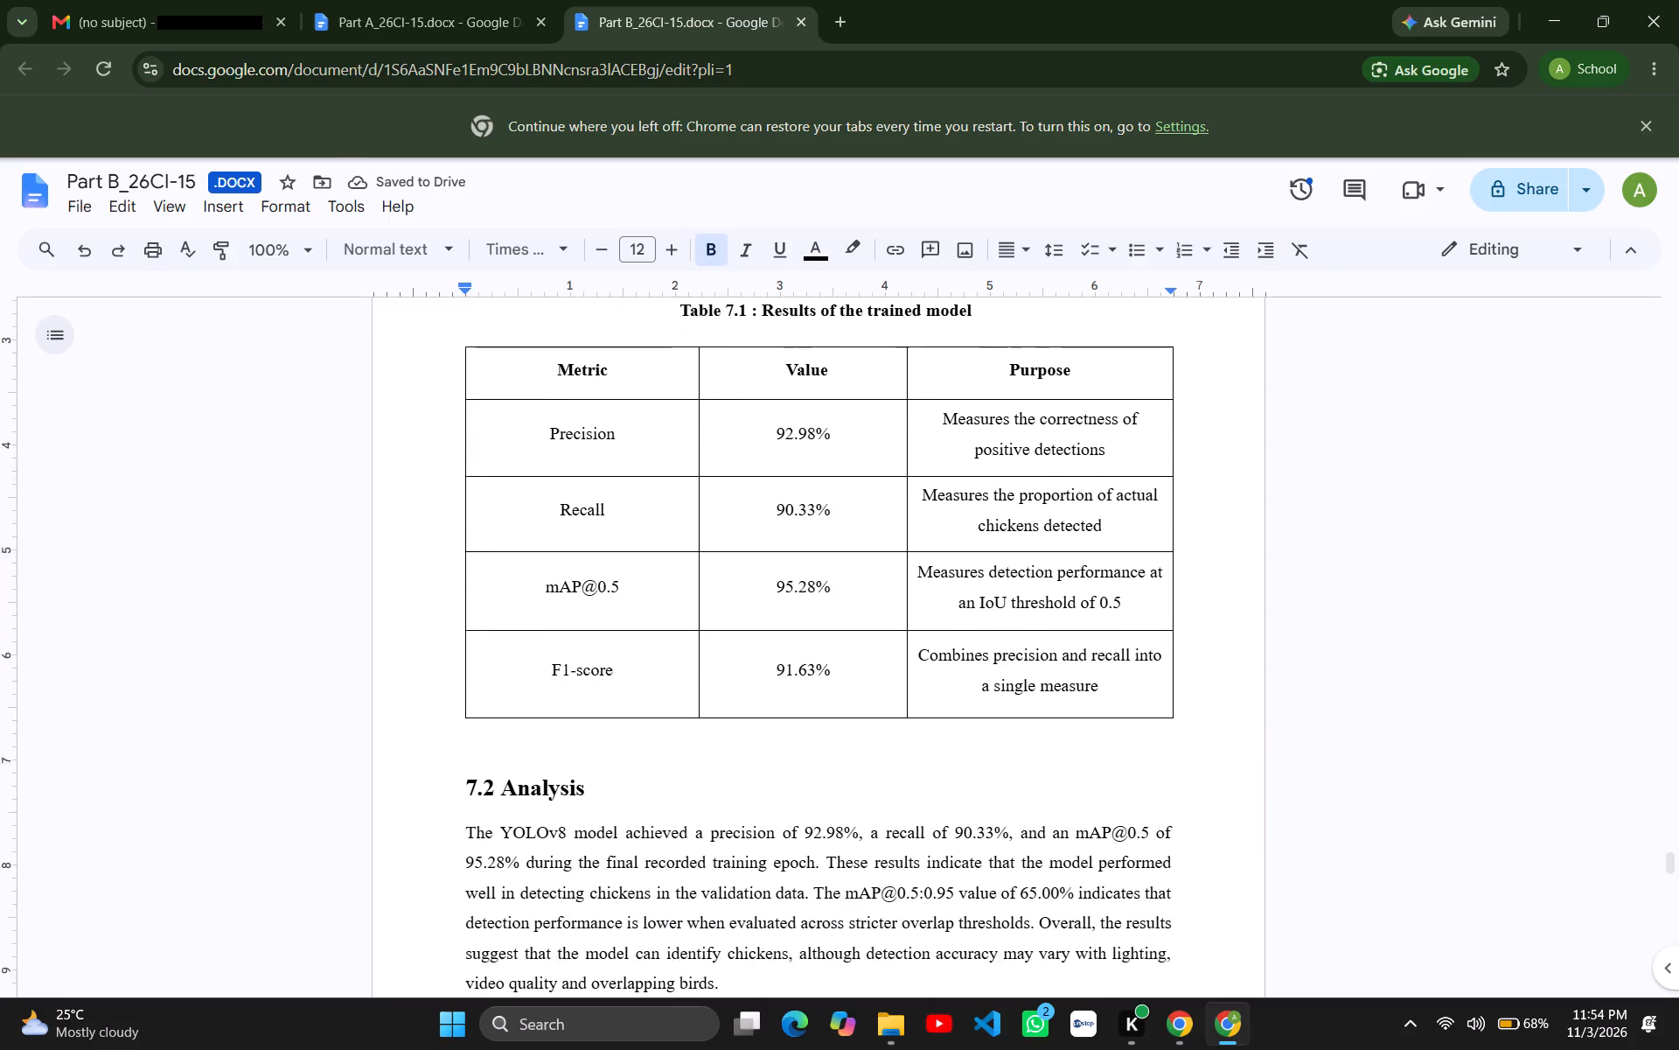
scroll(777, 551, down, 4)
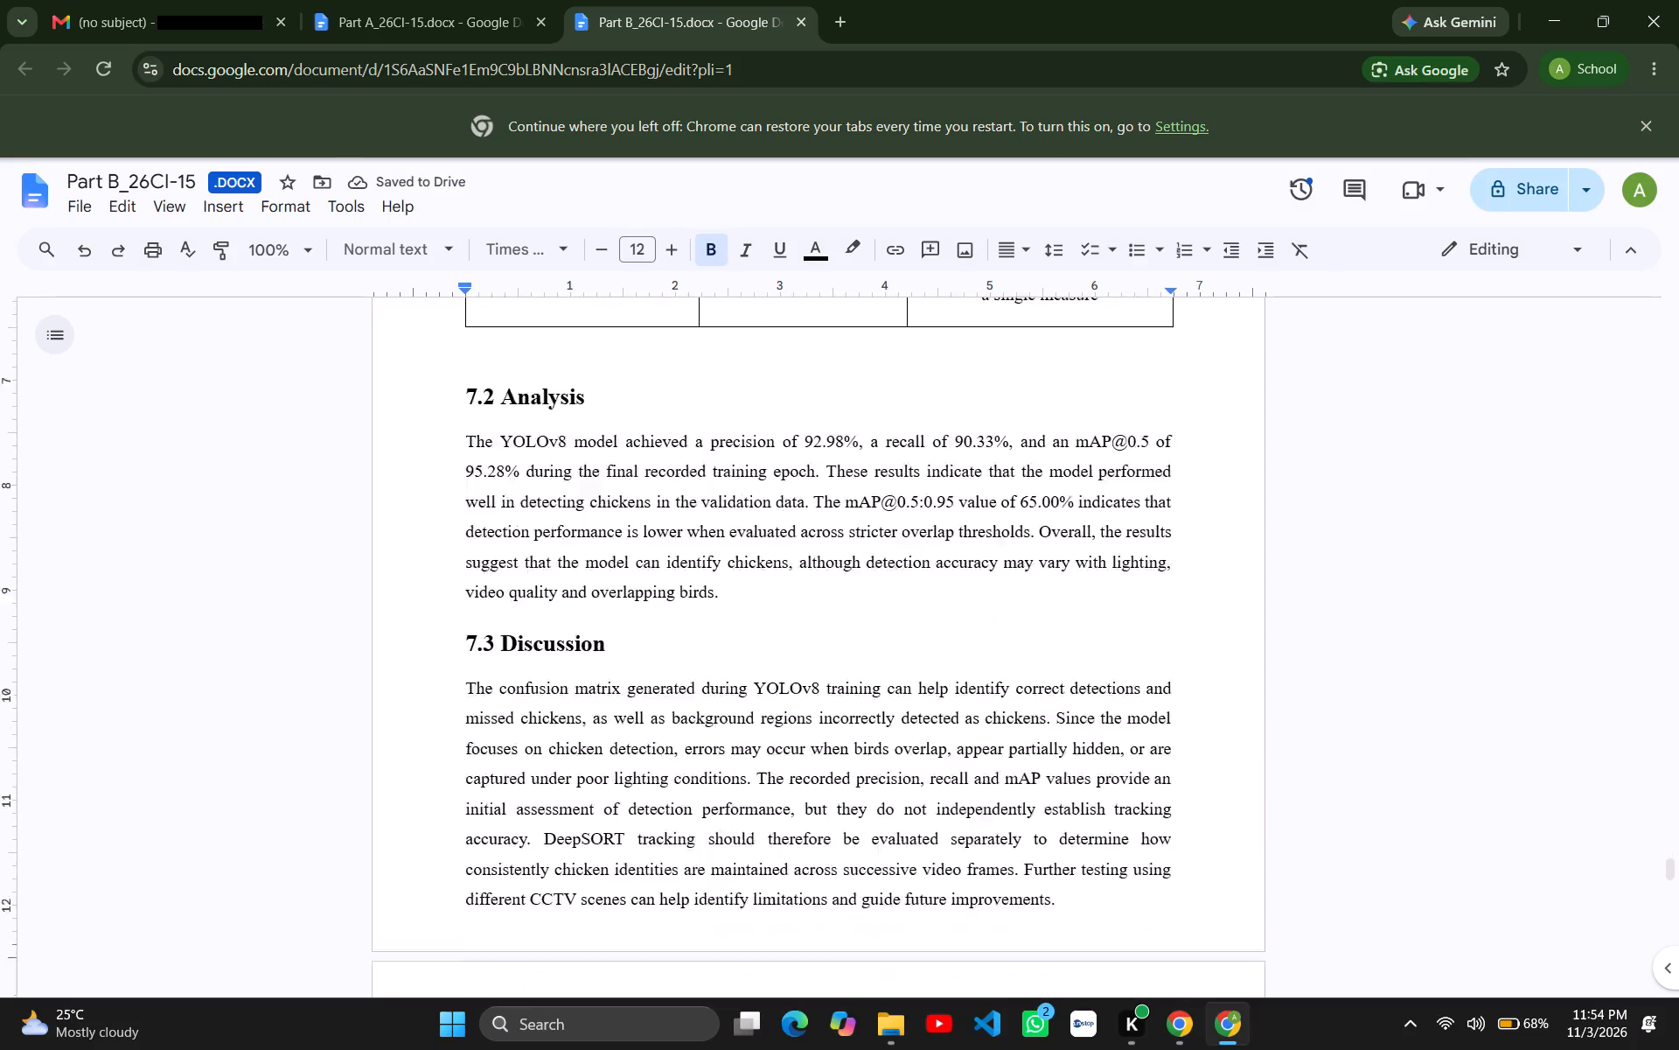
scroll(777, 551, down, 1)
scroll(735, 699, down, 2)
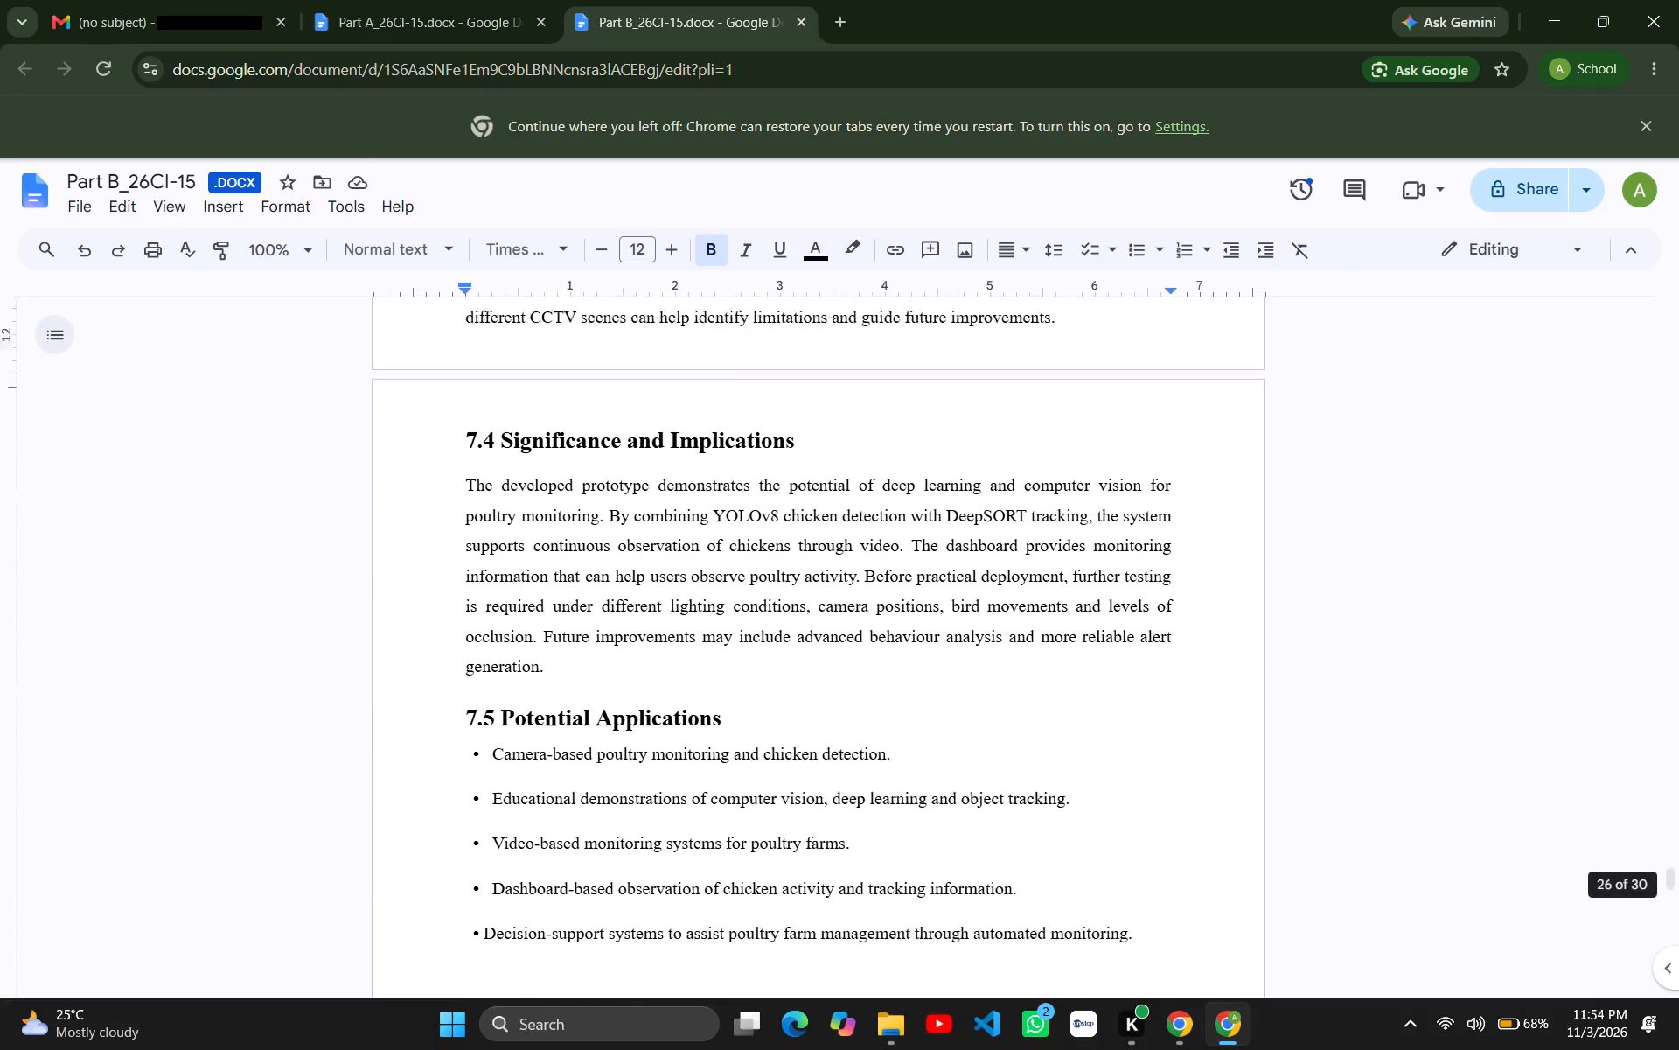
scroll(735, 699, down, 1)
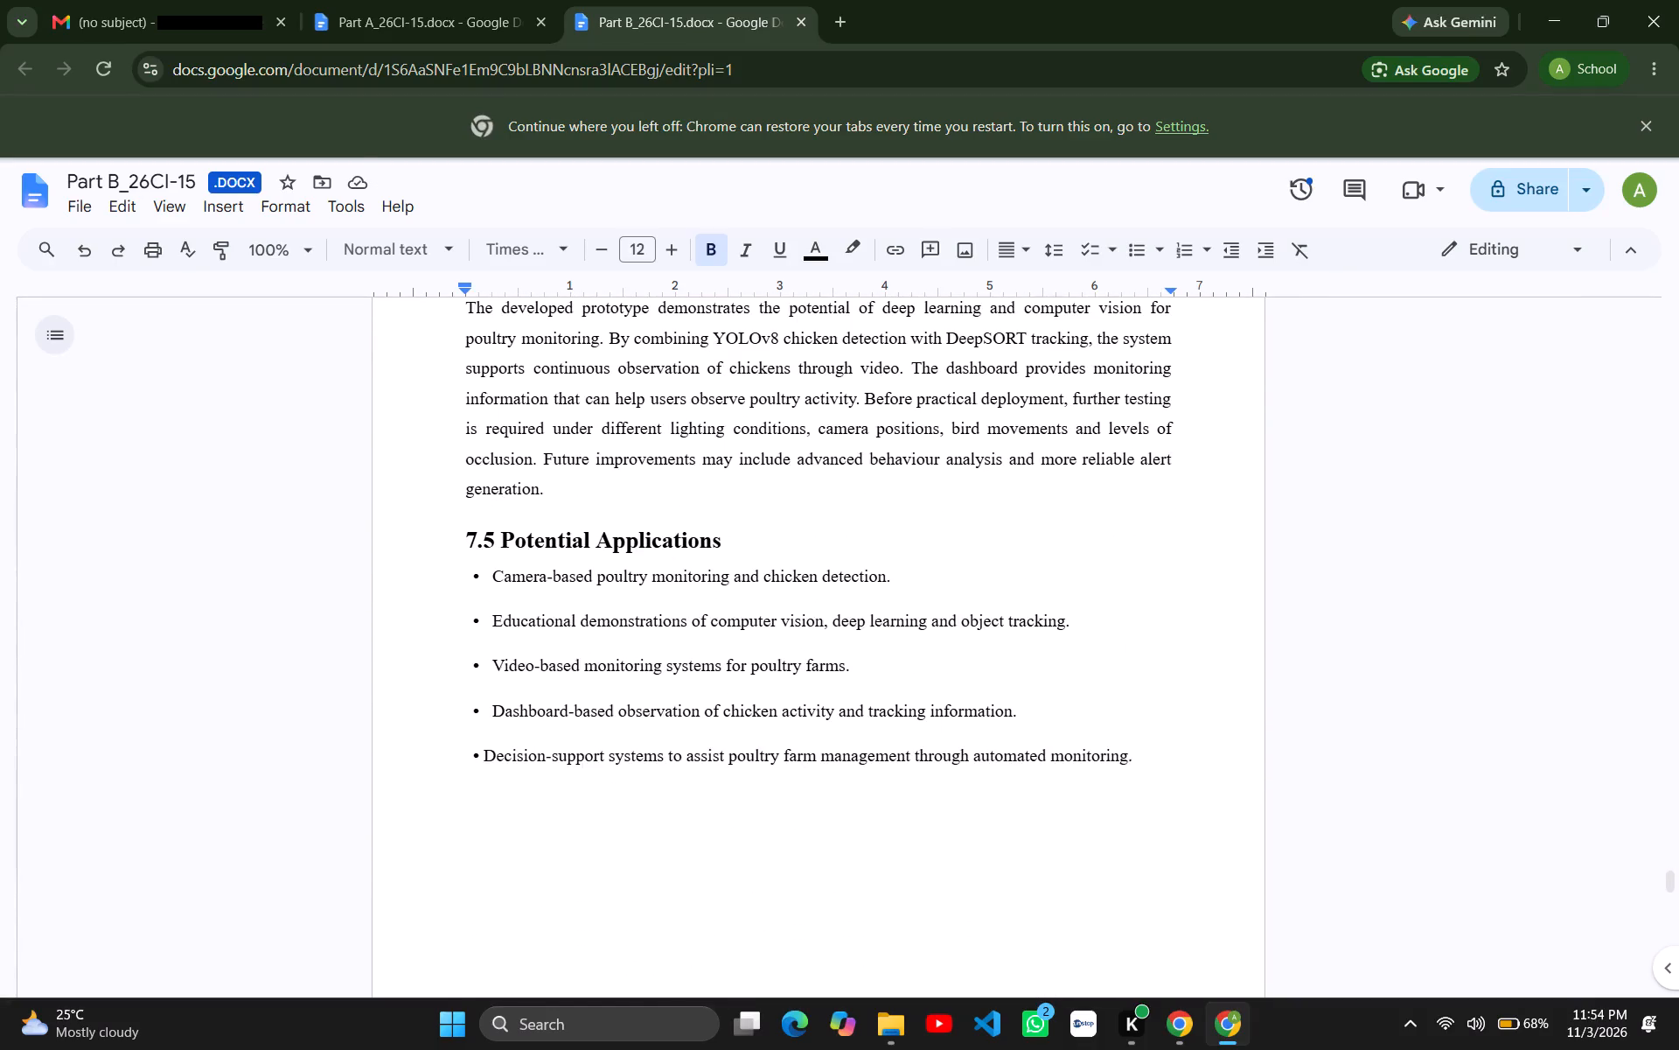
scroll(735, 699, down, 3)
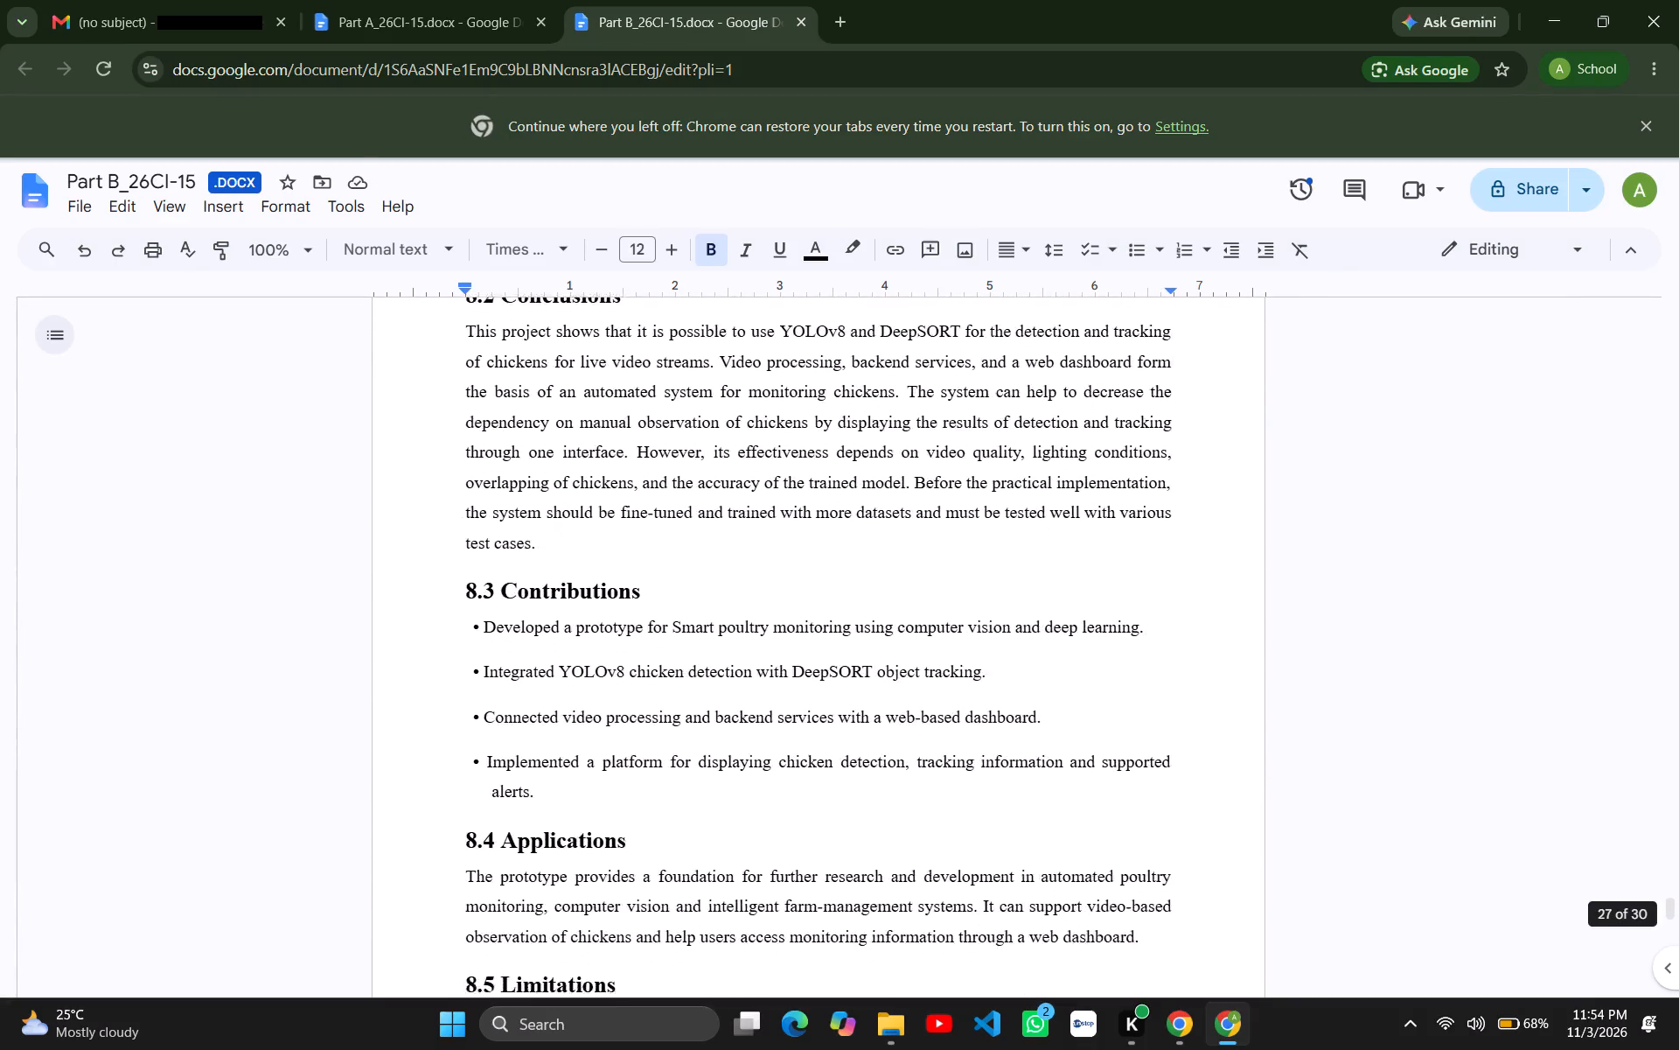
scroll(735, 699, up, 2)
scroll(735, 699, down, 1)
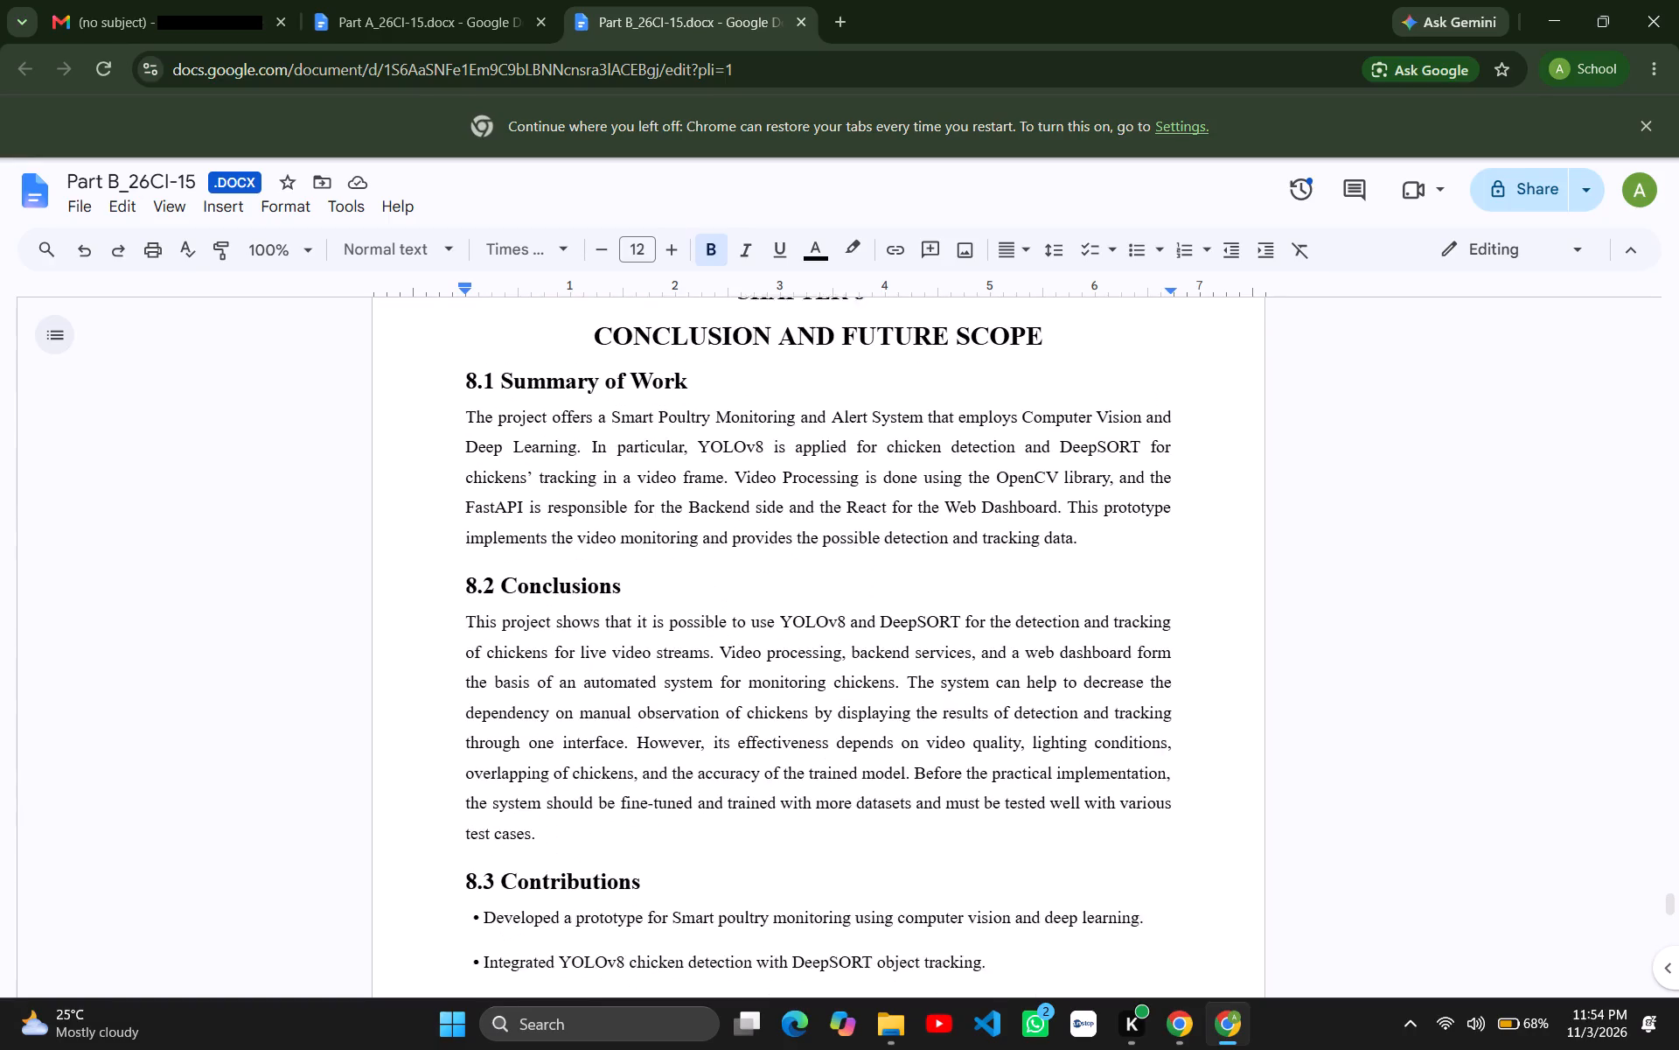
scroll(735, 699, down, 2)
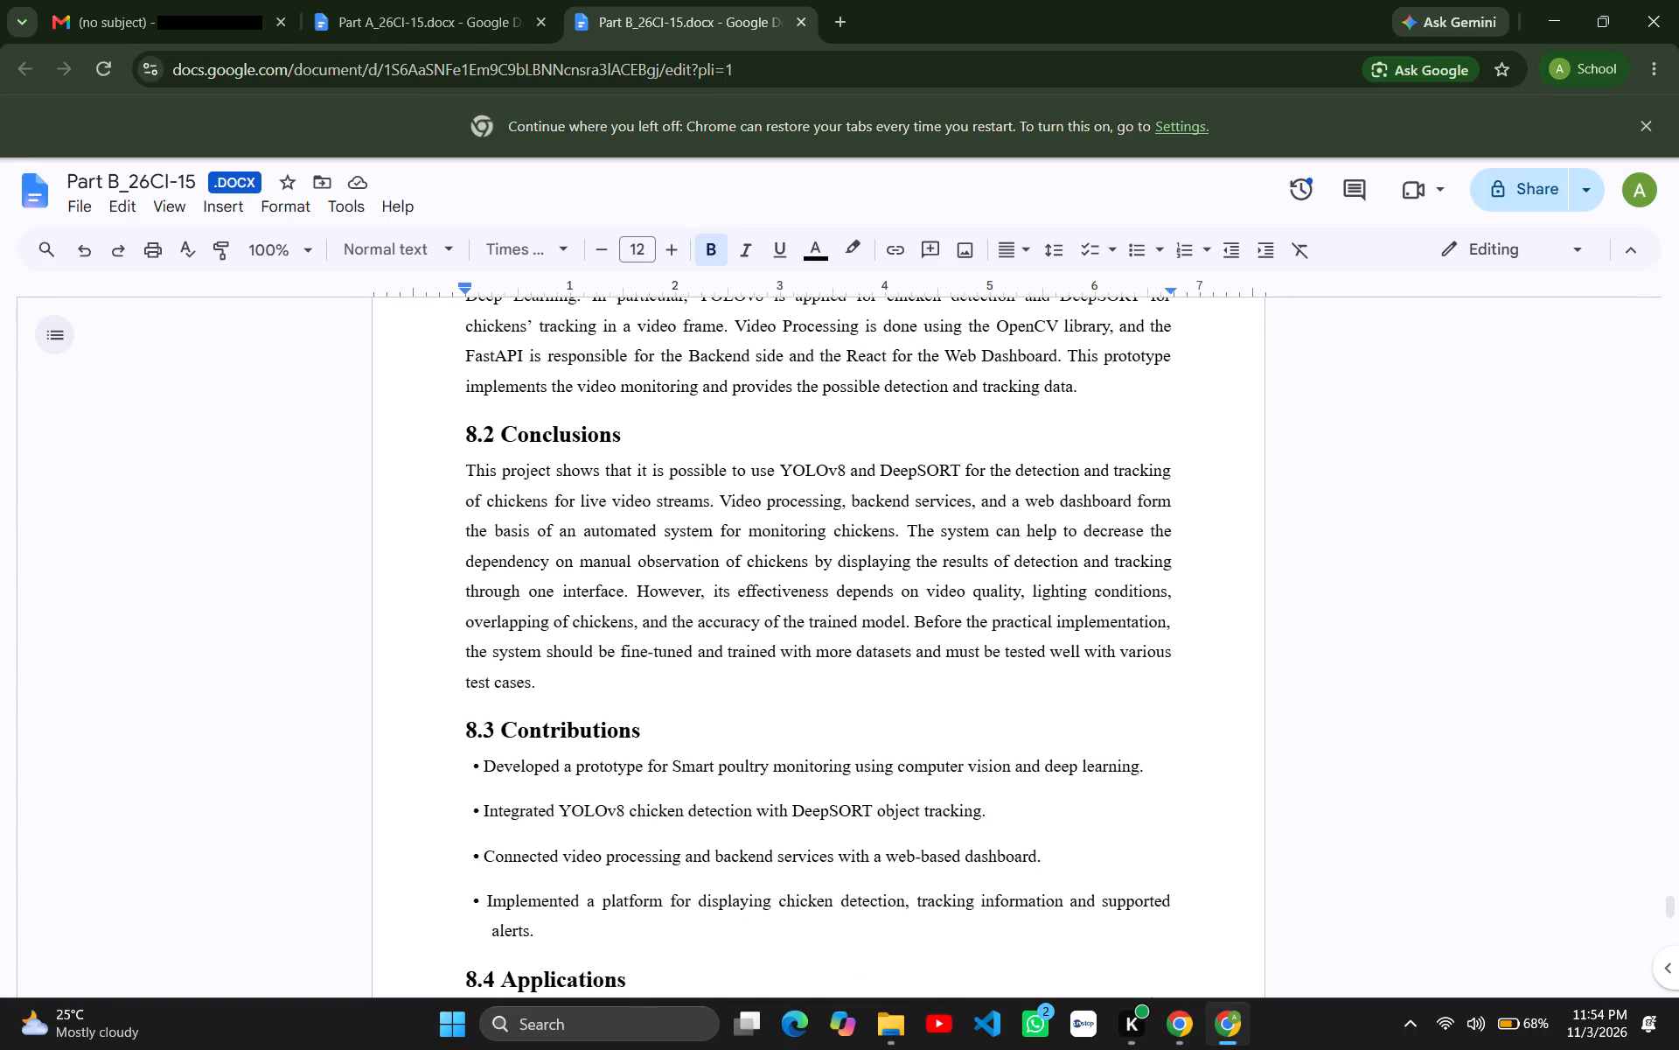
scroll(735, 699, down, 3)
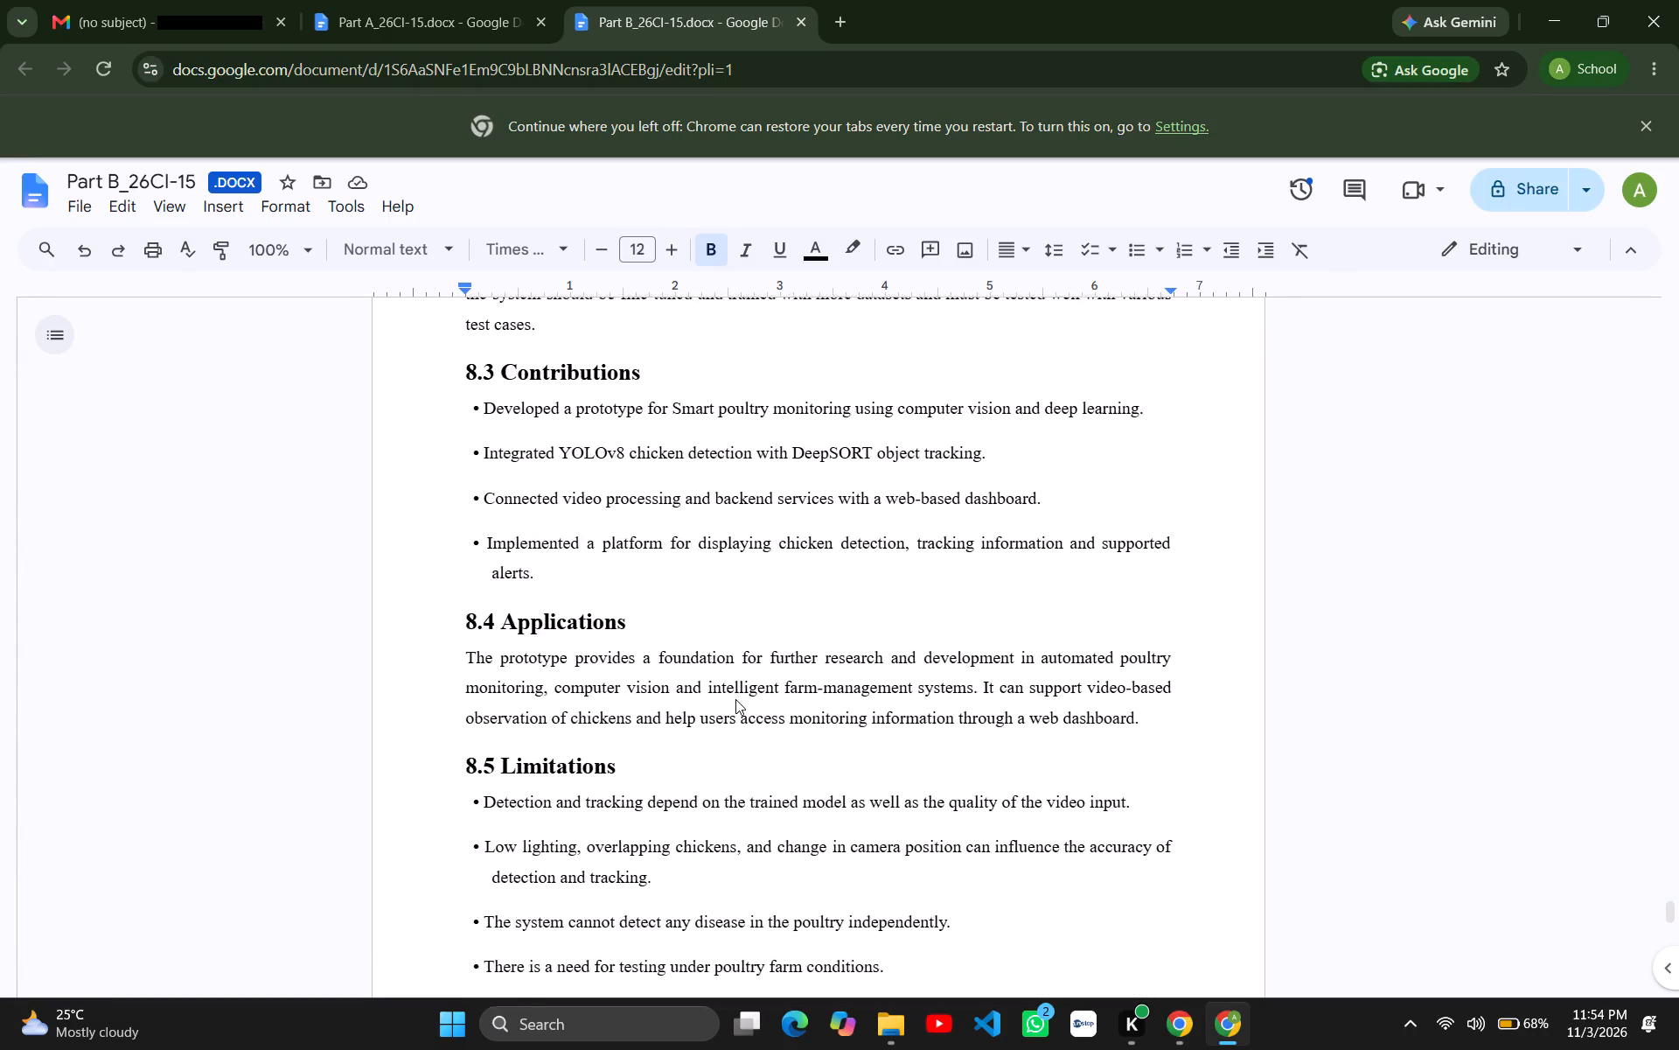
scroll(735, 699, down, 3)
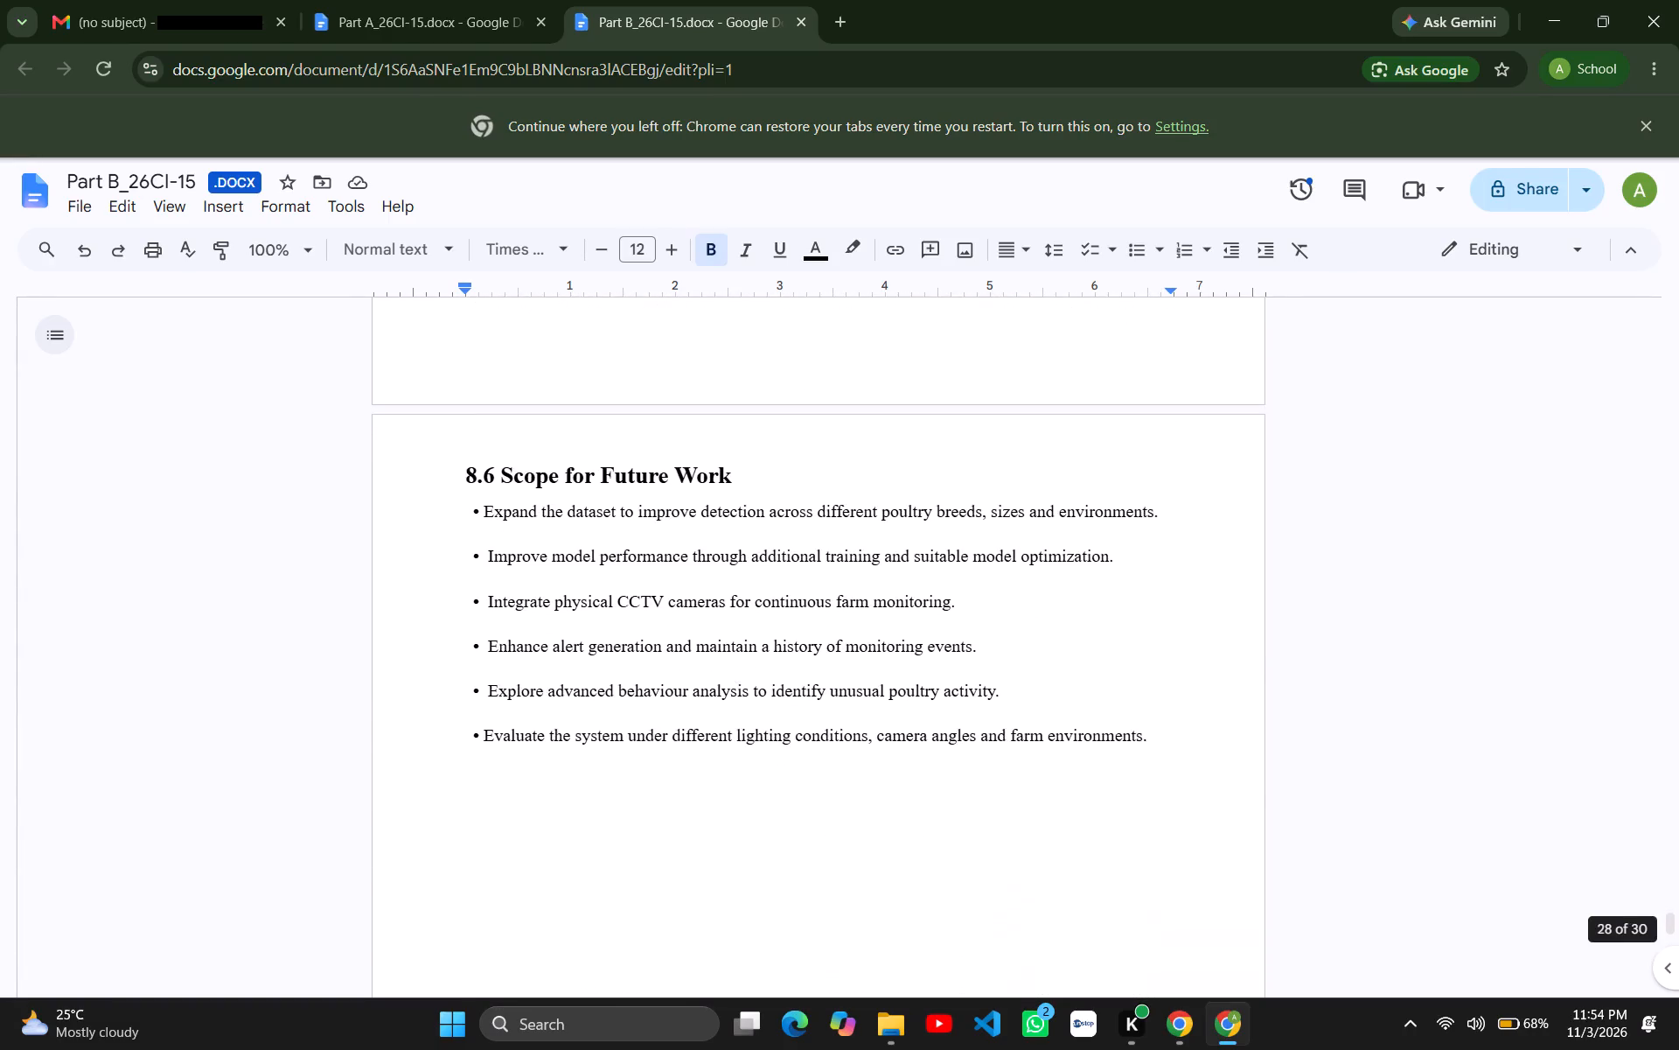
scroll(735, 699, up, 1)
scroll(735, 699, down, 1)
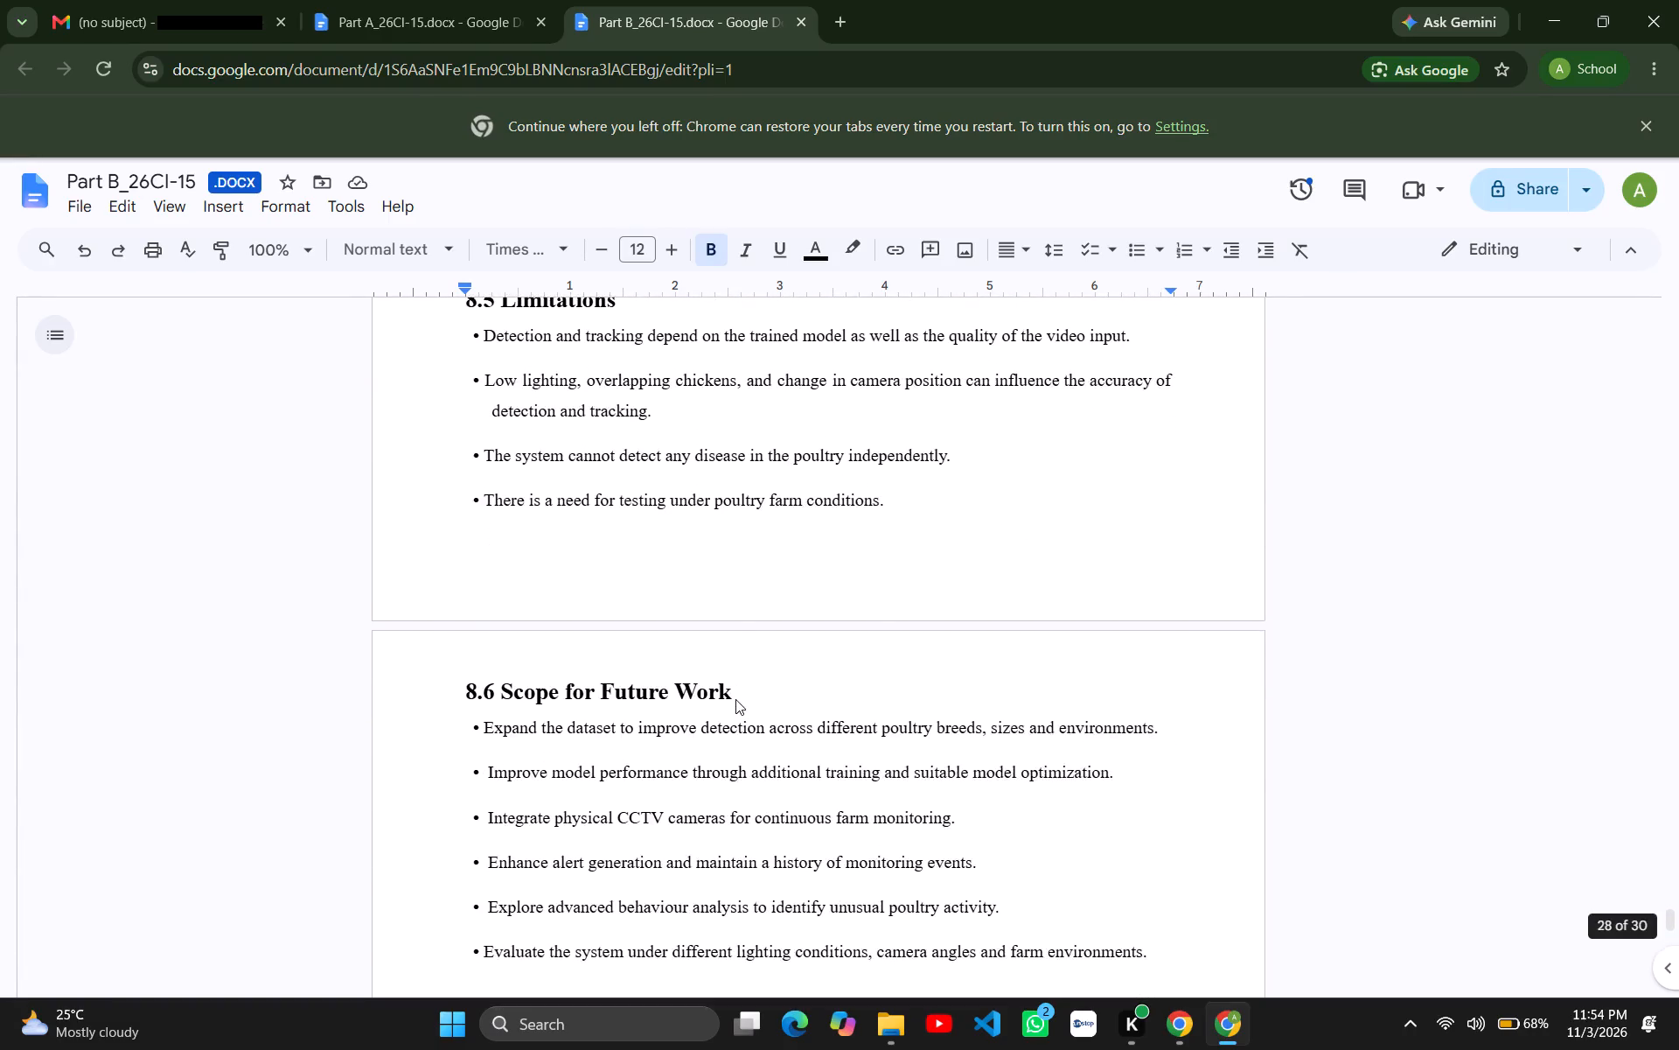
scroll(735, 699, down, 6)
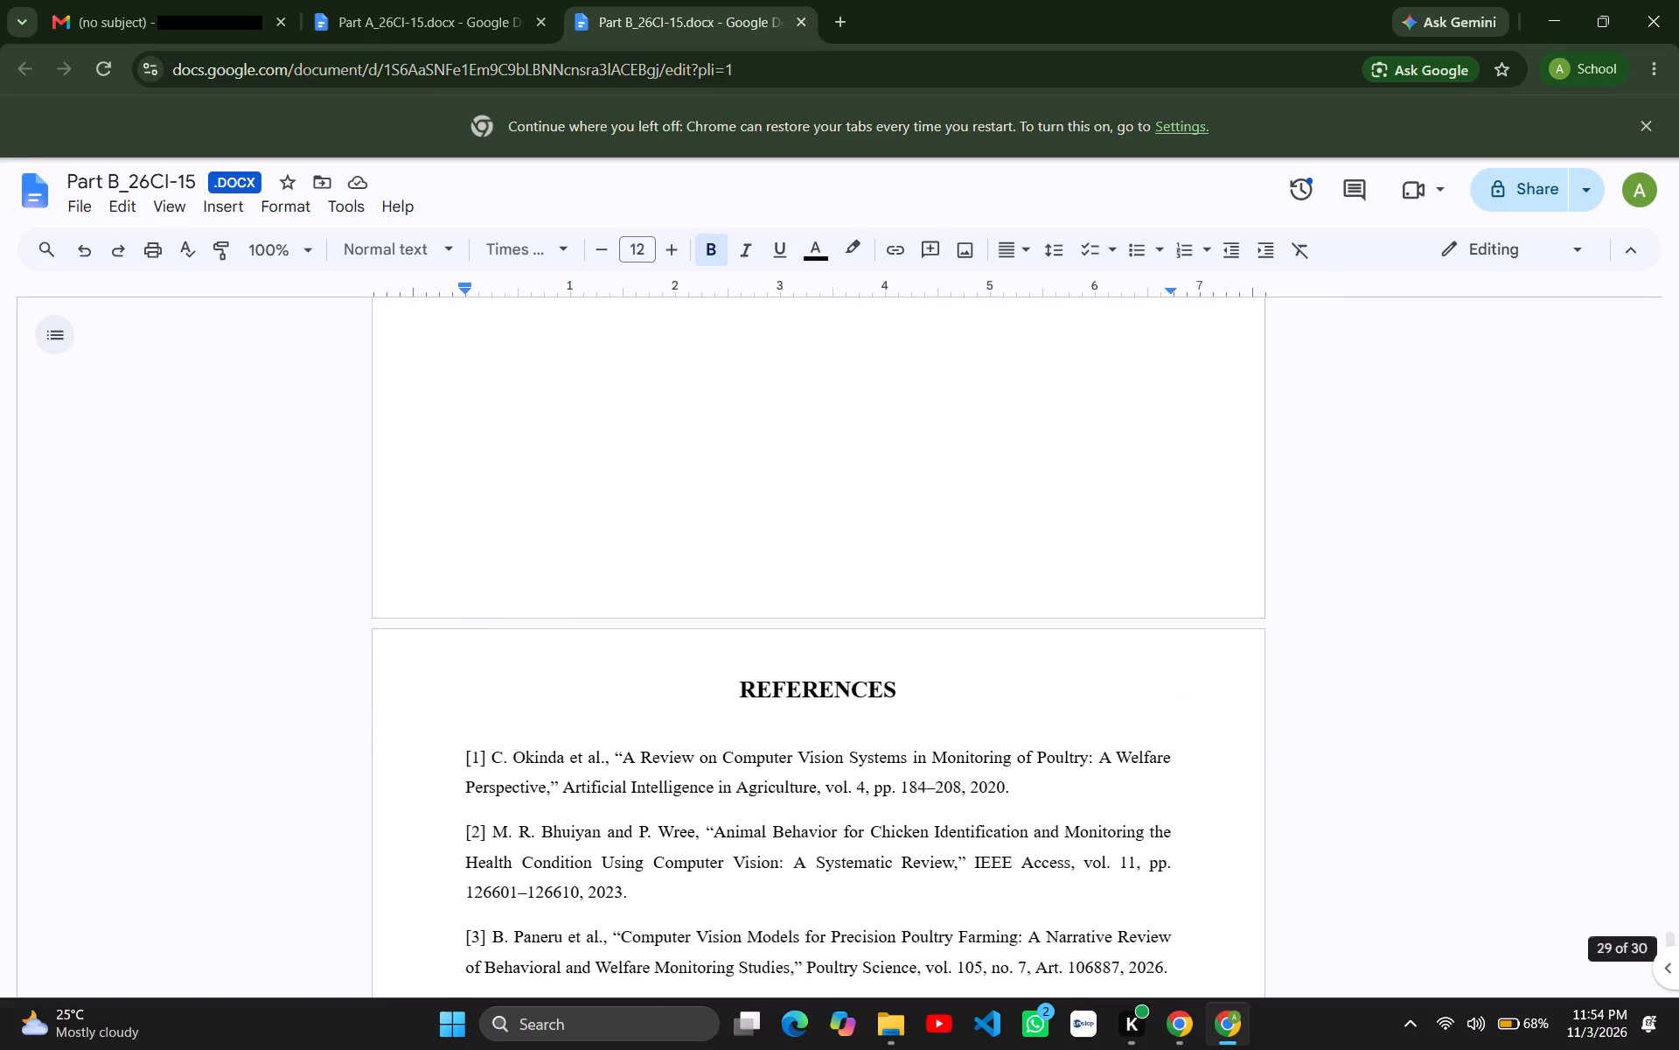
scroll(735, 699, down, 4)
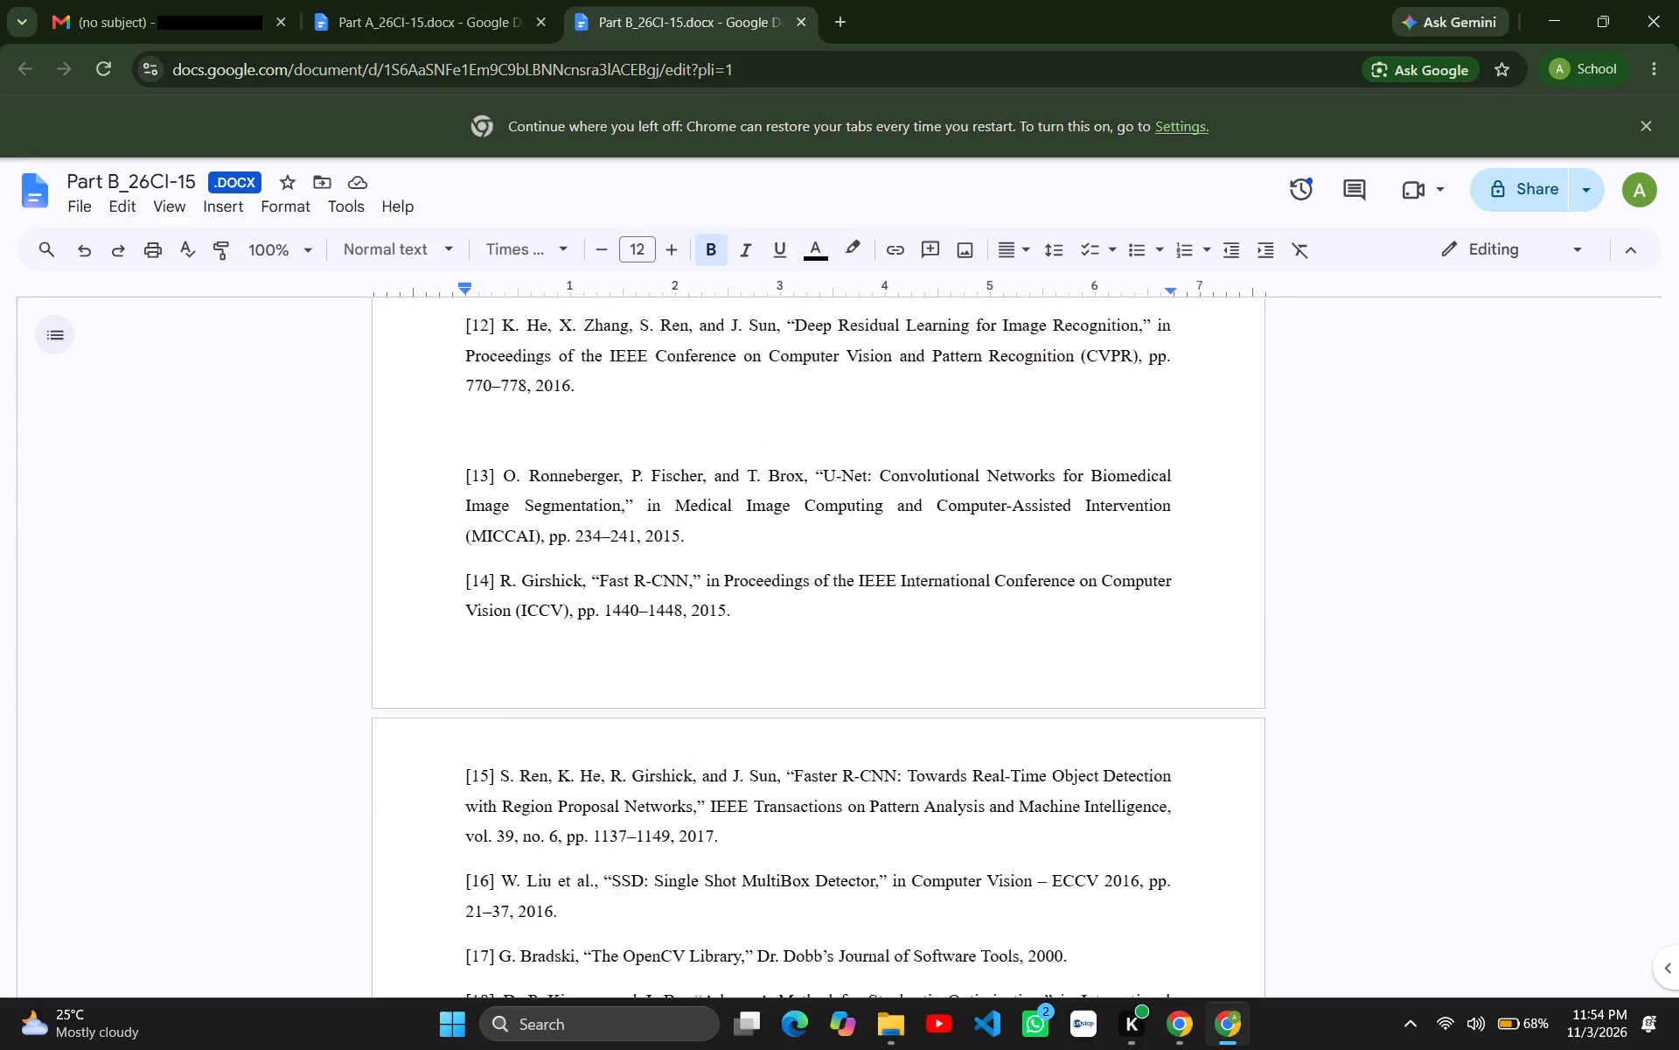
scroll(735, 699, down, 4)
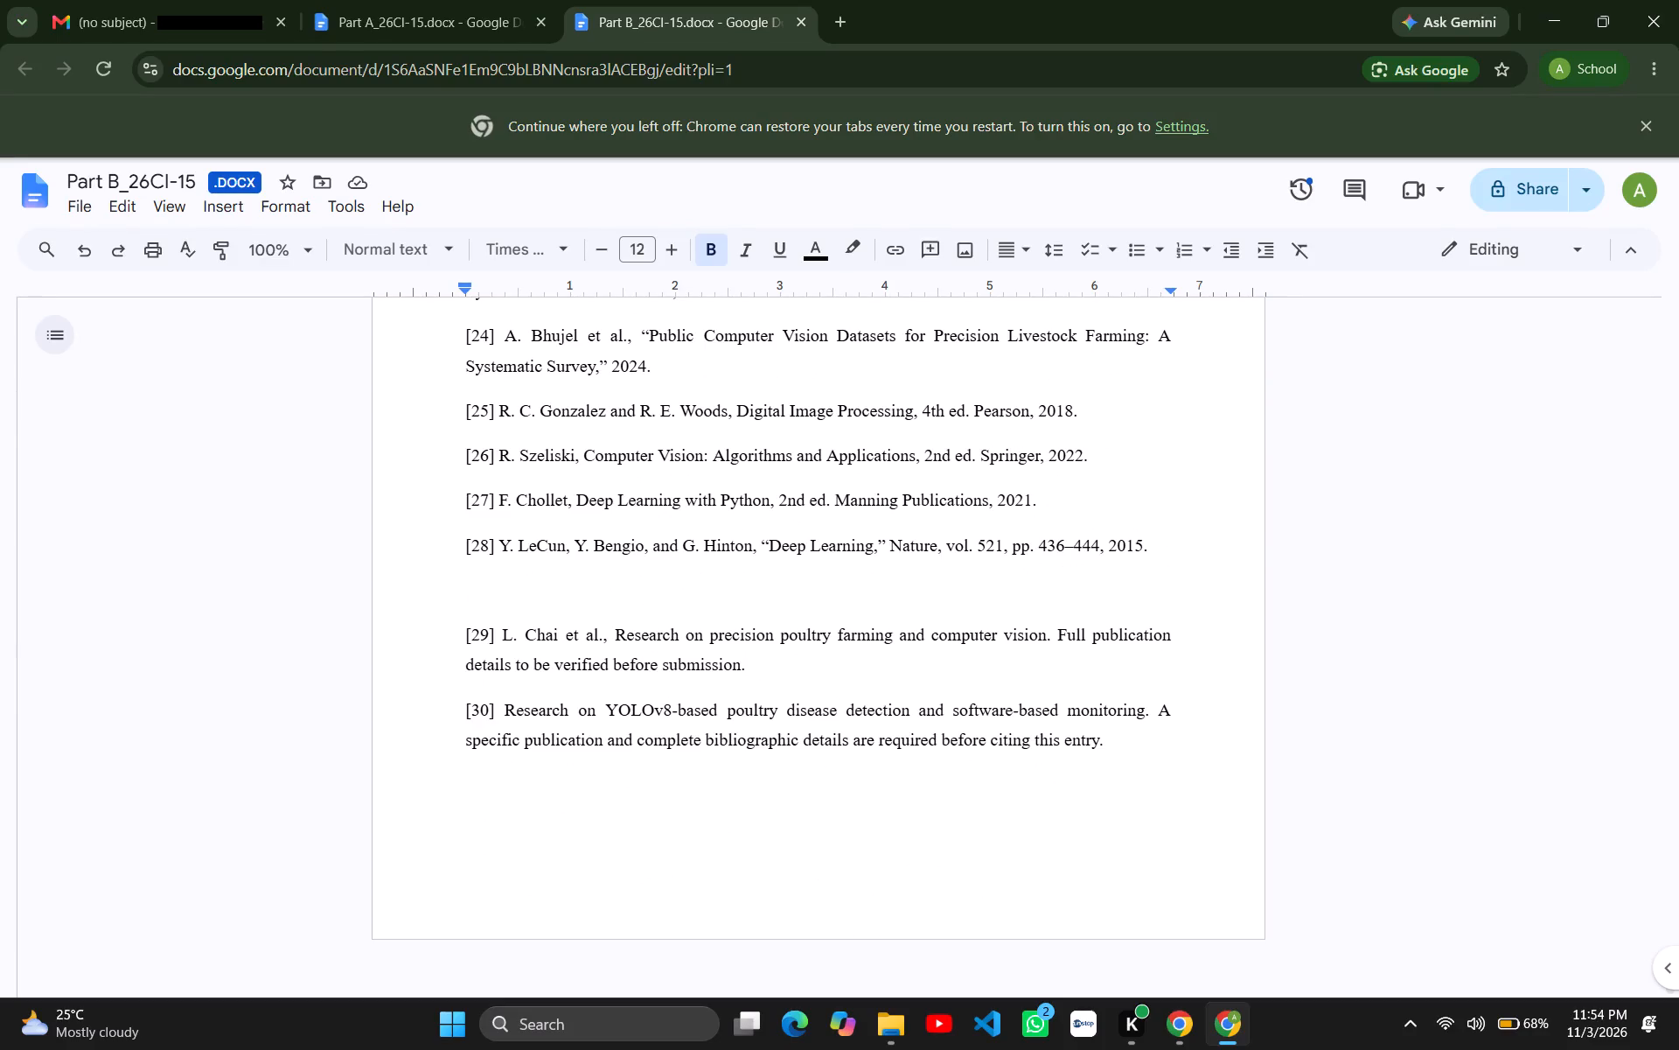
Delete the empty line between entries [28] and [29] in the References list.
click(467, 571)
key(BackSpace)
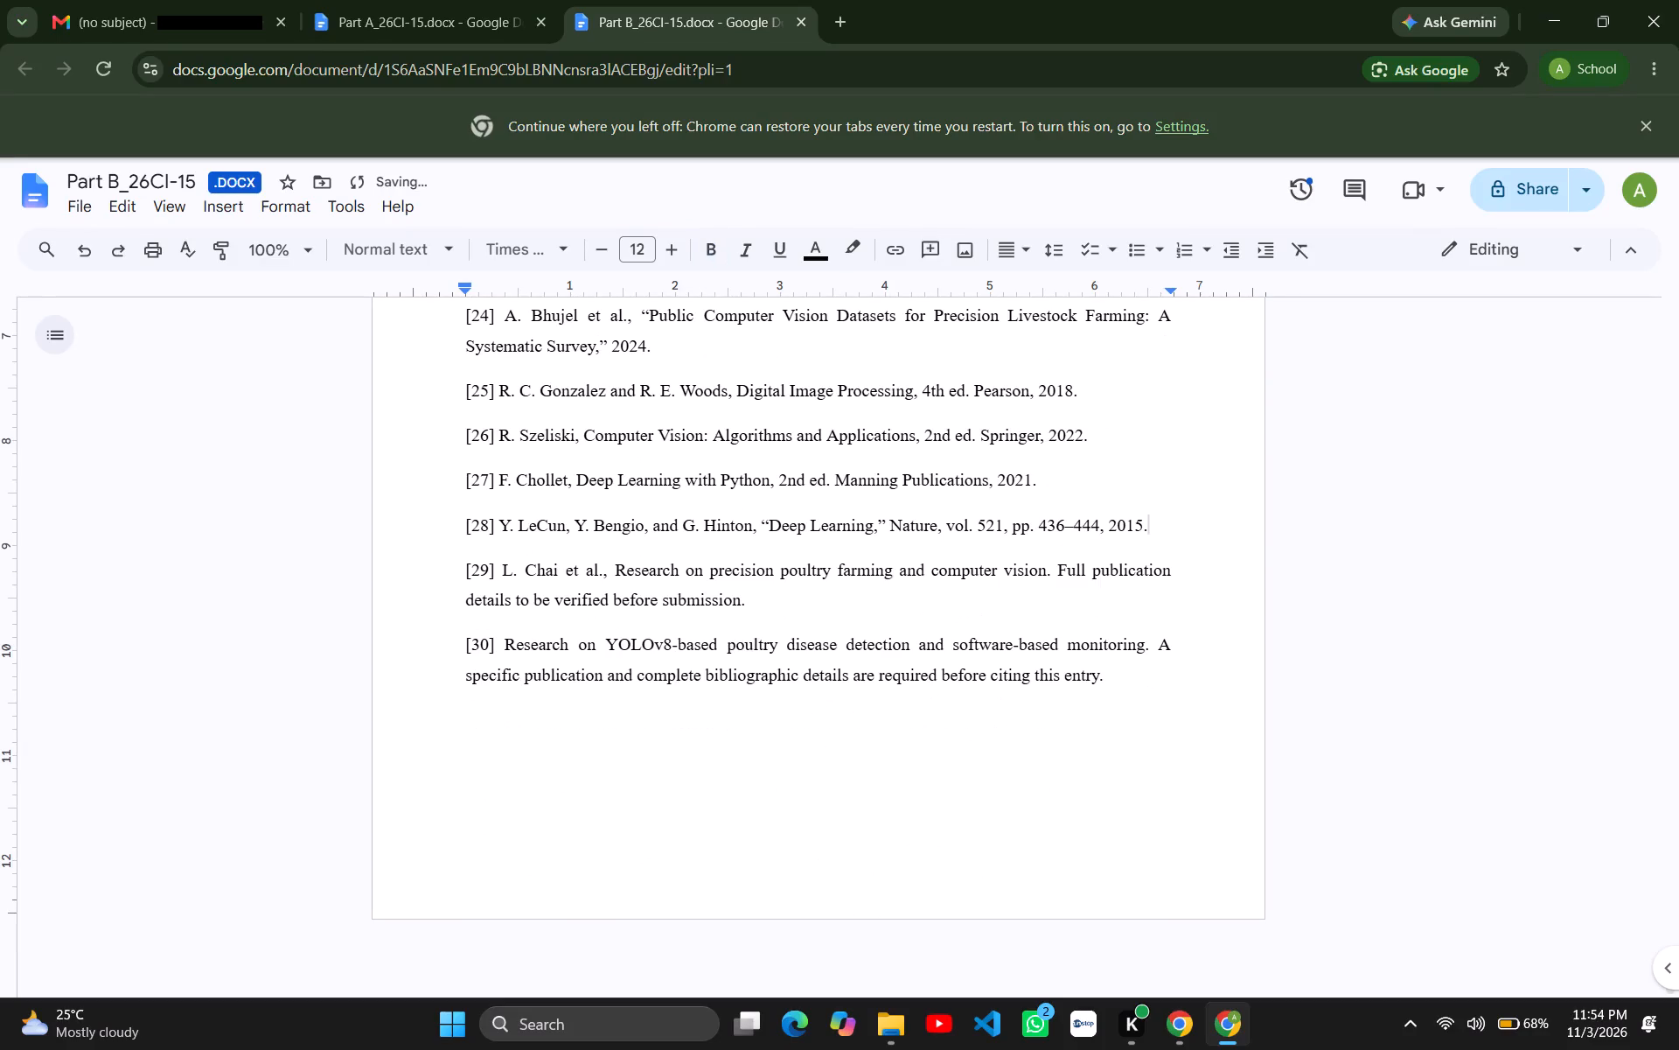
Delete the empty line between entries [12] and [13] in the References list.
scroll(558, 705, up, 3)
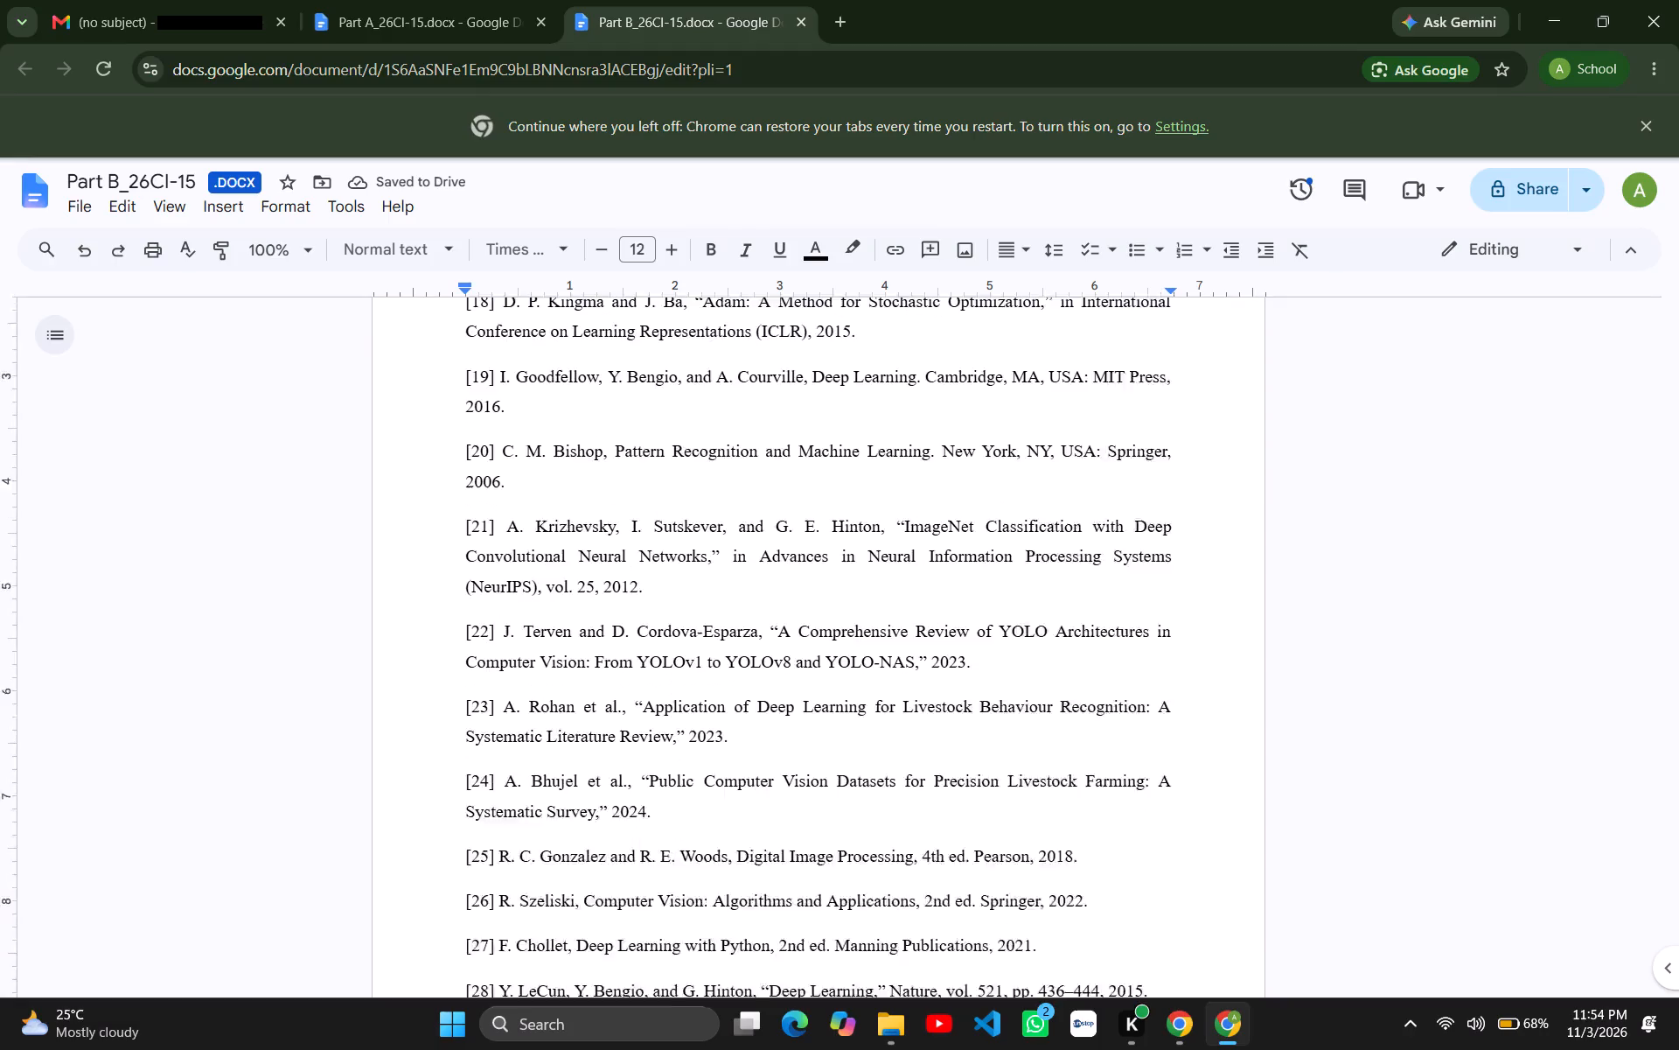
scroll(558, 705, up, 2)
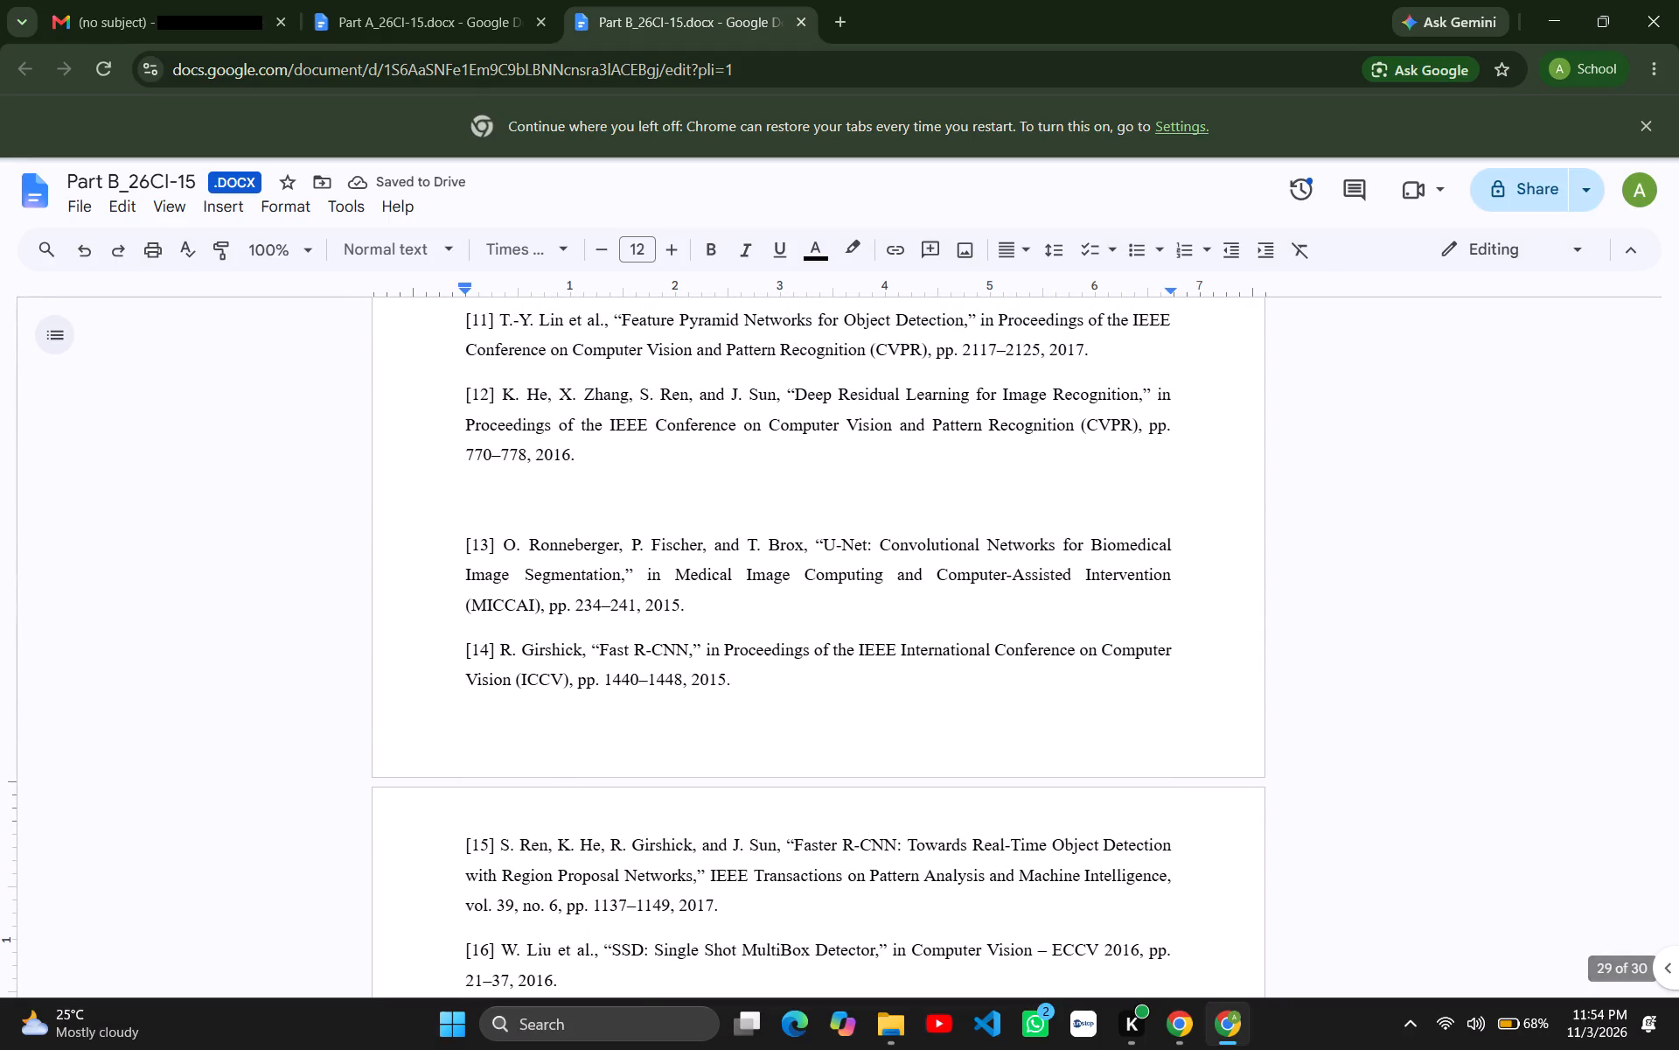
click(466, 515)
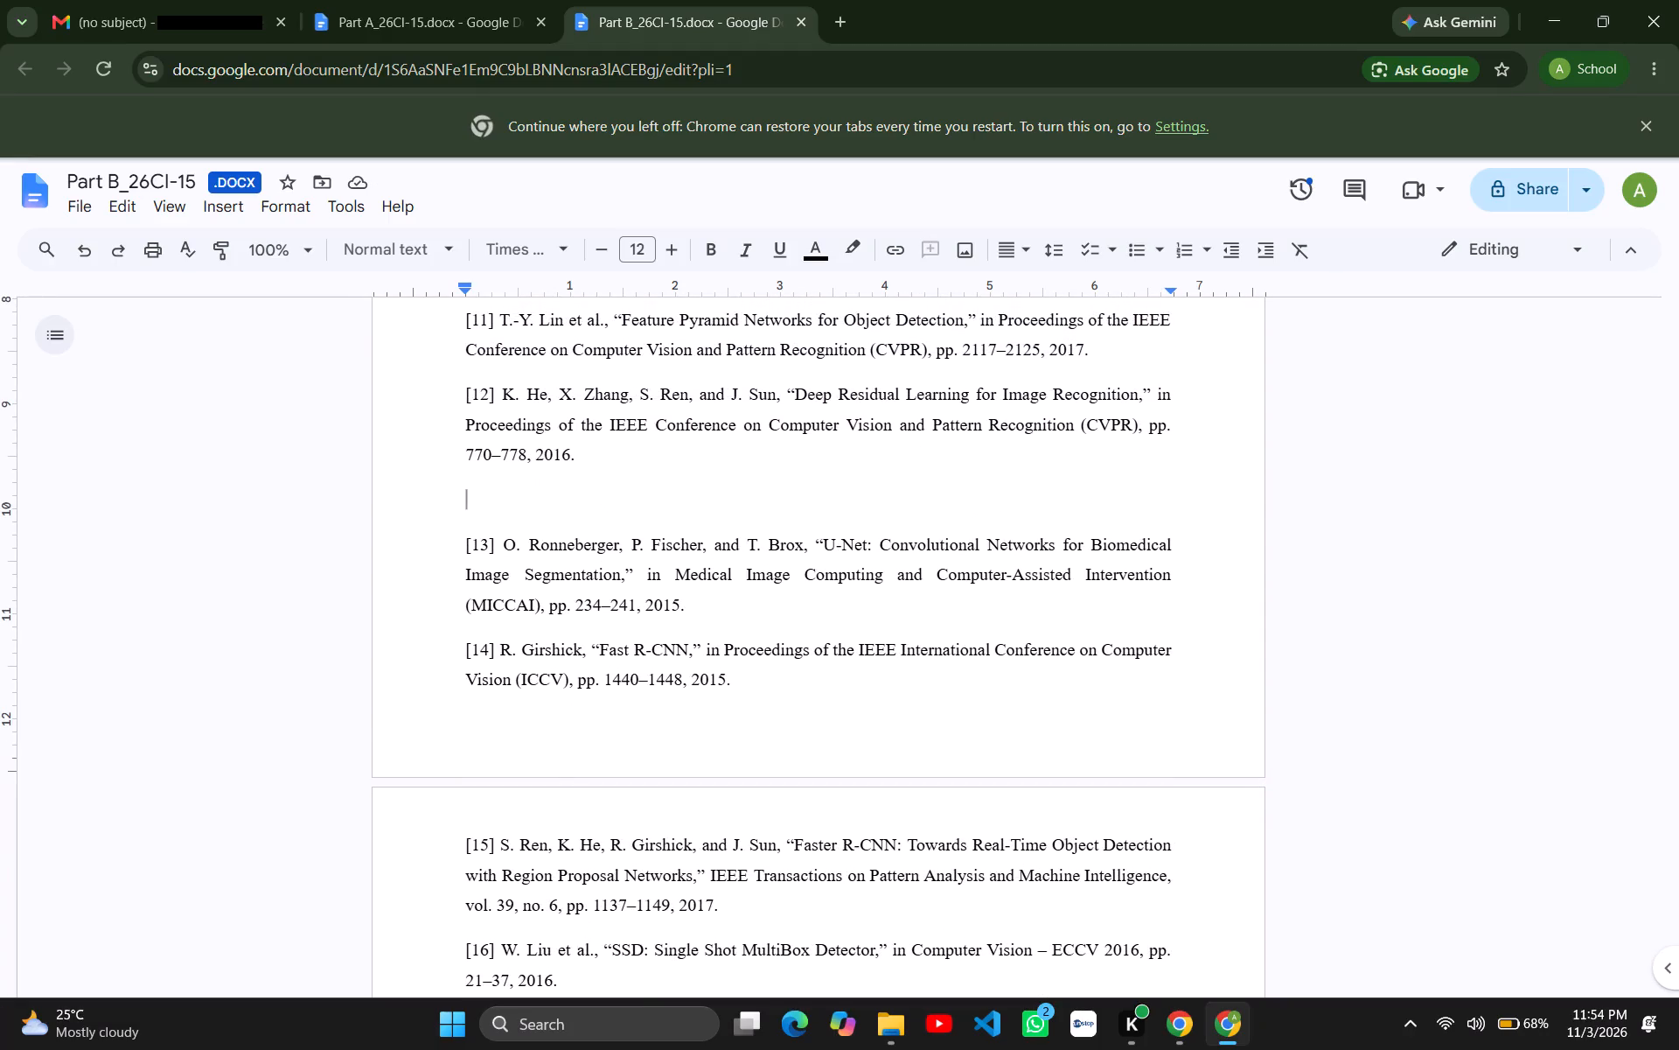
key(BackSpace)
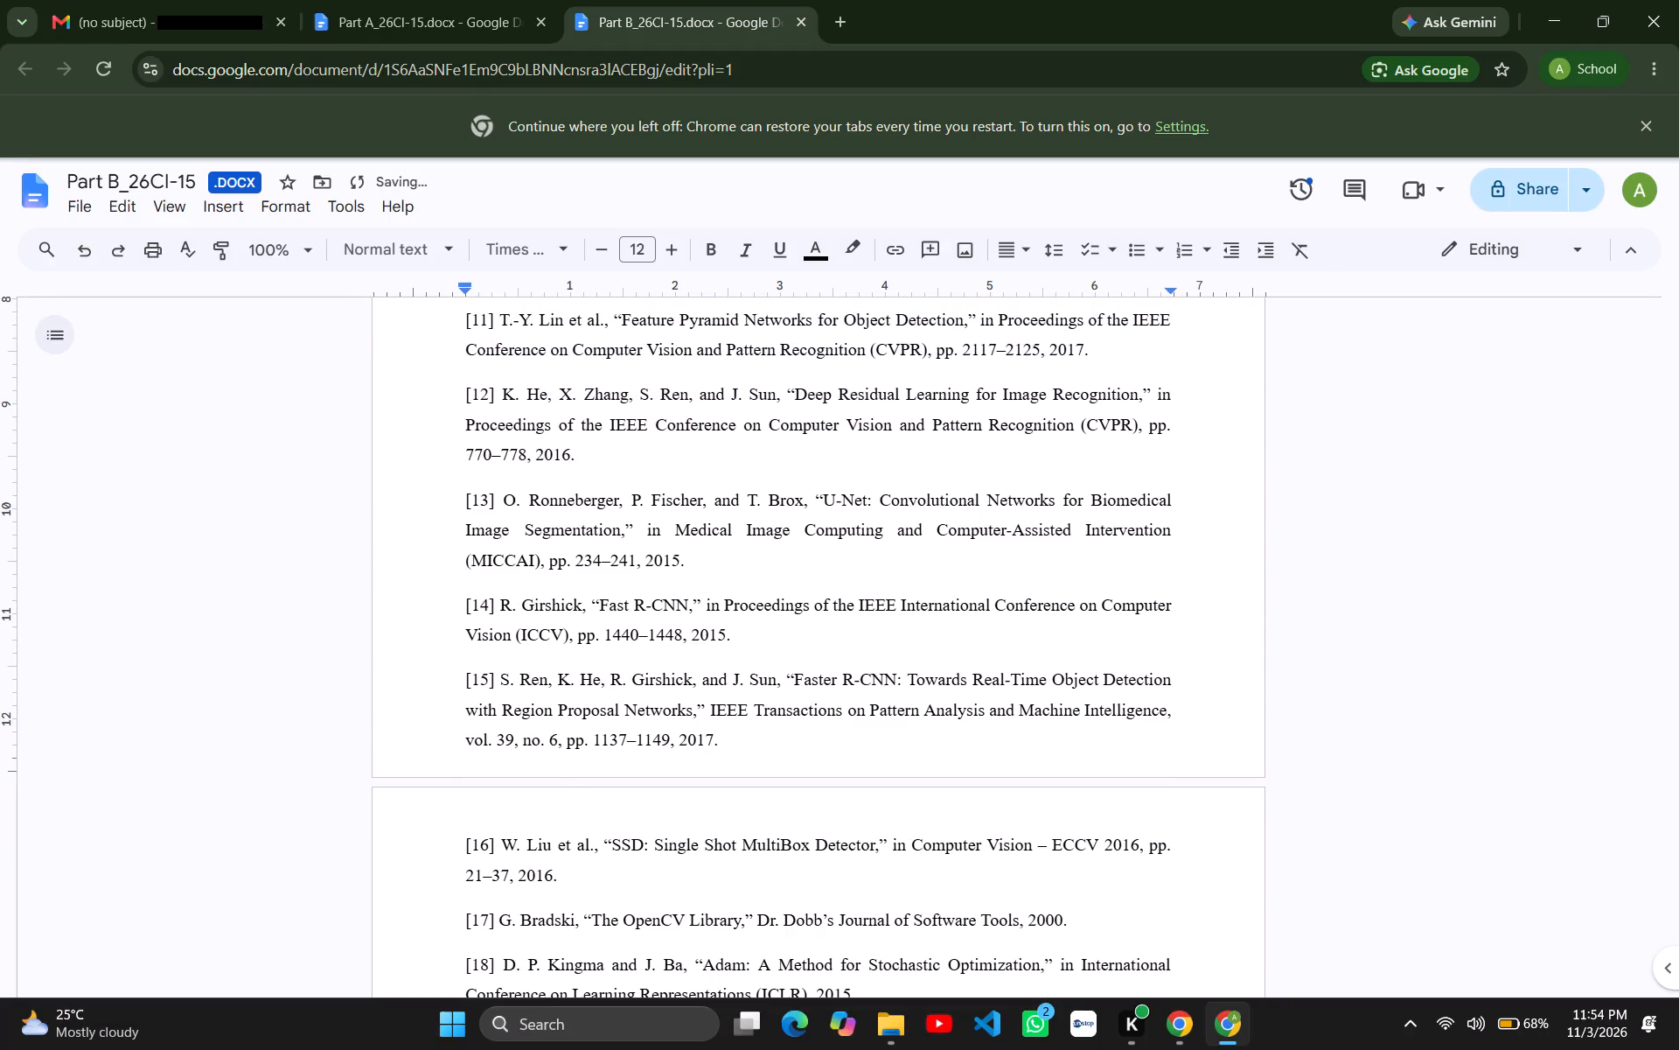
Check the whole References list, from entry [1] to entry [30], for remaining empty lines and uneven spacing.
scroll(529, 581, up, 4)
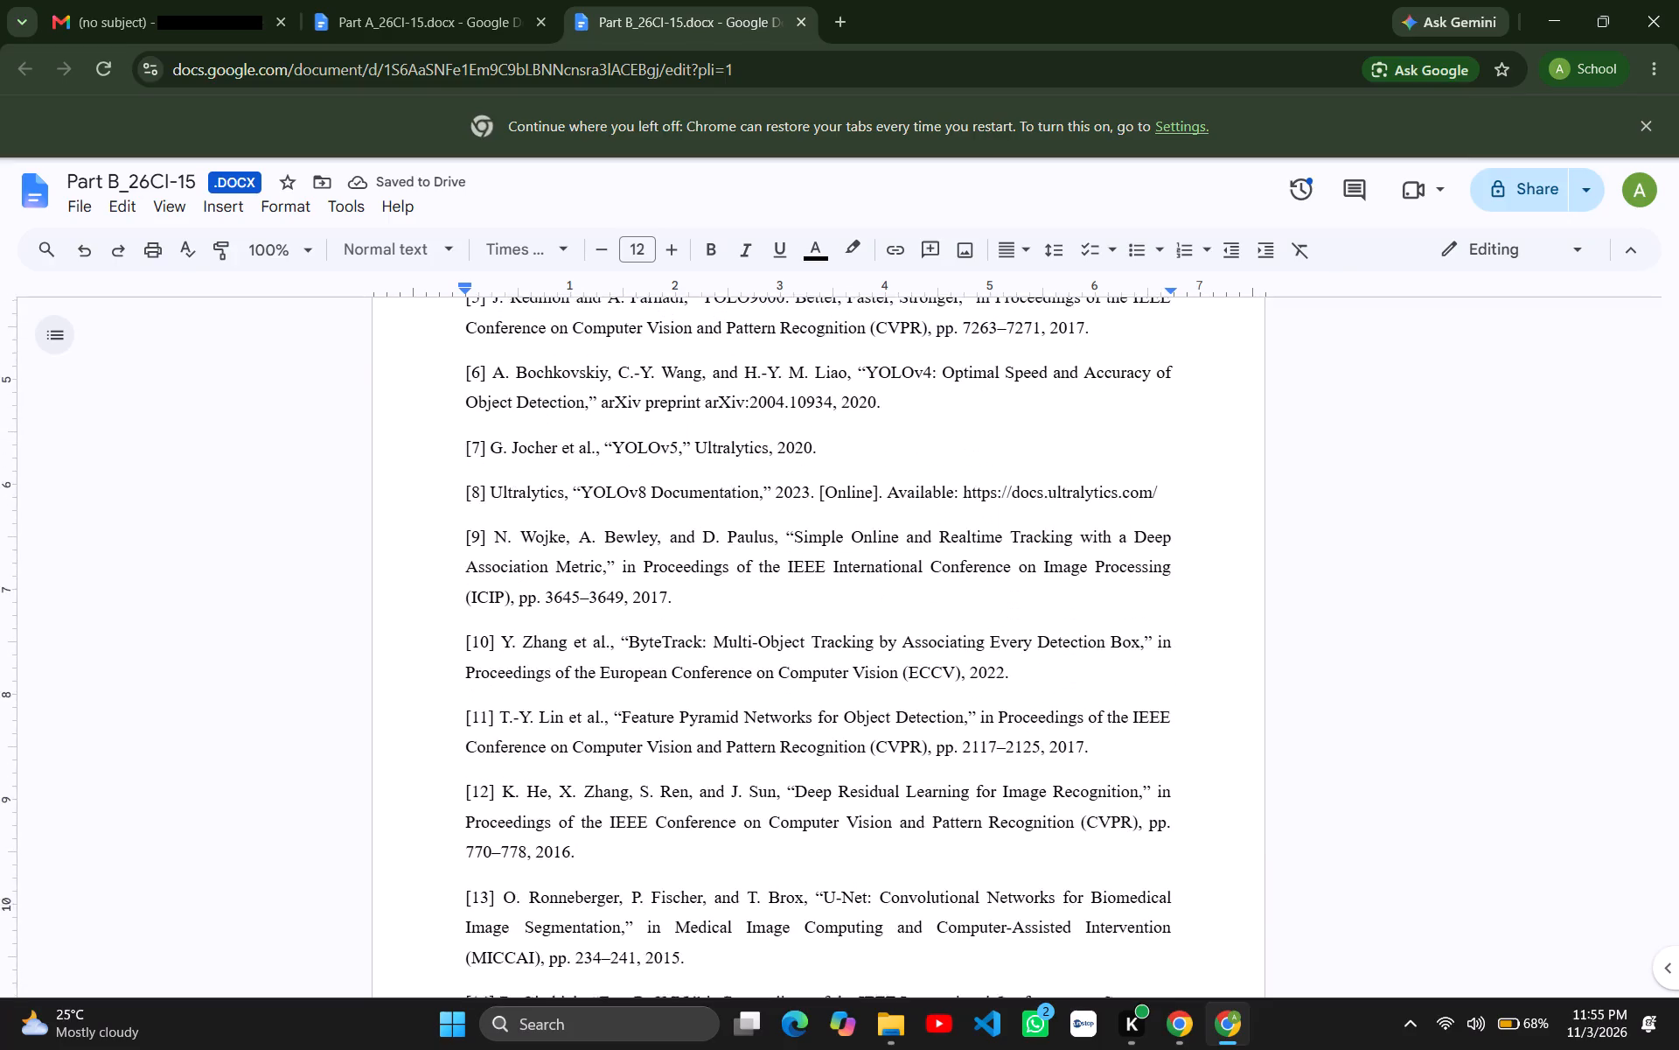
scroll(529, 581, up, 3)
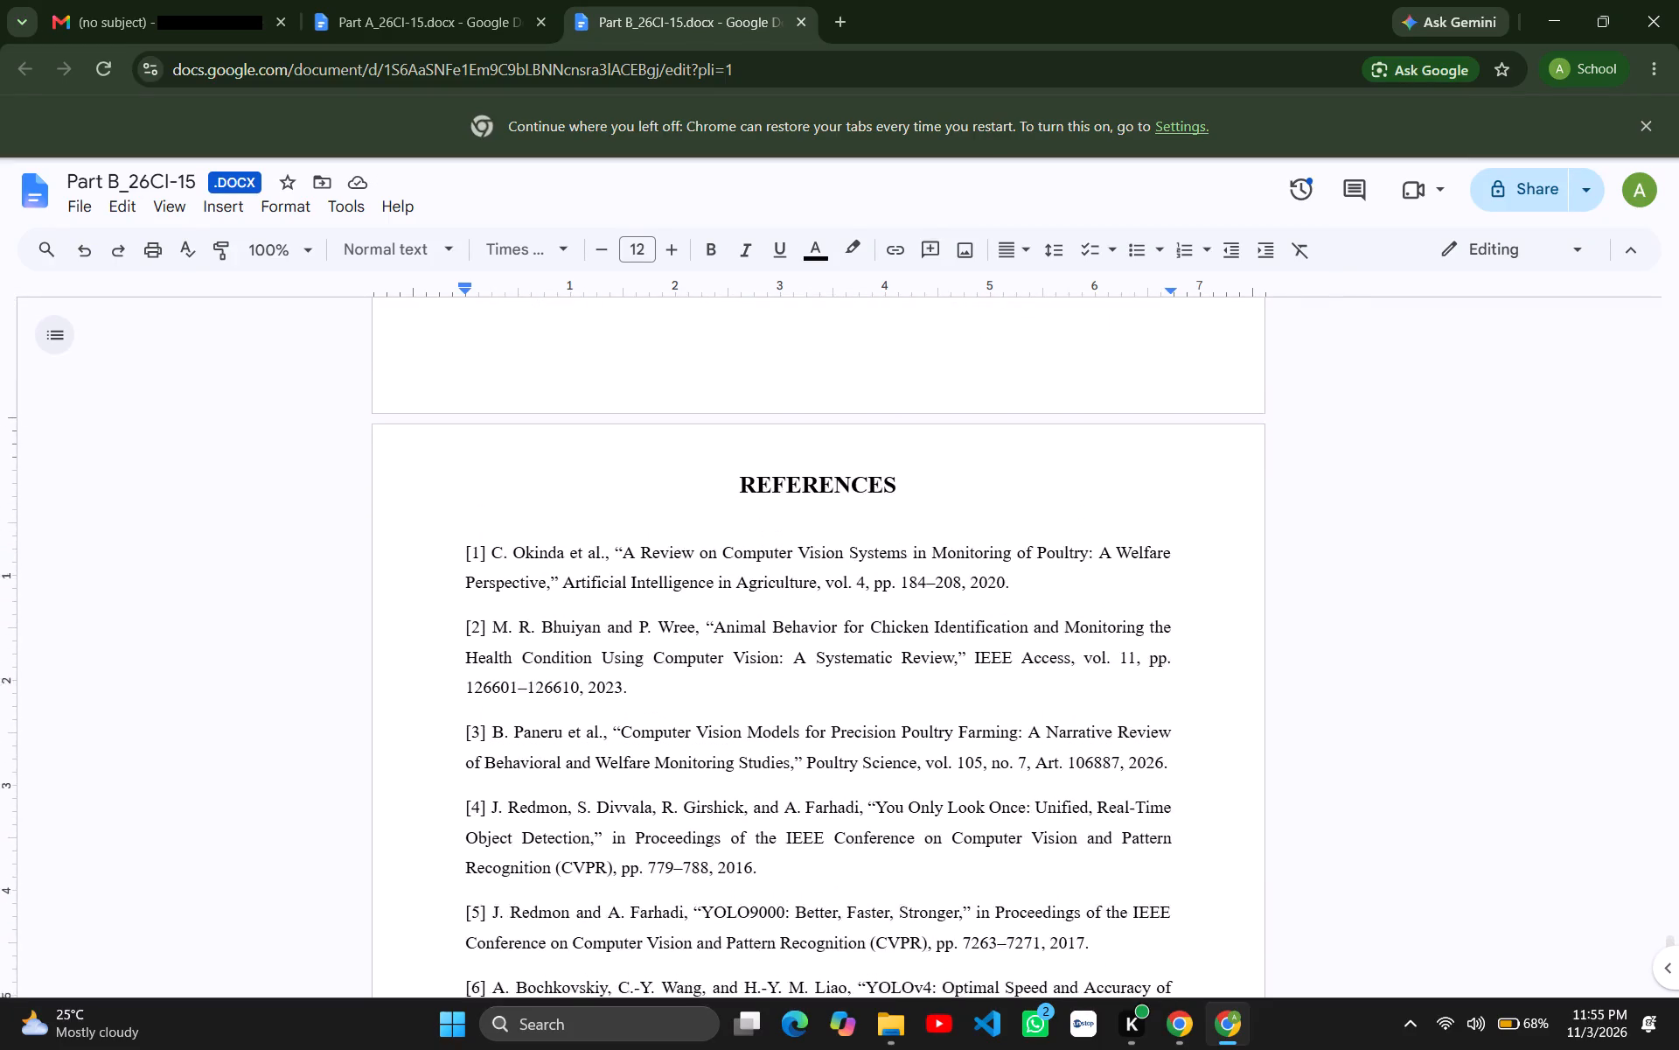
scroll(529, 581, down, 6)
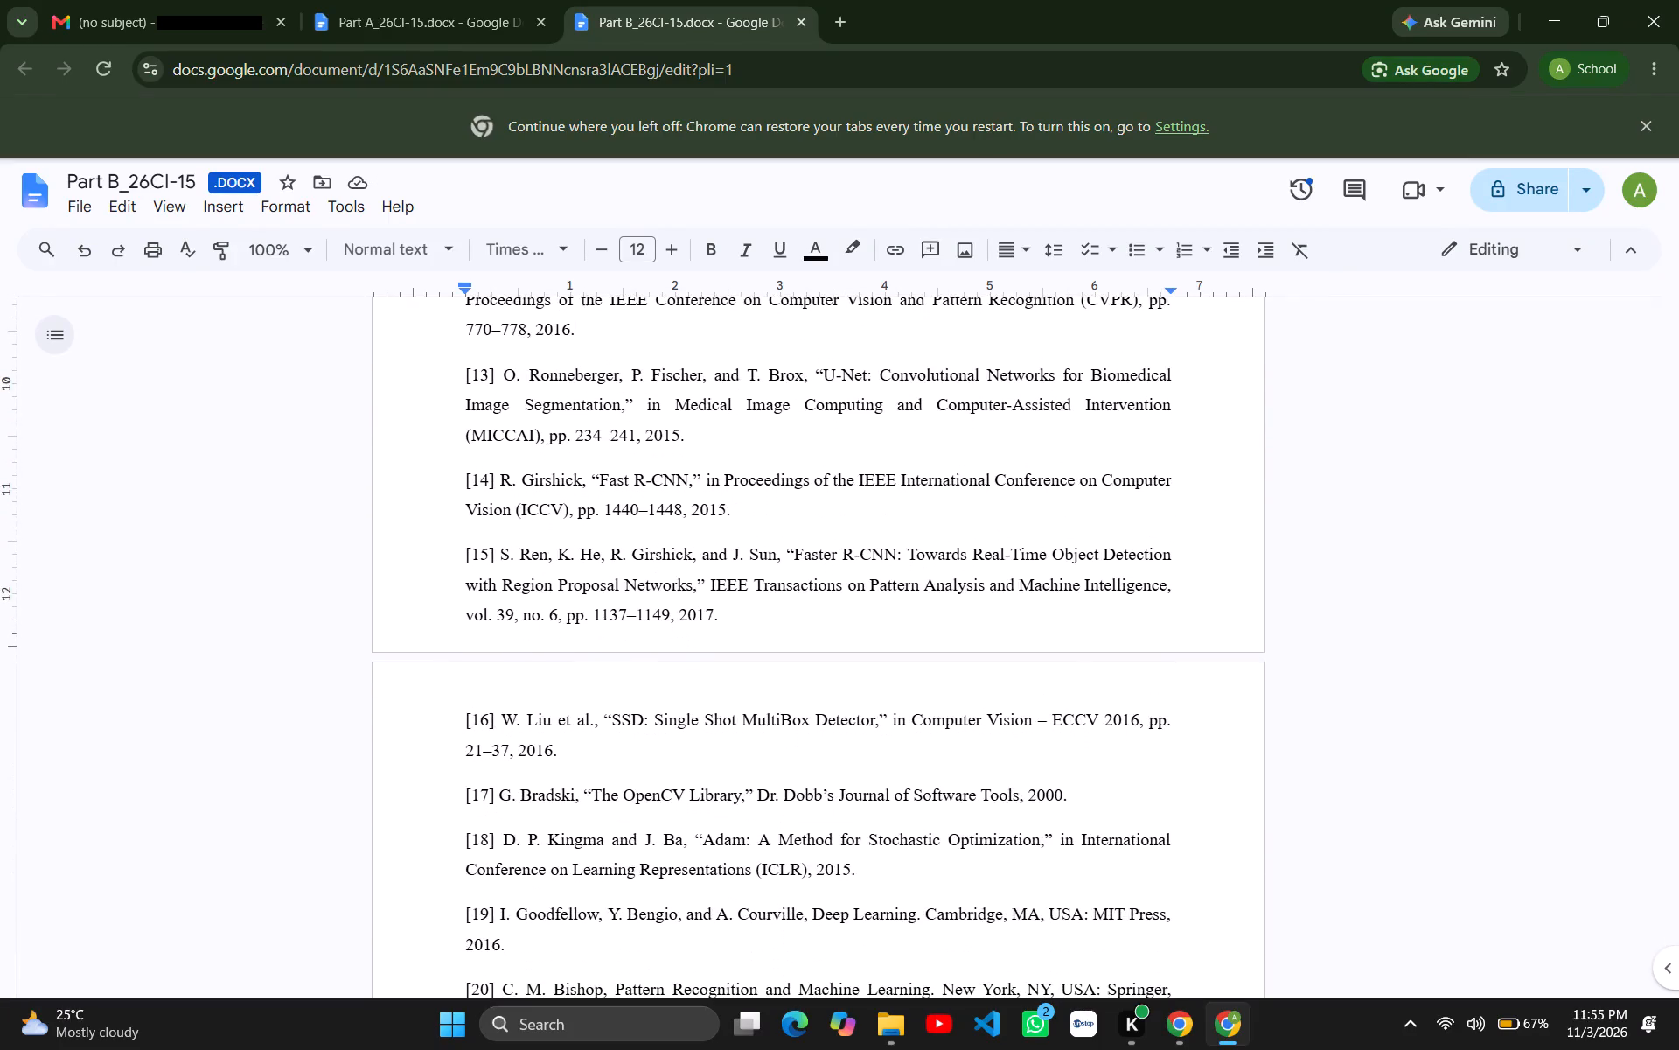
scroll(529, 581, down, 4)
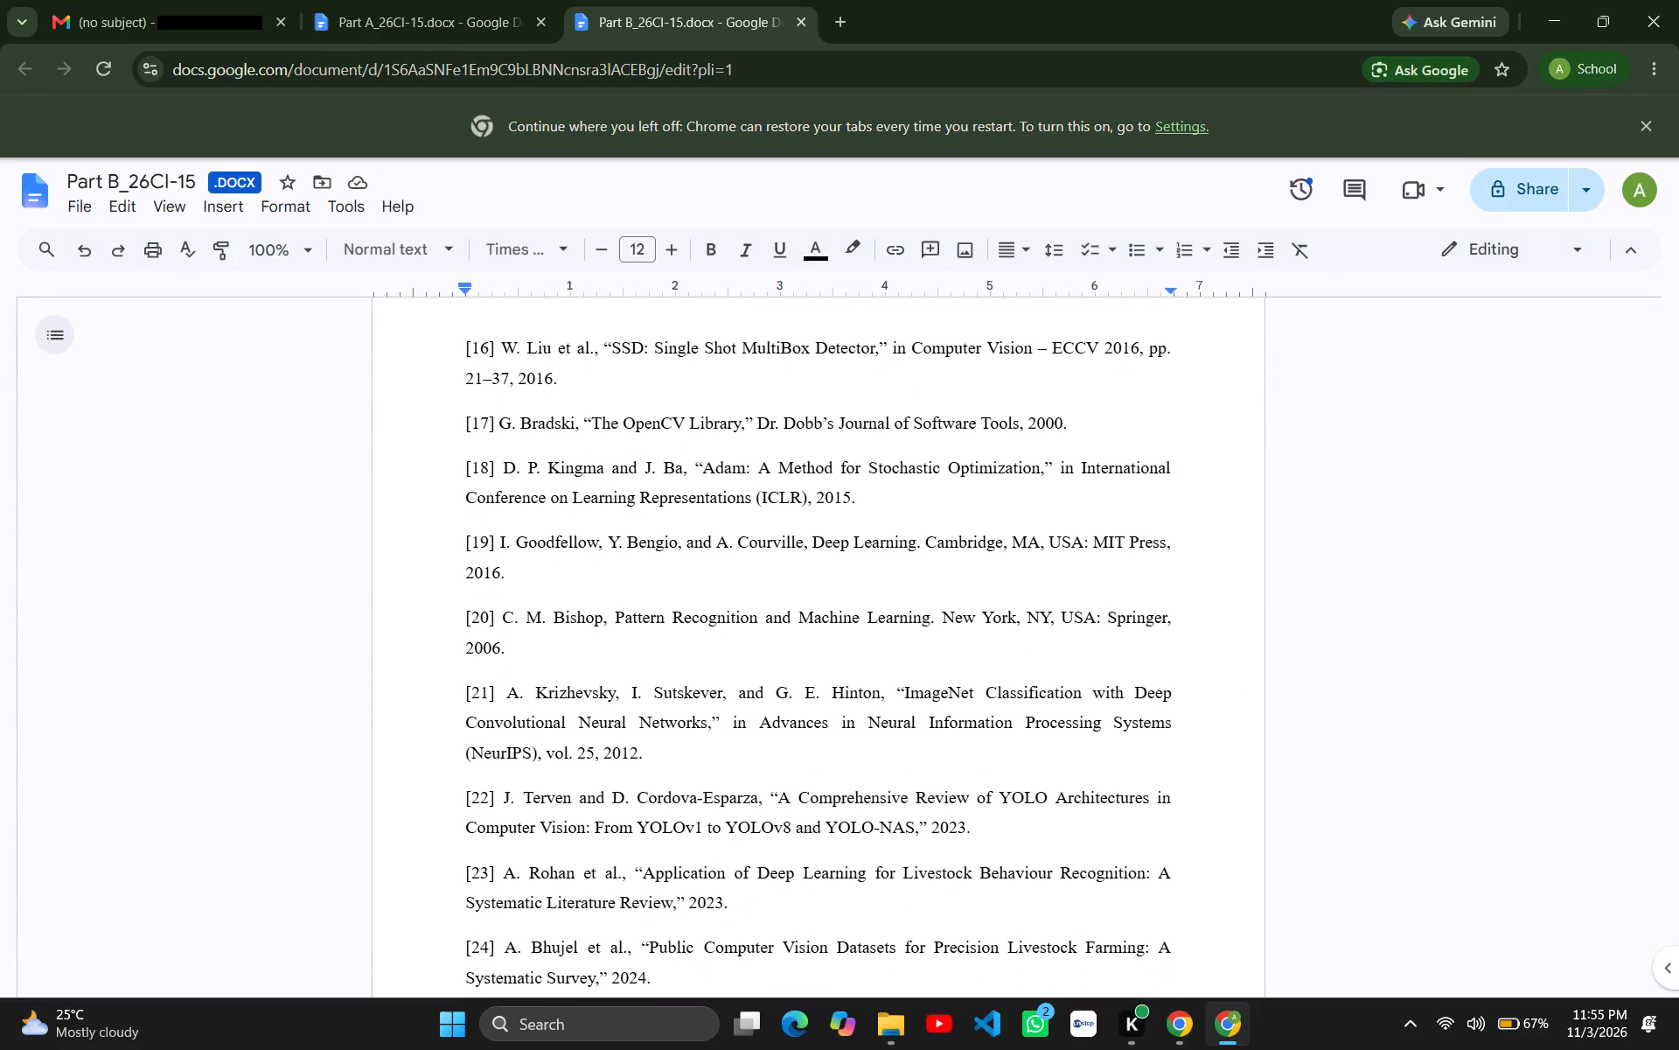
scroll(529, 581, down, 3)
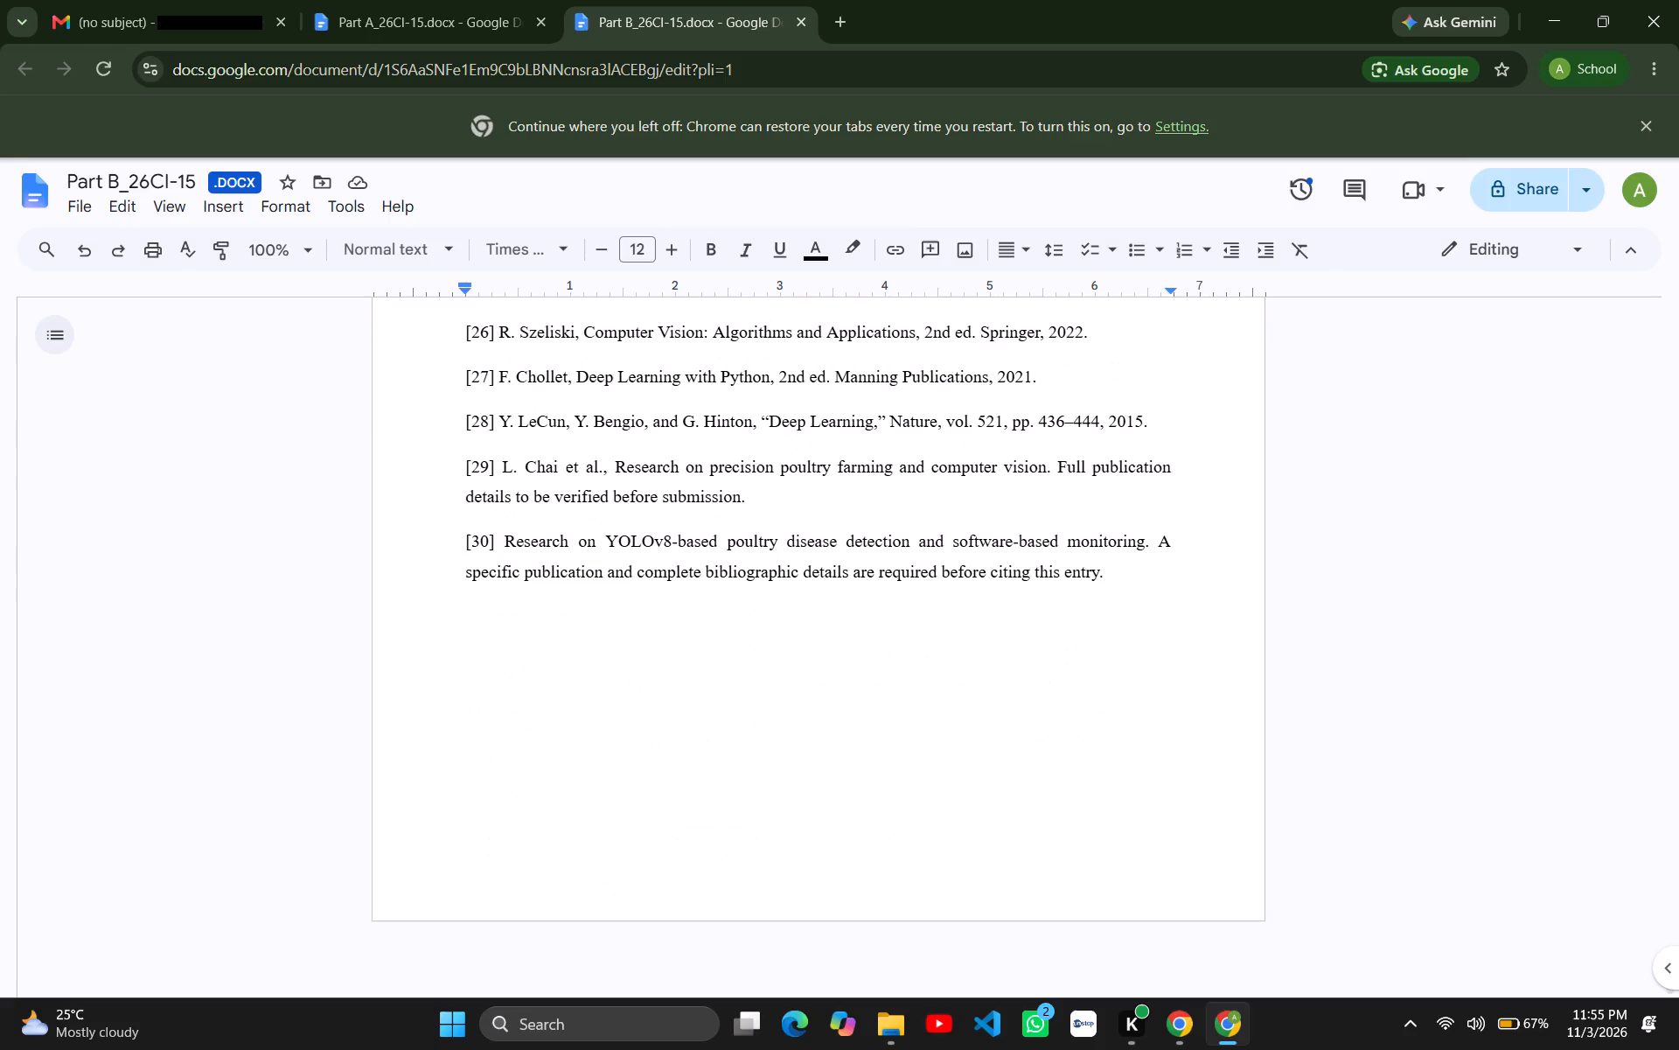
scroll(713, 662, down, 1)
click(1118, 563)
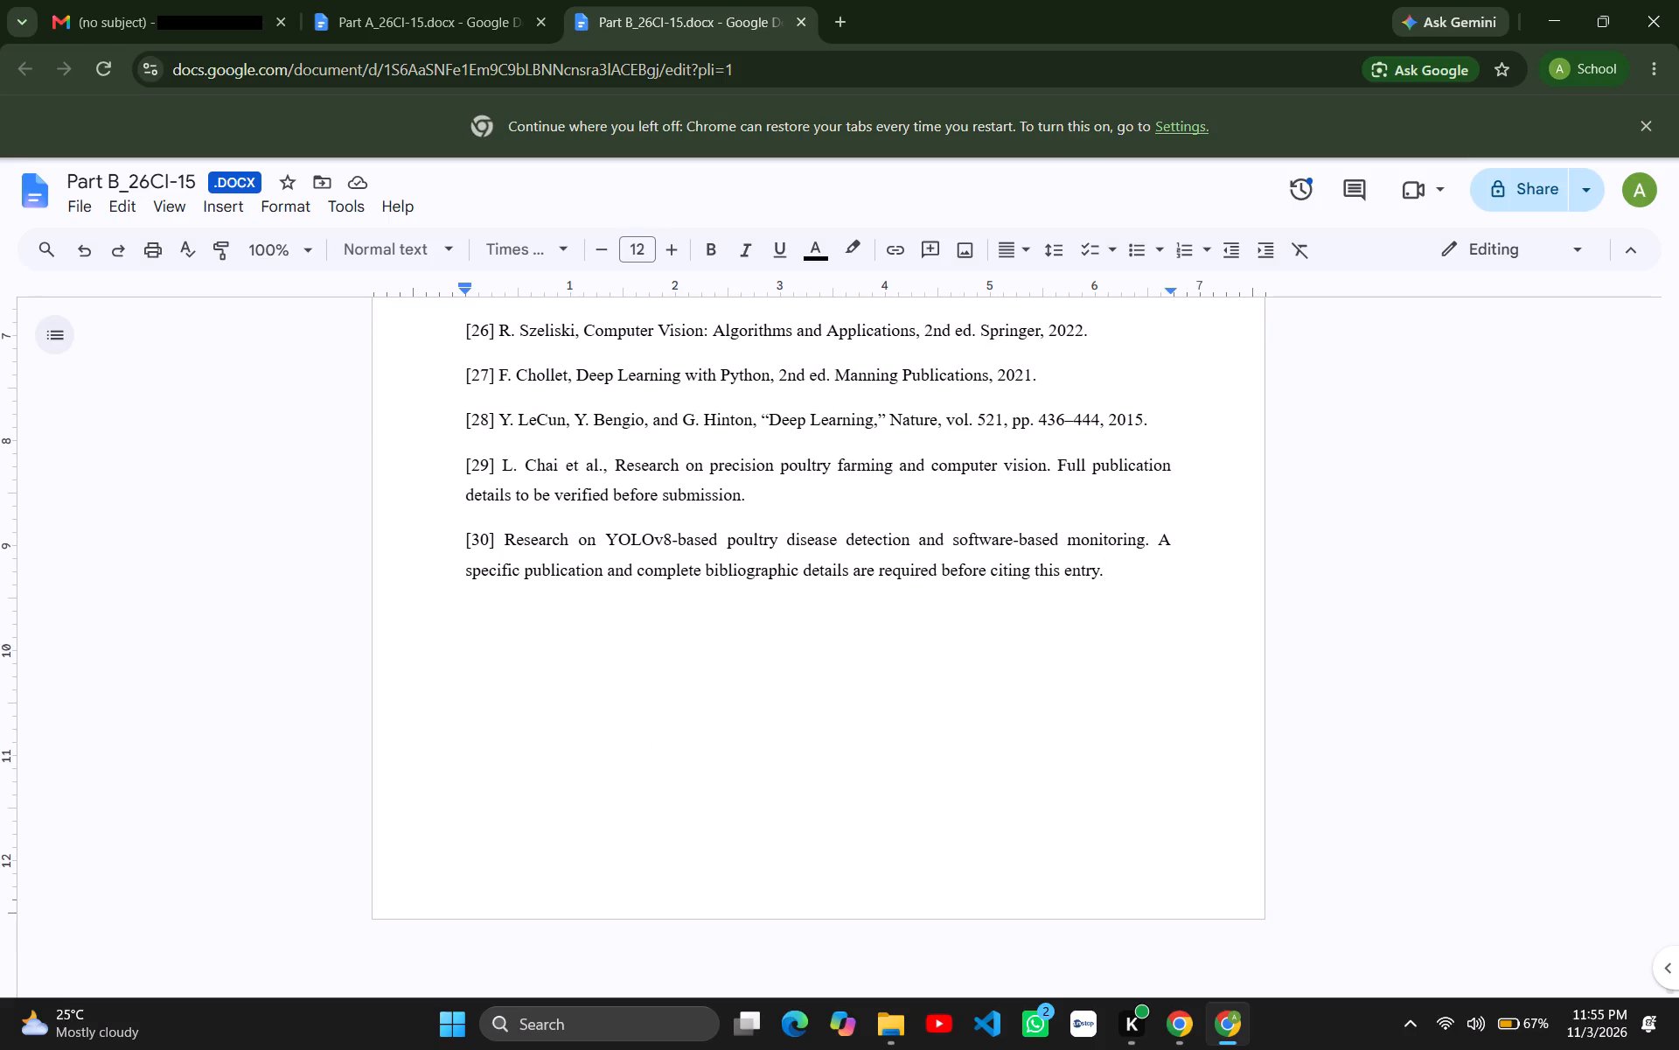
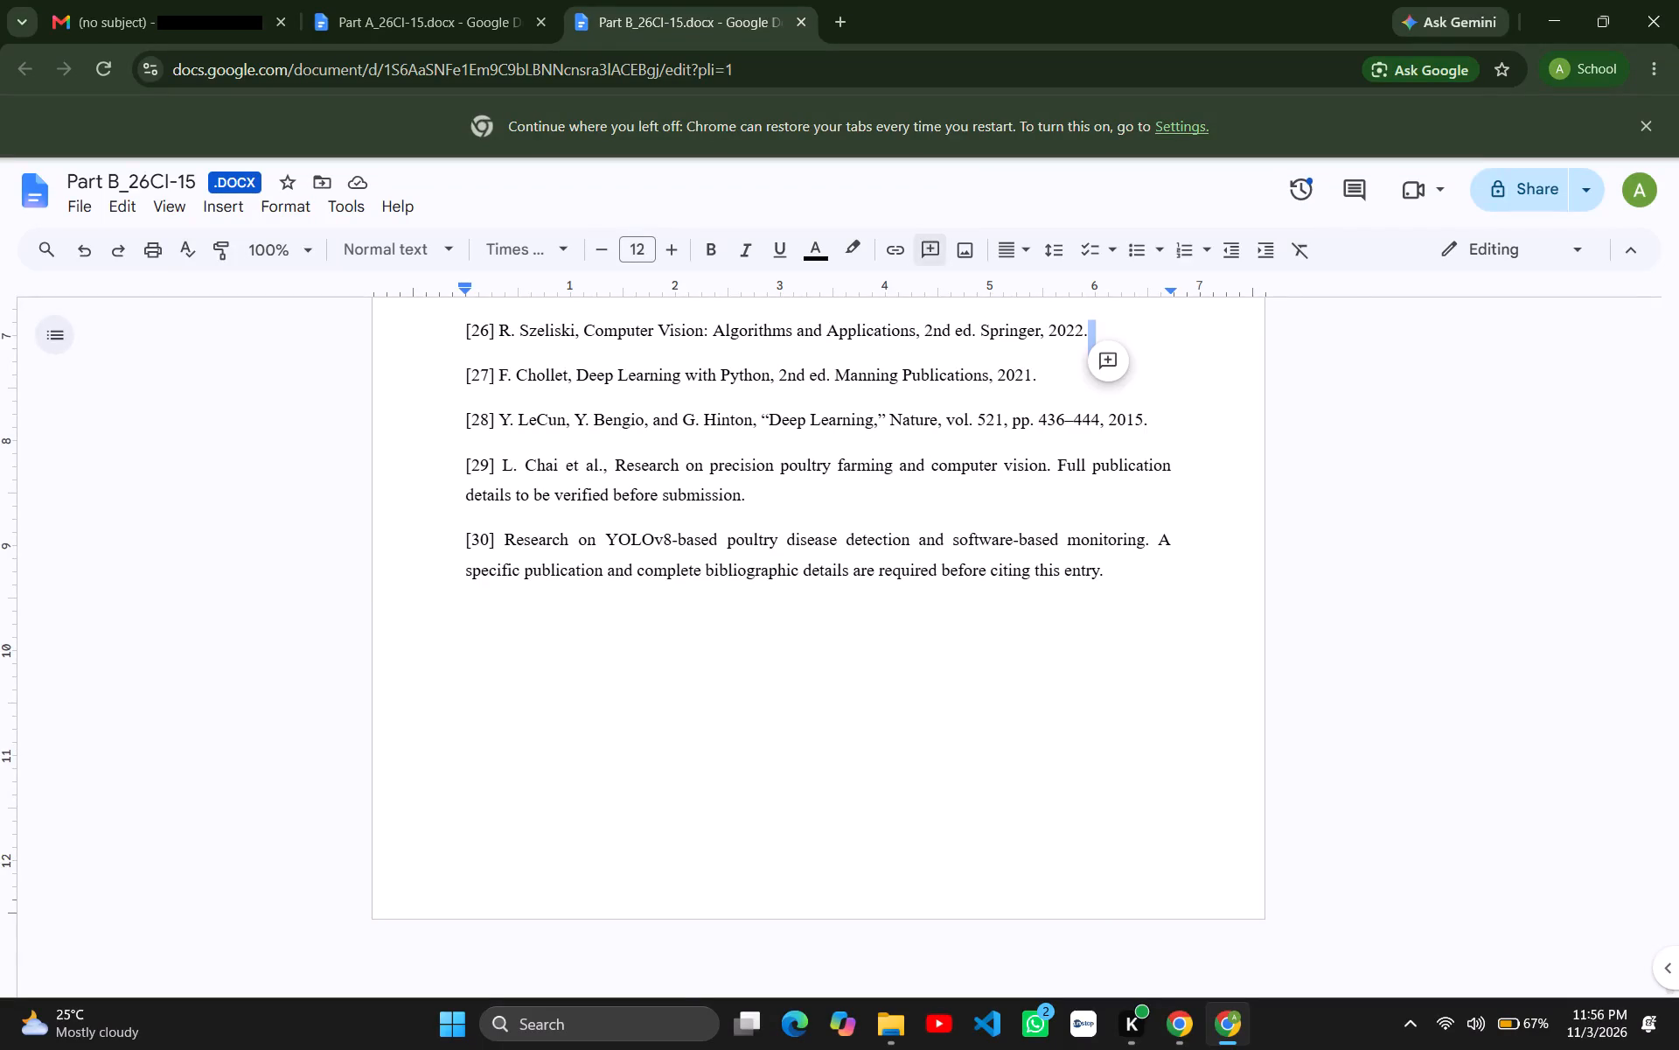
Recheck the References list from entry [30] back up to entry [14] for leftover empty lines and uneven spacing.
scroll(715, 577, down, 1)
scroll(715, 577, up, 2)
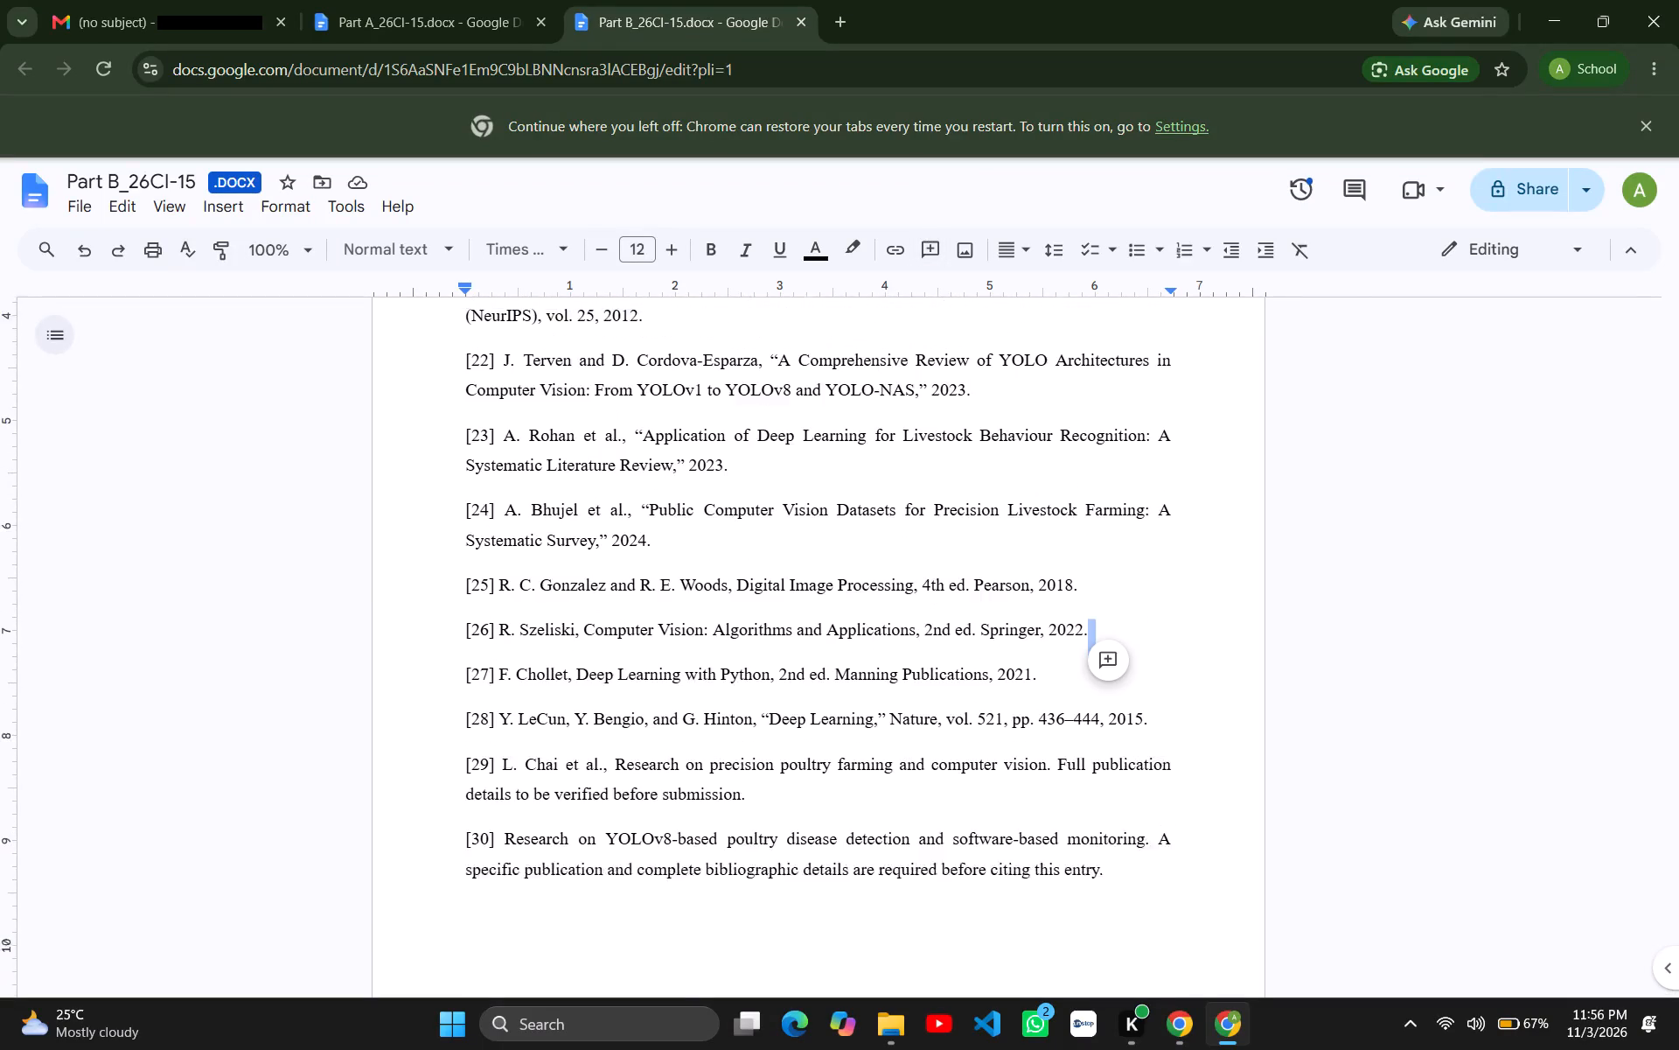
scroll(715, 577, up, 3)
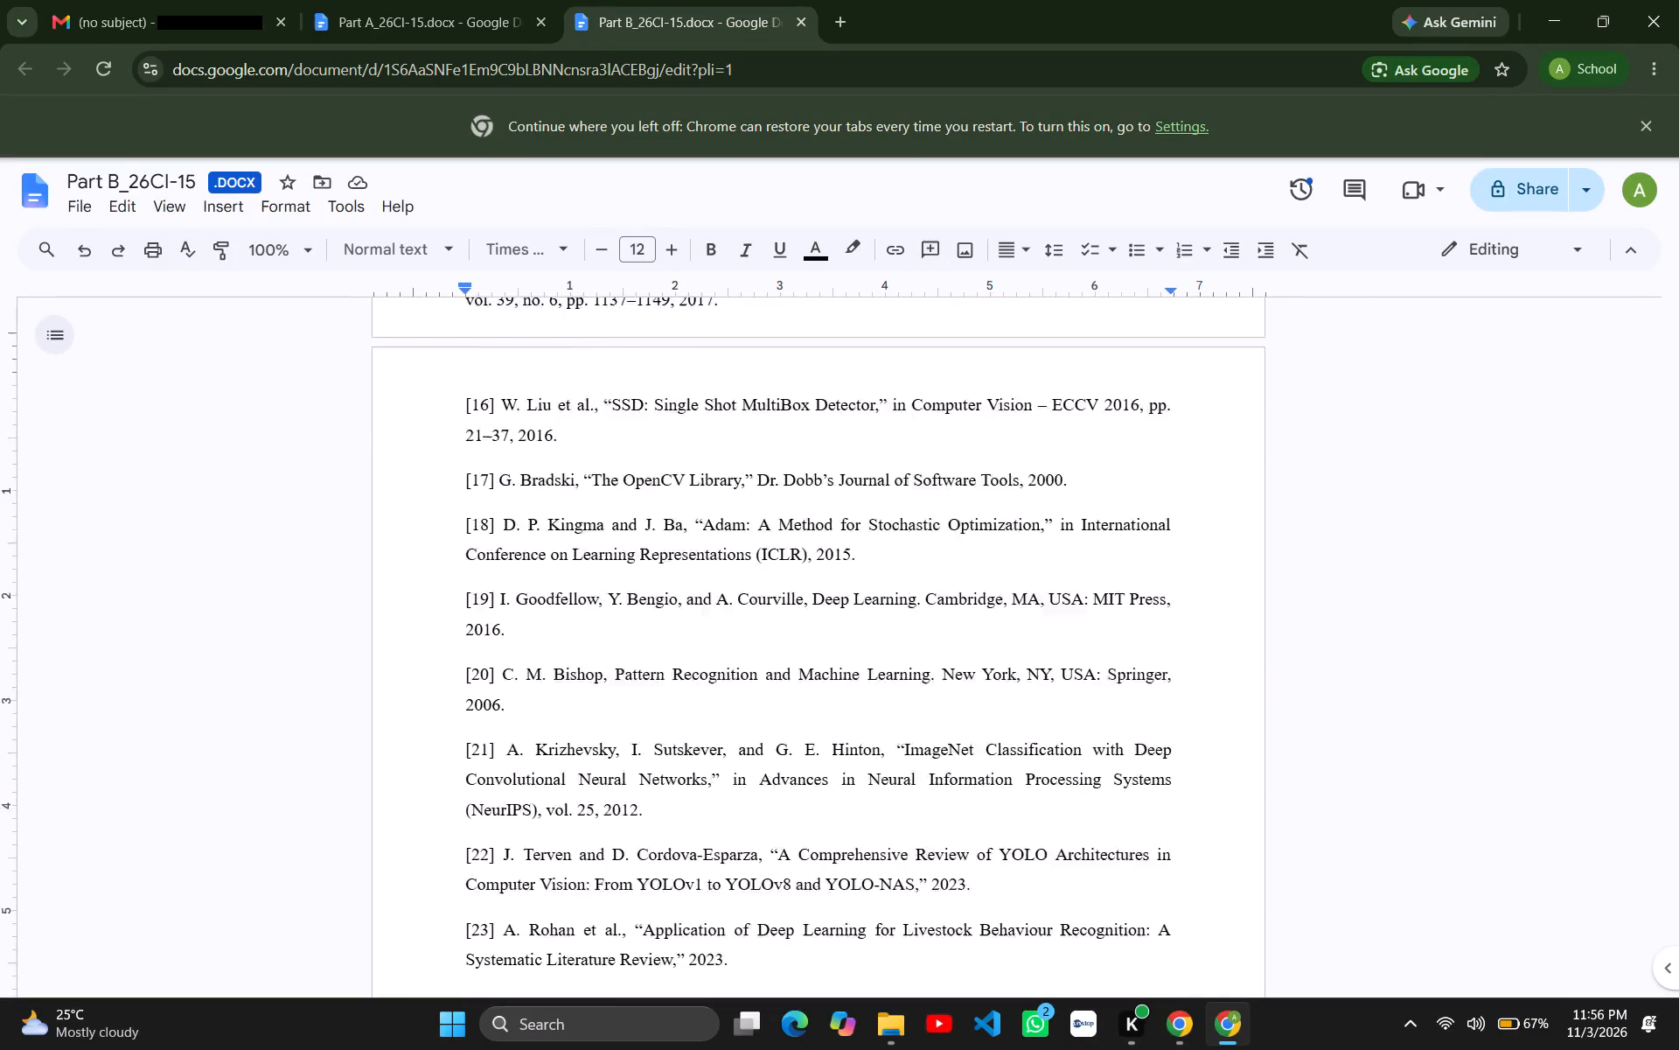
scroll(715, 577, up, 1)
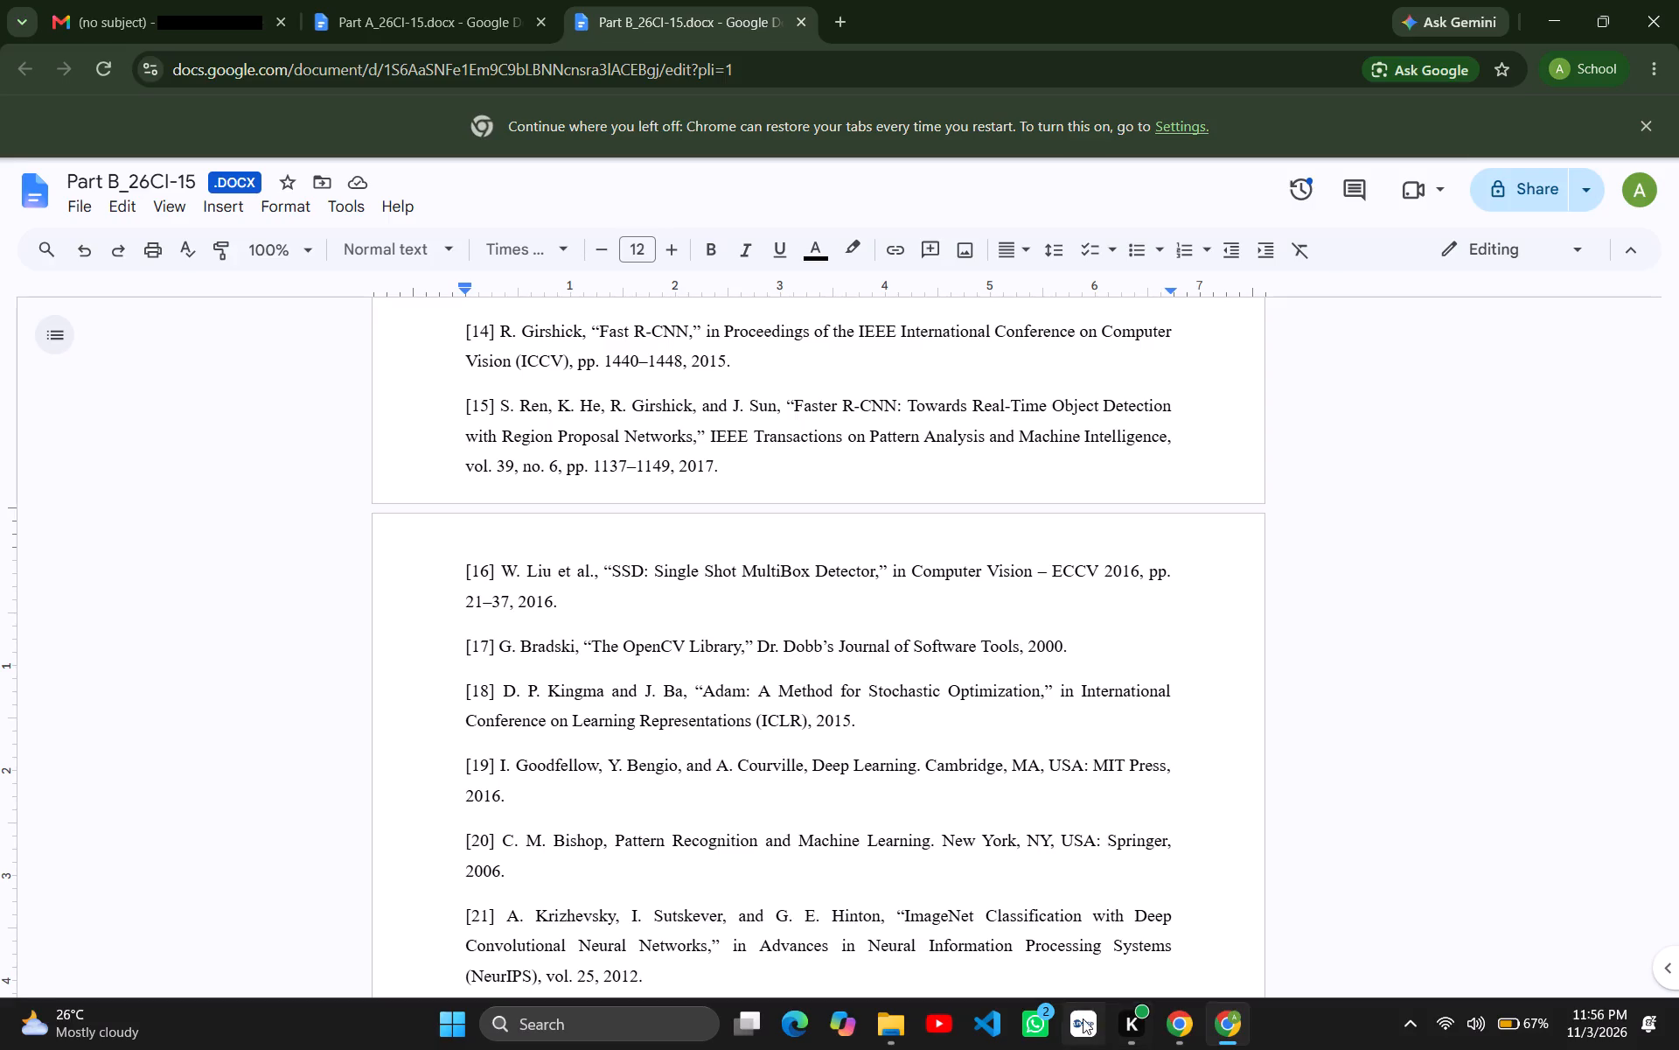
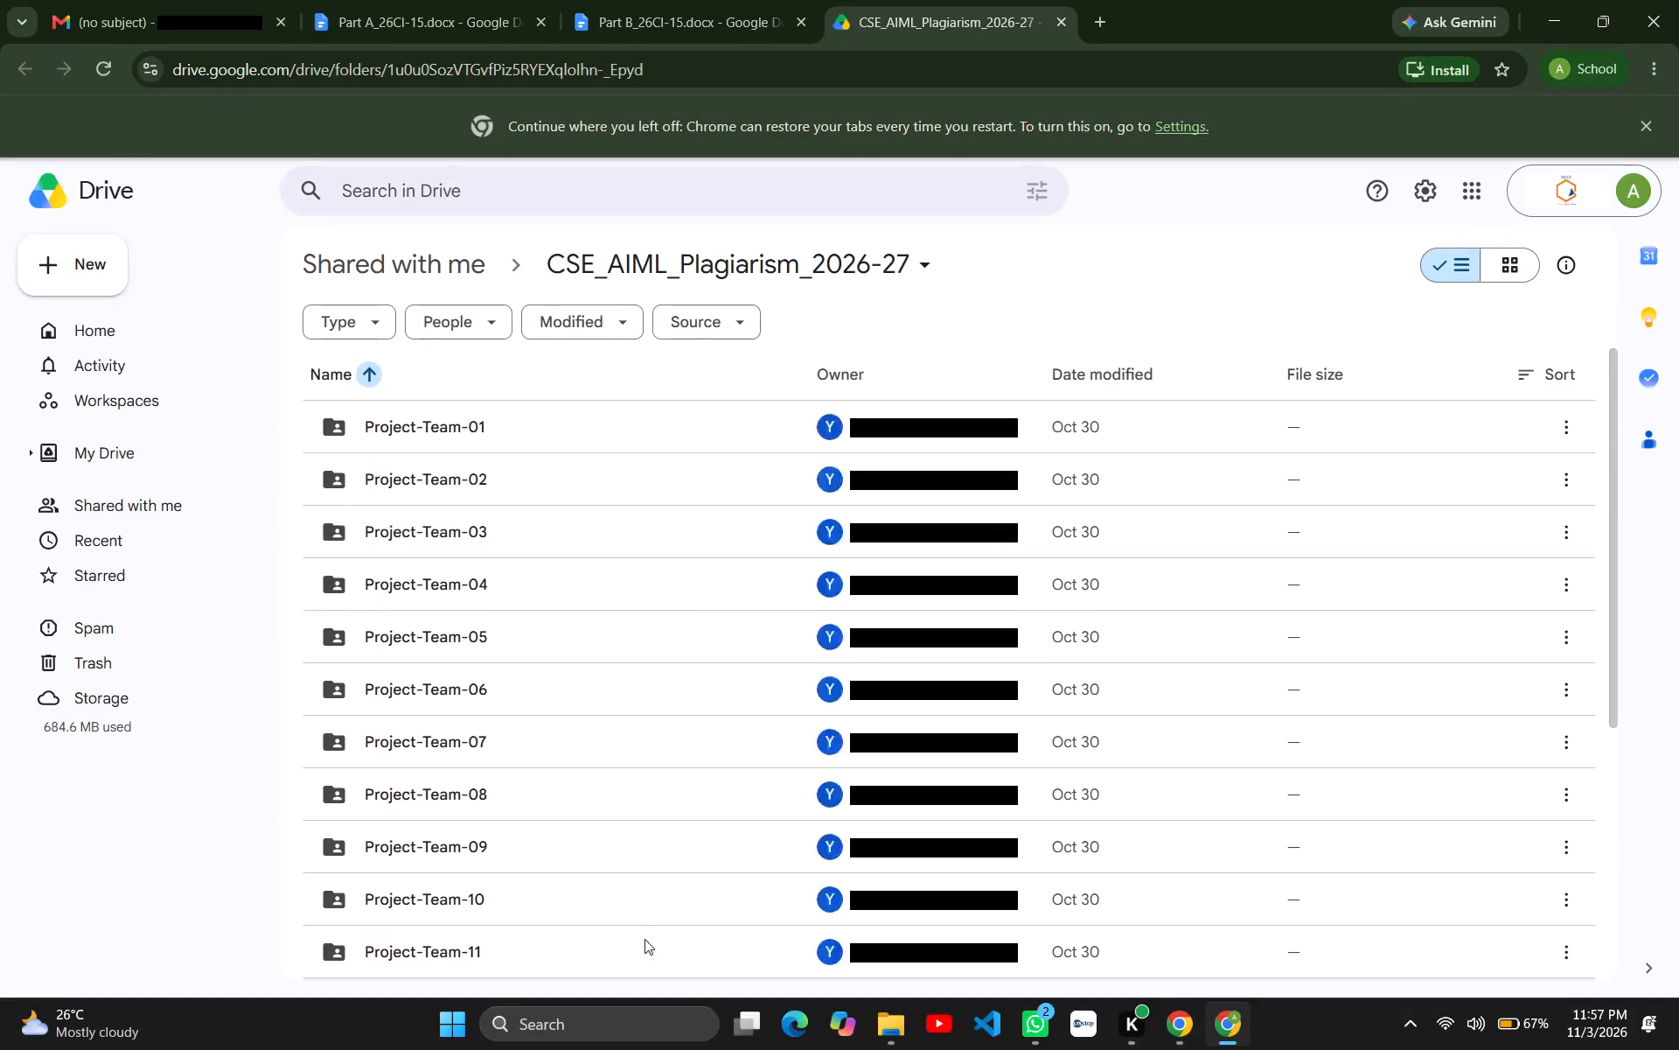
Open DB_AI_Report_Part_B_26CI-15.pdf from the Project-Team-15 folder inside the shared CSE_AIML_Plagiarism_2026-27 folder.
scroll(642, 944, down, 3)
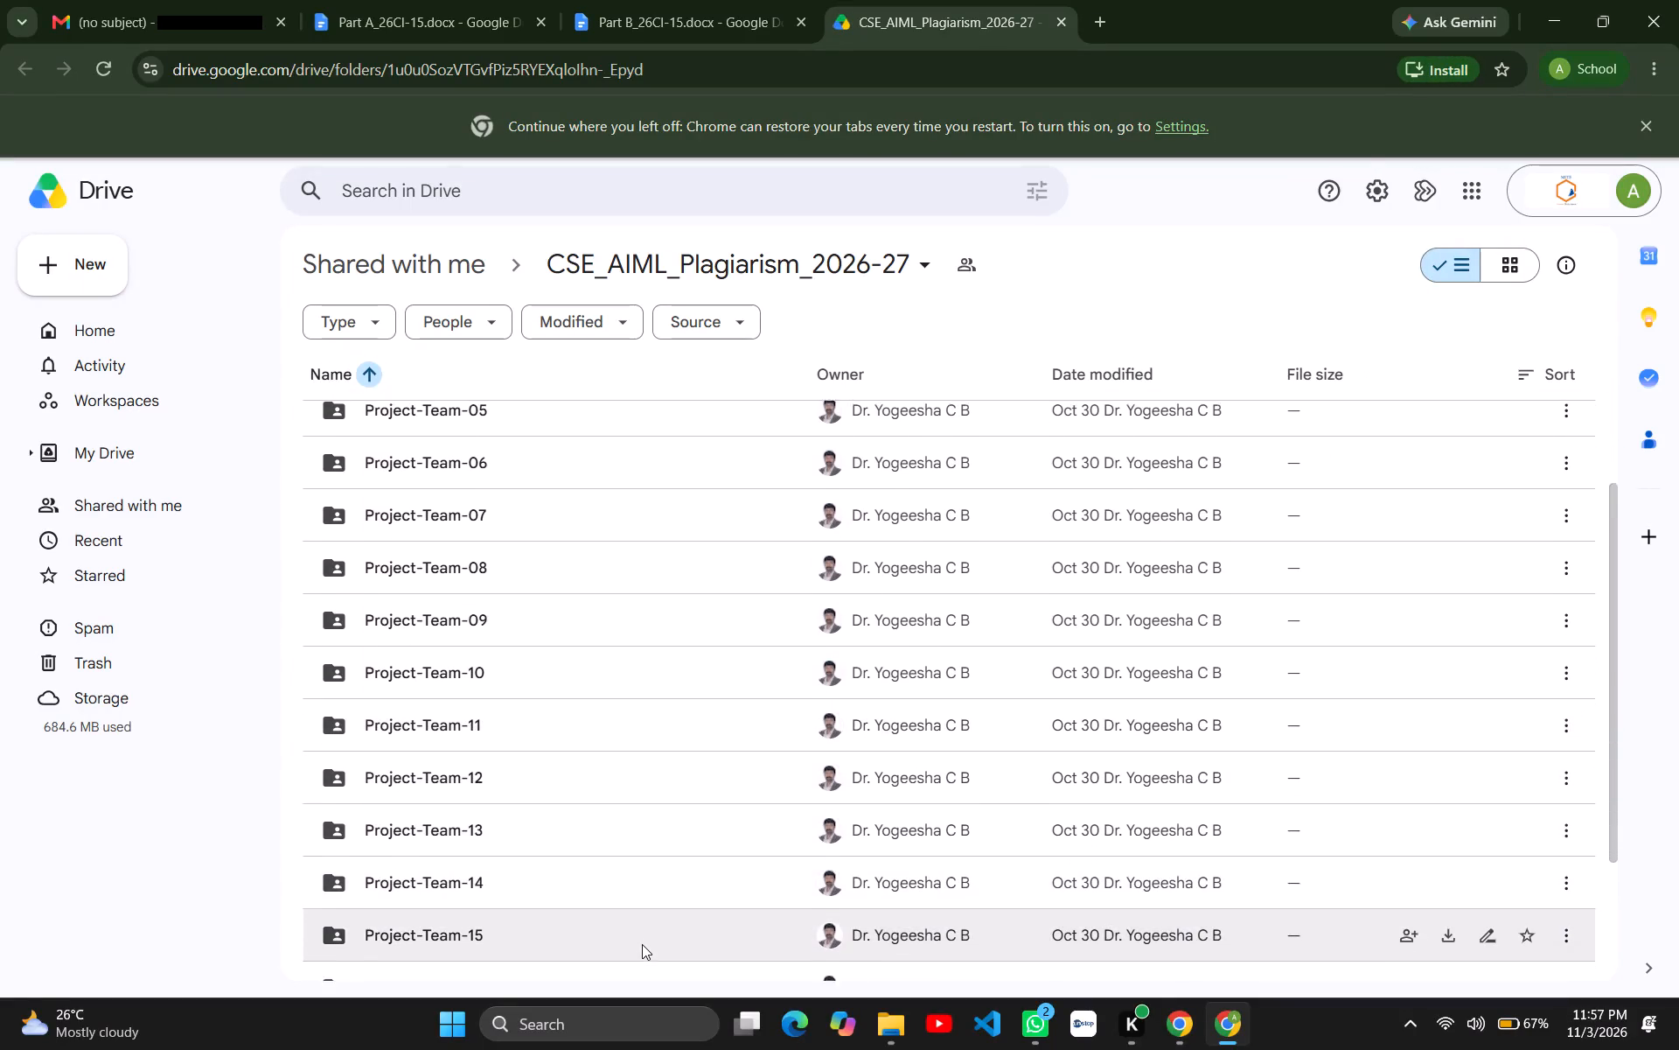
scroll(642, 944, down, 1)
double_click(643, 918)
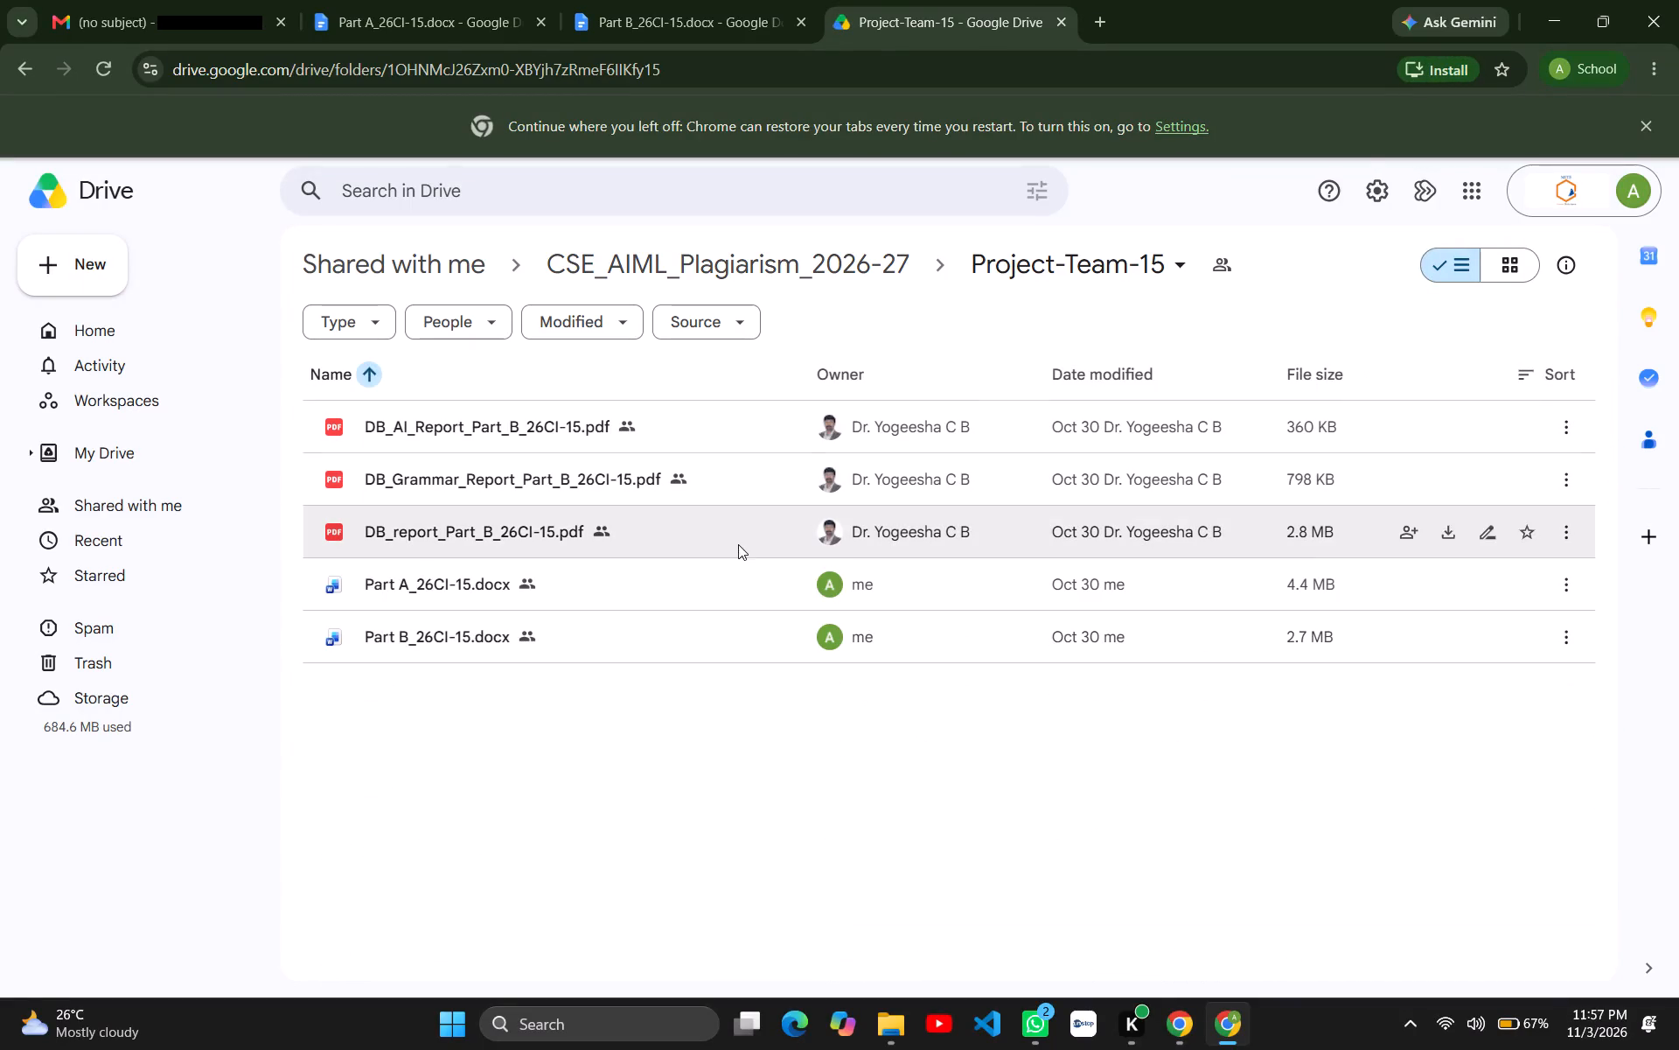
double_click(737, 441)
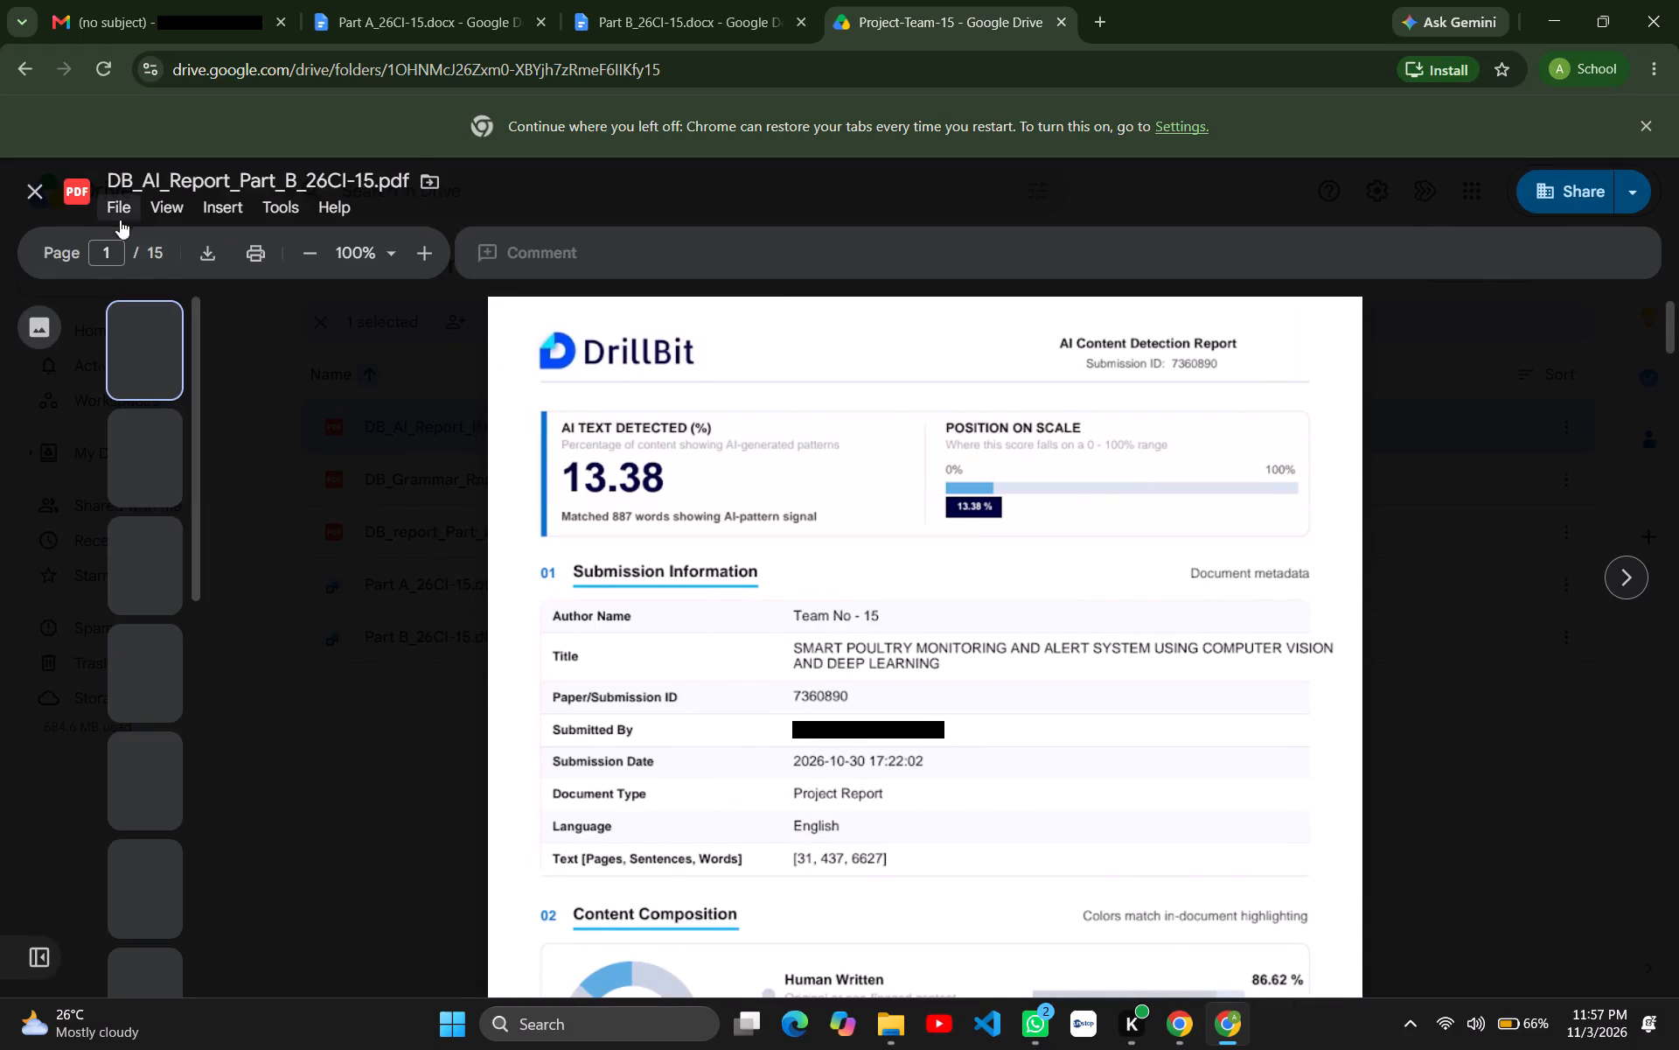
Close the AI report preview and select Part B_26CI-15.docx in the Project-Team-15 folder.
click(28, 185)
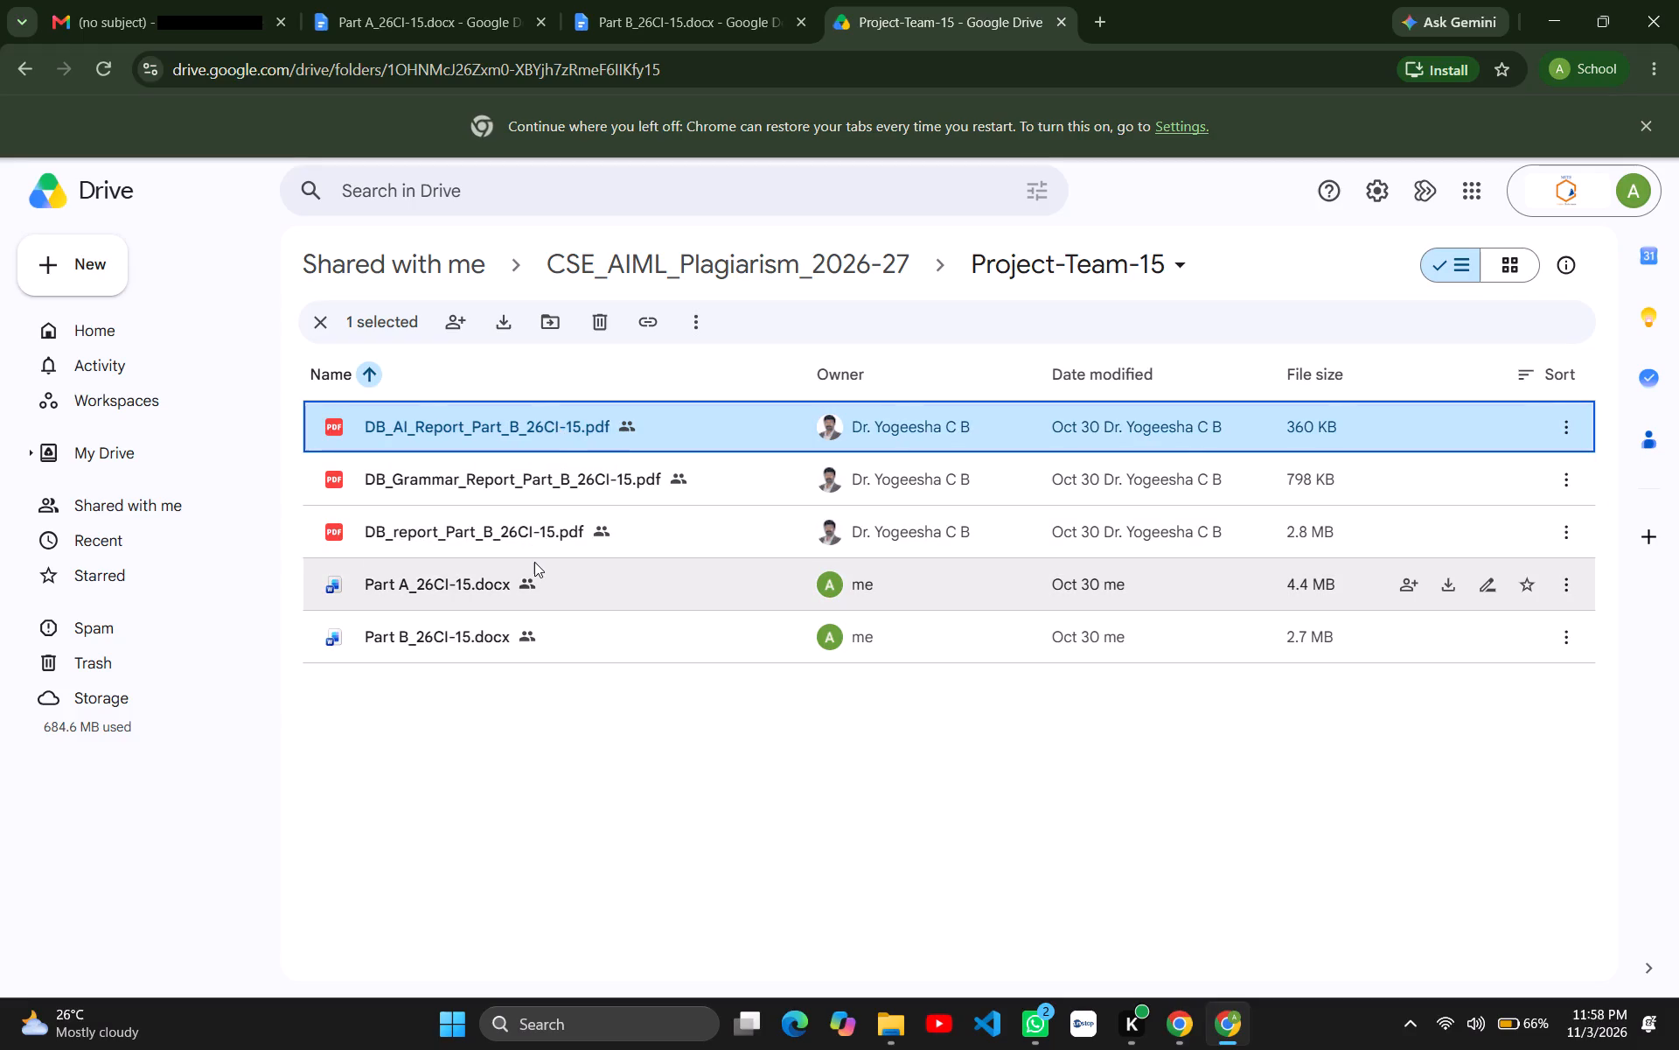
click(538, 647)
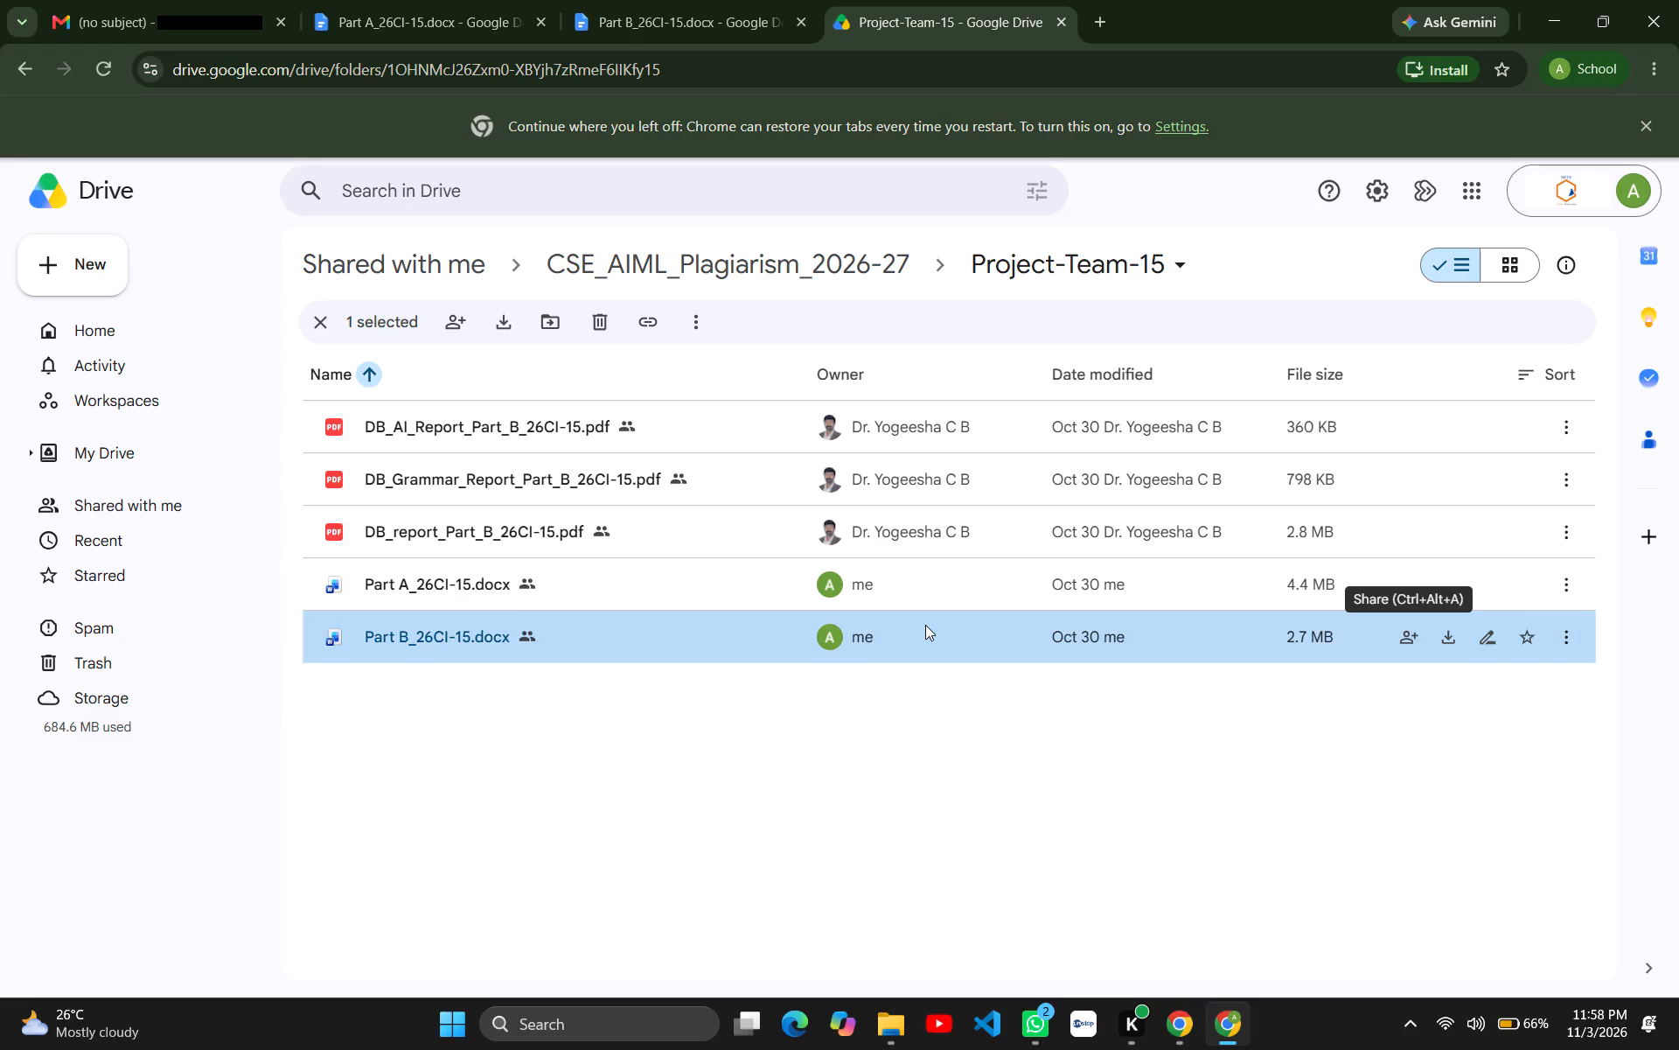
drag(925, 625, 942, 640)
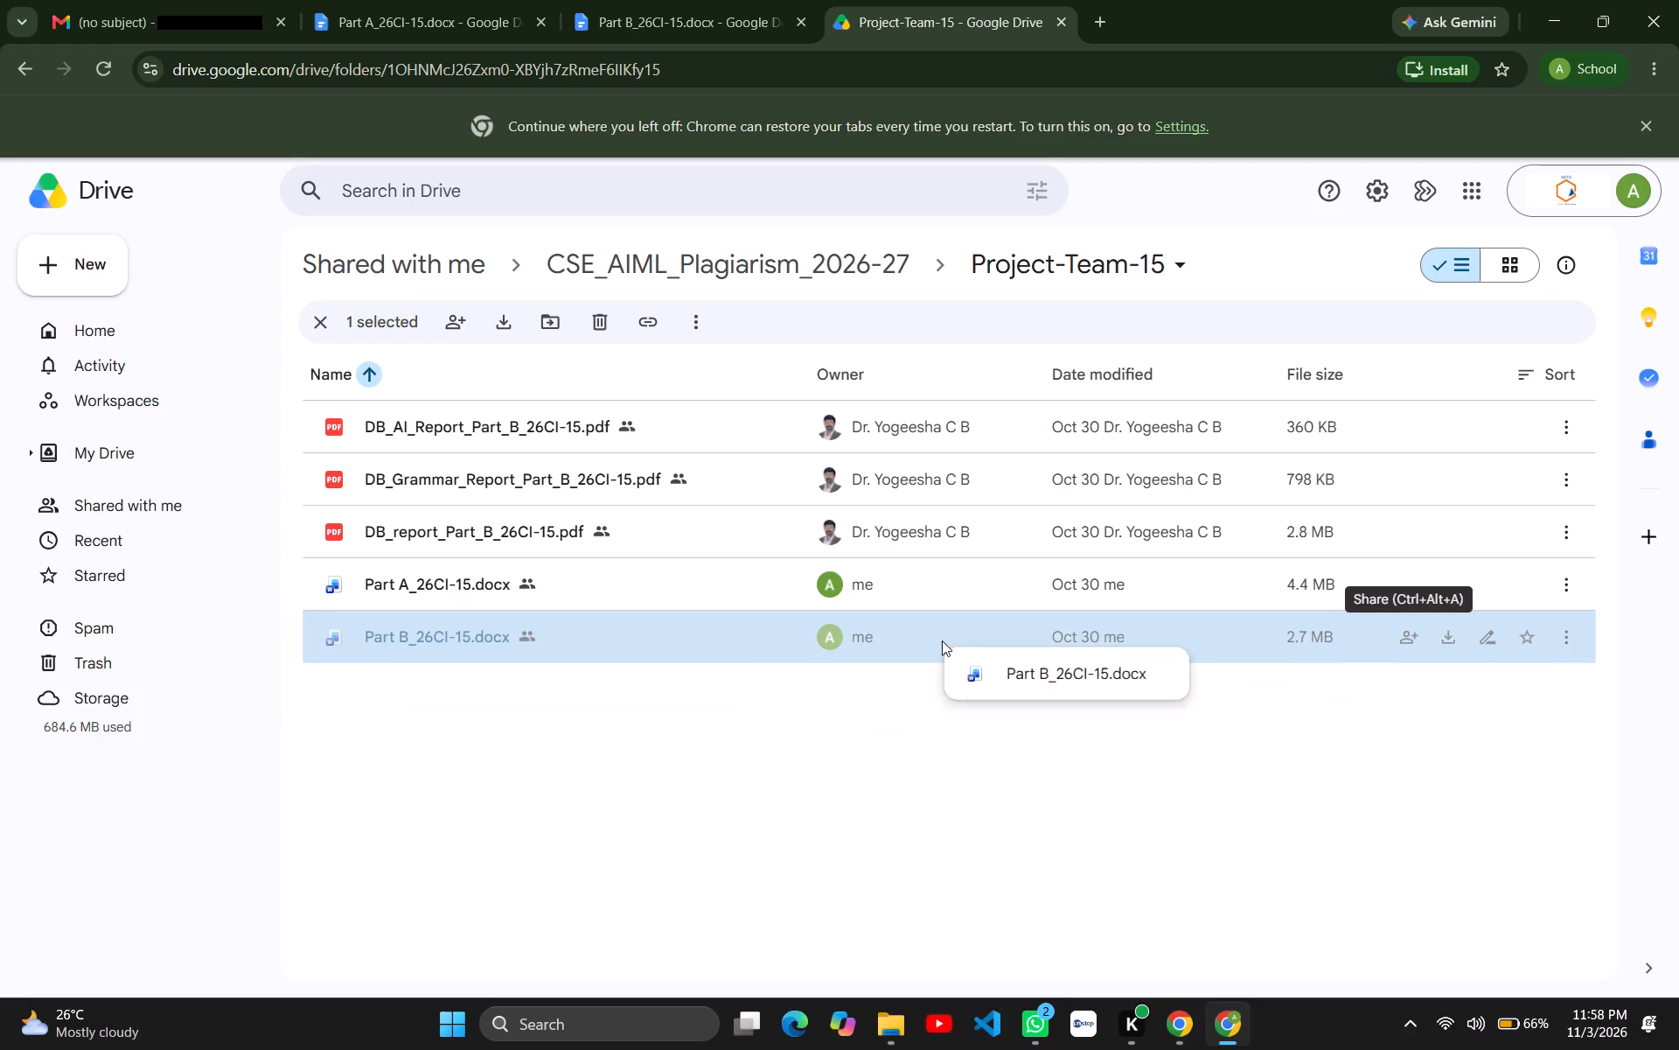
drag(942, 640, 940, 629)
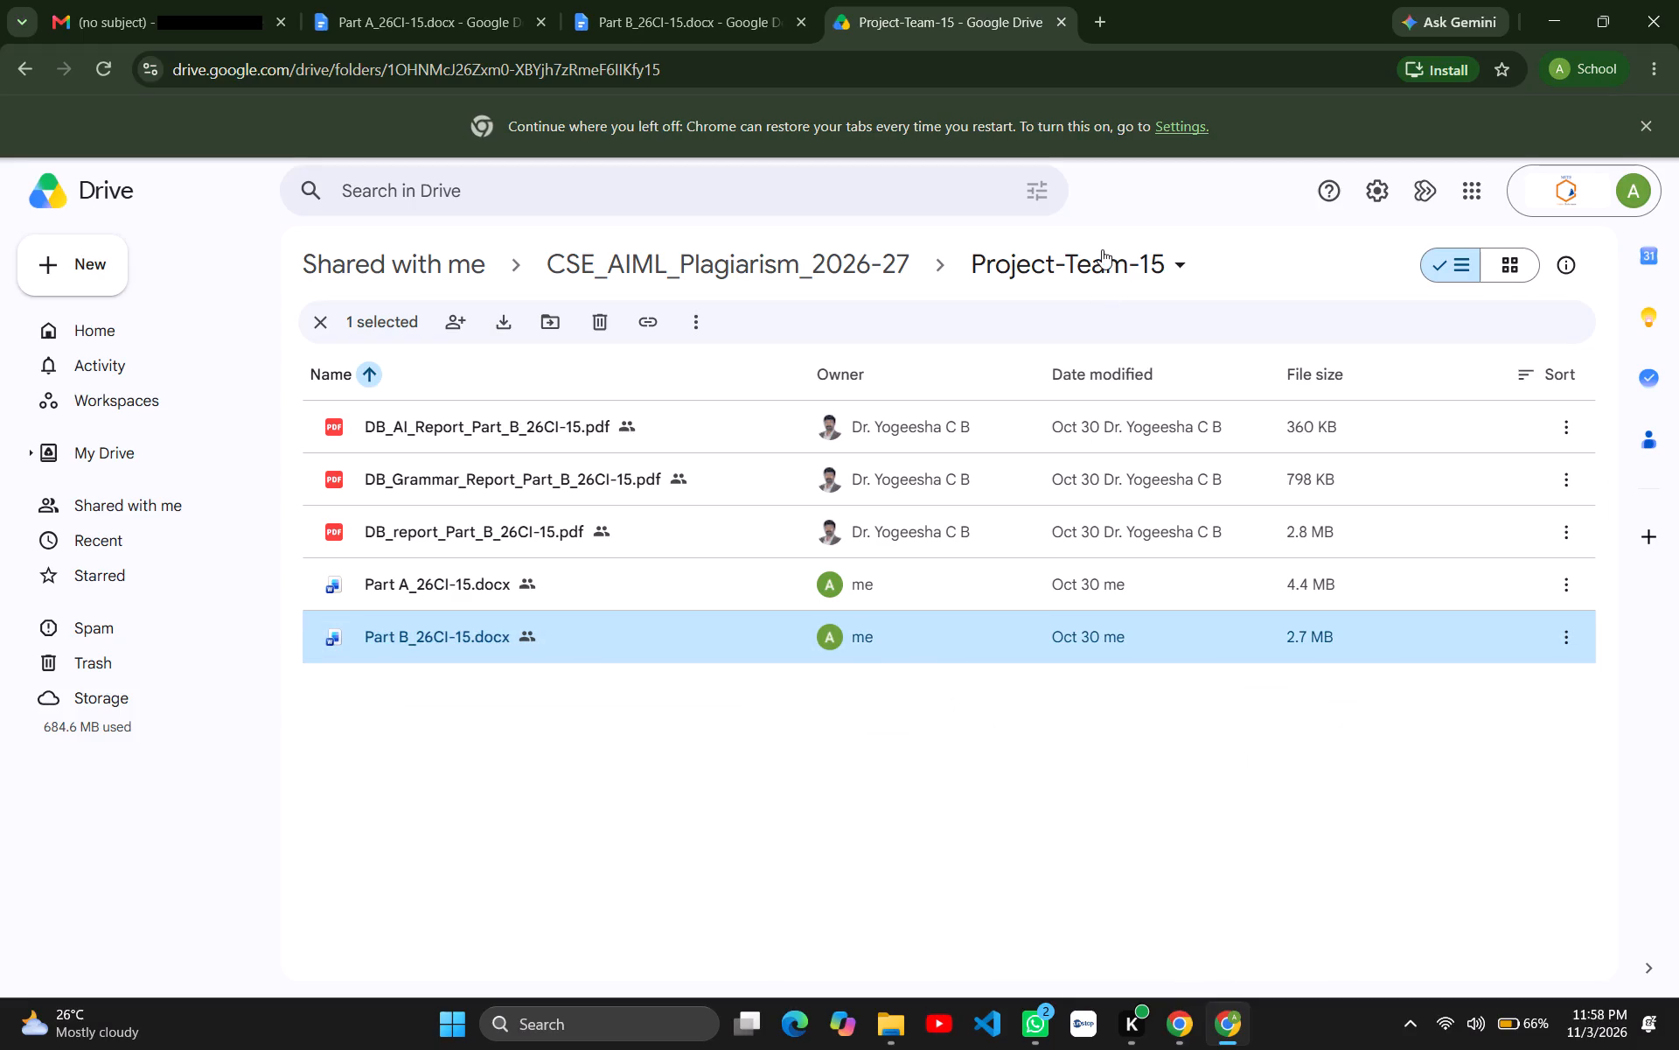
Search the web for a plagiarism checker in a new tab and open the Duplichecker site.
click(1103, 14)
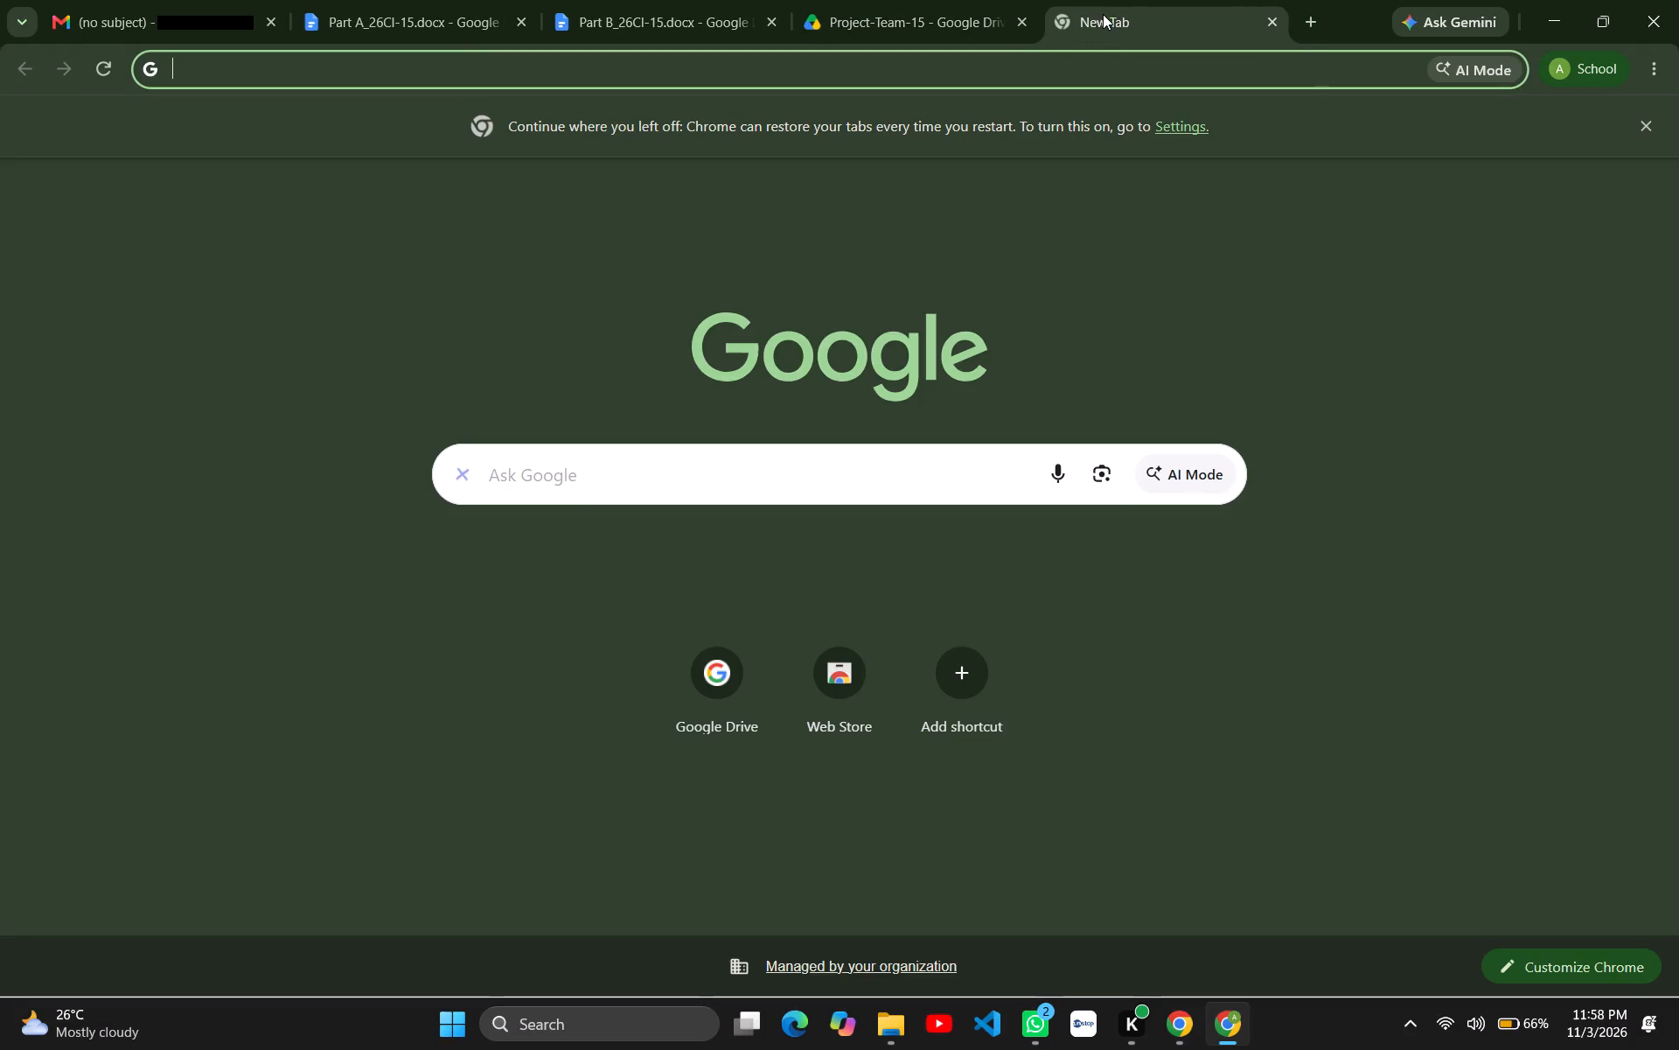
click(595, 454)
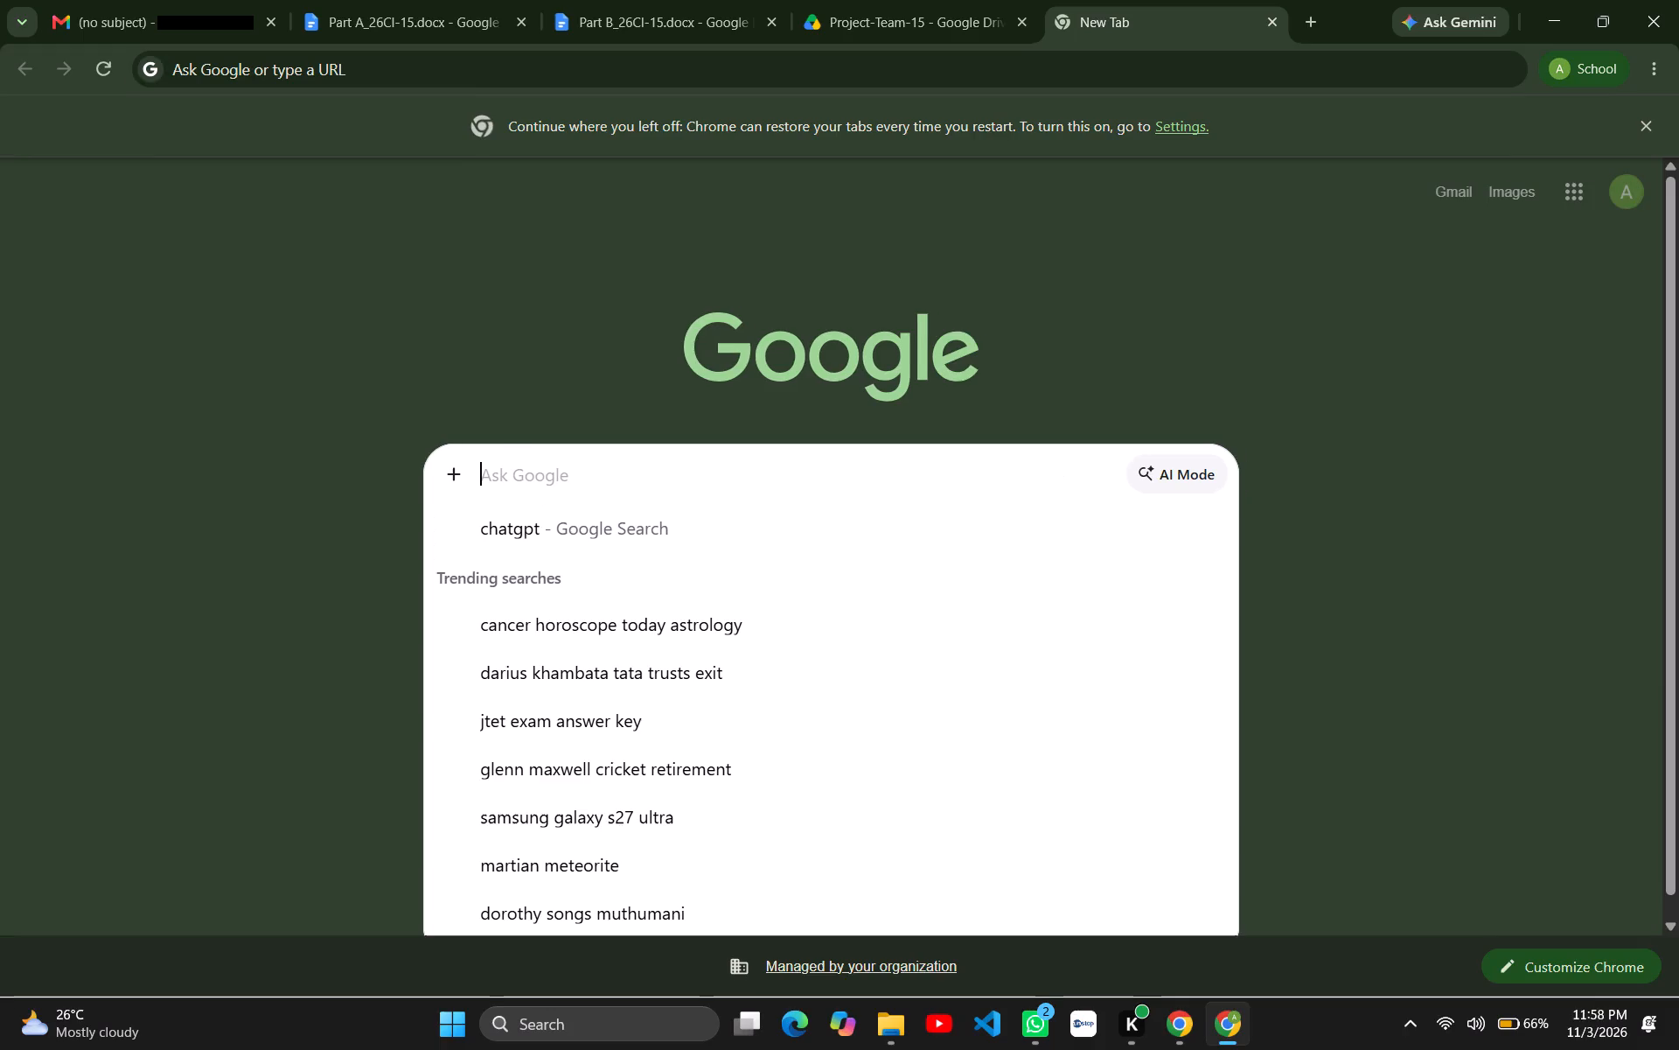
key(p)
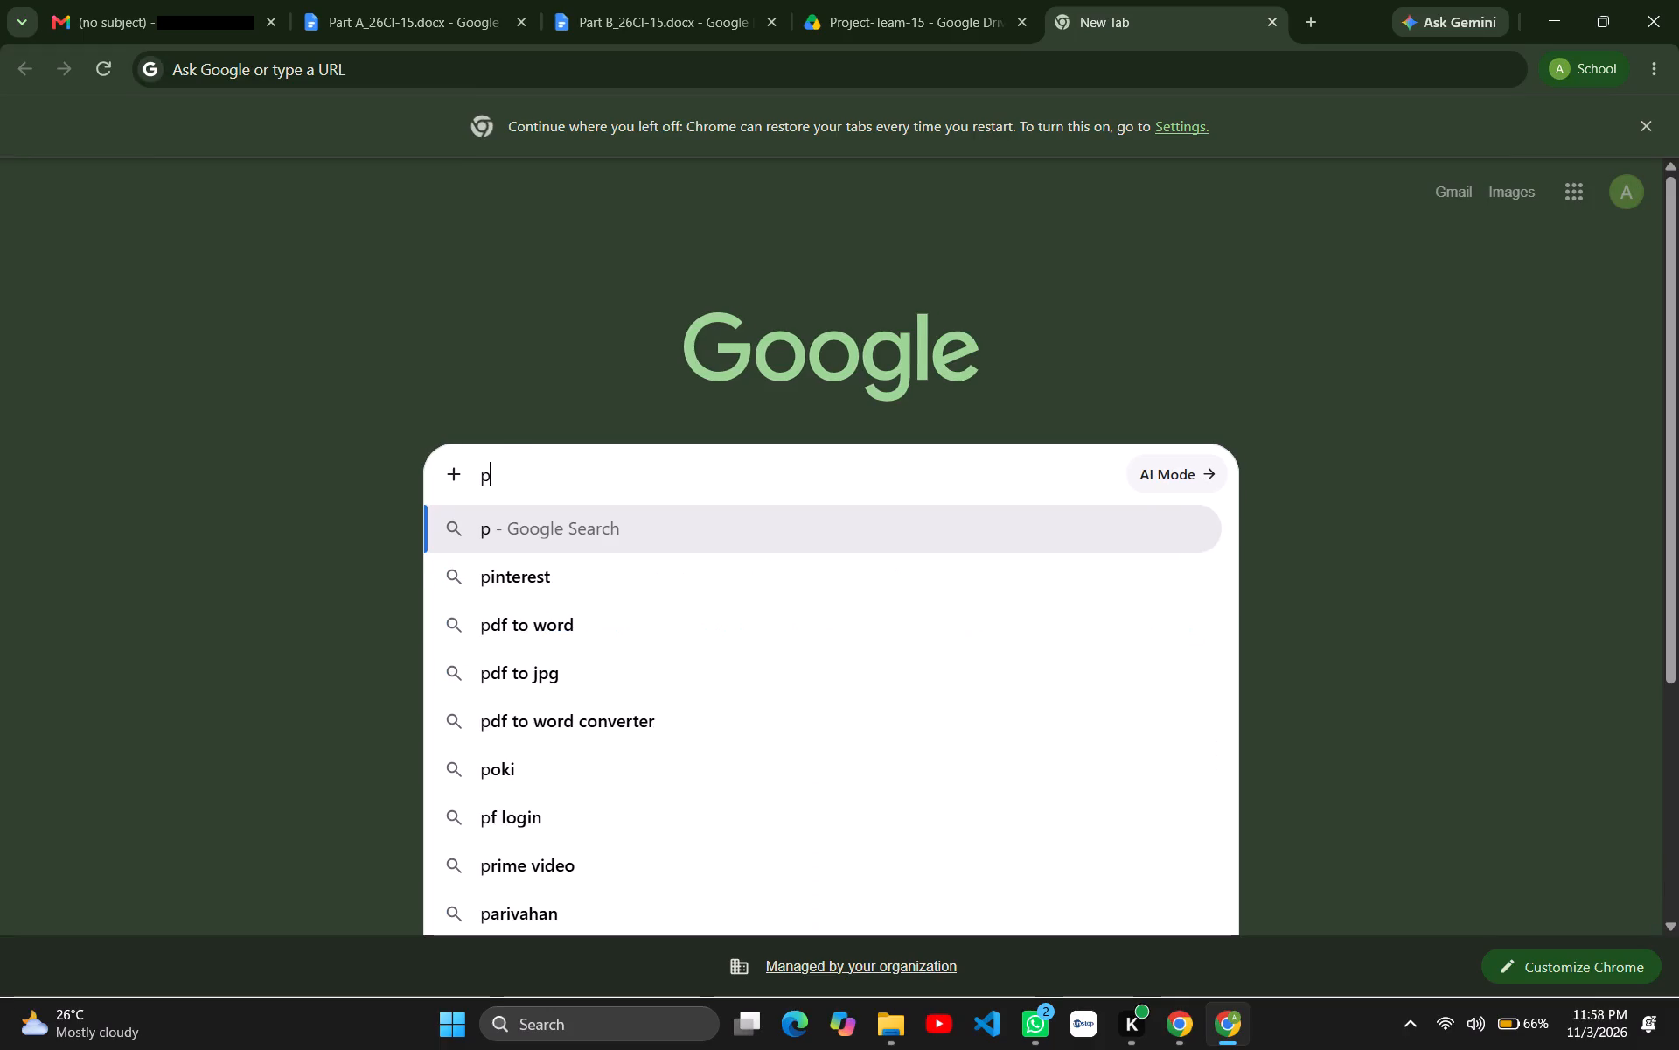
text(la)
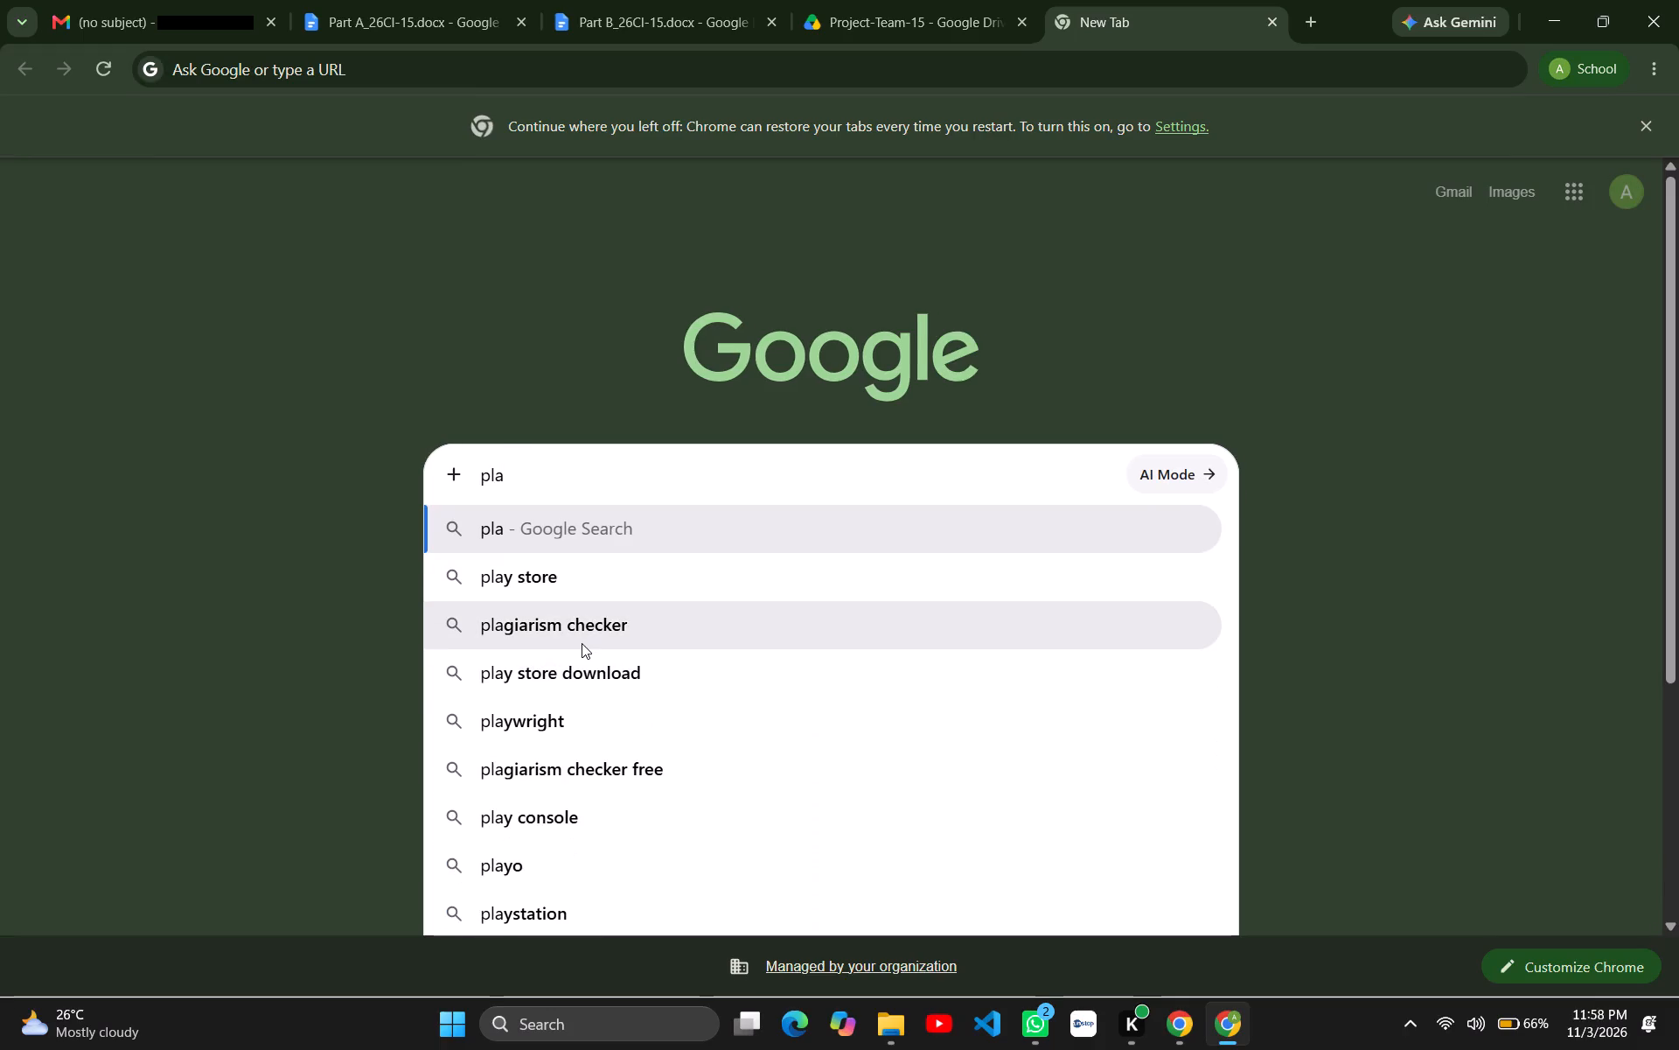
click(582, 641)
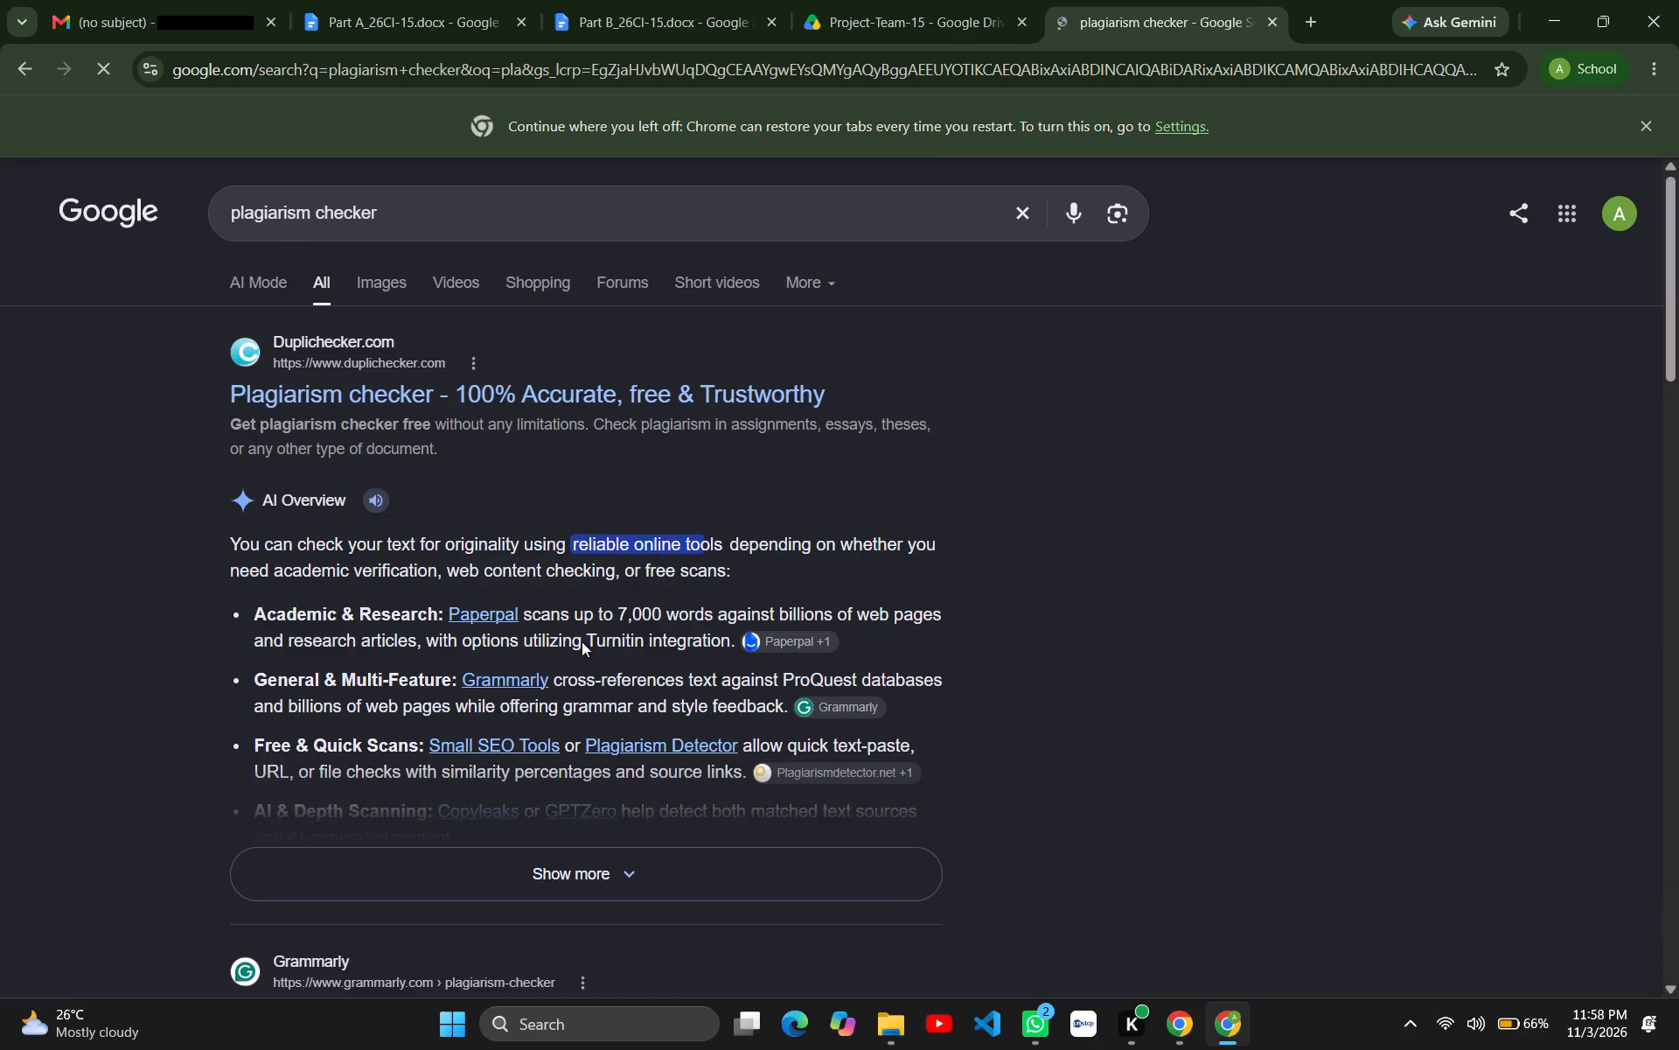
click(569, 396)
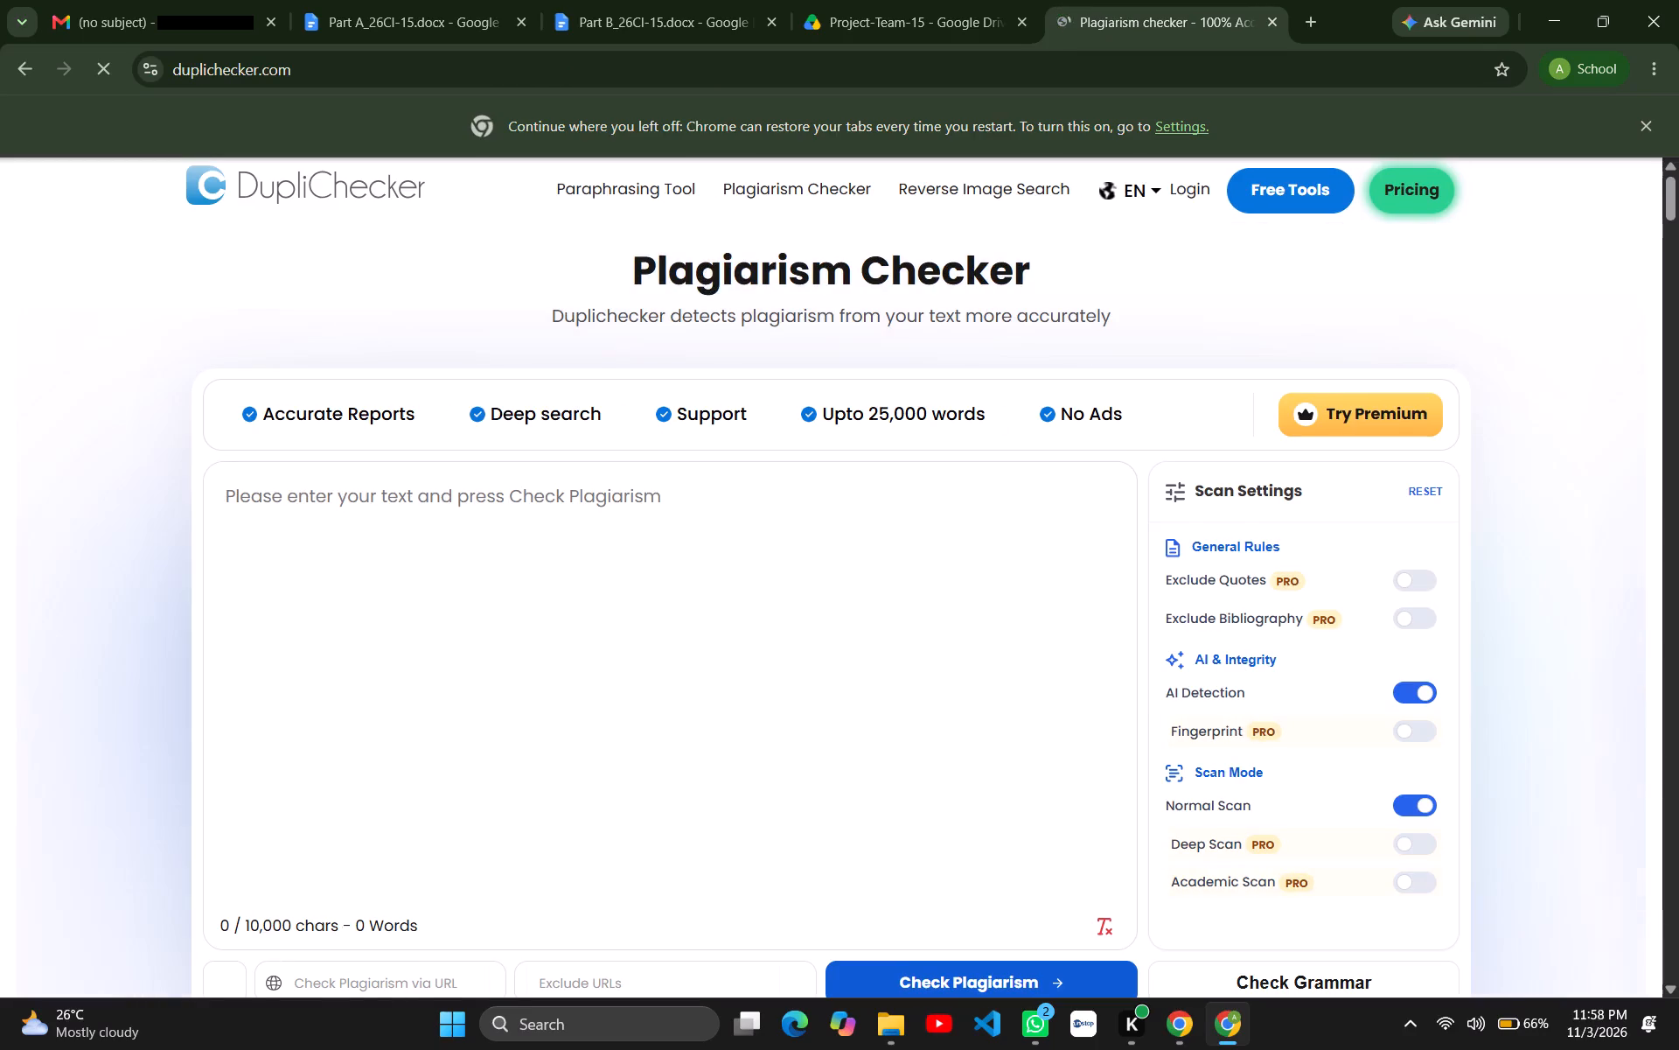
click(668, 528)
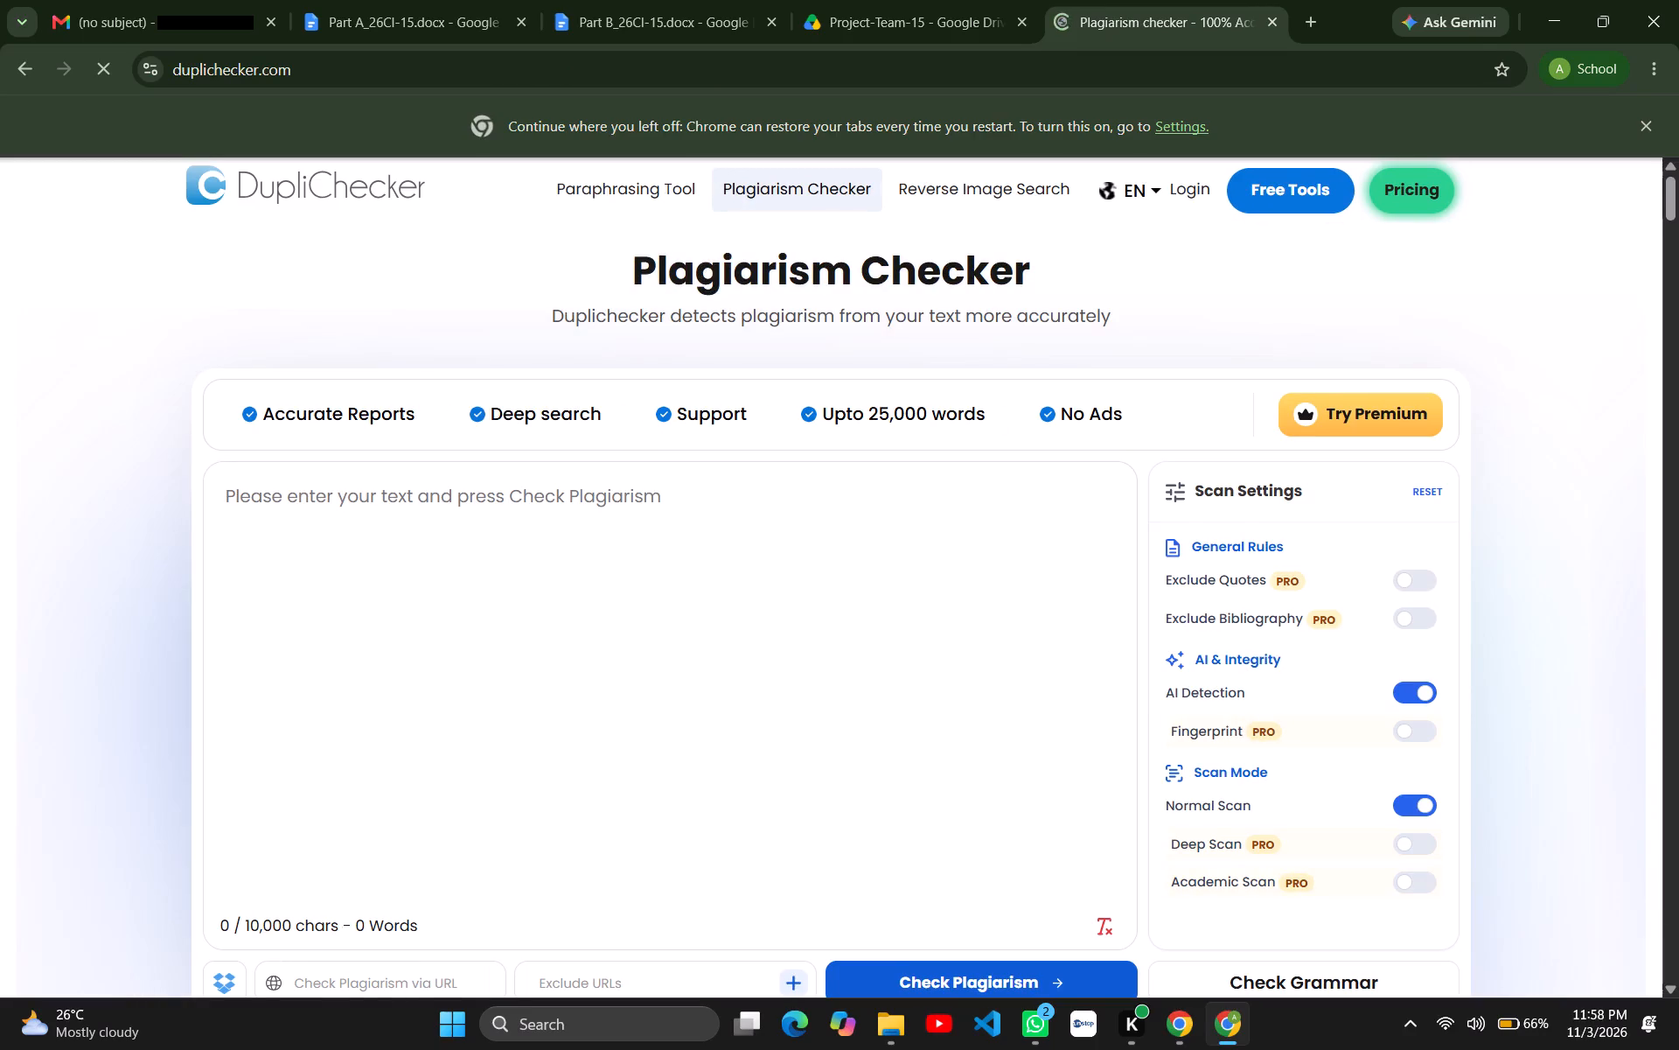
scroll(681, 636, down, 2)
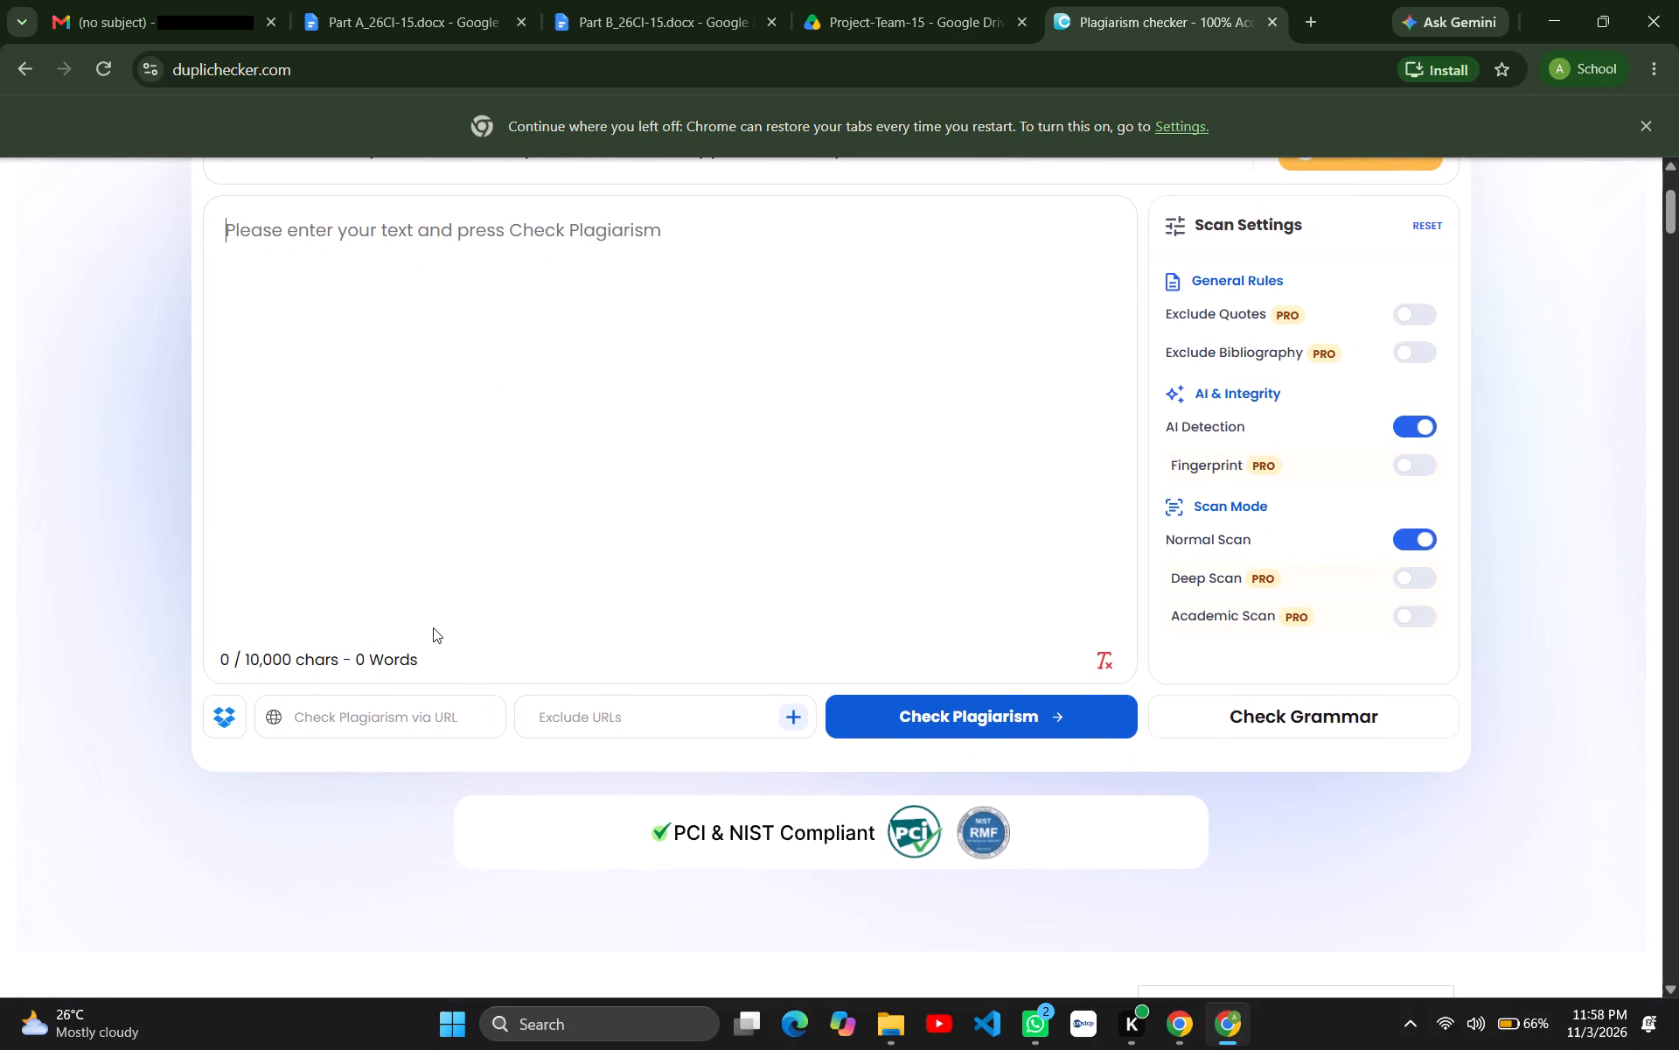
scroll(433, 627, up, 1)
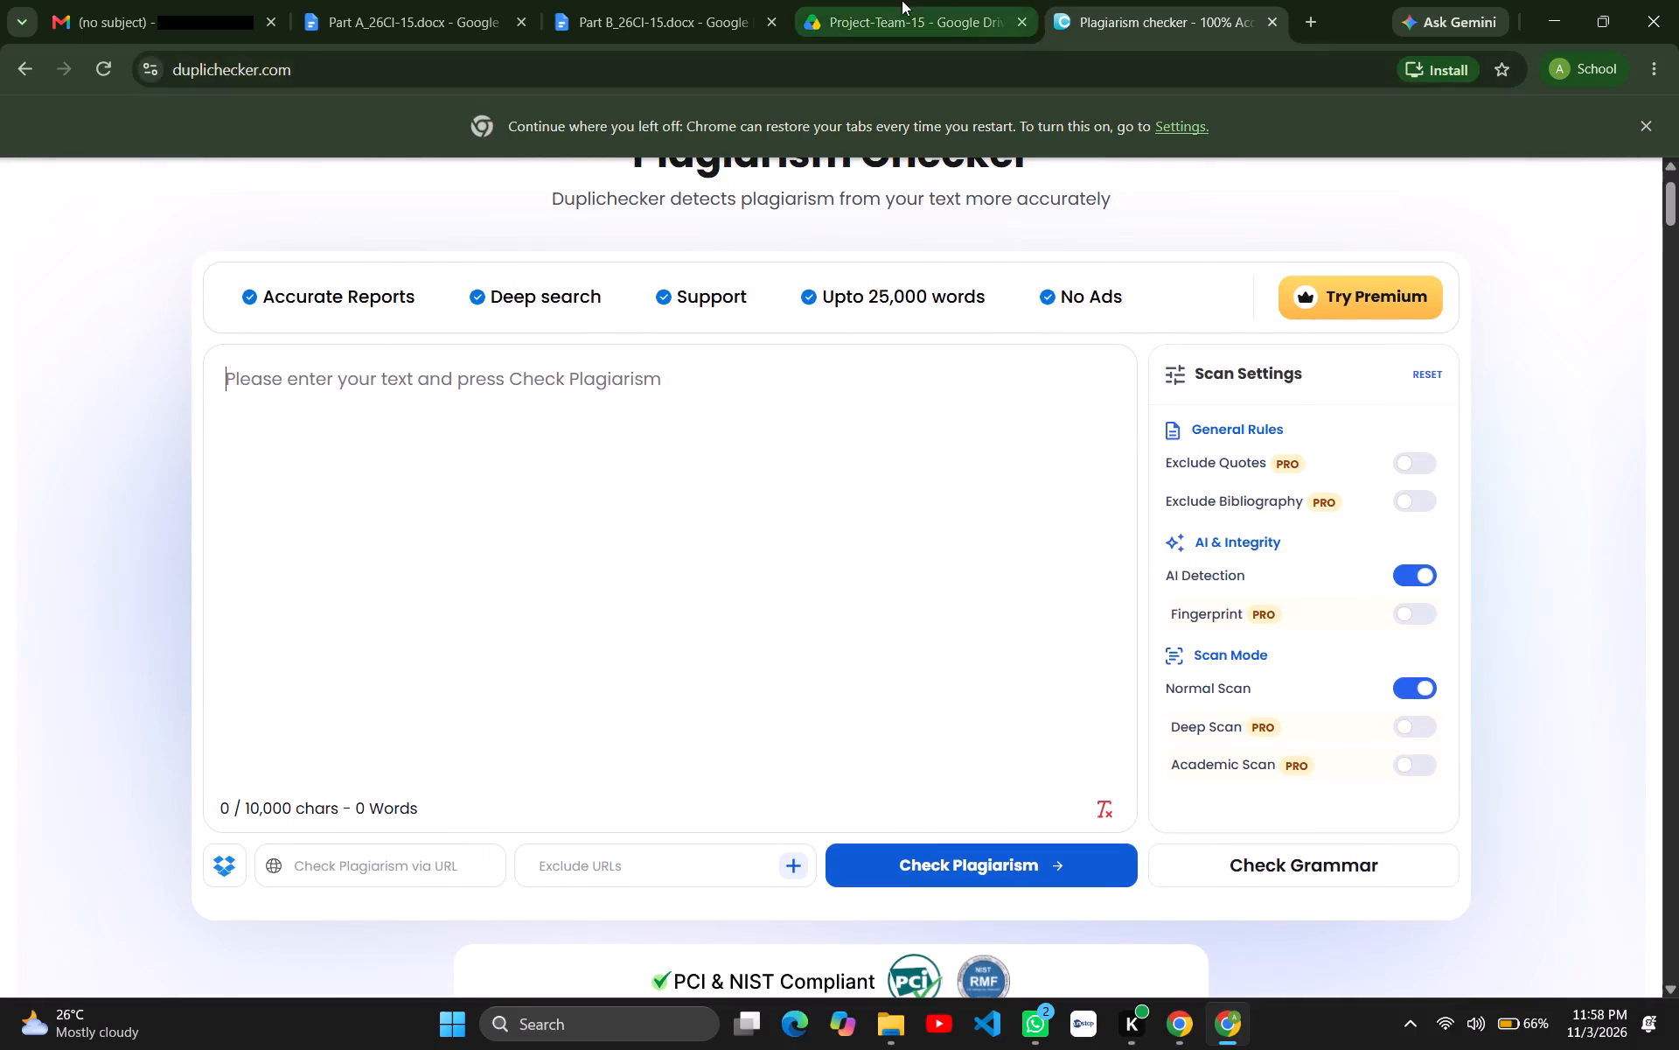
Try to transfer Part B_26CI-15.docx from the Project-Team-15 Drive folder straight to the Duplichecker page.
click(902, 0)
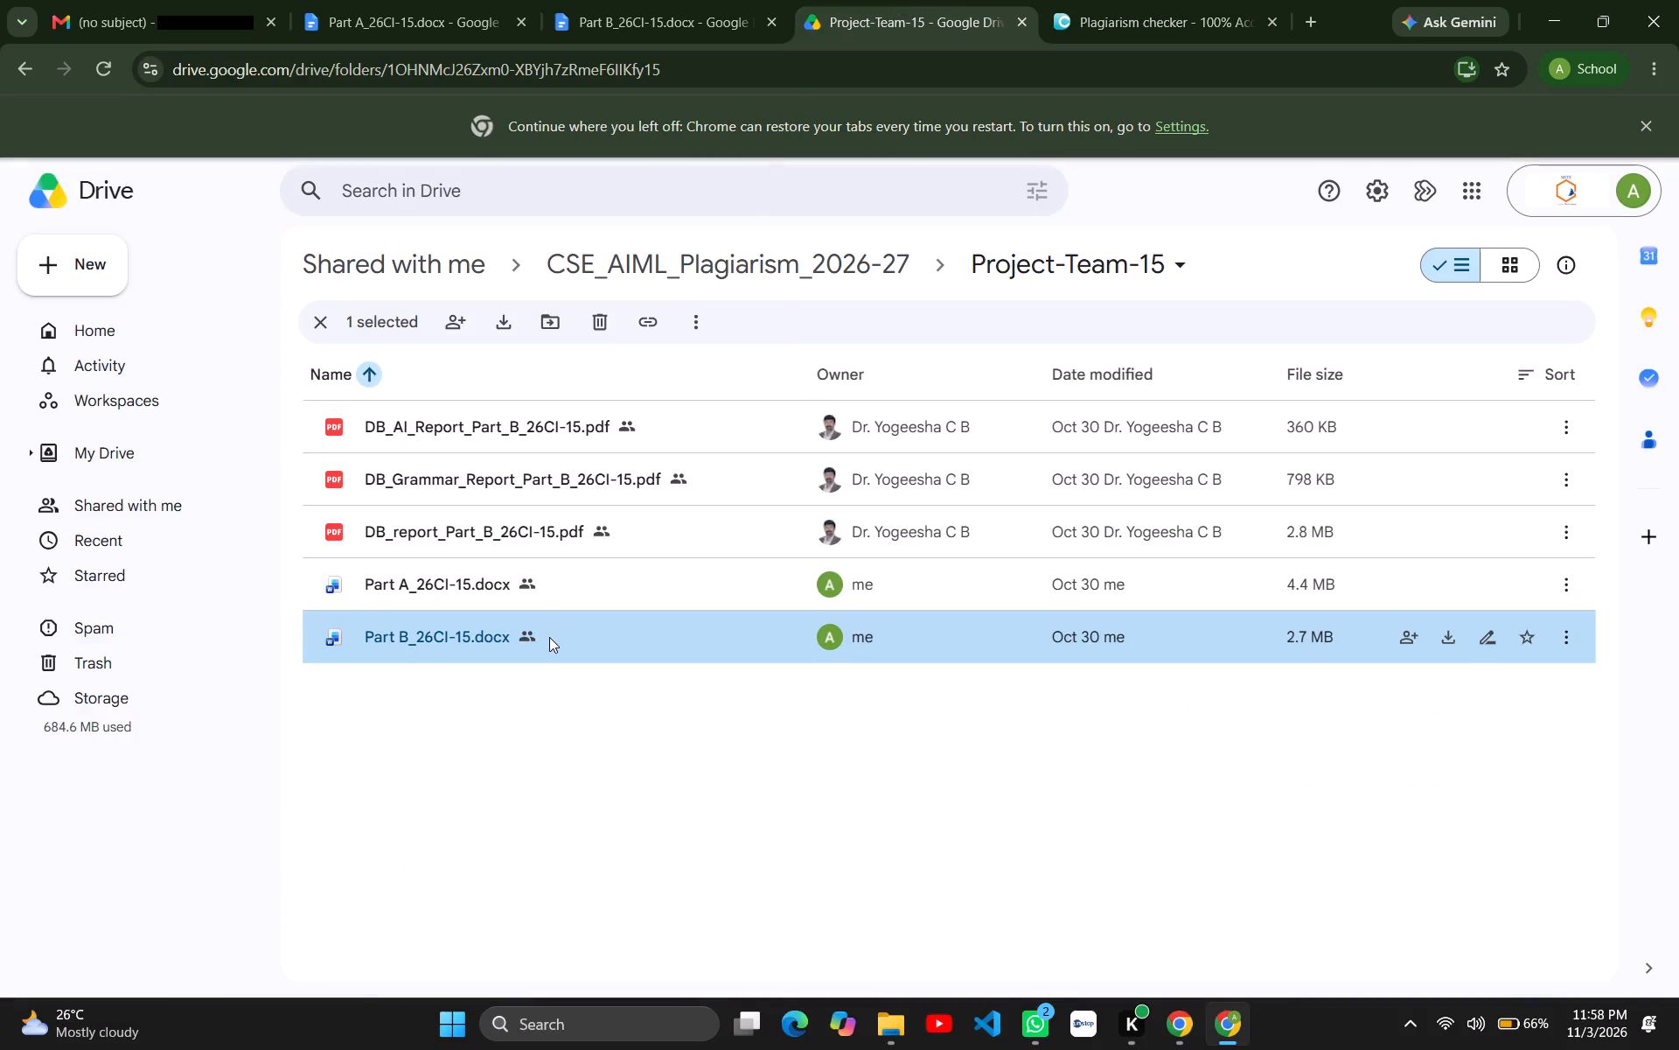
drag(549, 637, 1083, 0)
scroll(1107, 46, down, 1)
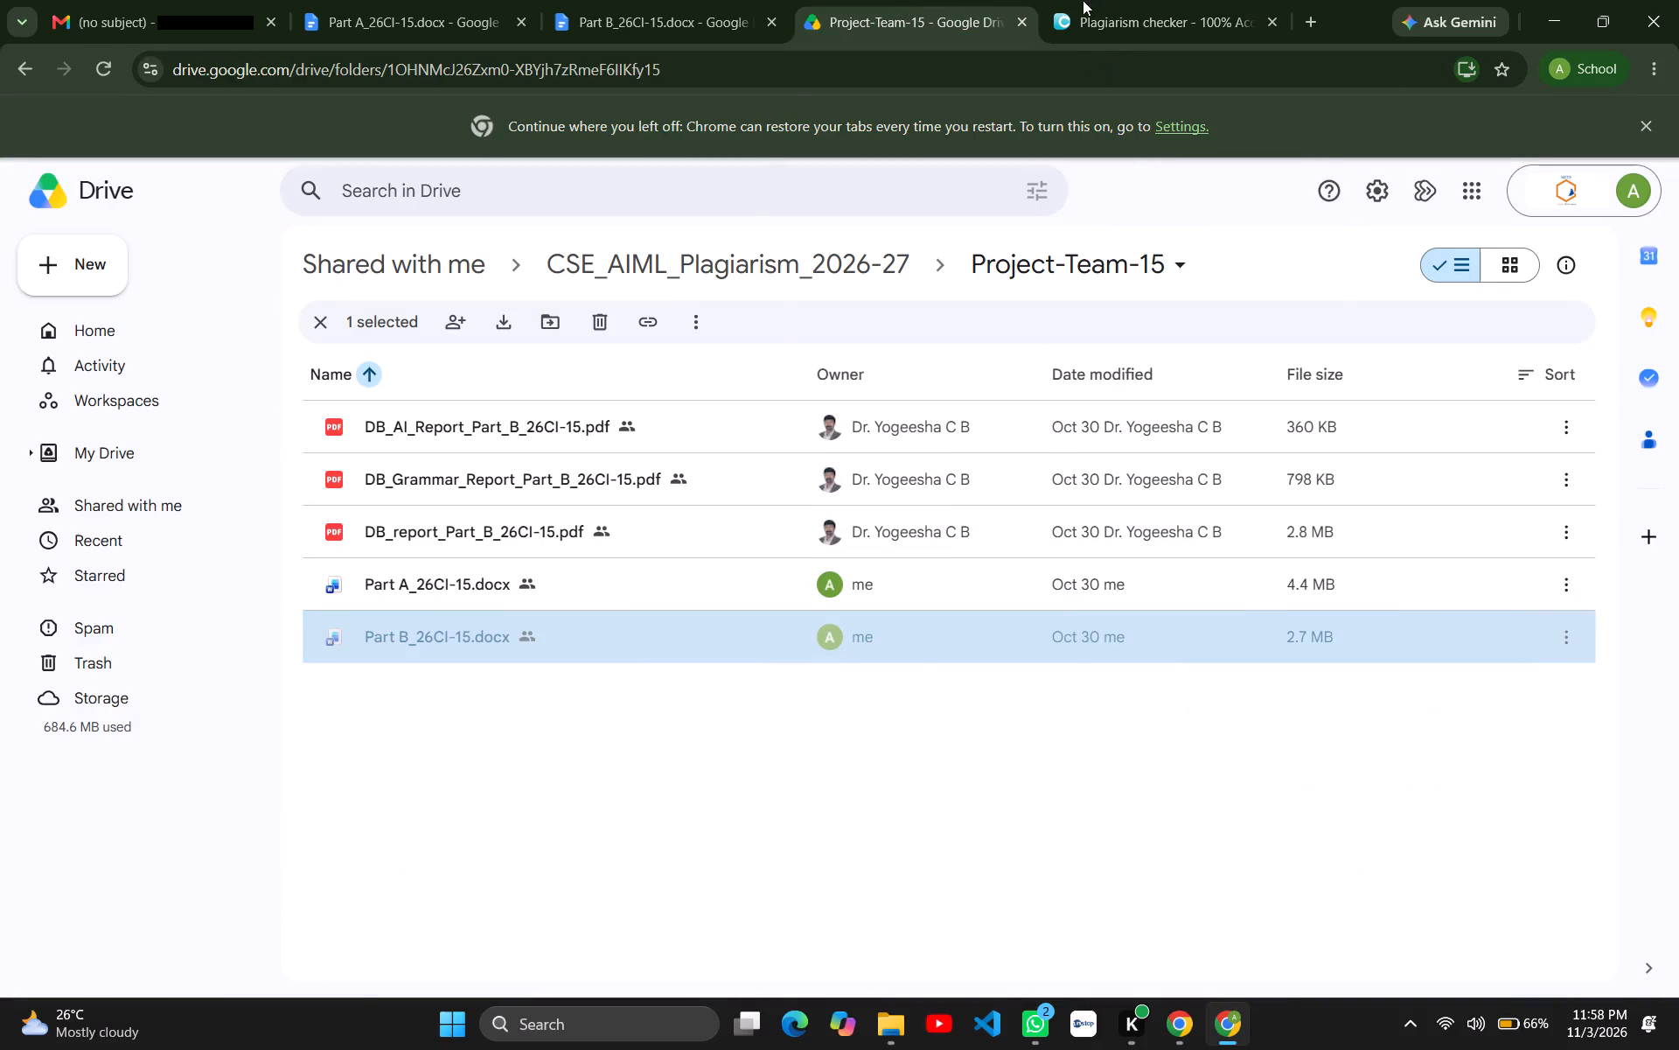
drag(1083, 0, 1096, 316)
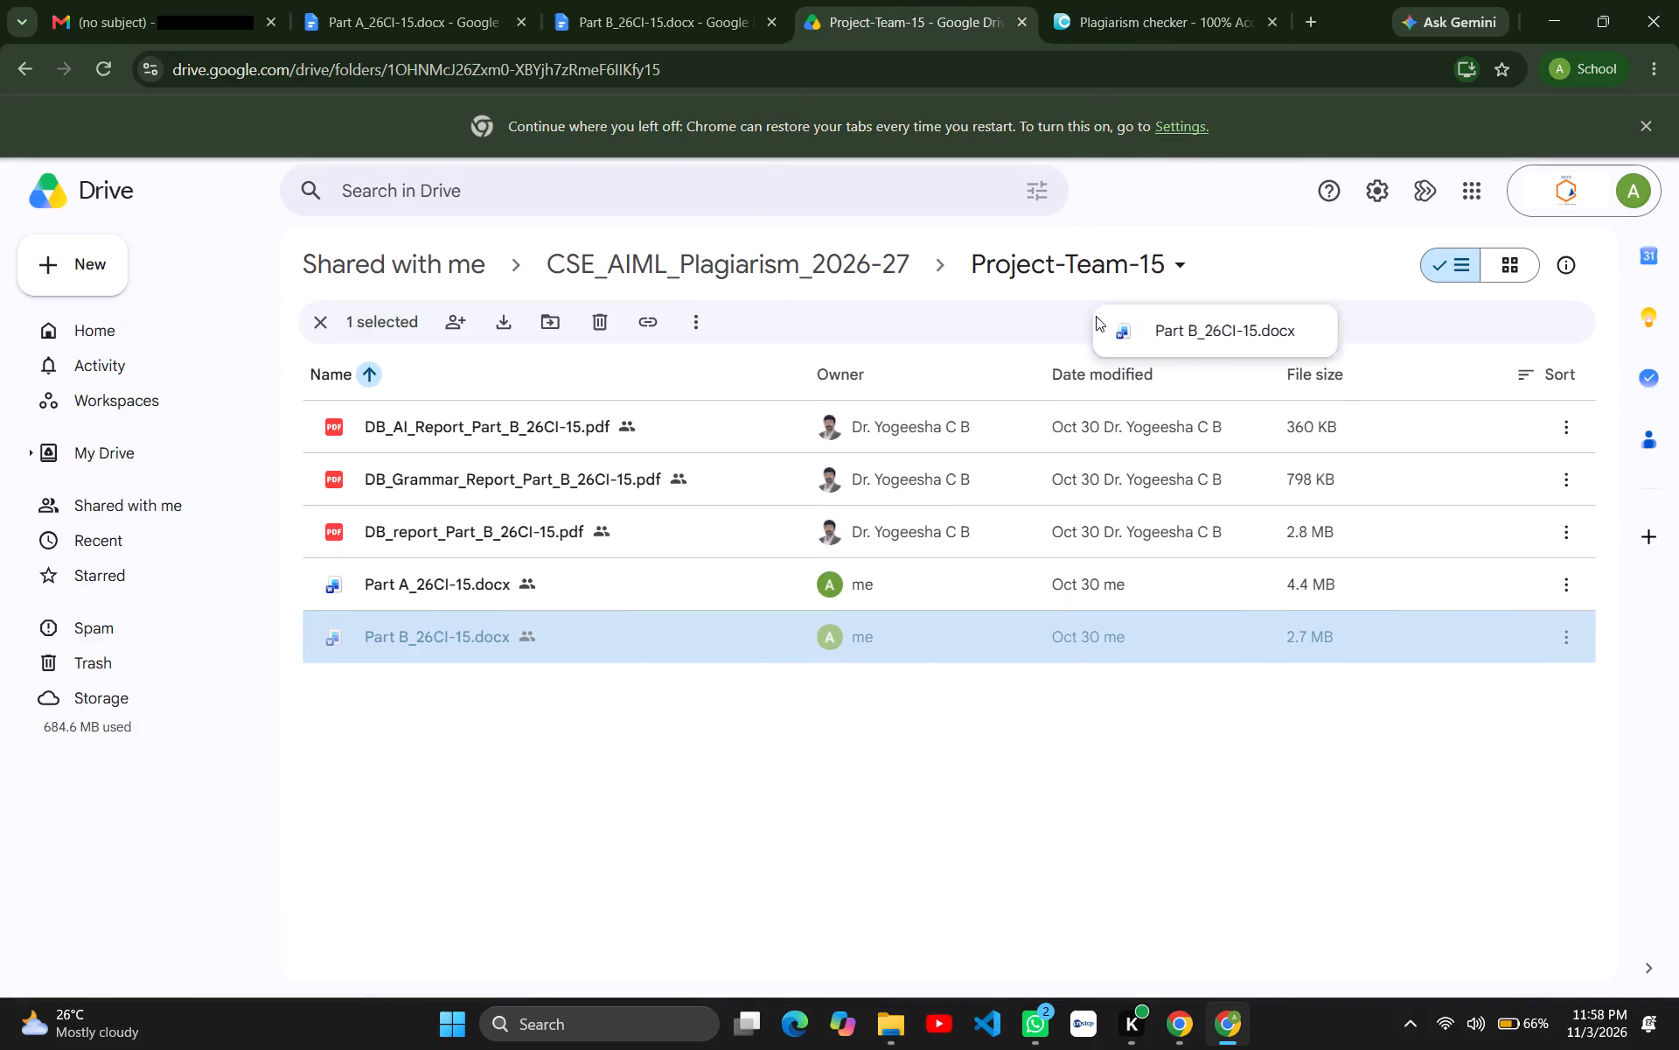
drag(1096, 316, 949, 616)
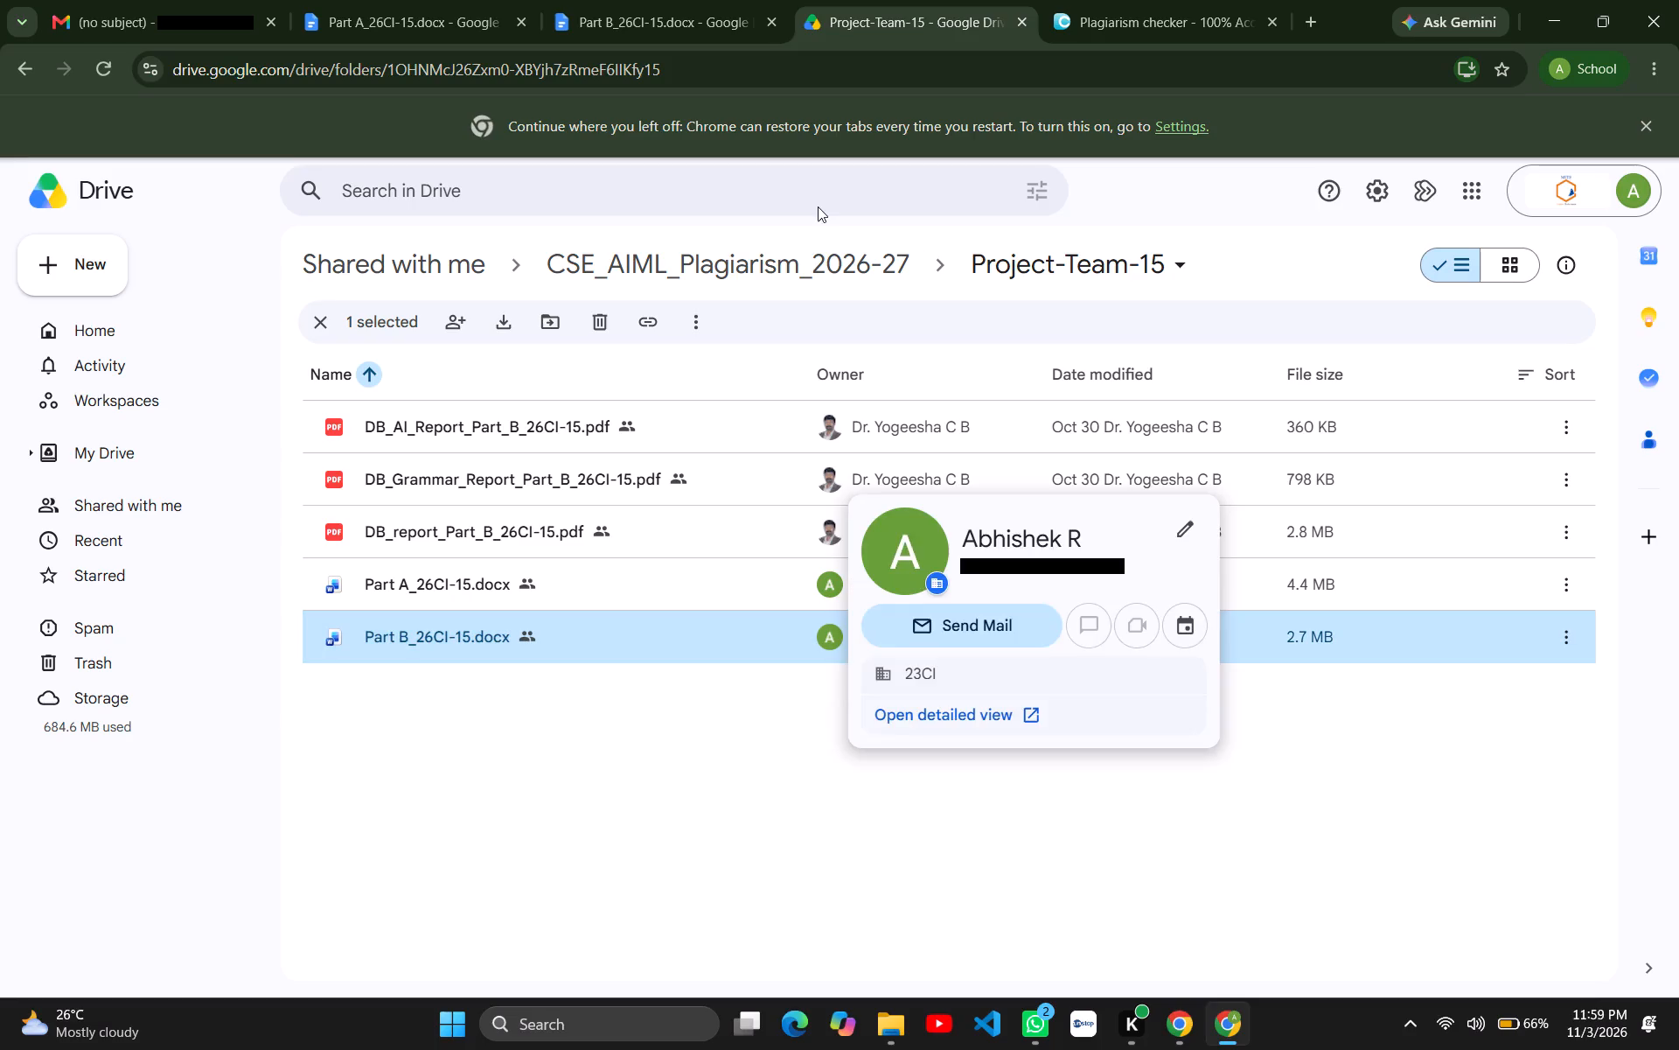
Dismiss the Grammarly advertisement on Duplichecker and upload Part B_26CI-15 (1).docx from the Downloads folder.
click(680, 0)
click(1099, 0)
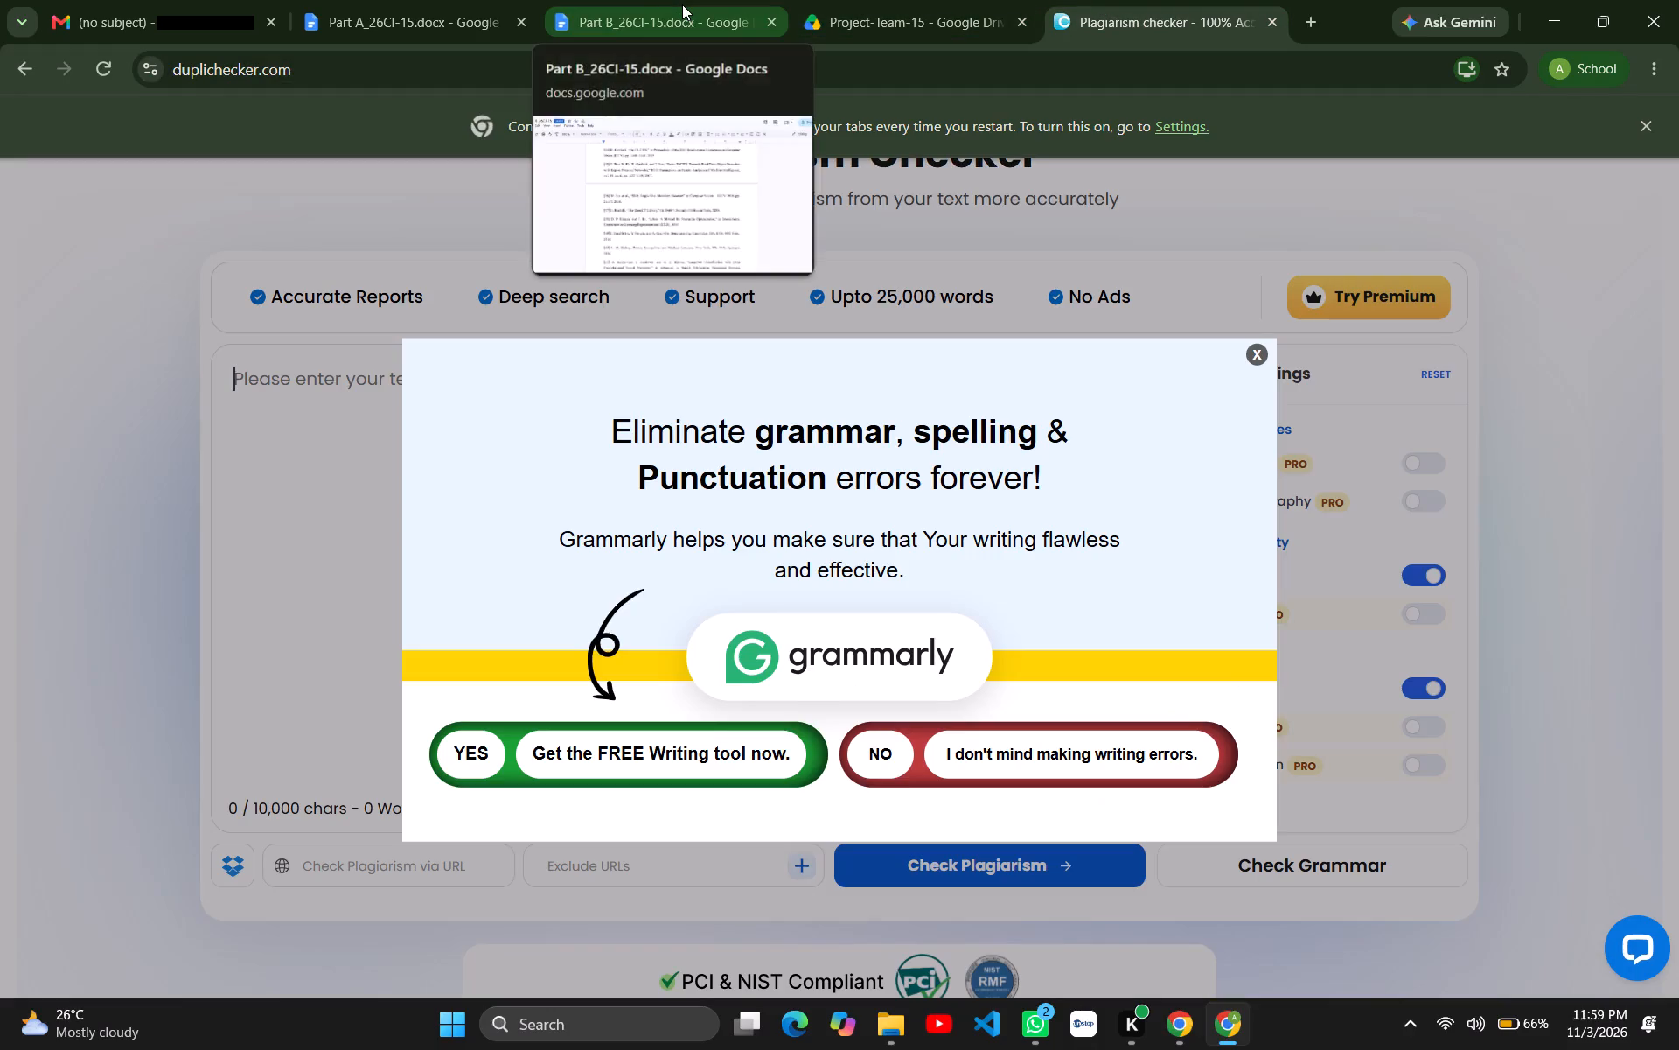
click(1263, 359)
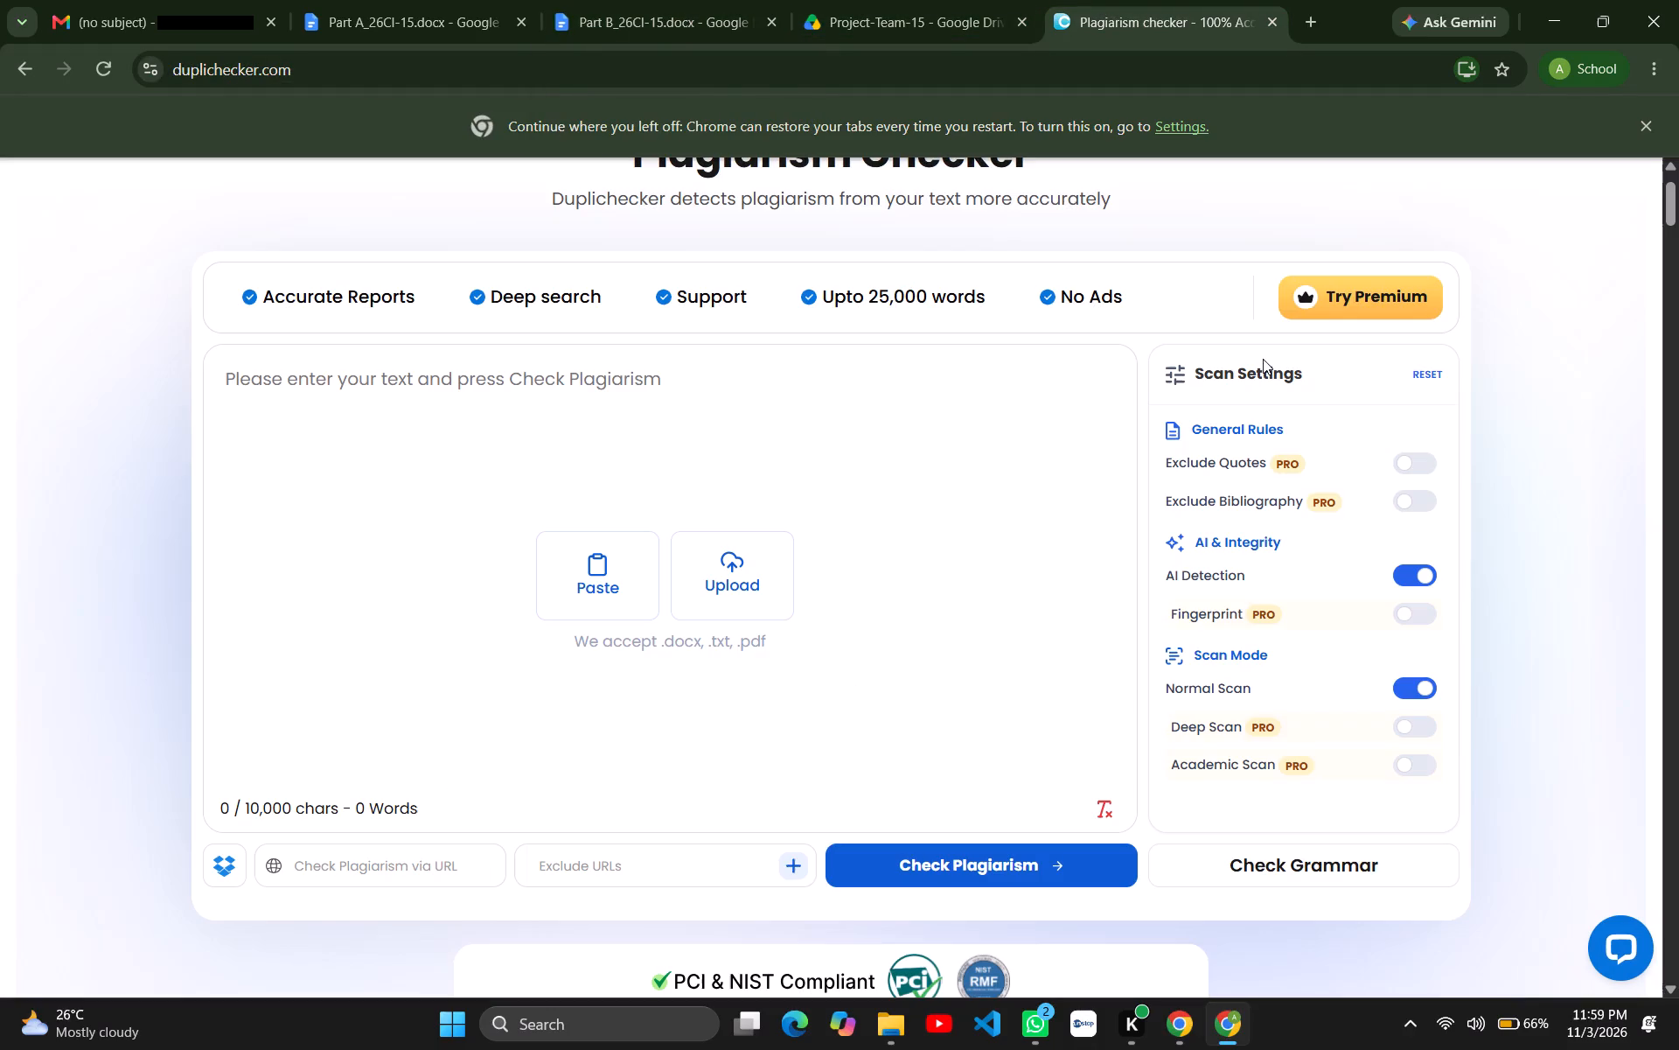
click(592, 0)
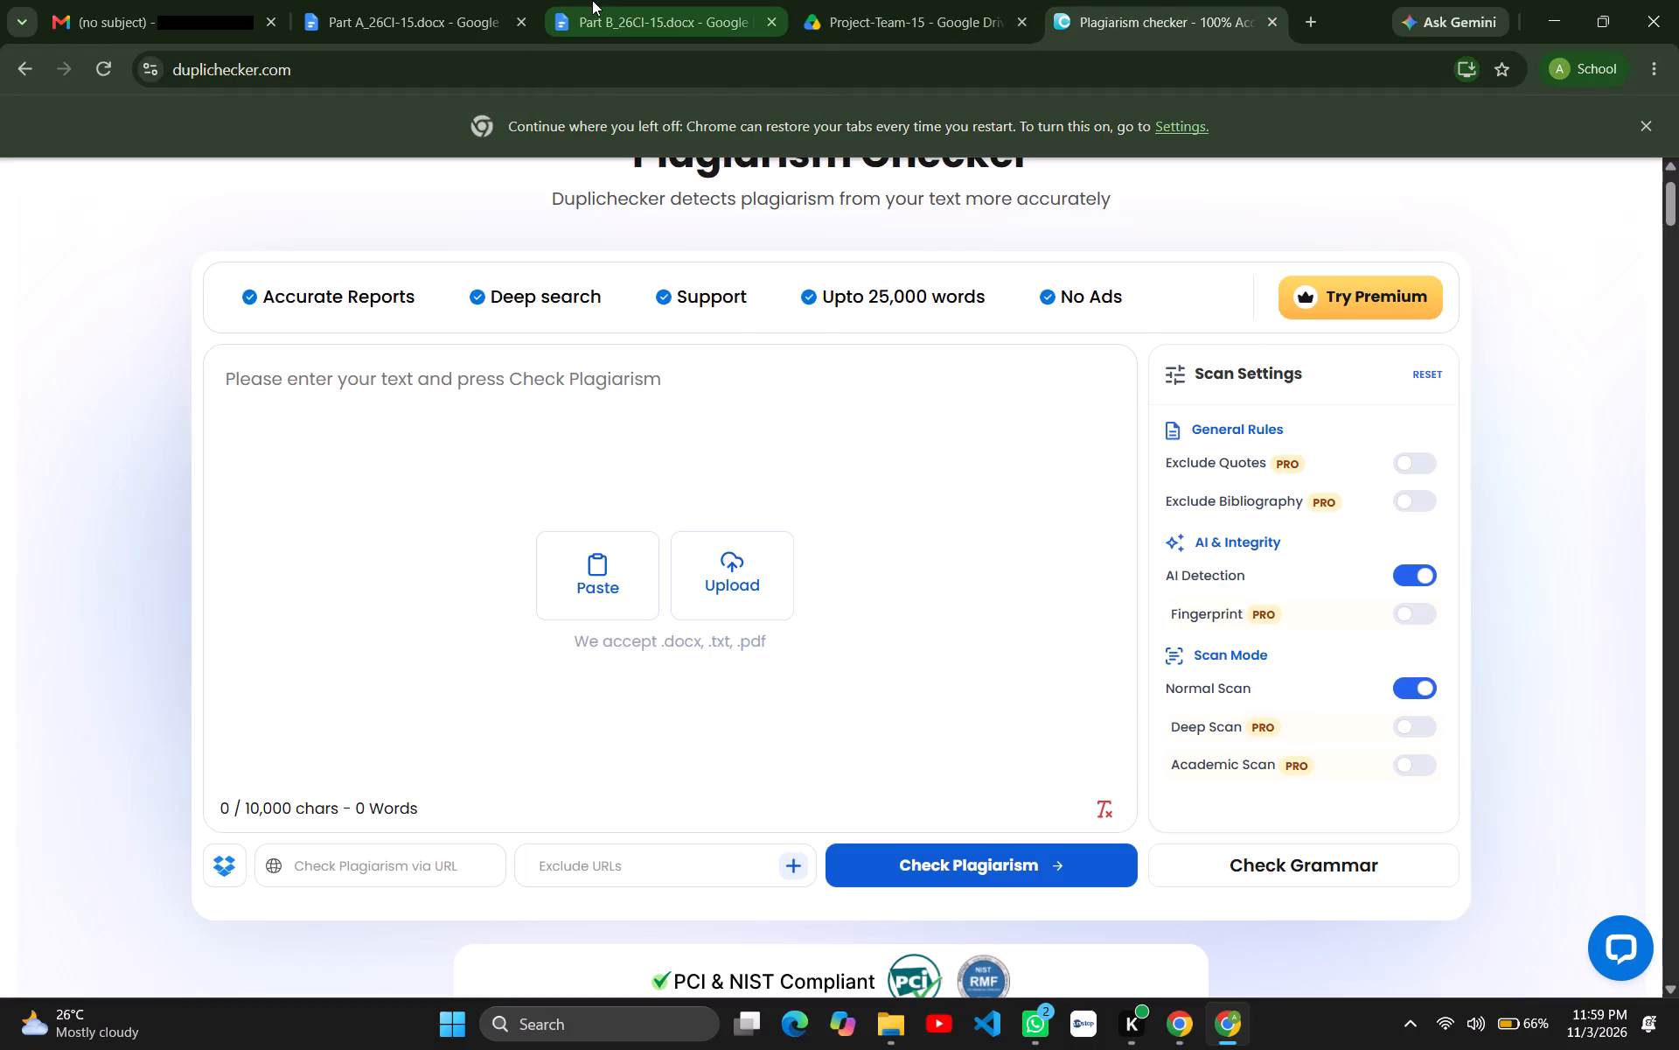
click(592, 0)
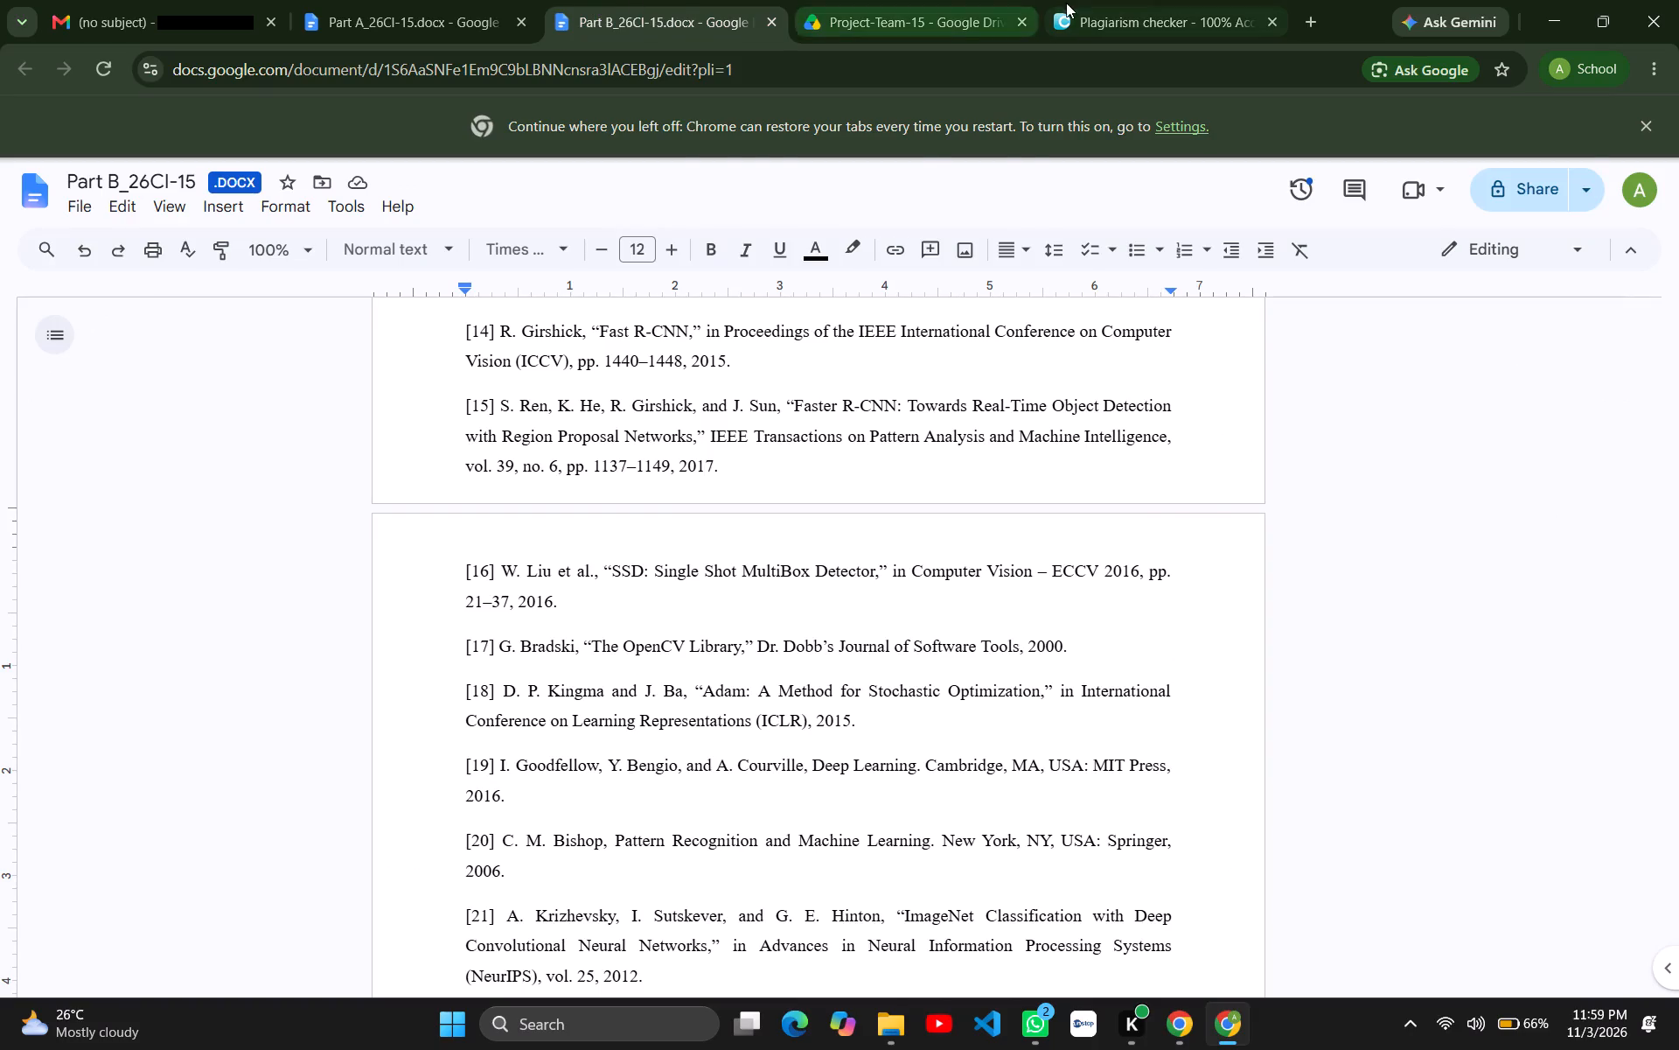
click(1069, 0)
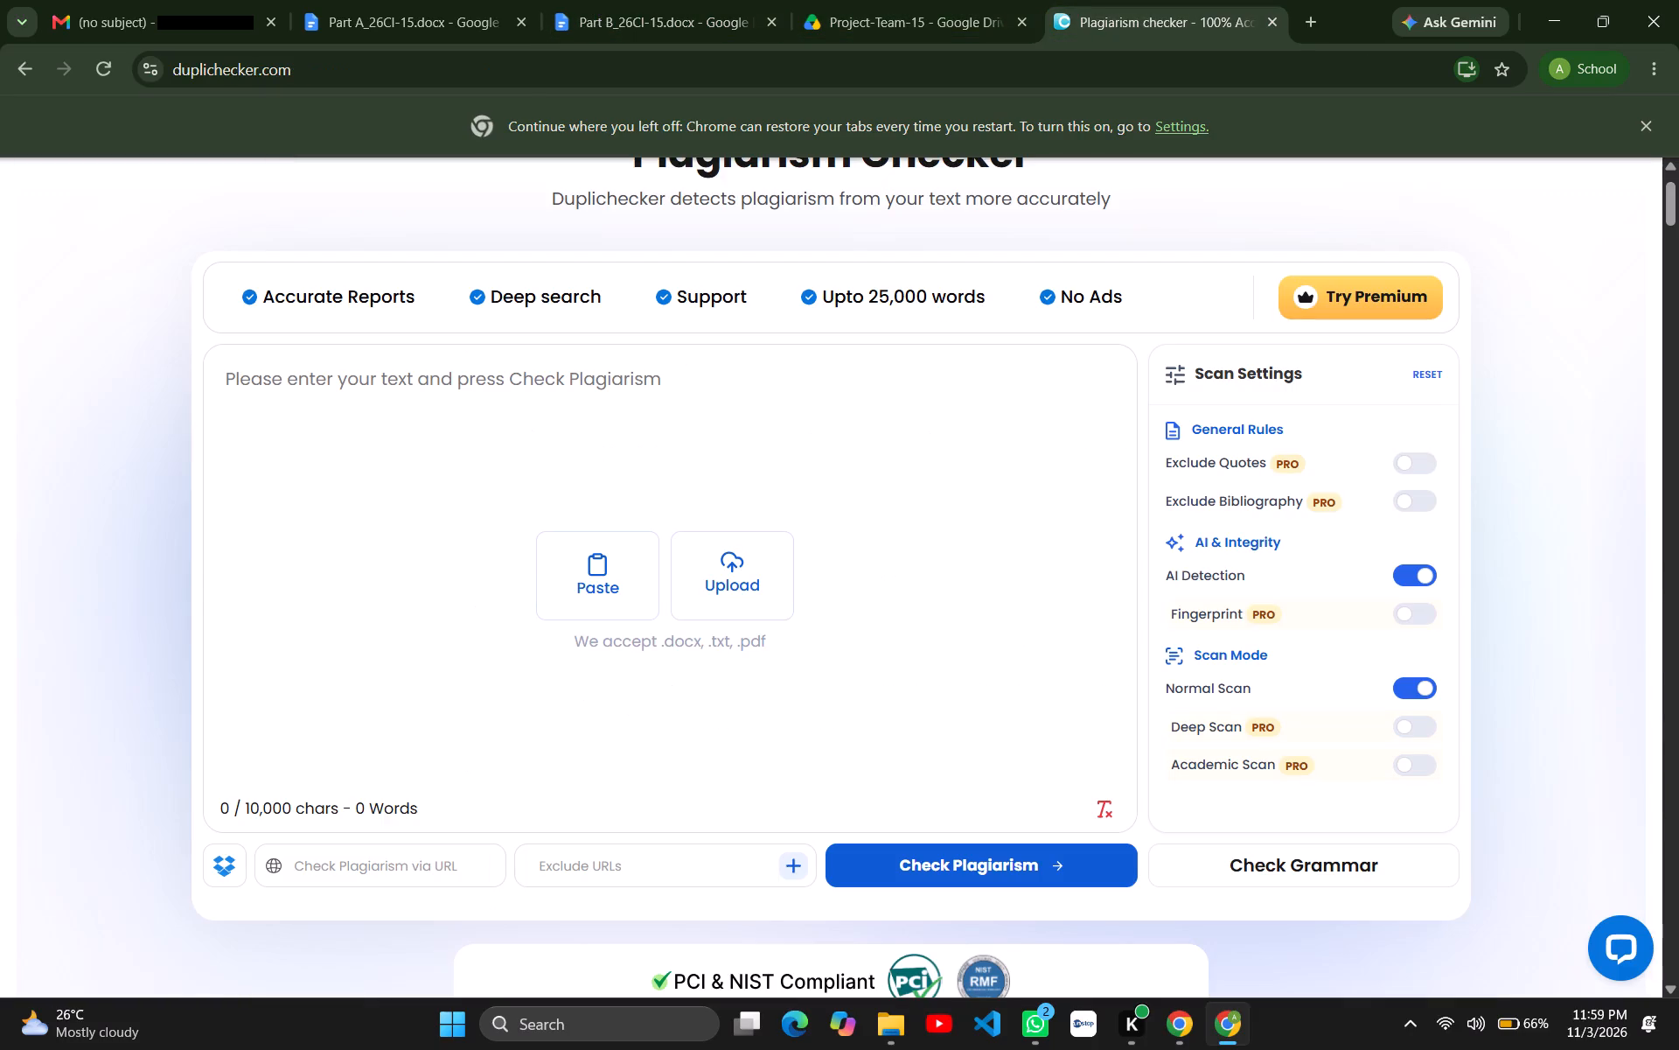
scroll(768, 478, up, 1)
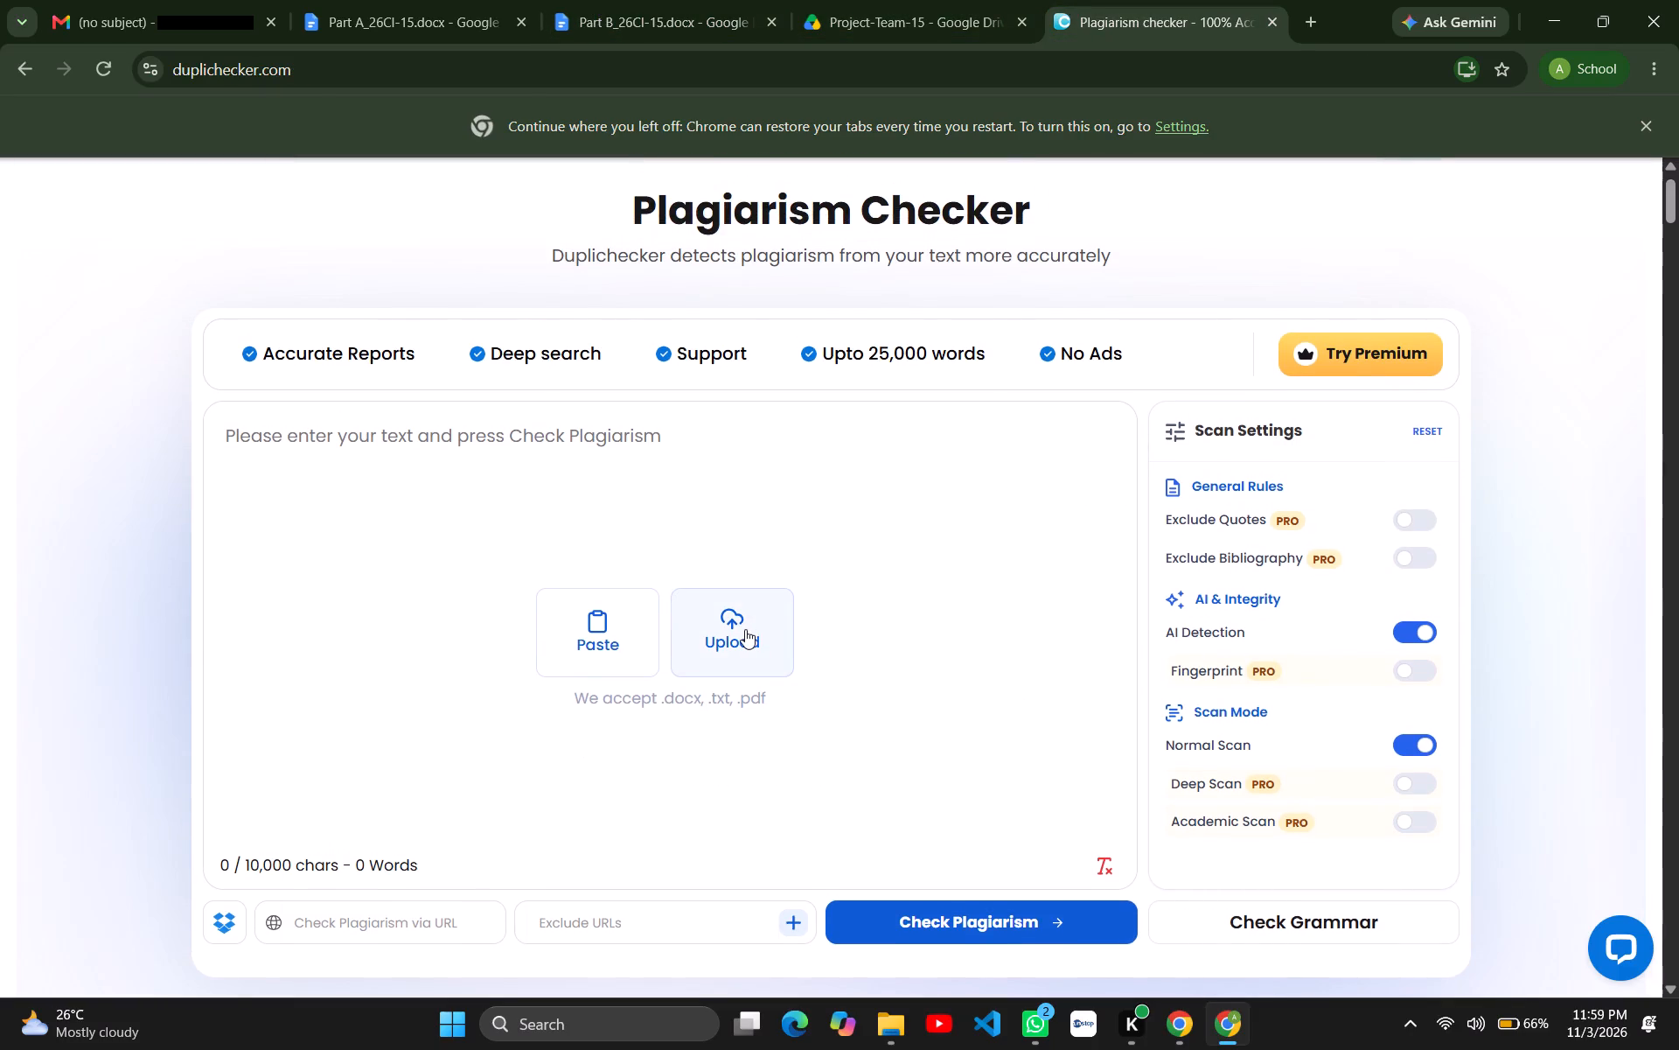
click(745, 629)
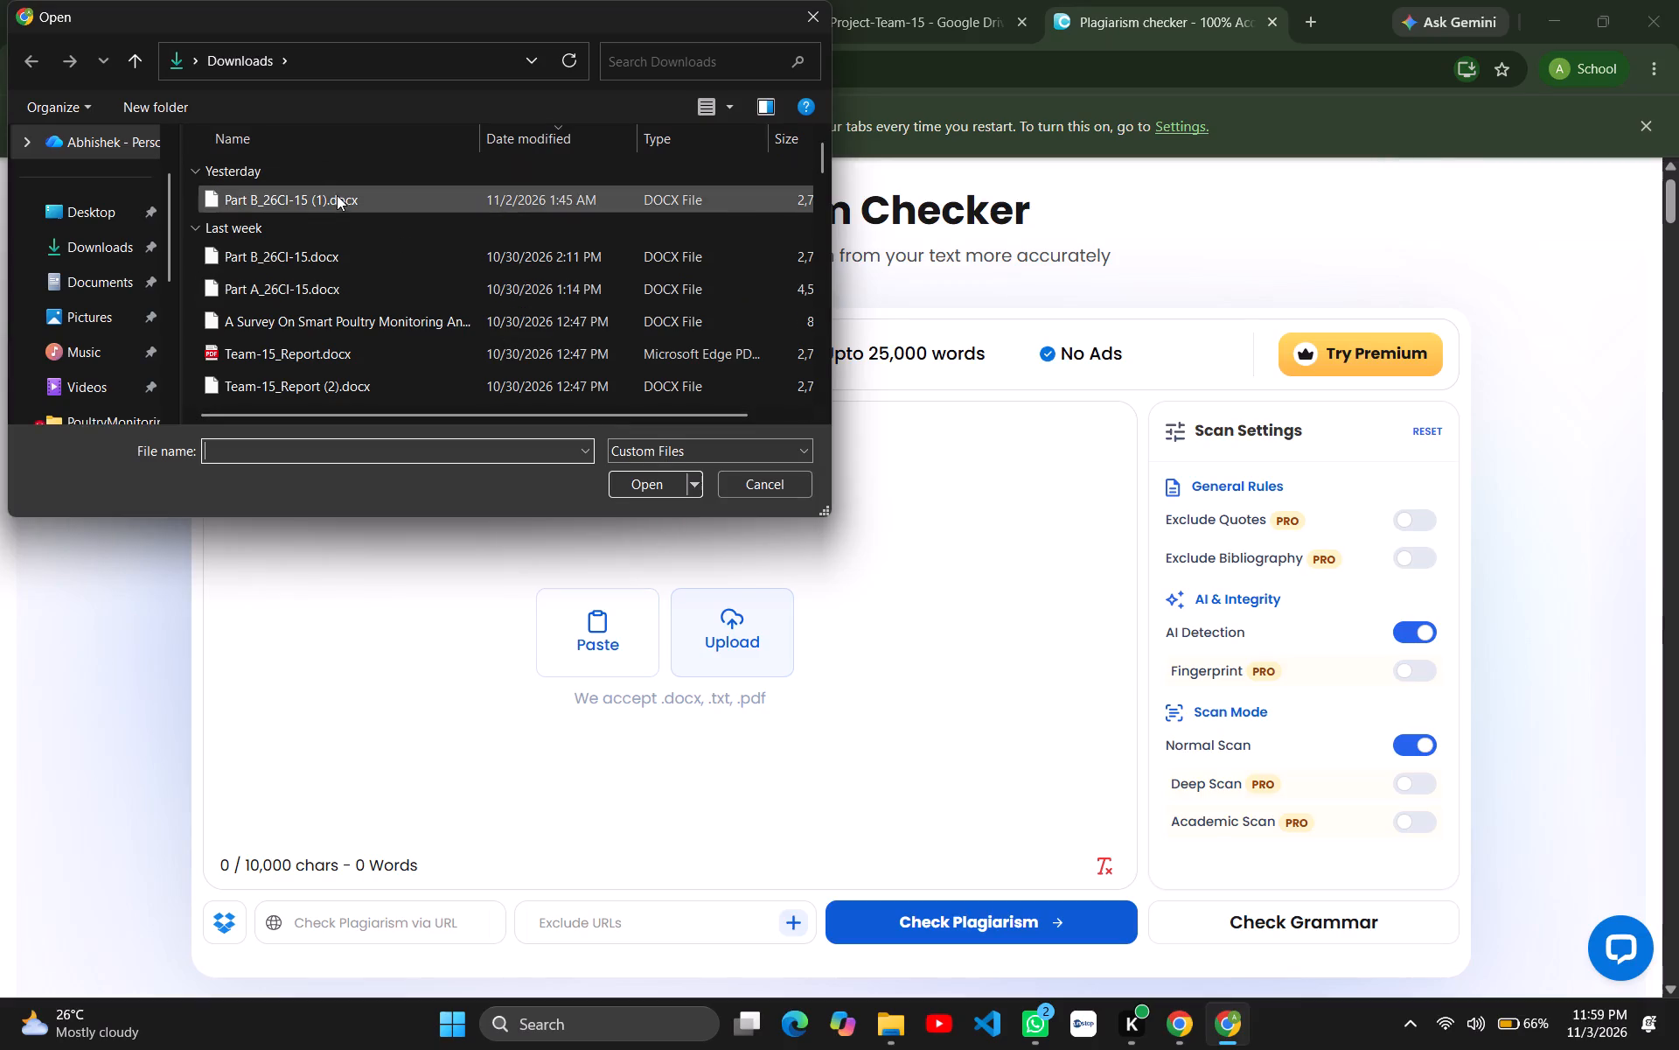
click(337, 198)
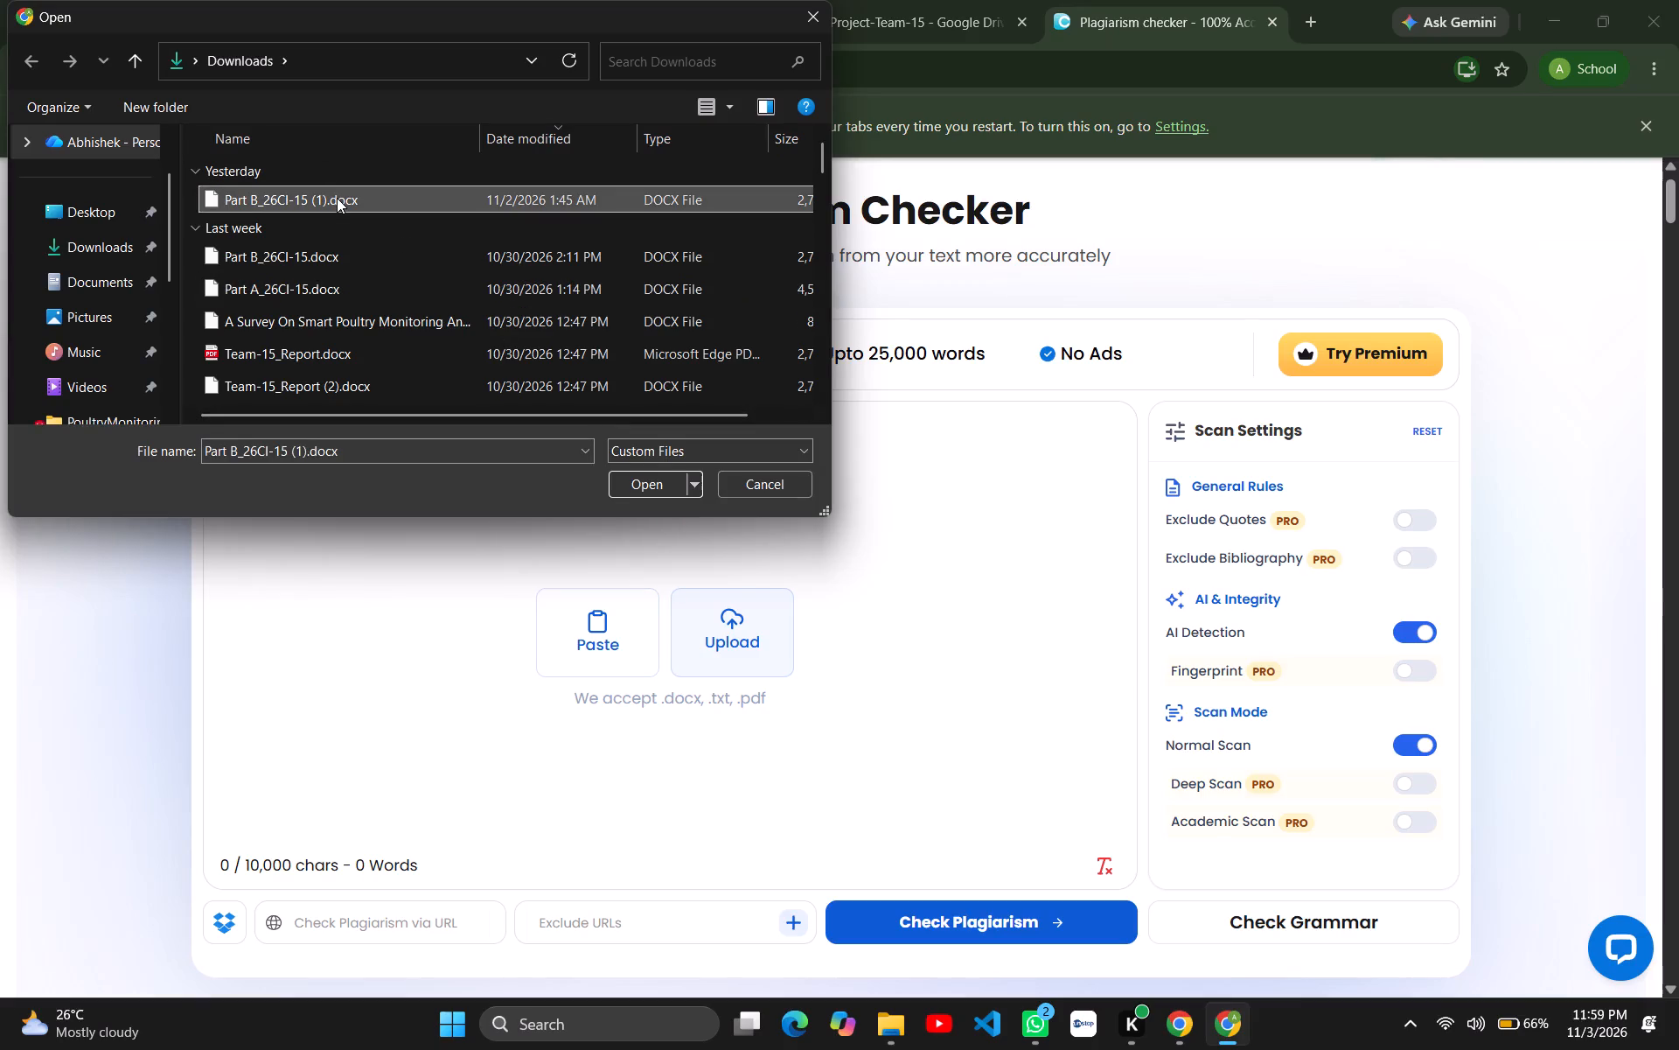
click(630, 483)
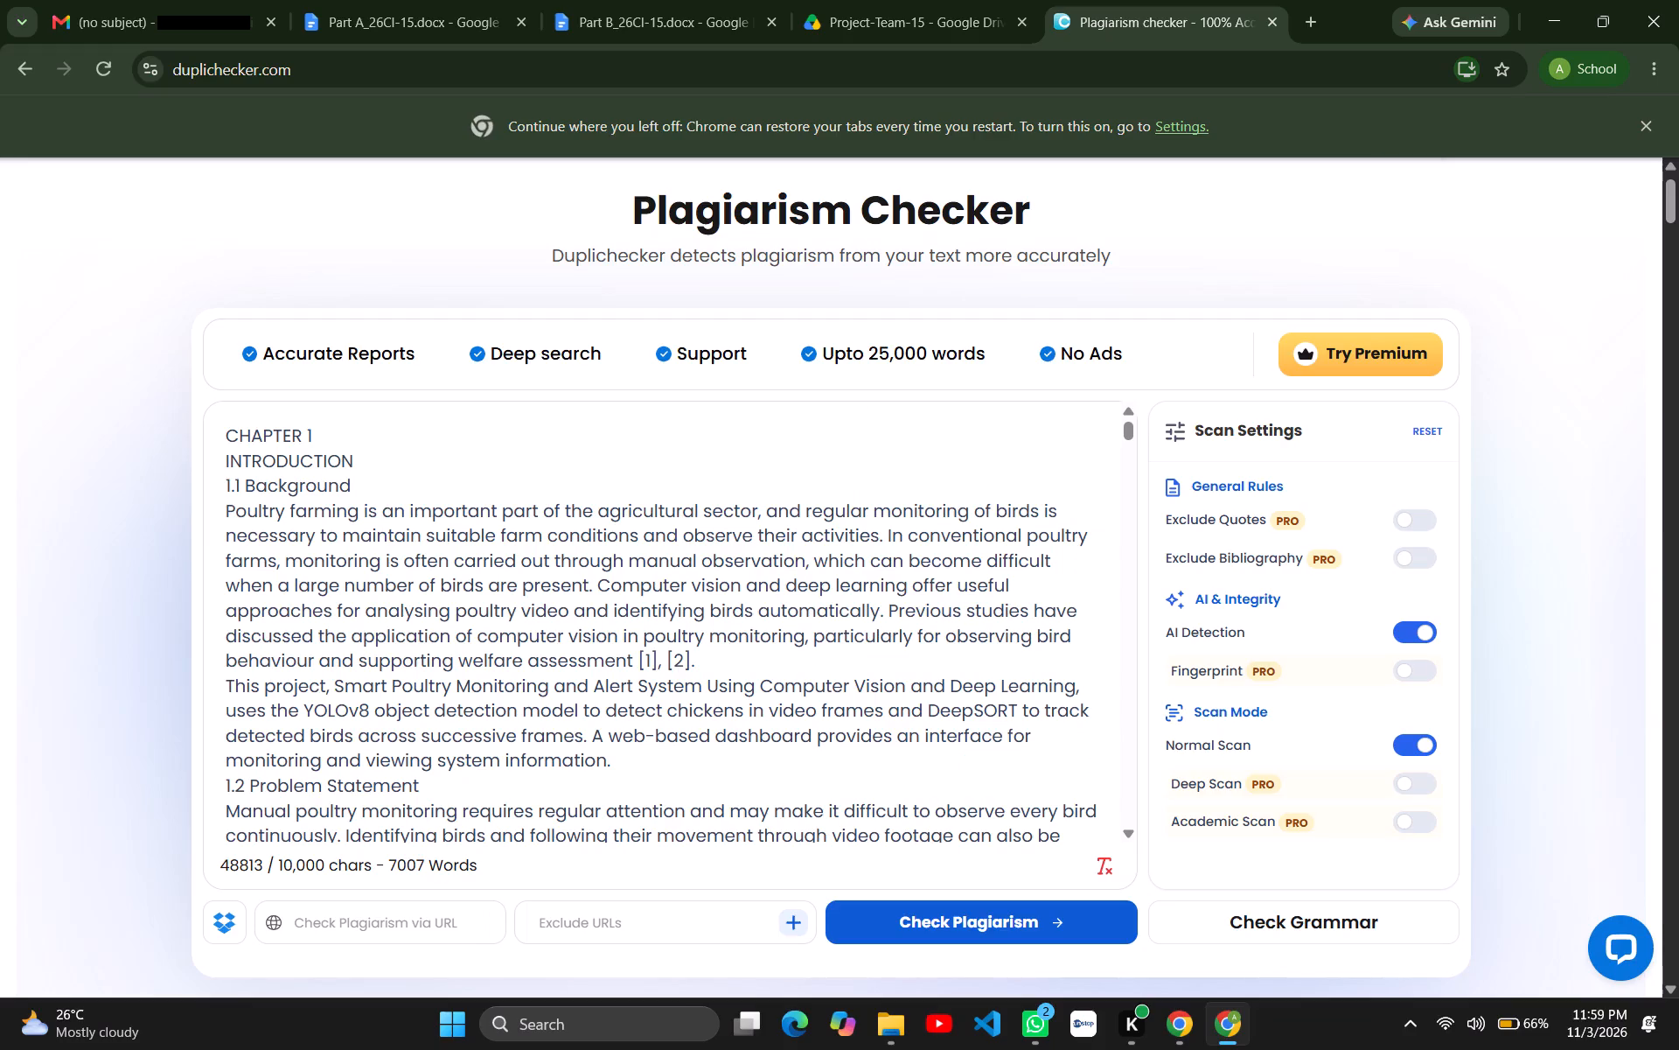
Look through the uploaded Part B text, from Chapter 1 to the end of the References list.
scroll(697, 690, down, 5)
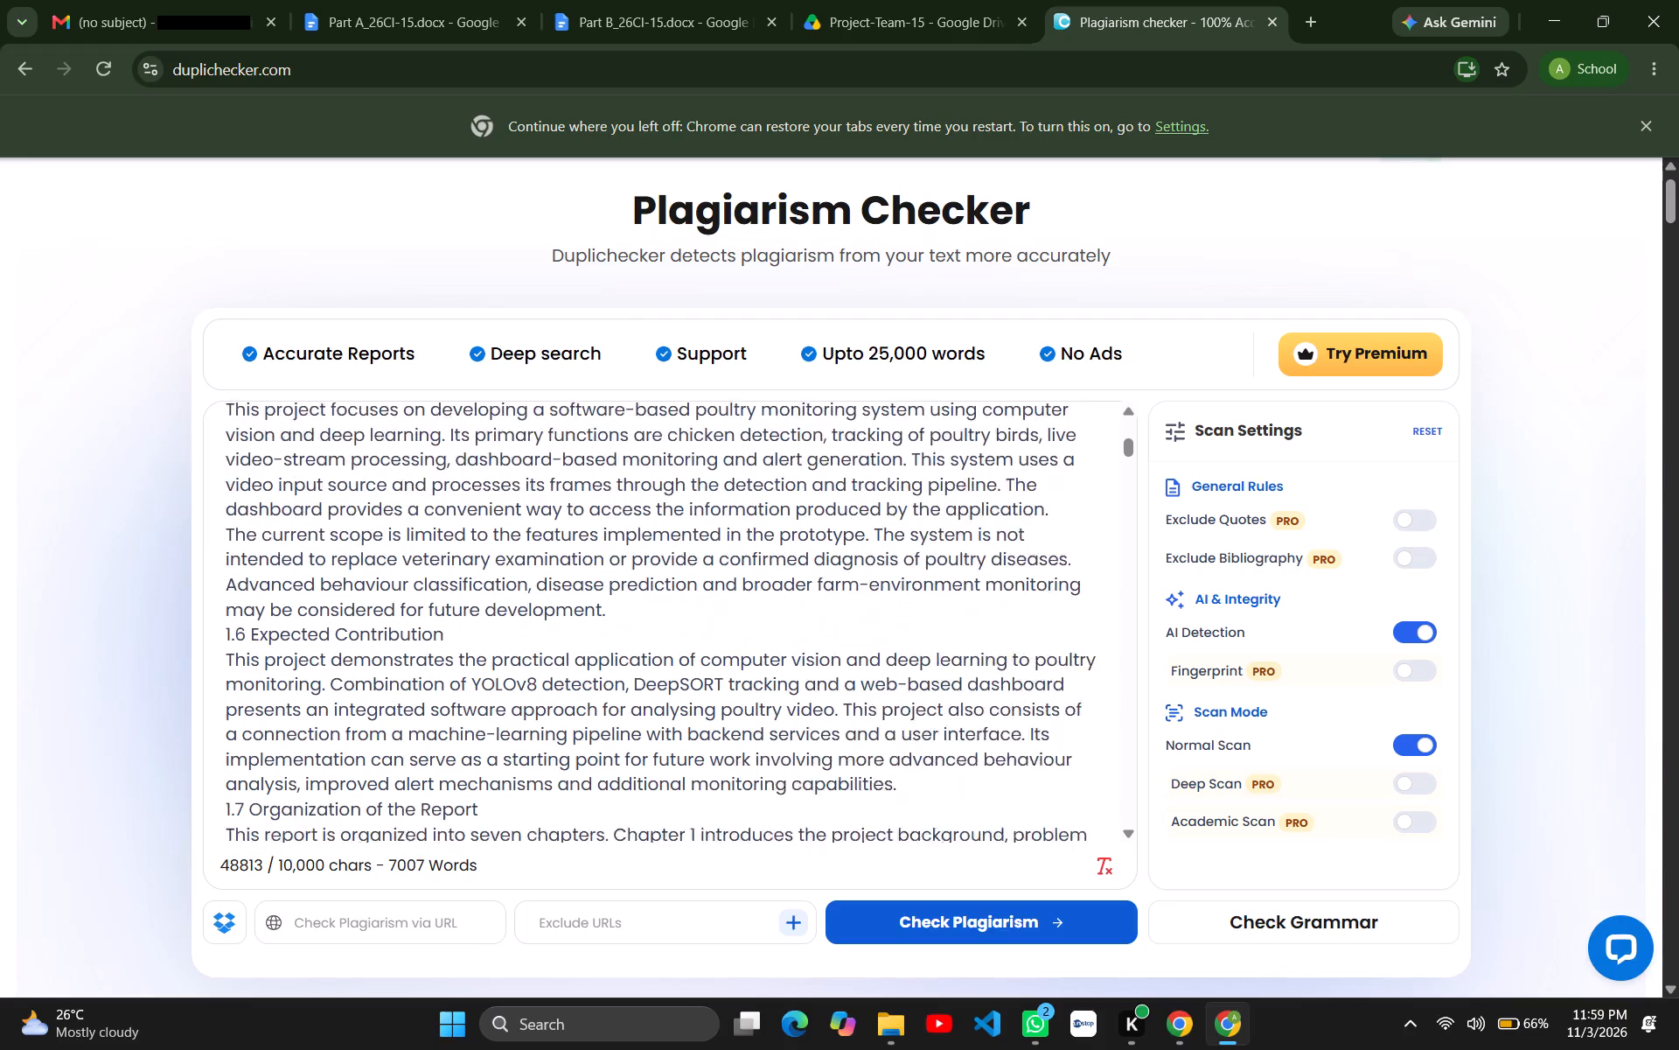
scroll(697, 690, down, 1)
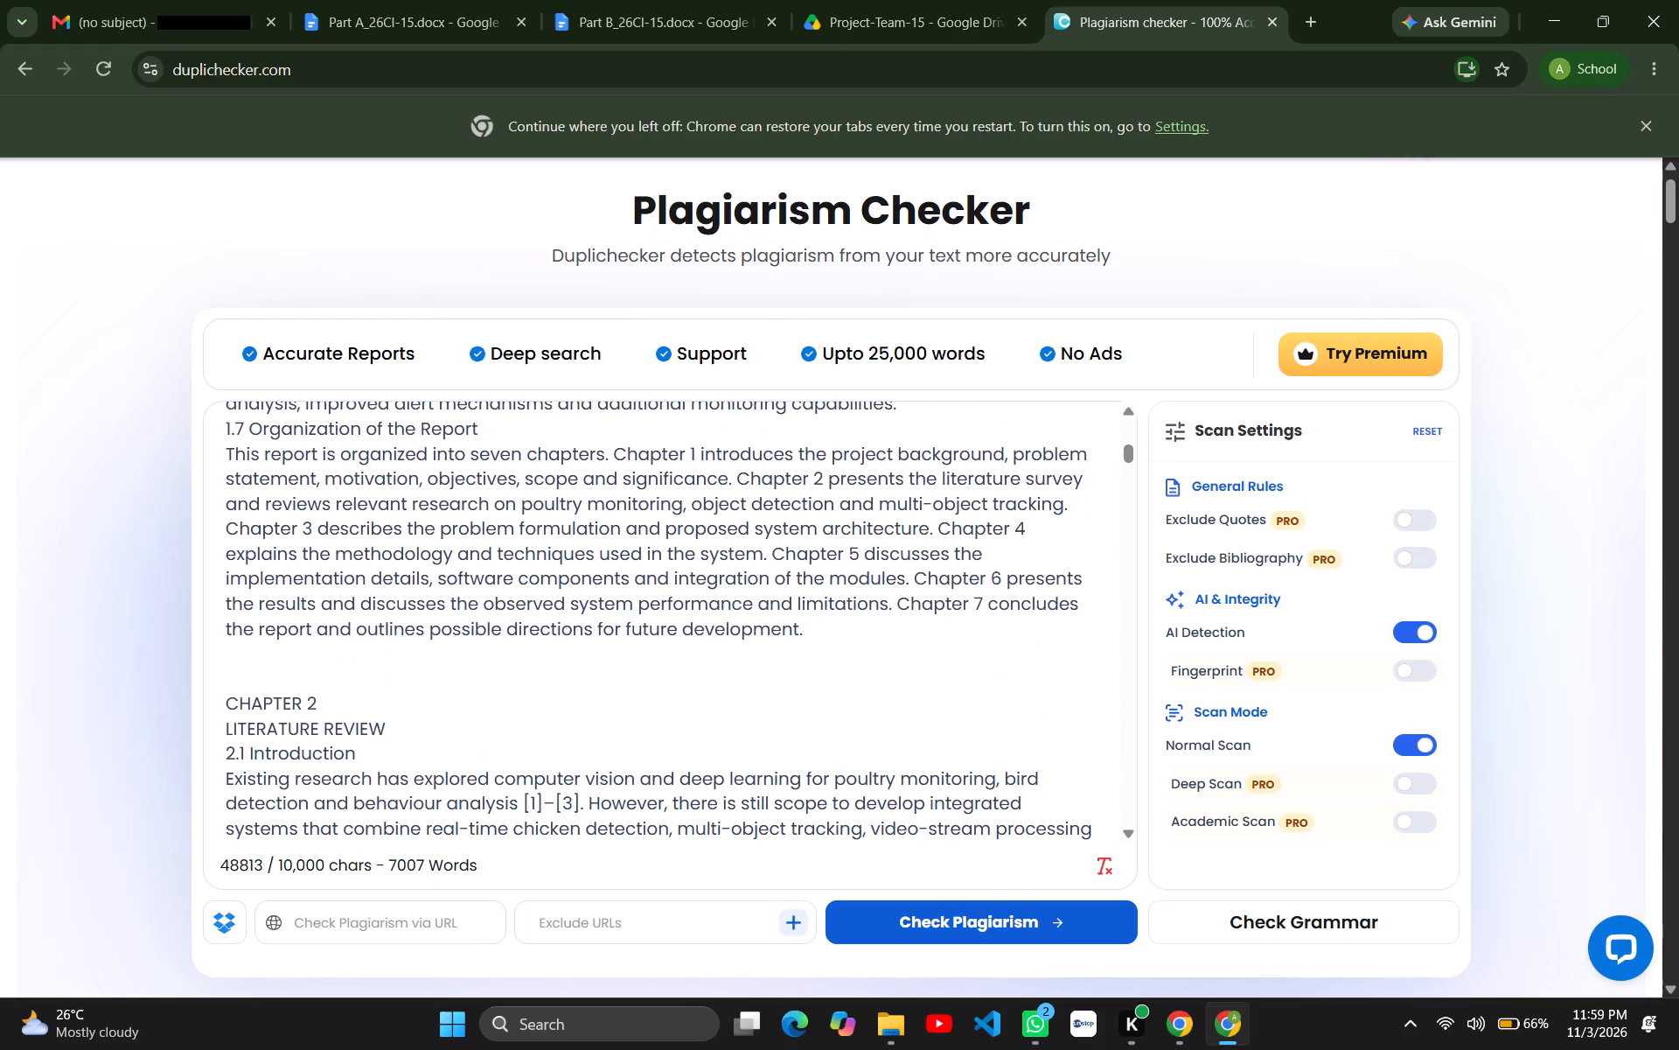
scroll(697, 690, down, 5)
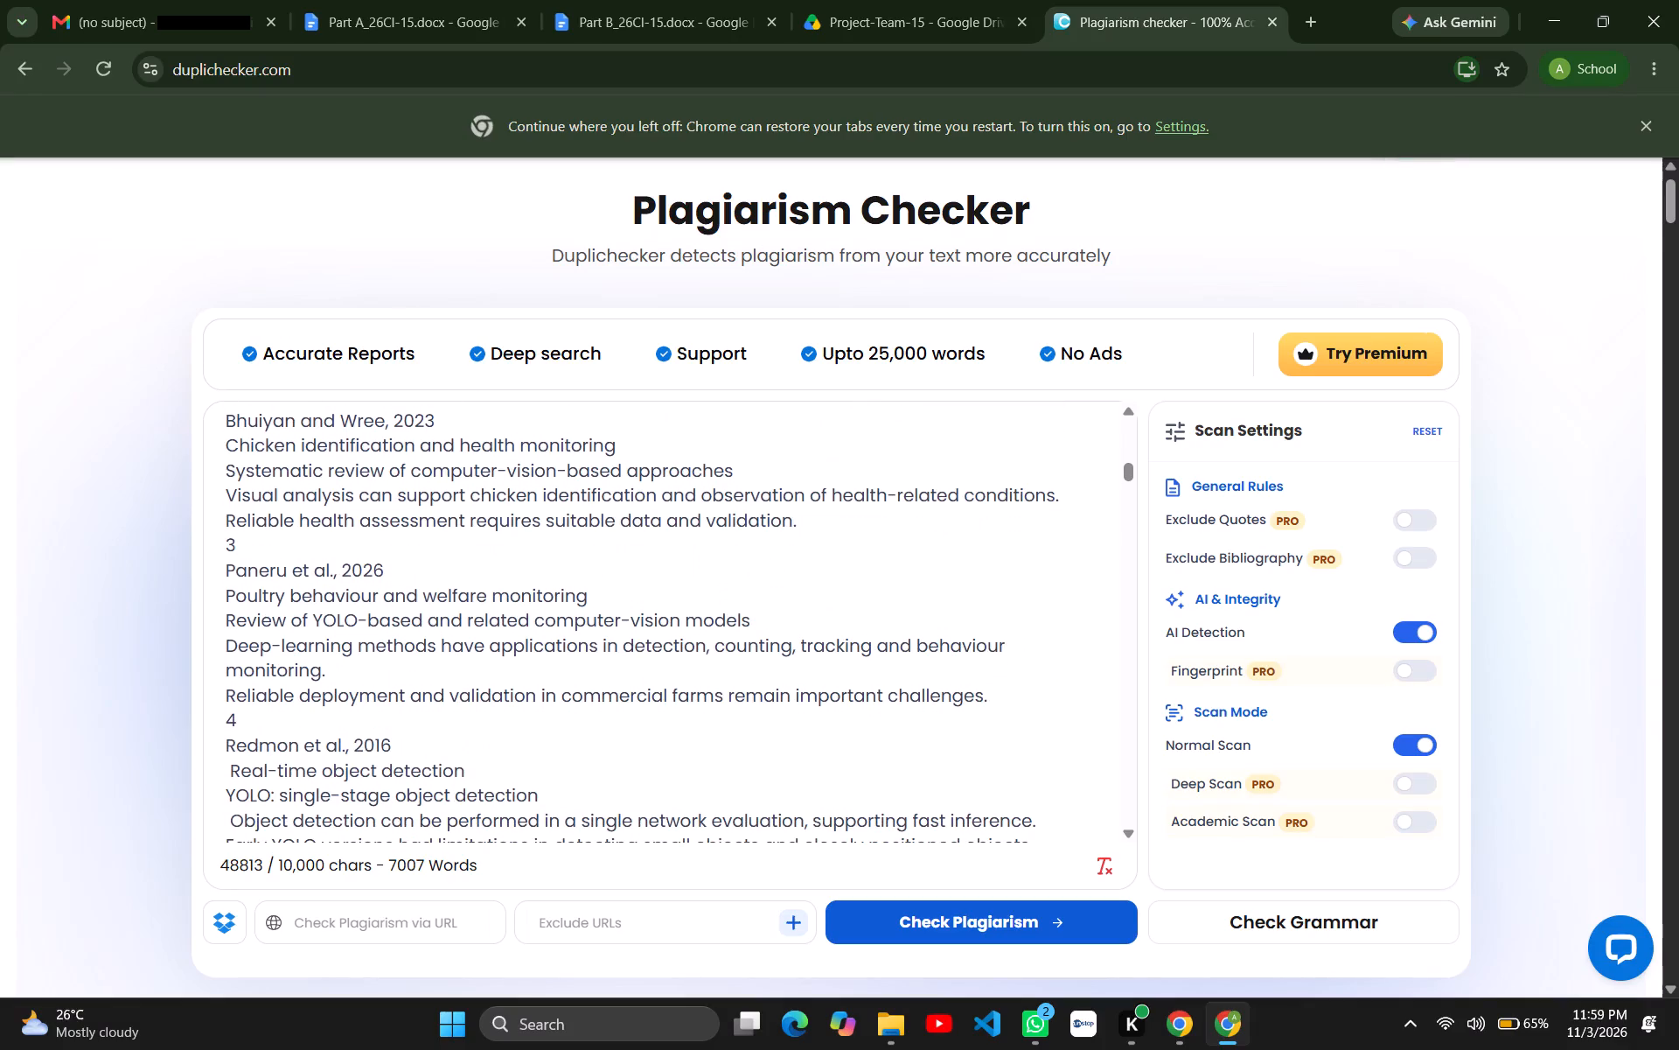
scroll(697, 690, down, 19)
scroll(697, 690, down, 4)
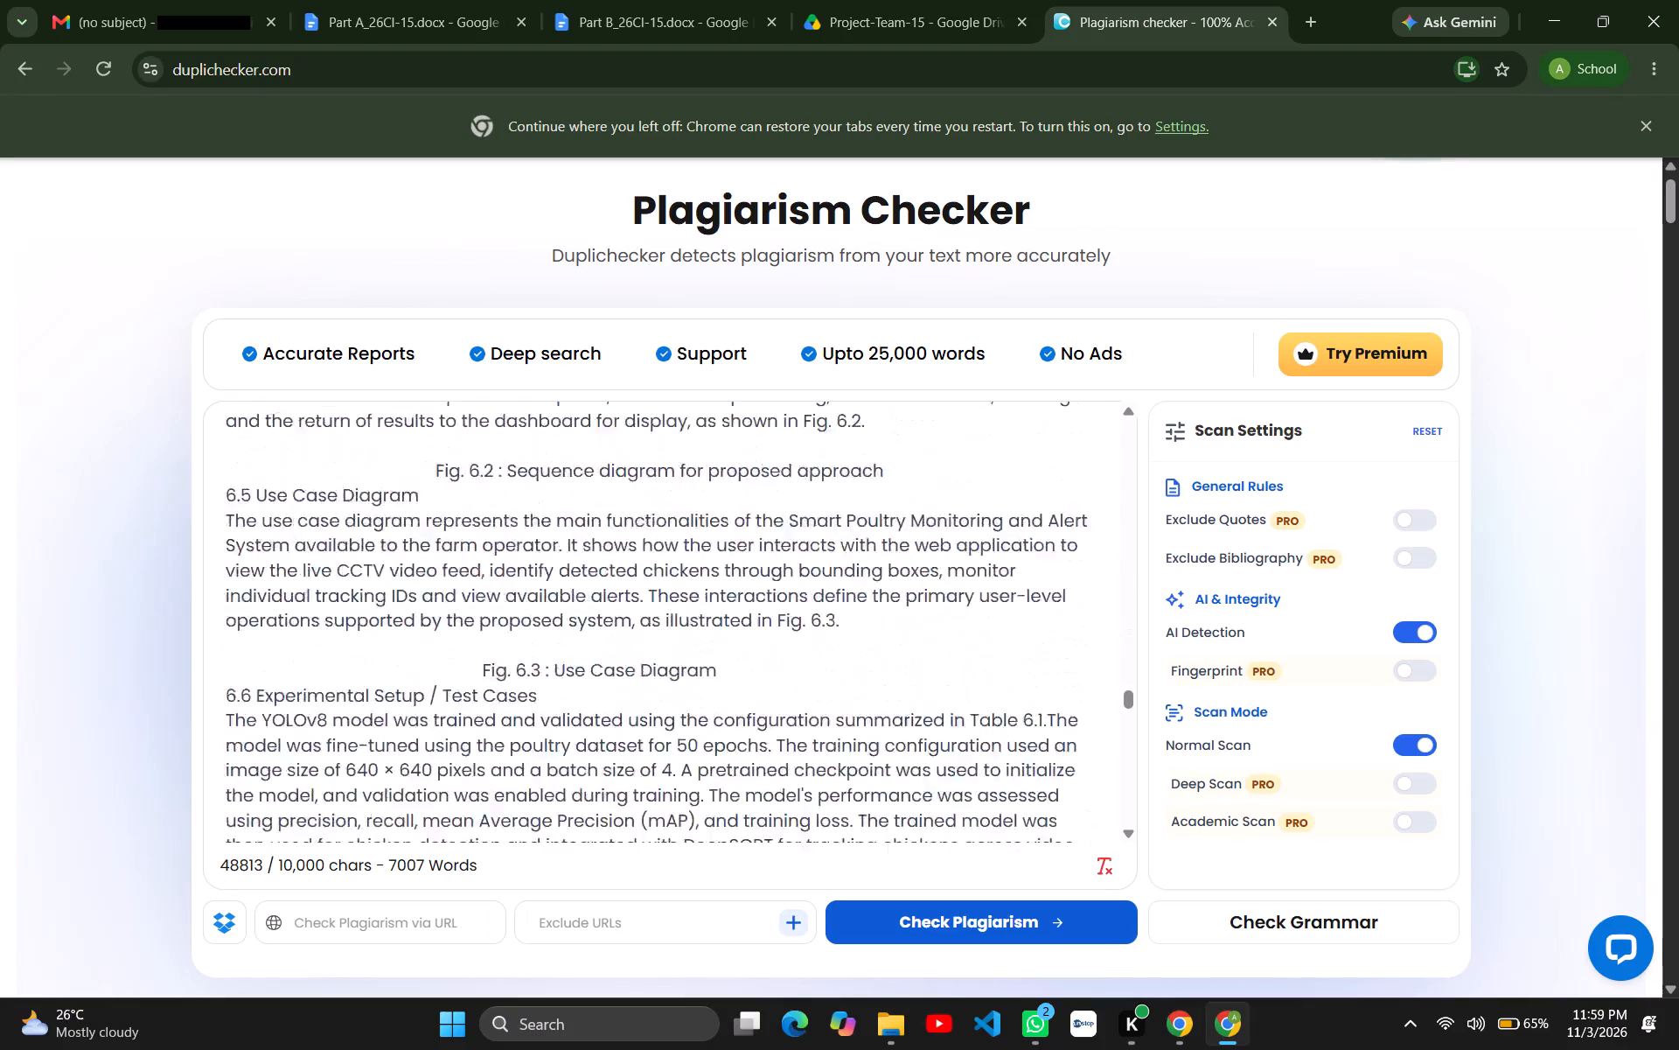
scroll(697, 690, down, 15)
Start the plagiarism check on the uploaded Part B text and complete the human verification.
scroll(697, 690, up, 7)
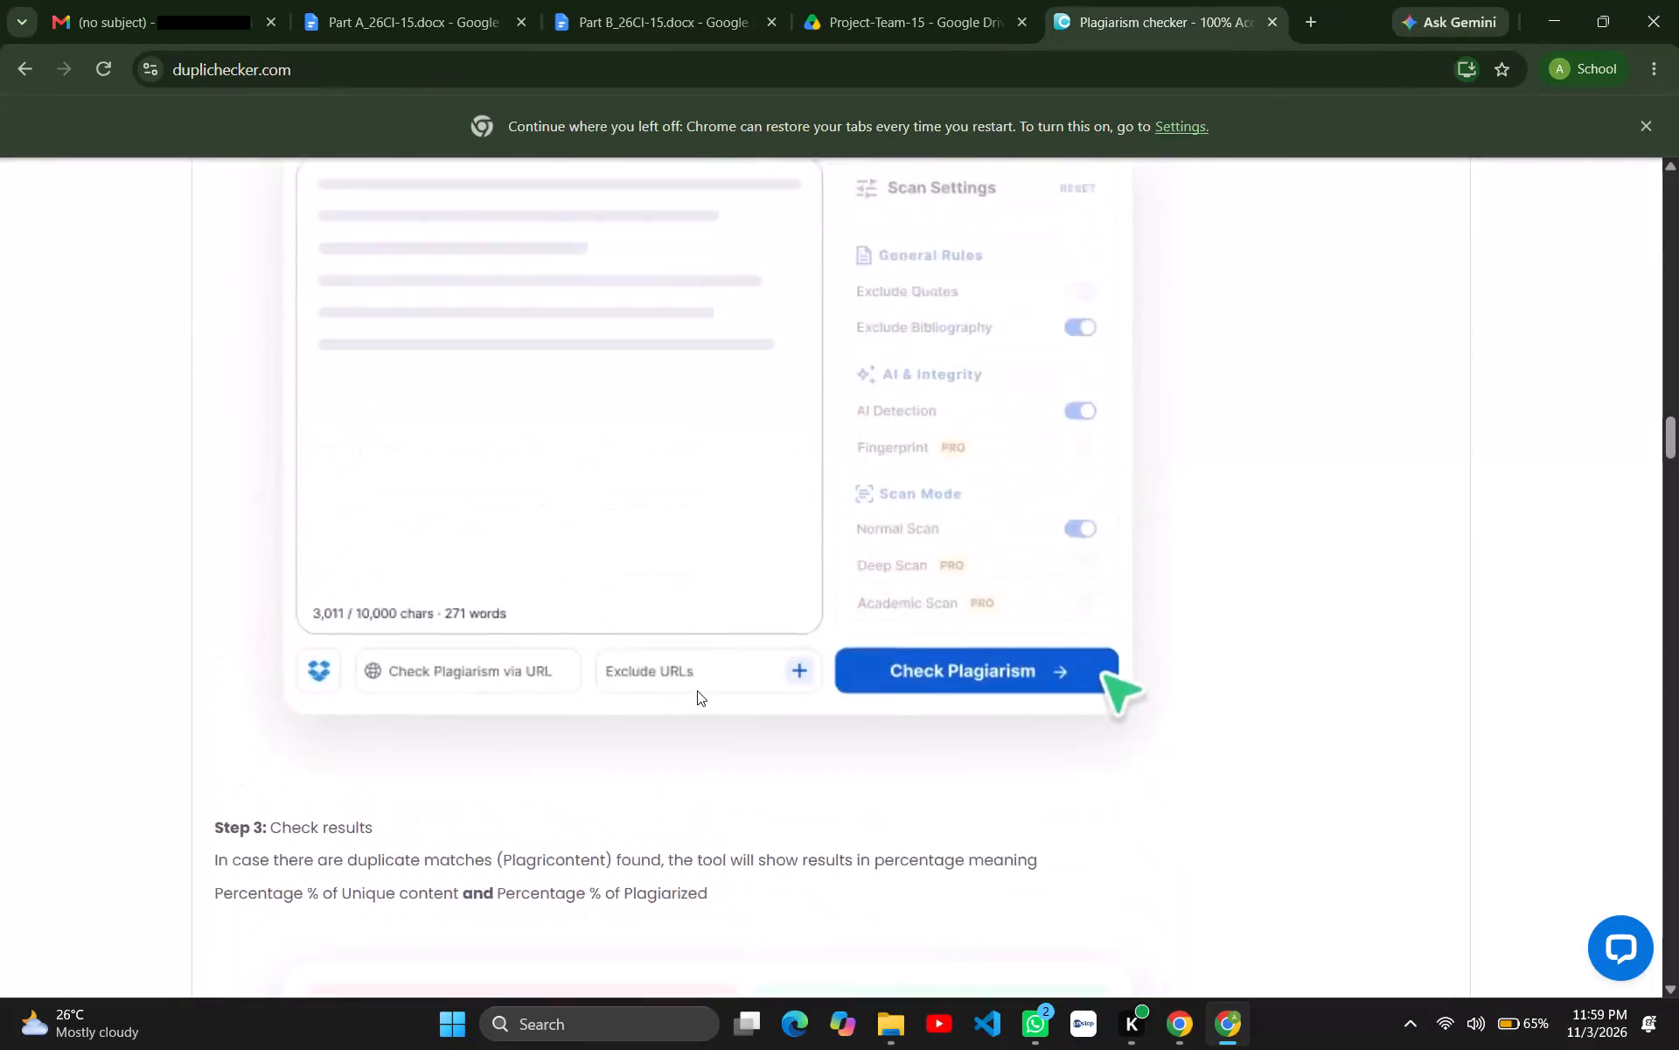
scroll(697, 690, up, 7)
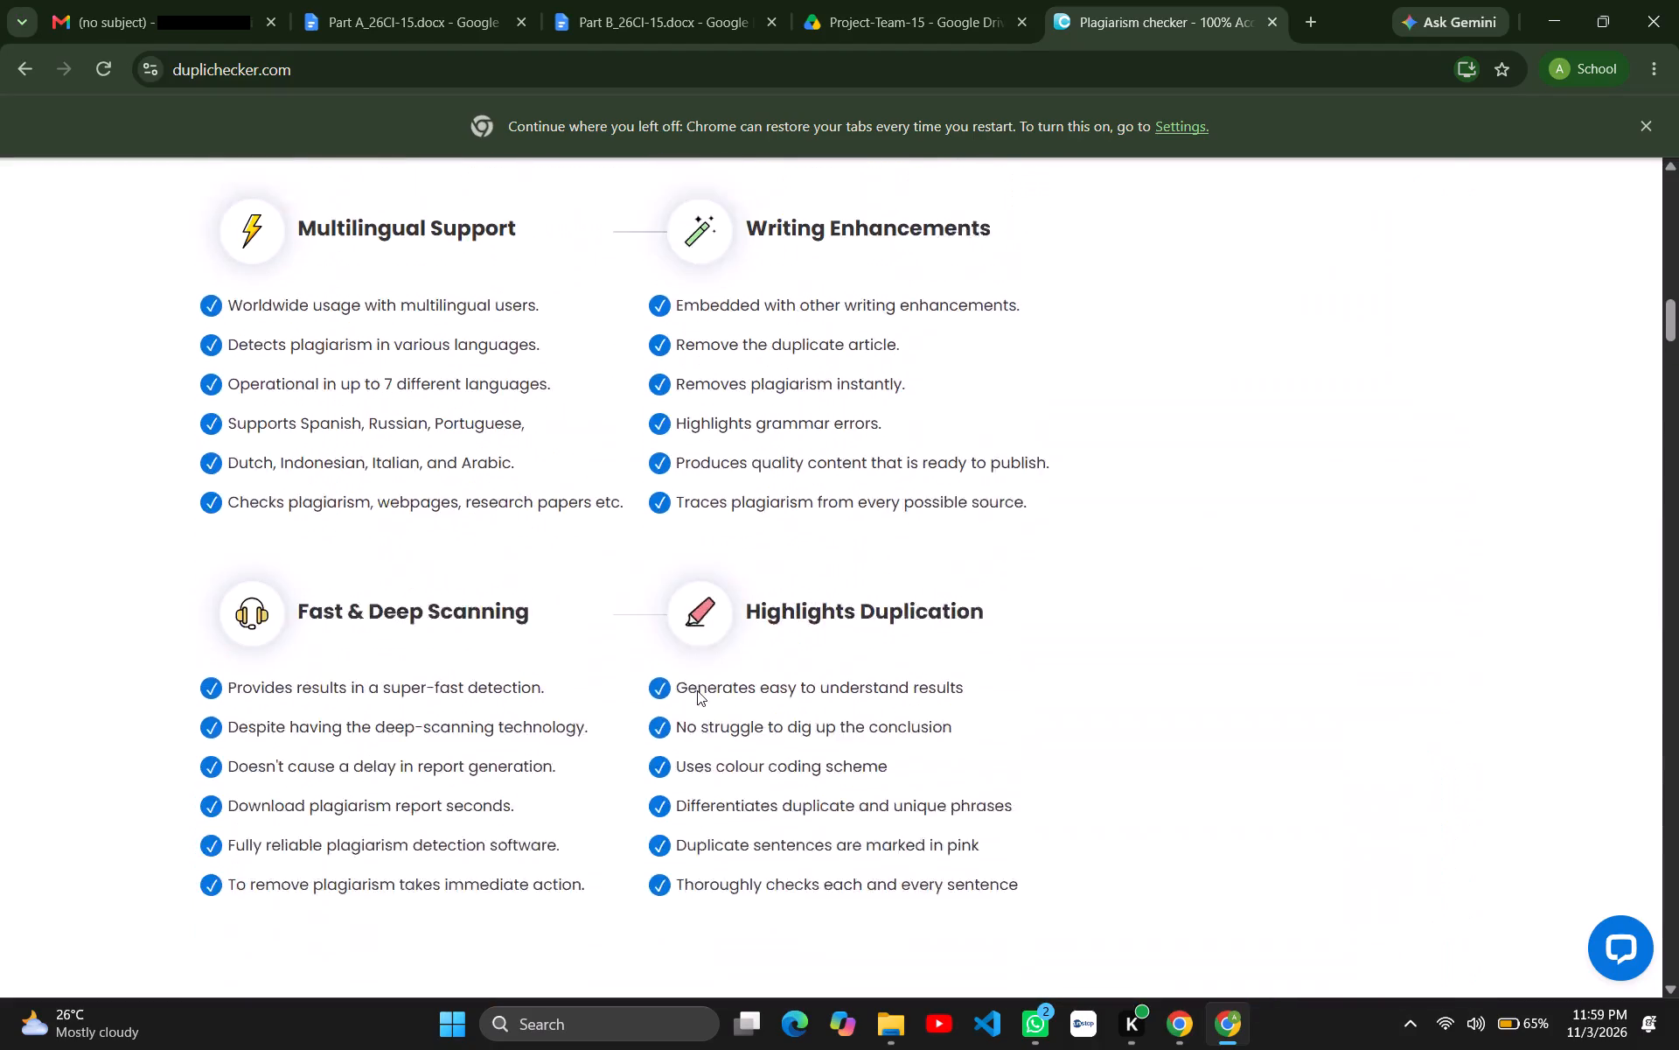
scroll(697, 690, up, 7)
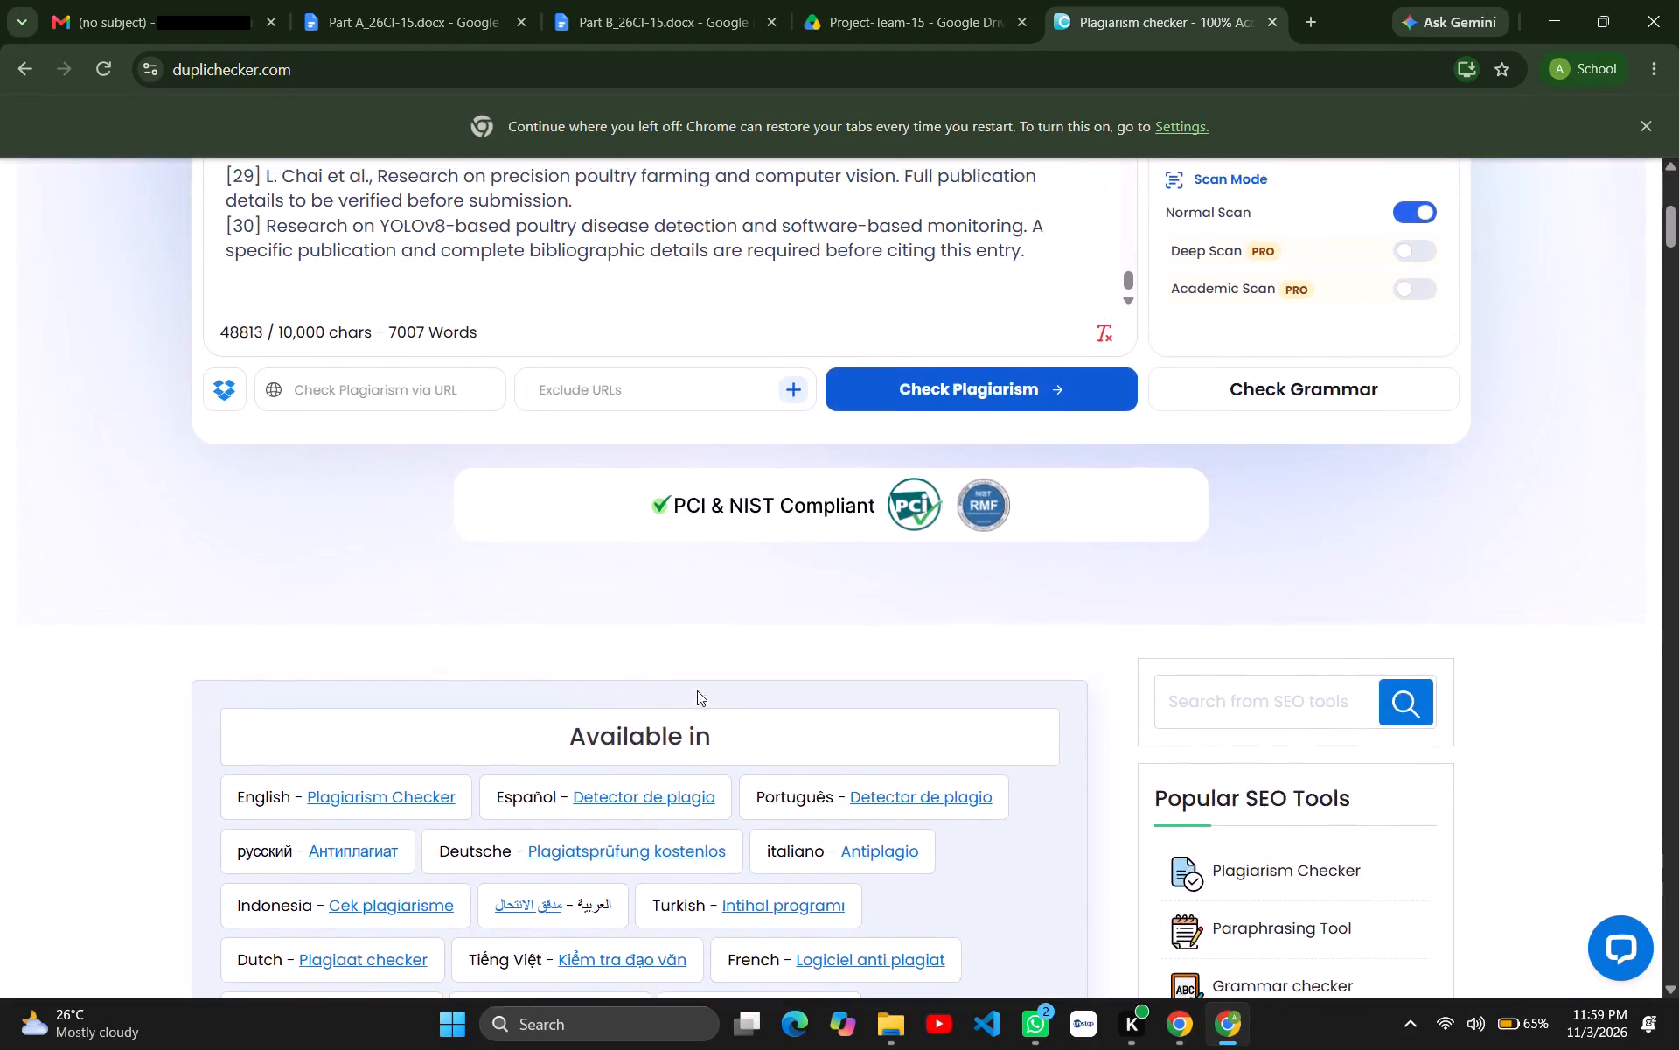
scroll(697, 690, up, 3)
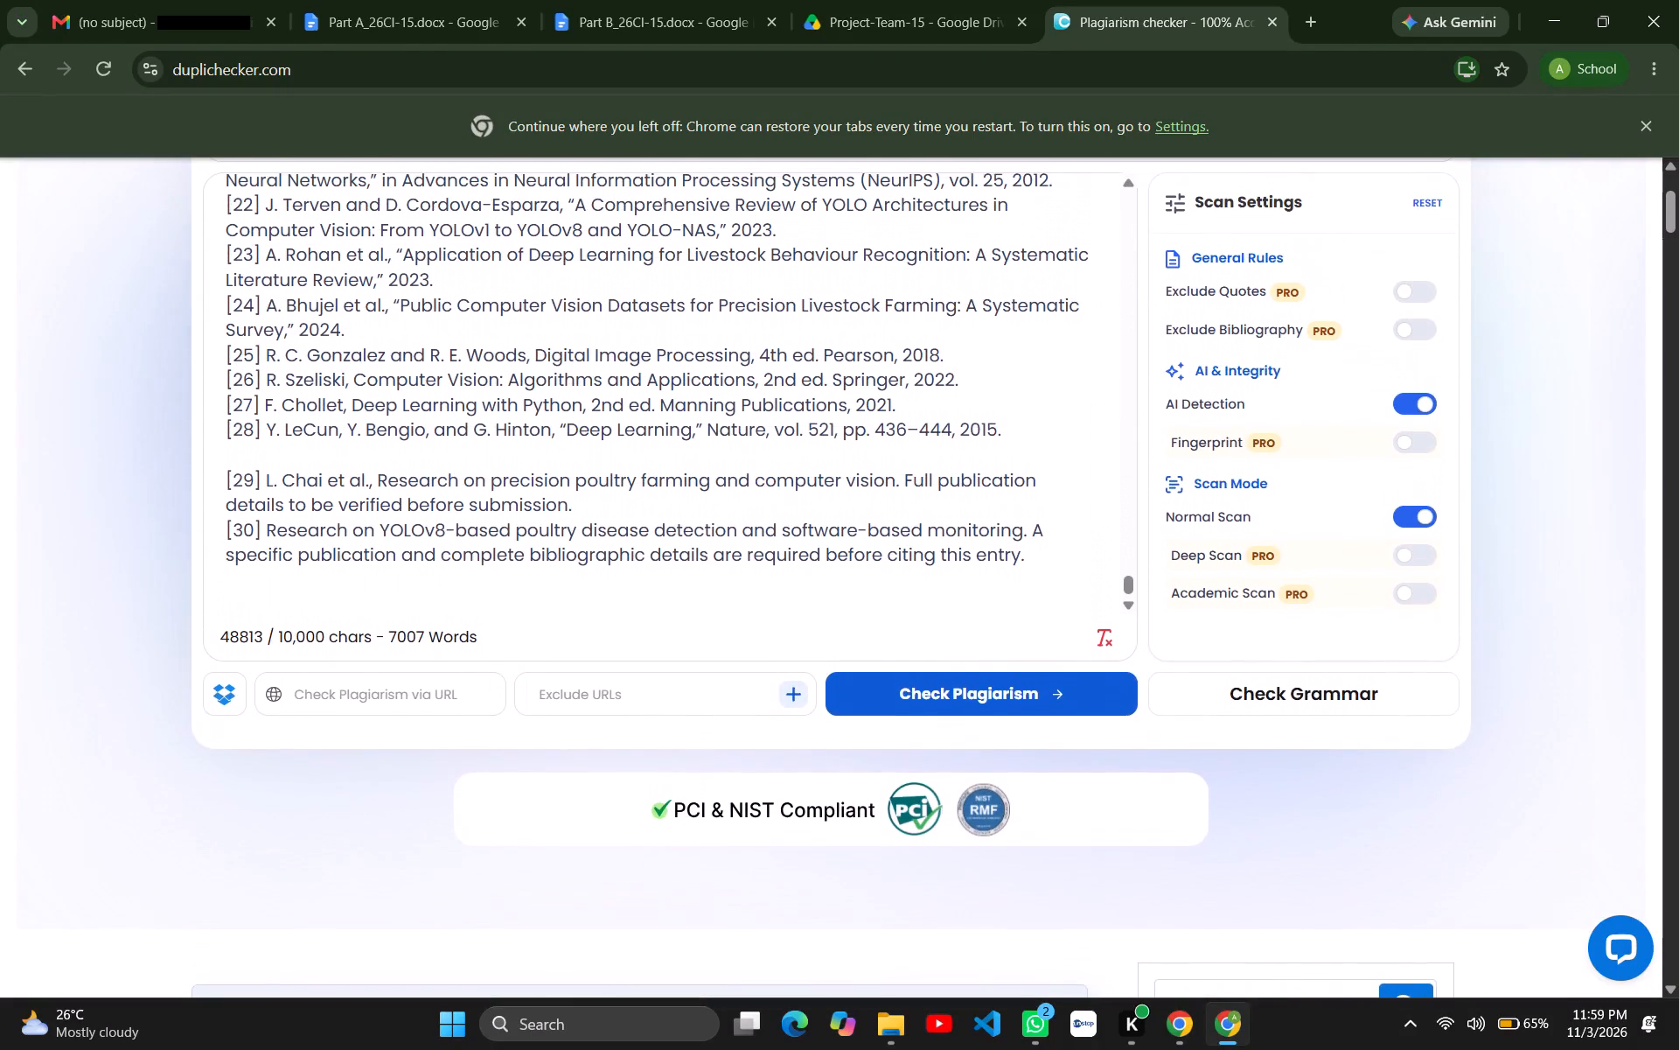
scroll(697, 690, up, 1)
click(902, 714)
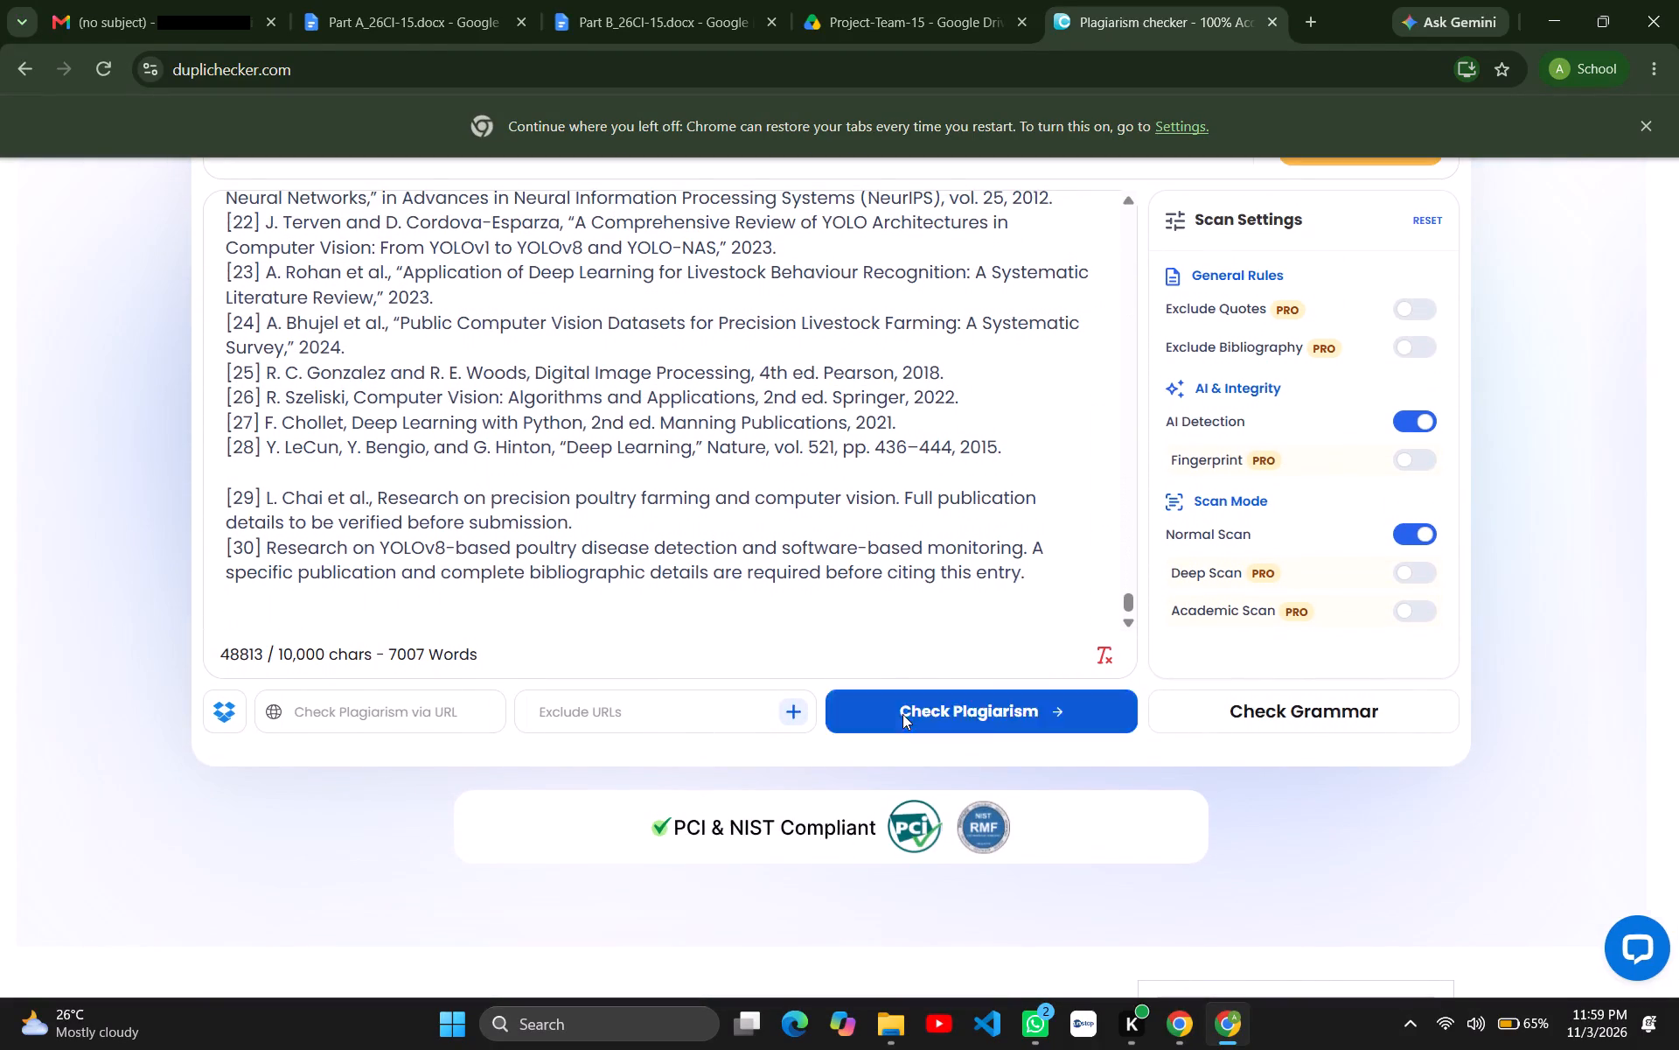
click(712, 587)
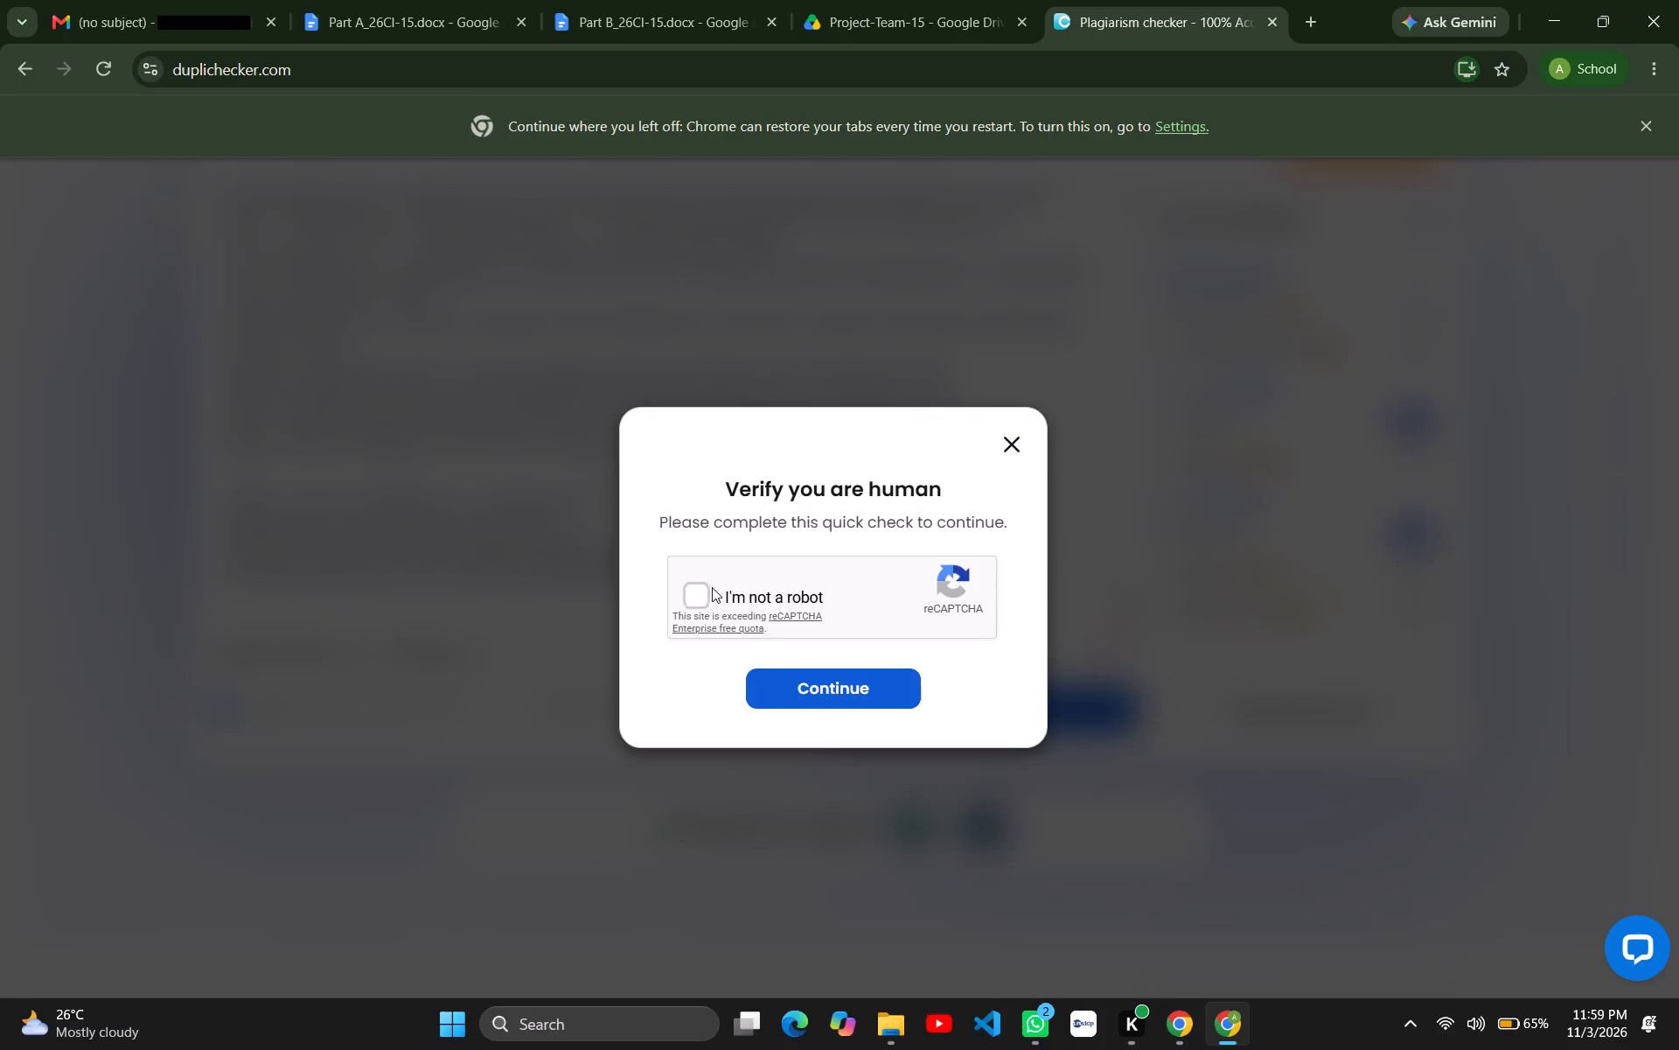
click(839, 696)
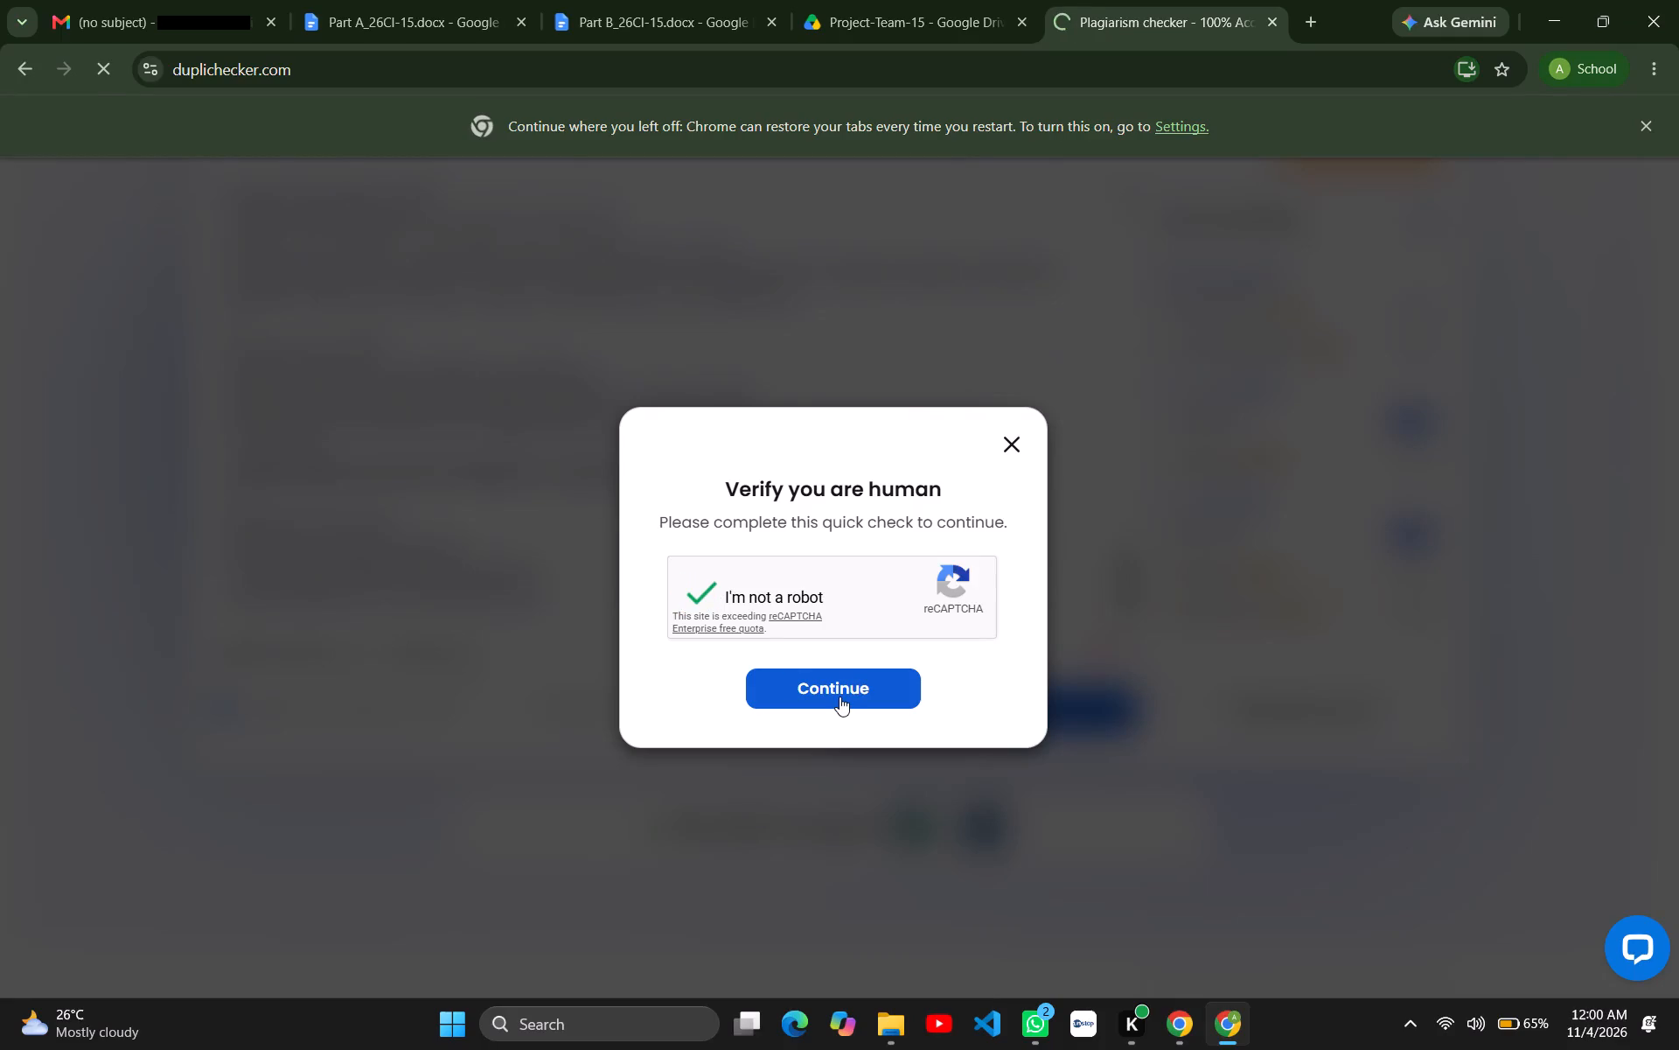
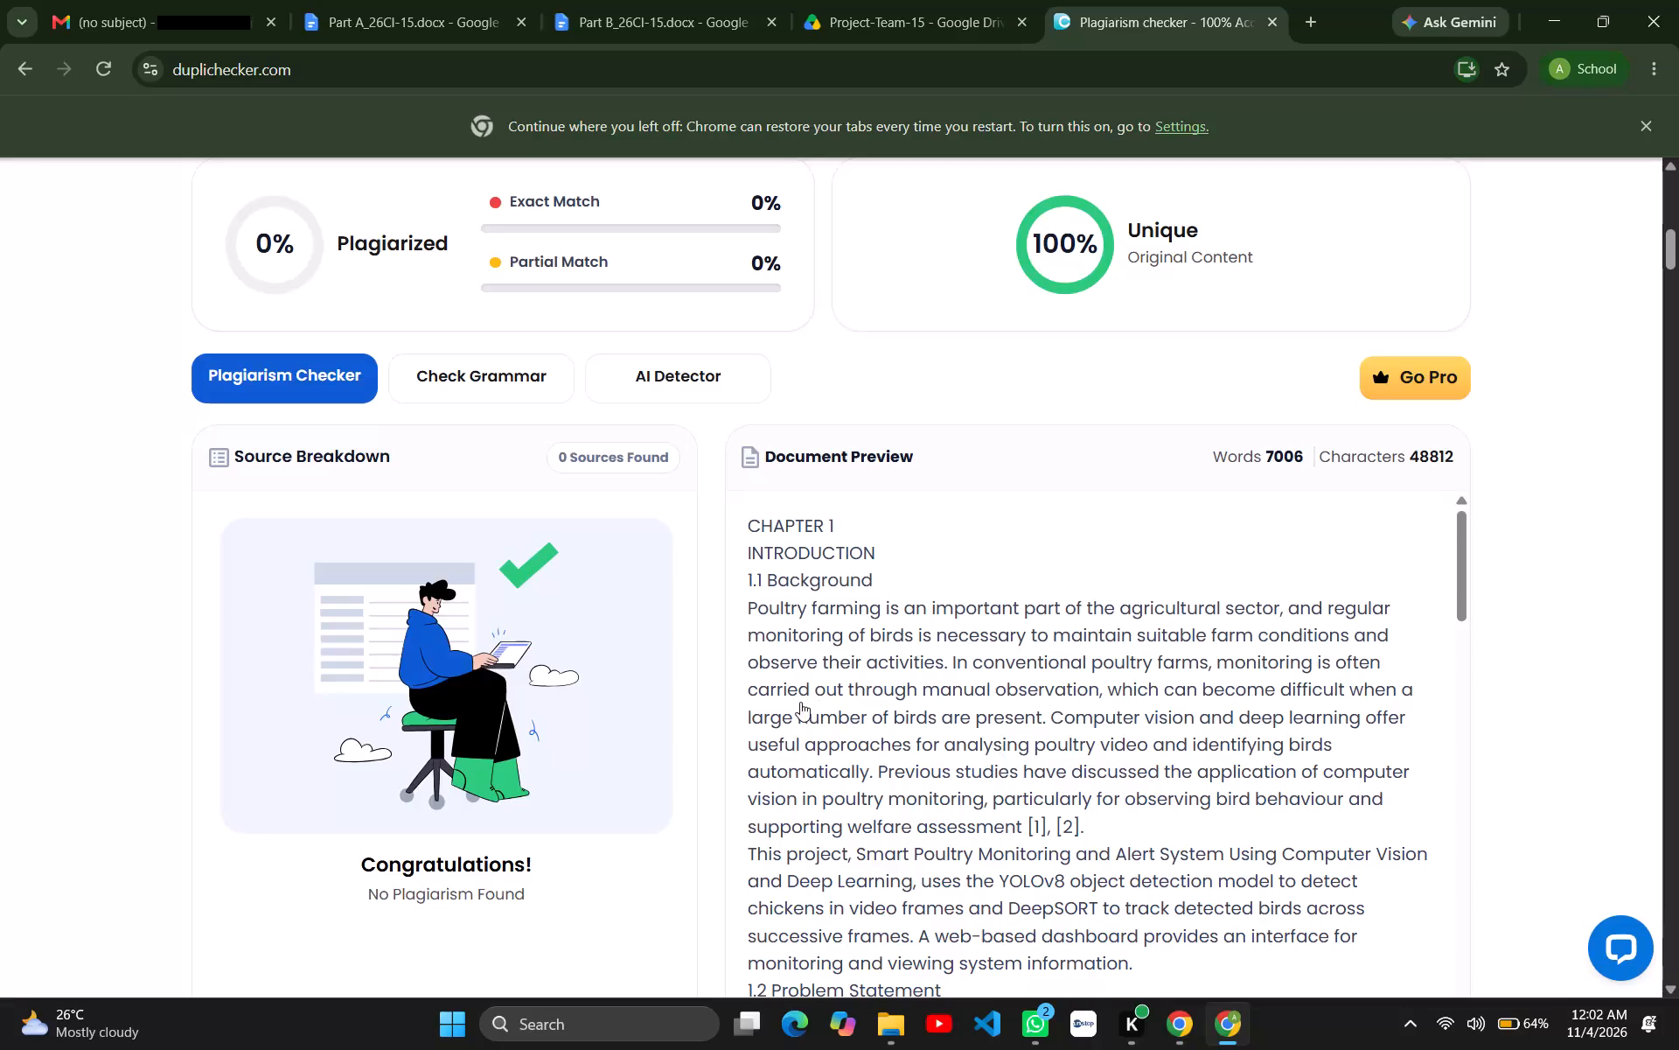
Review Duplichecker's plagiarism results for the Part B text together with the submitted text and scan settings.
scroll(800, 702, up, 2)
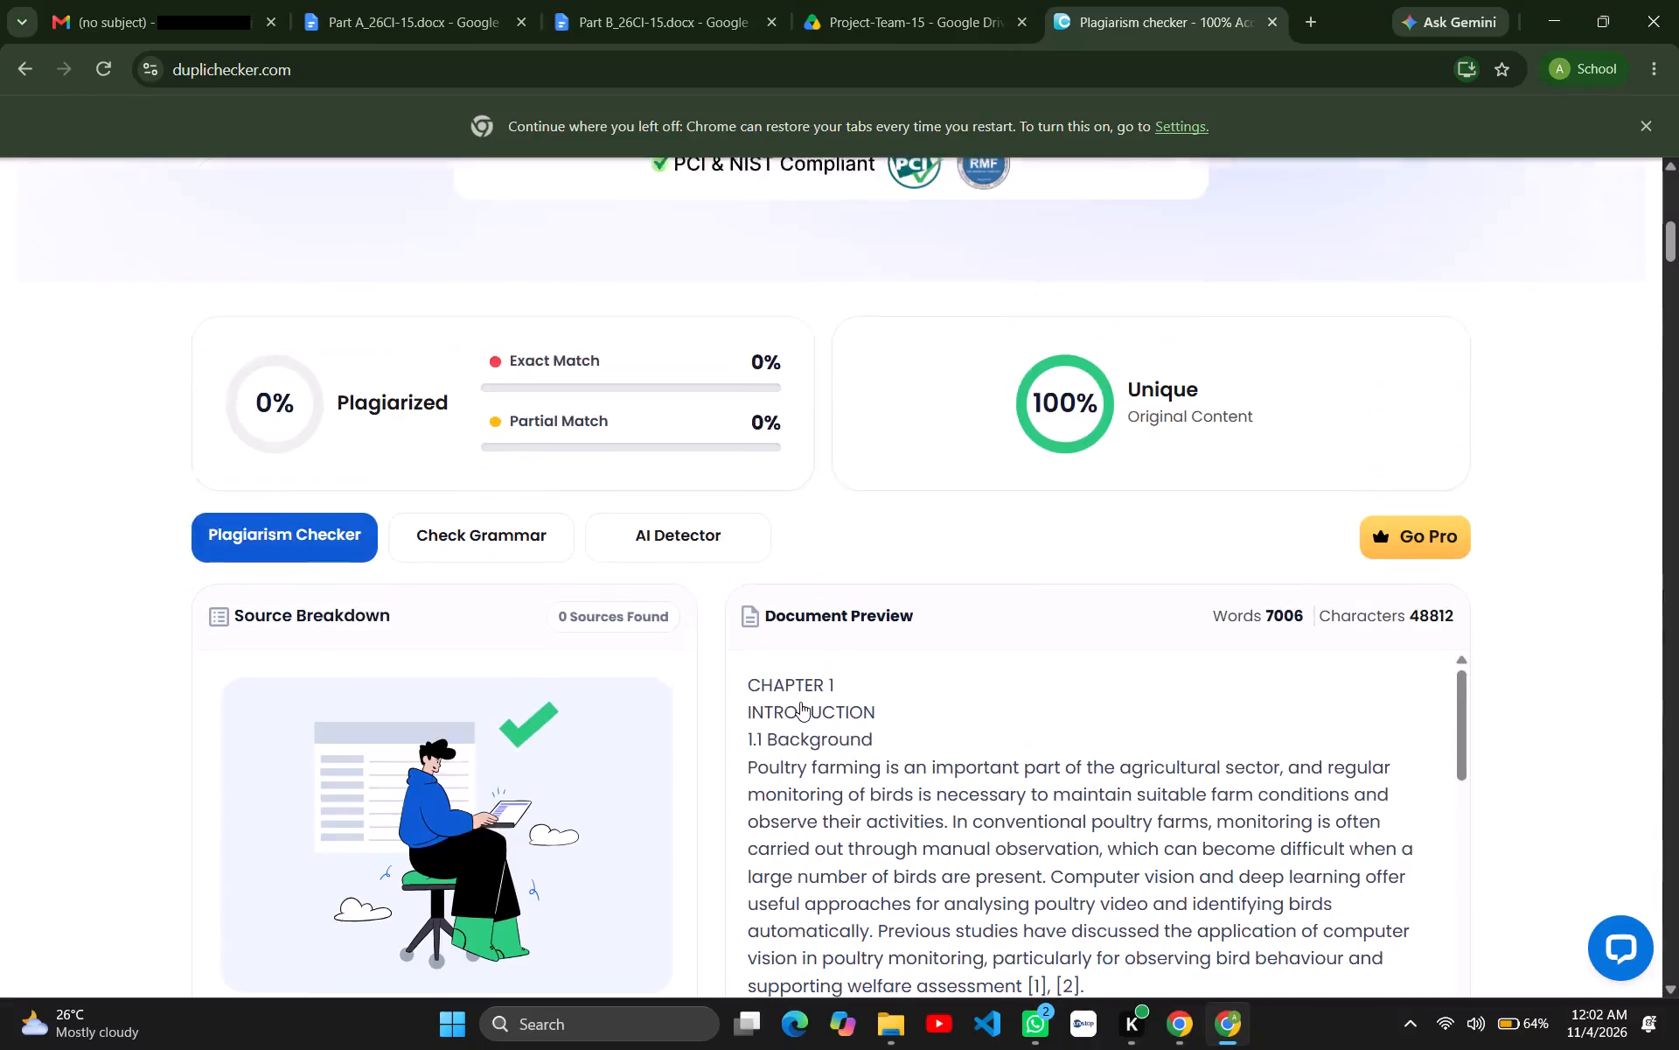
scroll(800, 702, up, 1)
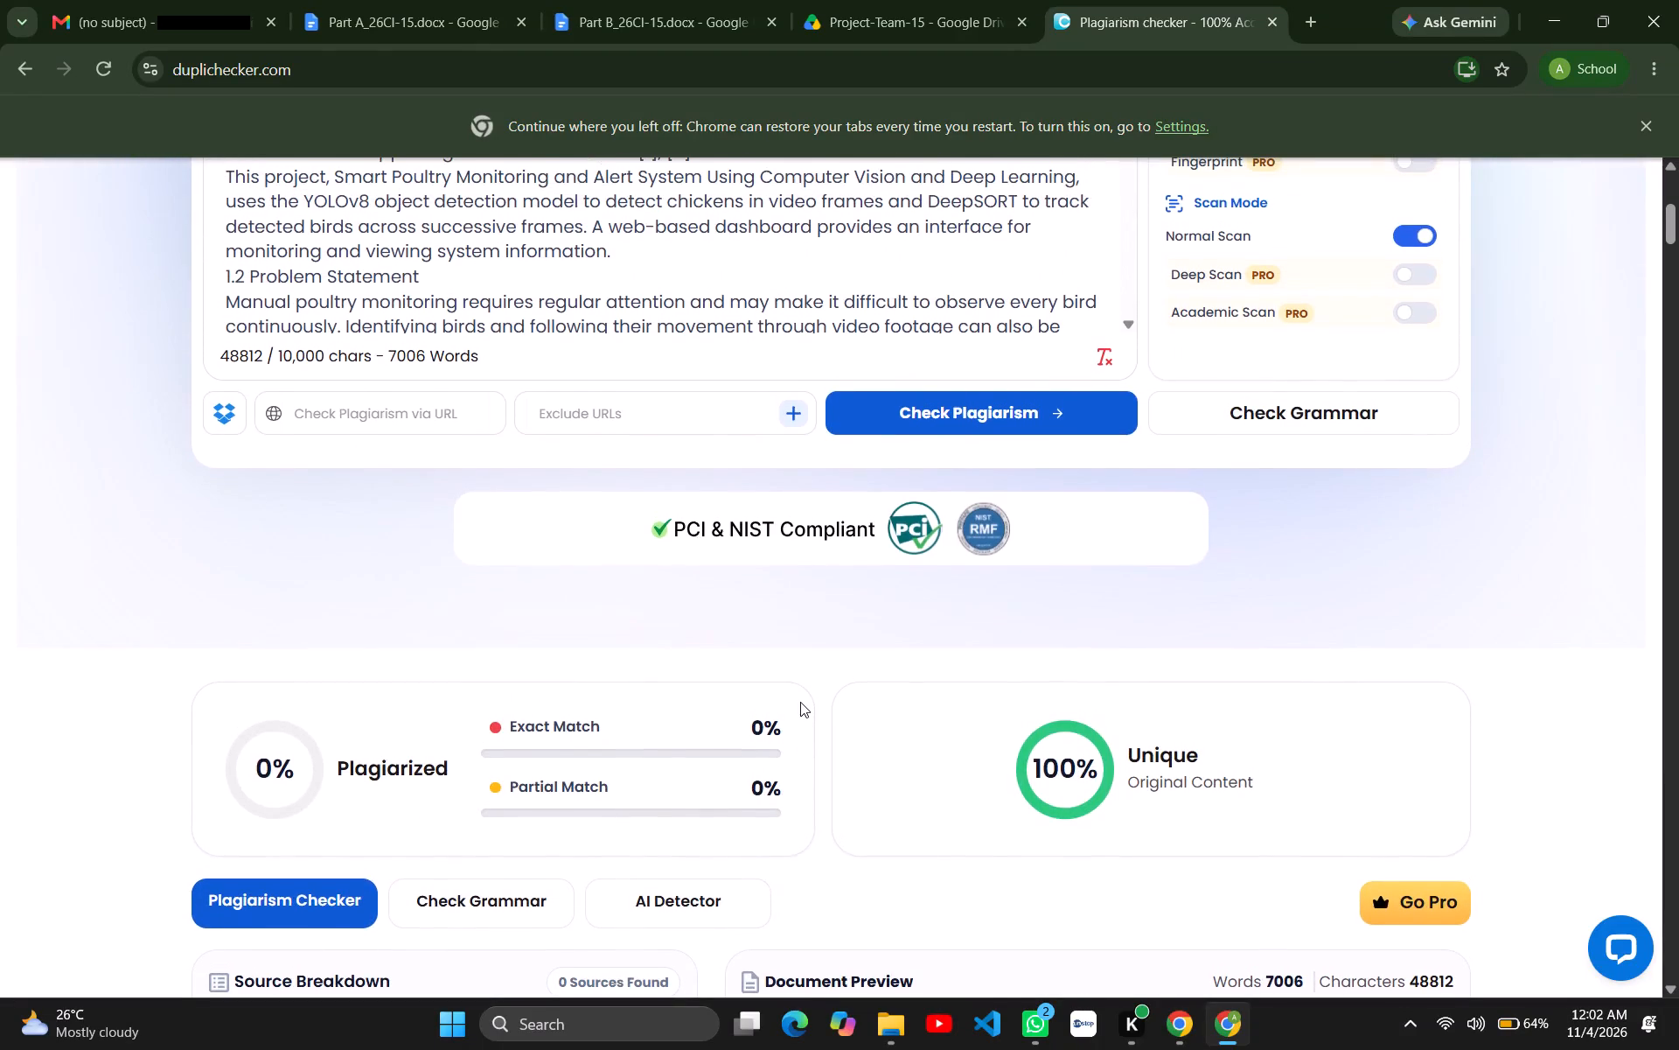
scroll(800, 702, up, 2)
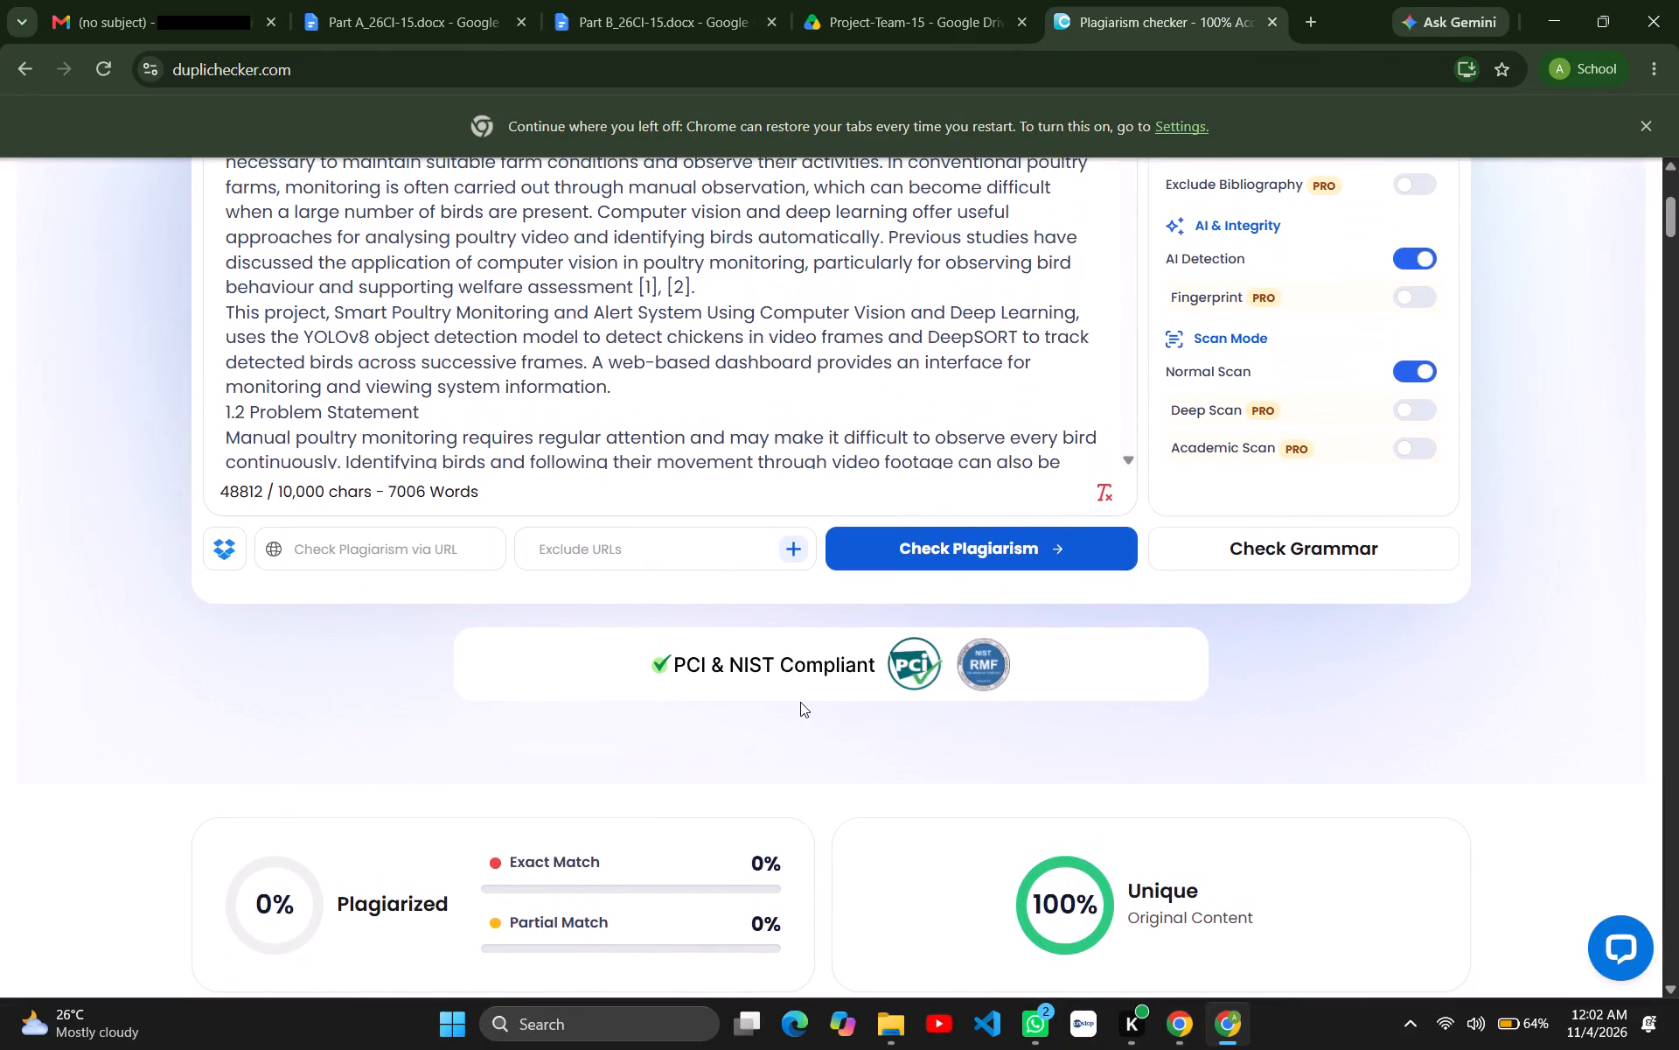
scroll(800, 702, up, 1)
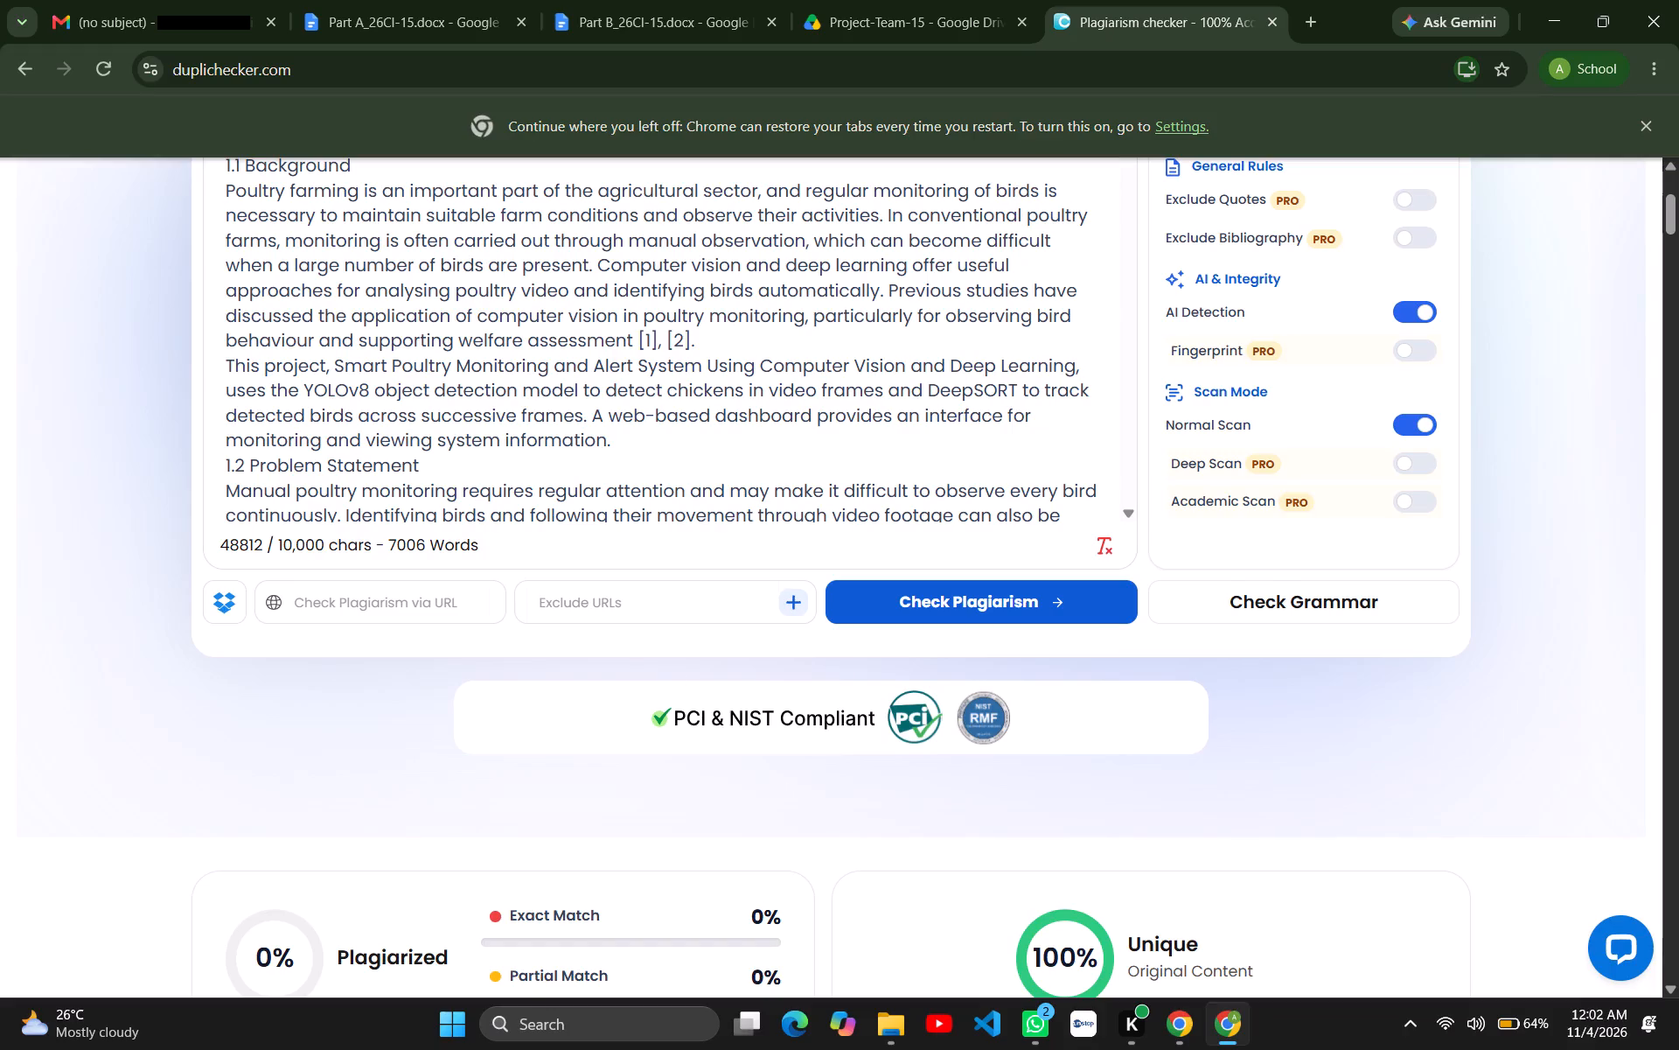
scroll(626, 620, up, 2)
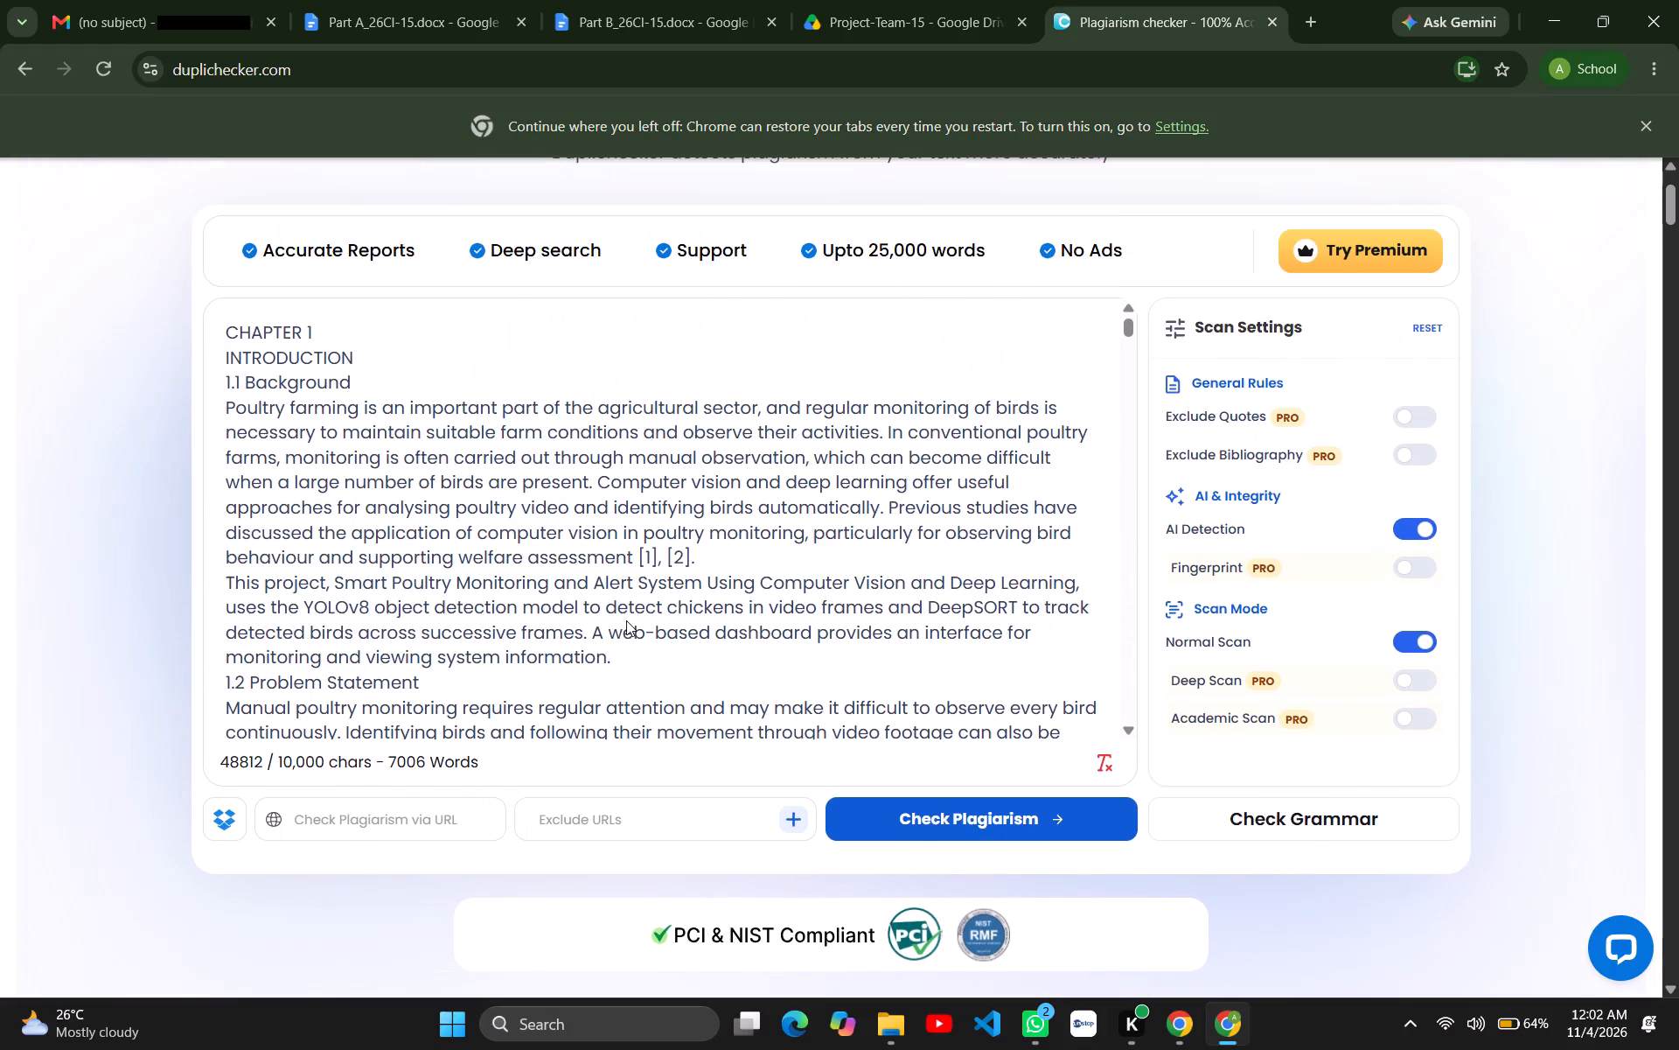
scroll(547, 457, up, 3)
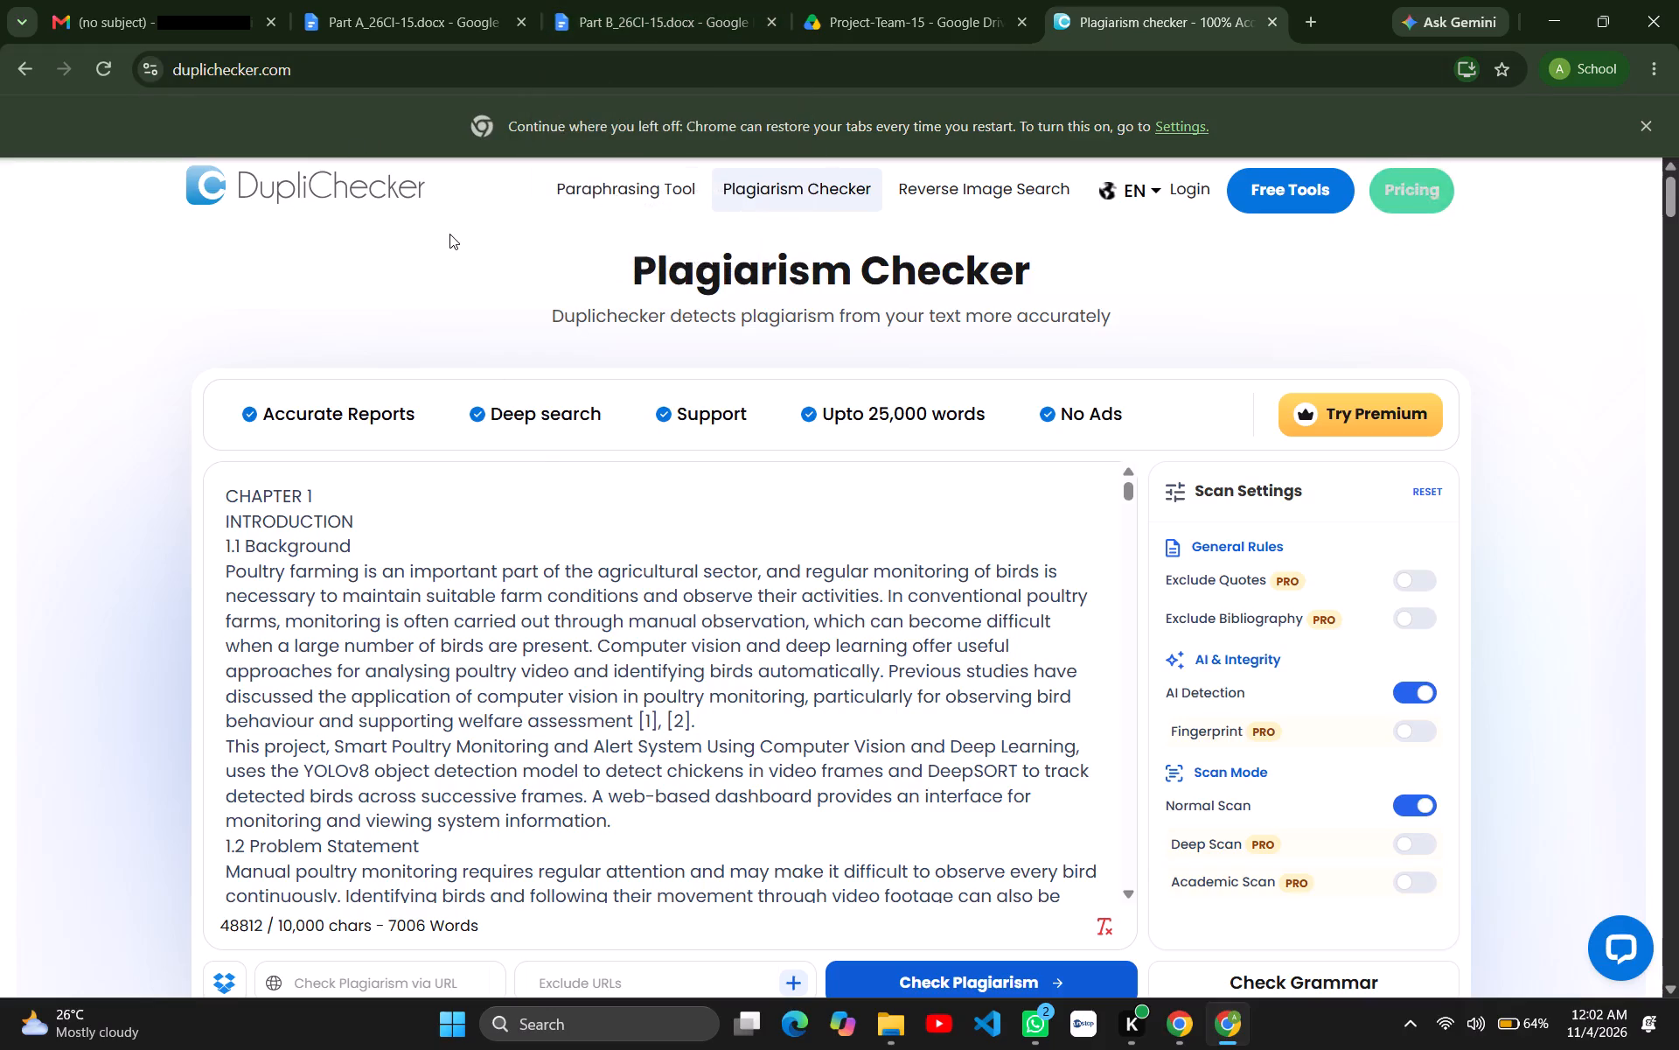
scroll(179, 211, right, 2)
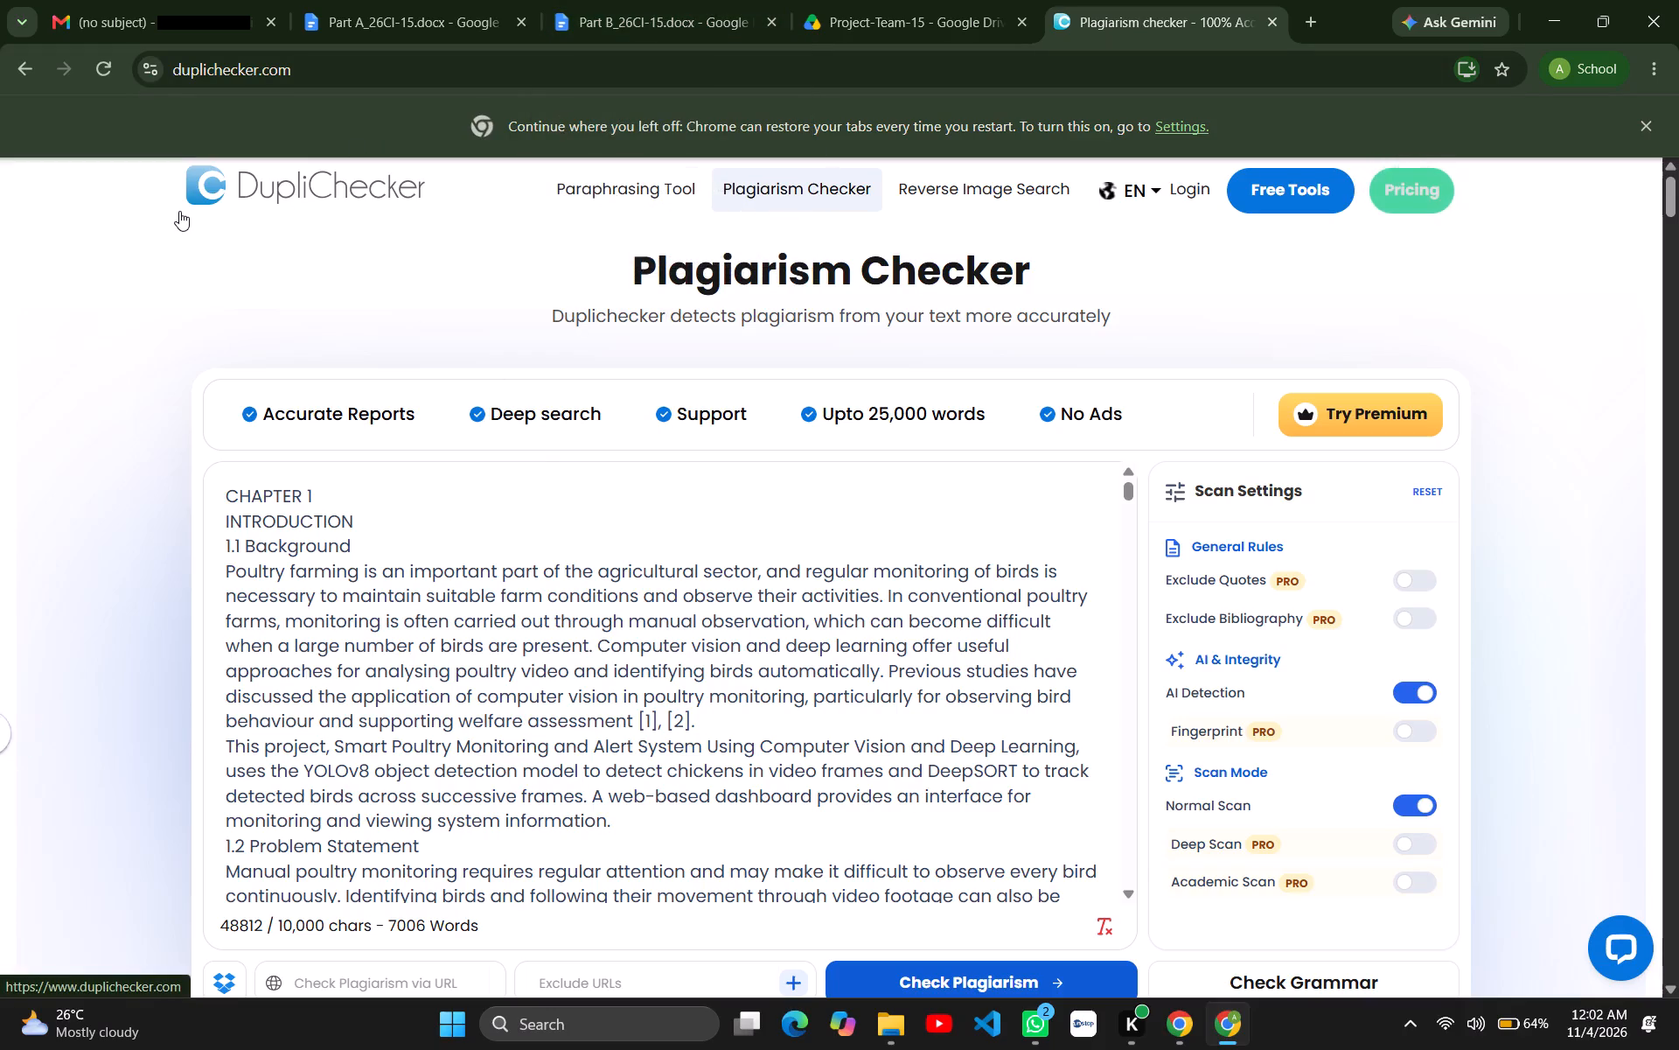
Return to the "plagiarism checker" Google results and open Grammarly's Plagiarism Checker.
click(13, 66)
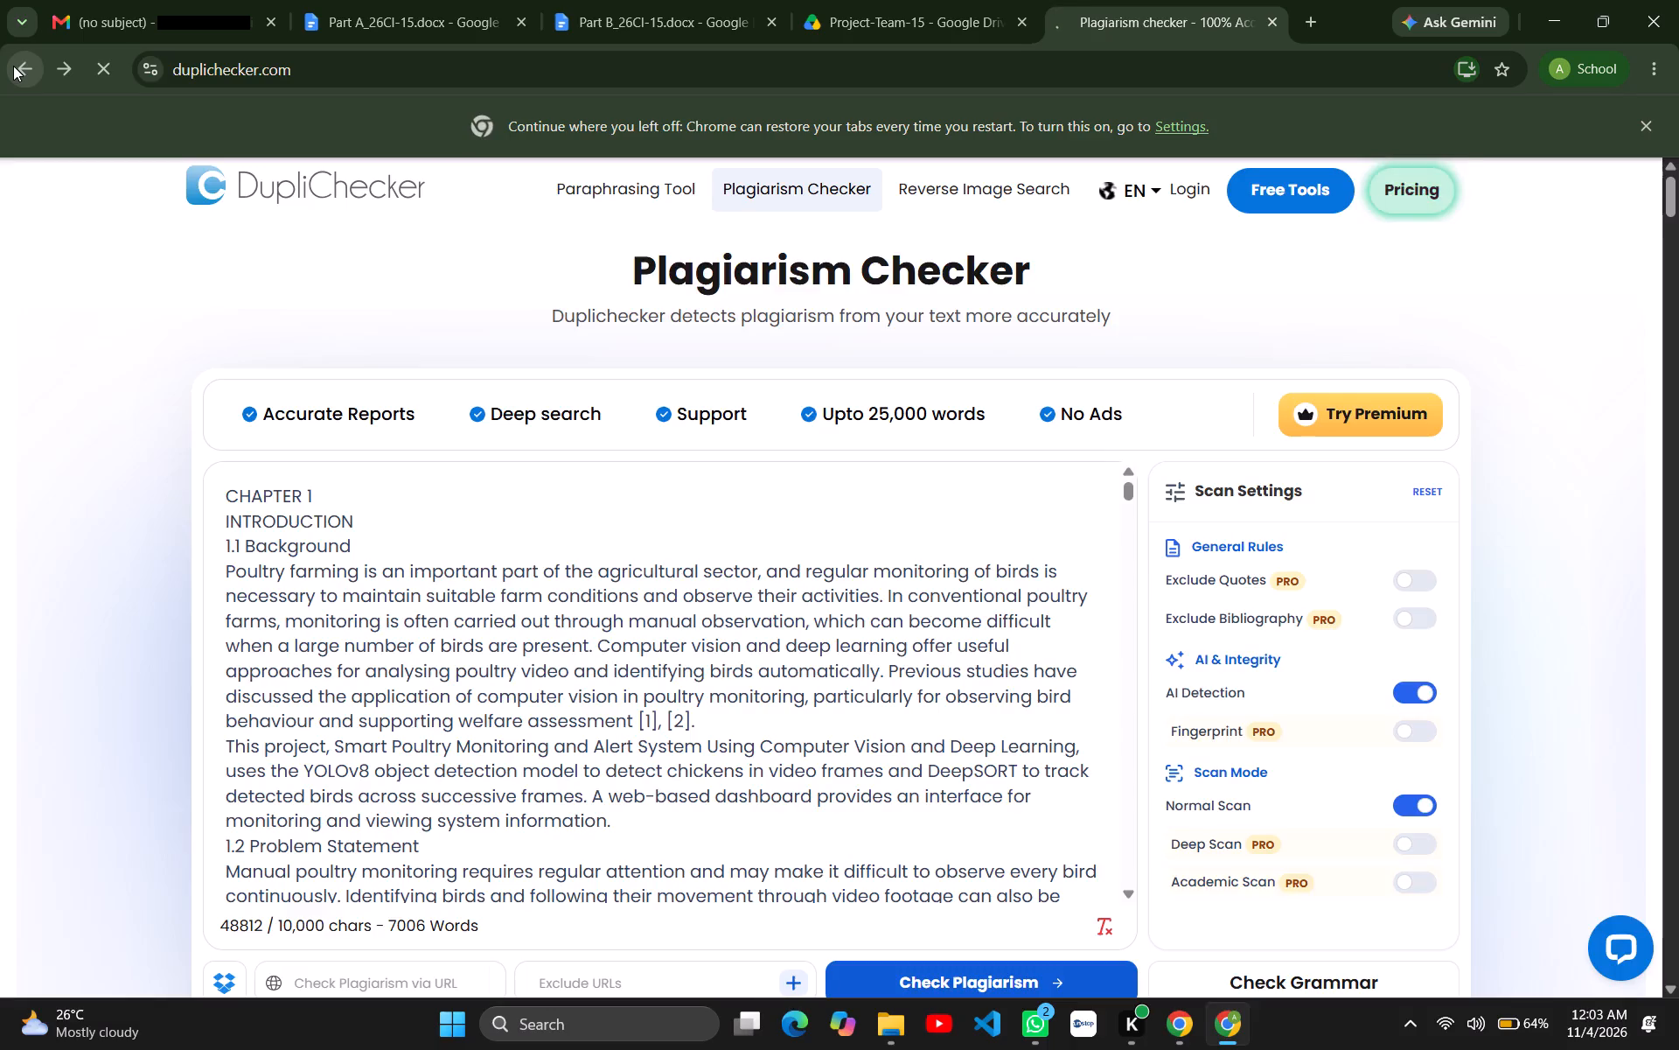
click(13, 66)
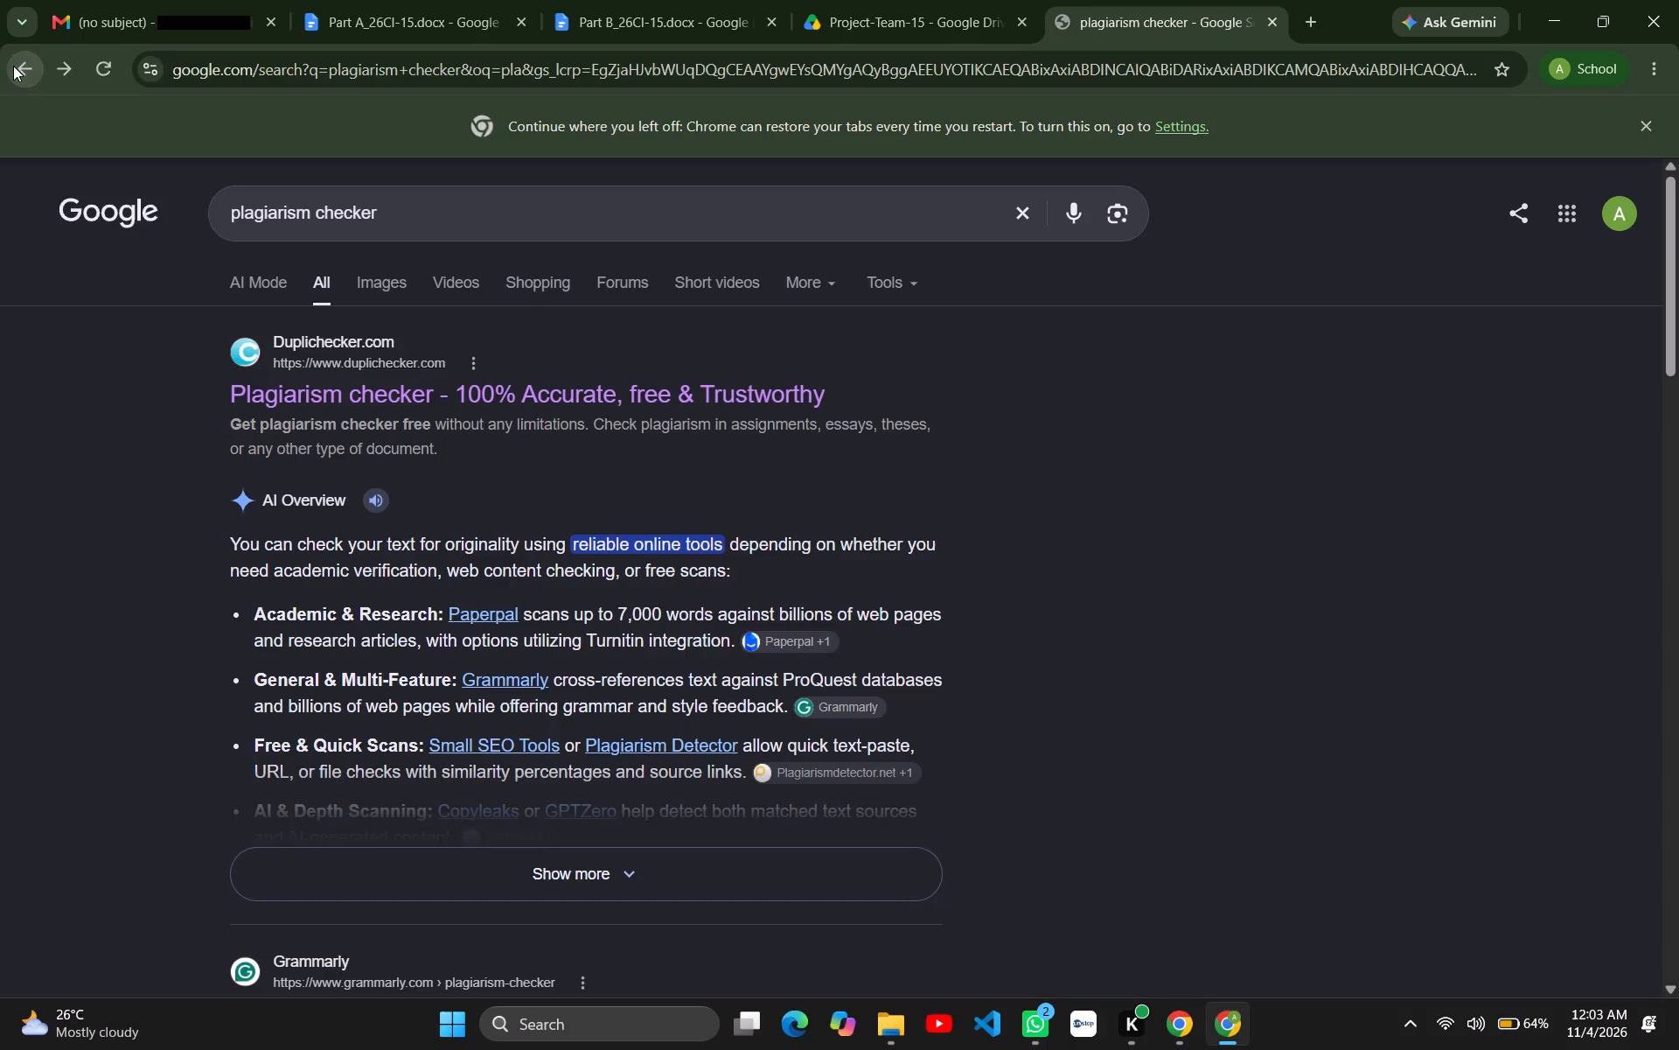
scroll(261, 309, down, 2)
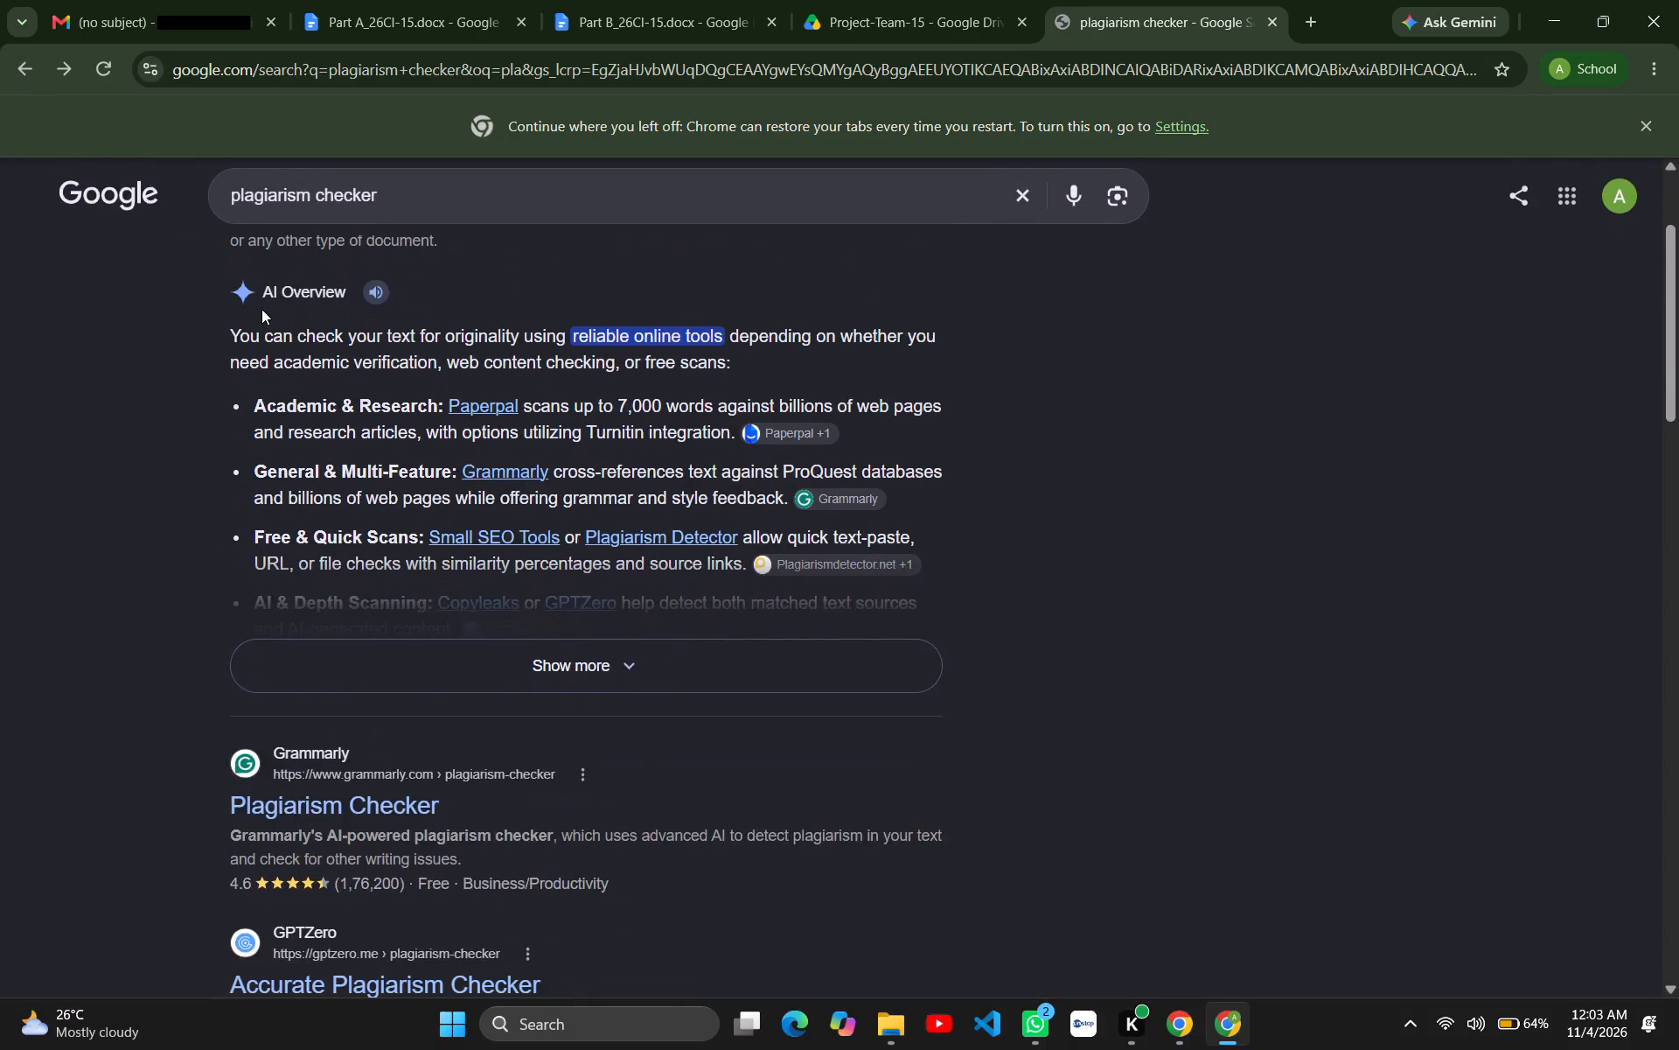
scroll(261, 309, down, 2)
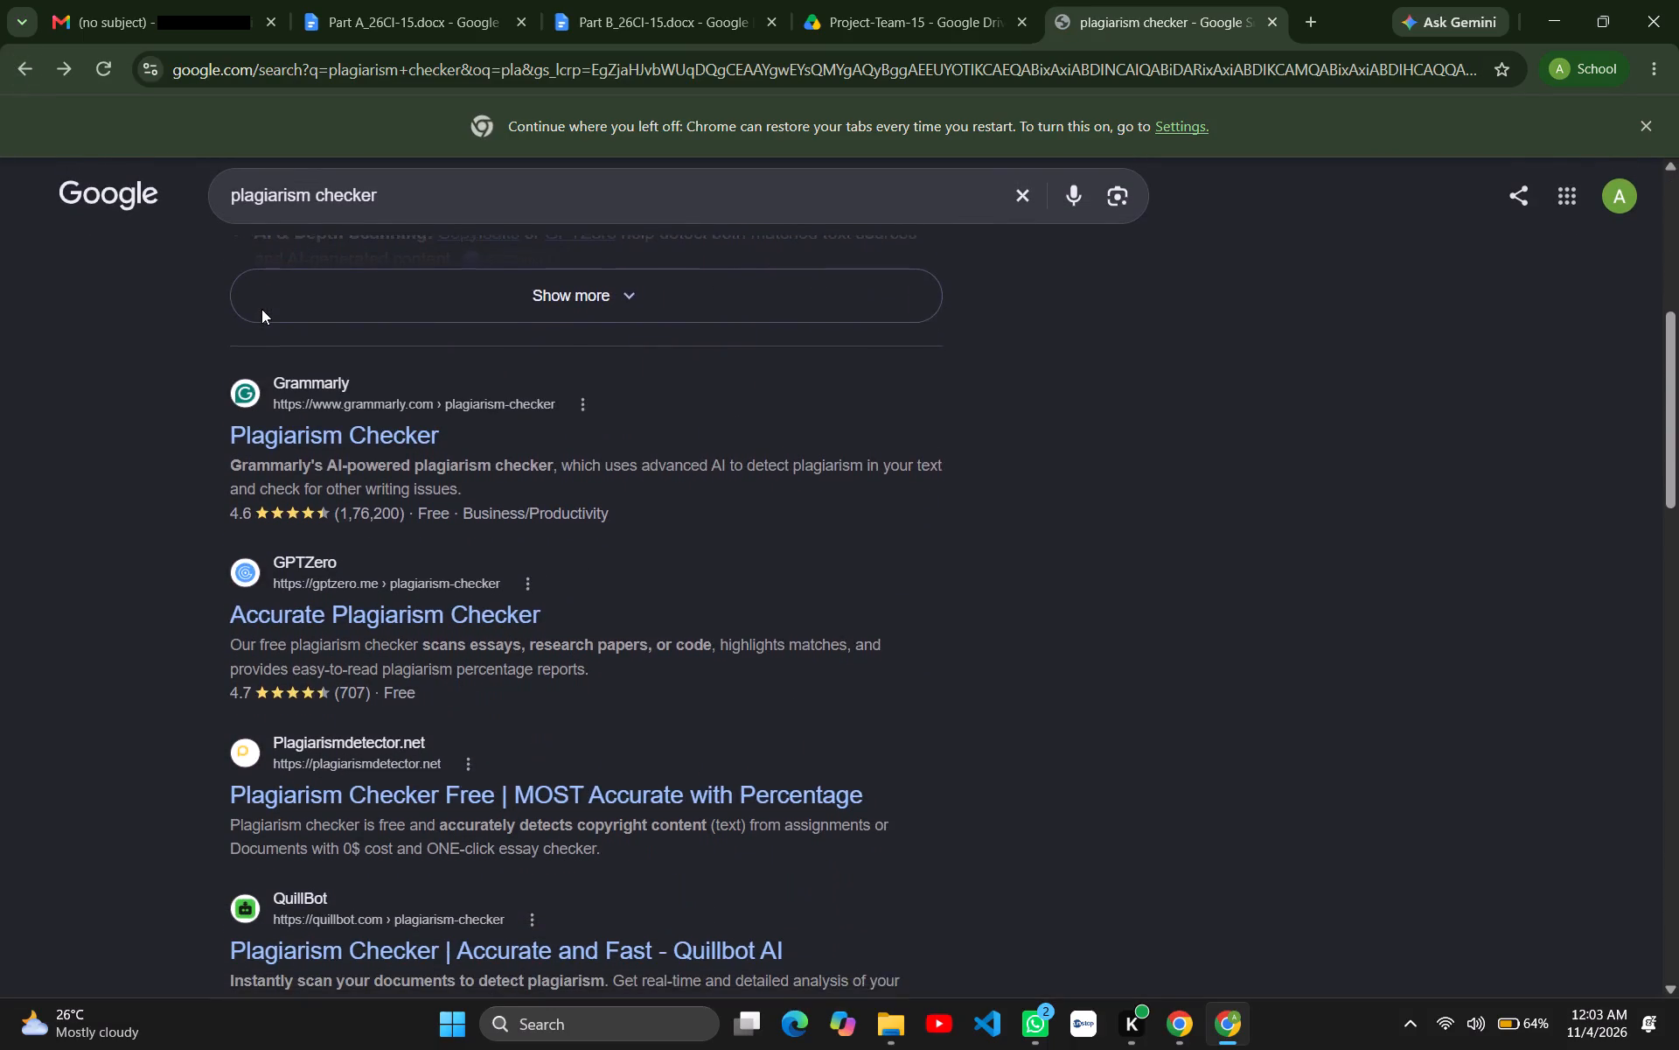
scroll(261, 309, down, 1)
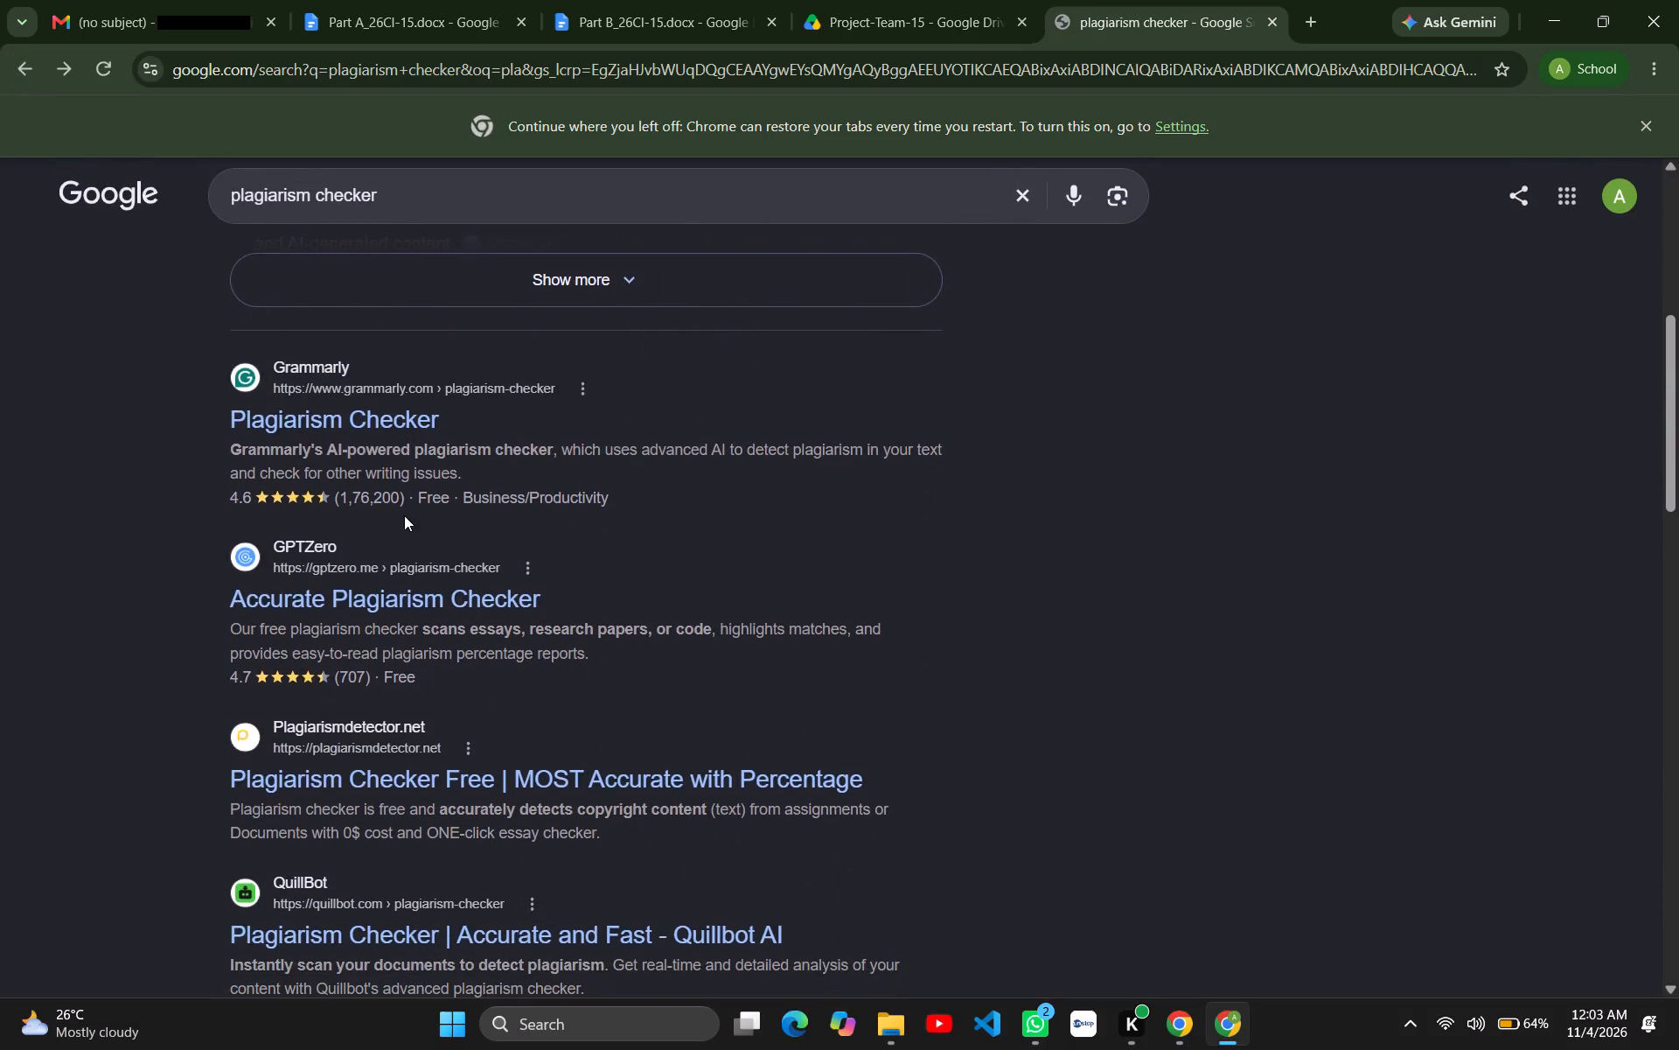
click(380, 419)
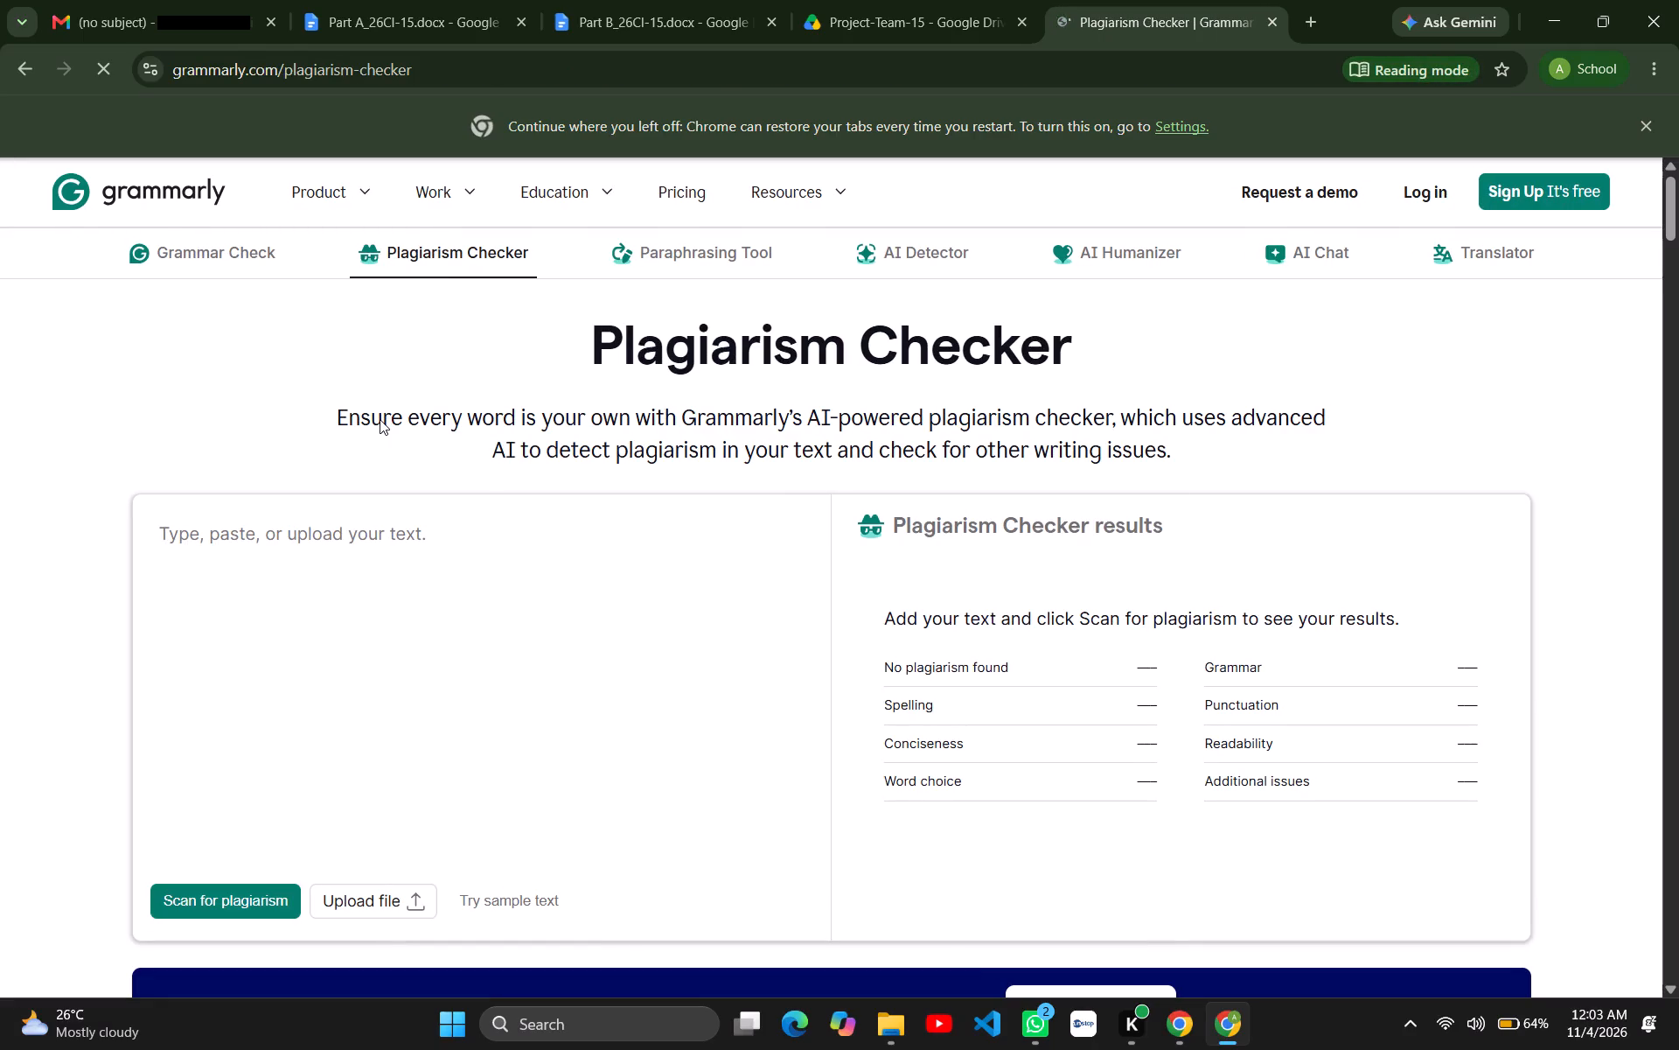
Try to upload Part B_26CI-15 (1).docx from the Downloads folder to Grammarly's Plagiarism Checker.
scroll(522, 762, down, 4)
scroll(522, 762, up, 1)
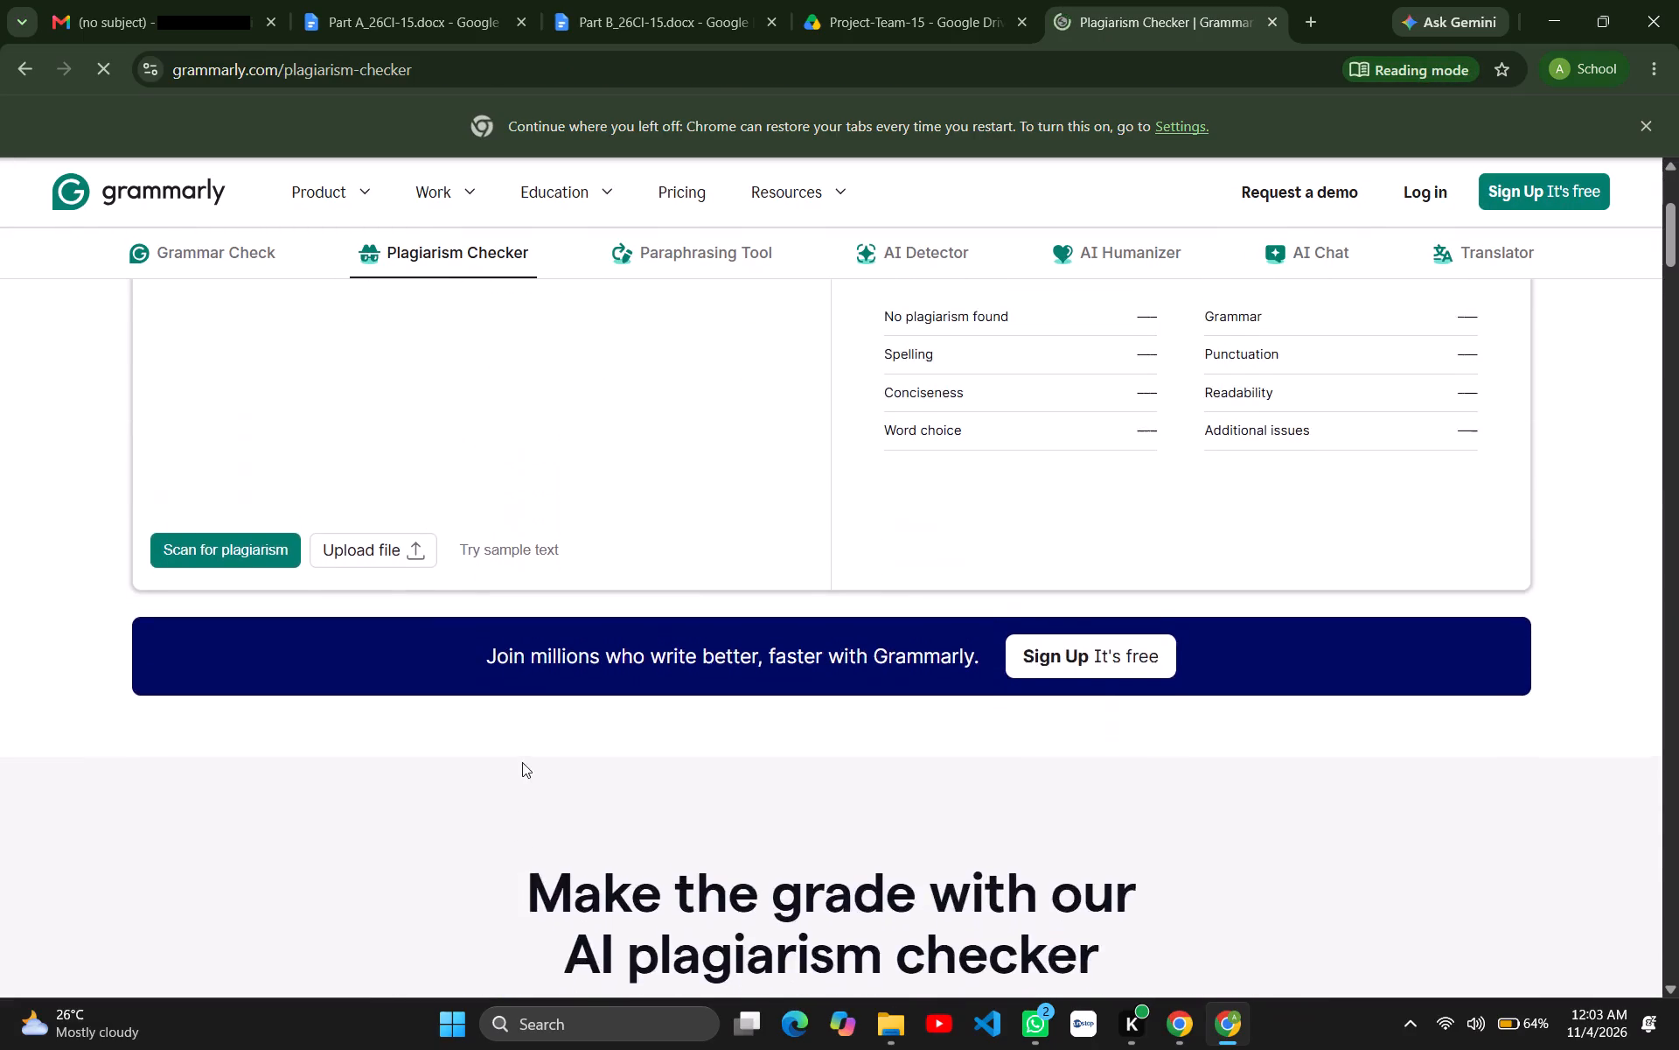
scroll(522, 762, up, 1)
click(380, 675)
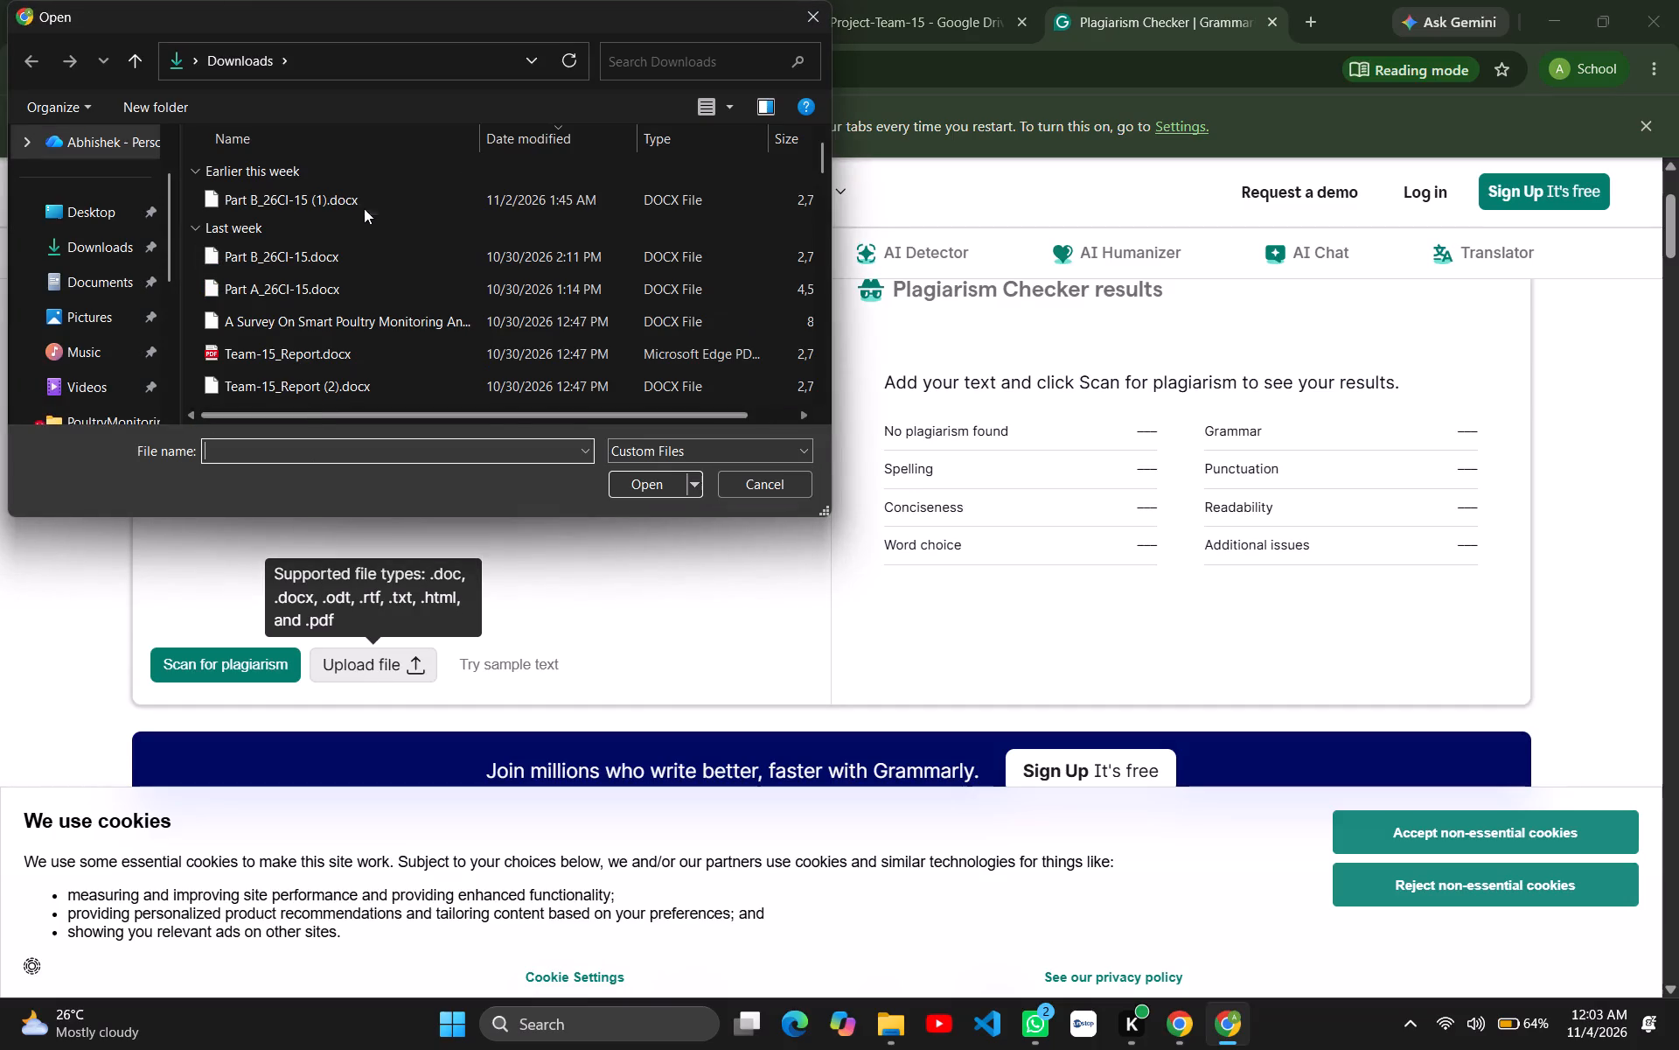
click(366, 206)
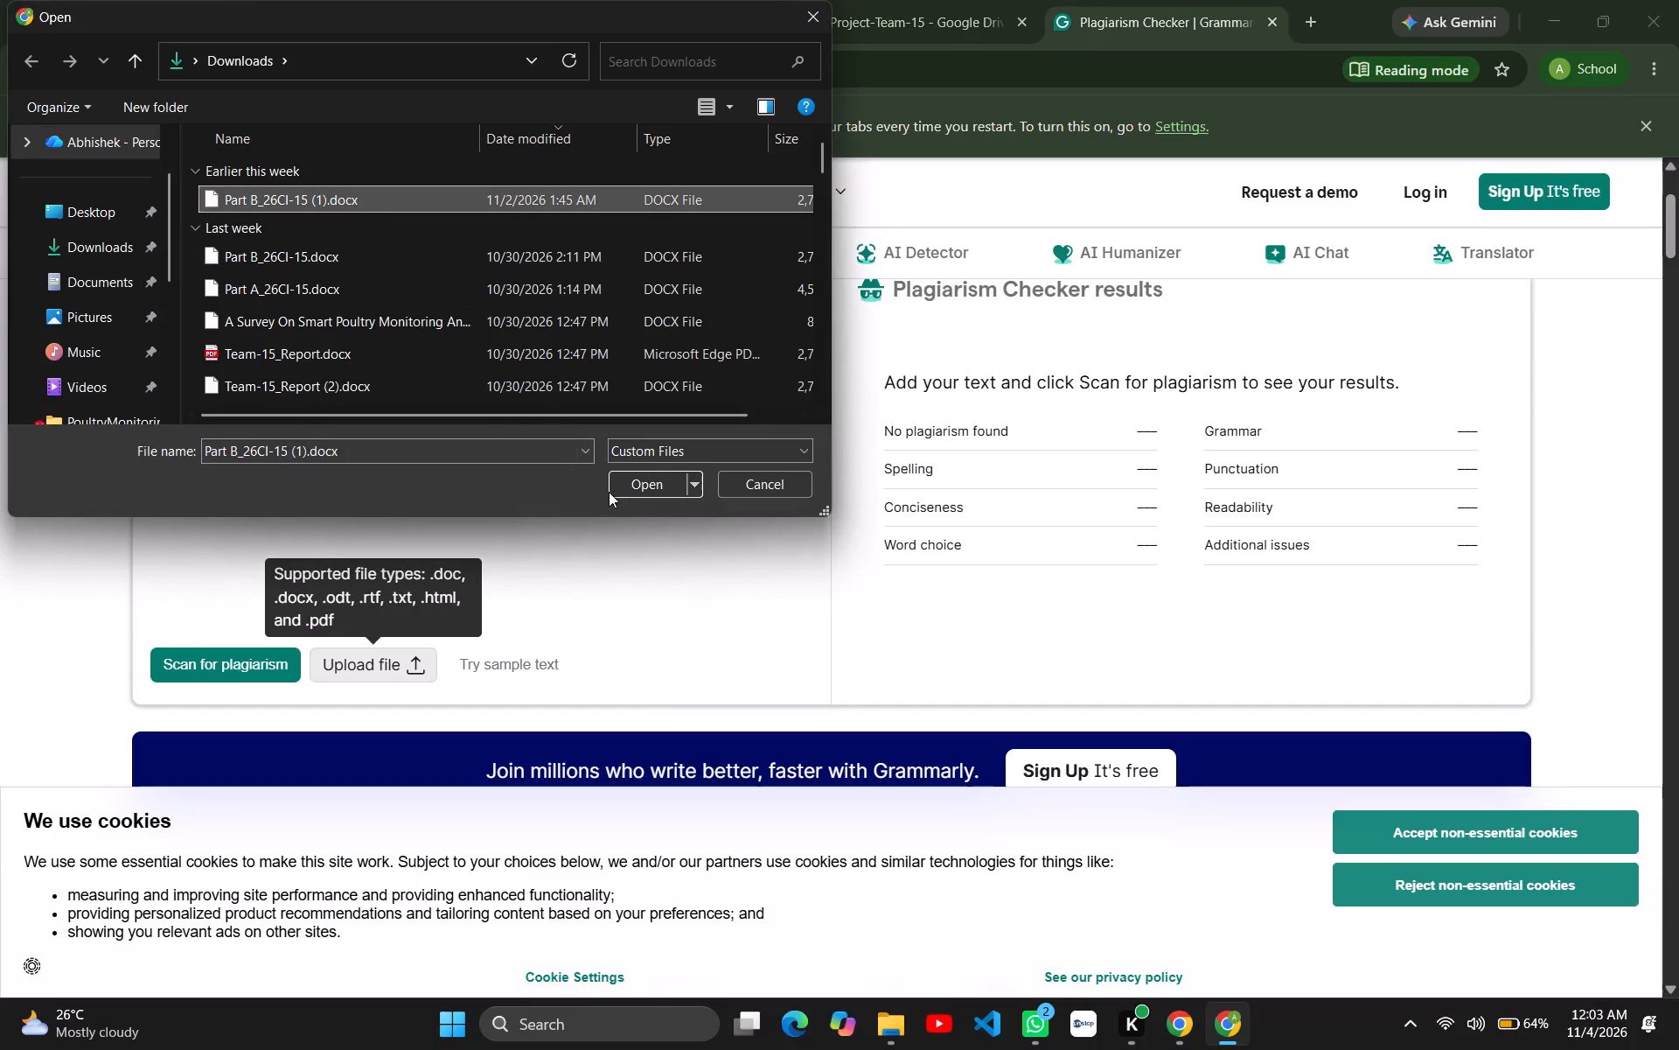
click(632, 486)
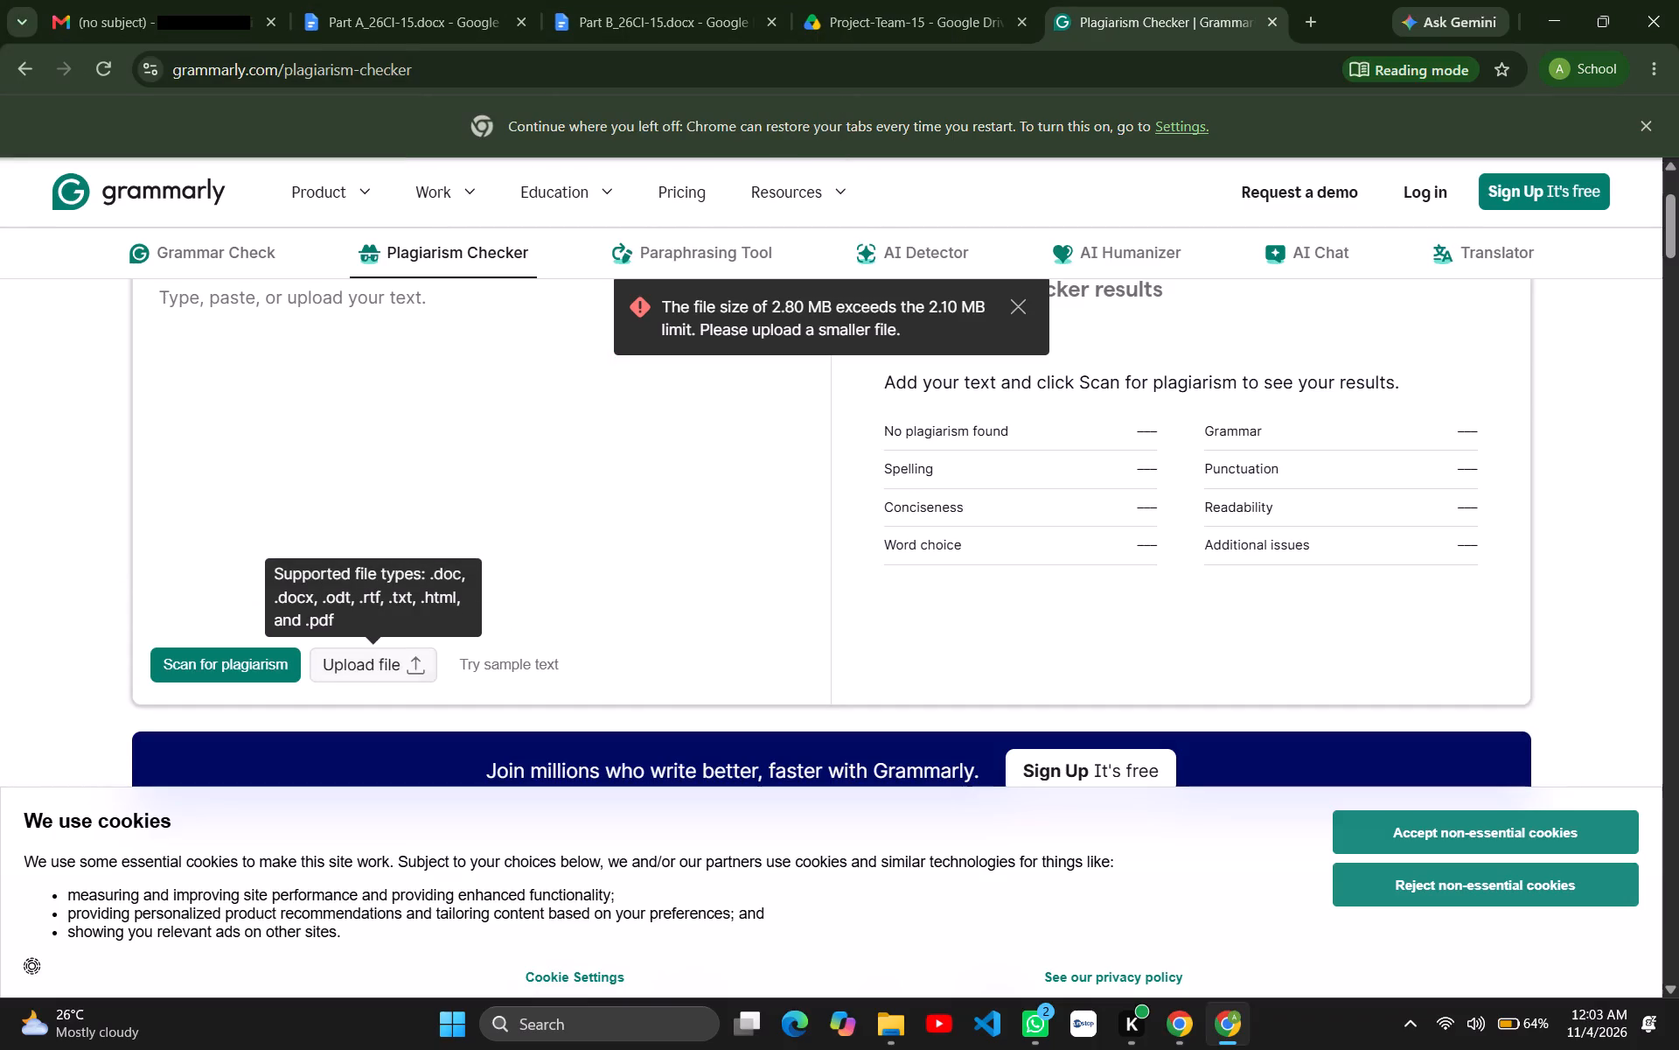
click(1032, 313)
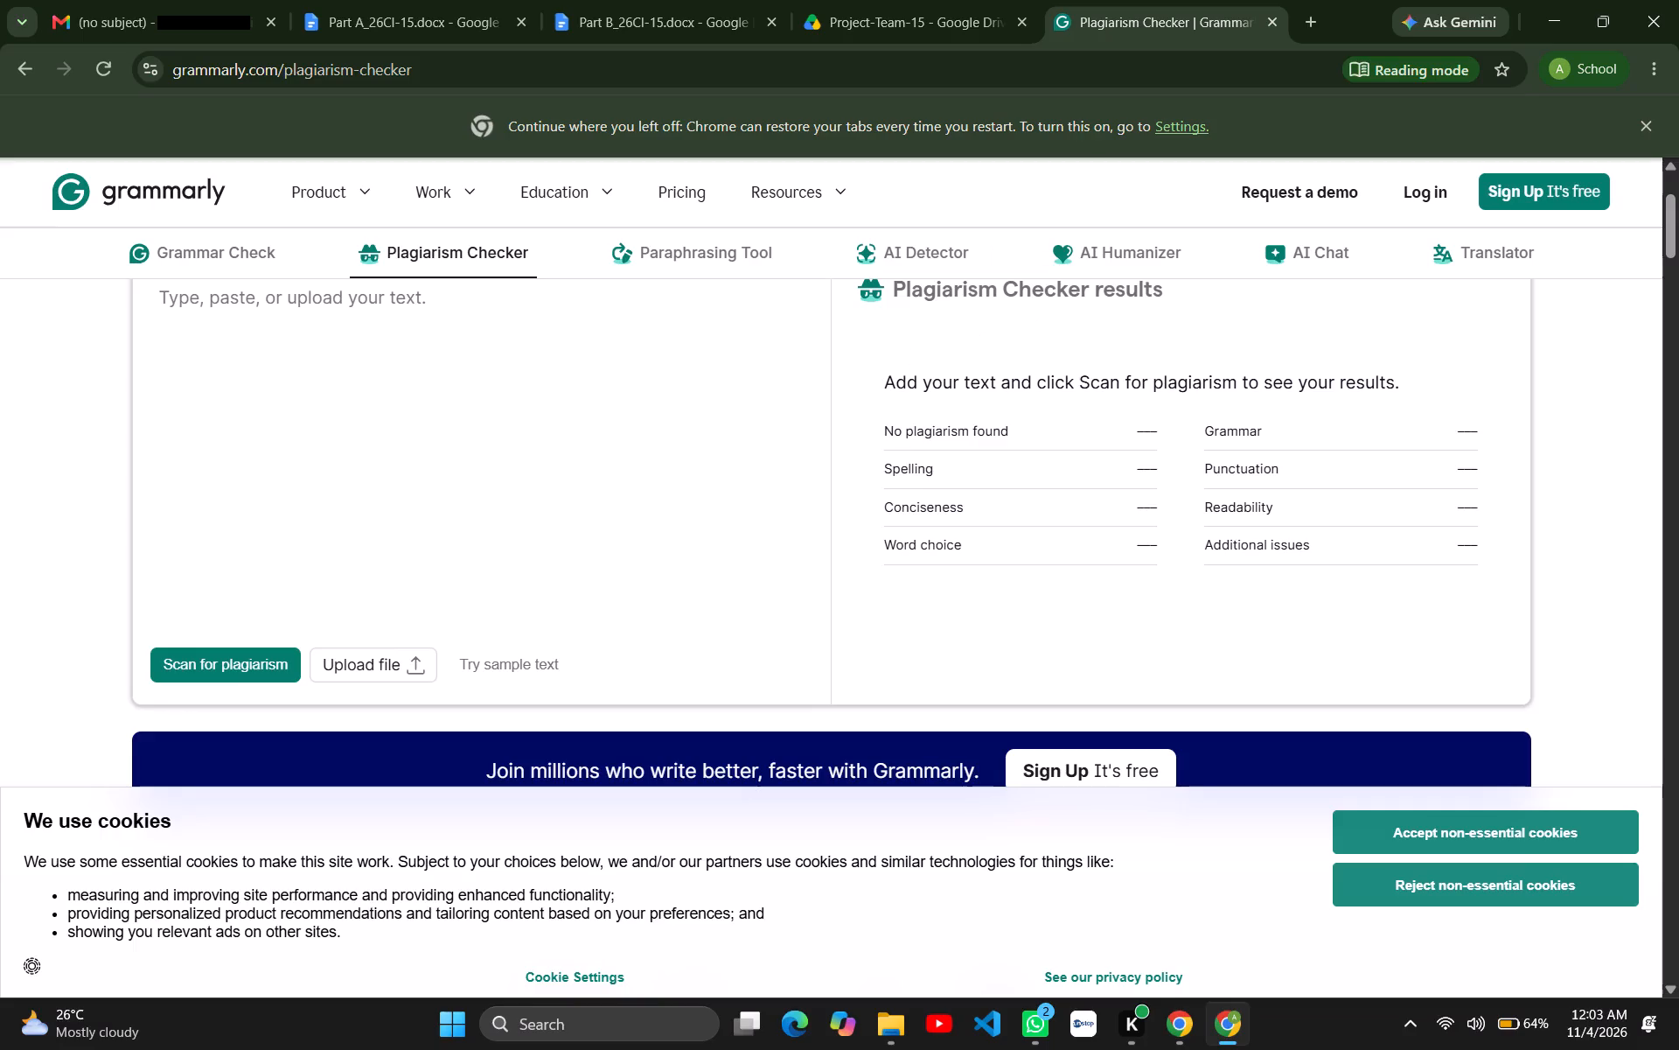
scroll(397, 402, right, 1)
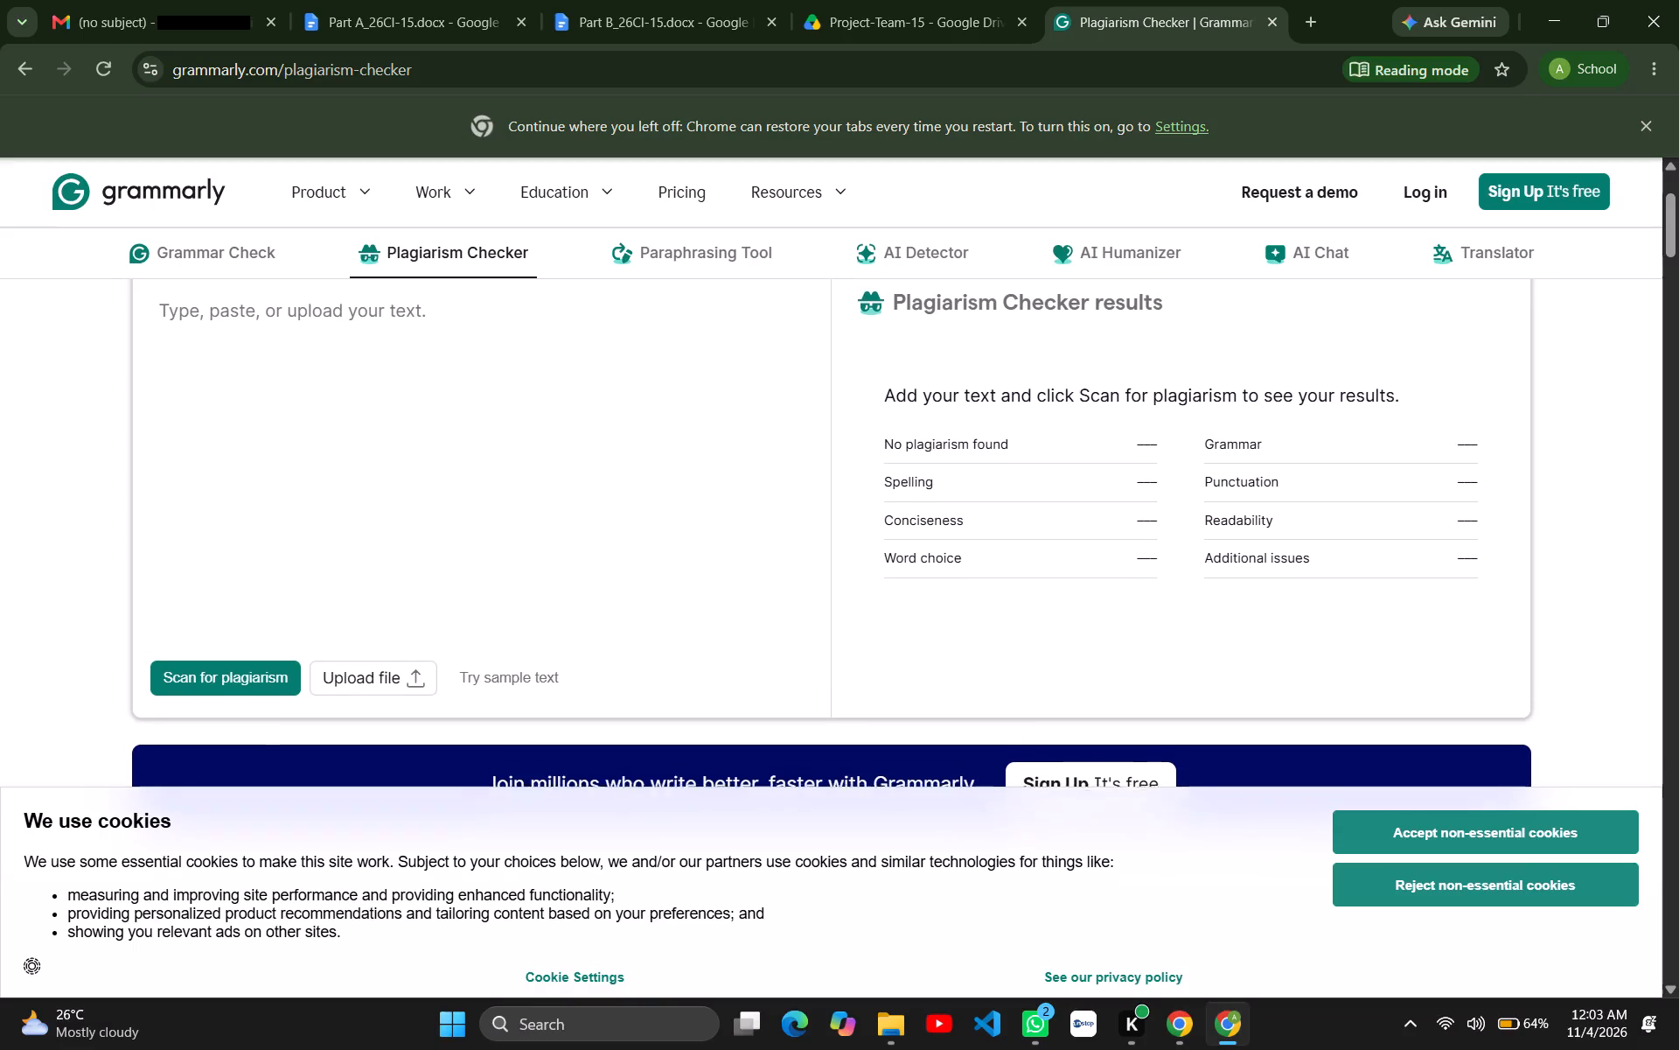
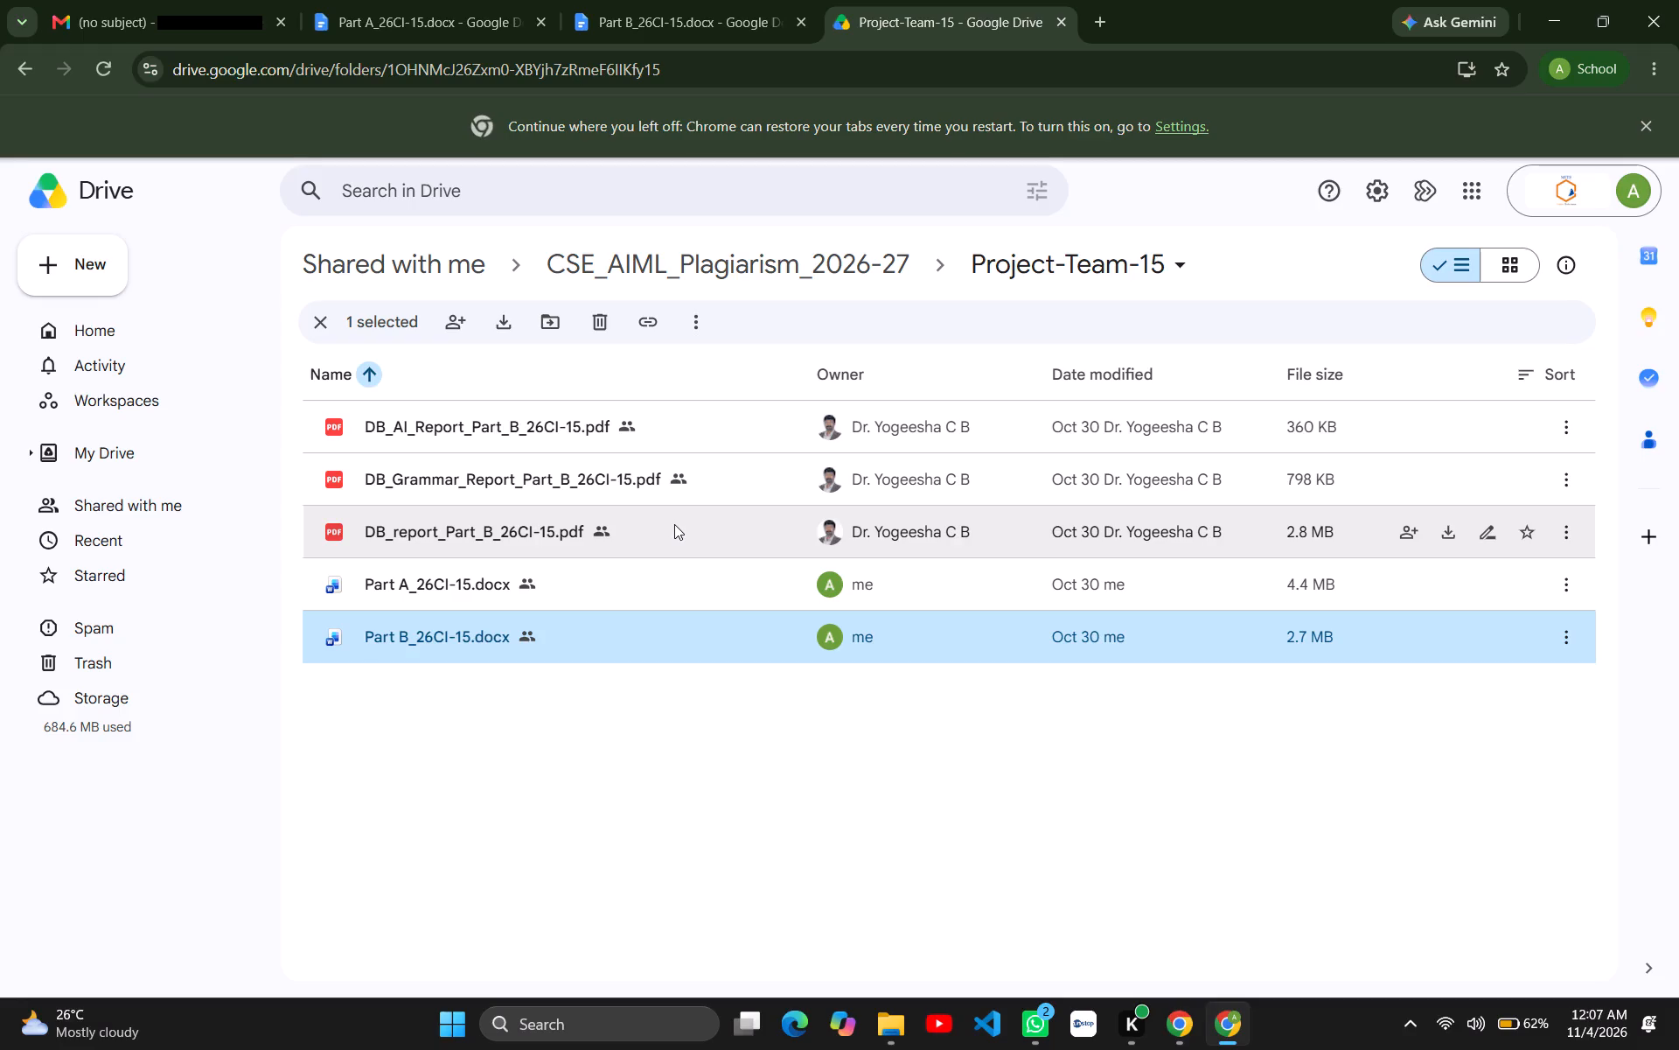
Open DB_report_Part_B_26CI-15.pdf from the Project-Team-15 folder and examine its submission, similarity and exclusion information.
double_click(674, 524)
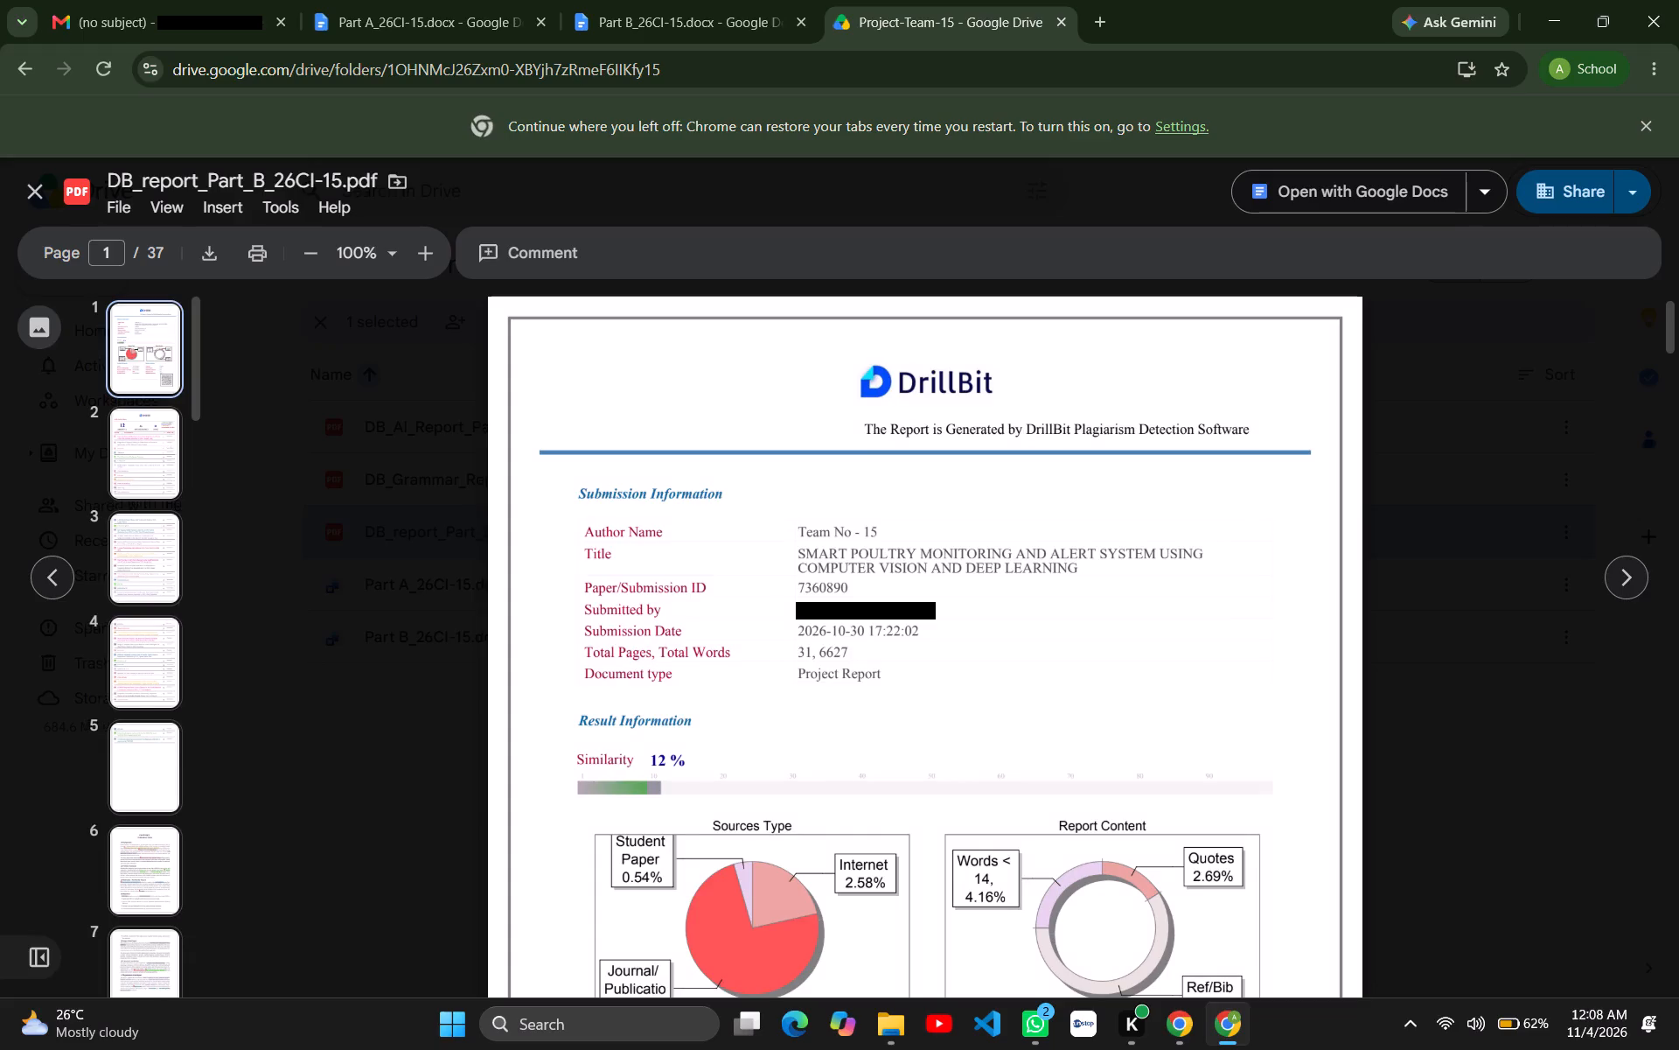
scroll(694, 498, down, 4)
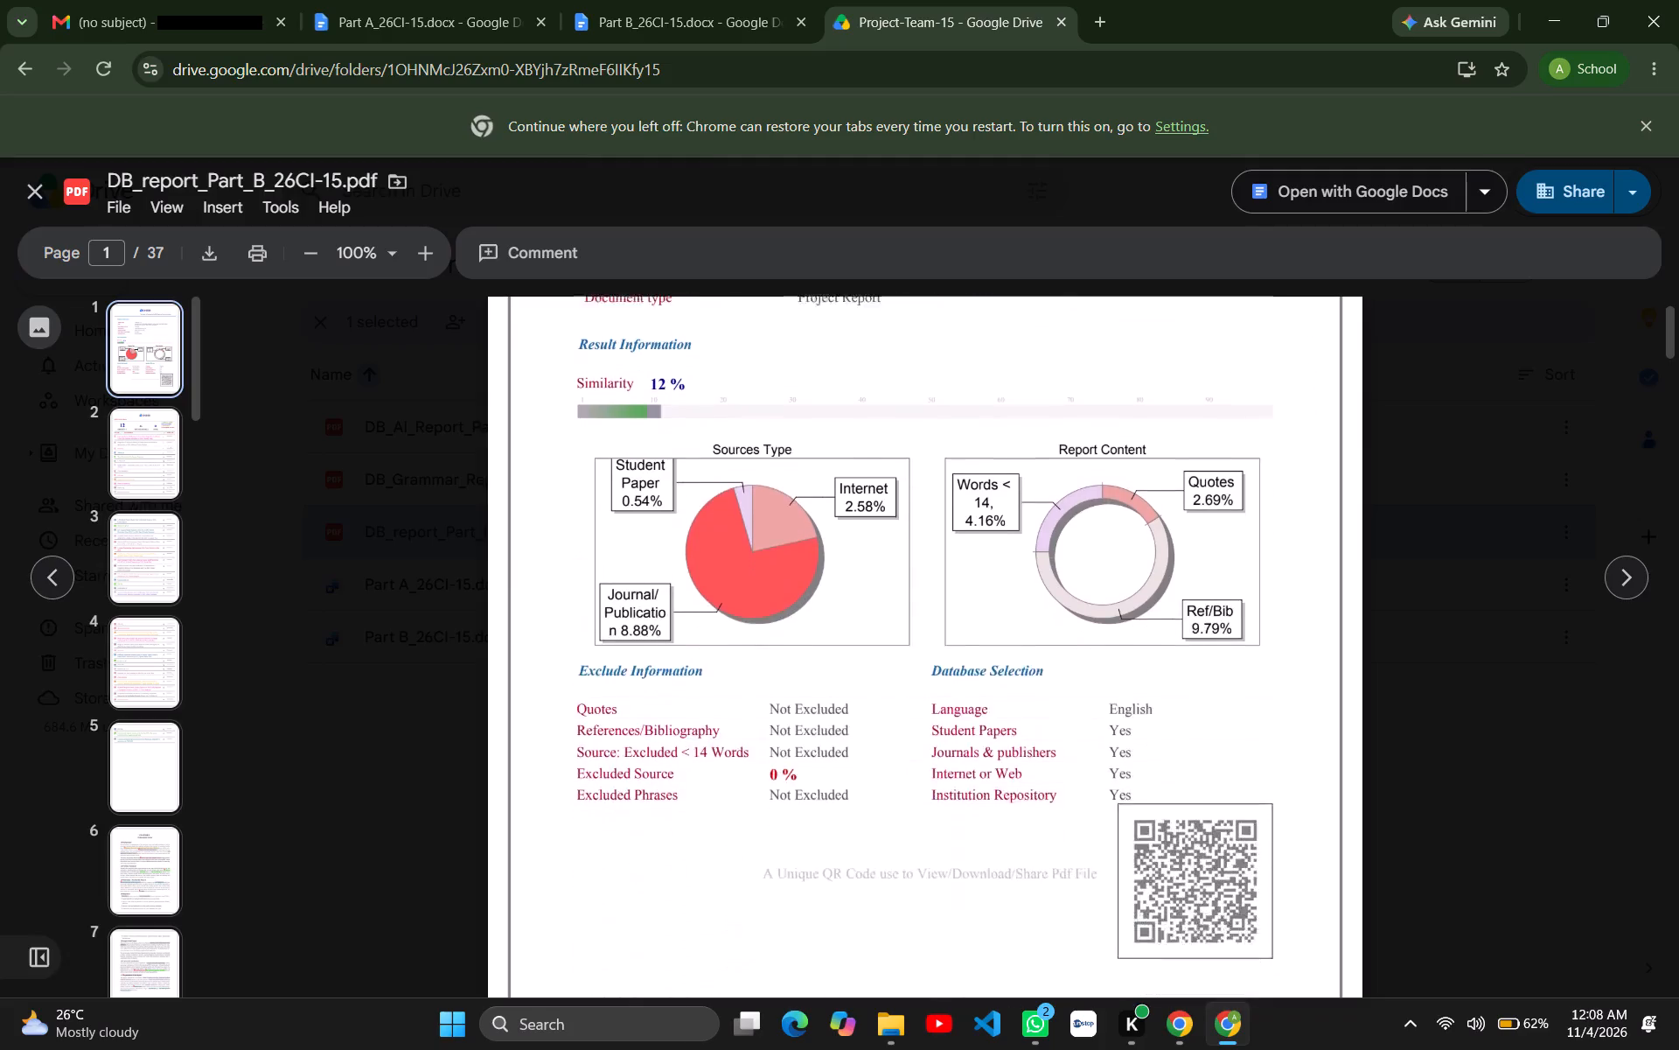
scroll(694, 498, down, 2)
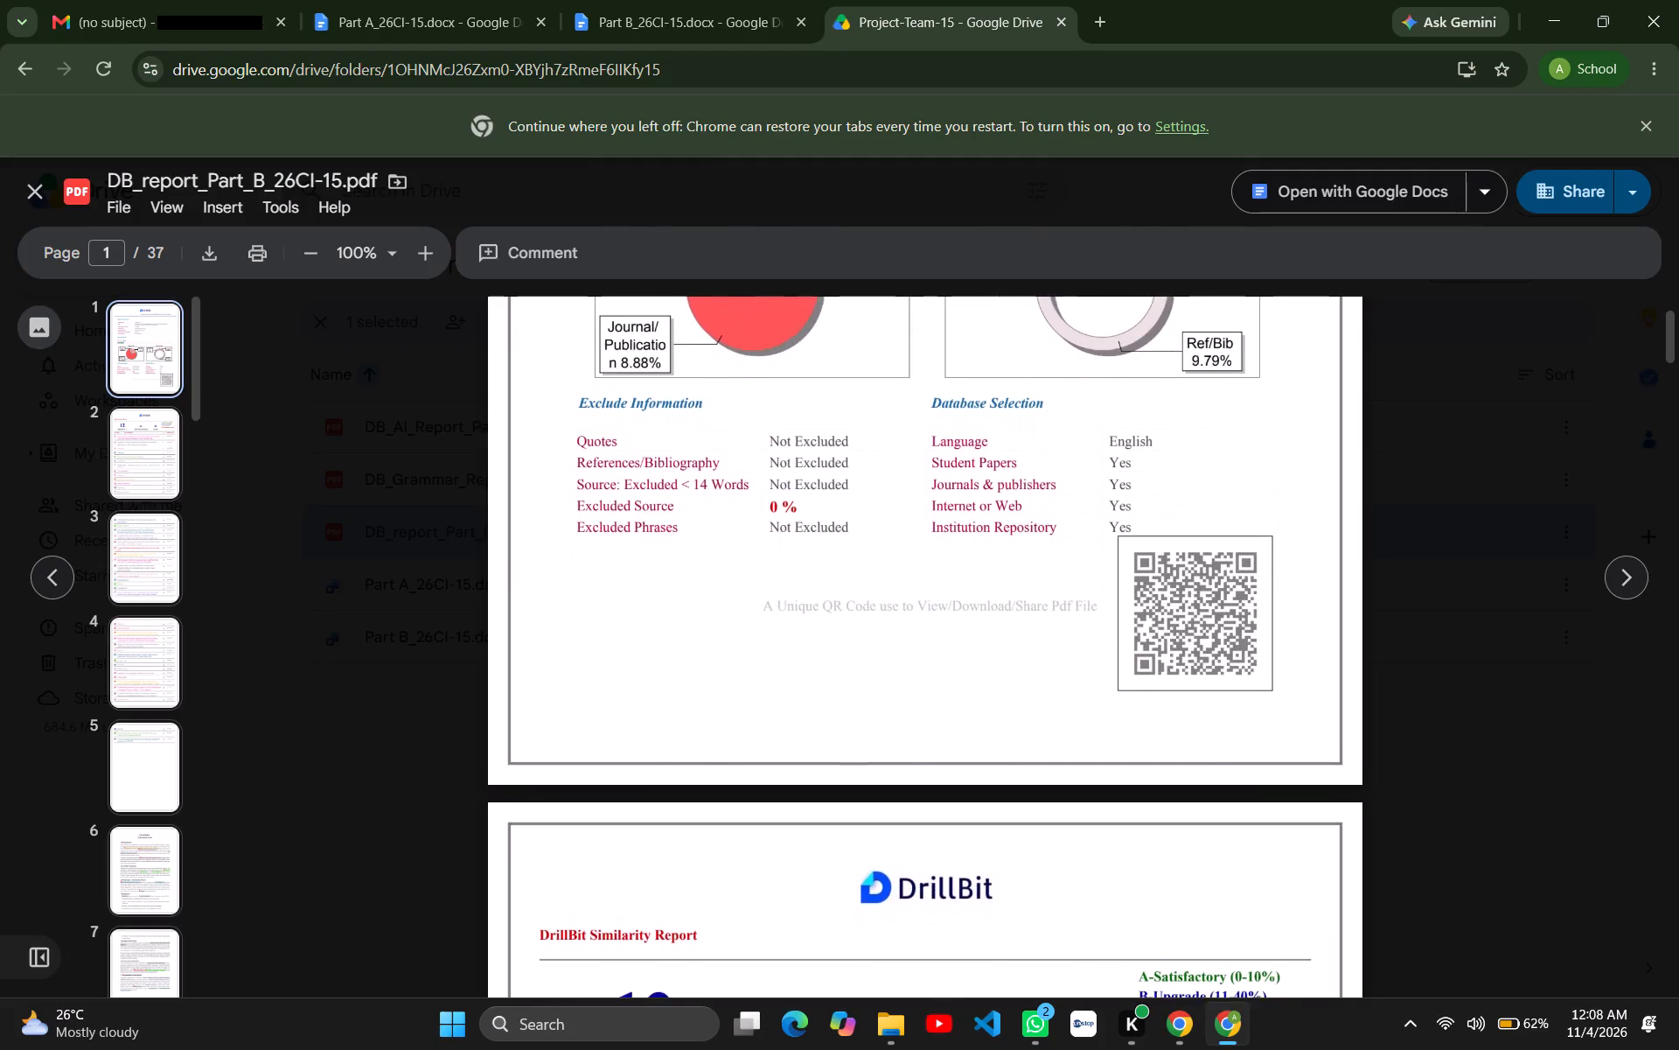
scroll(694, 498, down, 2)
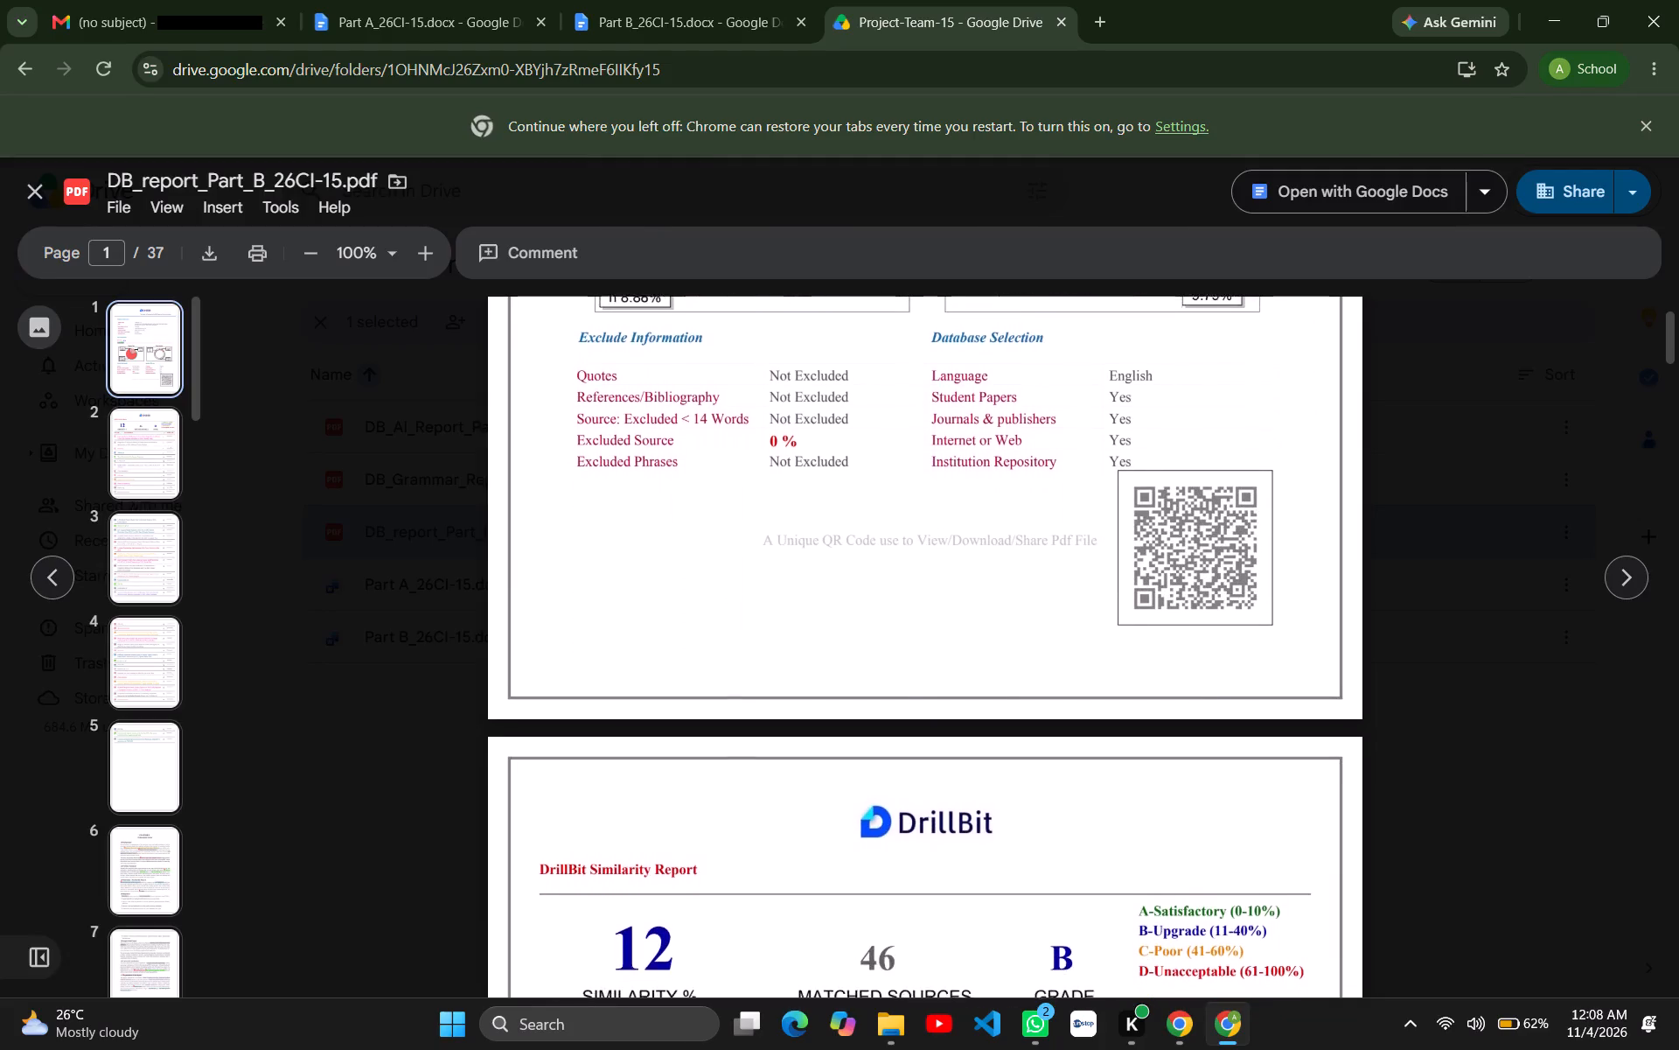
Examine the DrillBit similarity summary and the full list of matched sources, entries 1 to 46, with their percentages and source types.
scroll(694, 498, down, 5)
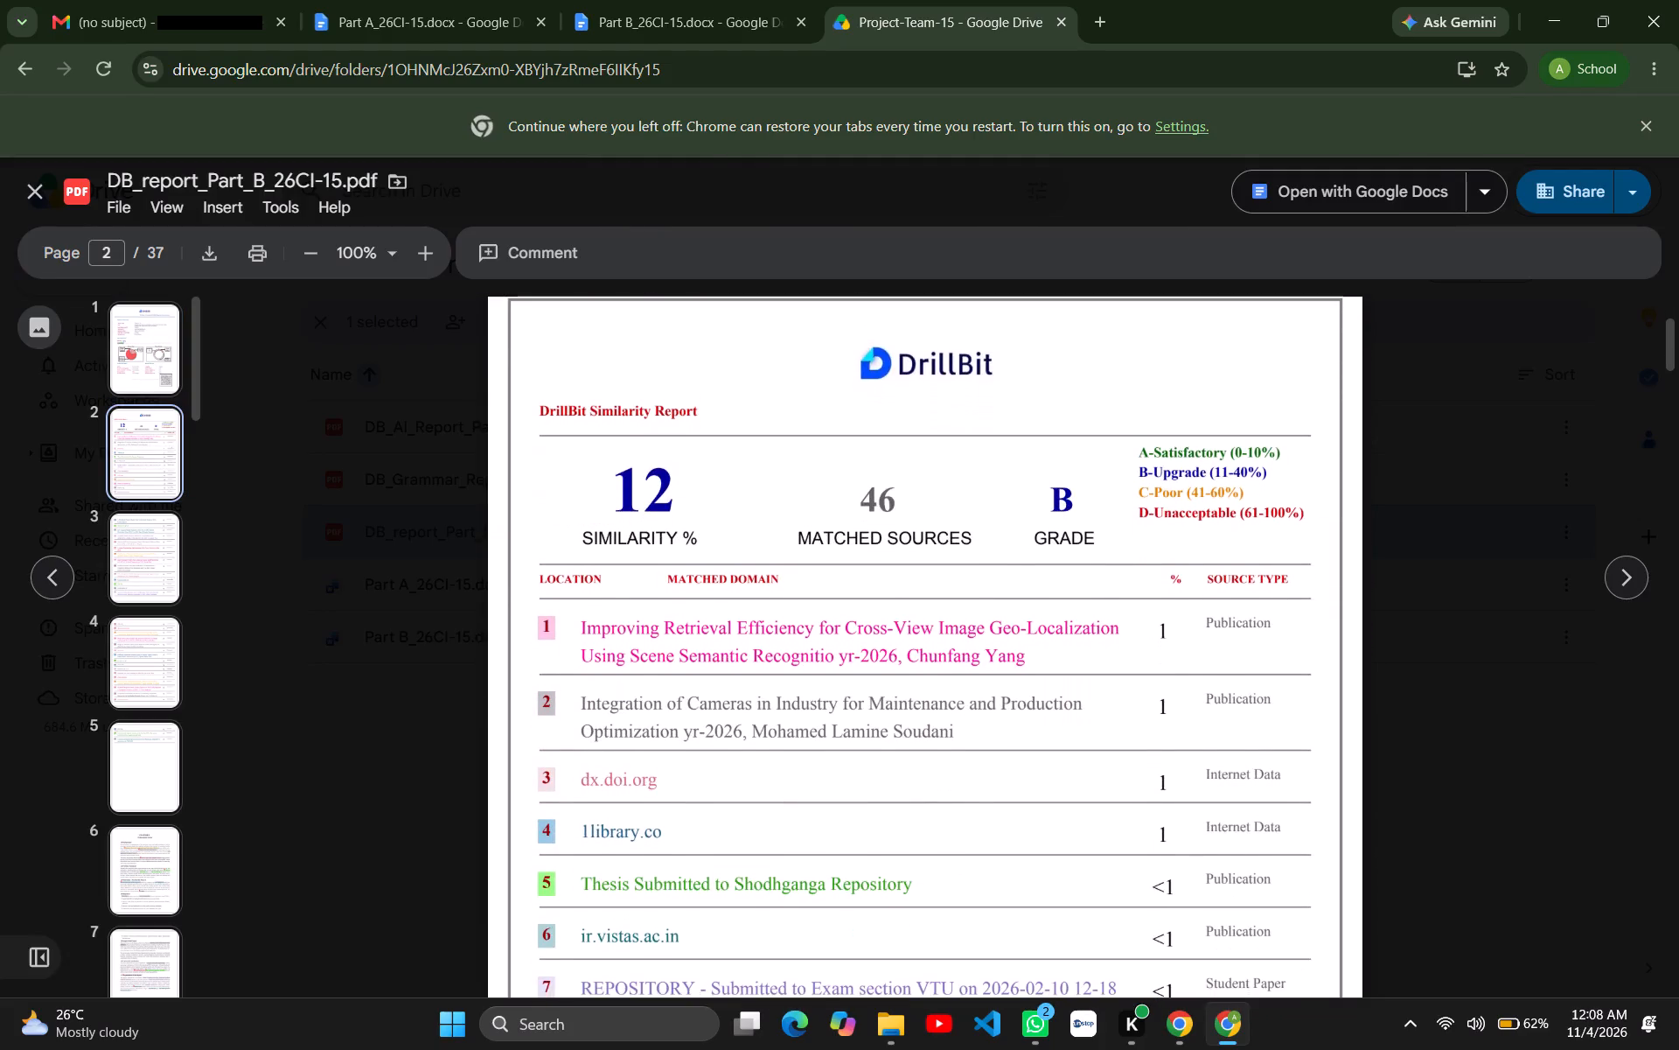
scroll(694, 498, down, 1)
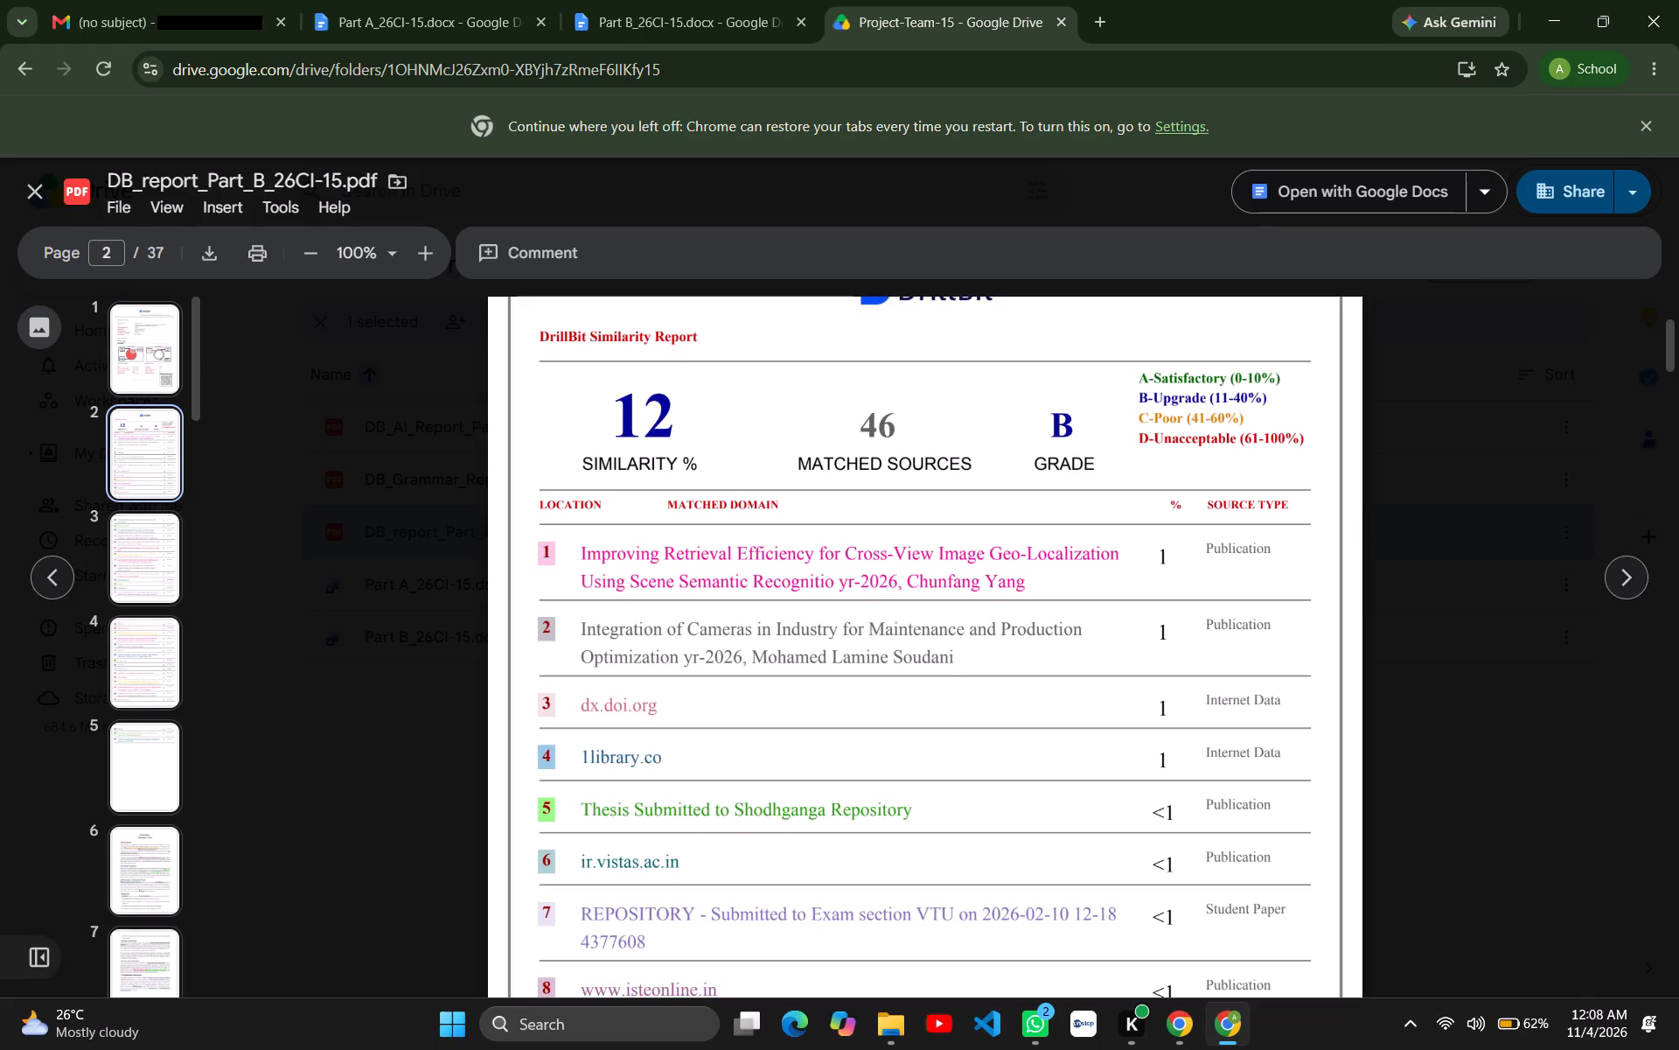
scroll(694, 498, up, 1)
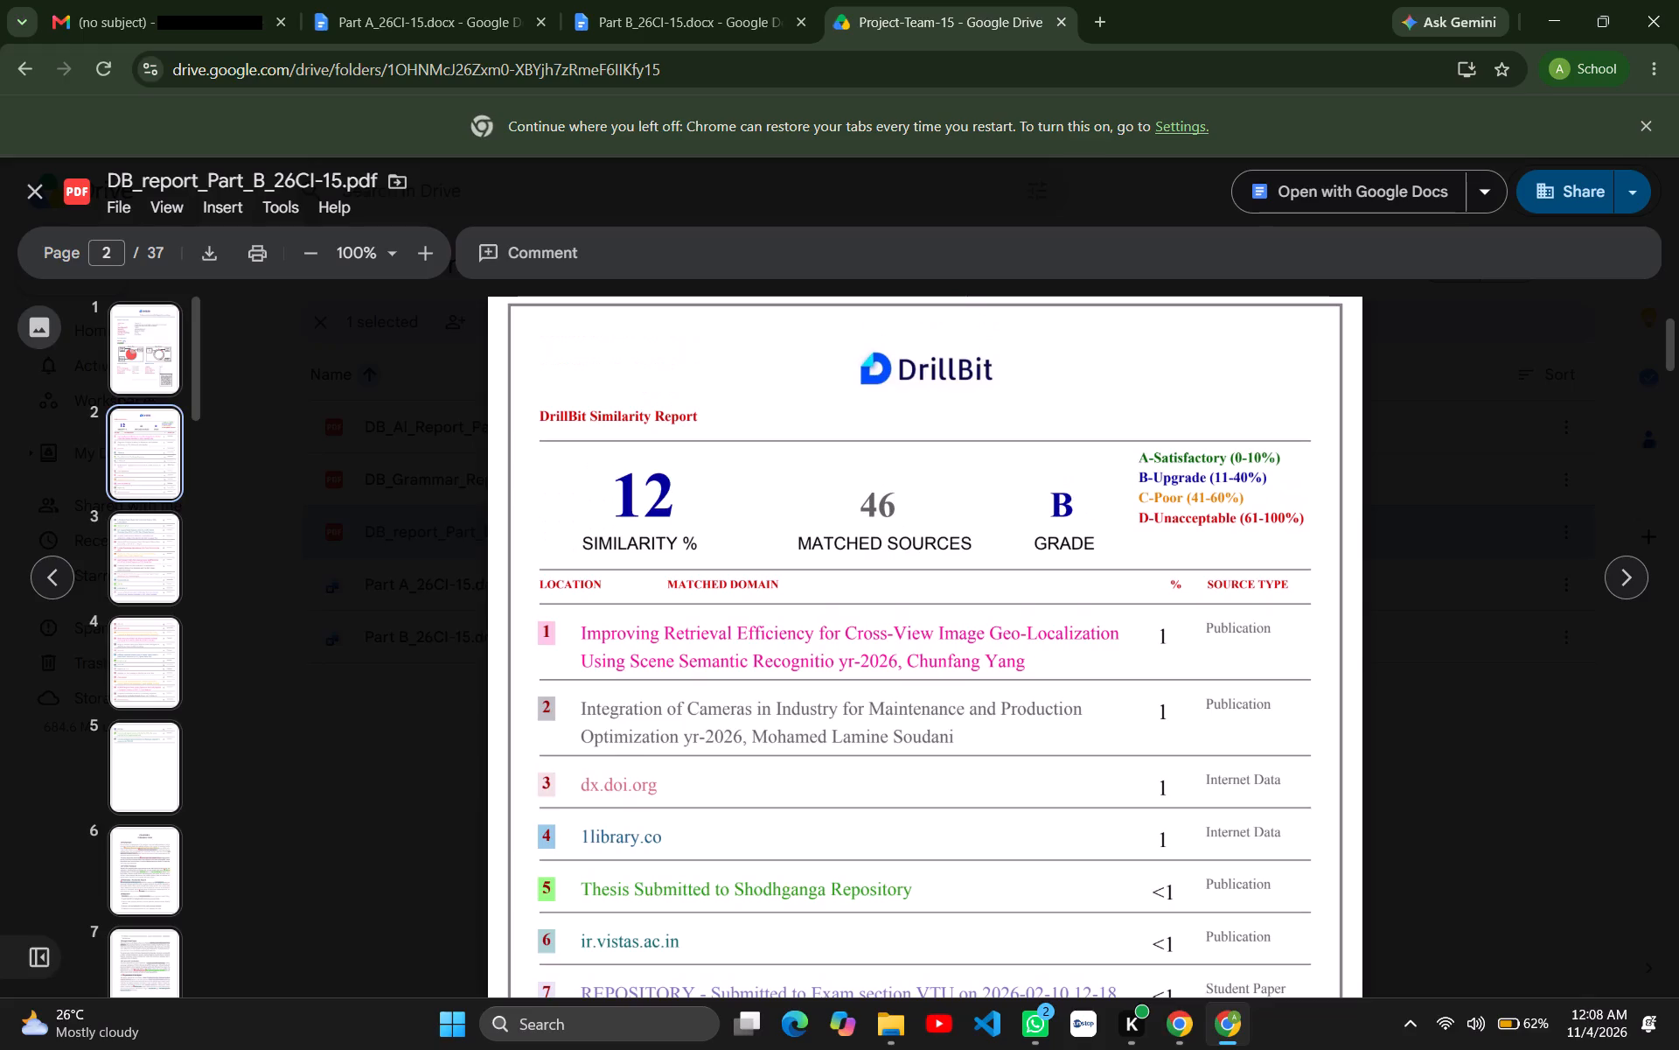
scroll(693, 486, down, 1)
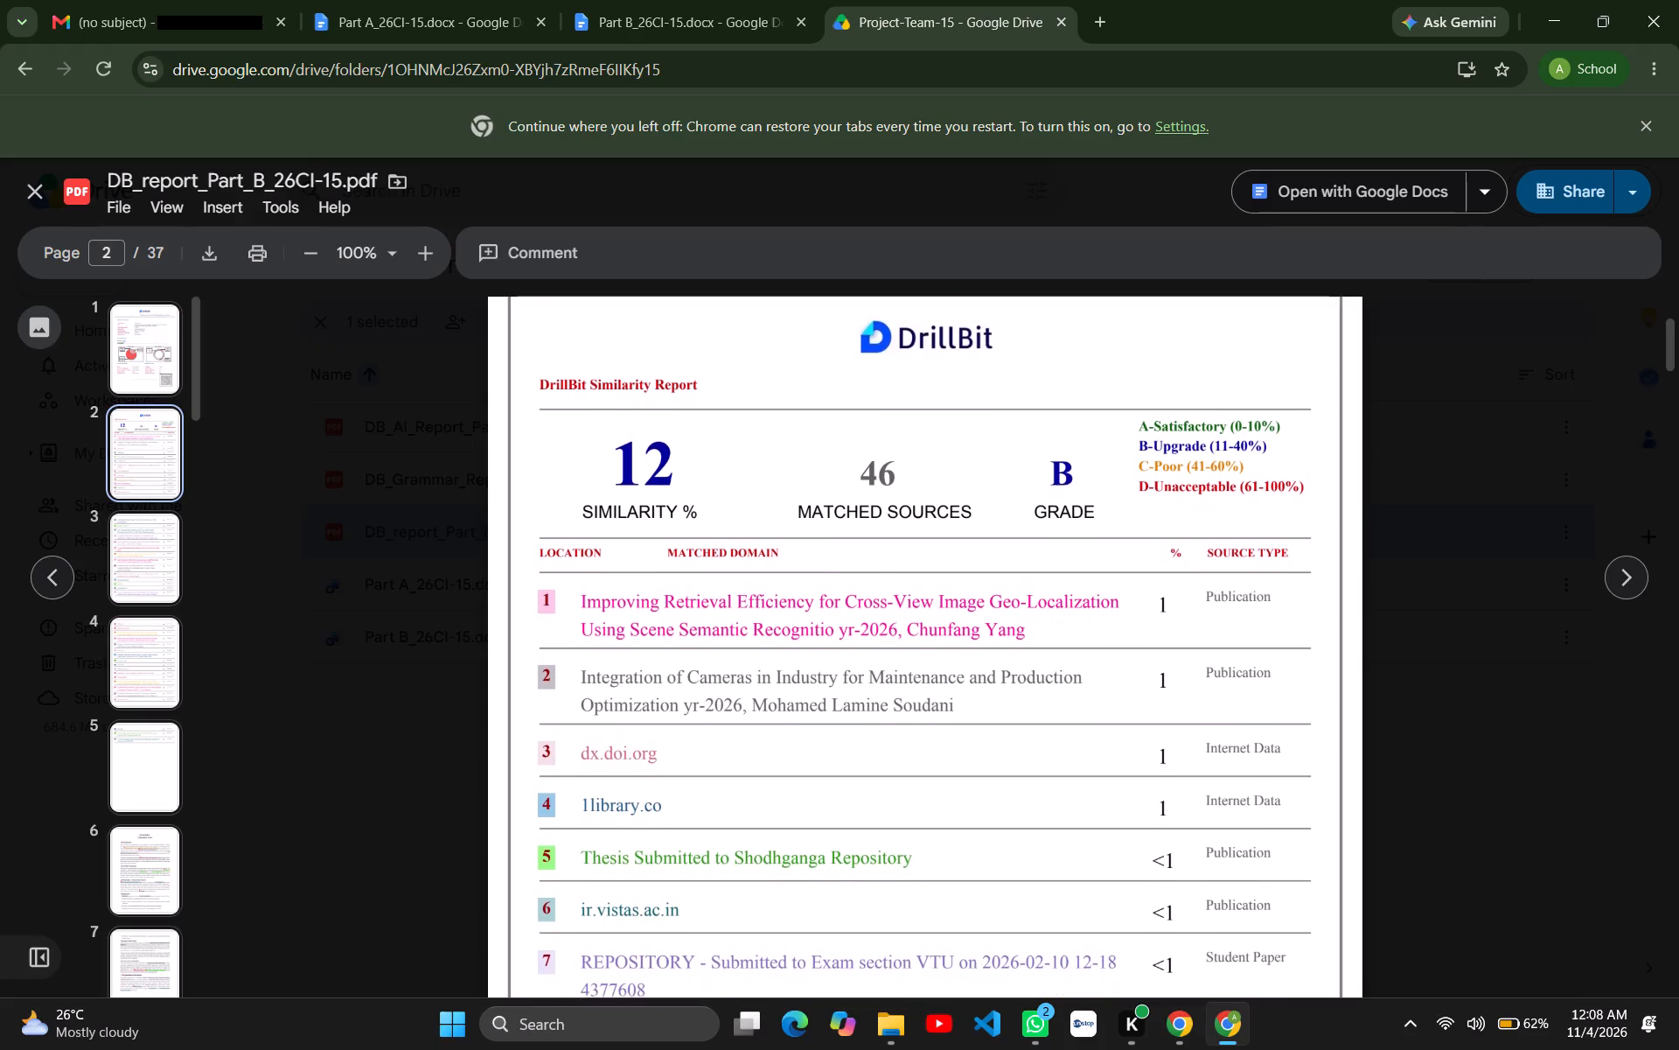
scroll(693, 486, down, 1)
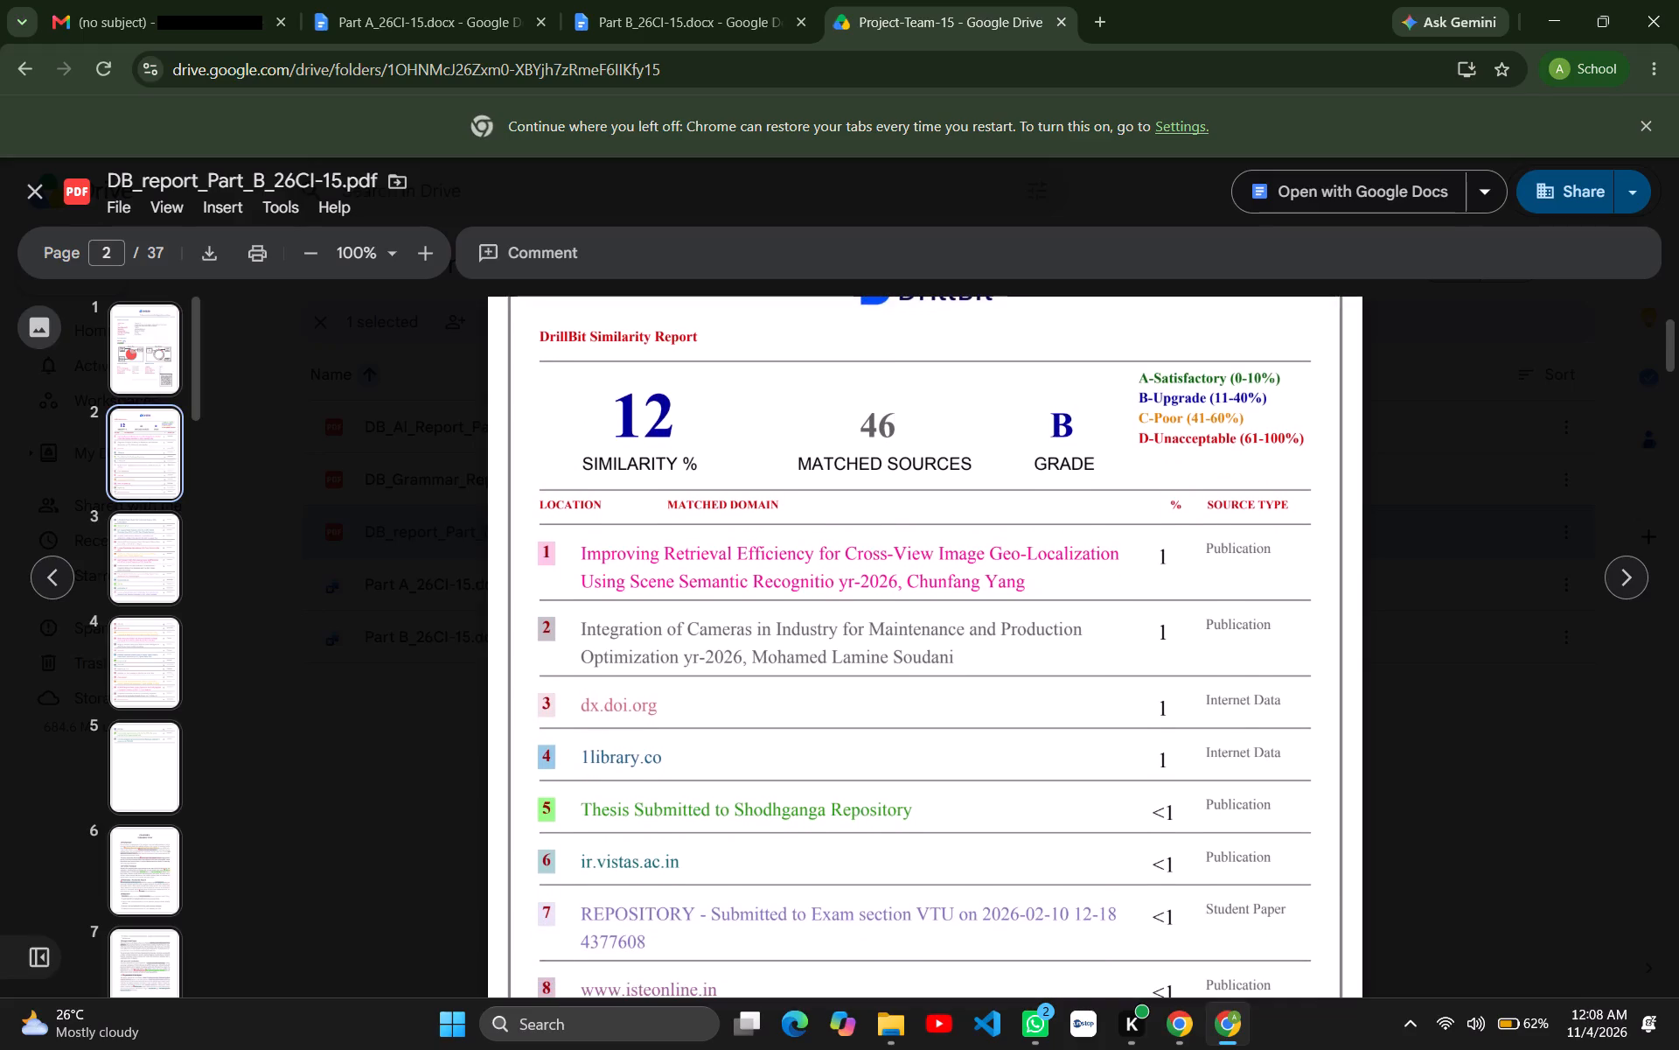
scroll(693, 486, down, 1)
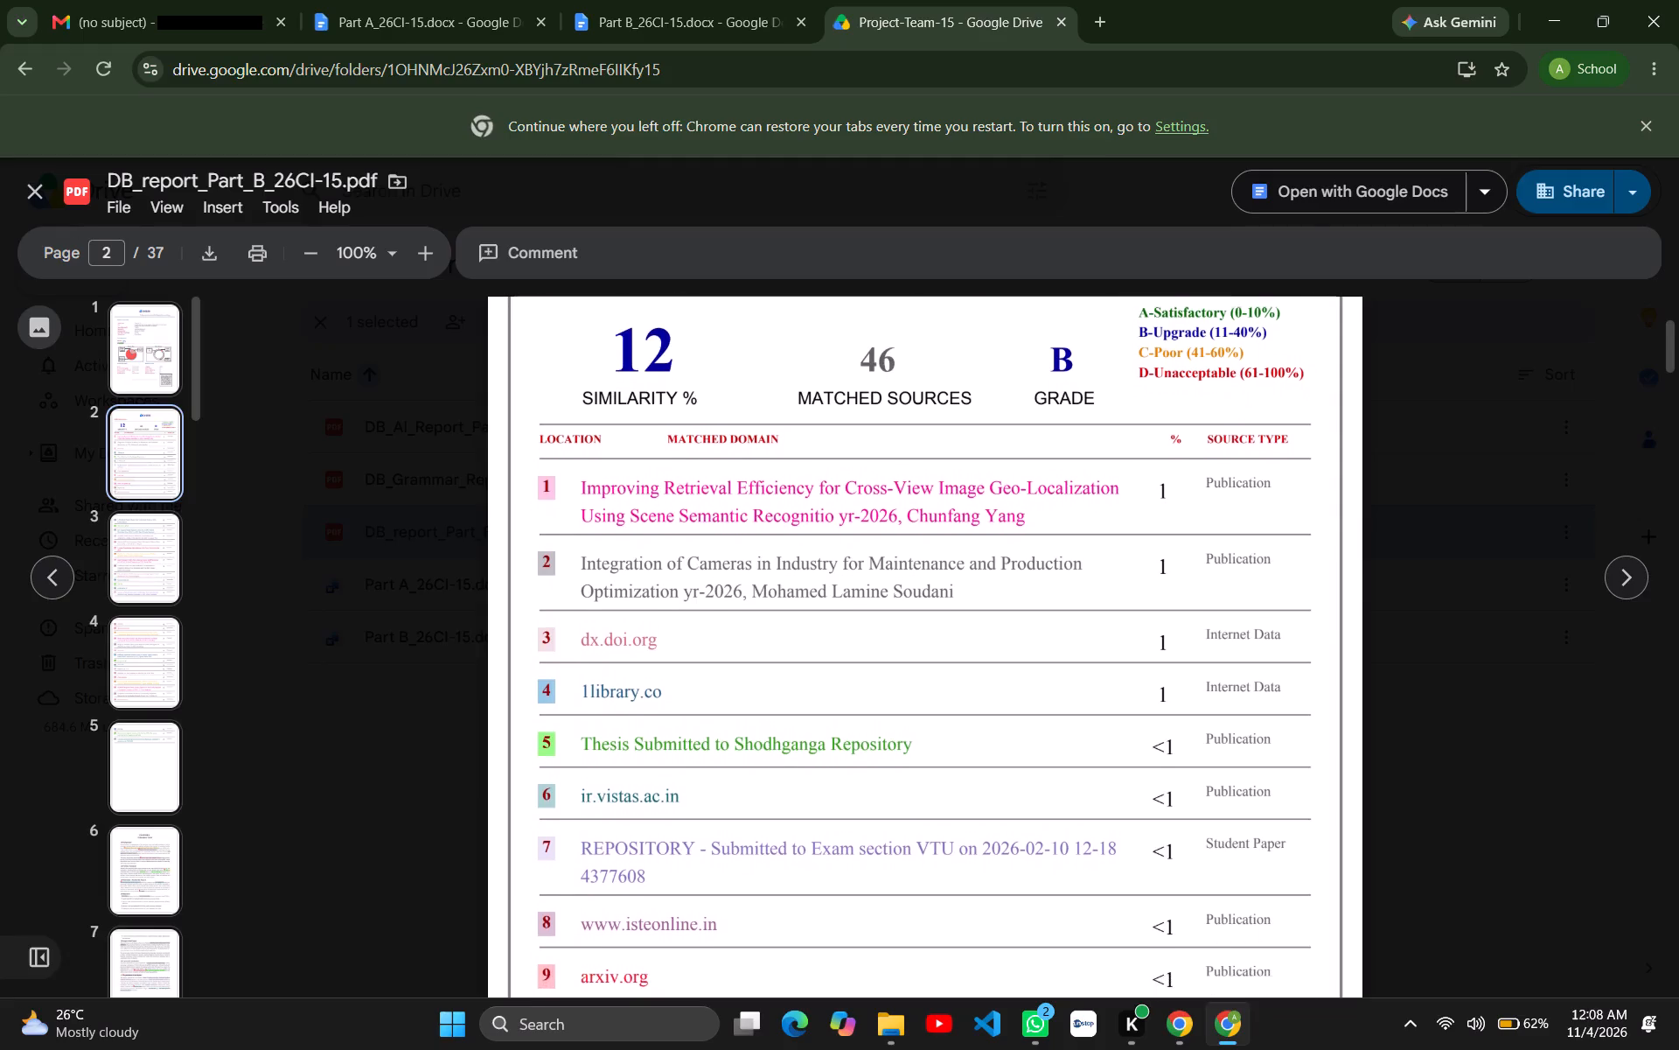
scroll(693, 486, down, 1)
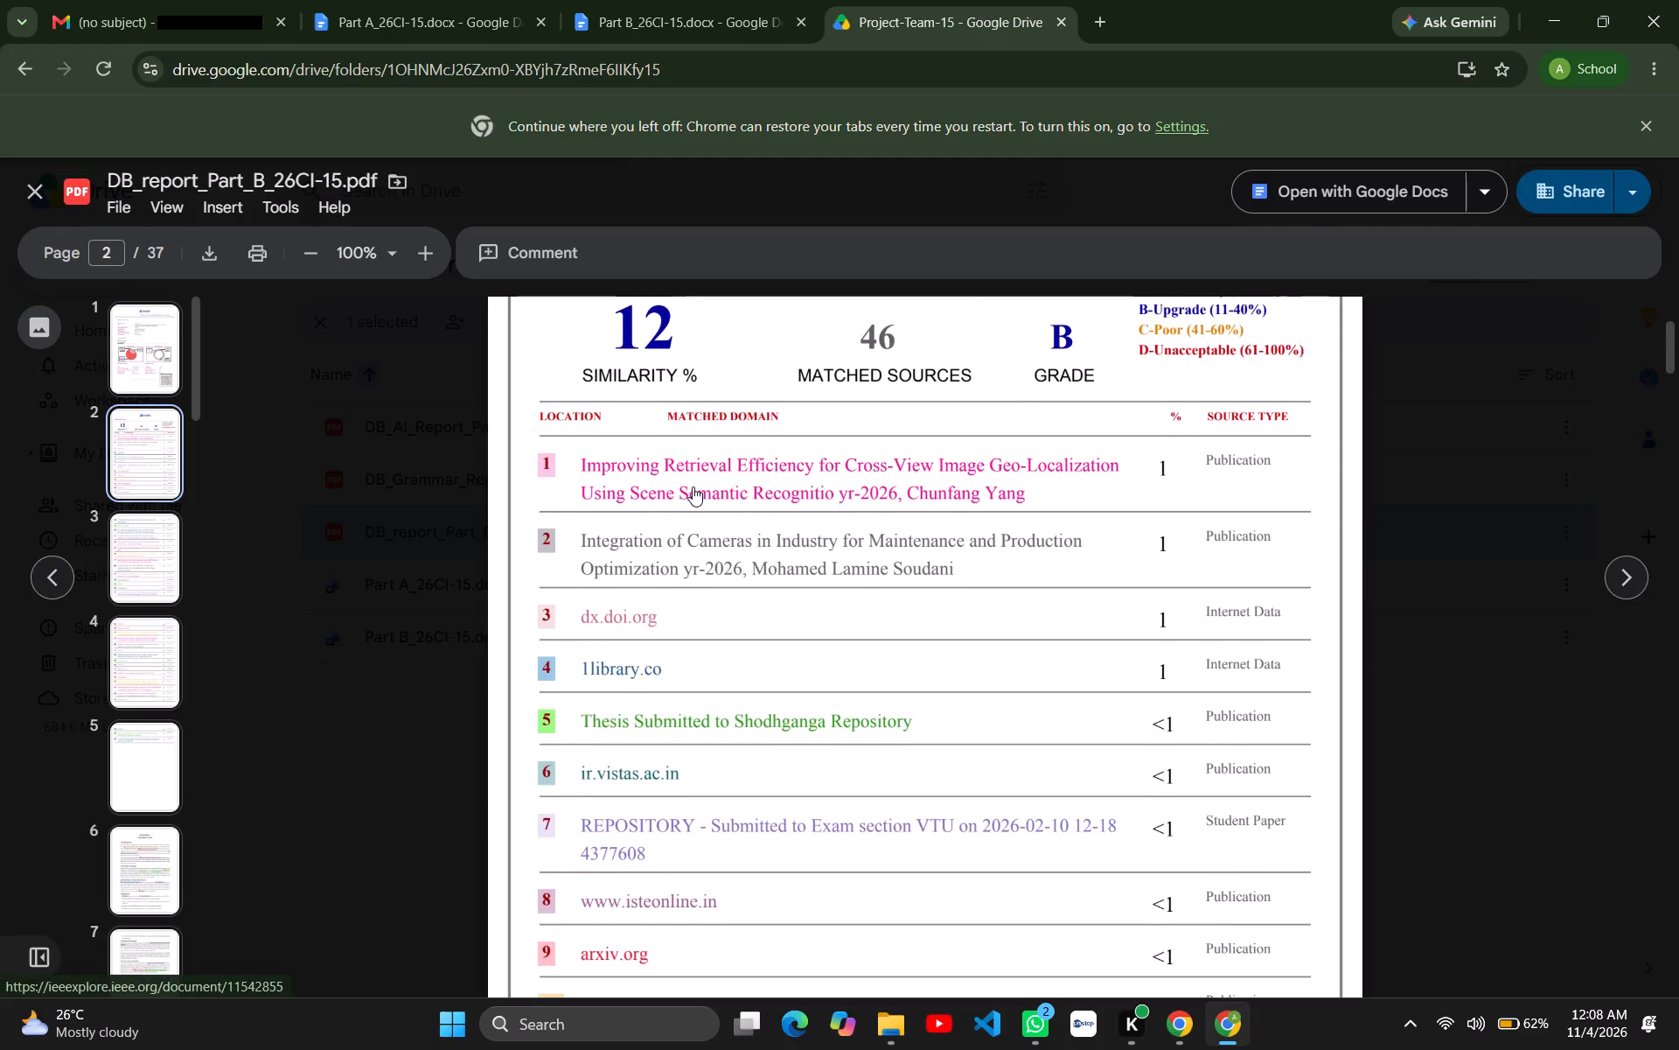
scroll(693, 486, down, 2)
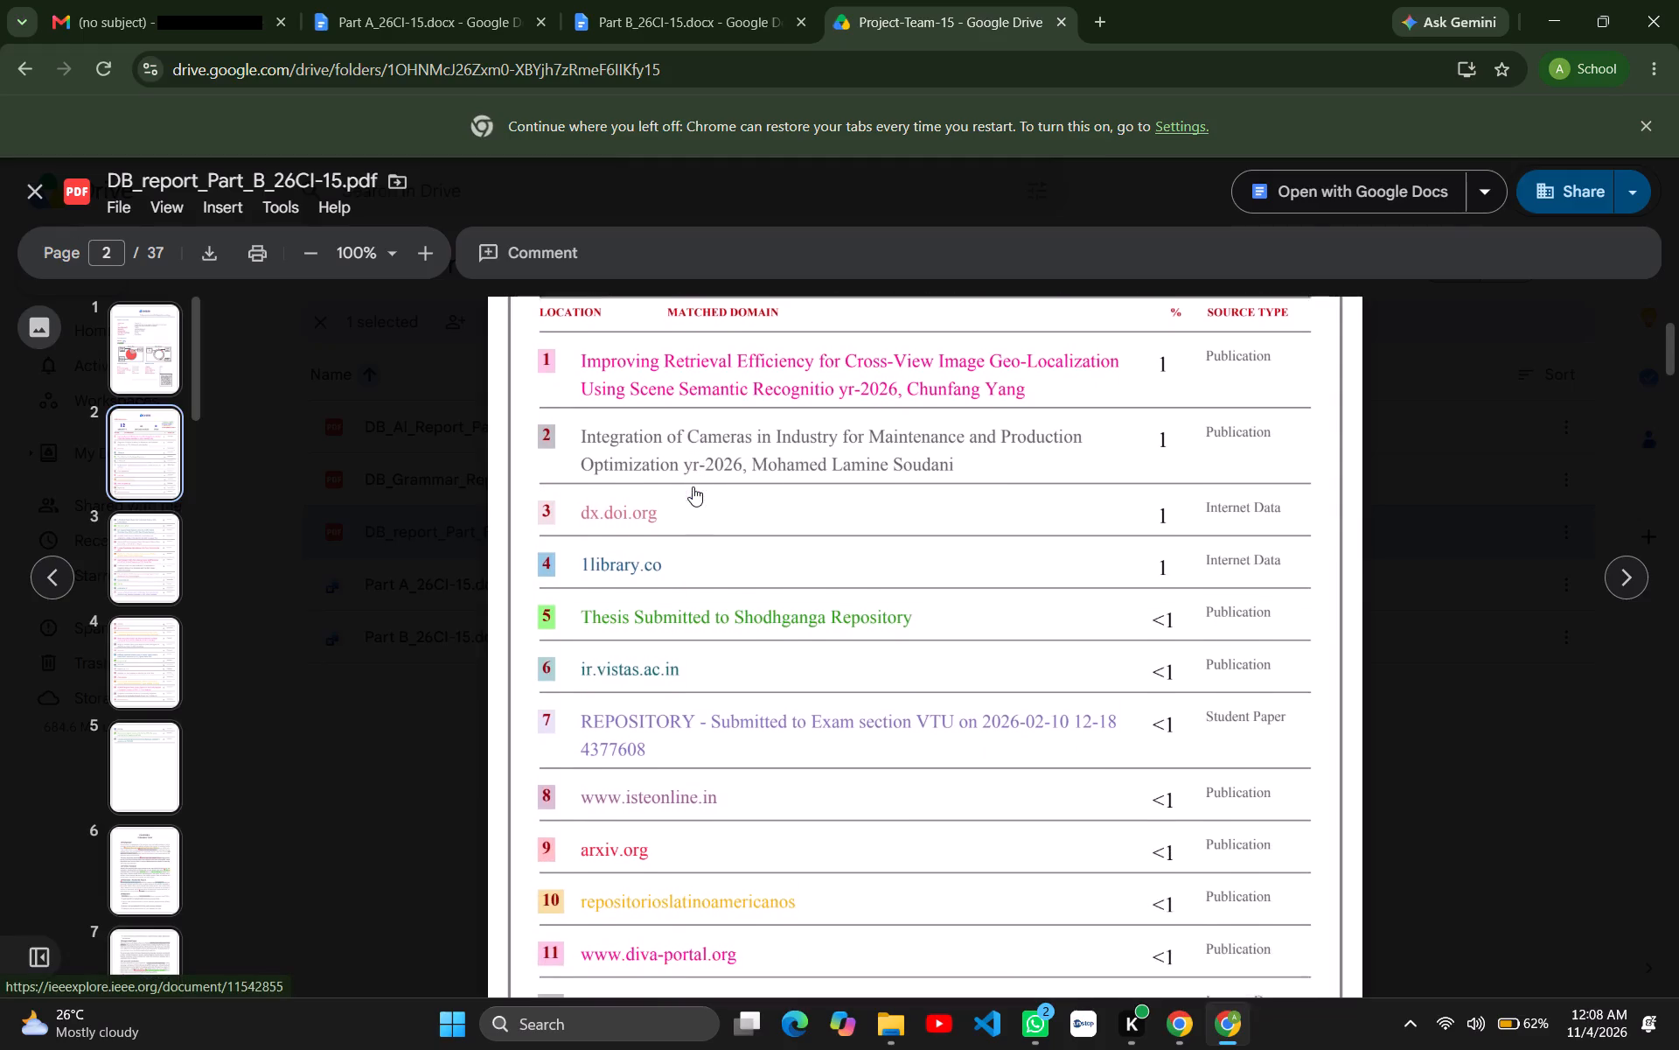
scroll(693, 486, down, 2)
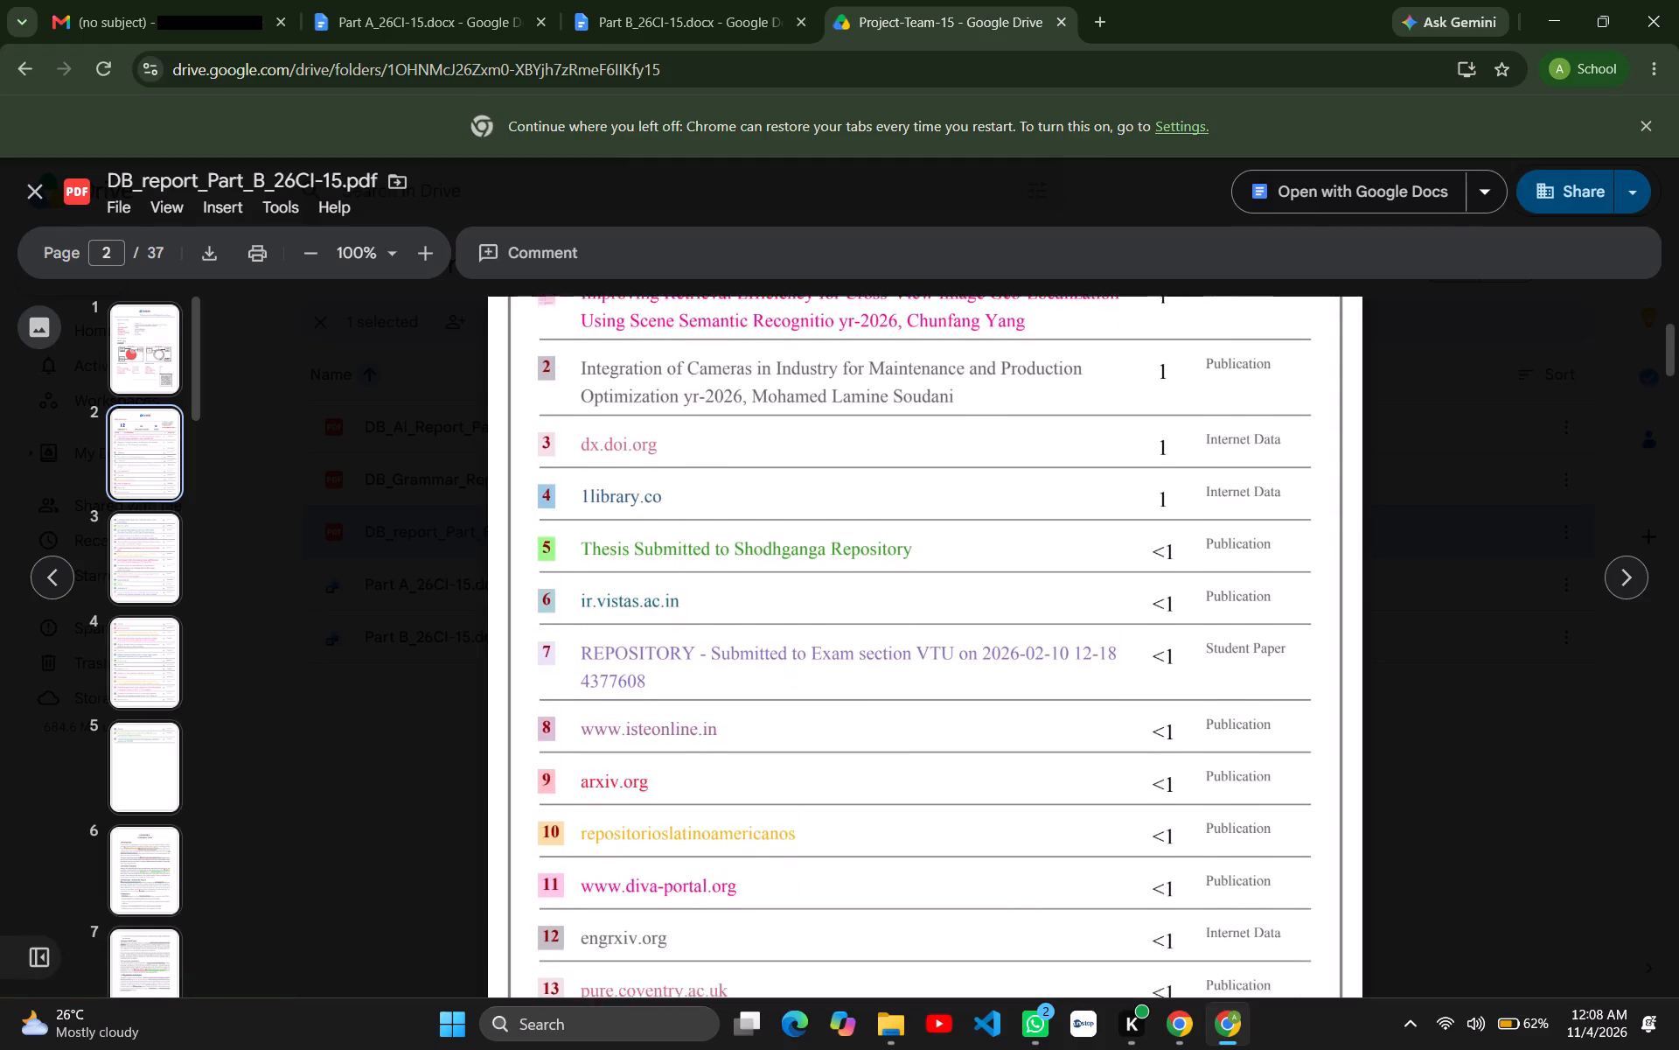
scroll(693, 486, down, 2)
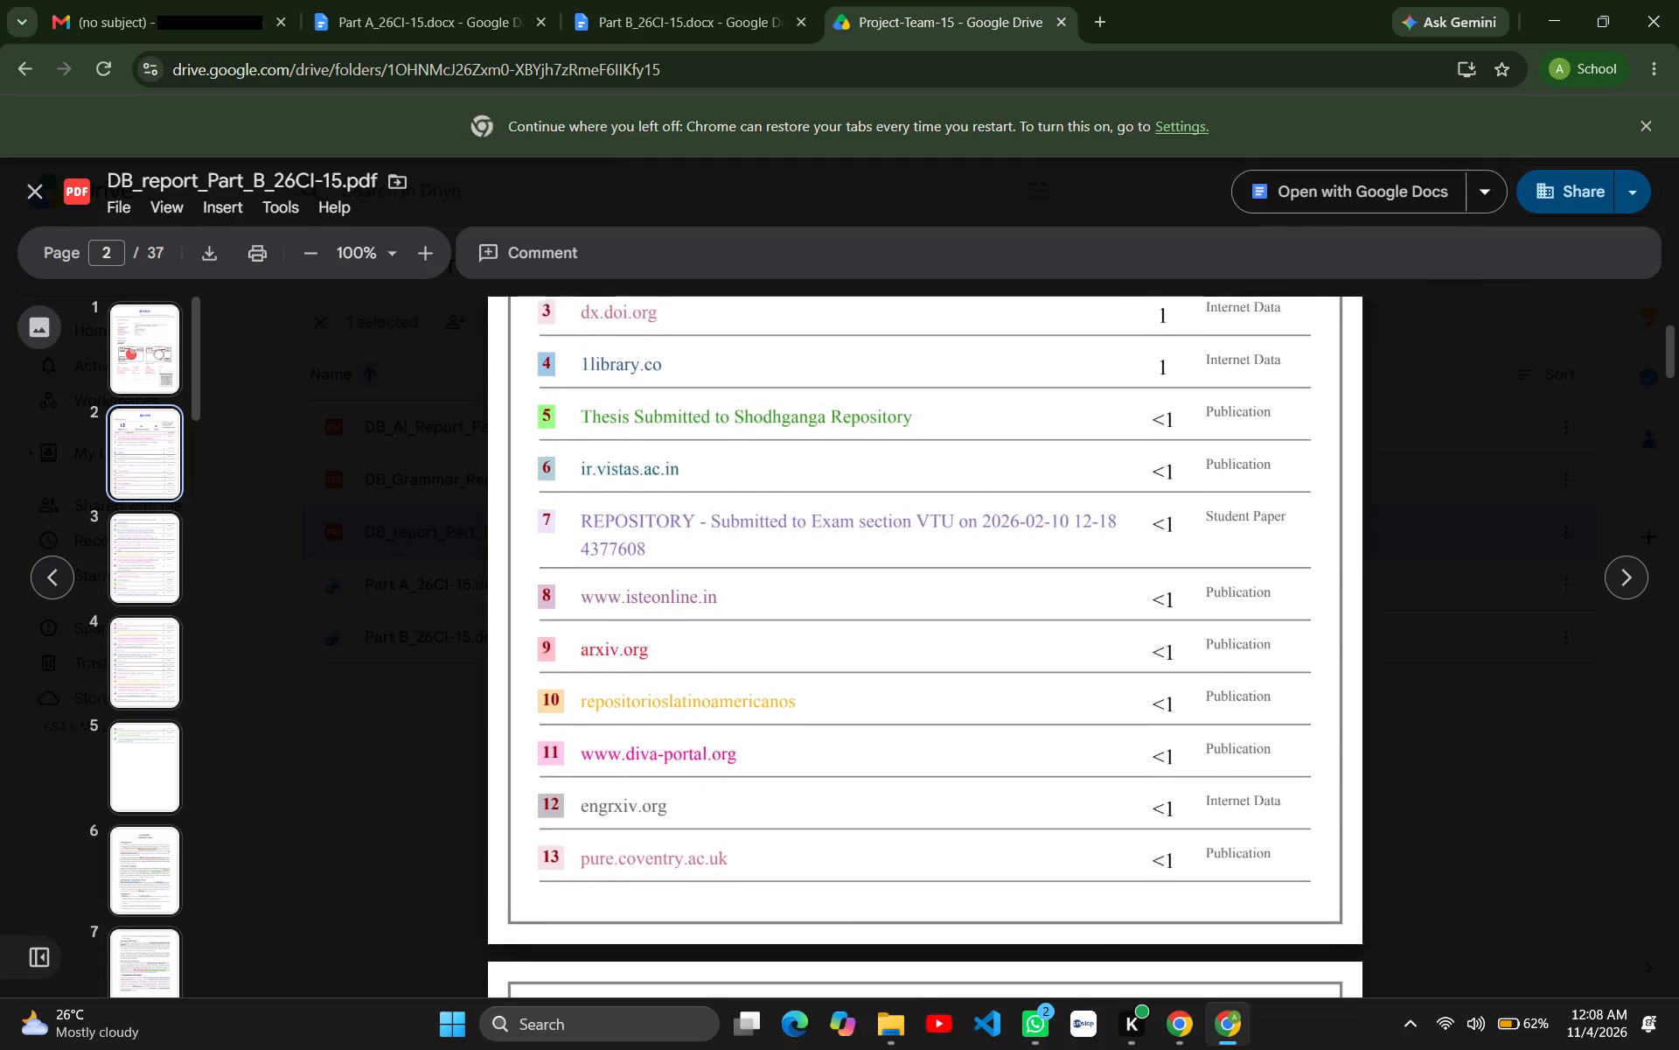
scroll(693, 486, down, 2)
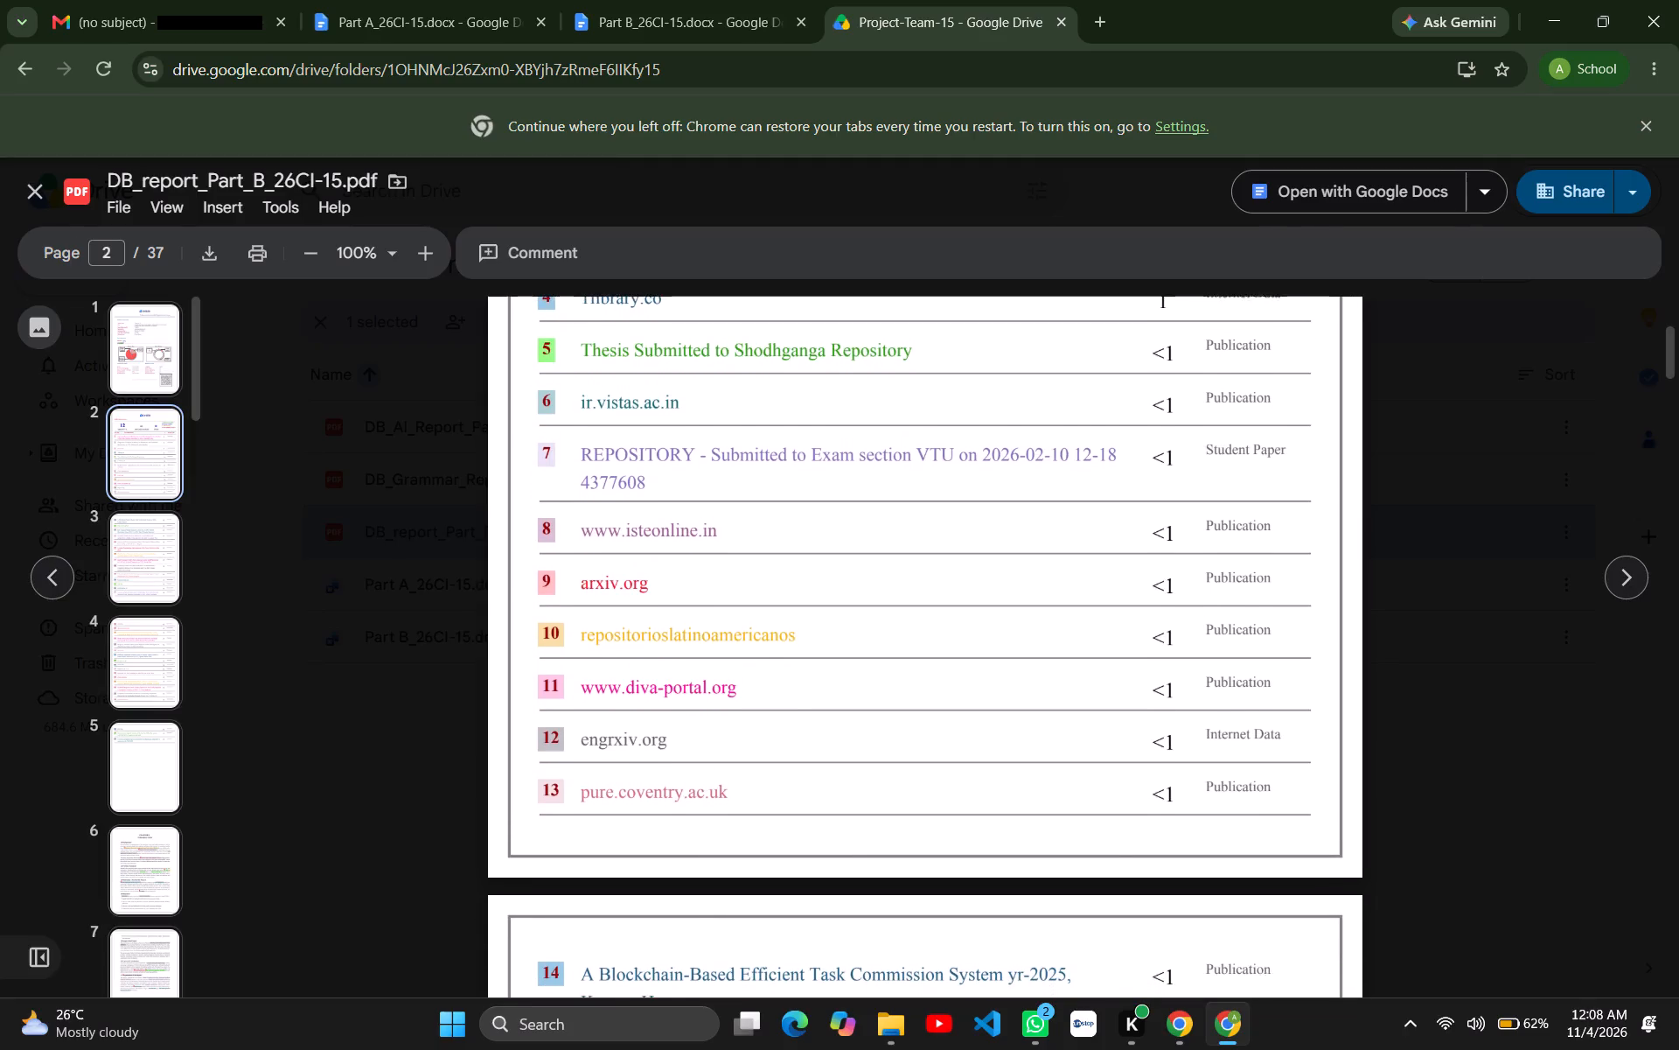
scroll(693, 486, down, 1)
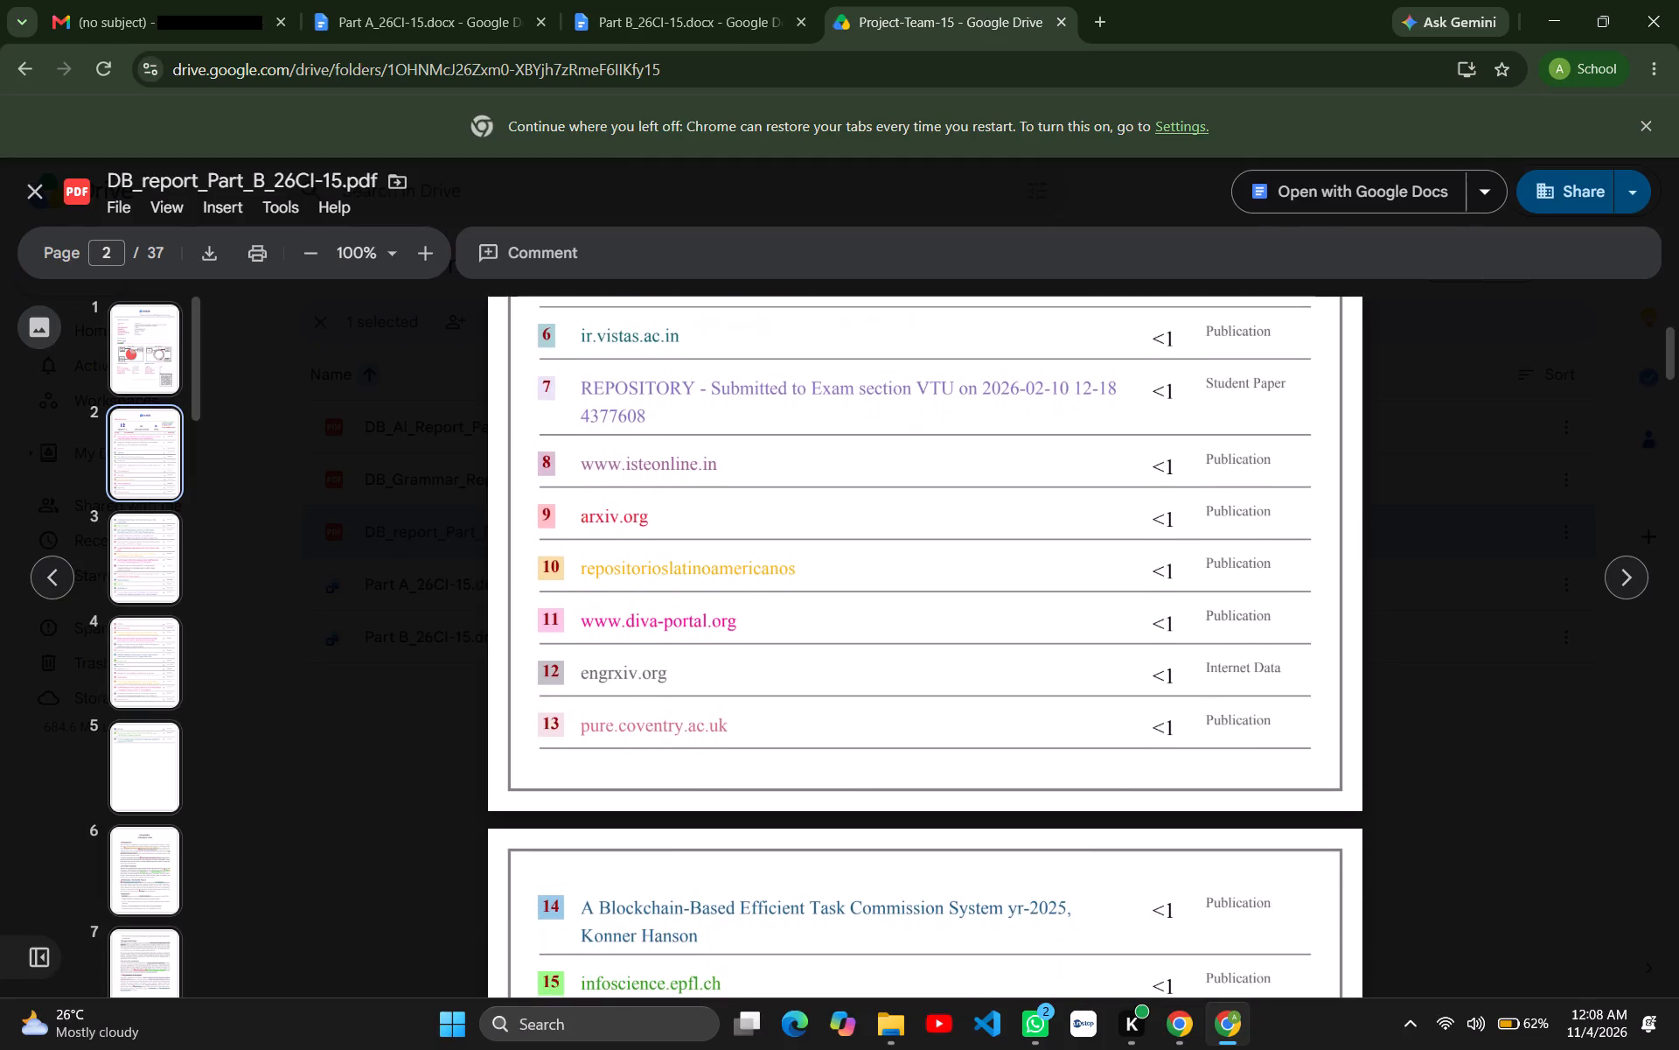
scroll(693, 486, down, 4)
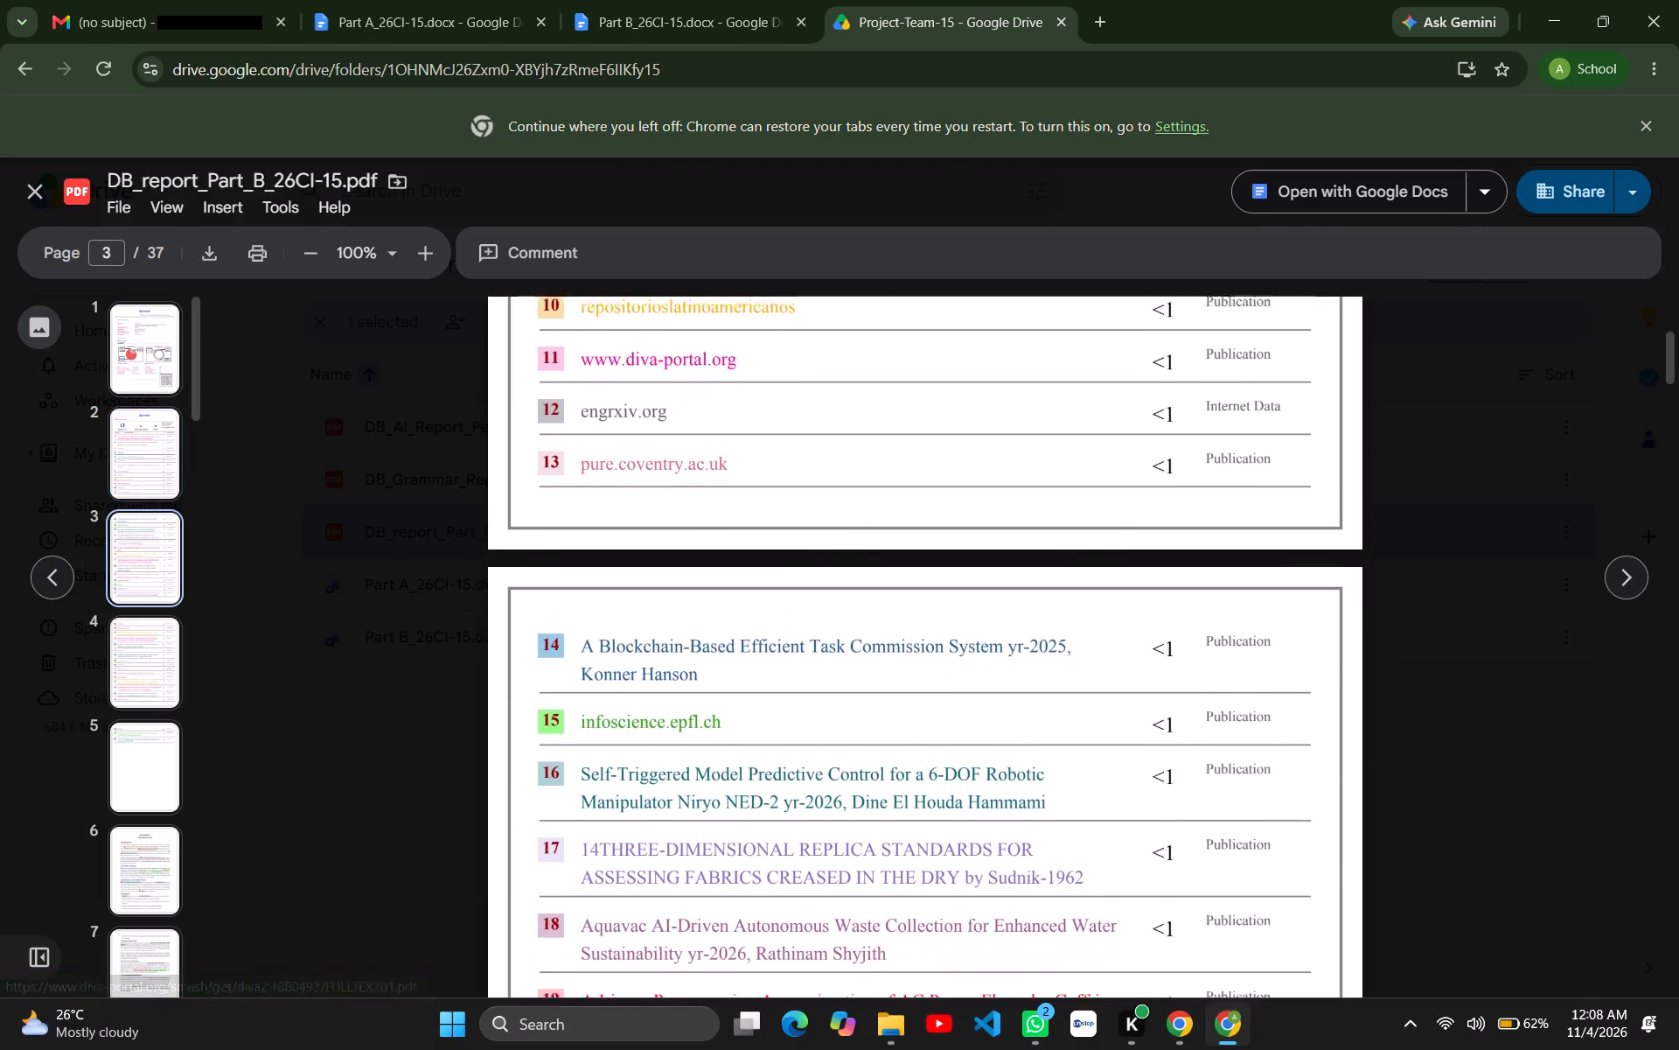
scroll(693, 486, down, 3)
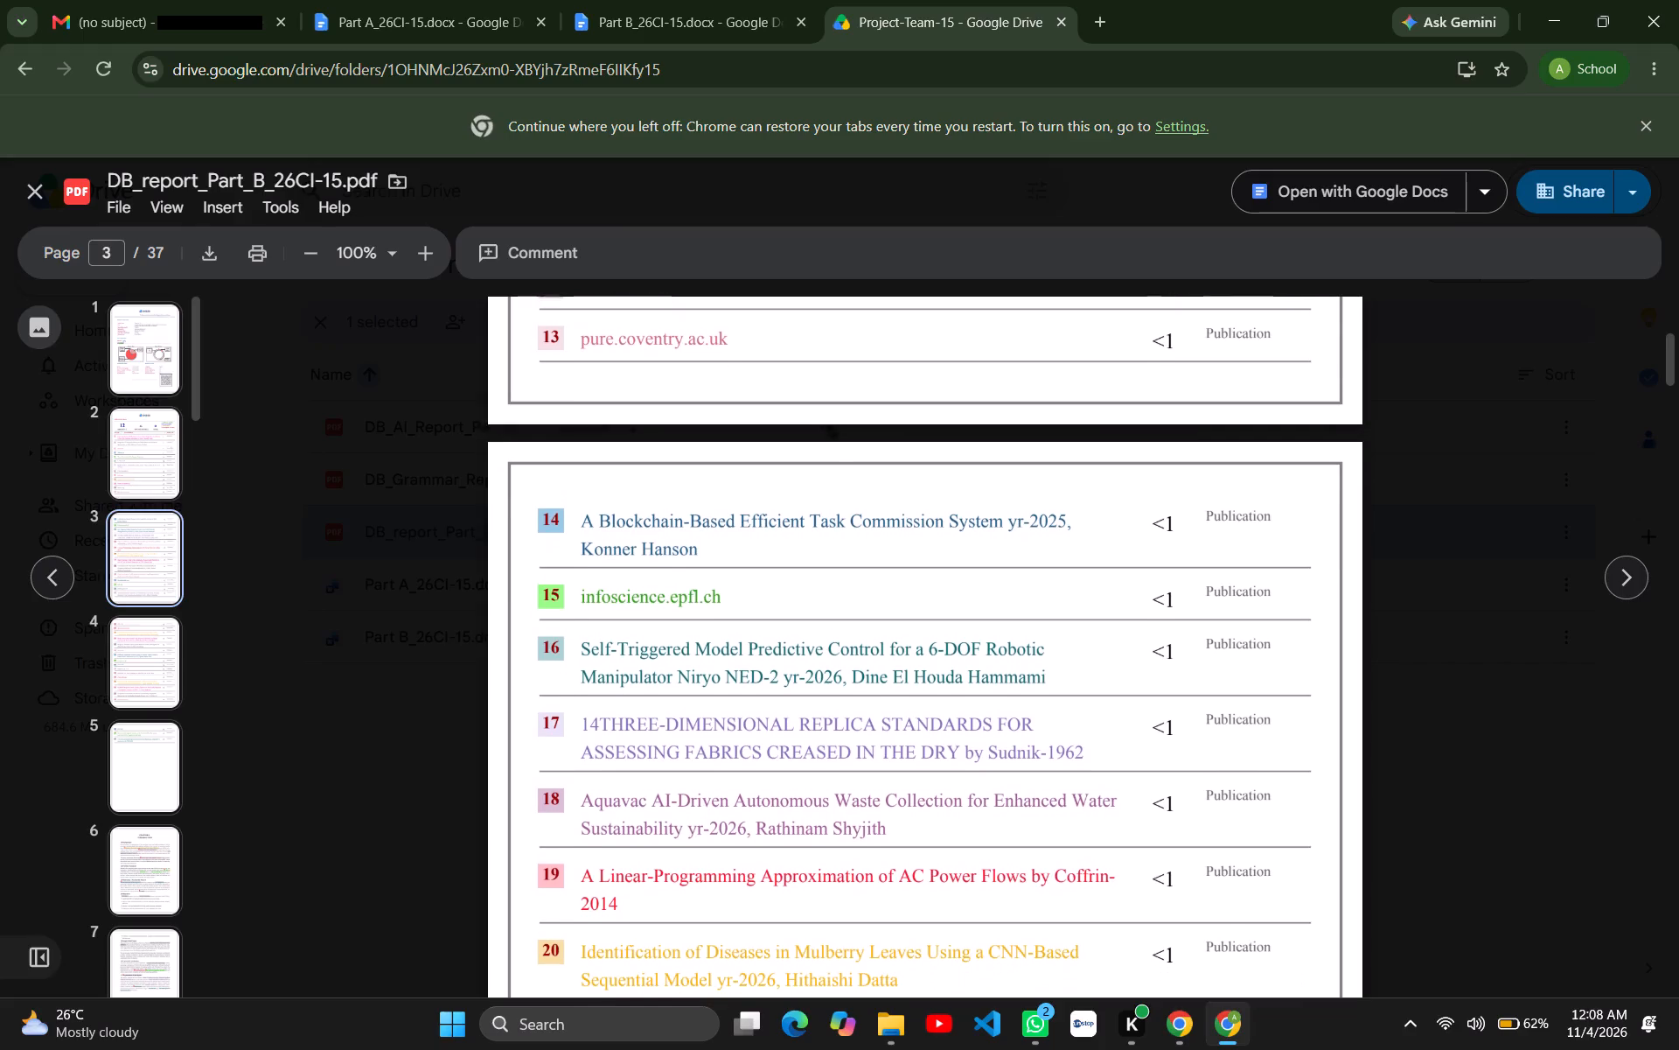
scroll(693, 486, down, 2)
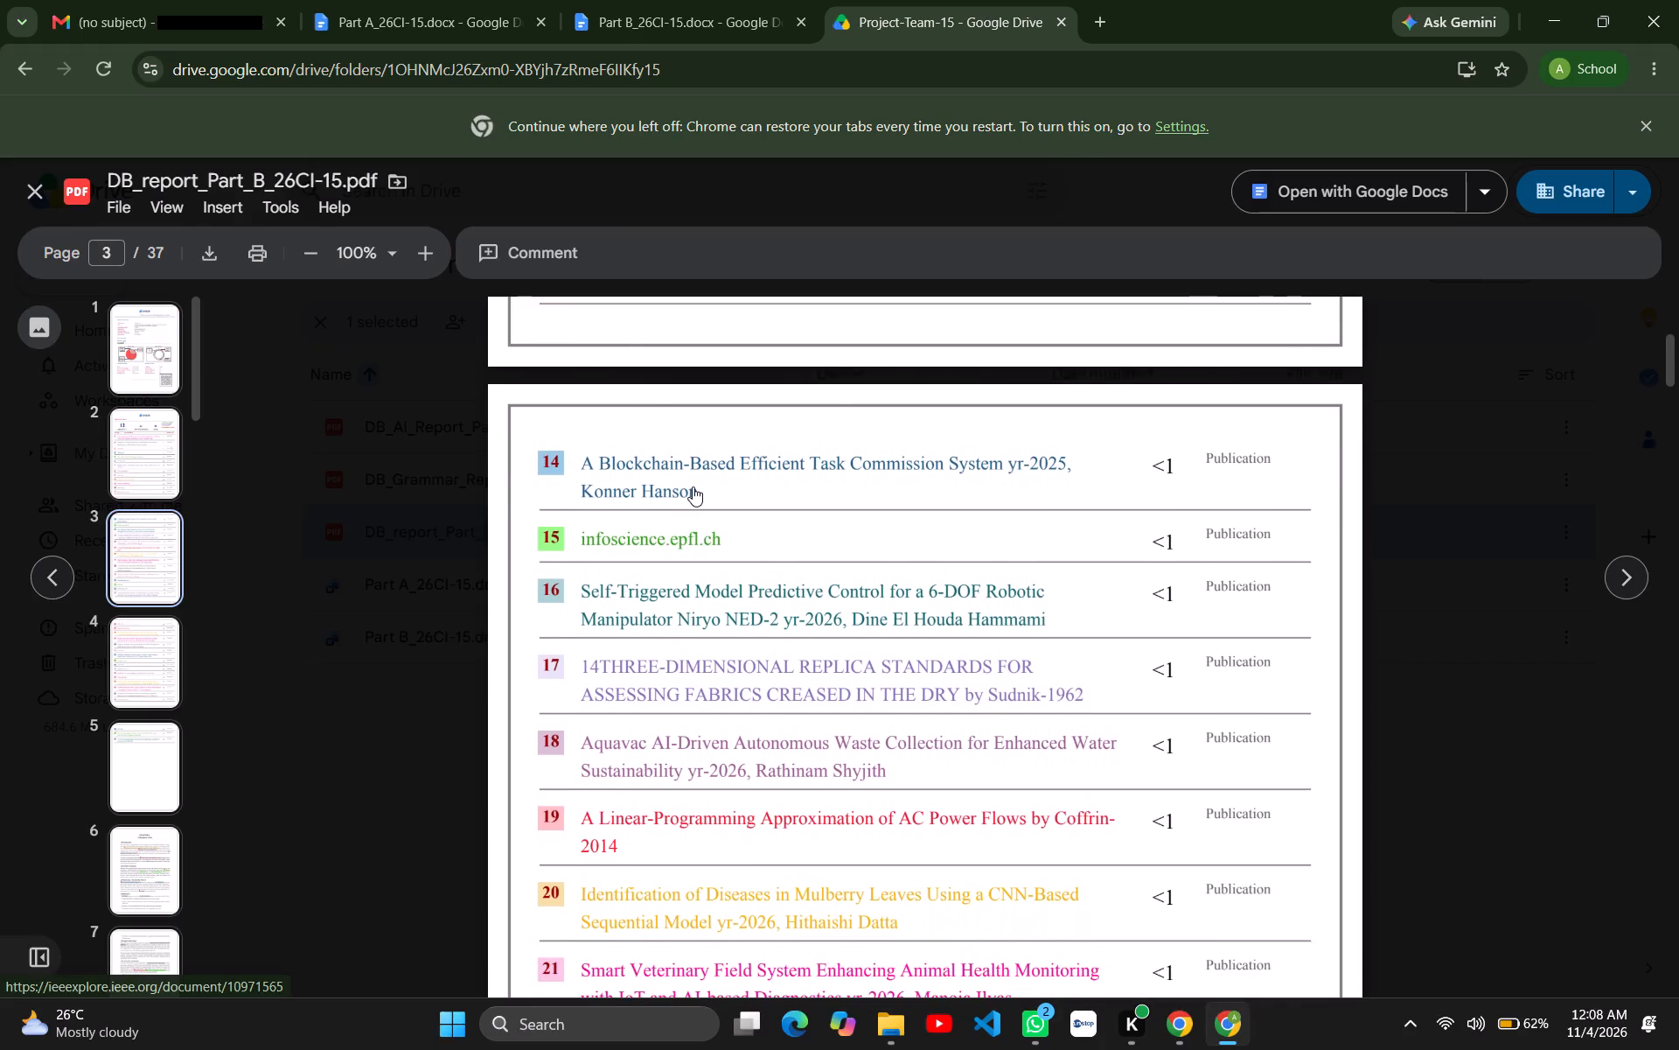
scroll(693, 486, down, 5)
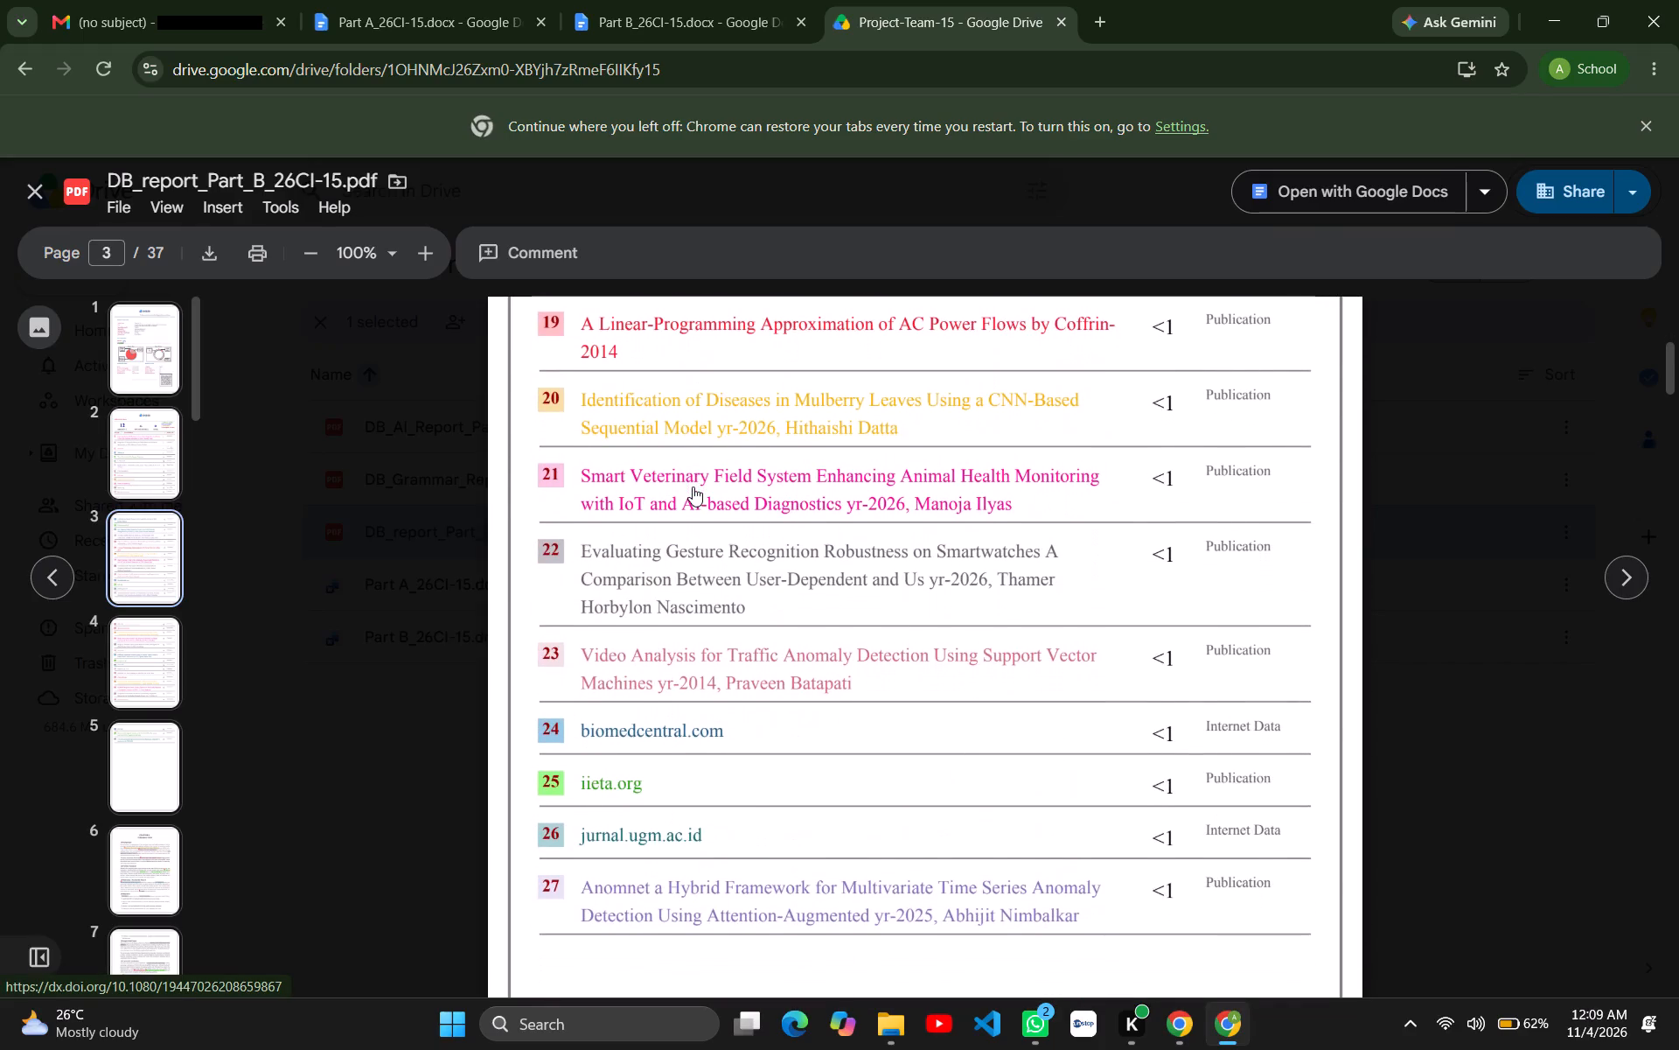
scroll(693, 486, down, 1)
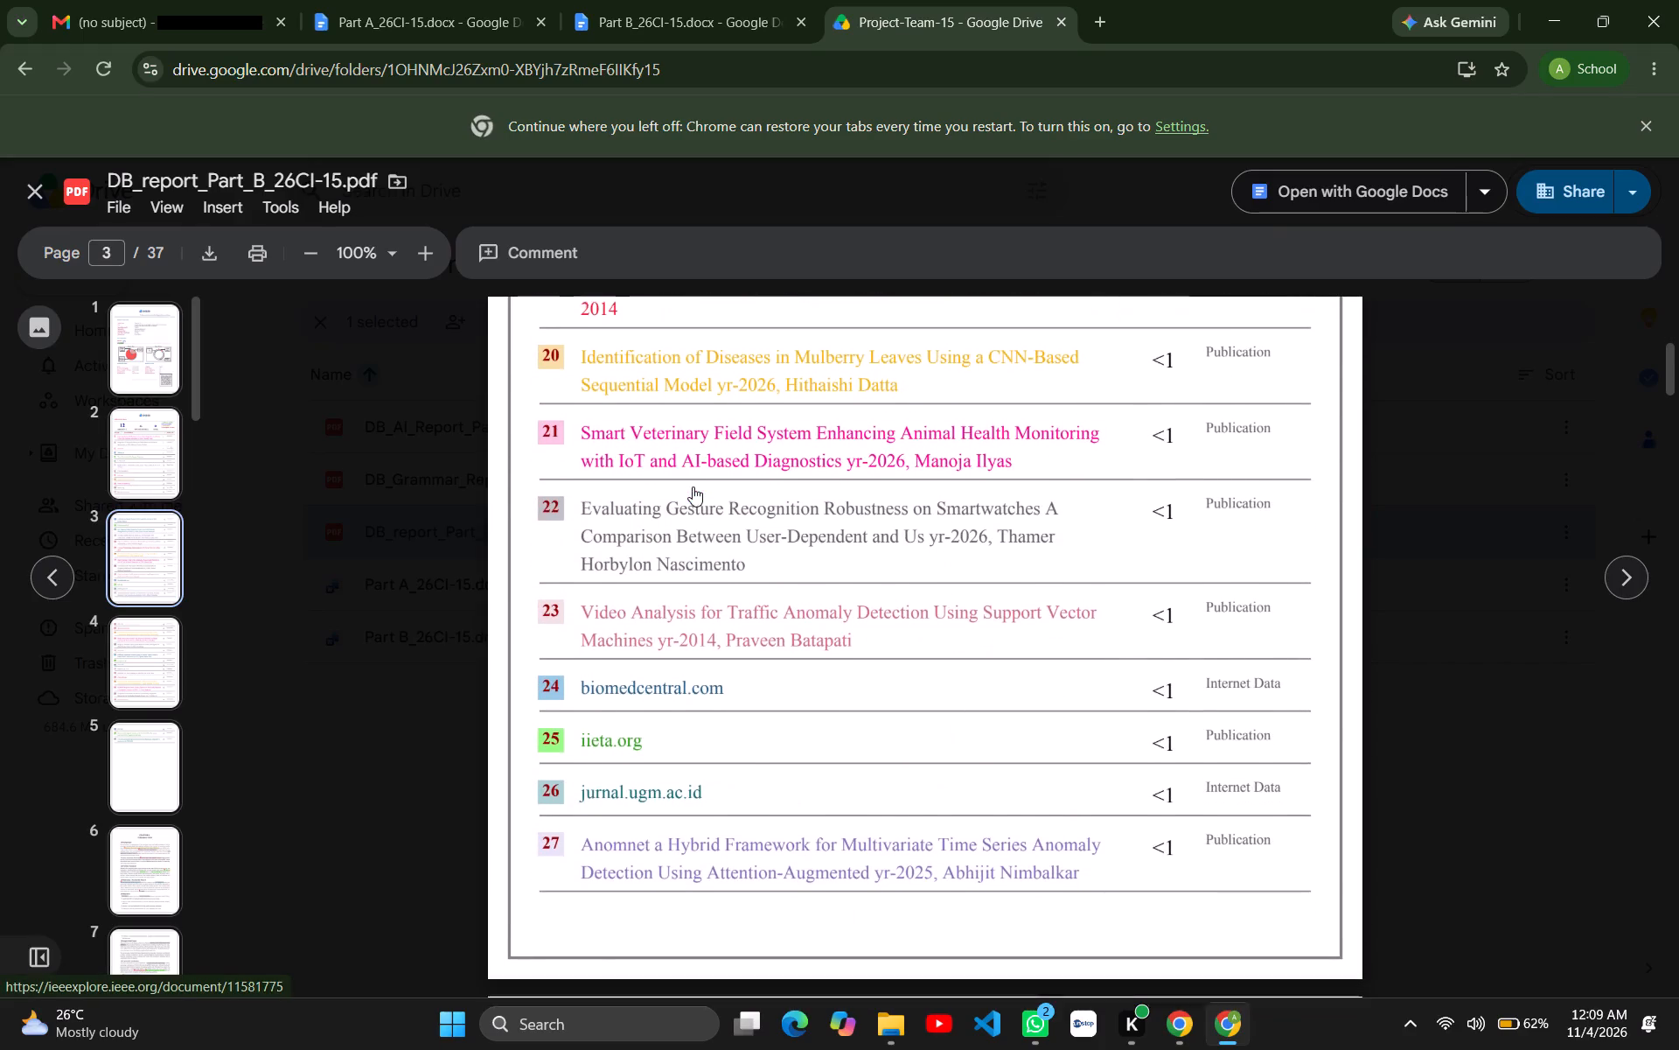
scroll(693, 486, down, 1)
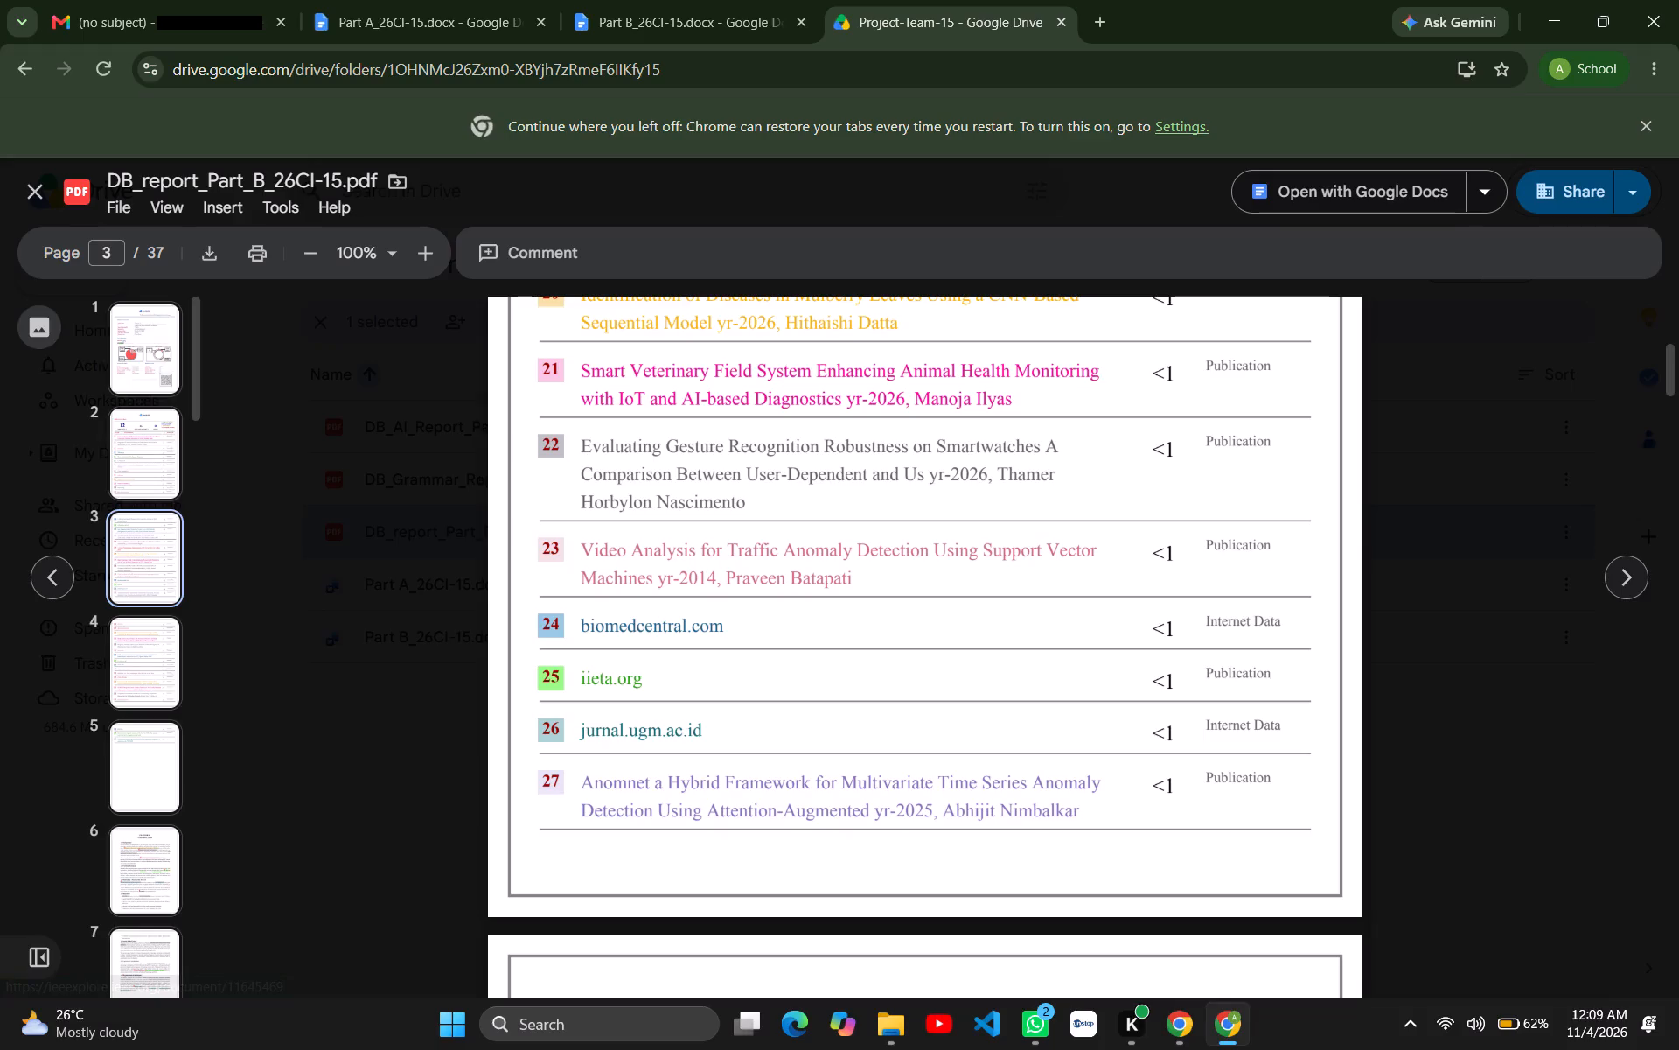
scroll(693, 486, down, 3)
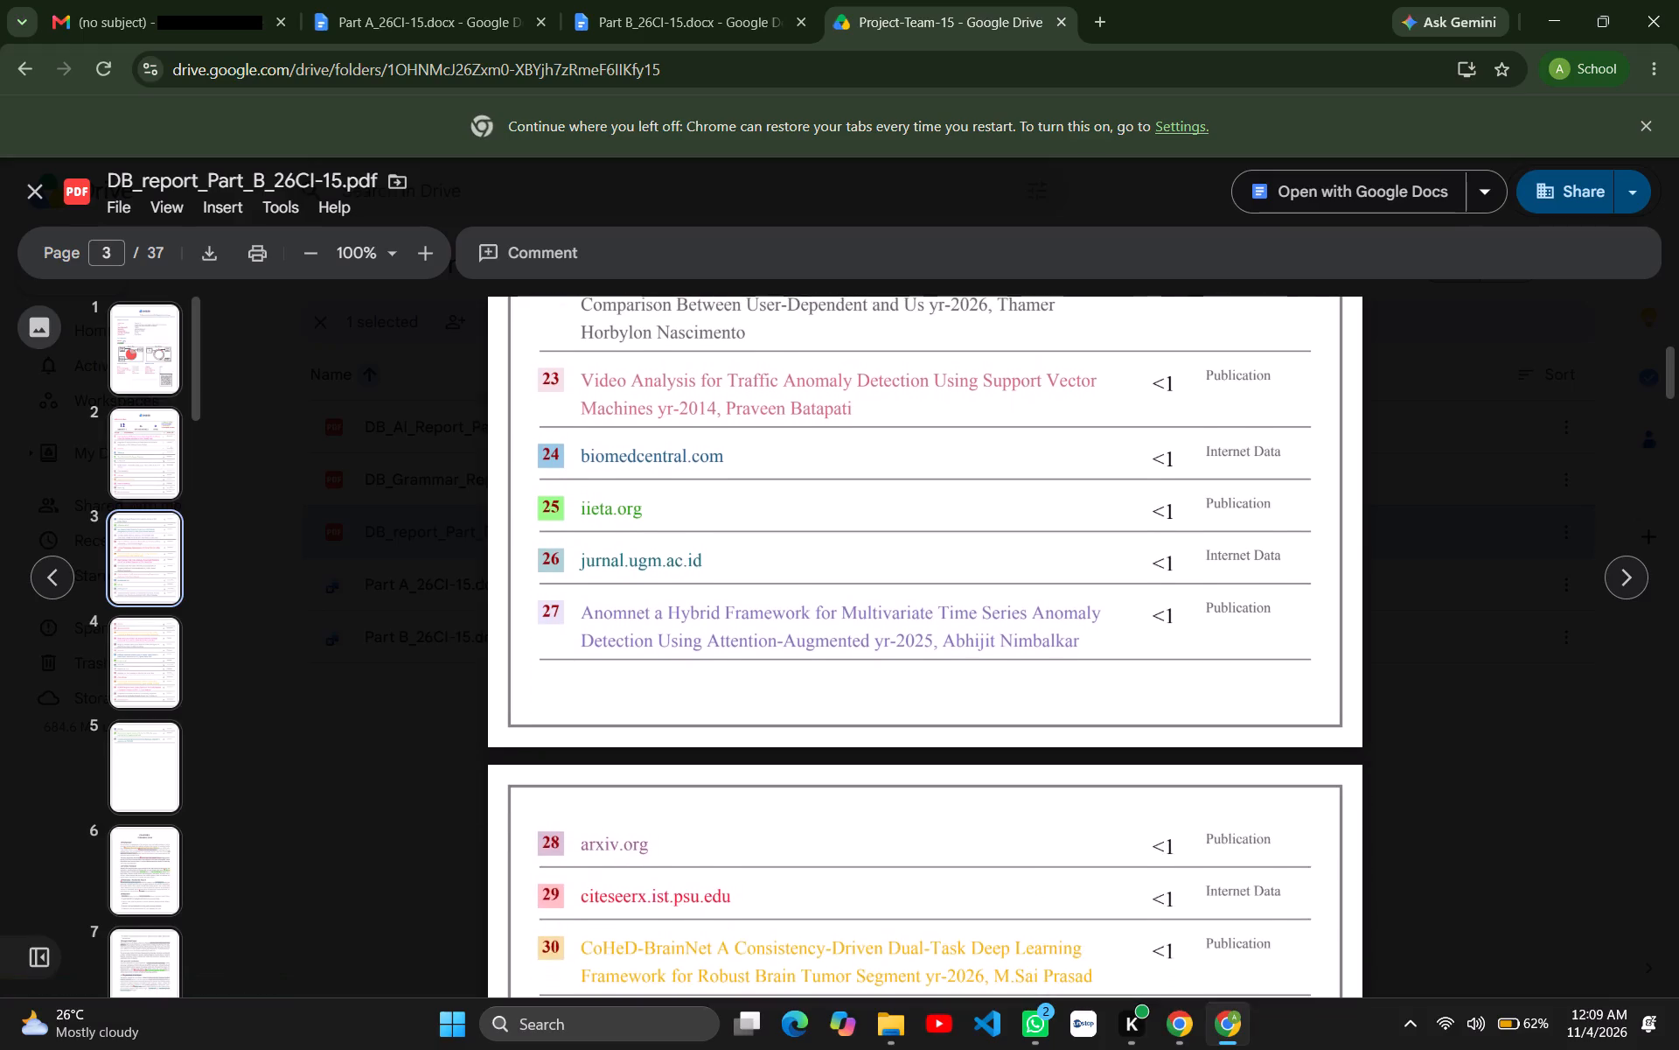
scroll(693, 484, down, 7)
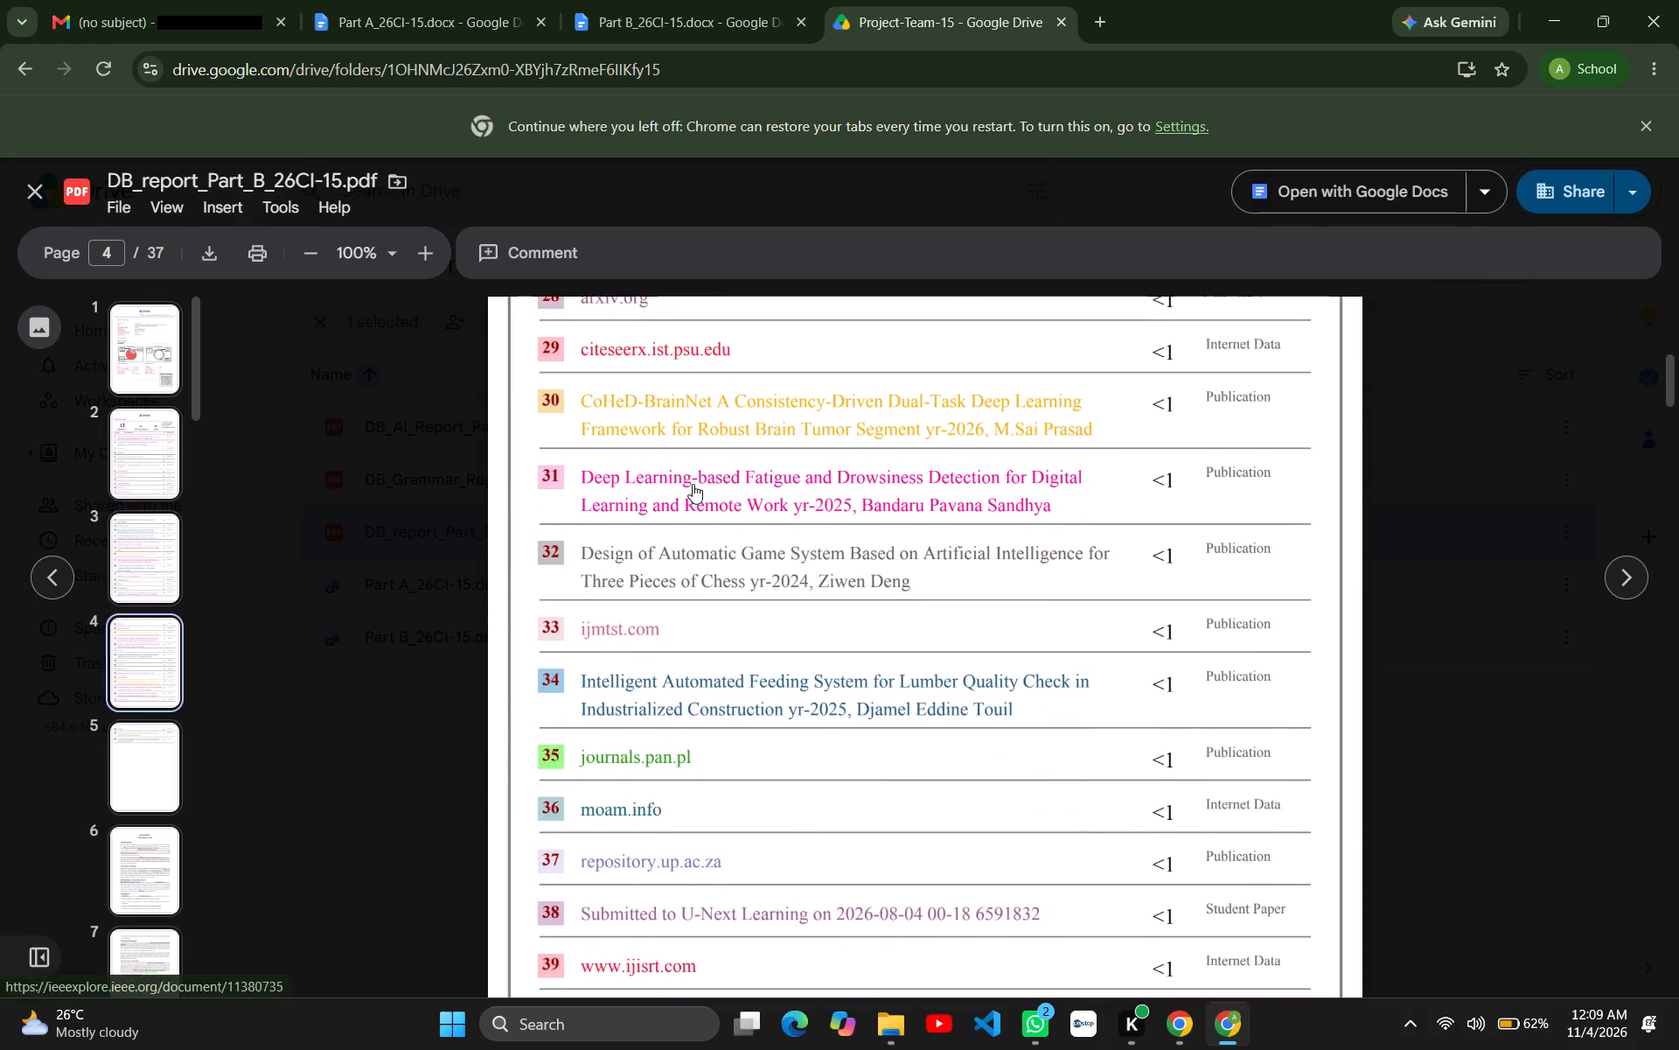
scroll(693, 484, down, 4)
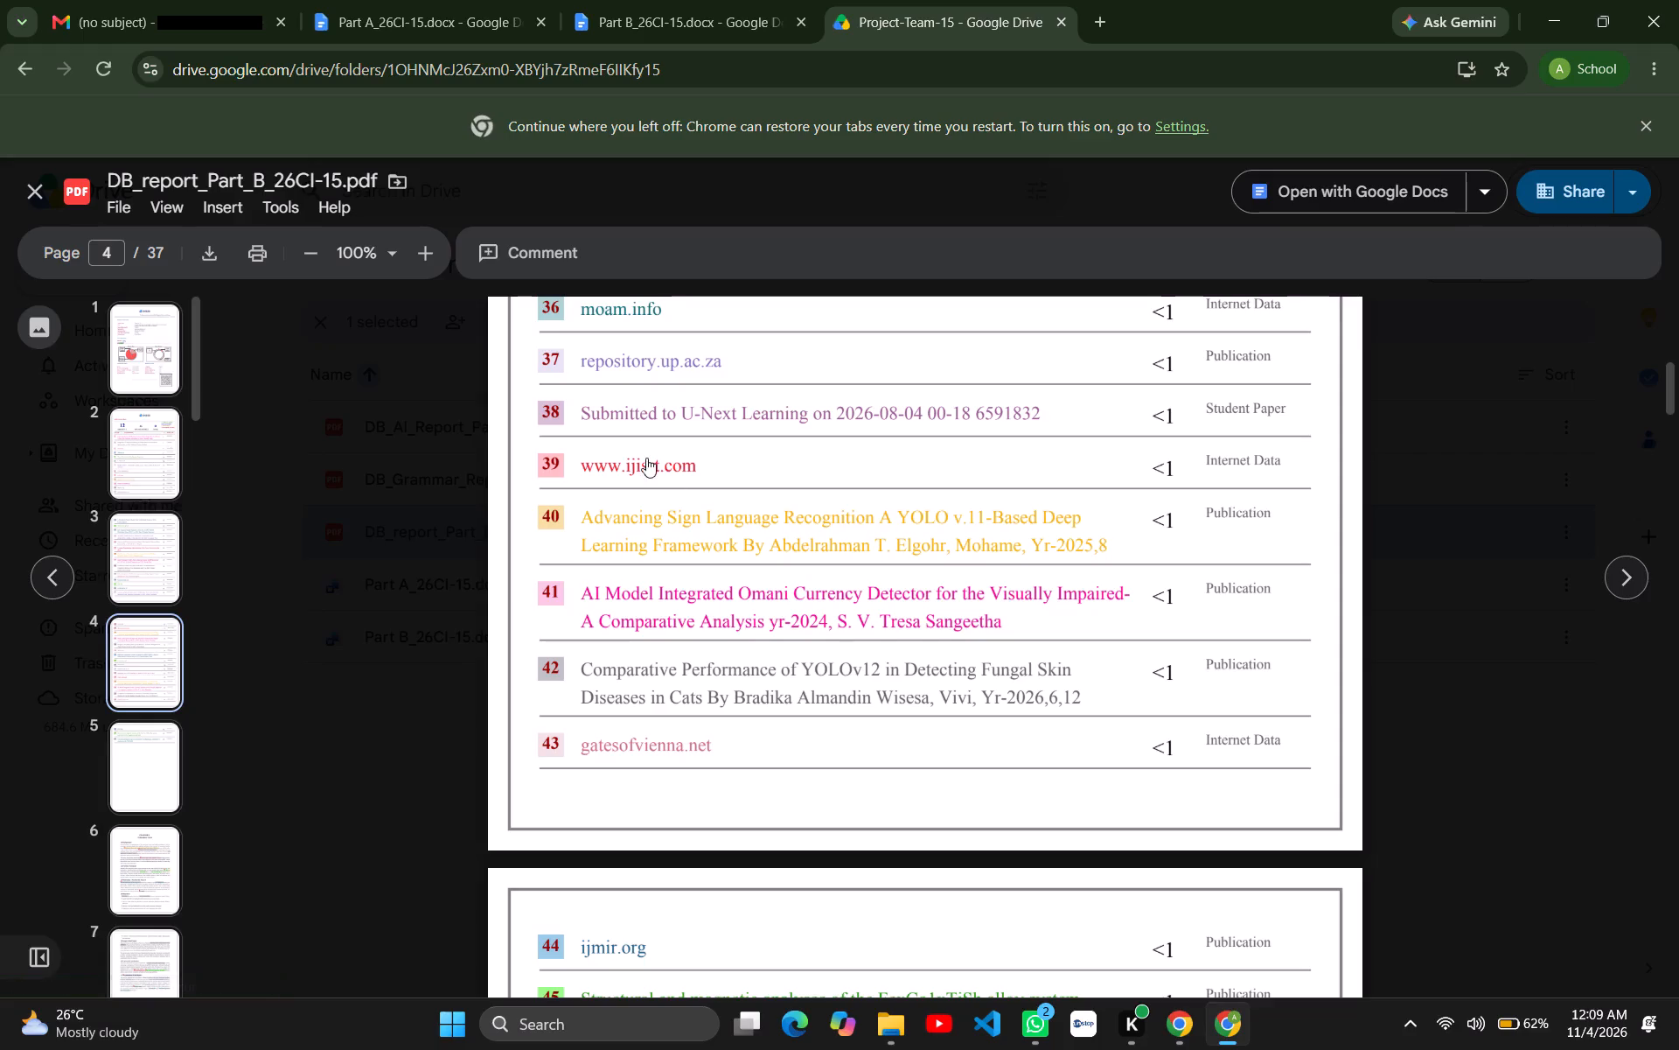
scroll(604, 514, down, 4)
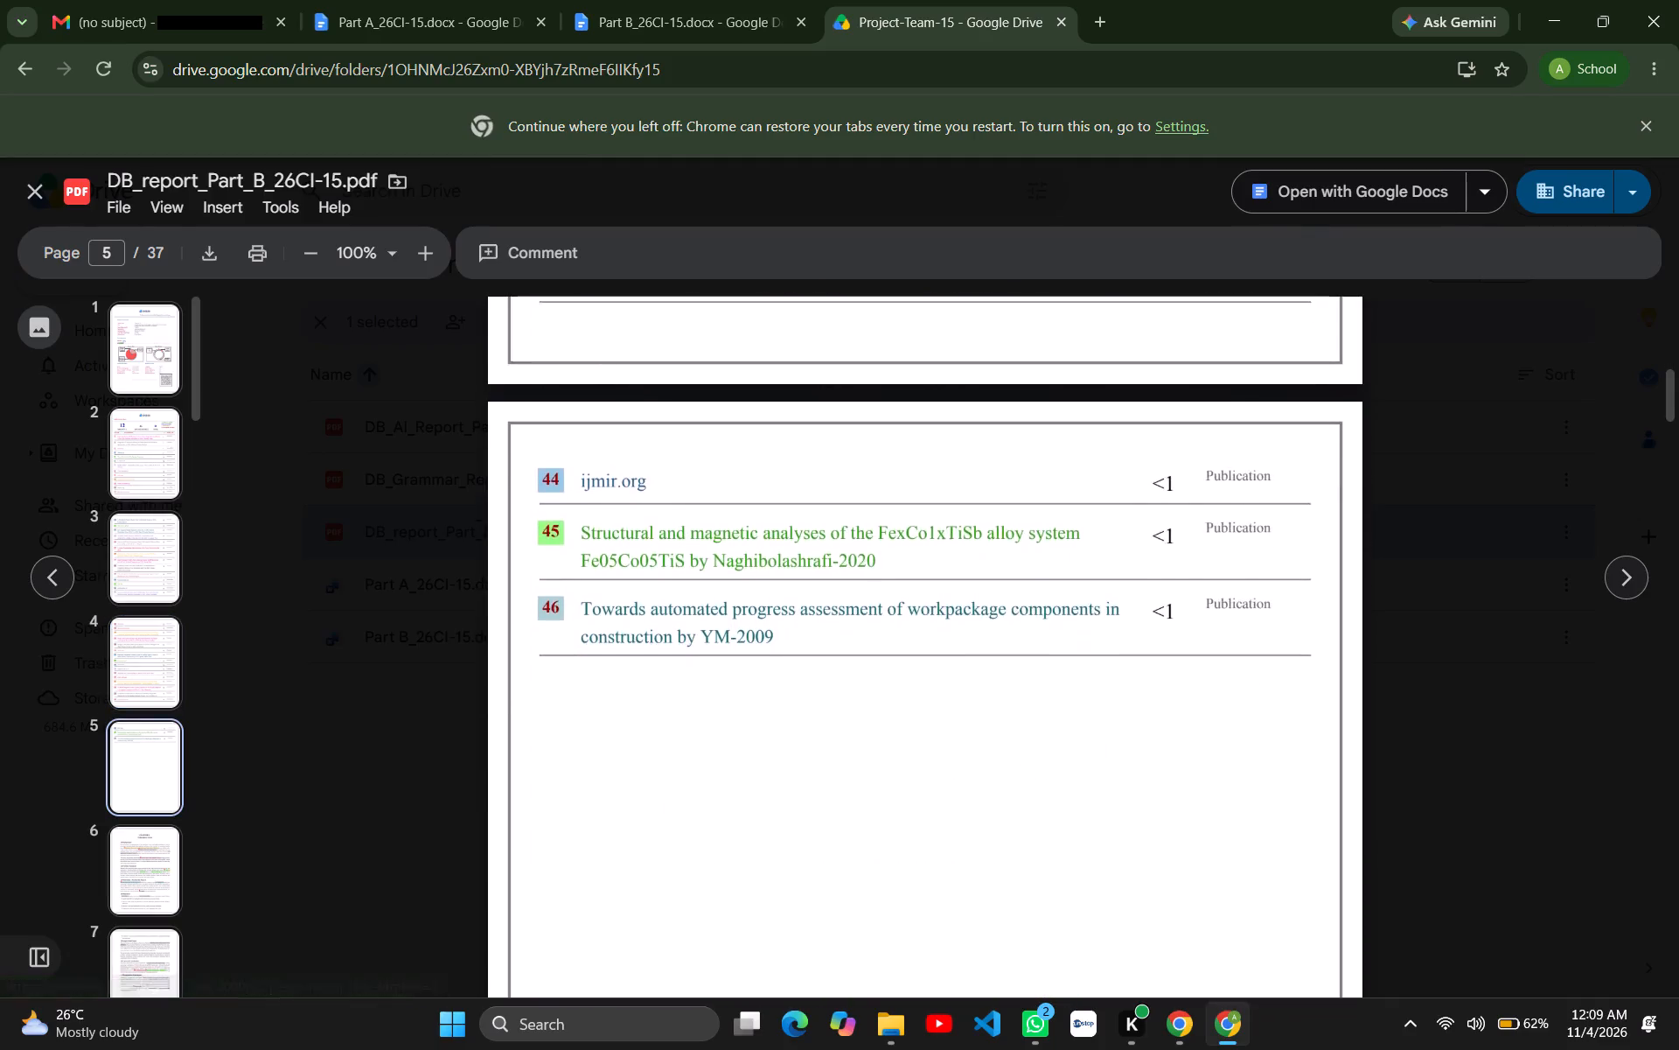
scroll(604, 514, down, 2)
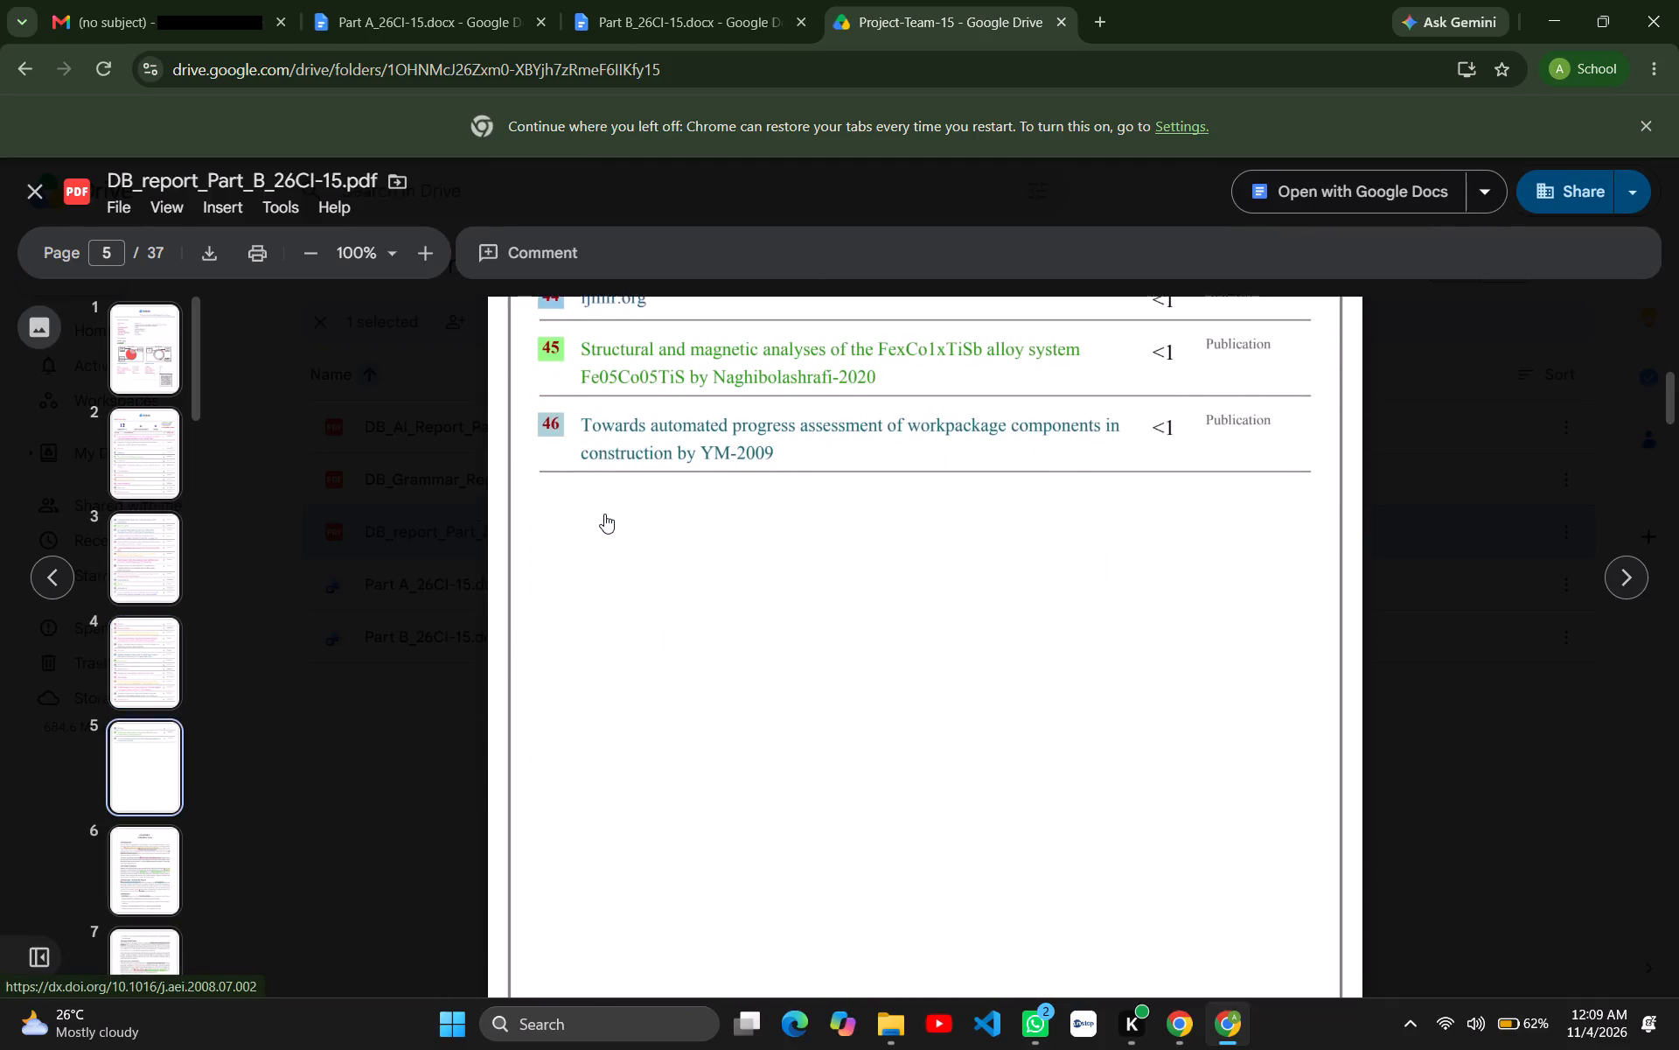
scroll(604, 514, down, 4)
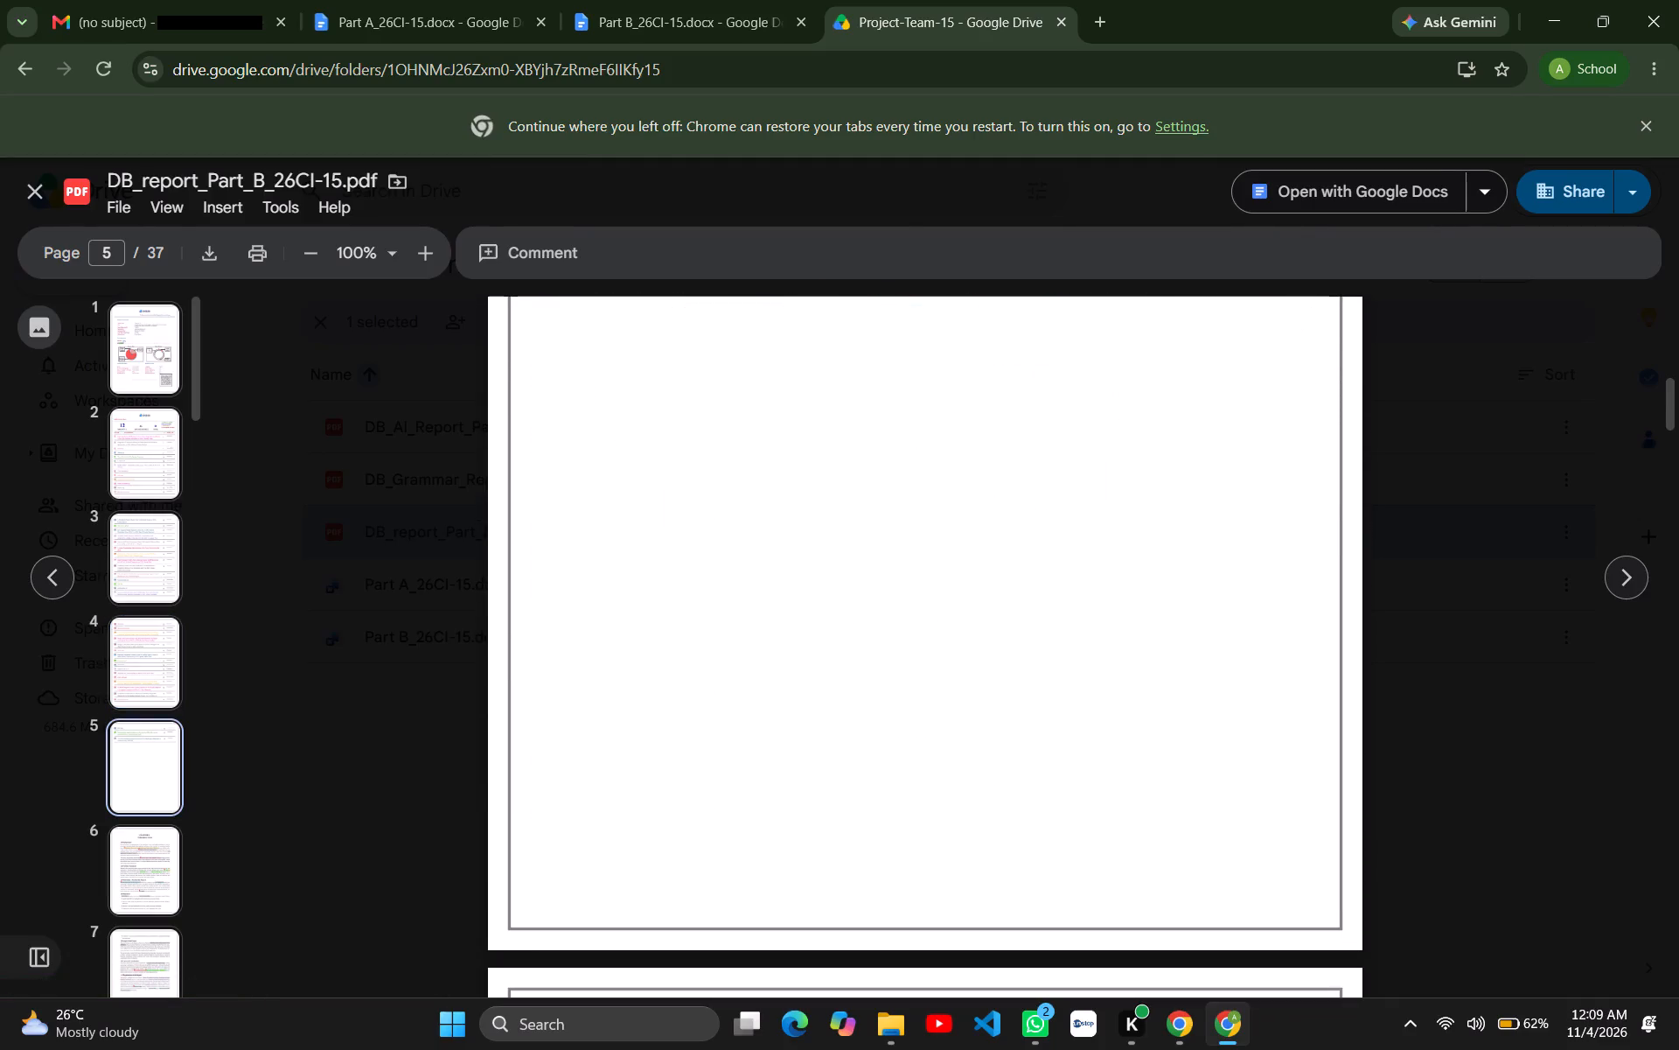
Examine the numbered similarity highlights in the report's Chapter 1 Introduction, cross-checking them against the matched-sources list.
scroll(604, 514, down, 5)
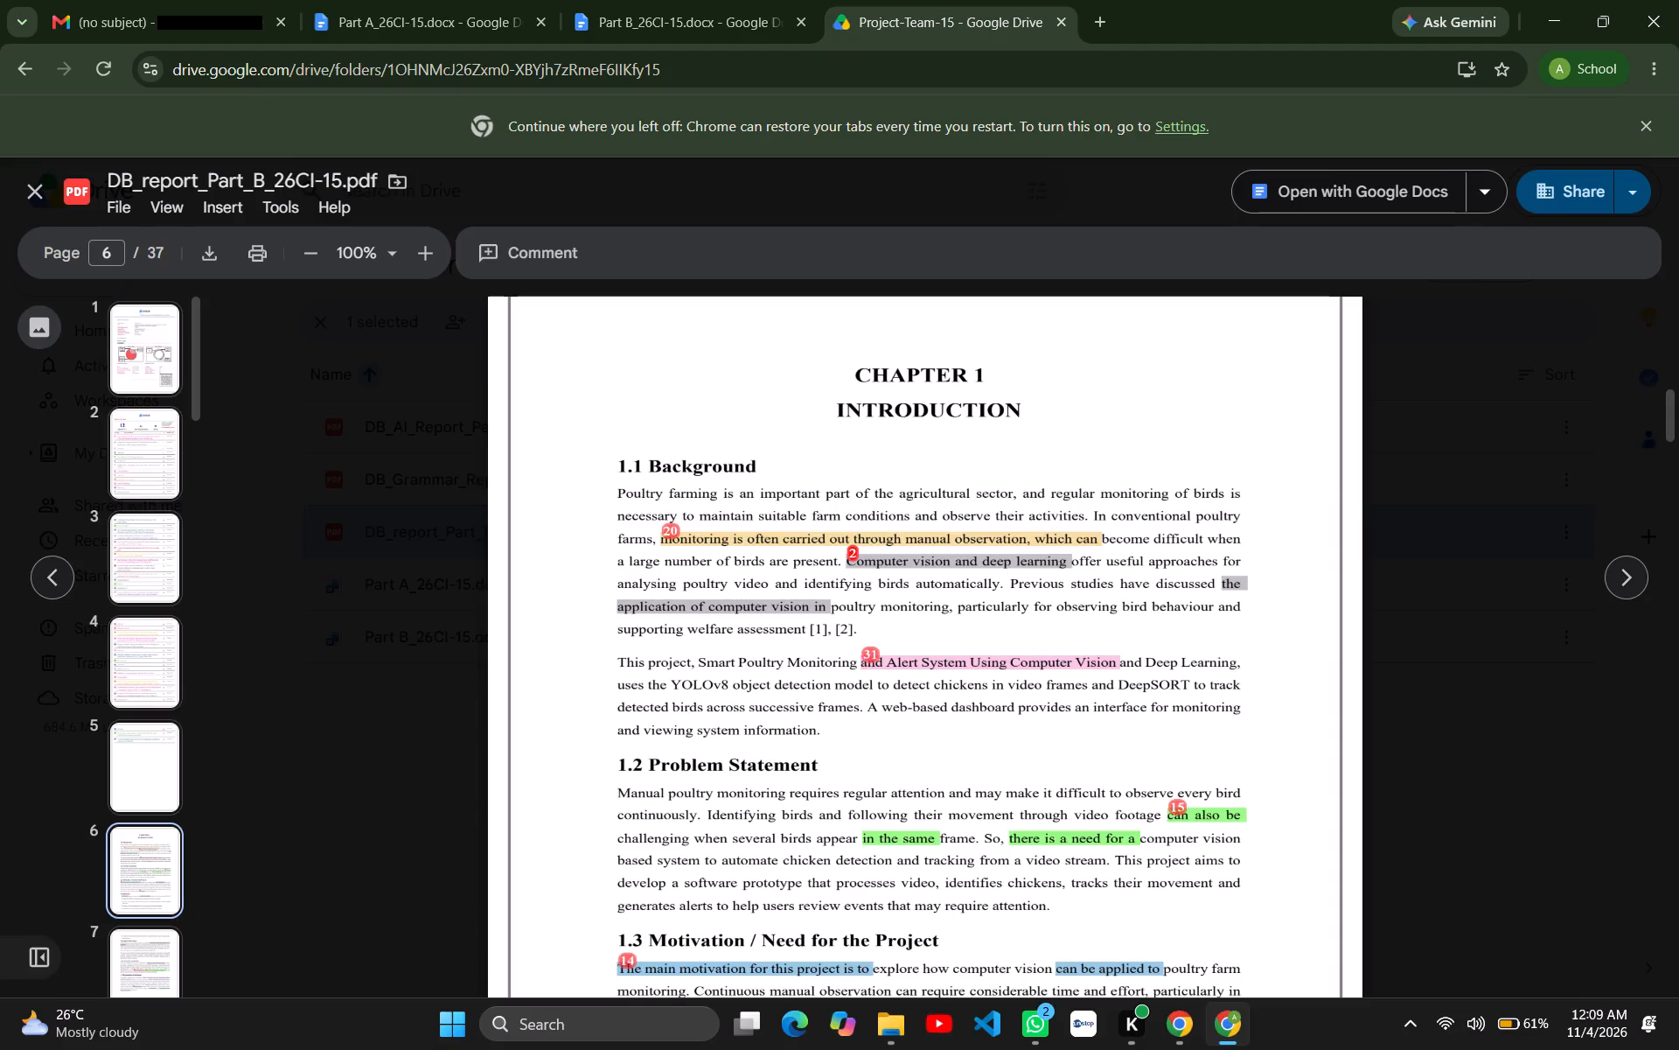
scroll(604, 546, up, 10)
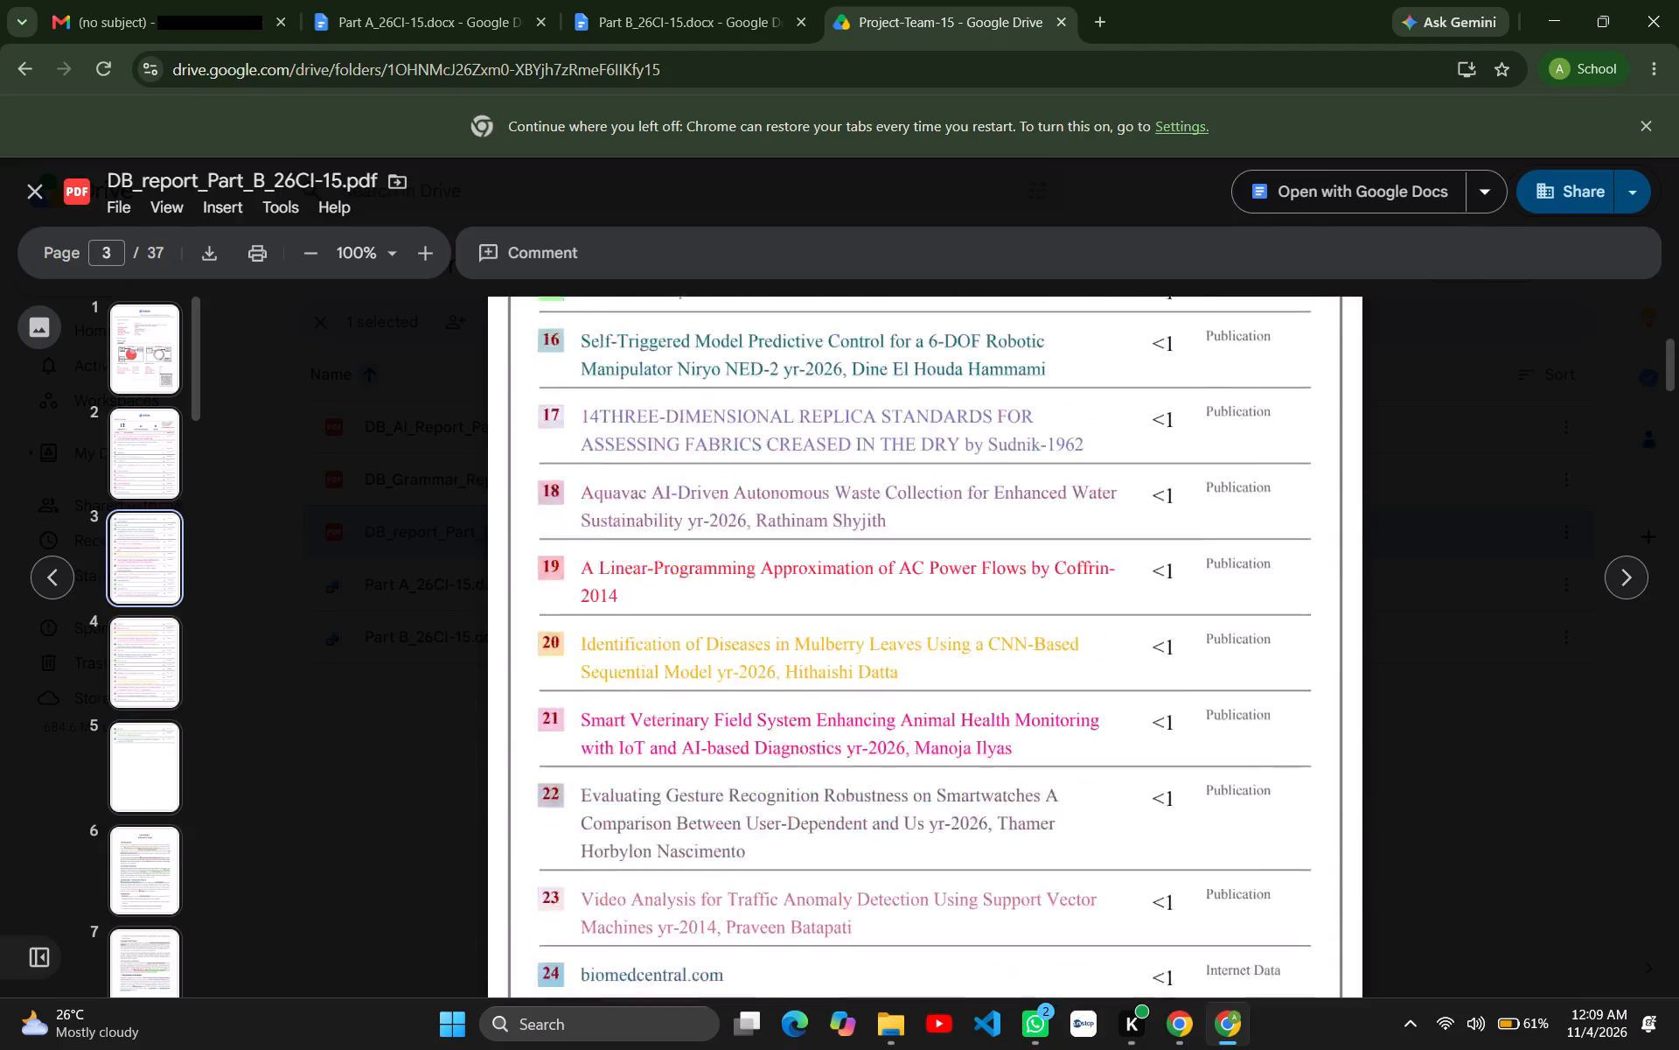
scroll(604, 546, down, 5)
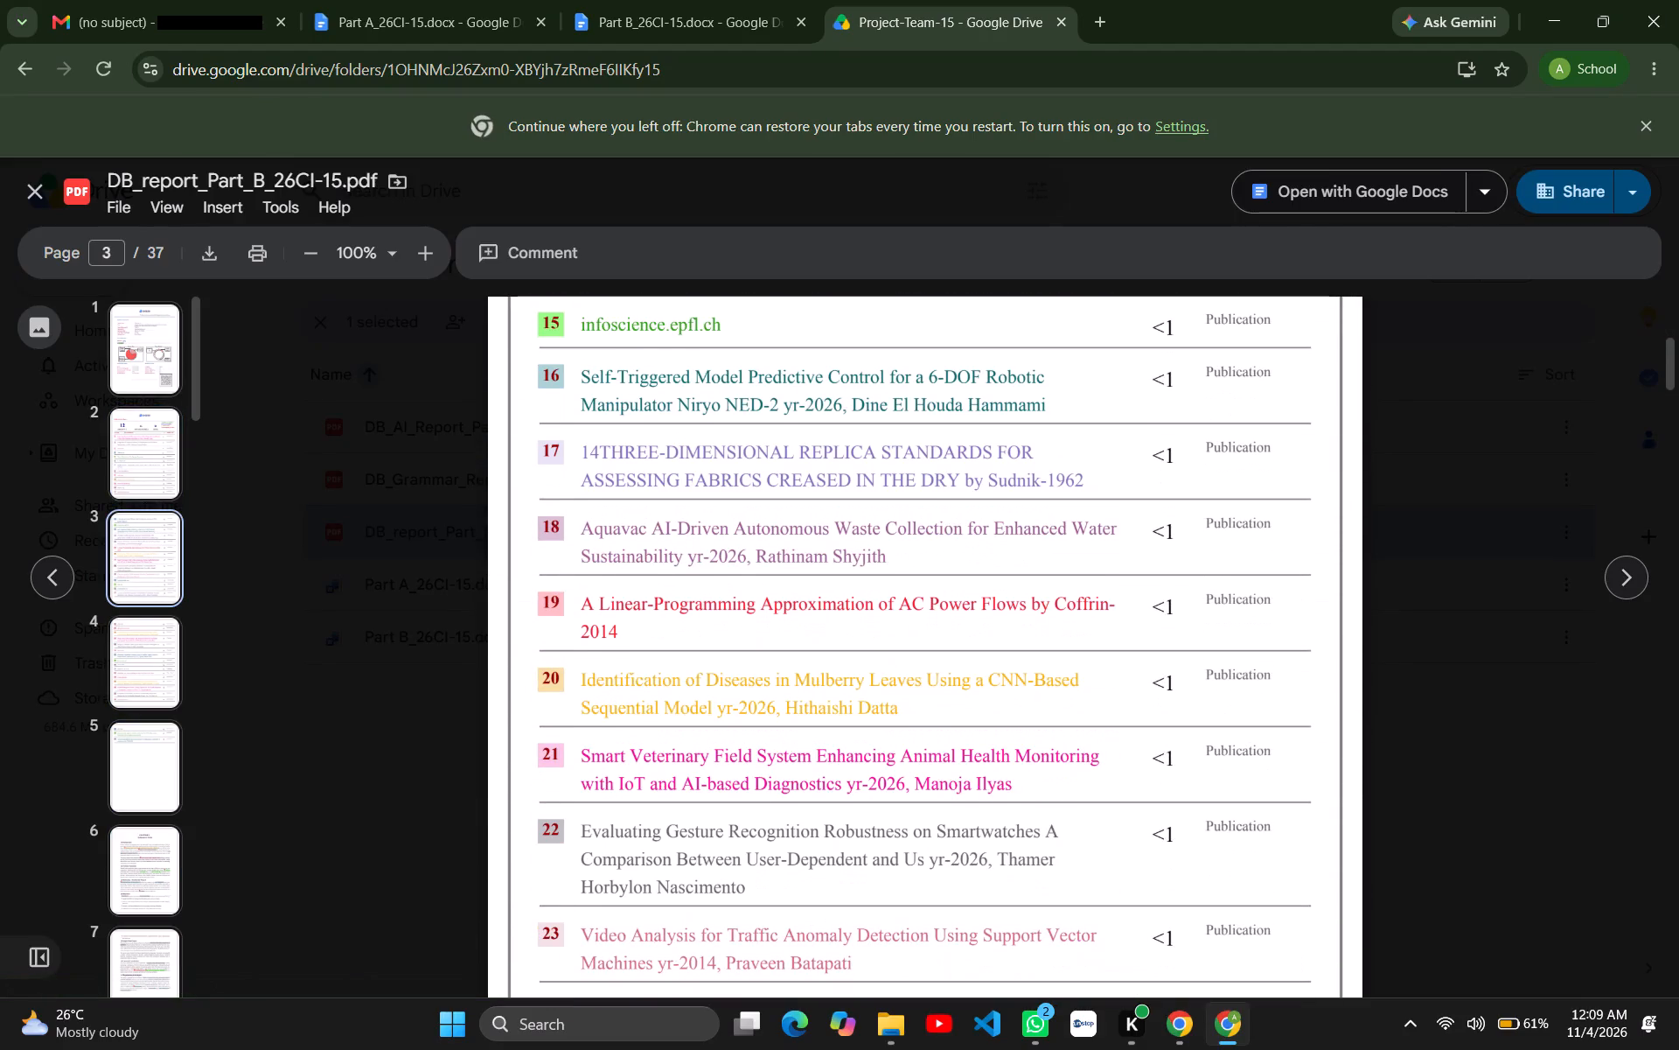
scroll(604, 546, down, 3)
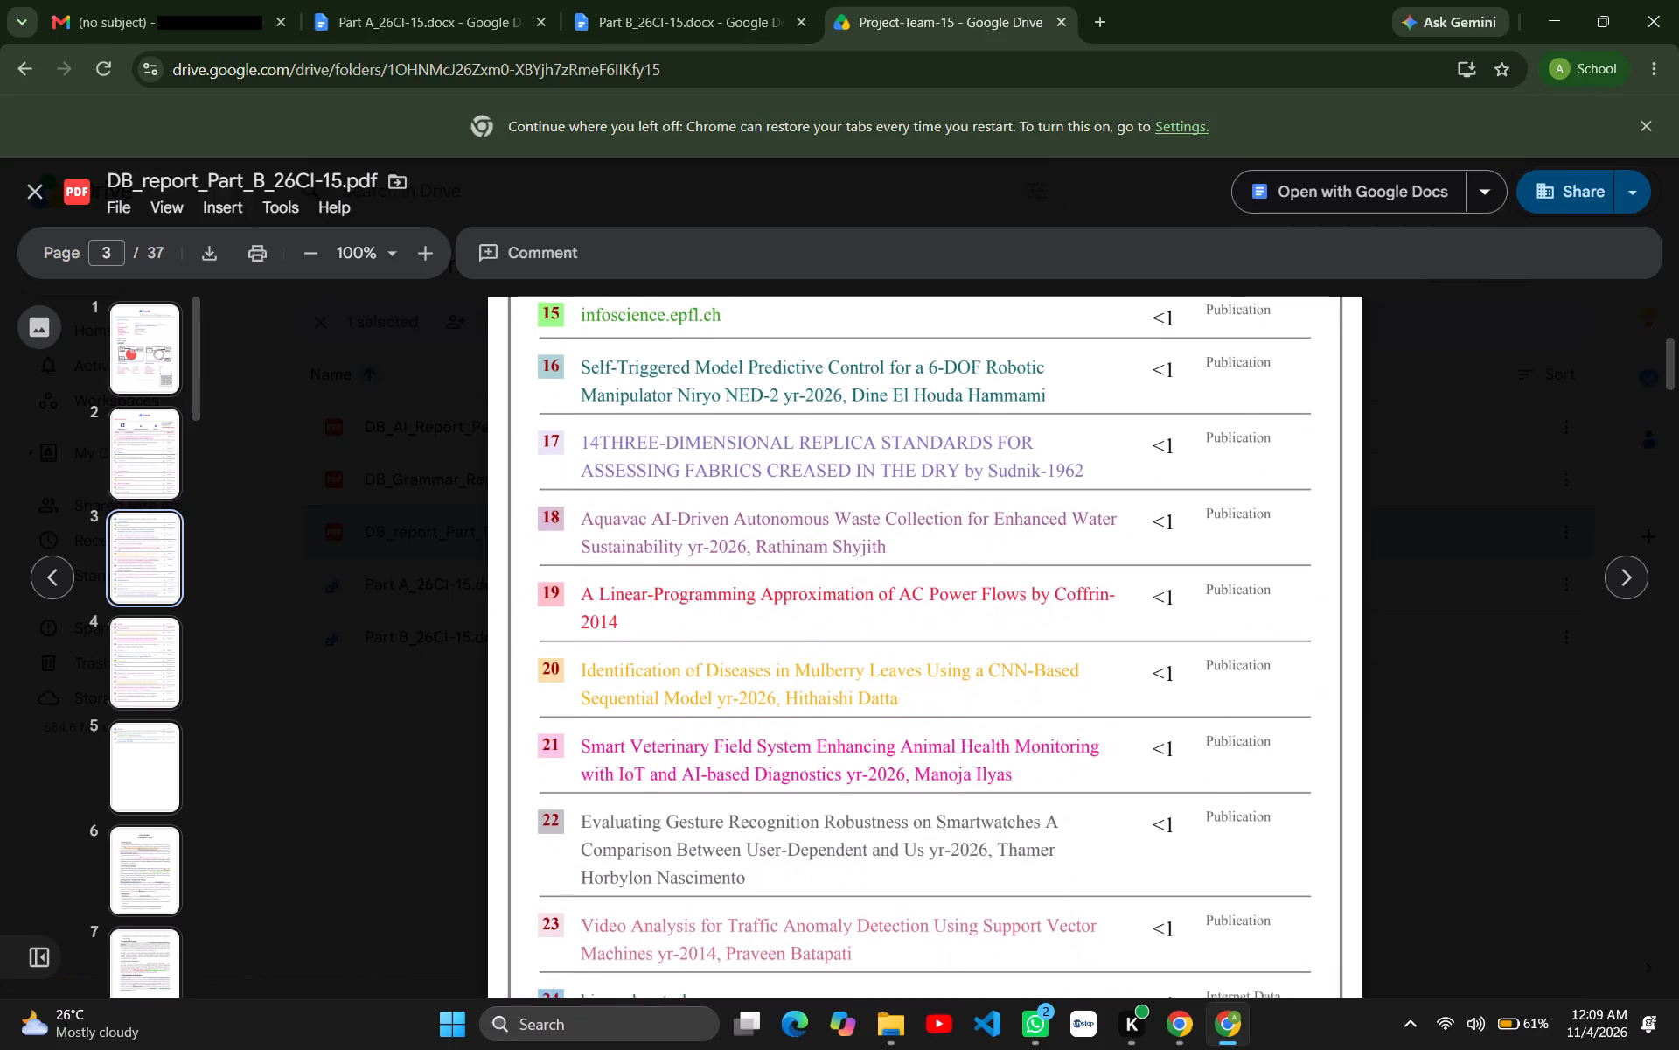
scroll(604, 546, down, 10)
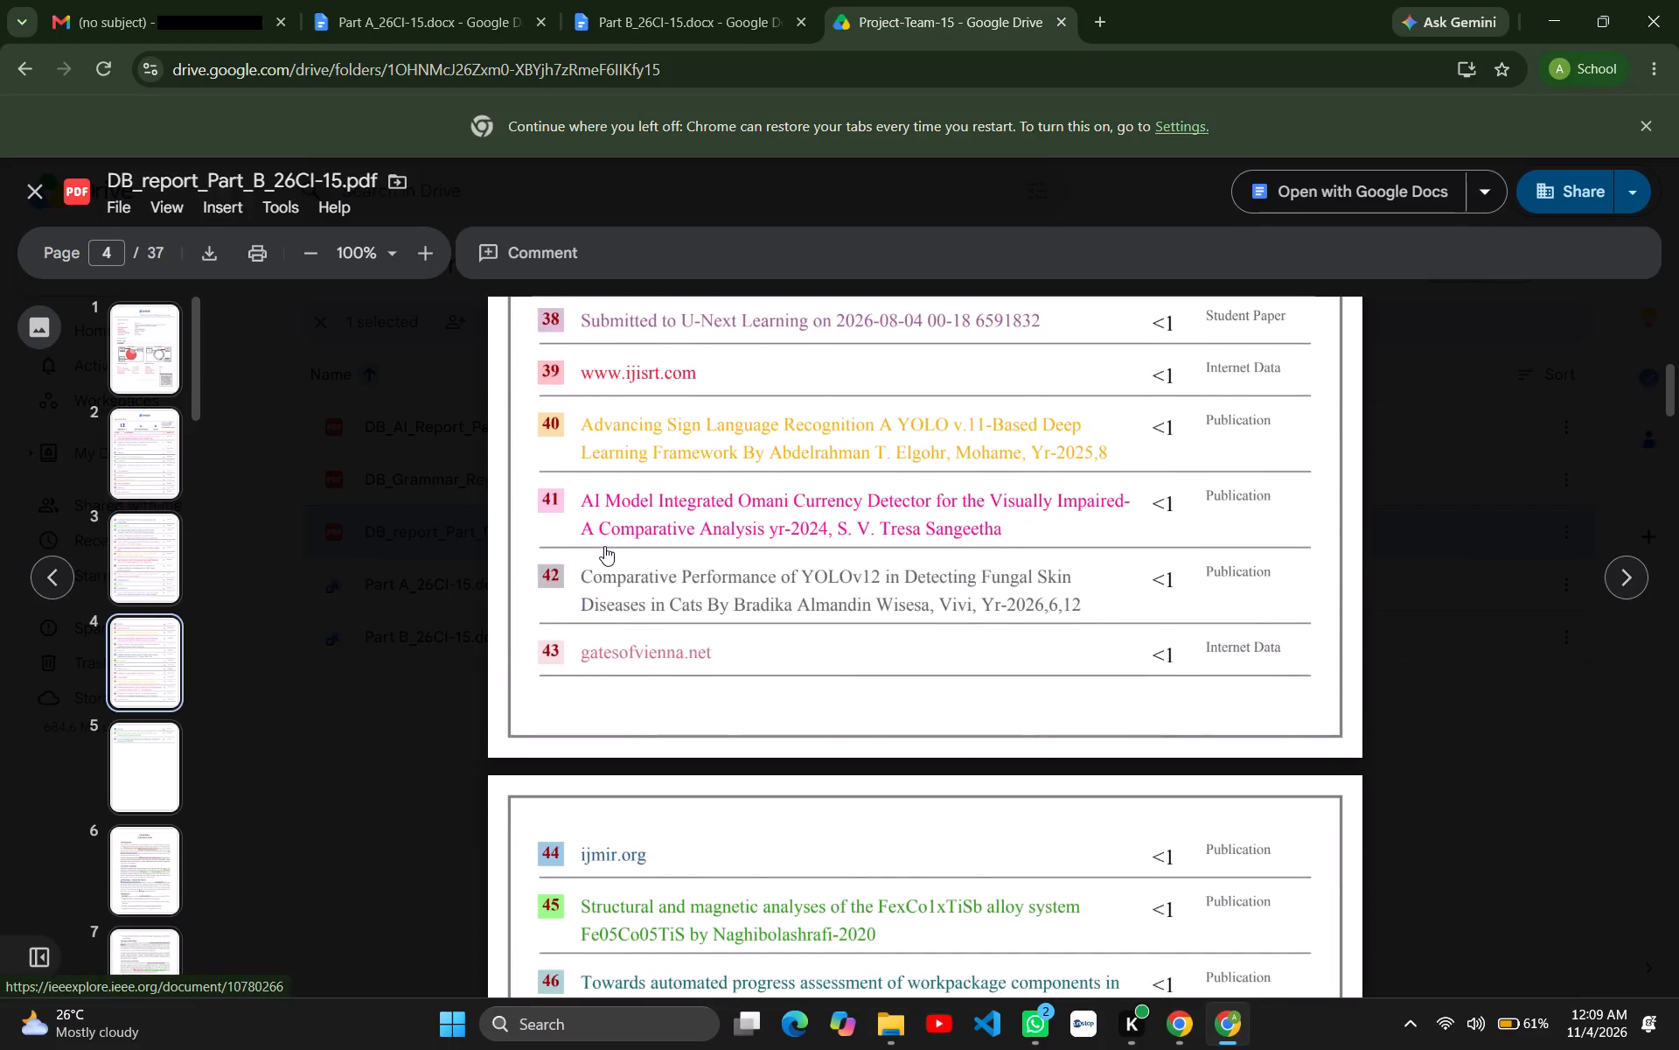
scroll(604, 546, down, 7)
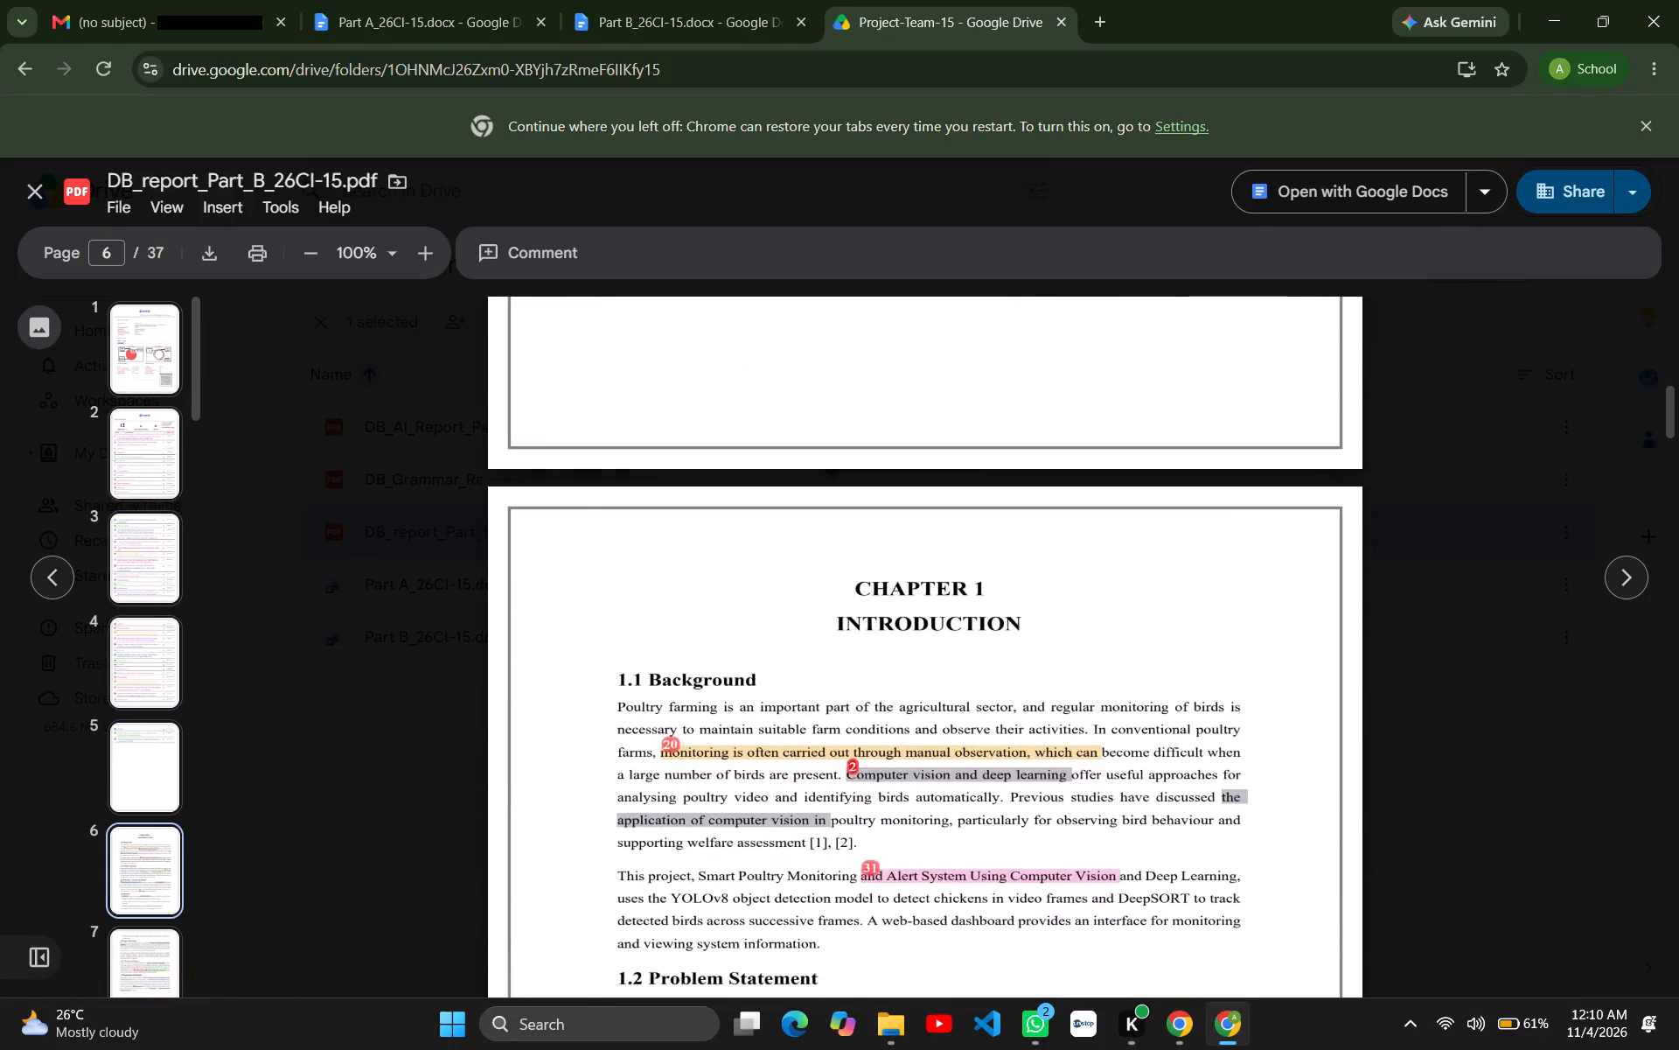
scroll(604, 546, down, 3)
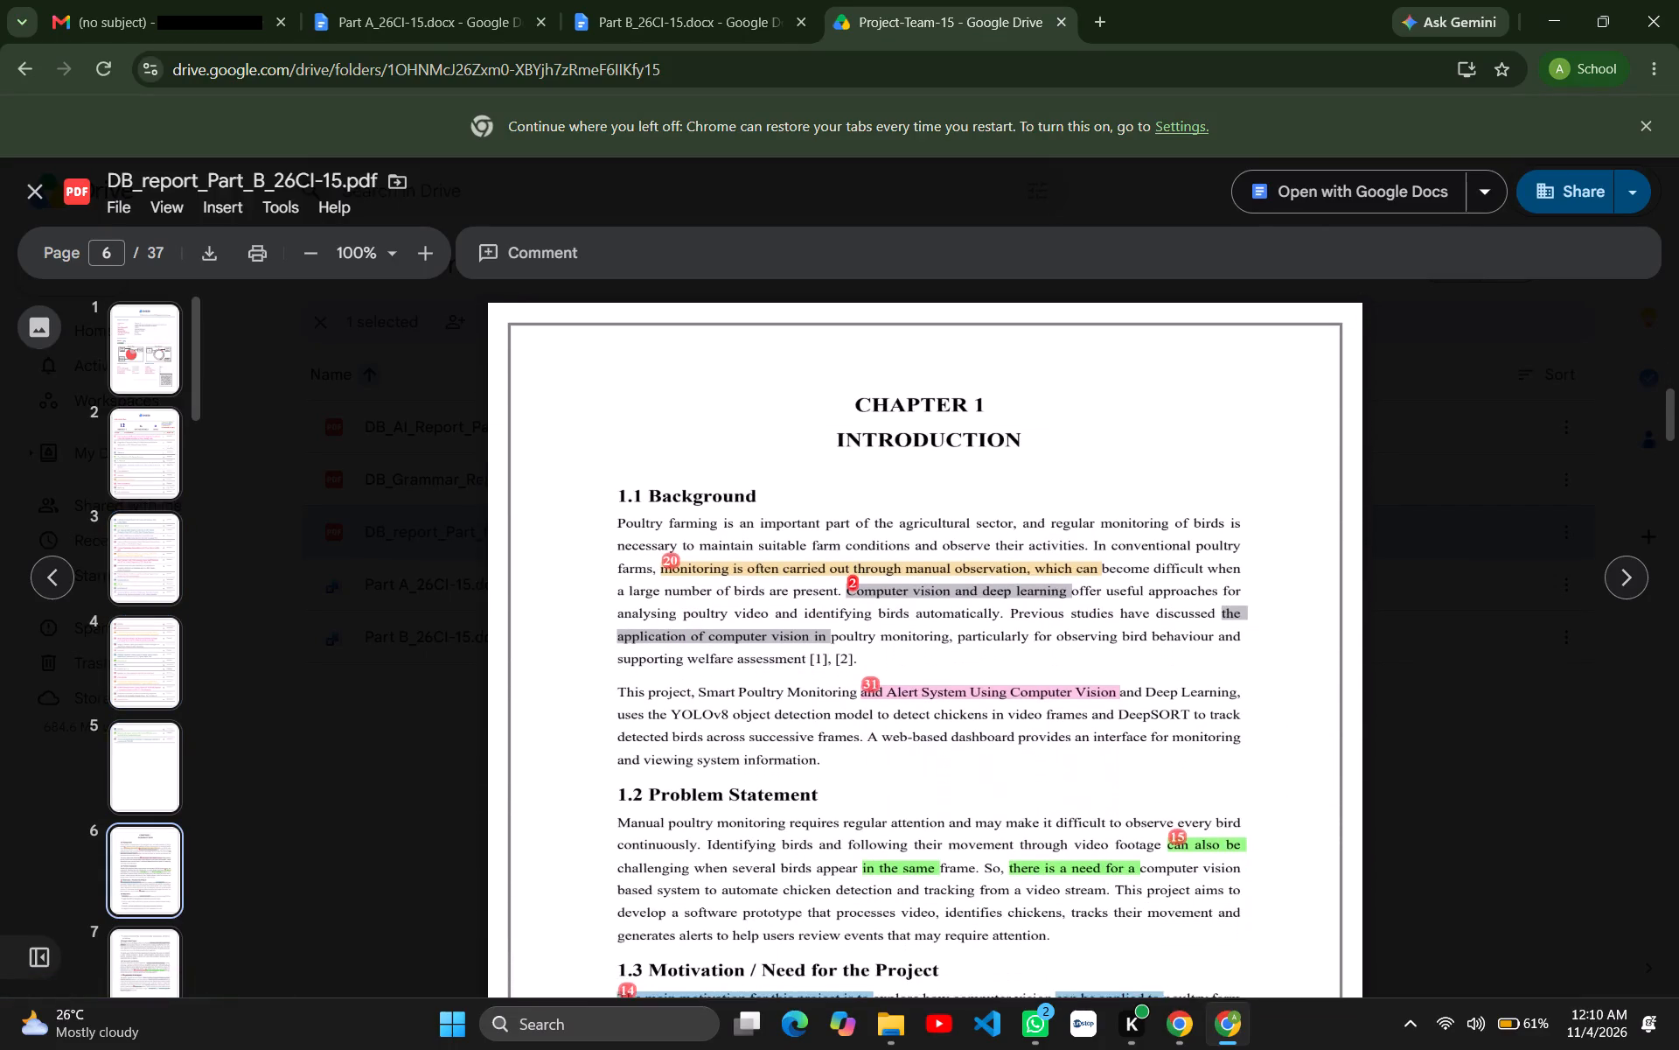
scroll(604, 546, down, 2)
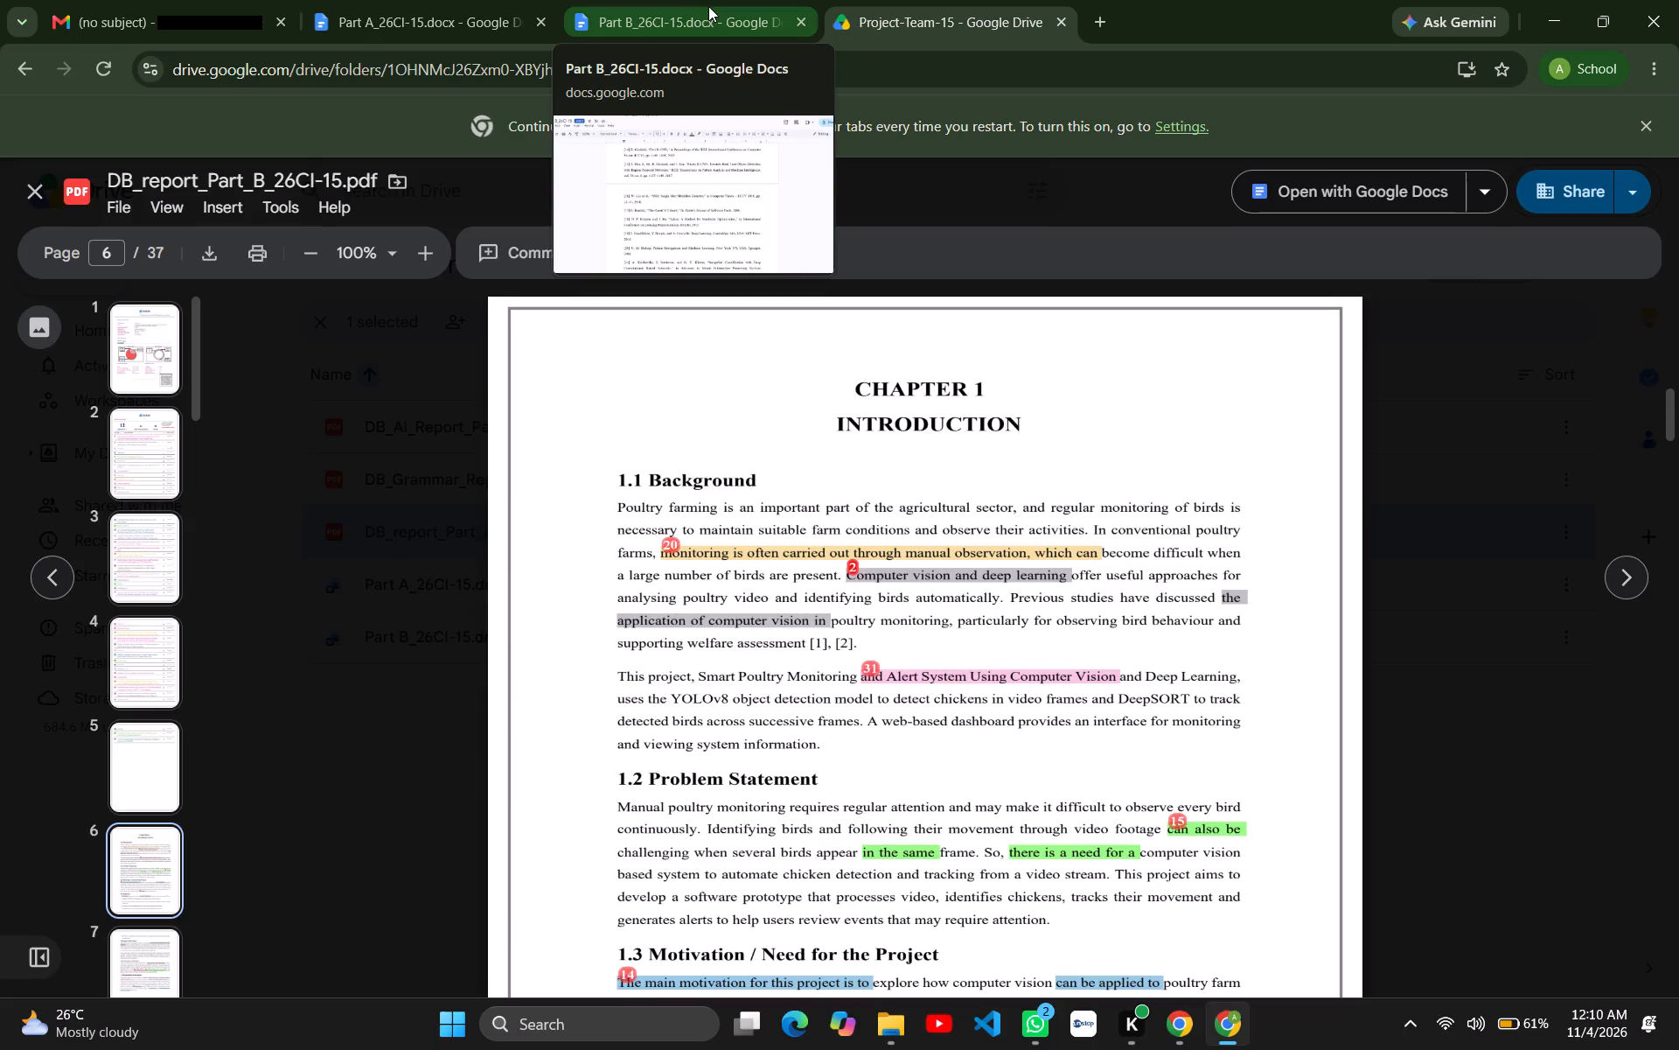
In Part B's section 1.1 Background, replace "through manual observation" with "manually" in the sentence about how monitoring is carried out.
click(675, 0)
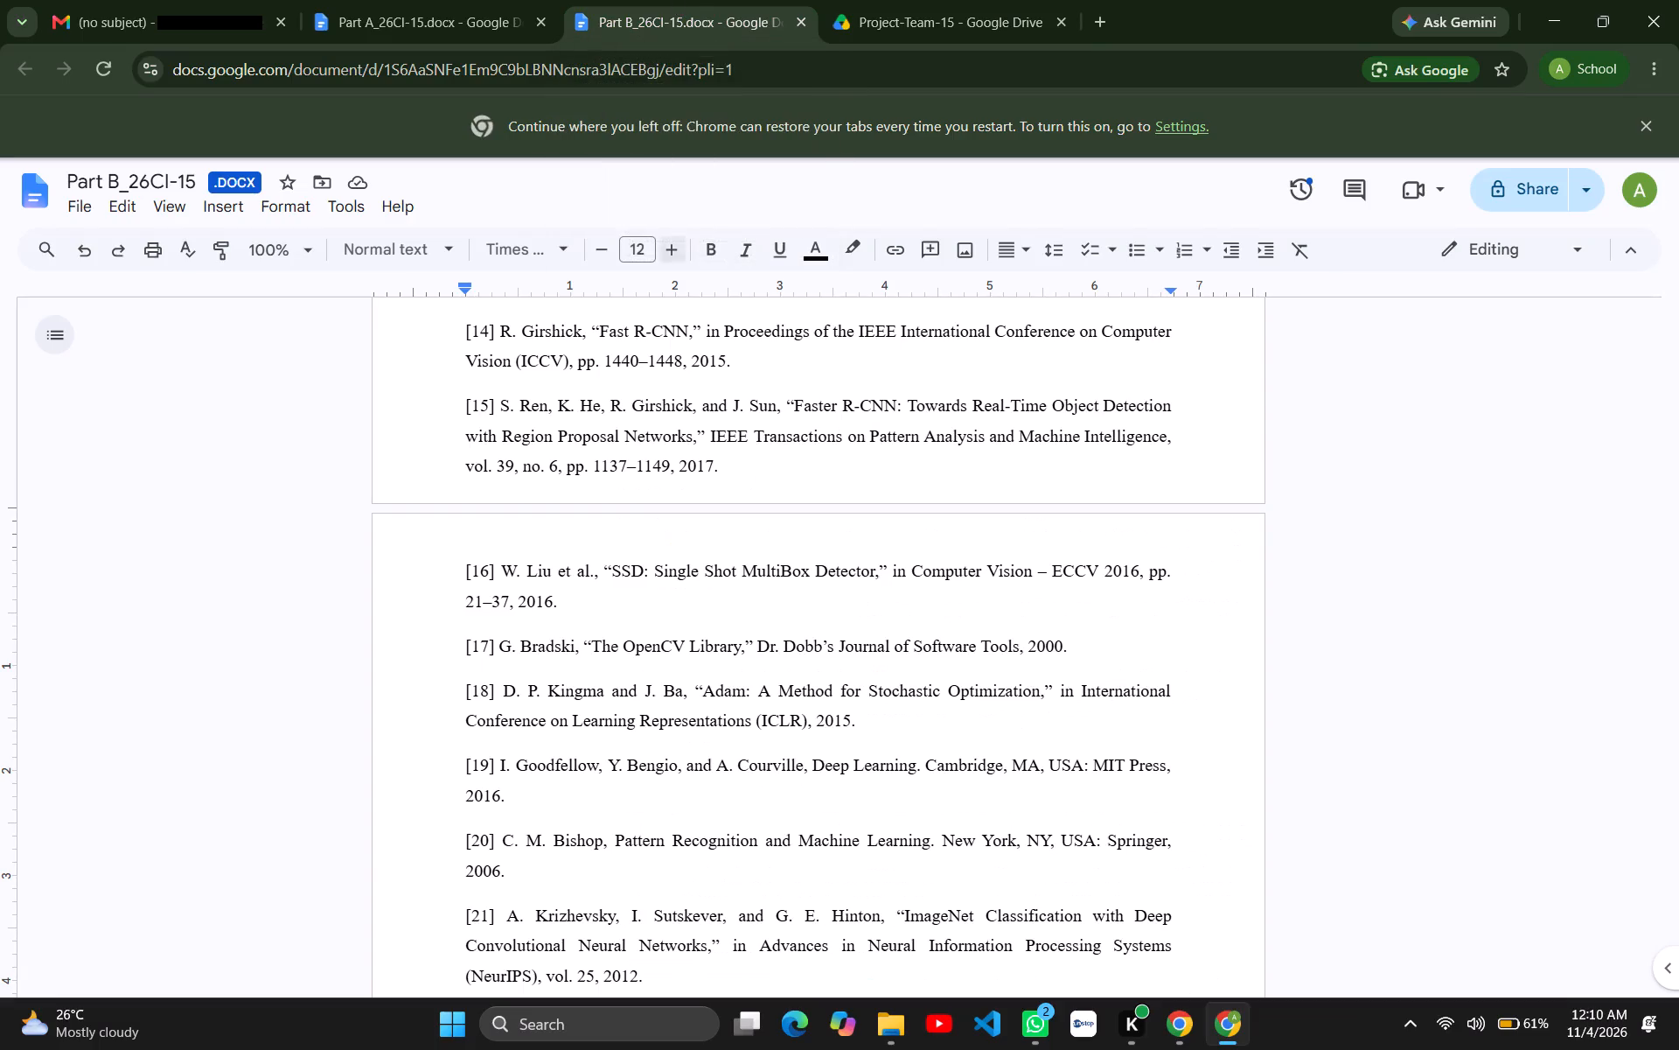
scroll(559, 496, up, 14)
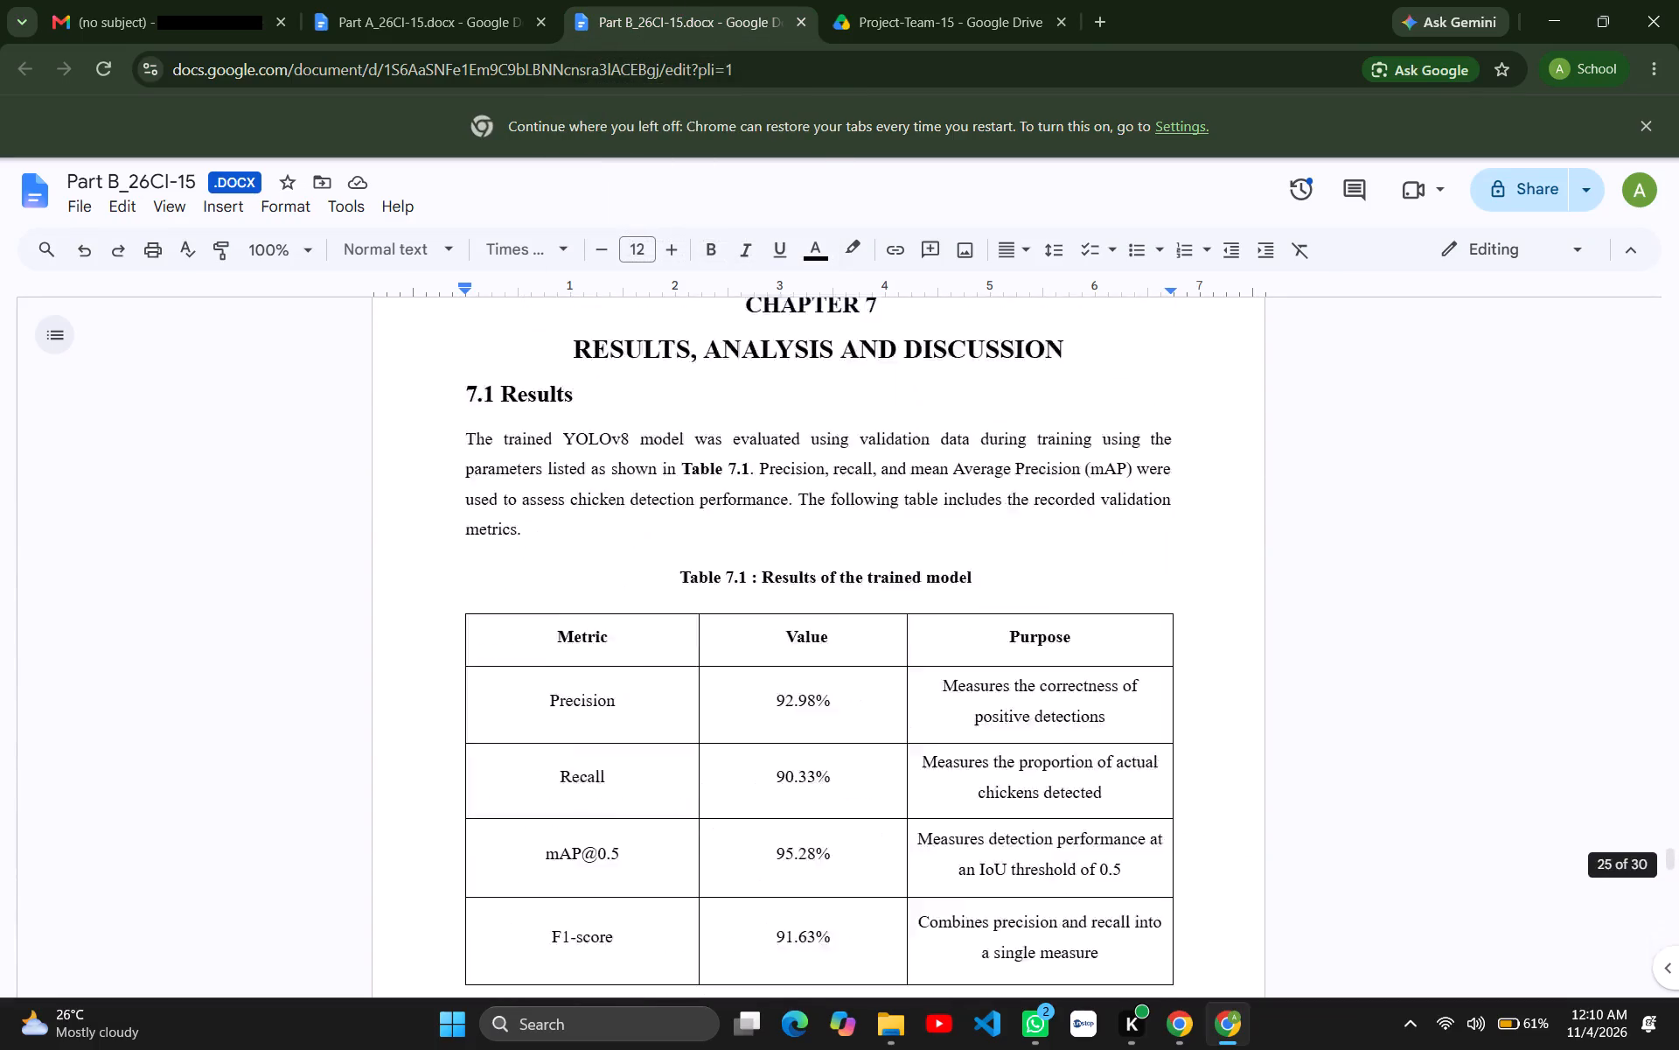
scroll(559, 496, up, 20)
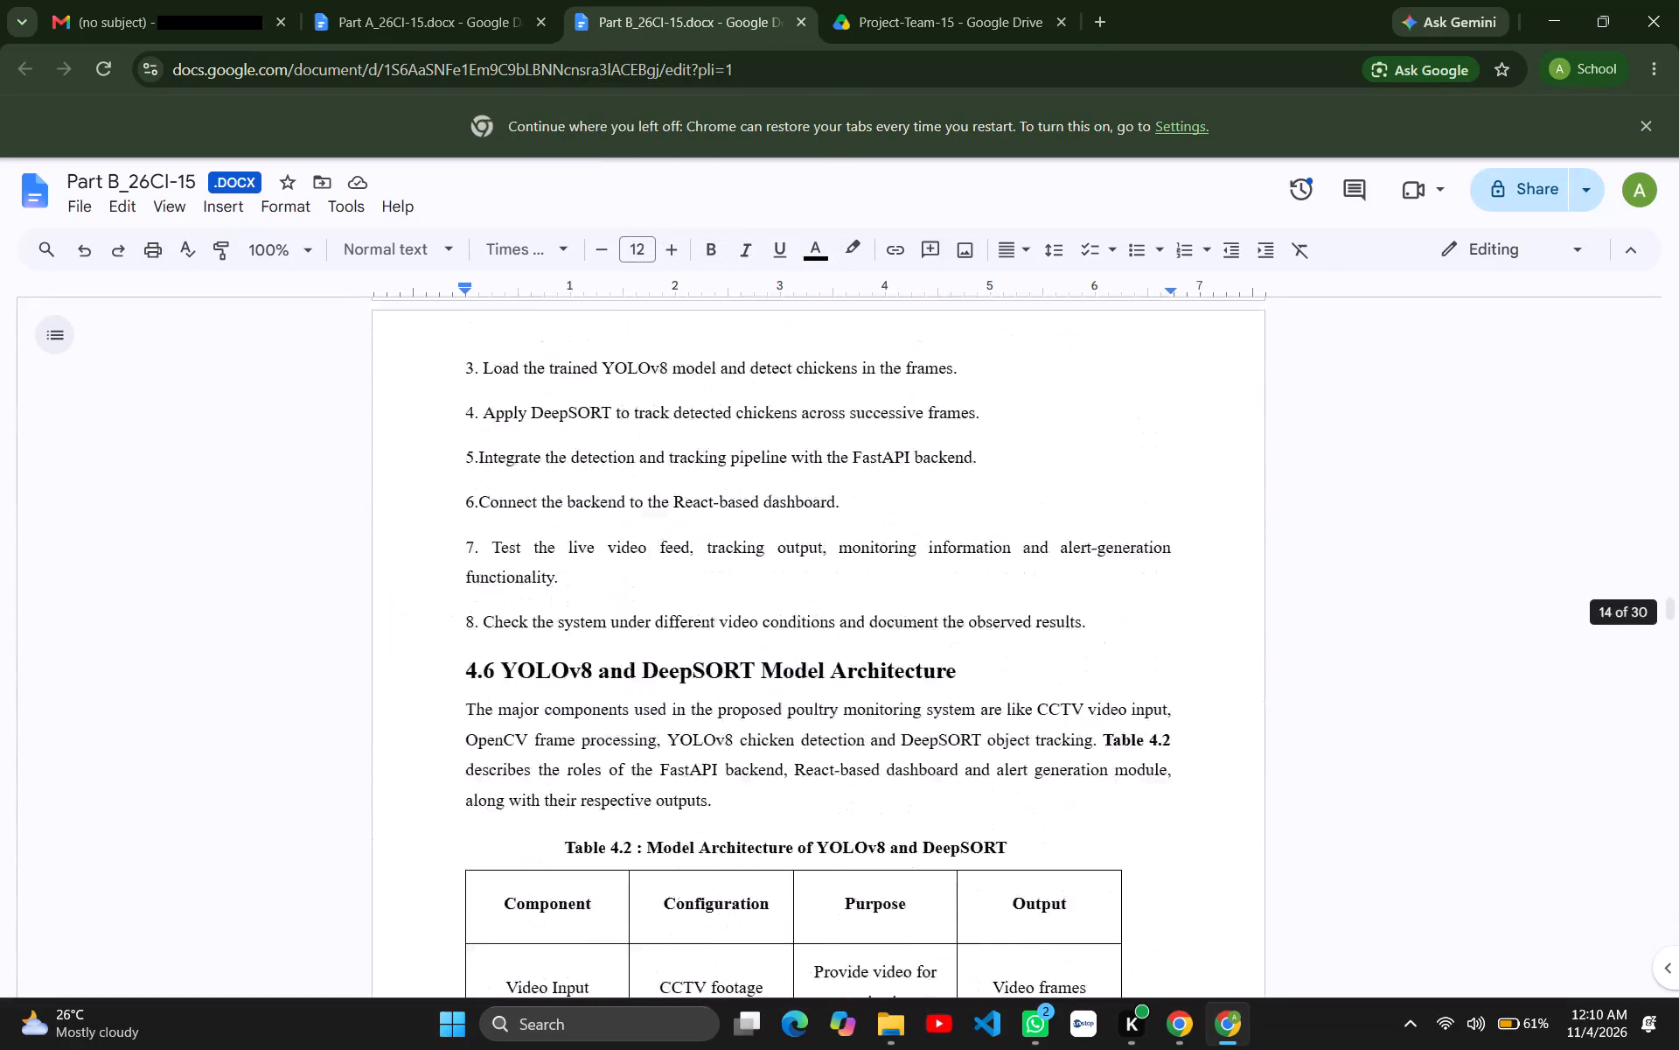
scroll(559, 496, up, 18)
scroll(559, 496, up, 9)
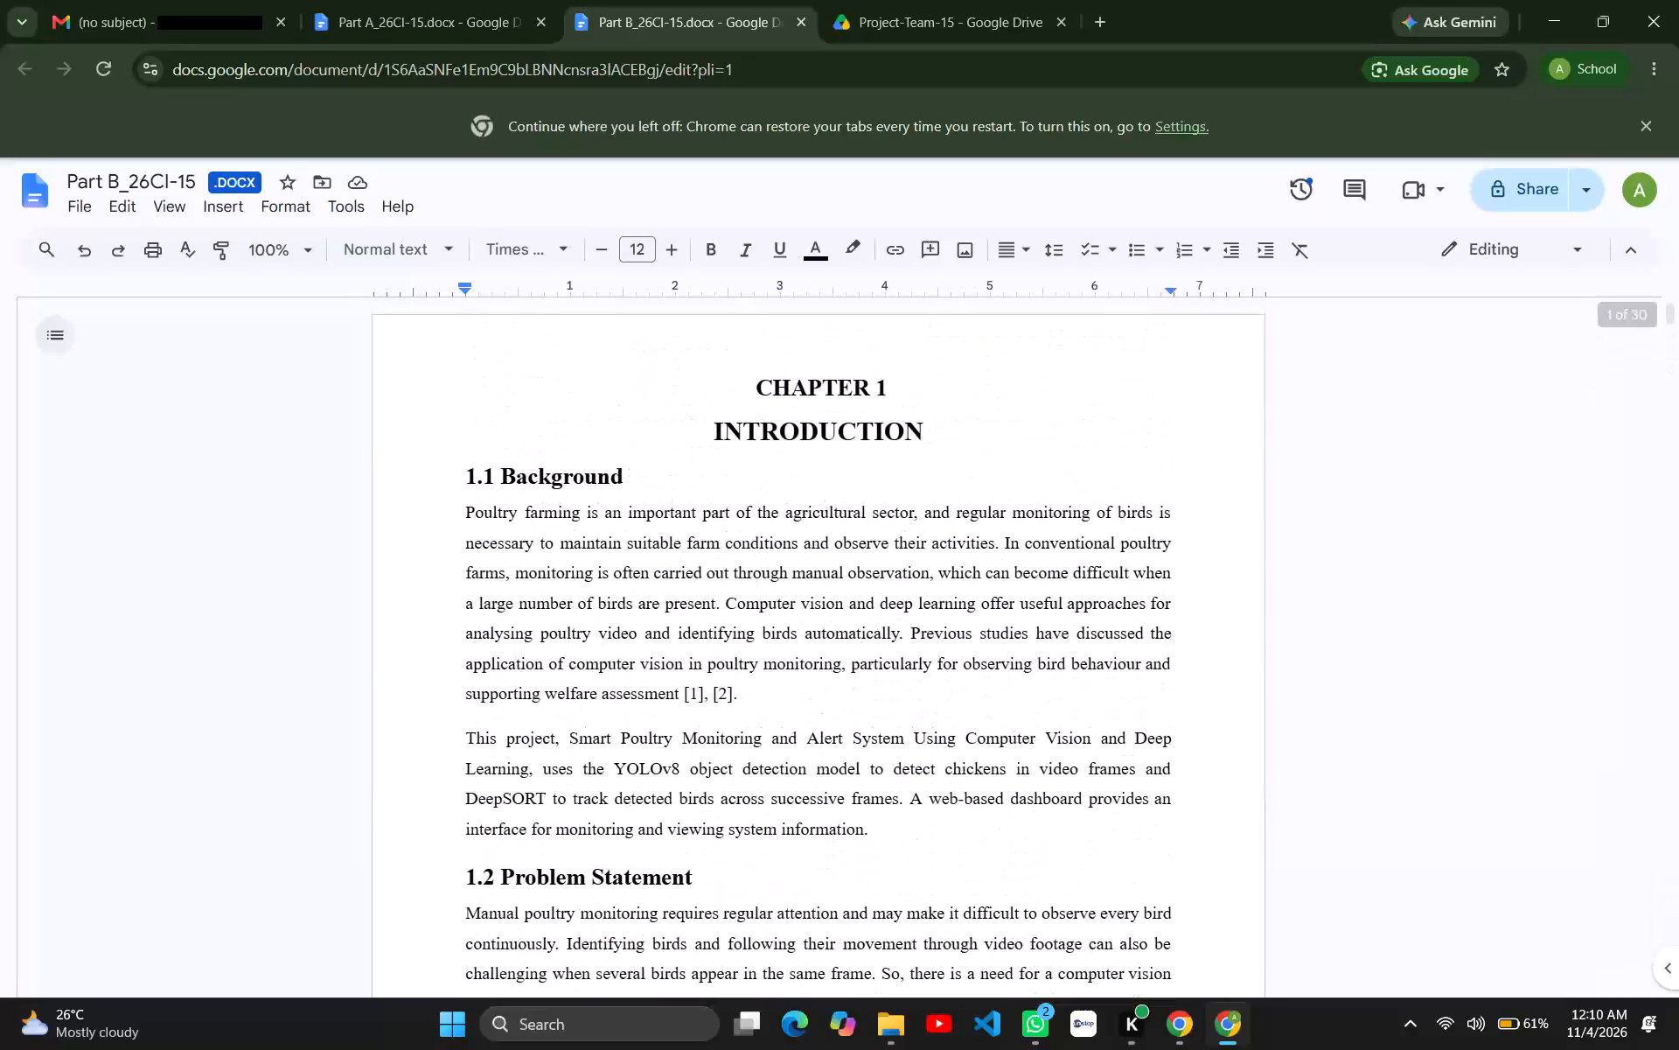
click(926, 576)
key(BackSpace)
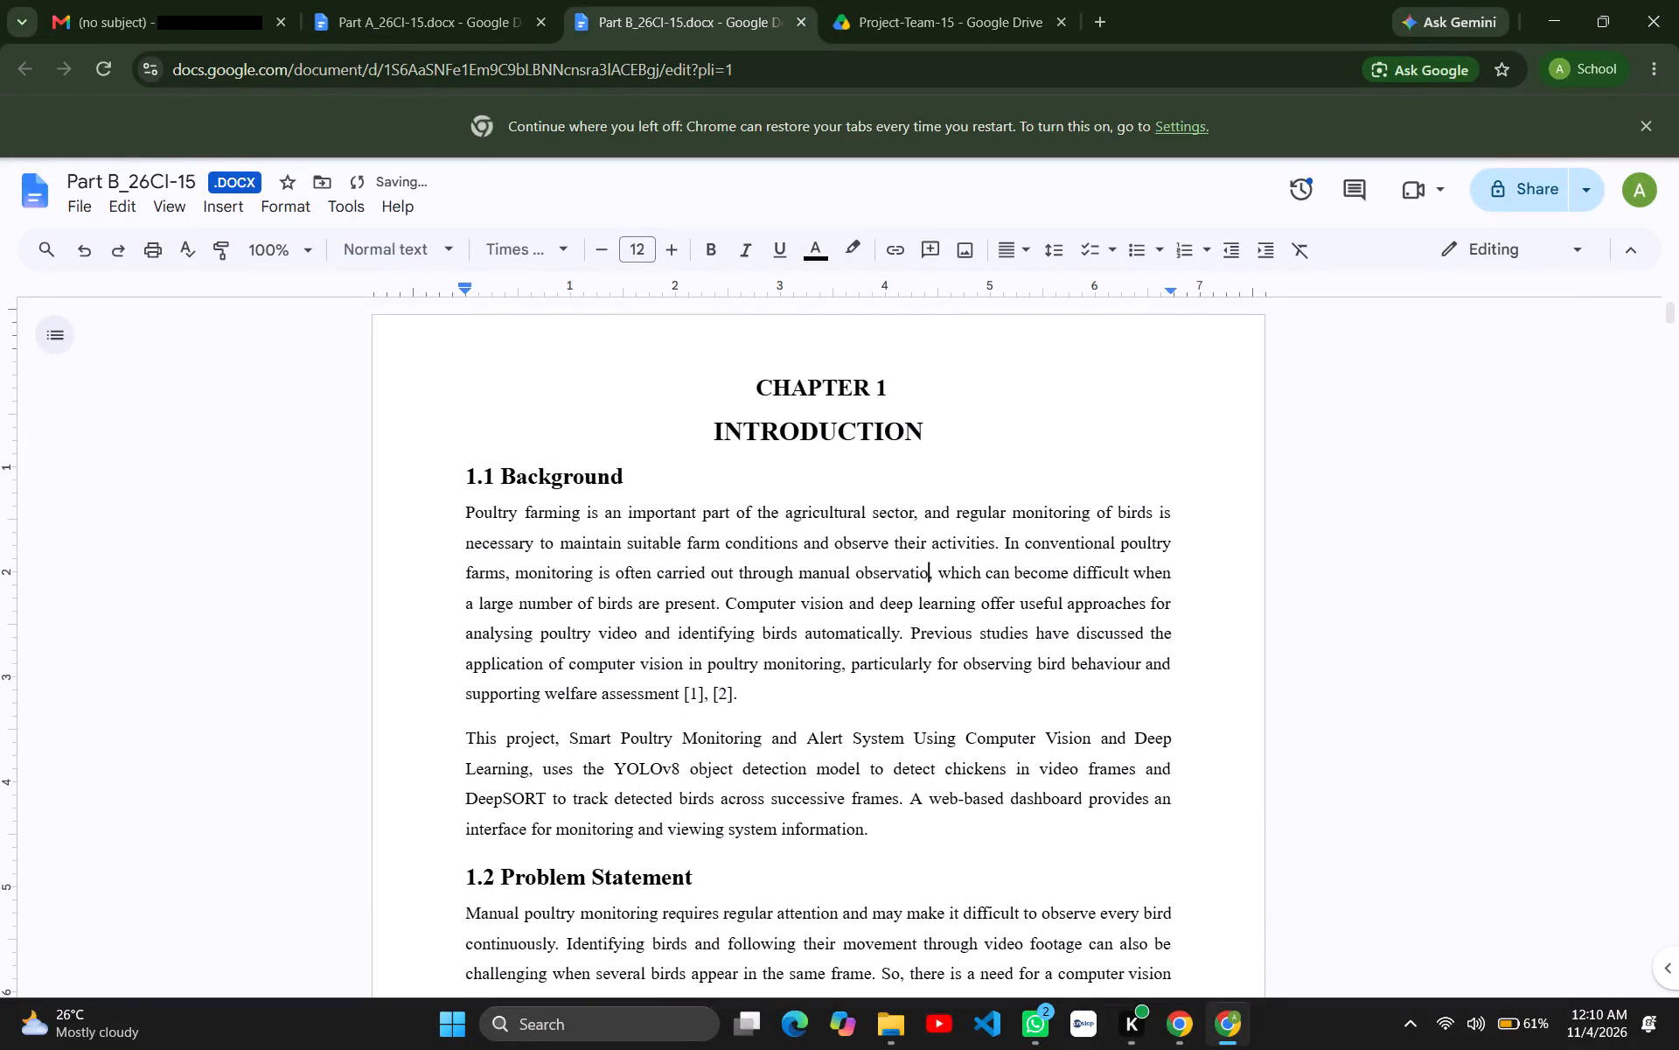
key(BackSpace)
key(BackSpace)
key(BackSpace)
key(BackSpace)
key(BackSpace)
key(BackSpace)
key(BackSpace)
key(BackSpace)
key(BackSpace)
key(BackSpace)
key(BackSpace)
key(BackSpace)
key(BackSpace)
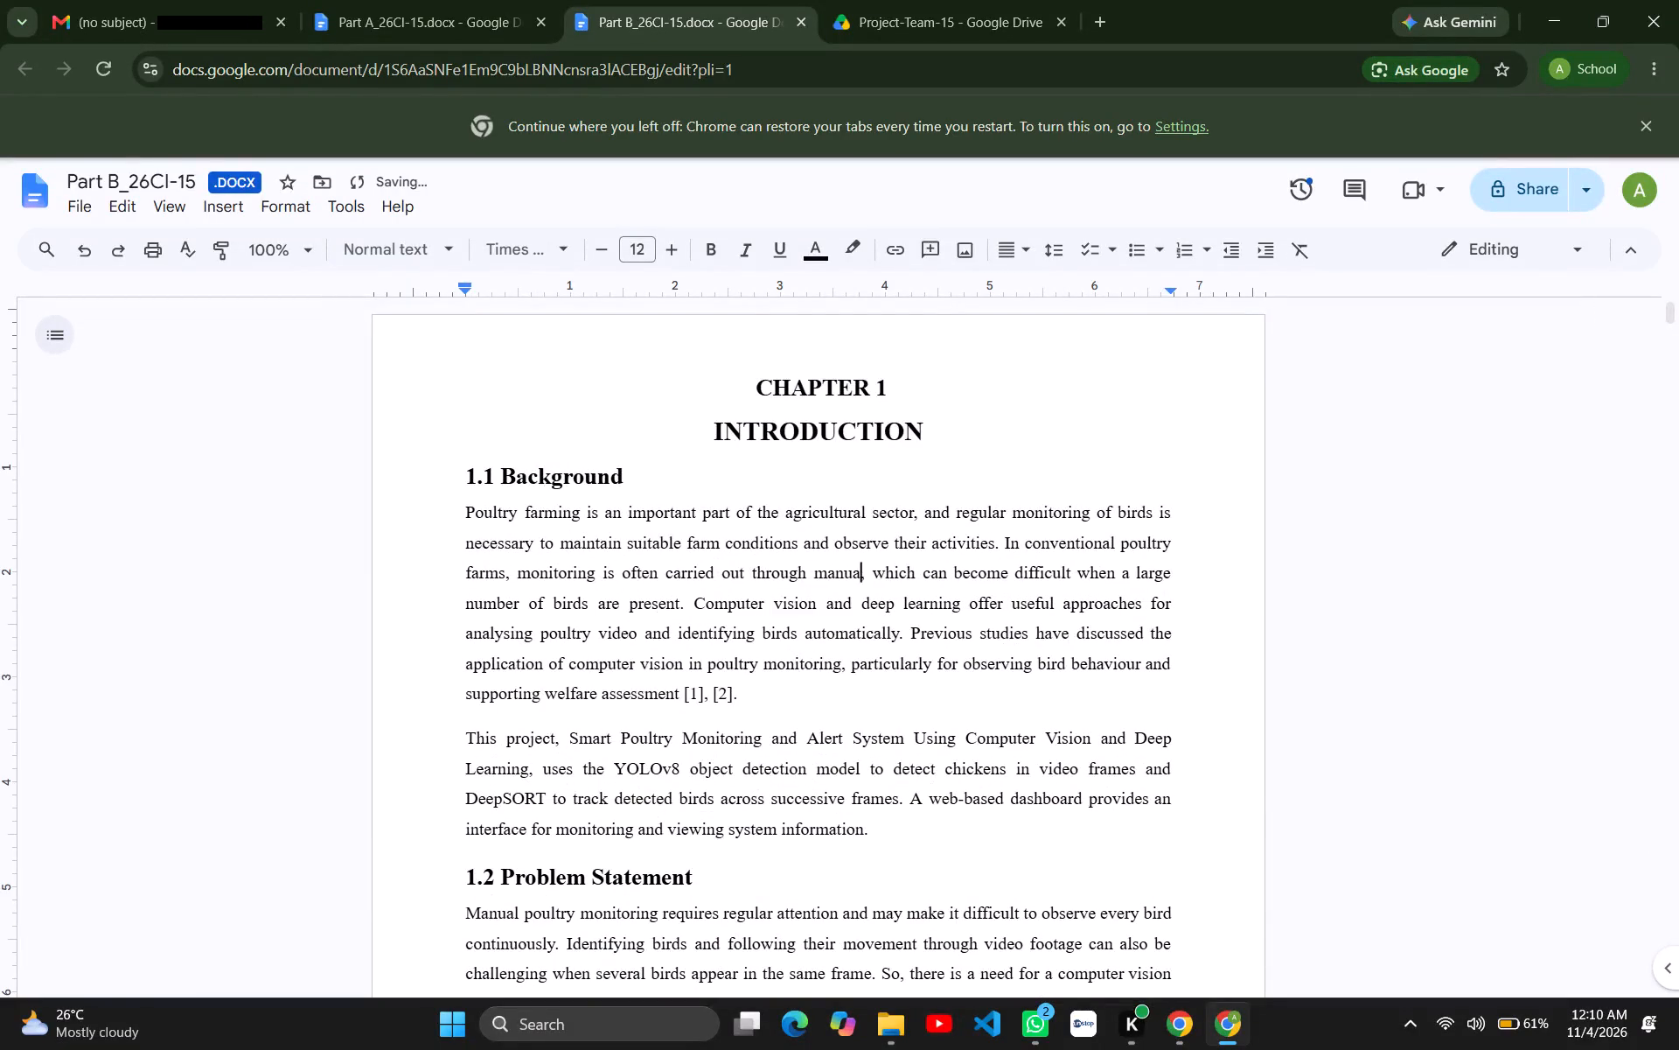
key(BackSpace)
key(BackSpace)
key(BackSpace)
key(BackSpace)
key(BackSpace)
key(BackSpace)
key(BackSpace)
key(BackSpace)
key(BackSpace)
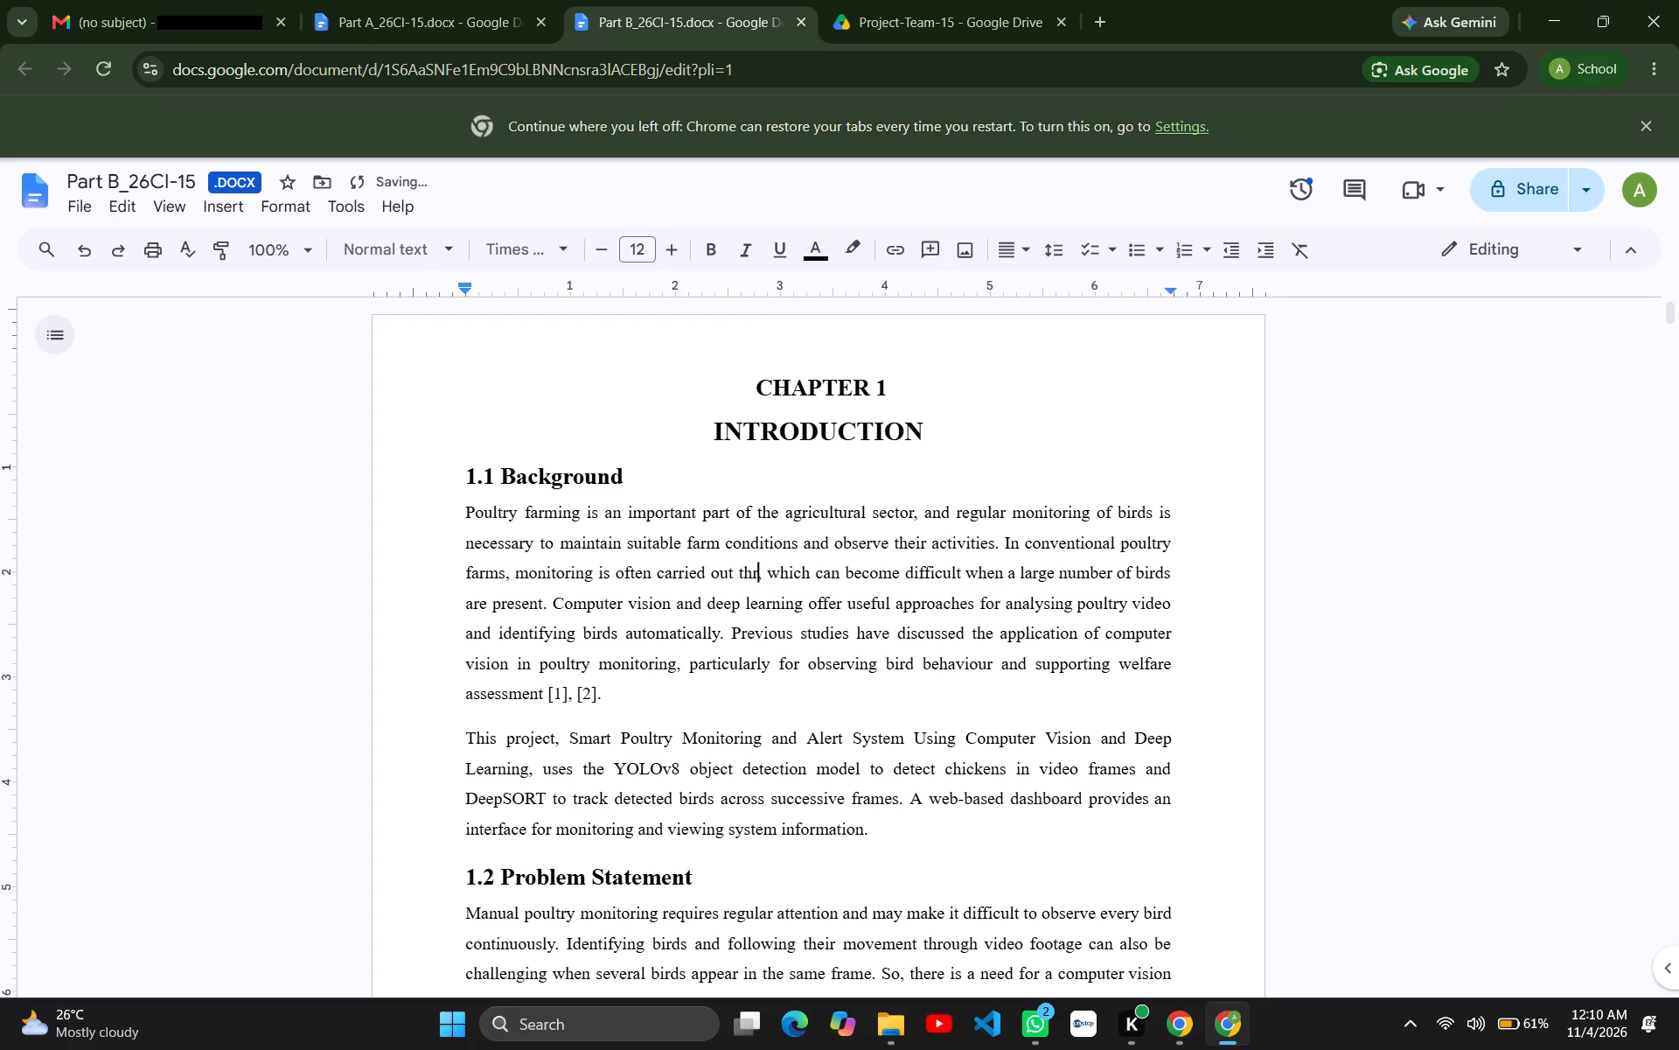
key(BackSpace)
key(BackSpace)
key(BackSpace)
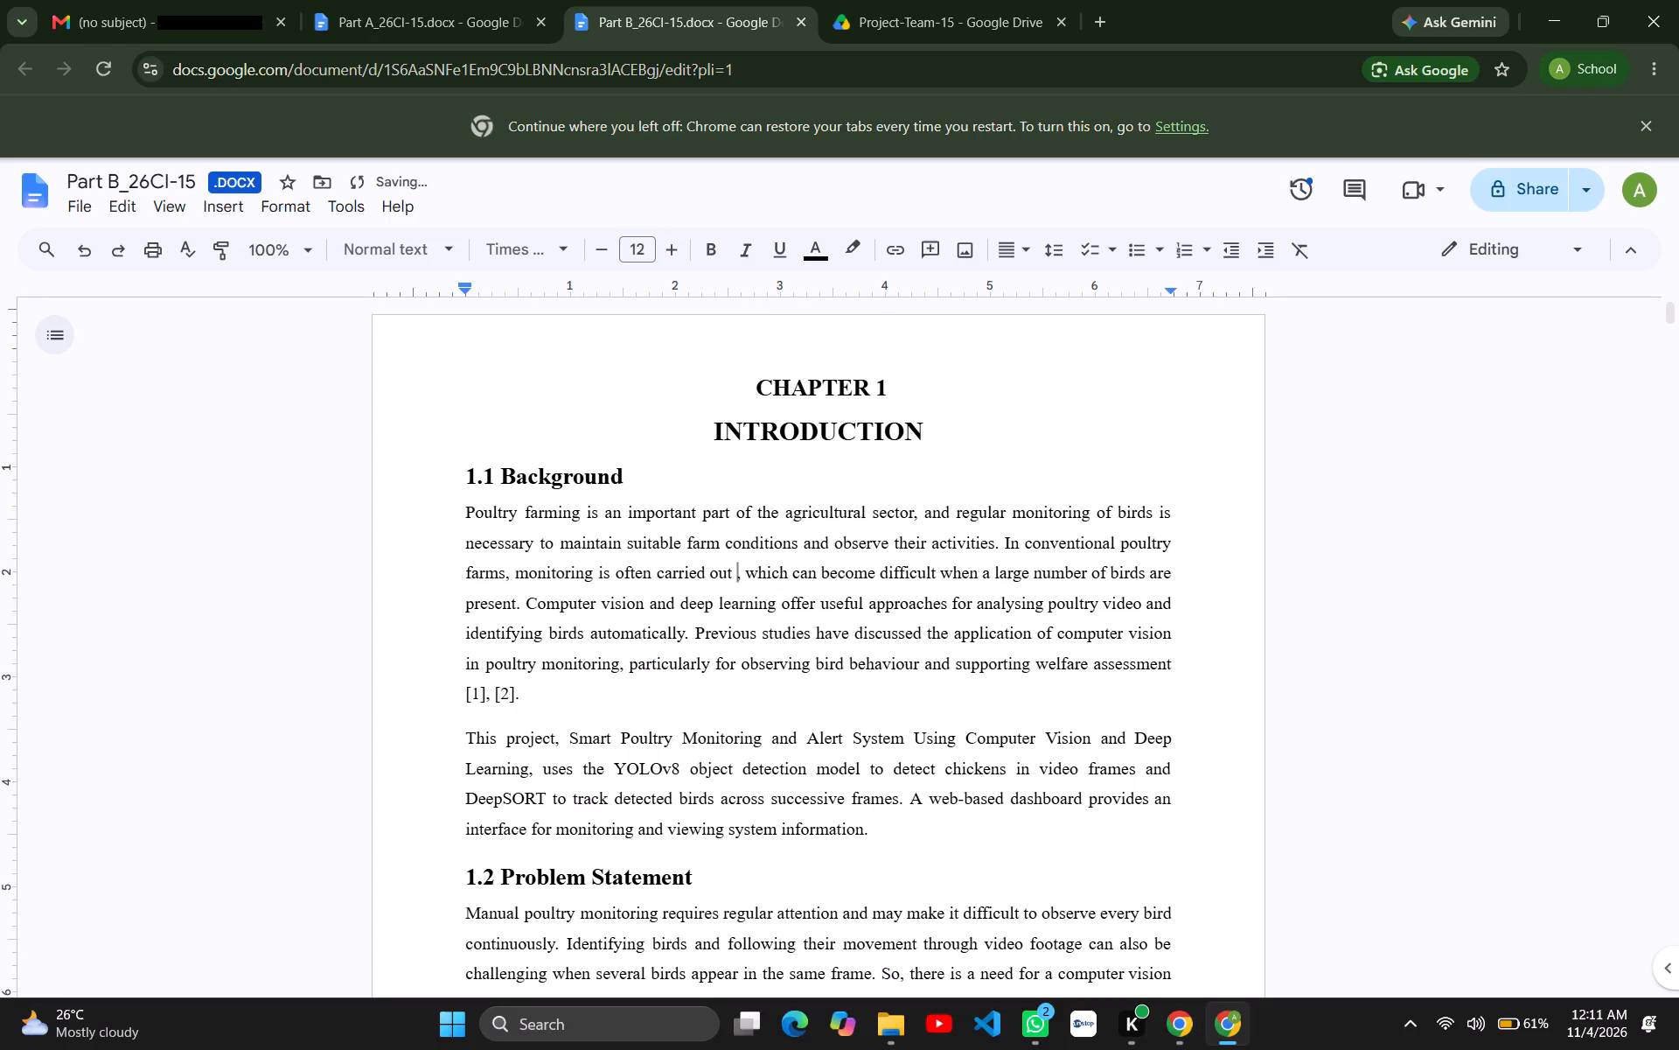
key(m)
text(anu)
key(a)
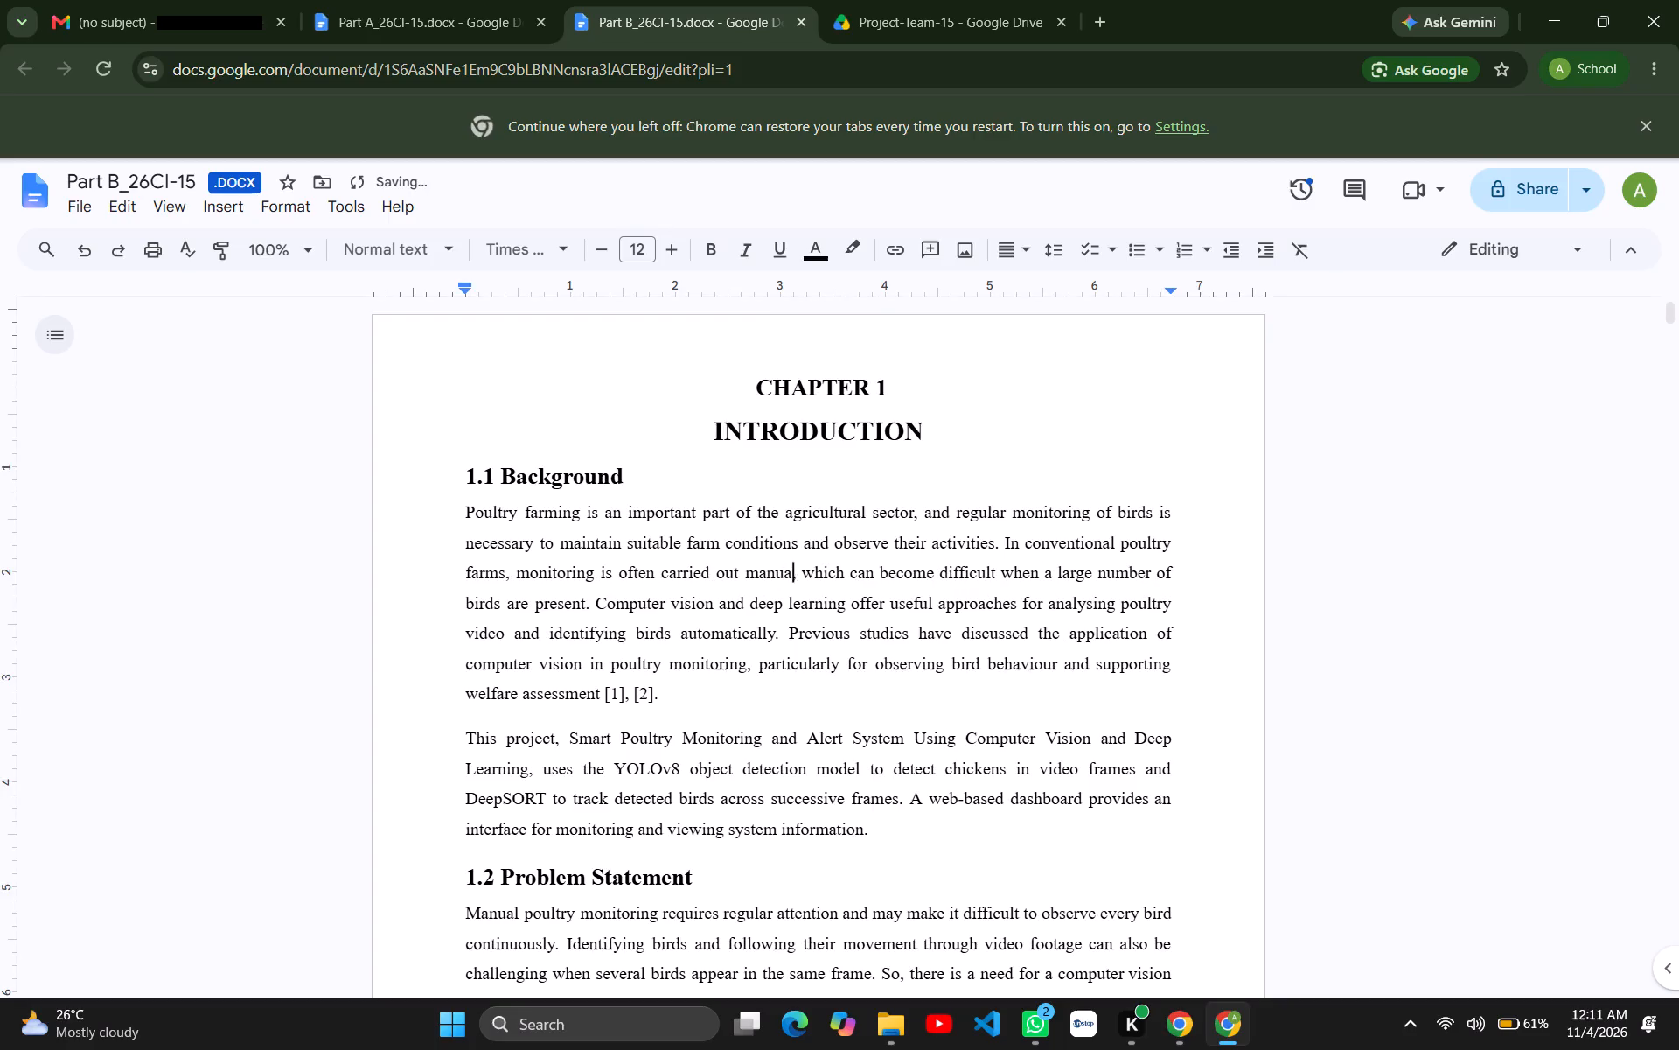
text(lly)
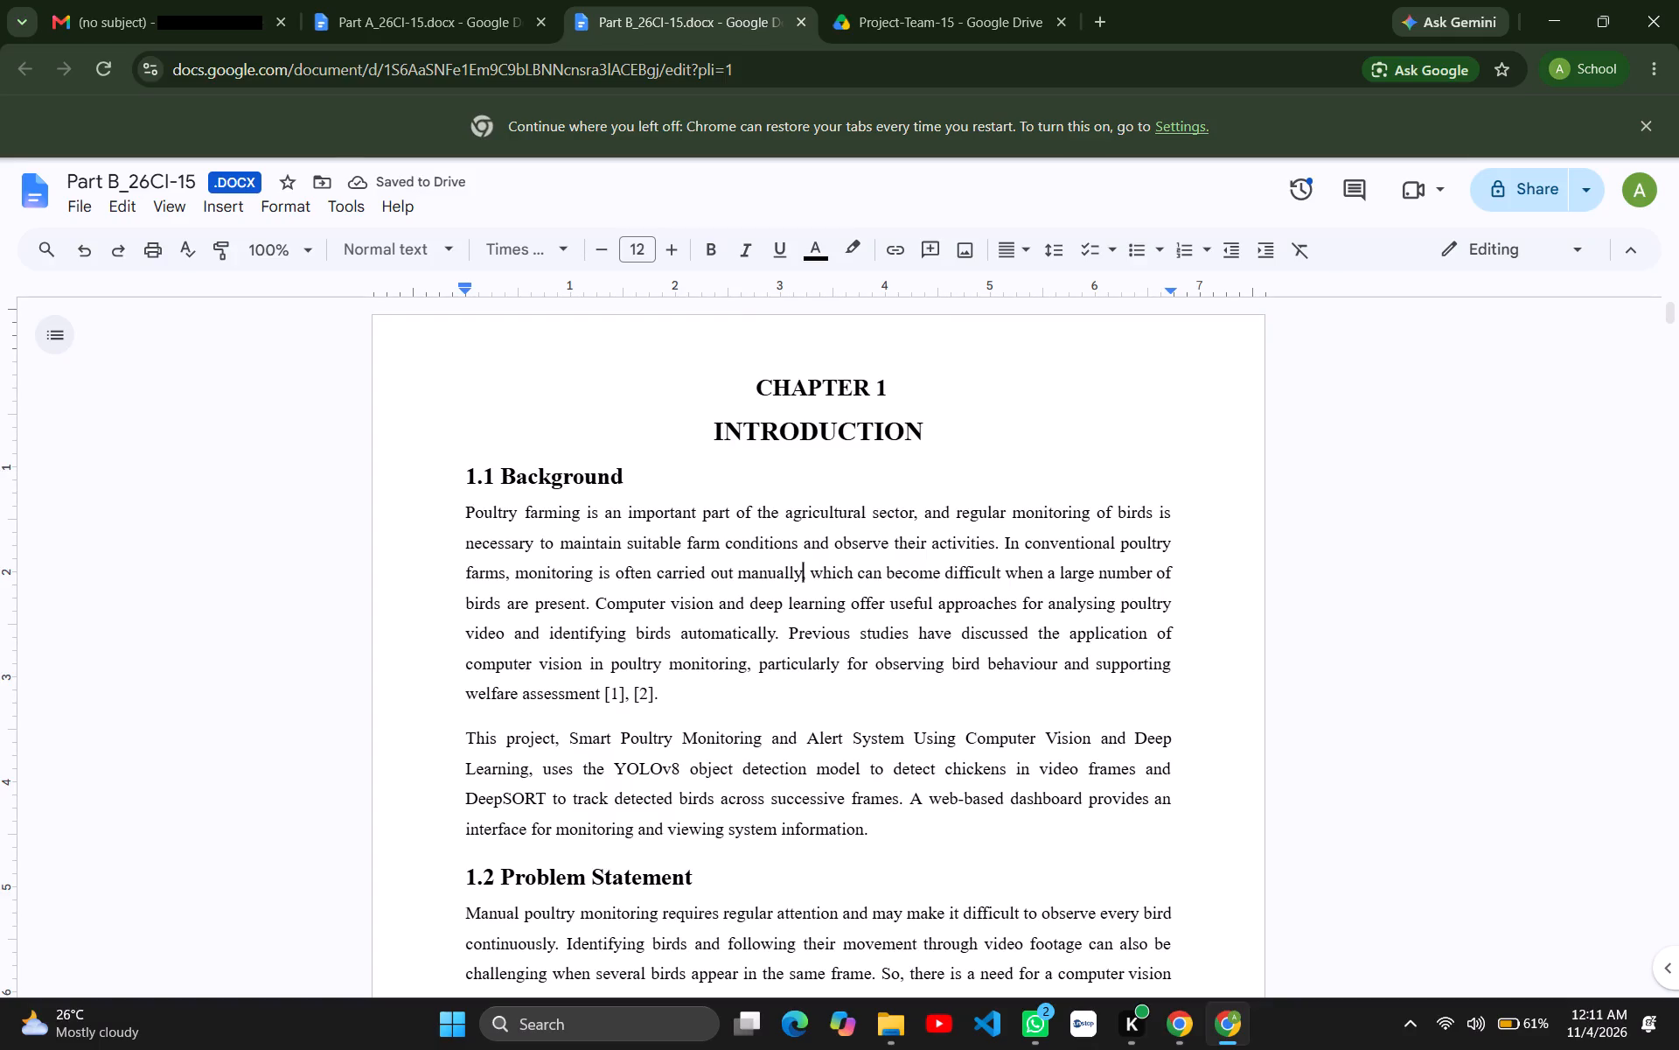
Return to the DrillBit report's Chapter 1 page to check the next highlighted phrase in section 1.1 Background.
click(919, 601)
click(888, 23)
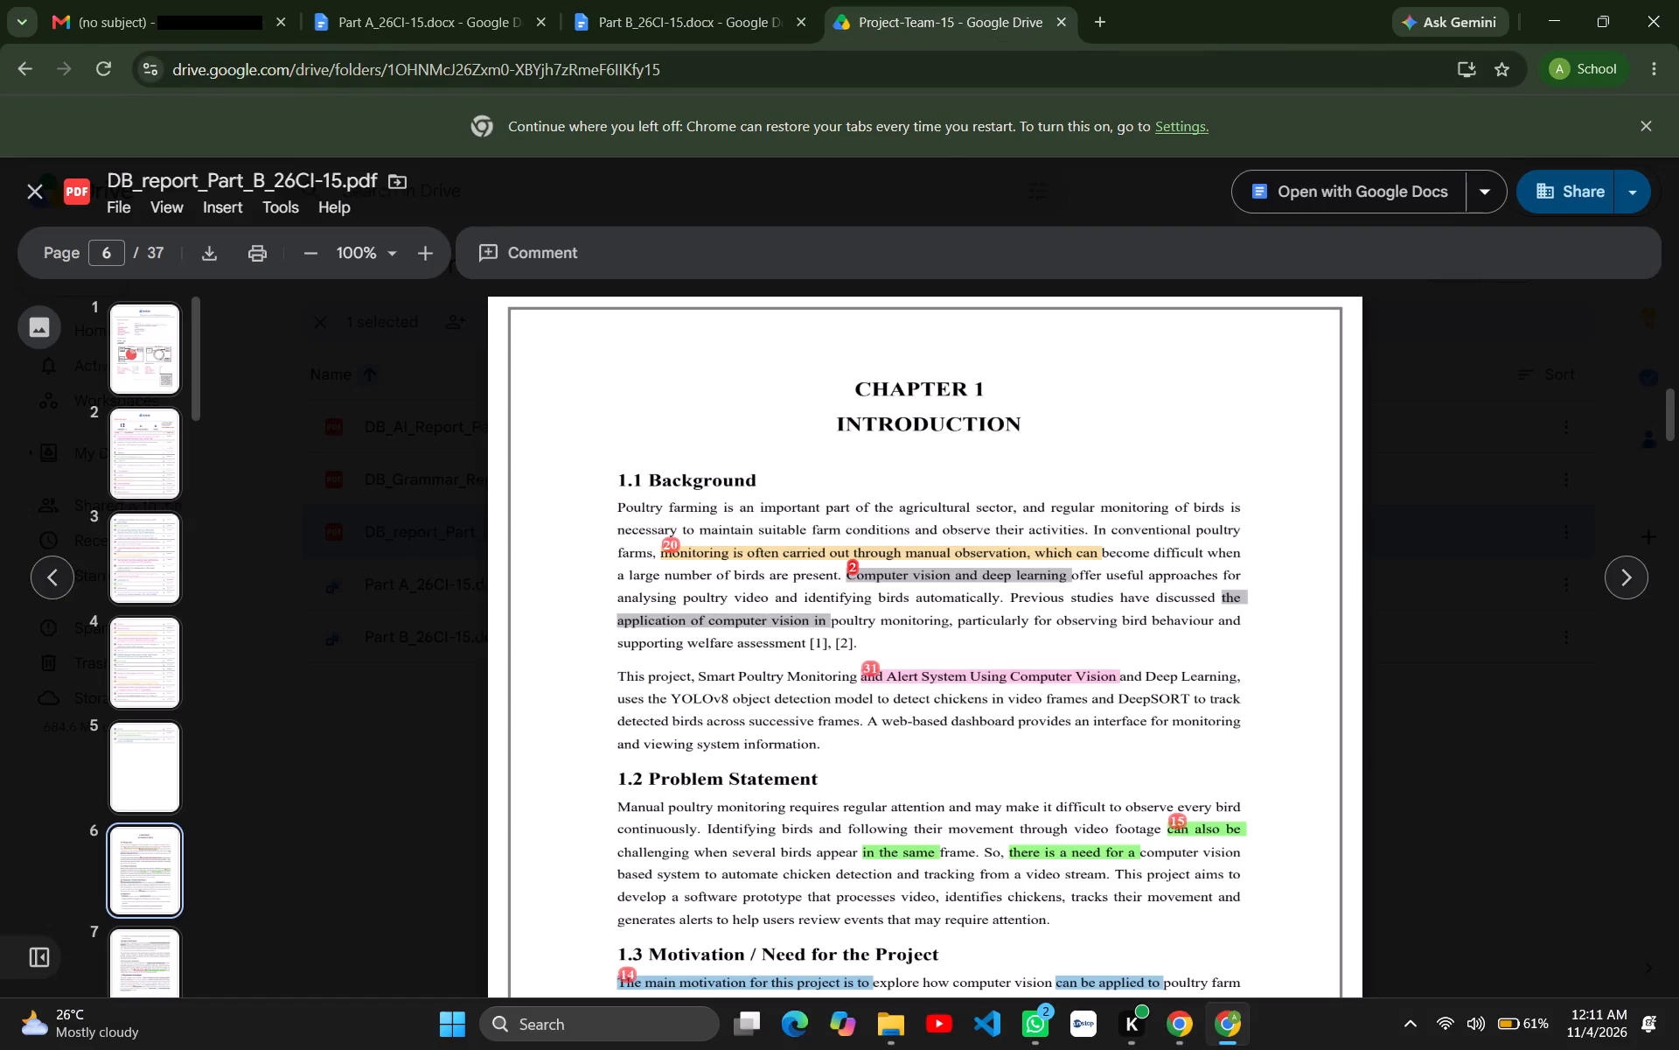
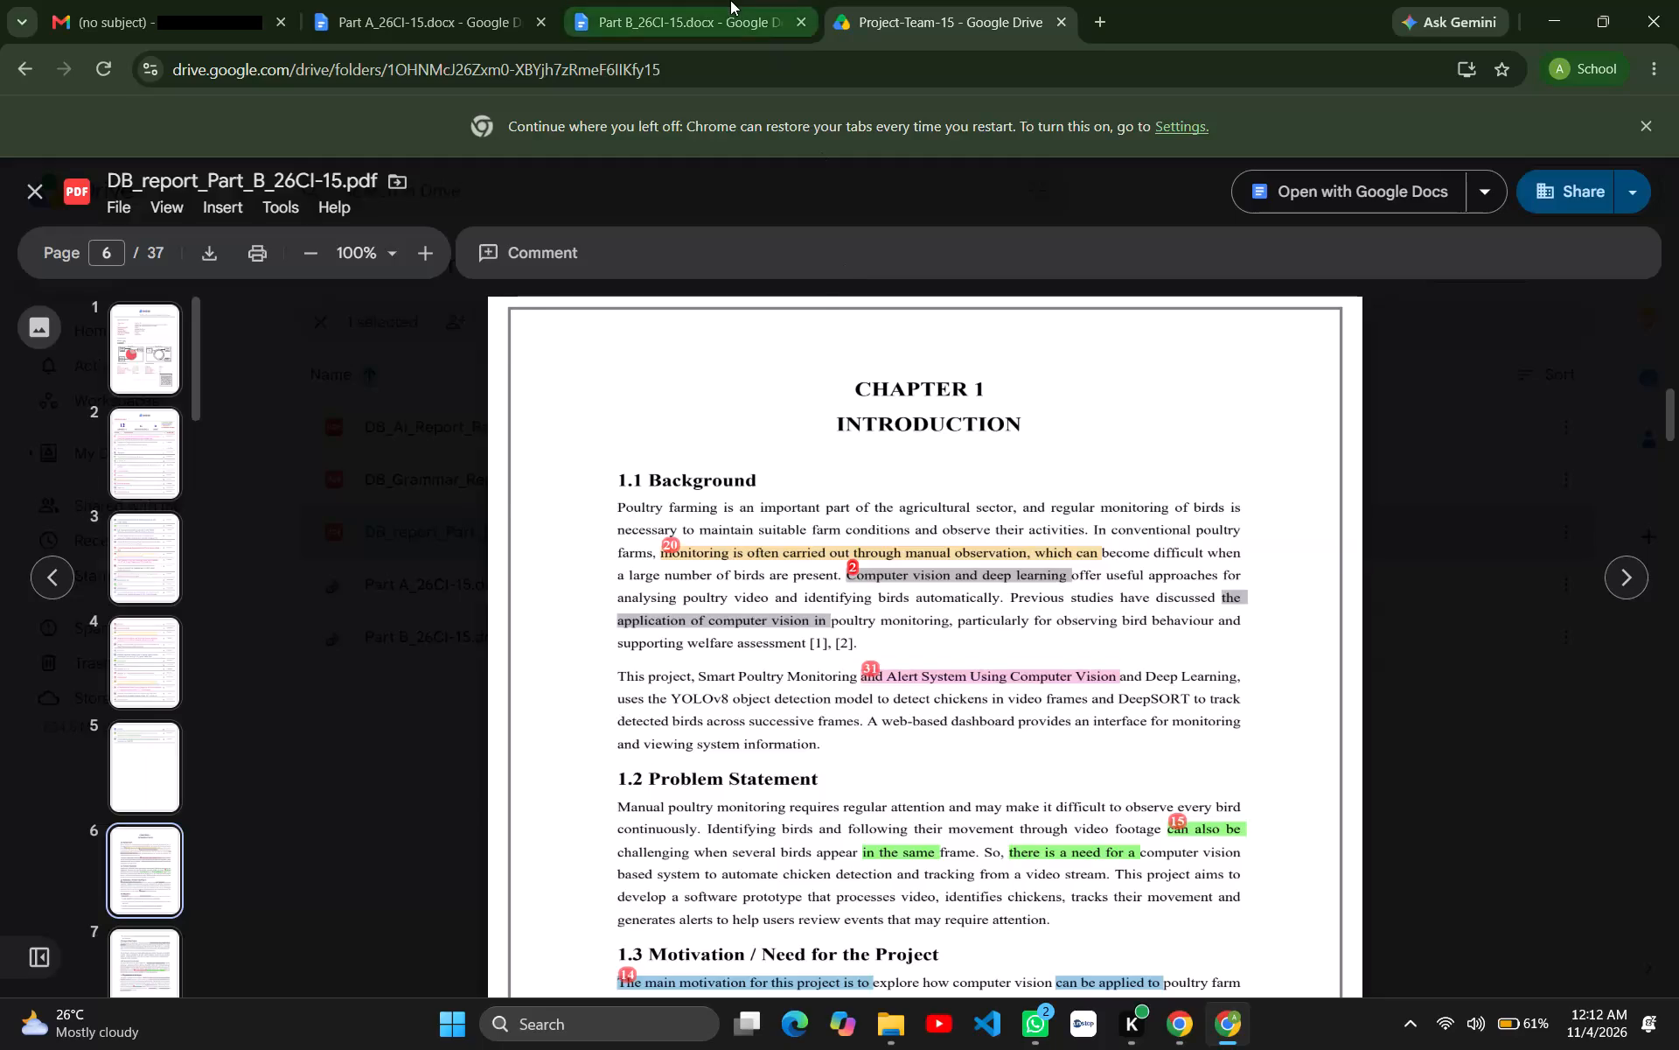
In Part B's section 1.1 Background, replace "application" with "use" in the sentence about previous studies on computer vision.
click(730, 0)
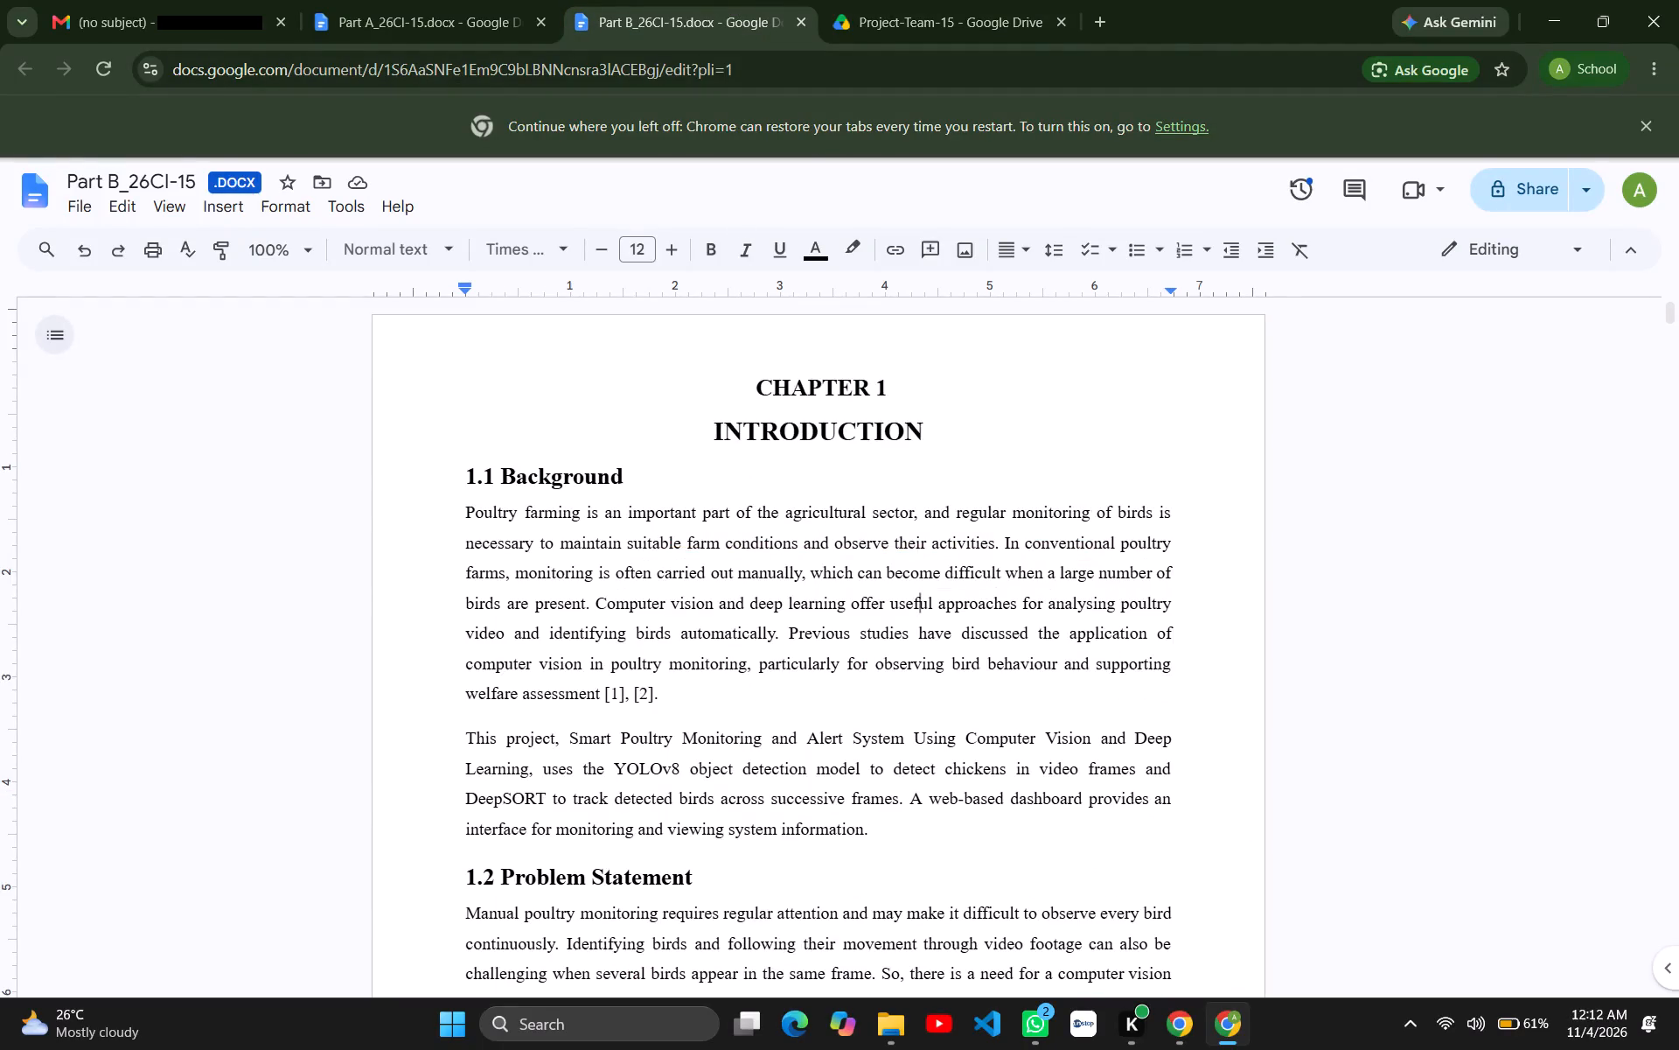
click(1146, 635)
key(BackSpace)
key(BackSpace)
key(BackSpace)
key(BackSpace)
key(BackSpace)
key(BackSpace)
key(BackSpace)
key(BackSpace)
key(BackSpace)
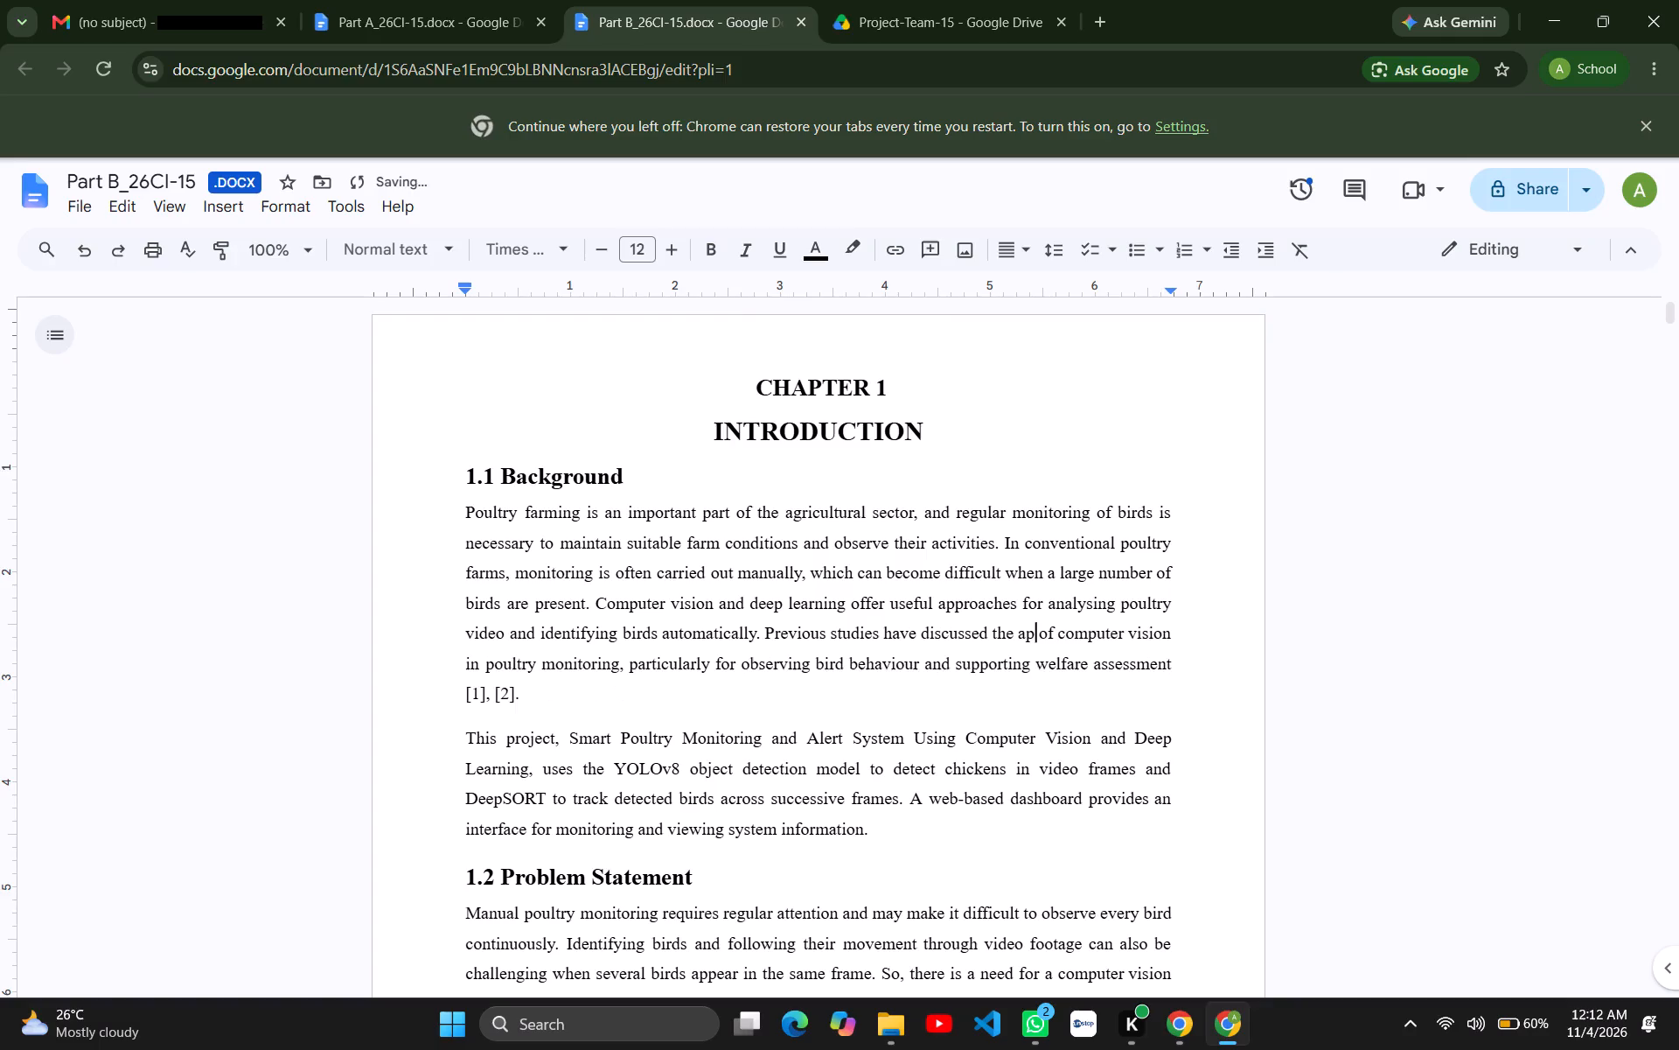
key(BackSpace)
key(BackSpace)
key(u)
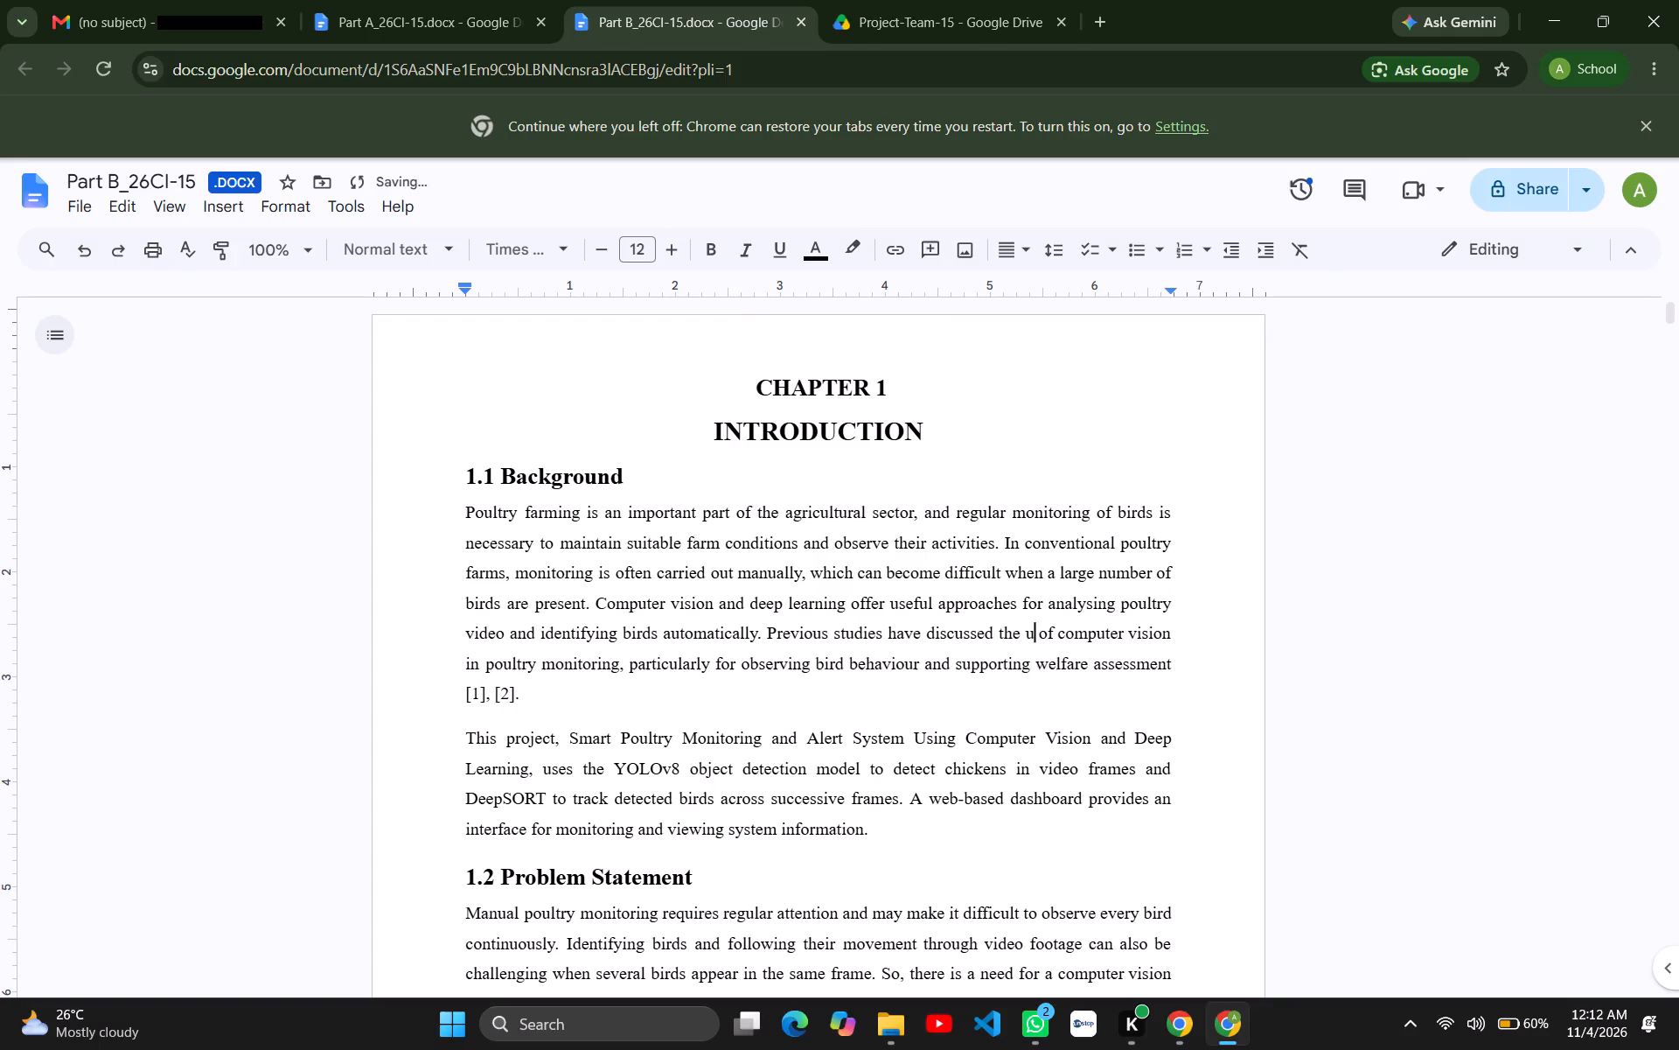
text(se)
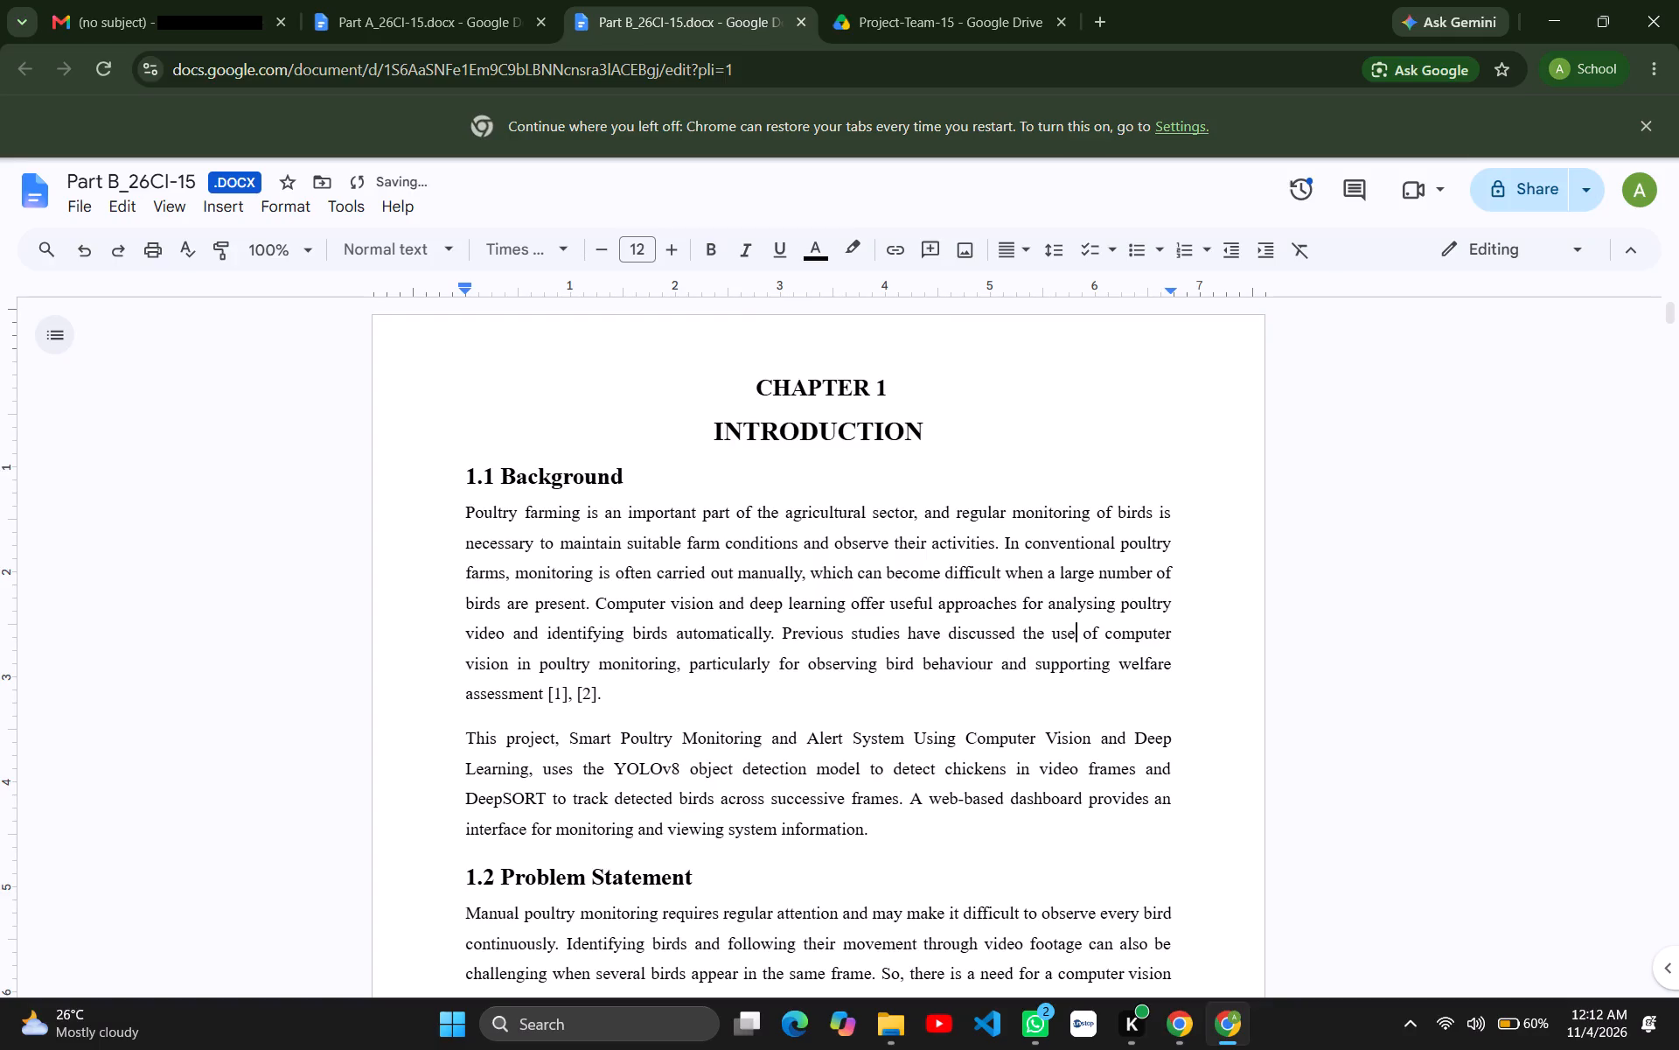
click(1200, 668)
Compare the report's highlighted phrases in sections 1.1 to 1.3 with its matched-sources list and with Part B's text.
scroll(1068, 763, down, 1)
click(1047, 715)
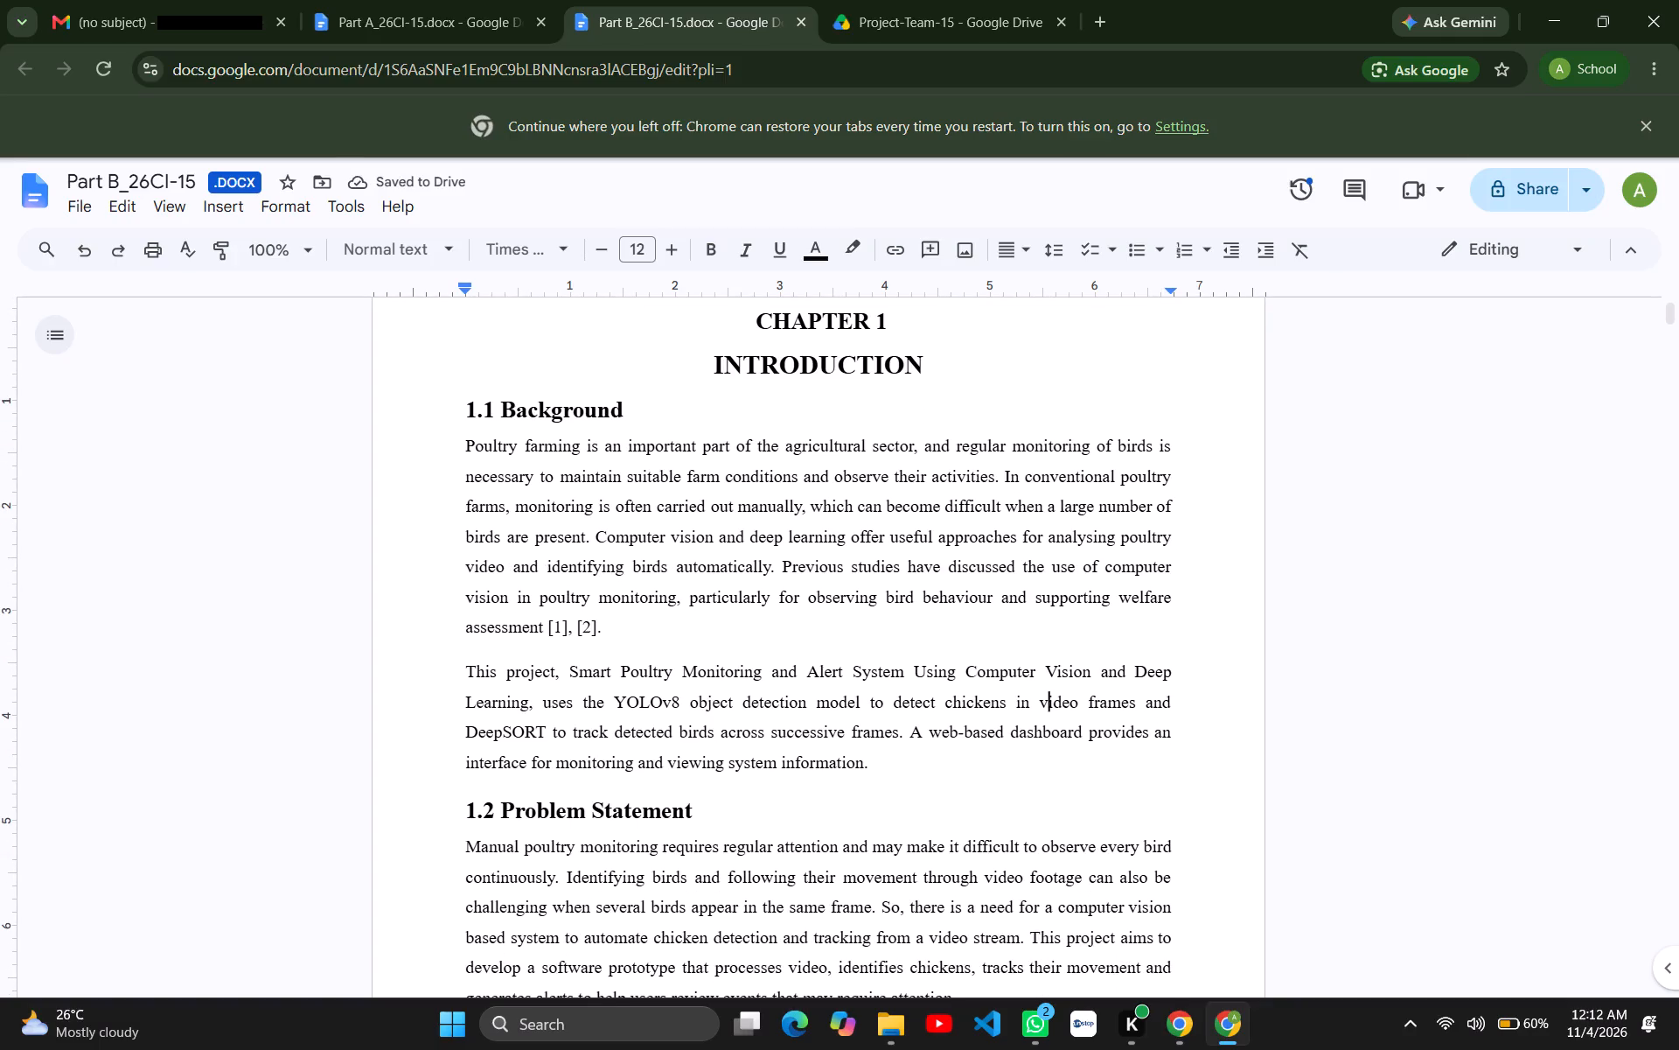
scroll(1047, 715, down, 2)
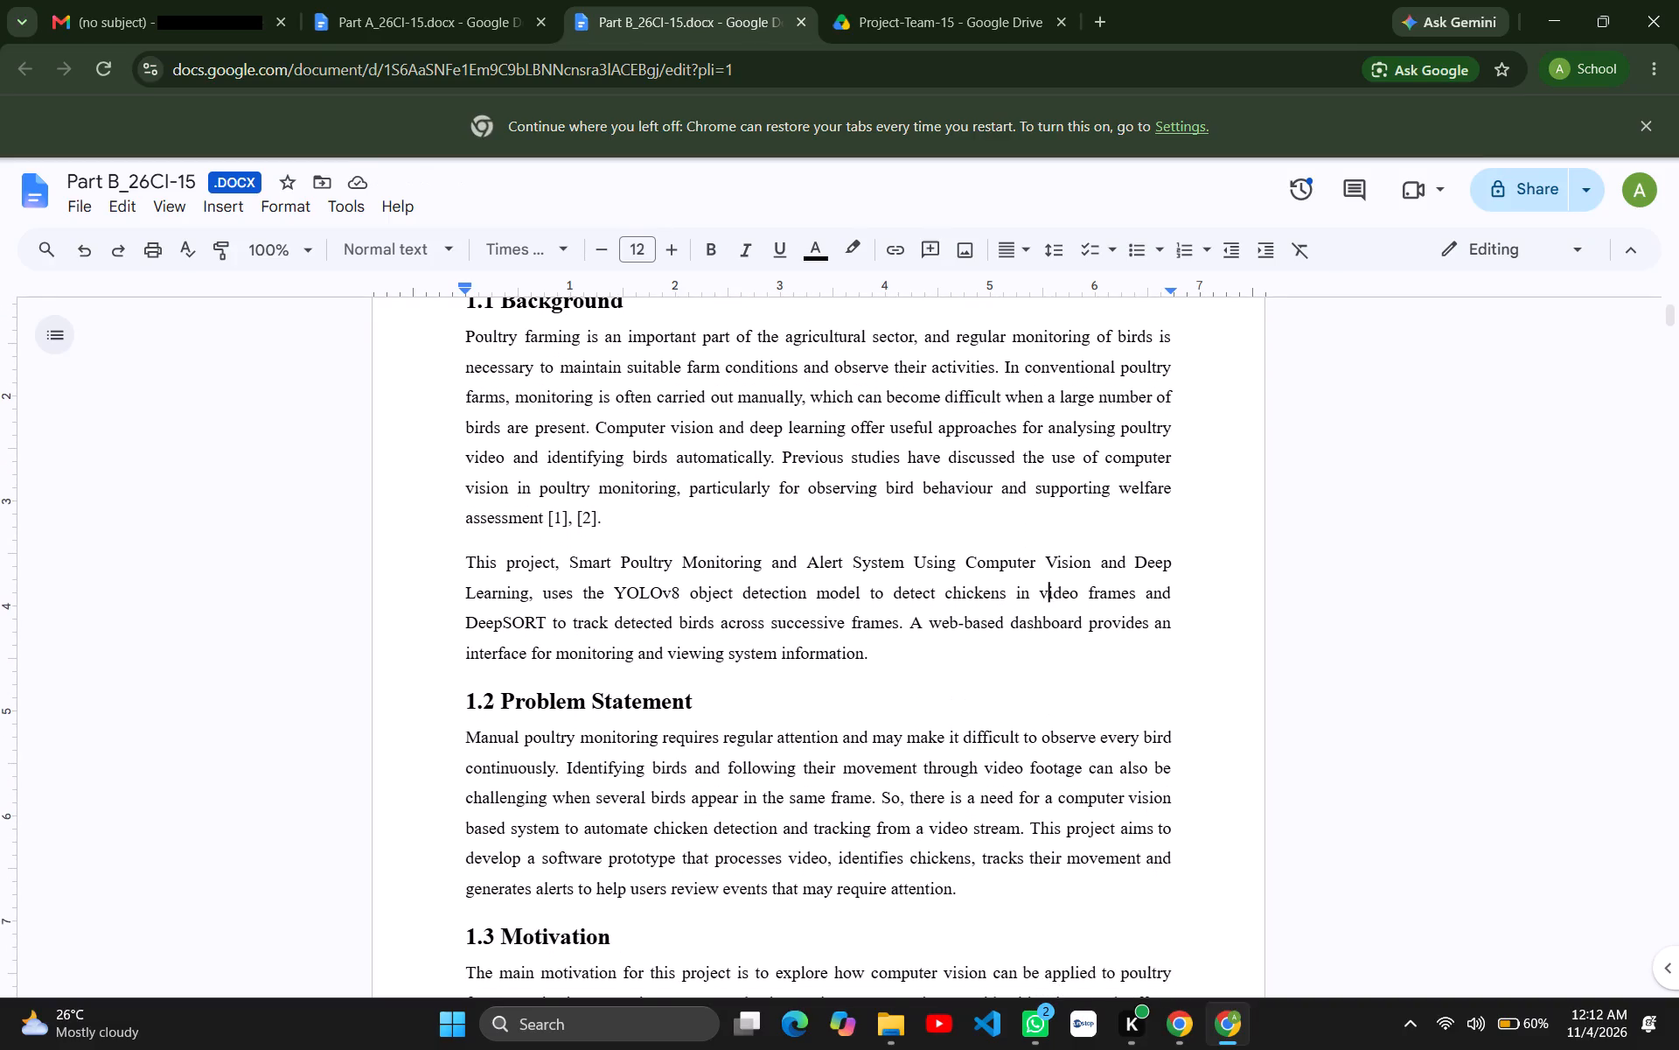
click(910, 2)
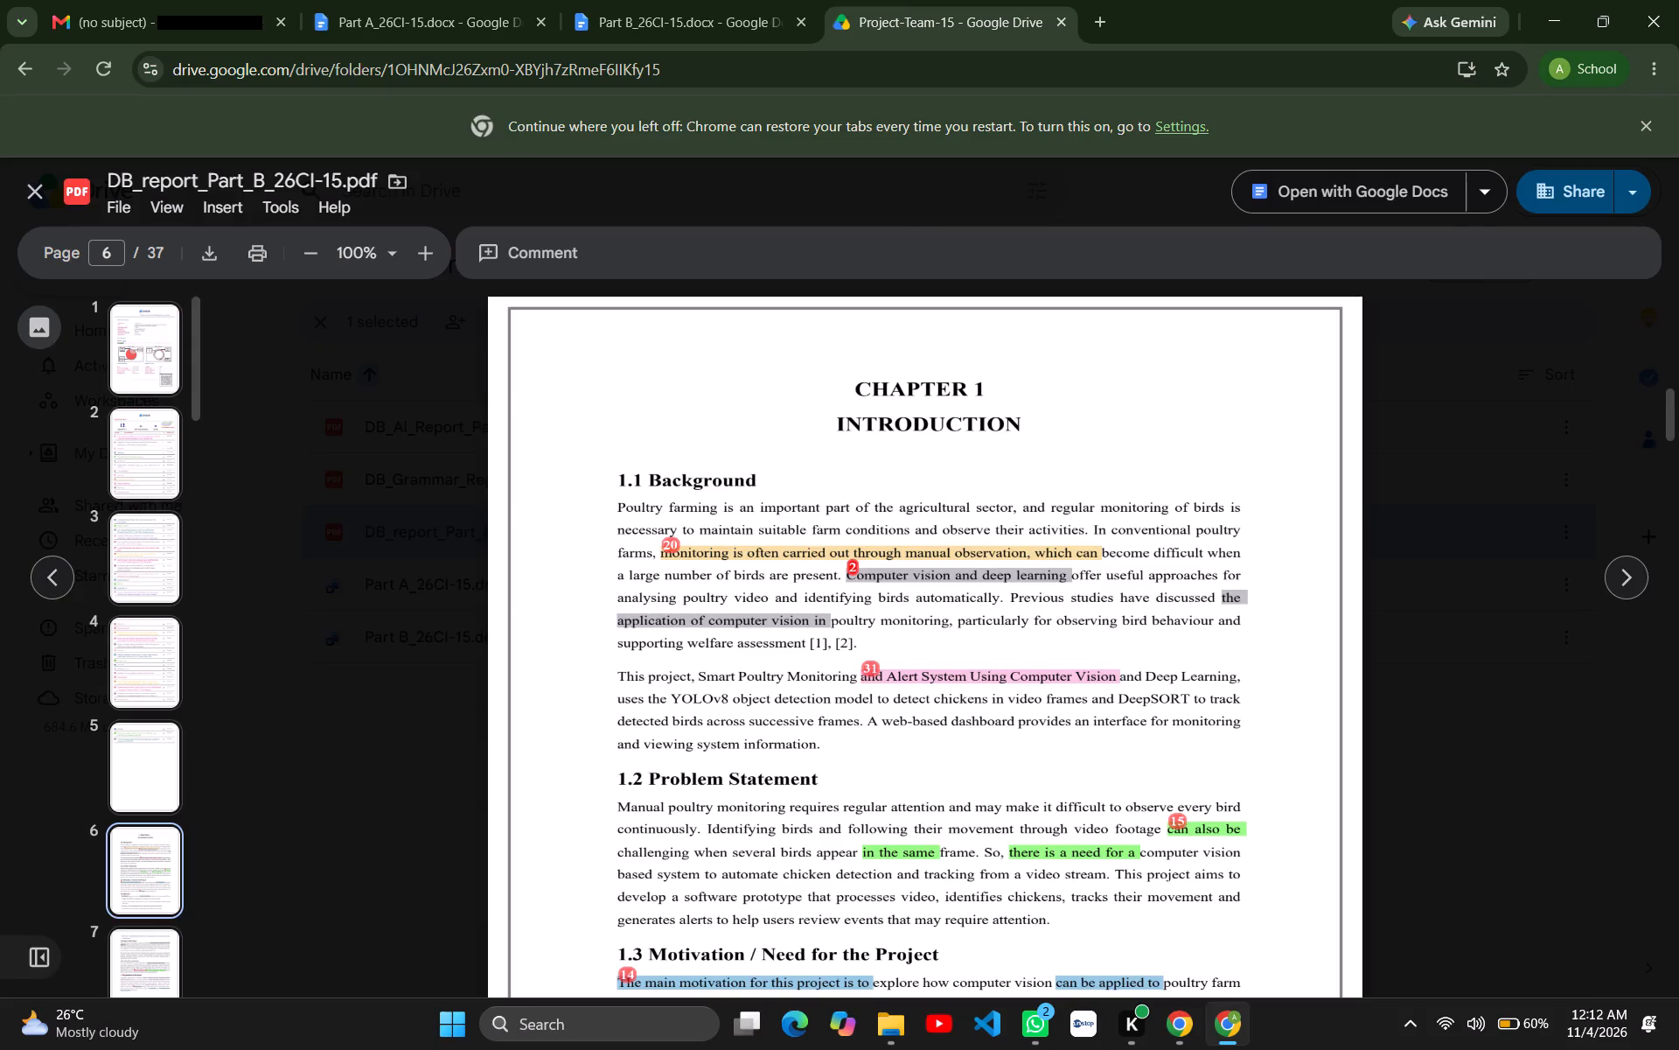
scroll(941, 697, down, 1)
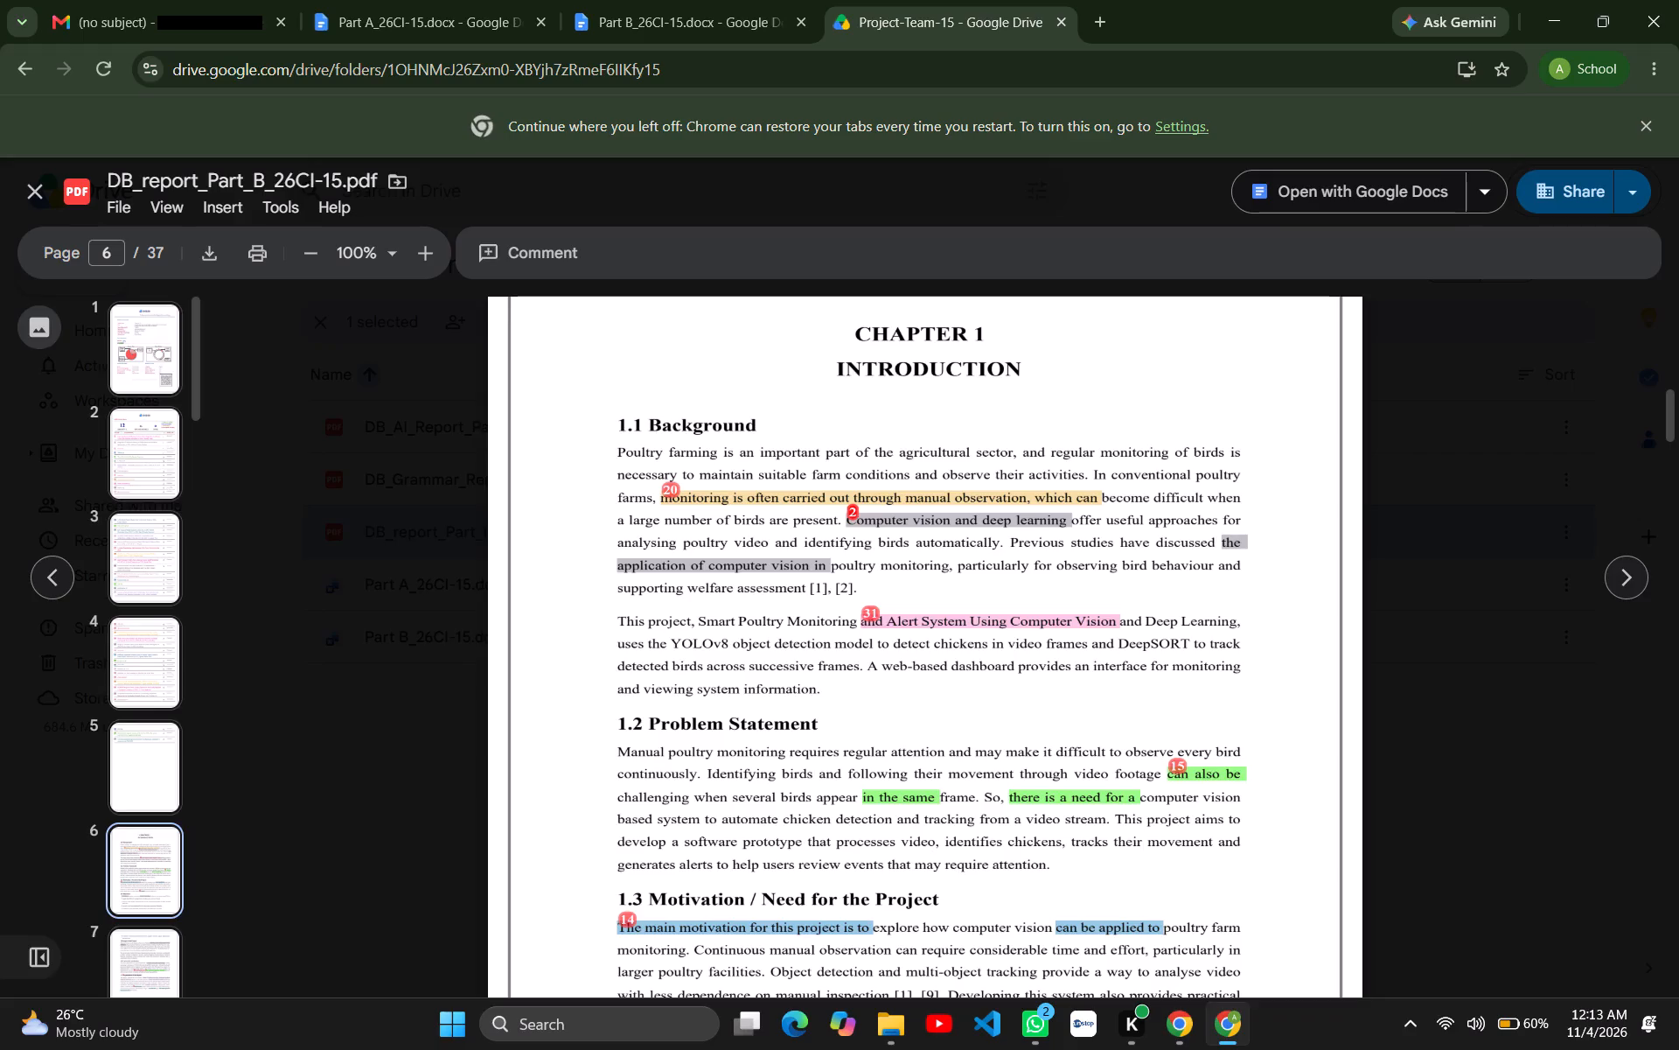
scroll(847, 565, up, 8)
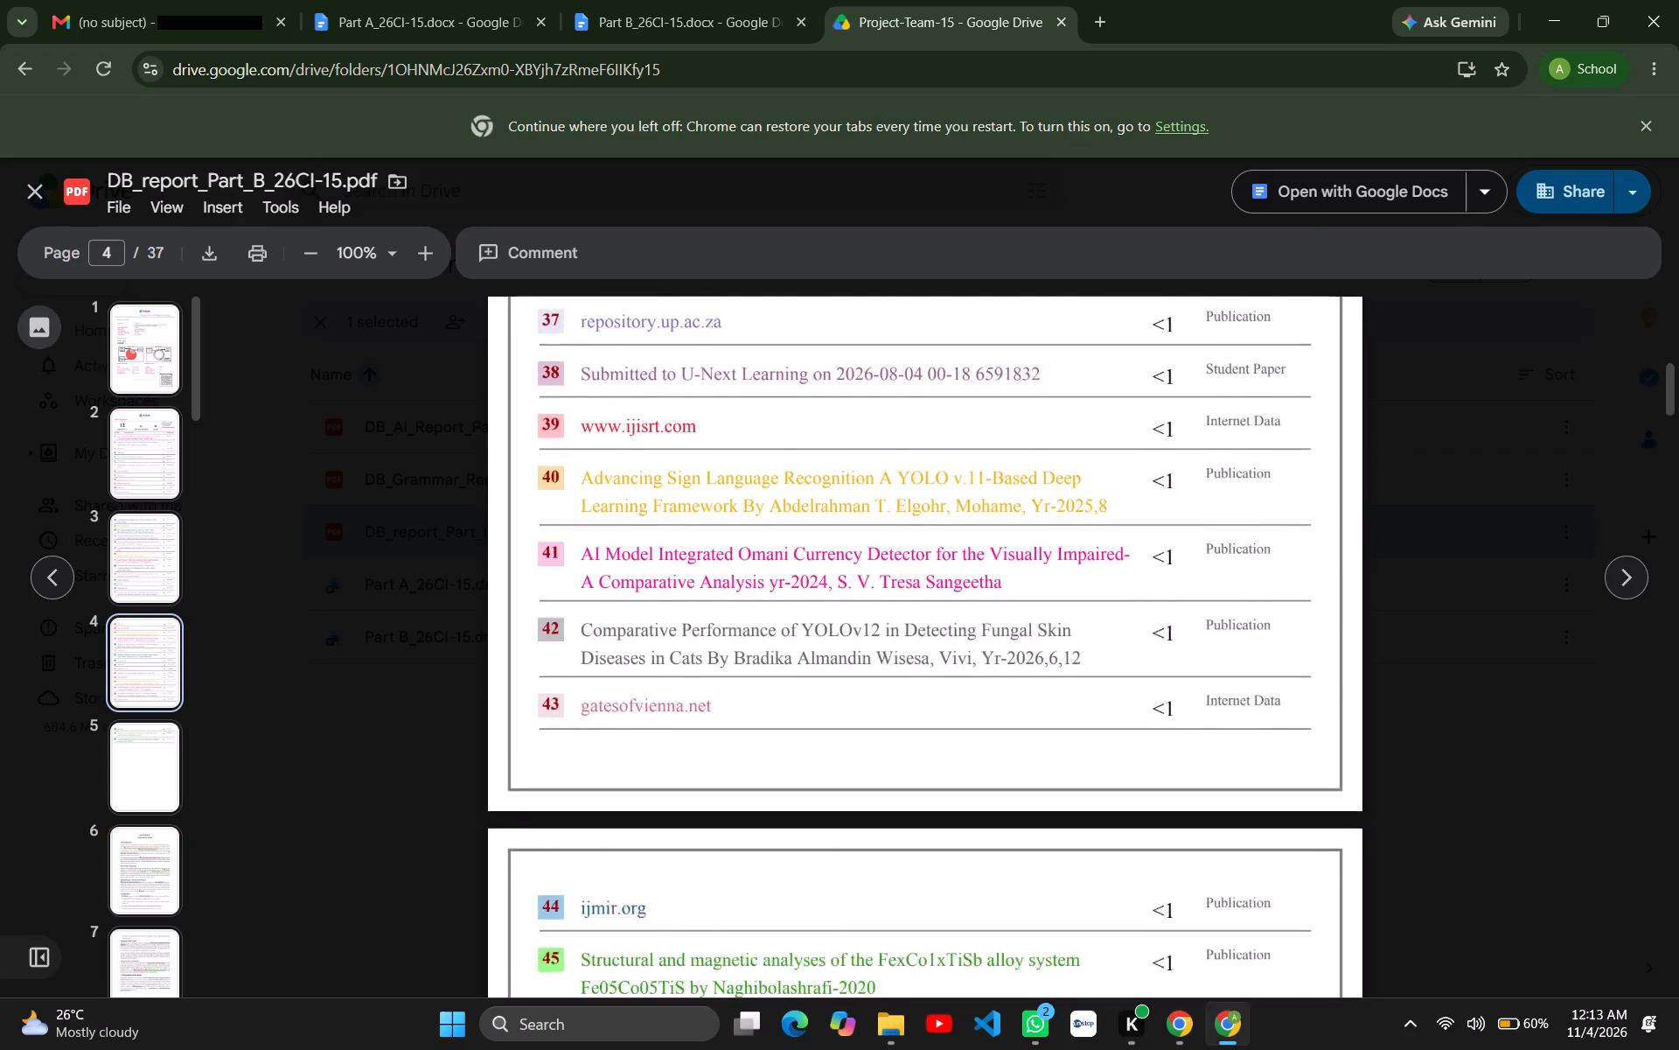
scroll(847, 565, up, 2)
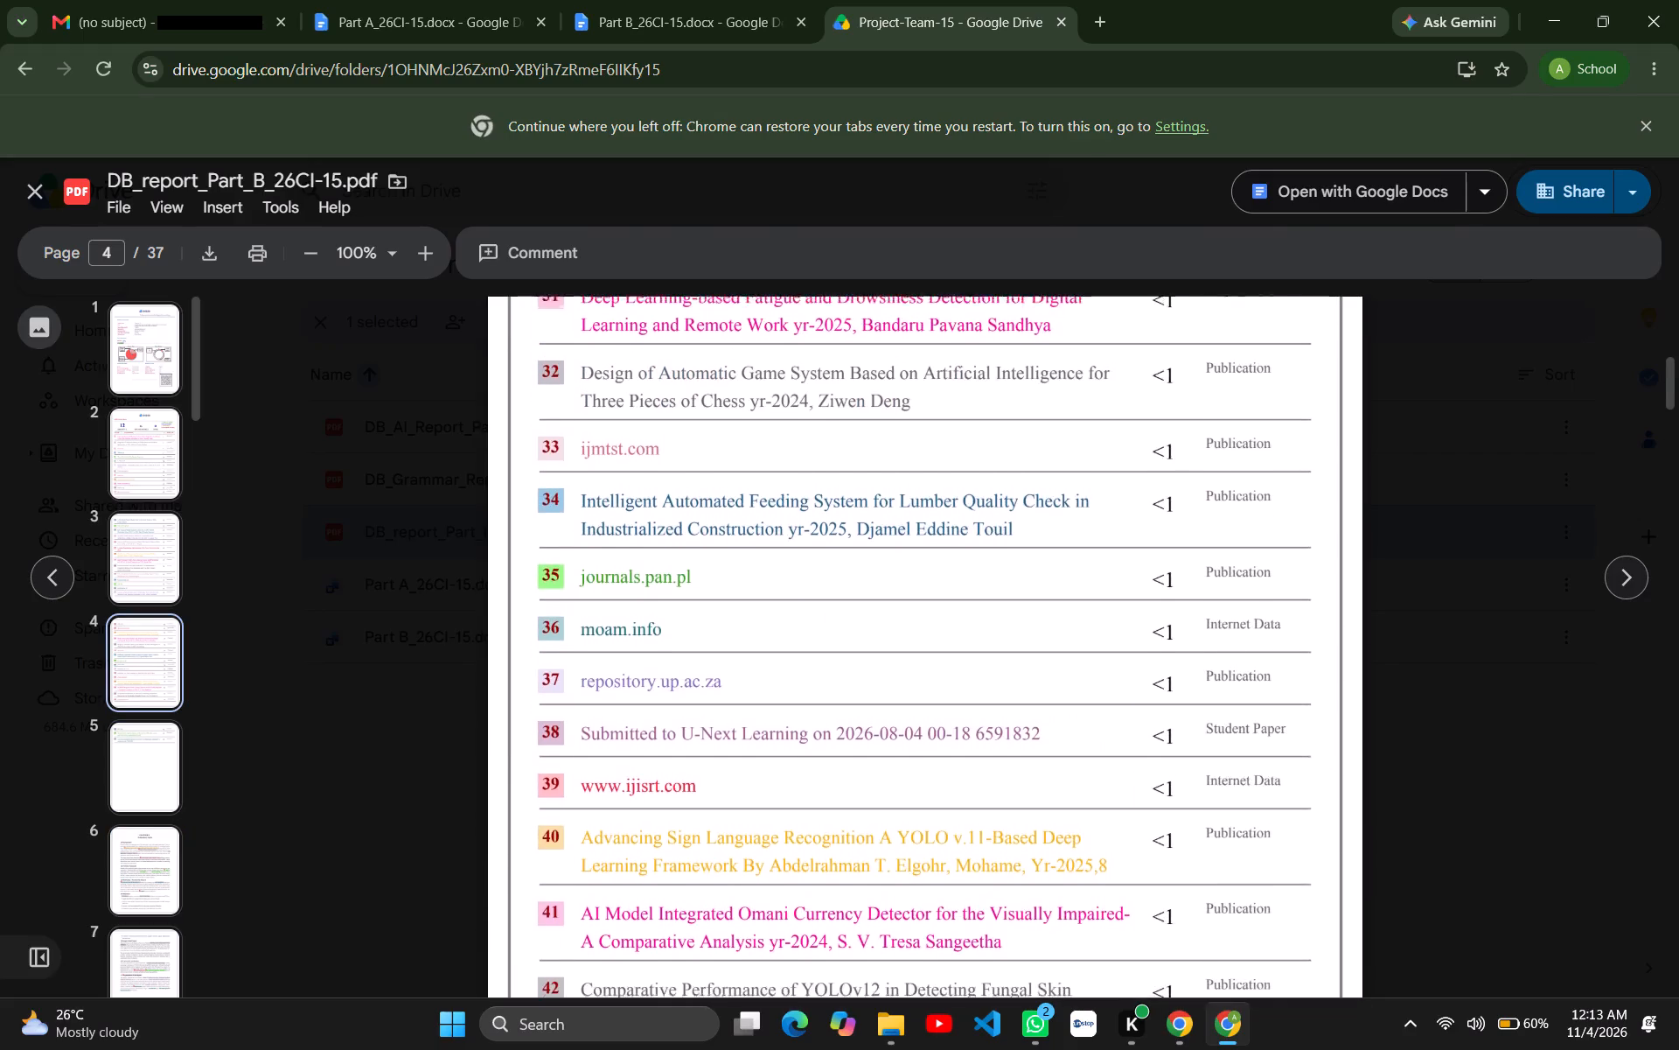
scroll(847, 565, up, 2)
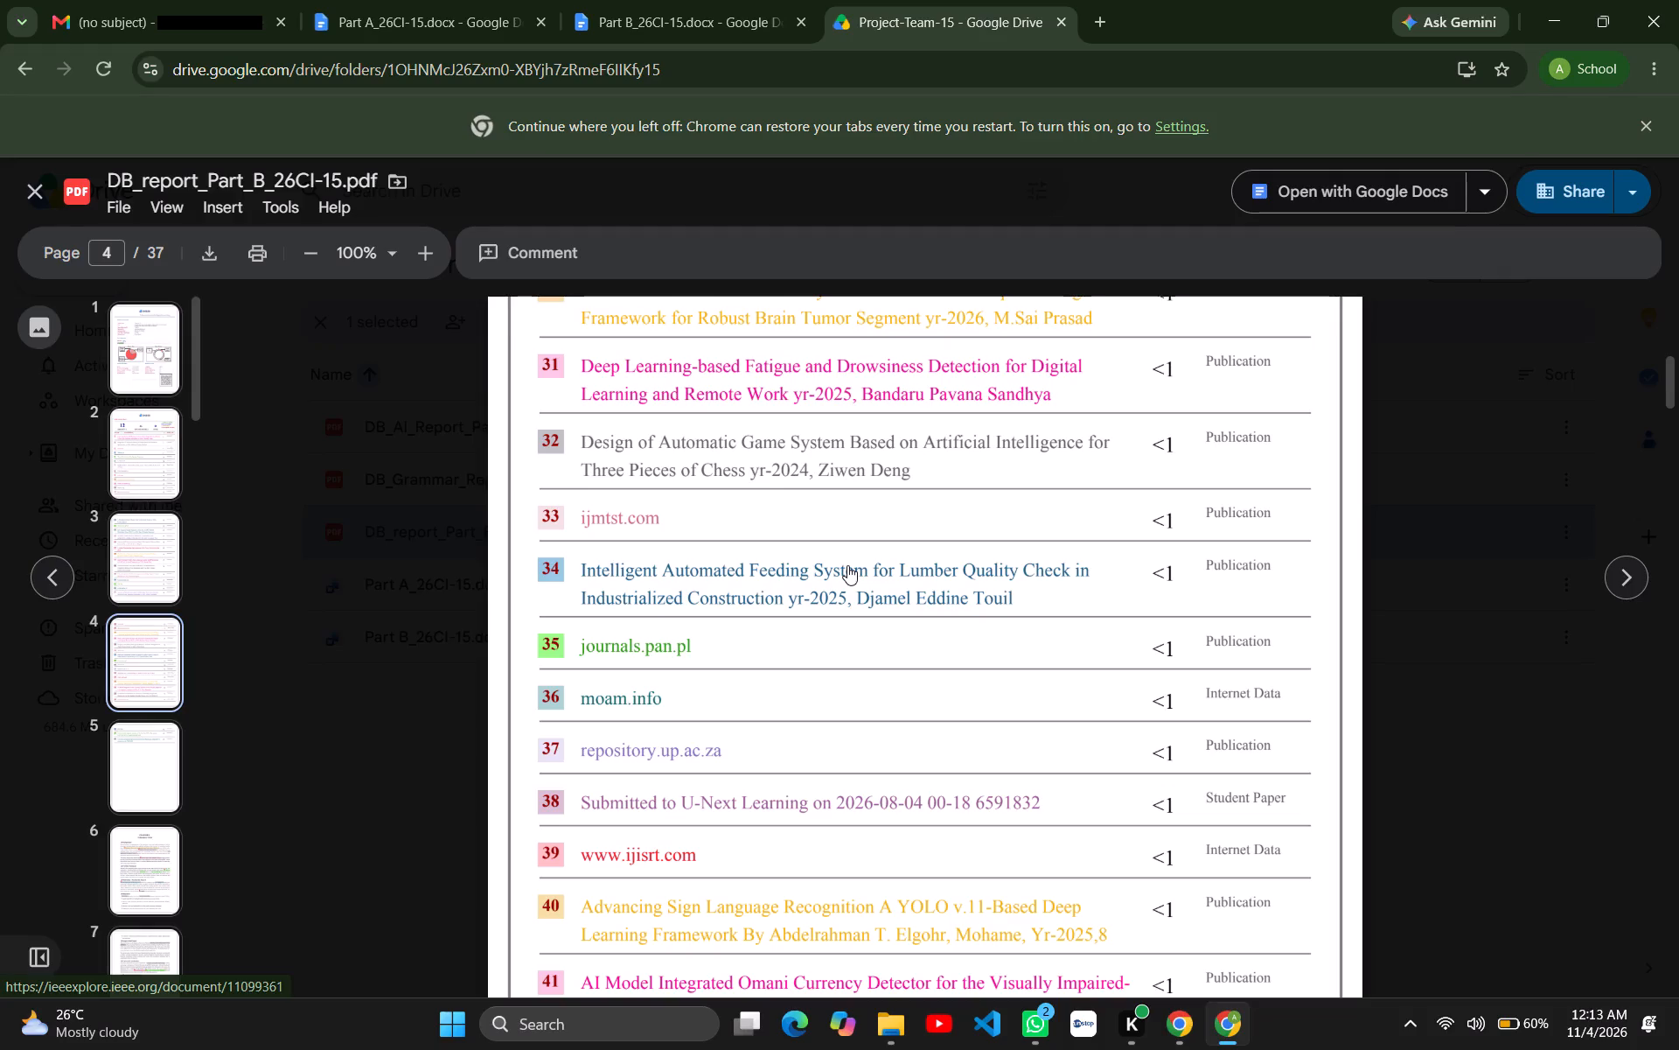
scroll(847, 565, down, 3)
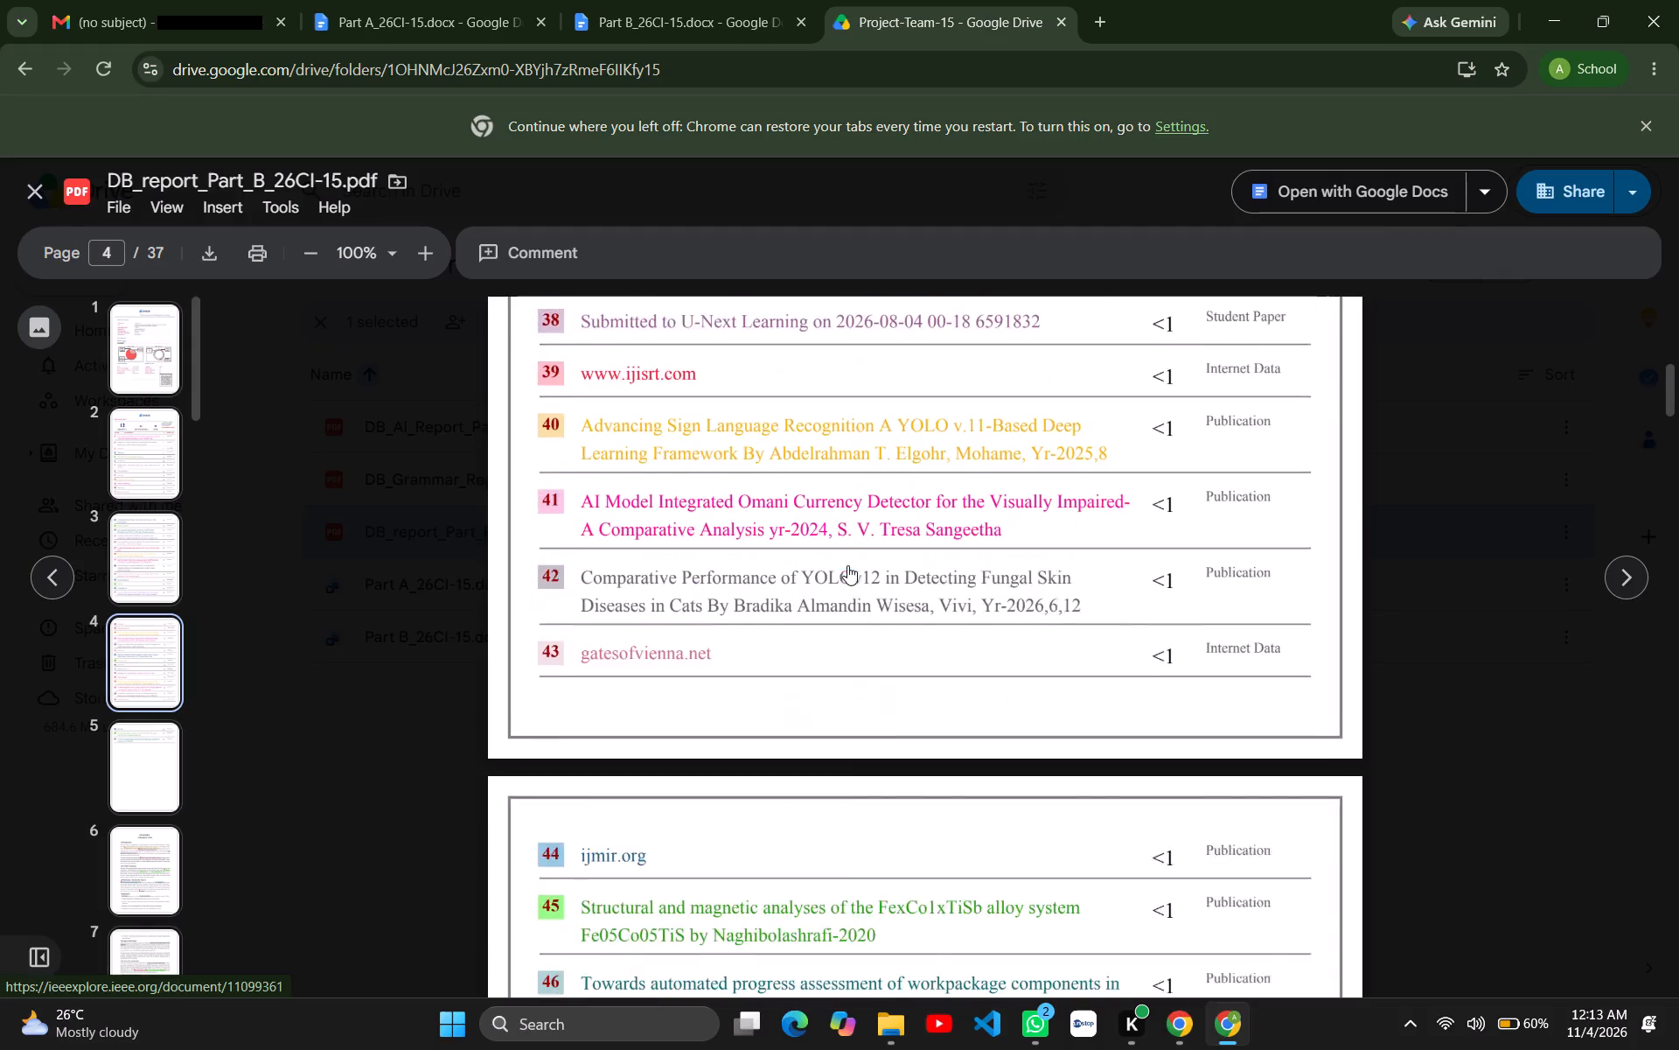
scroll(847, 565, down, 4)
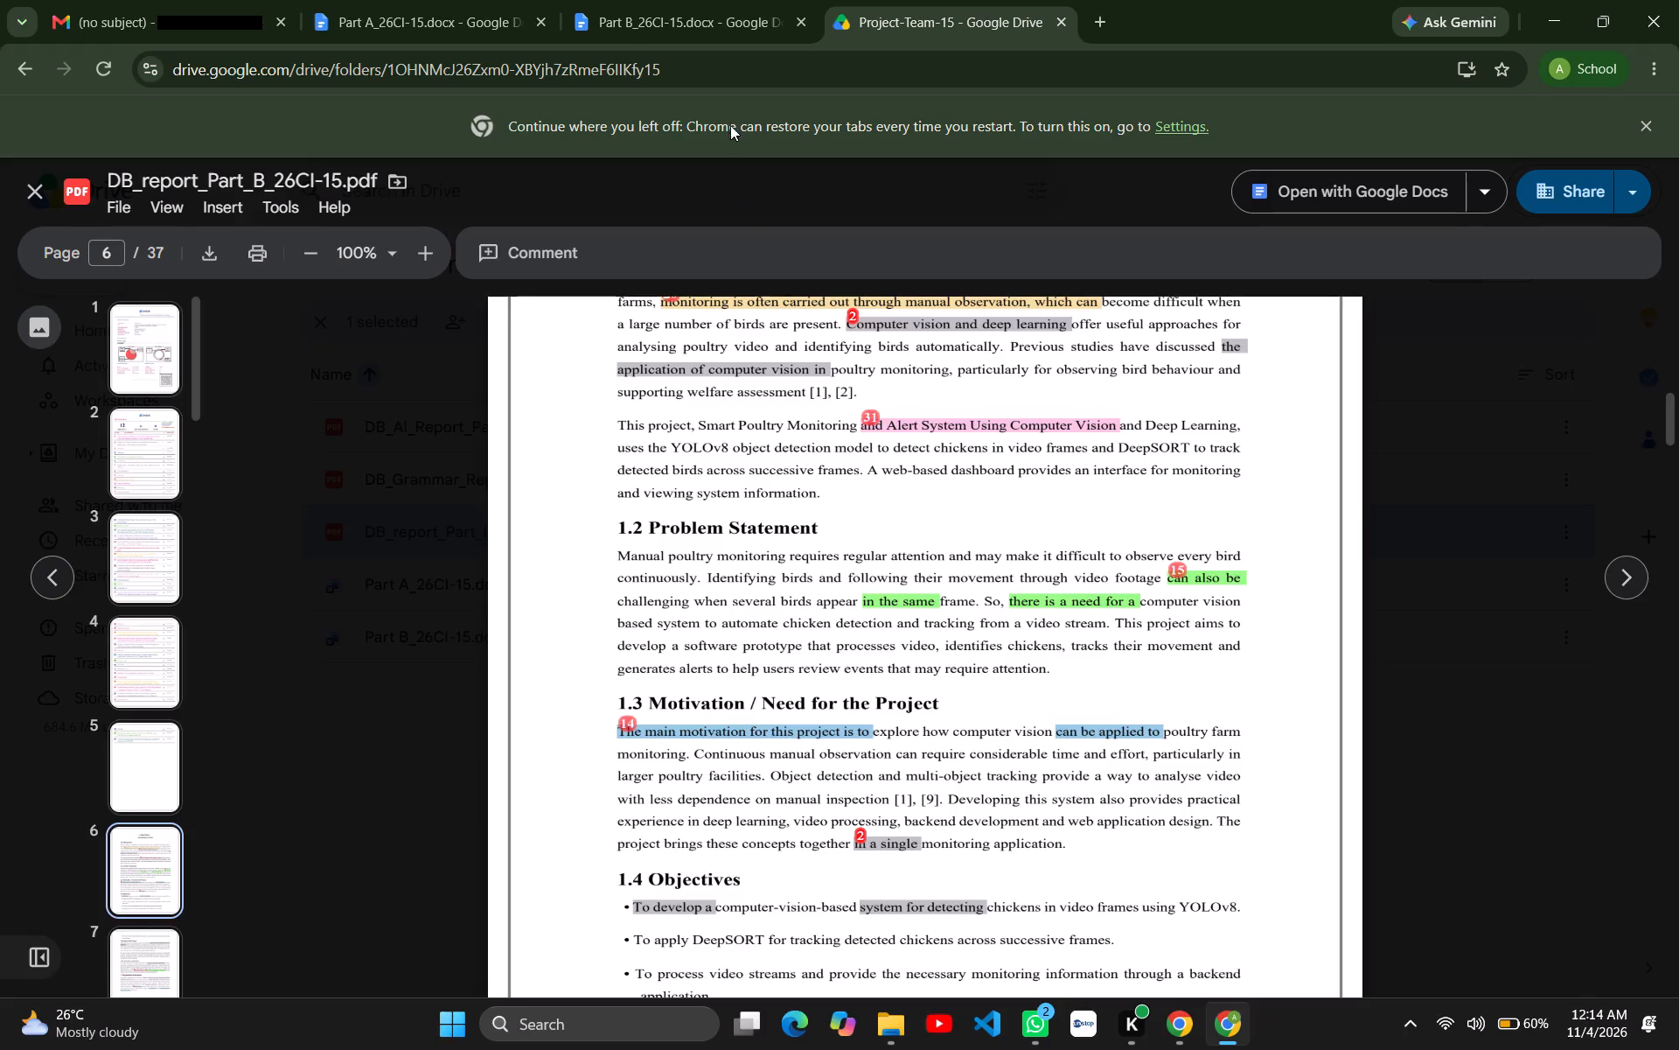
click(709, 0)
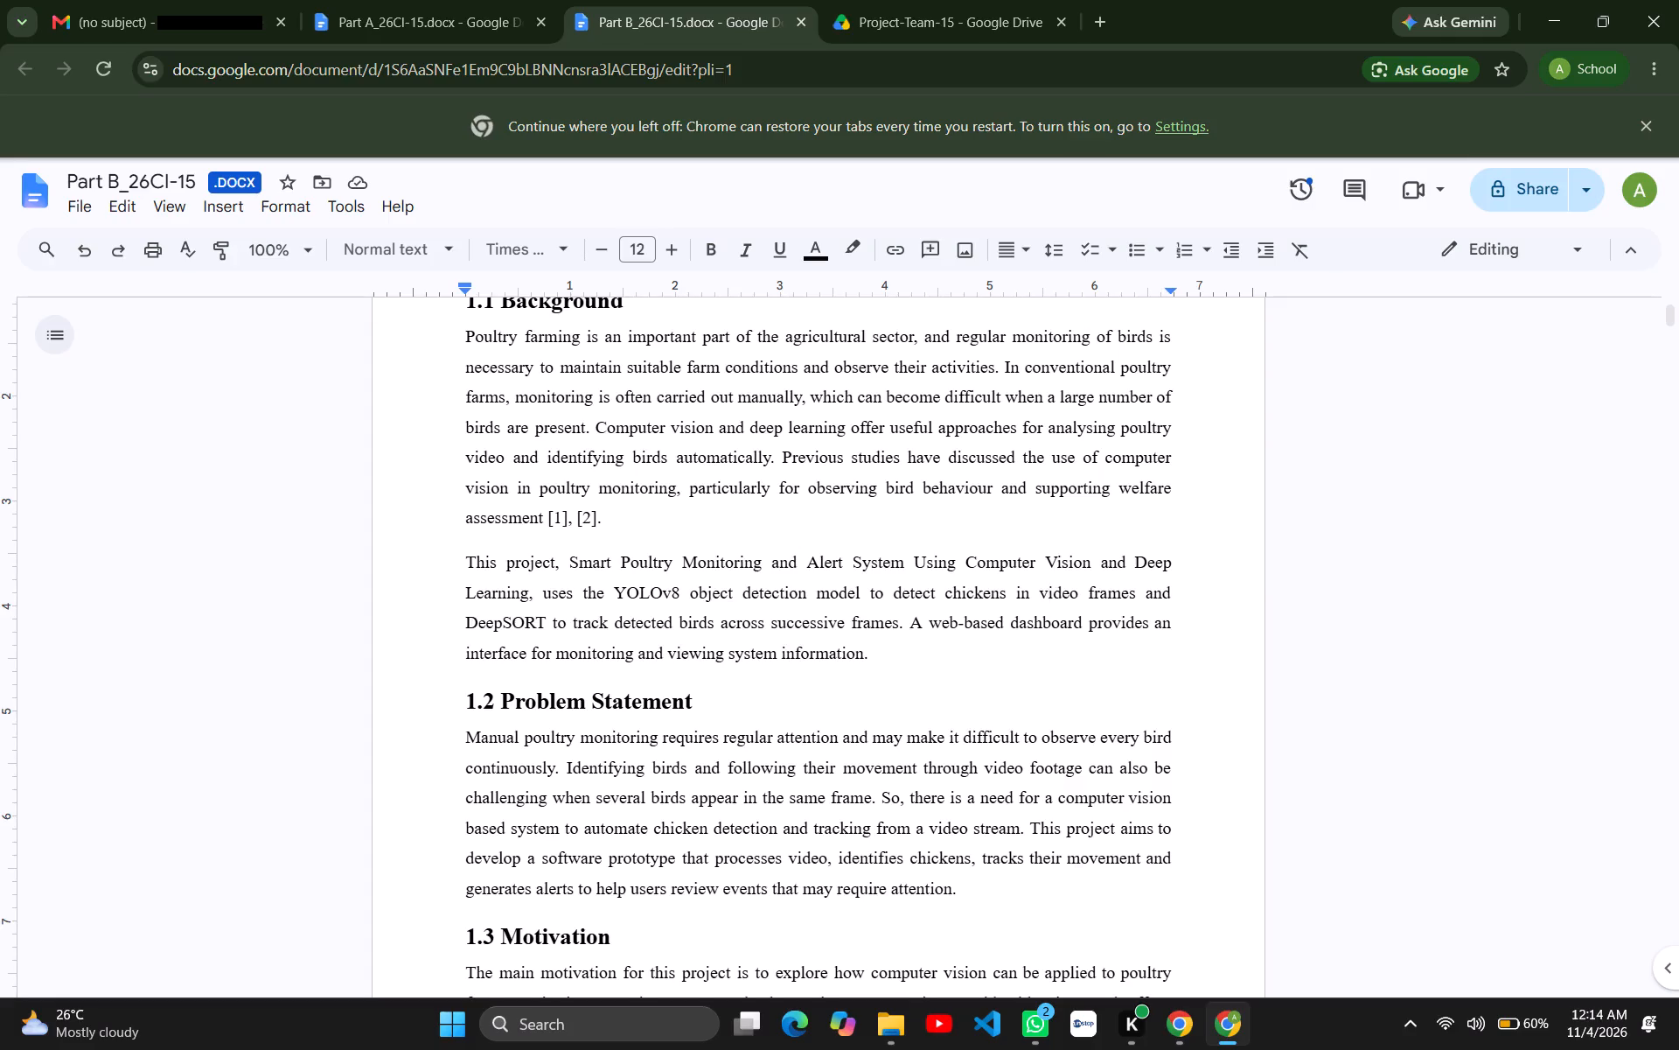
click(979, 17)
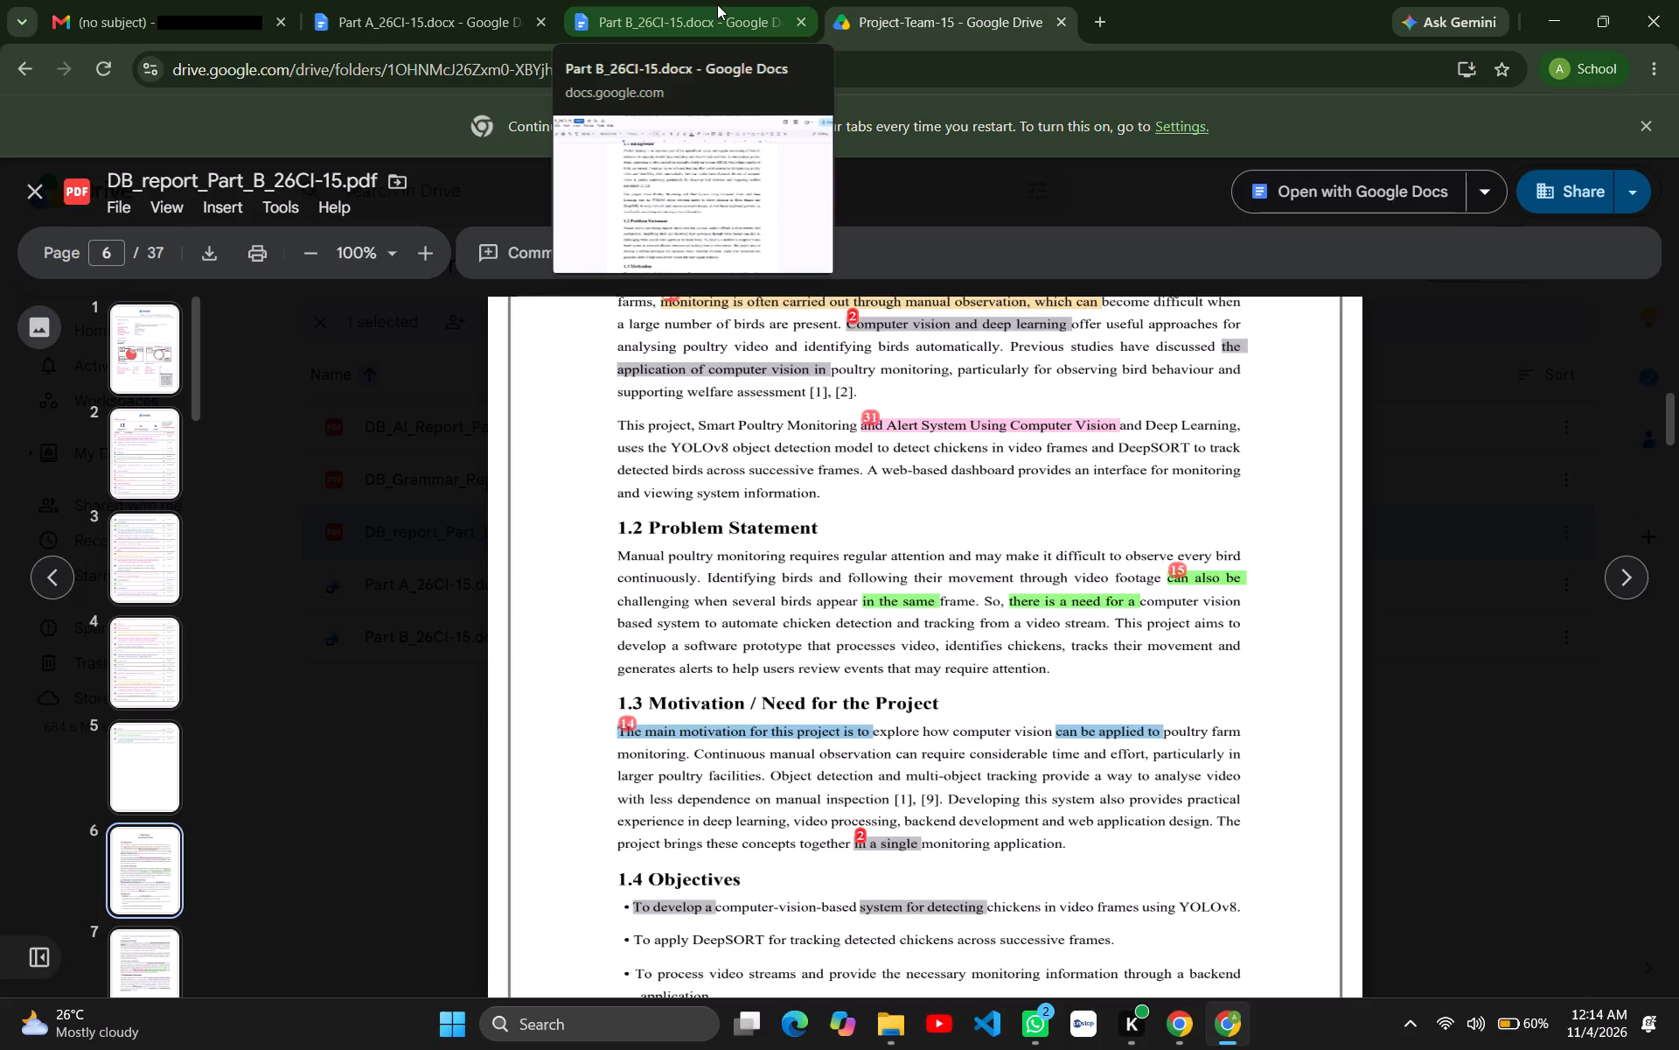
In Part B's section 1.2 Problem Statement, replace "the same" with "a single" in the phrase about several birds appearing in a frame.
click(717, 4)
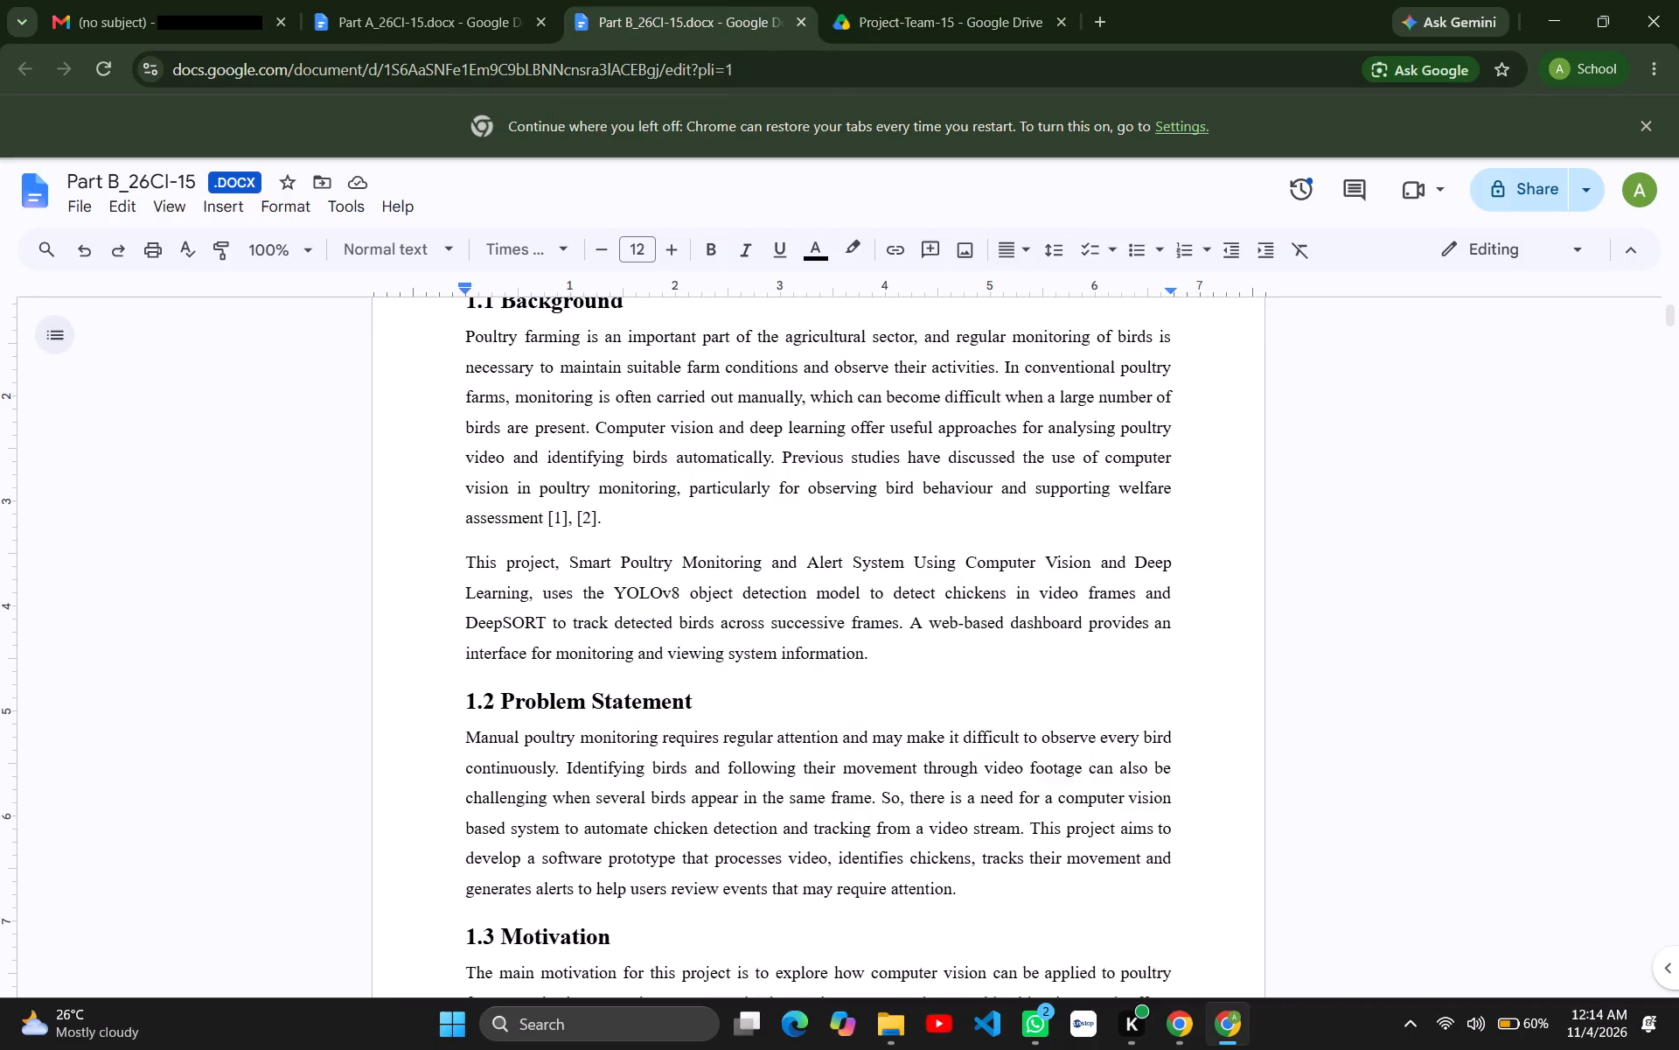
scroll(915, 714, down, 2)
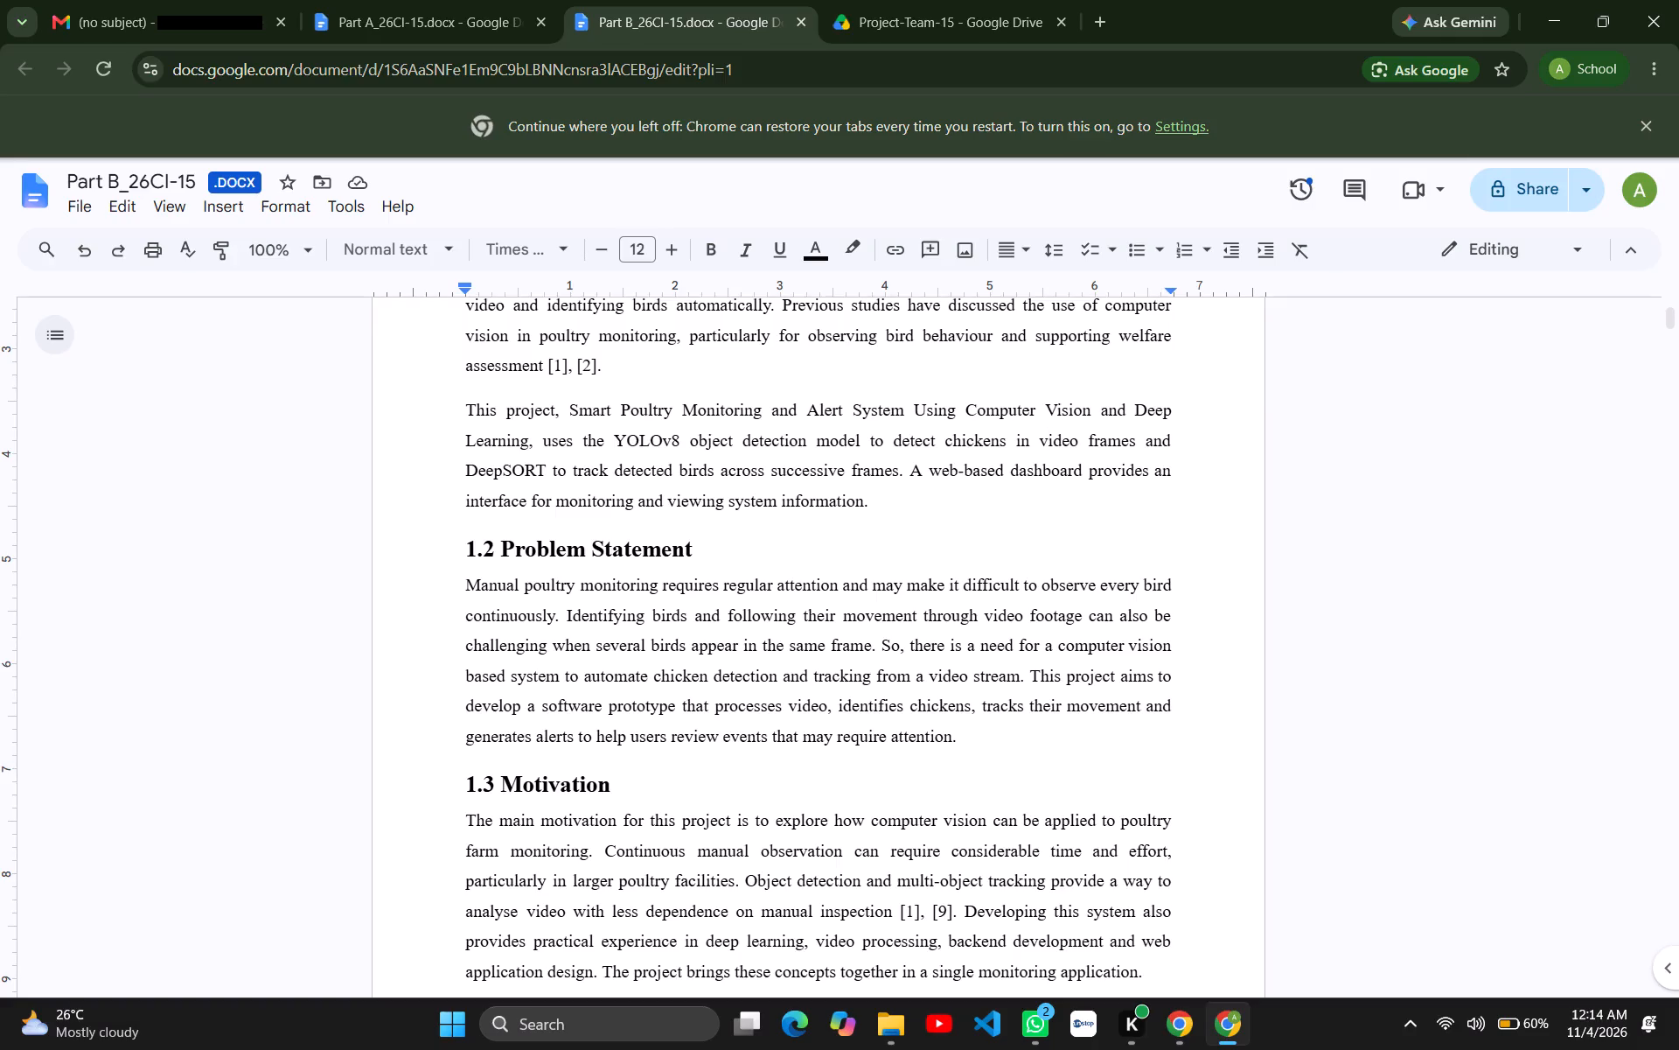
click(825, 641)
key(BackSpace)
key(BackSpace)
key(BackSpace)
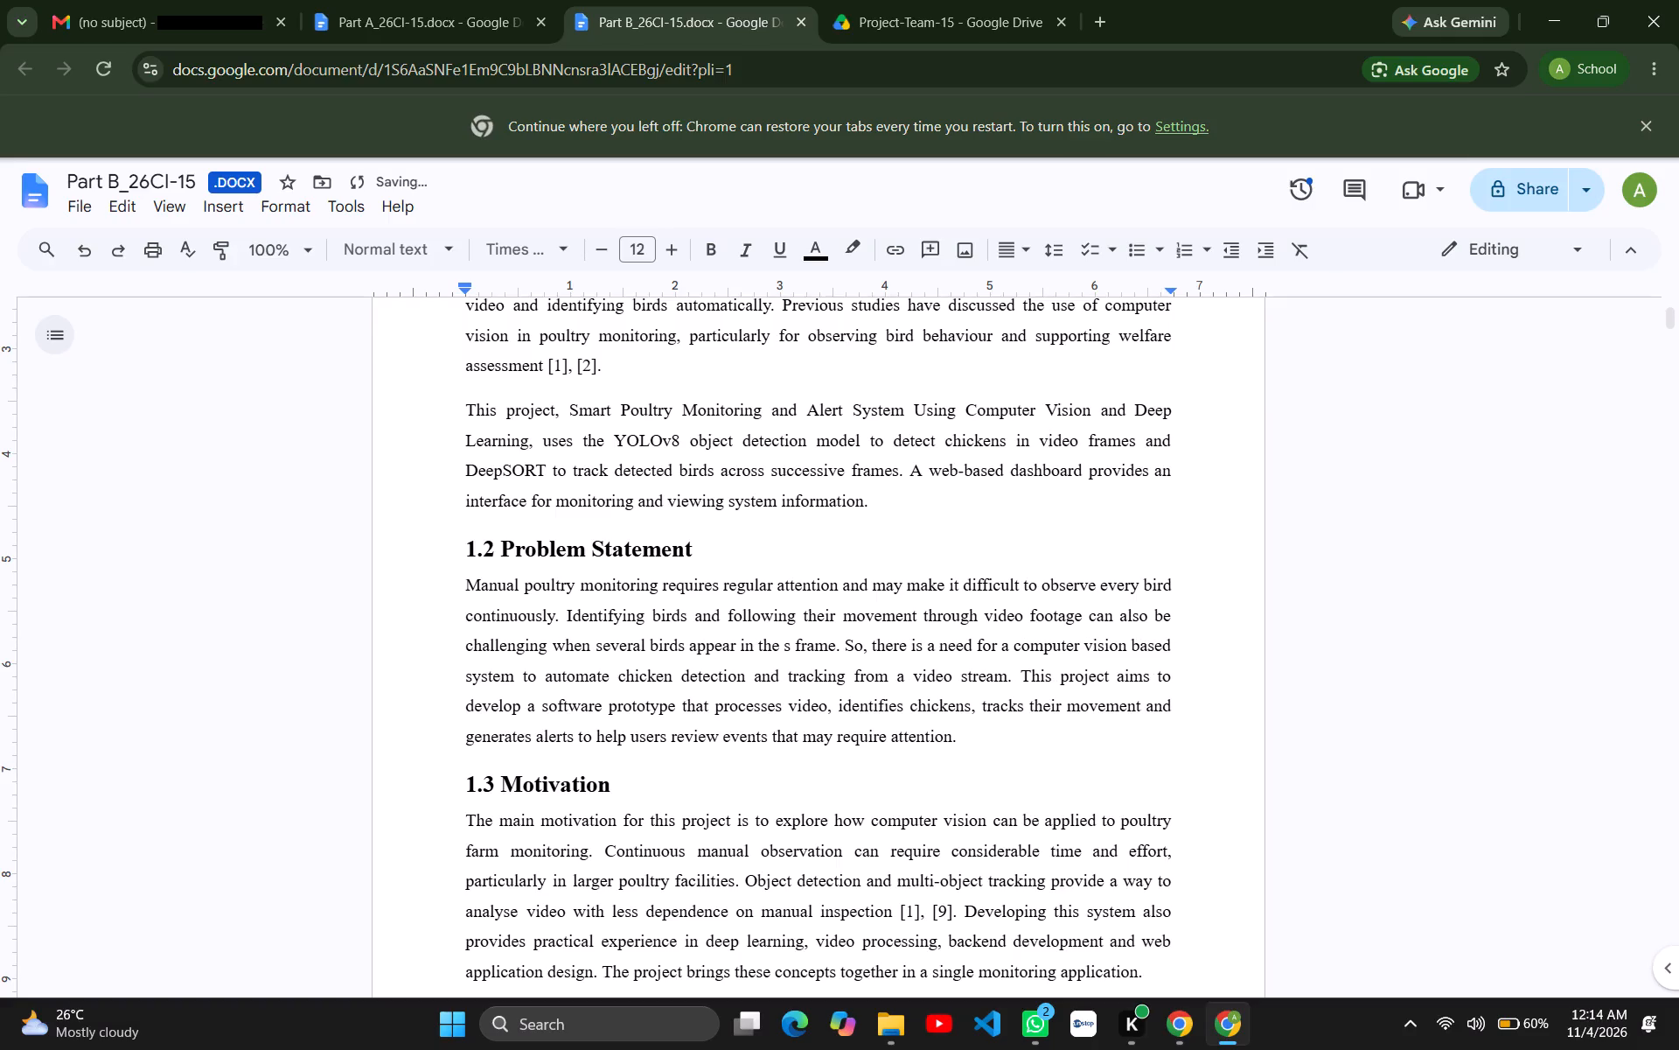
key(BackSpace)
key(BackSpace)
key(BackSpace)
key(BackSpace)
key(BackSpace)
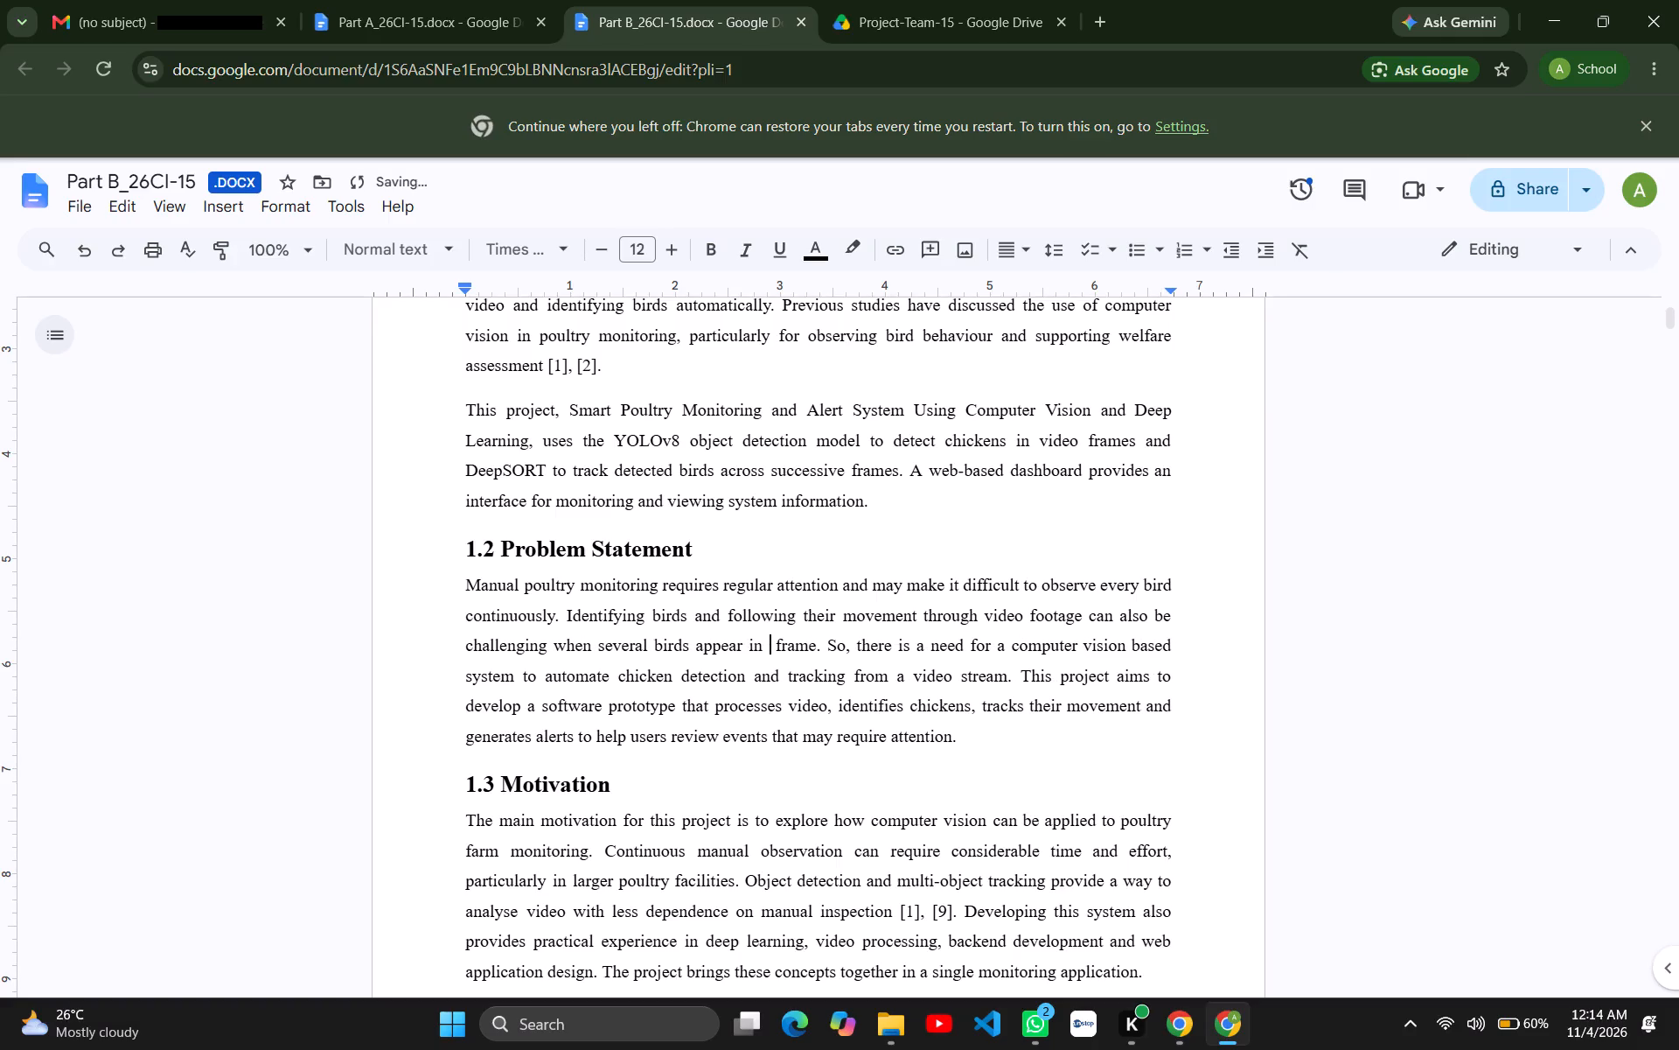
text(a)
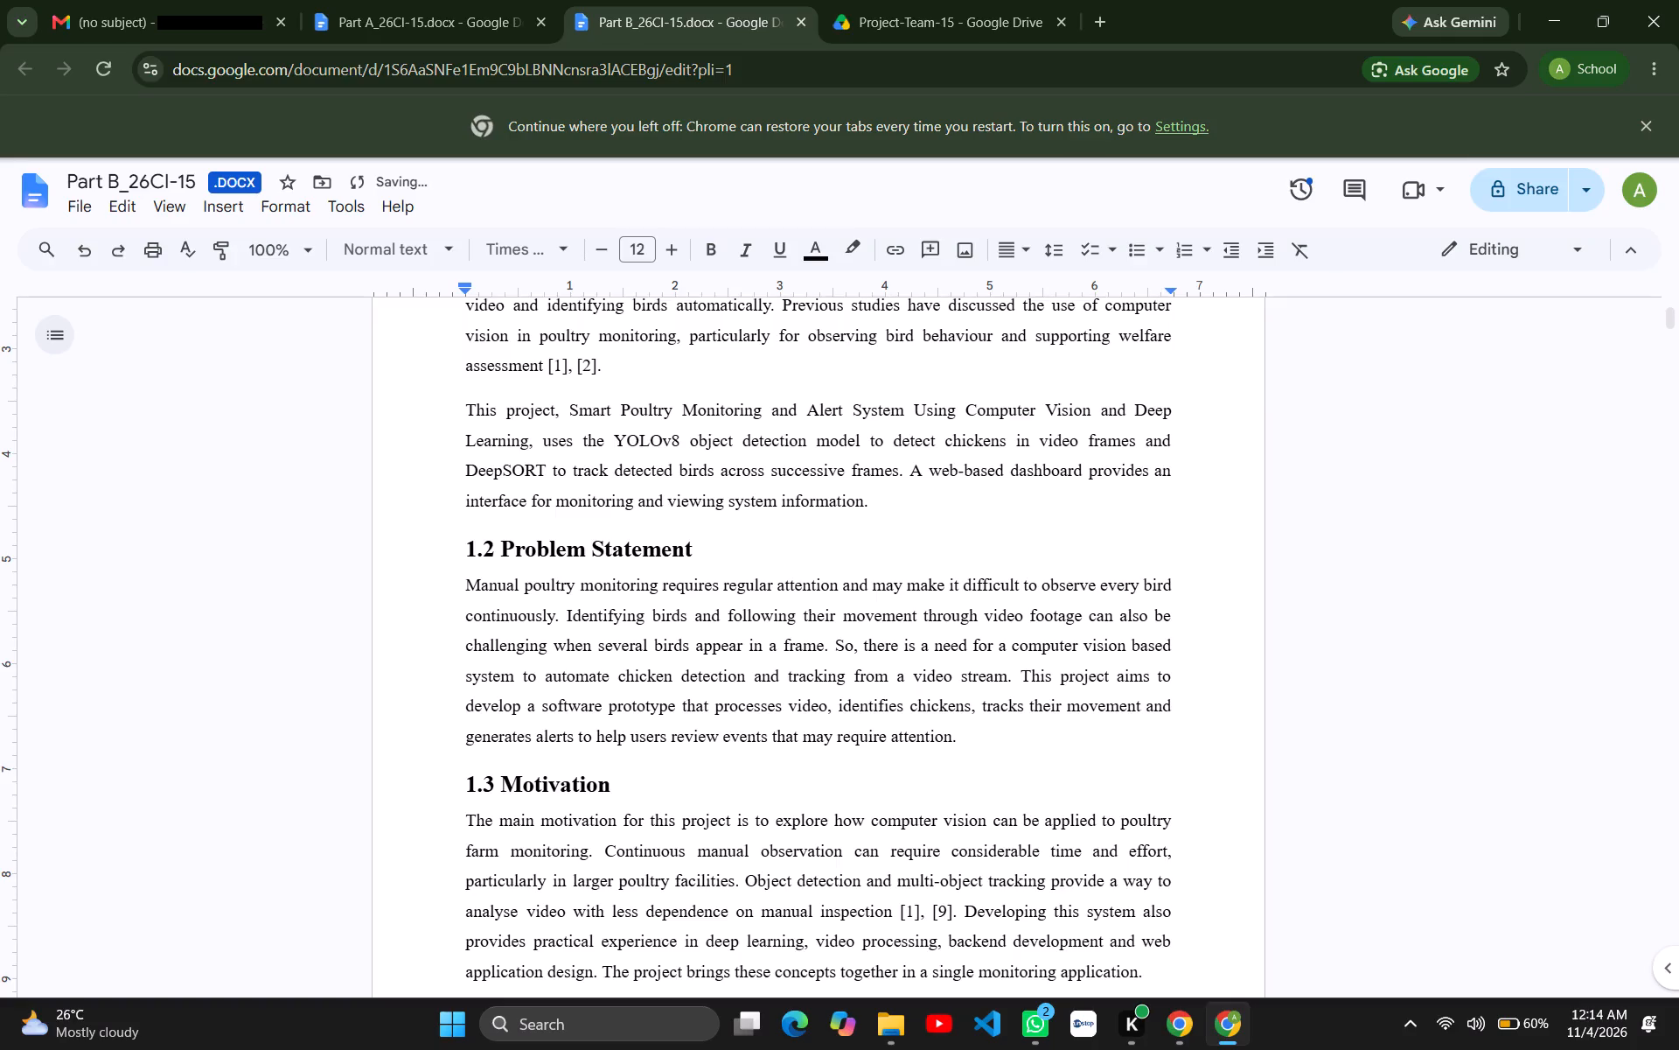
key(space)
key(s)
key(i)
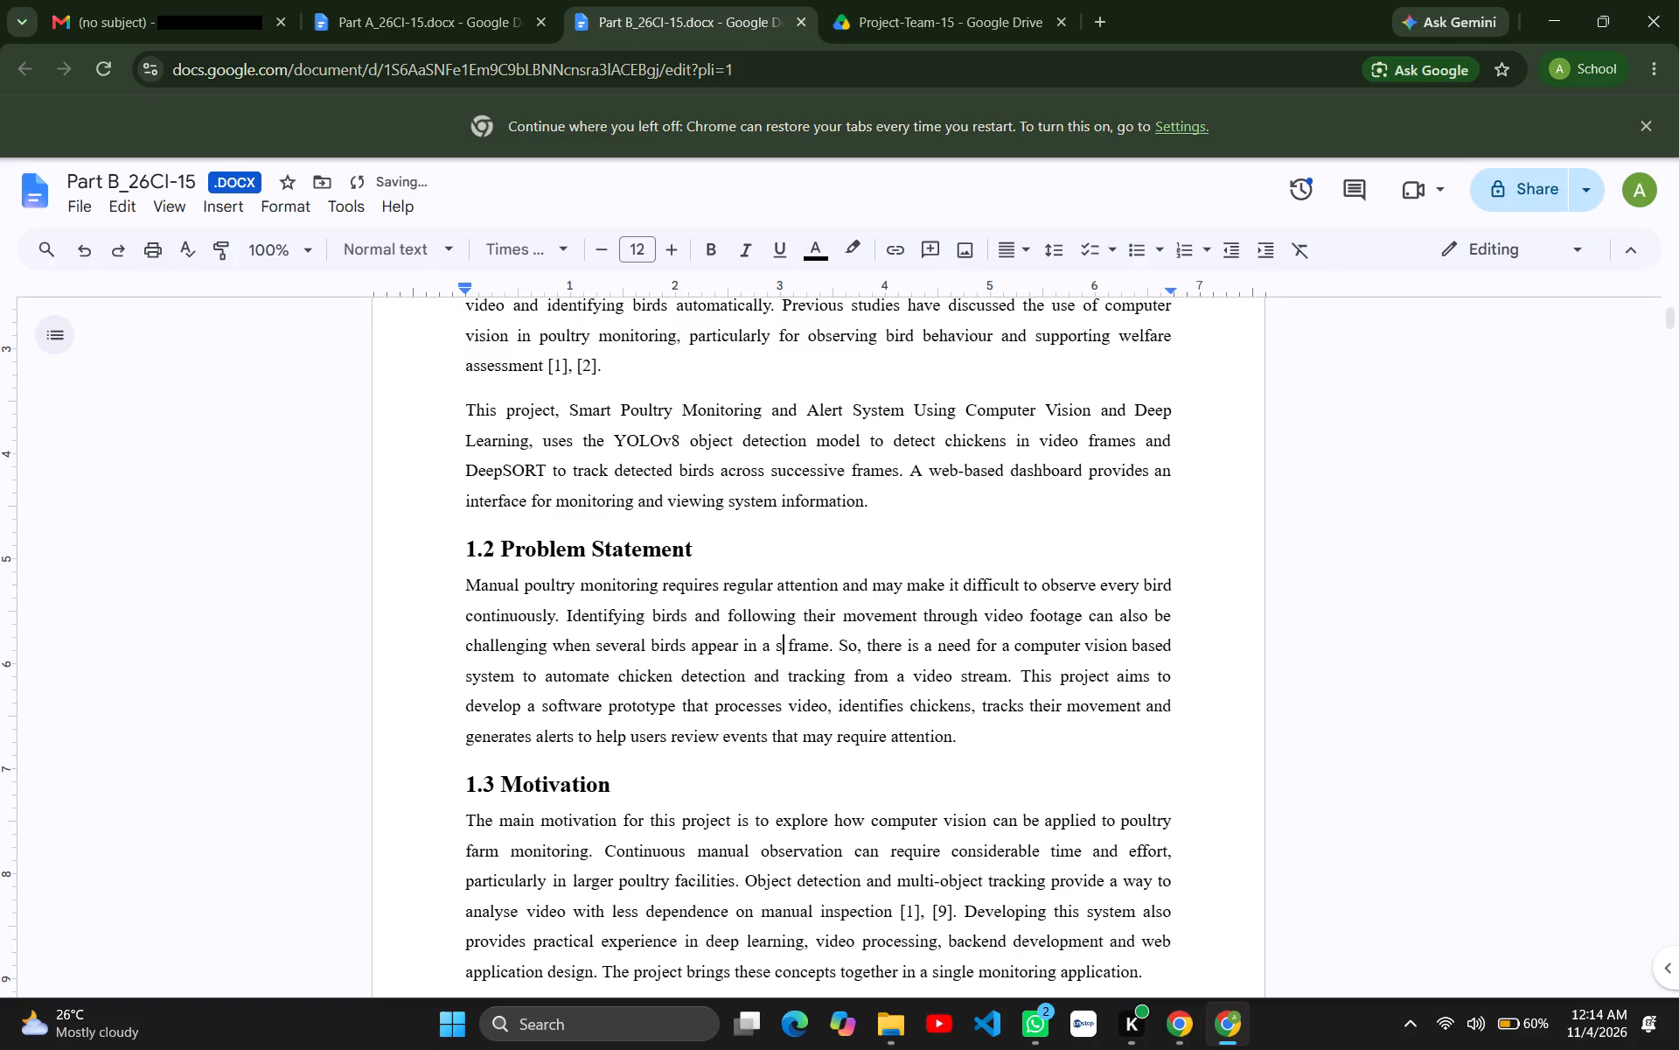
key(n)
text(gle)
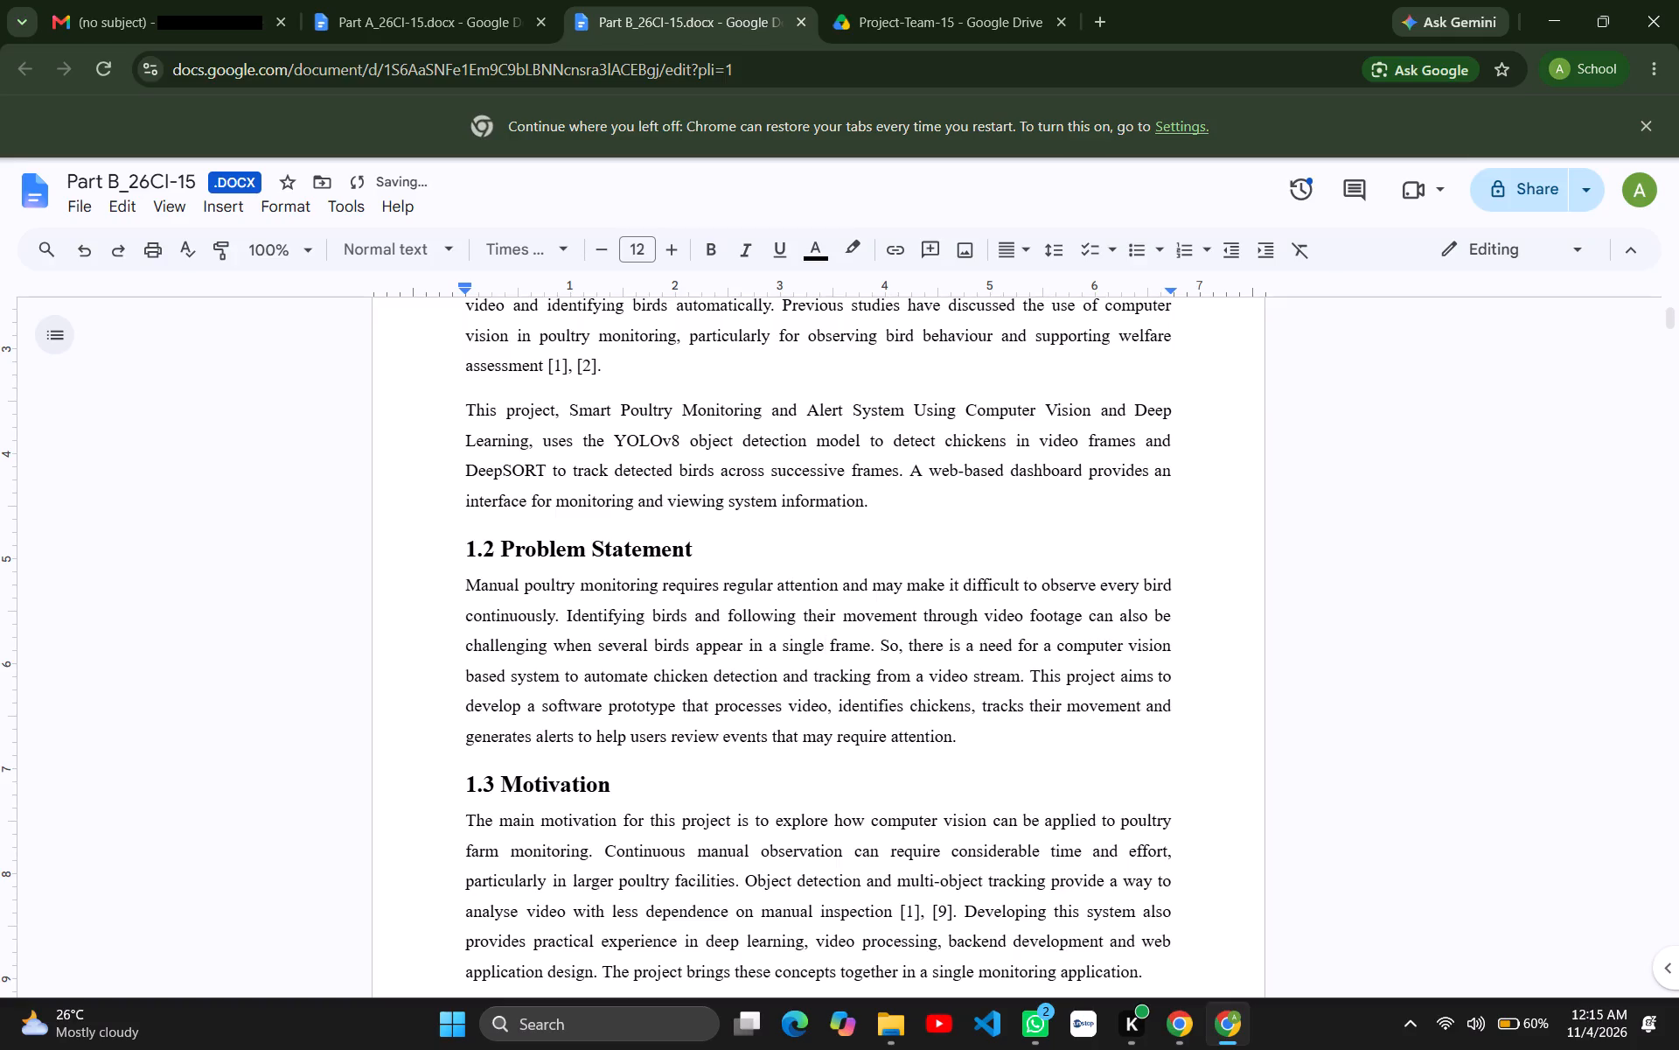
In section 1.2 Problem Statement, replace "need" with "requirement" in the sentence beginning "So, there is a".
click(901, 647)
click(903, 647)
click(1008, 649)
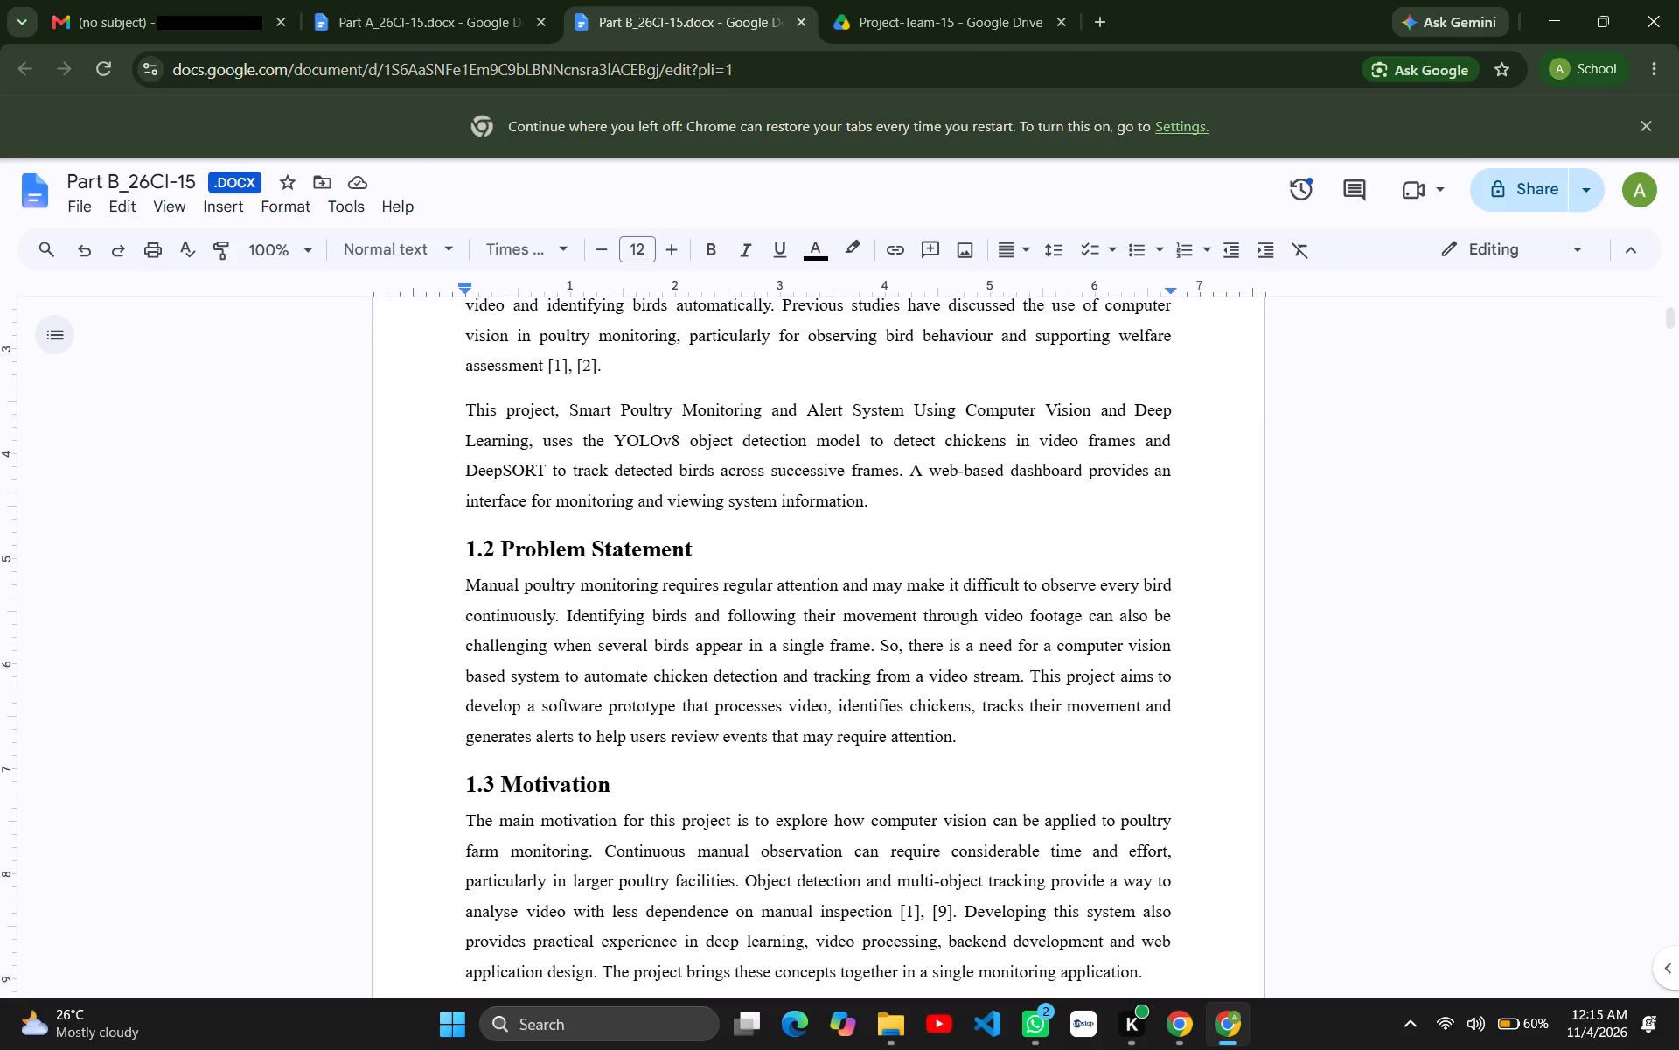
key(Right)
key(BackSpace)
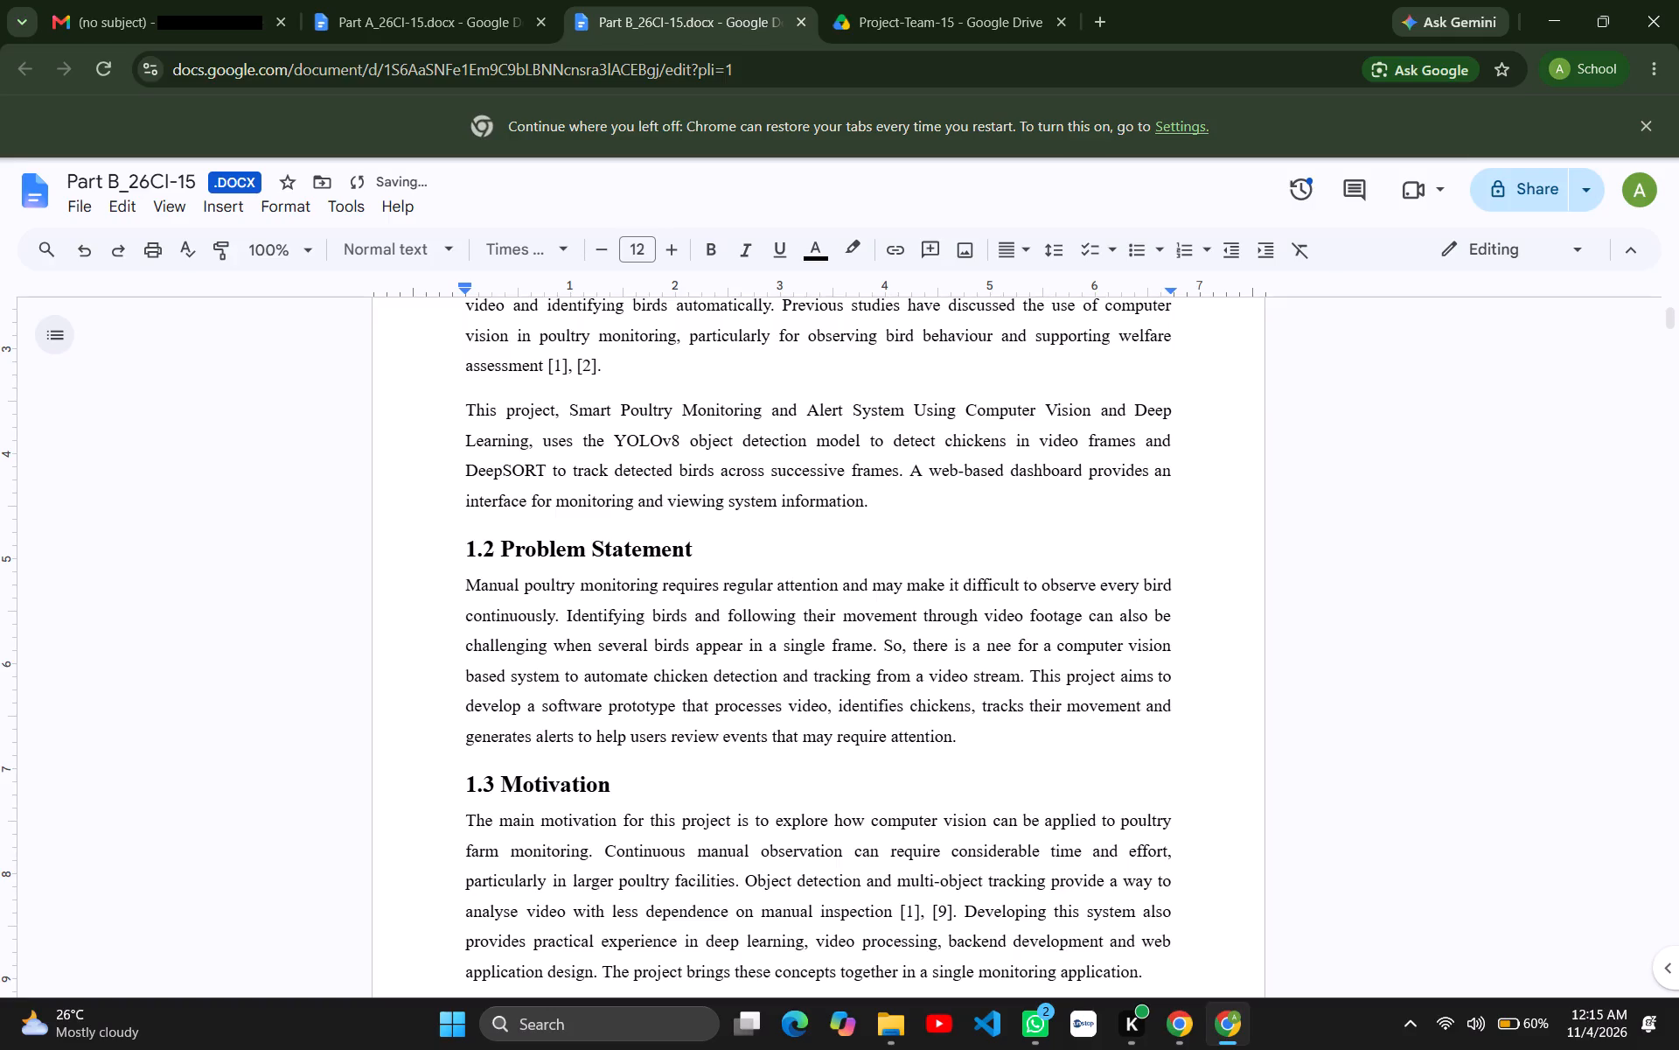
key(BackSpace)
key(BackSpace)
key(BackSpace)
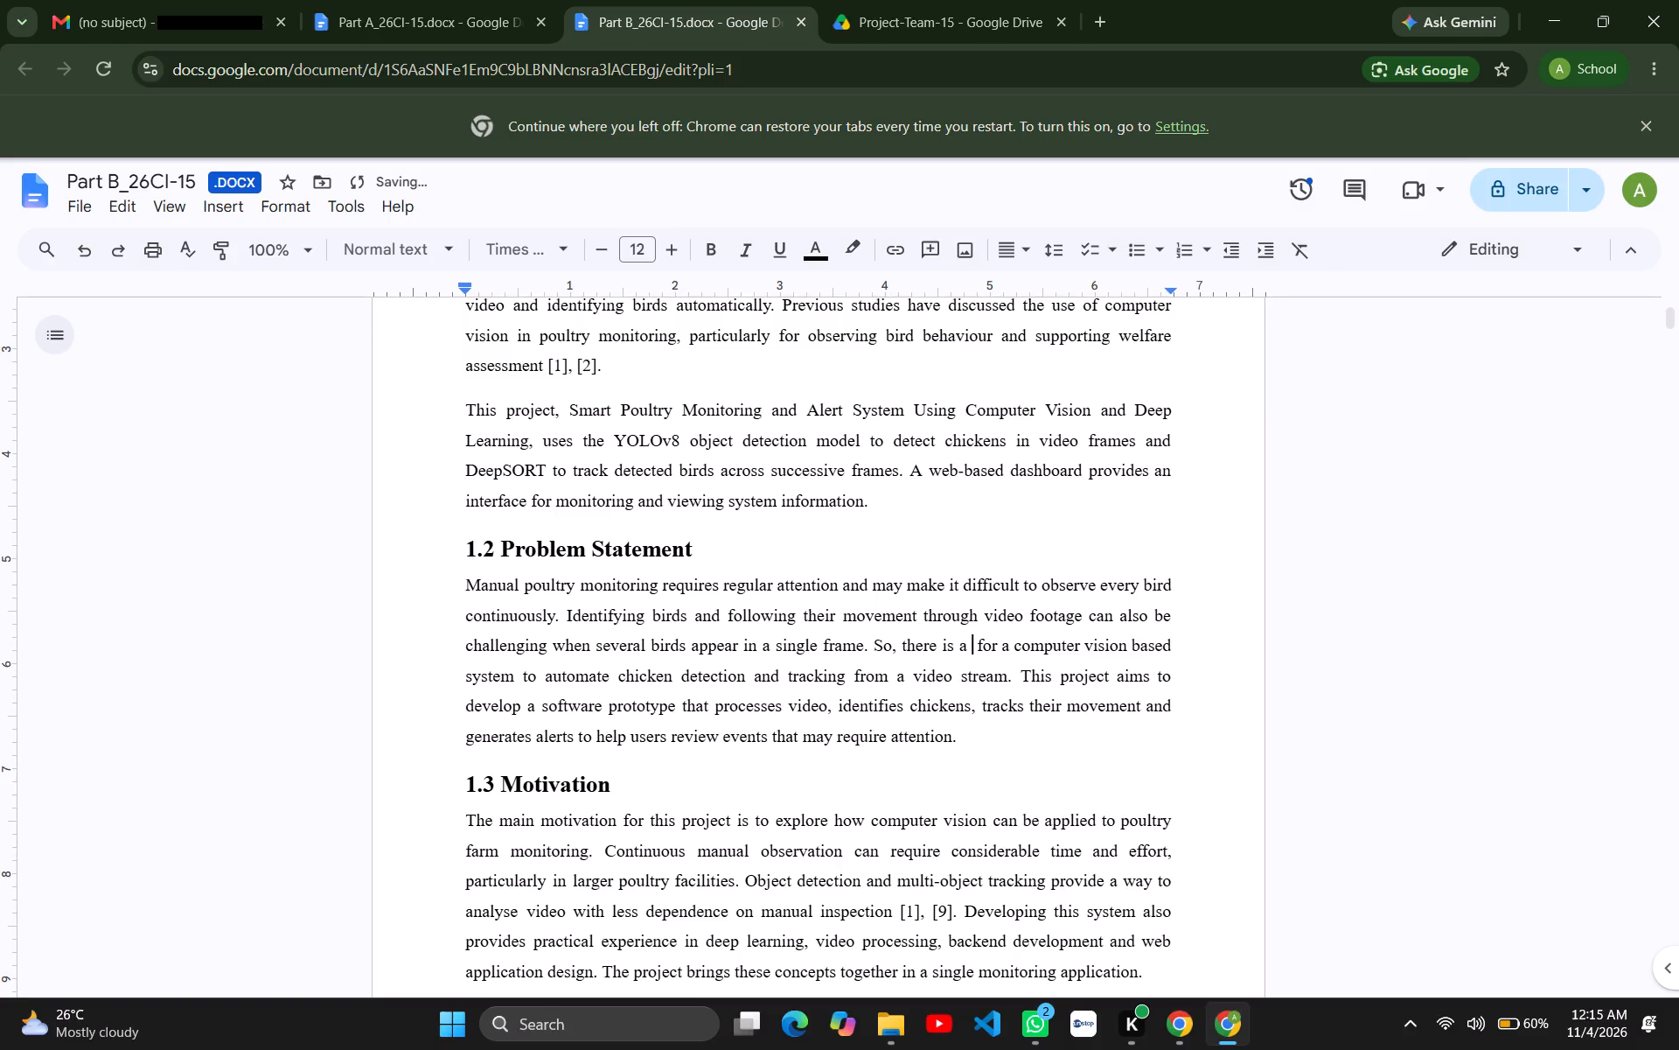
text(requ)
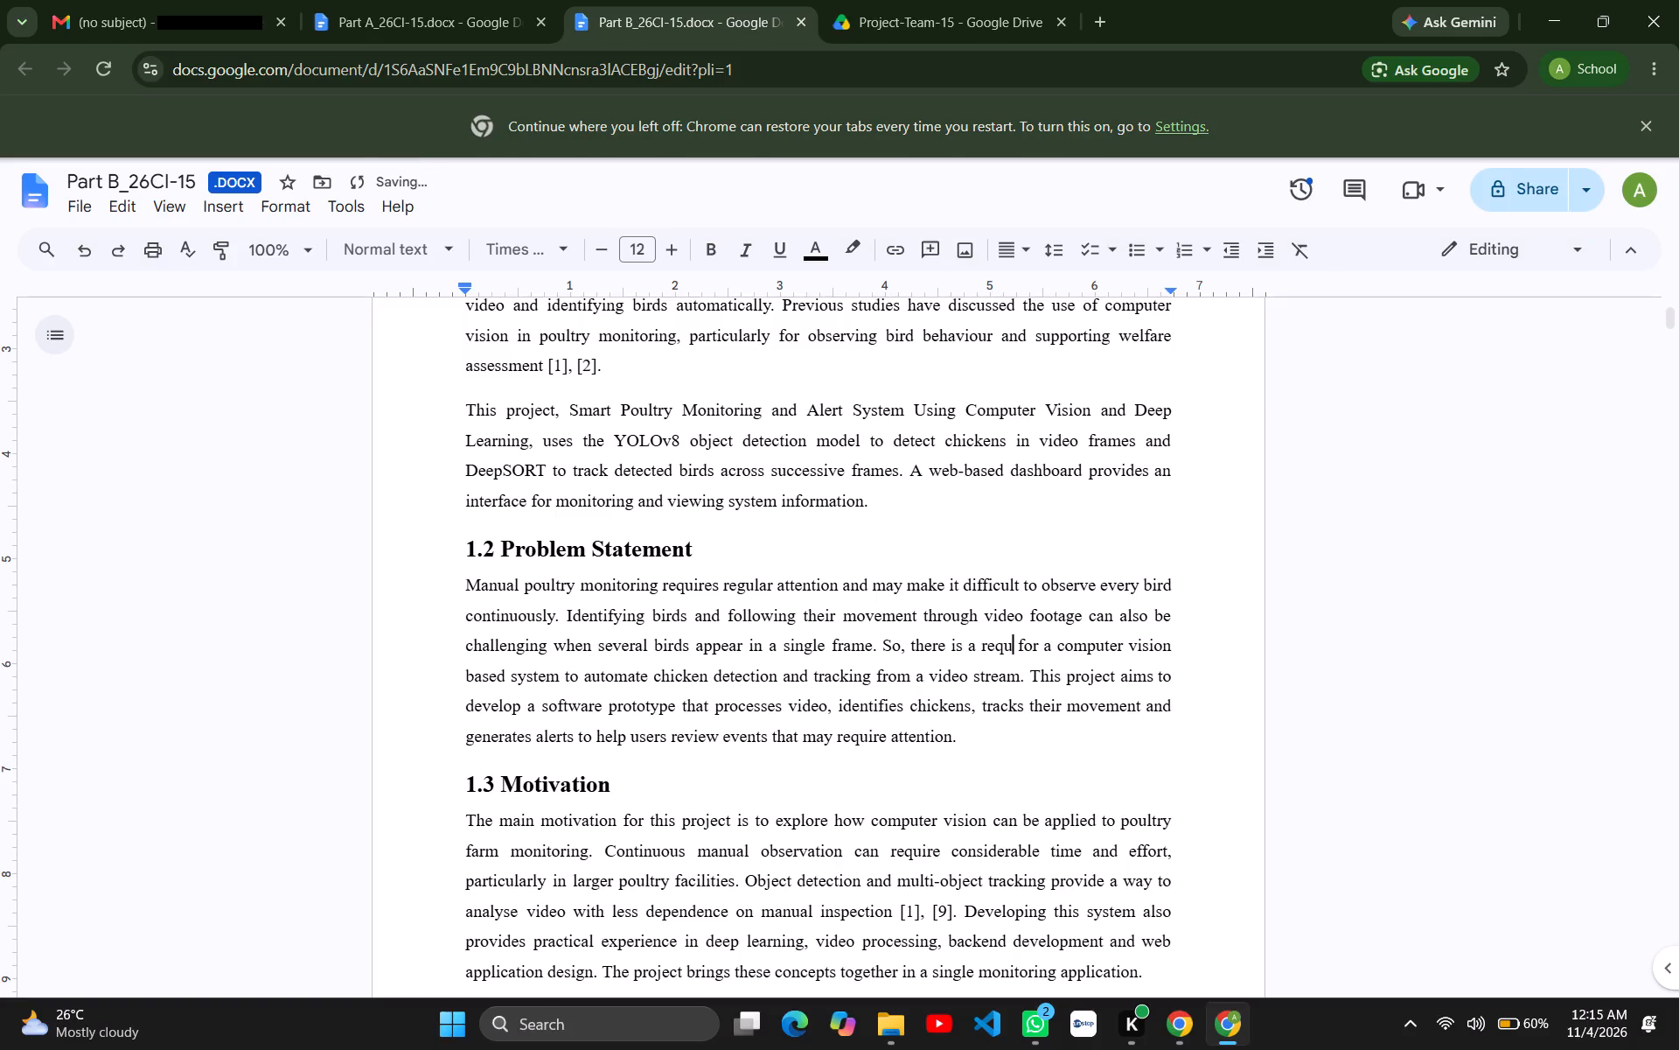
text(irement)
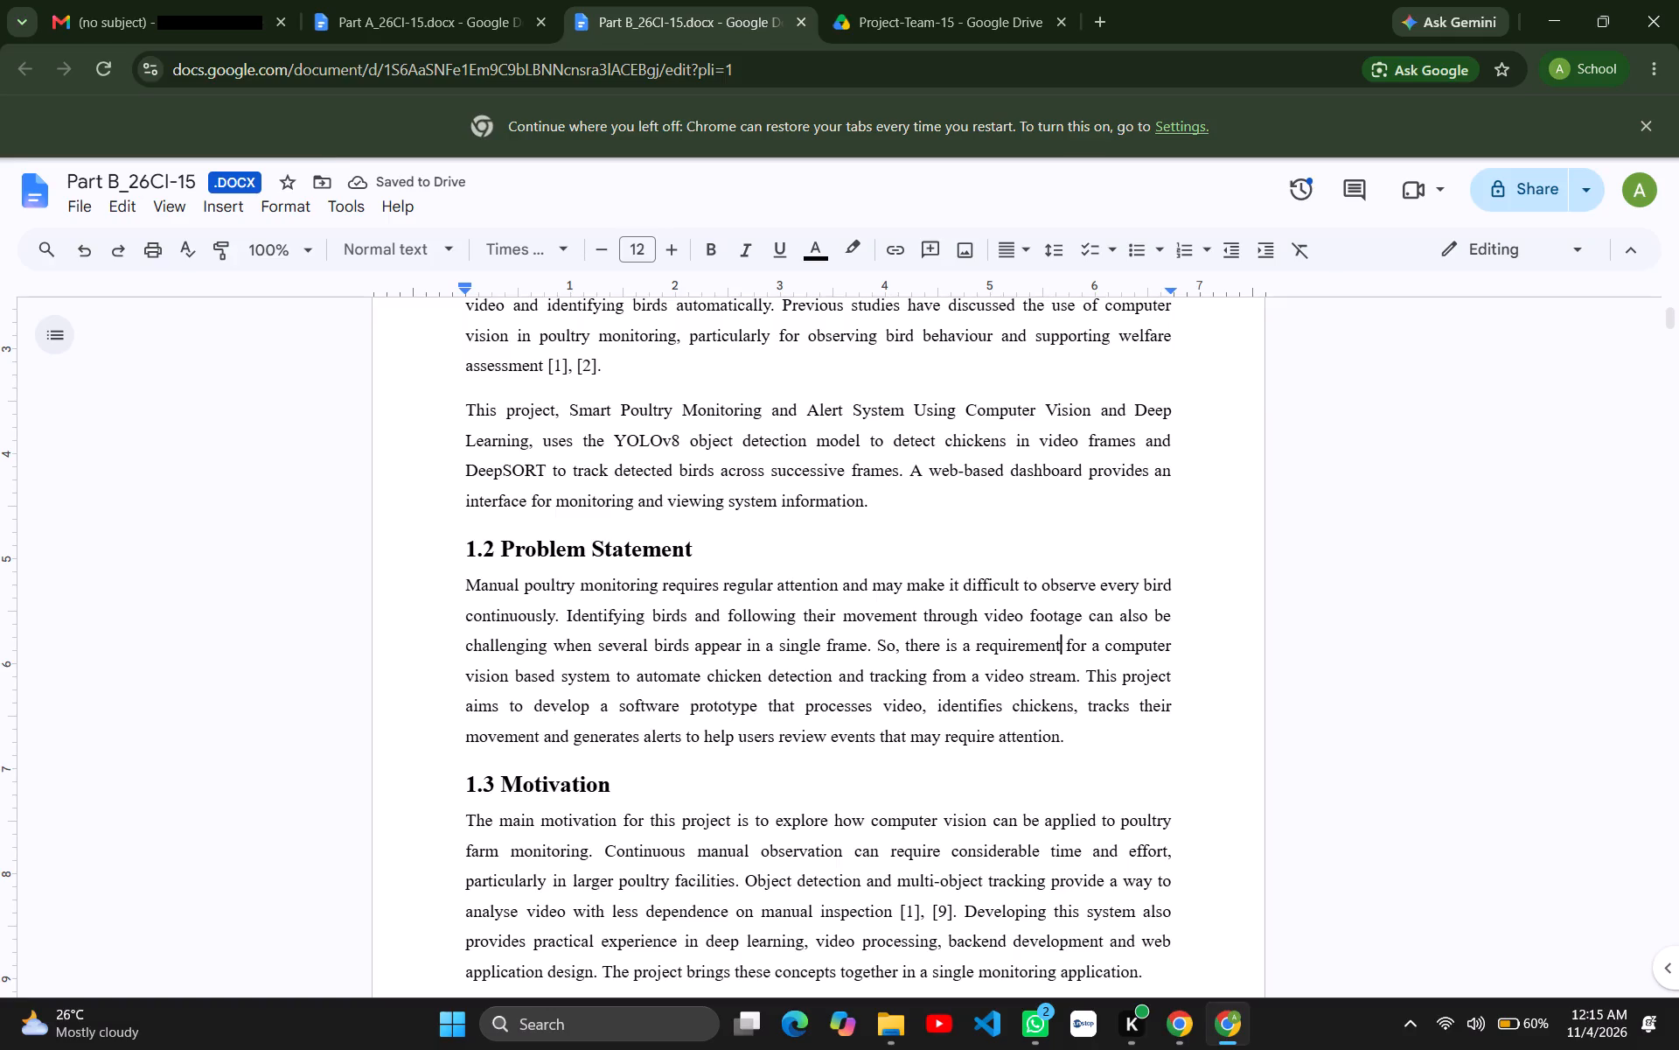
click(1062, 703)
Return to the DrillBit report and check the highlighted phrases in sections 1.3 Motivation and 1.4 Objectives.
click(972, 0)
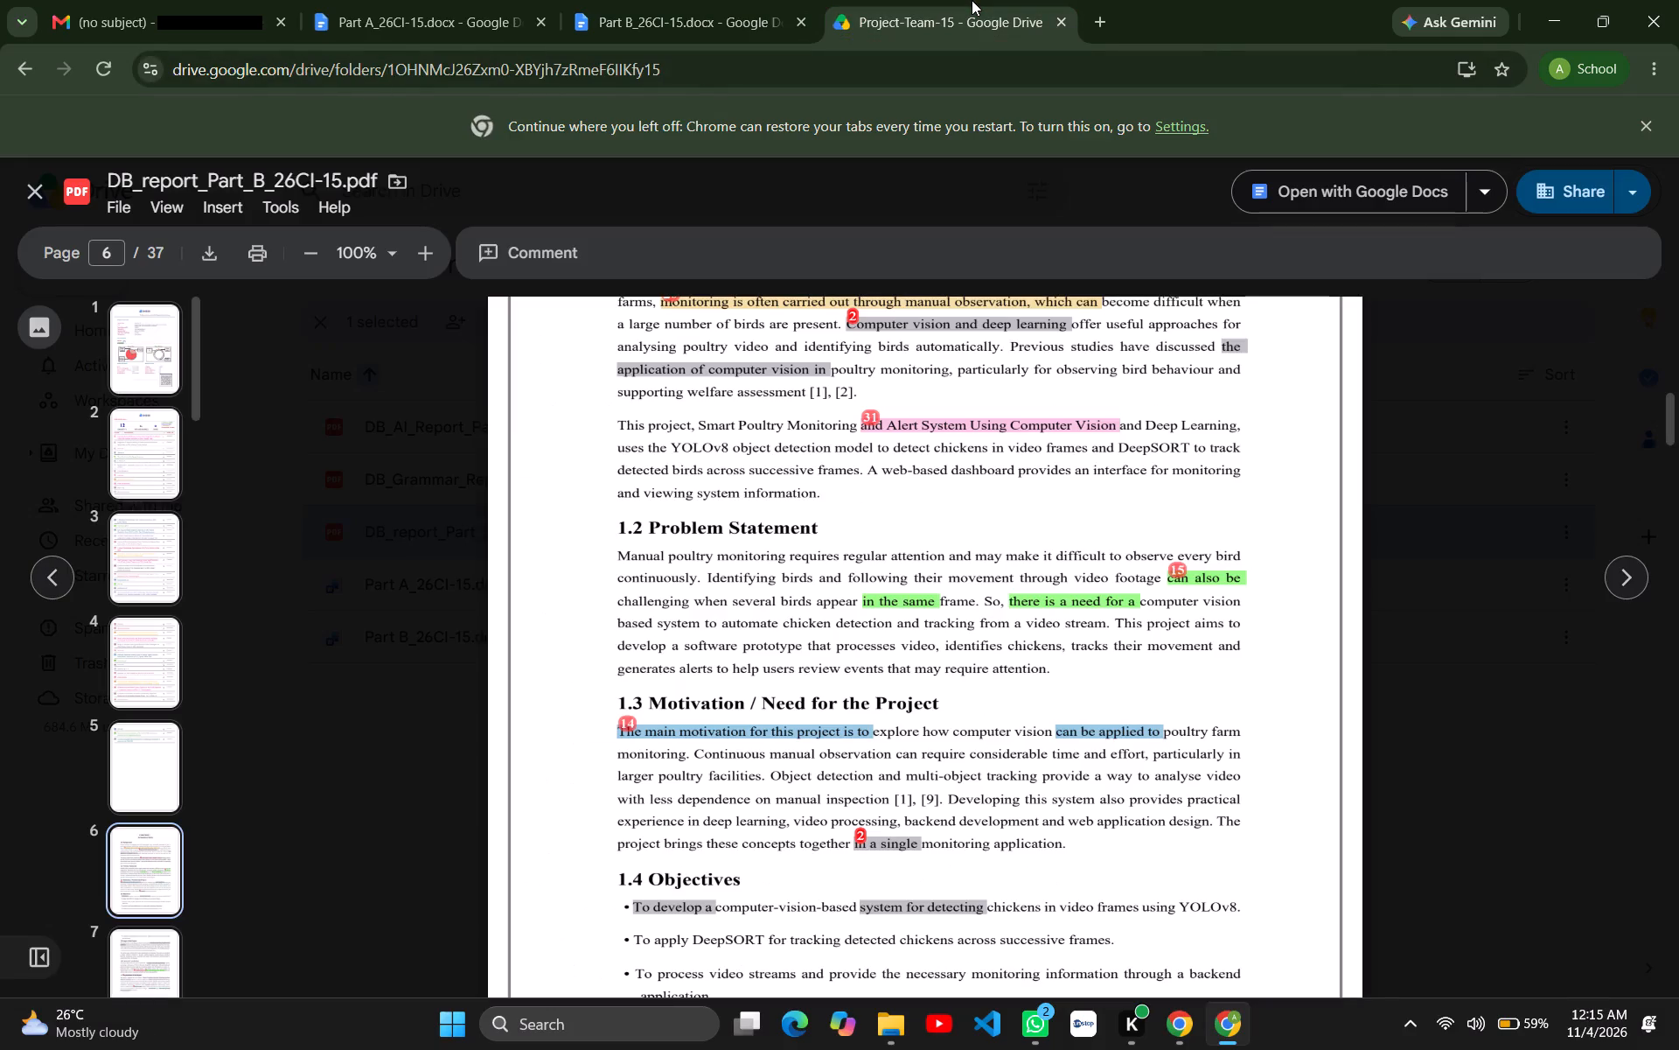
scroll(988, 635, down, 1)
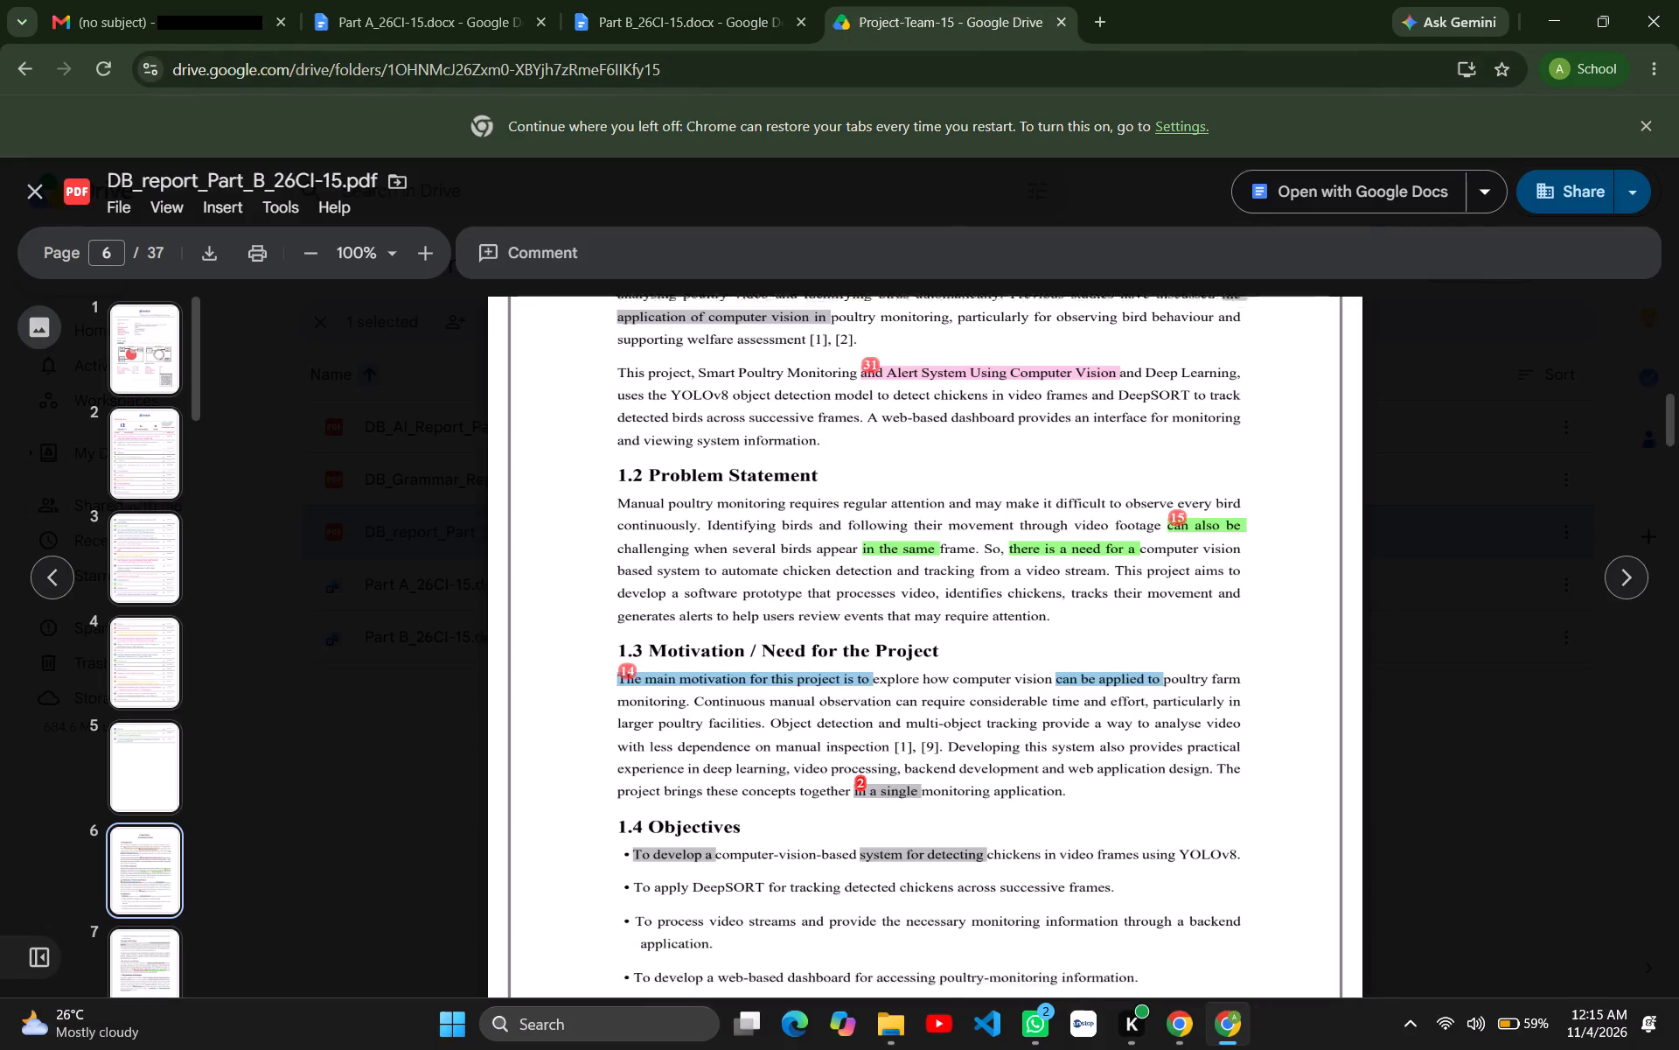
scroll(988, 635, down, 2)
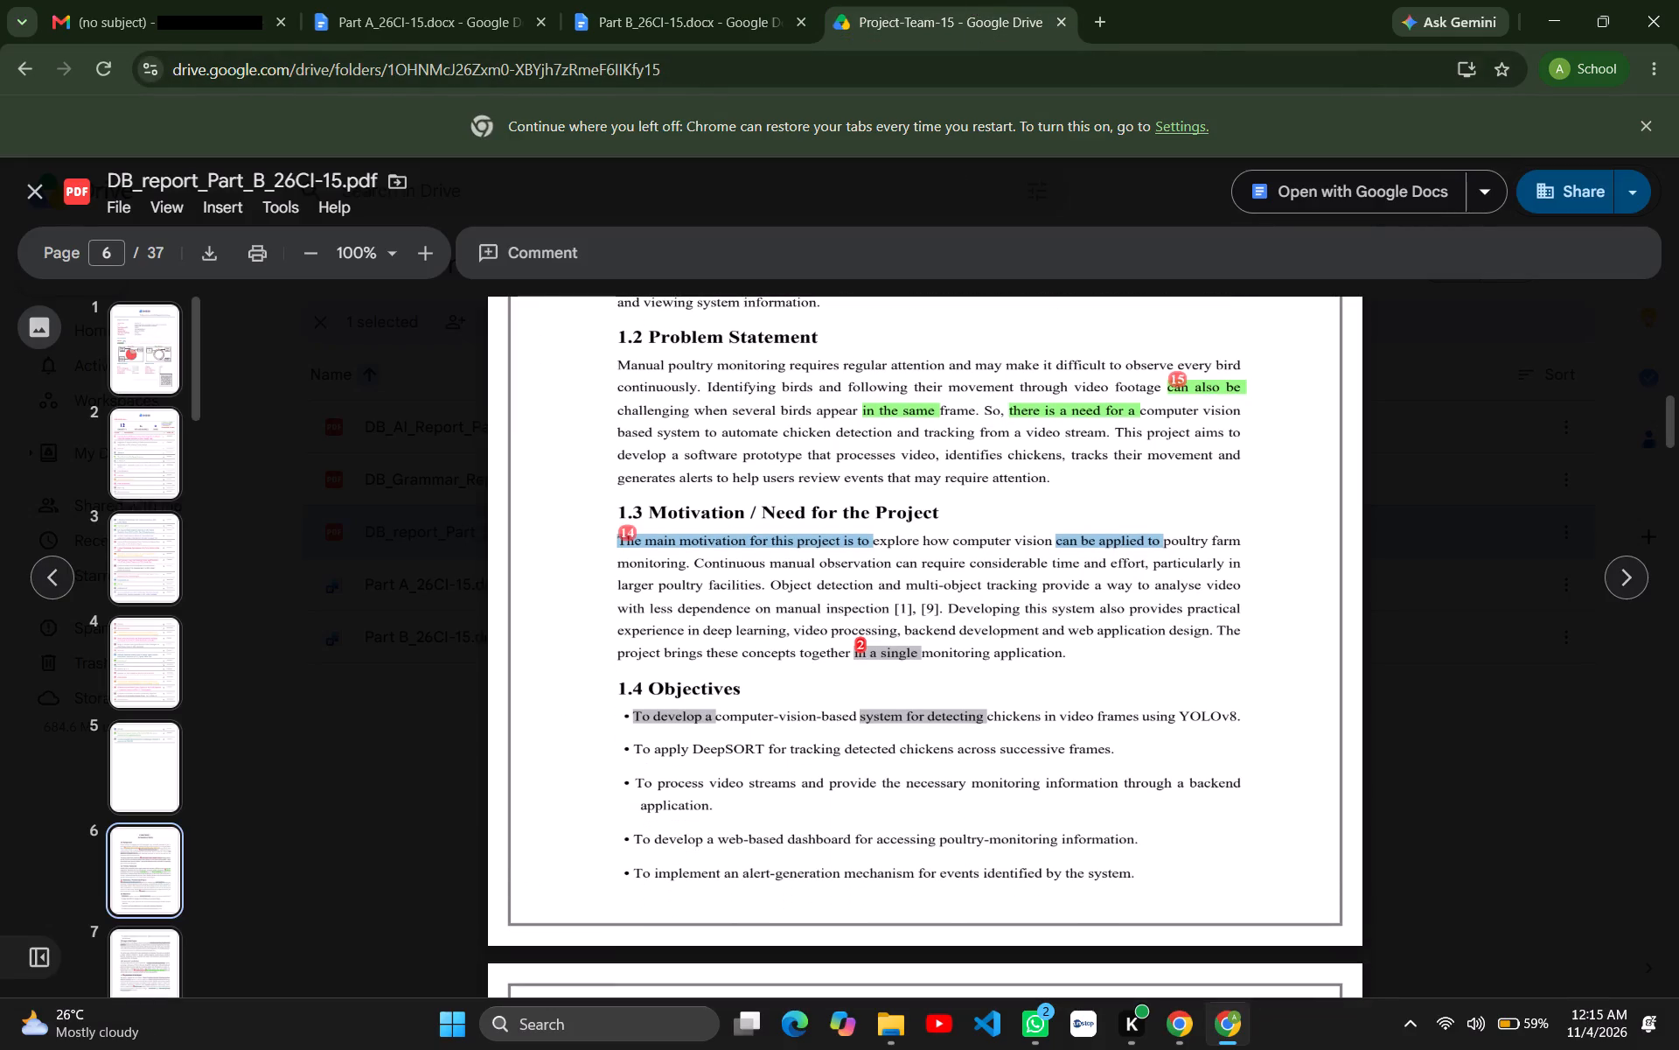
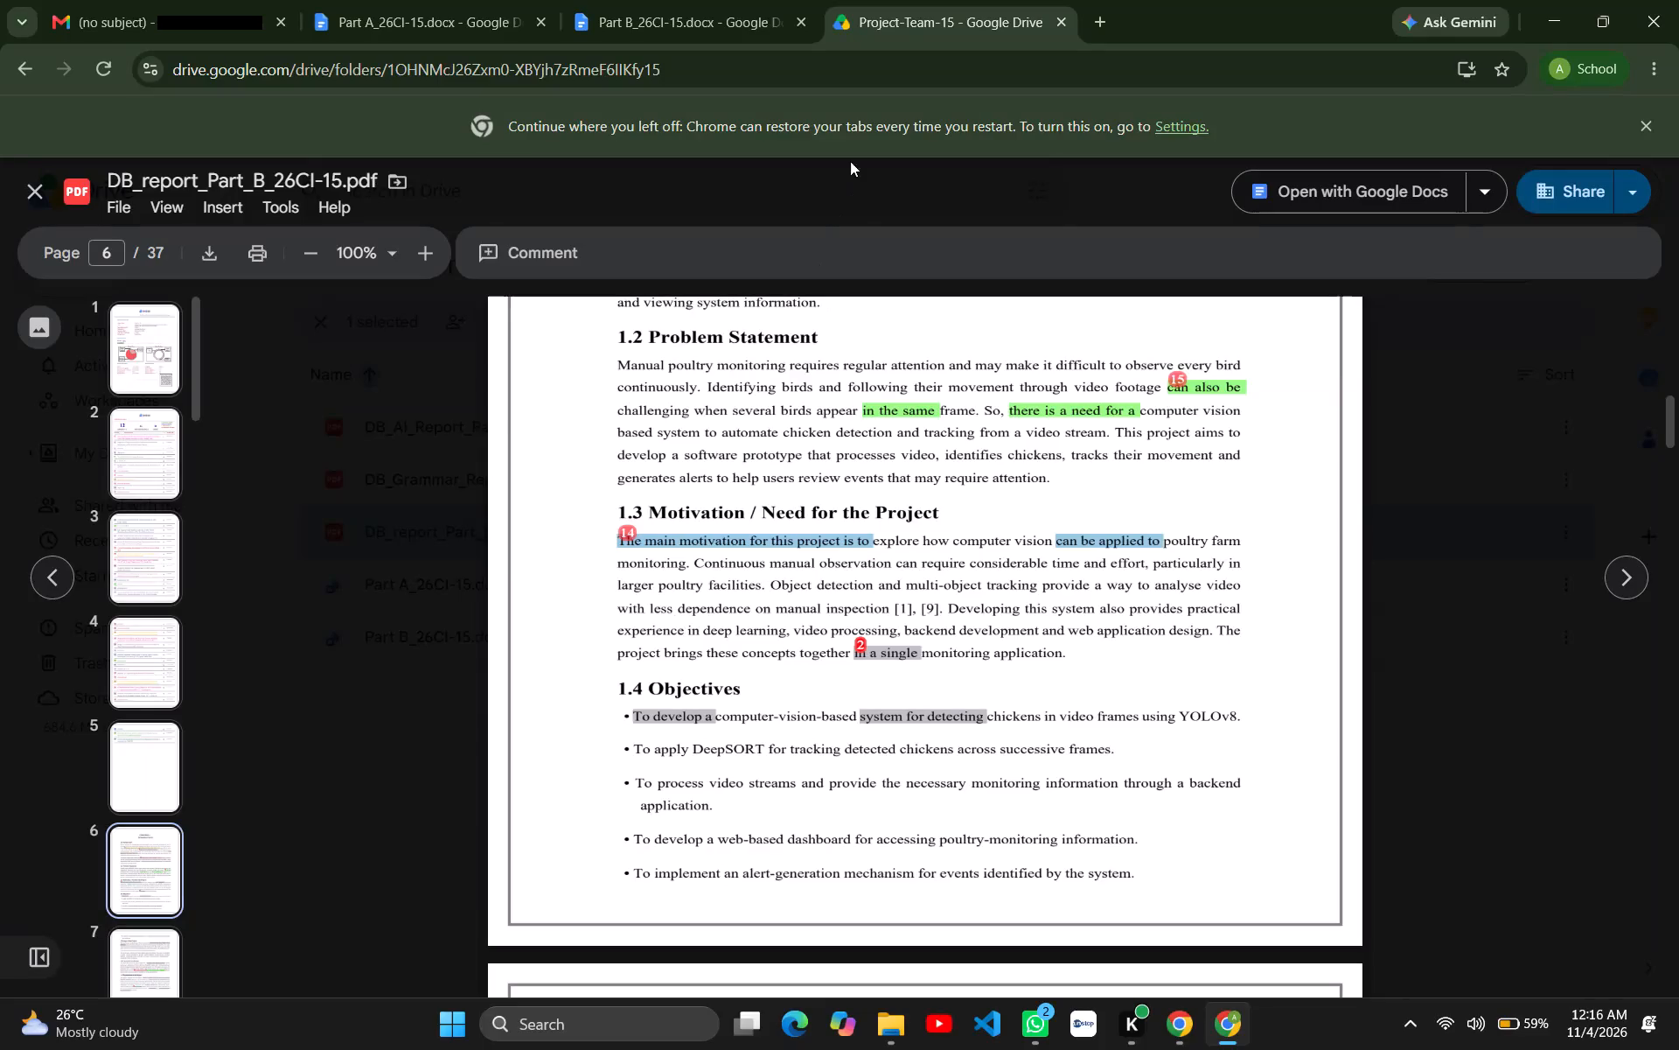
In Part B's section 1.3 Motivation, insert "considered" after "The main motivation" in the opening sentence.
click(700, 0)
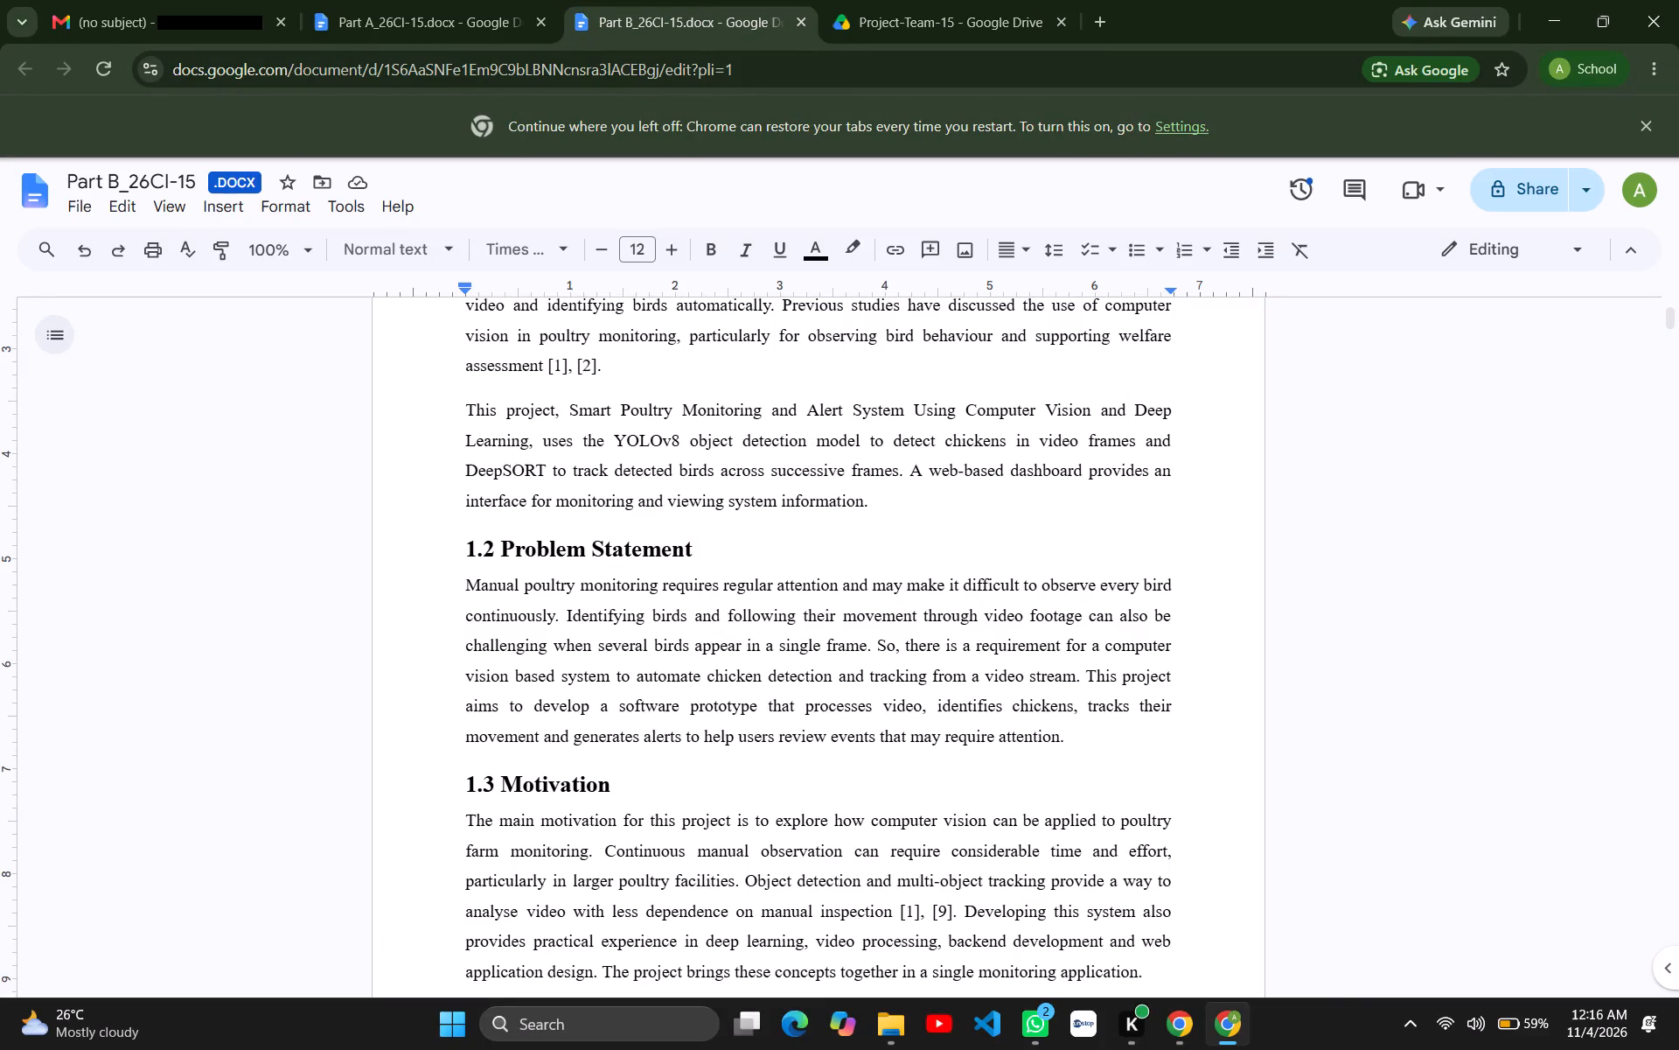
click(625, 822)
key(c)
key(o)
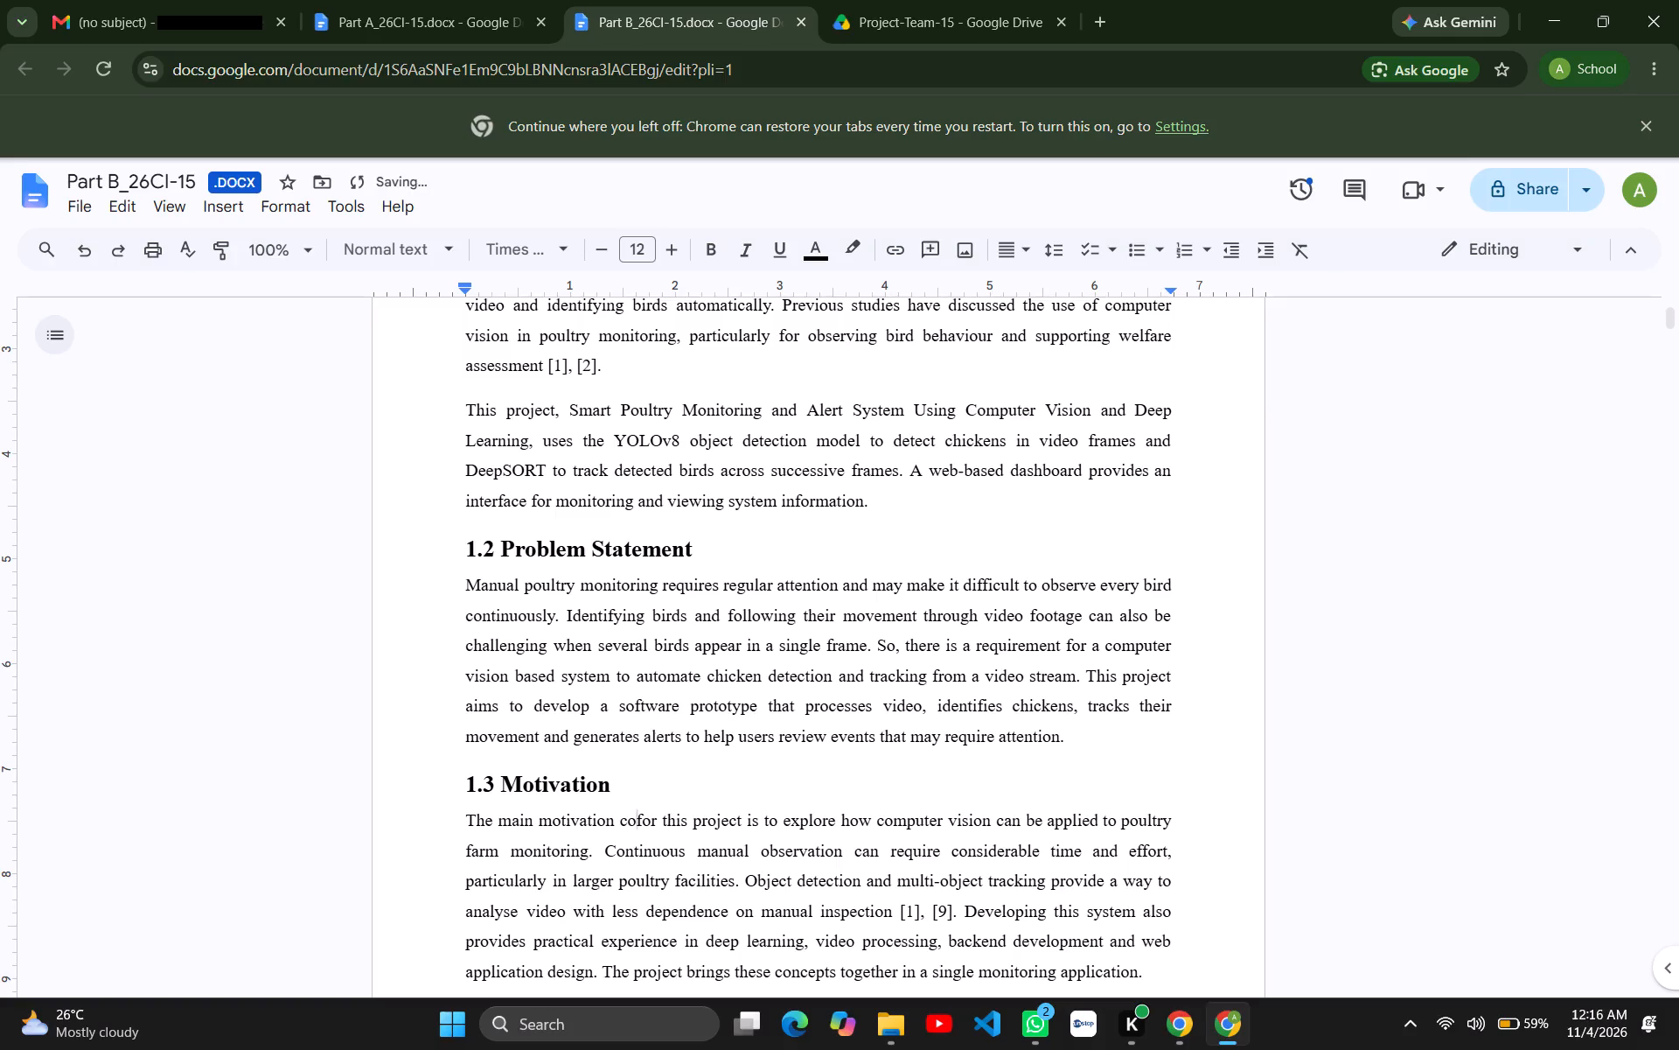
key(n)
key(s)
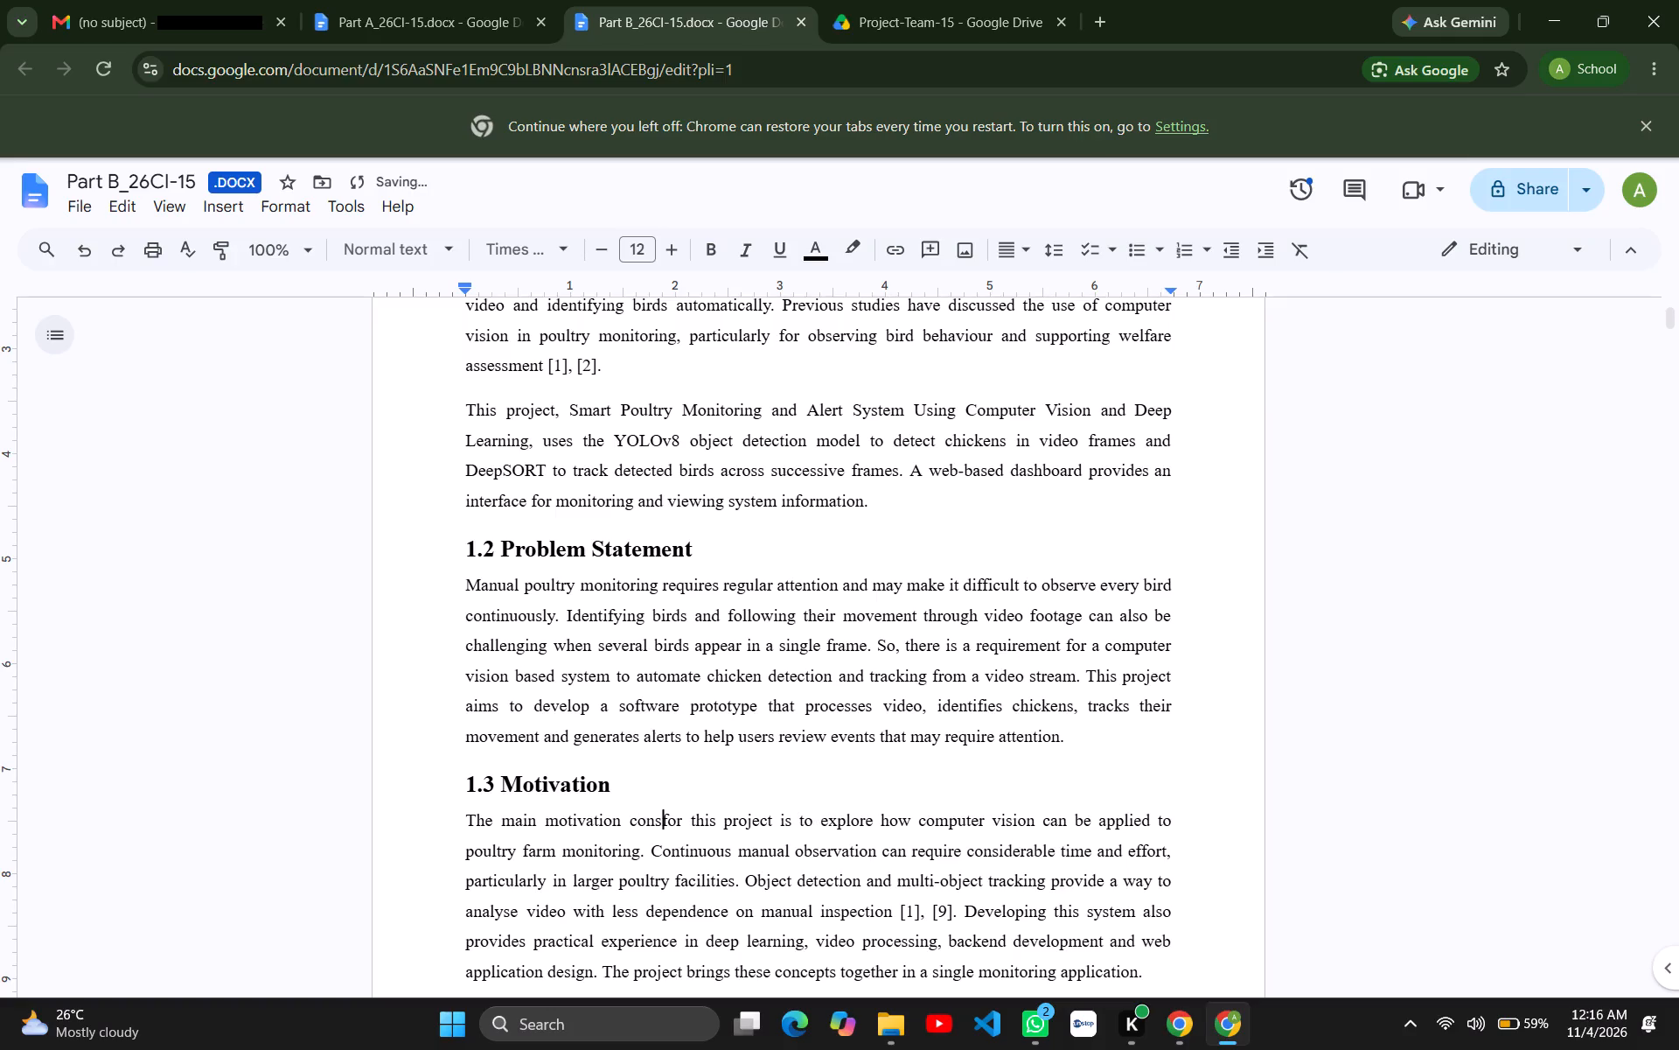
key(i)
text(dered)
key(space)
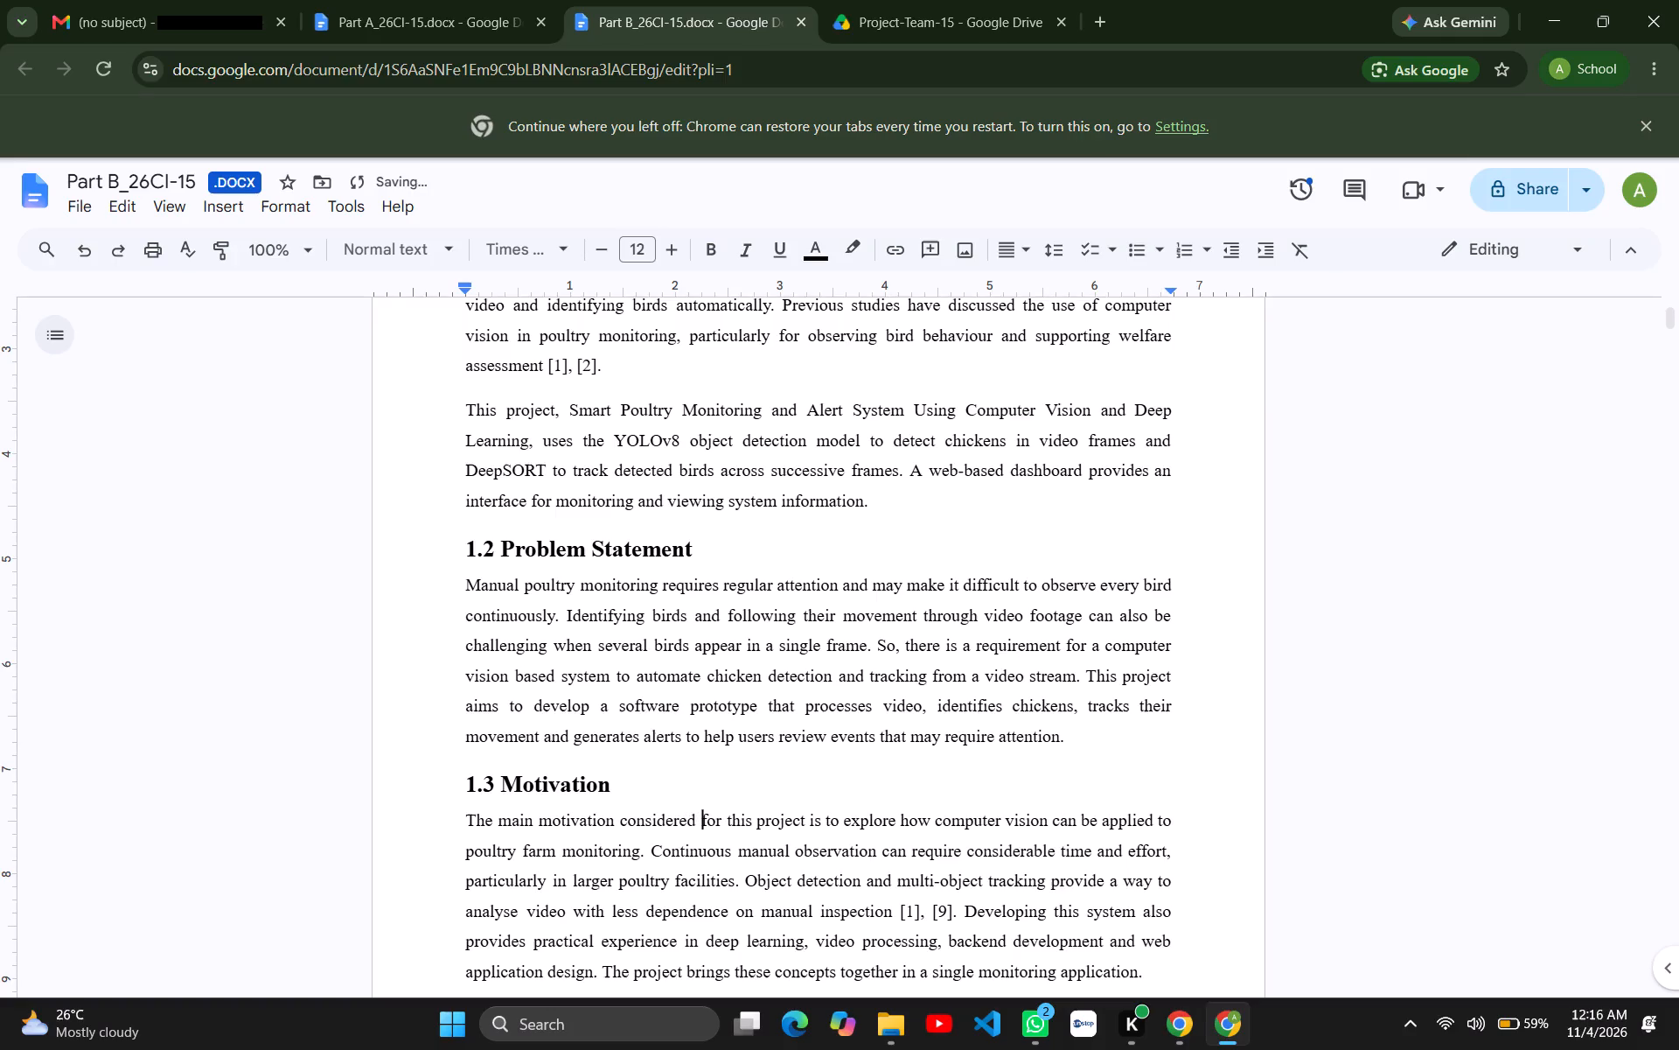
click(666, 885)
Recheck the report's highlights in section 1.3, and start rewording "can be applied to" in the first sentence of Part B's Motivation.
click(897, 0)
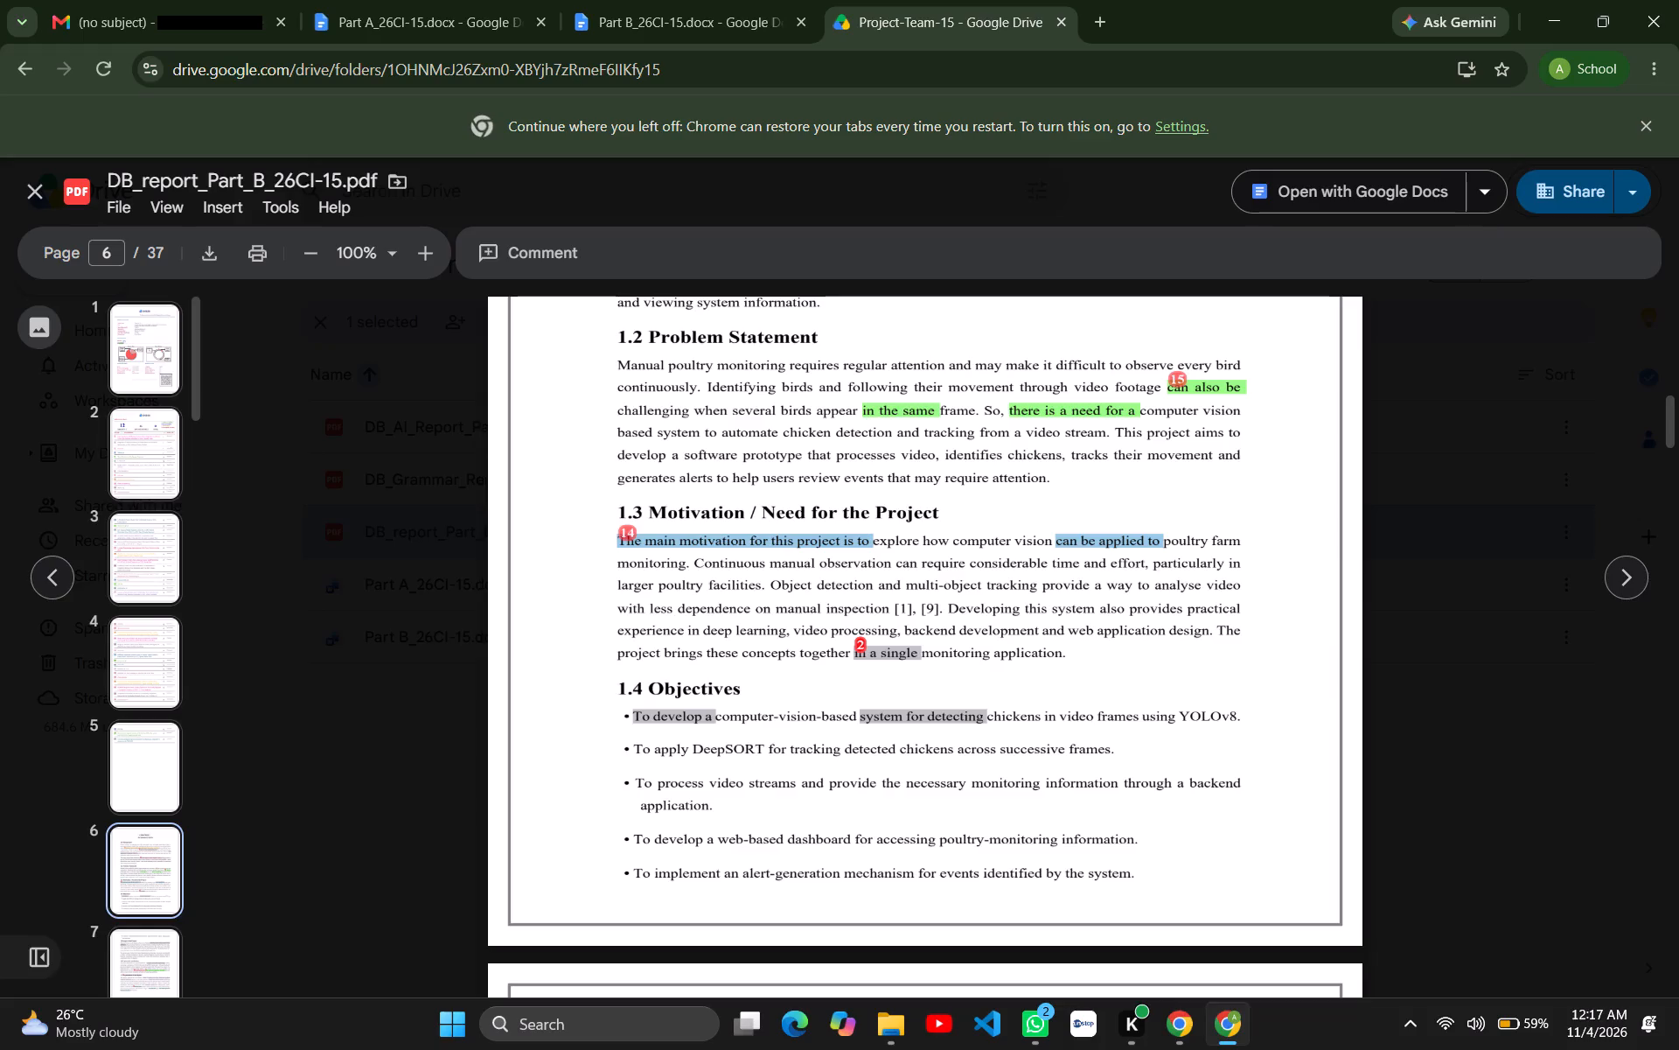
click(658, 26)
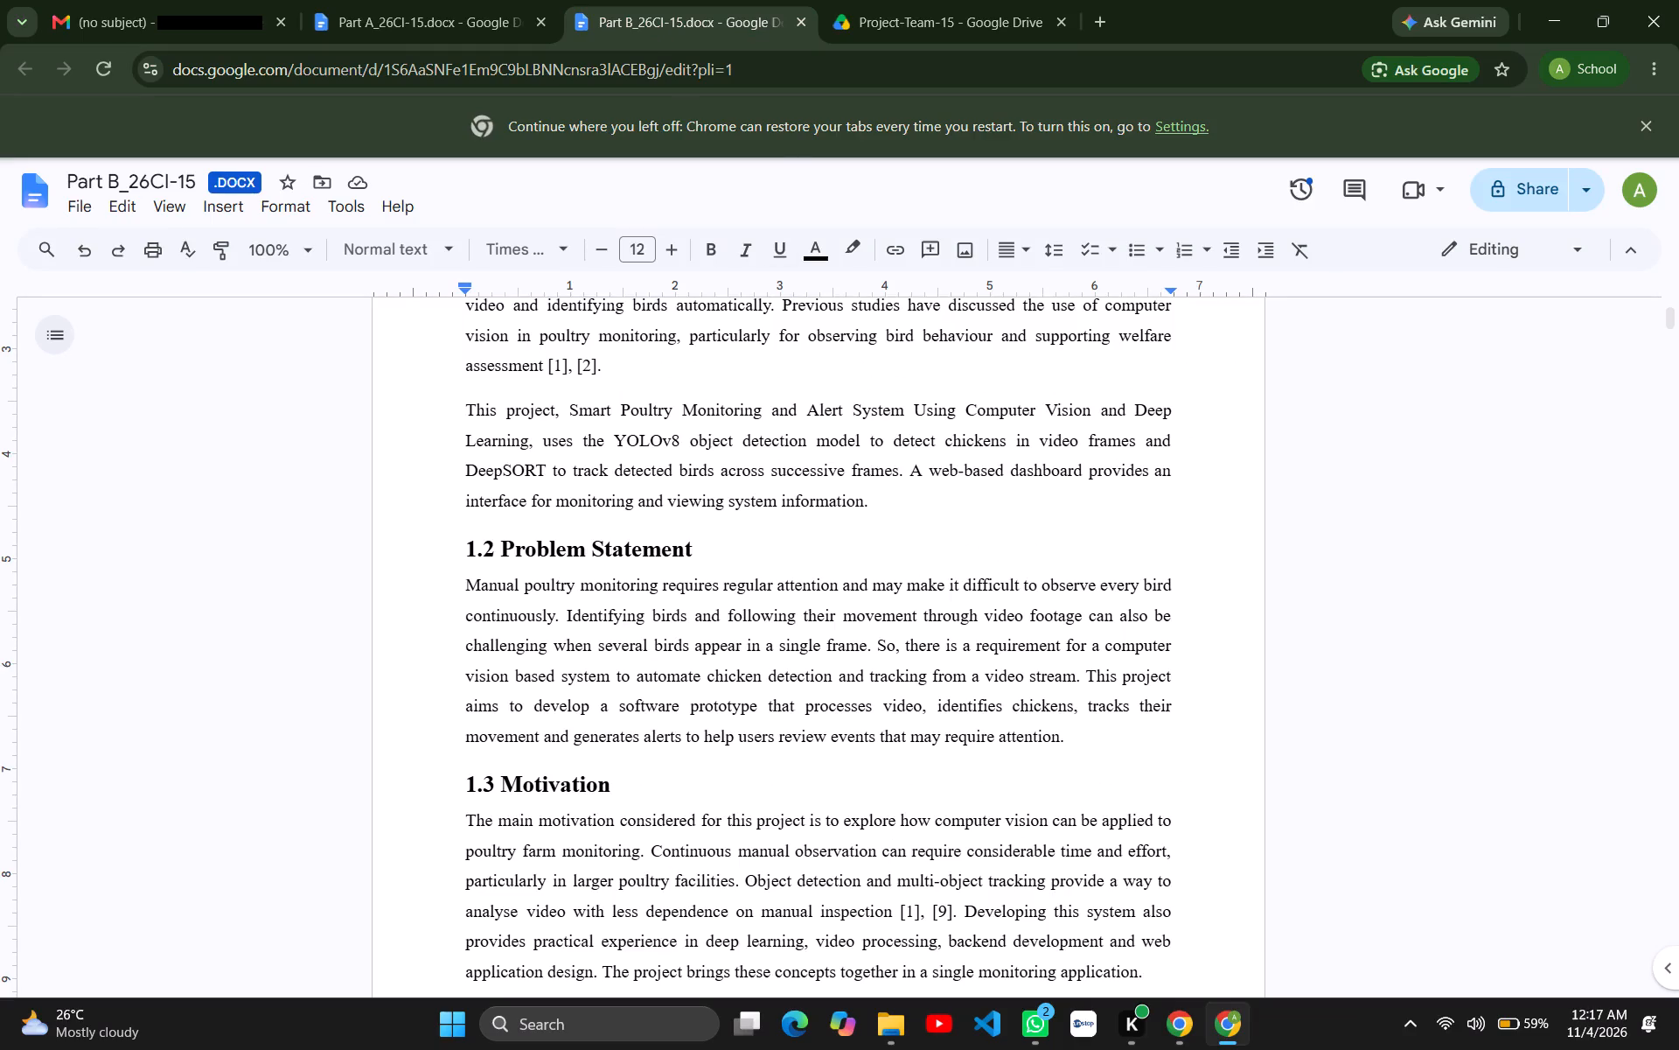
scroll(1053, 886, down, 1)
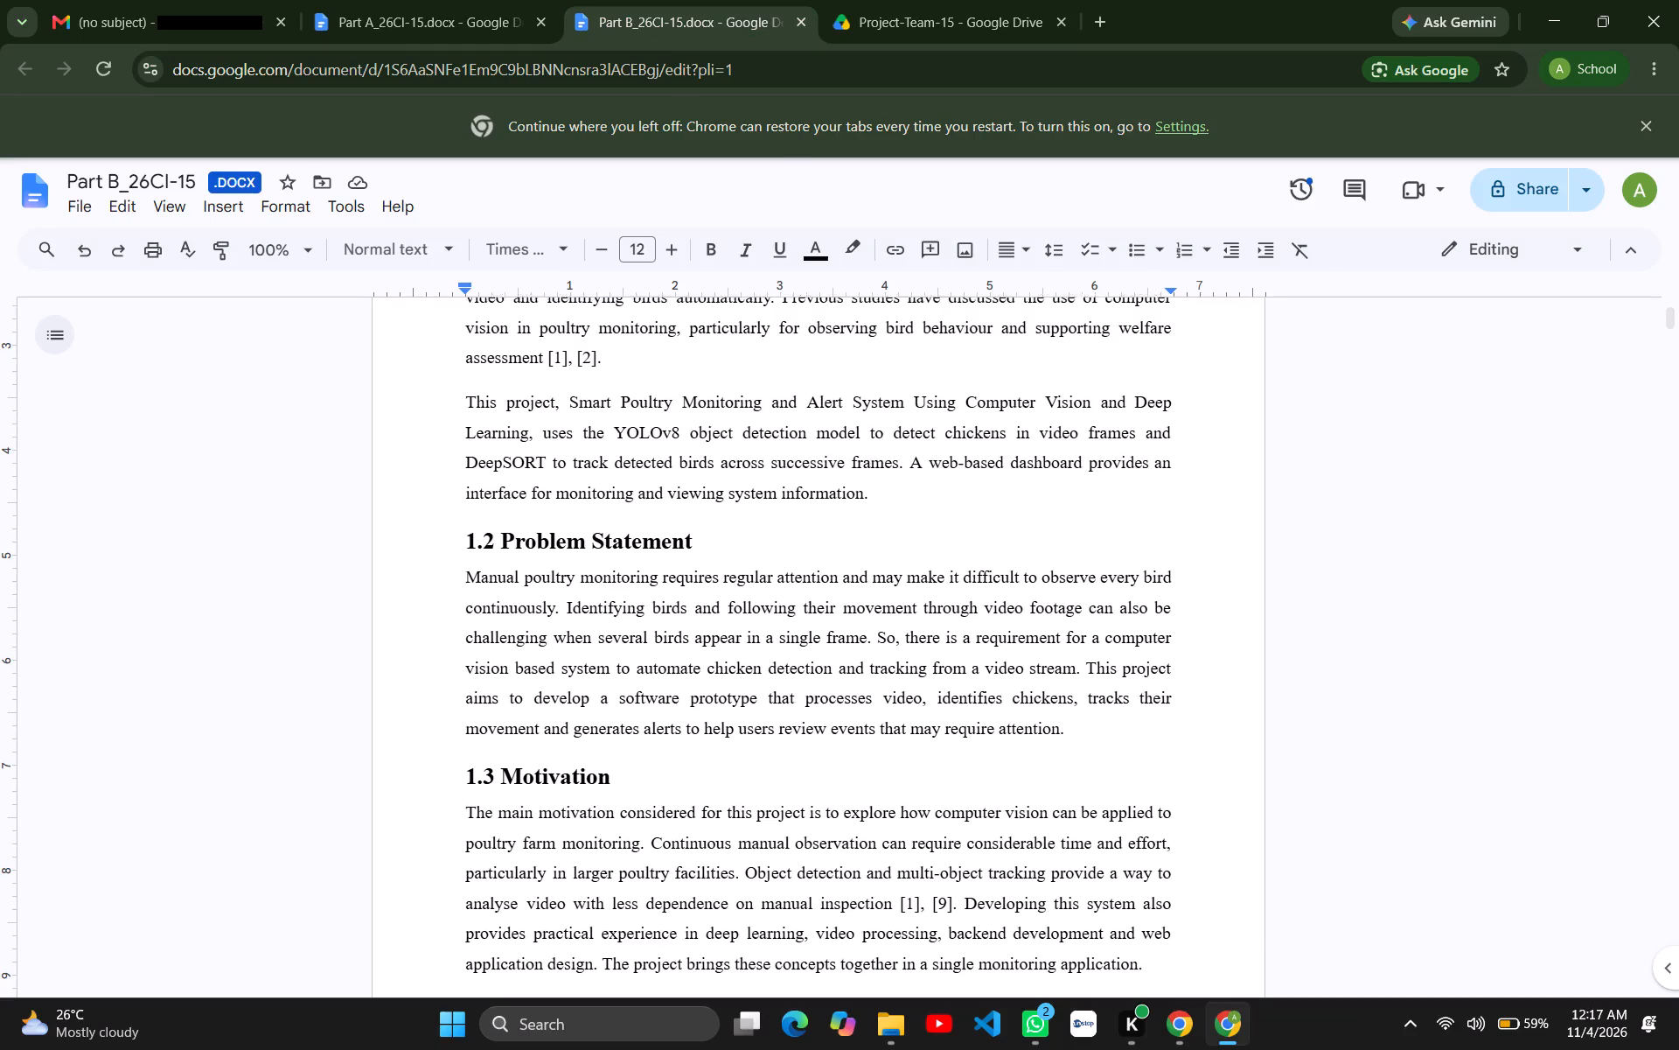
scroll(1053, 886, down, 1)
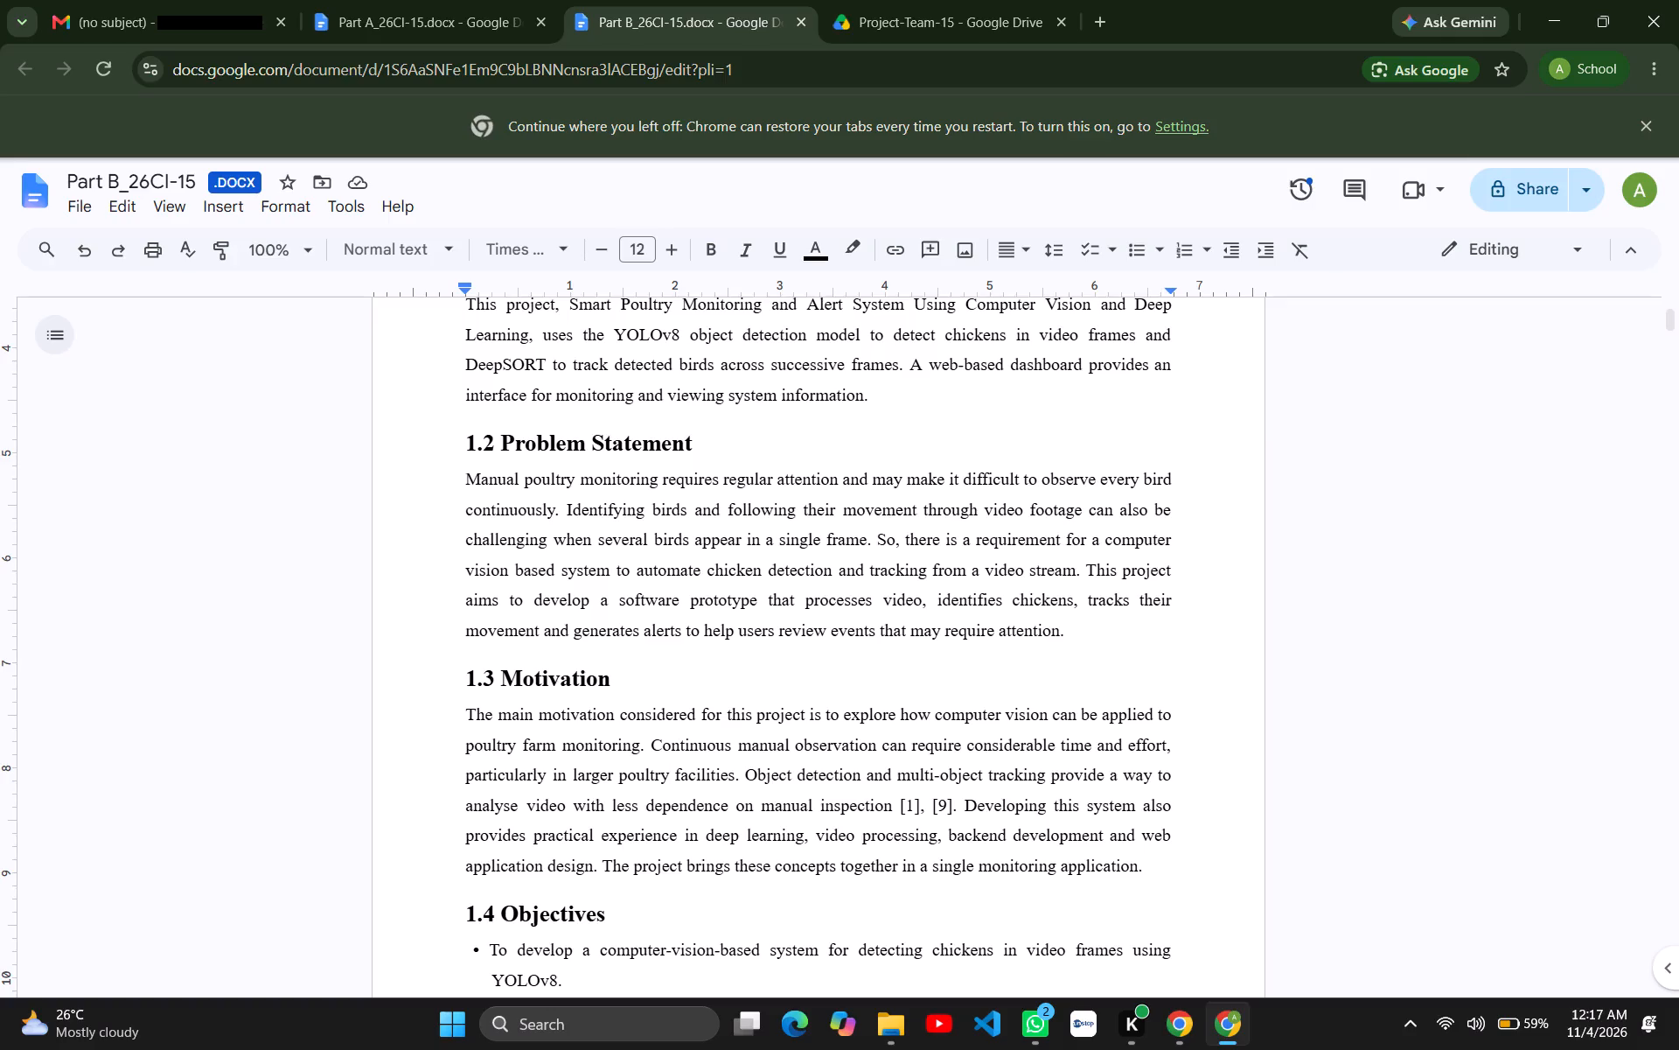
click(1152, 717)
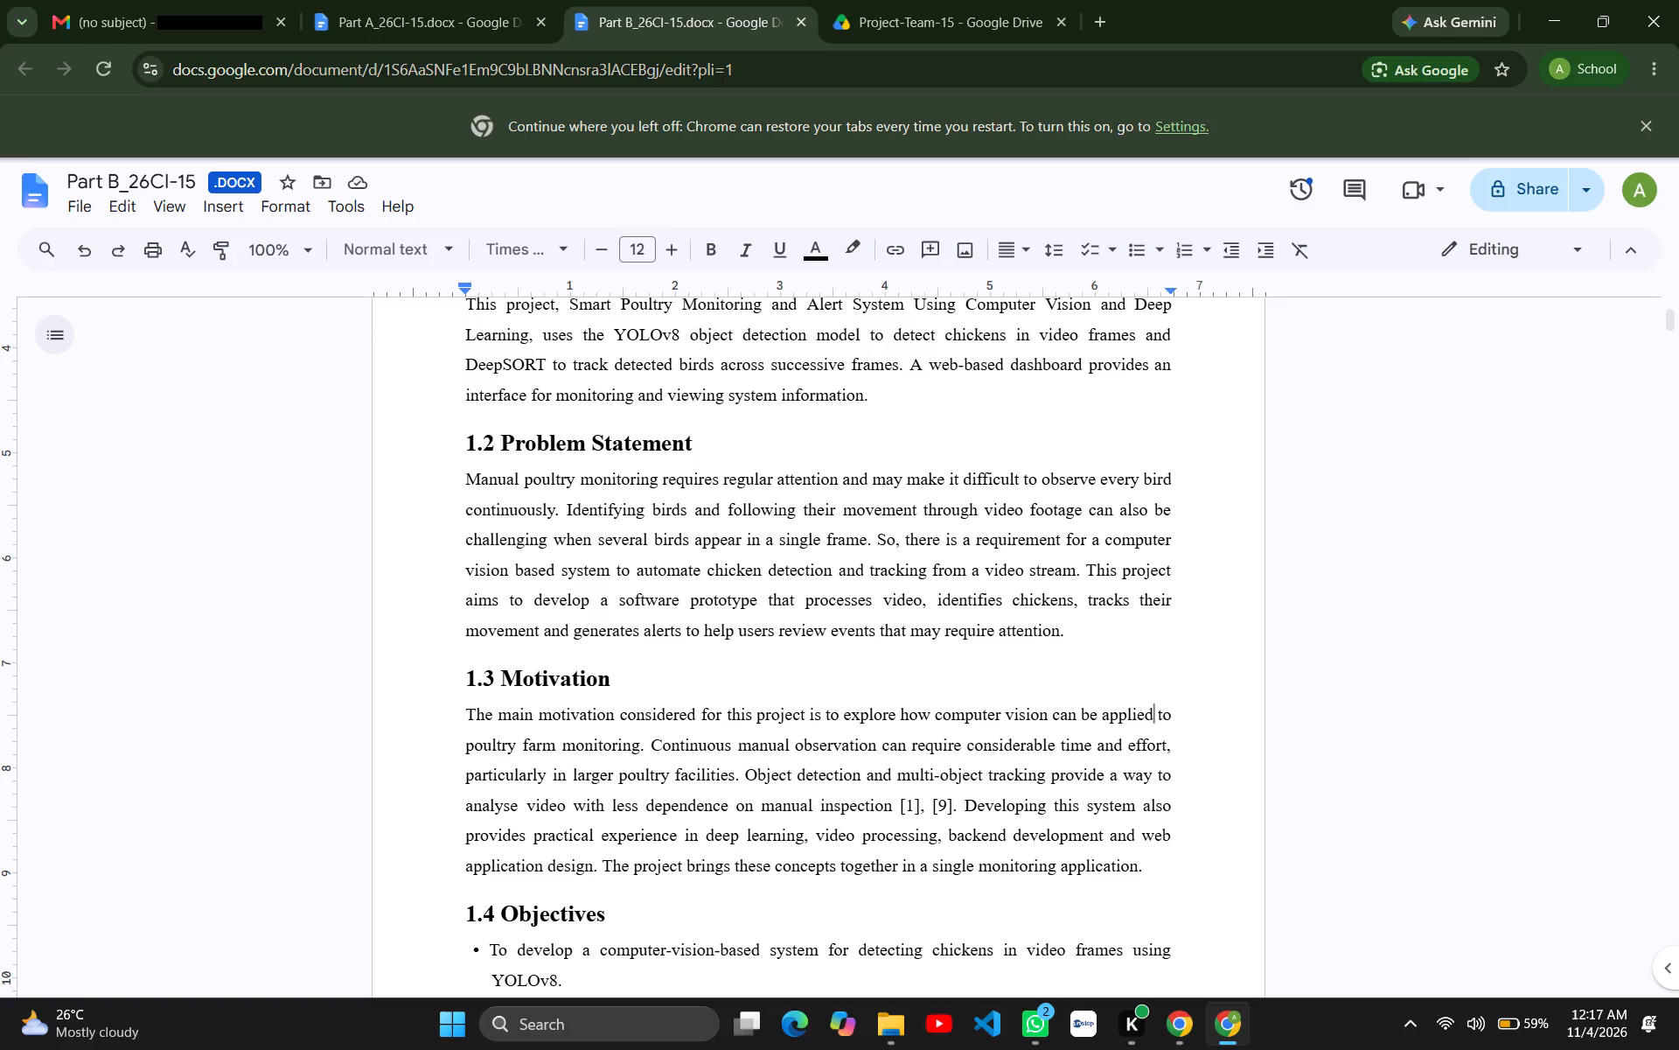
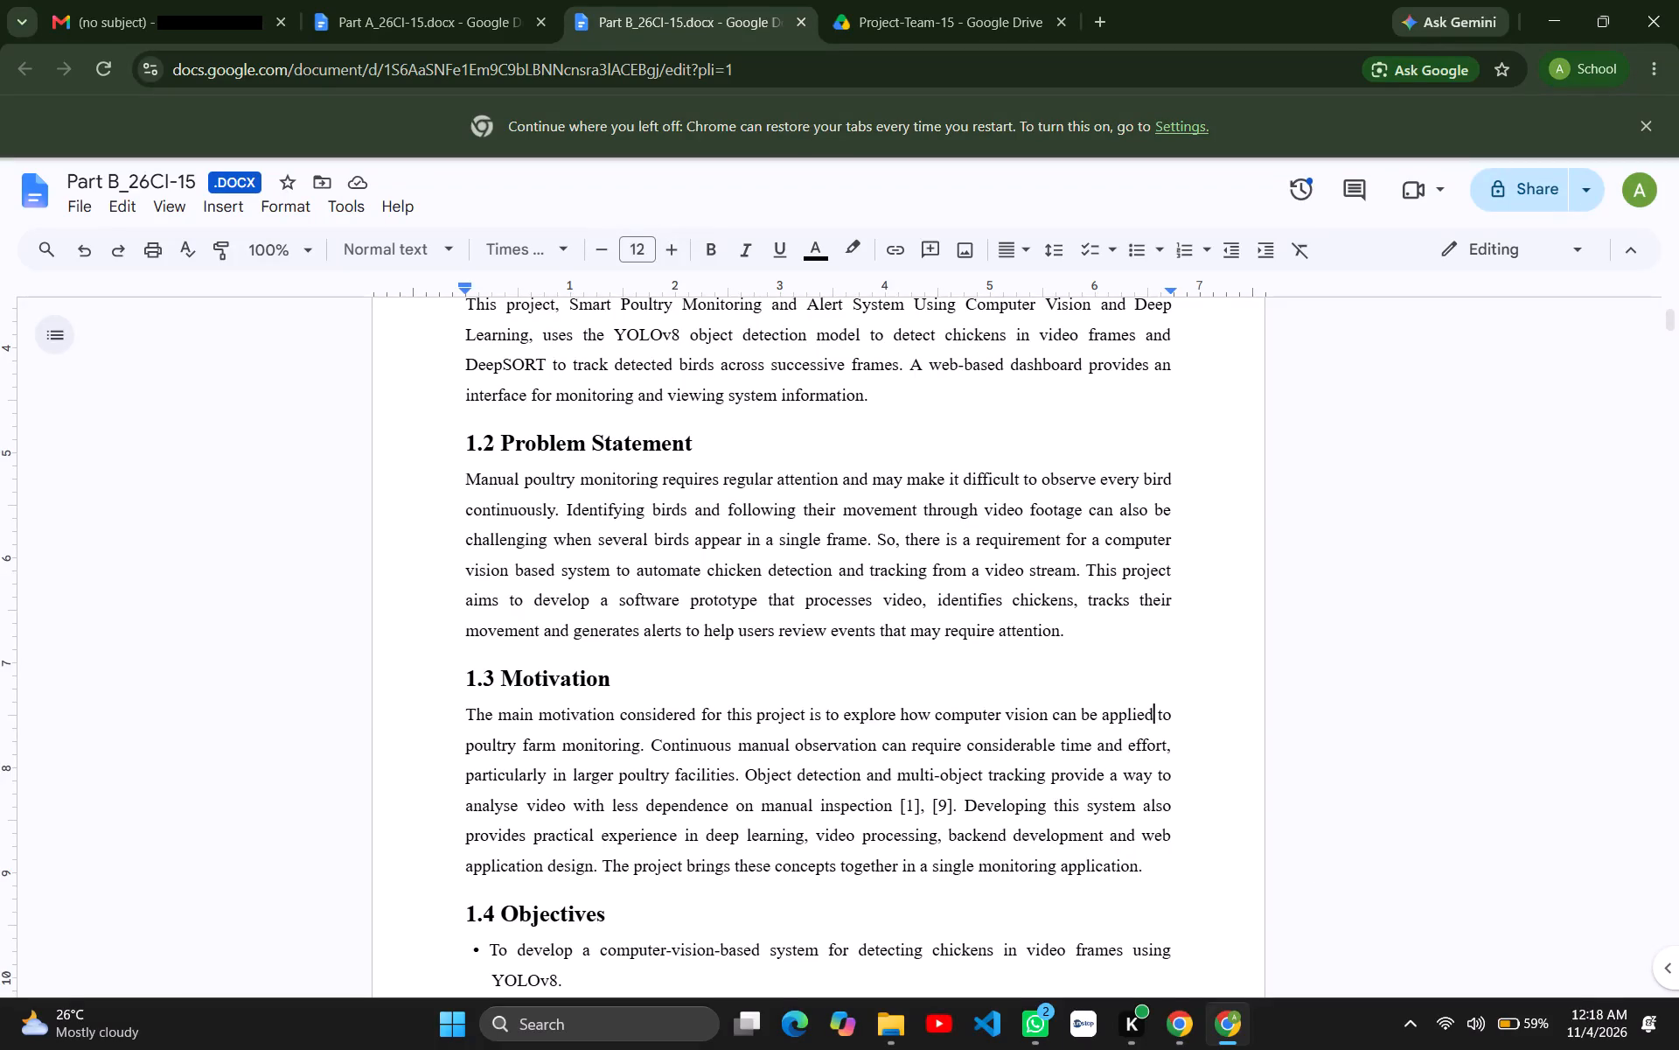
Replace "applied" with "implemented" in the first sentence of section 1.3 Motivation.
key(BackSpace)
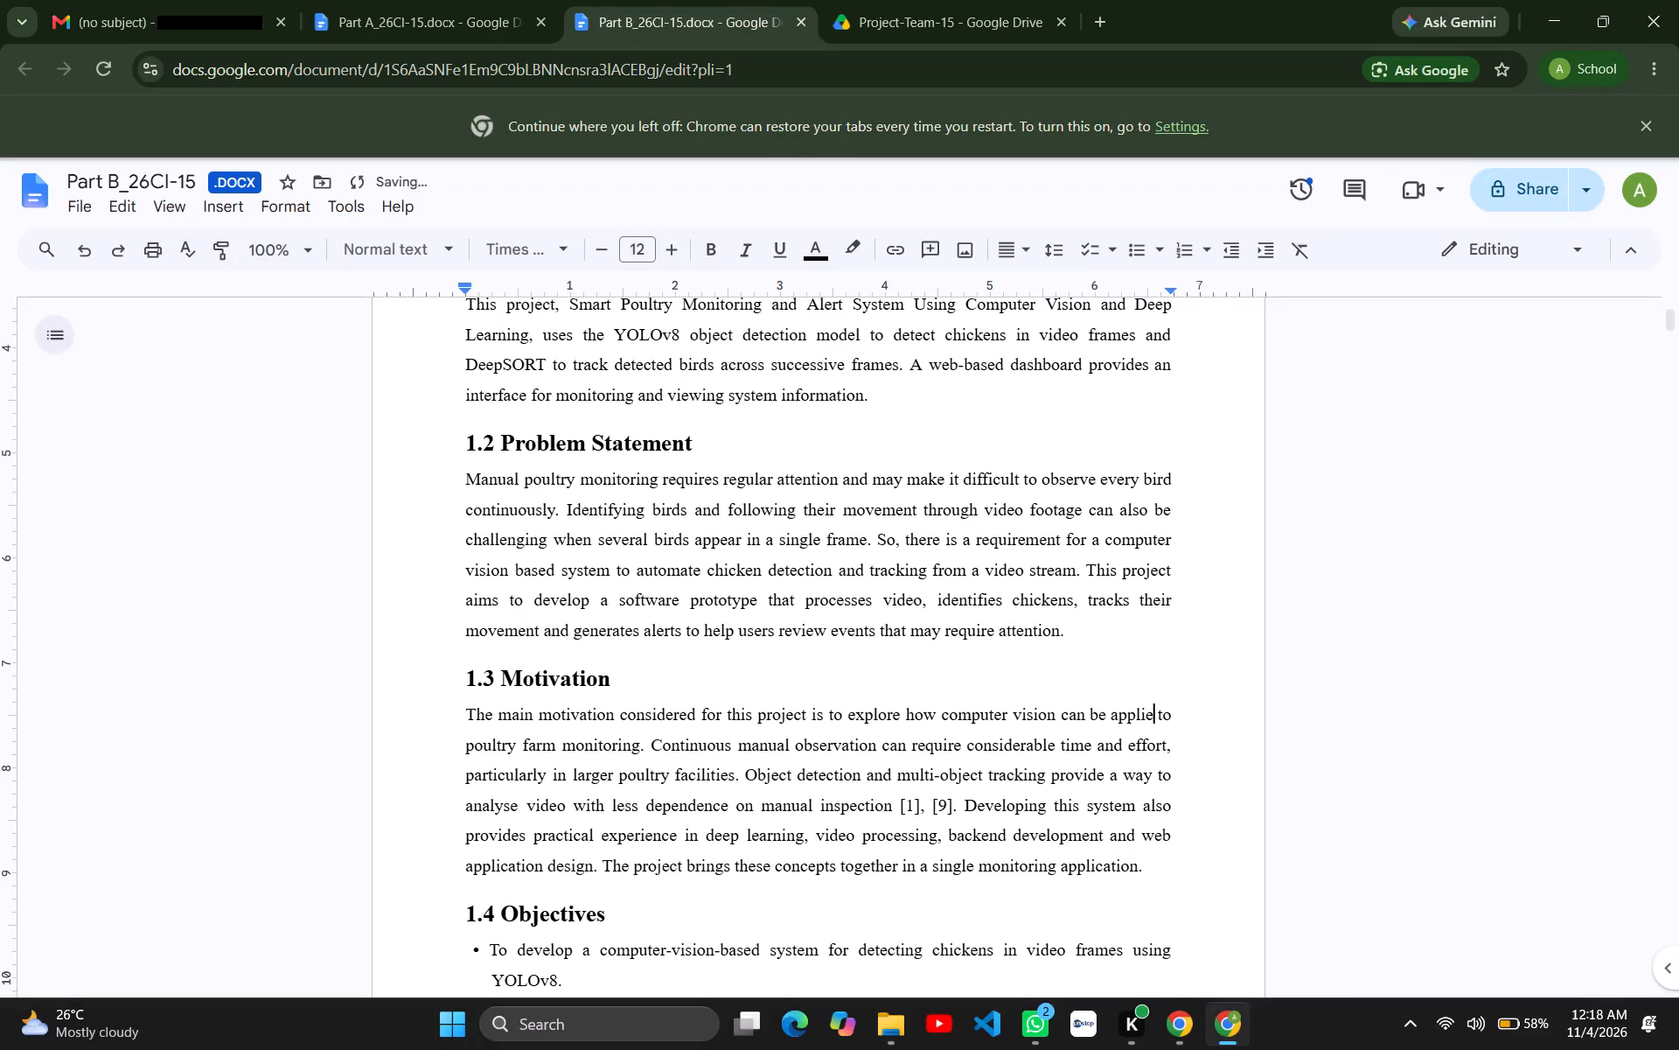
key(BackSpace)
key(BackSpace)
key(BackSpace)
key(BackSpace)
key(BackSpace)
key(BackSpace)
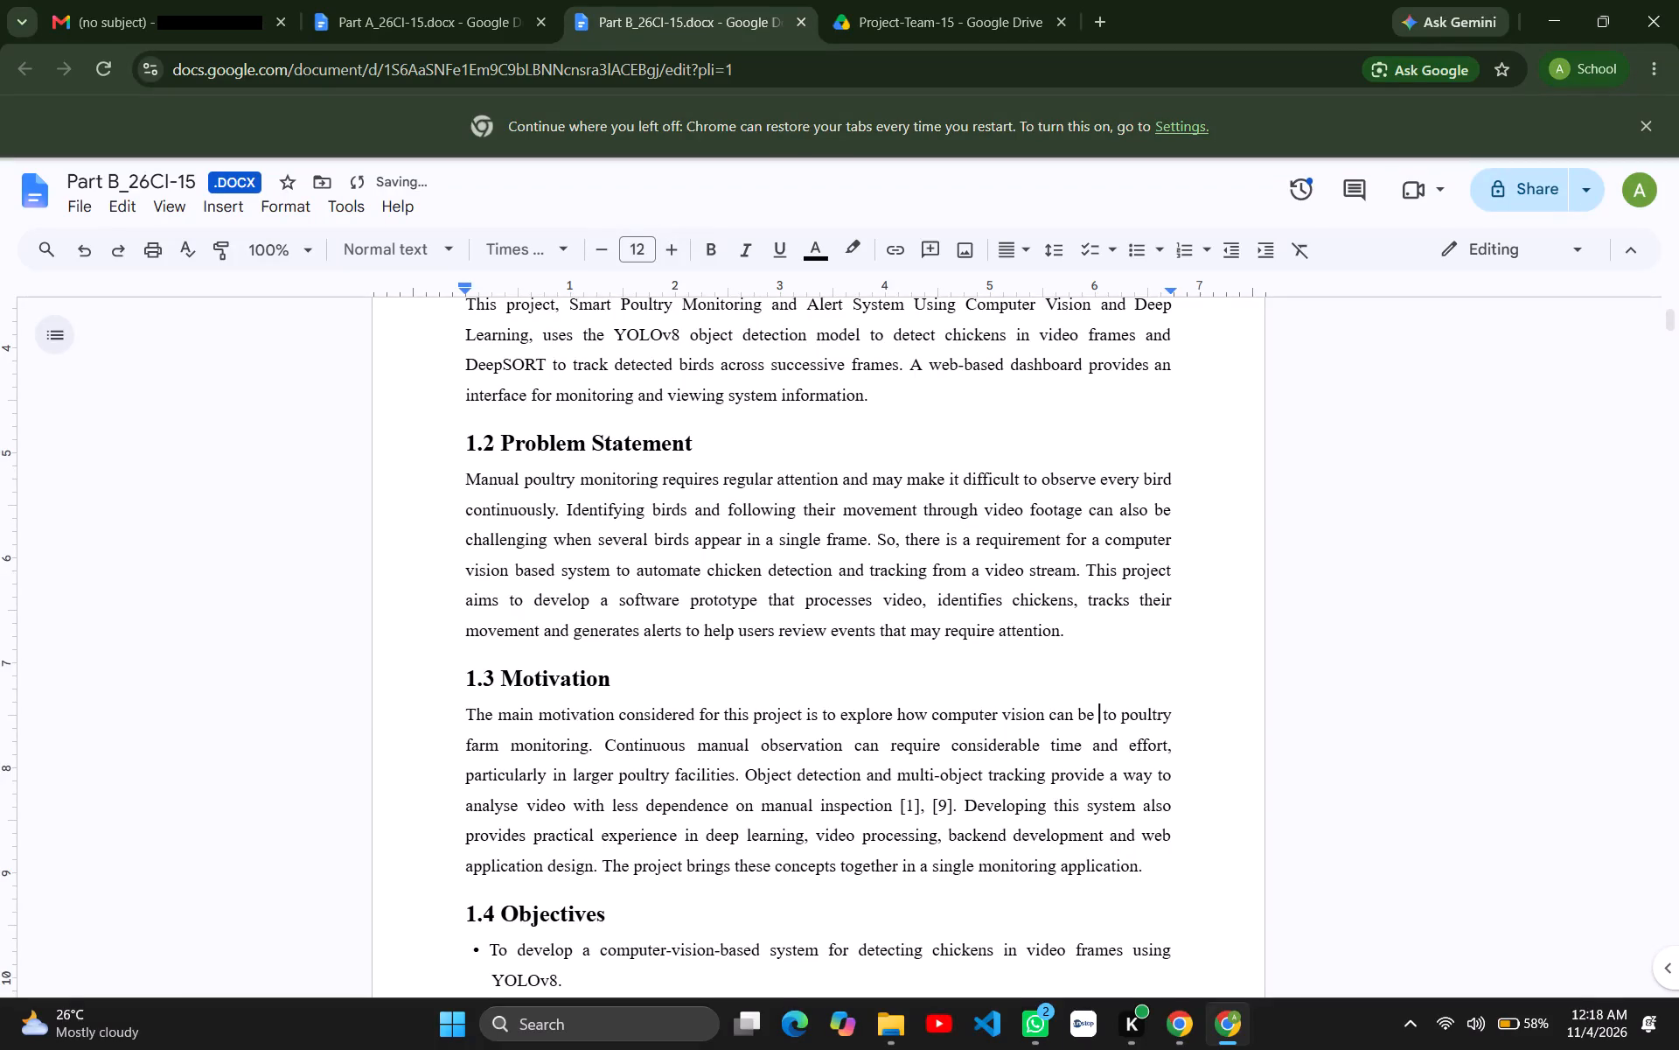
text(impl)
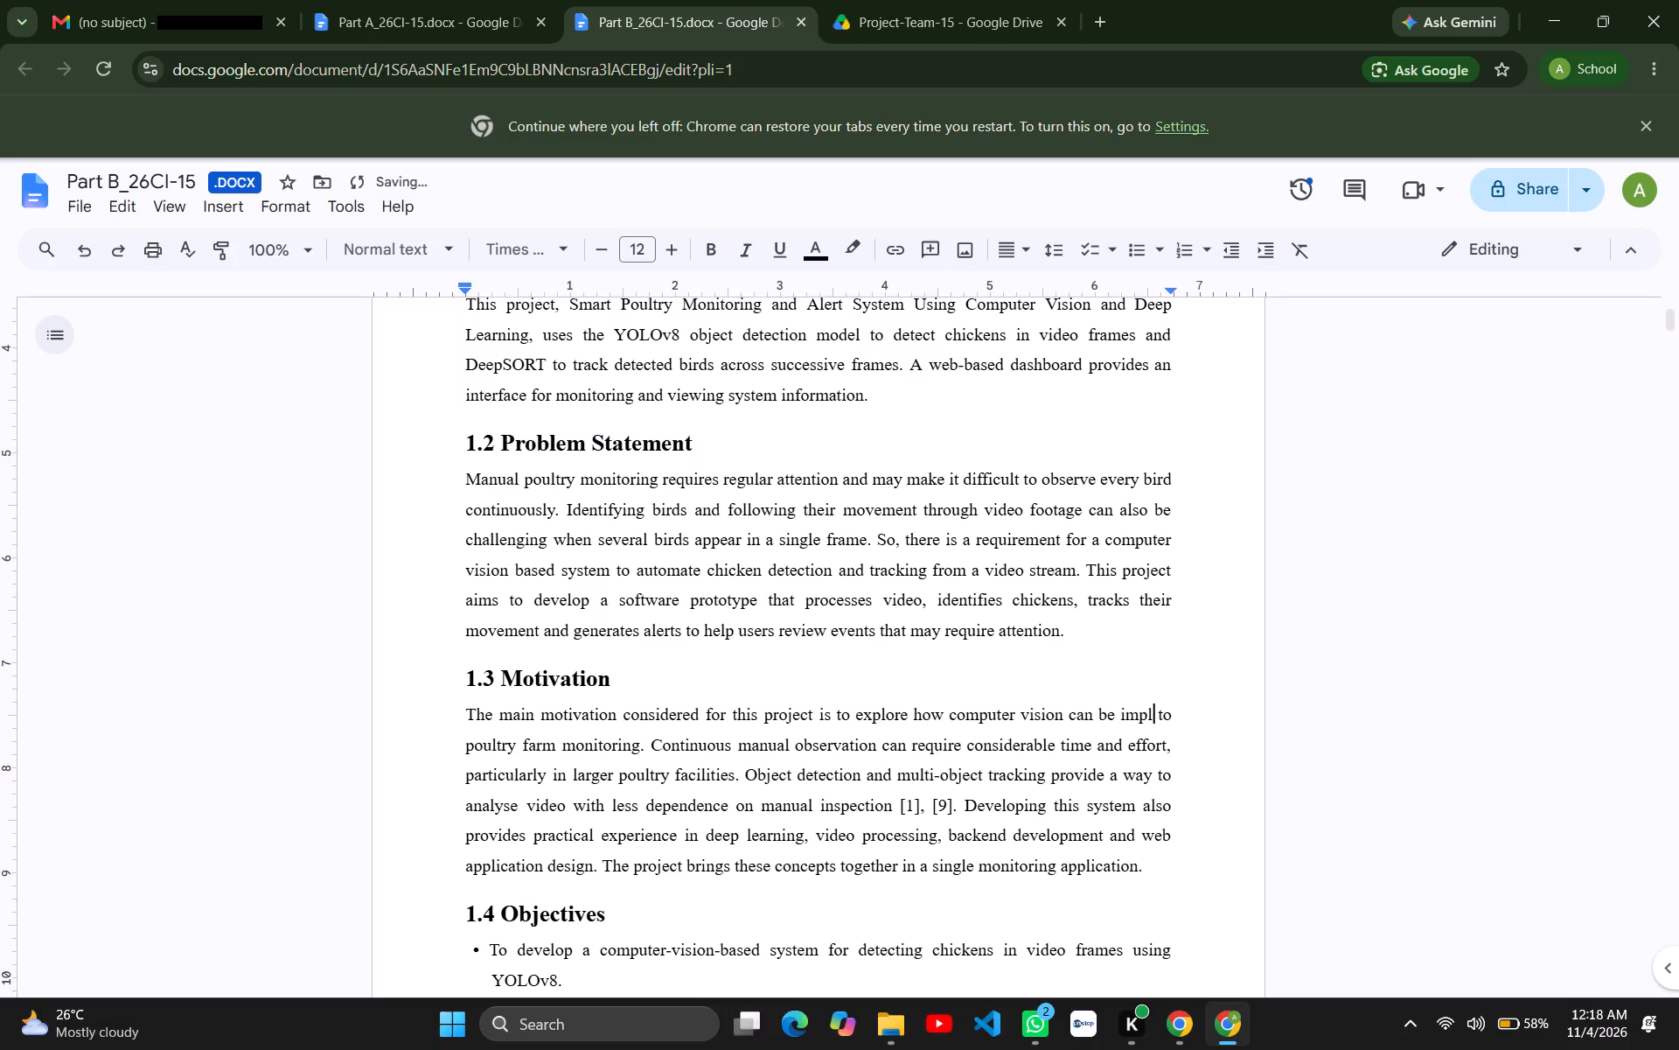
text(emented)
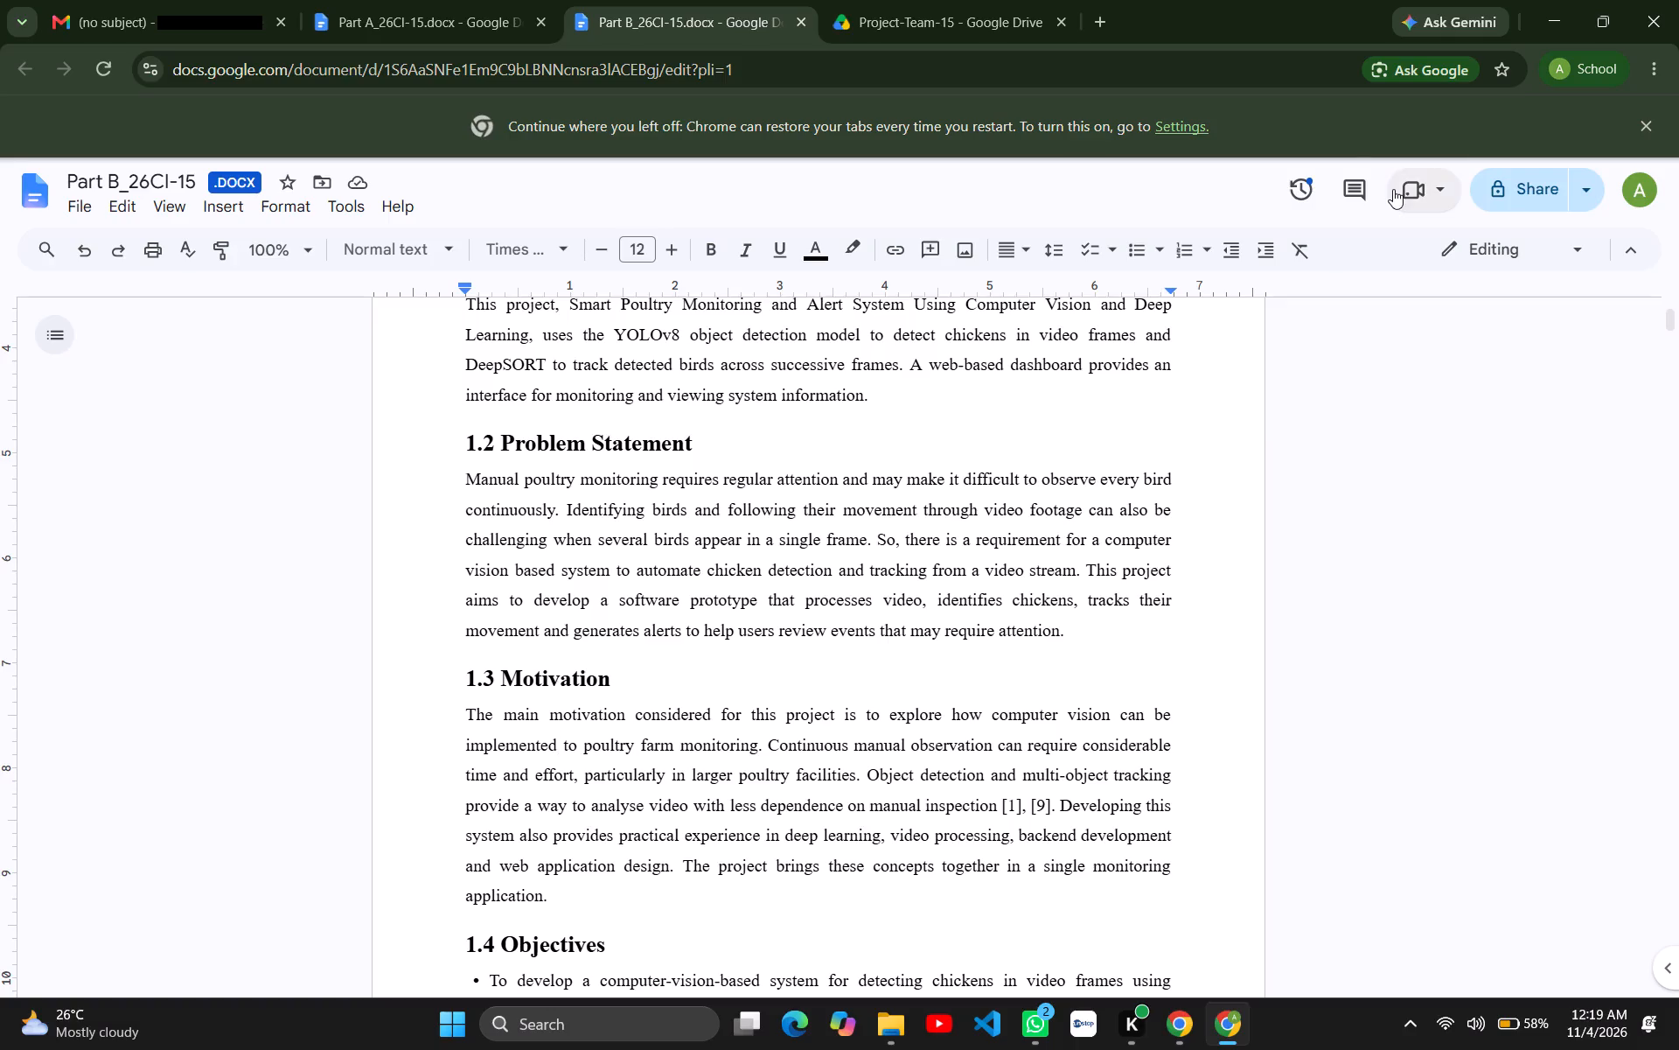
Check the DrillBit report for the passages highlighted at the end of section 1.3 and in section 1.4 Objectives.
click(1001, 24)
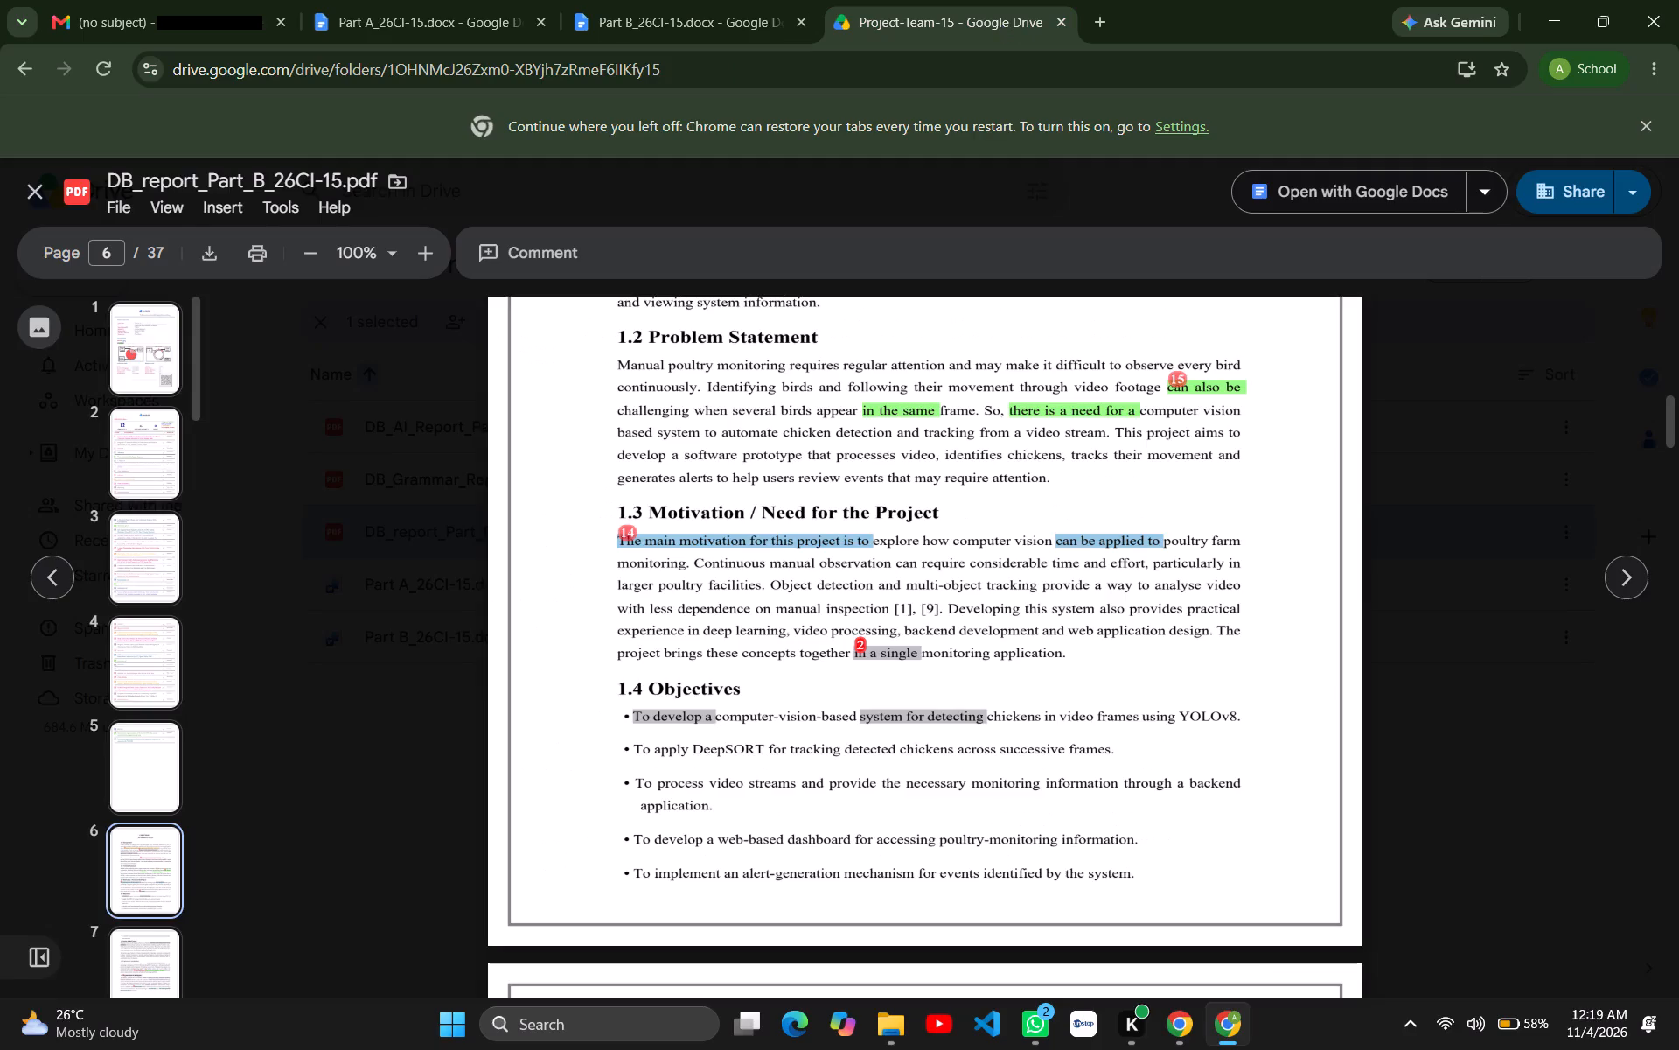
scroll(1028, 675, down, 1)
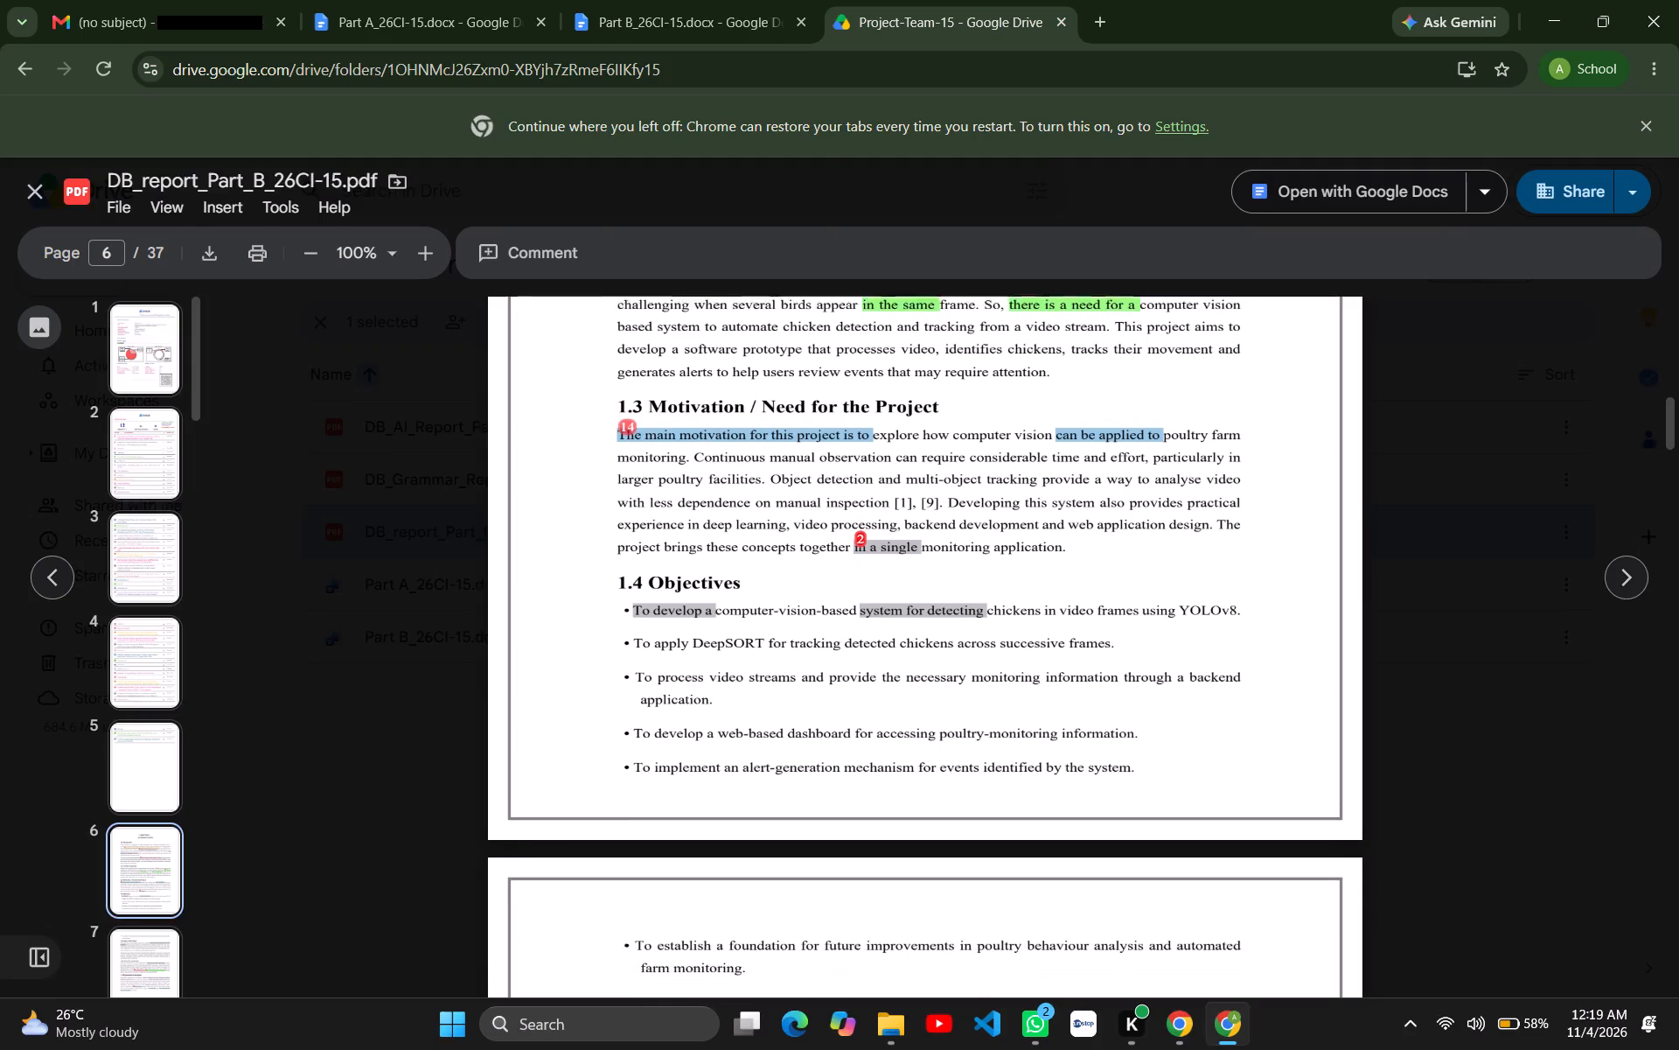
scroll(1028, 675, down, 1)
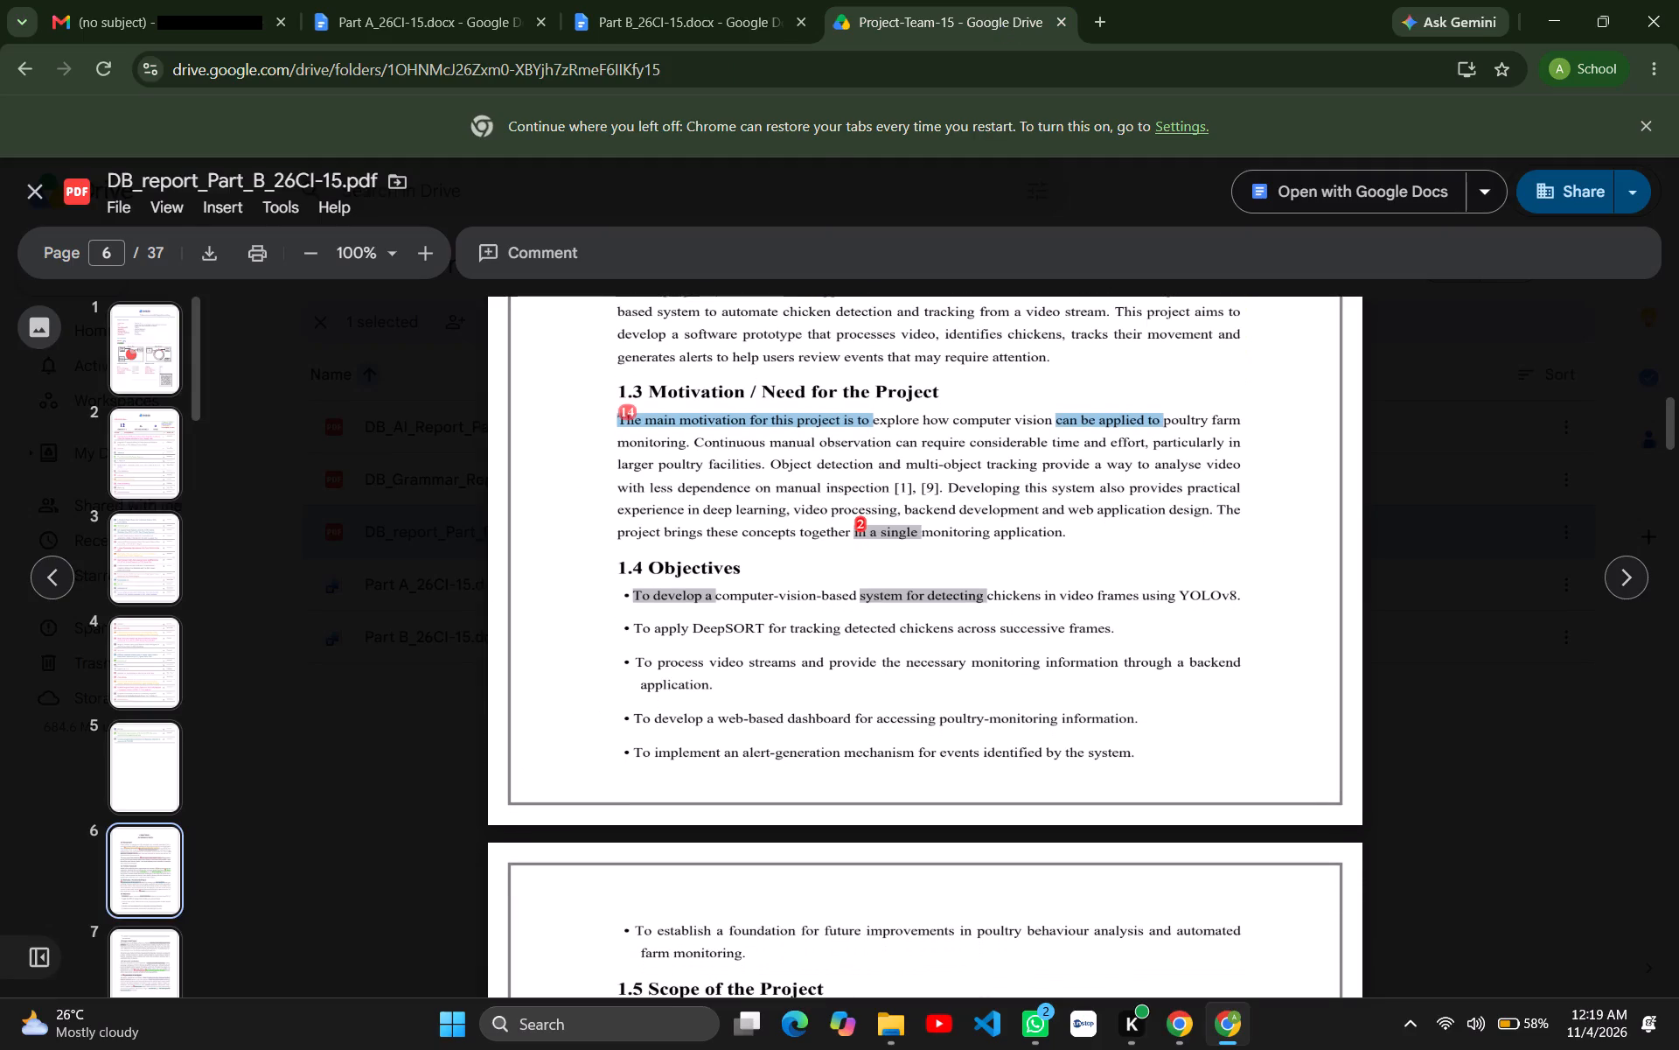
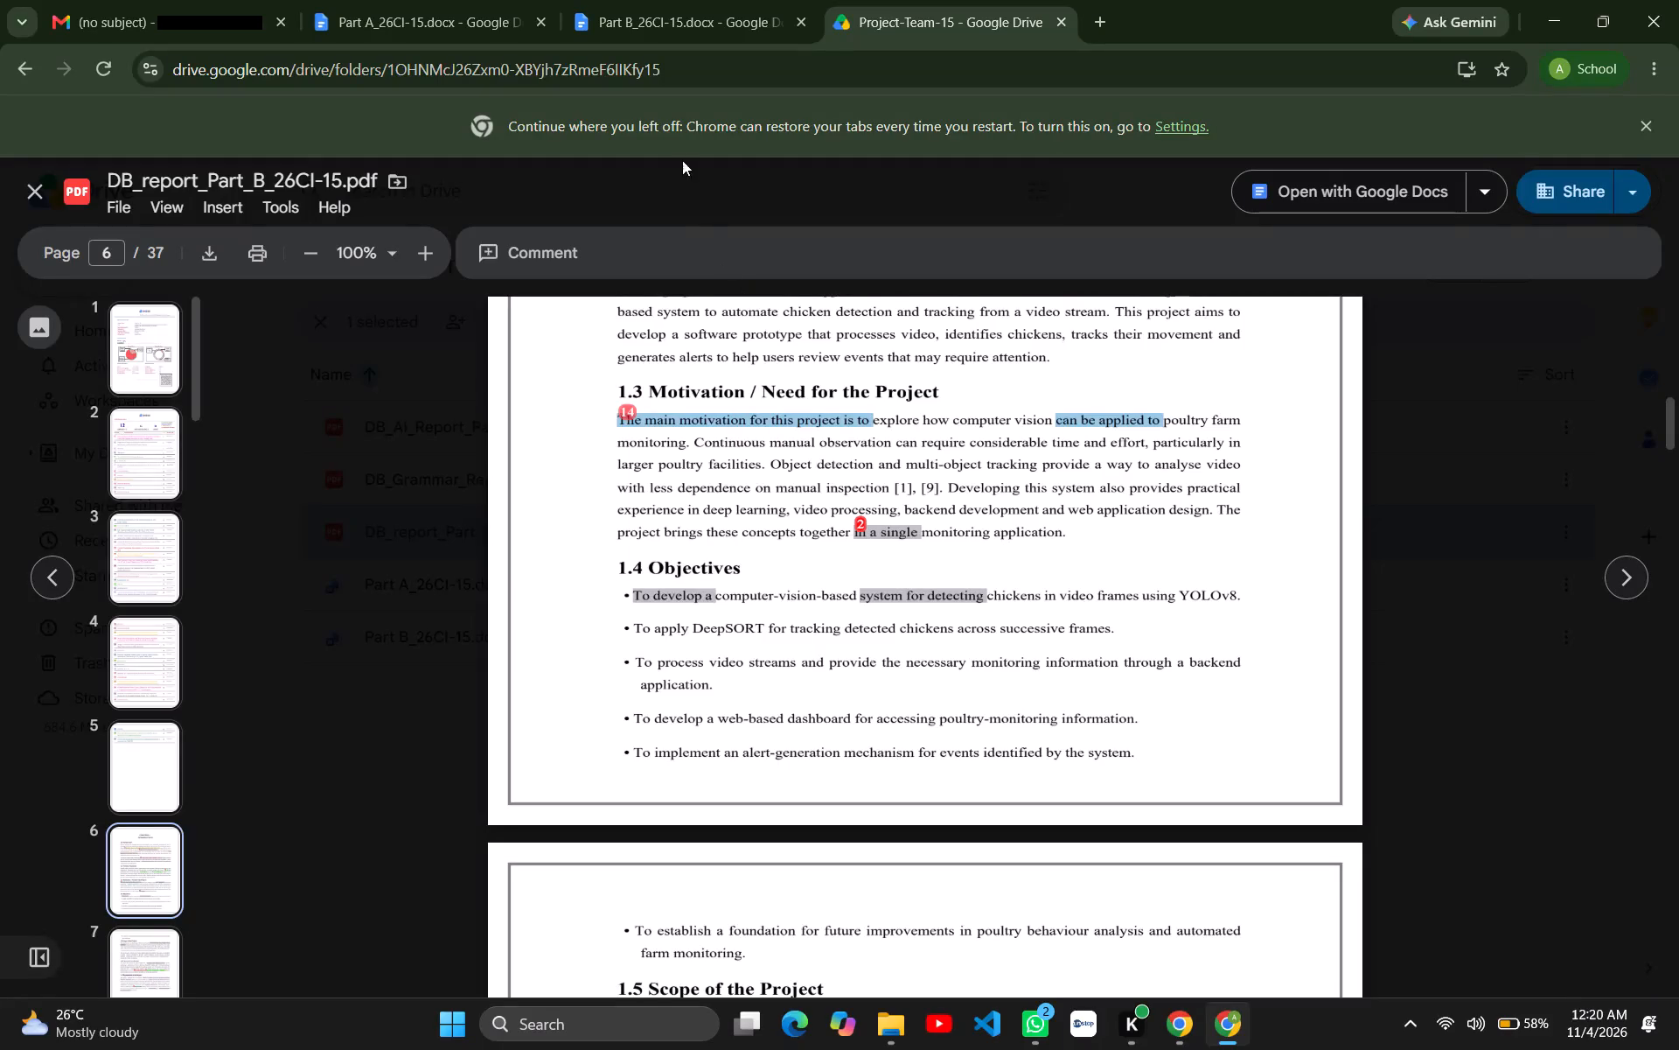
In Part B, replace "a single" with "one individual" in the last sentence of section 1.3 Motivation.
click(746, 0)
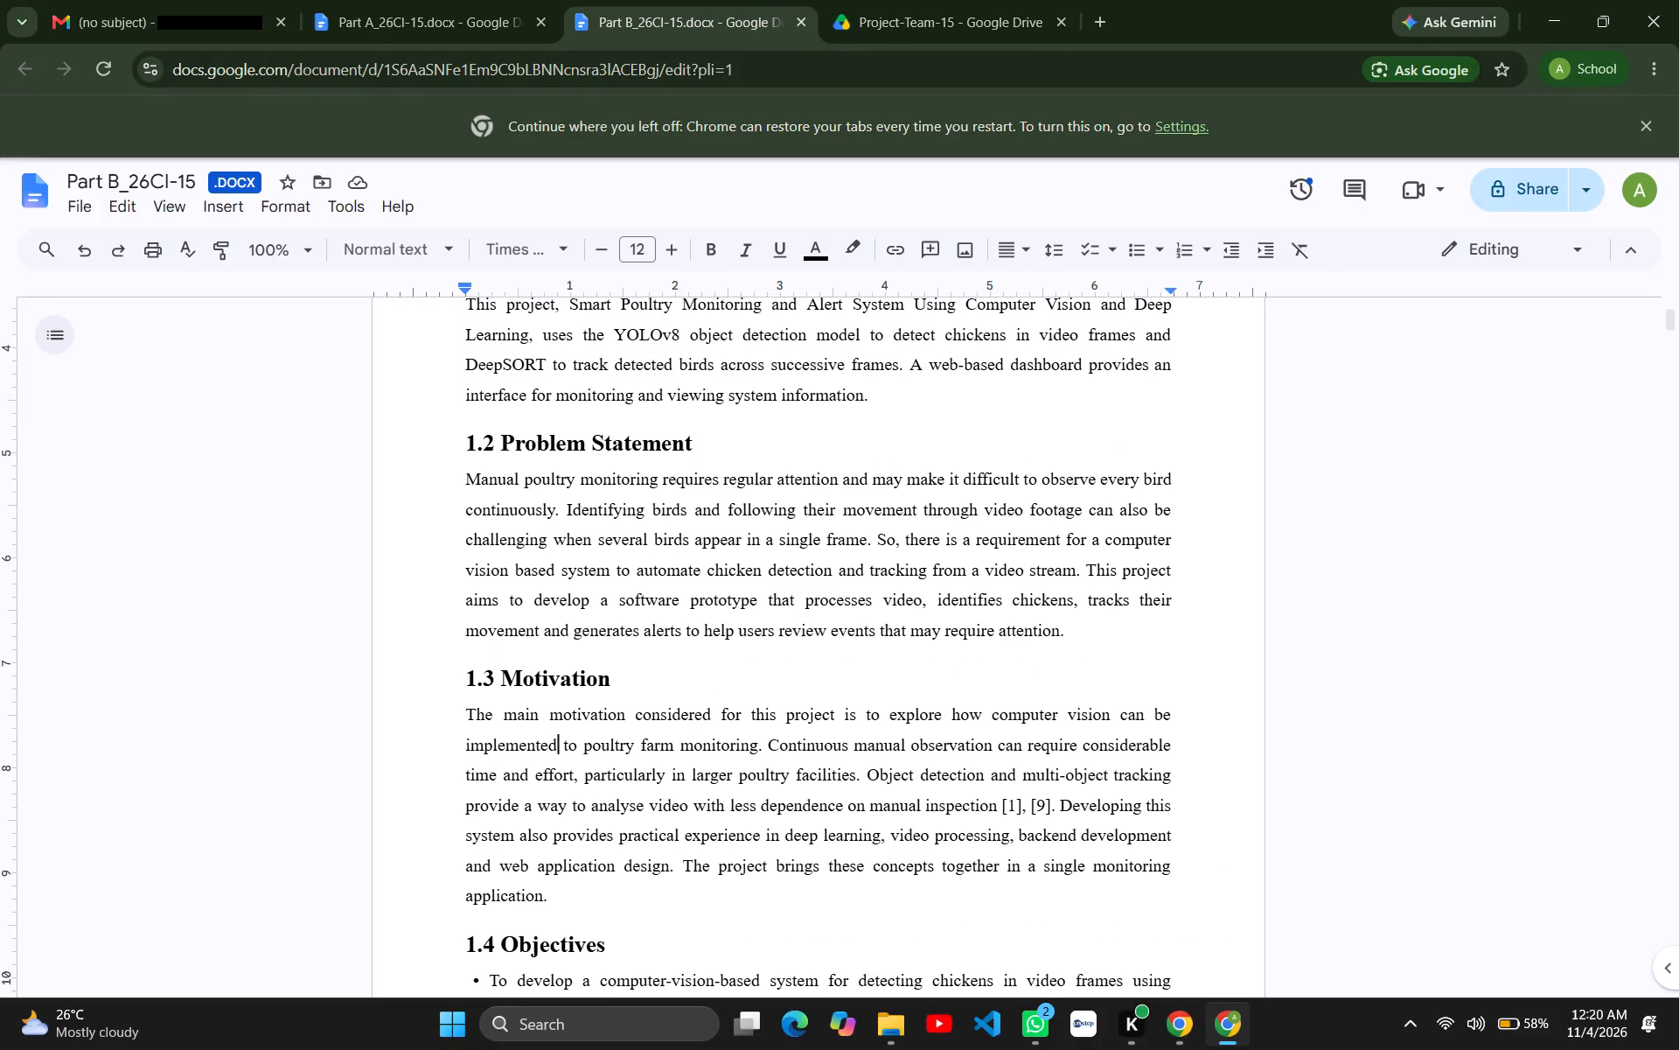
click(1081, 867)
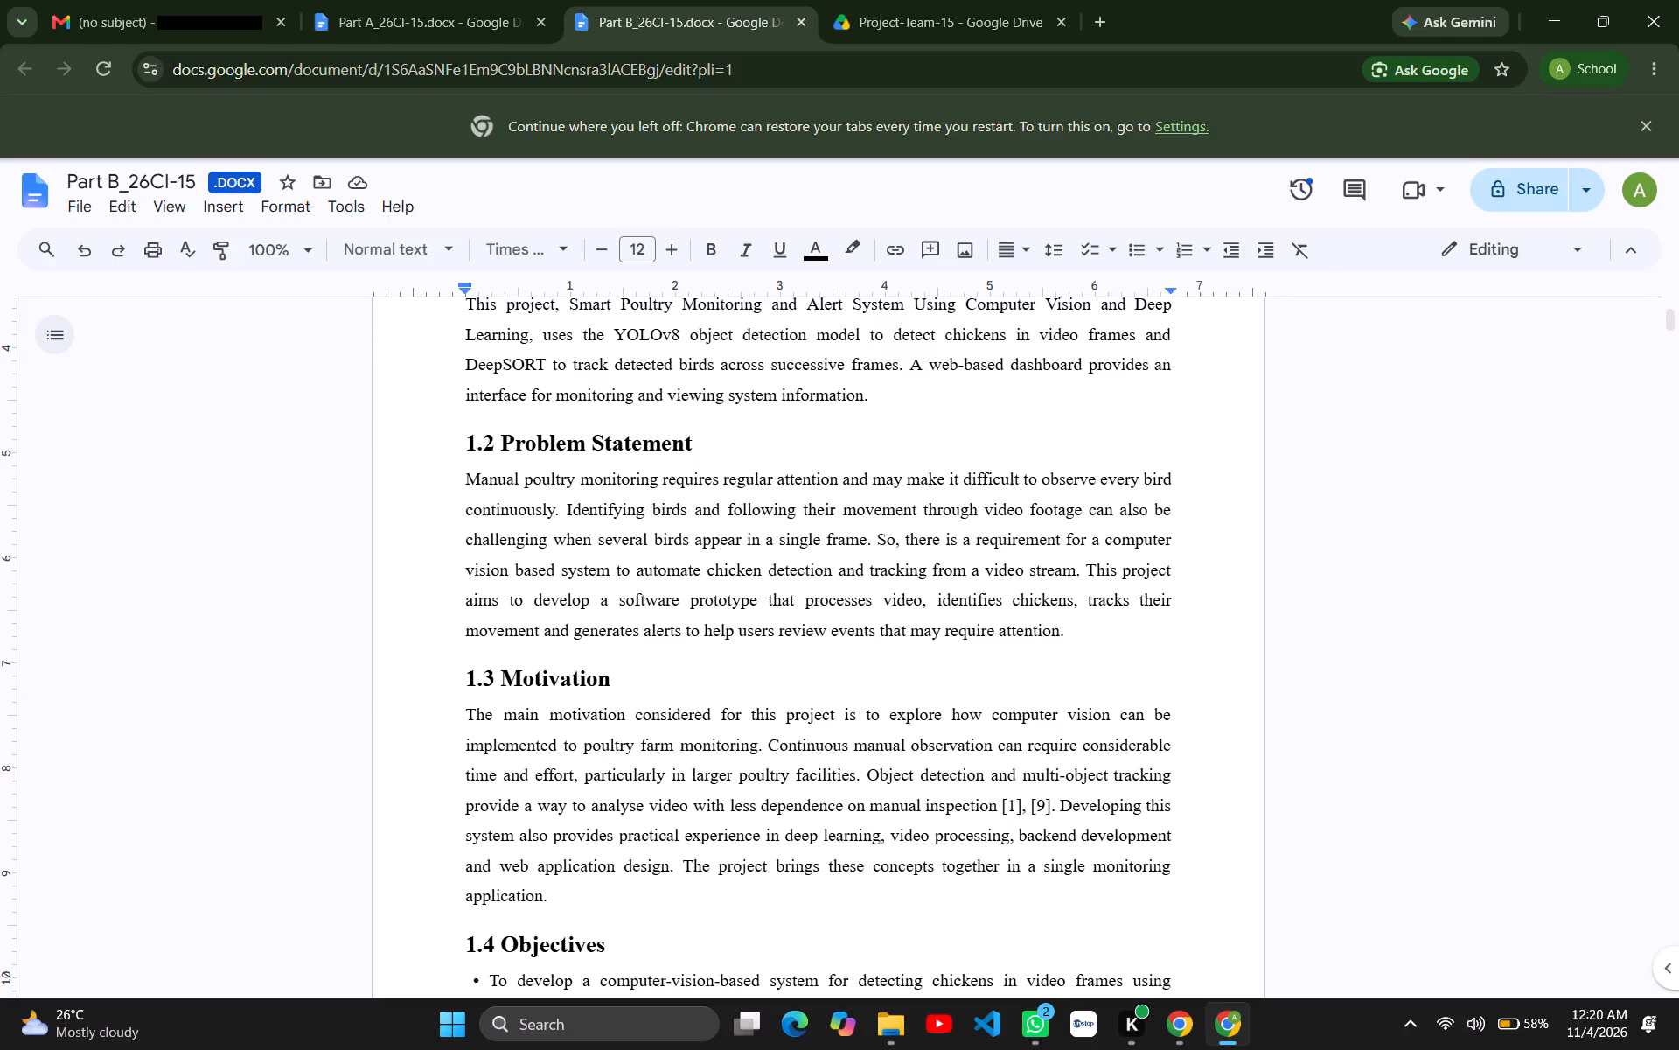
key(Right)
key(BackSpace)
key(BackSpace)
key(BackSpace)
key(BackSpace)
key(BackSpace)
key(BackSpace)
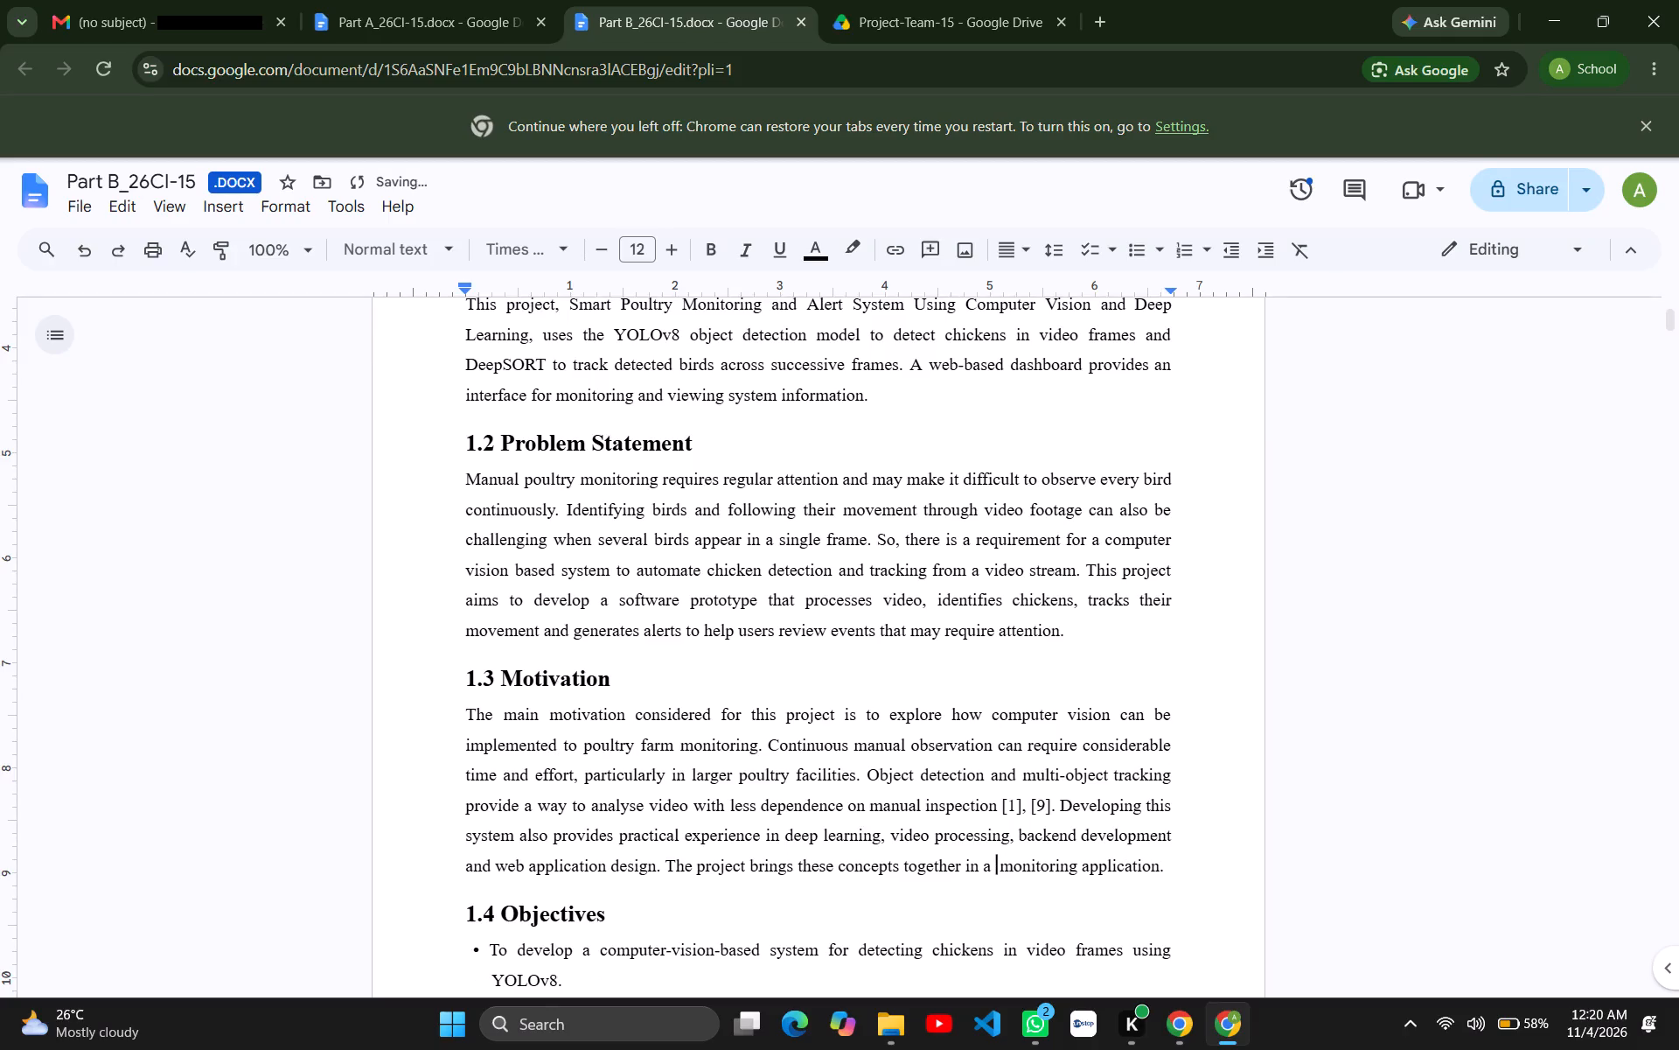
key(BackSpace)
key(BackSpace)
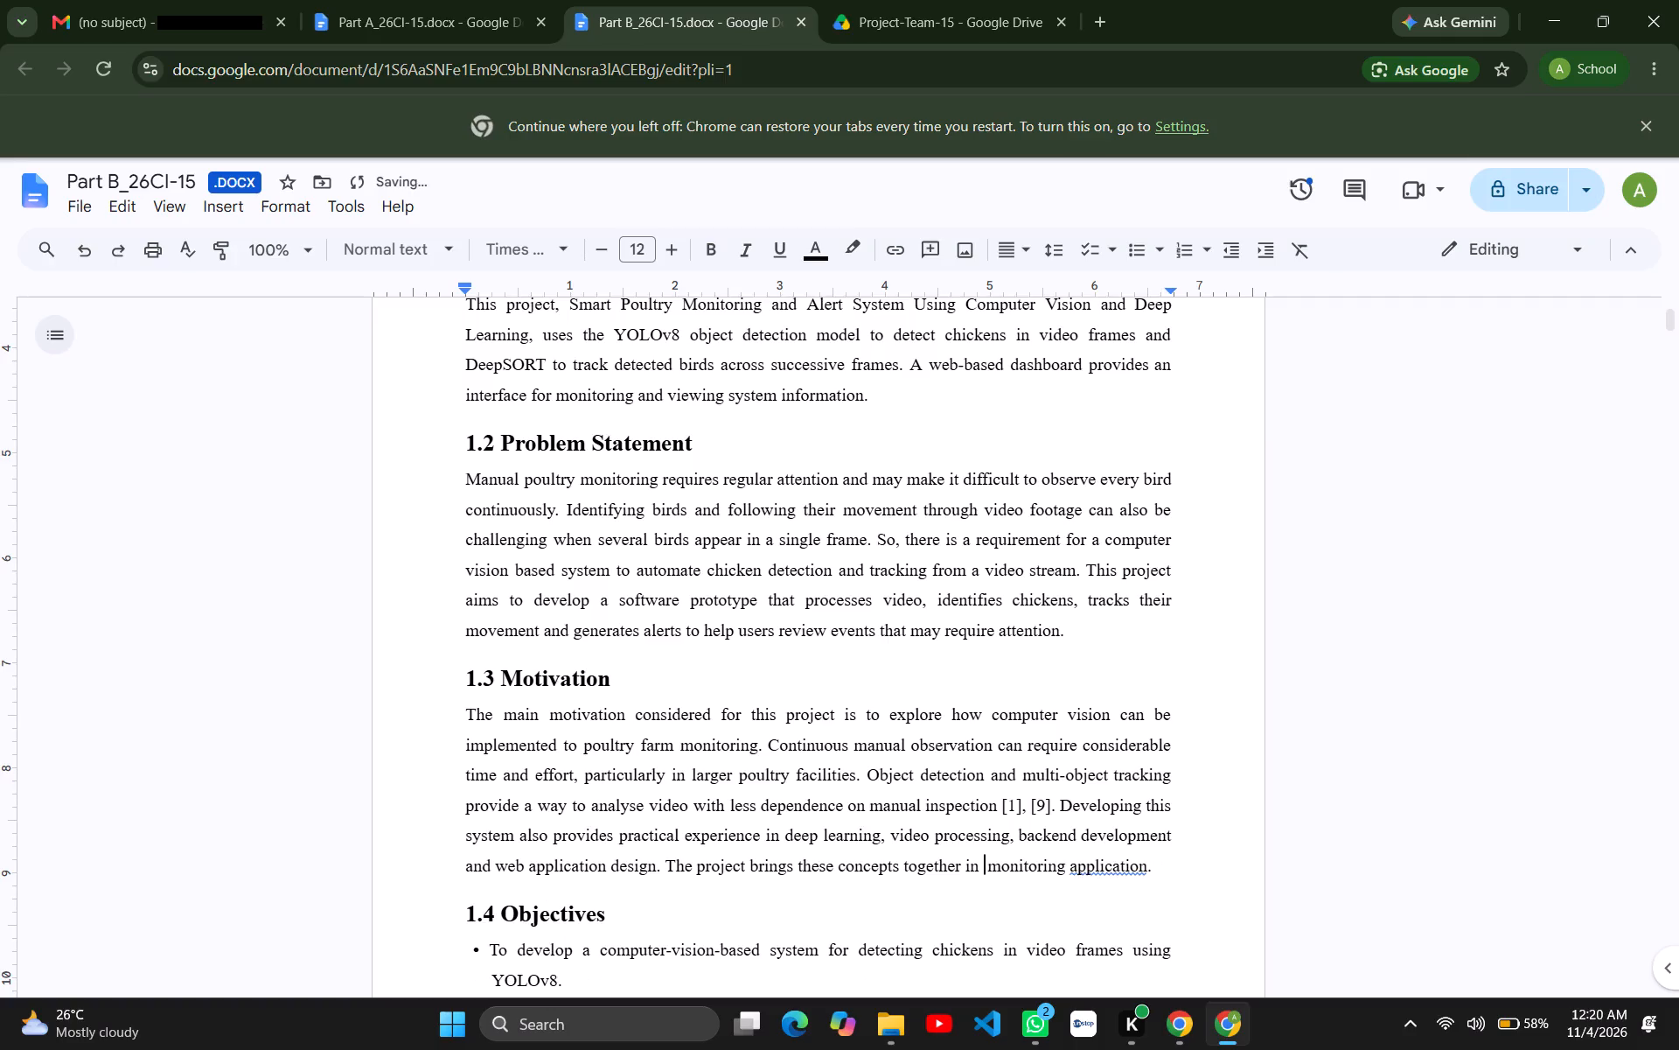
text(onr)
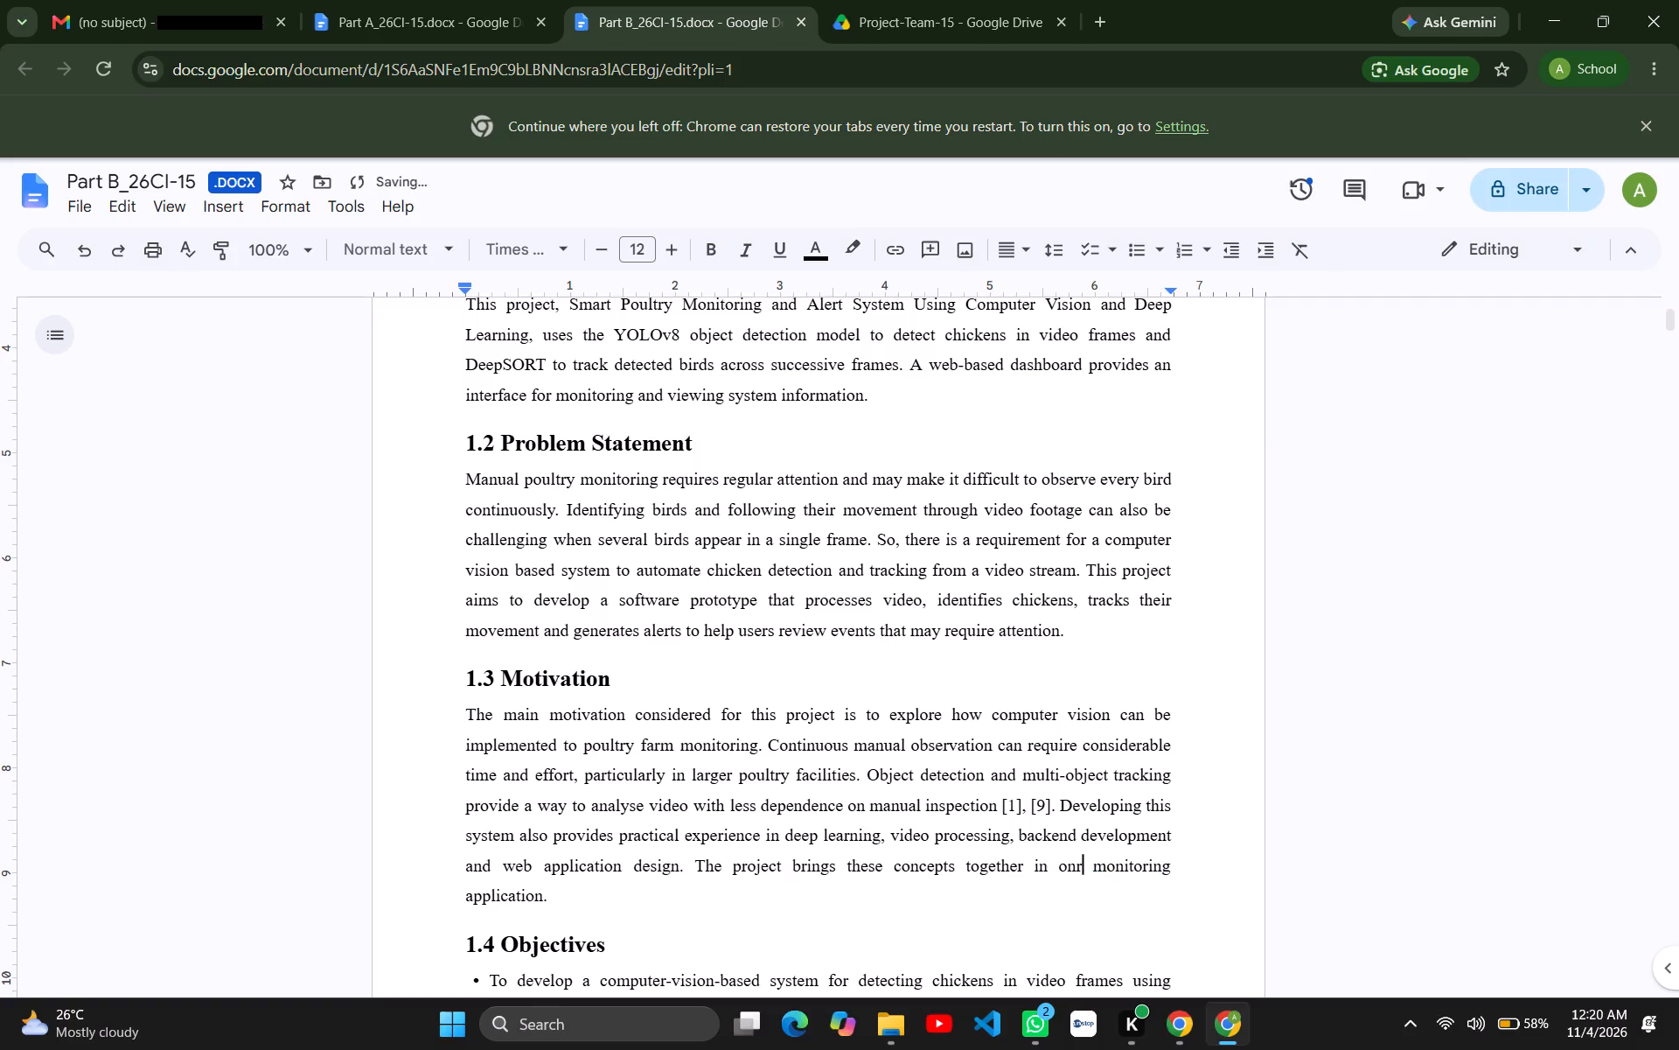
key(BackSpace)
text(e)
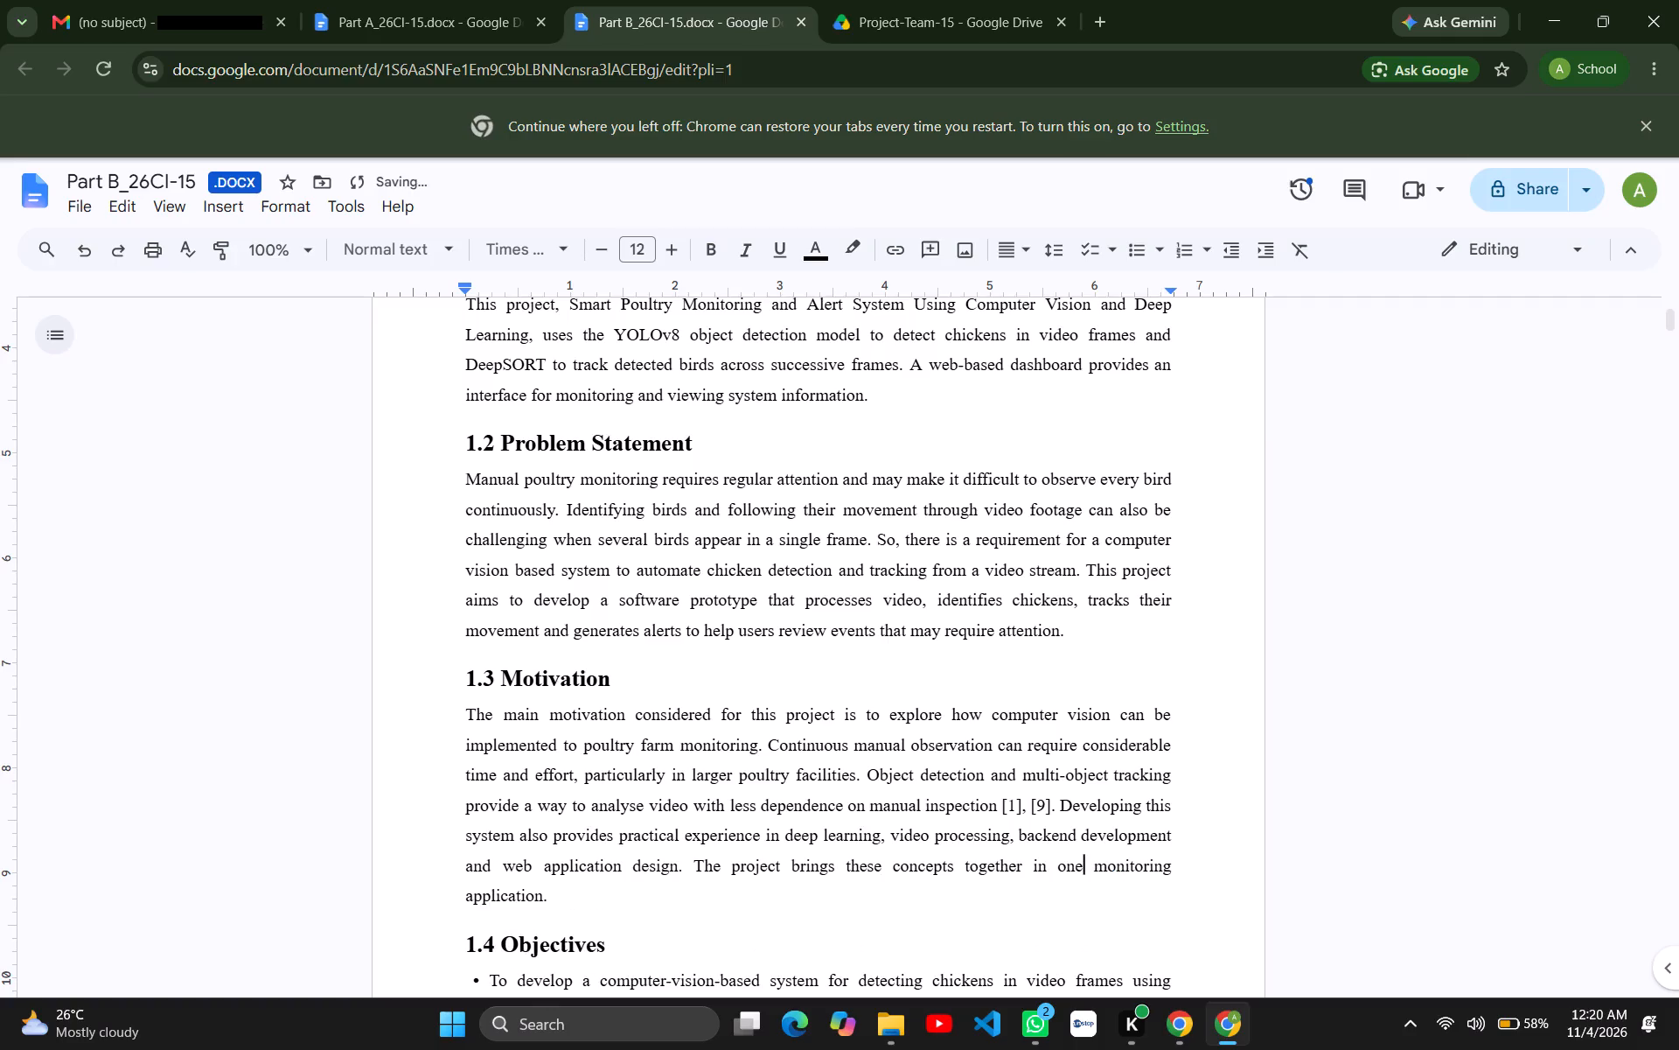
key(space)
text(individua)
key(l)
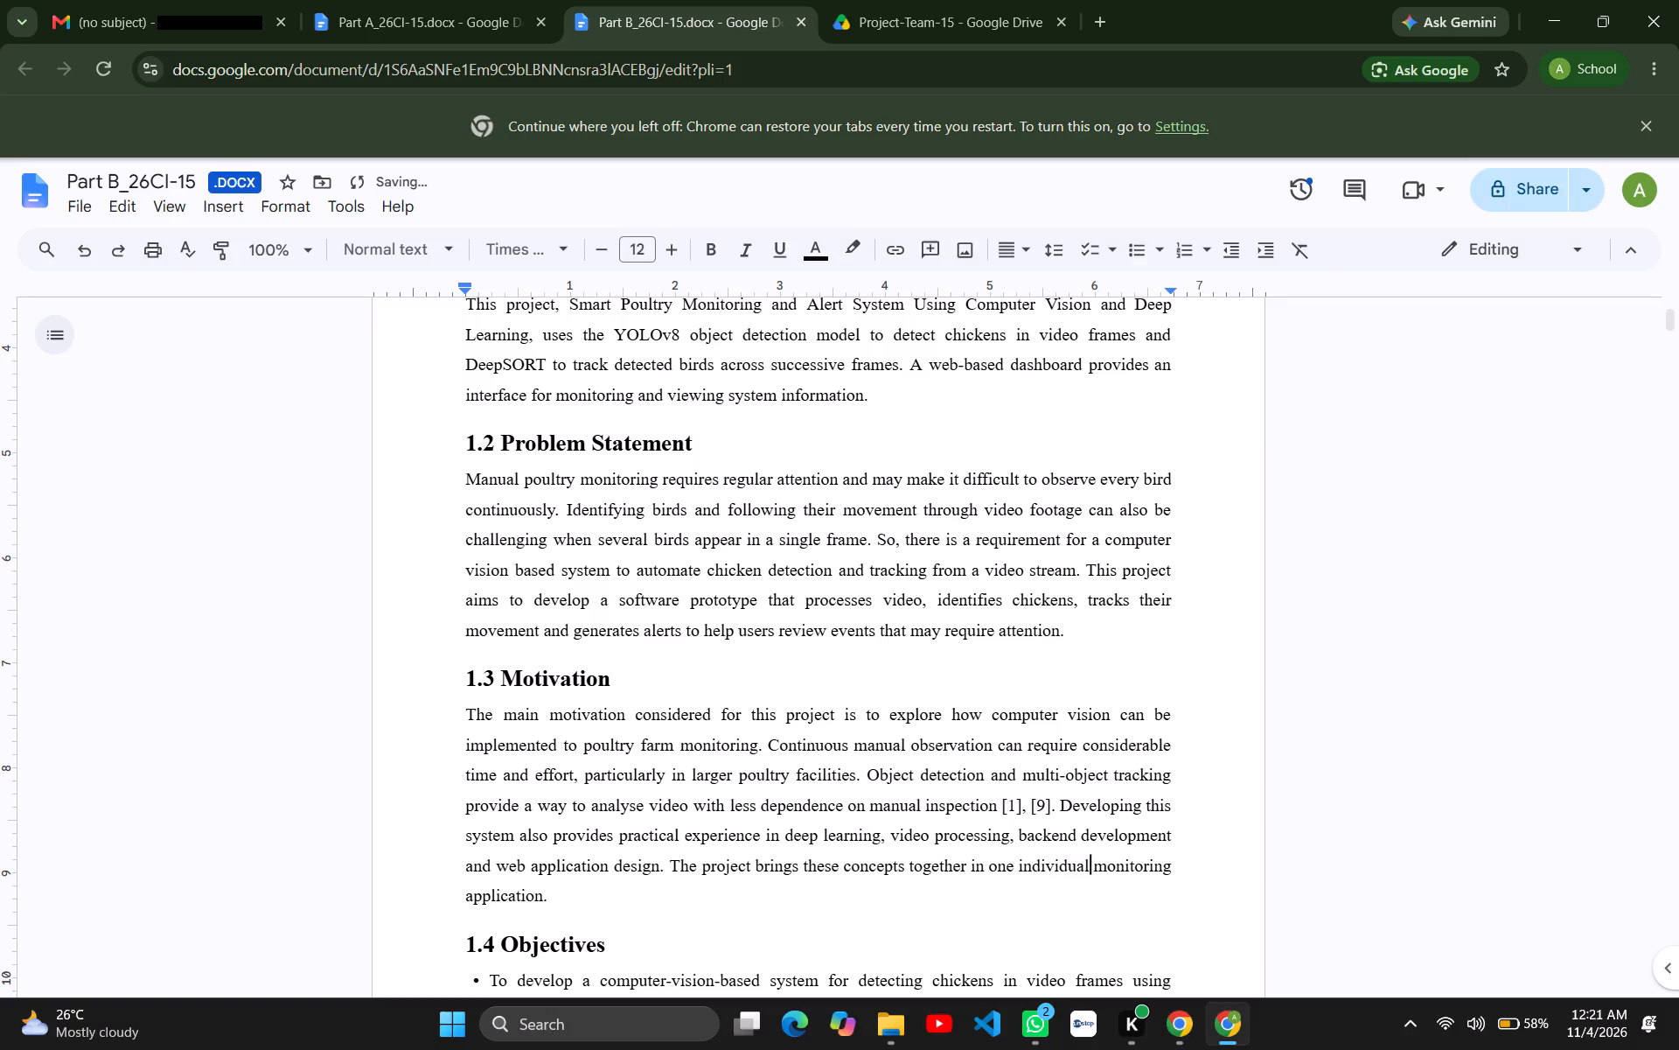
click(1024, 869)
Compare the first bullet of section 1.4 Objectives in Part B with the passages highlighted in the DrillBit report.
scroll(995, 844, down, 3)
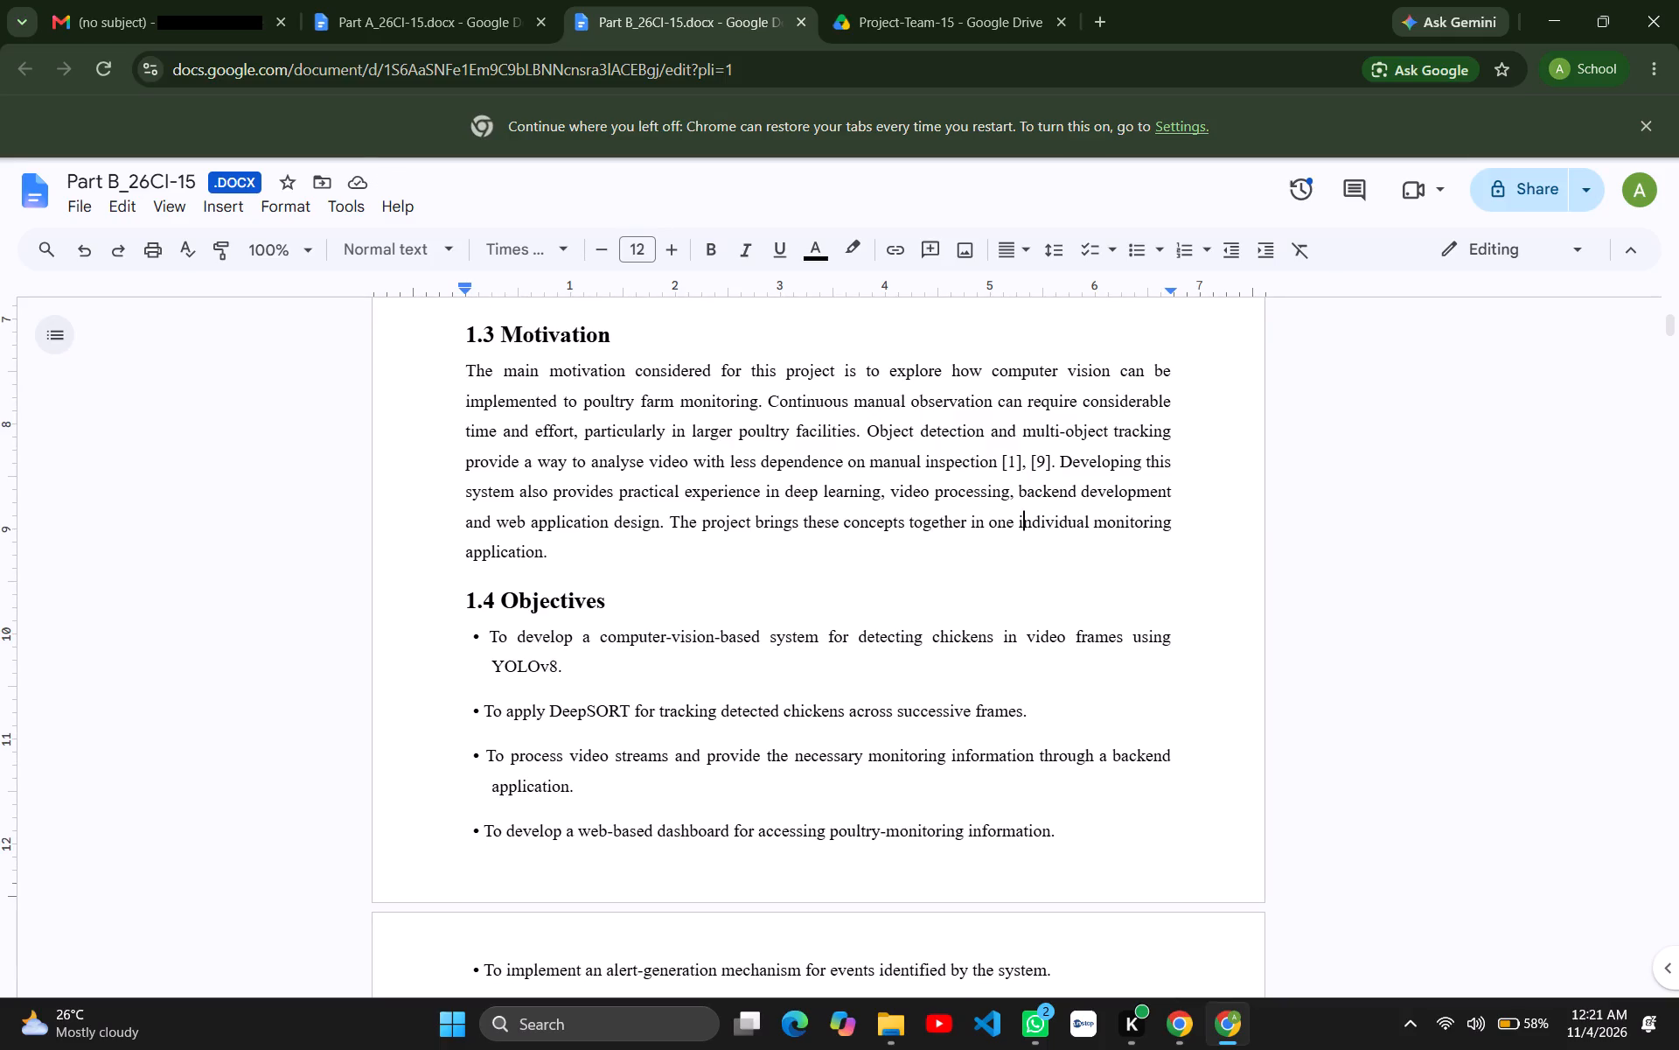
click(918, 0)
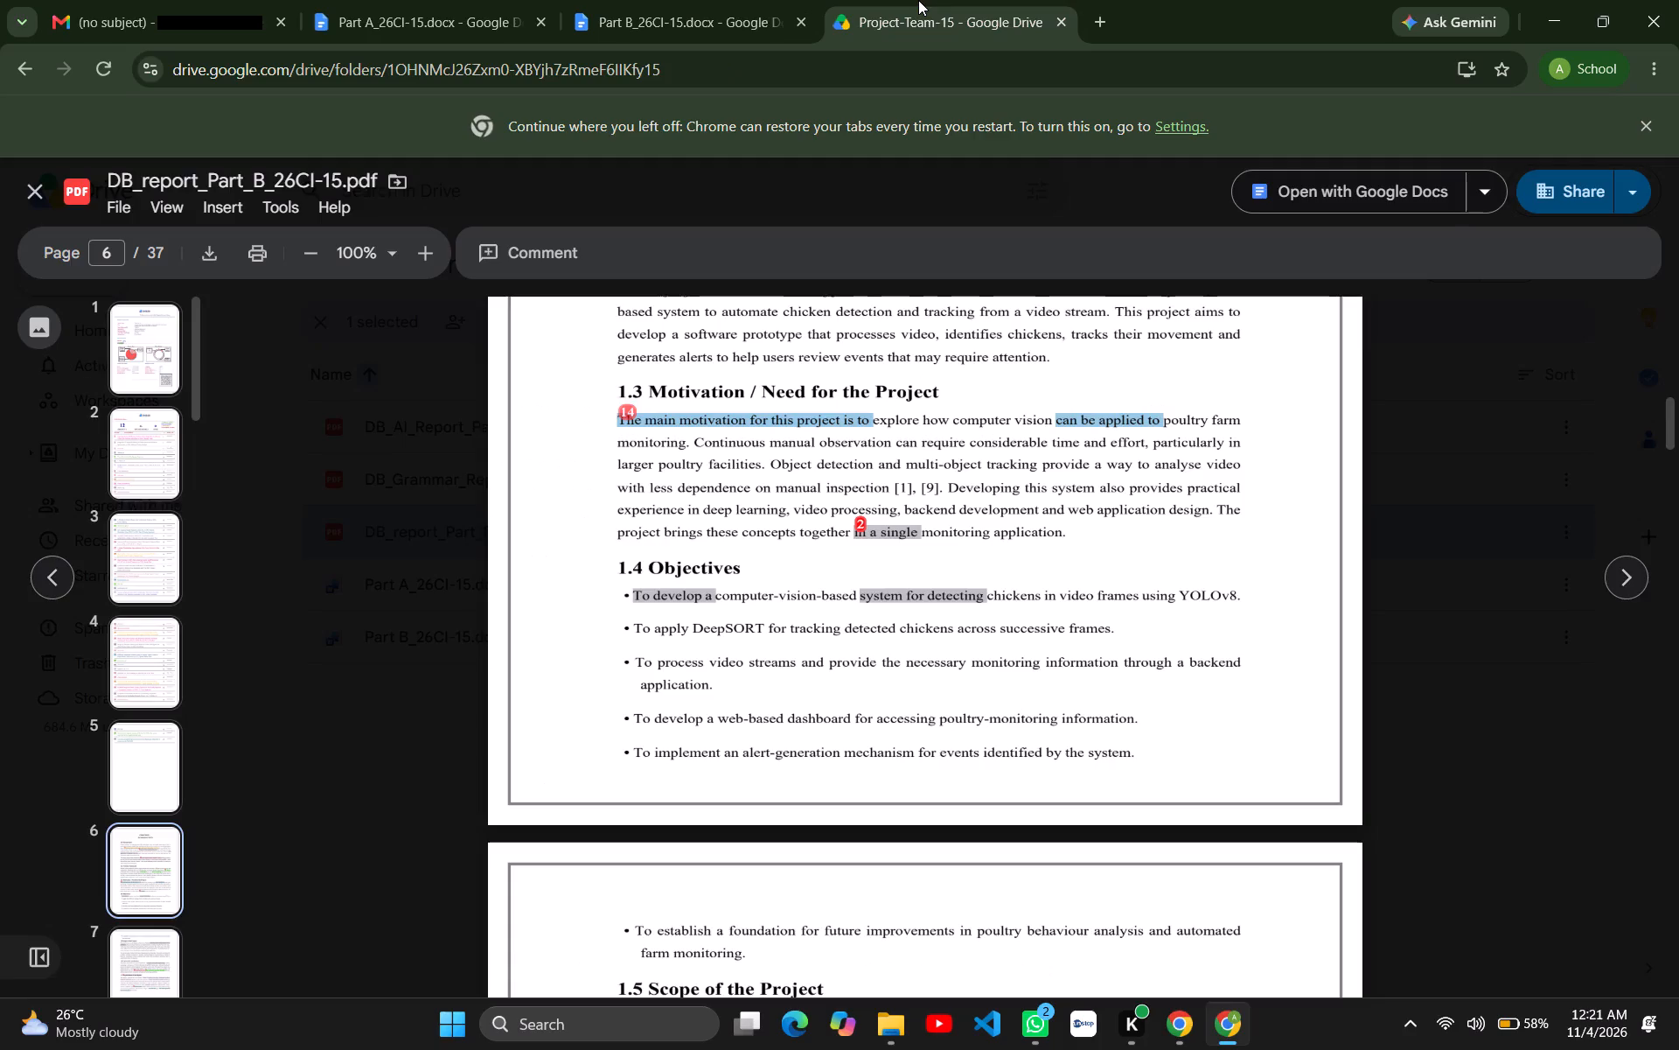
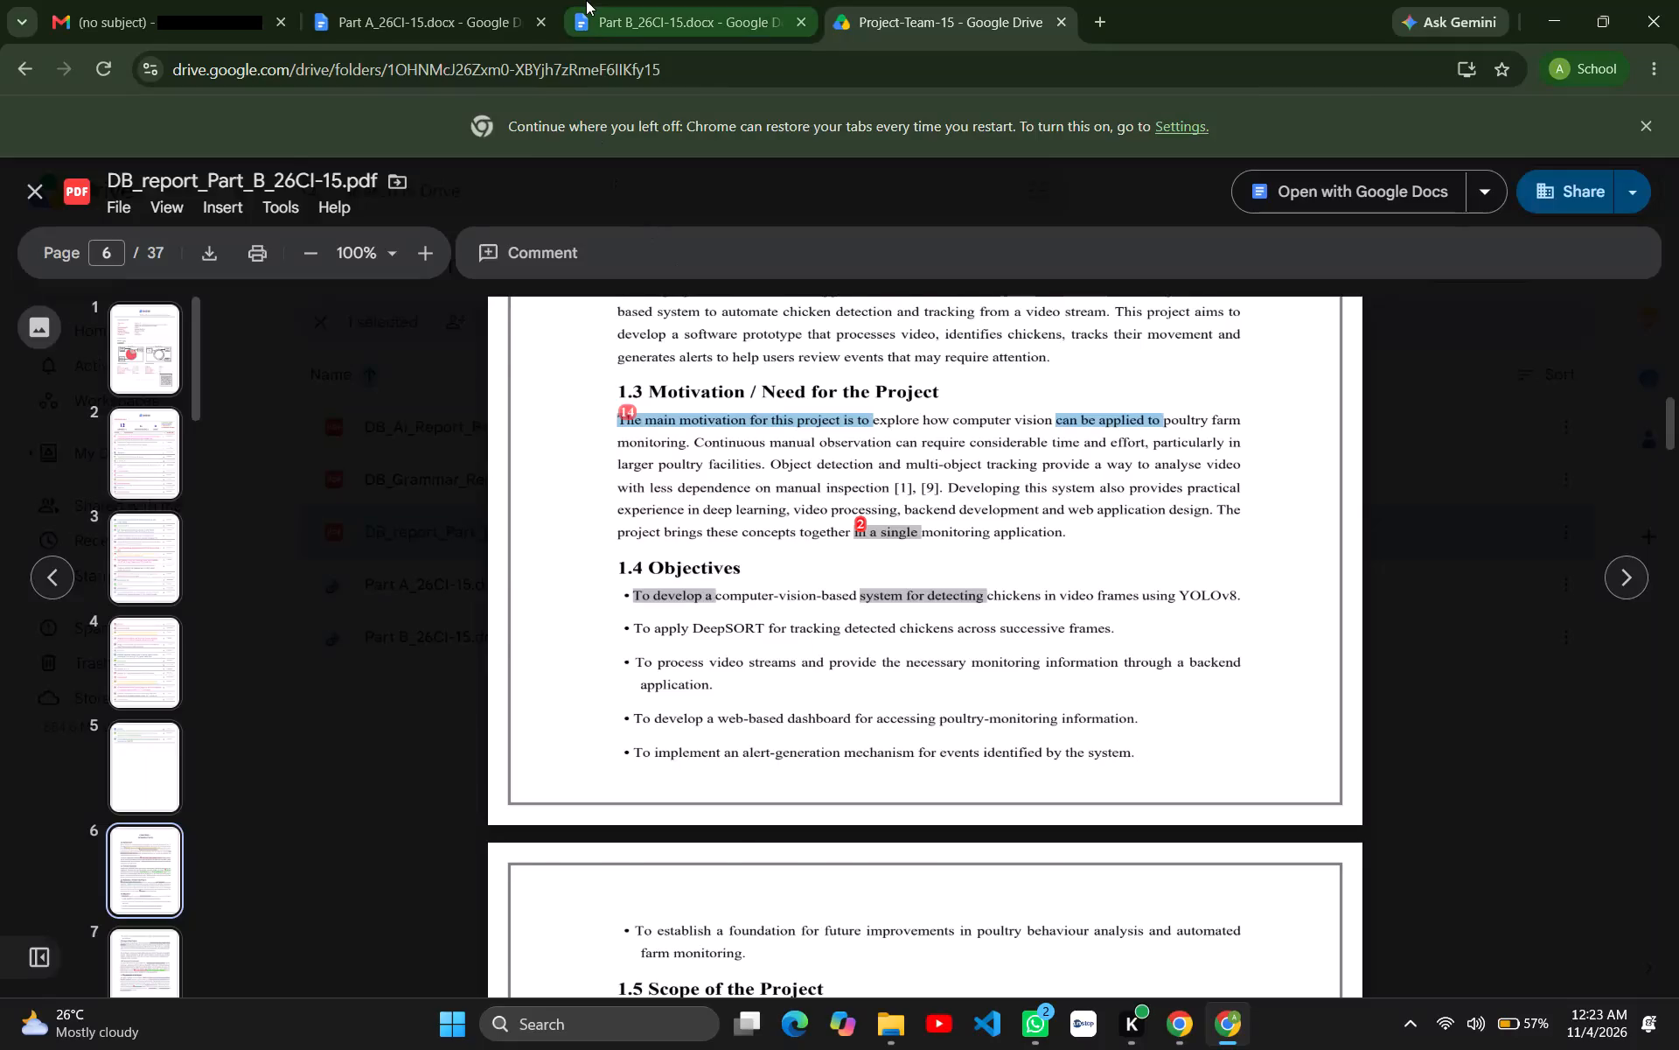
In Part B, replace "develop" with "build" in the first bullet of section 1.4 Objectives.
click(586, 0)
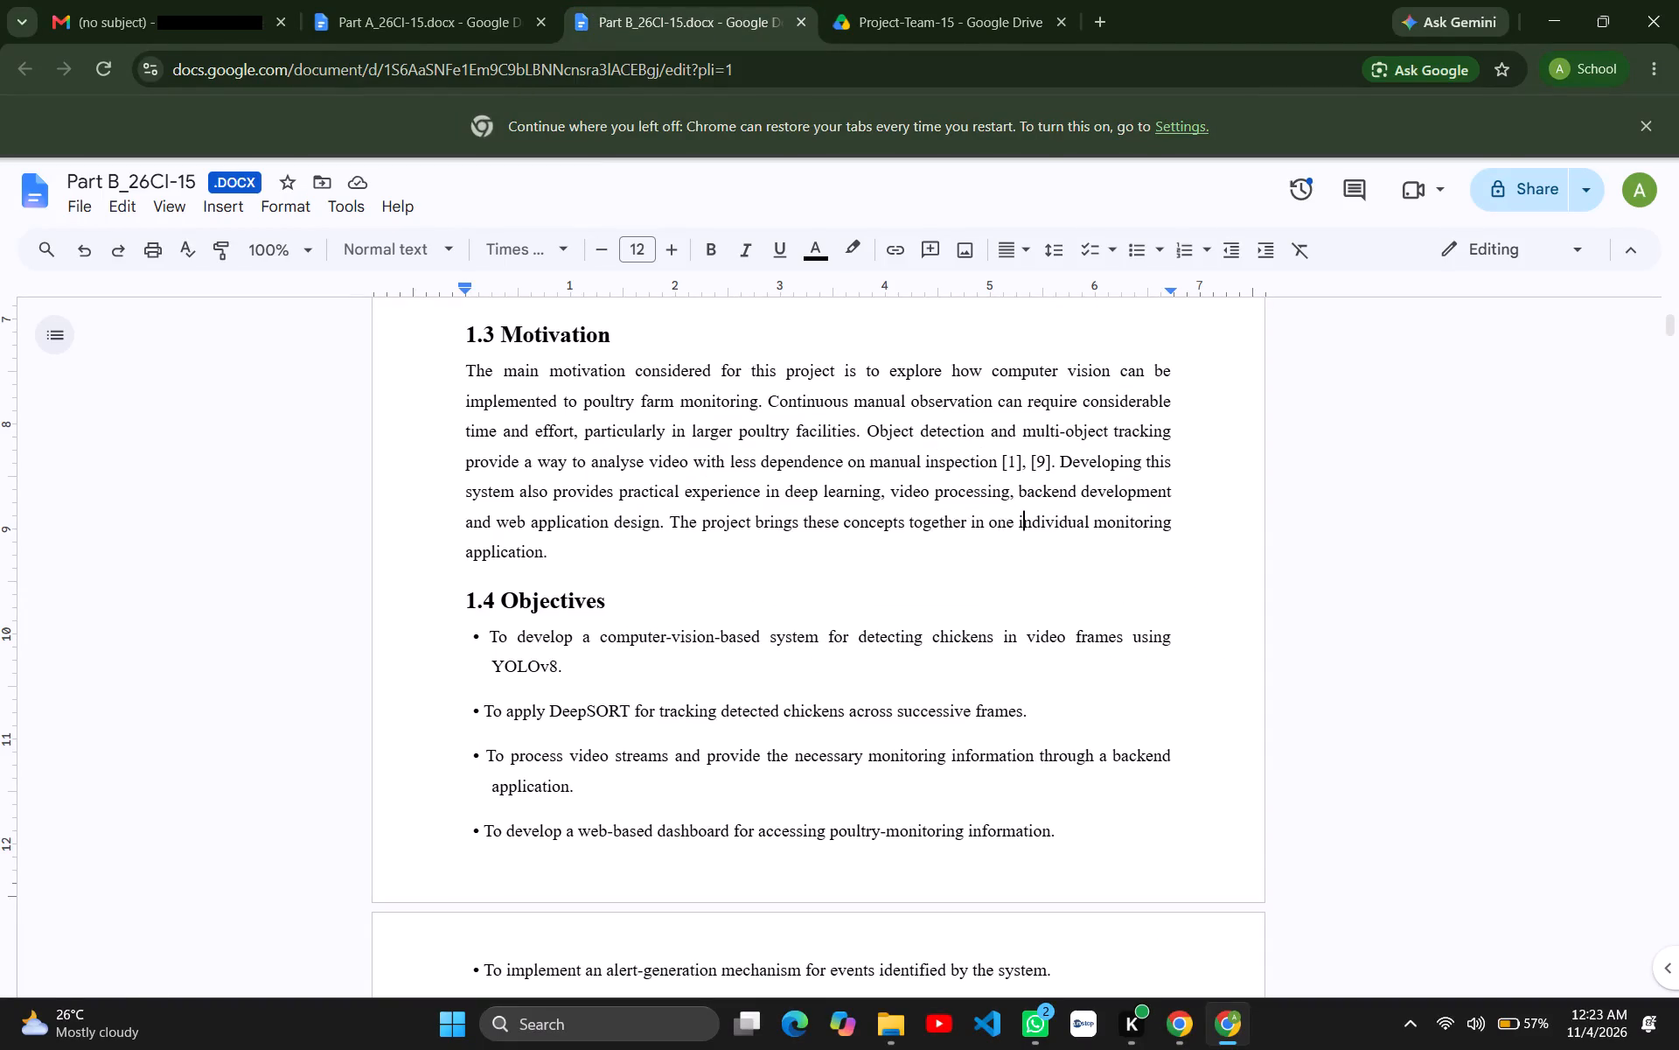
click(570, 634)
key(BackSpace)
key(BackSpace)
key(BackSpace)
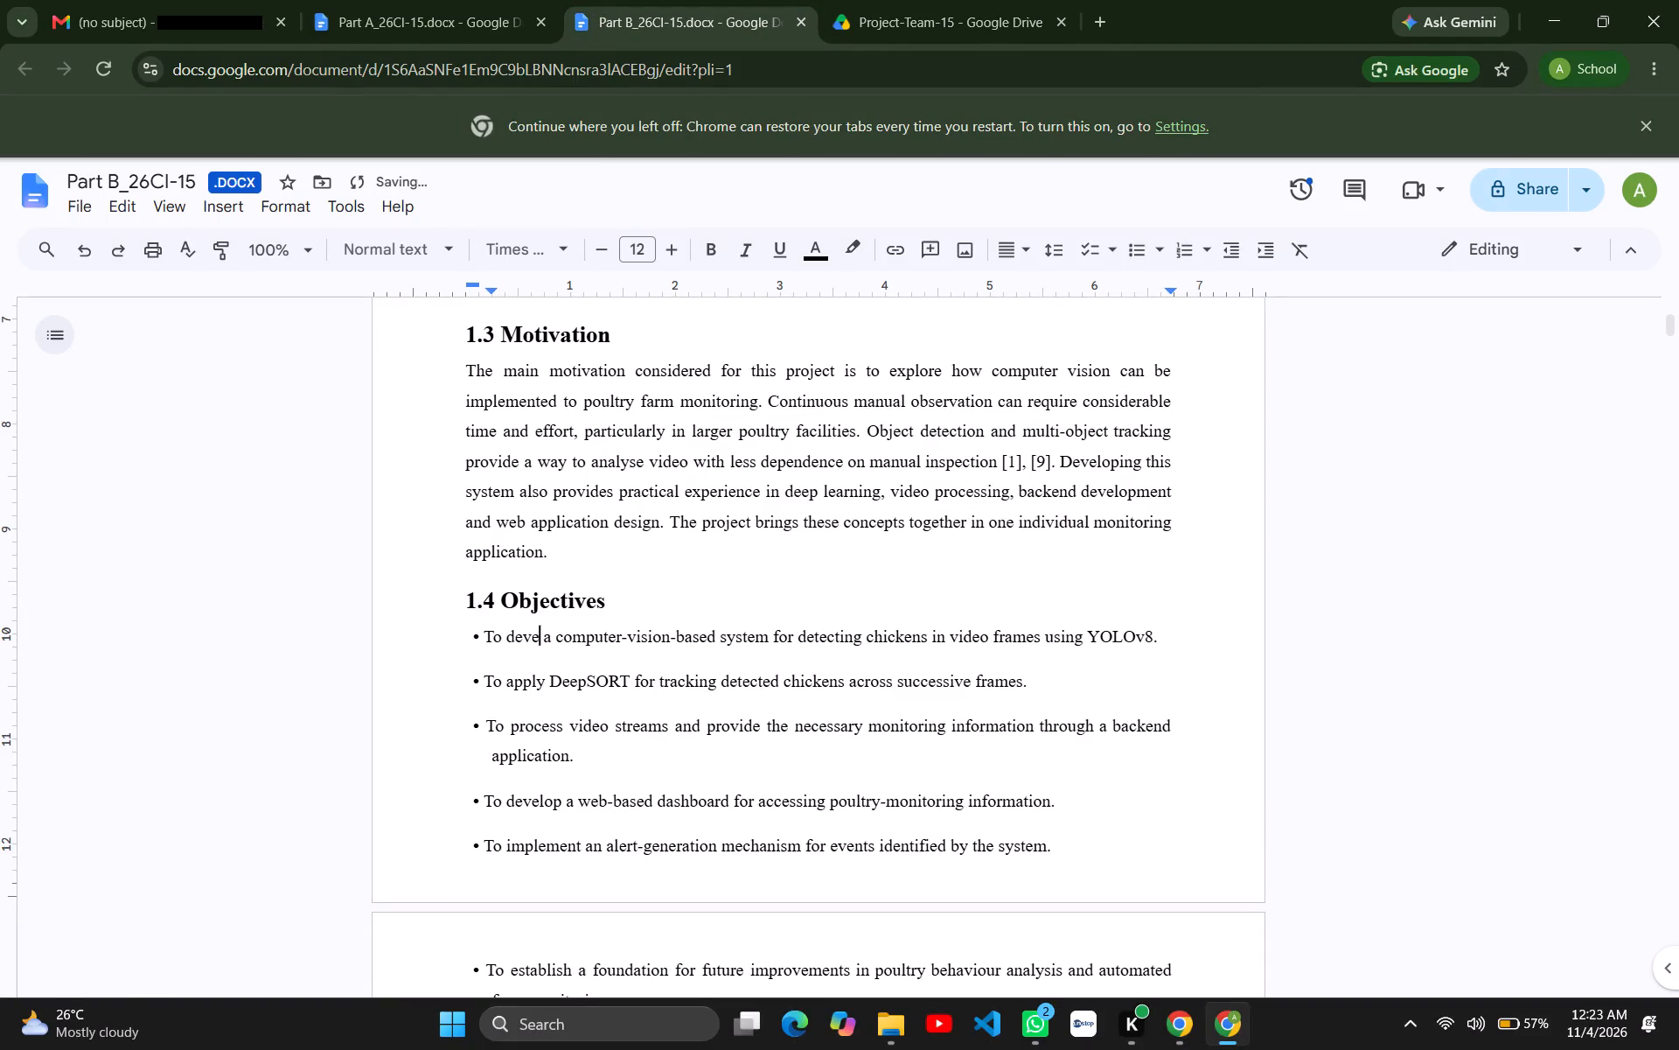
key(BackSpace)
key(BackSpace)
key(BackSpace)
key(BackSpace)
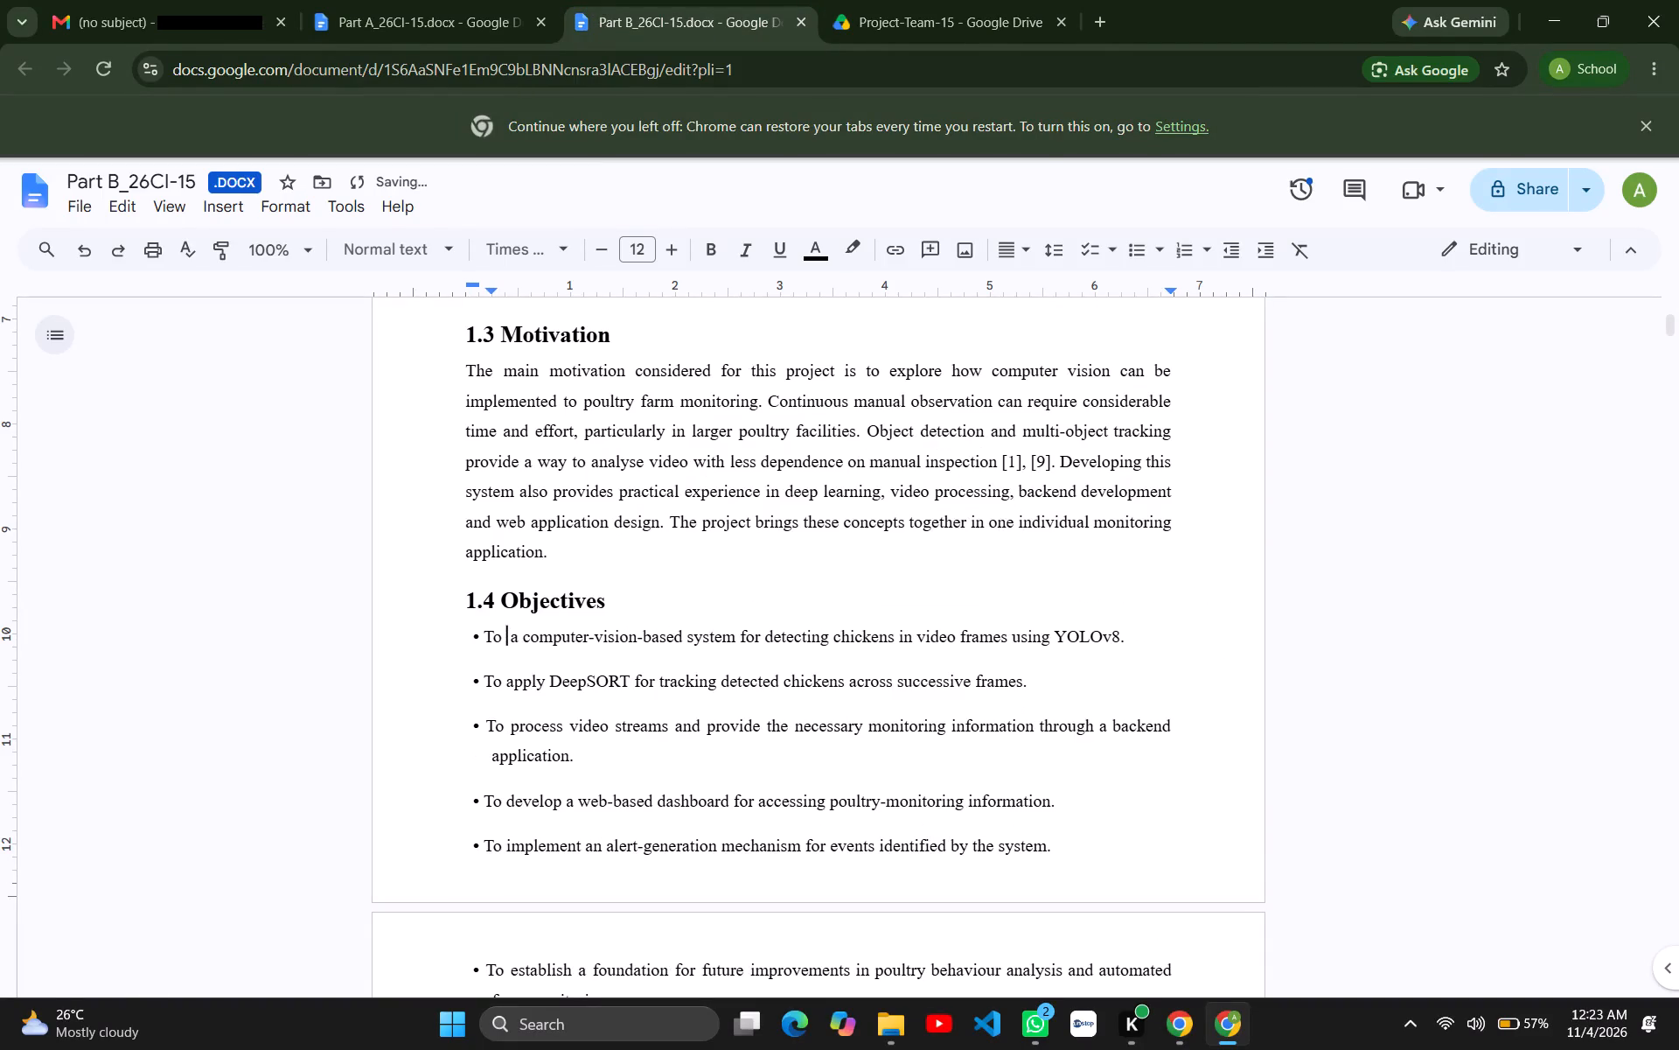
text(buil)
key(d)
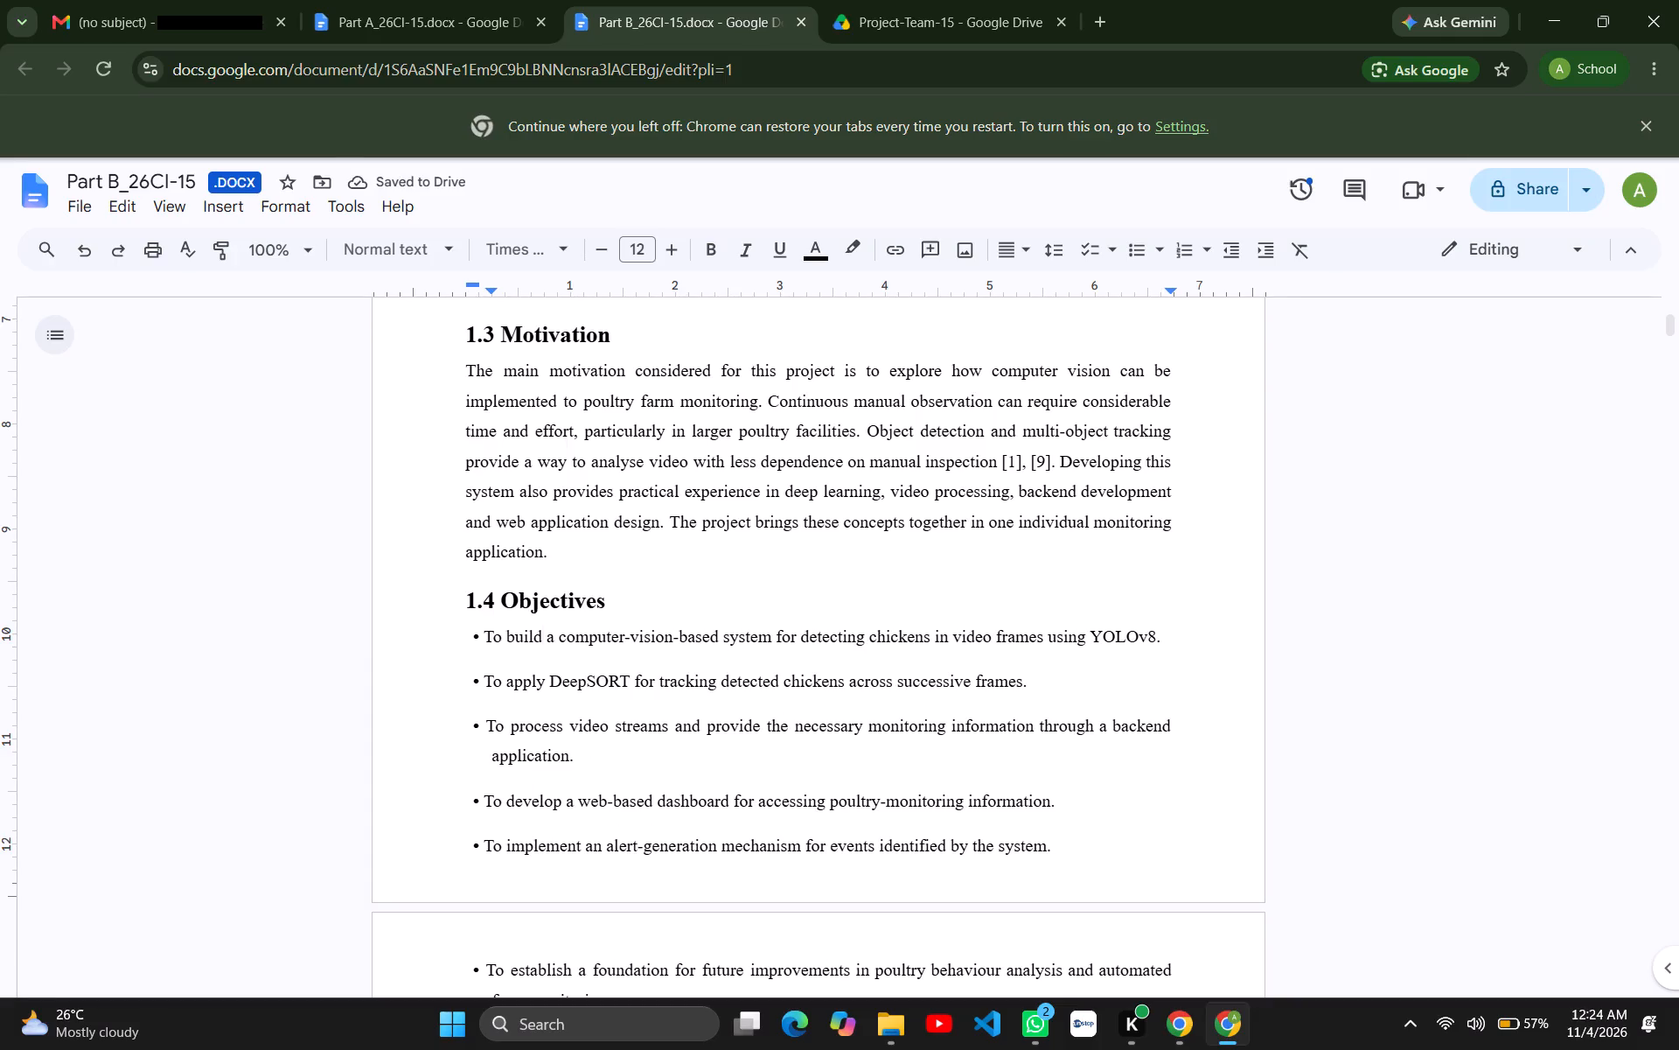
Insert "and tracking" after "detecting" in the first bullet of section 1.4 Objectives, correcting any typos.
click(866, 639)
key(space)
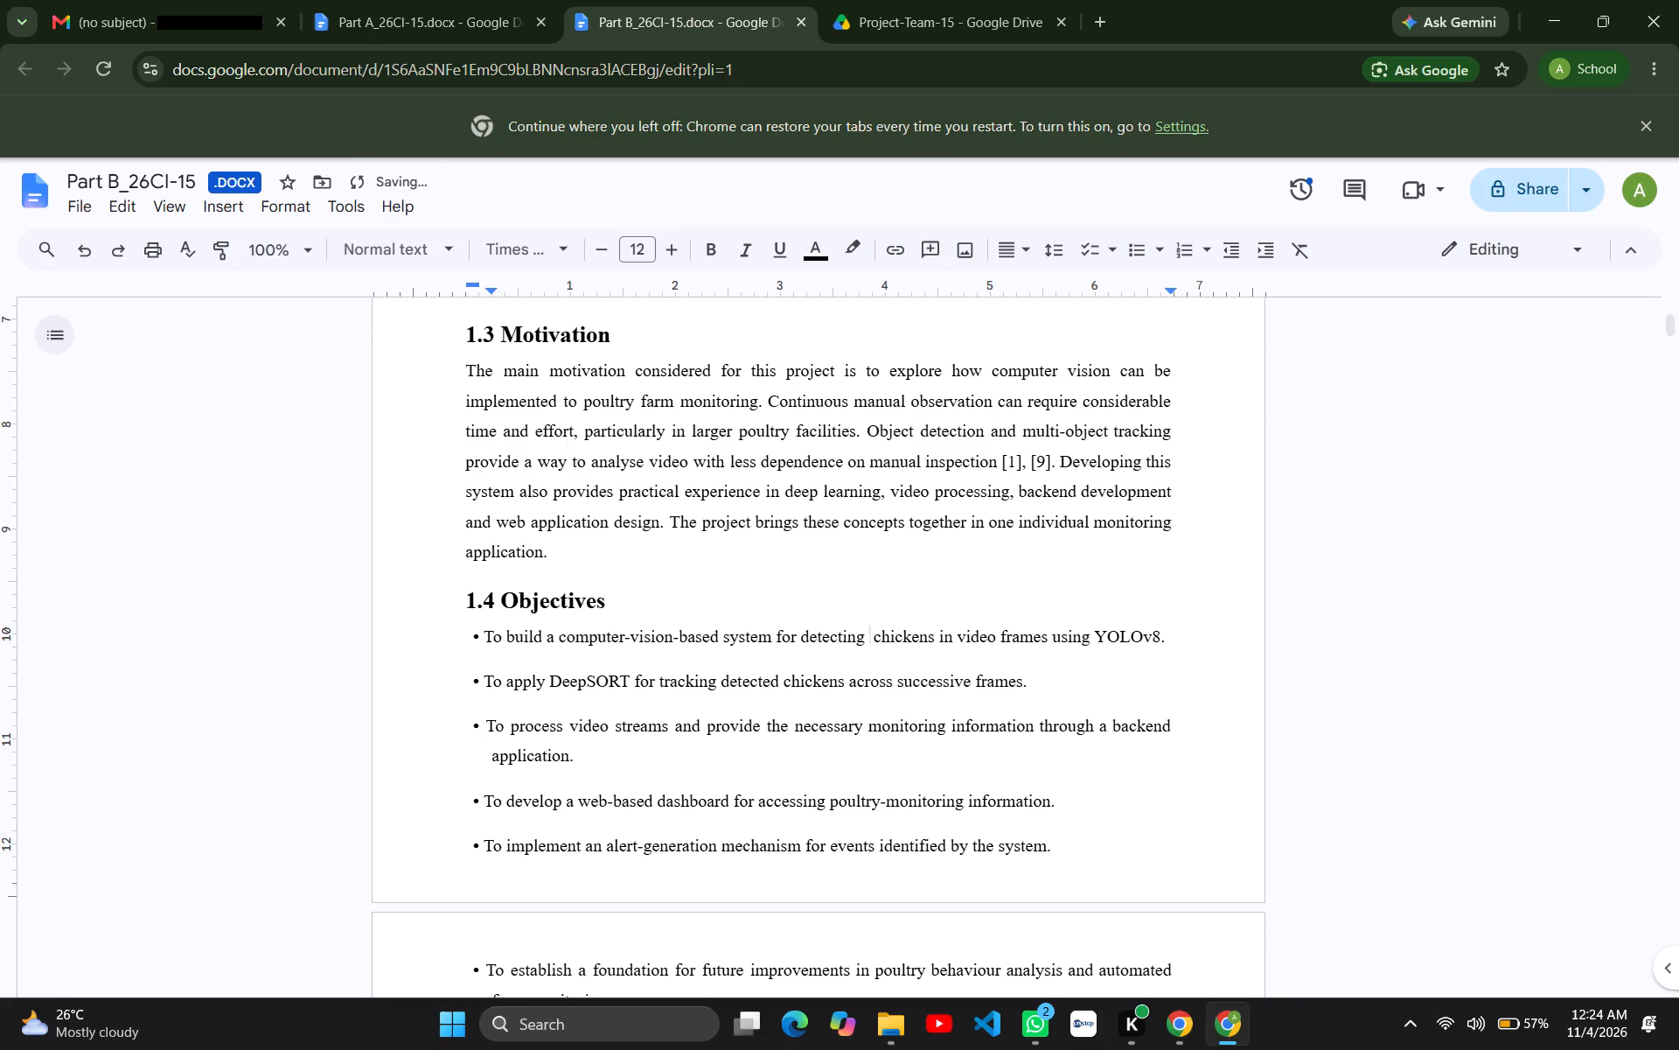
text(andd)
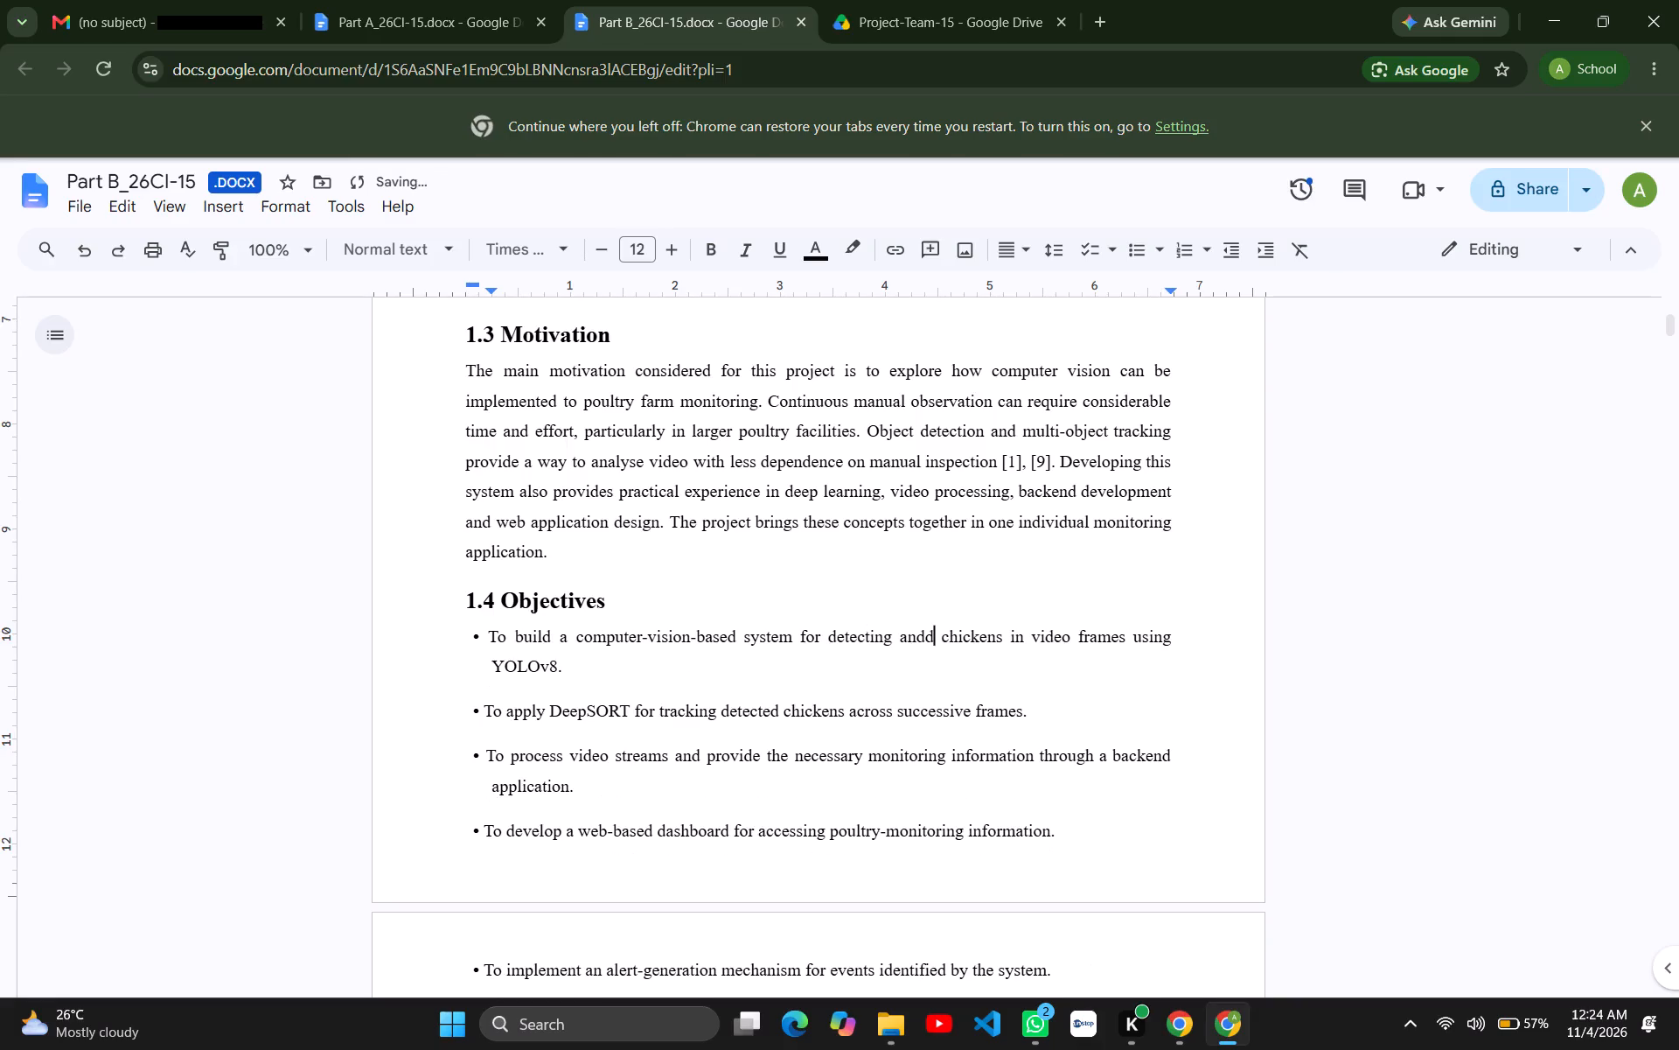
key(space)
key(BackSpace)
key(BackSpace)
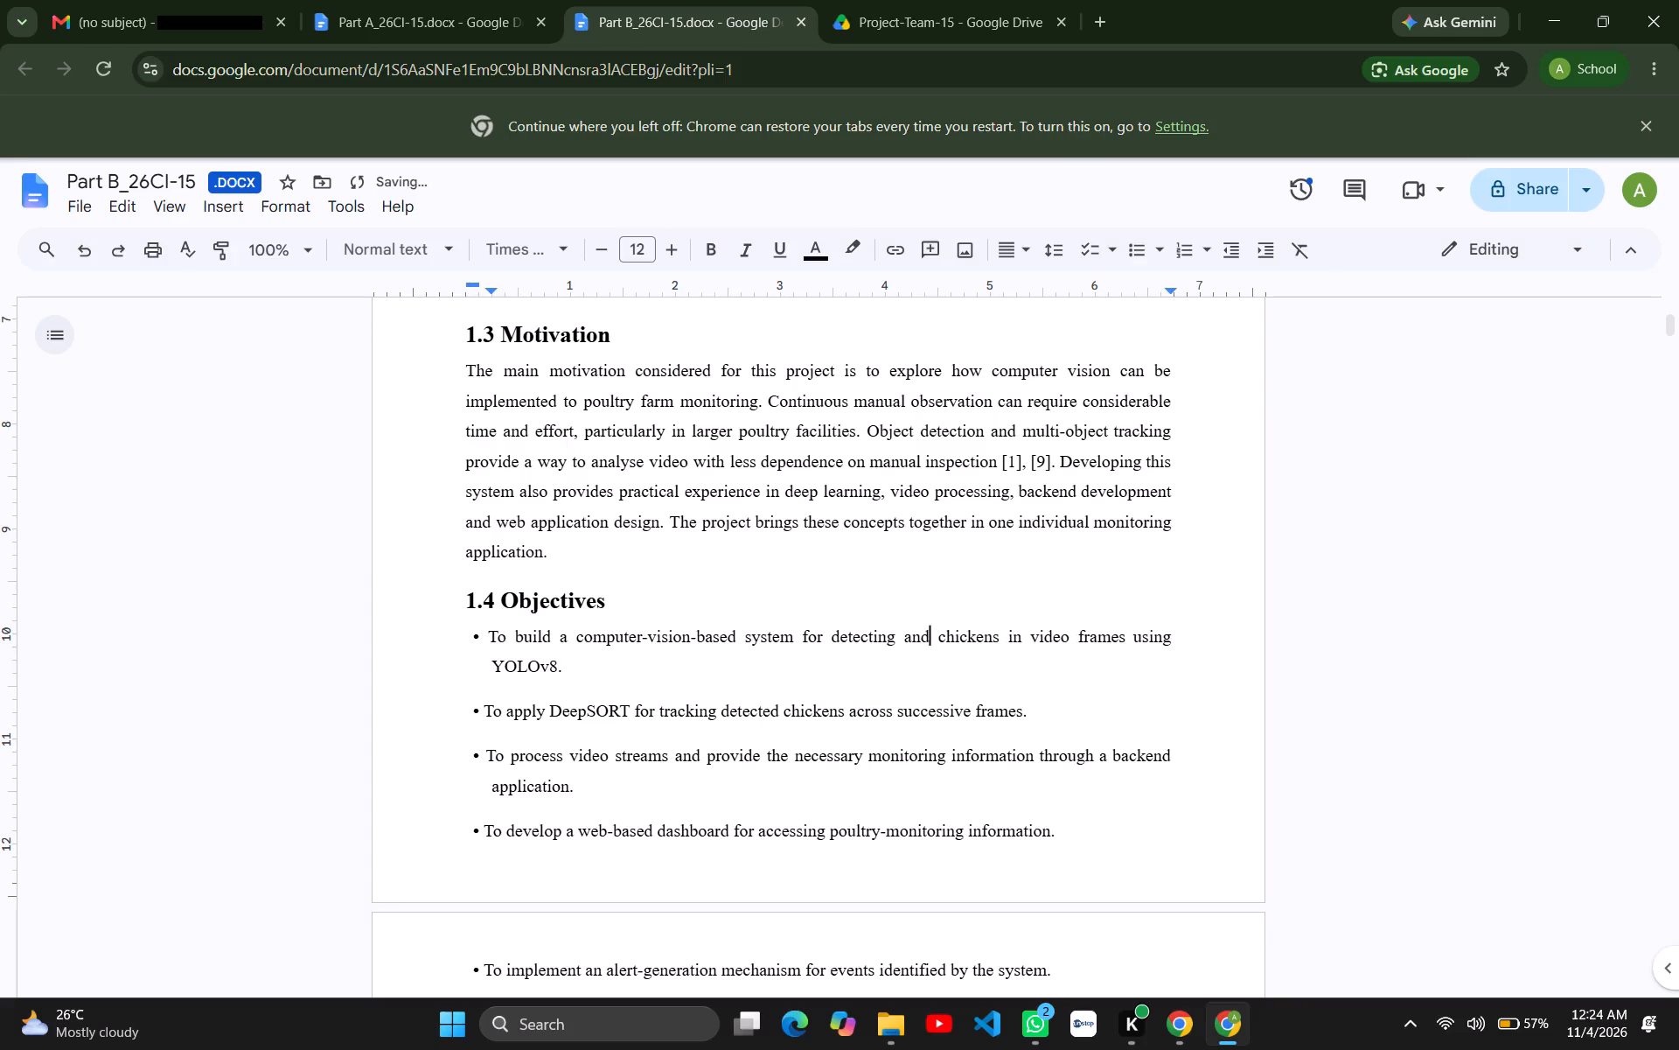
key(space)
text(trackingf)
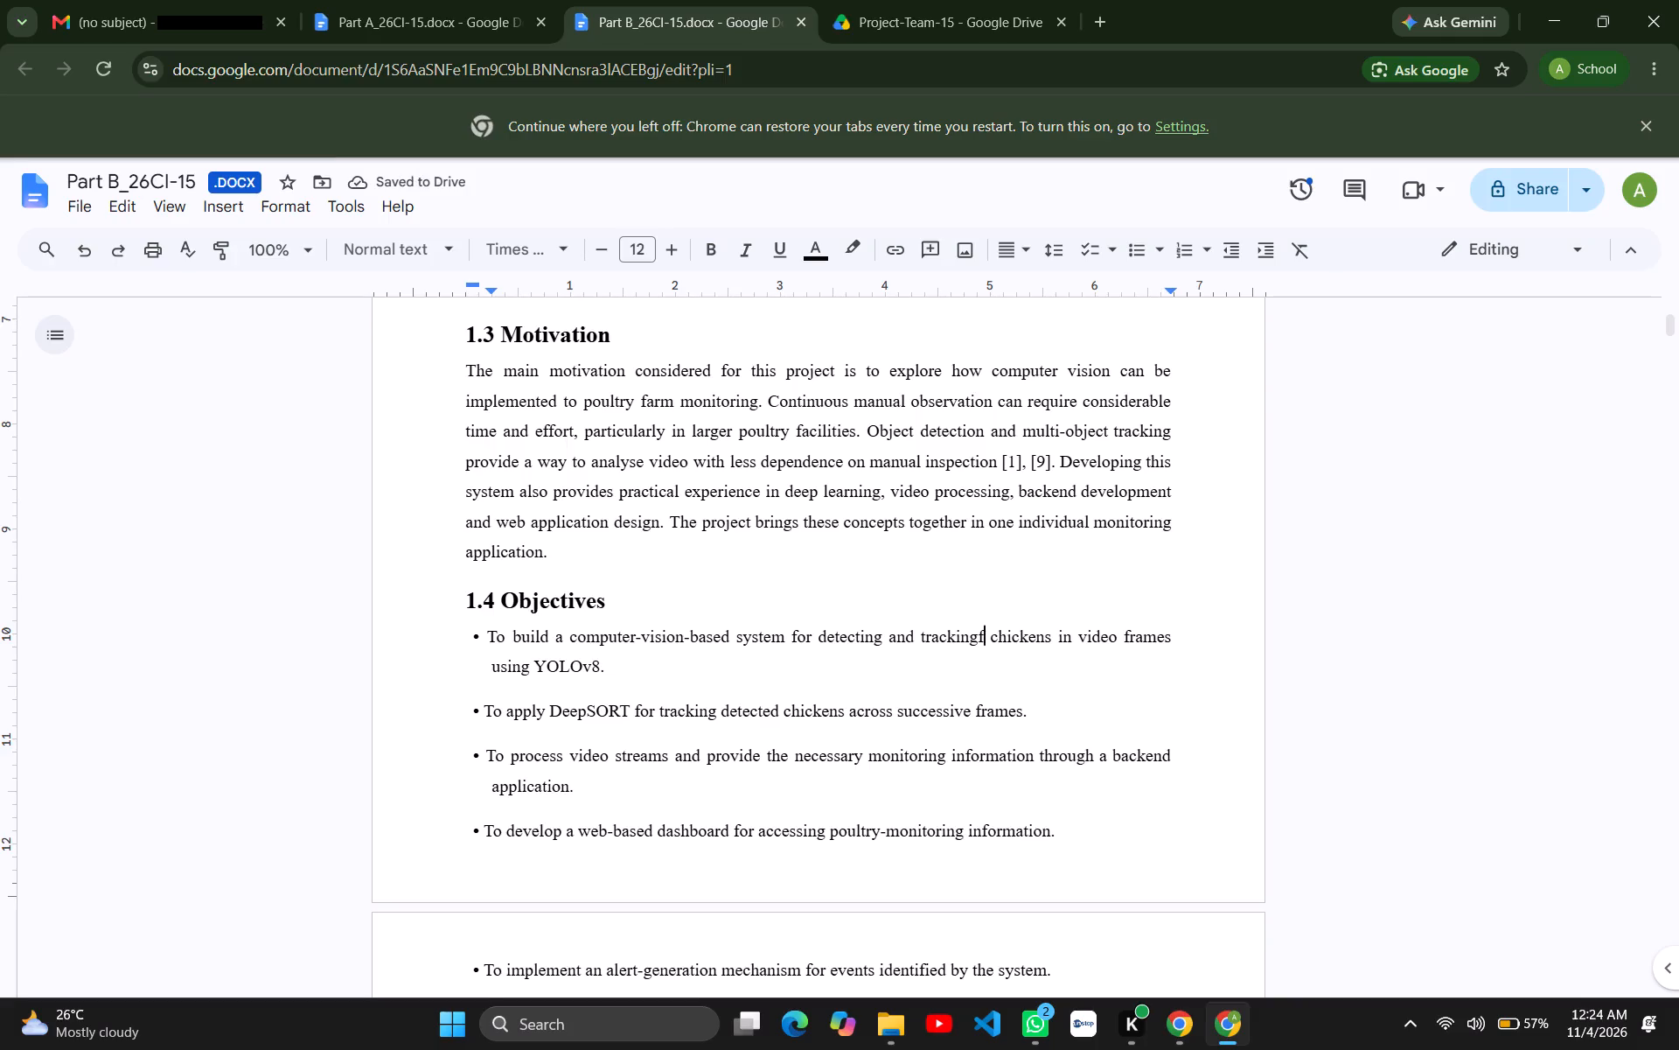
click(824, 631)
click(968, 633)
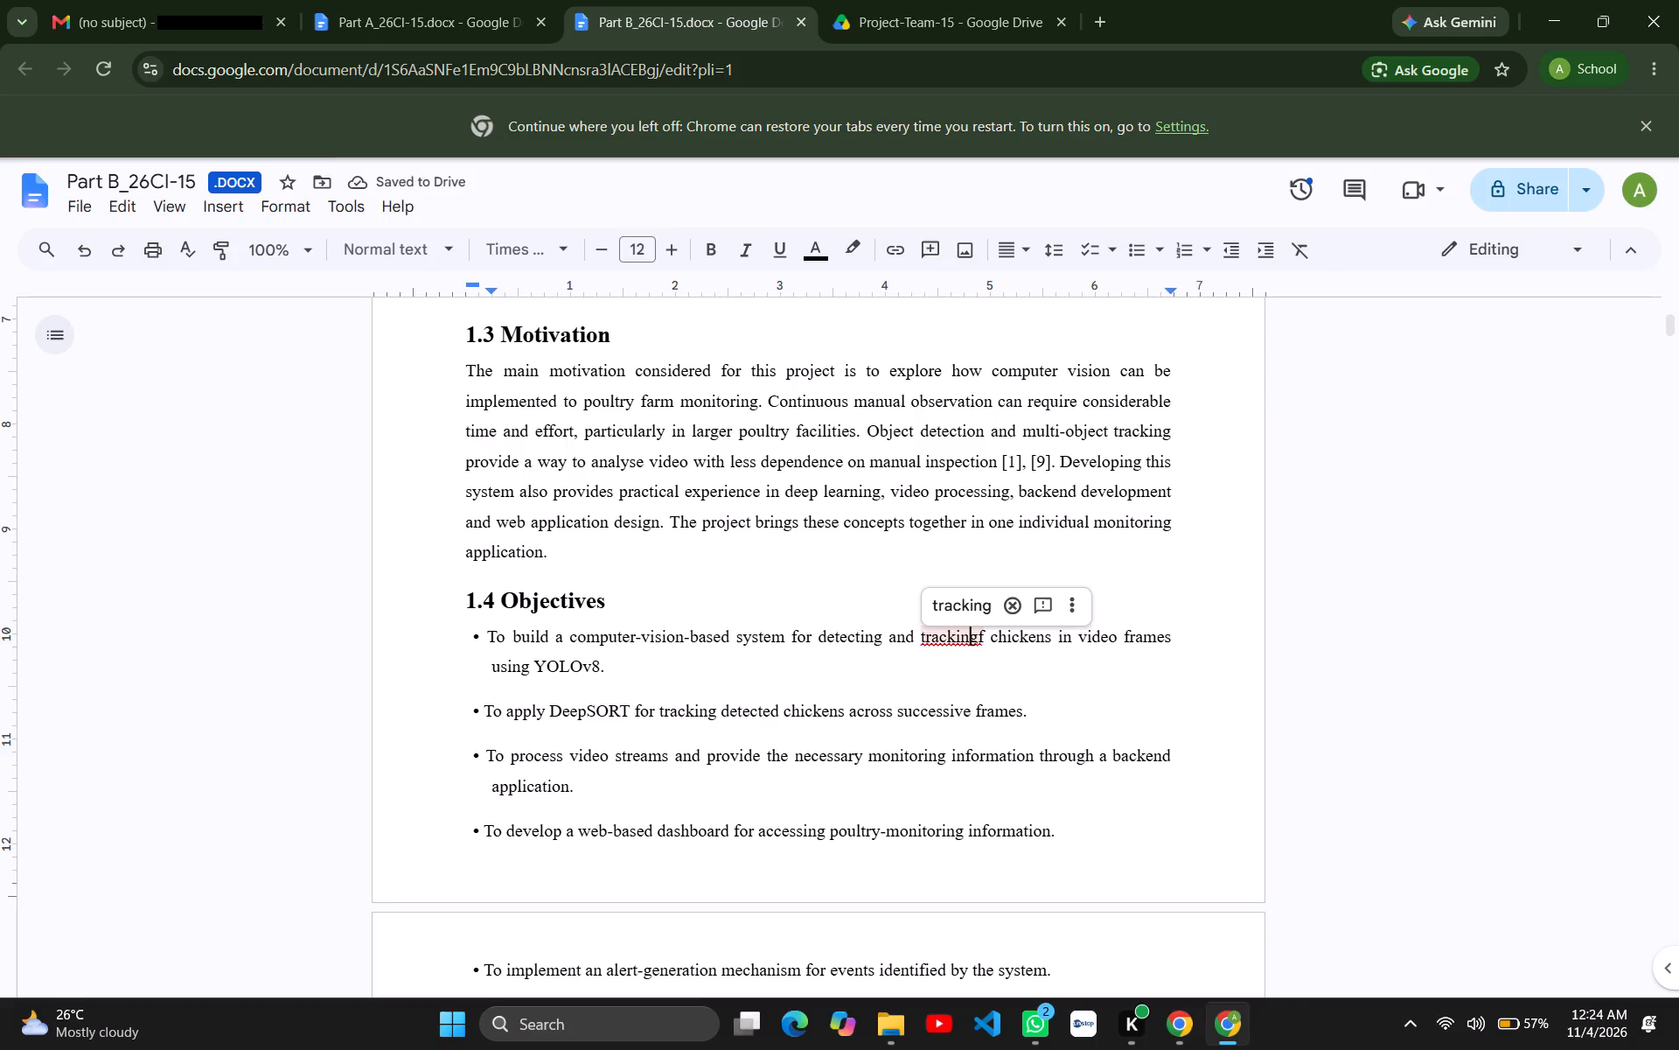
click(966, 598)
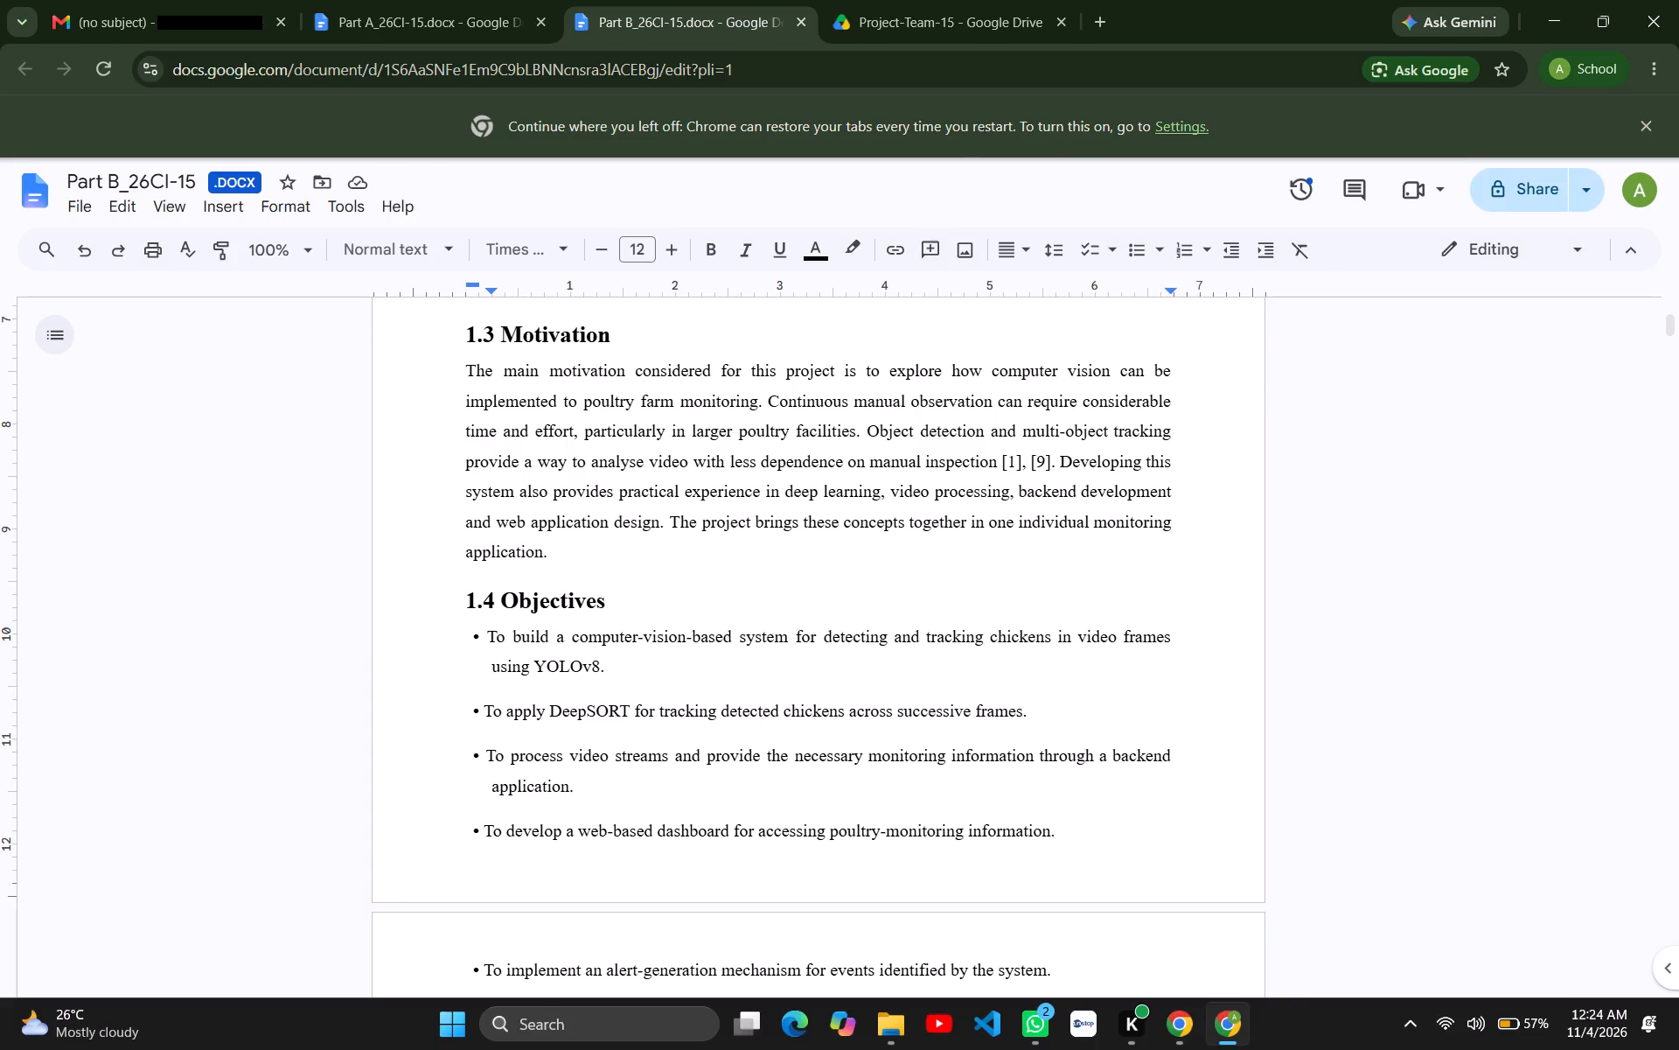
Examine the highlighted passages in sections 1.5 Scope of the Project and 1.6 Expected Contribution of the DrillBit report.
click(971, 19)
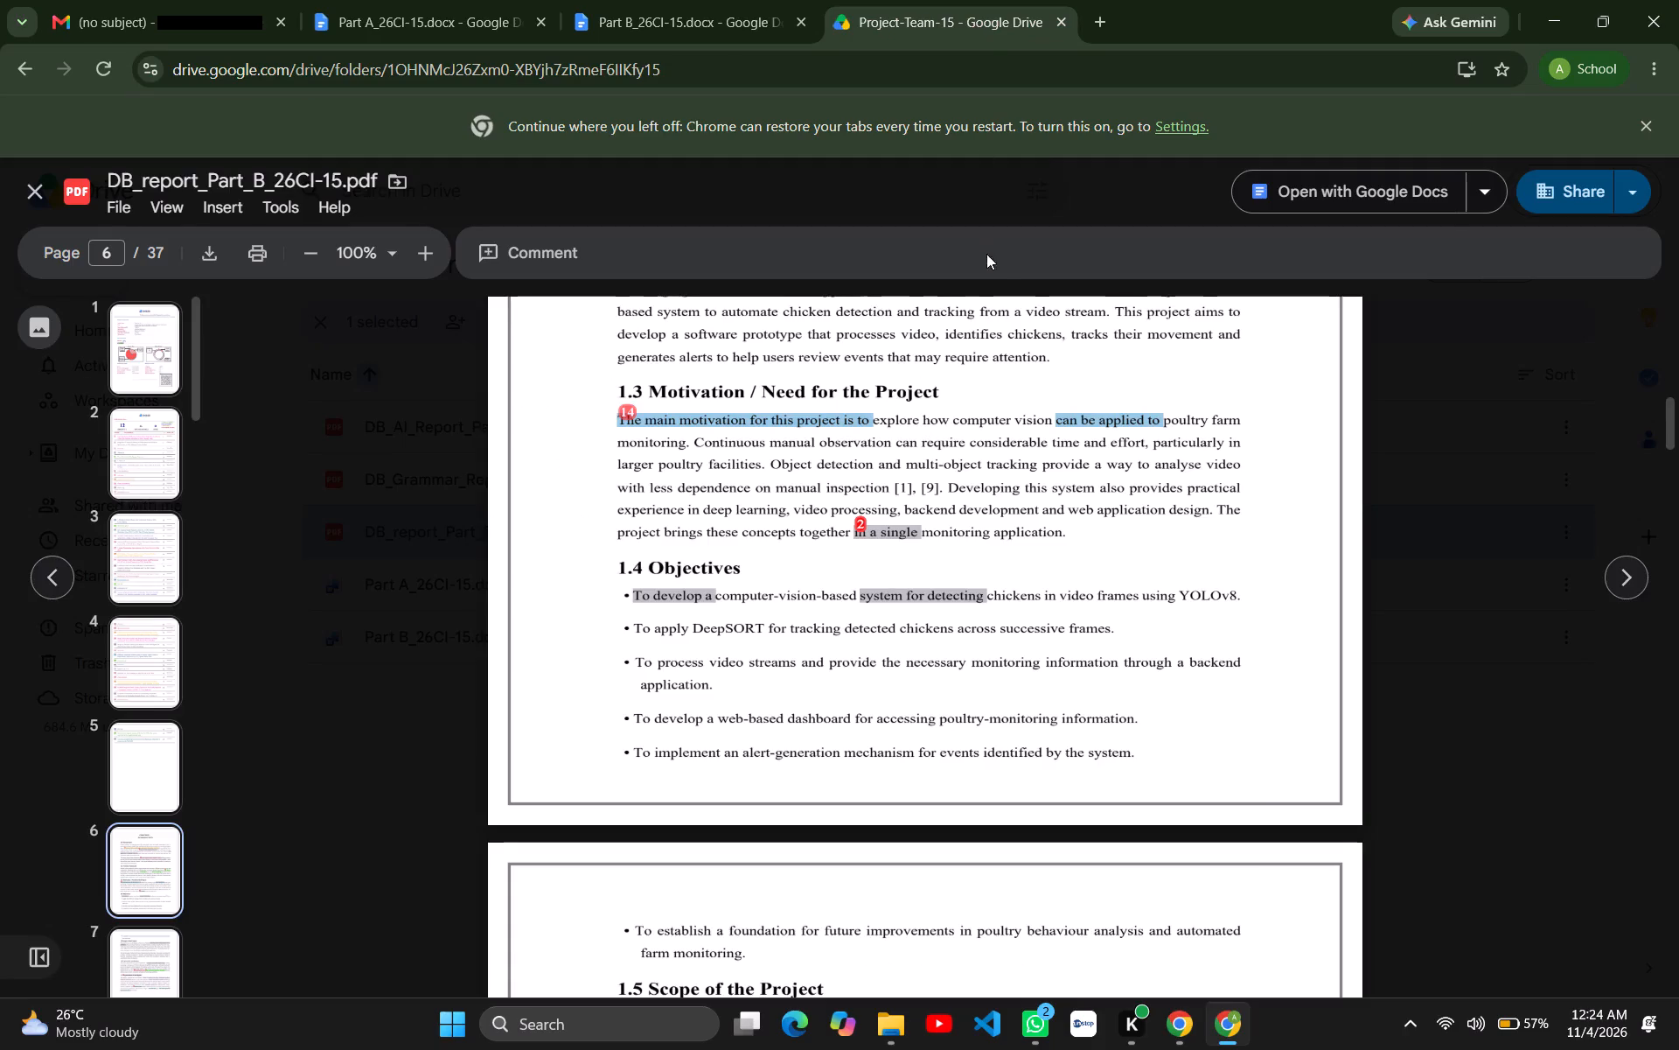
scroll(1046, 687, down, 1)
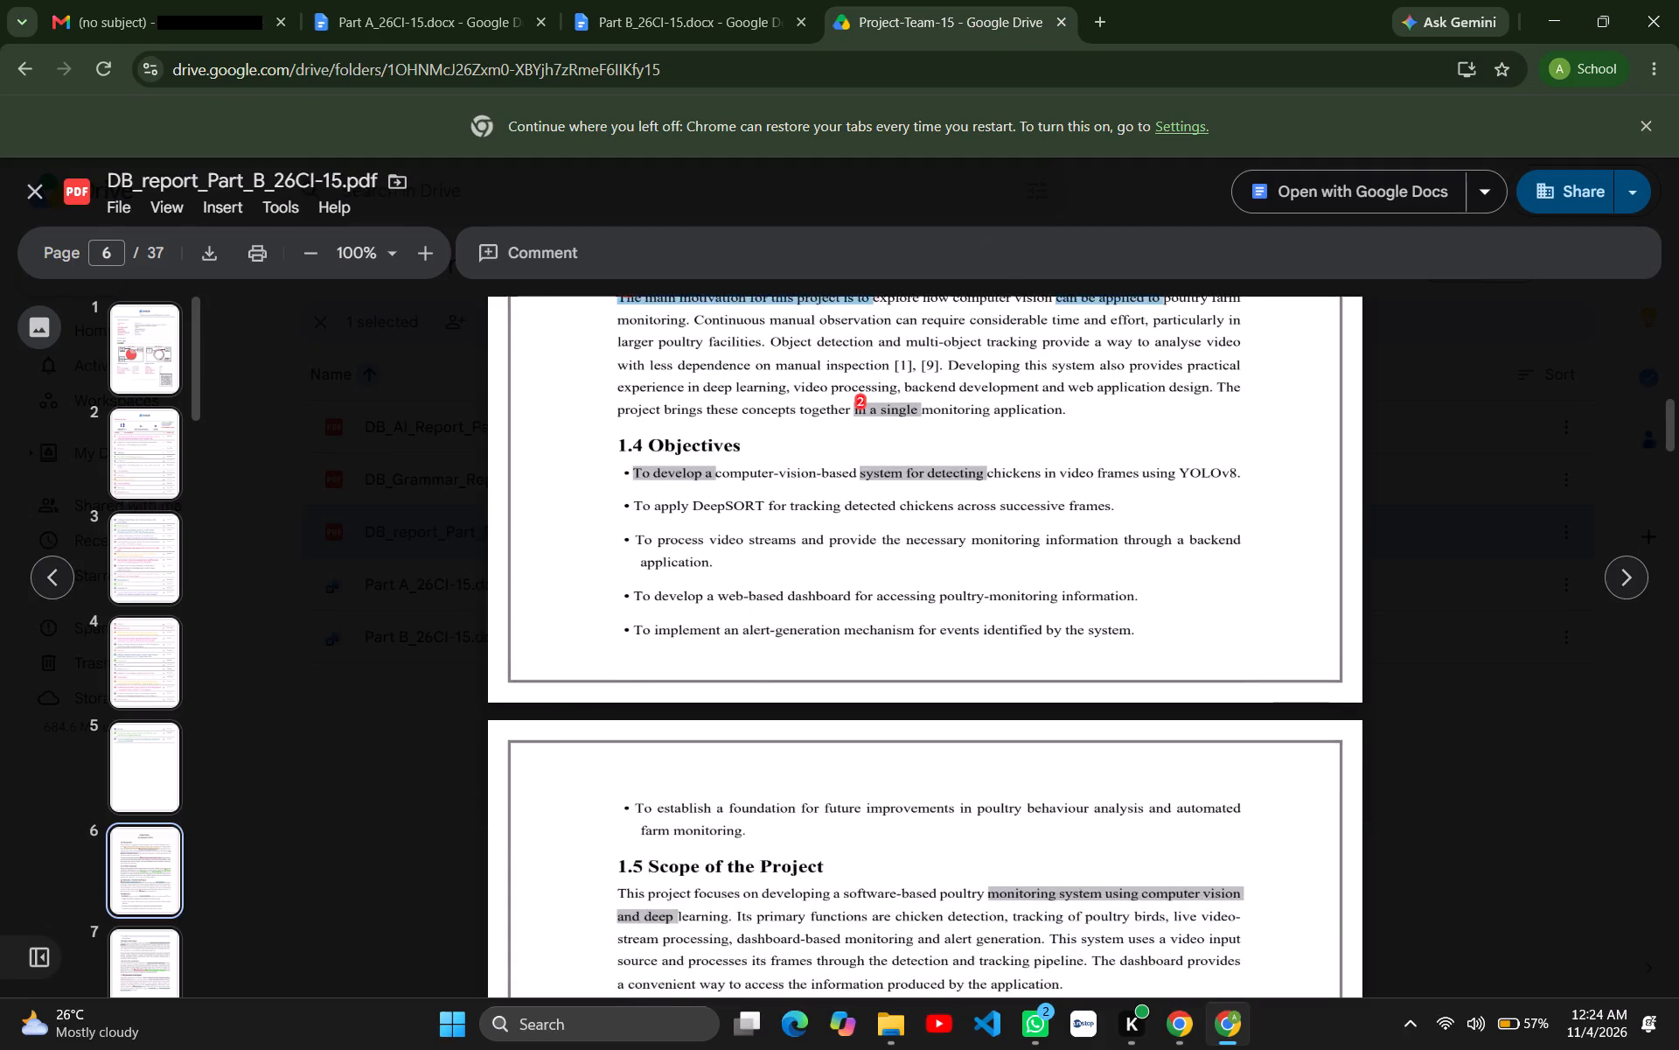
scroll(1046, 687, down, 2)
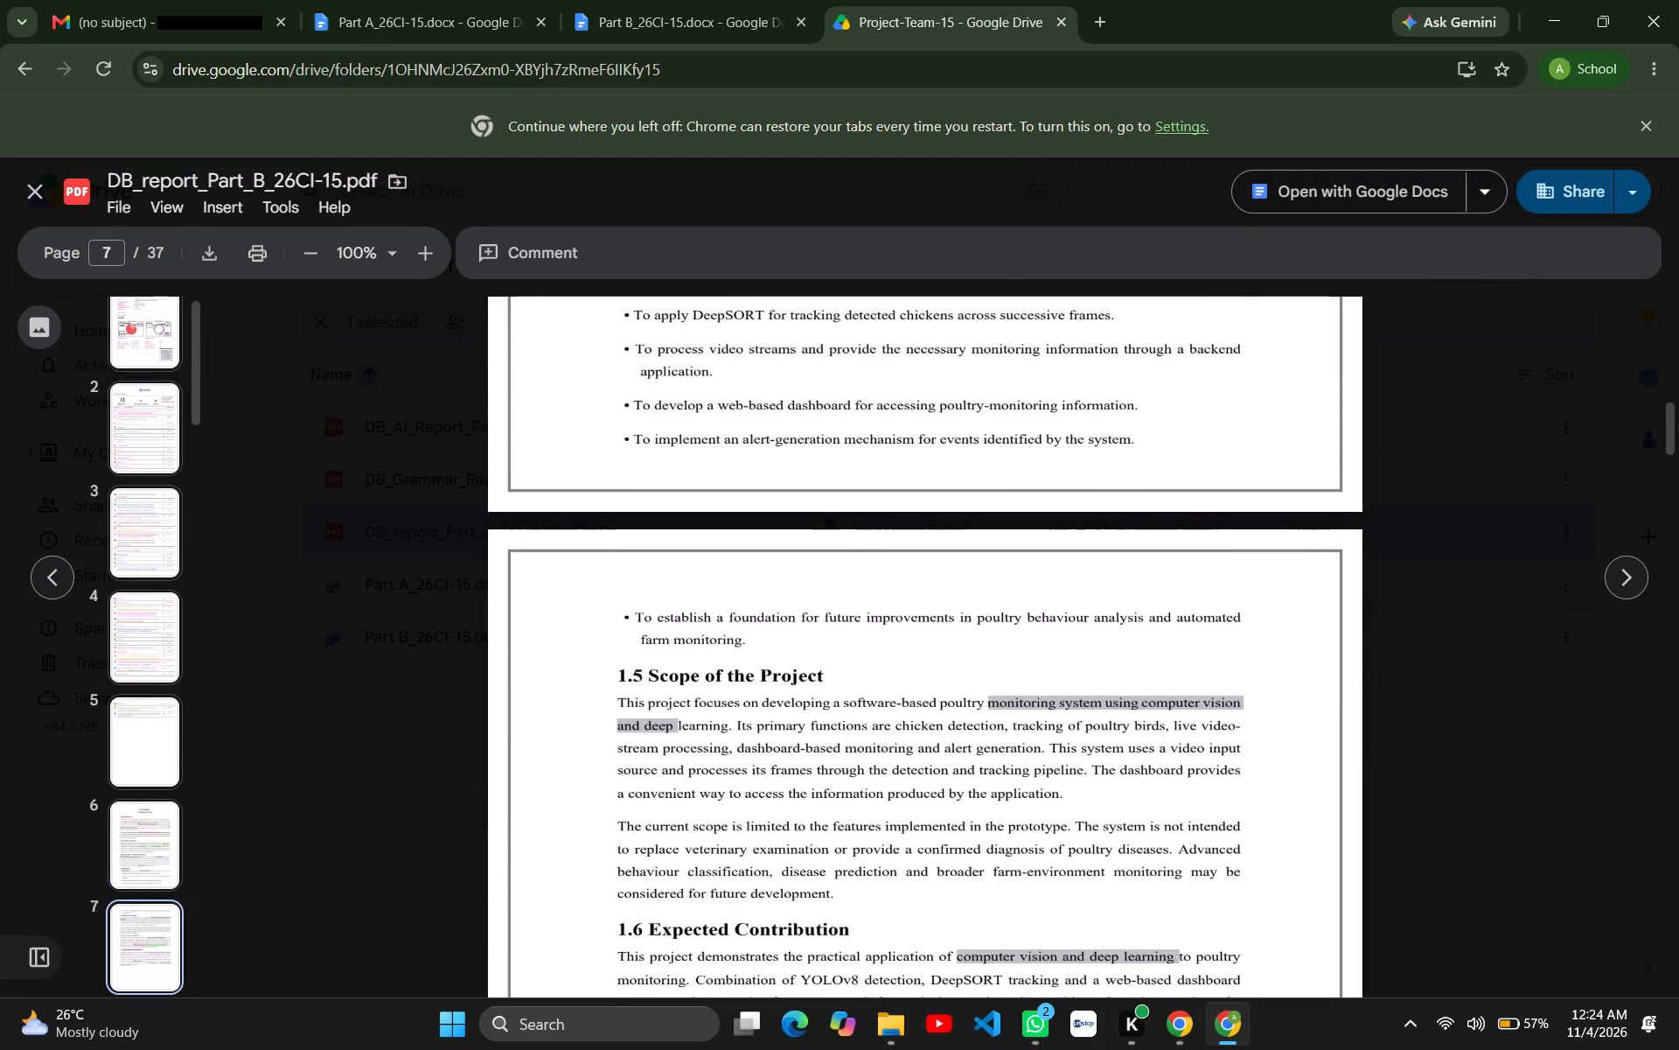
scroll(1046, 687, down, 2)
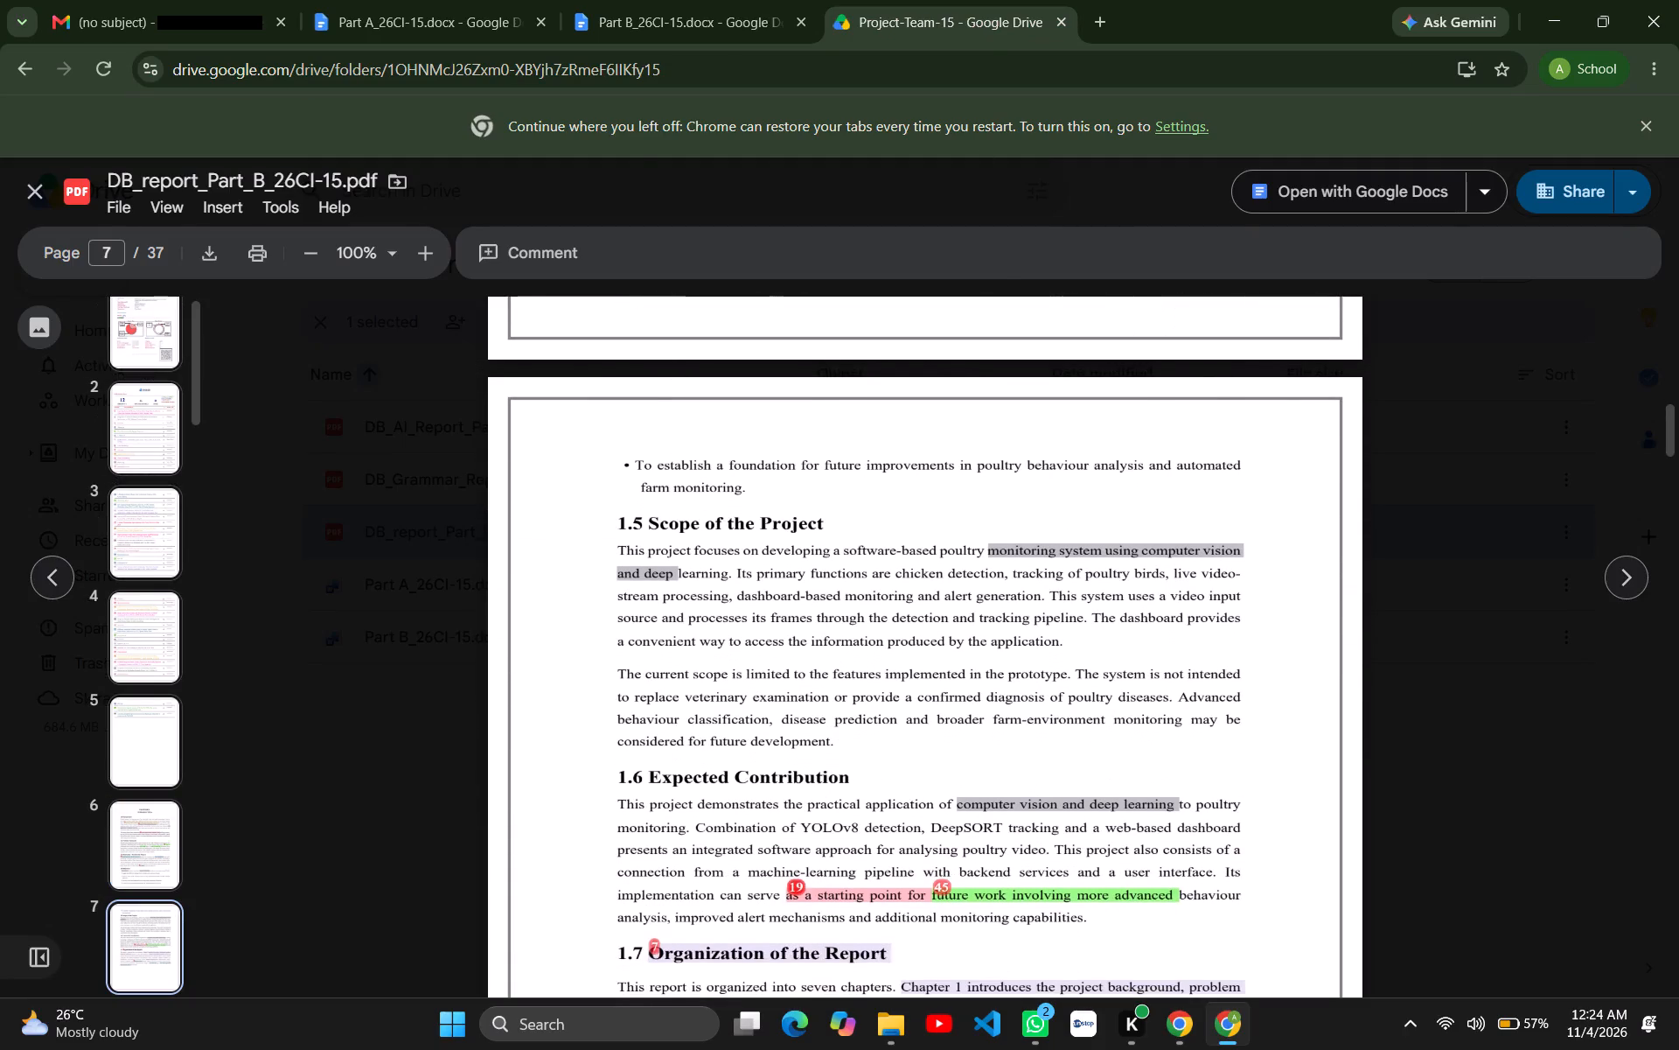
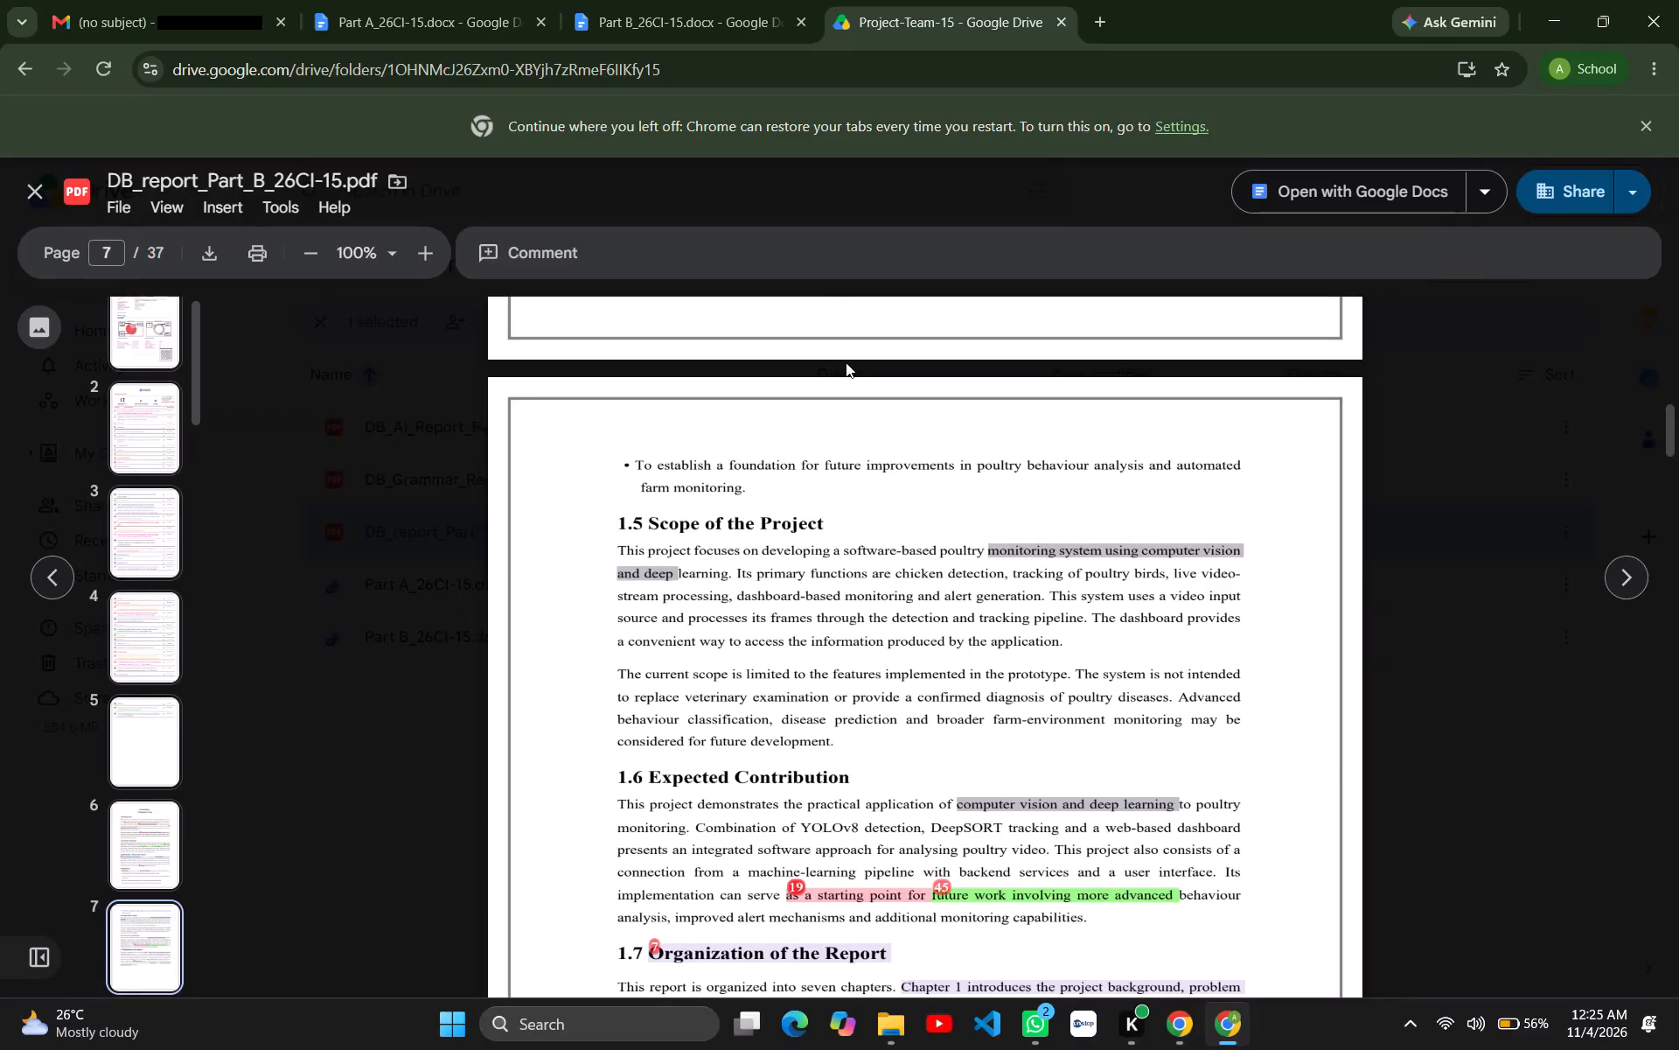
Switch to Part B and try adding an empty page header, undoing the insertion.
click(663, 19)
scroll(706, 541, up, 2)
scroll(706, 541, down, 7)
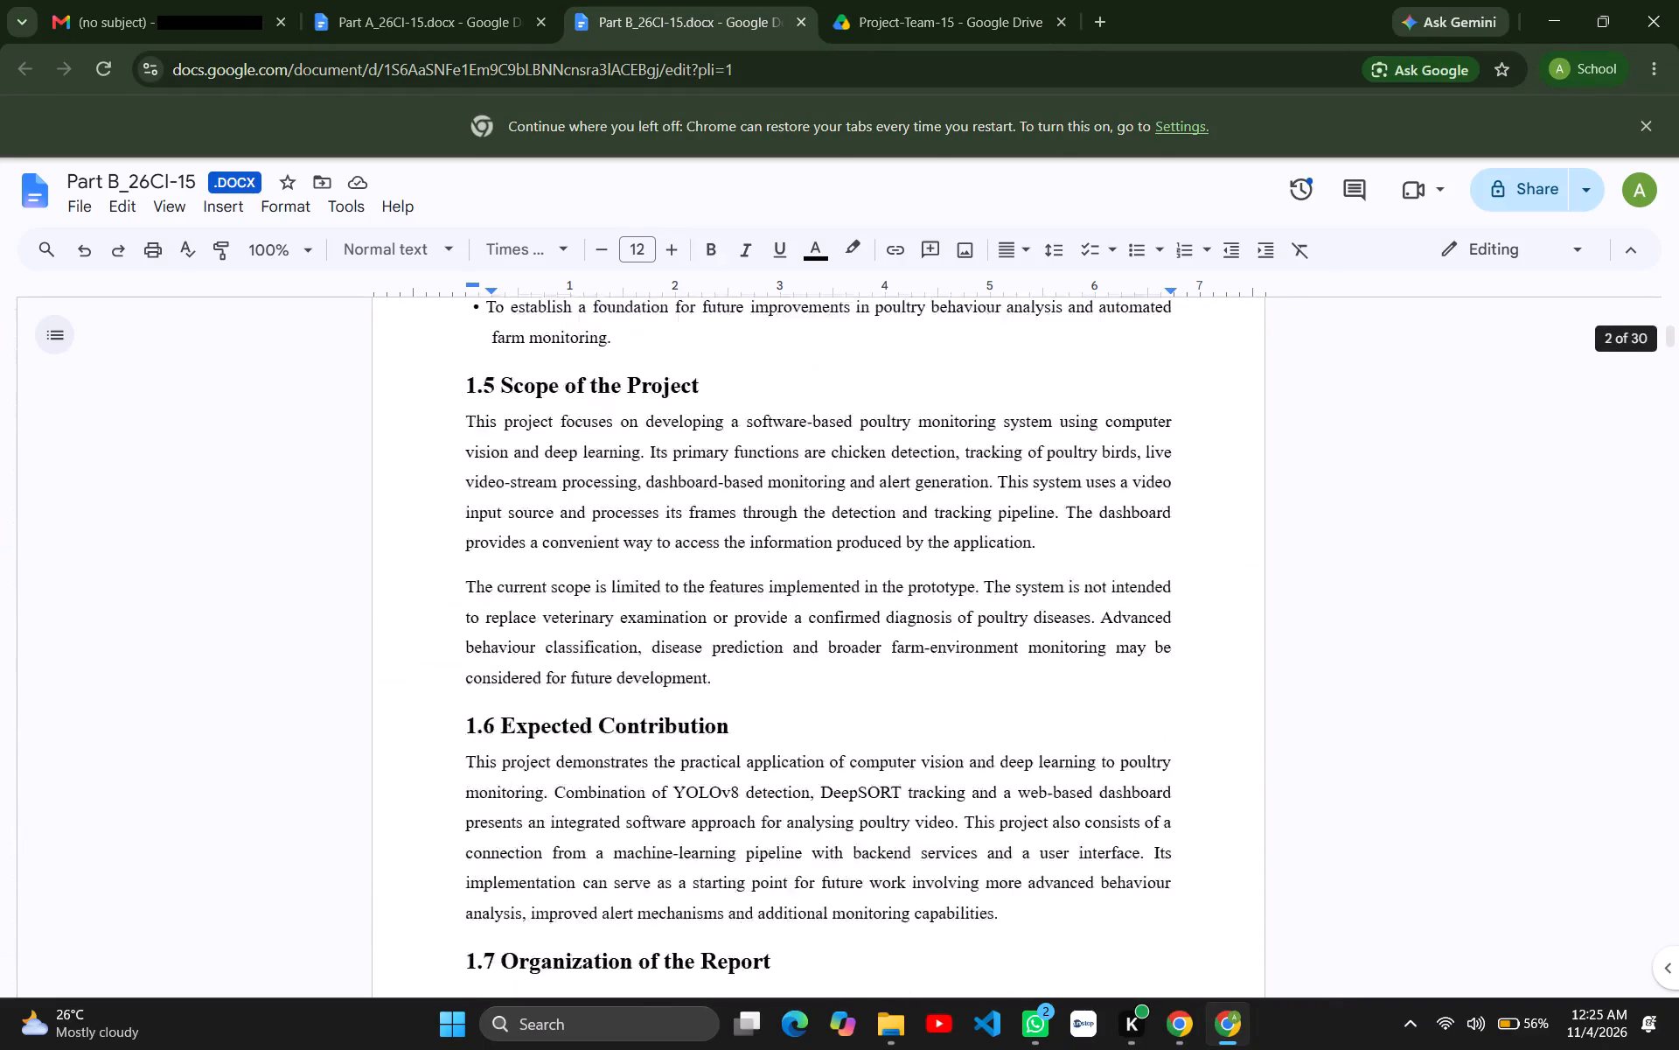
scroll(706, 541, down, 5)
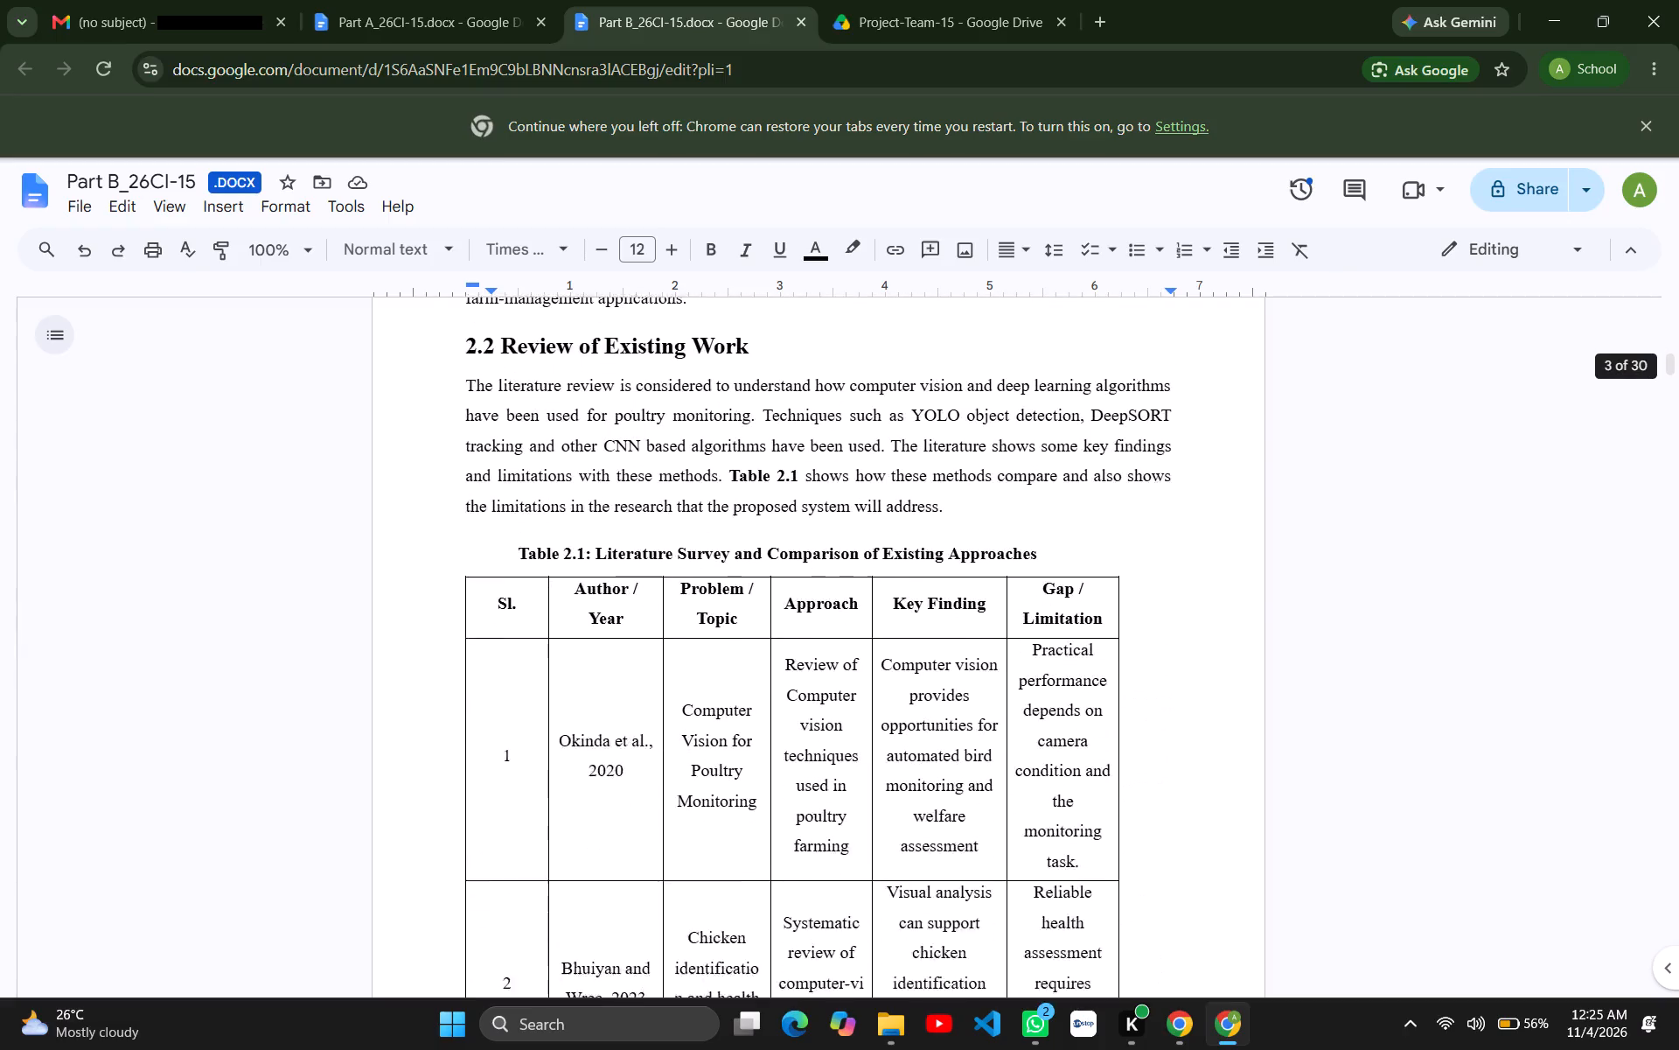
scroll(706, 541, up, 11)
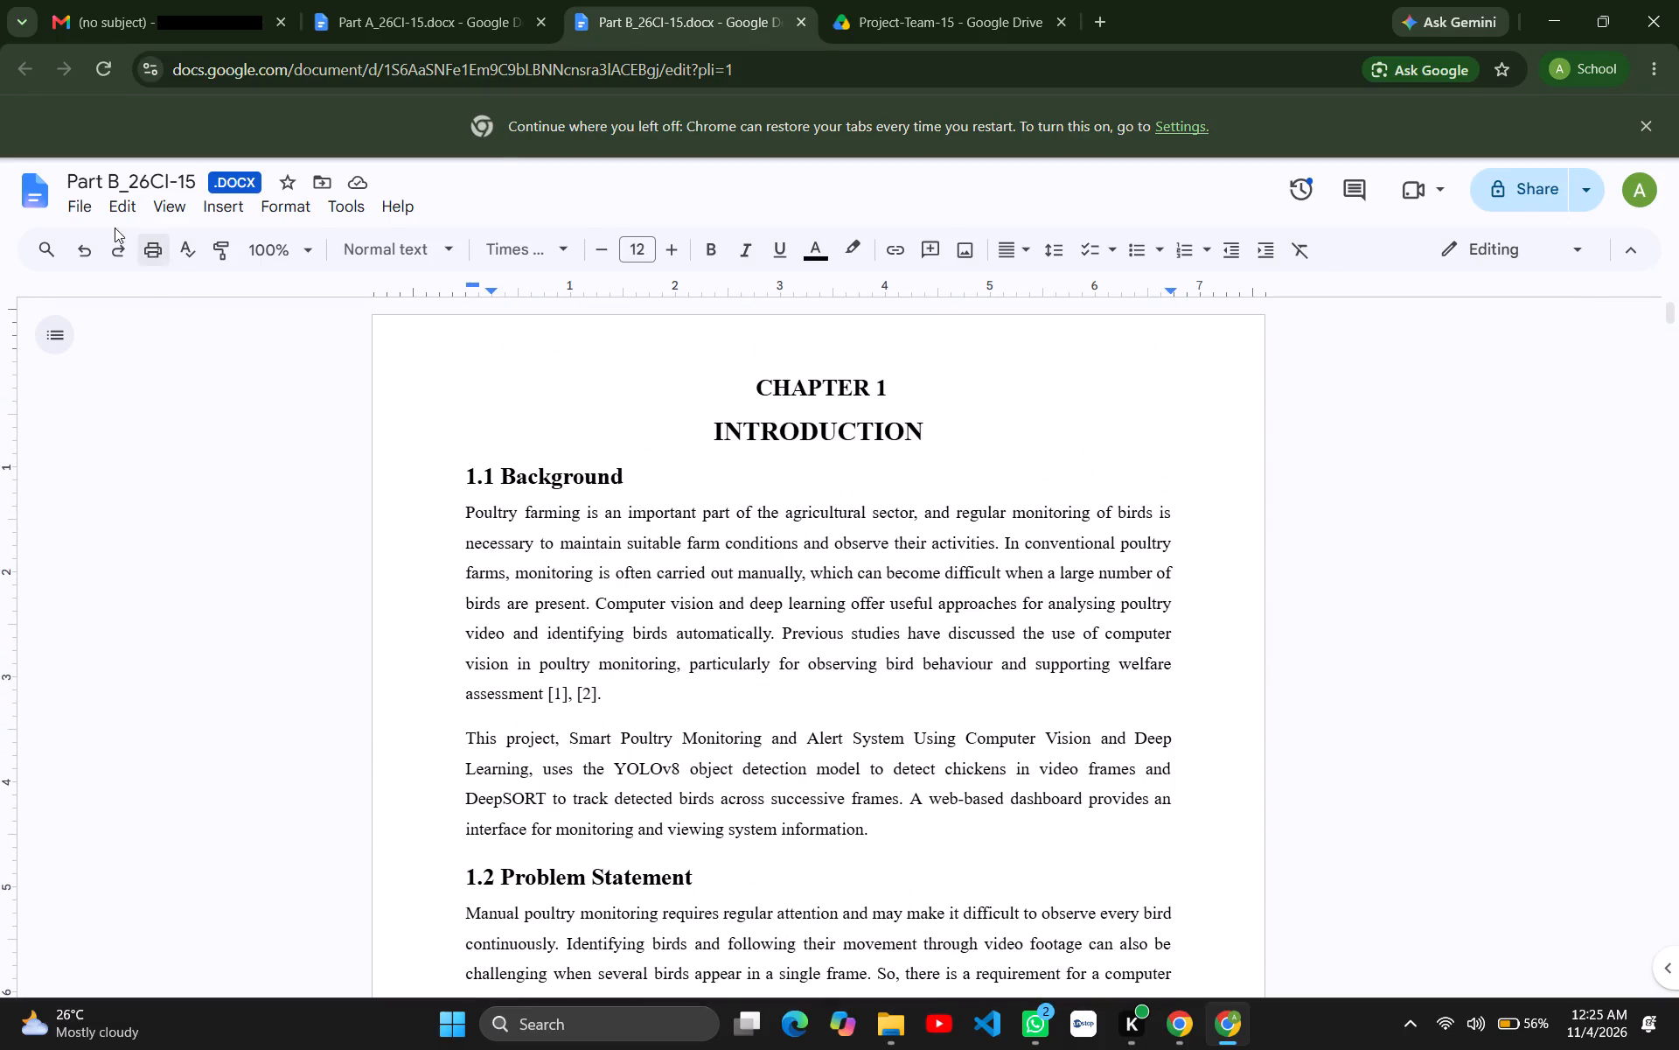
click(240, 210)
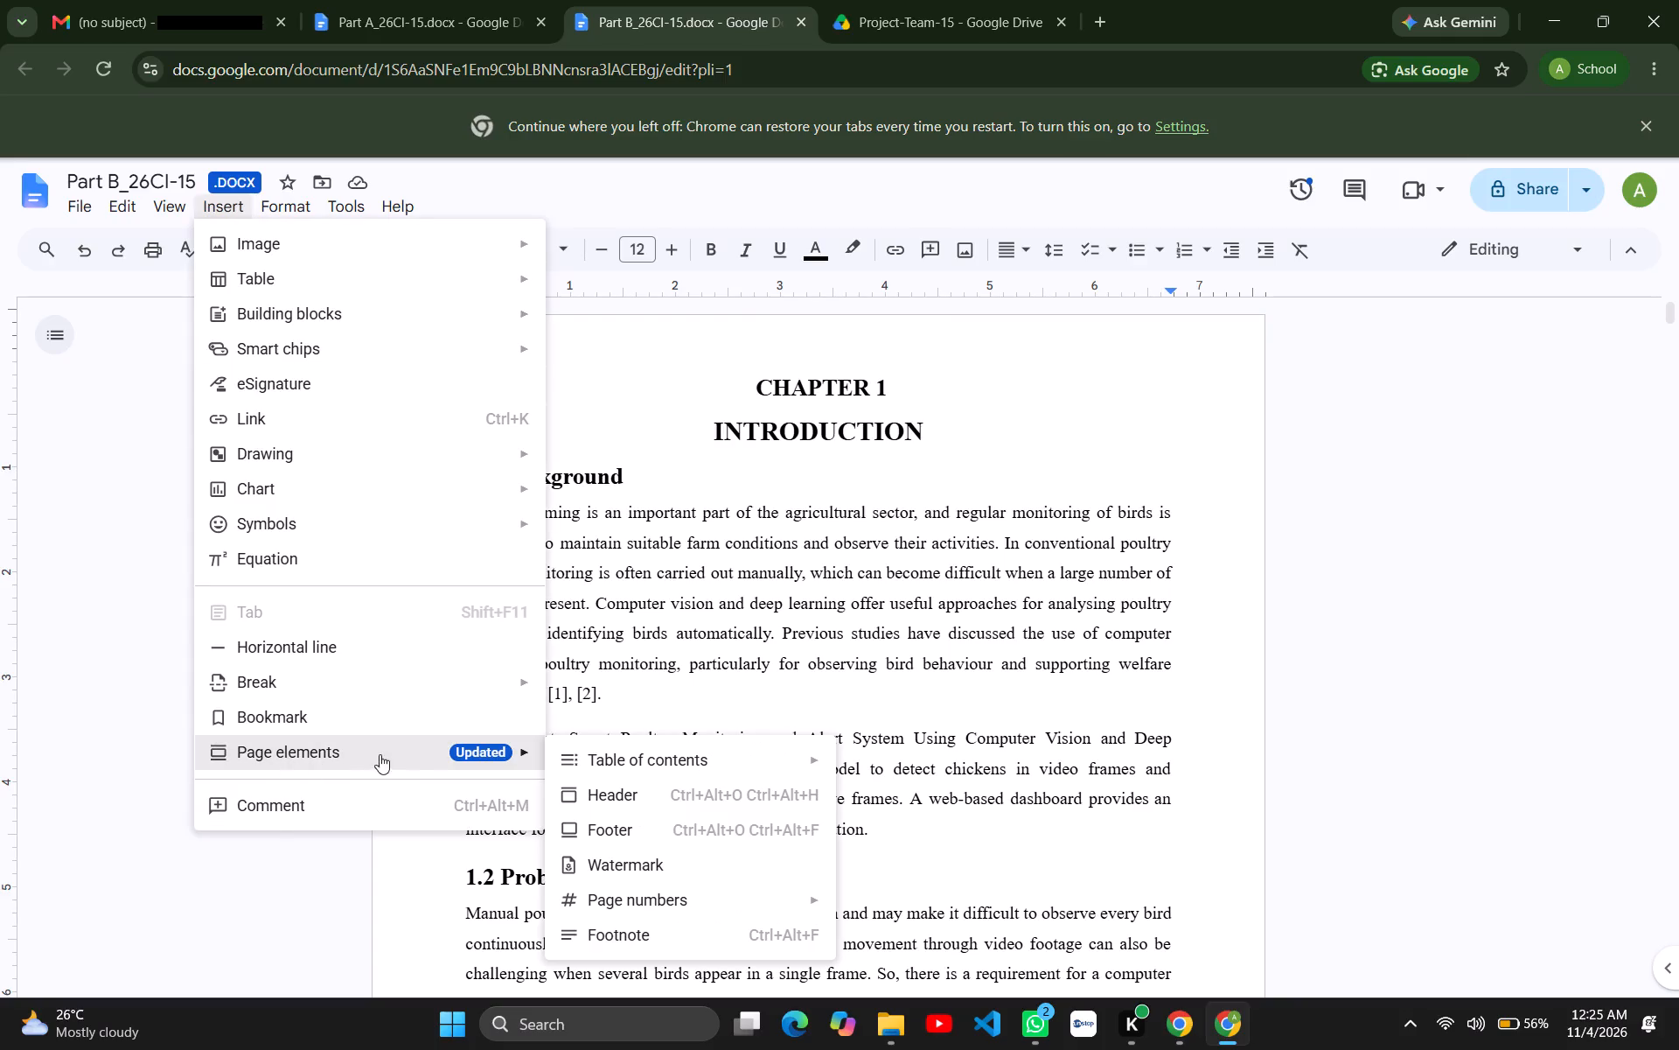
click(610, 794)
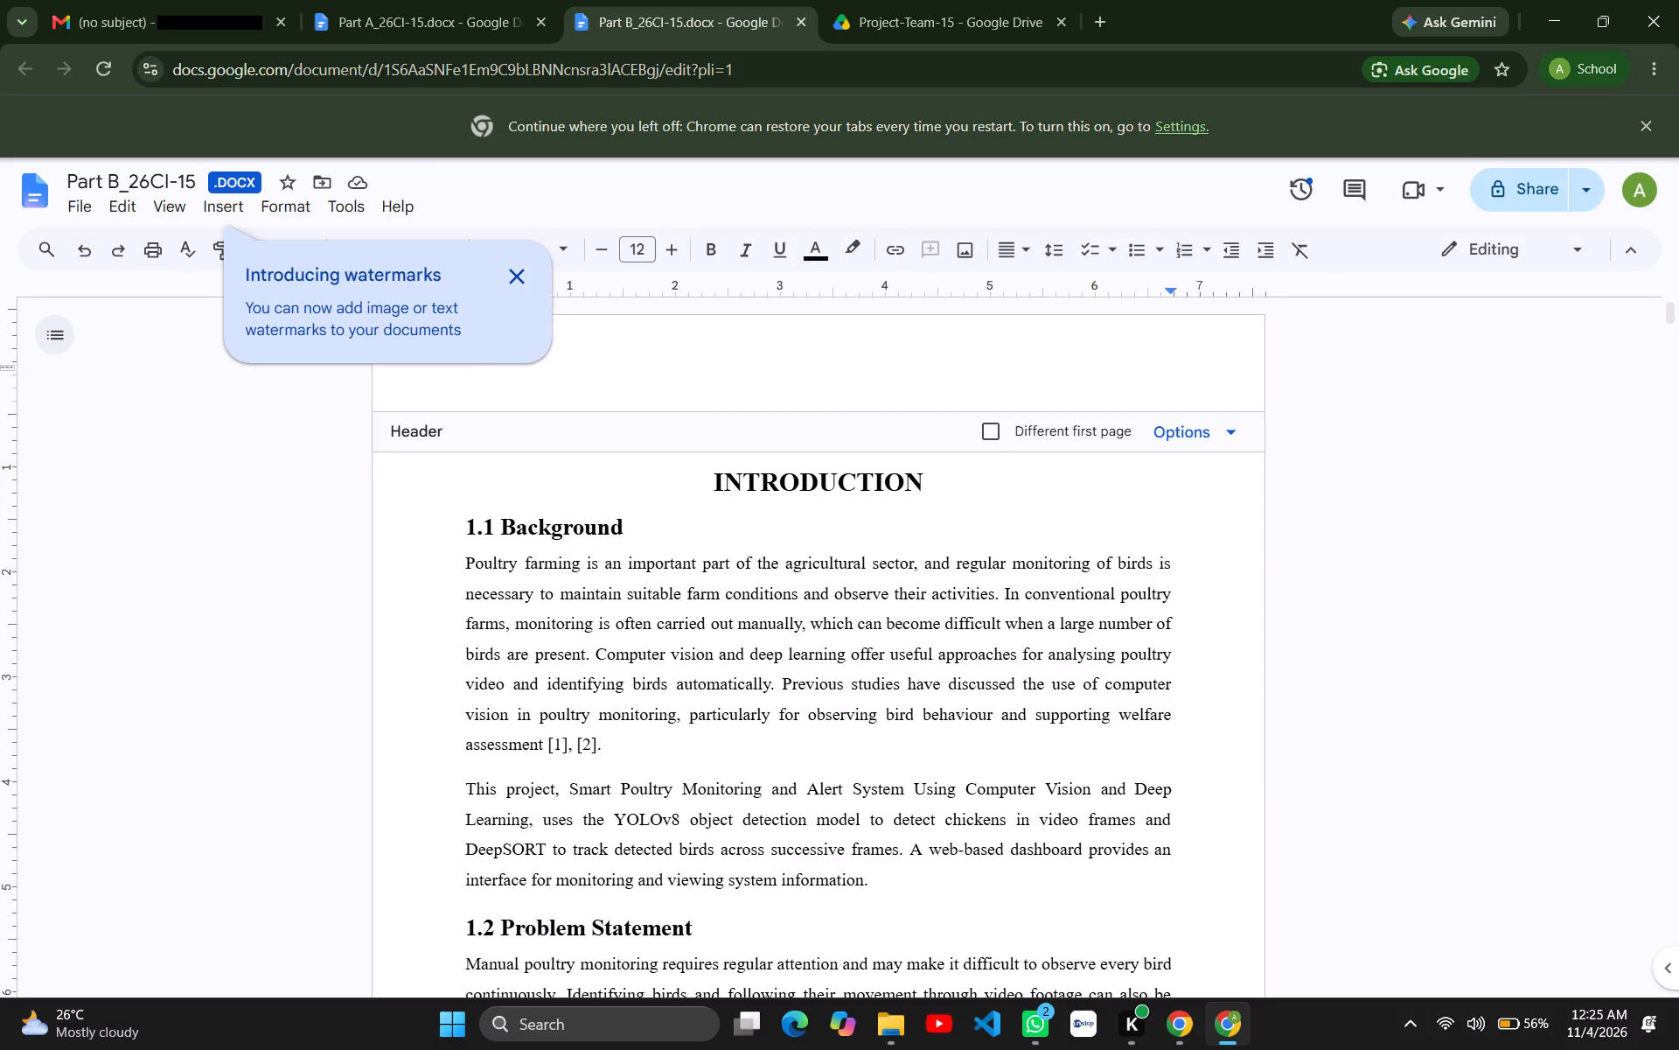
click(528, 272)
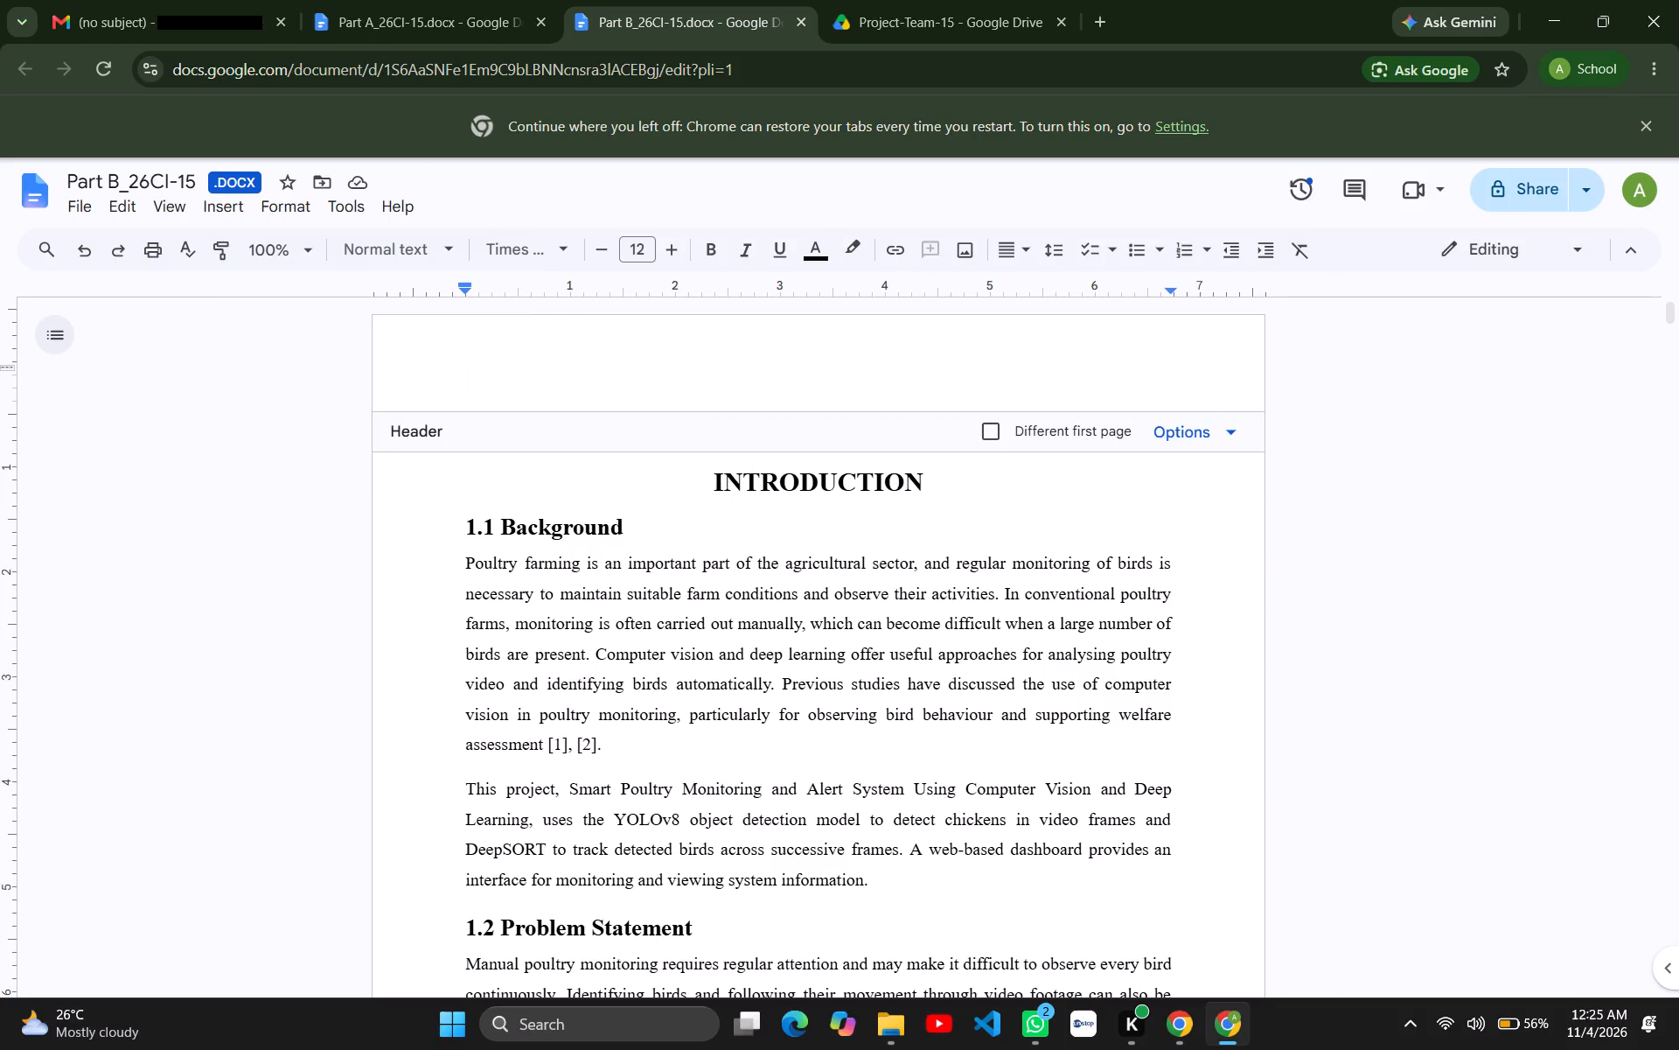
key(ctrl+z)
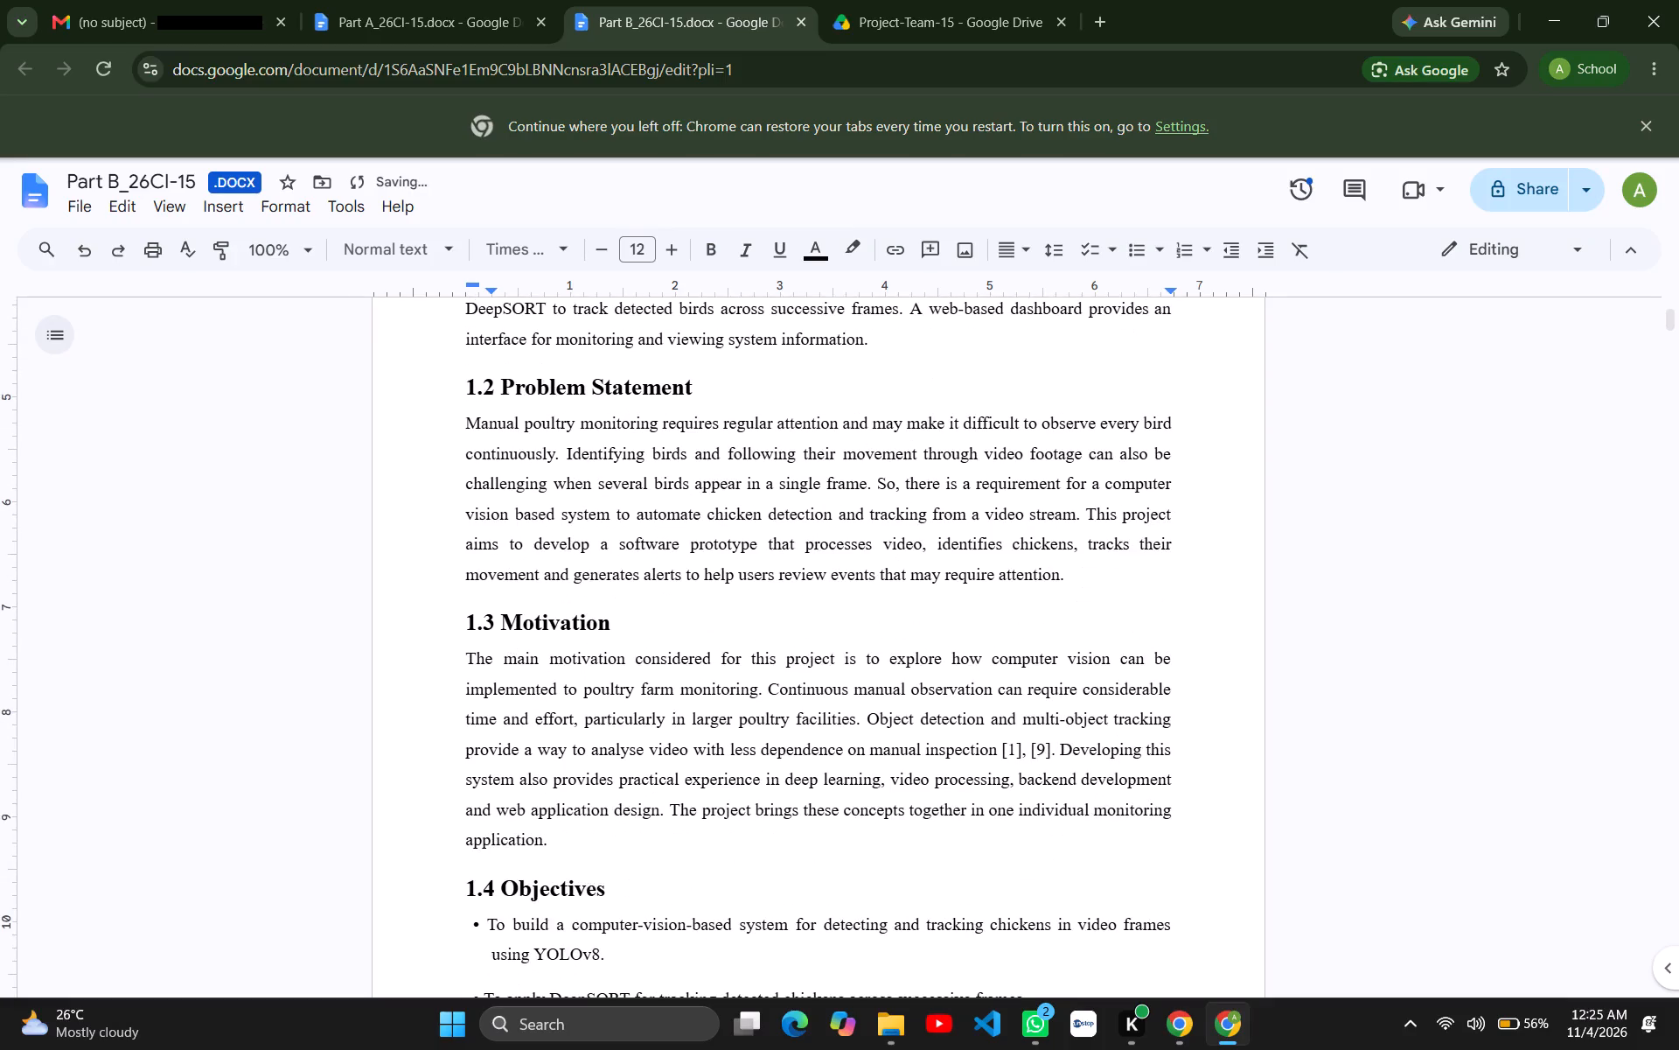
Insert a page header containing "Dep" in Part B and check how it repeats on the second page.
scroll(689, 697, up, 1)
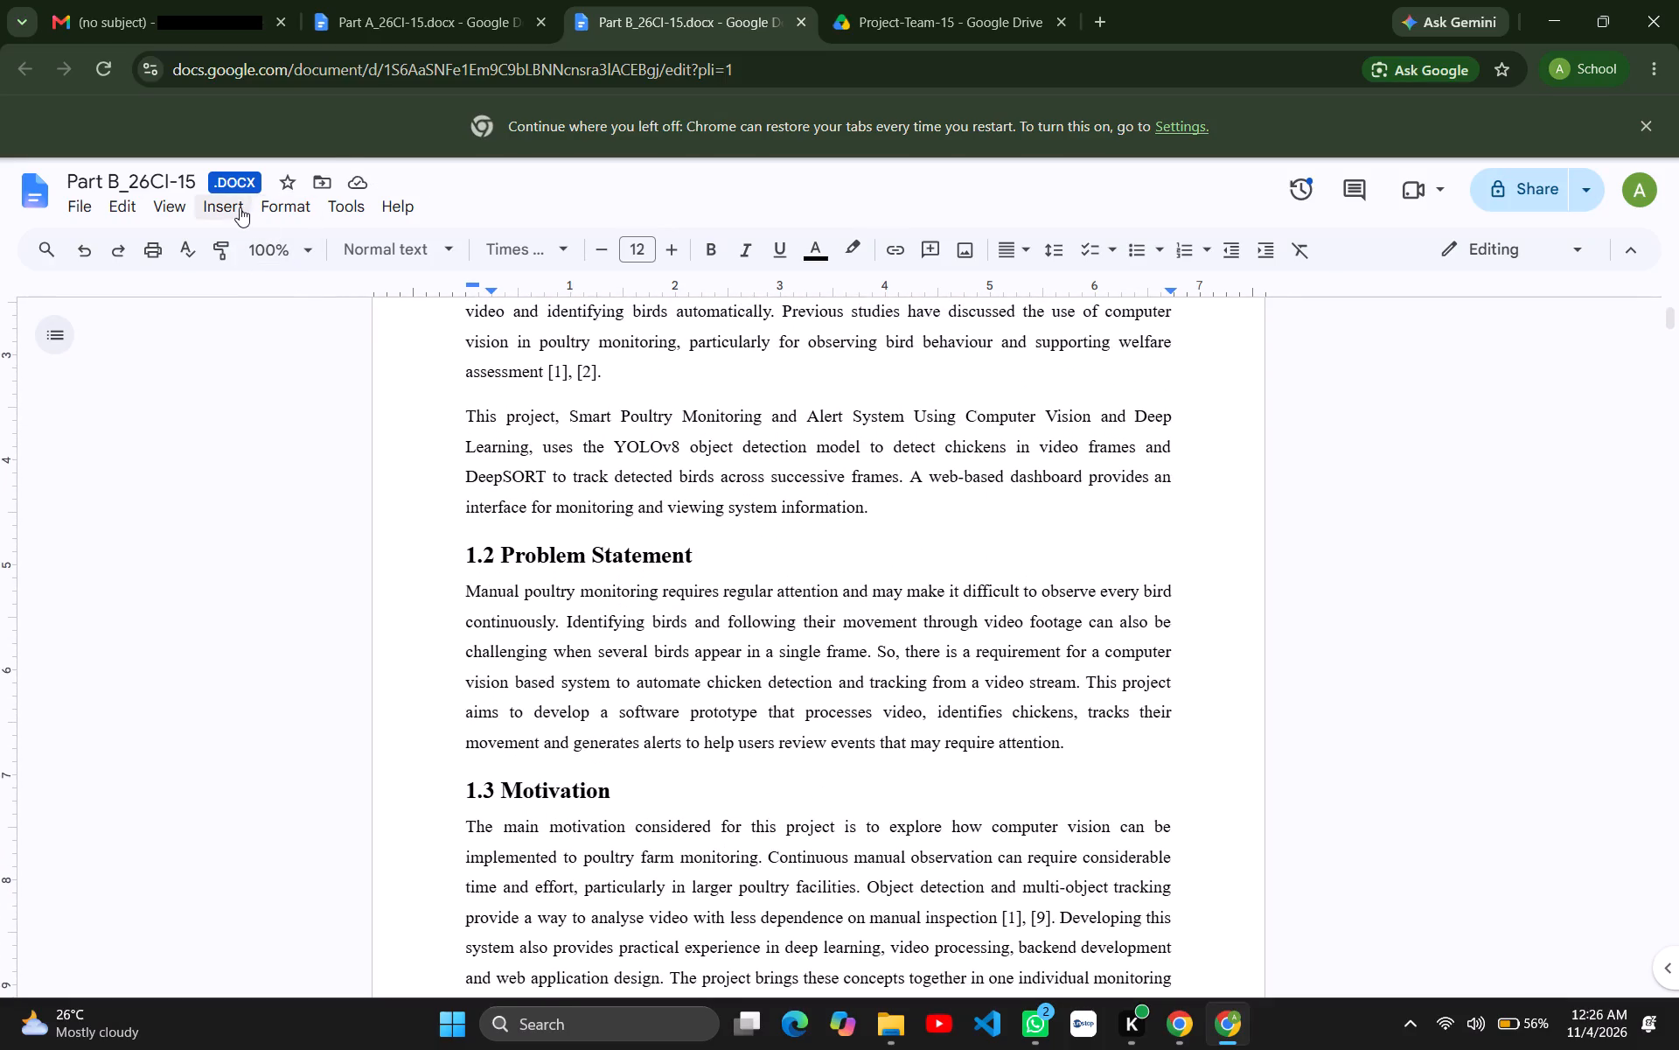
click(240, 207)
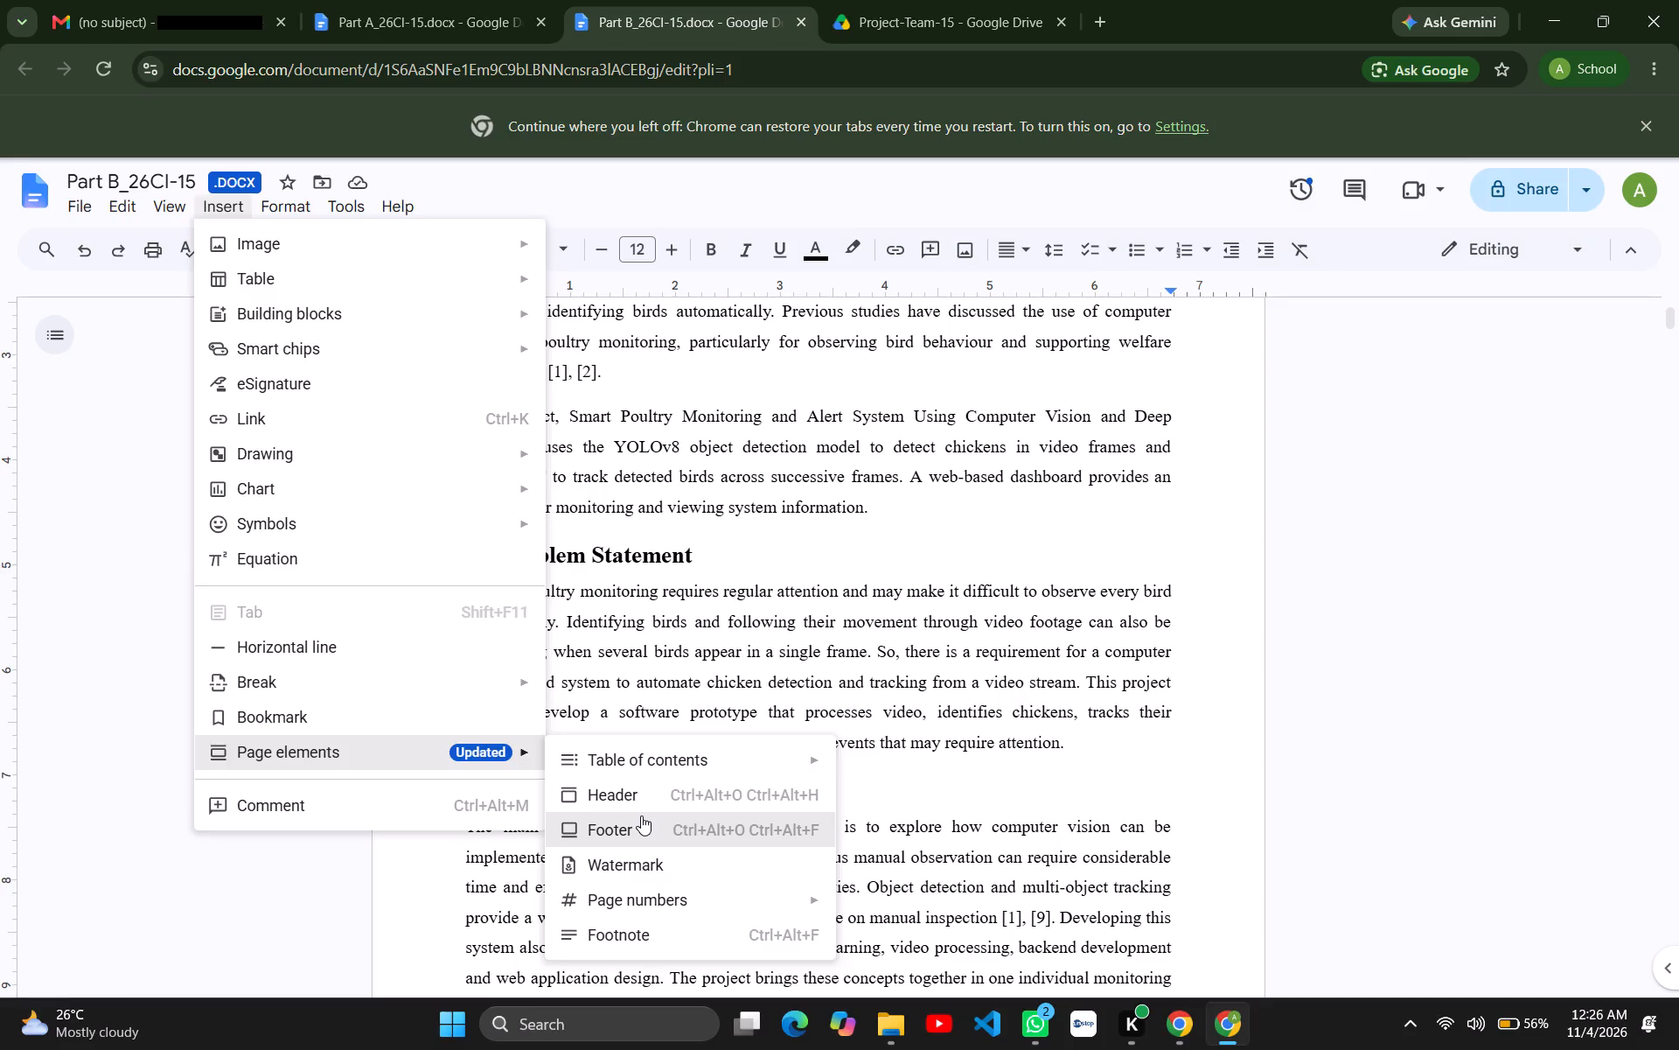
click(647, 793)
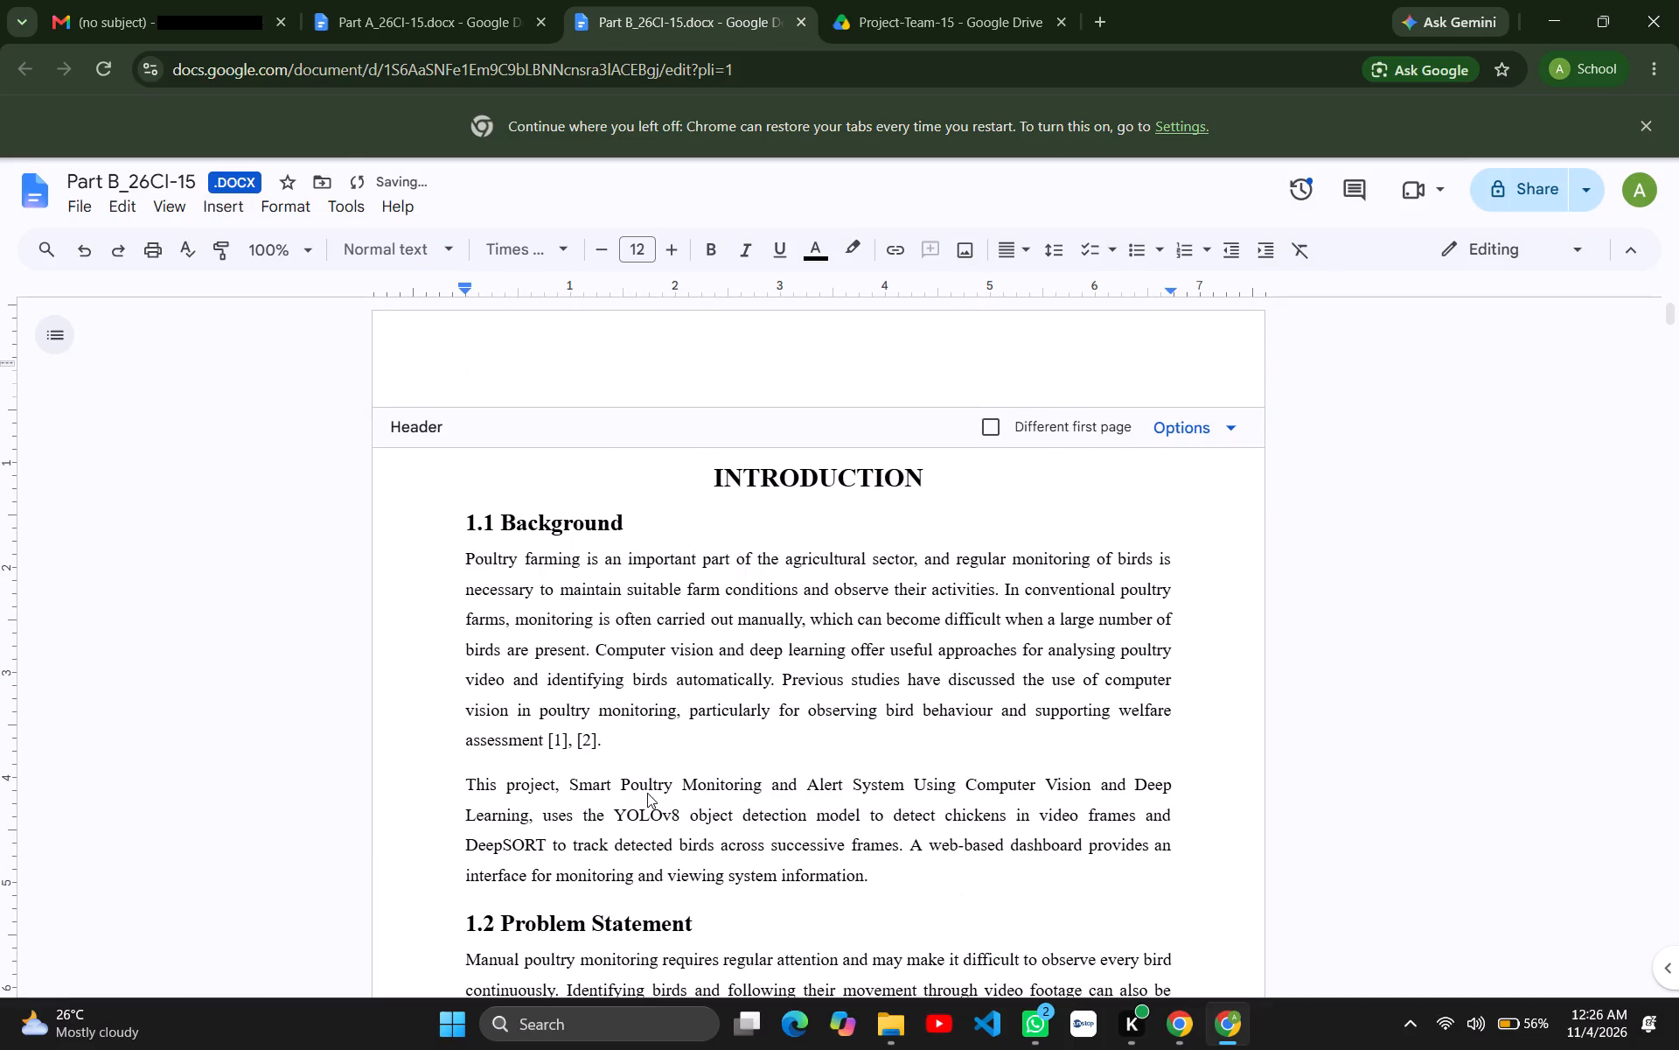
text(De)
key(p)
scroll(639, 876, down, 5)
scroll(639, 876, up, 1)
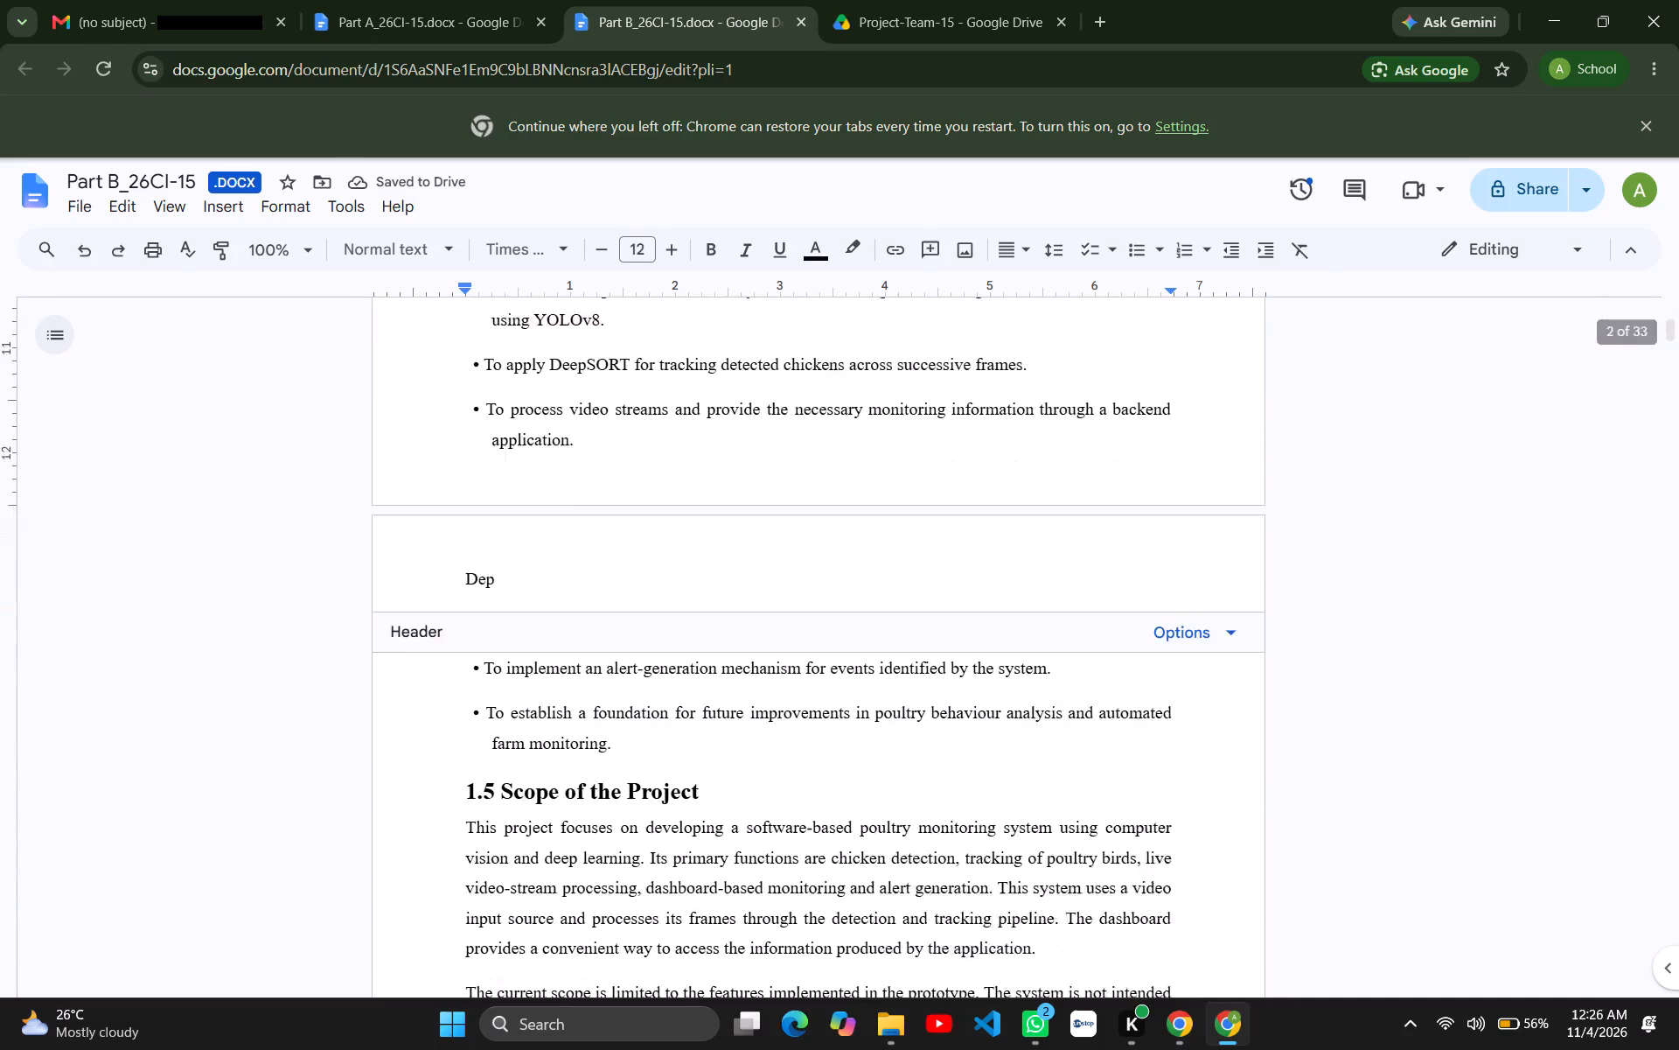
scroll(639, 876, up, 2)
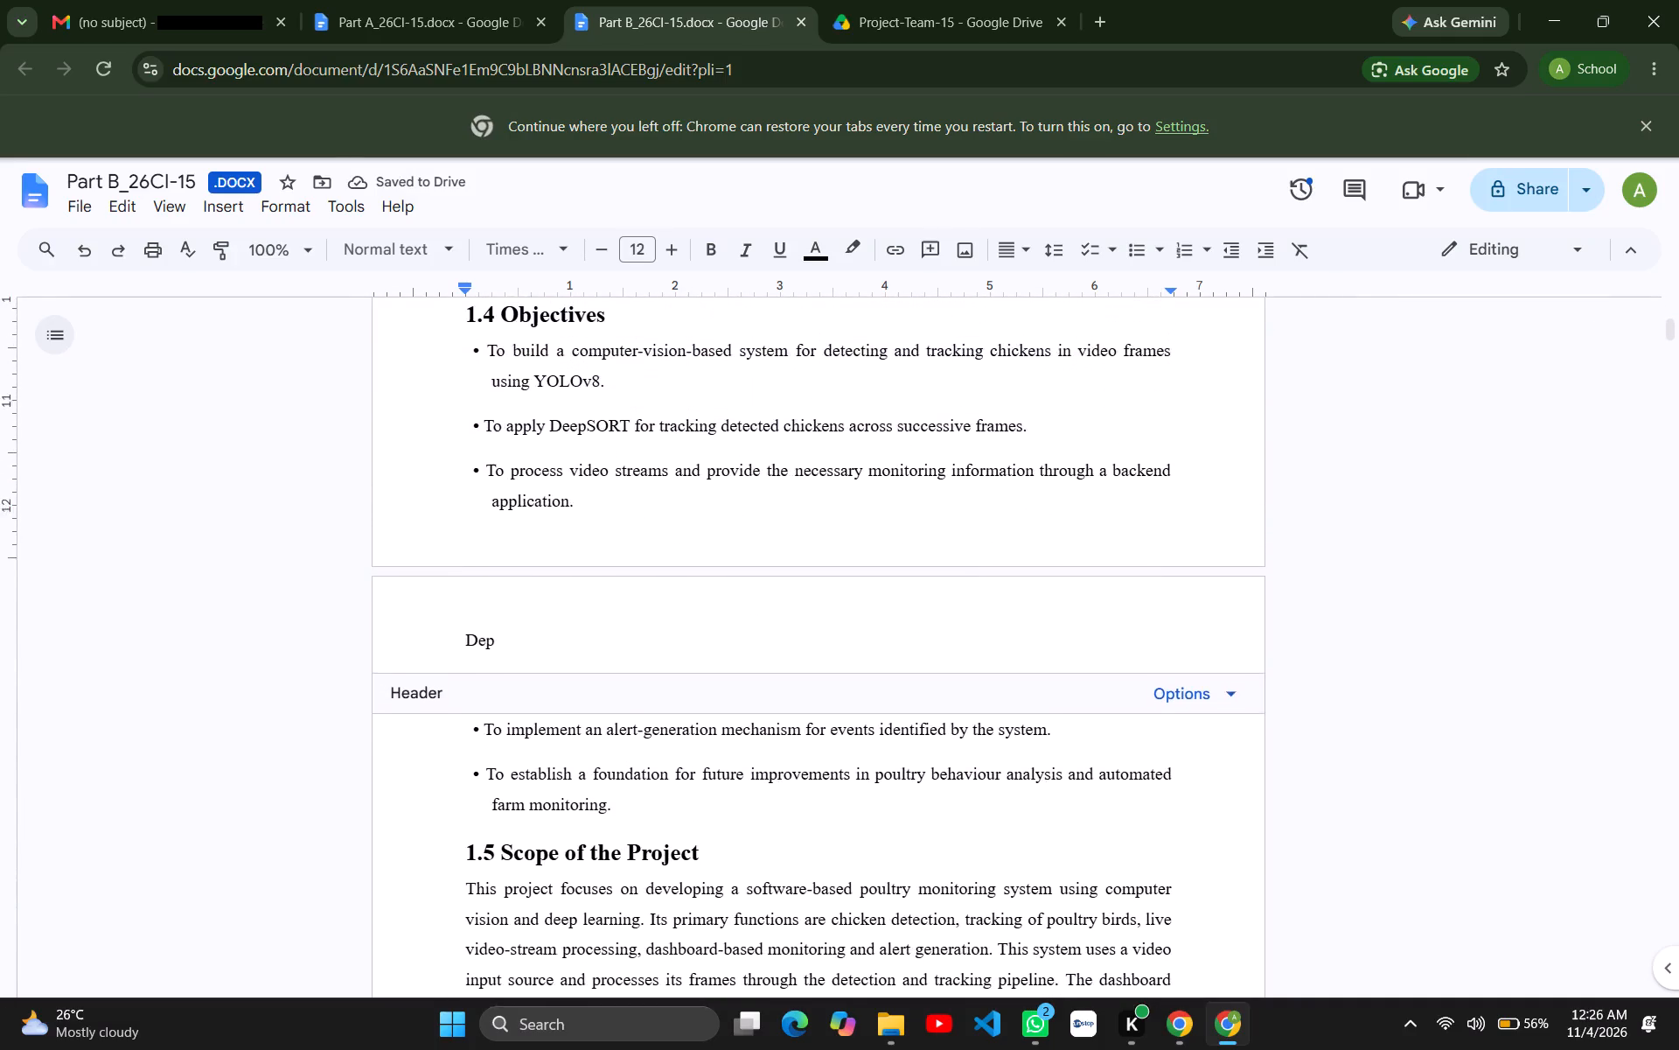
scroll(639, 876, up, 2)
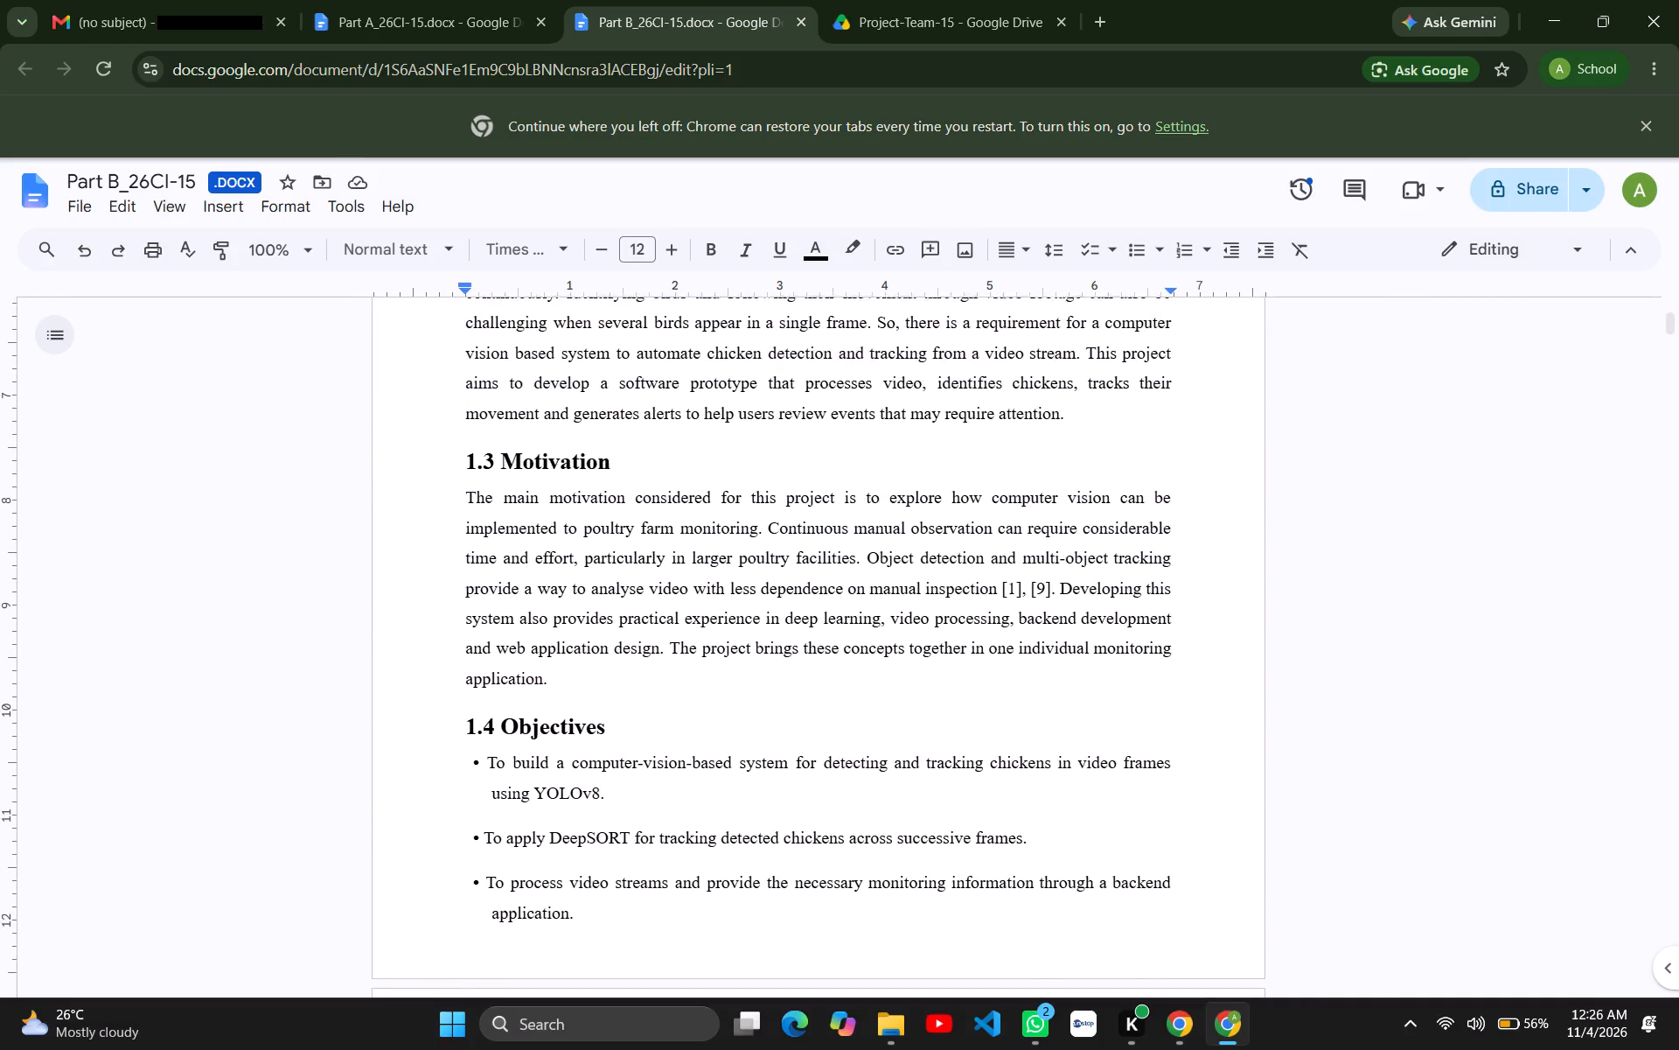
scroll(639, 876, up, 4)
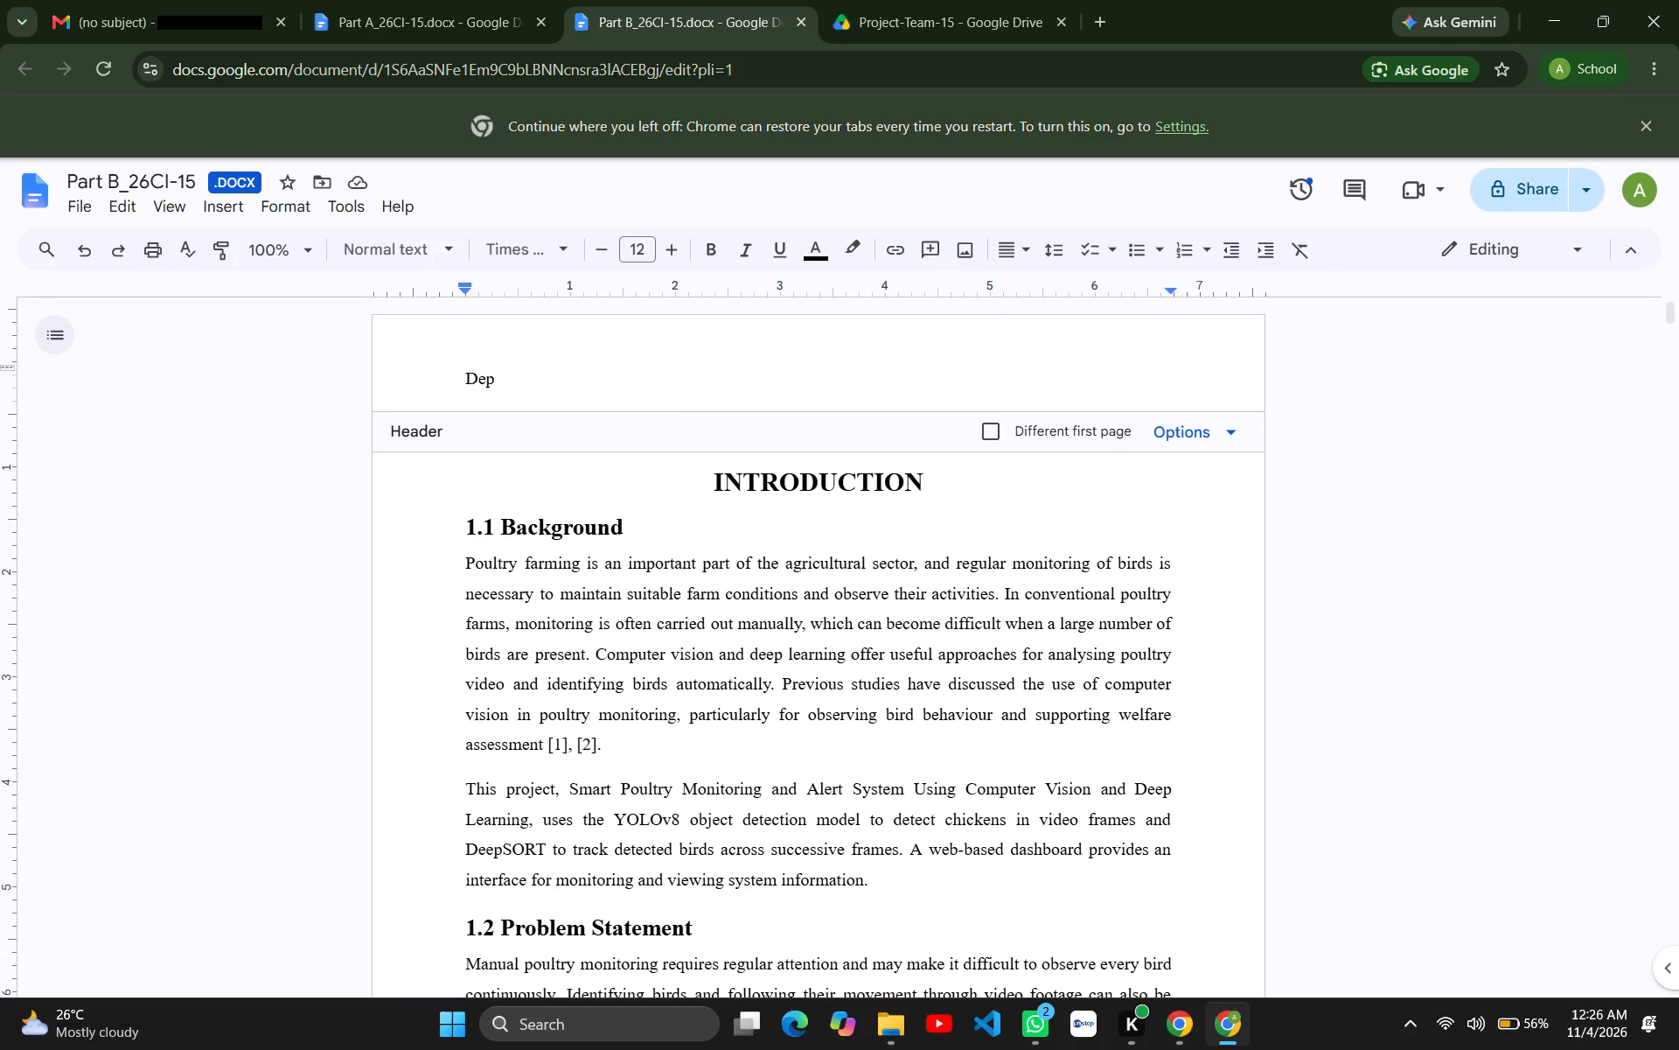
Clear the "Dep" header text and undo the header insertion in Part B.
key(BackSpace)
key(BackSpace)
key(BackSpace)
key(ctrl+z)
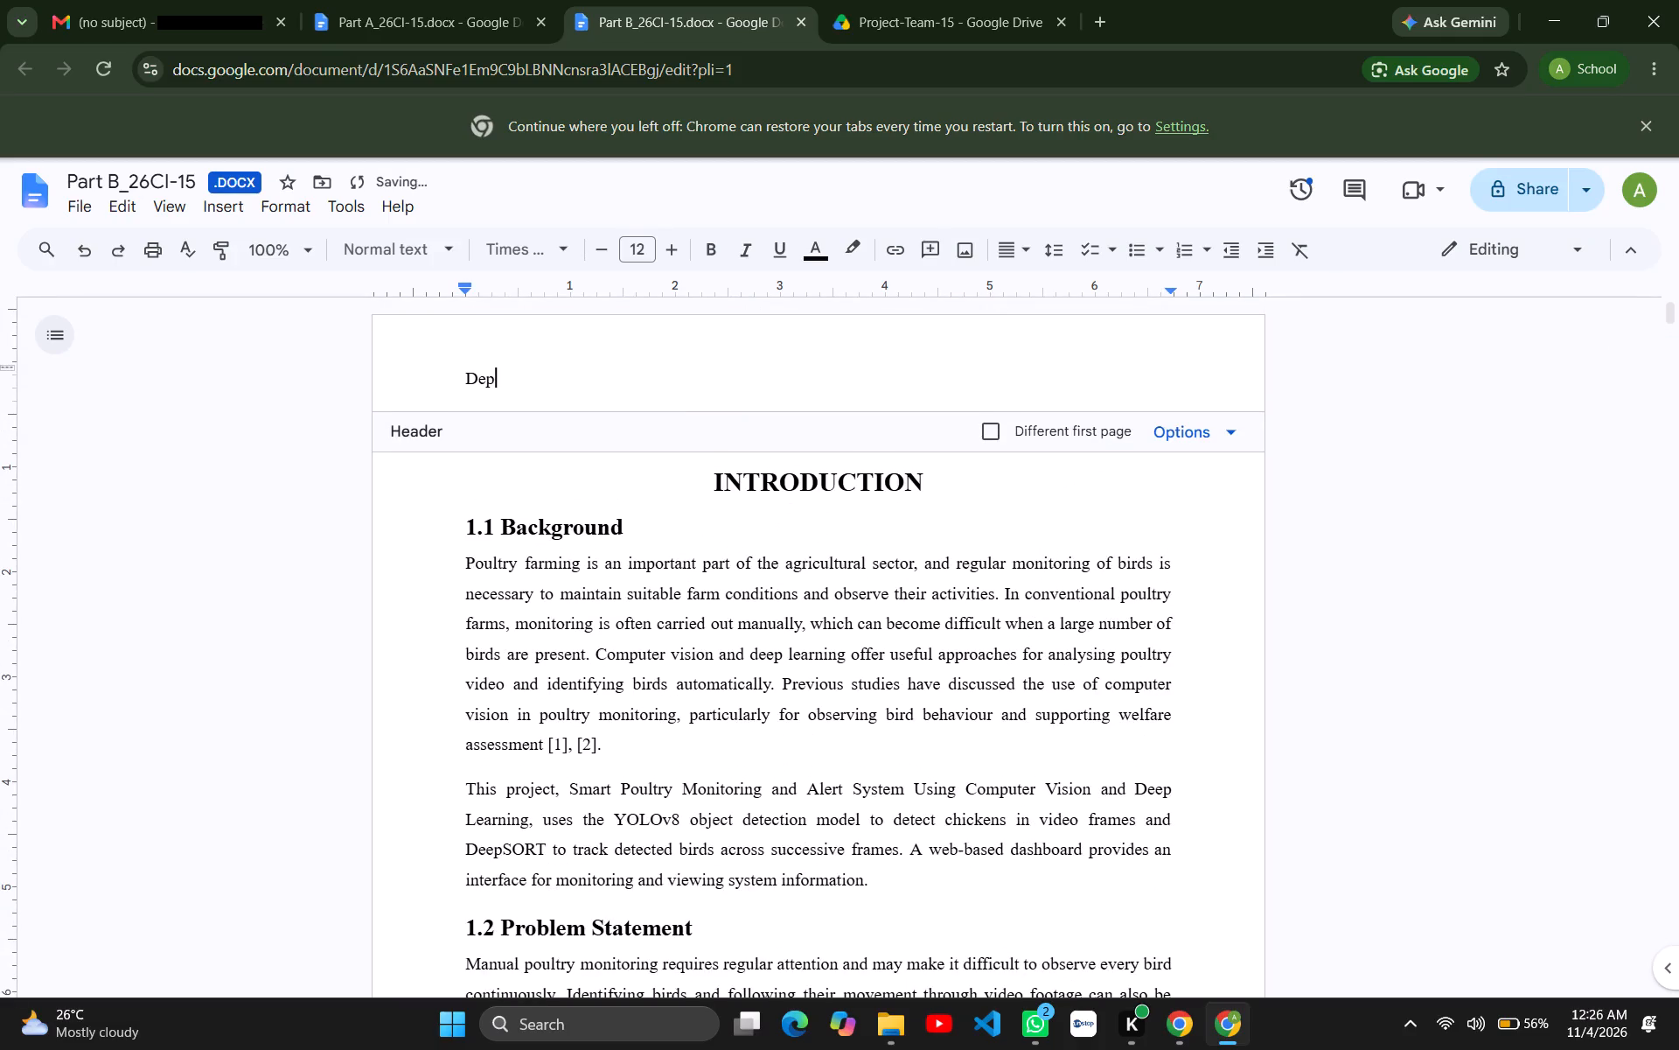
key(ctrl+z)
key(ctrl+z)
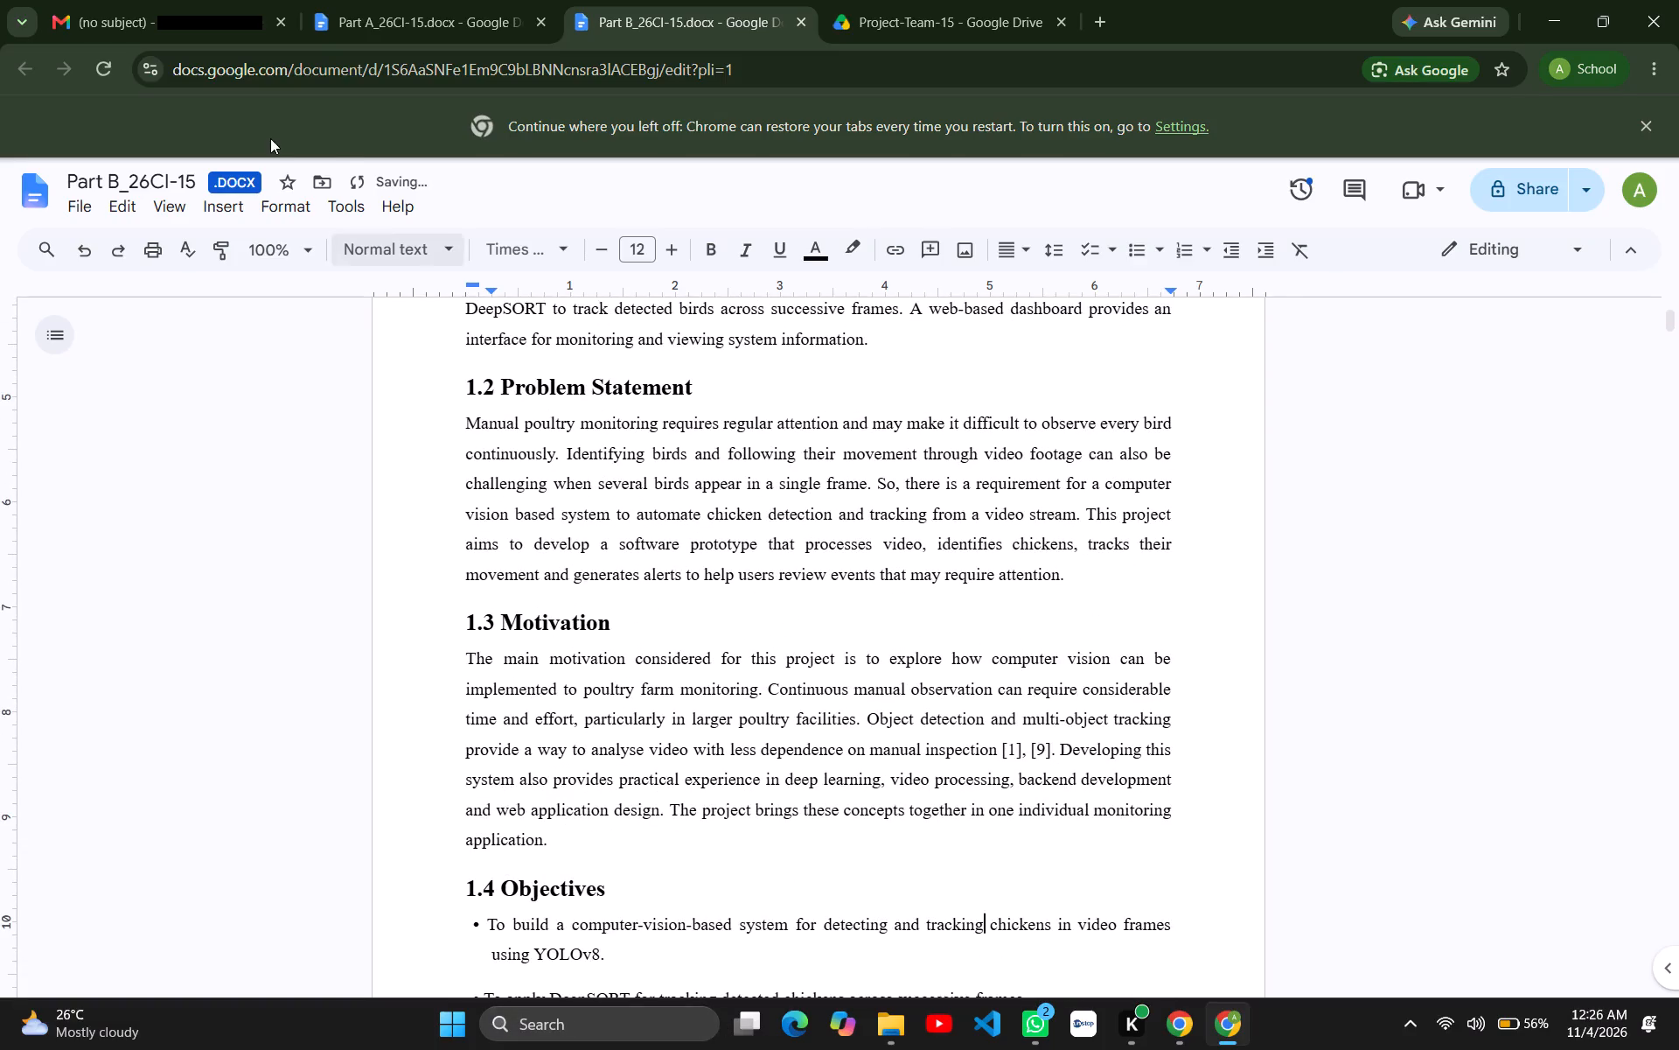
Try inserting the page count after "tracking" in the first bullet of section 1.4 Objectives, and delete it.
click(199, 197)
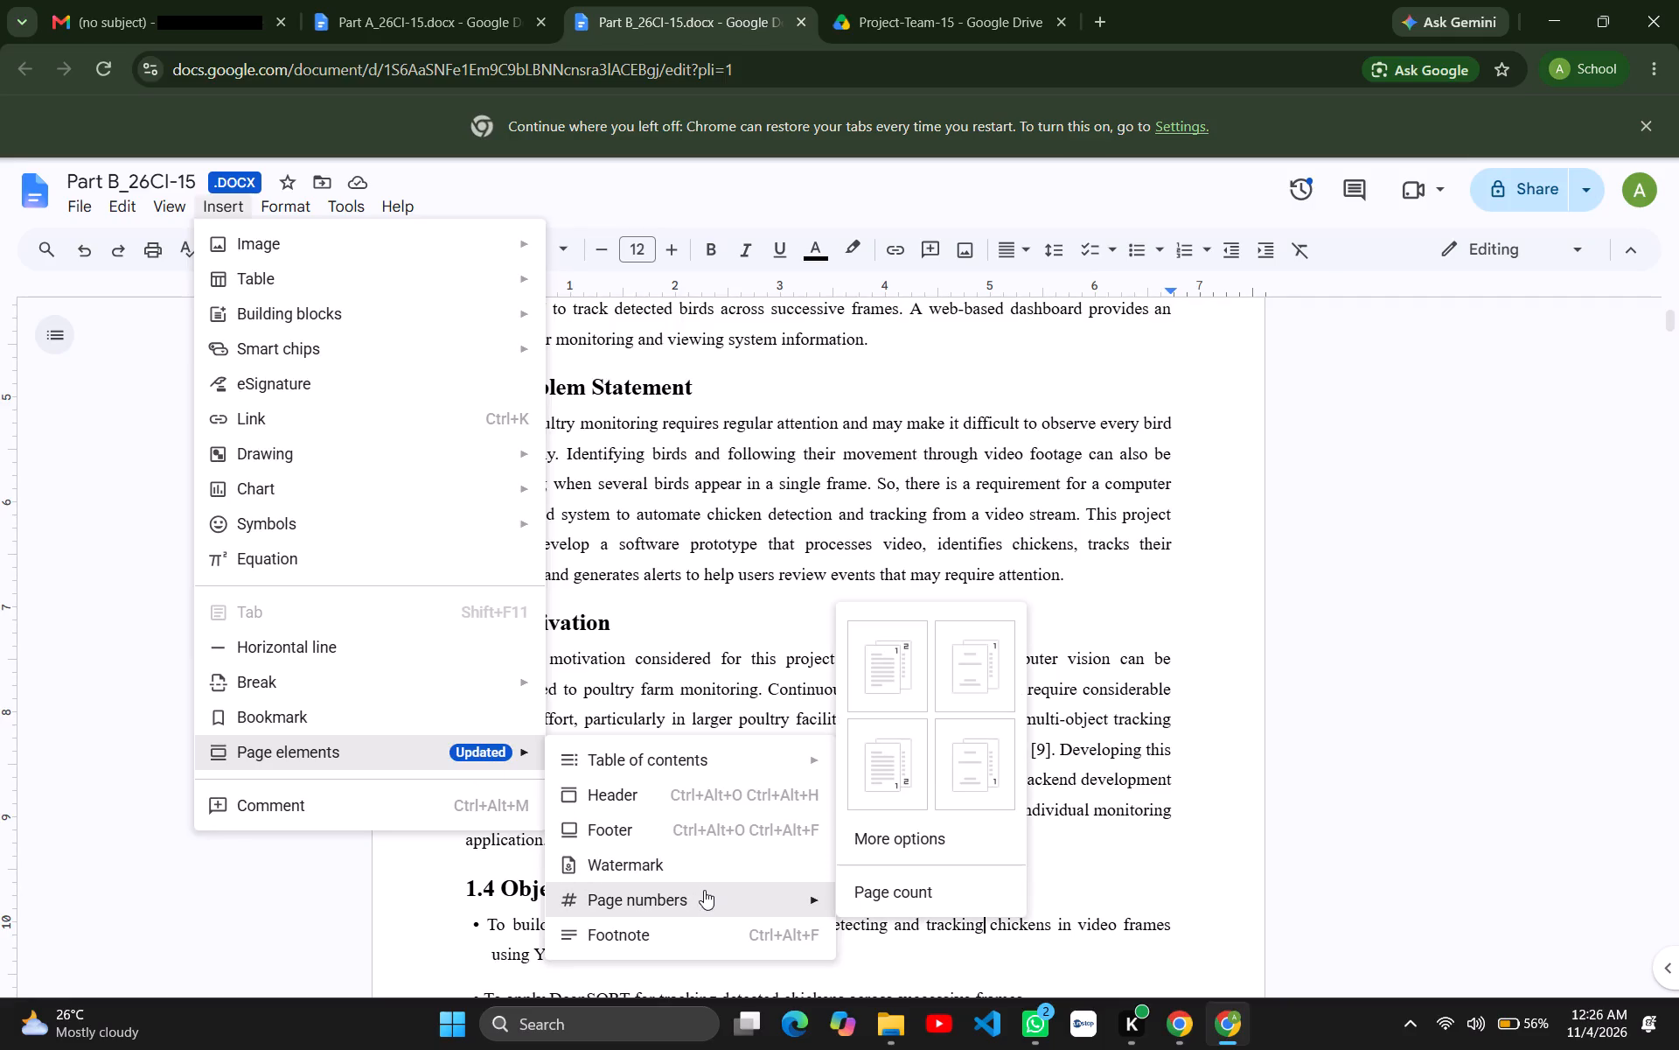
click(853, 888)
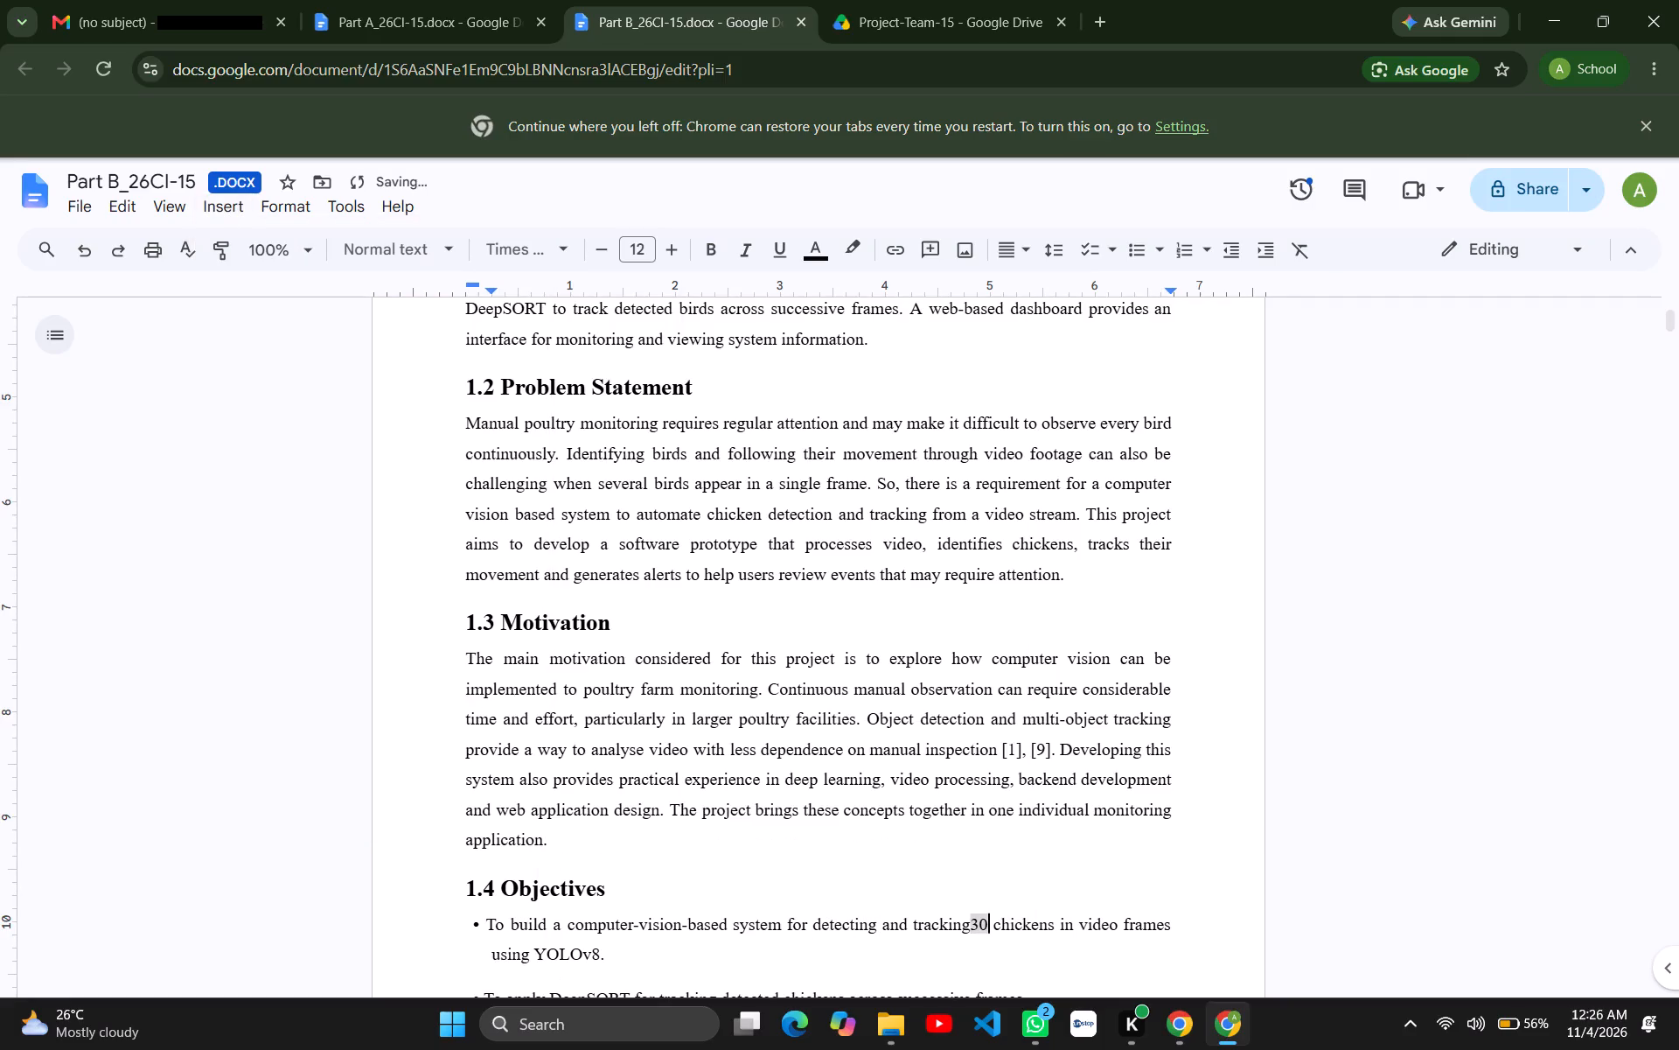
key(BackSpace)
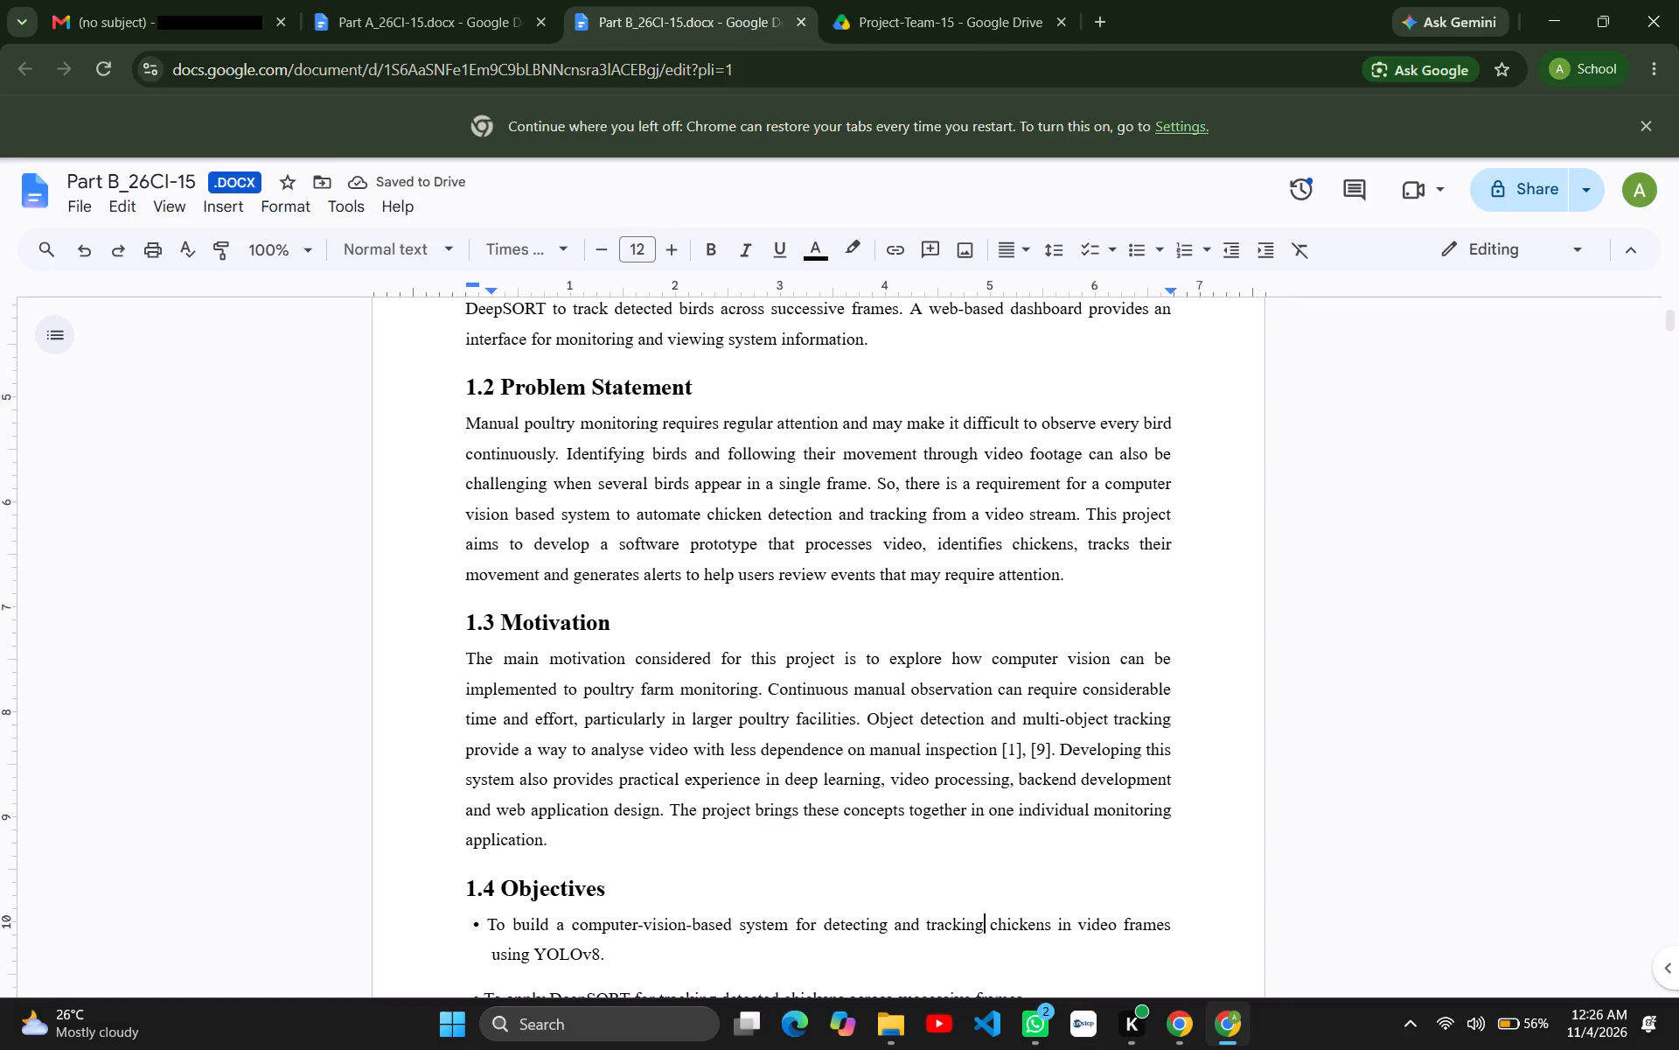
Add page numbers to Part B's footer, shown on the first page and starting at 1.
click(222, 193)
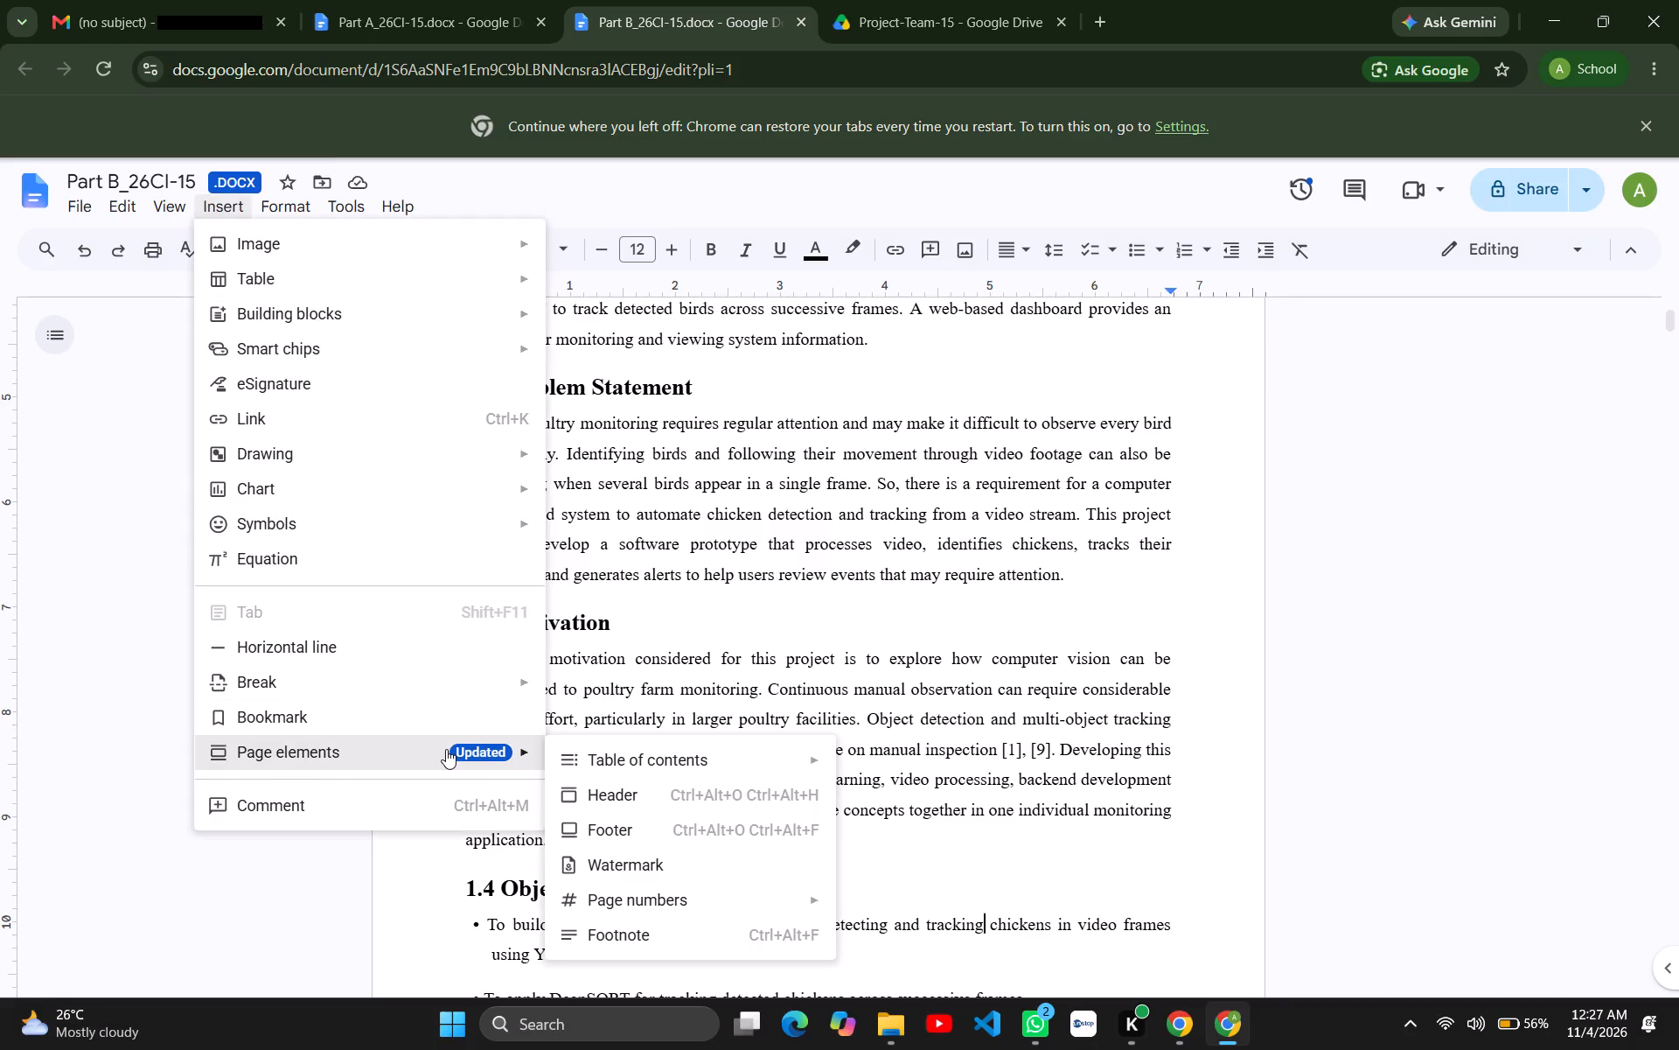
click(664, 890)
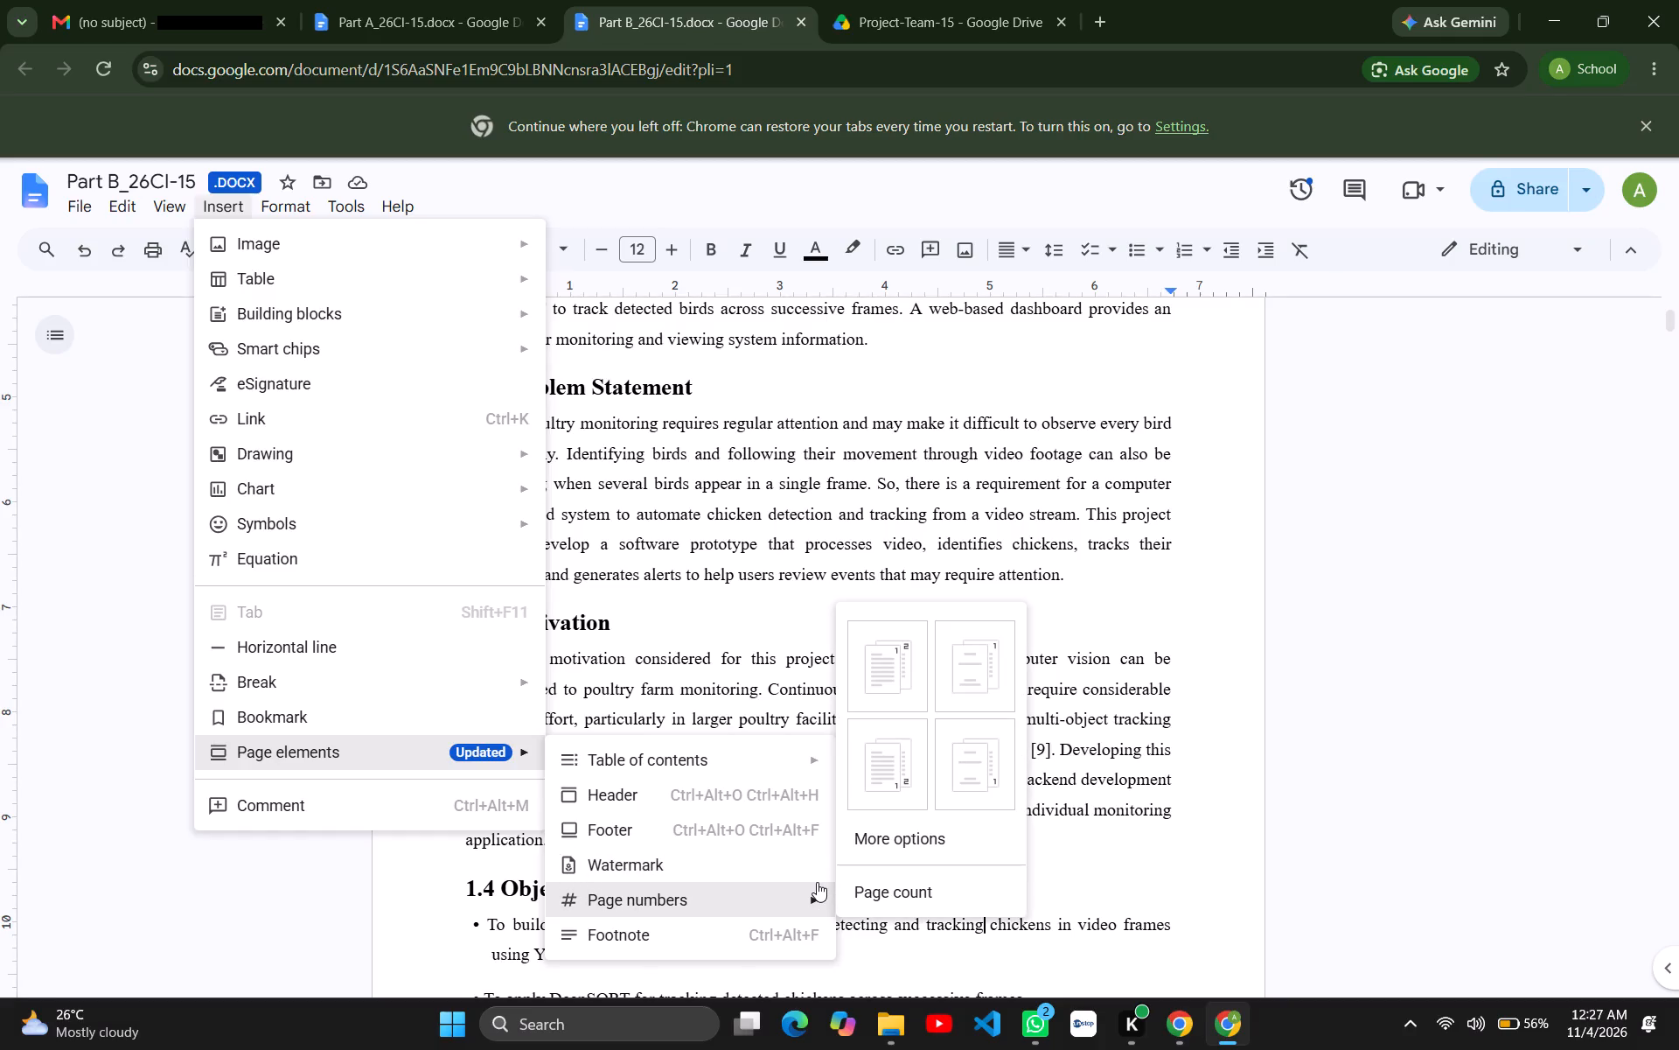
click(938, 846)
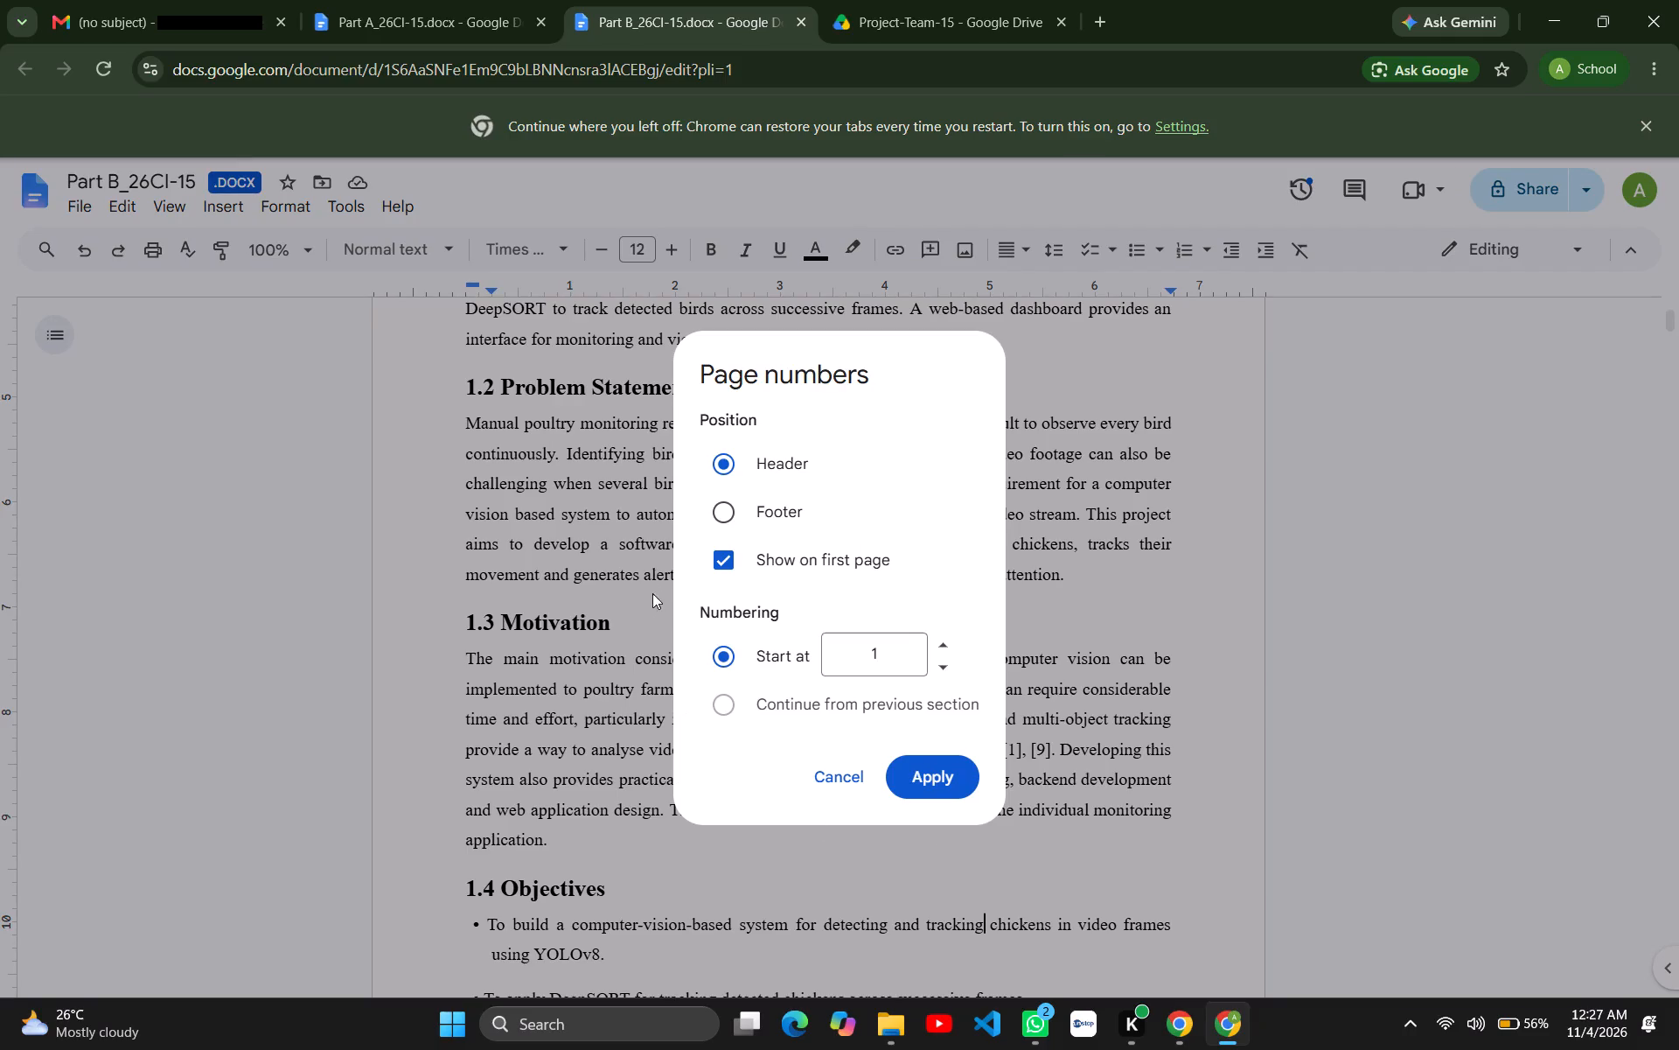
click(721, 508)
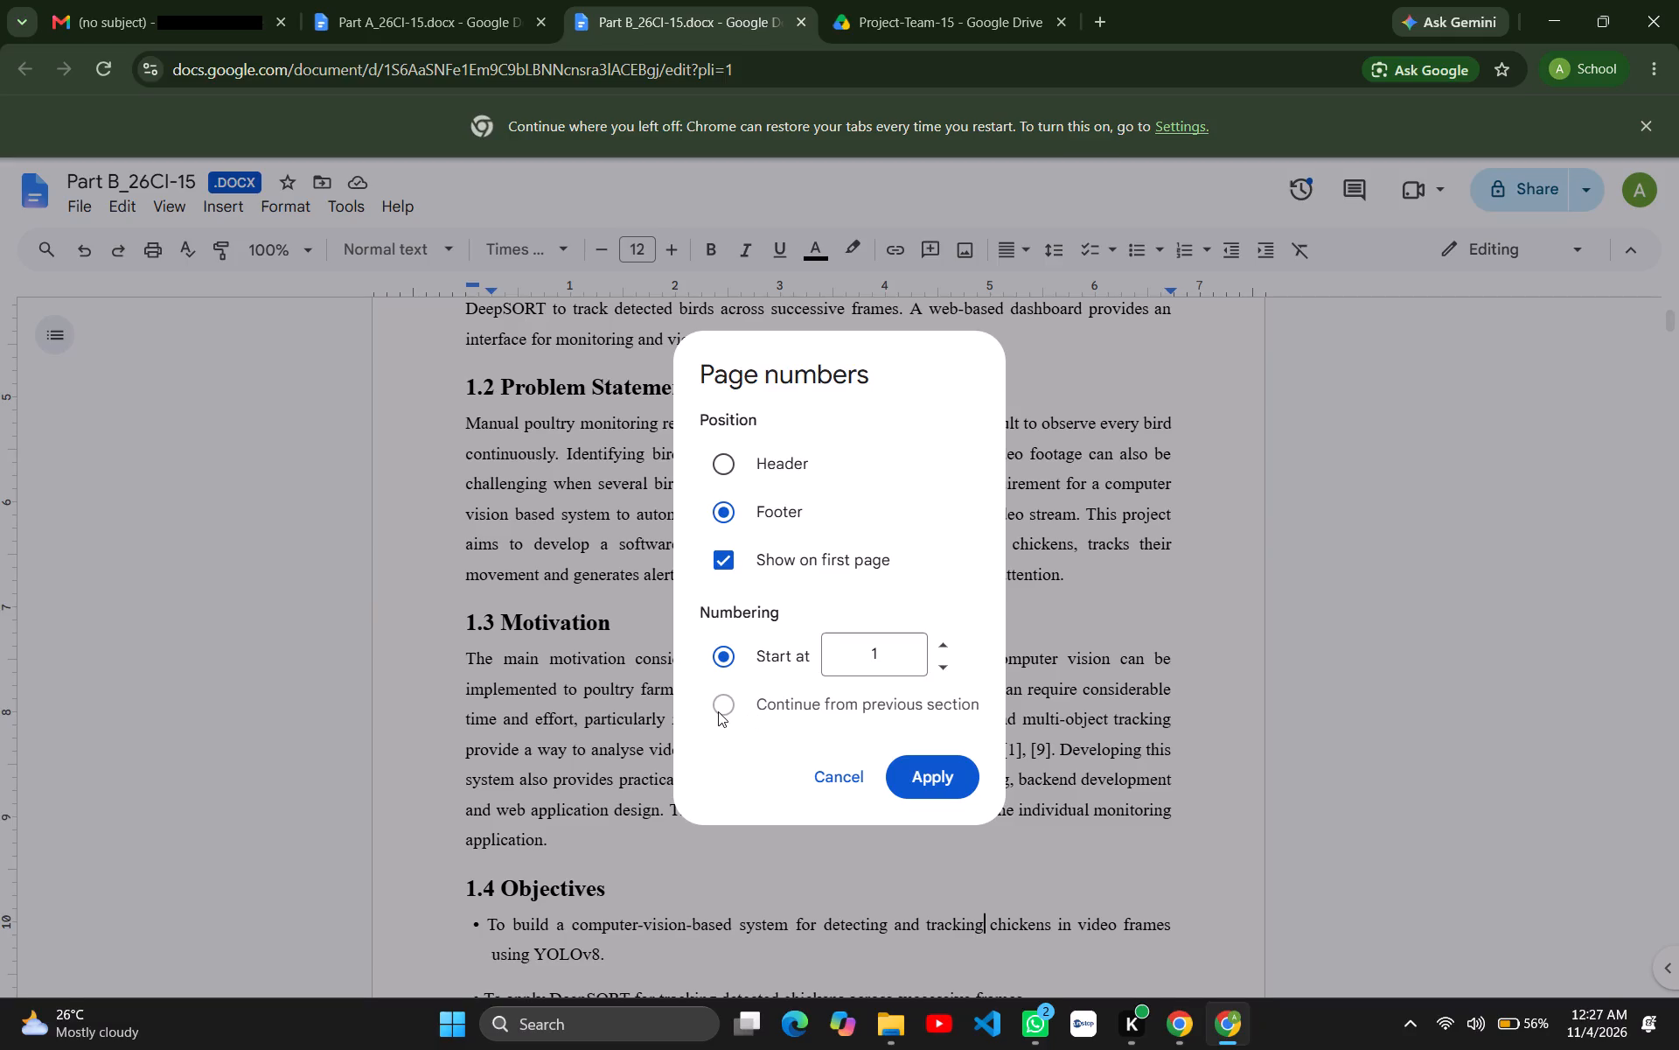
click(929, 784)
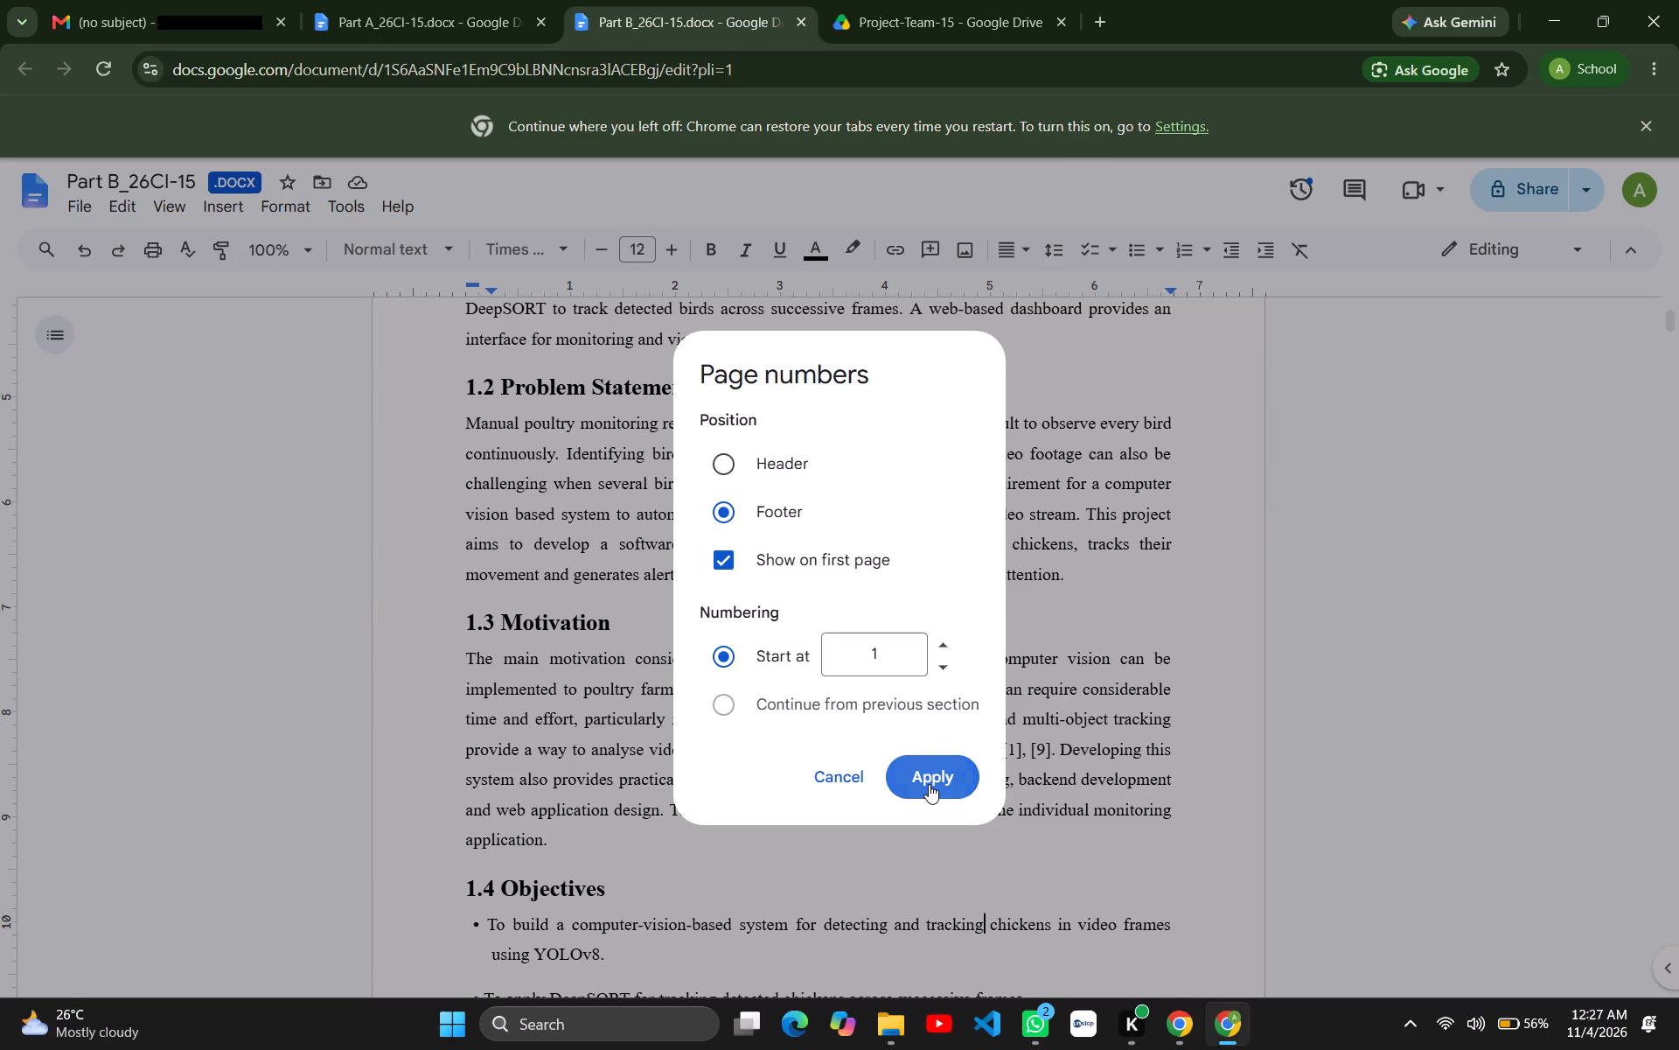
Check the footer page numbers throughout Part B, from the first page to the end of the references.
scroll(929, 784, down, 1)
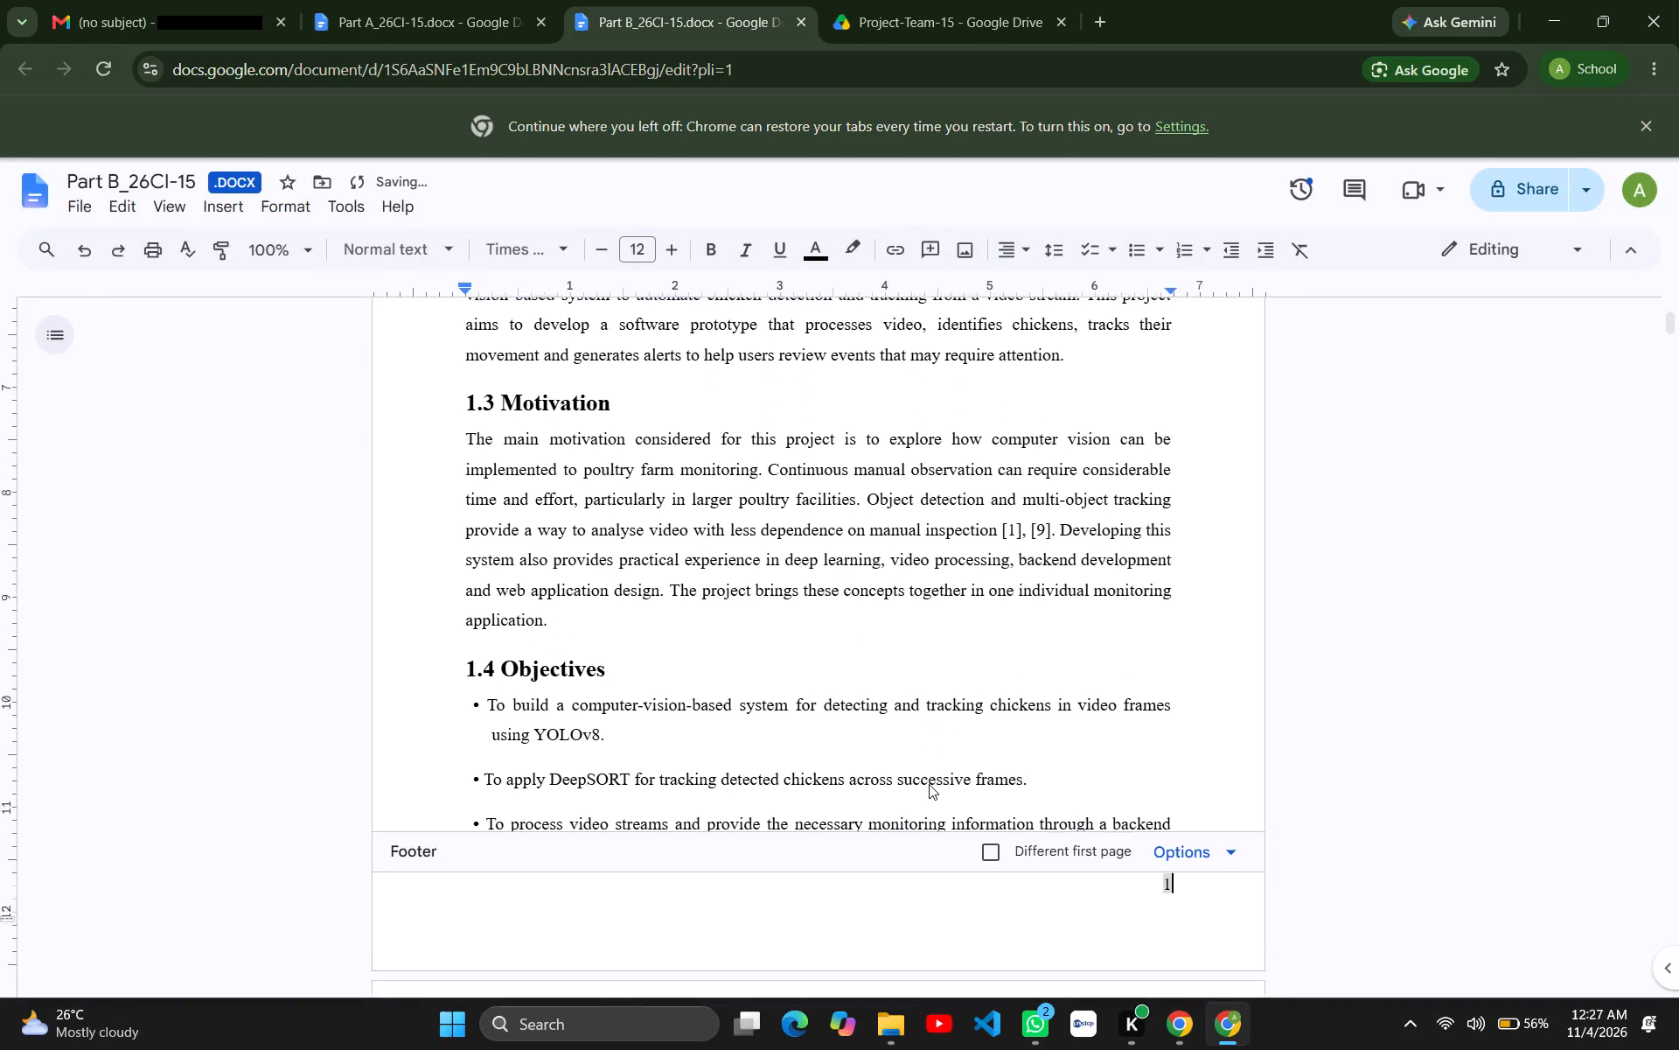
scroll(929, 784, down, 1)
scroll(929, 784, left, 5)
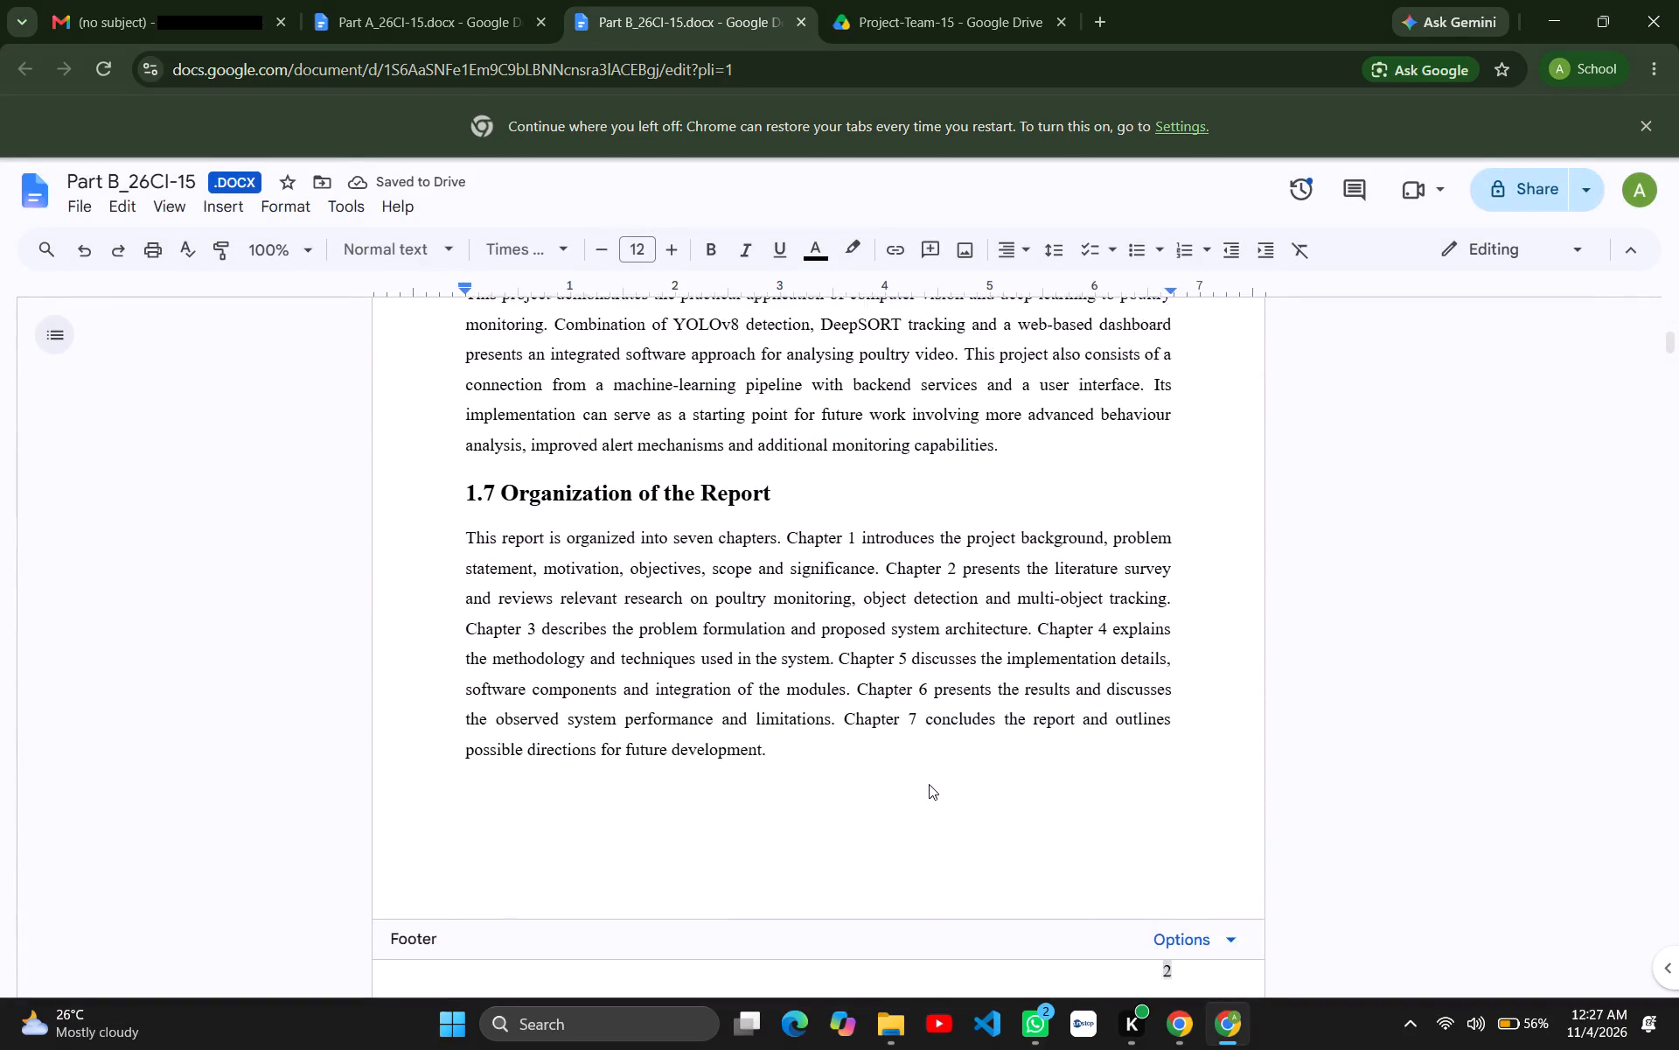
scroll(929, 784, left, 9)
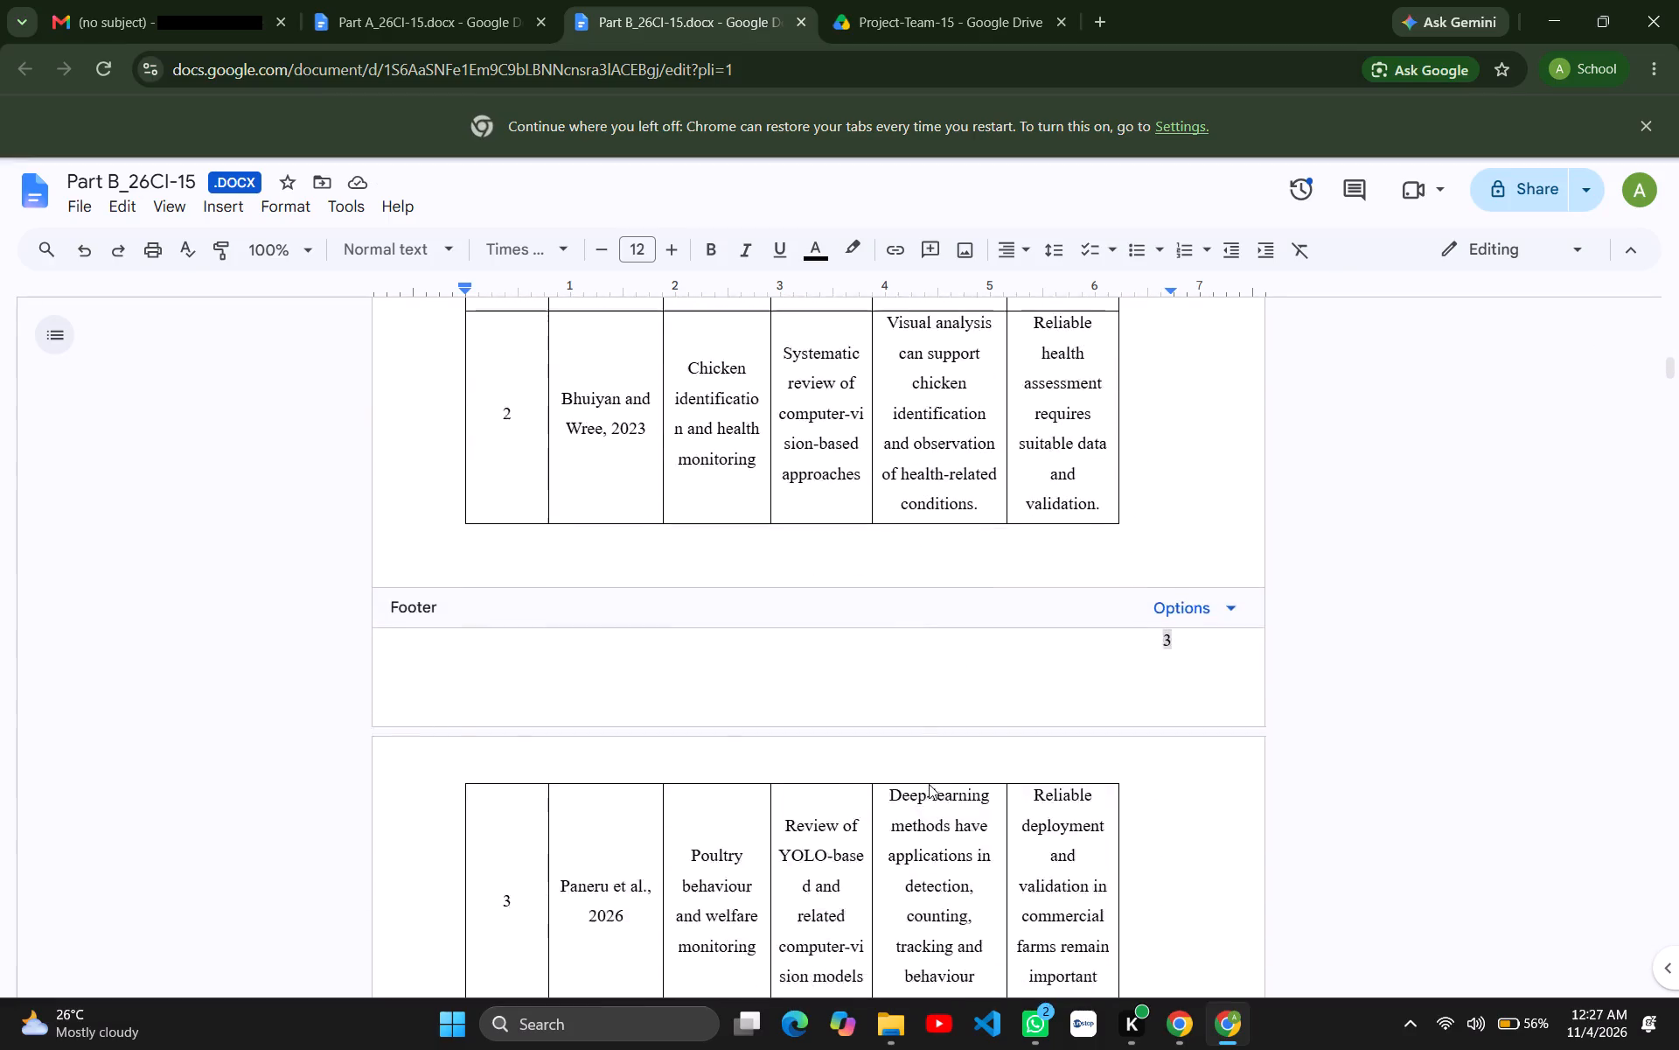
scroll(929, 784, left, 4)
scroll(929, 784, down, 2)
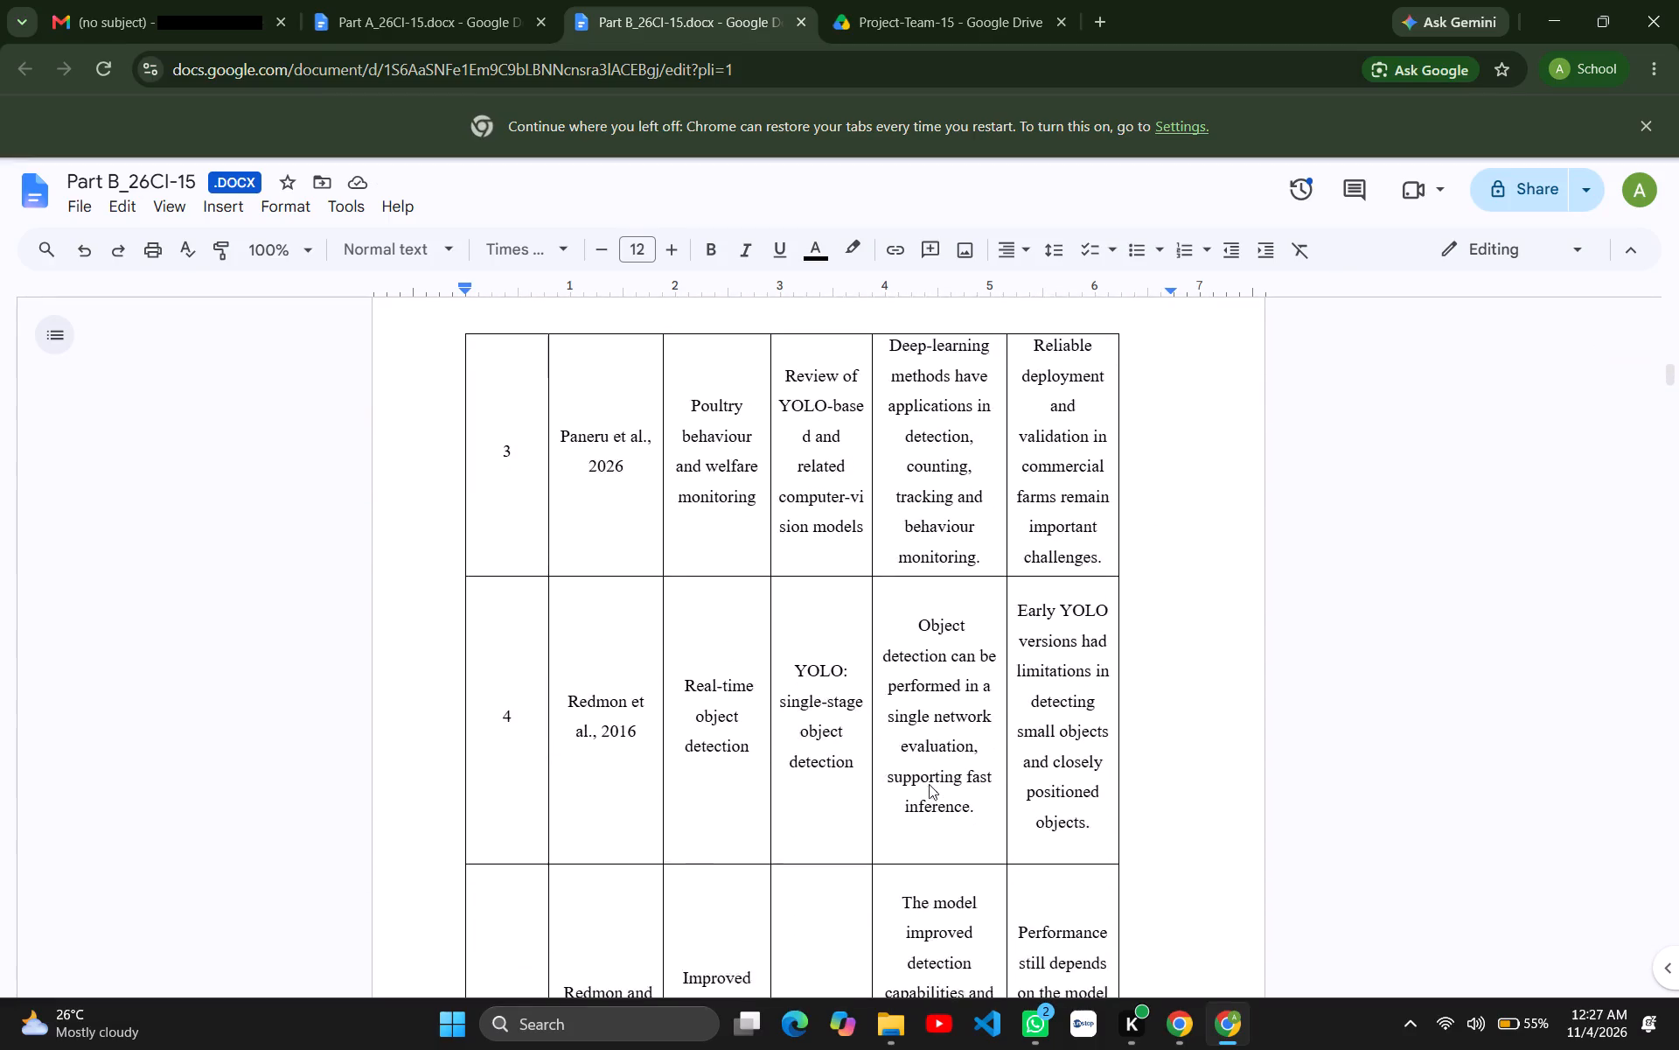
scroll(929, 784, left, 5)
scroll(929, 784, down, 5)
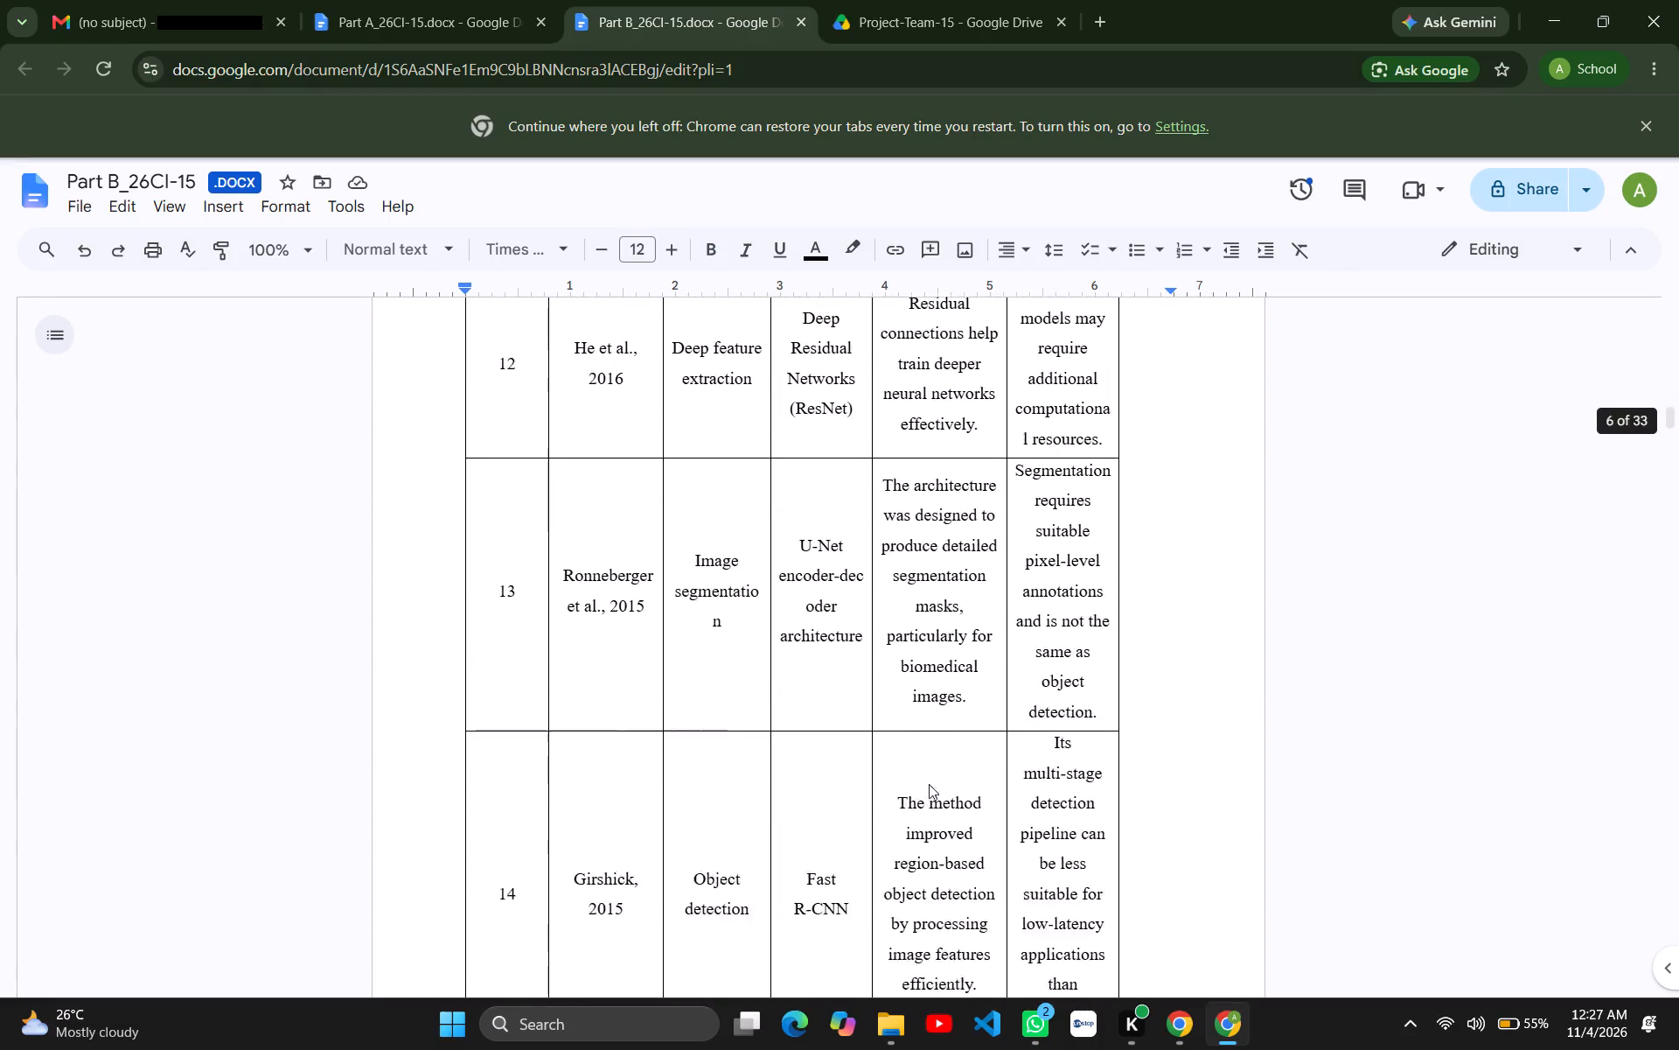
scroll(929, 784, down, 4)
scroll(929, 784, left, 4)
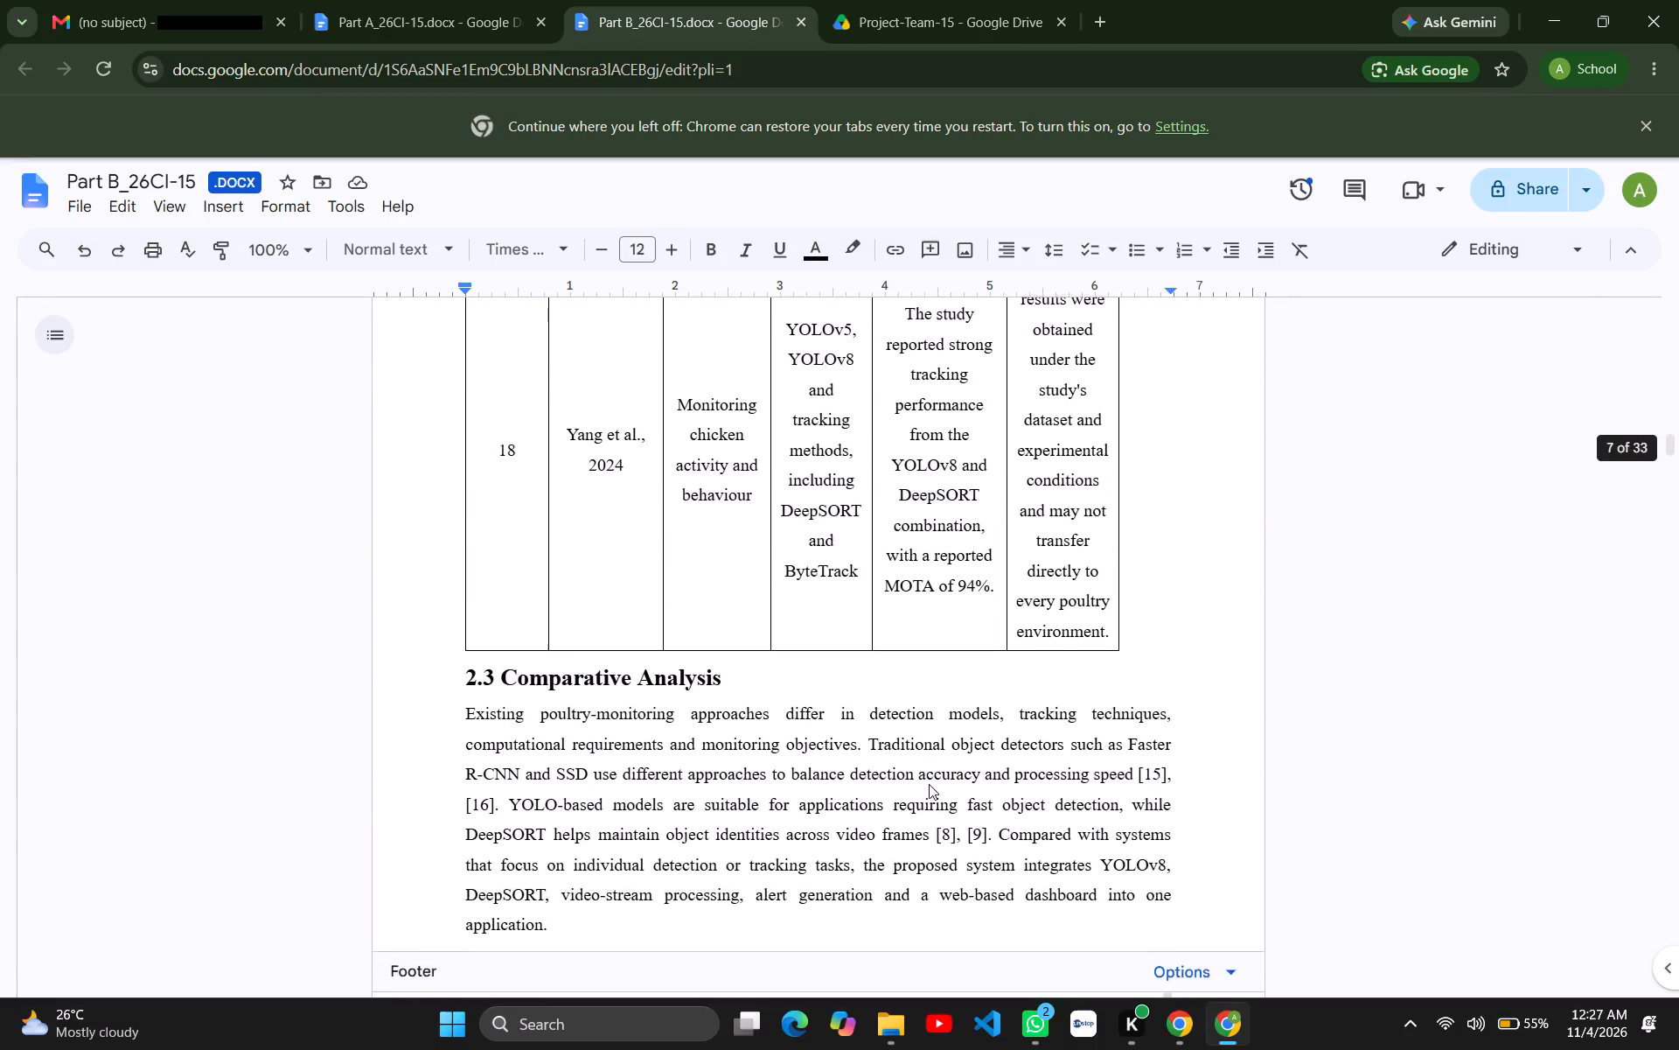
scroll(929, 784, left, 4)
scroll(929, 784, down, 5)
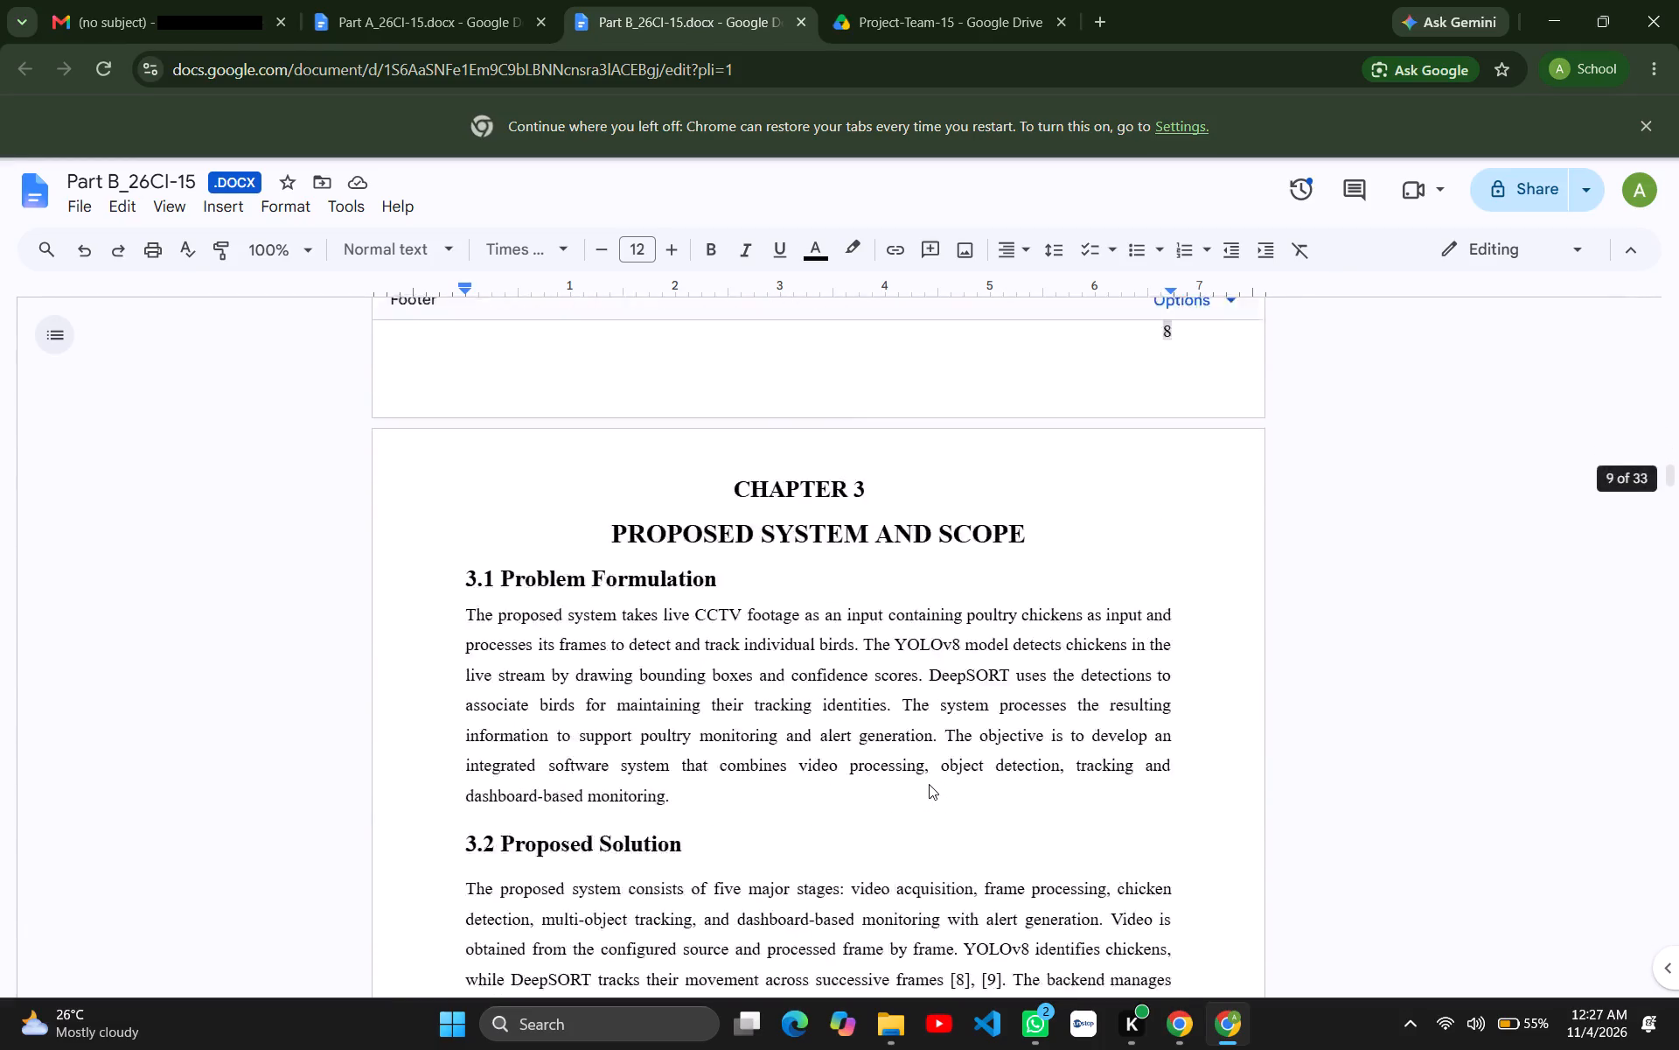
scroll(929, 784, down, 5)
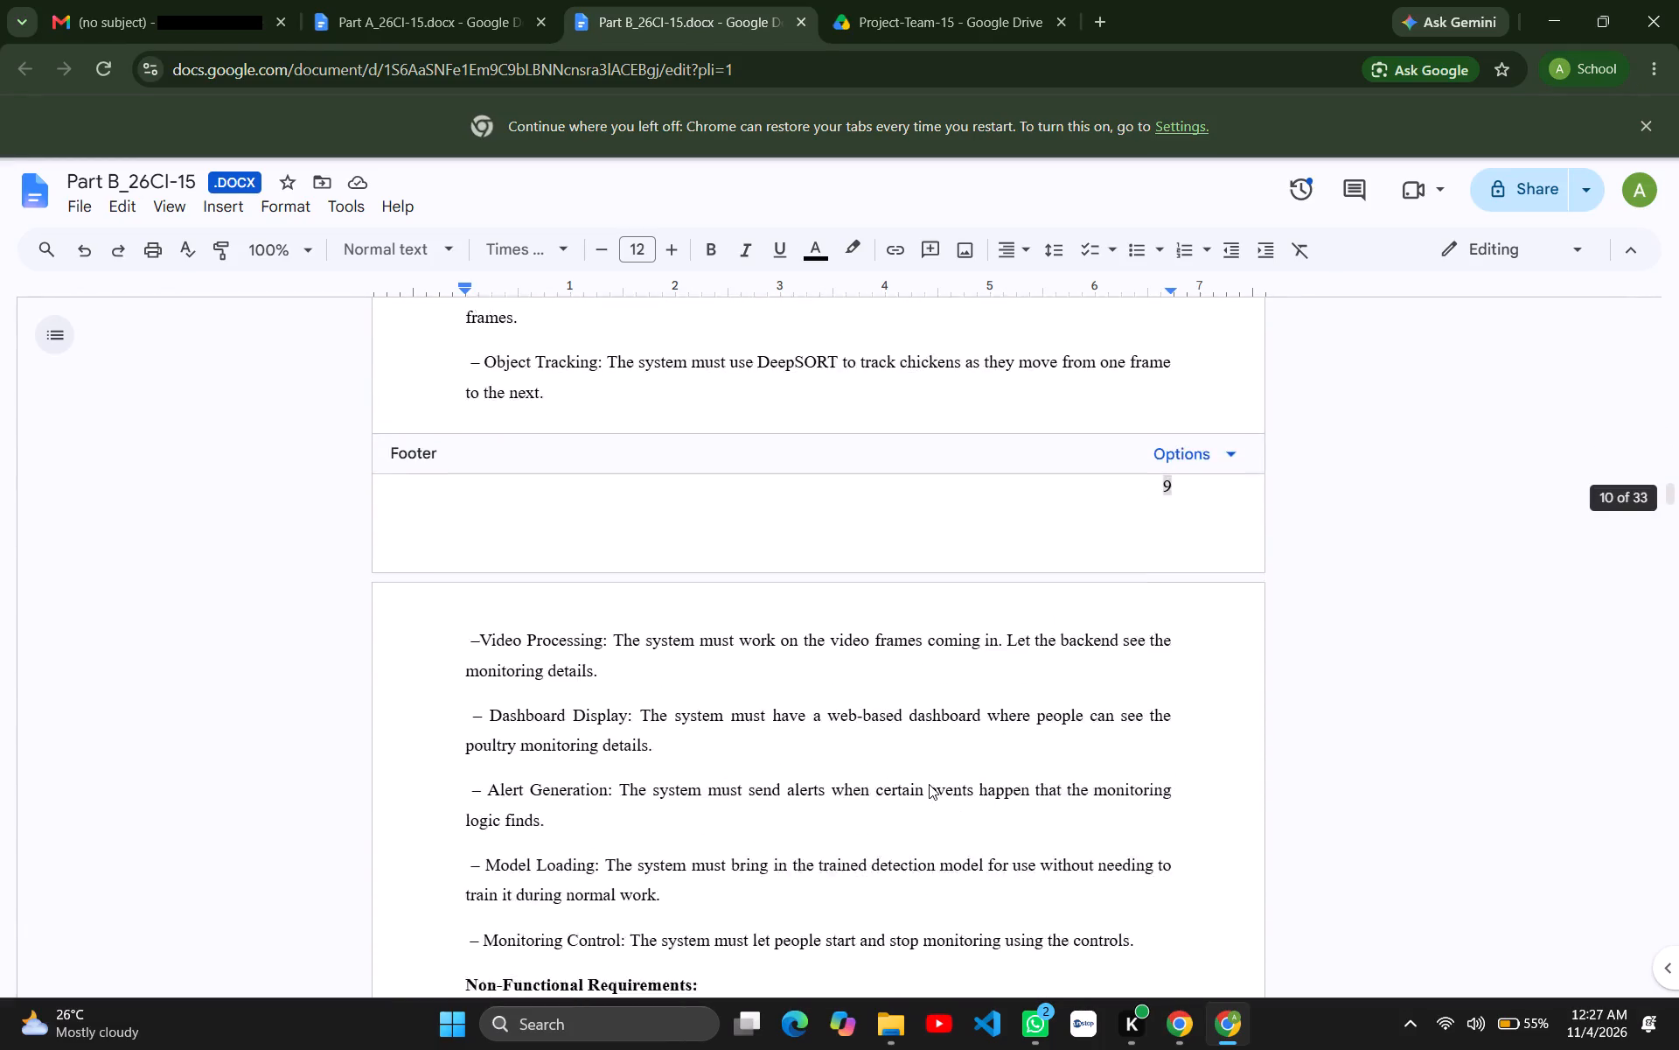
scroll(929, 784, down, 3)
scroll(929, 784, left, 5)
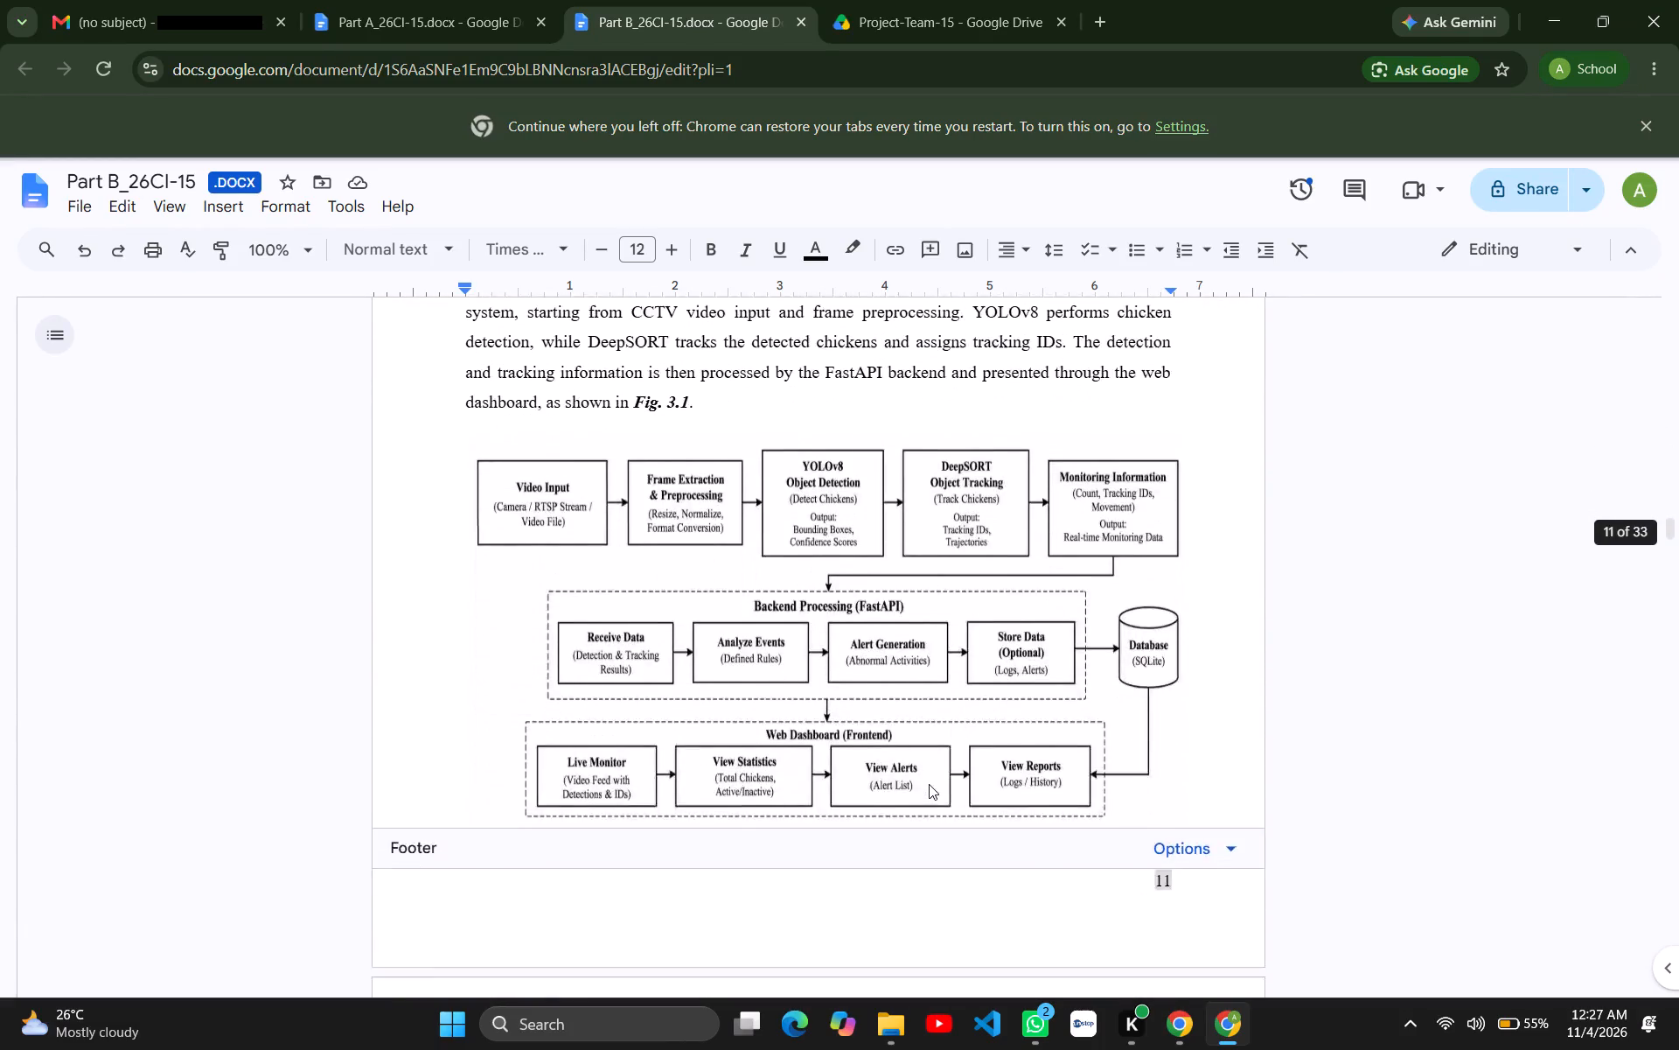
scroll(929, 784, left, 14)
scroll(929, 784, down, 4)
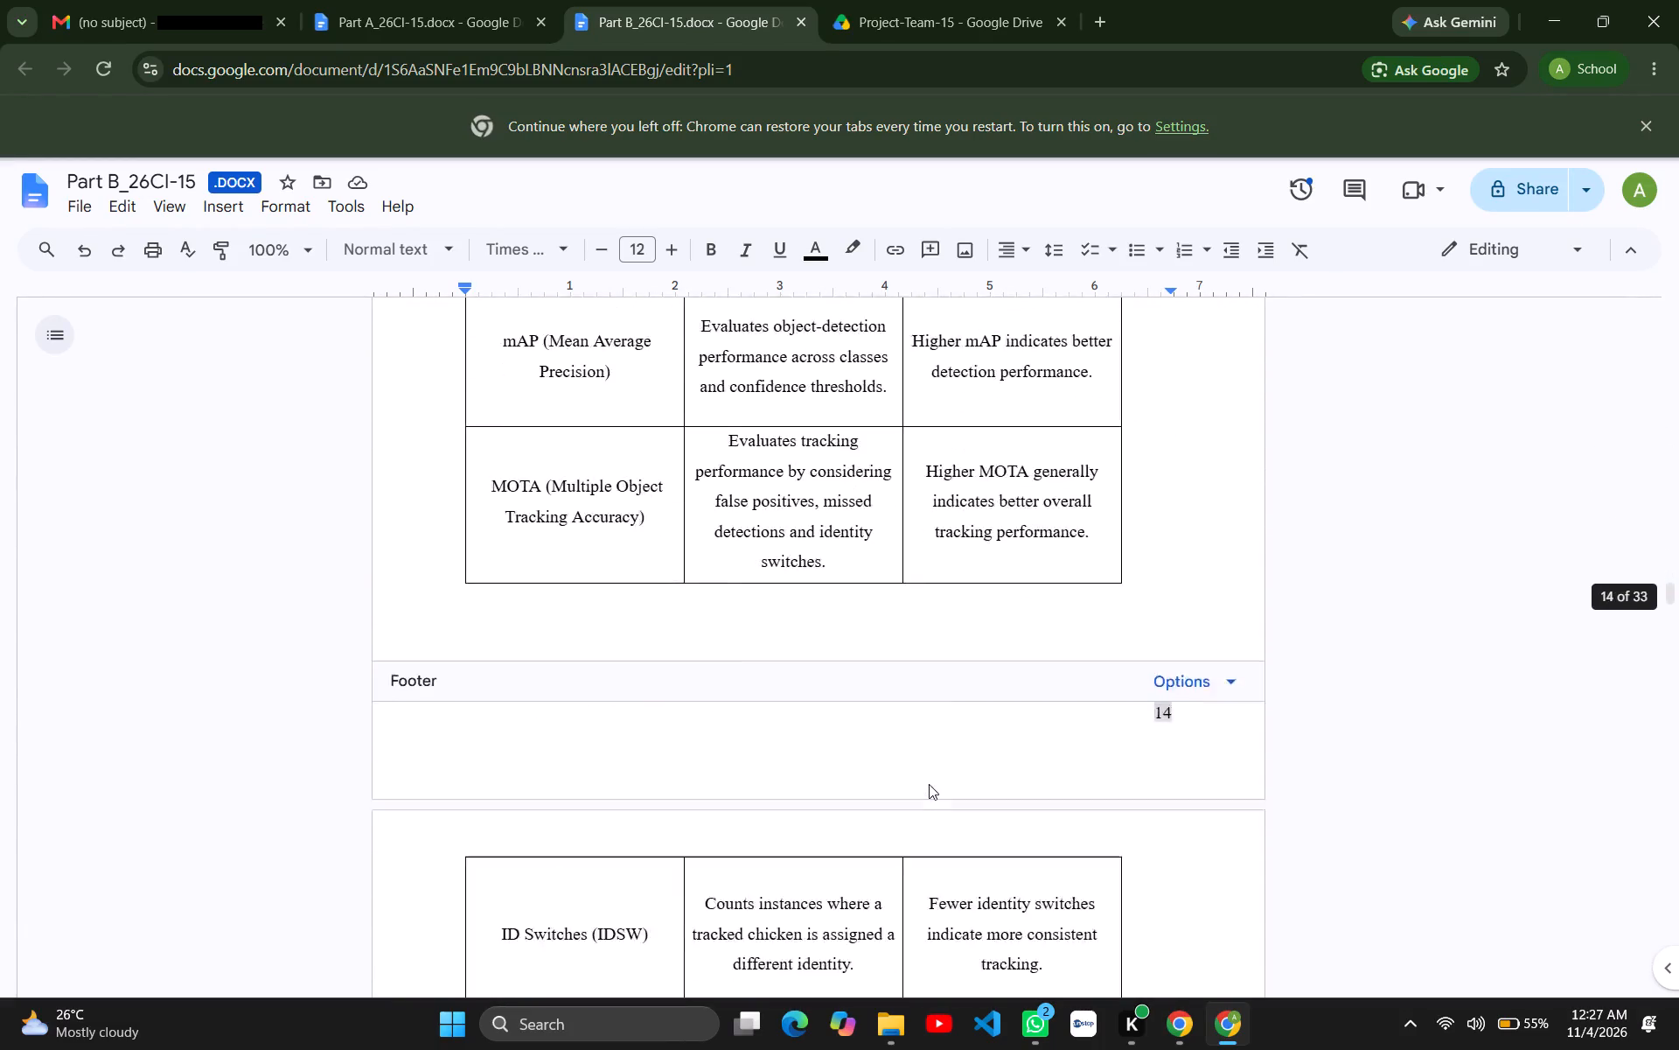
scroll(929, 784, down, 5)
scroll(929, 784, left, 6)
scroll(929, 784, down, 6)
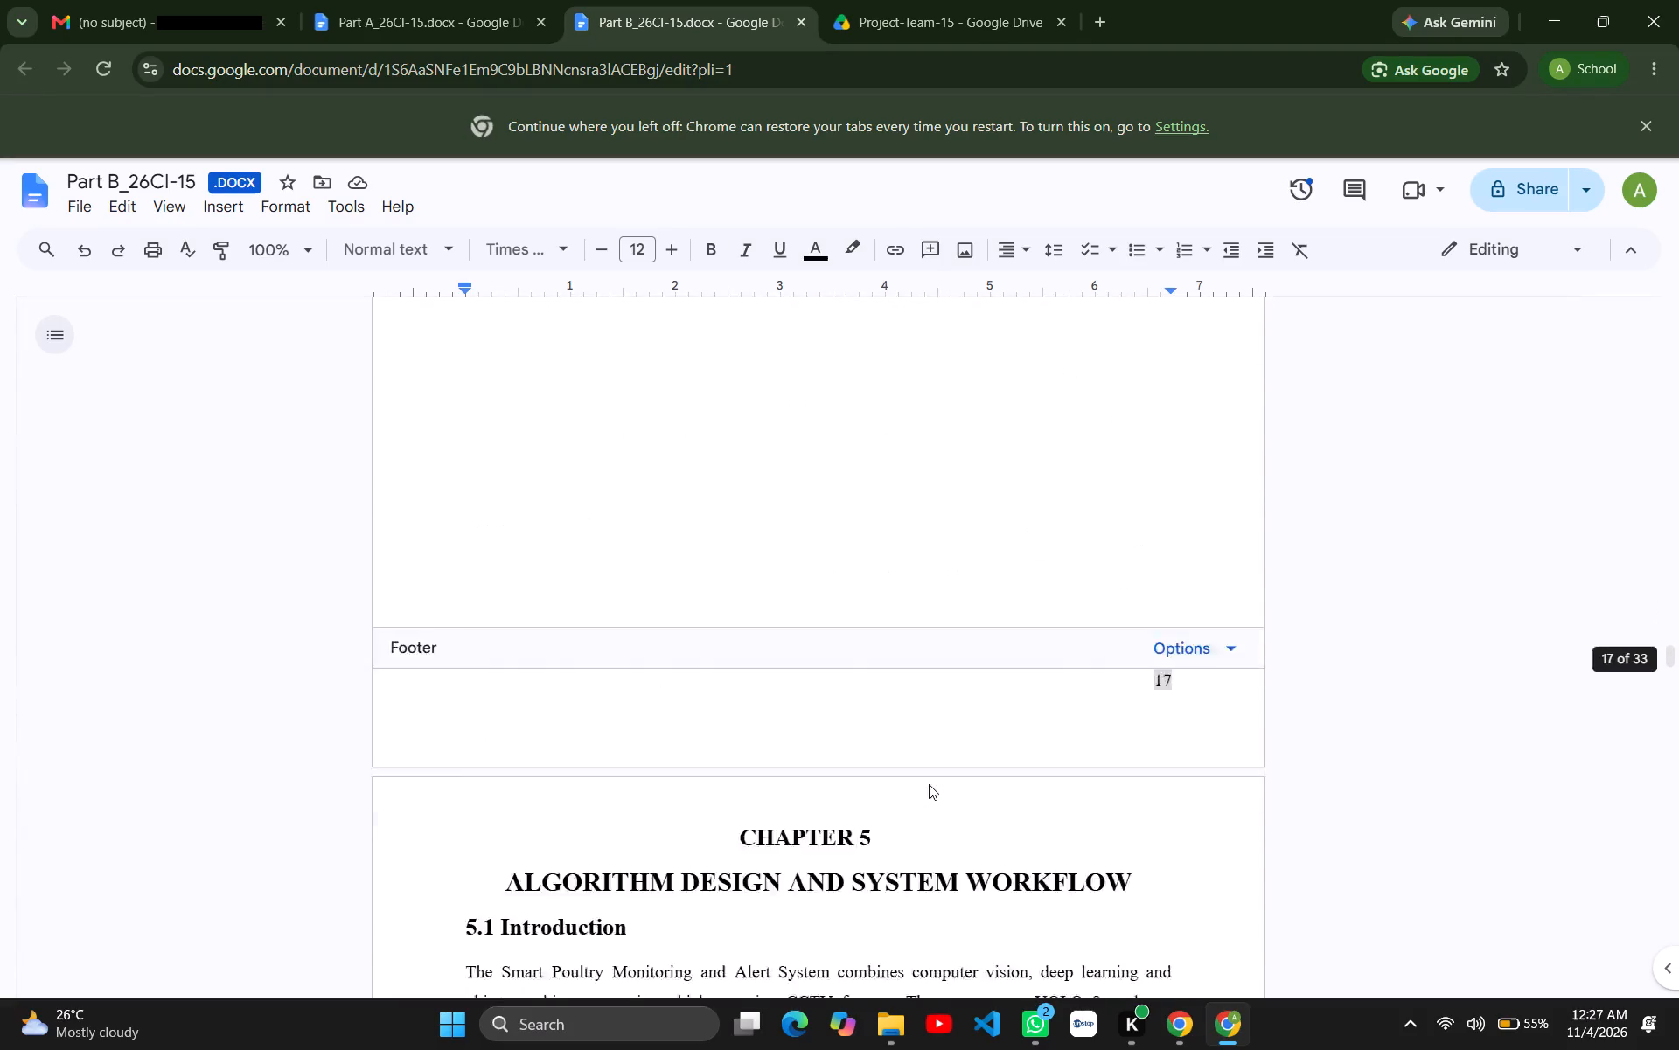
scroll(929, 784, left, 20)
scroll(929, 784, left, 12)
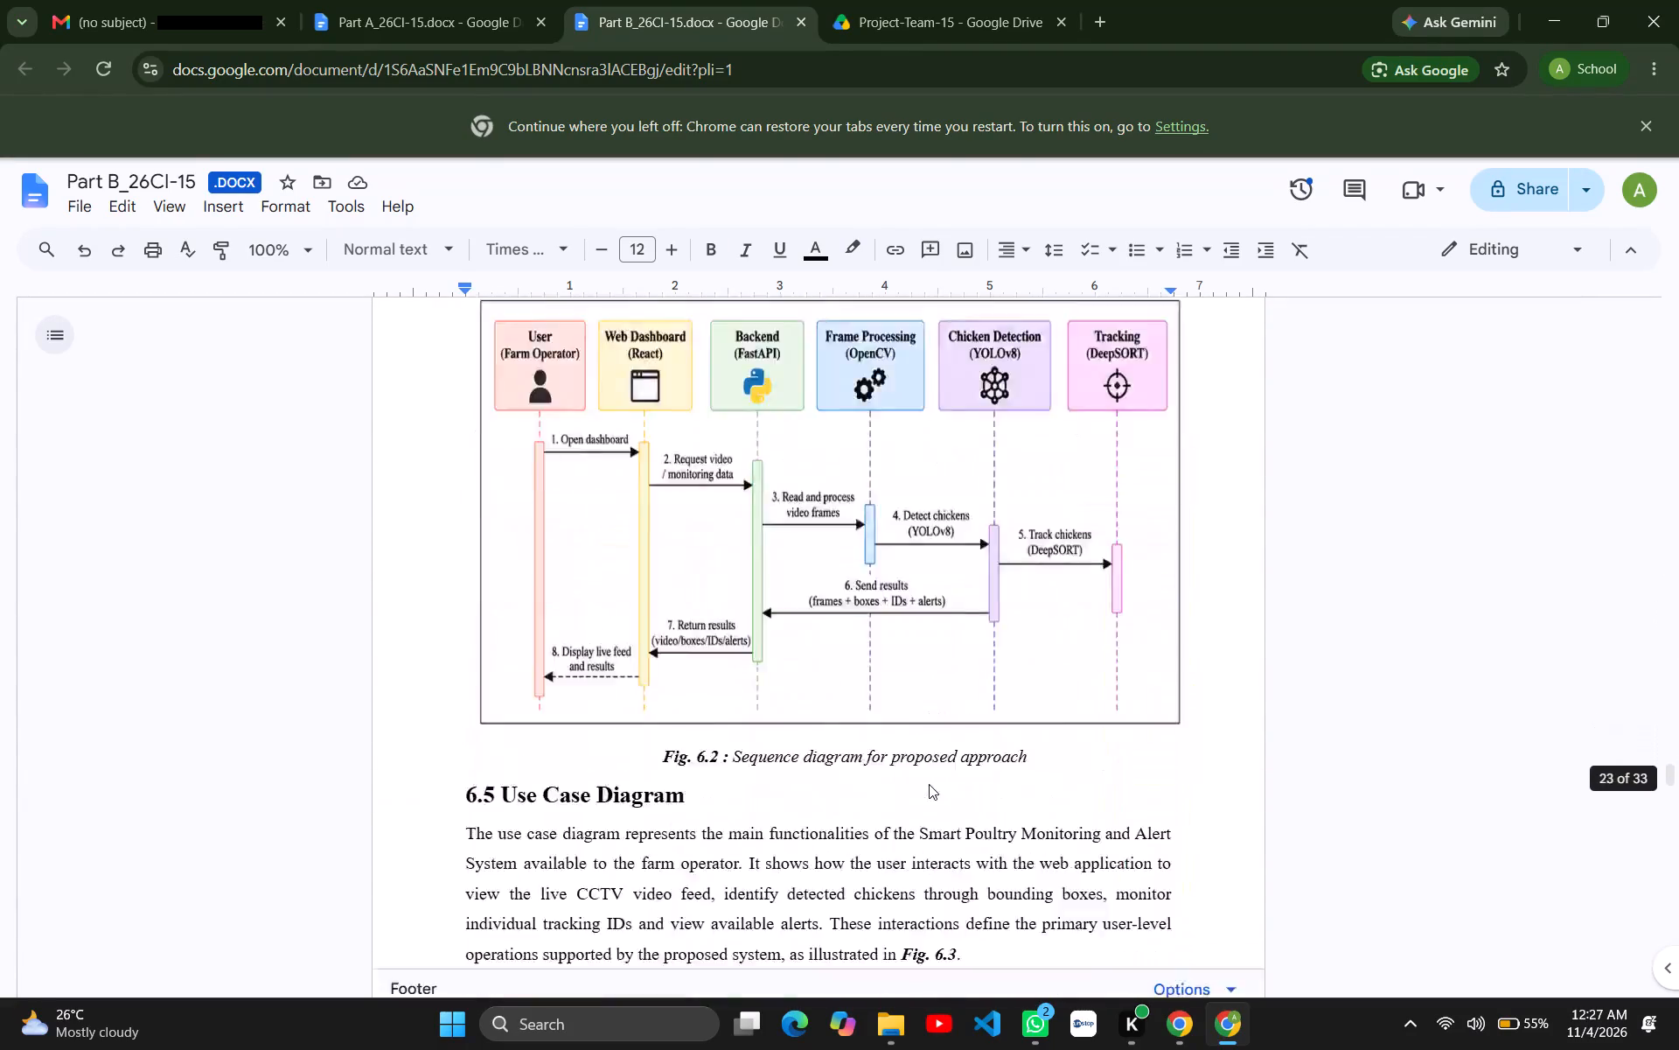
scroll(929, 784, down, 12)
scroll(929, 784, left, 14)
scroll(929, 784, left, 14)
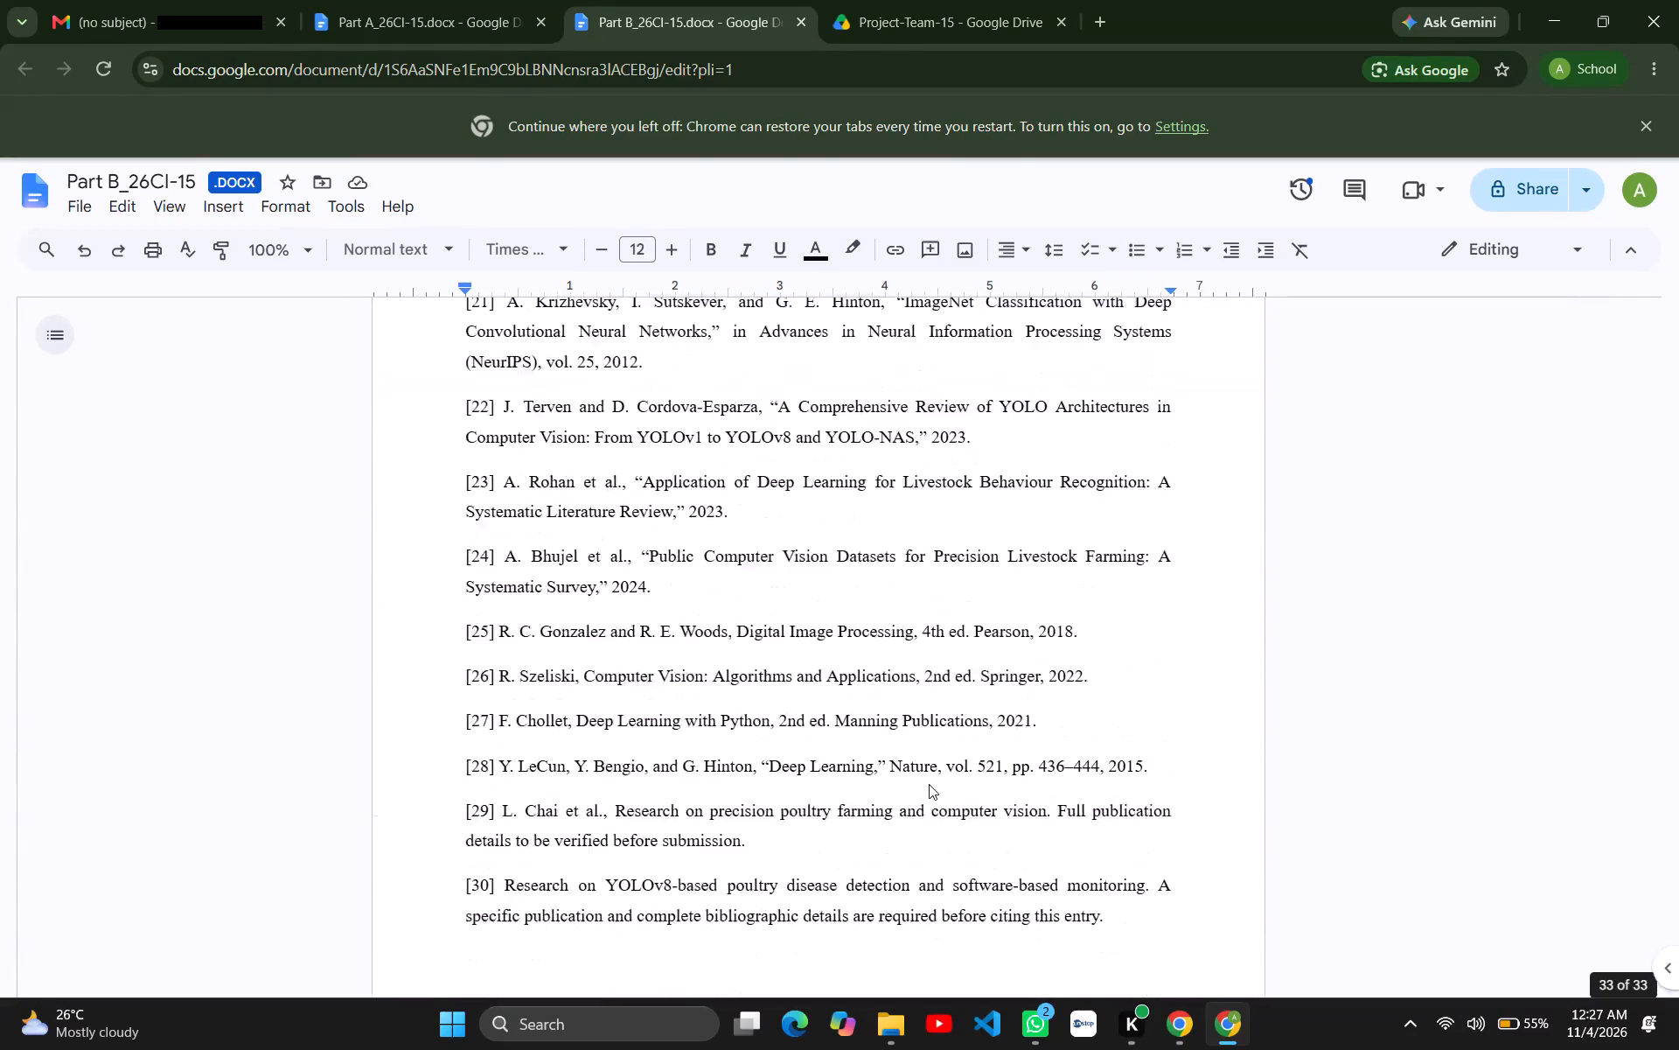
scroll(929, 784, left, 10)
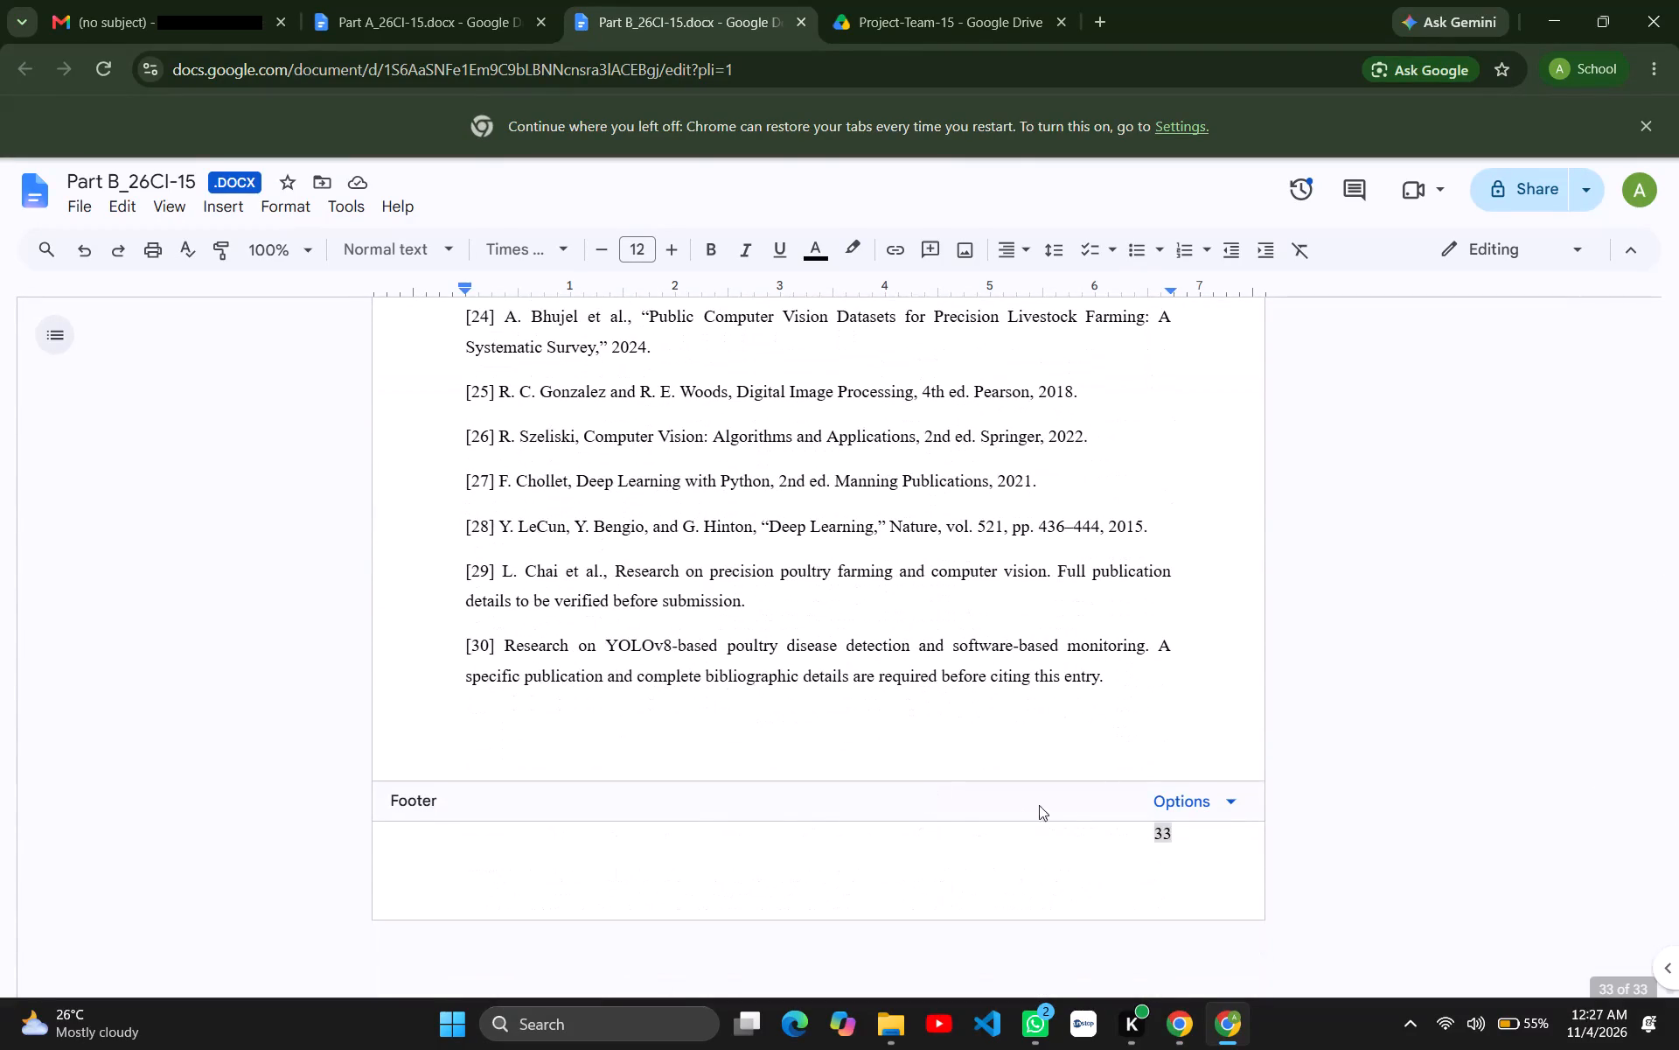
Review Part B's page layout and footer numbering backwards from the references through Chapters 8 and 7 to the test case table.
scroll(1080, 739, up, 1)
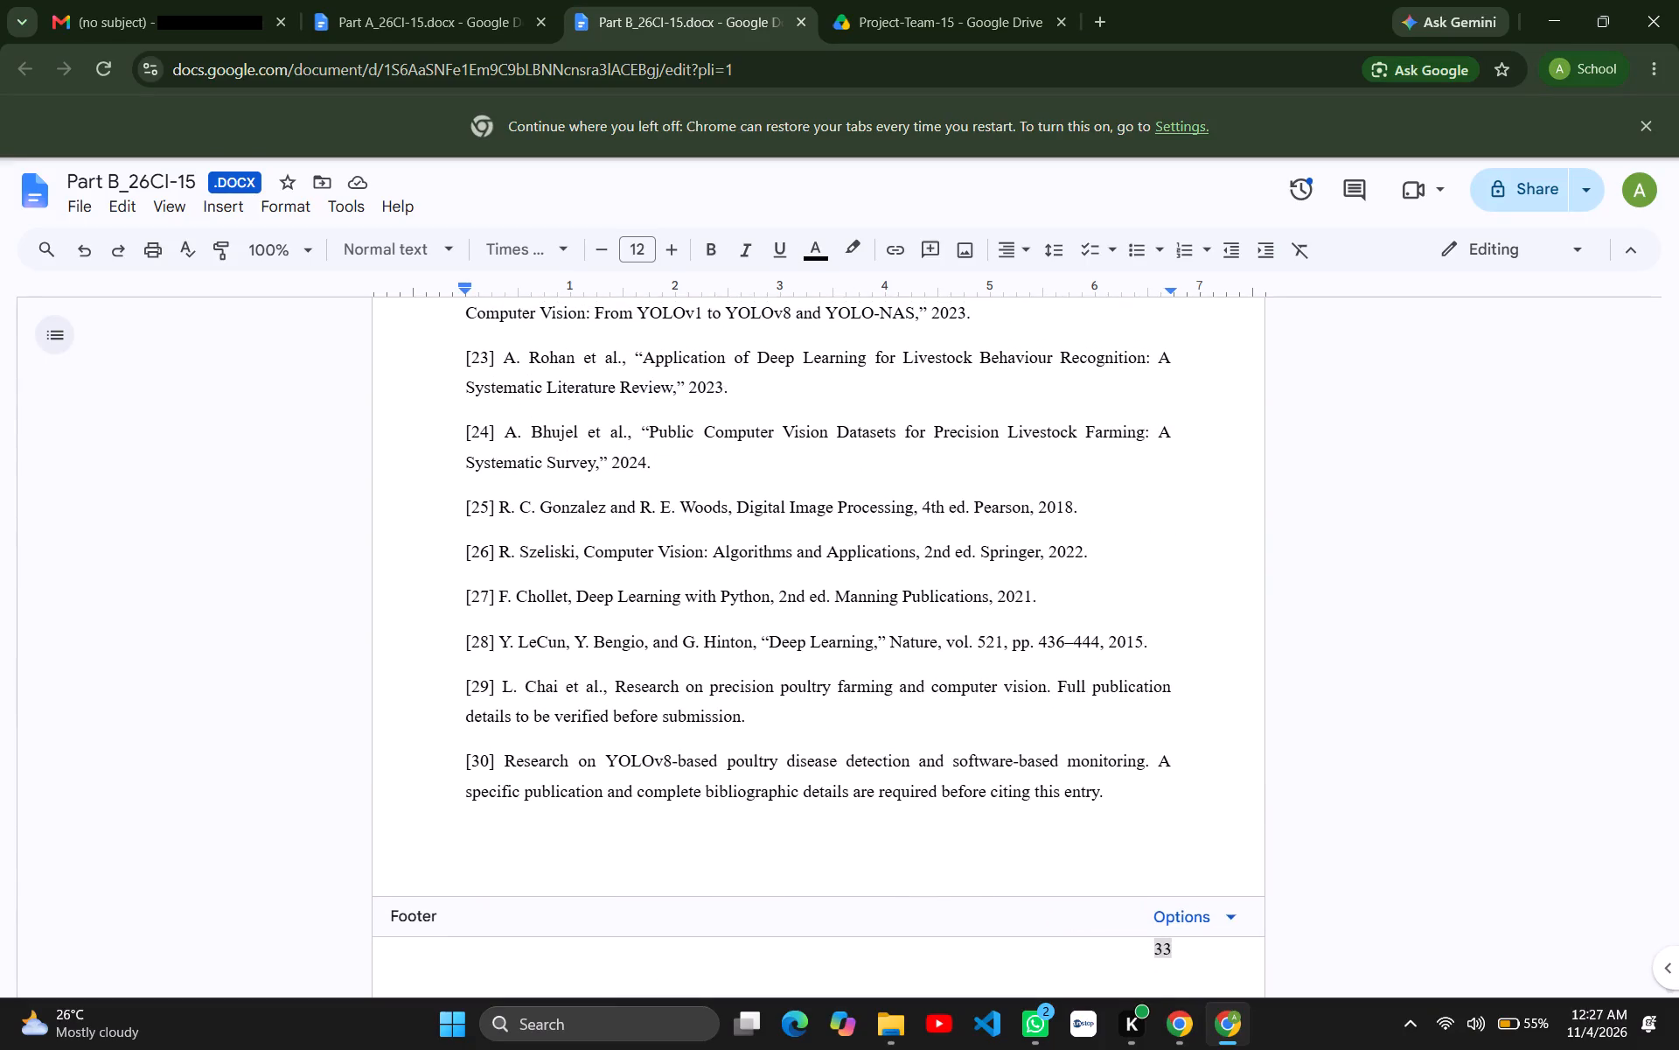
scroll(1080, 739, up, 7)
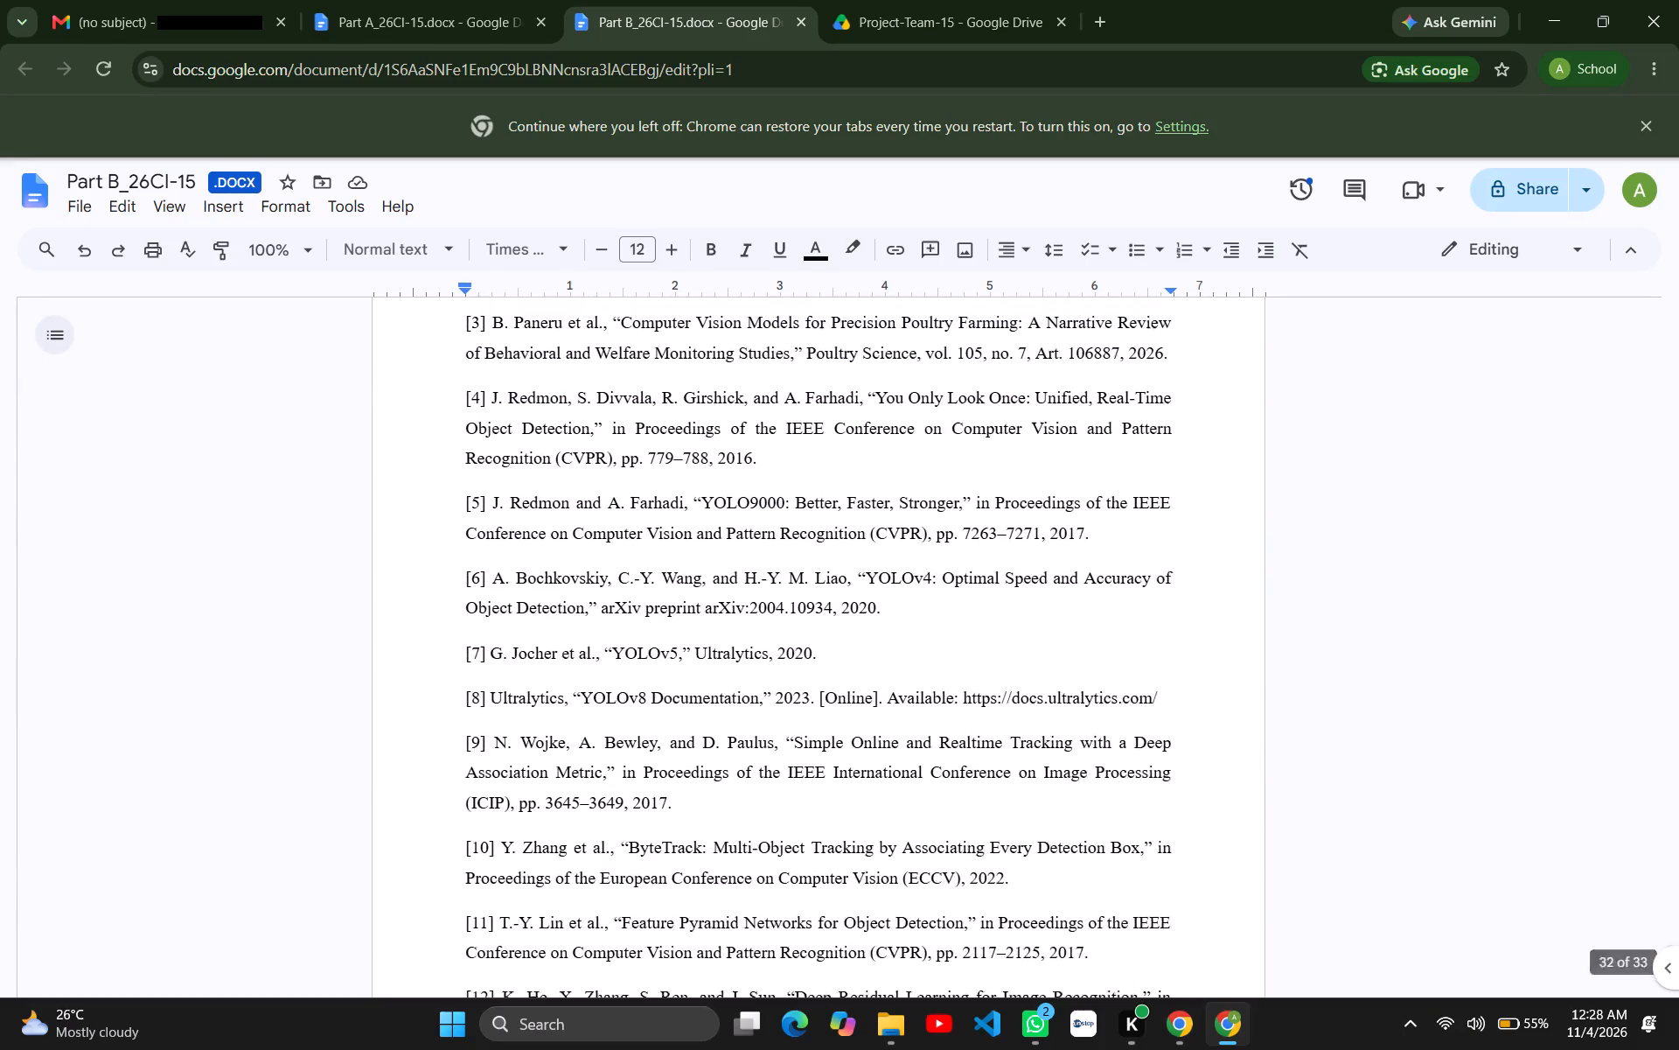
scroll(1080, 739, up, 5)
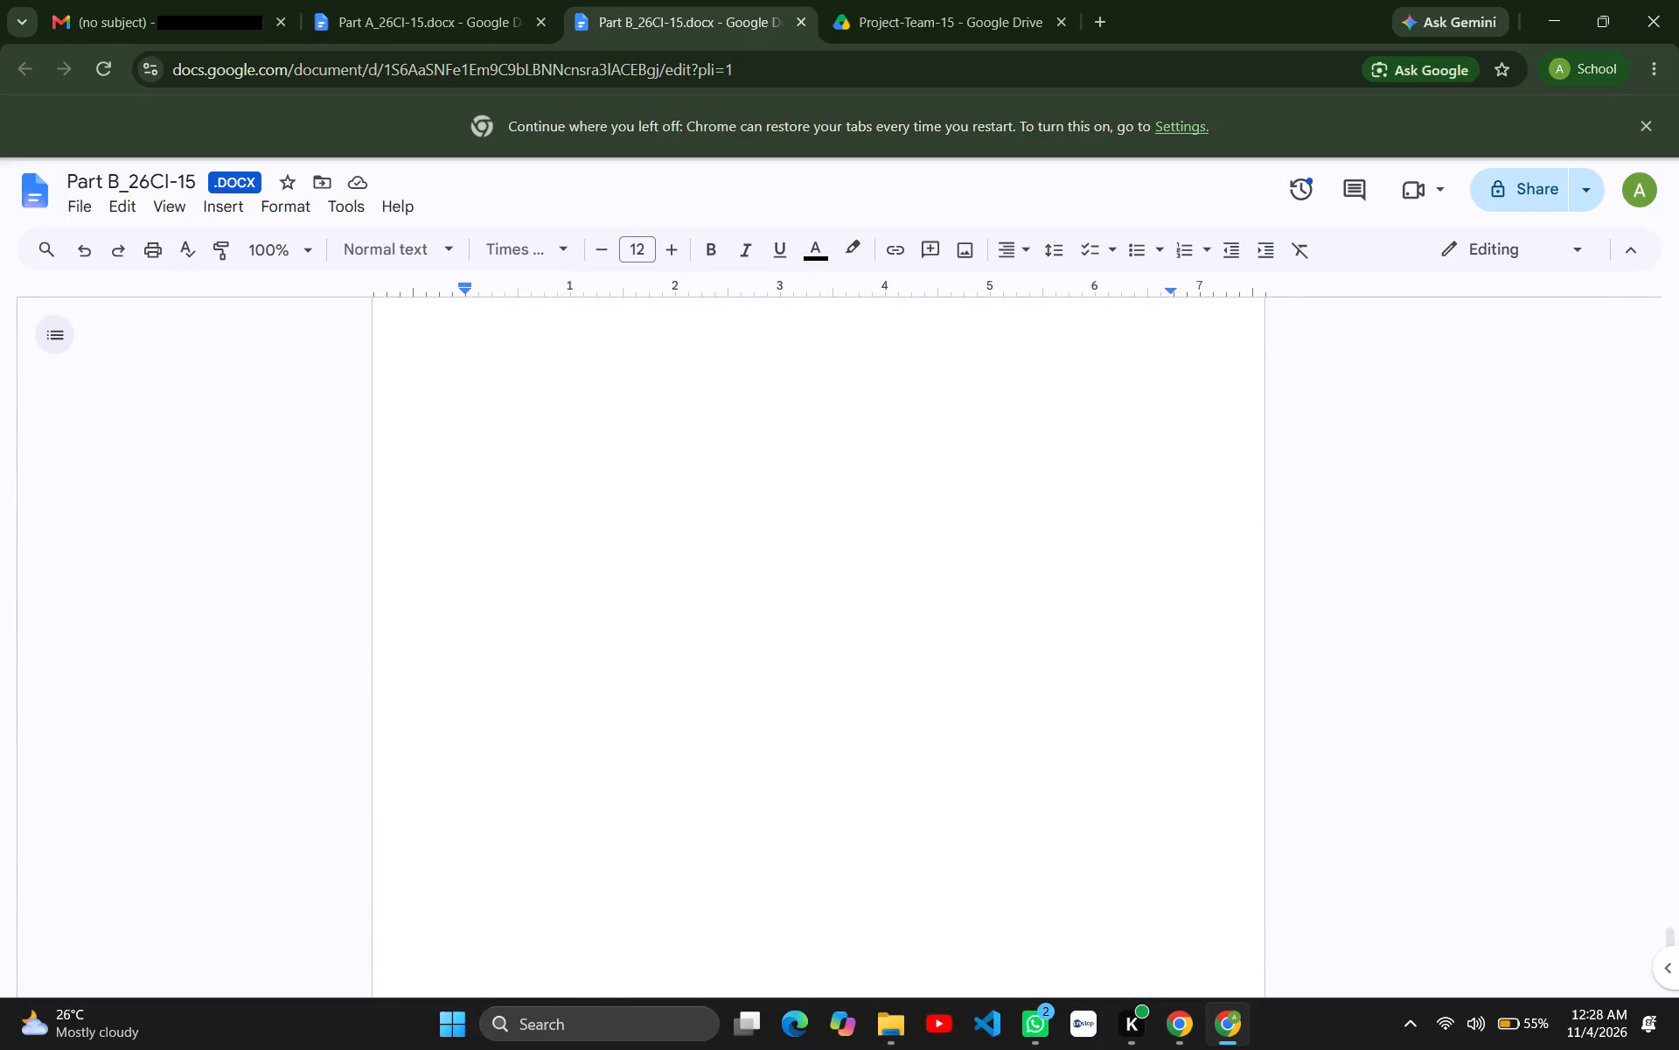
scroll(1080, 739, up, 6)
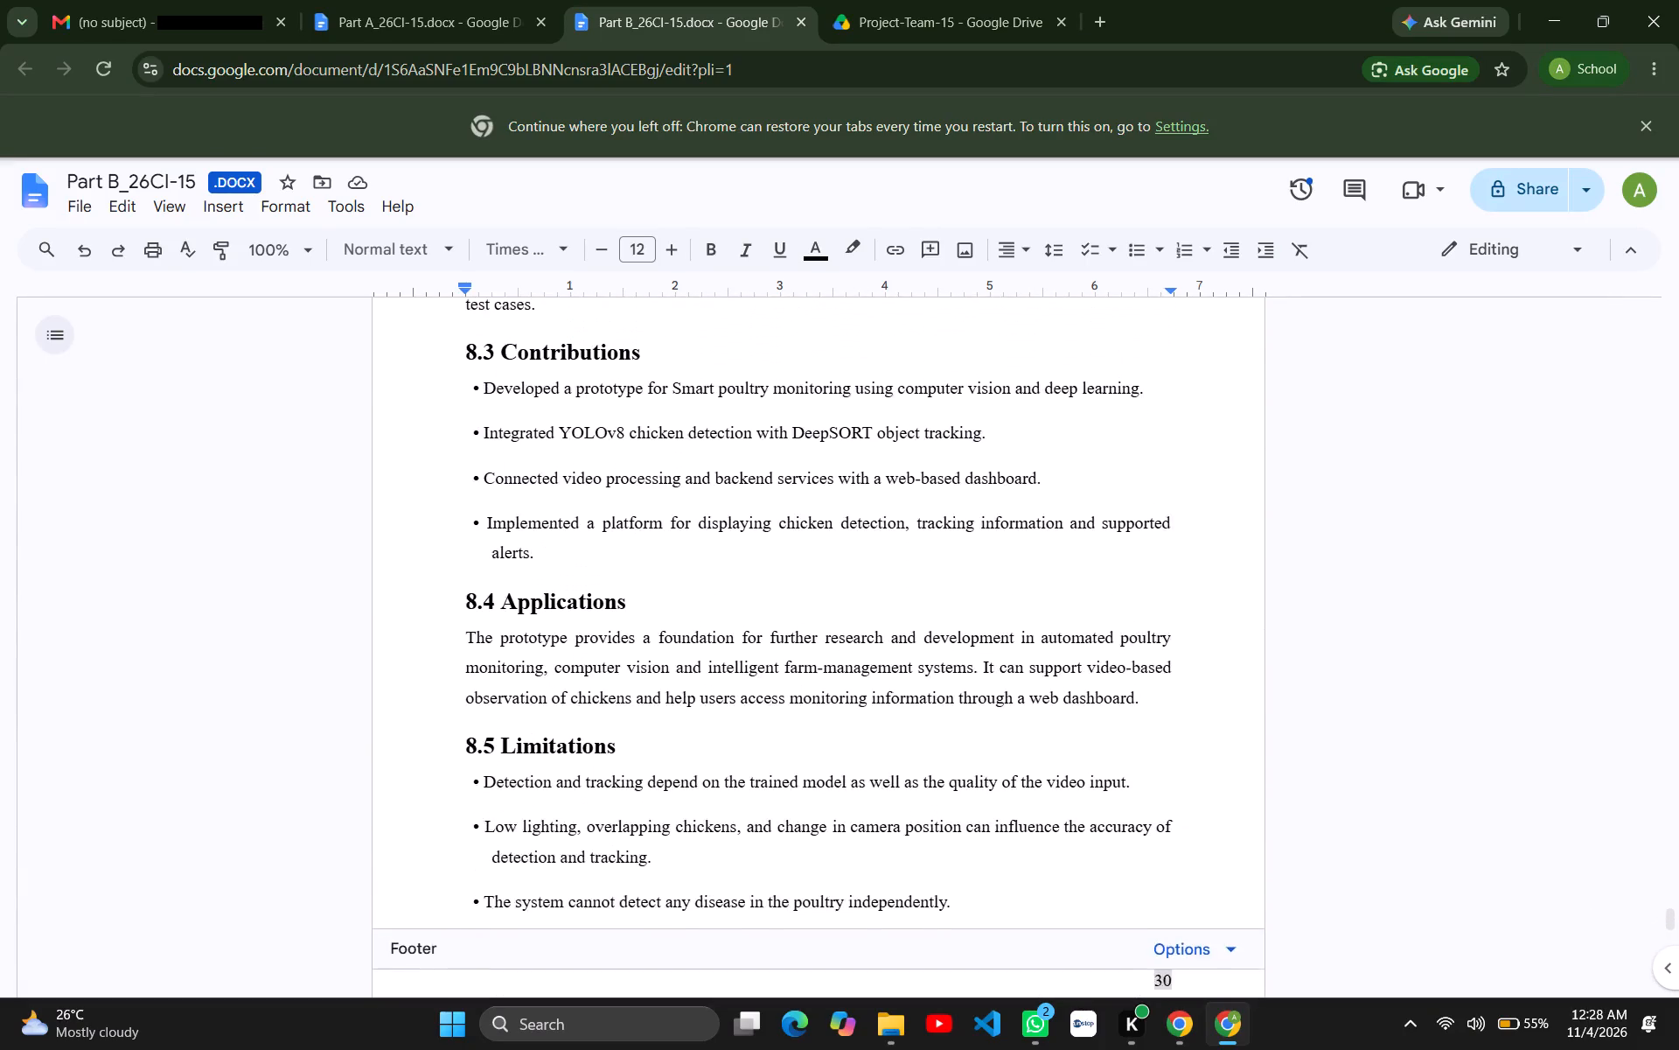
scroll(1080, 739, up, 5)
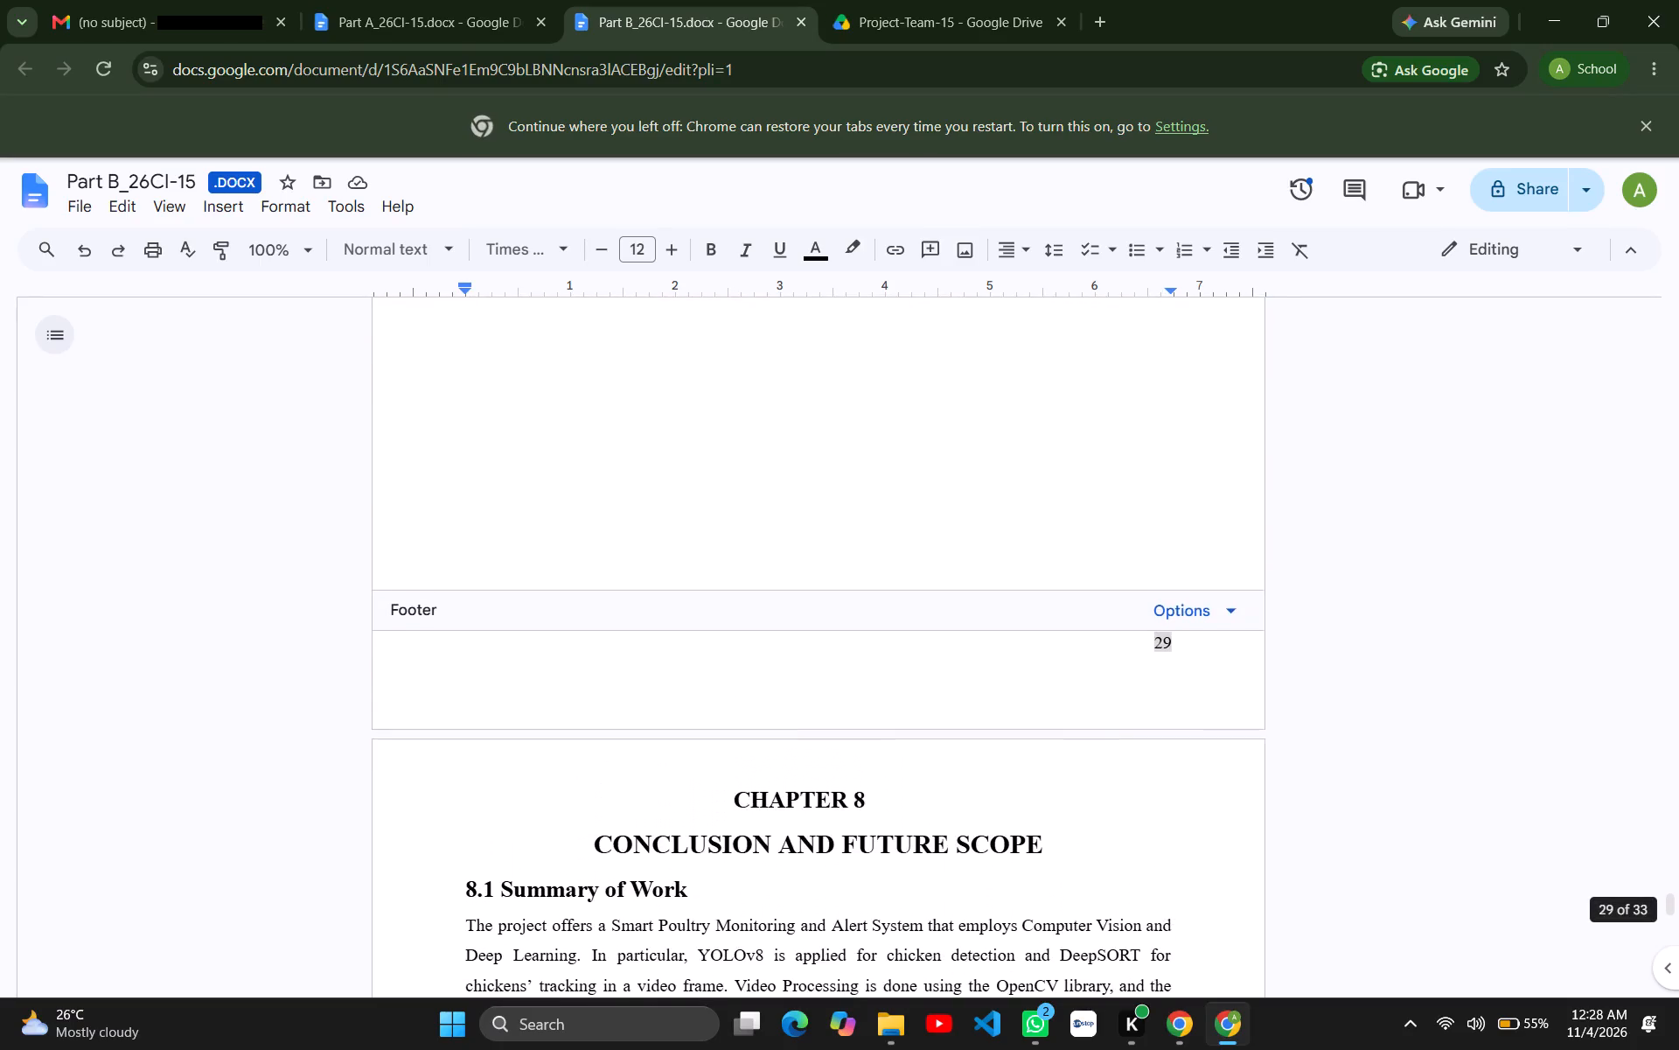
scroll(1080, 739, up, 5)
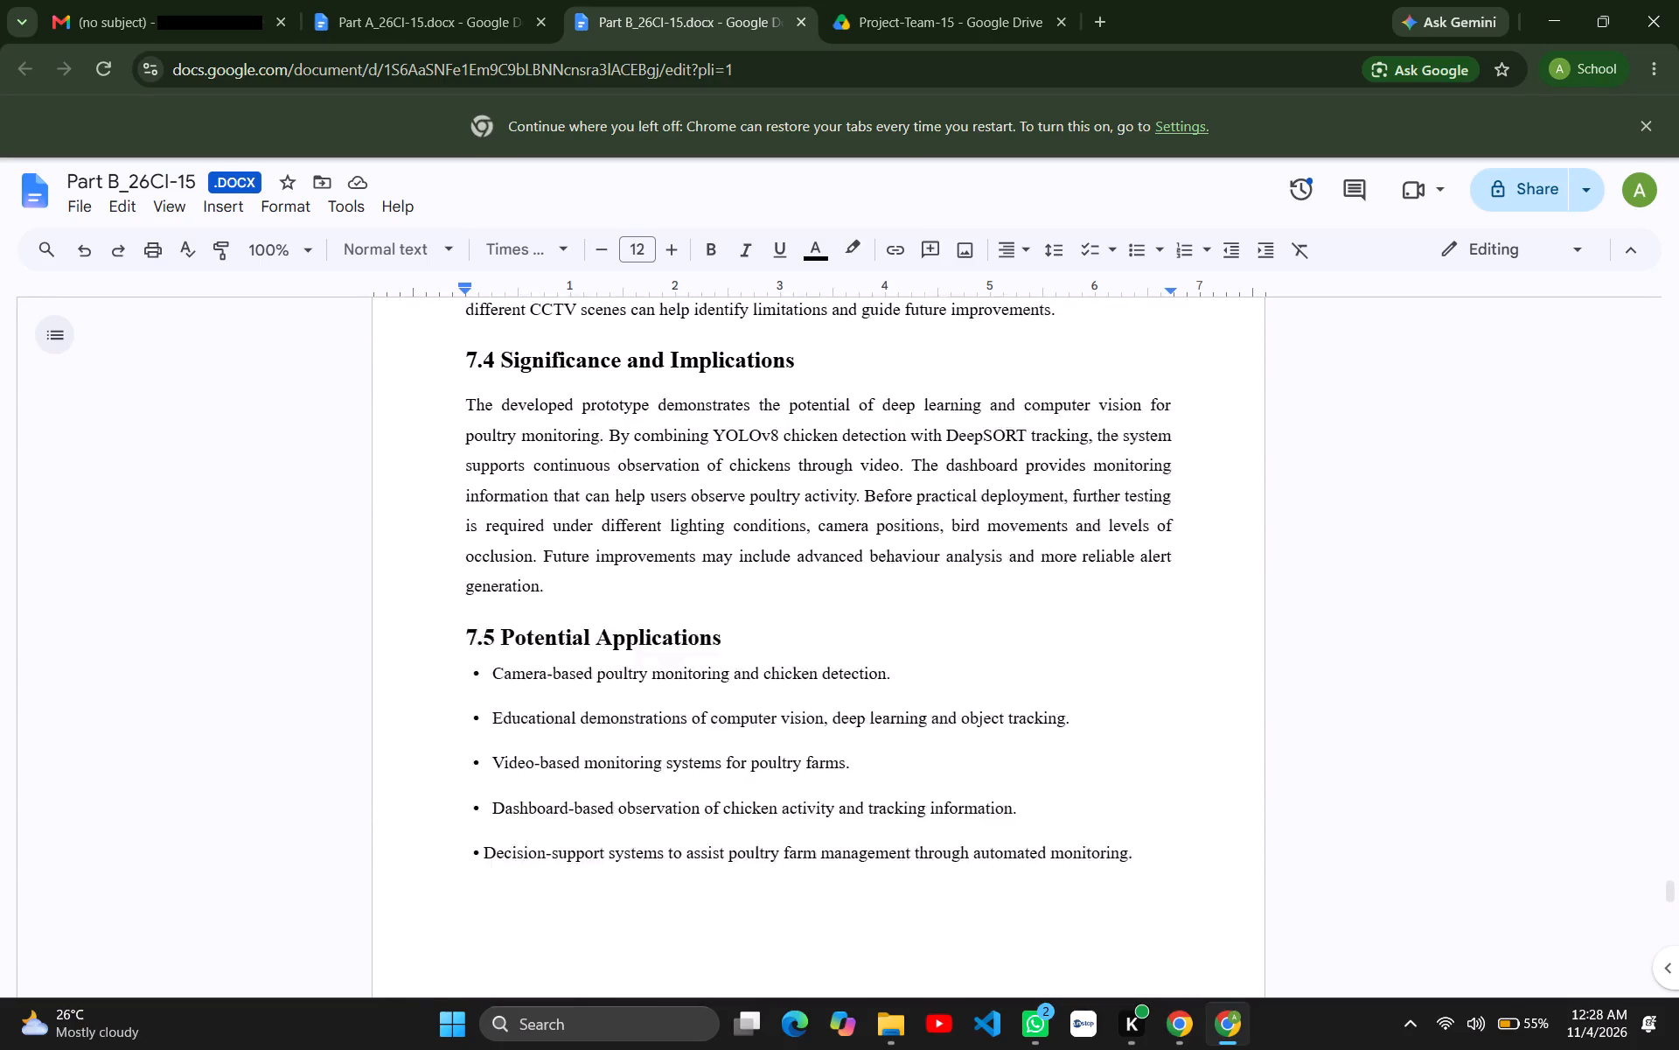
scroll(1080, 739, up, 4)
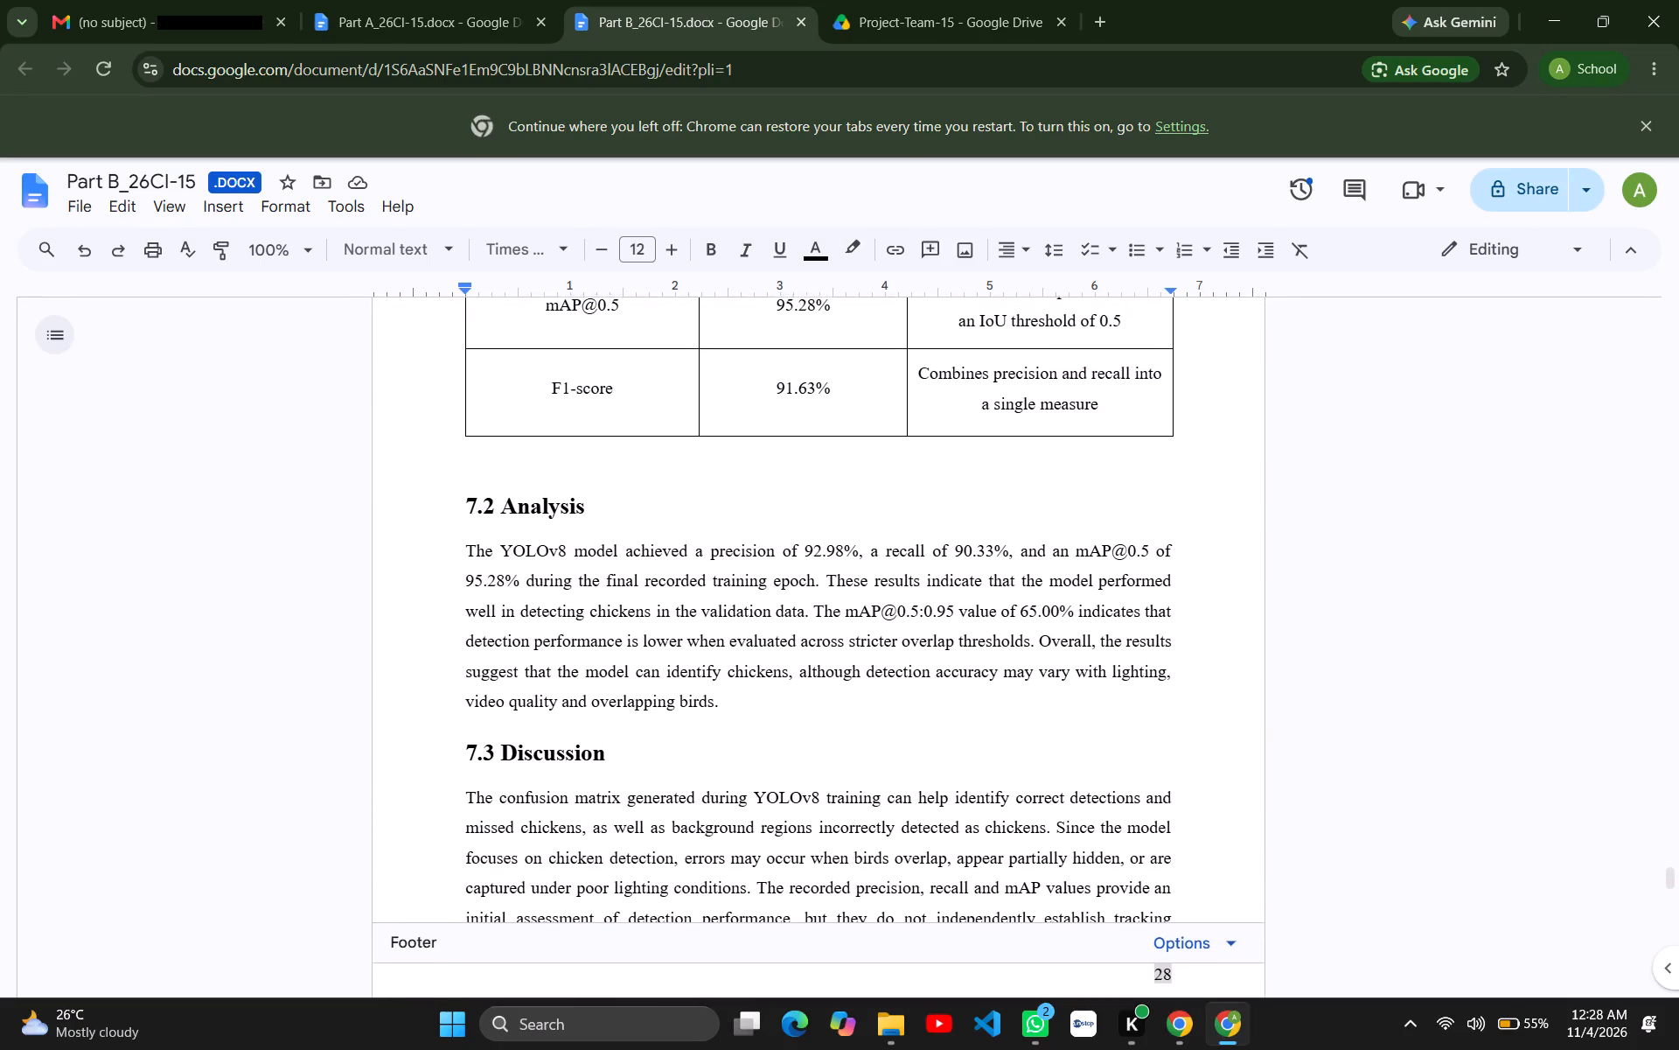
scroll(1080, 739, up, 1)
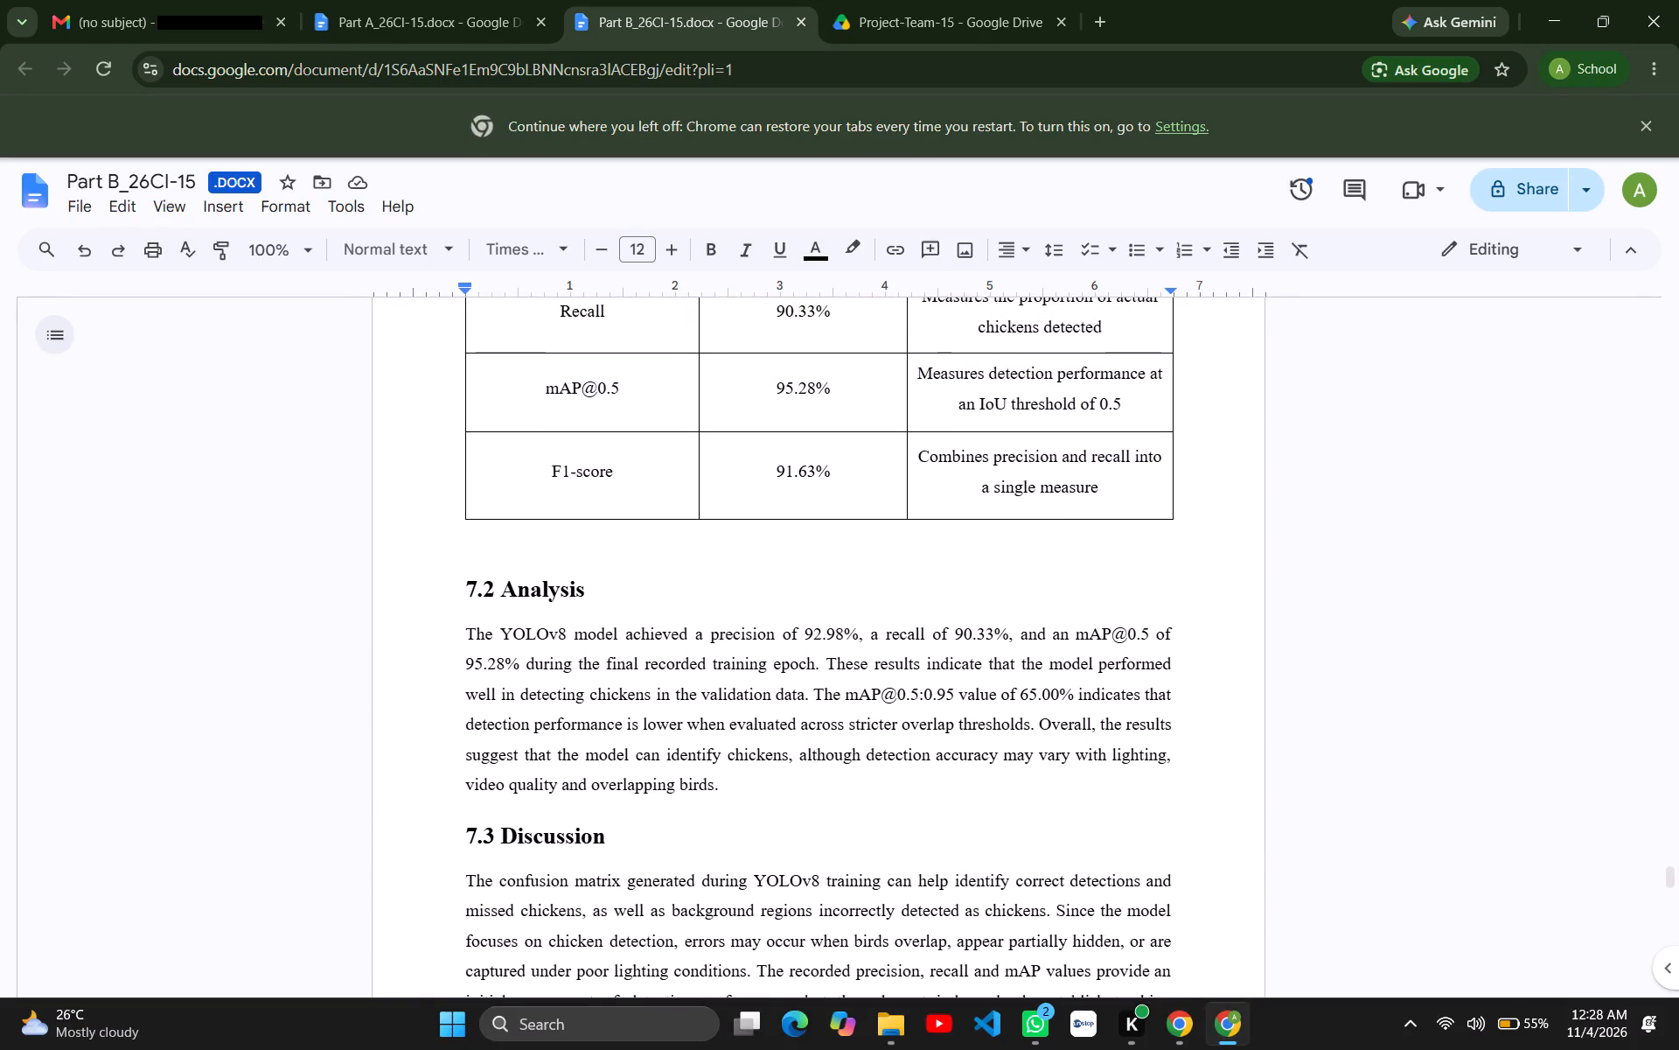
scroll(1080, 739, up, 4)
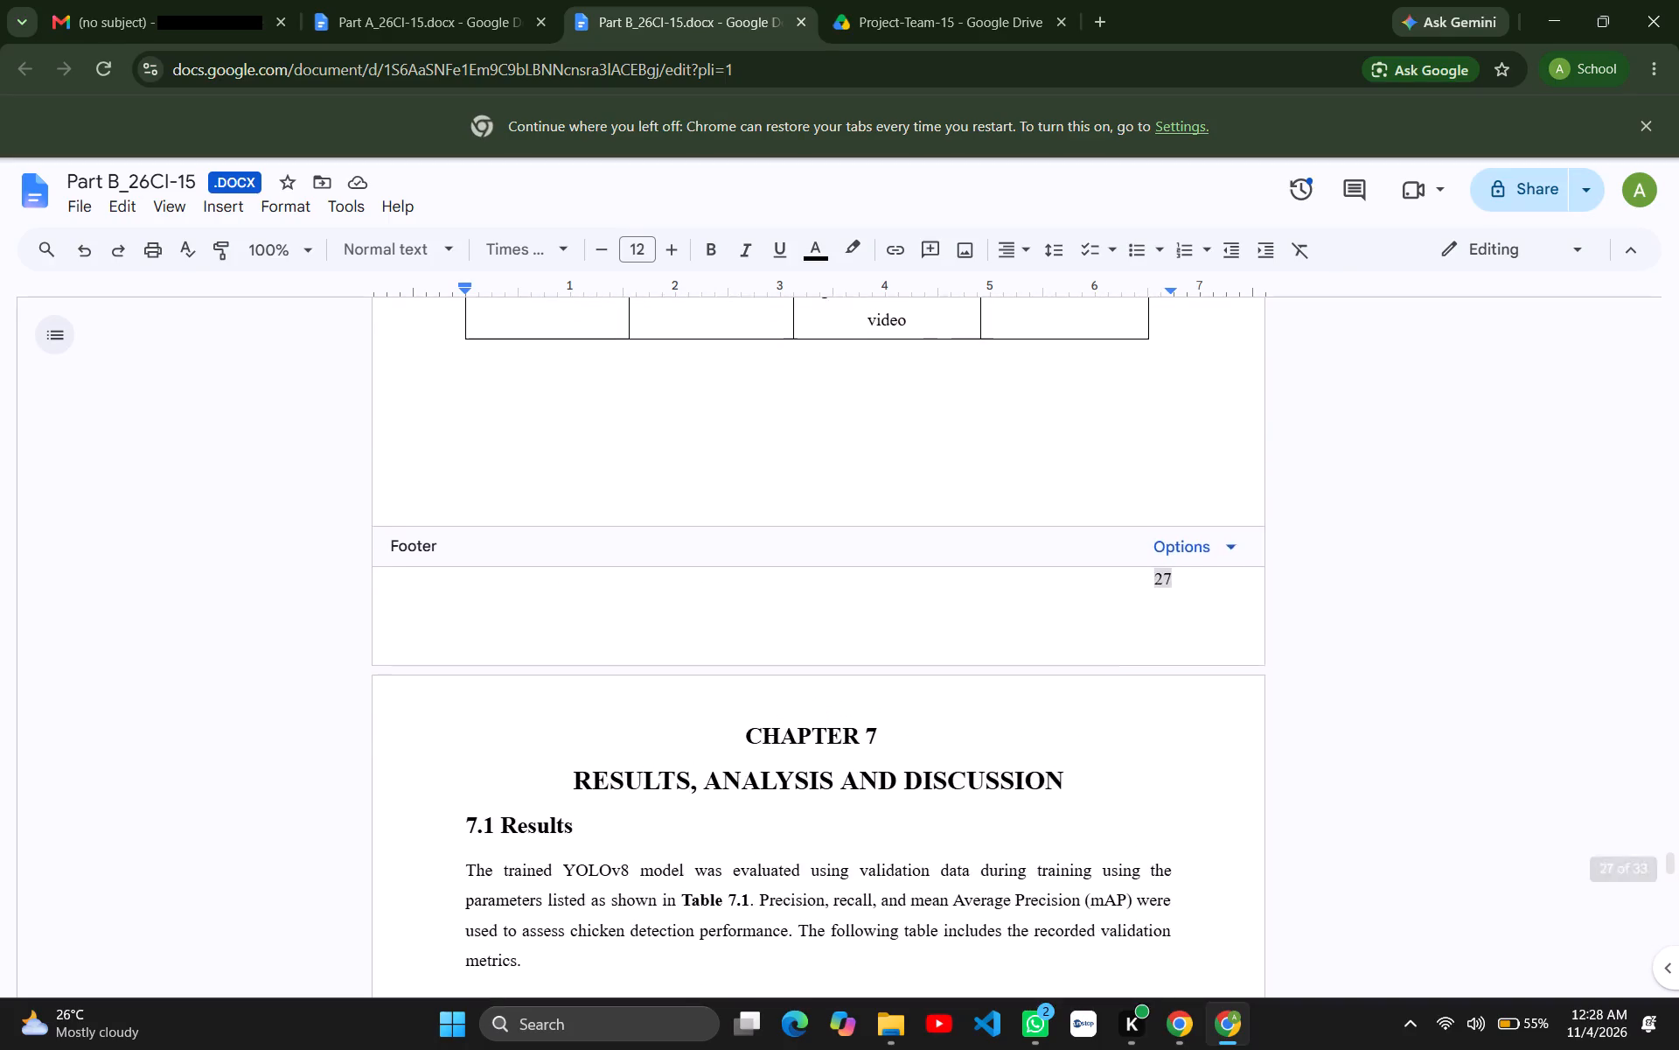
scroll(1080, 739, up, 4)
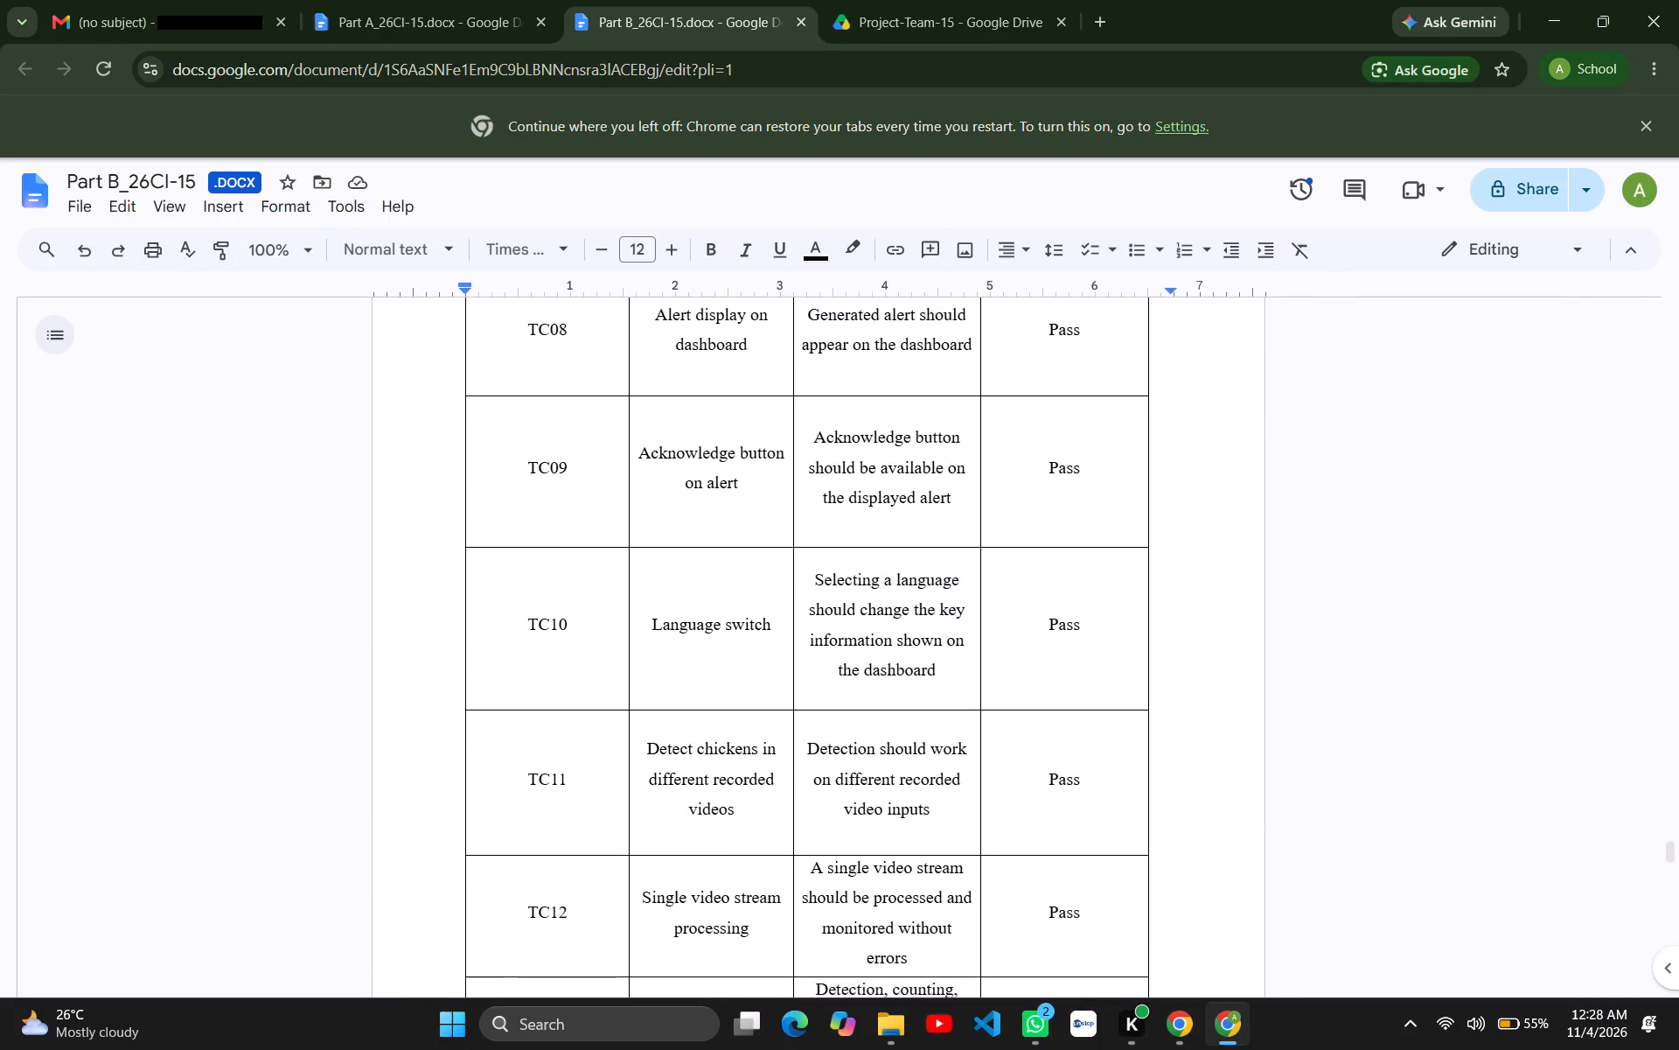
scroll(1080, 739, up, 3)
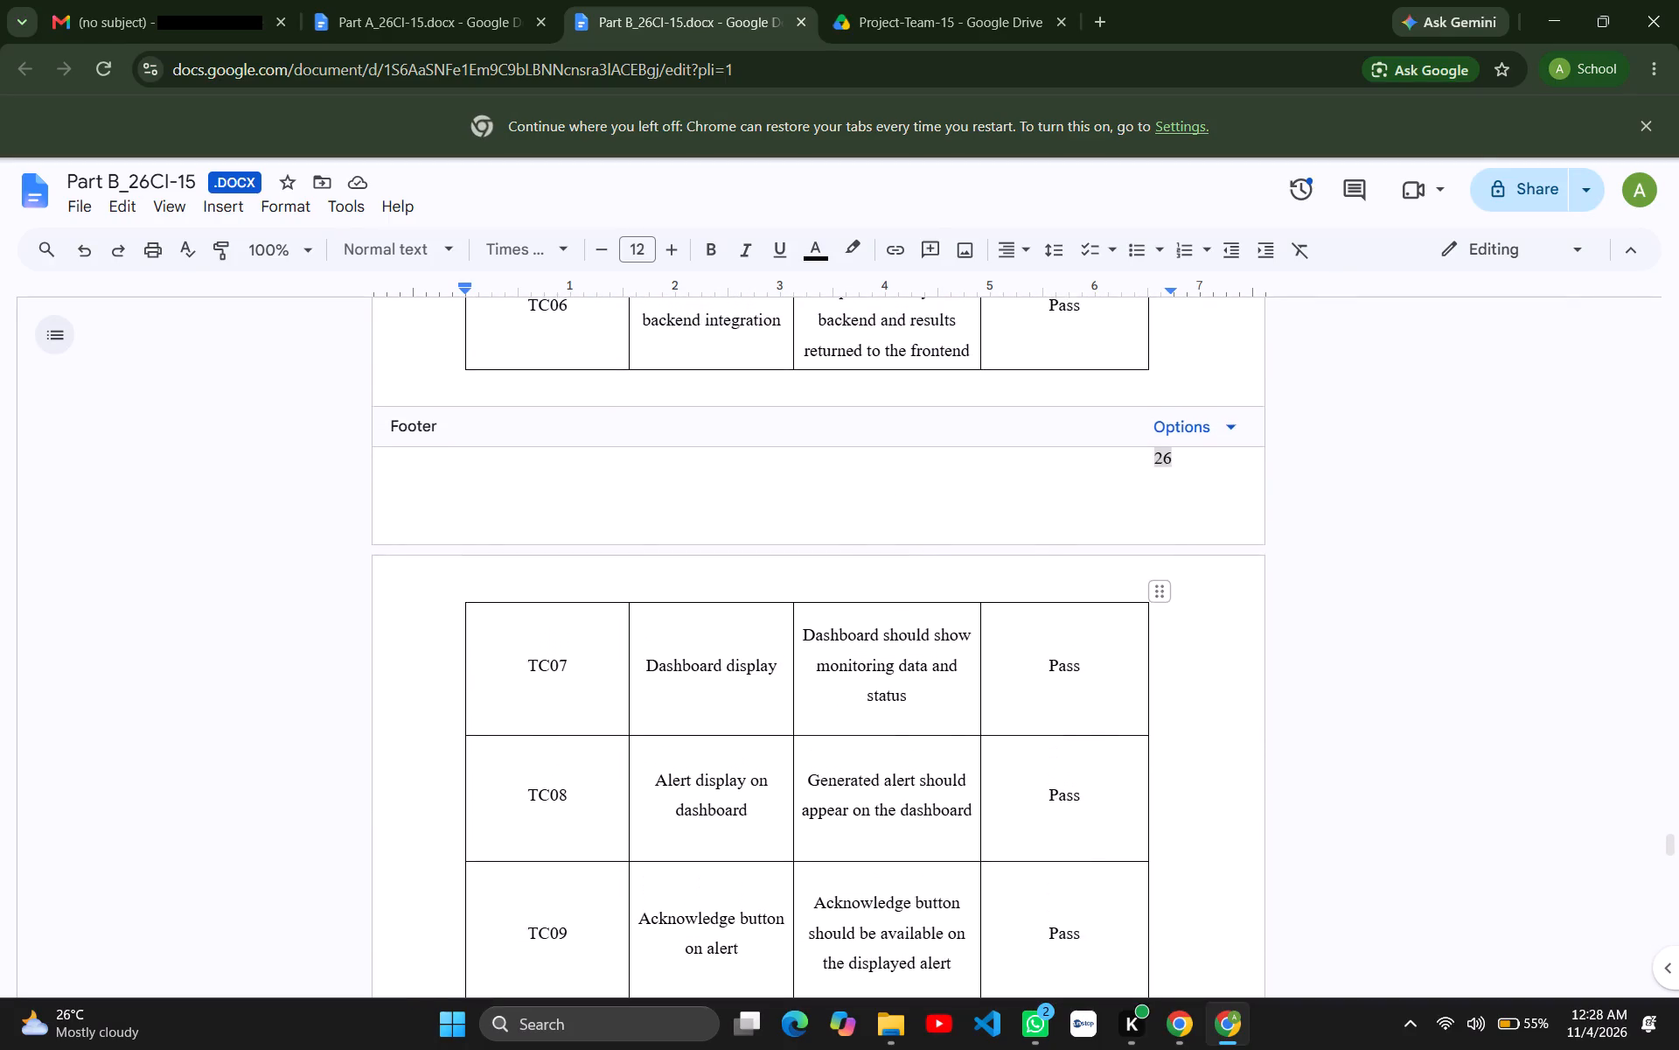
scroll(1080, 739, up, 2)
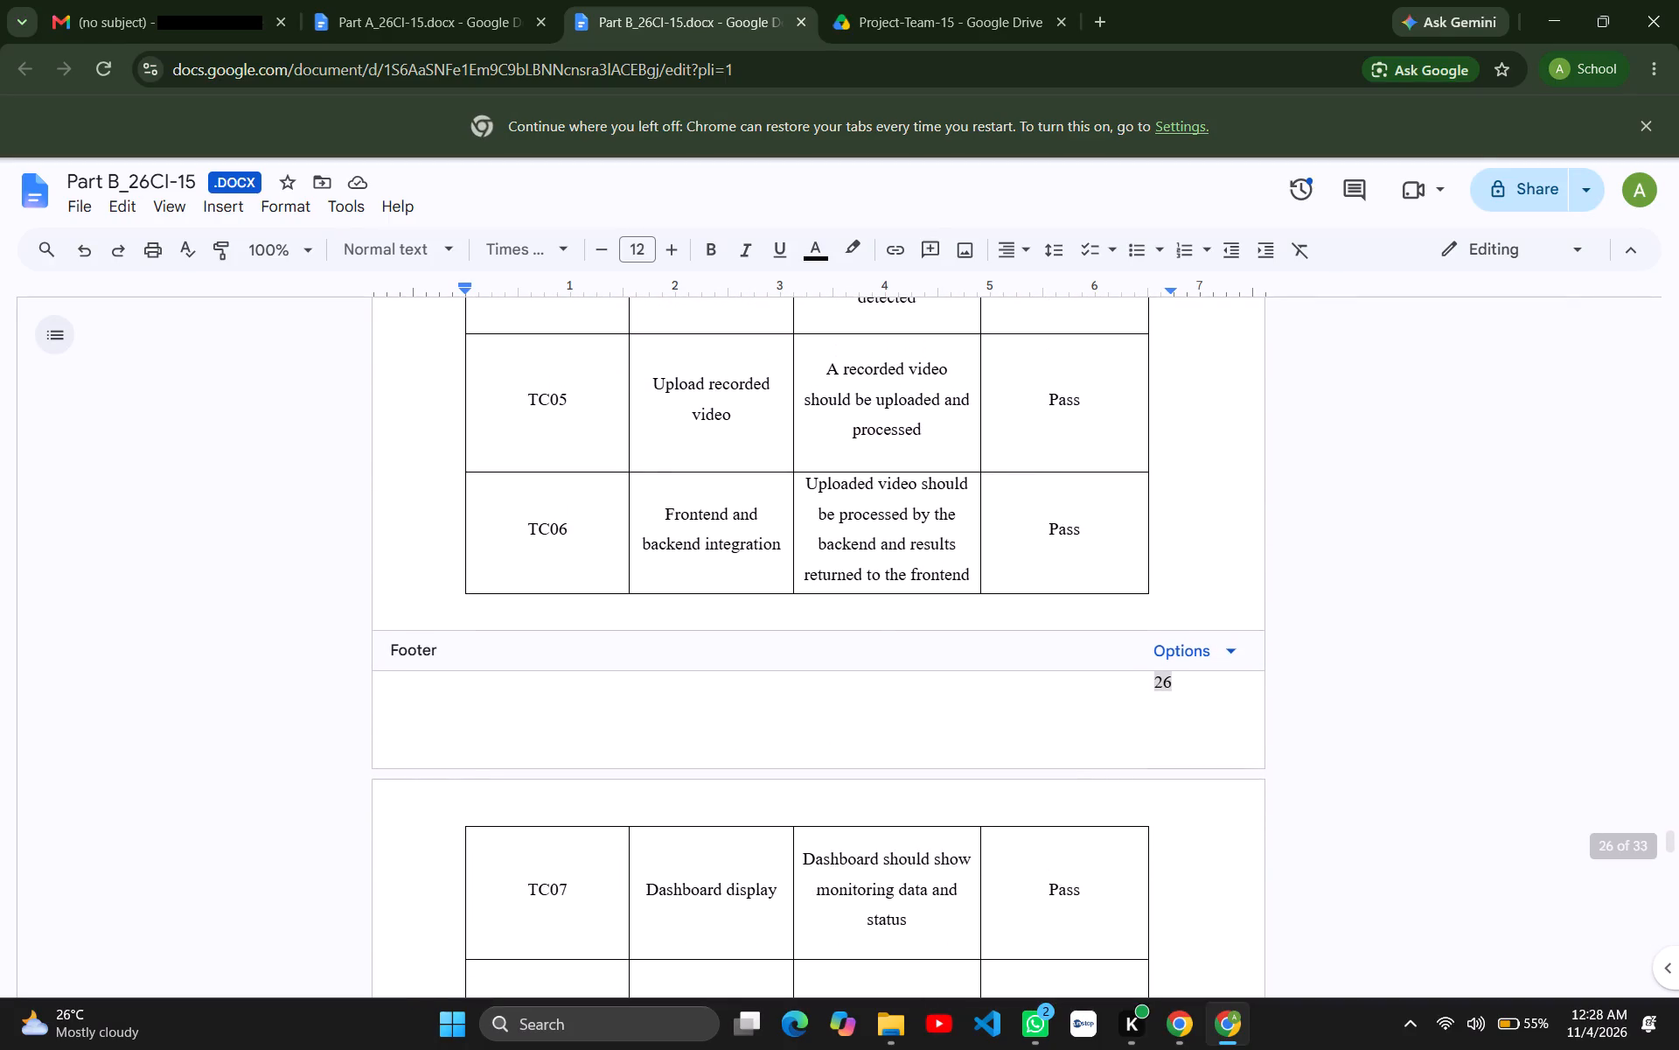
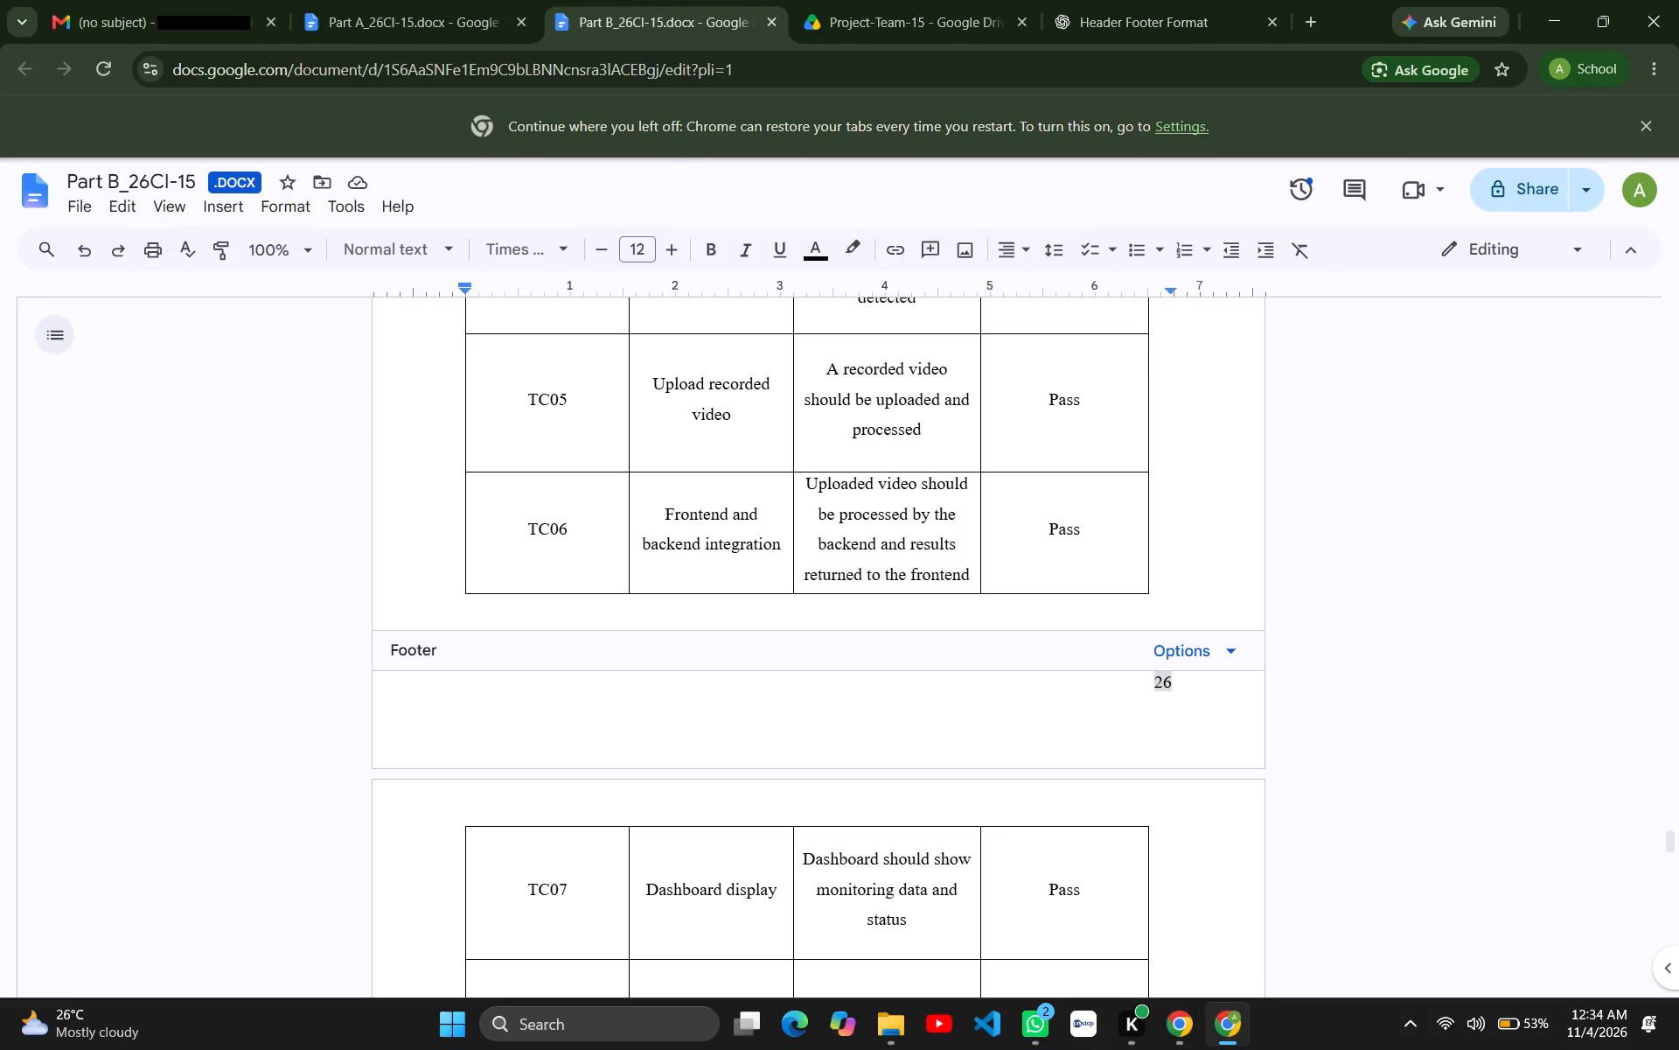
click(452, 650)
click(429, 651)
click(1237, 648)
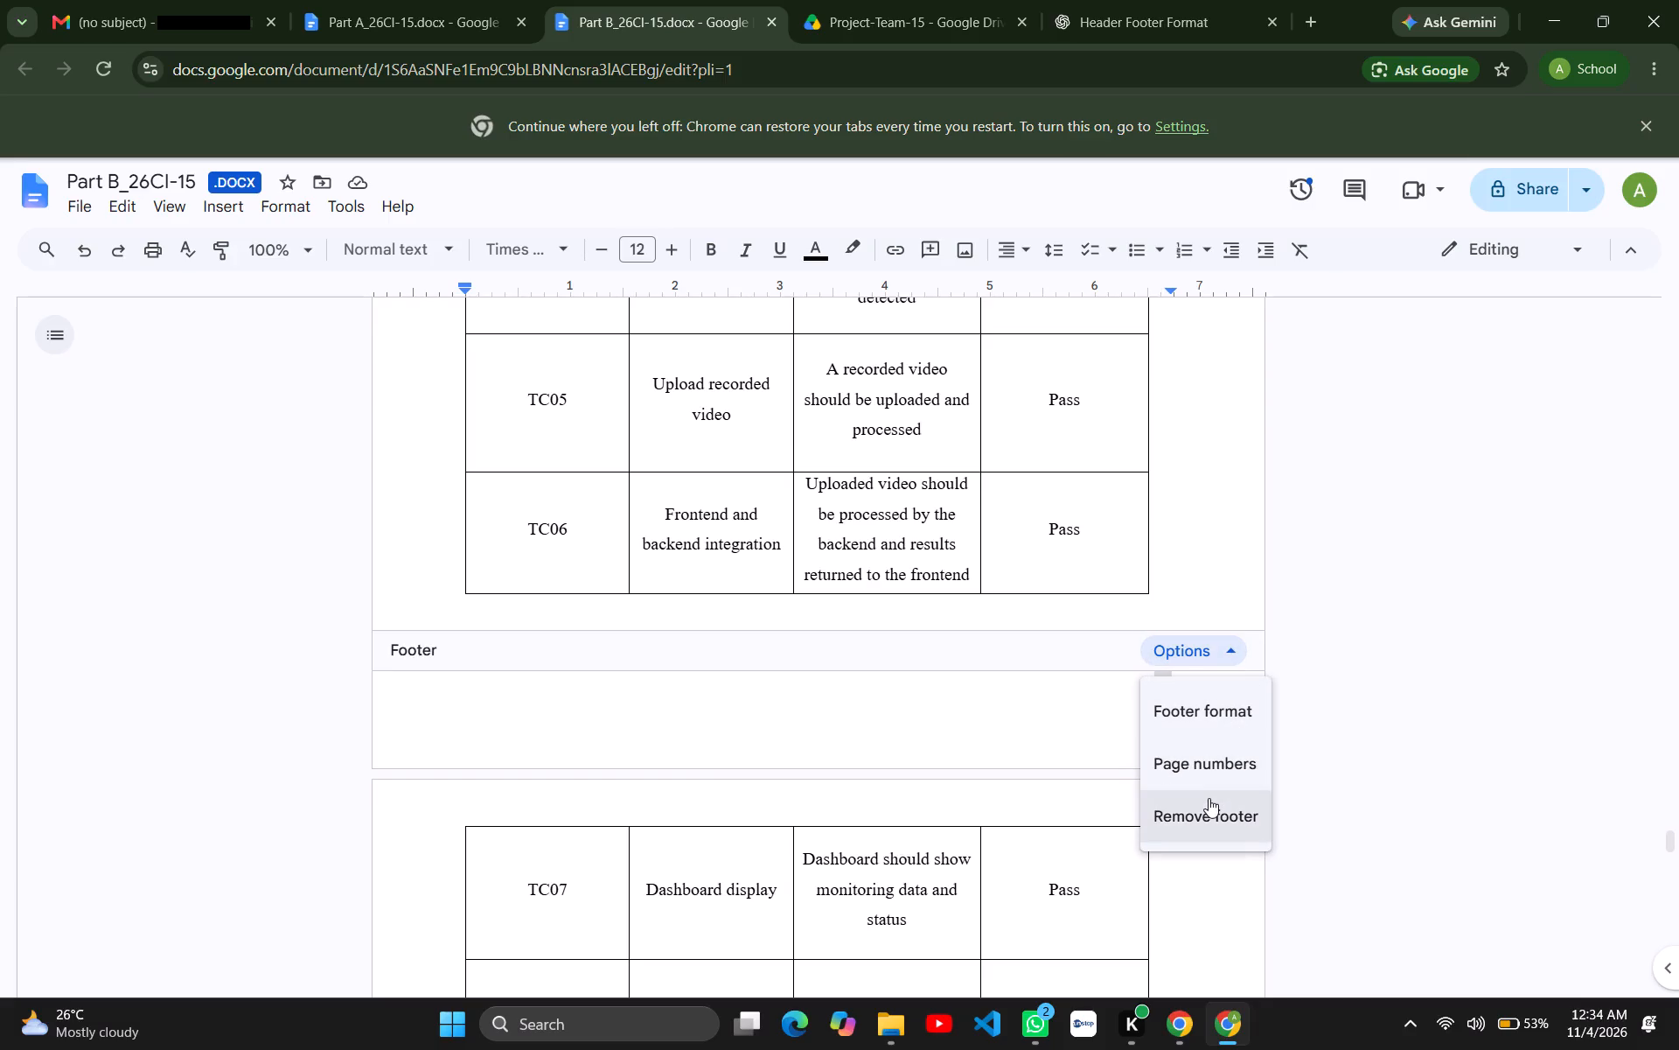
click(1232, 711)
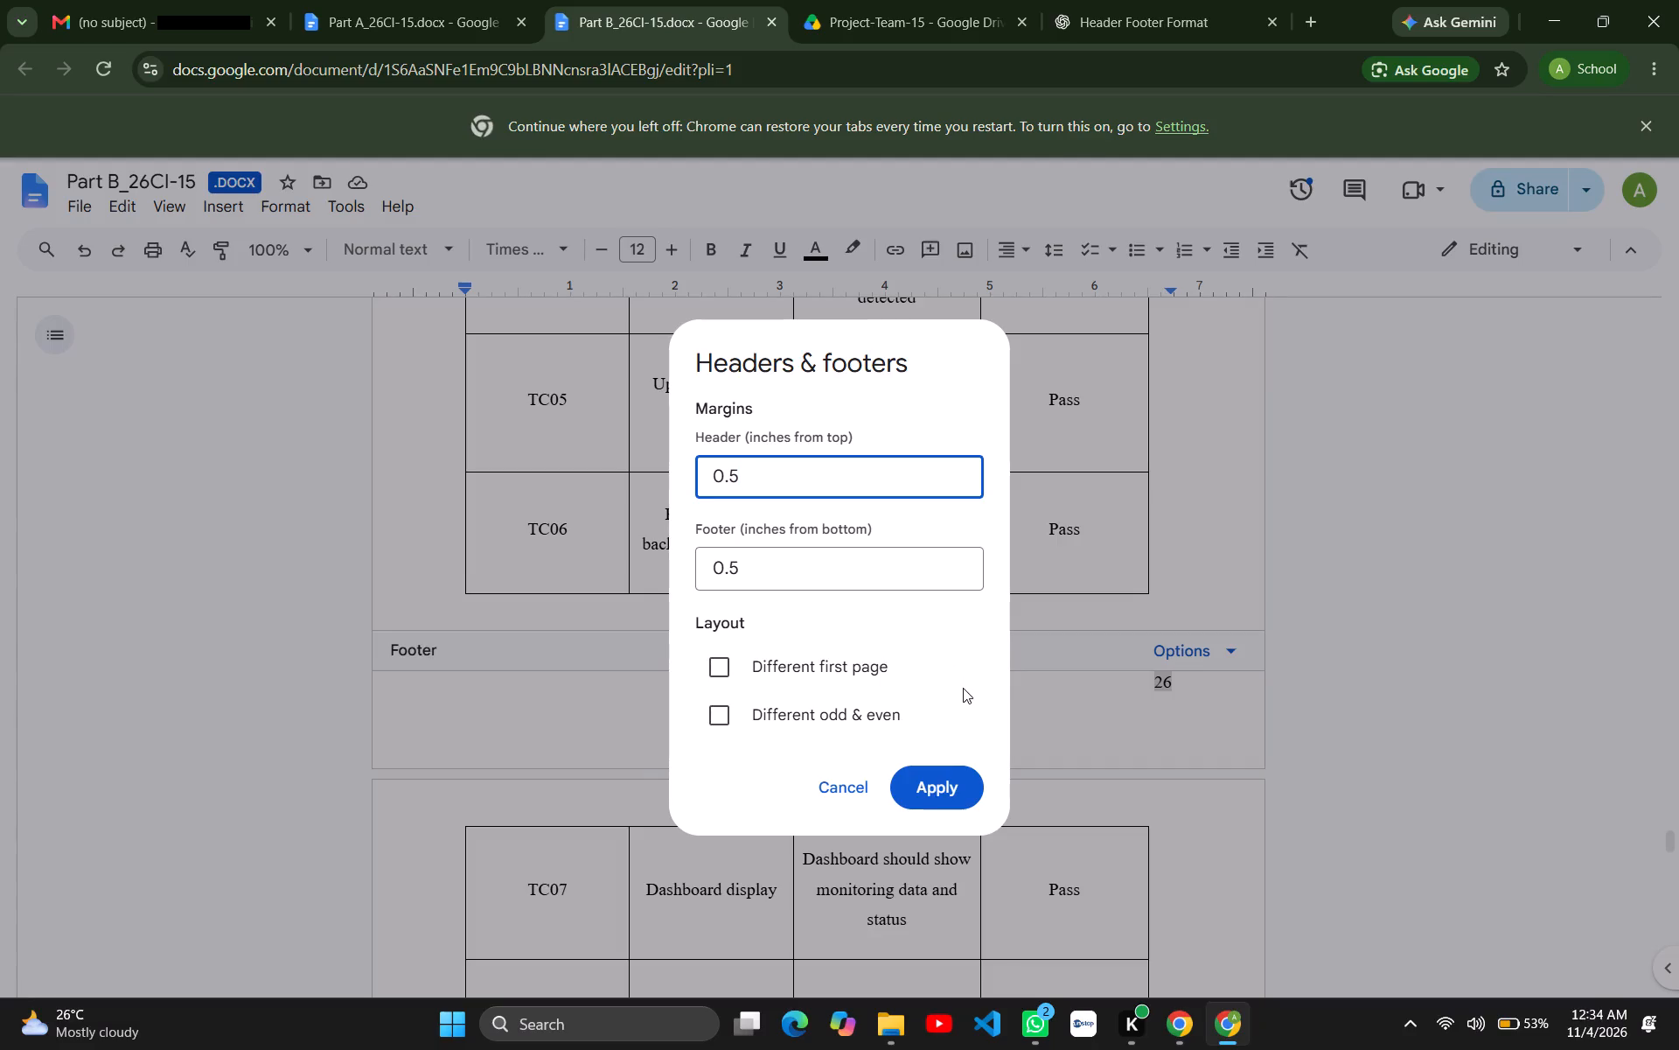
click(856, 777)
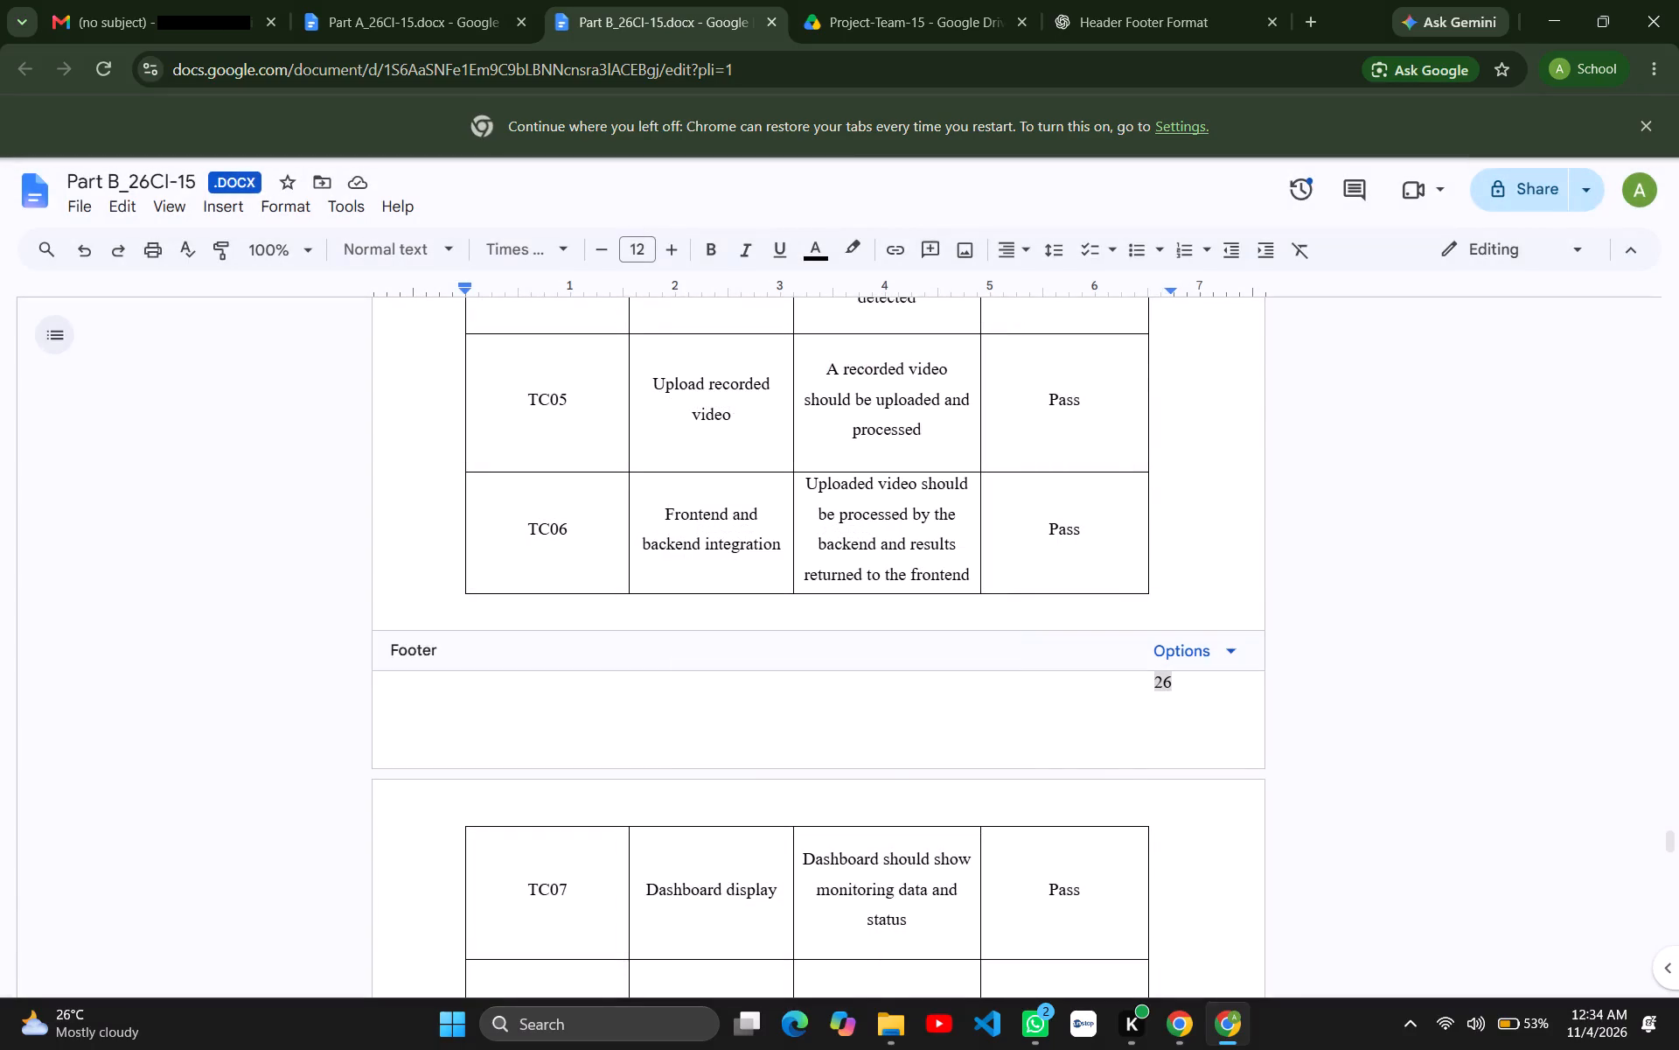
Undo the page numbering in Part B's footers.
scroll(1111, 715, up, 4)
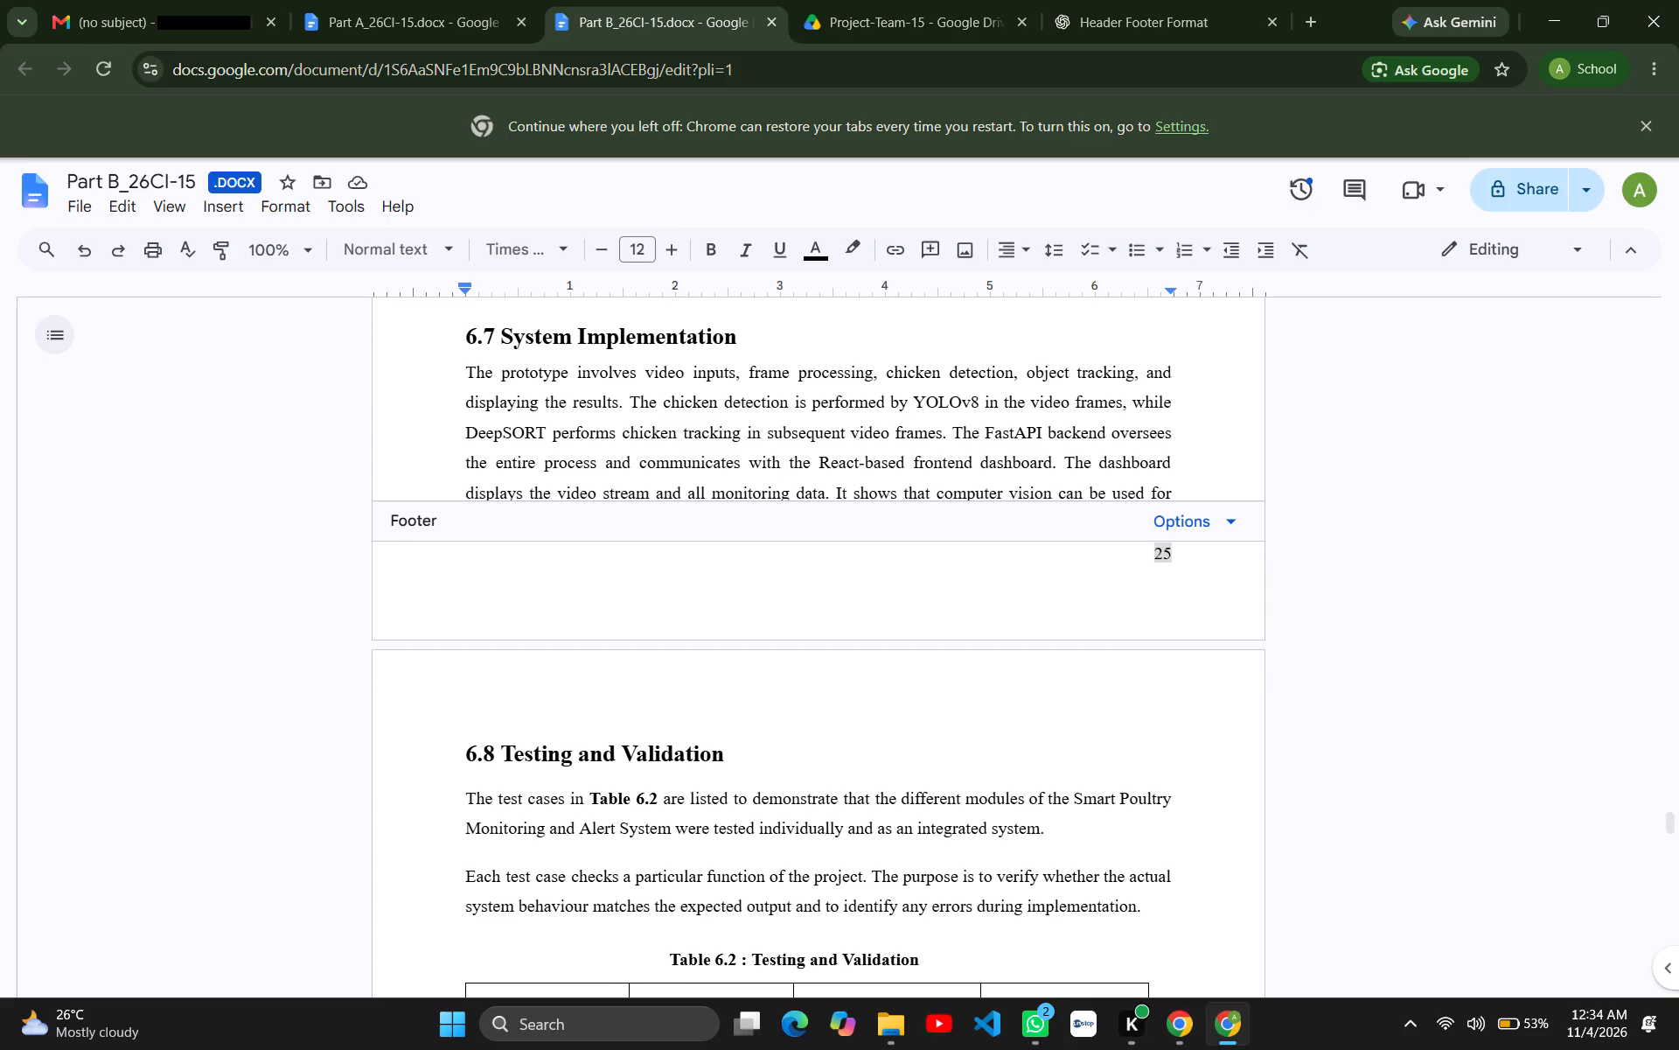
key(ctrl+z)
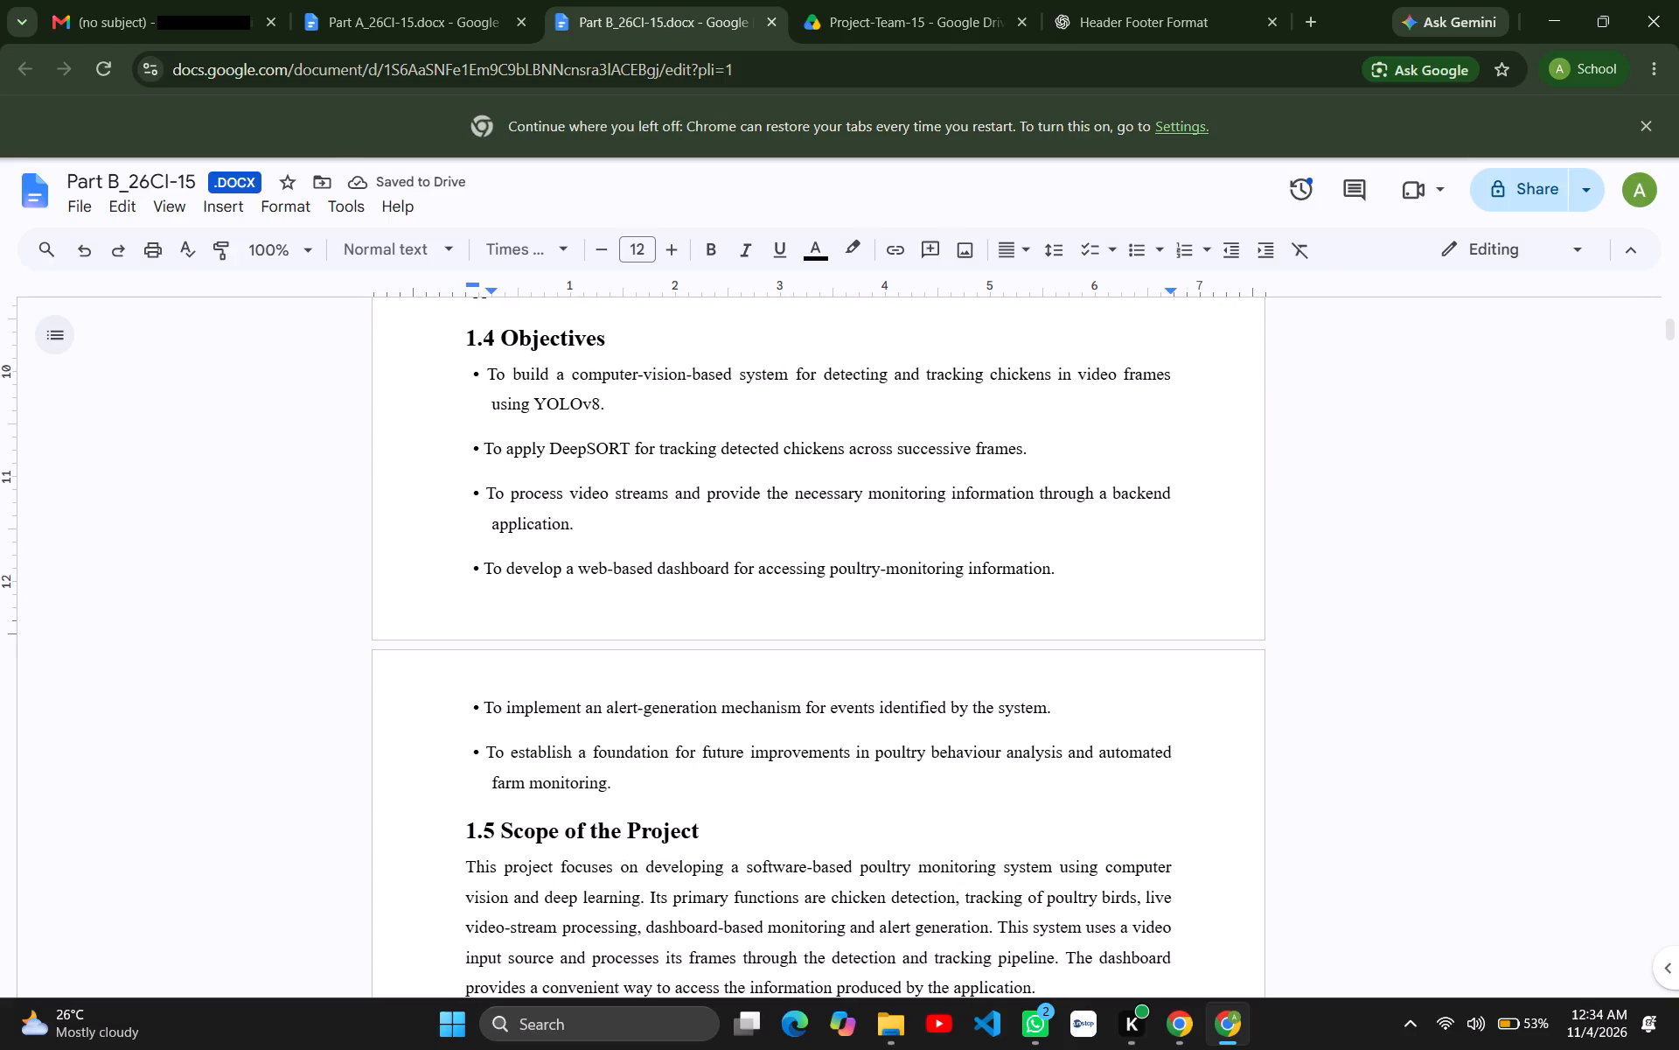
Skim Part B from the Chapter 1 objectives to the DeepSORT tracking section, rechecking the Chapter 4 methodology sections.
scroll(1113, 672, down, 5)
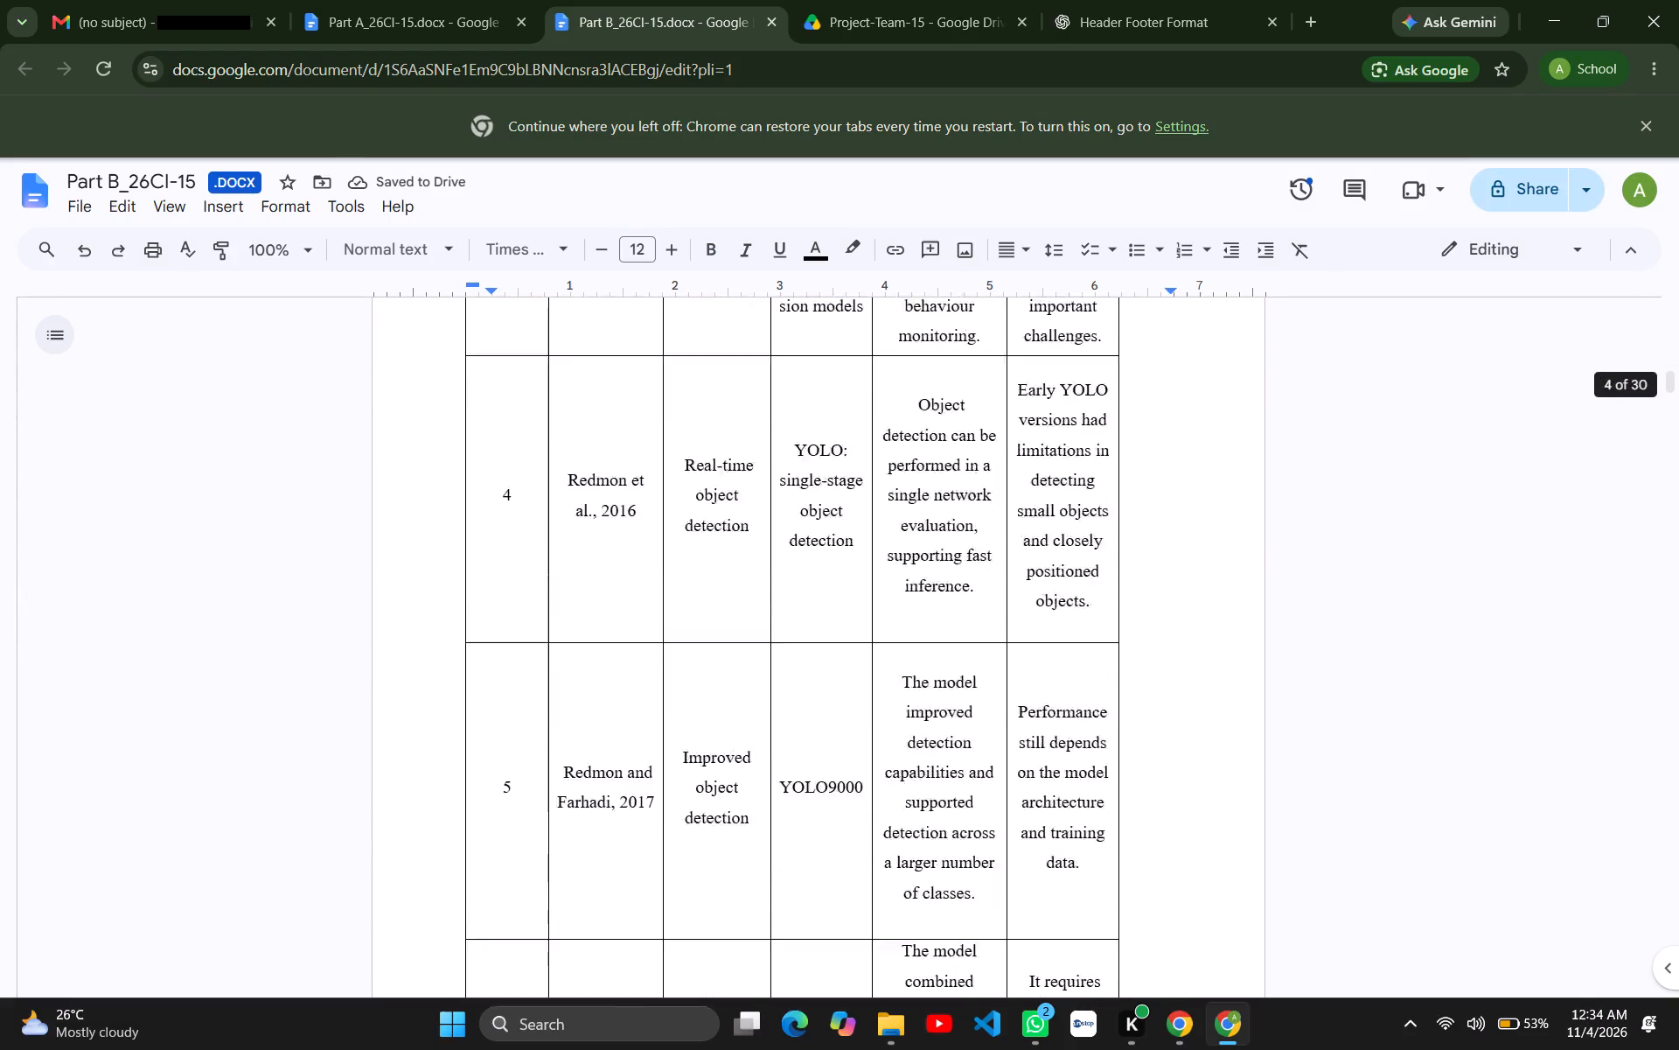
scroll(1113, 672, down, 11)
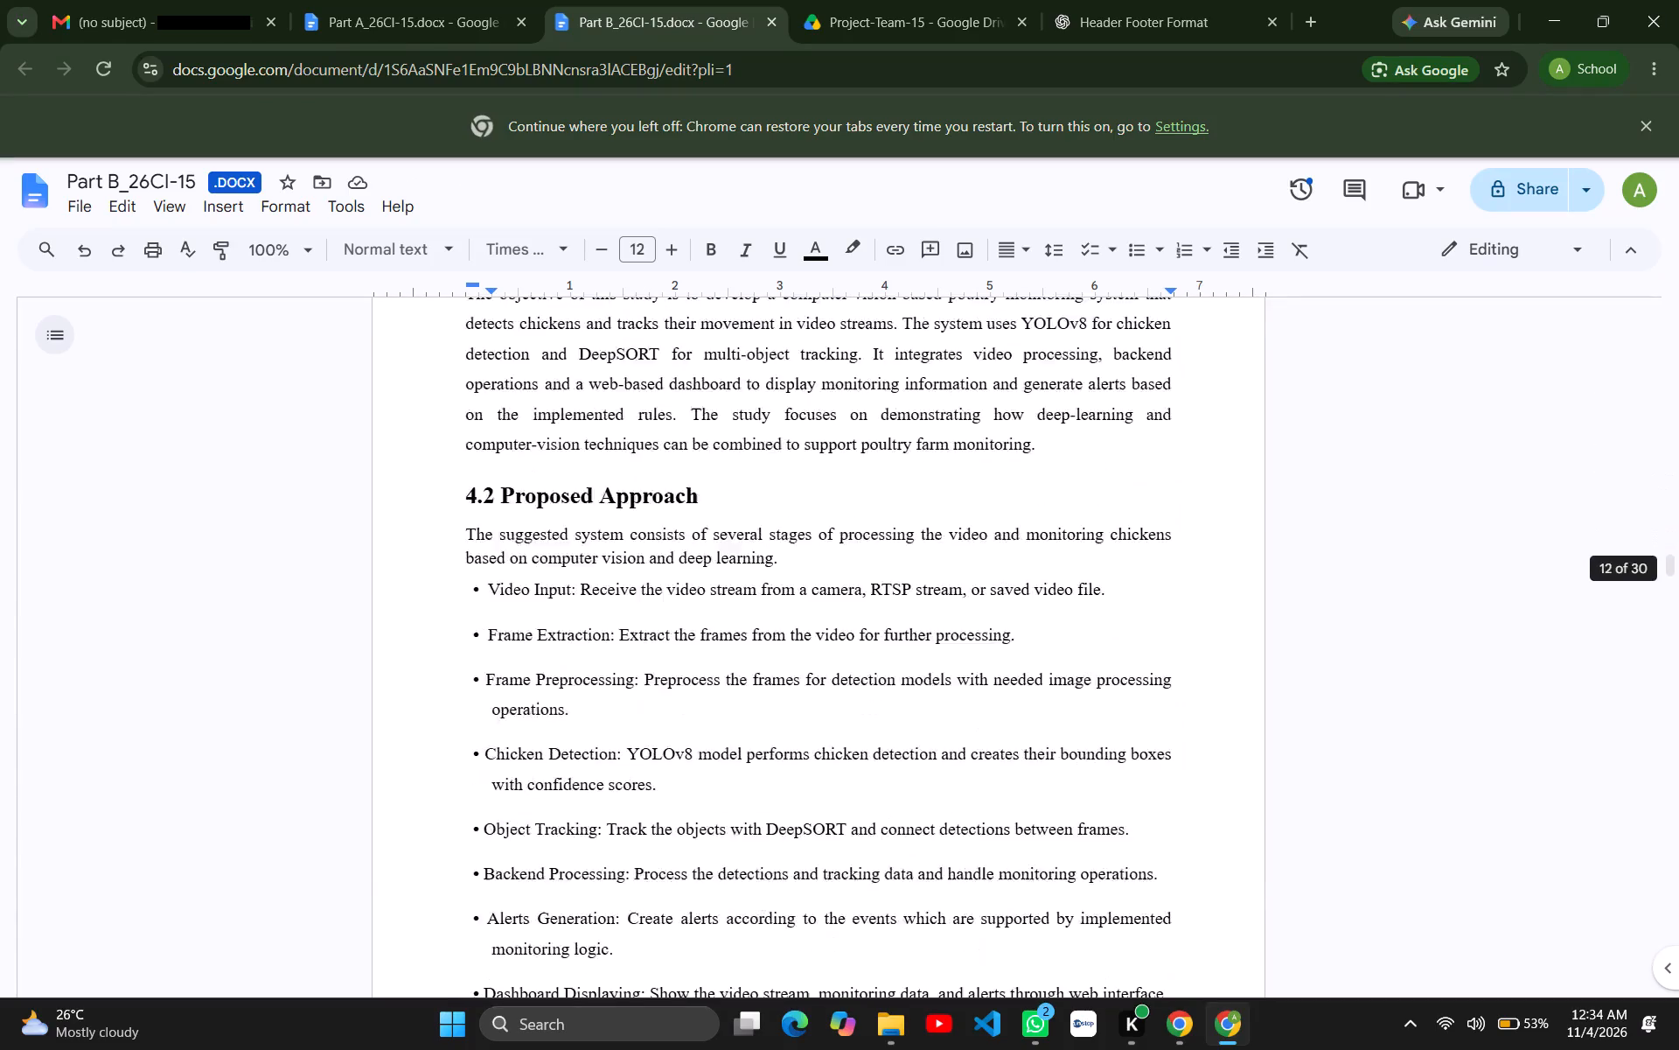
scroll(1113, 672, down, 16)
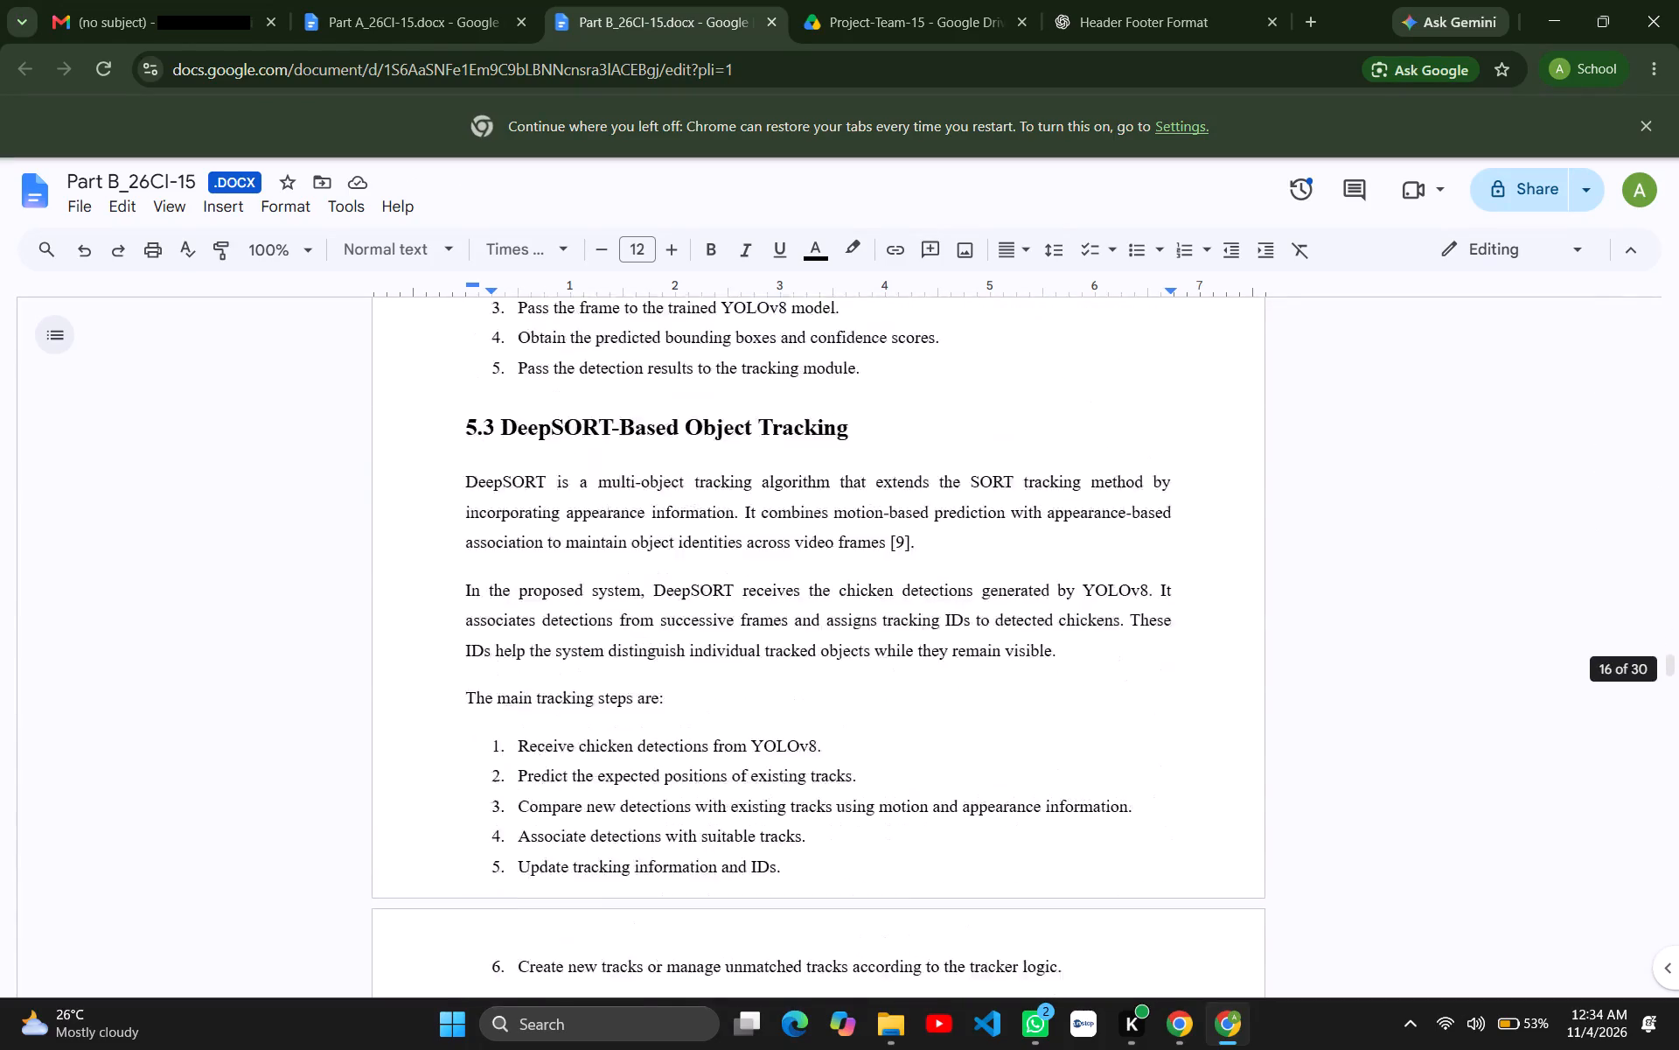
scroll(1113, 672, up, 12)
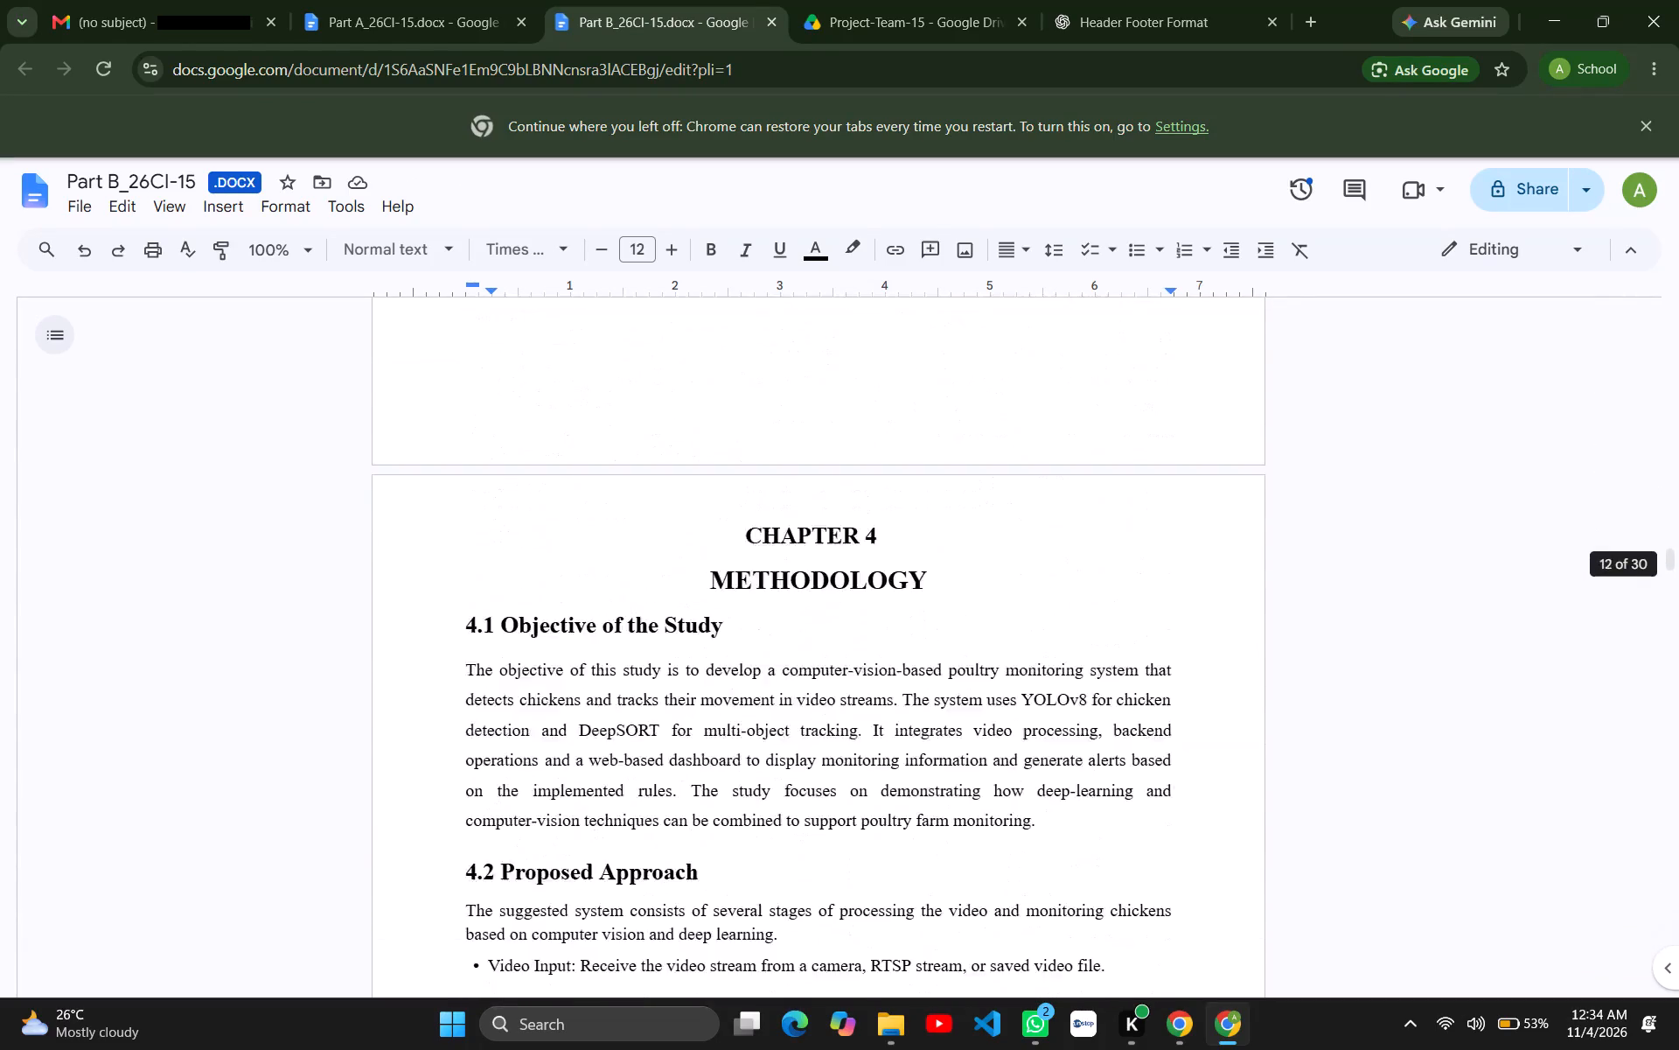
scroll(1113, 672, down, 3)
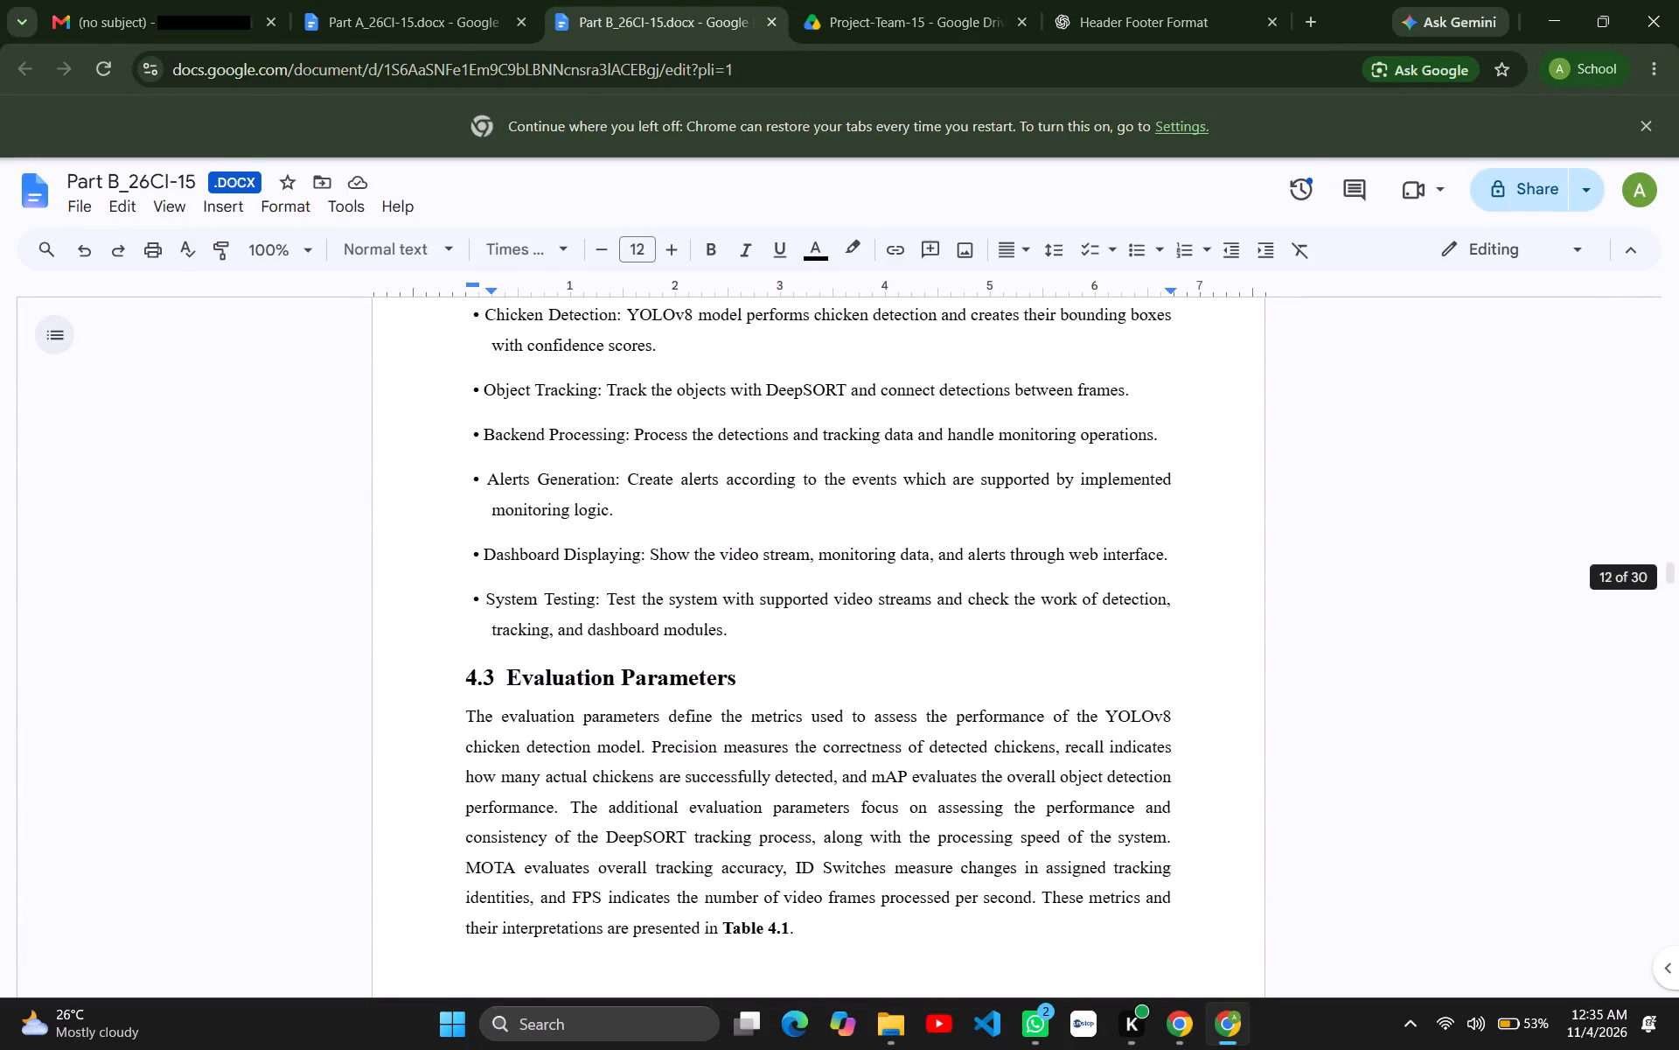
scroll(1113, 672, up, 5)
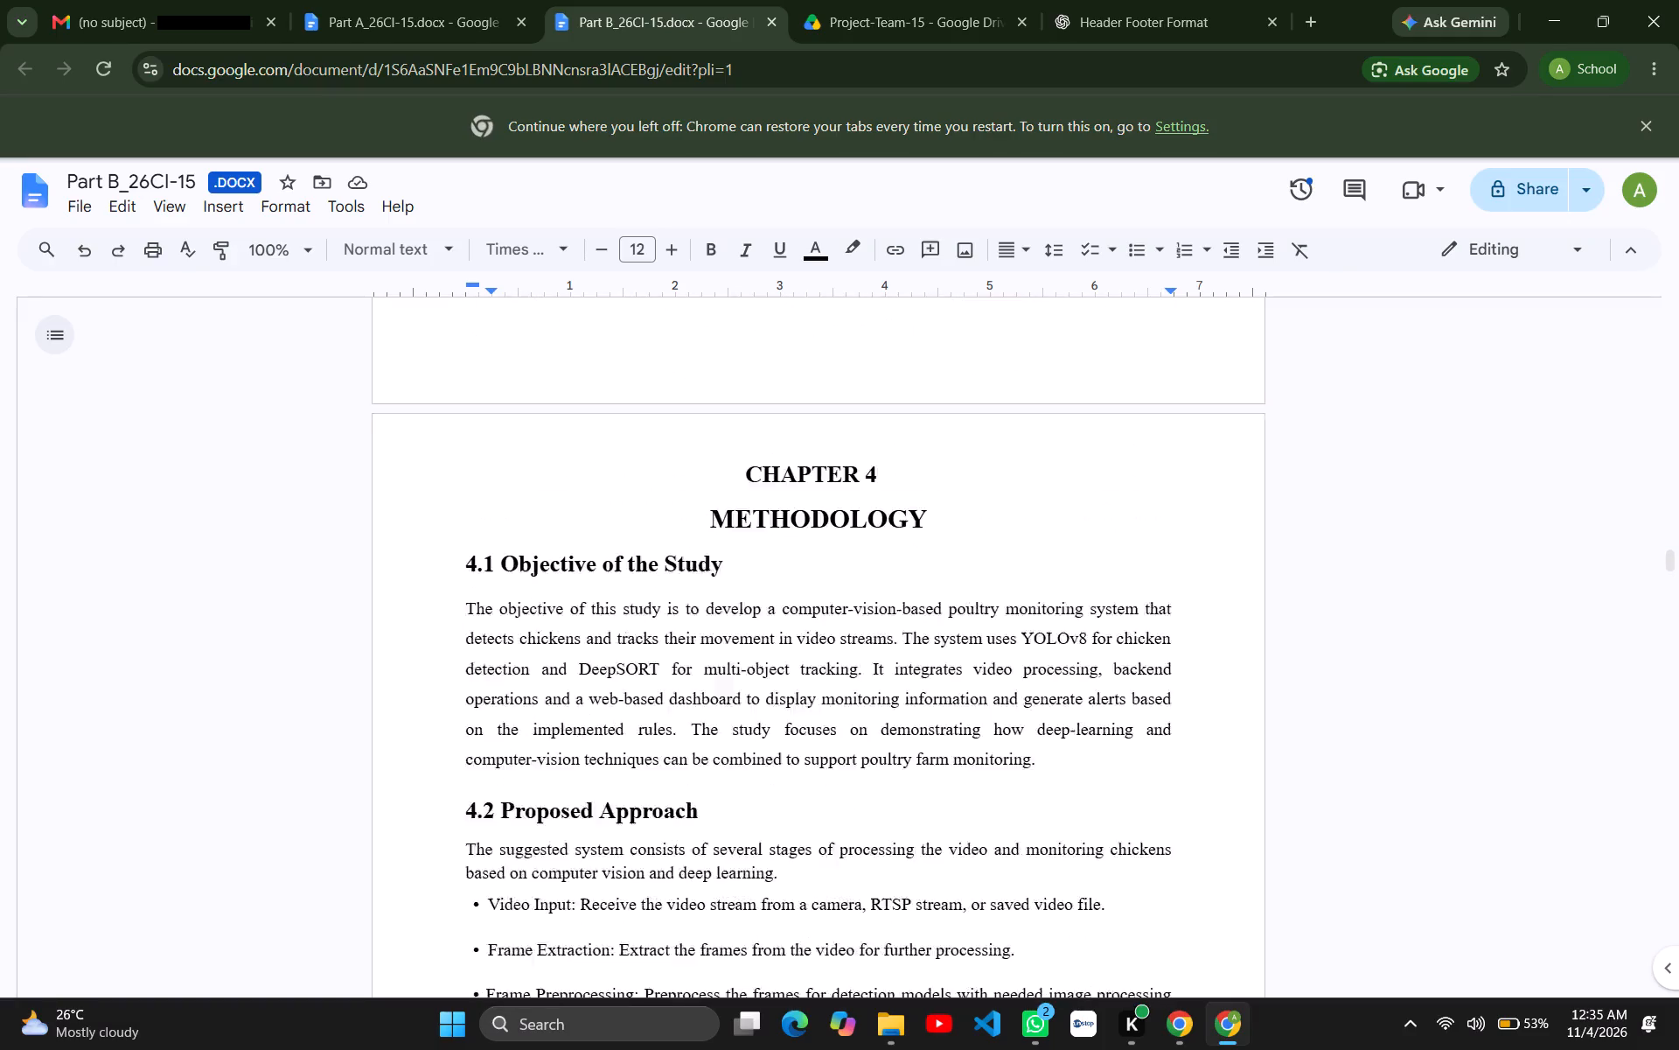
Review Chapter 3 of Part B, covering functional components, problem formulation, proposed solution and requirements.
scroll(1113, 672, up, 3)
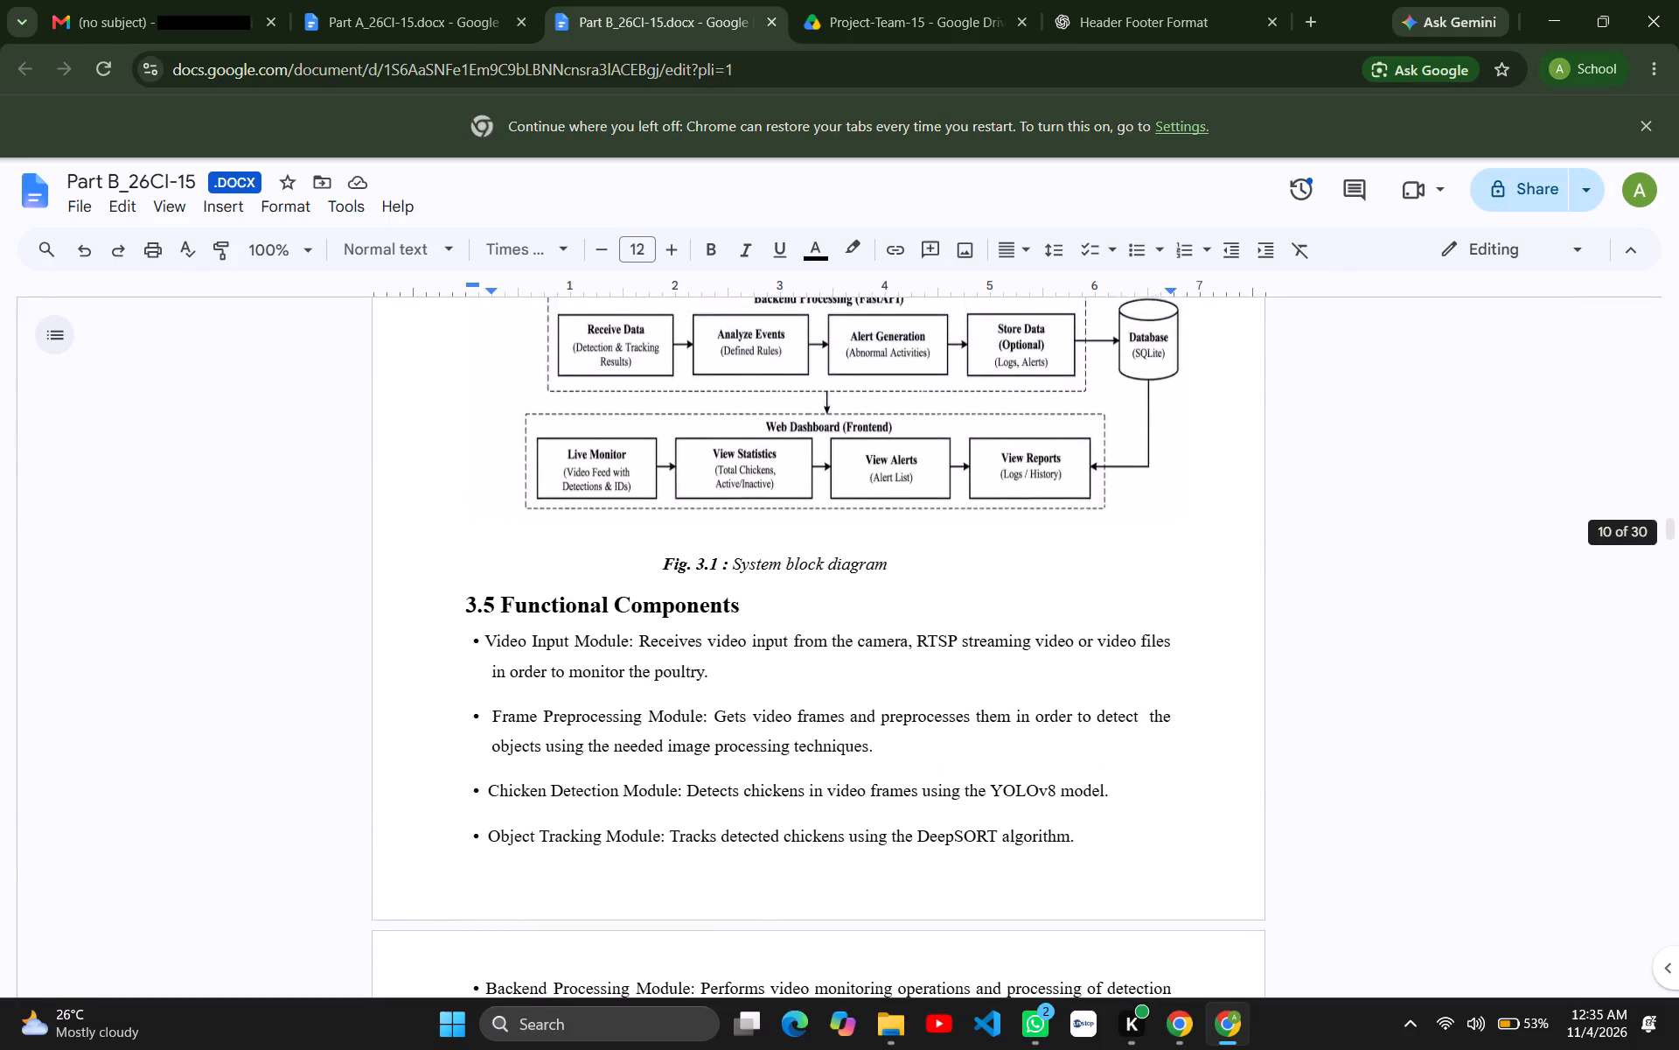
scroll(1113, 672, up, 9)
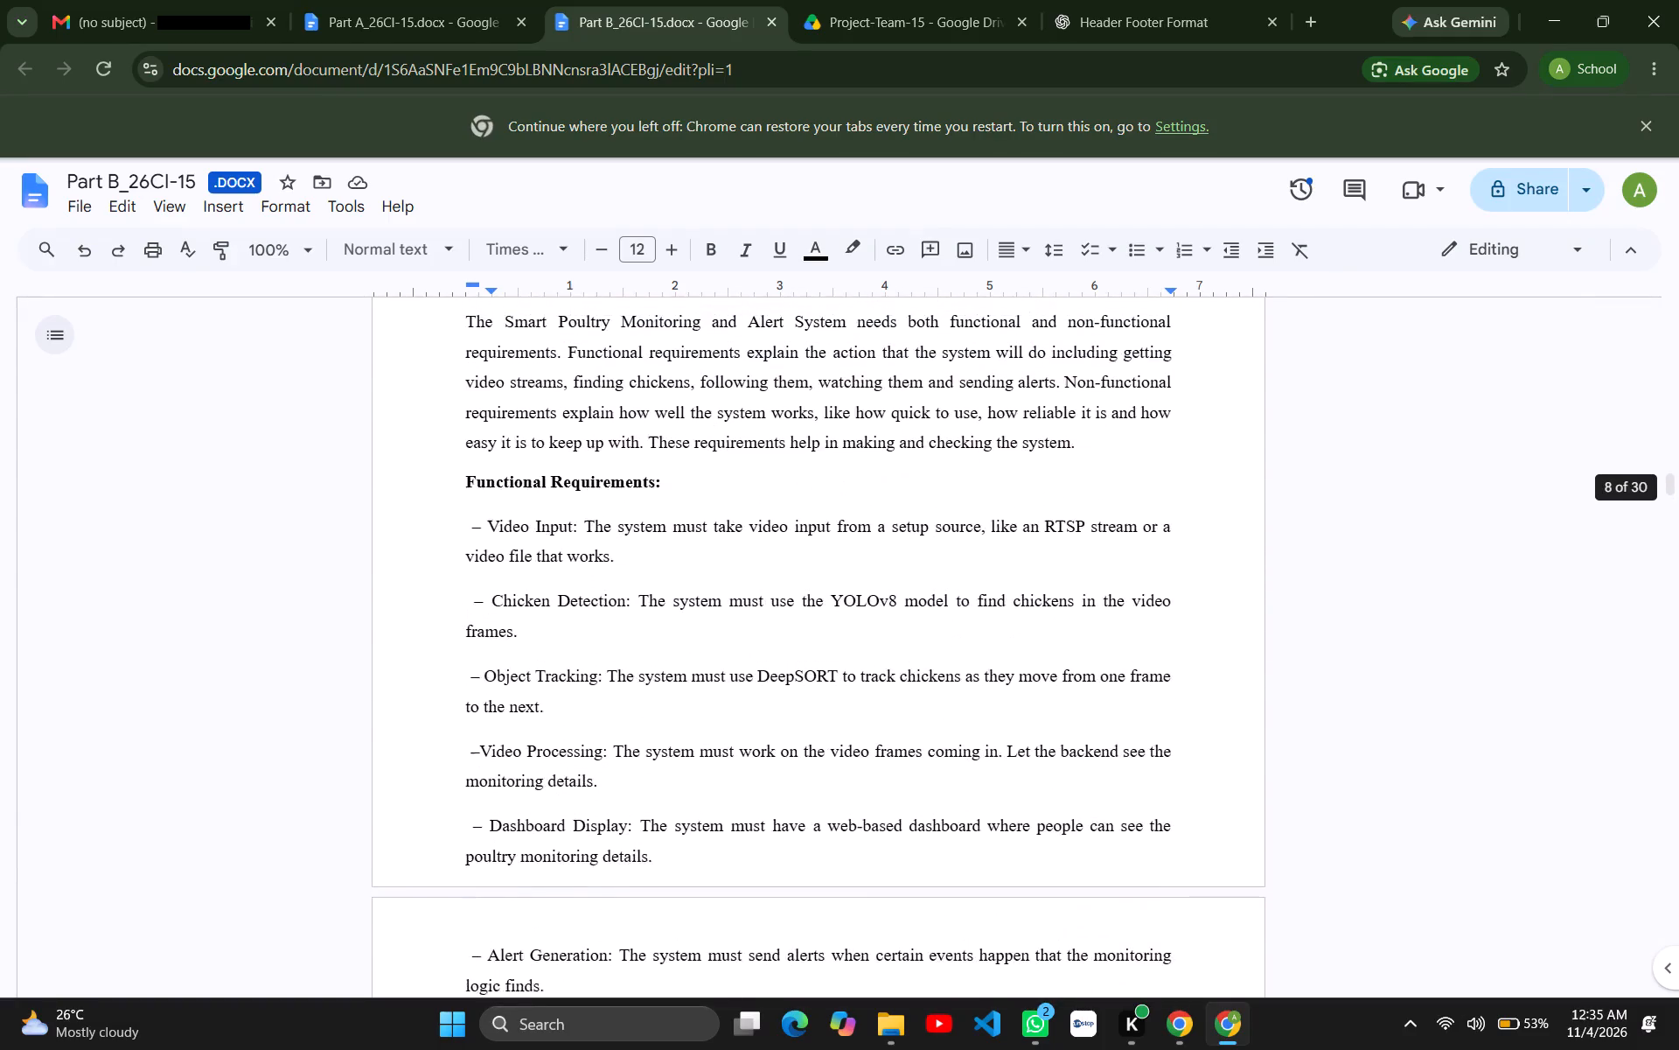
scroll(1113, 672, up, 4)
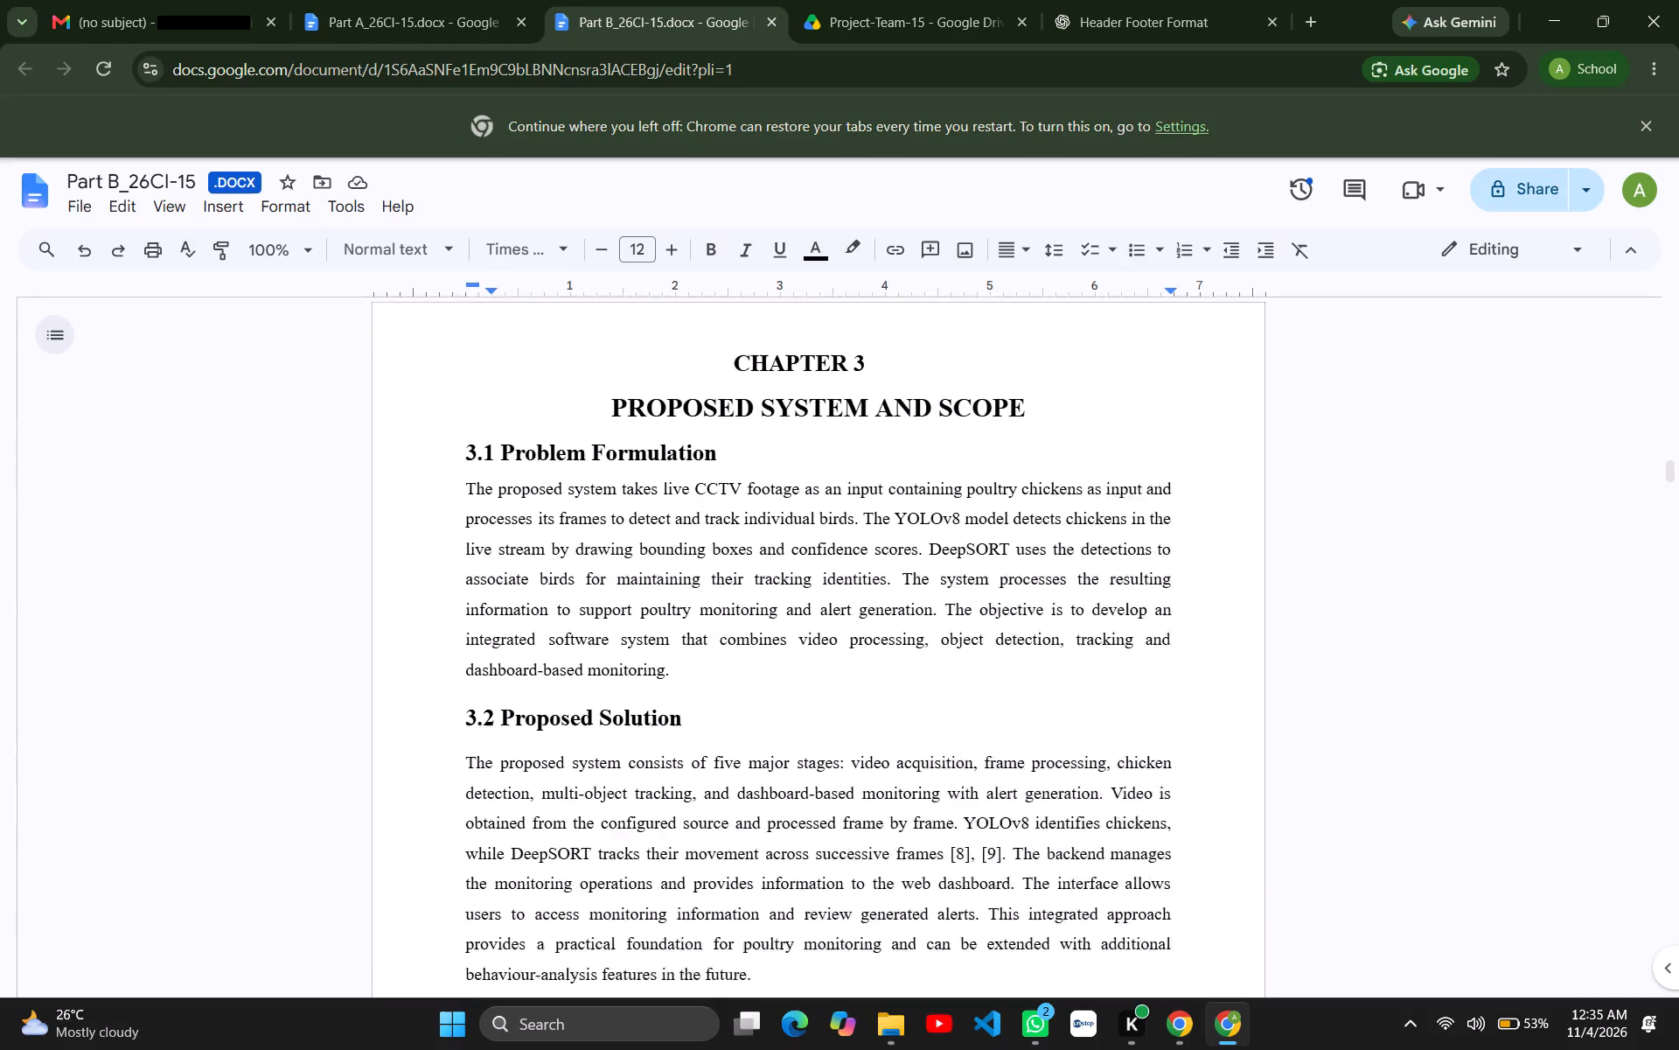
scroll(1113, 672, down, 3)
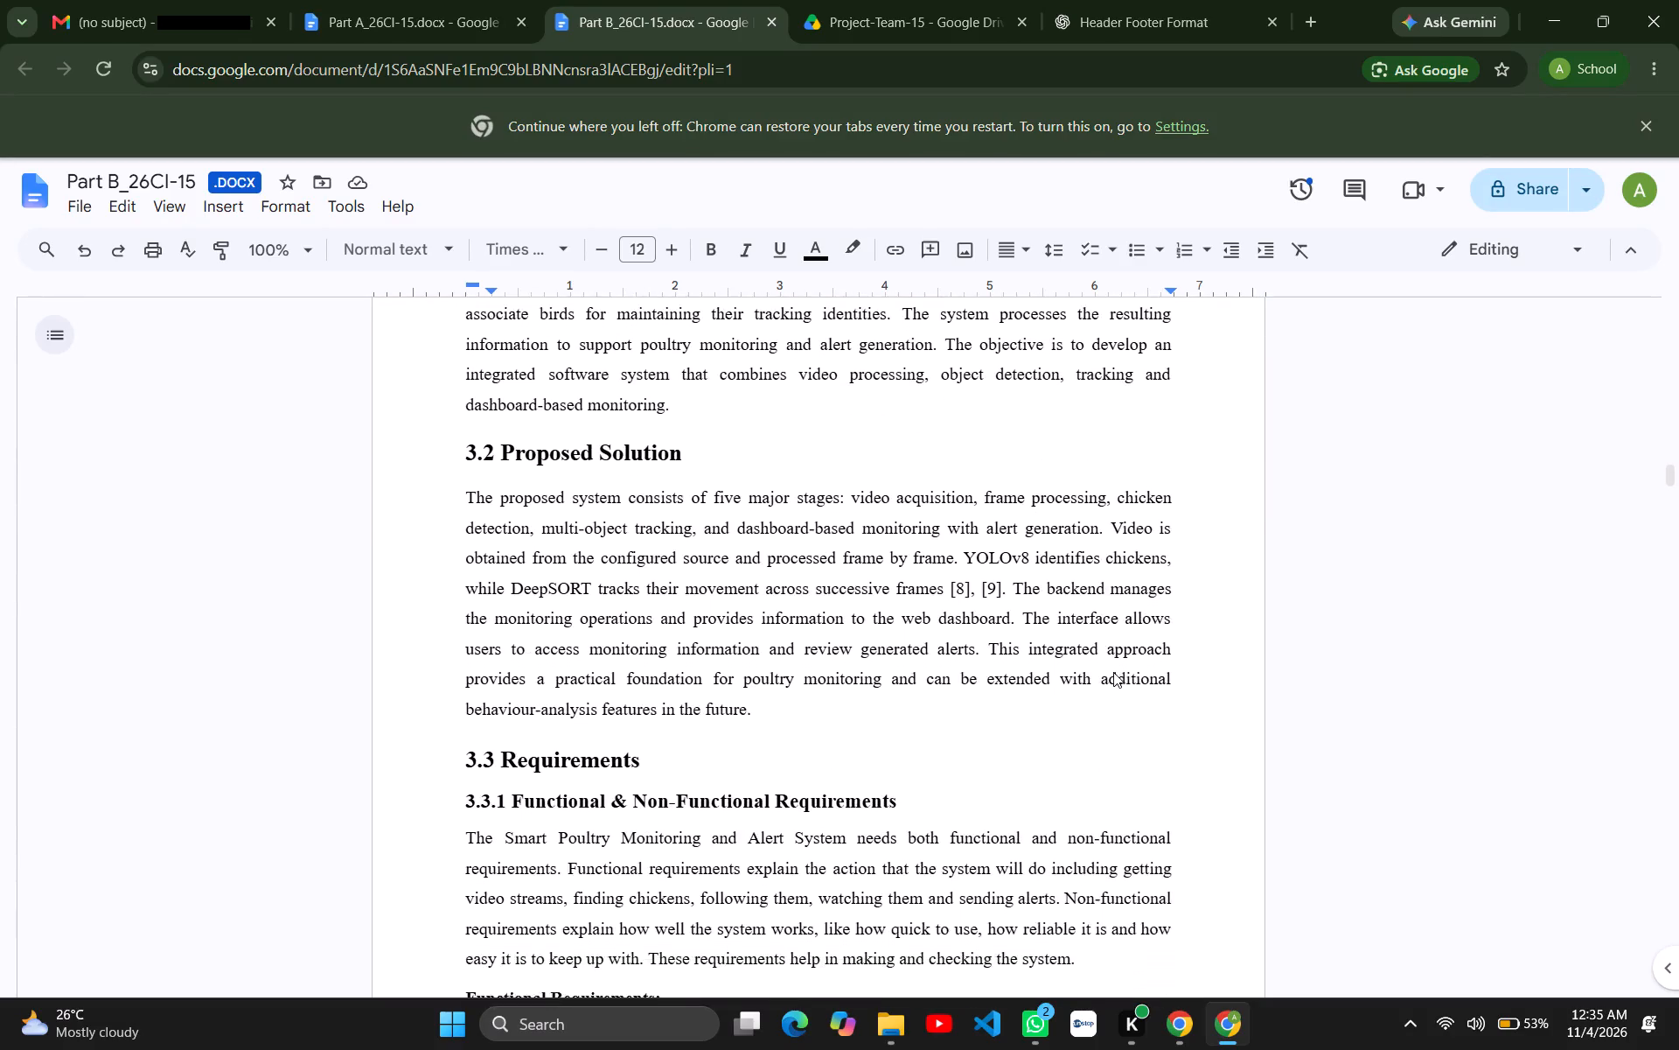
scroll(1113, 672, down, 4)
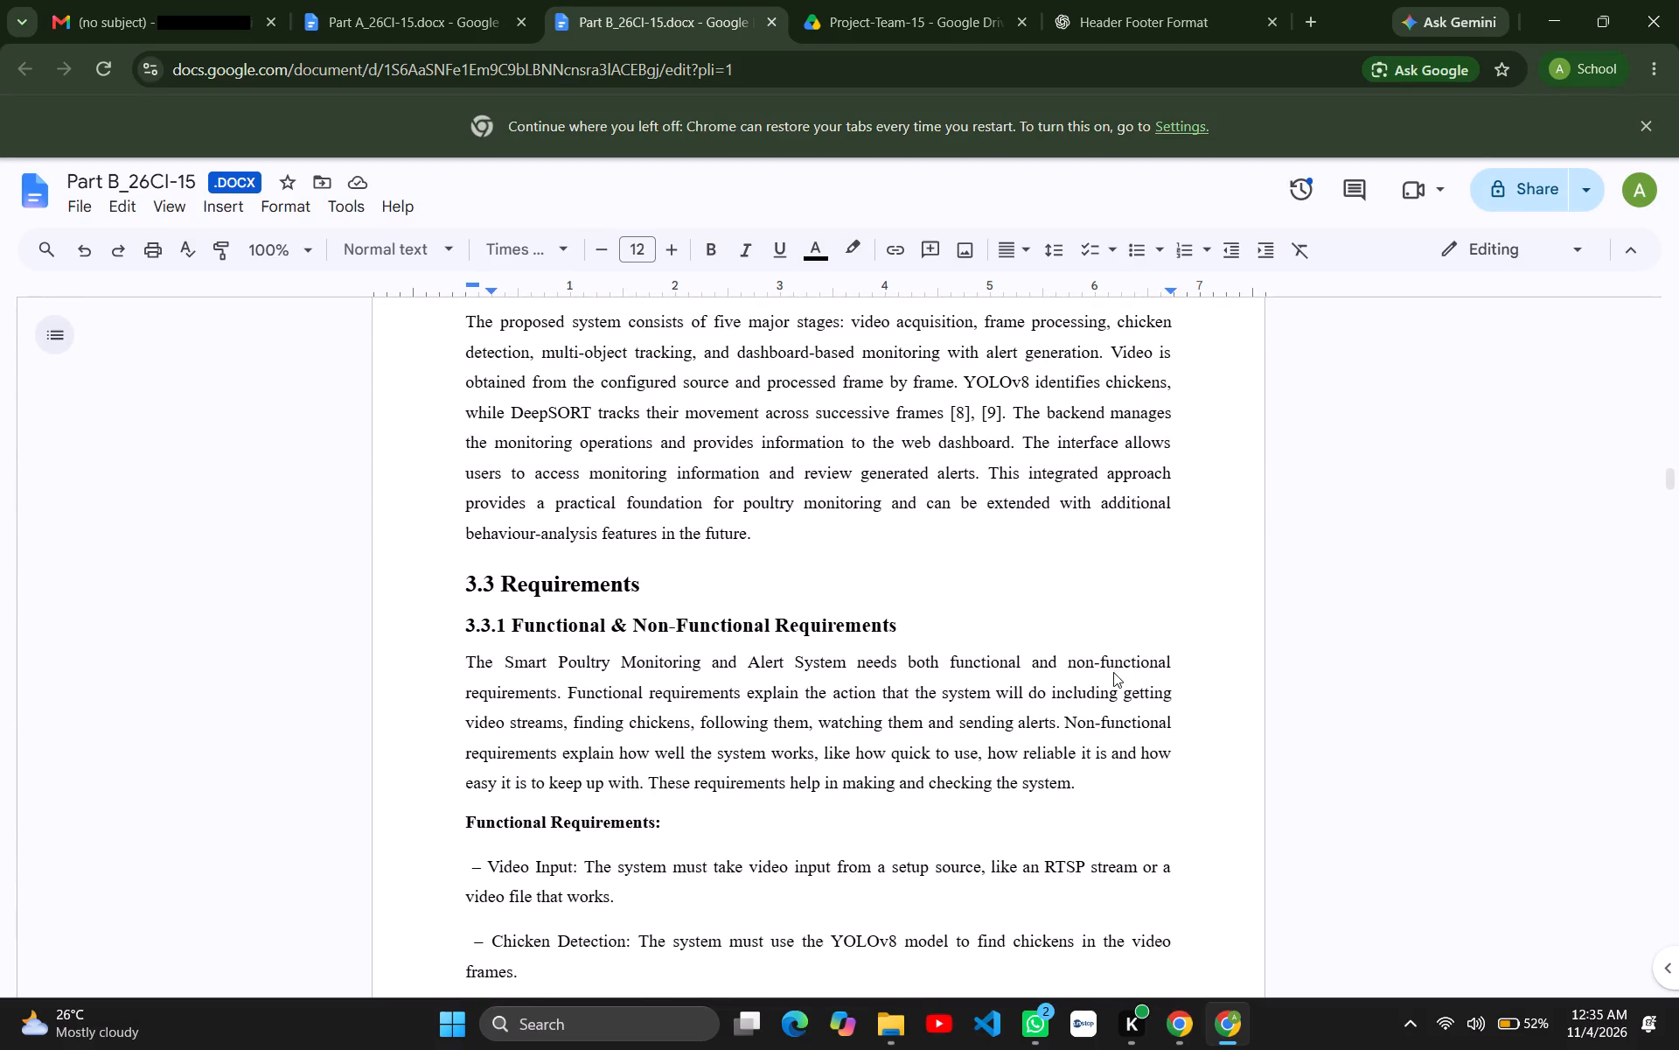
scroll(1113, 672, down, 1)
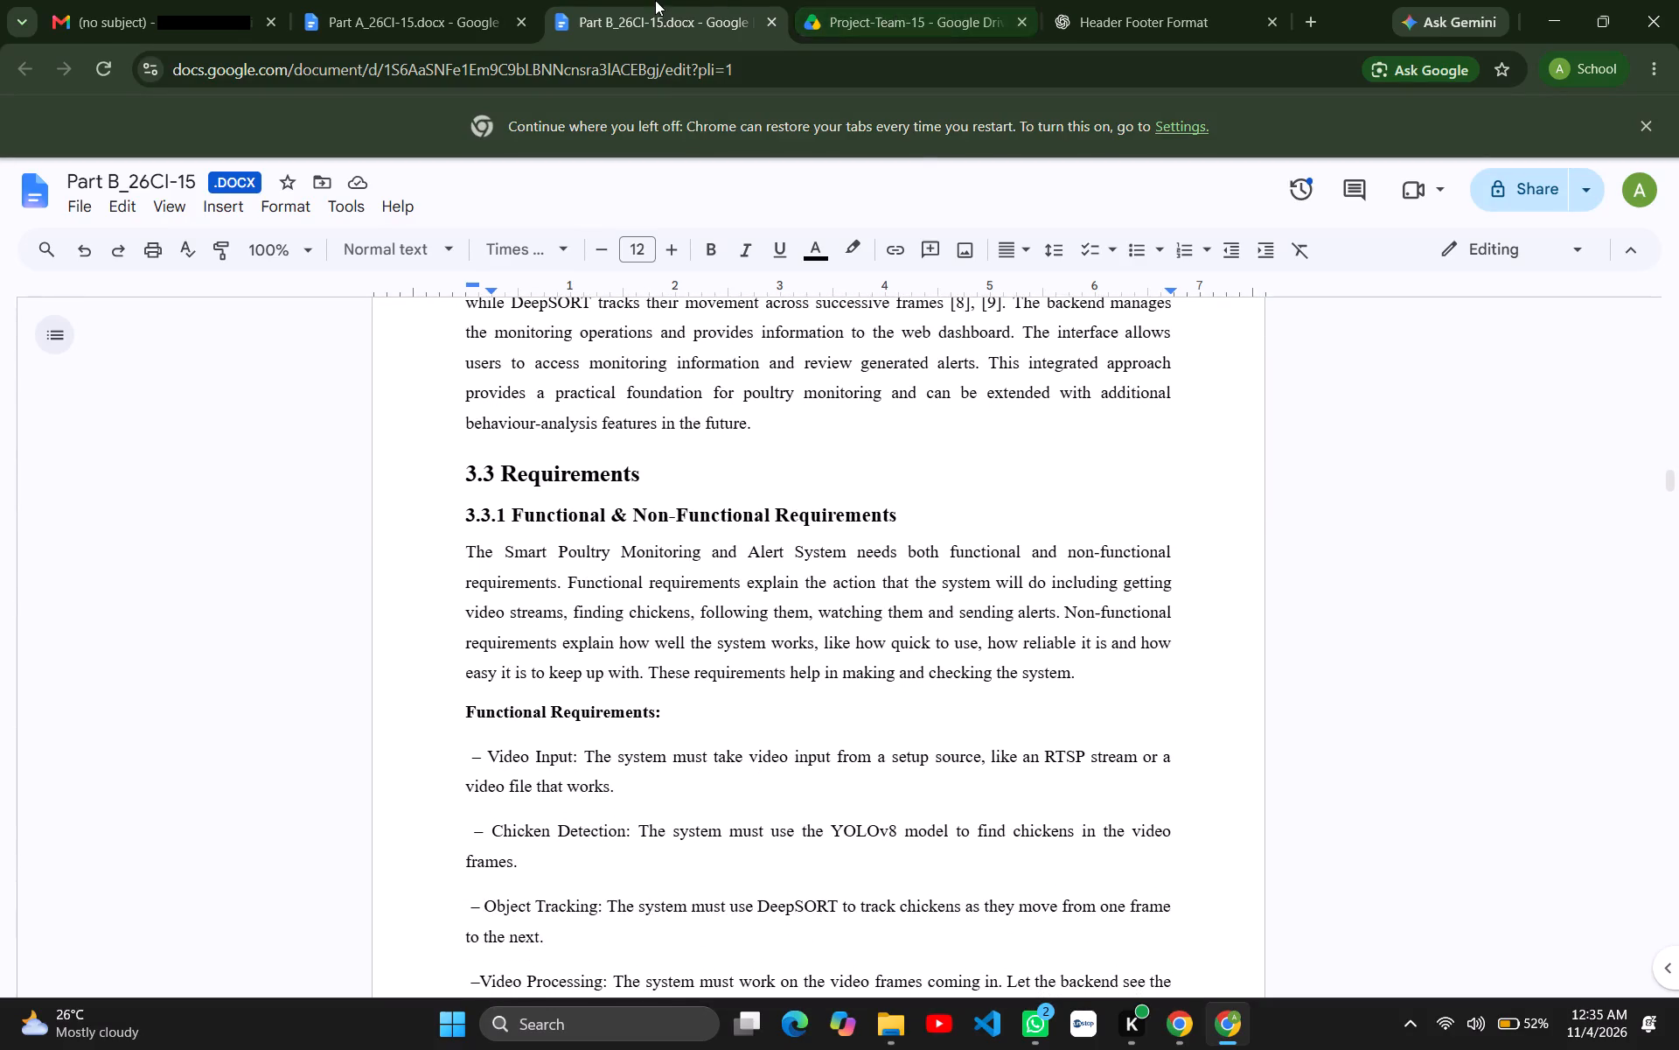
Examine the highlighted passages in sections 1.4 to 1.7 of the DB_report_Part_B_26CI-15.pdf similarity report.
click(891, 11)
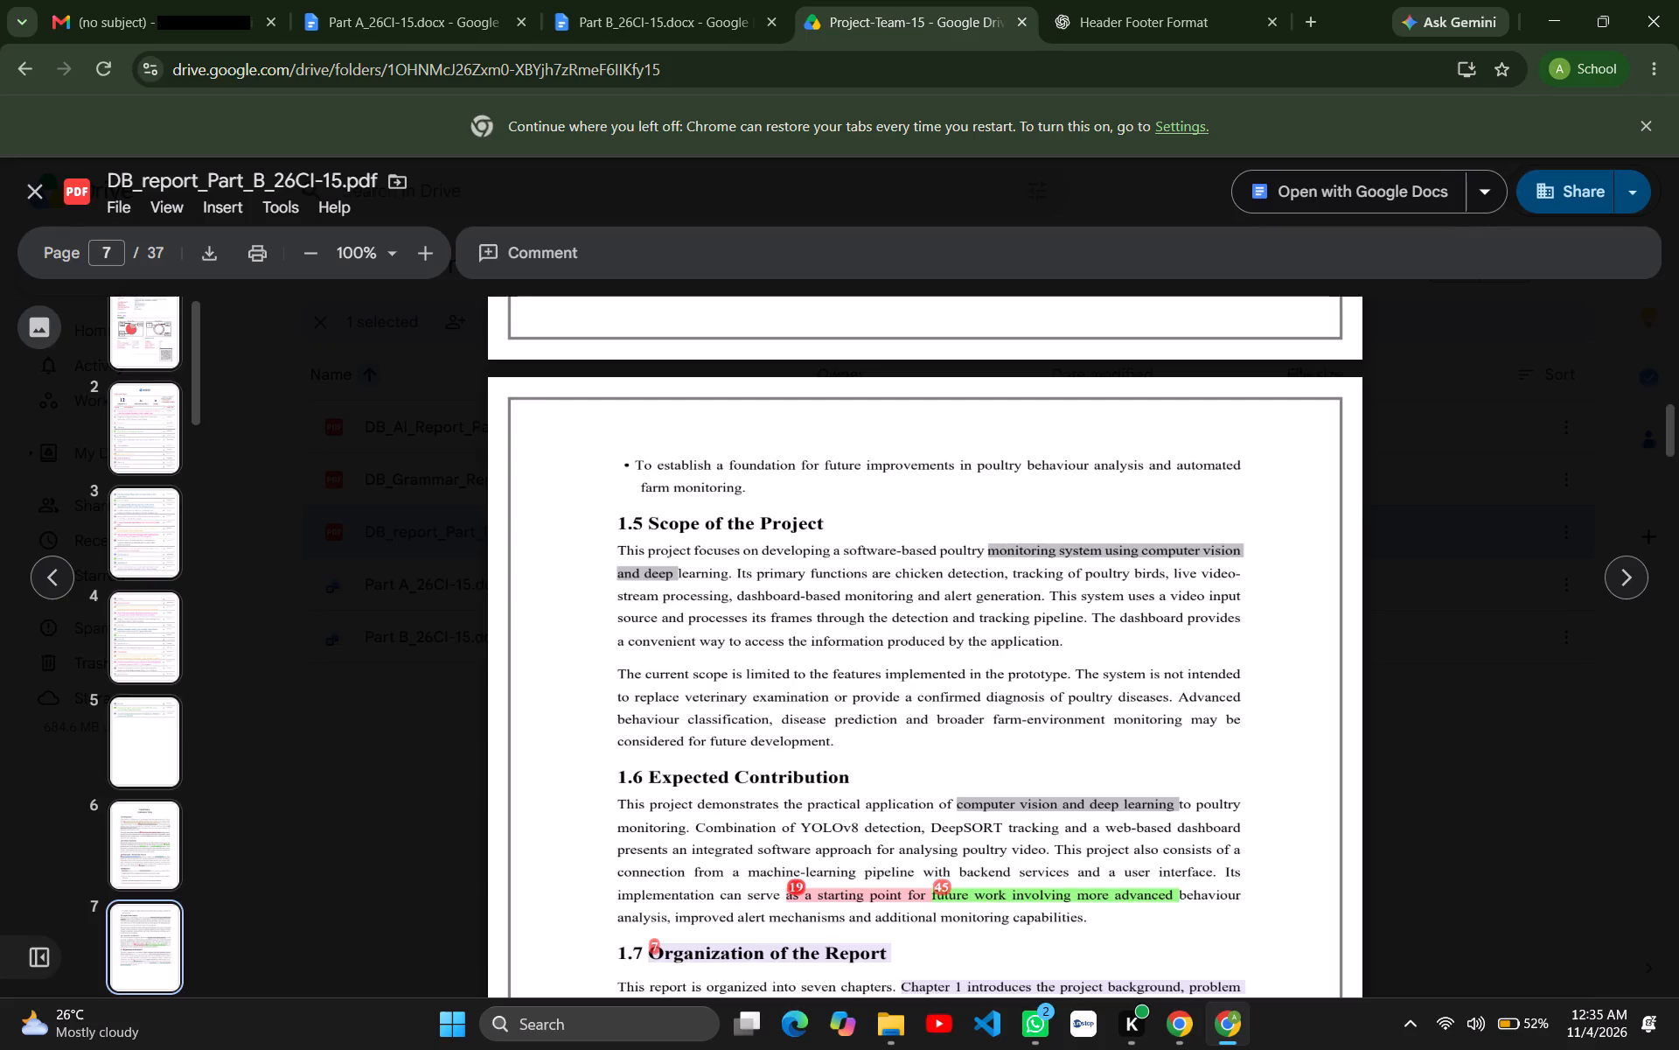
scroll(1000, 829, down, 1)
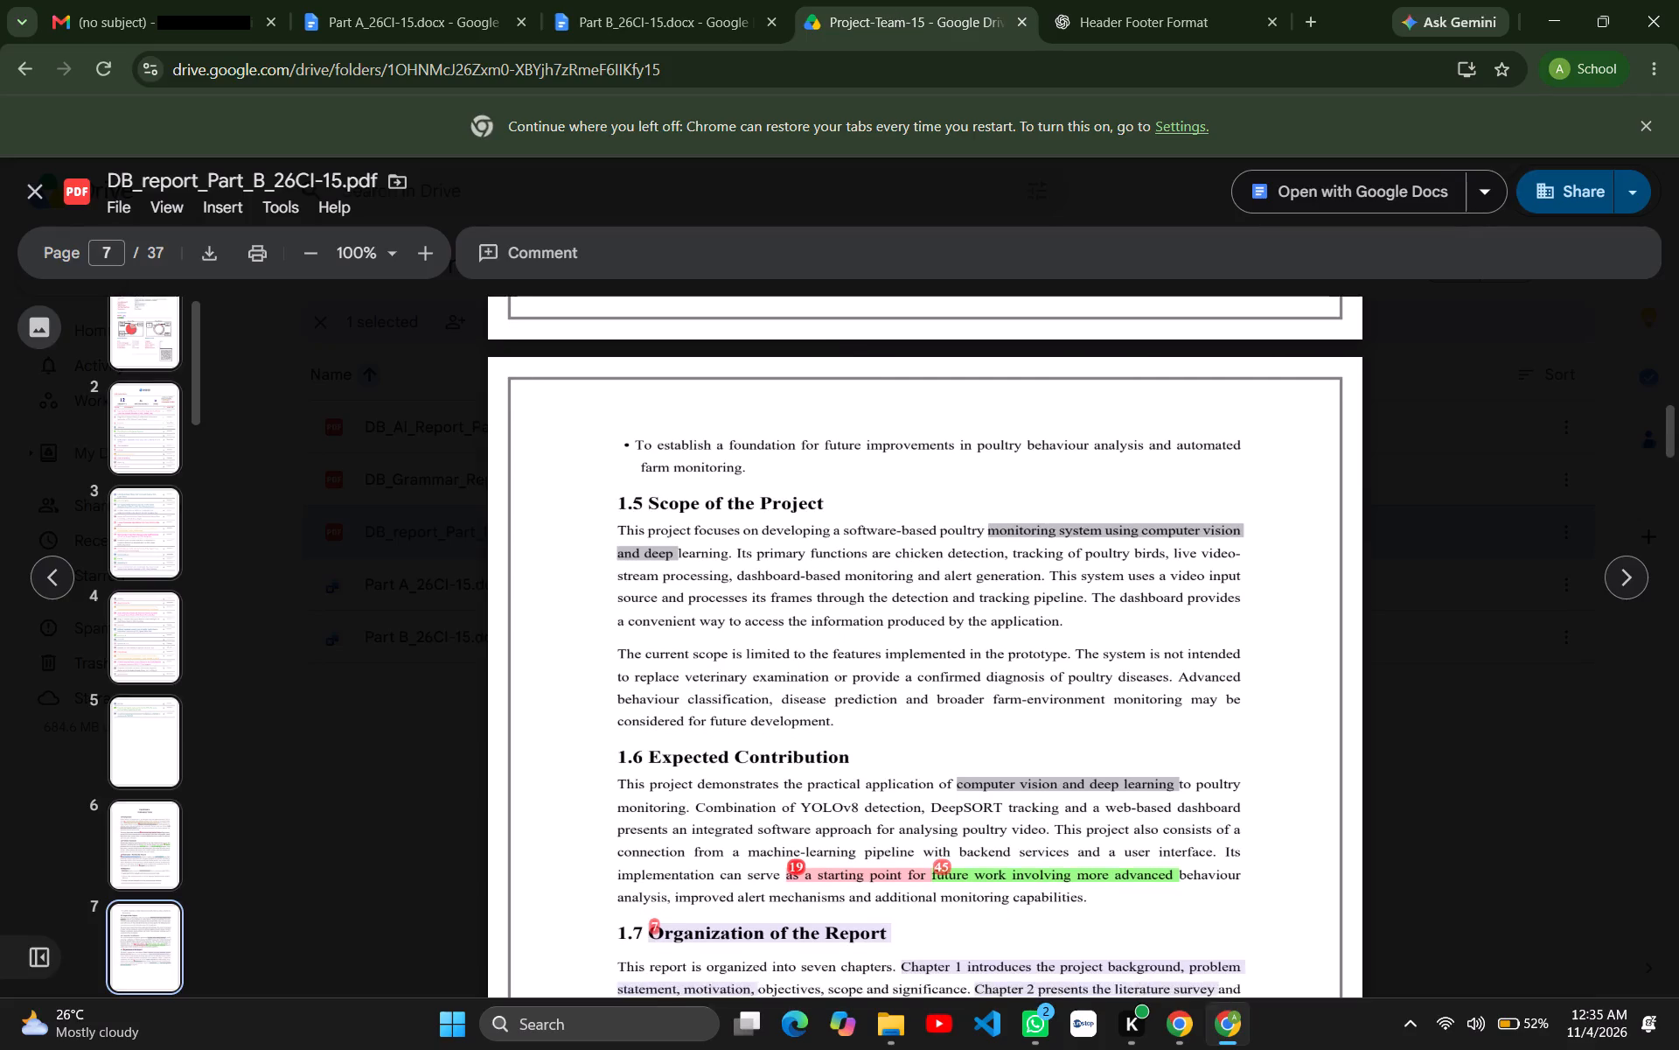
scroll(1000, 829, down, 1)
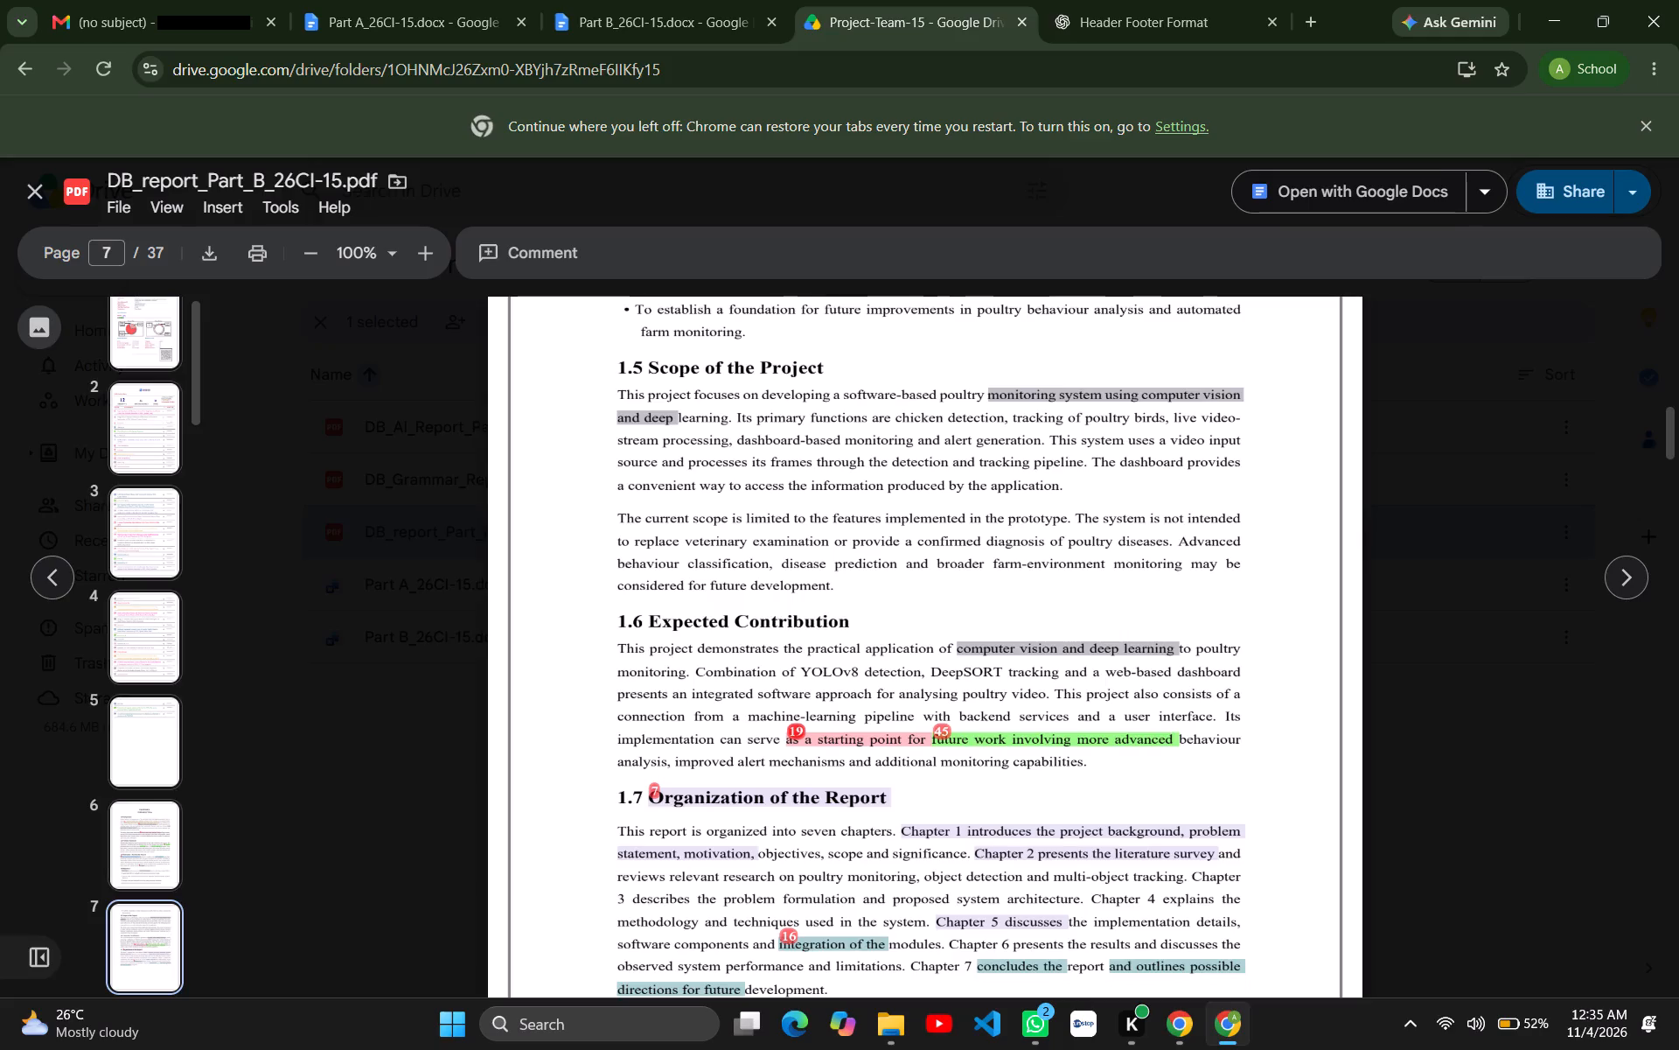
scroll(1000, 829, up, 2)
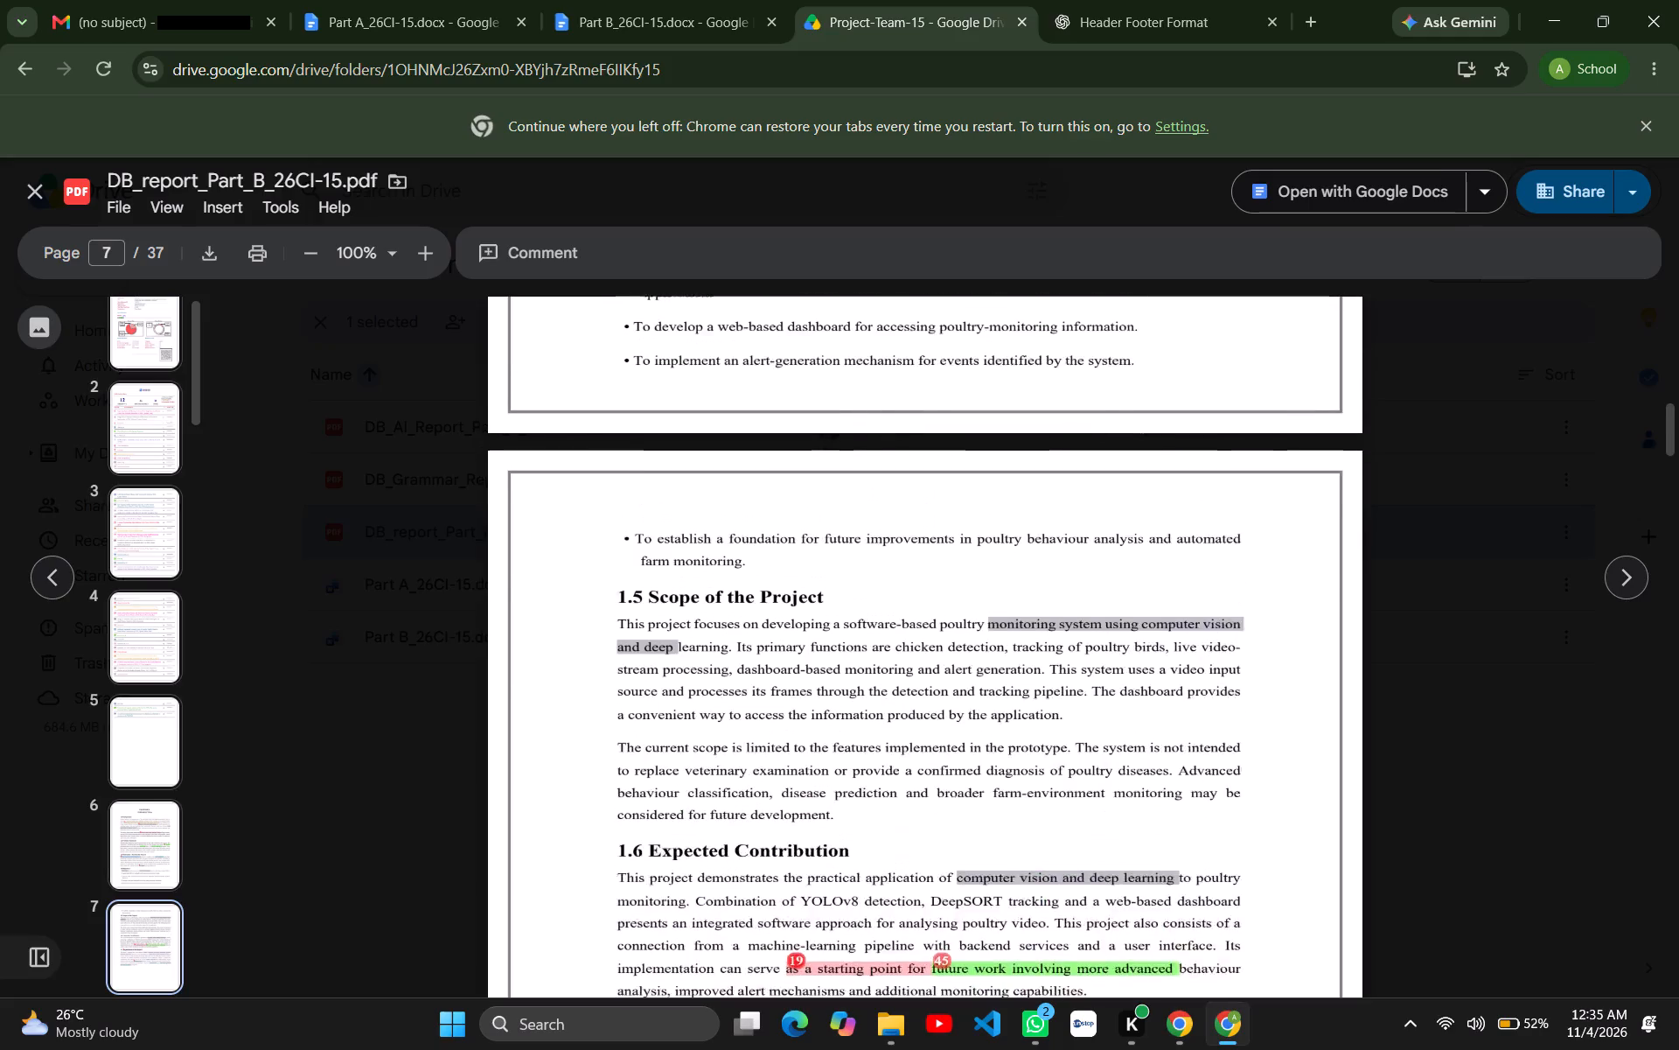
scroll(1000, 829, up, 2)
scroll(1000, 829, down, 1)
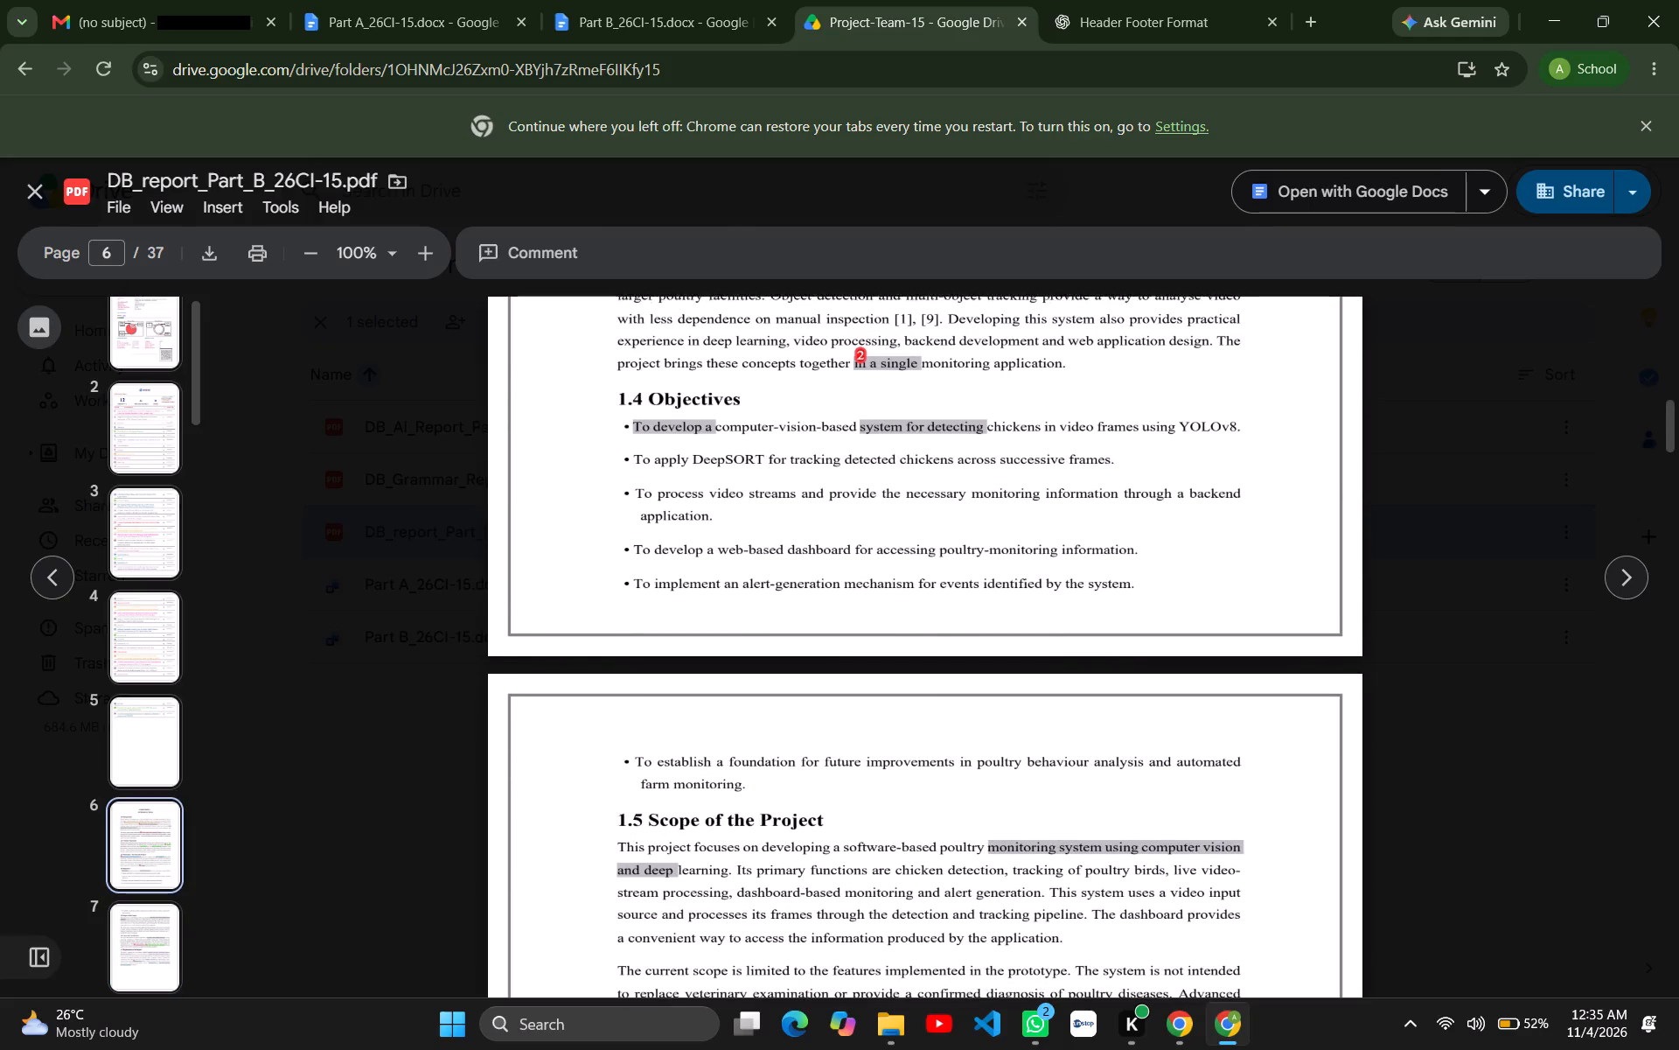
scroll(1000, 829, down, 1)
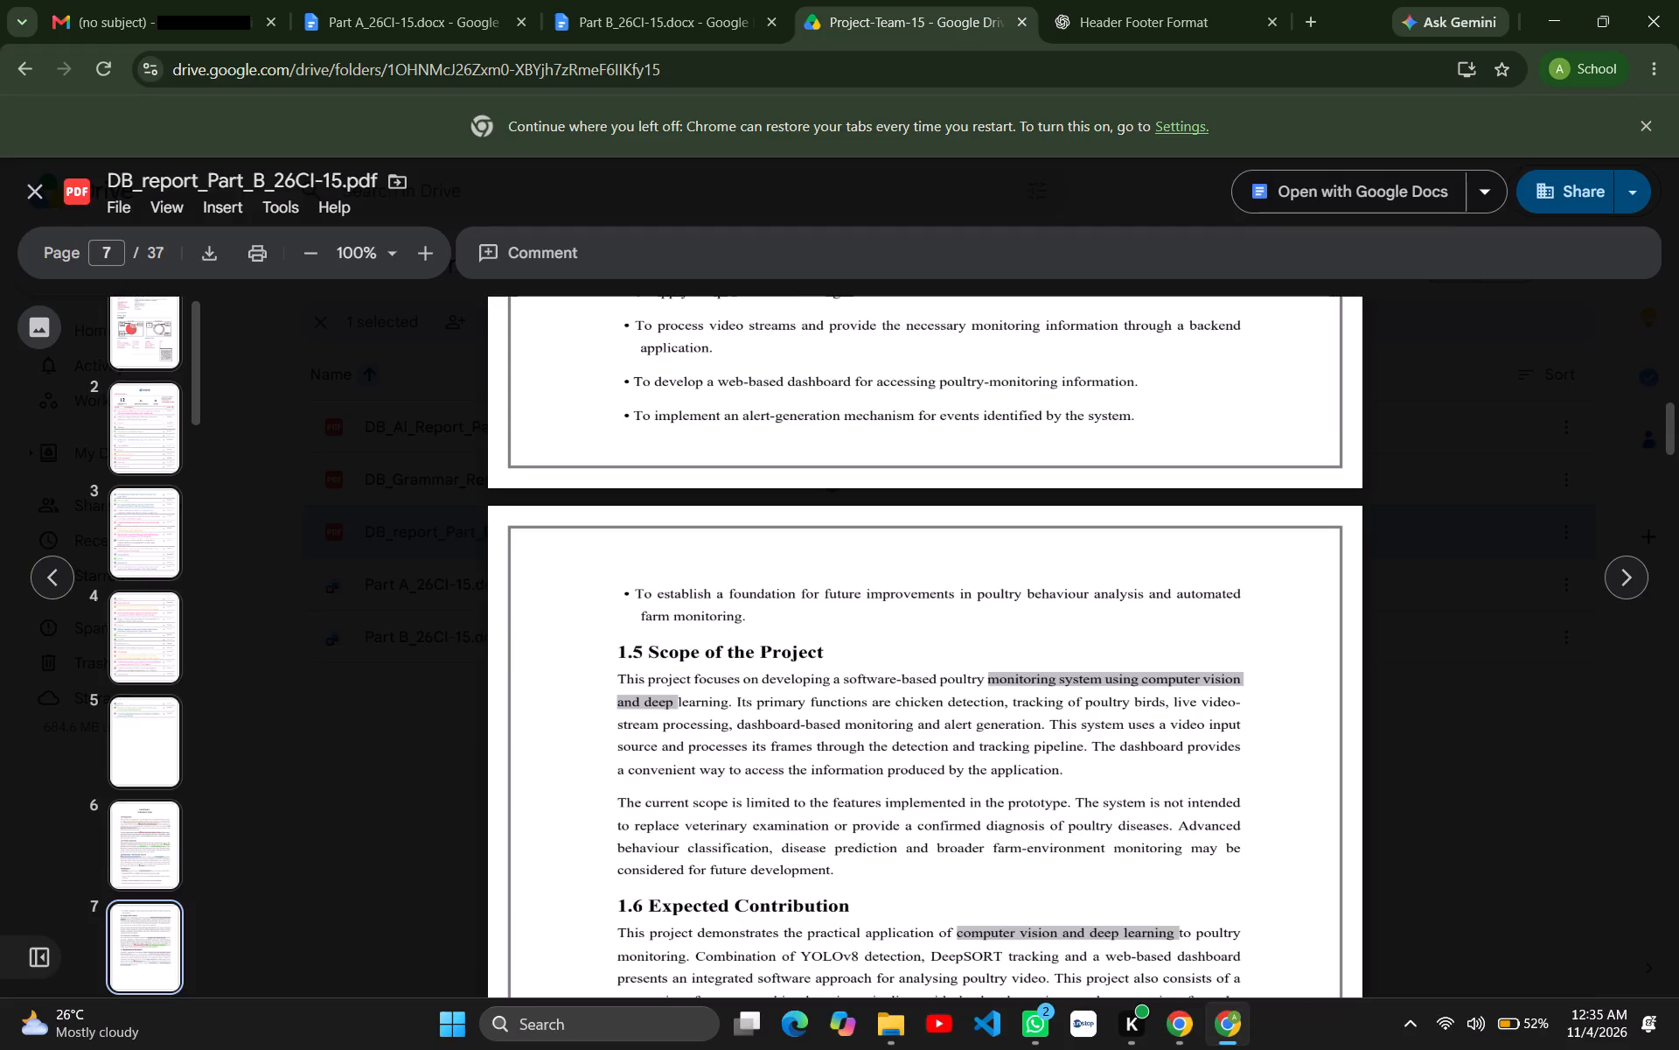
scroll(1000, 829, down, 2)
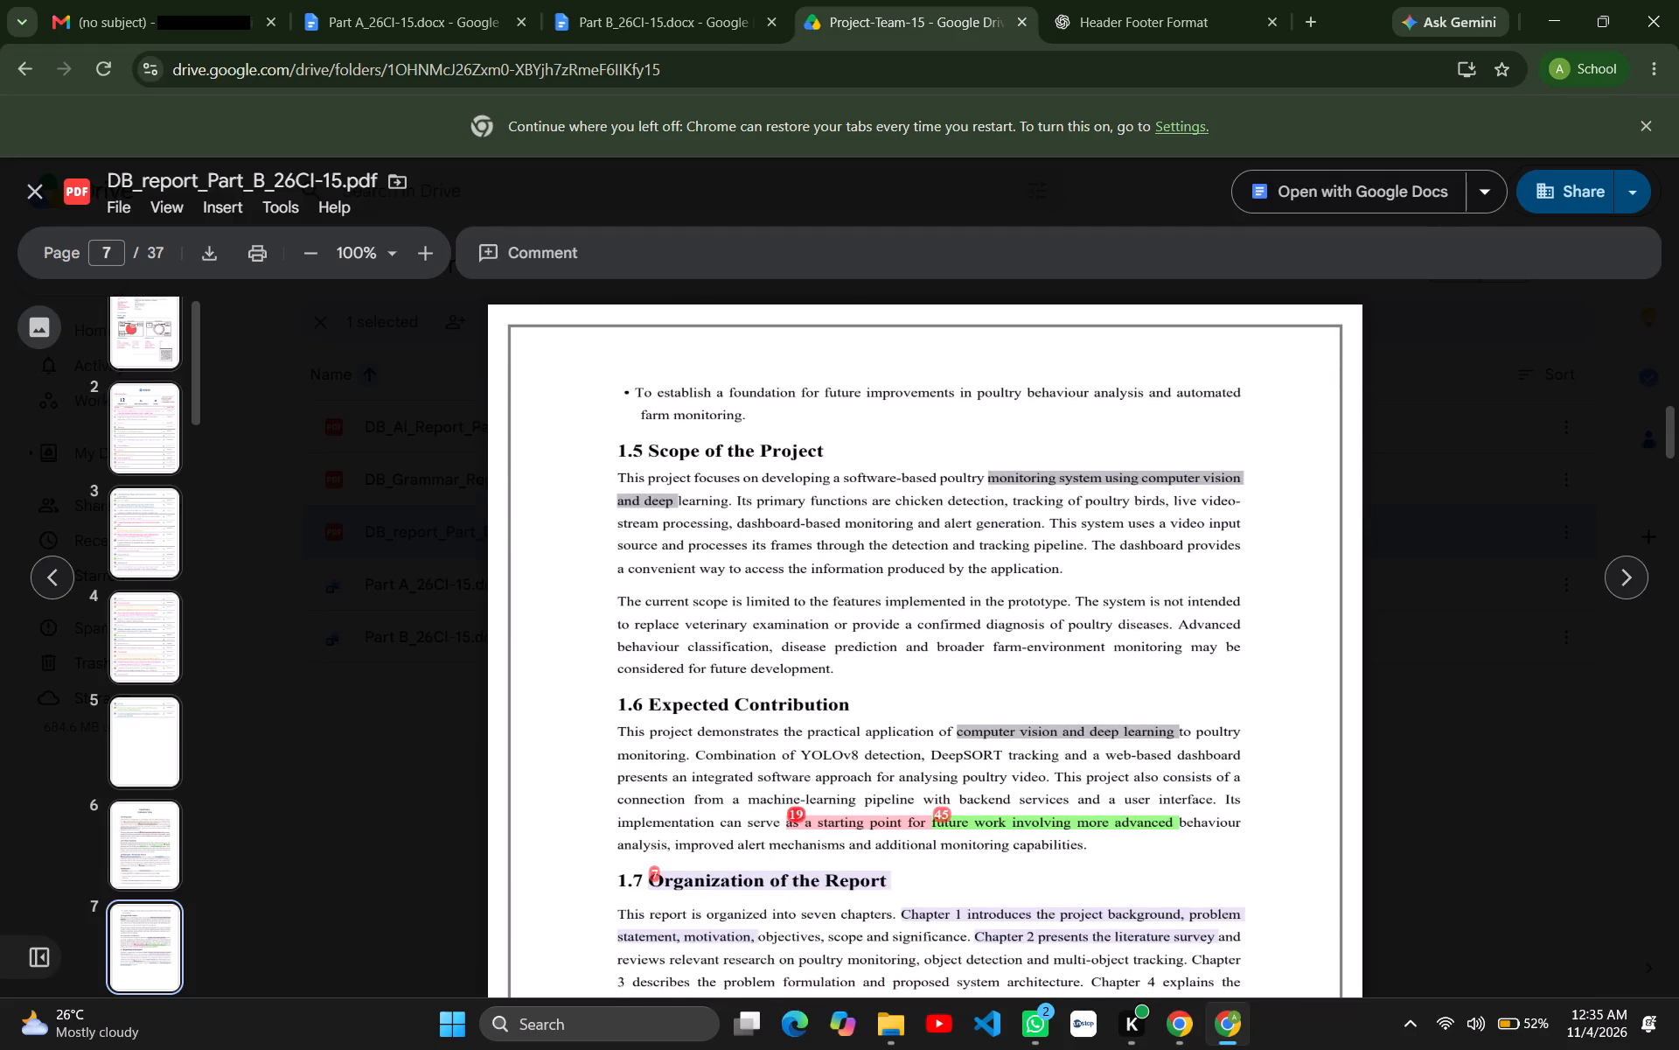
scroll(1000, 829, down, 1)
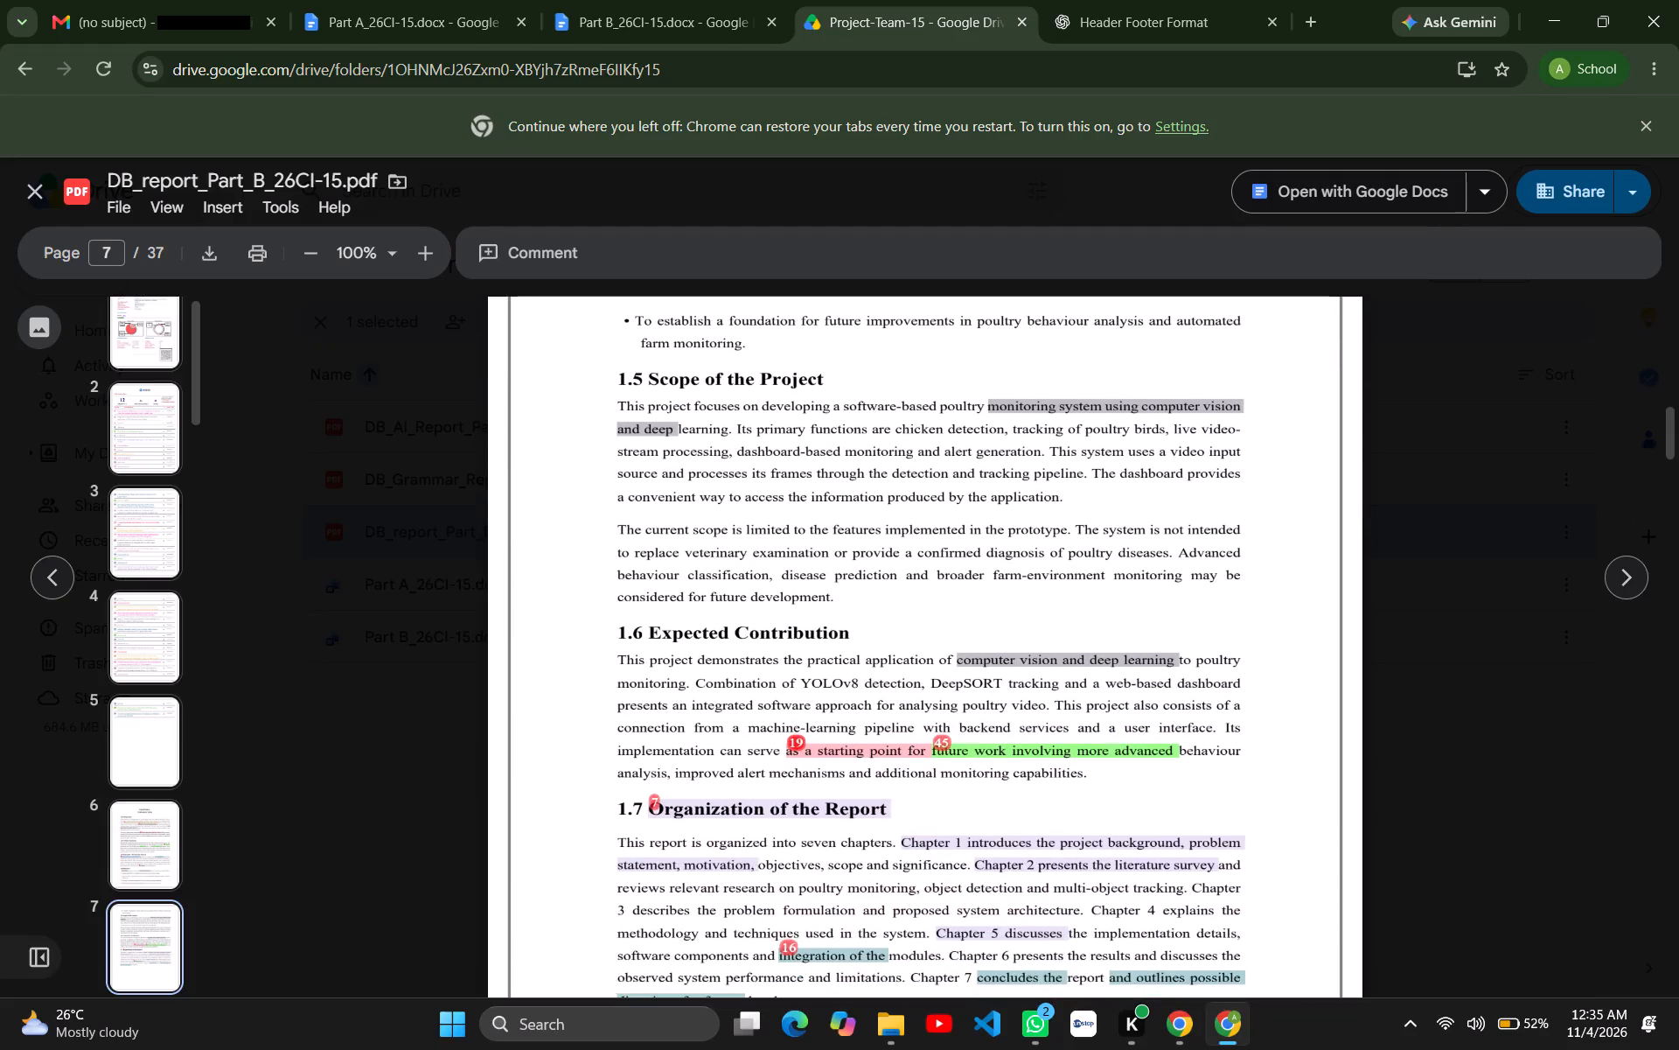
scroll(1000, 829, down, 1)
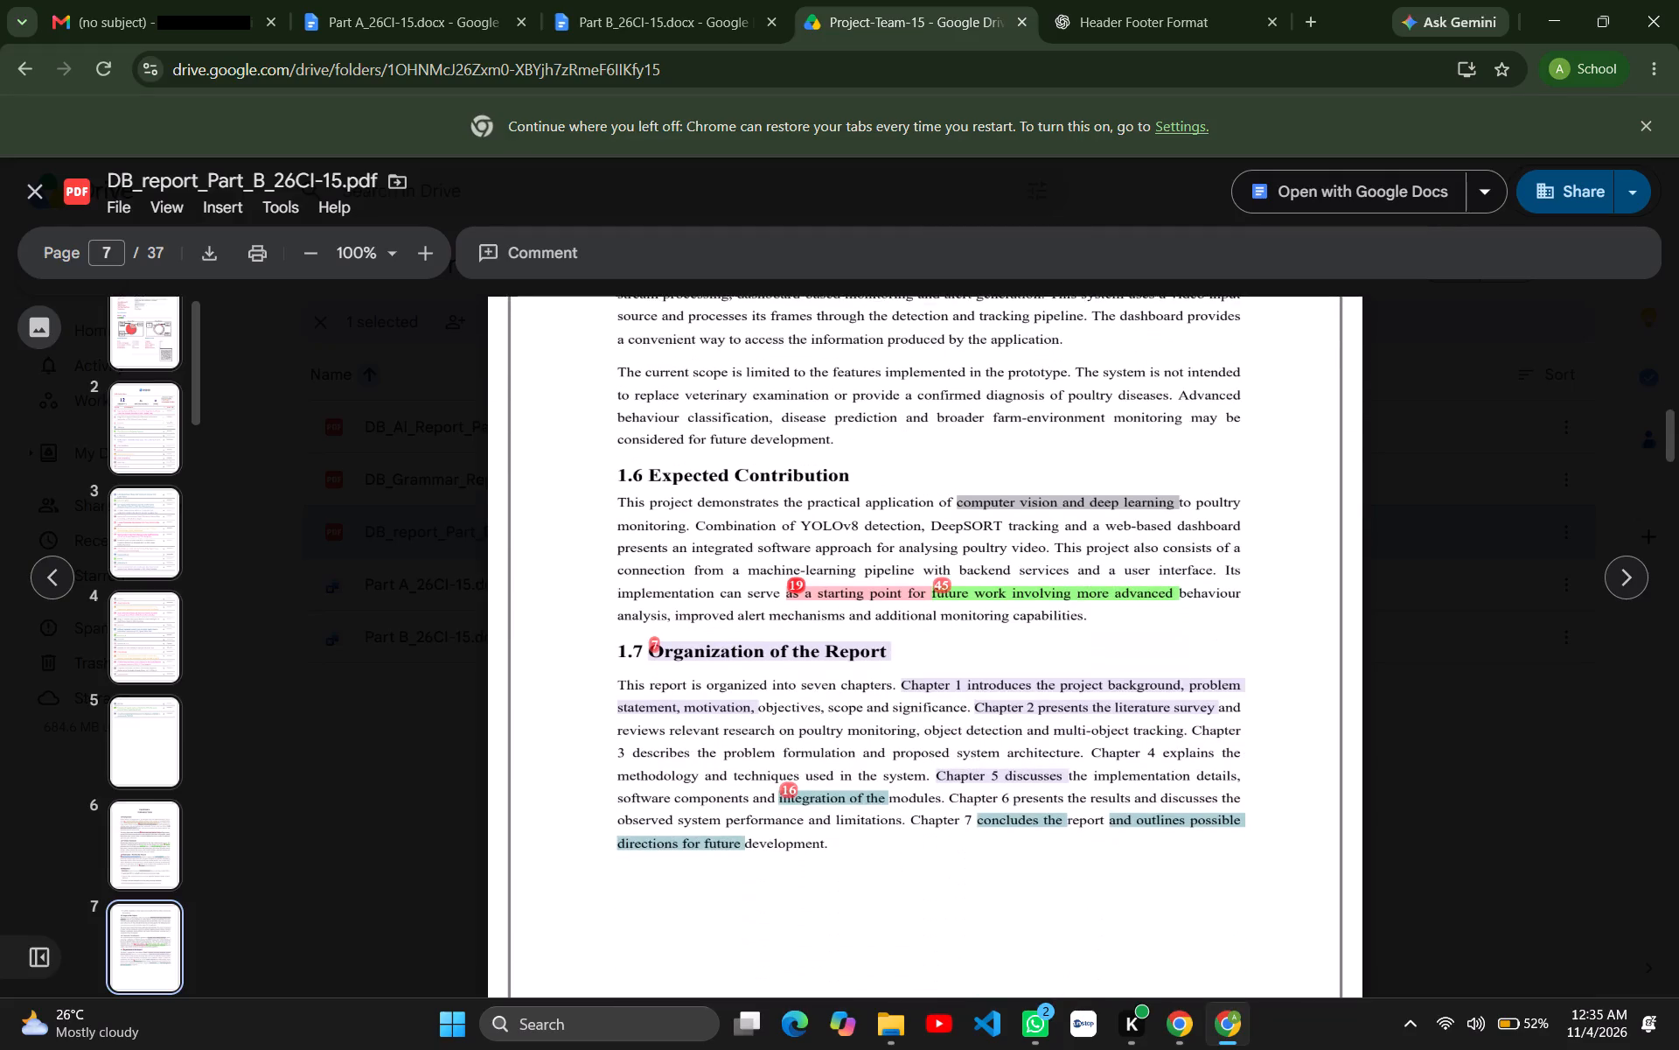
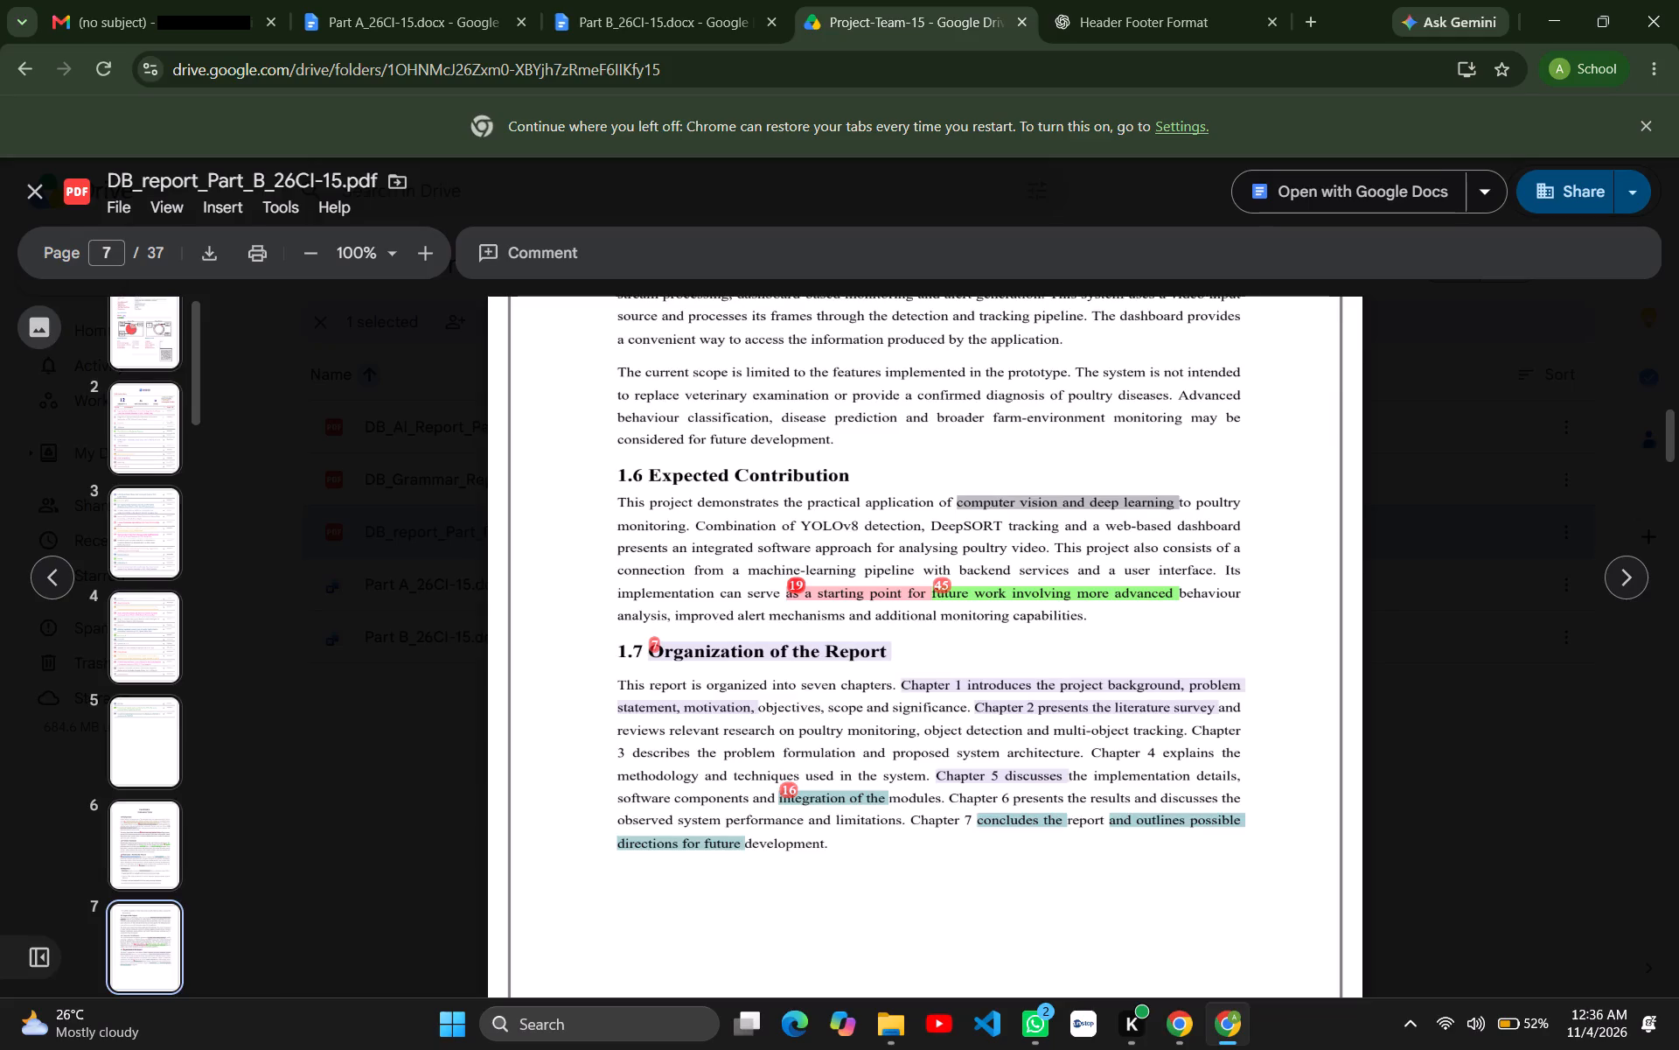
Switch to the Part B_26CI-15 document and examine Chapter 1, from section 1.3 Motivation through section 1.6 Expected Contribution.
click(670, 0)
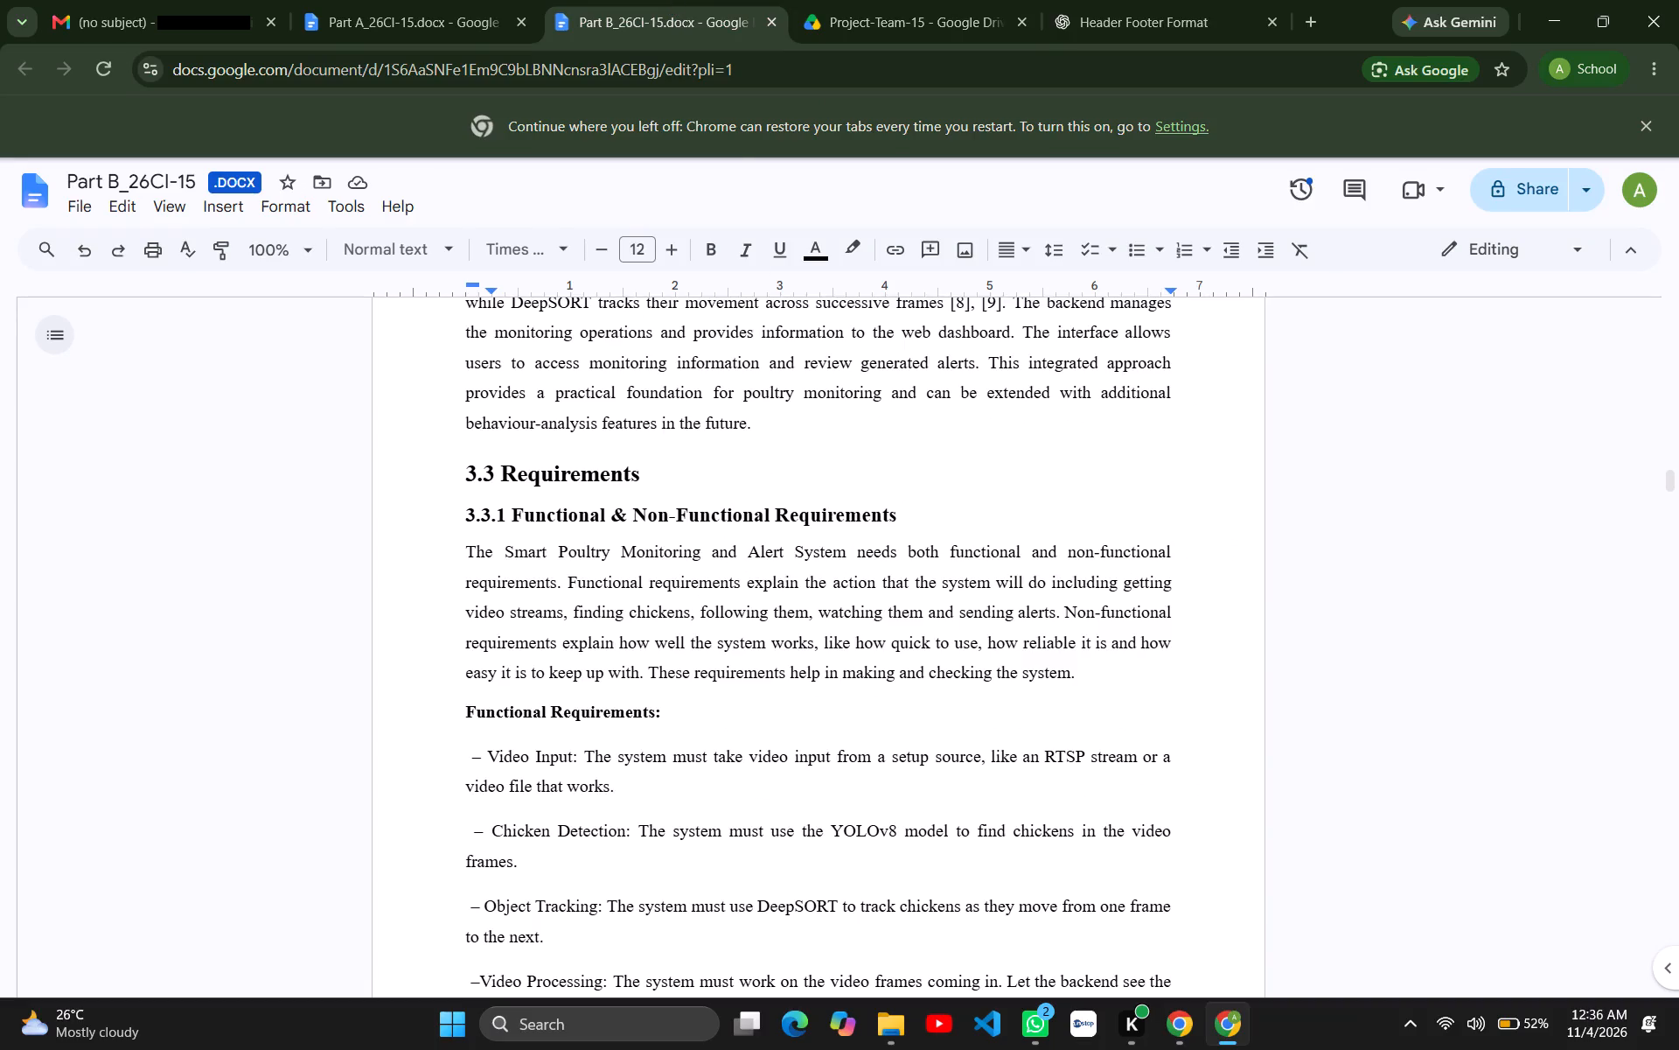
scroll(804, 686, up, 2)
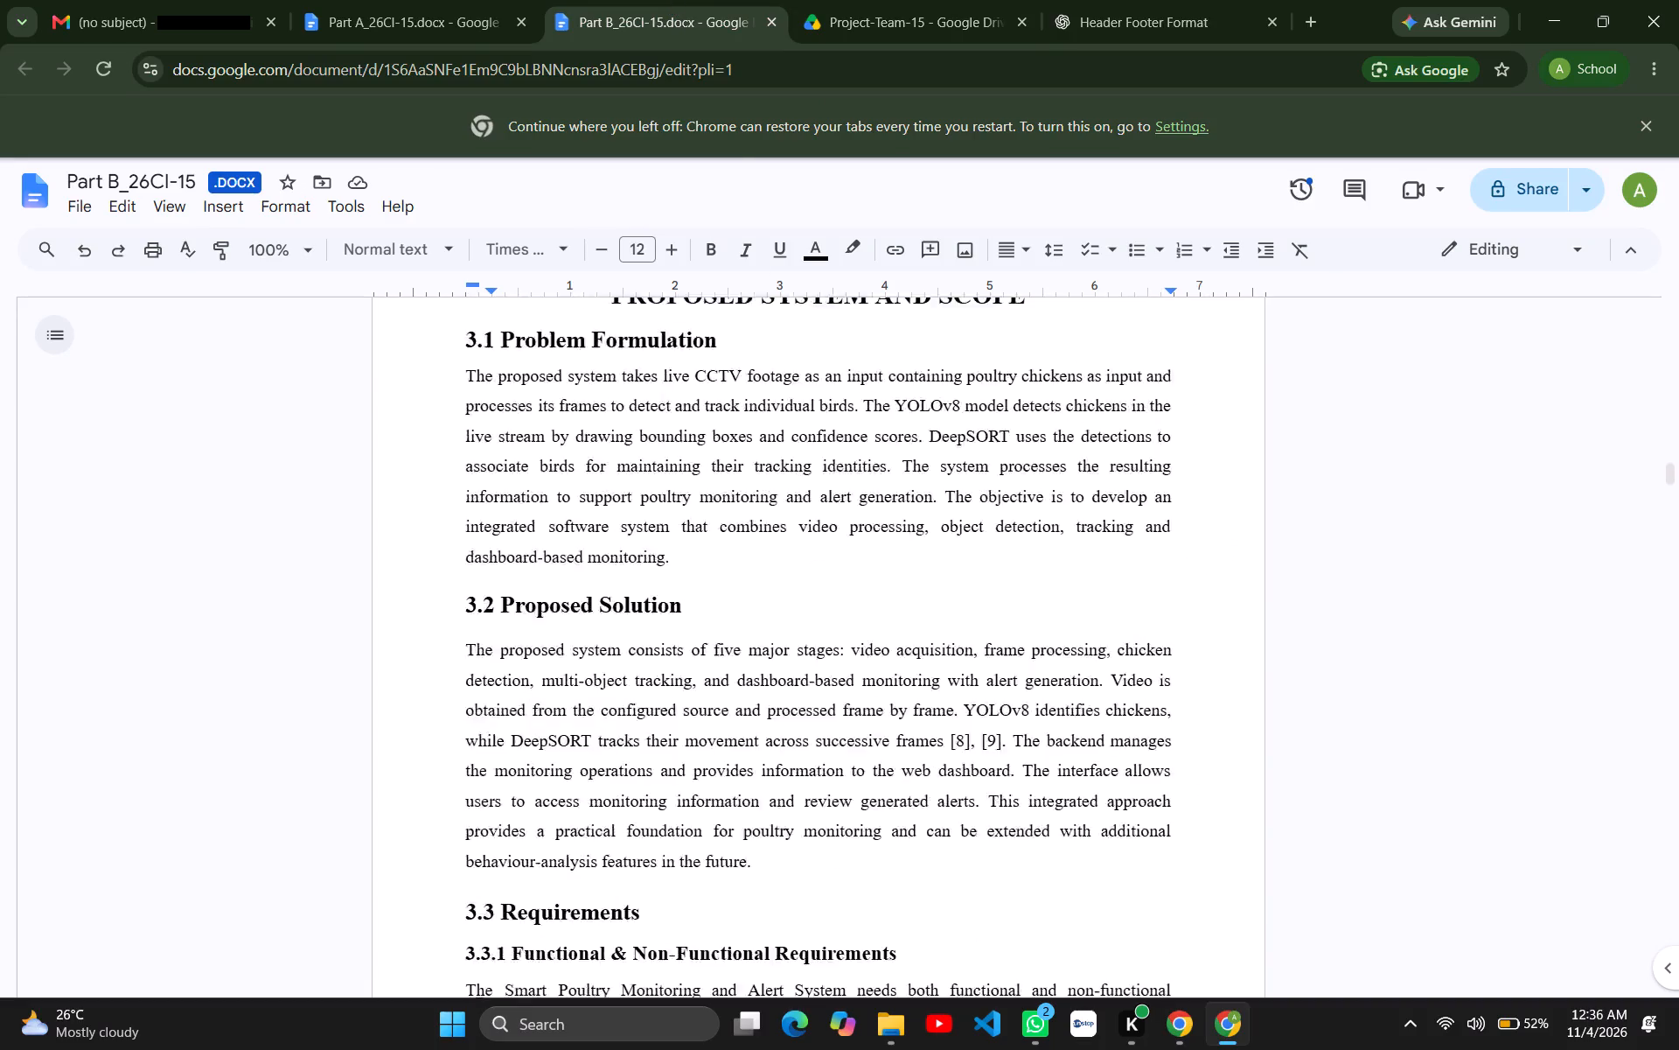
scroll(804, 686, up, 8)
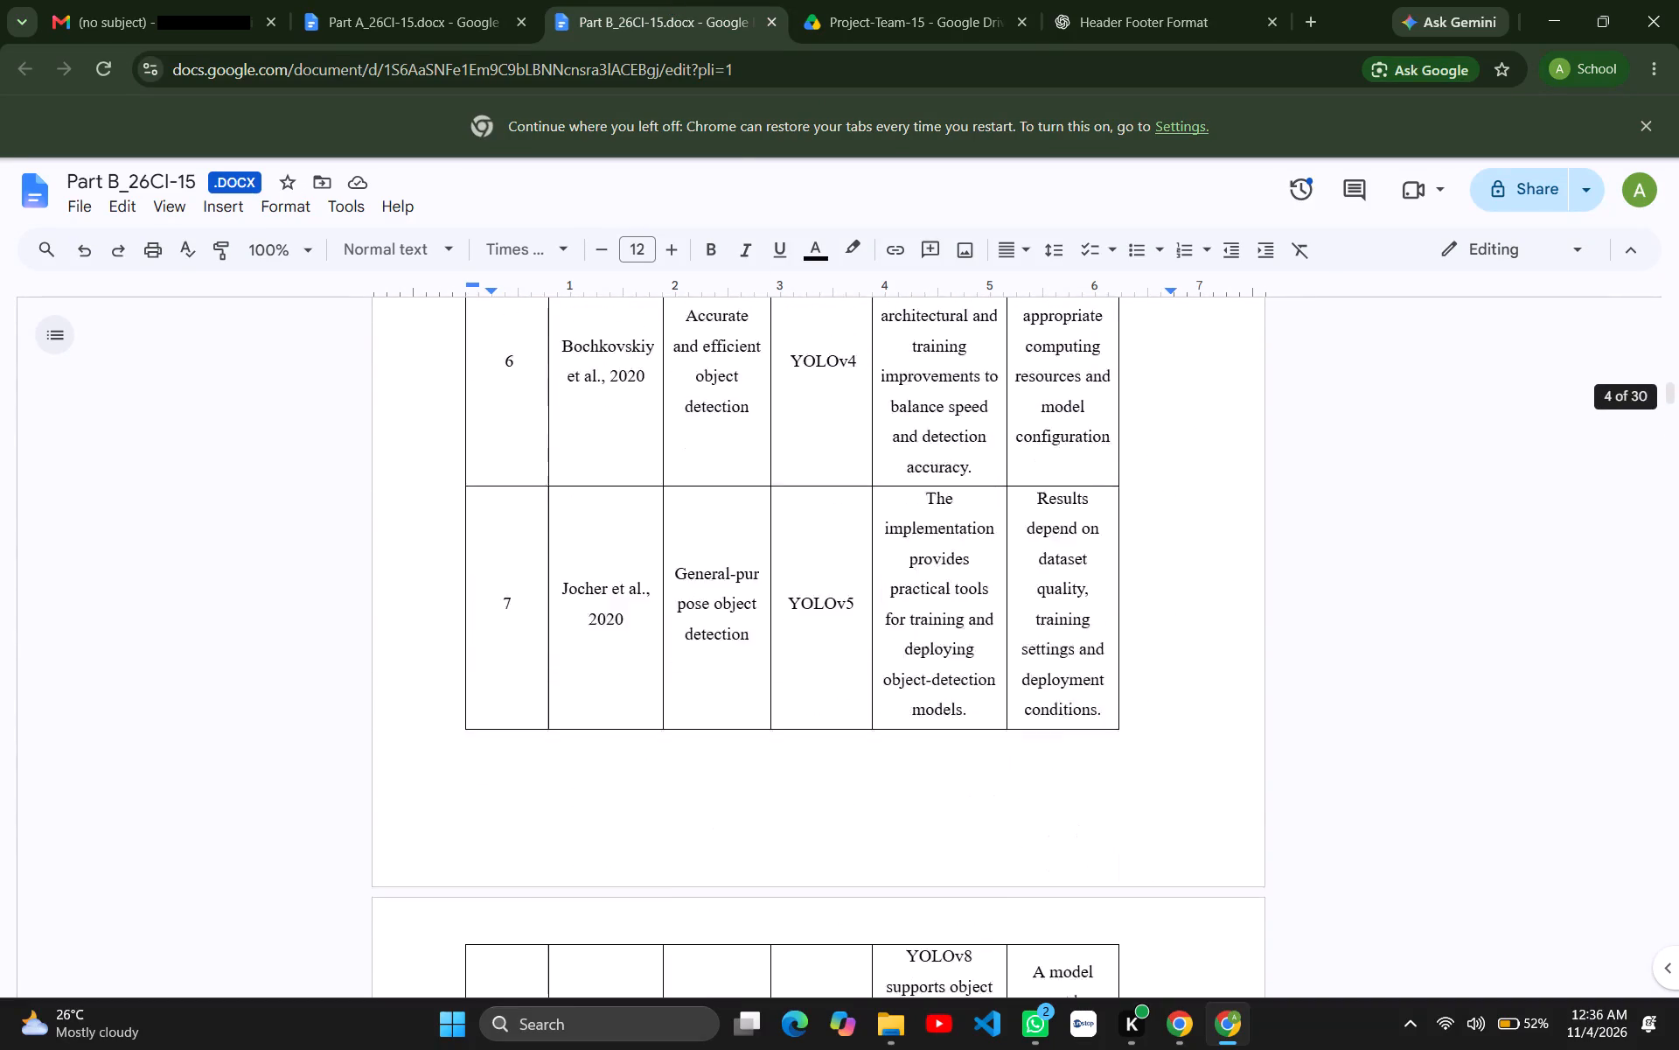
scroll(804, 686, up, 5)
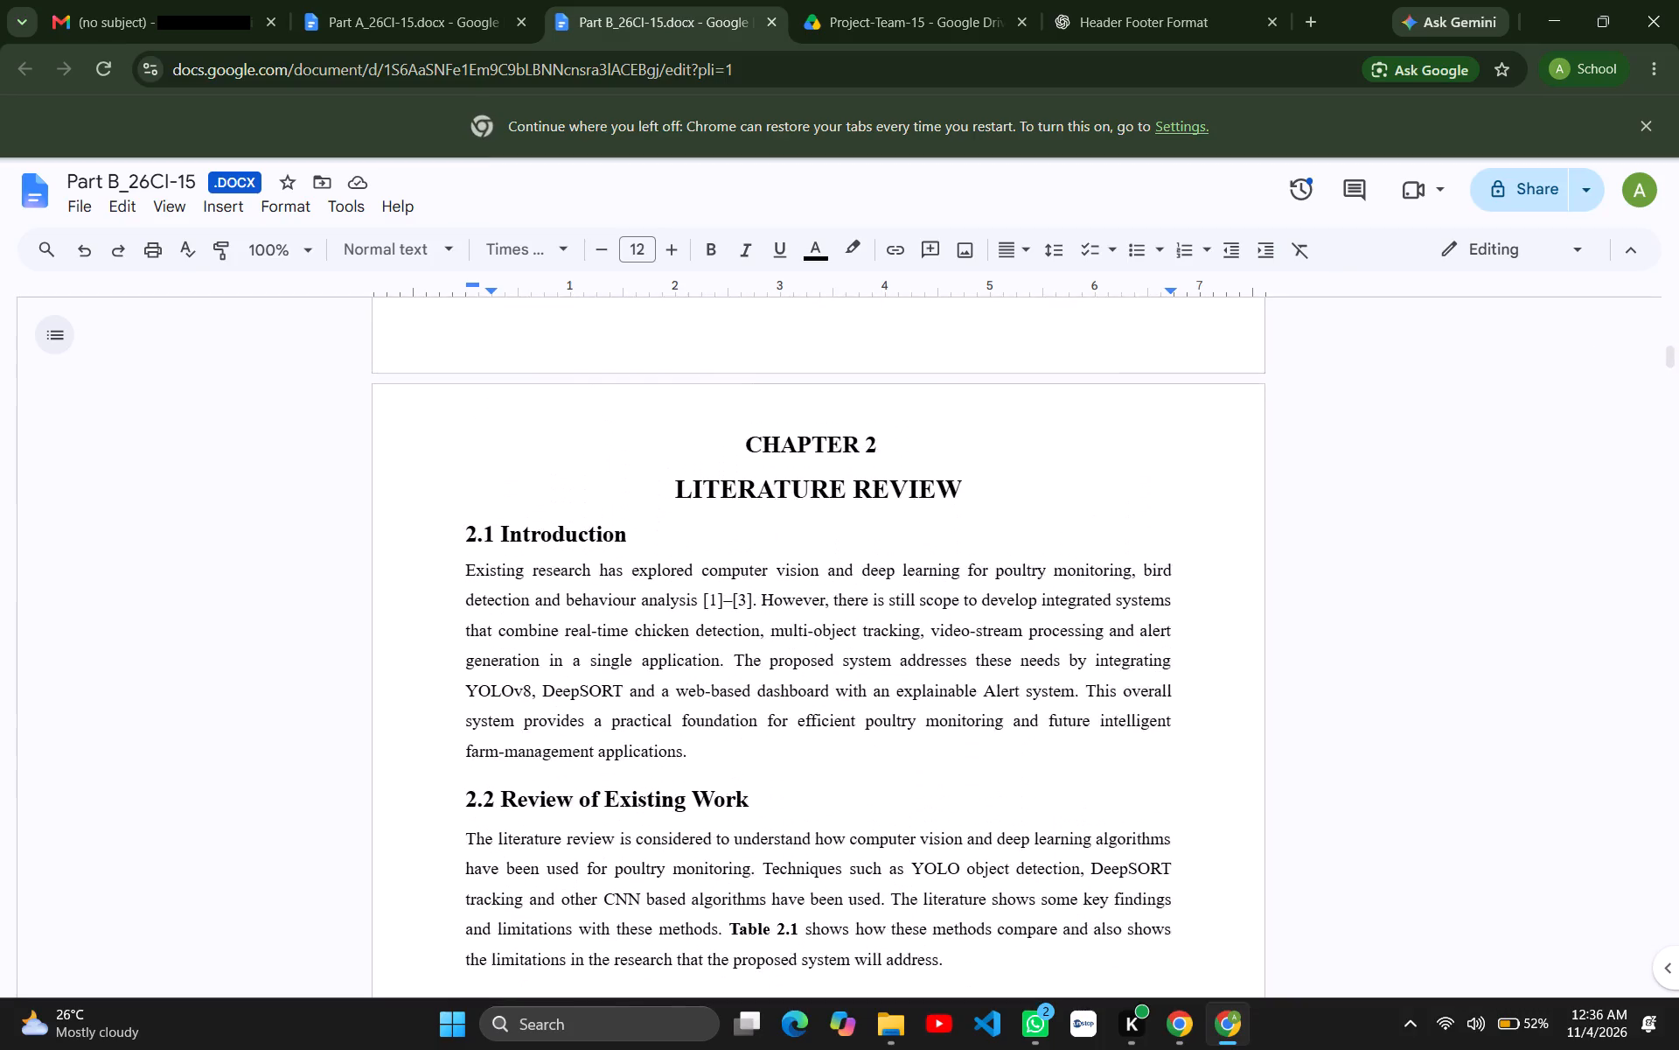
scroll(804, 686, up, 4)
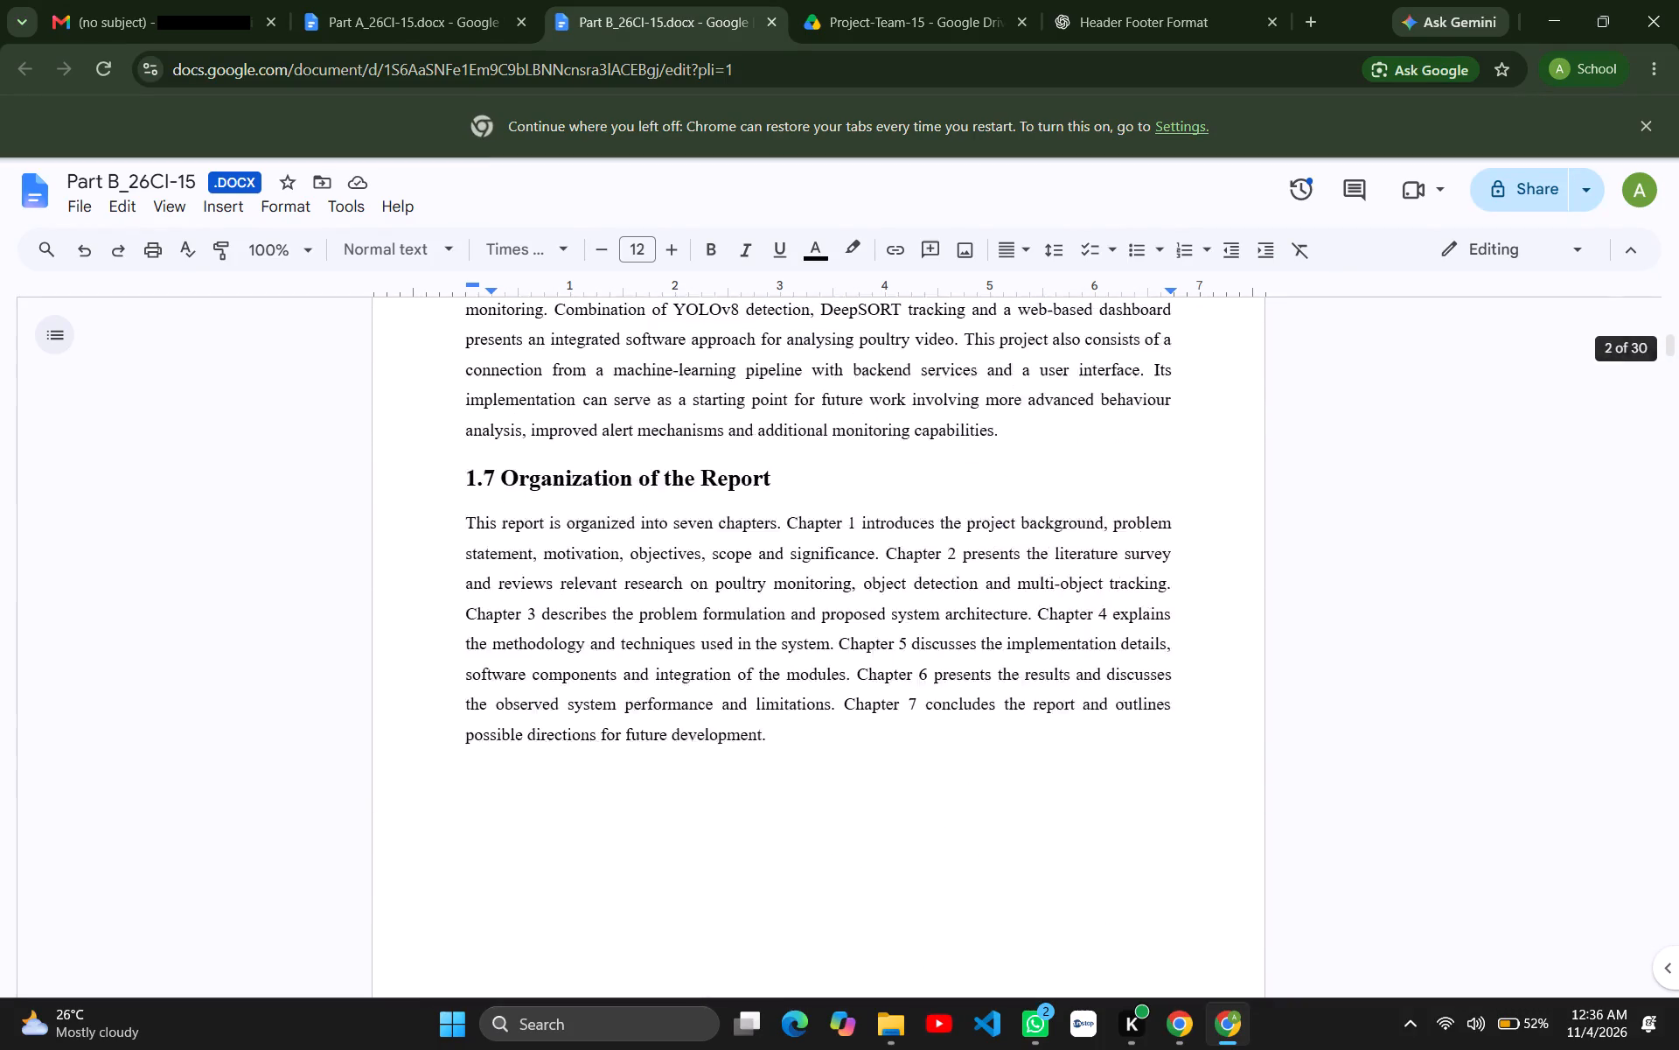
scroll(804, 686, up, 2)
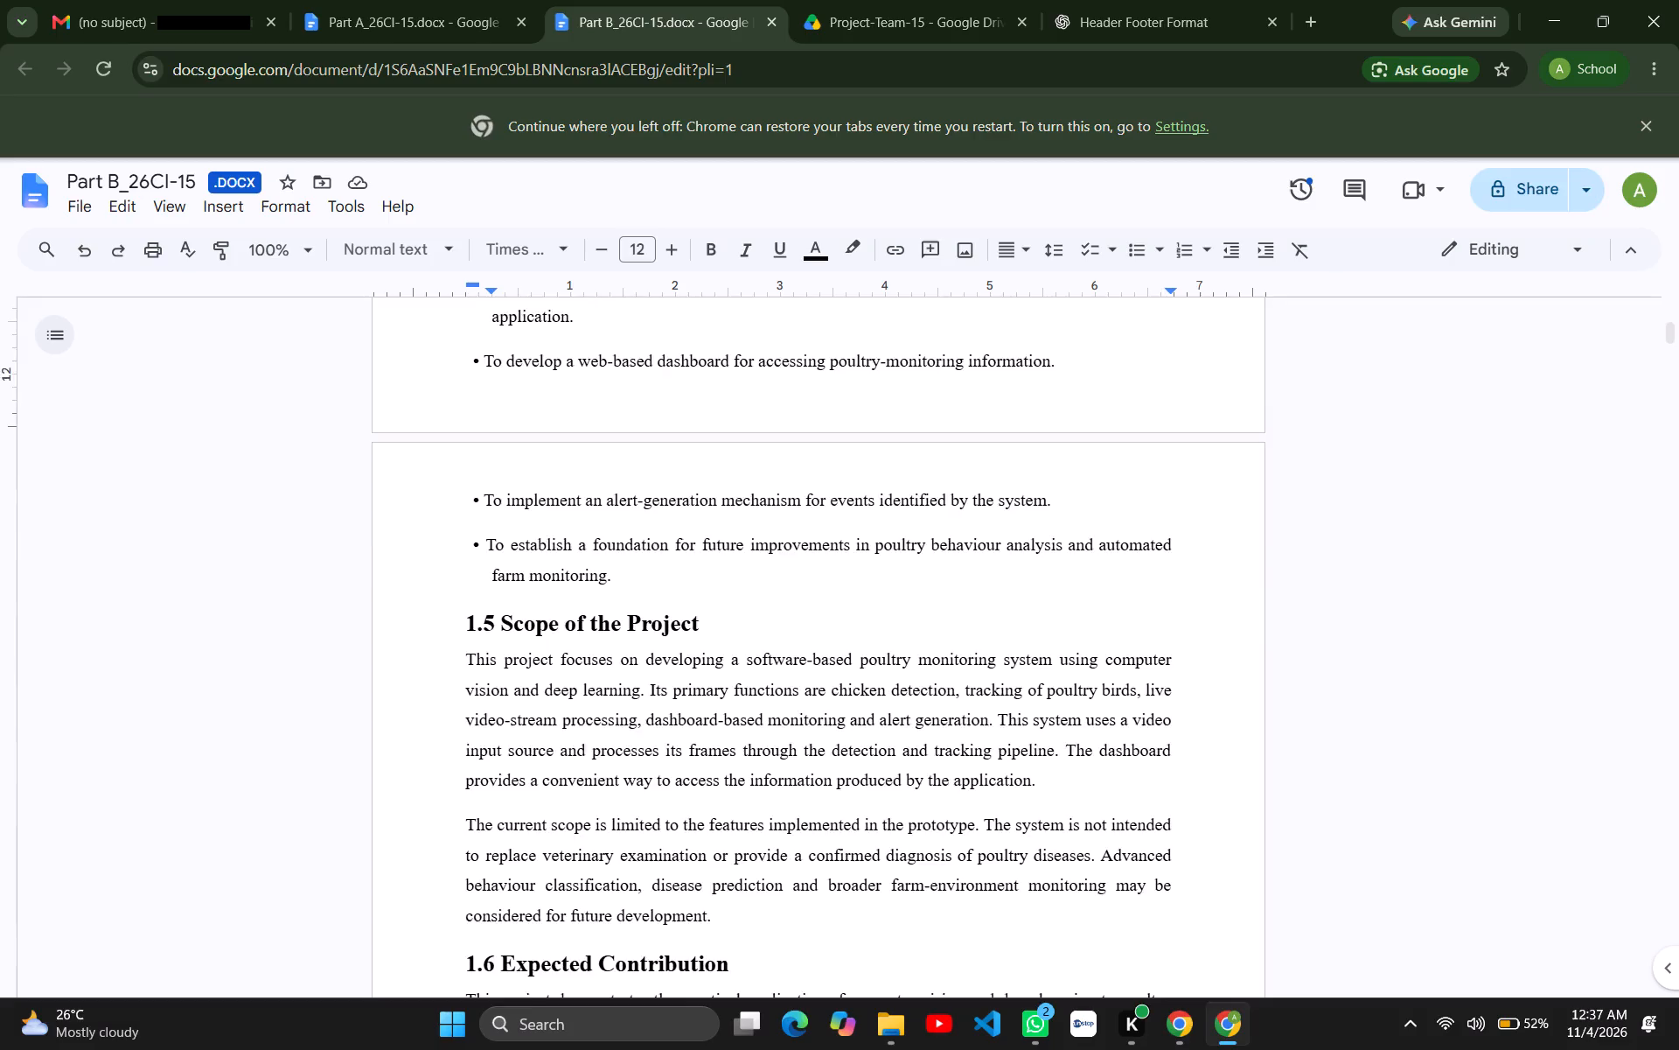
scroll(780, 820, up, 3)
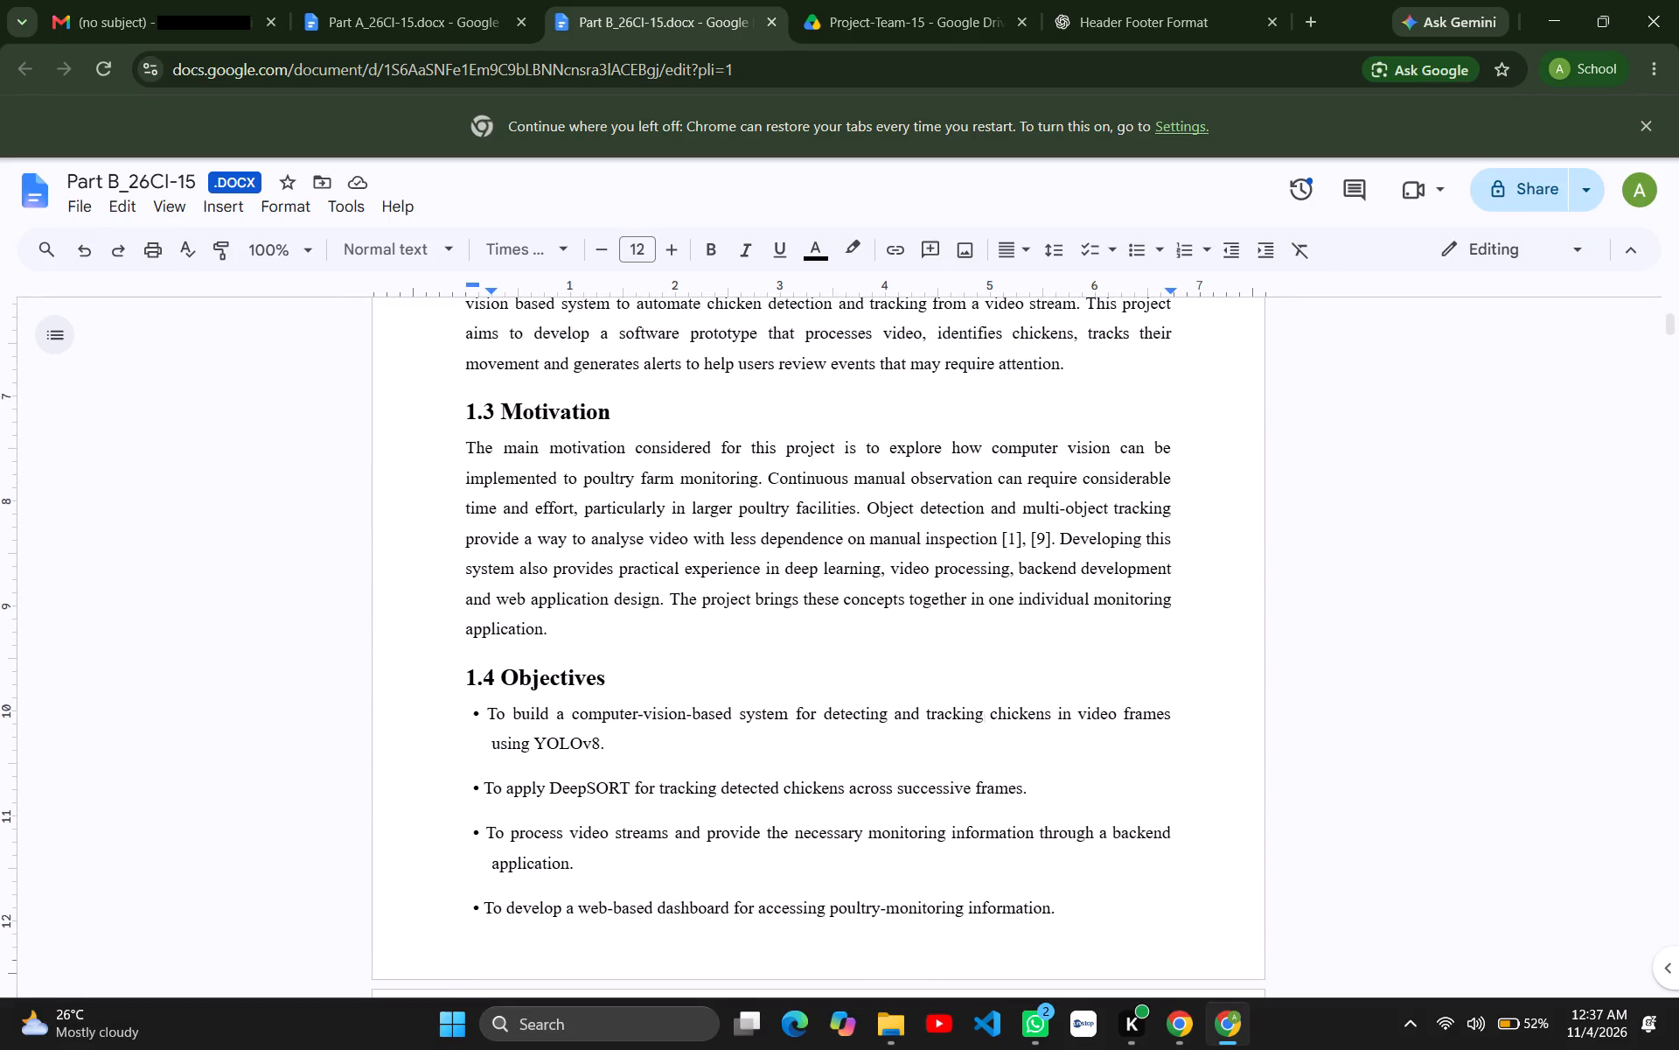
scroll(780, 820, down, 3)
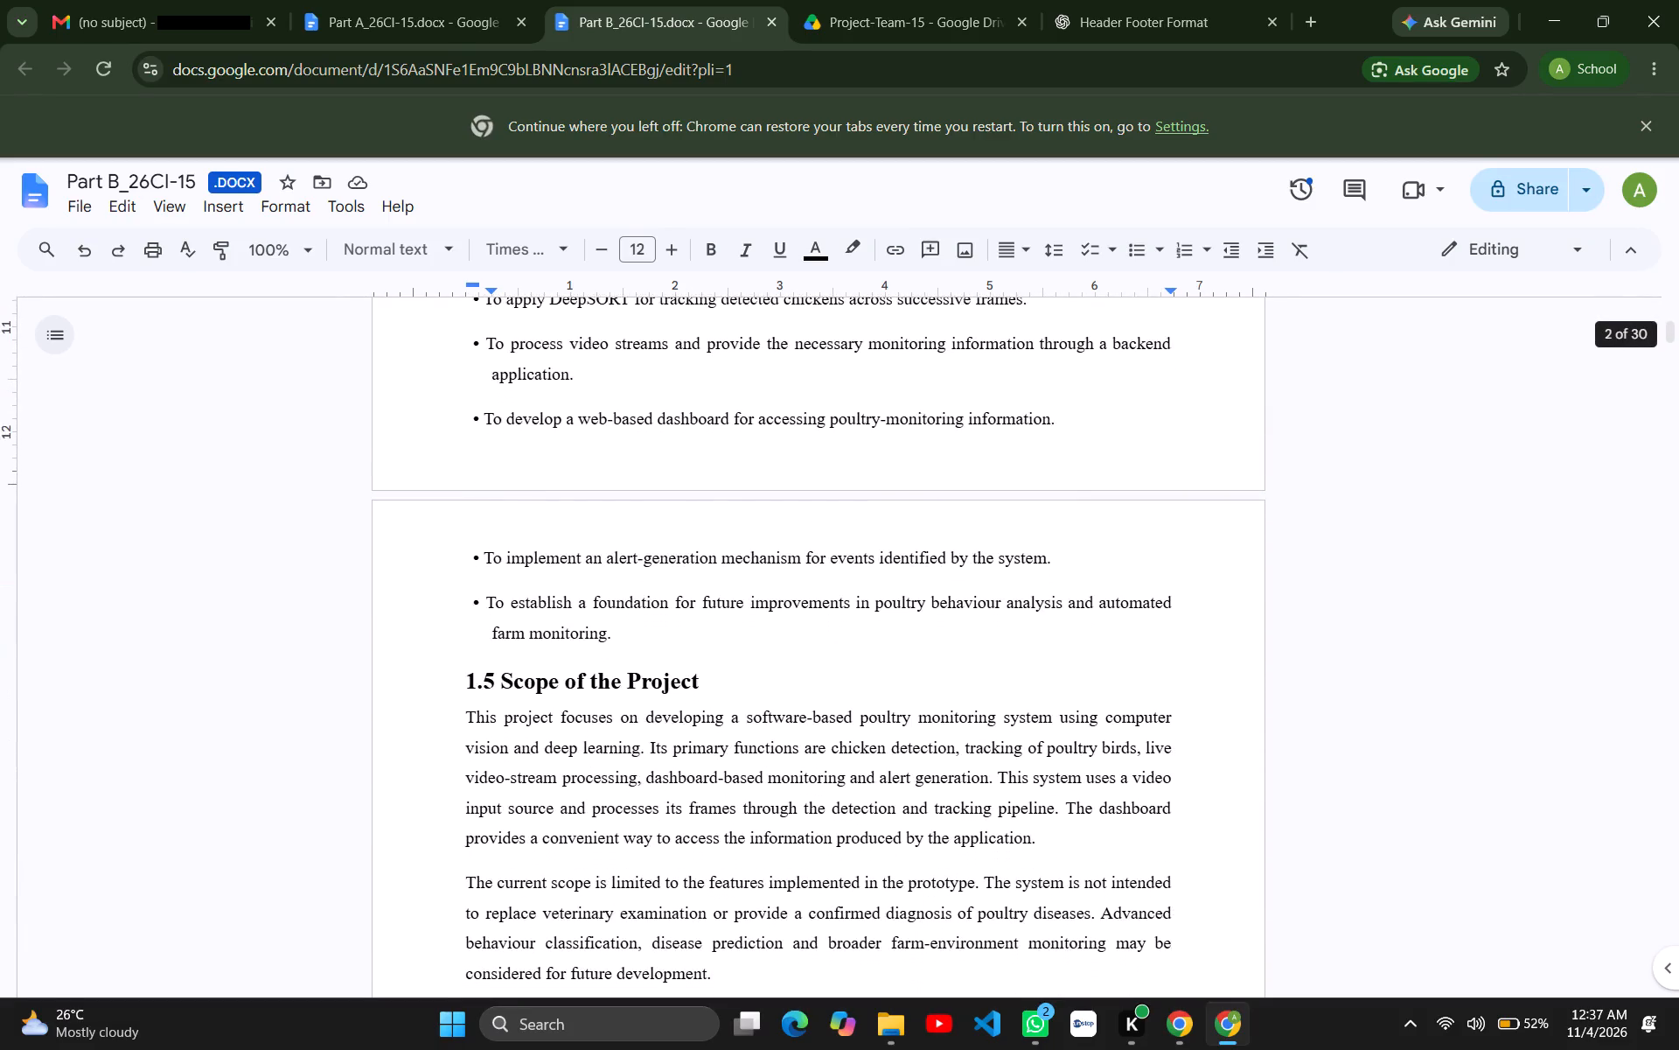
scroll(780, 820, down, 2)
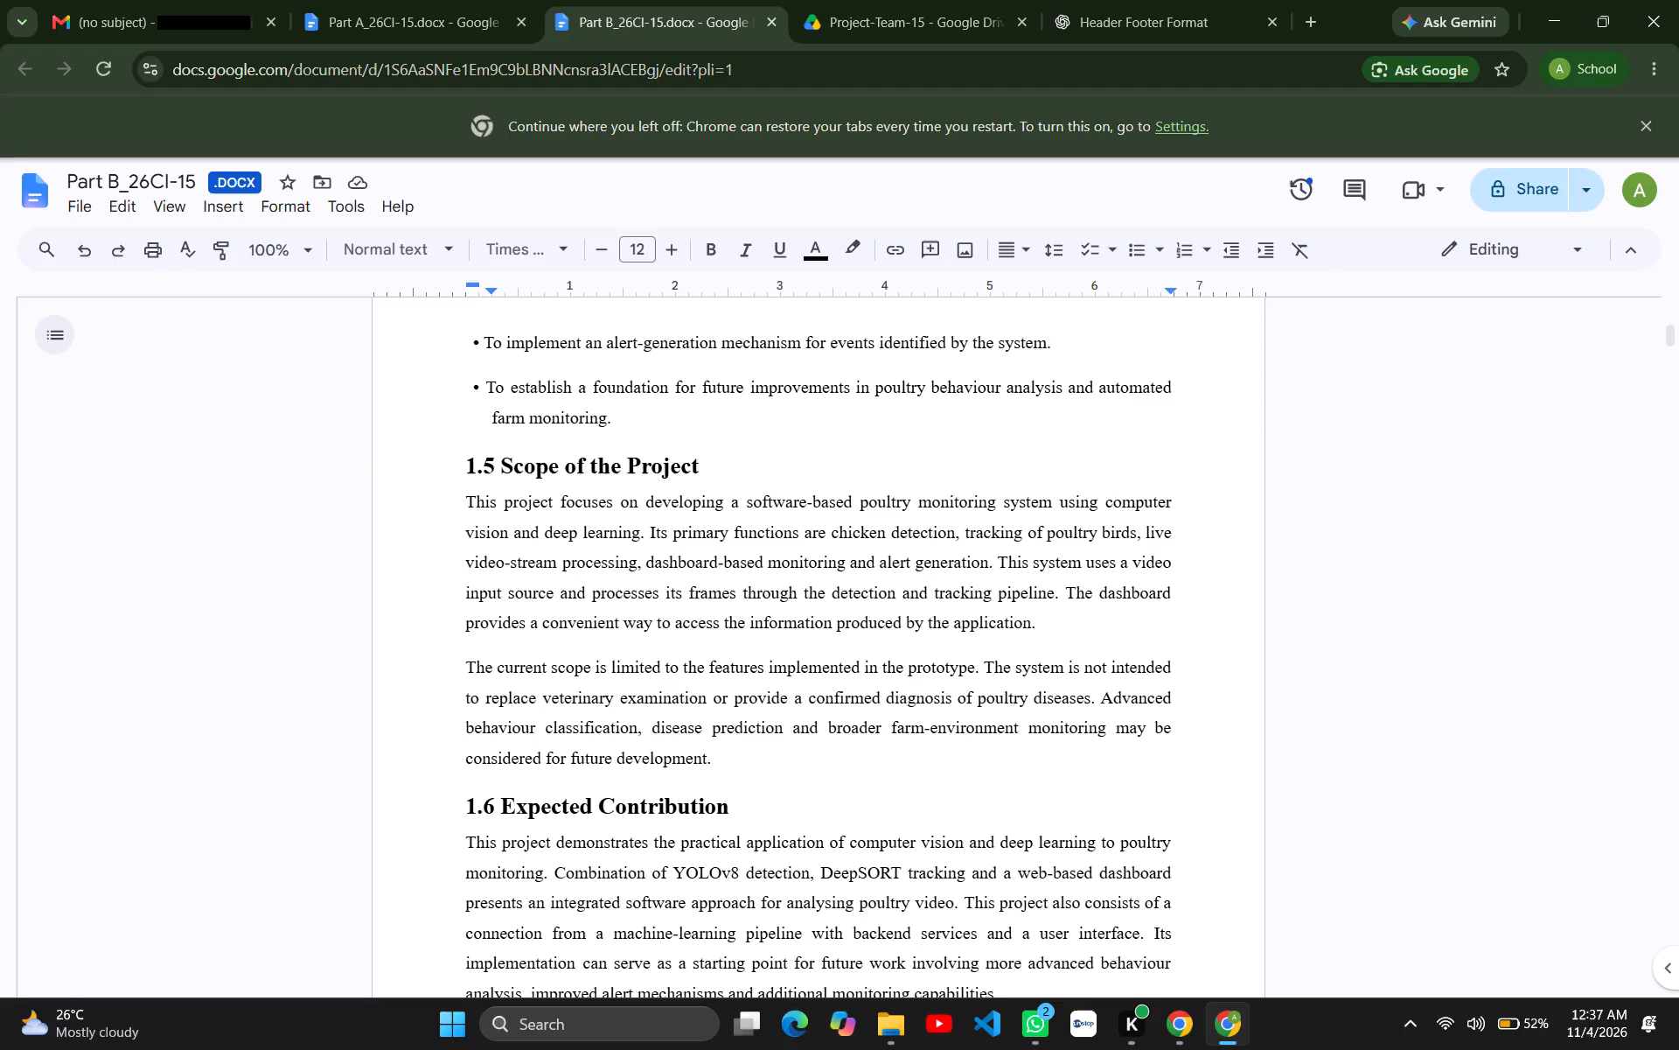
click(923, 0)
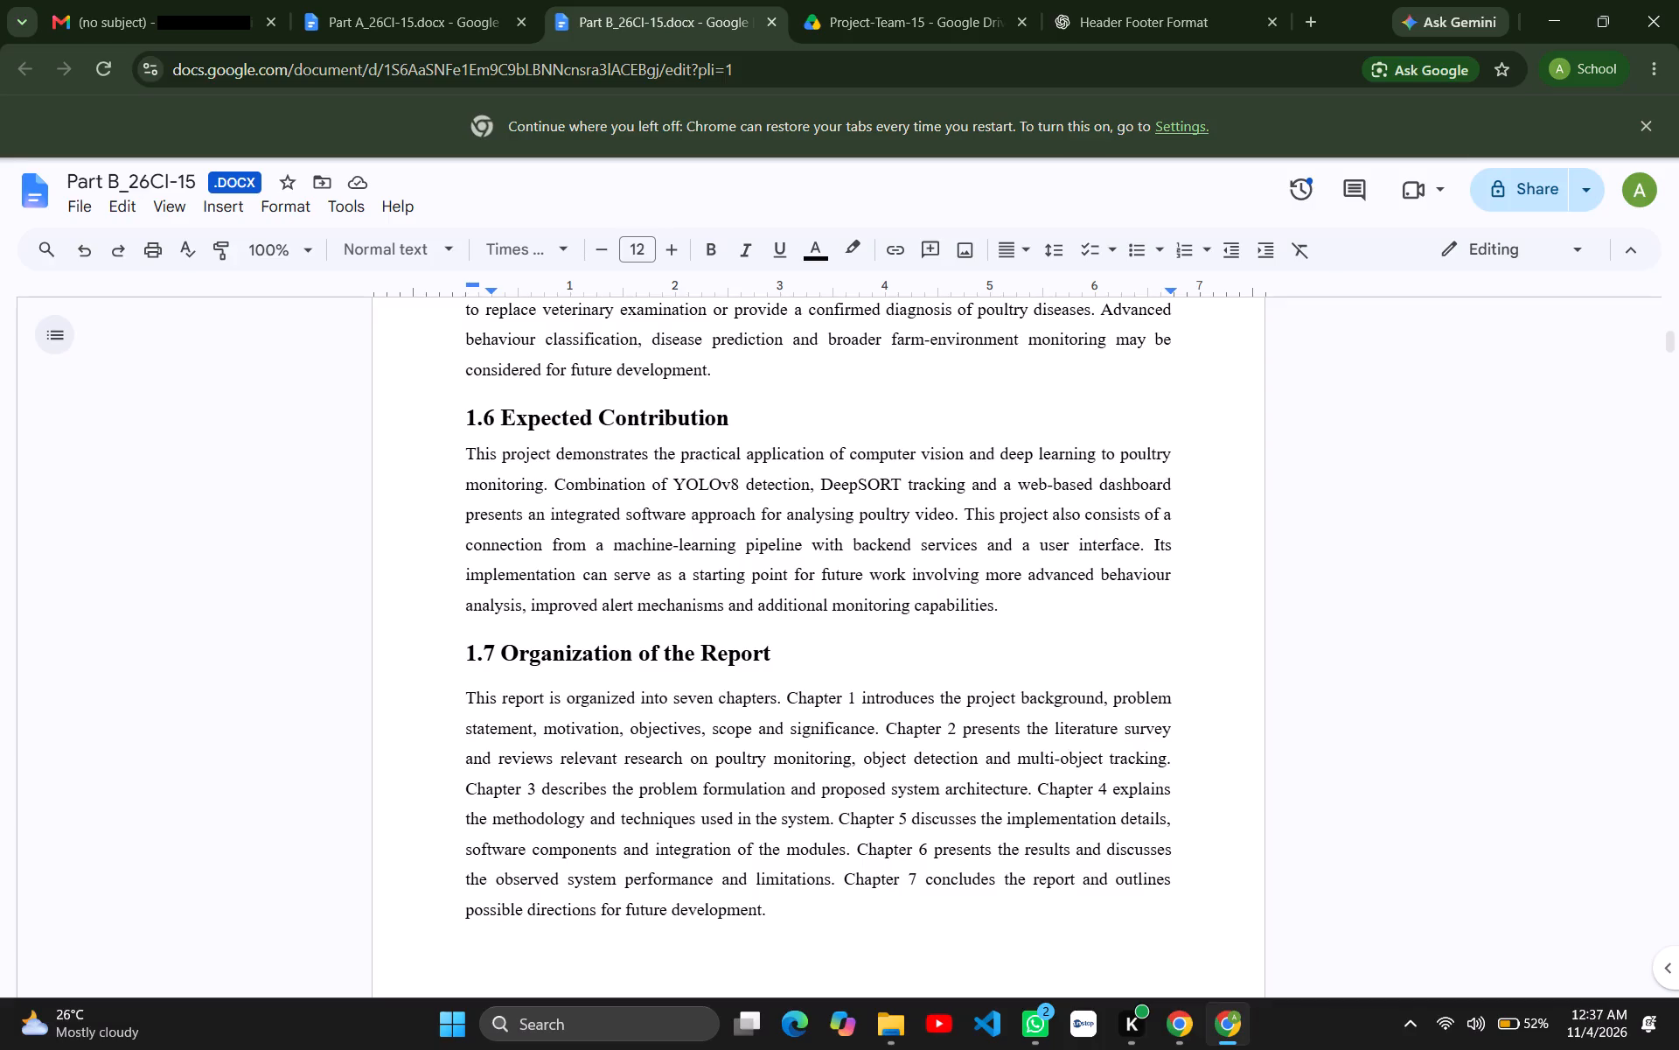
click(1155, 548)
click(866, 33)
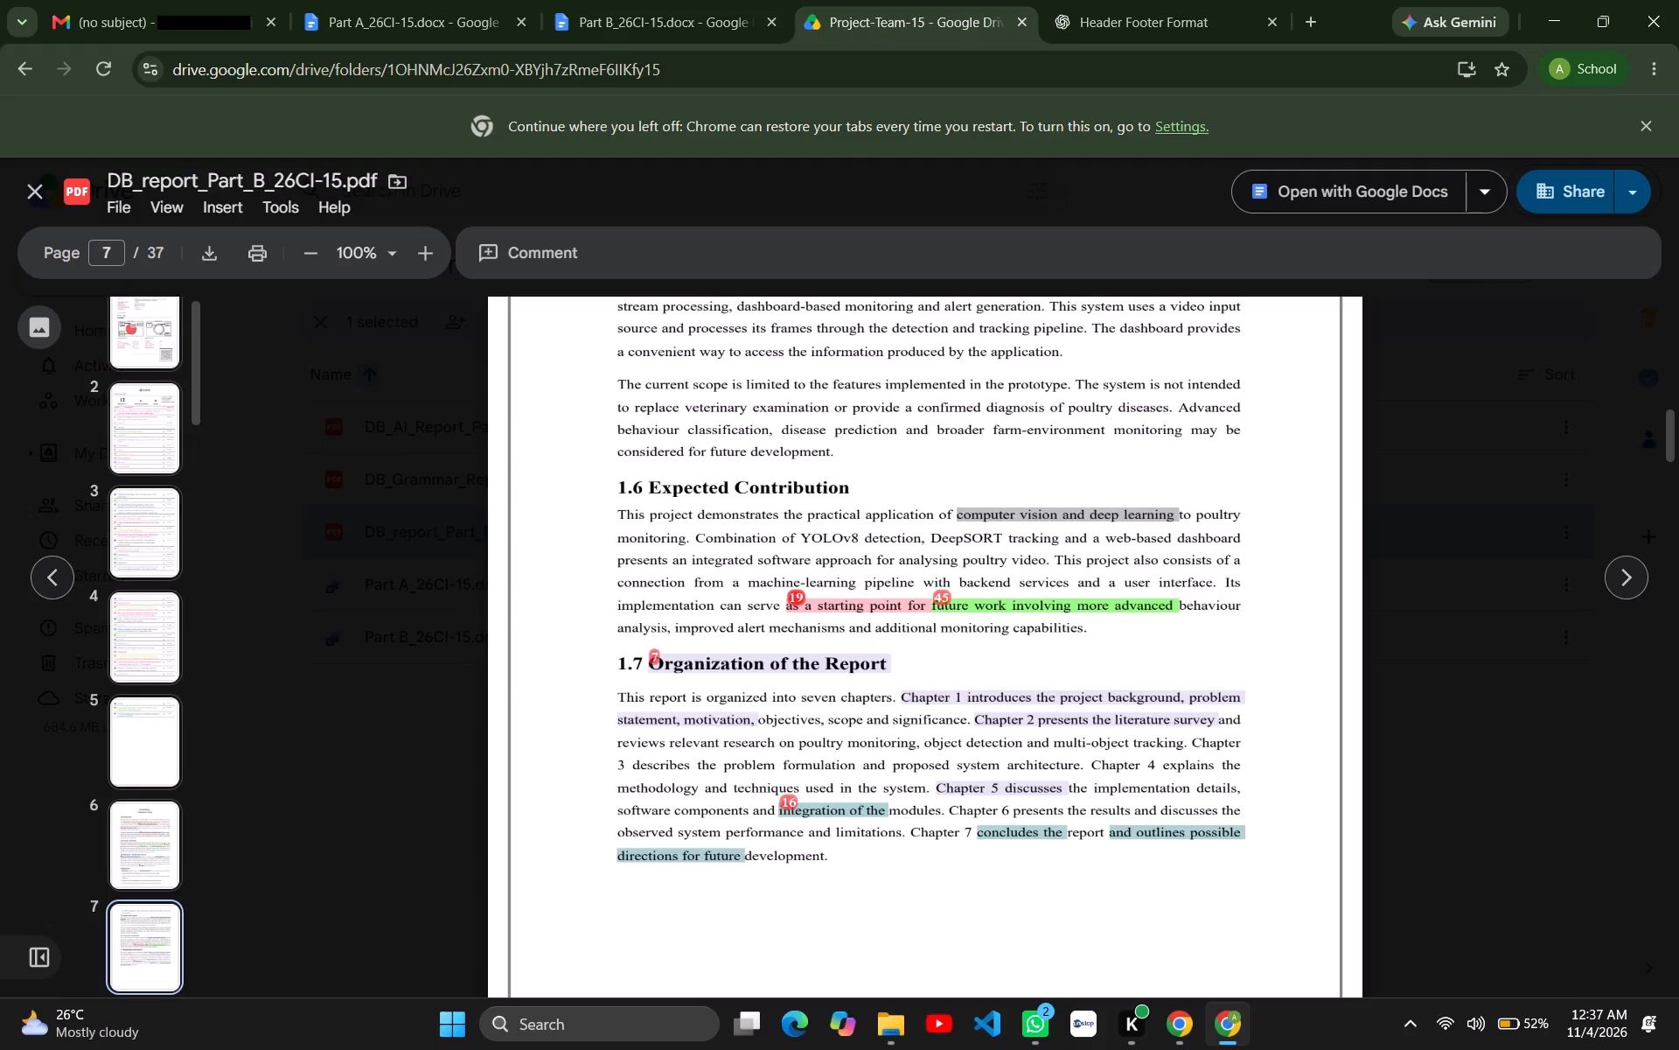
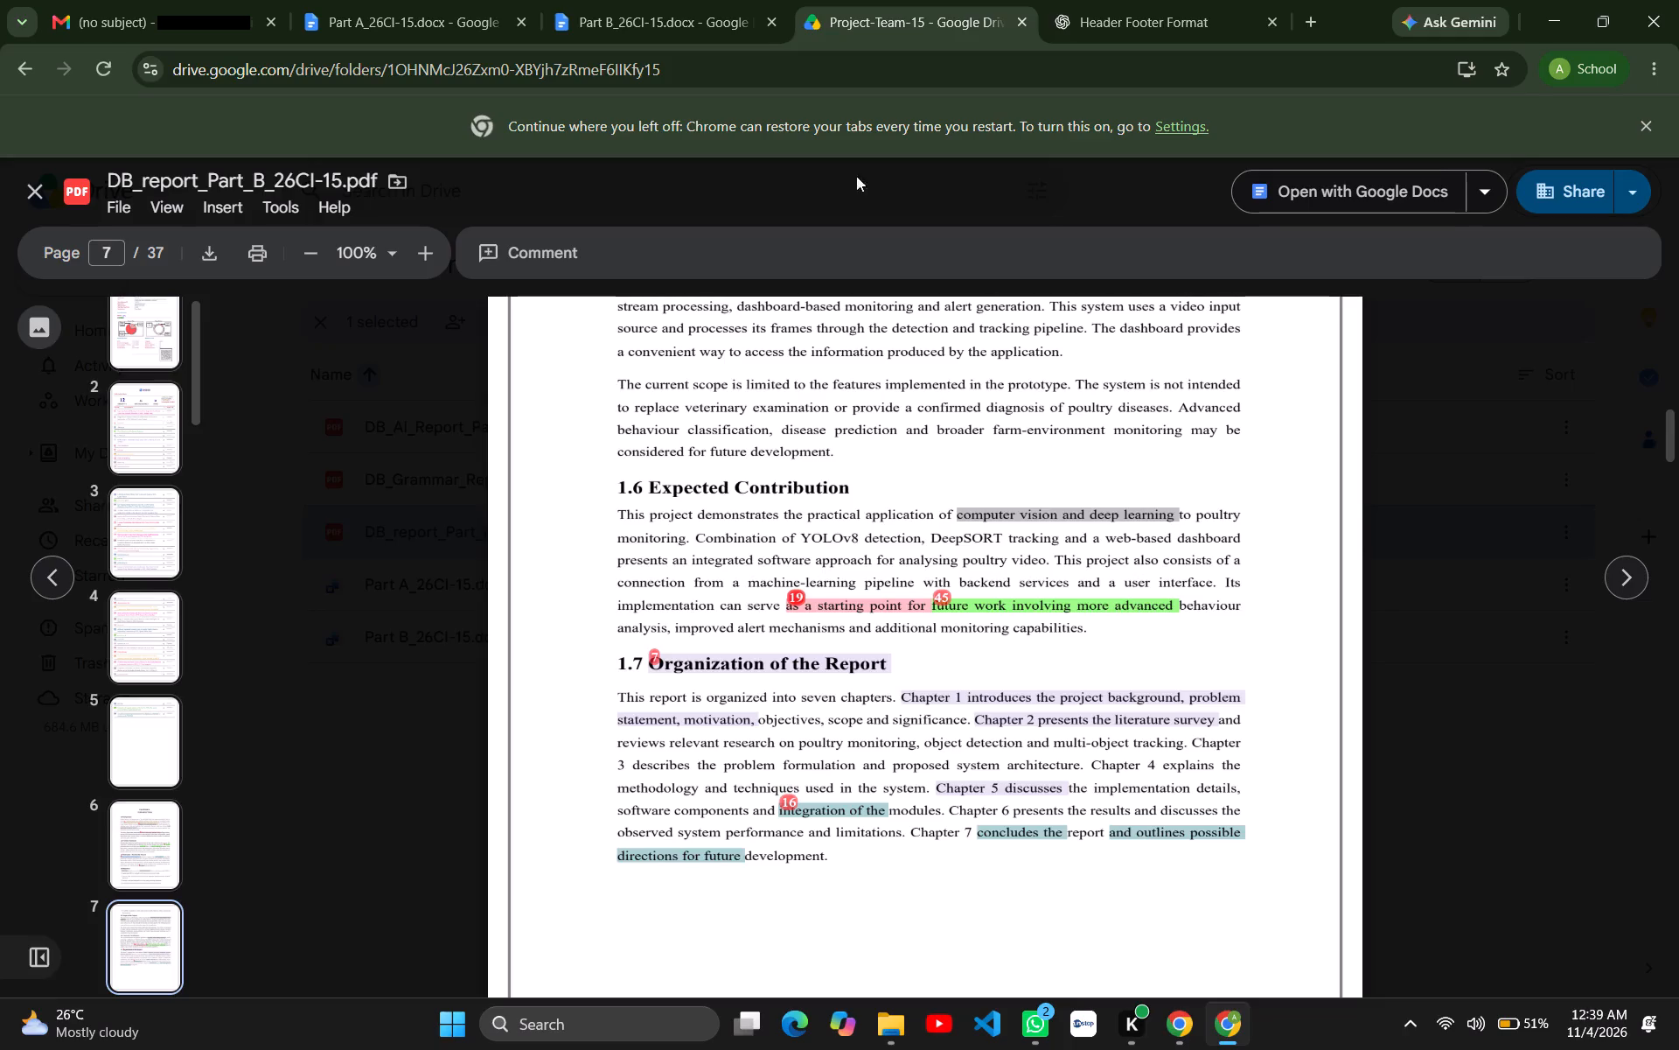
Switch to the Part B document and replace "starting point" with "foundational architecture" in the last sentence of section 1.6.
click(718, 0)
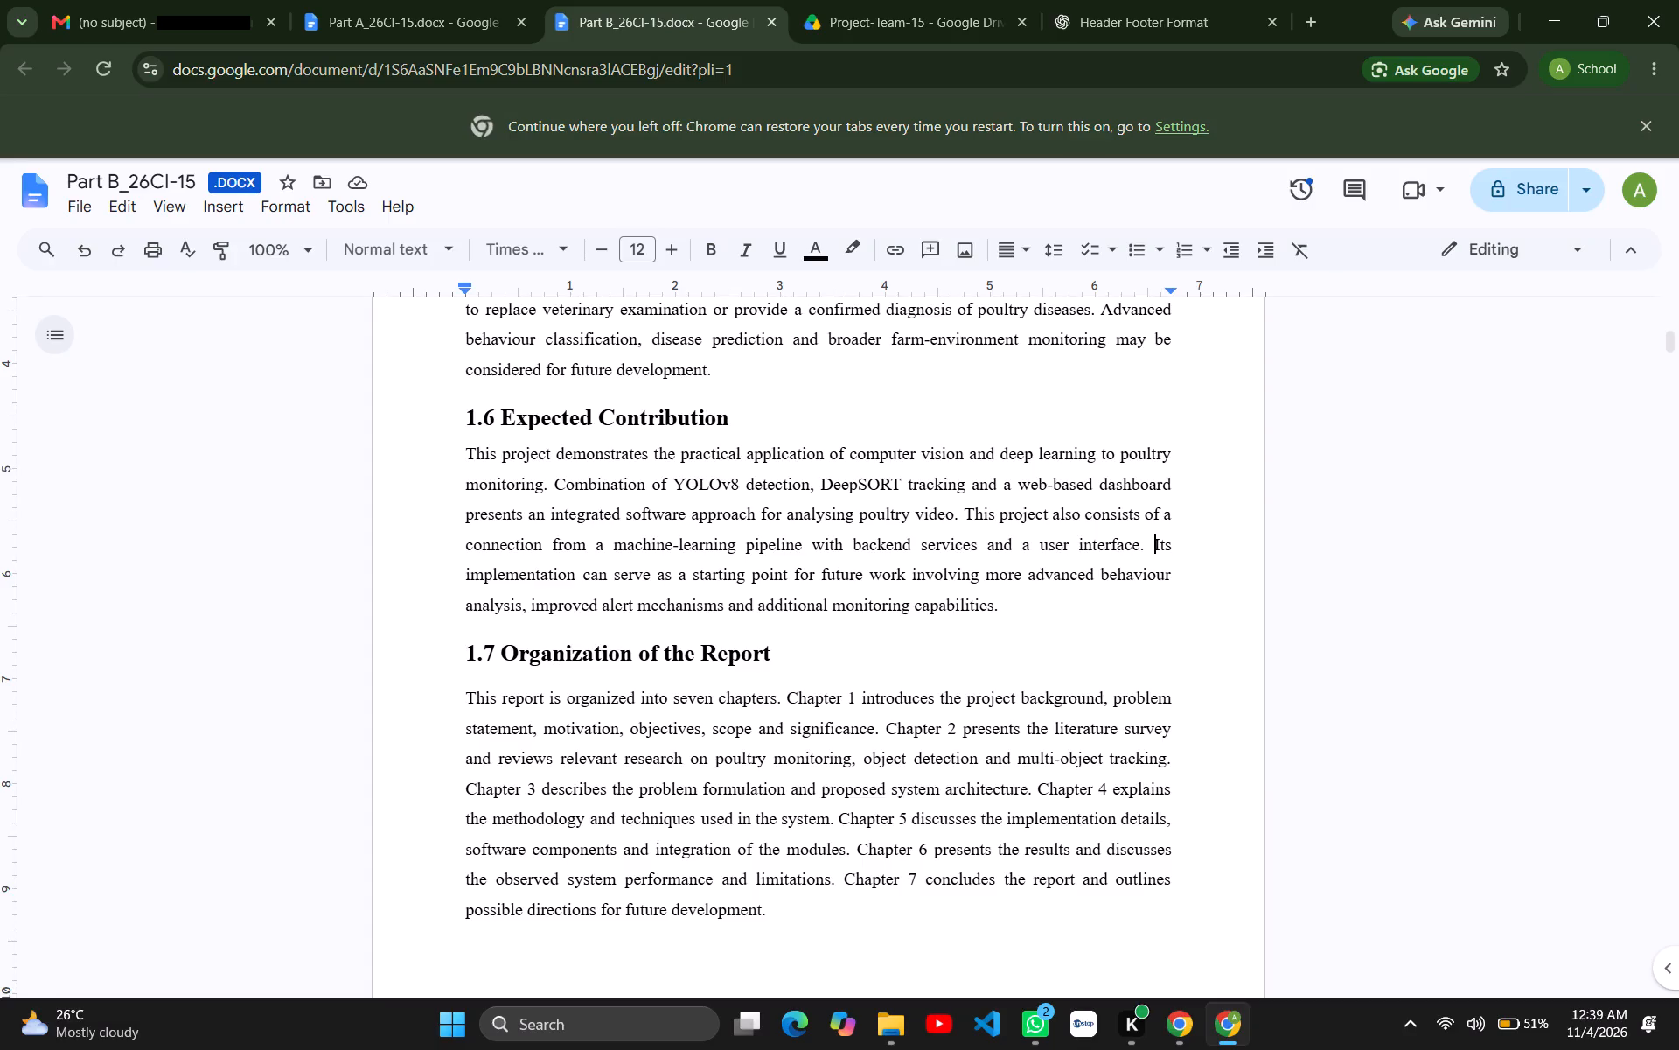
click(791, 576)
key(Left)
key(BackSpace)
key(BackSpace)
key(BackSpace)
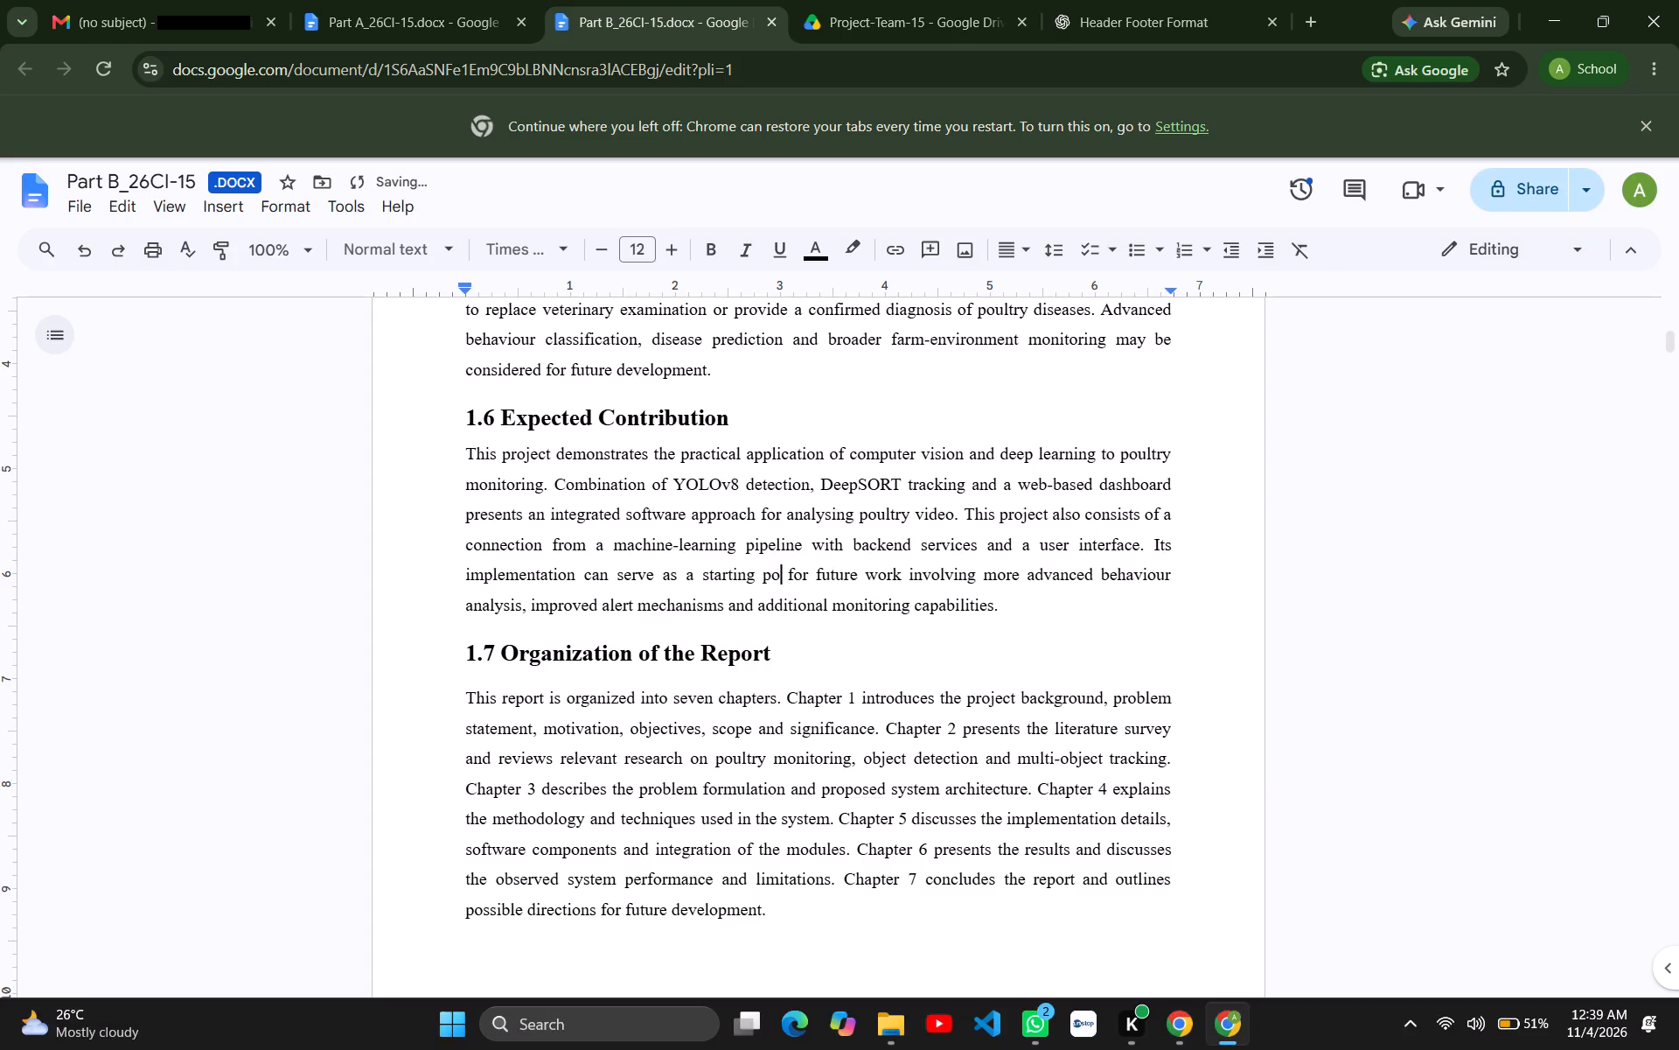
key(BackSpace)
key(BackSpace)
key(BackSpace)
key(BackSpace)
key(BackSpace)
key(BackSpace)
key(BackSpace)
key(BackSpace)
key(BackSpace)
key(BackSpace)
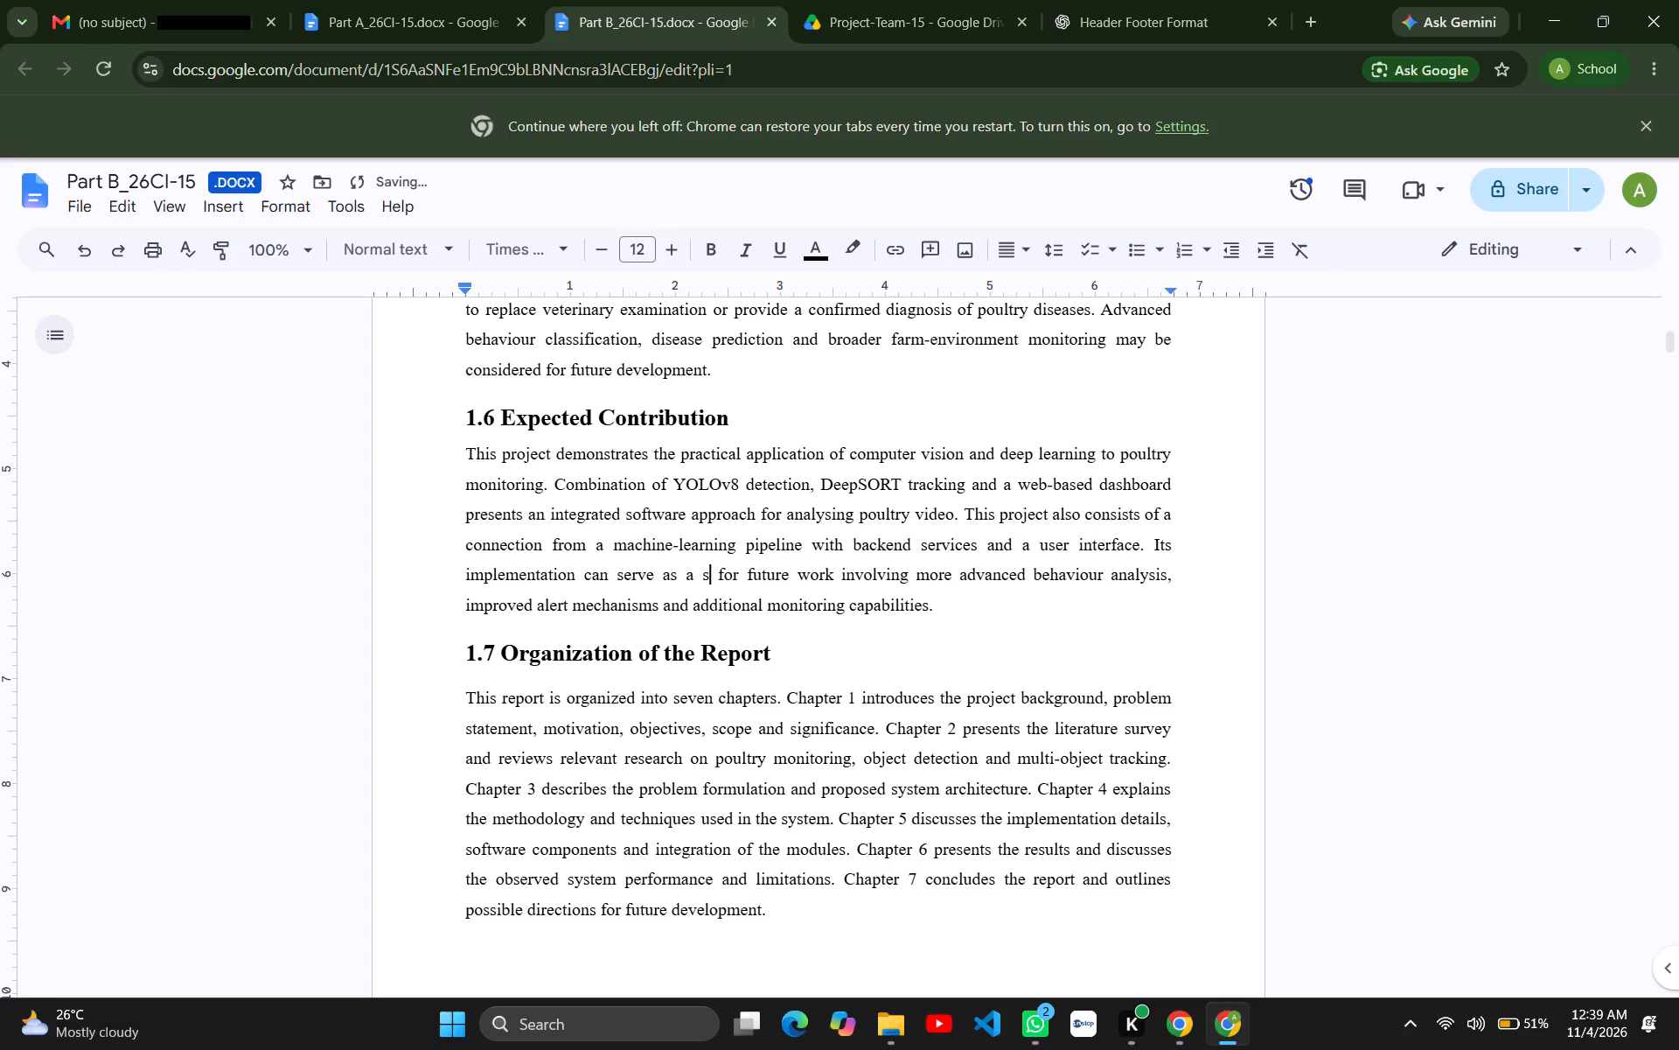
key(BackSpace)
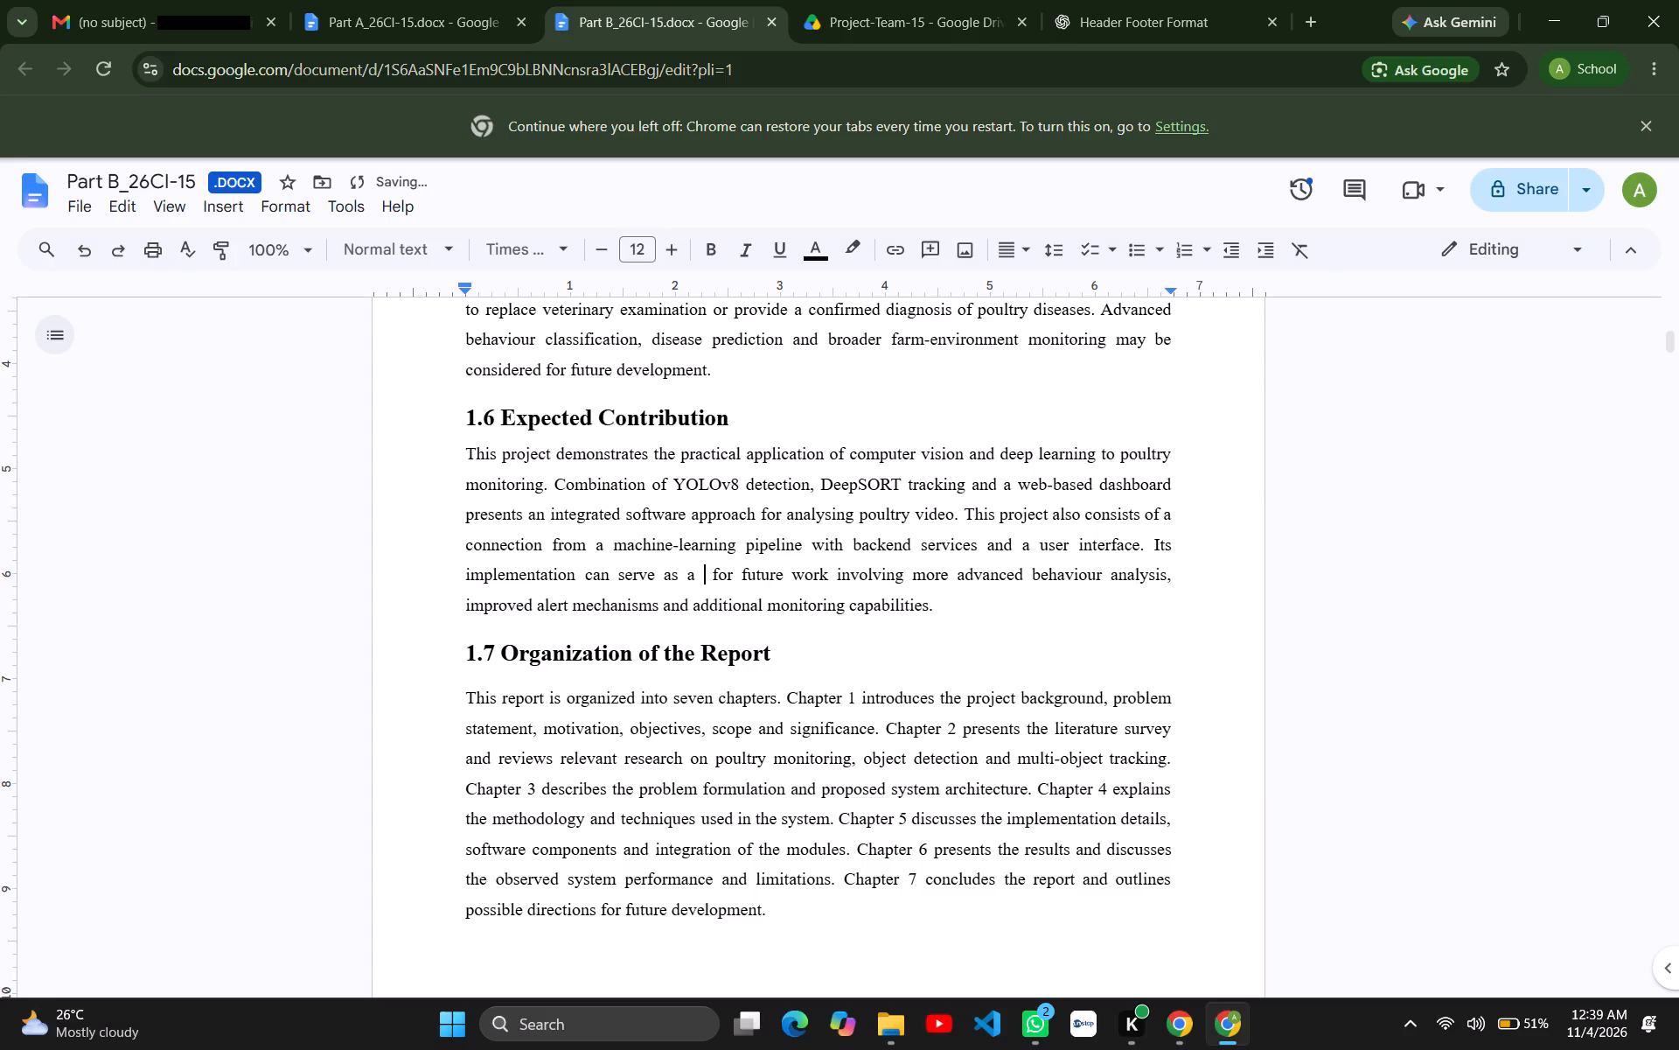
text(foundational)
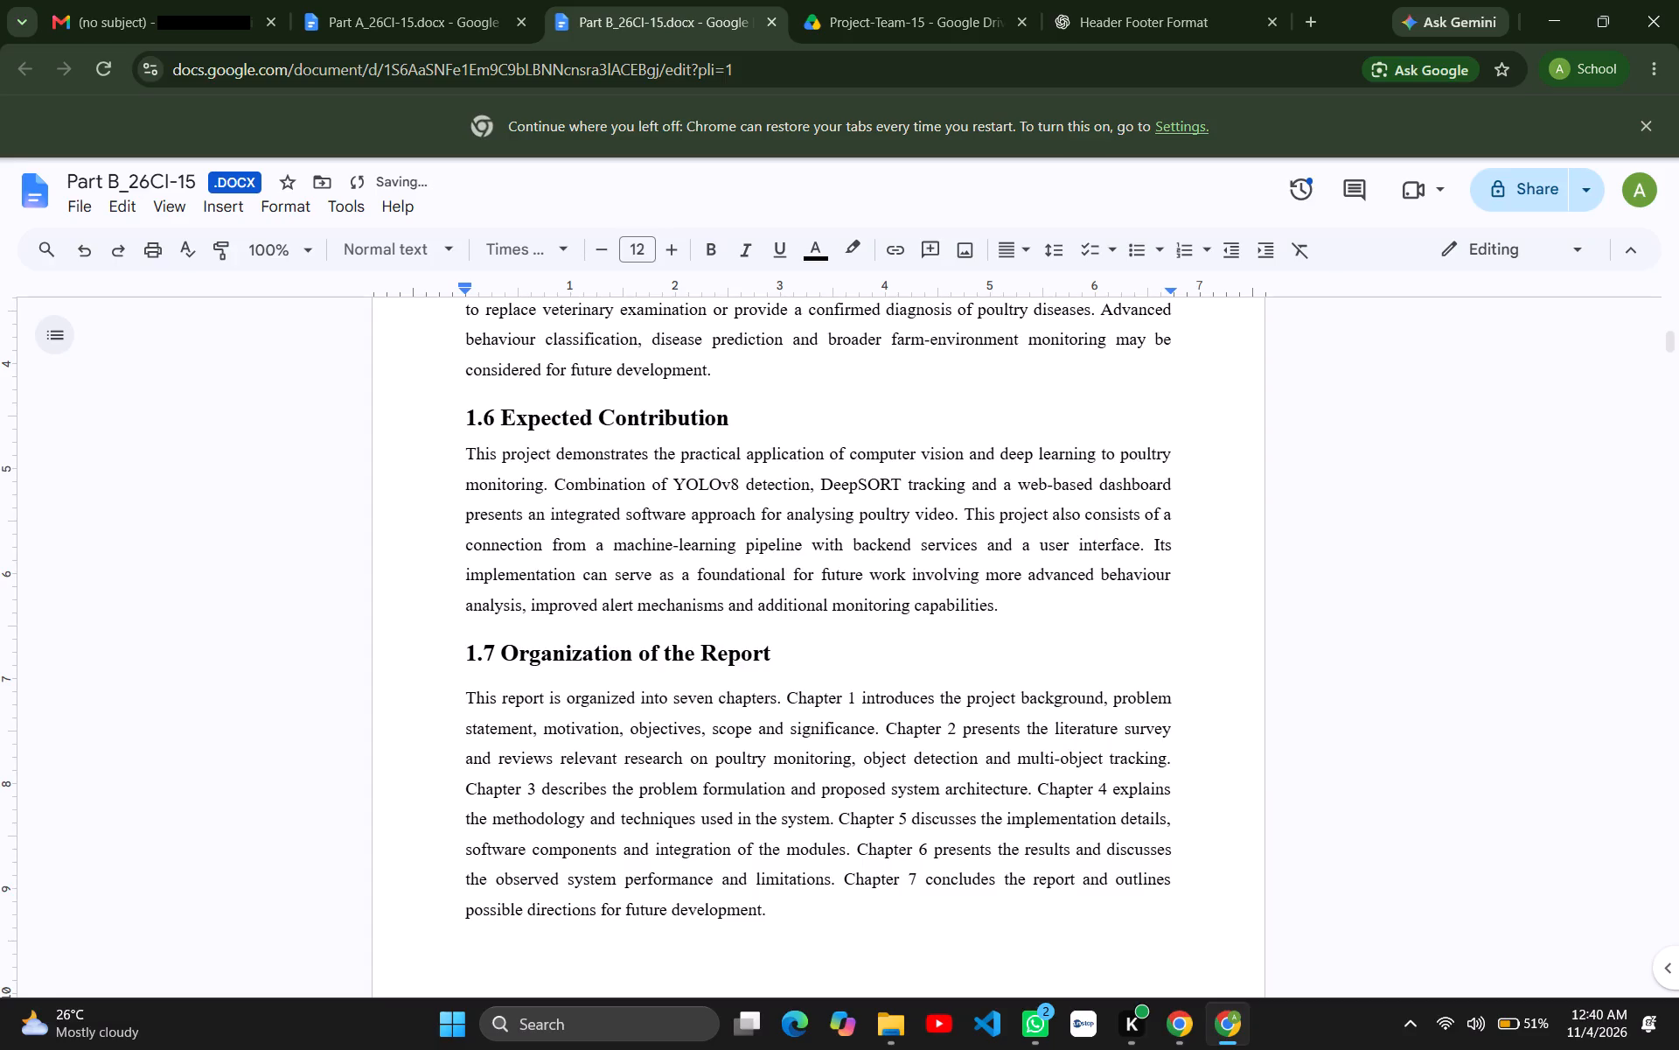
key(space)
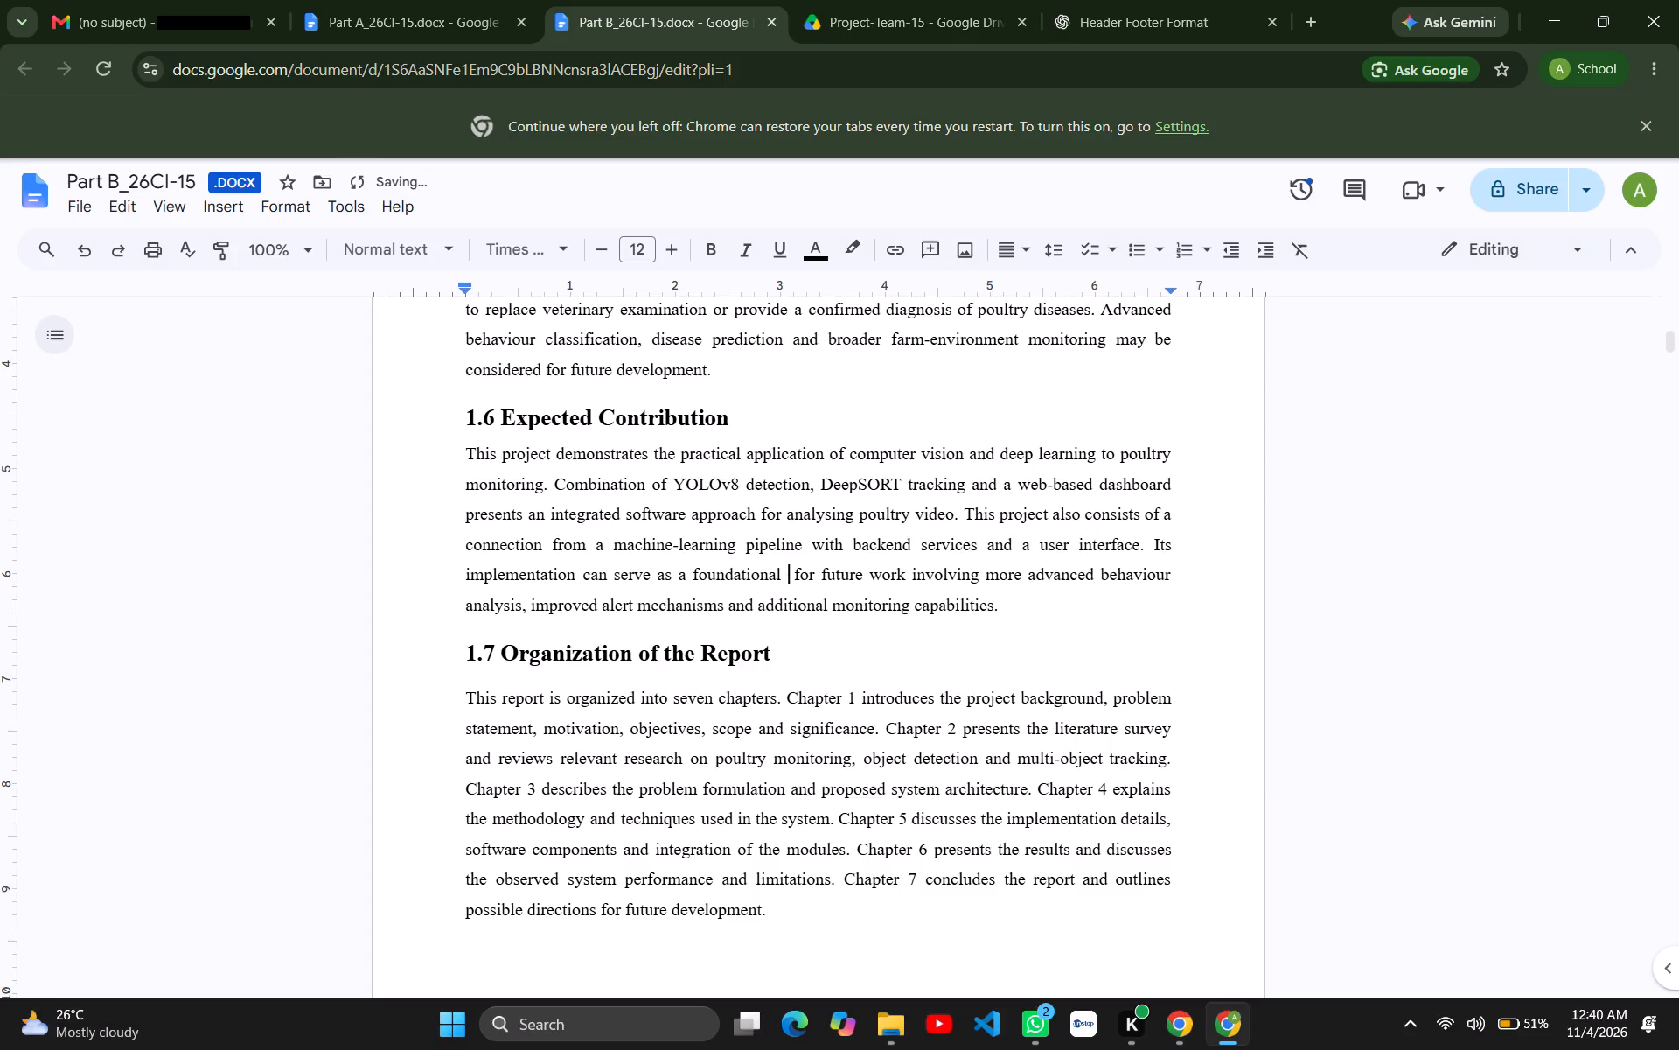
text(architec)
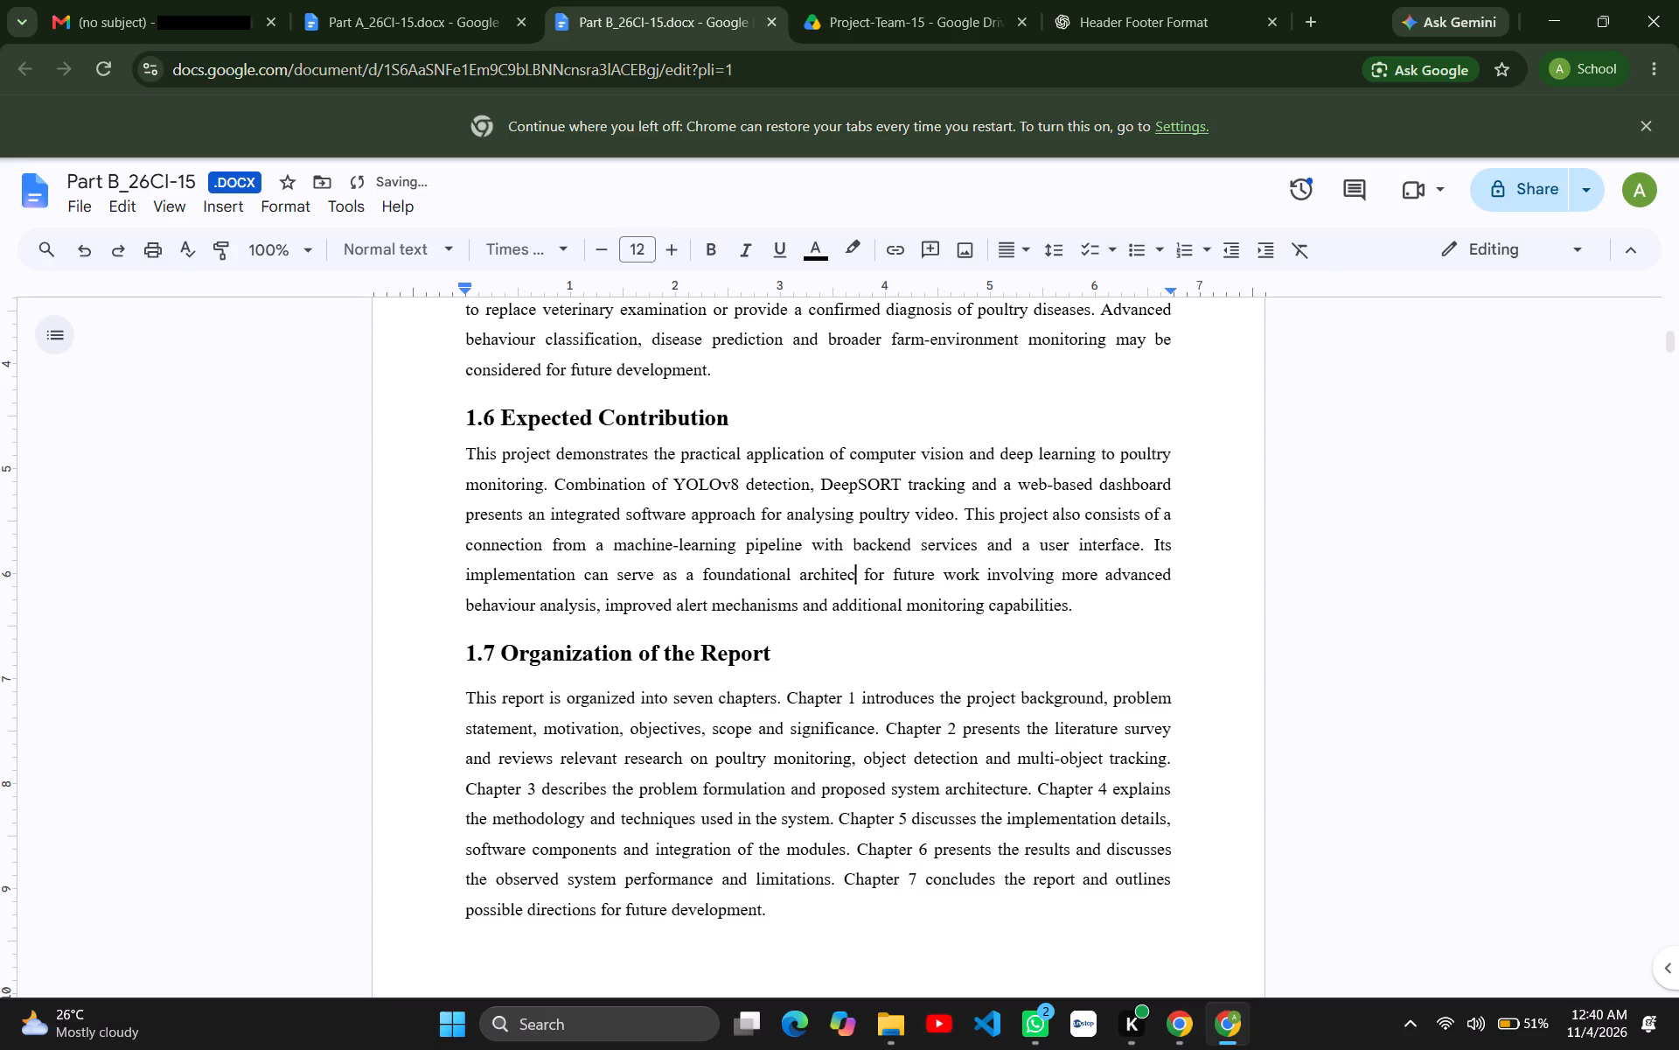
text(ture)
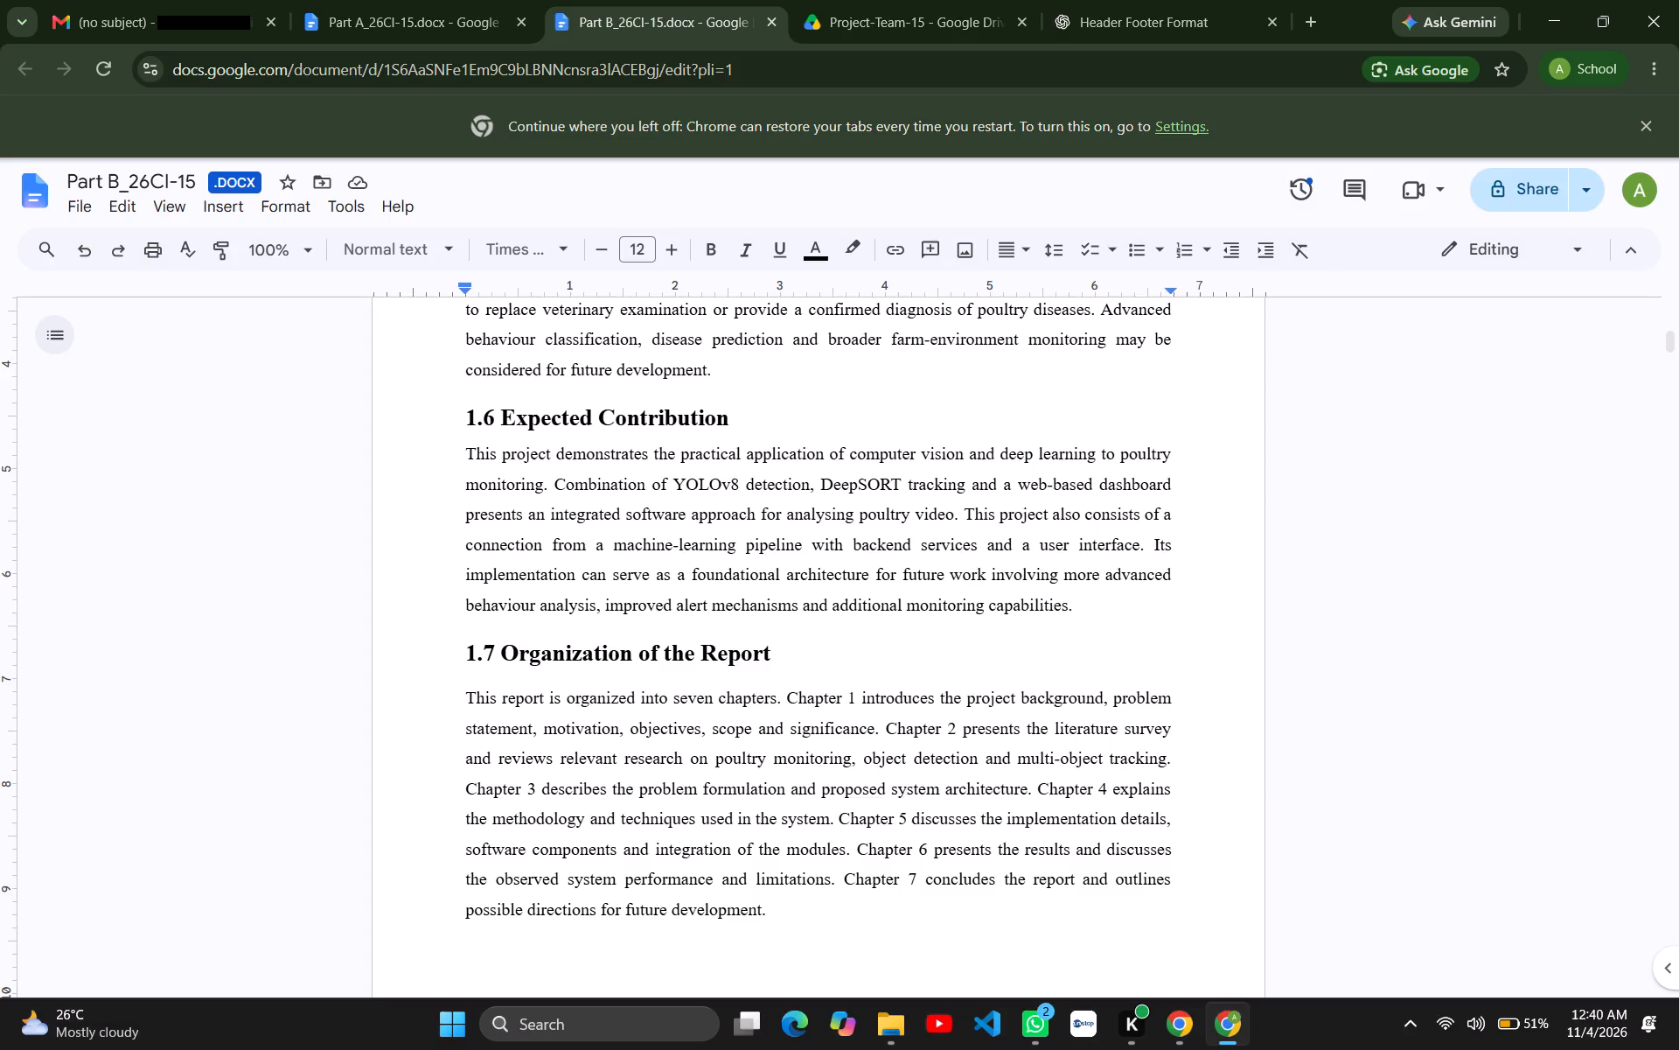
Replace "advanced" with "complex" before "behaviour analysis" in the last sentence of section 1.6.
click(1171, 572)
key(BackSpace)
key(BackSpace)
key(BackSpace)
key(BackSpace)
key(BackSpace)
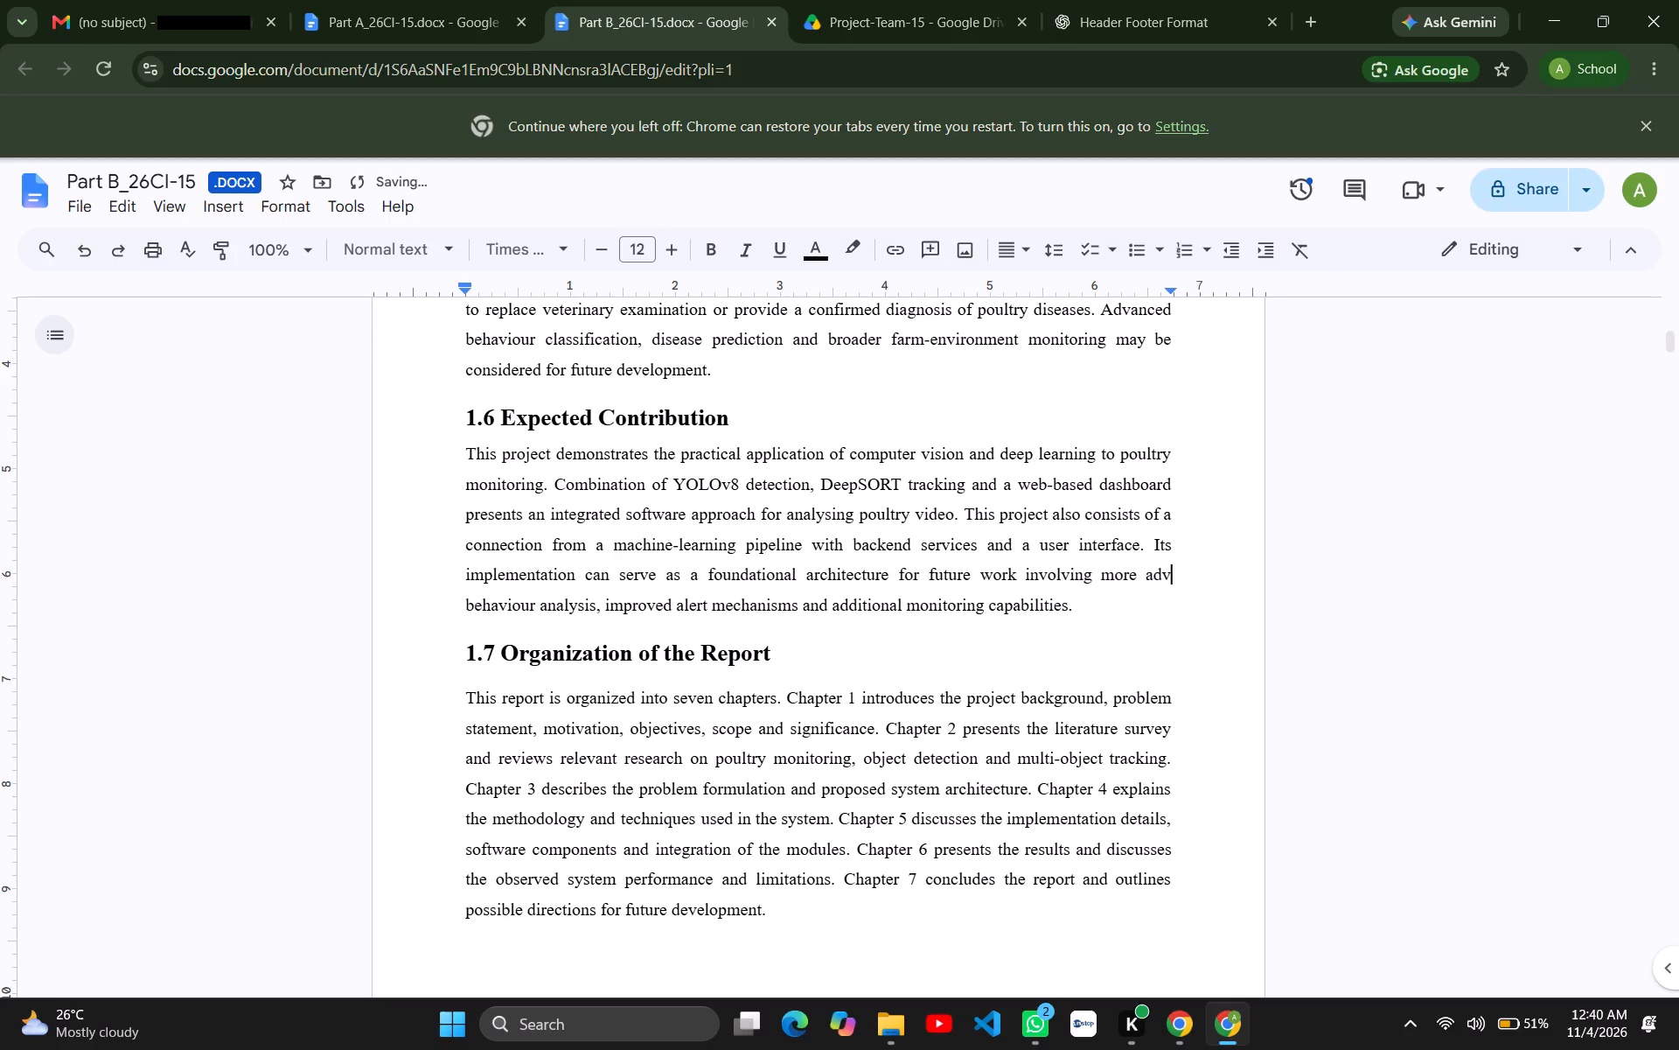
key(BackSpace)
key(BackSpace)
key(BackSpace)
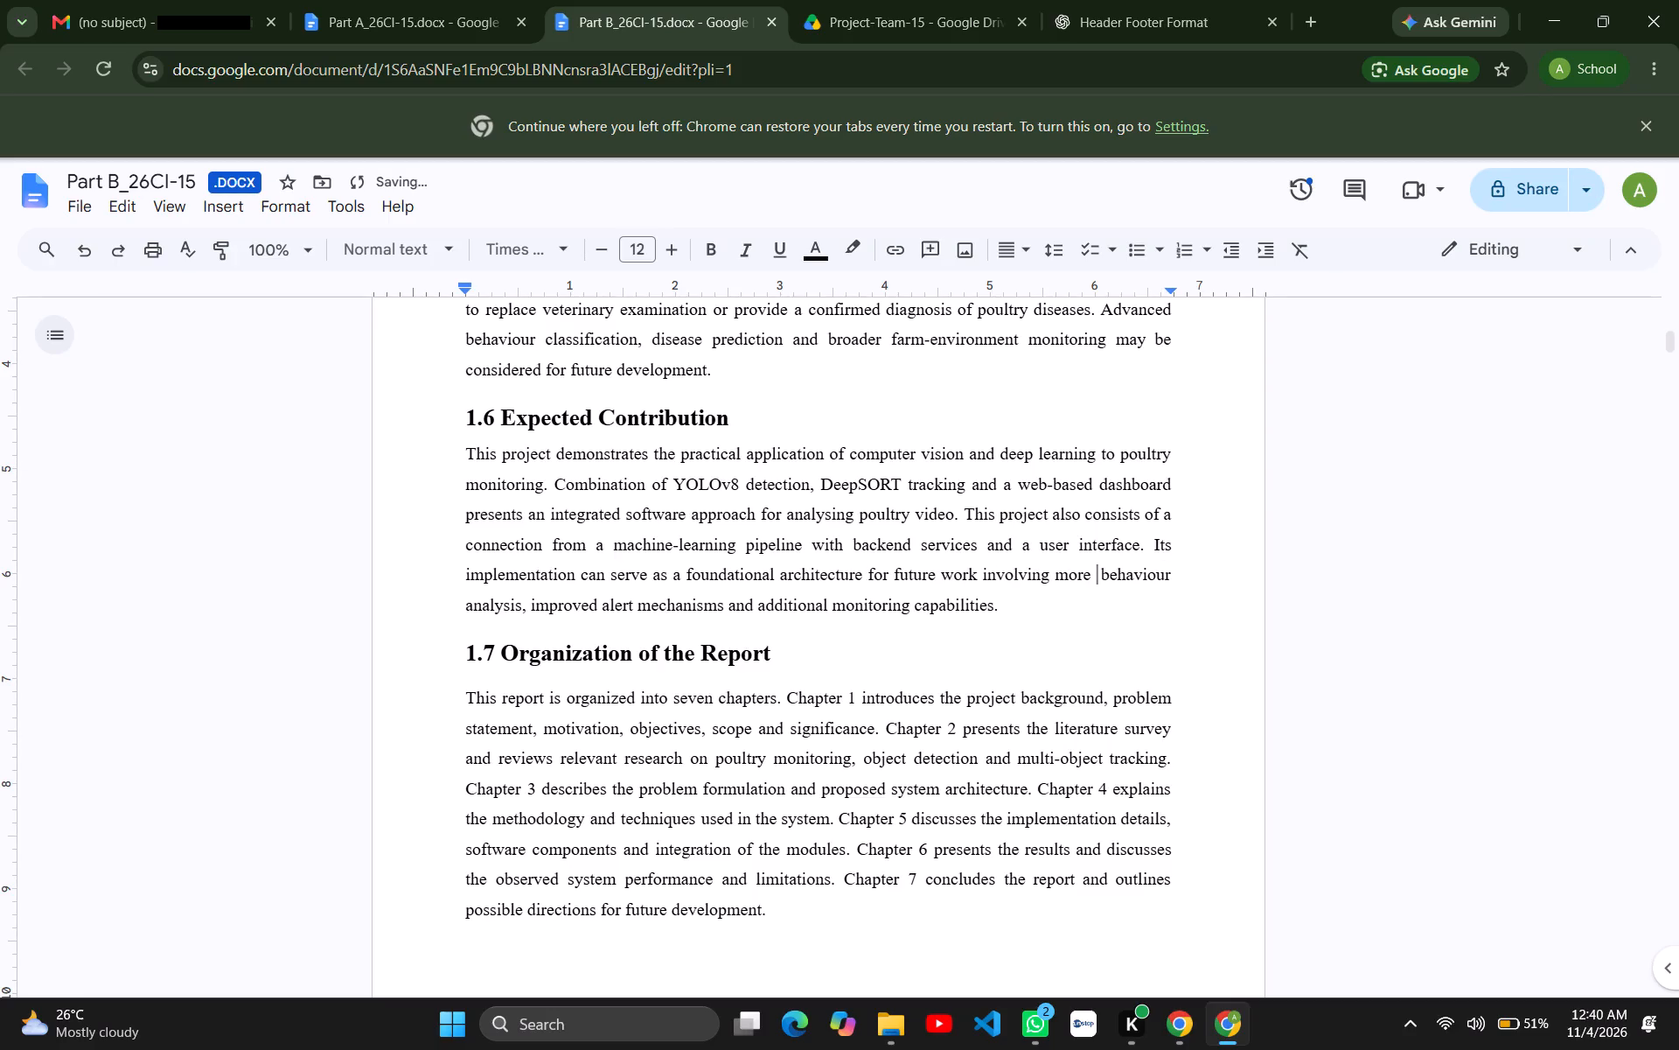
text(complex)
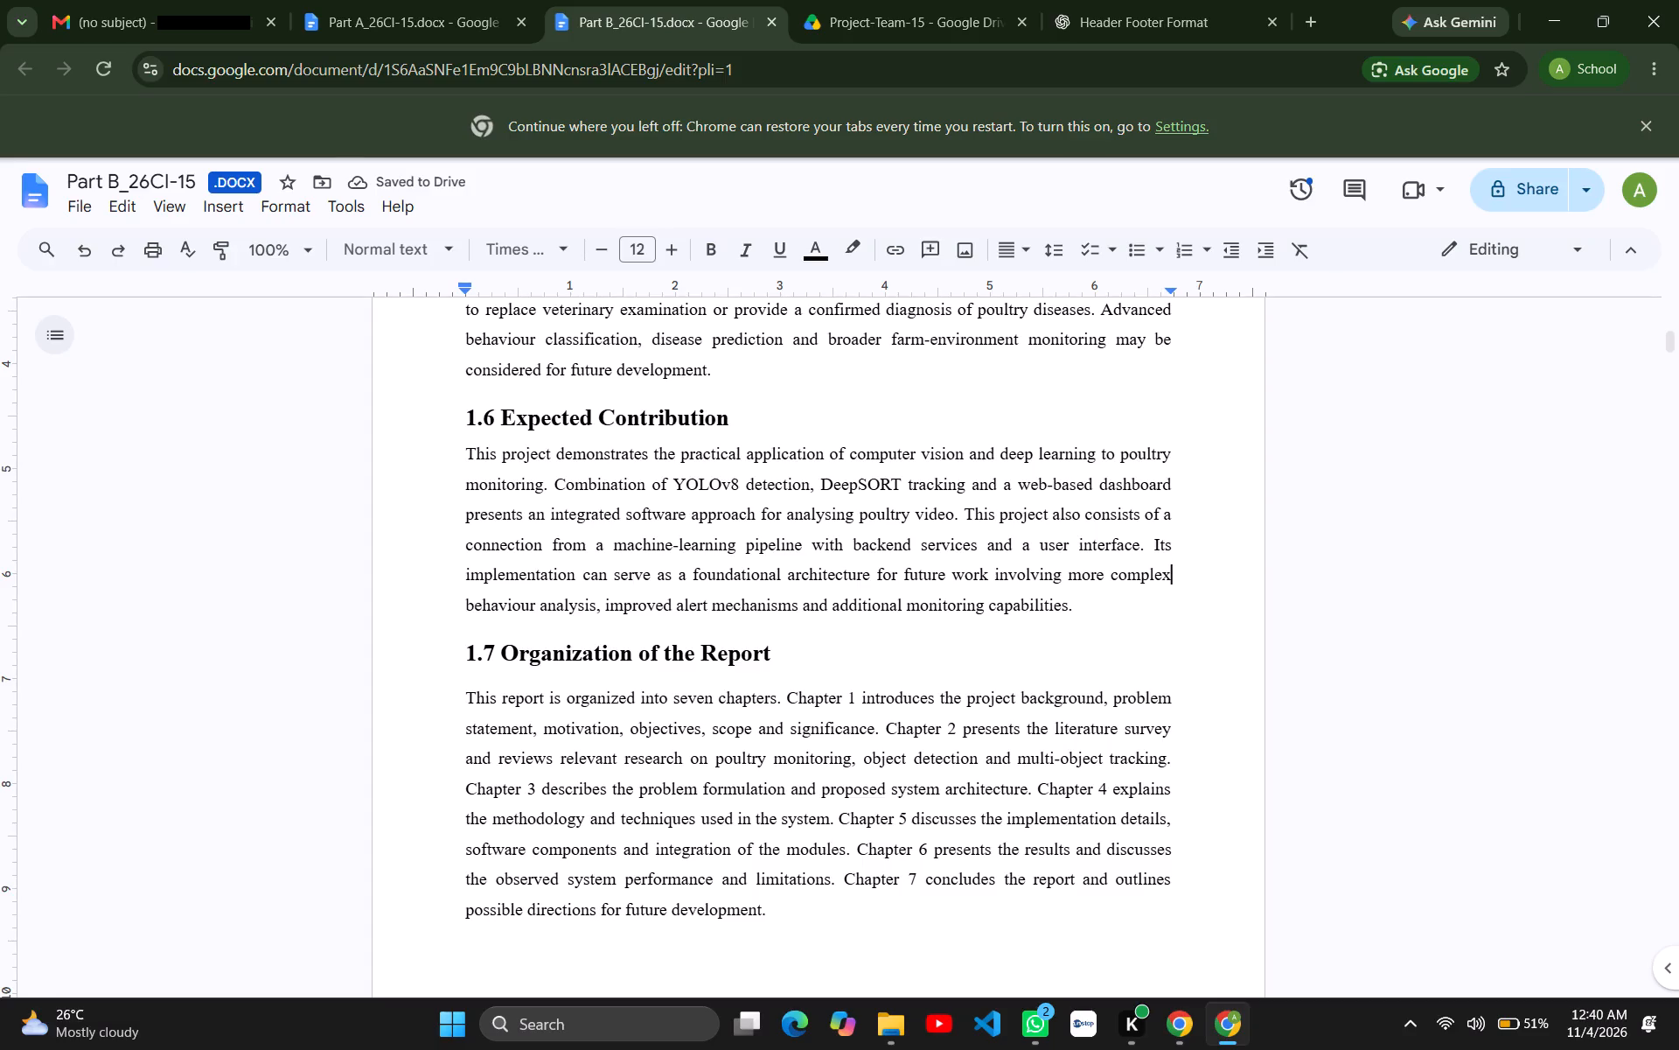
click(732, 746)
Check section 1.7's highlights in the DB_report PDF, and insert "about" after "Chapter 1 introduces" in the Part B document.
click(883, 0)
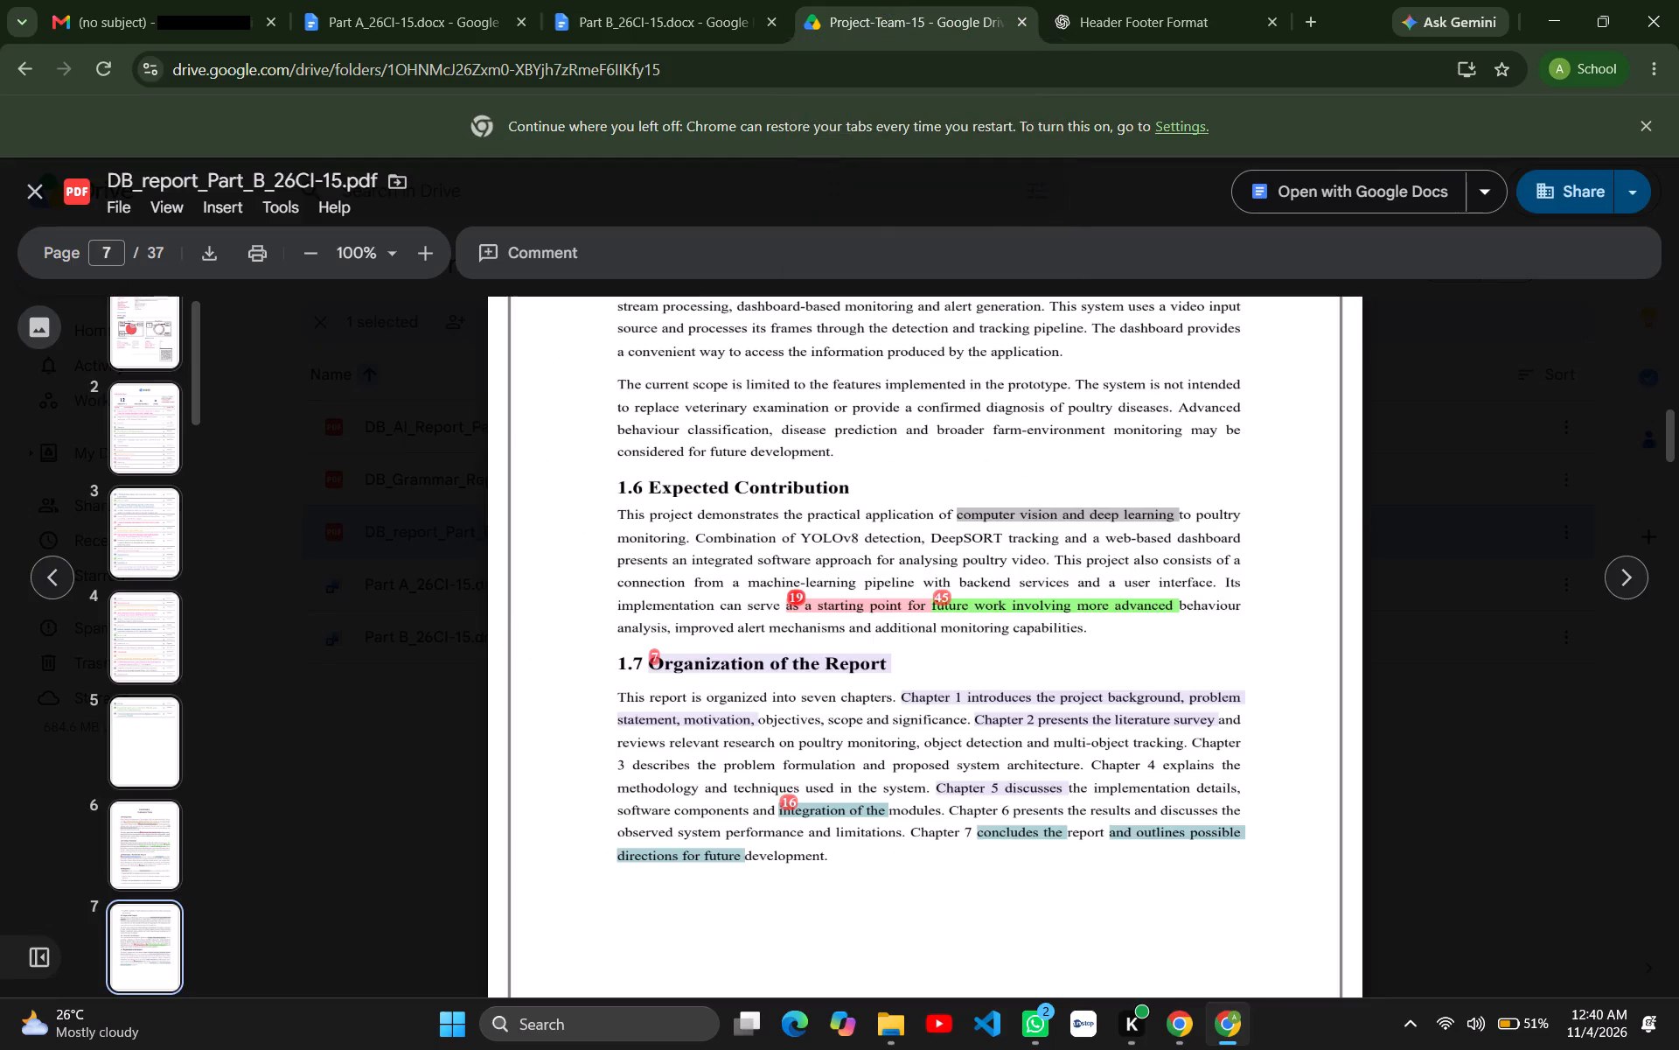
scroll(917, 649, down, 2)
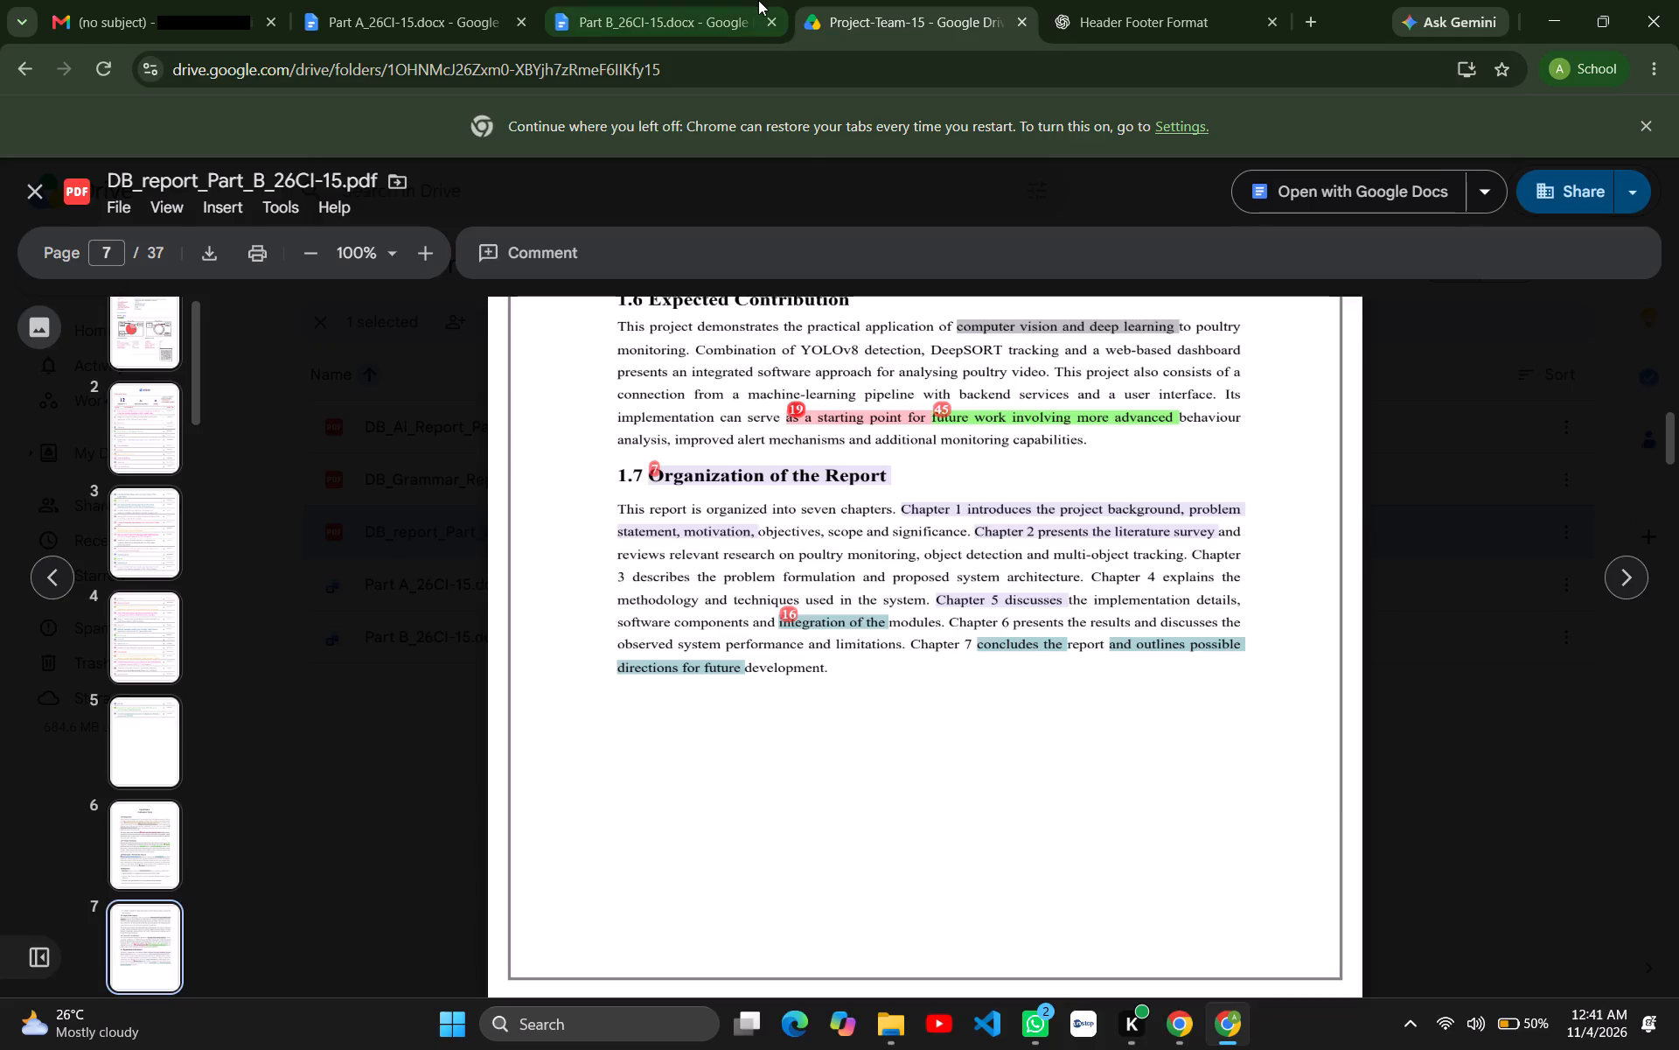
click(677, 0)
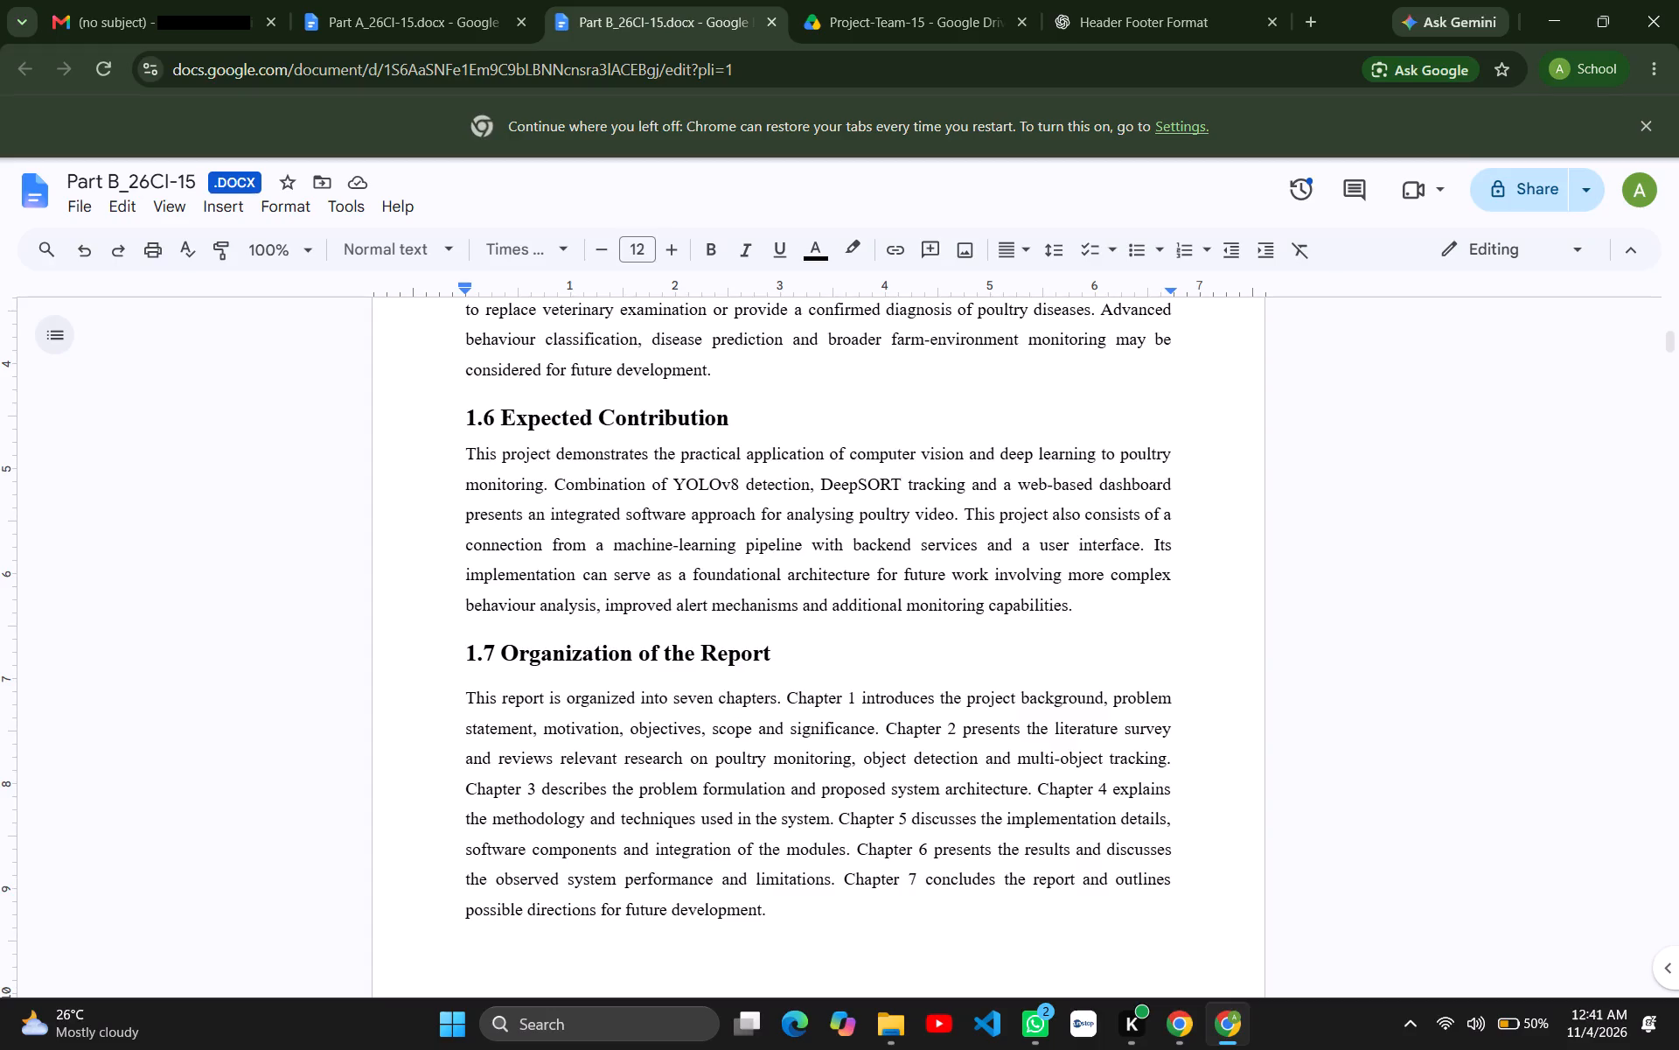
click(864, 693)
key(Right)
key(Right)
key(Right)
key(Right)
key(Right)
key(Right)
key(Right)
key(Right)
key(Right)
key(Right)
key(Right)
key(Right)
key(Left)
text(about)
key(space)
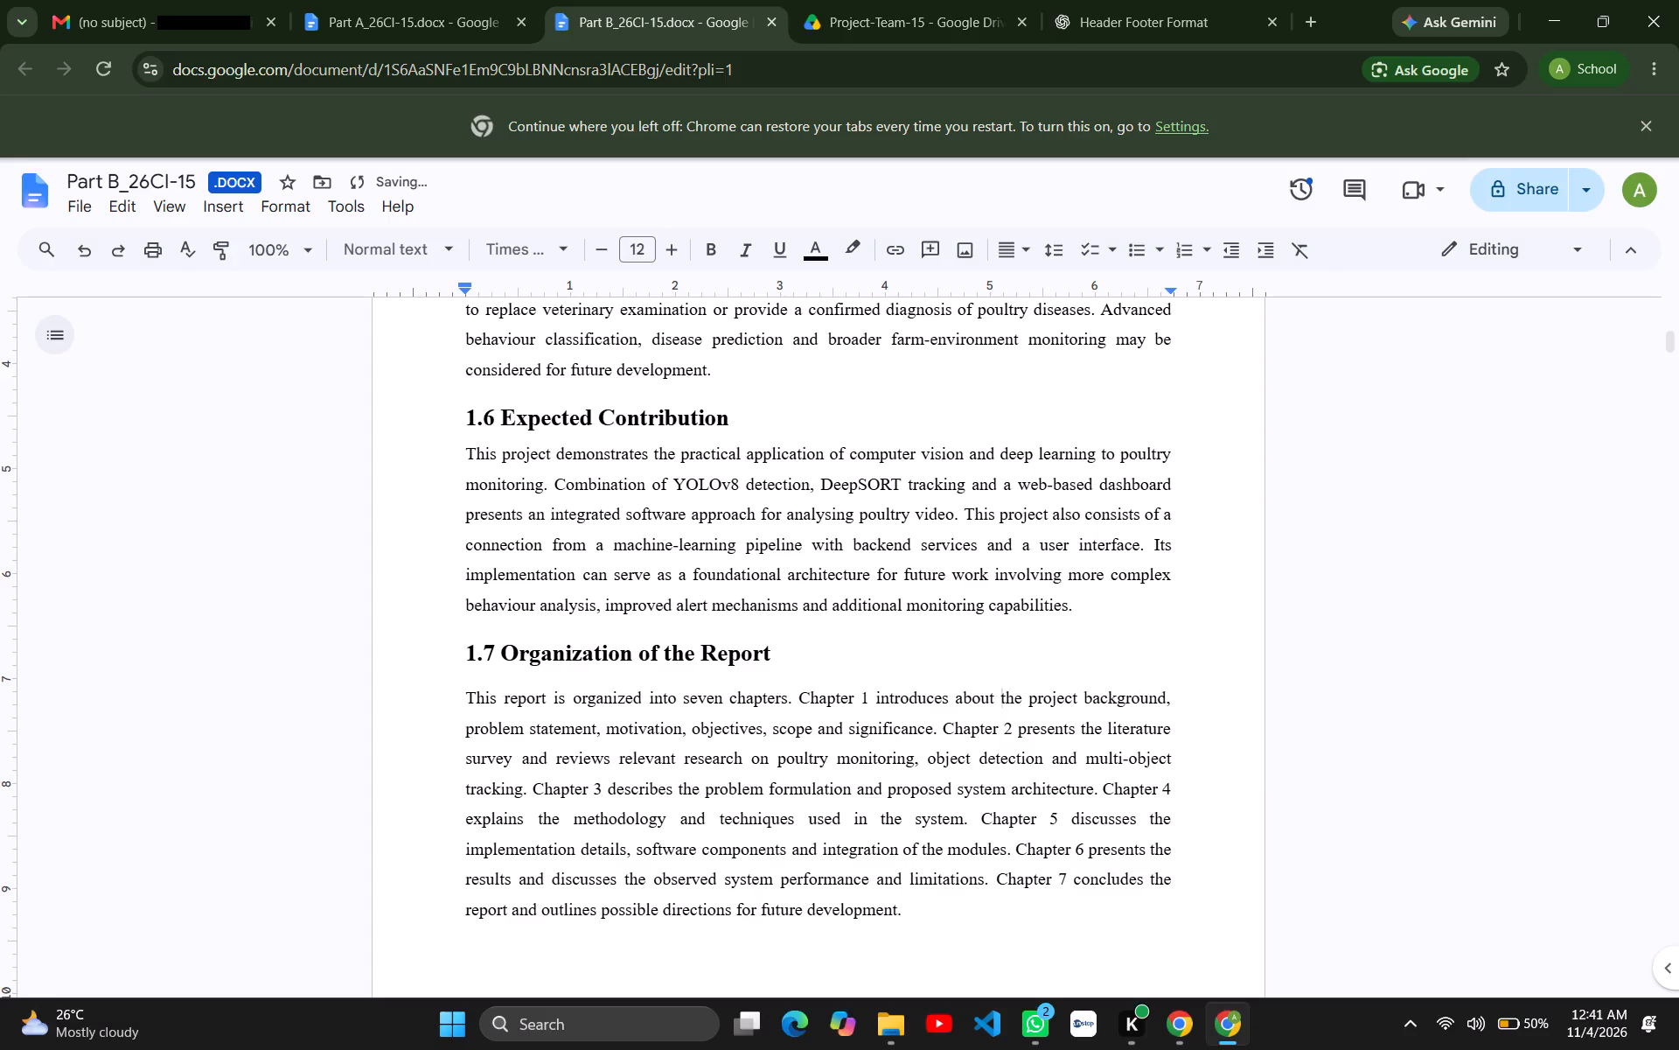
Reword "project background" as "background of the project" in the Chapter 1 sentence of section 1.7.
key(Right)
key(Right)
key(Right)
key(Right)
key(Right)
key(Right)
key(Right)
key(Right)
key(Right)
key(Right)
key(Right)
key(Right)
key(Right)
key(Right)
key(Right)
key(Right)
key(Right)
key(Right)
key(Right)
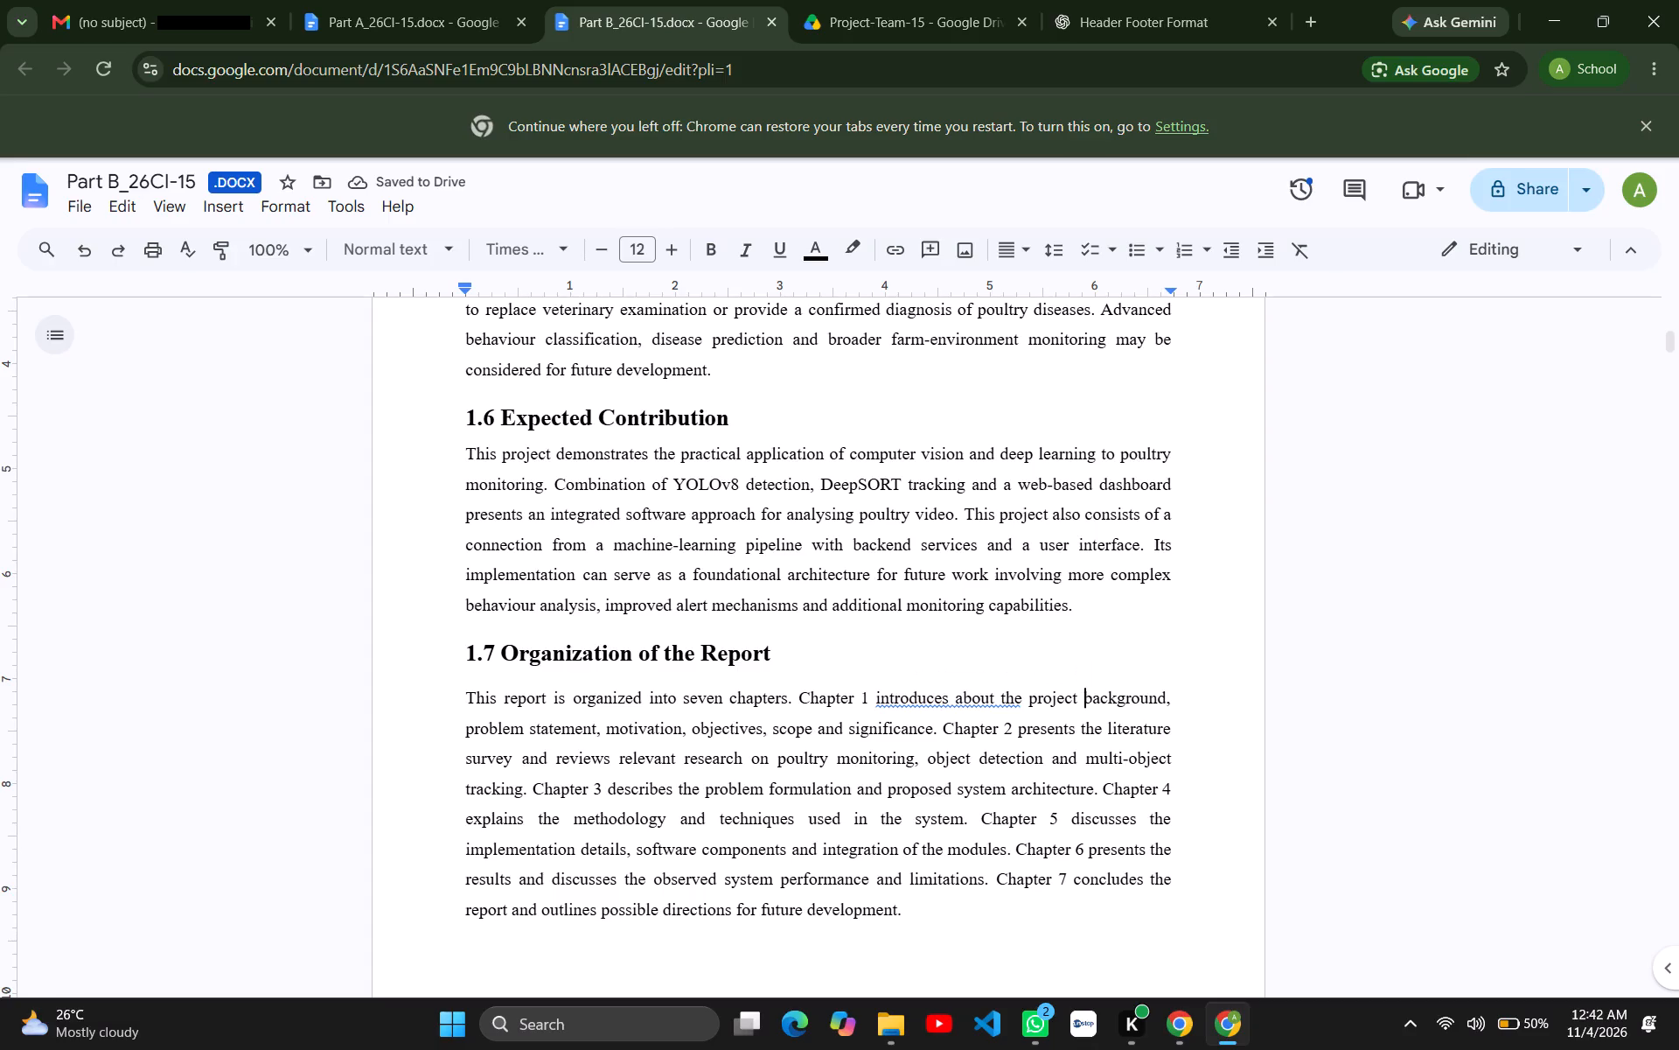
key(Right)
key(Right)
key(Right)
key(BackSpace)
key(BackSpace)
key(BackSpace)
key(BackSpace)
key(BackSpace)
key(BackSpace)
key(BackSpace)
key(BackSpace)
key(BackSpace)
key(BackSpace)
key(BackSpace)
key(BackSpace)
key(BackSpace)
key(BackSpace)
key(BackSpace)
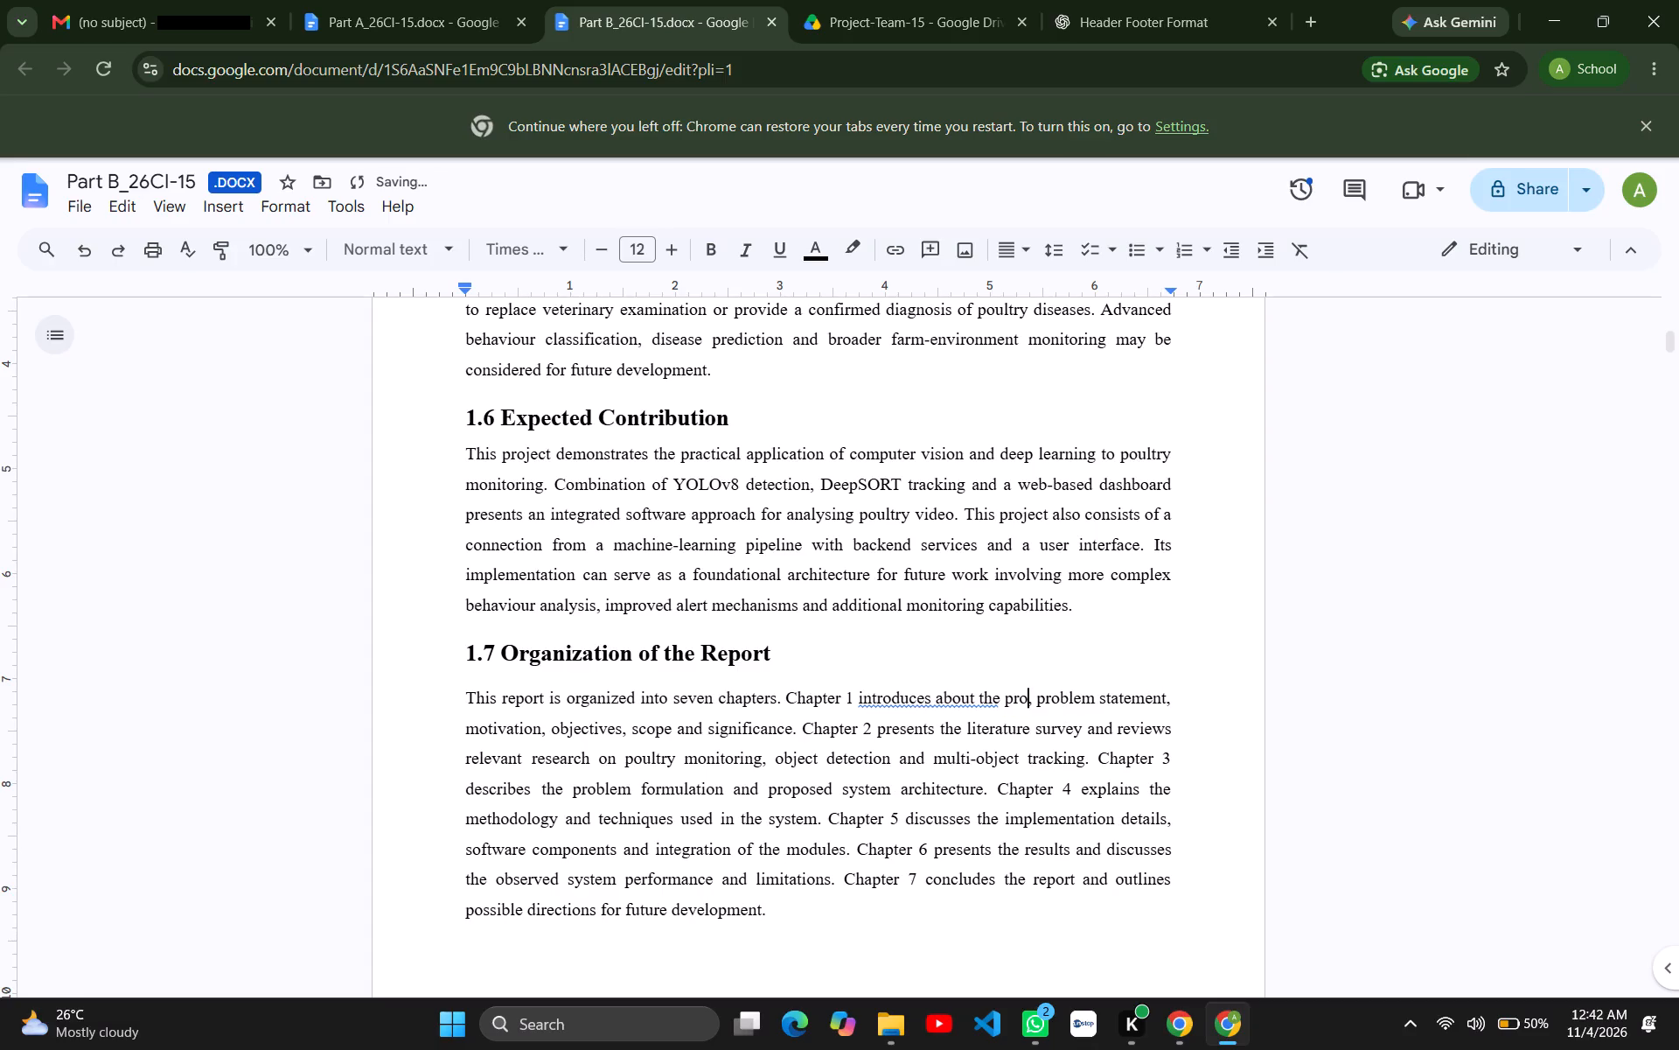
key(BackSpace)
key(BackSpace)
key(BackSpace)
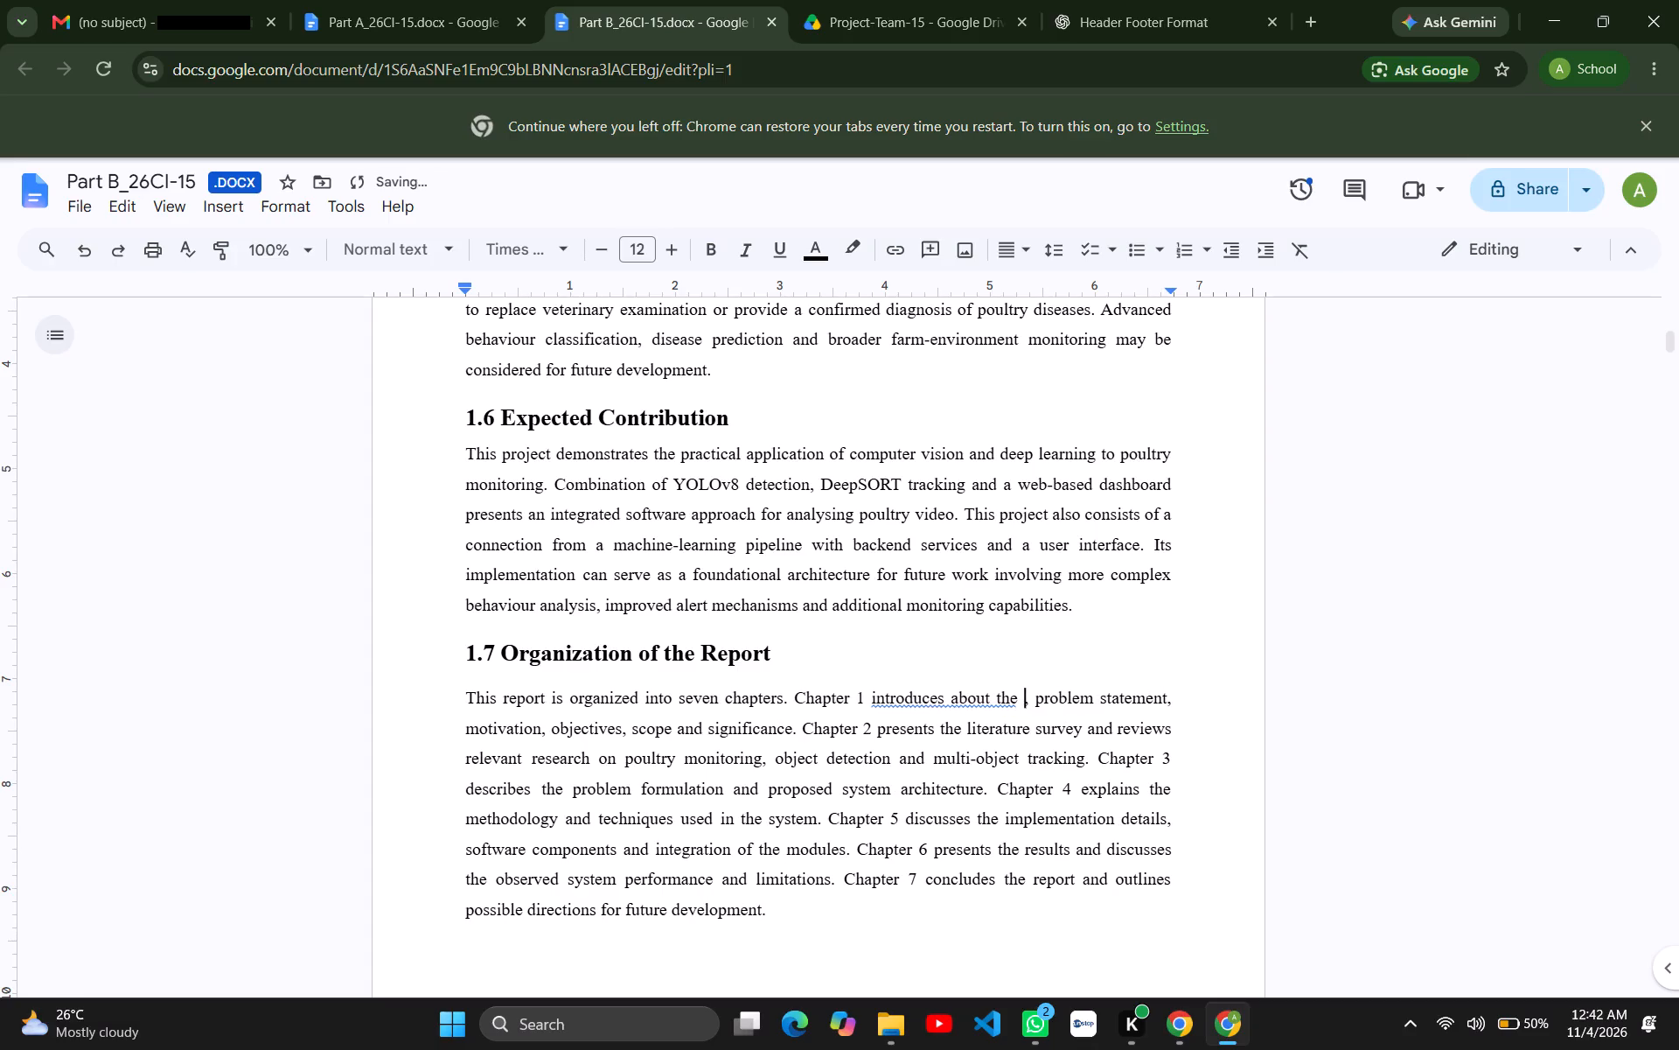
key(b)
key(a)
text(ck)
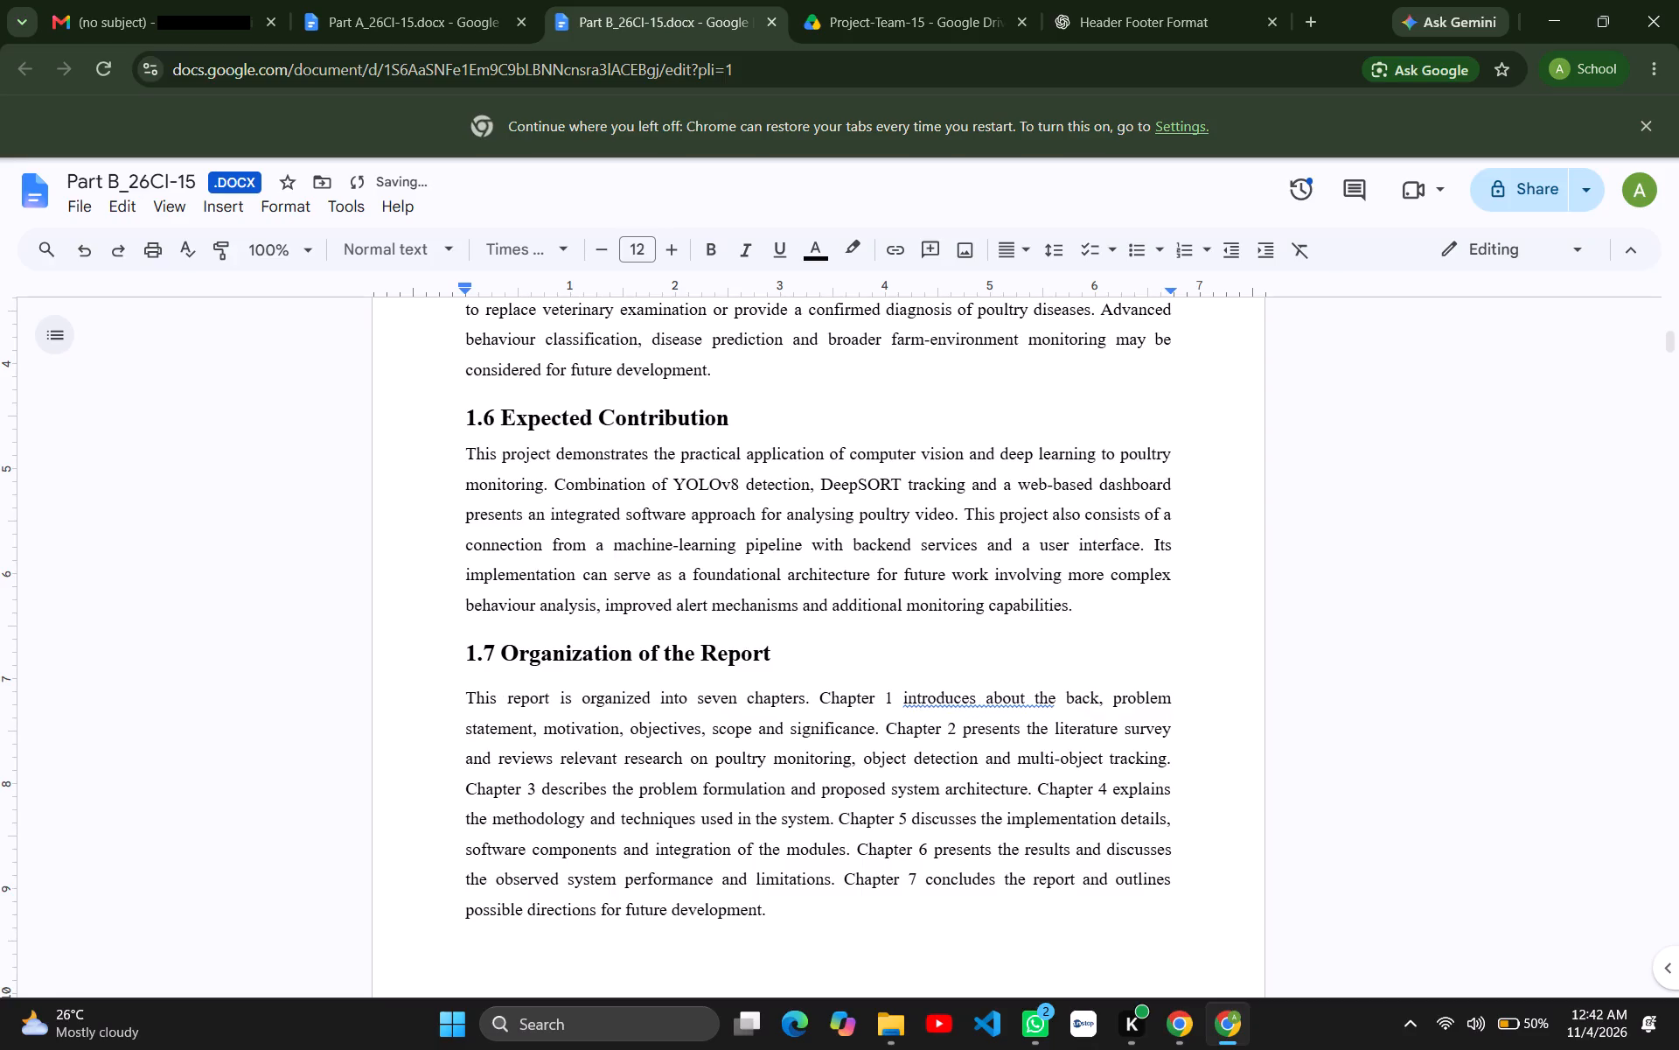
key(BackSpace)
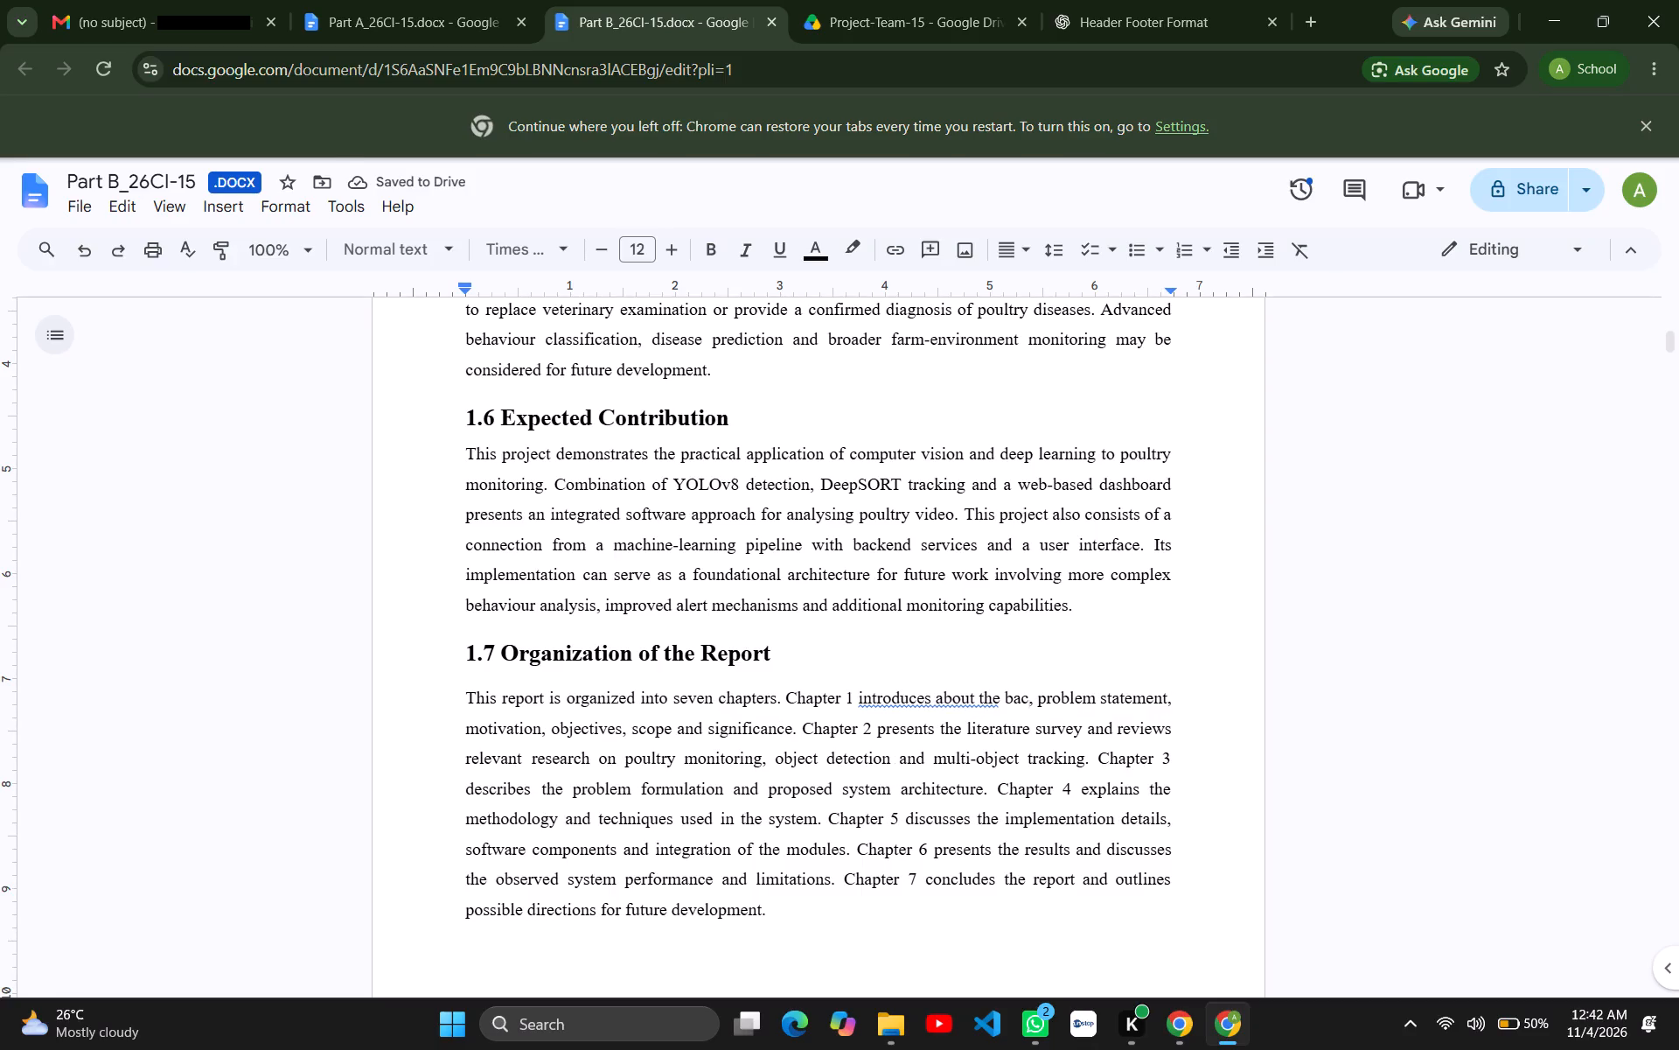
key(k)
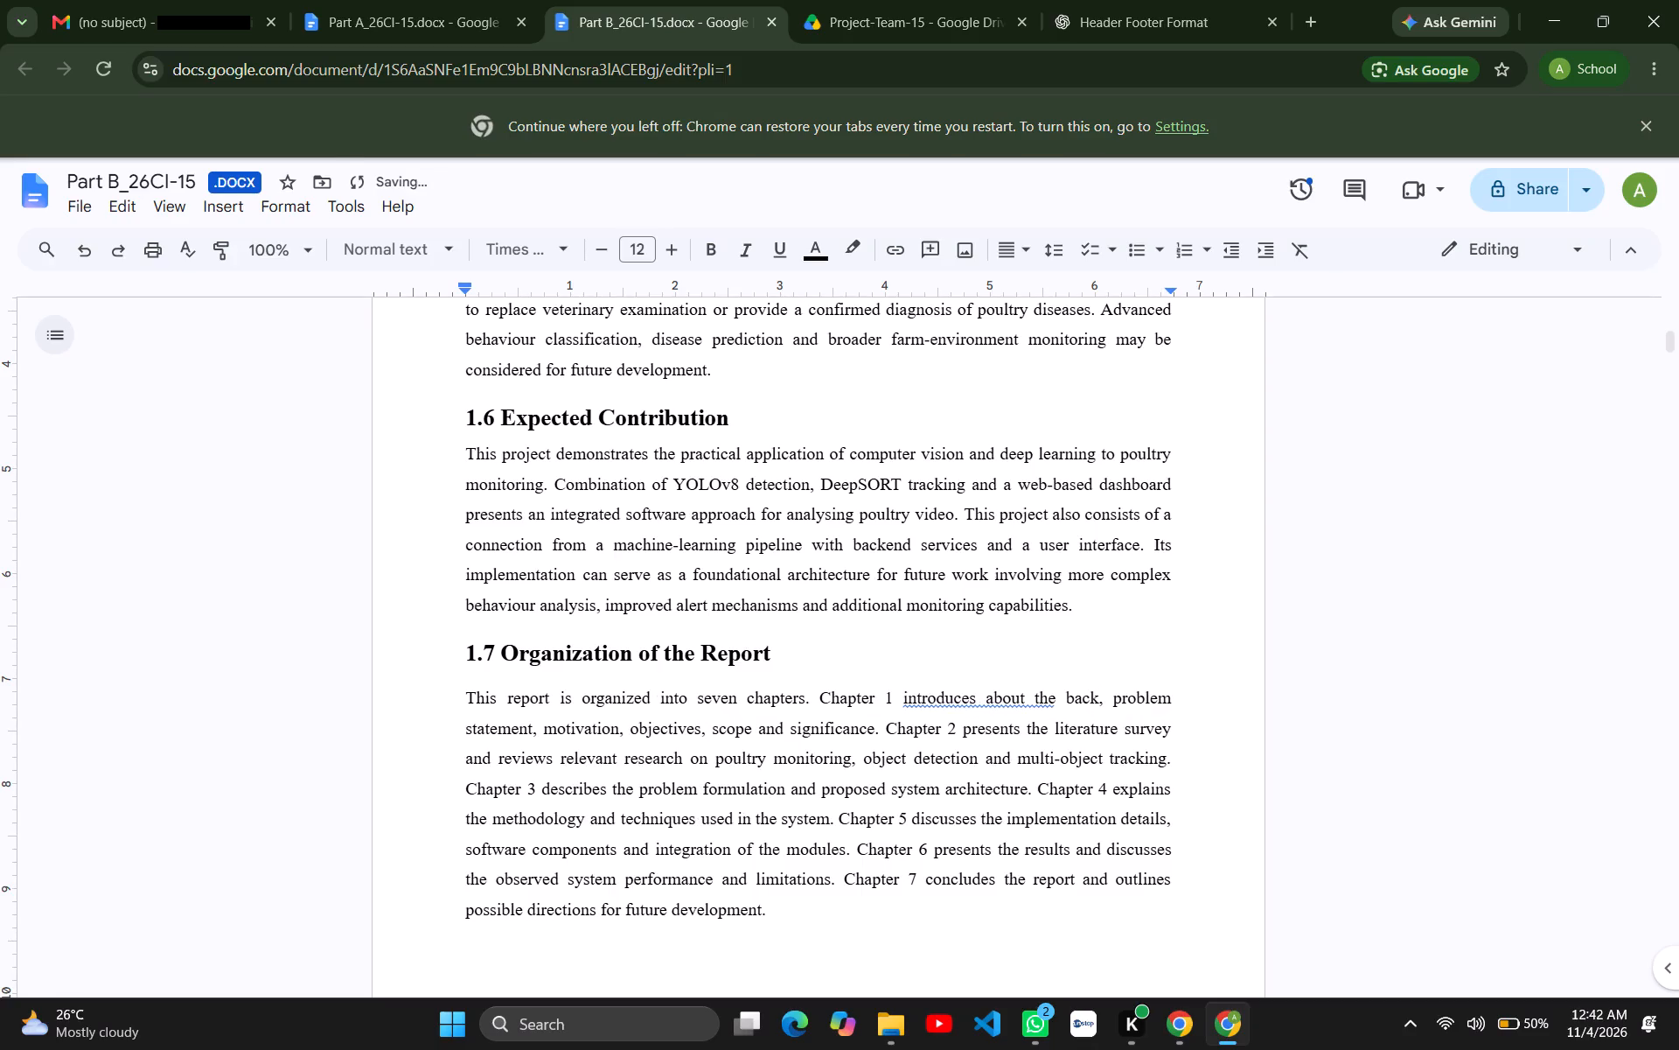
text(ground of the project)
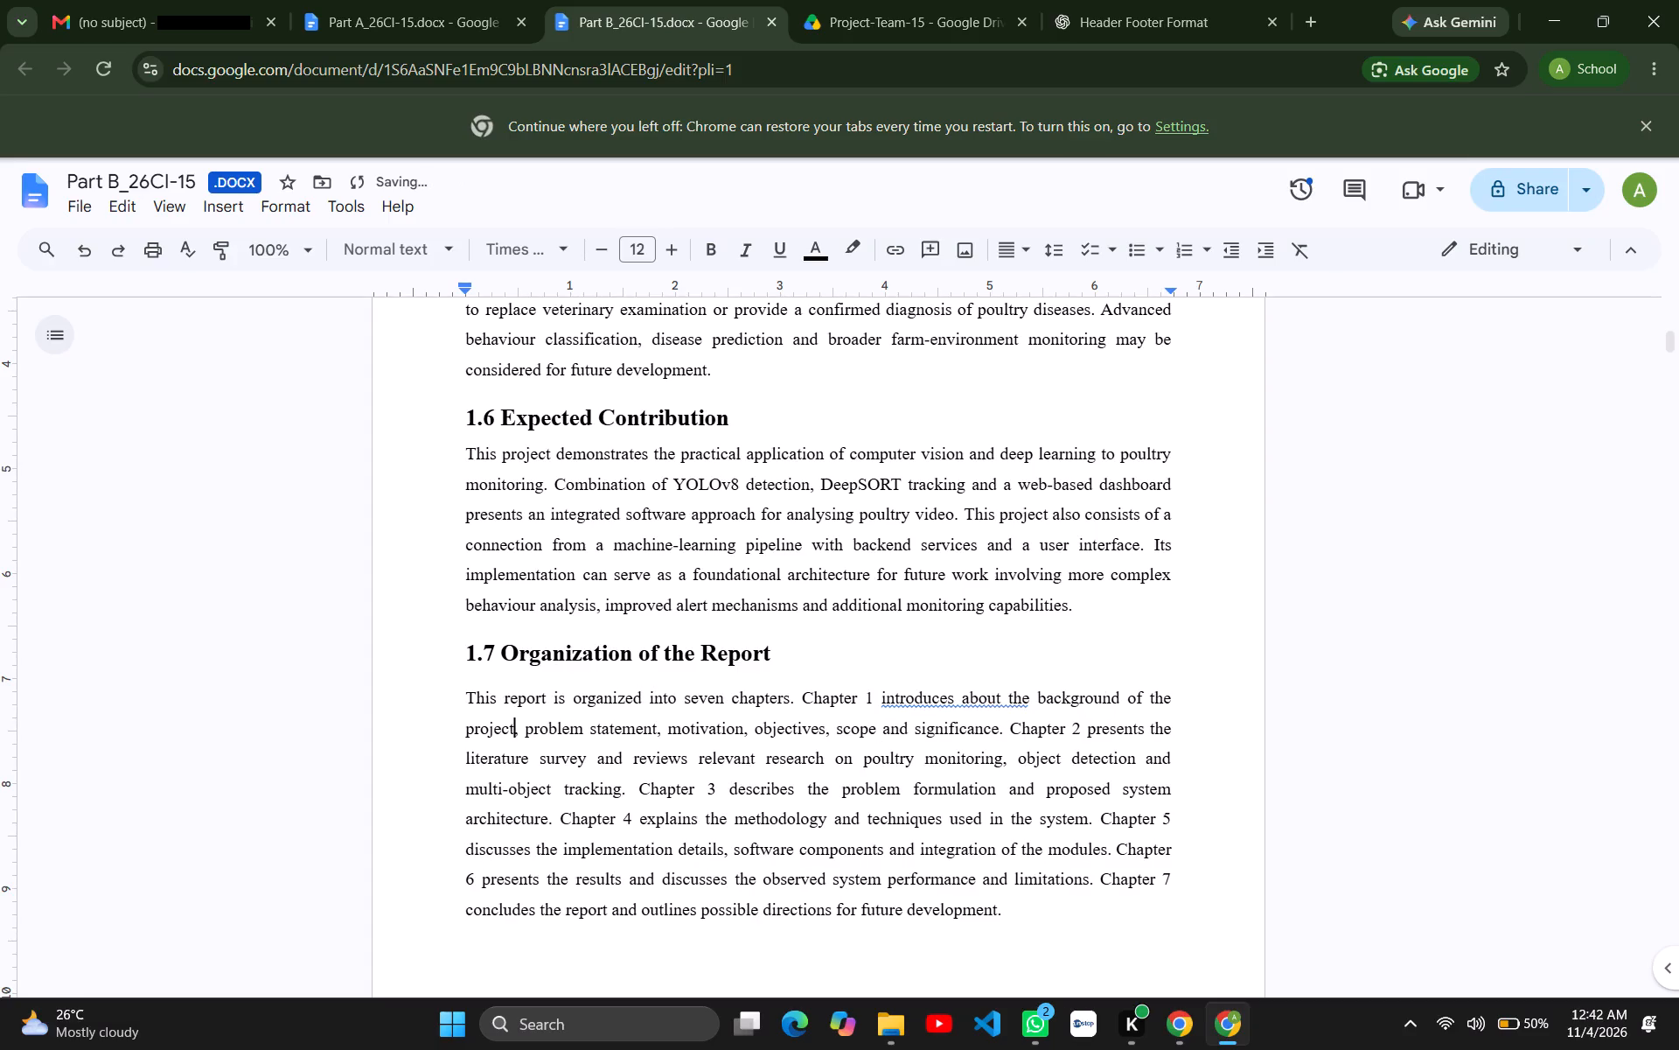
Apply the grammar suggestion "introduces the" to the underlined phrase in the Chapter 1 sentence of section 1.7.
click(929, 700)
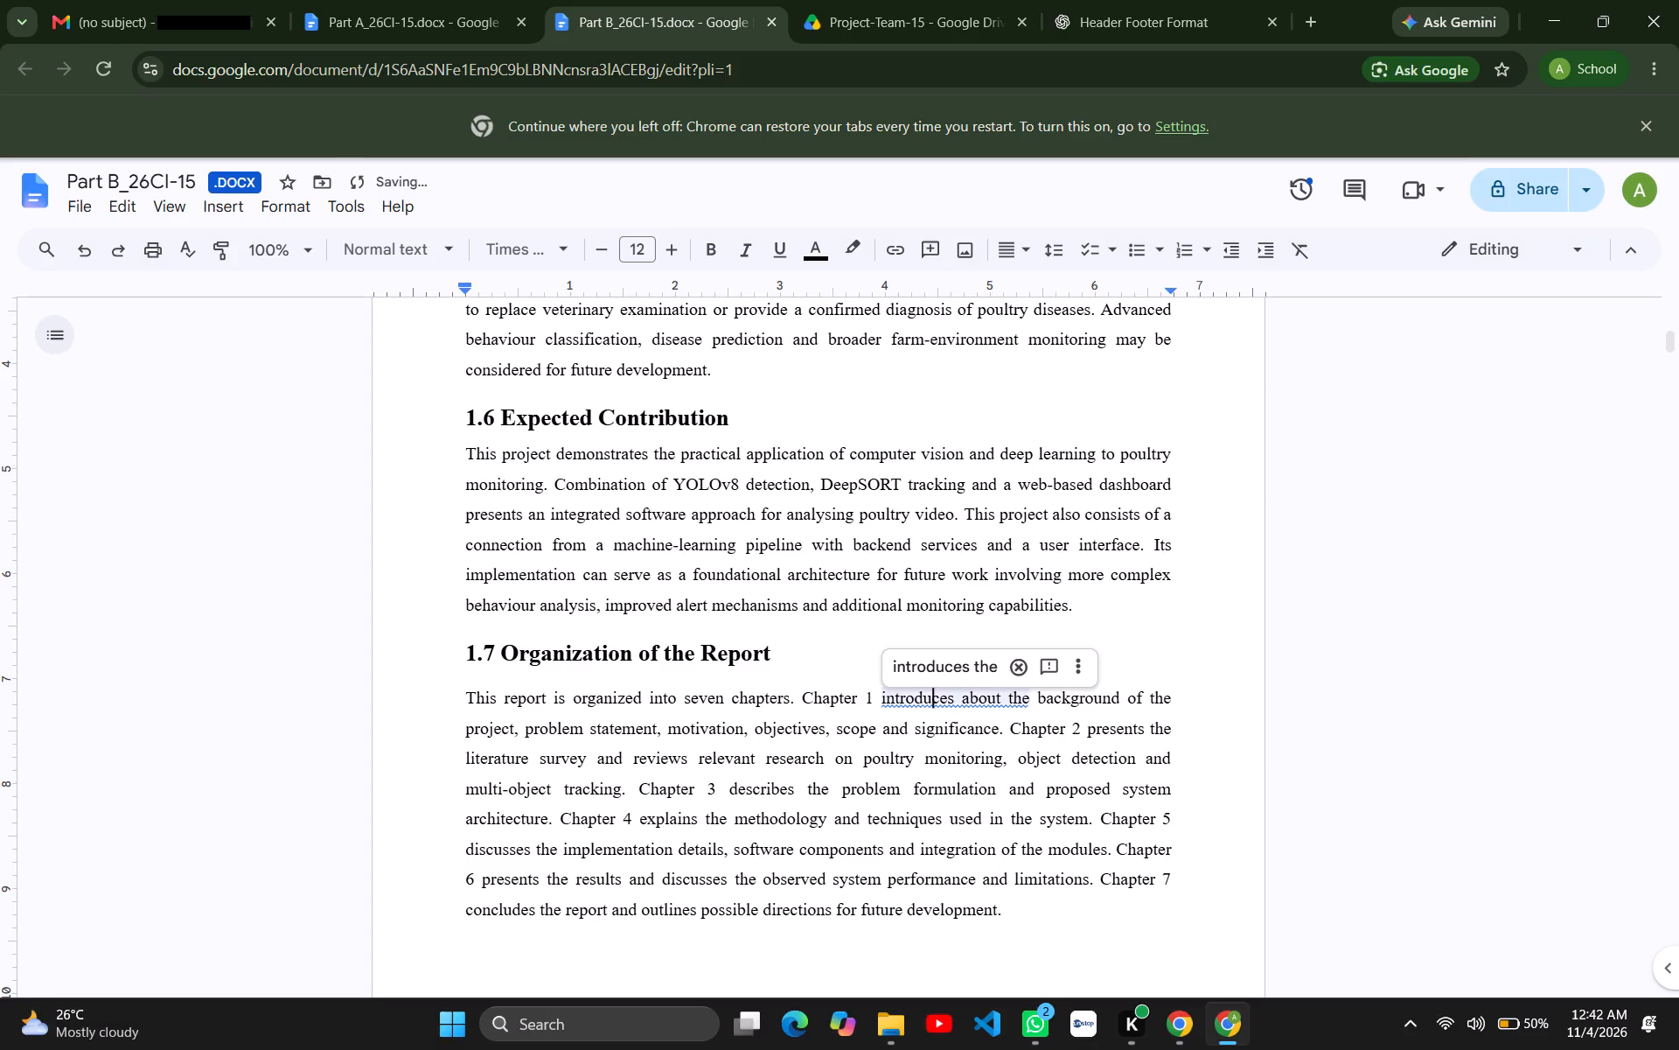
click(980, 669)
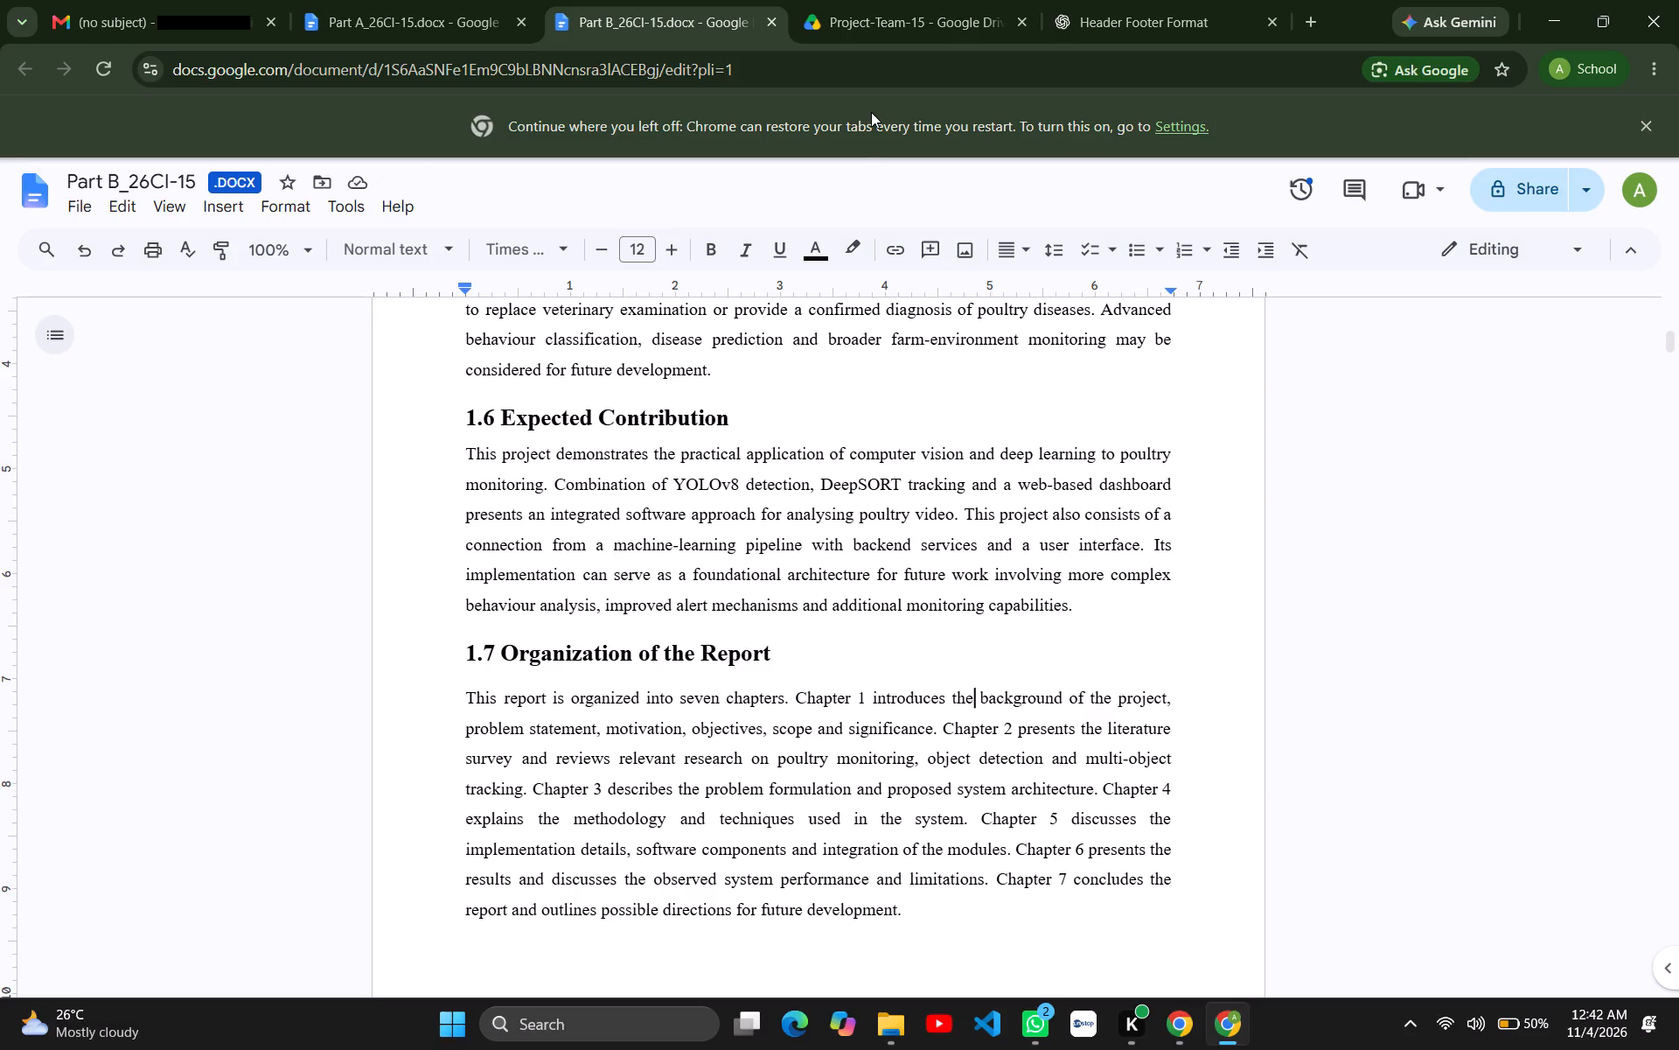
Recheck section 1.7's highlighted passages on page 7 of the DB_report PDF and return to the Part B document.
click(932, 0)
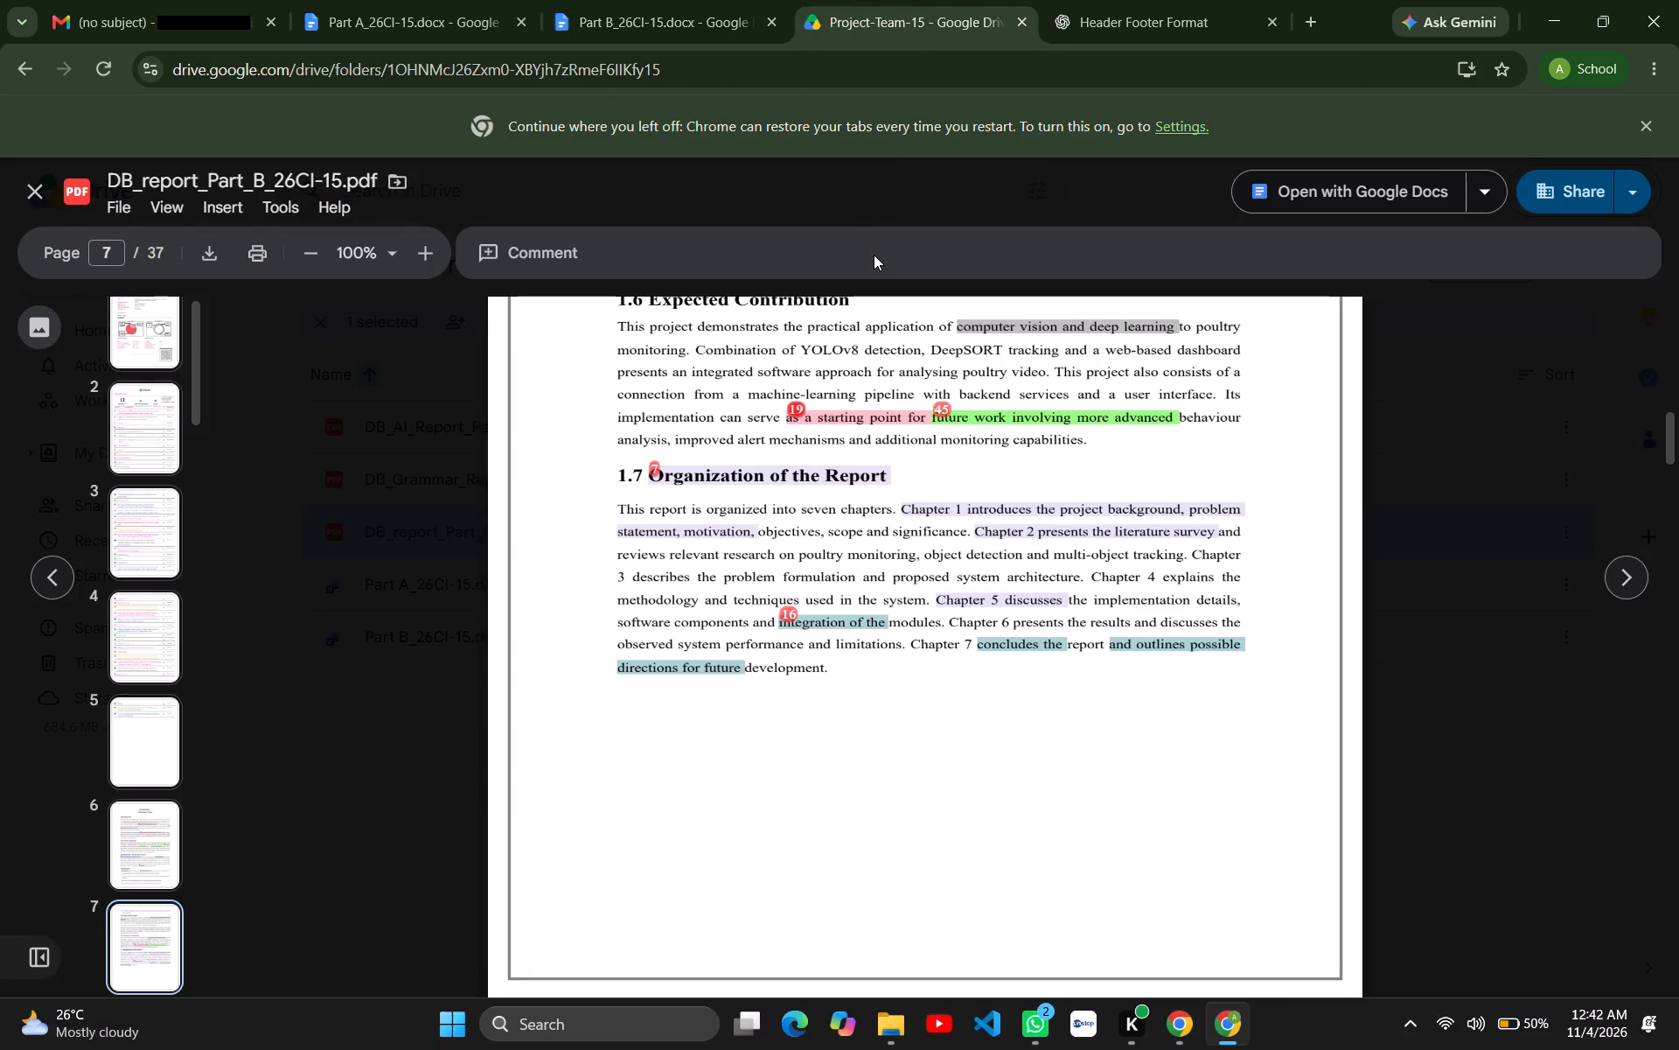
click(853, 0)
click(662, 0)
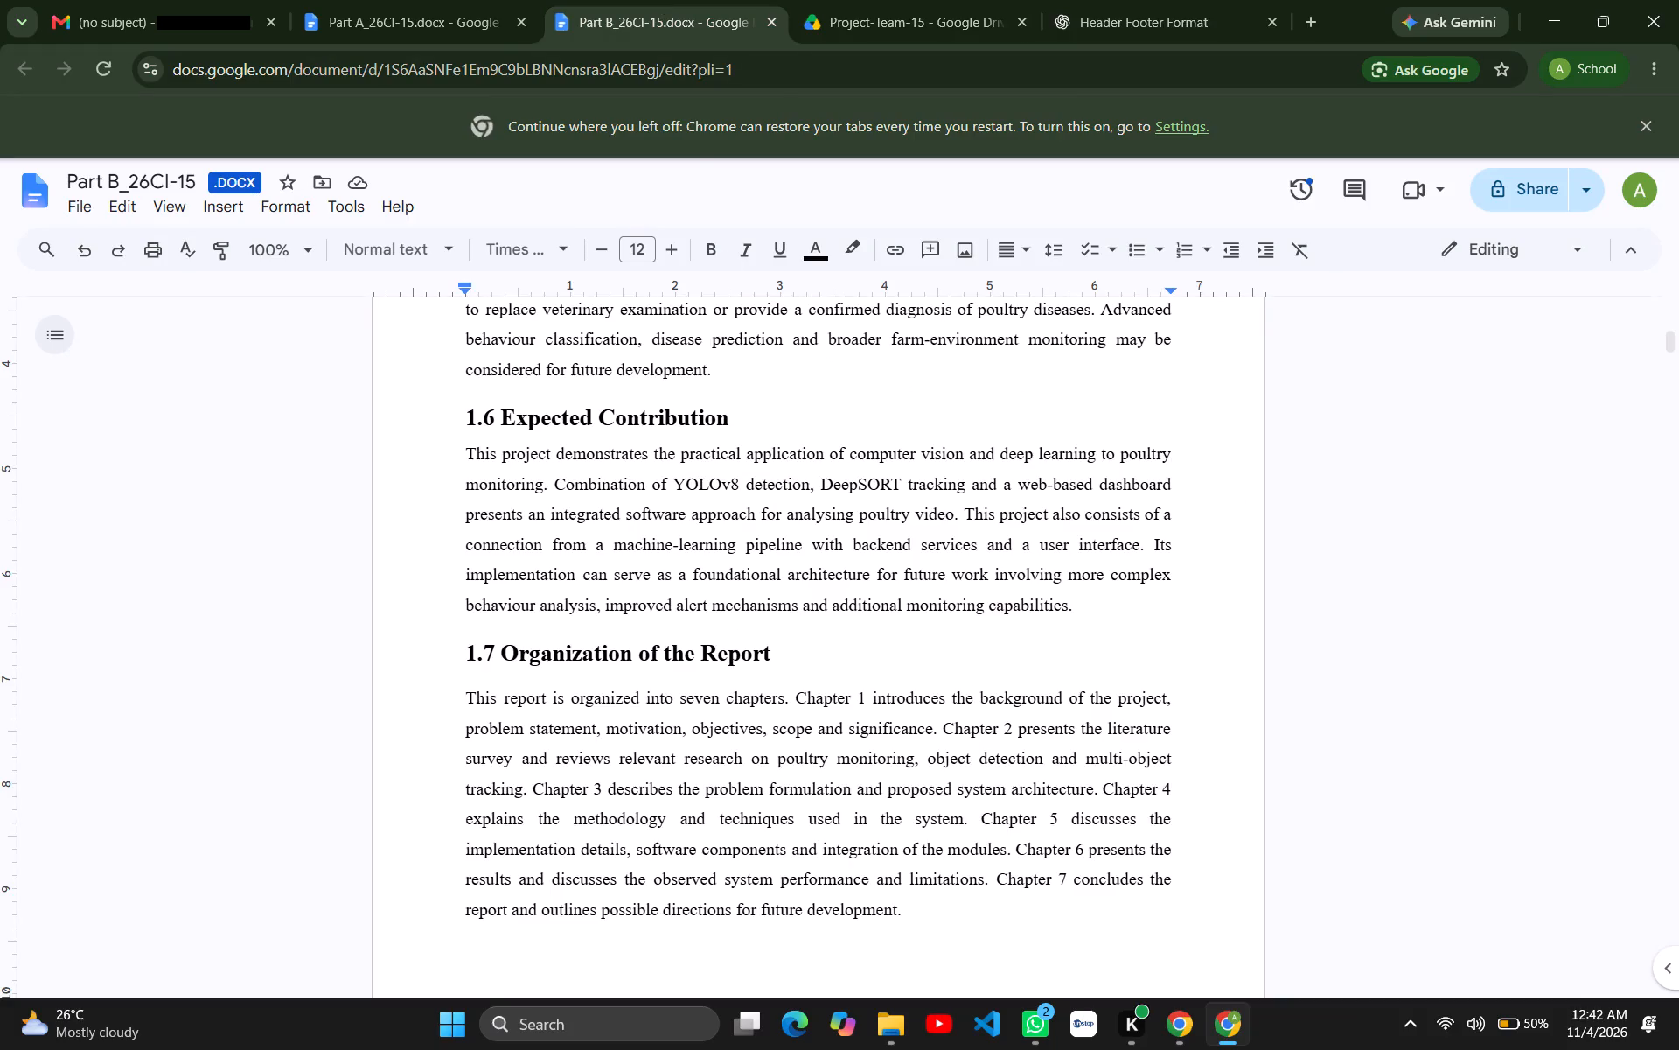
Replace "presents" with "shows" in the Chapter 2 sentence of section 1.7.
click(1073, 732)
key(BackSpace)
key(BackSpace)
key(BackSpace)
key(BackSpace)
key(BackSpace)
key(BackSpace)
key(BackSpace)
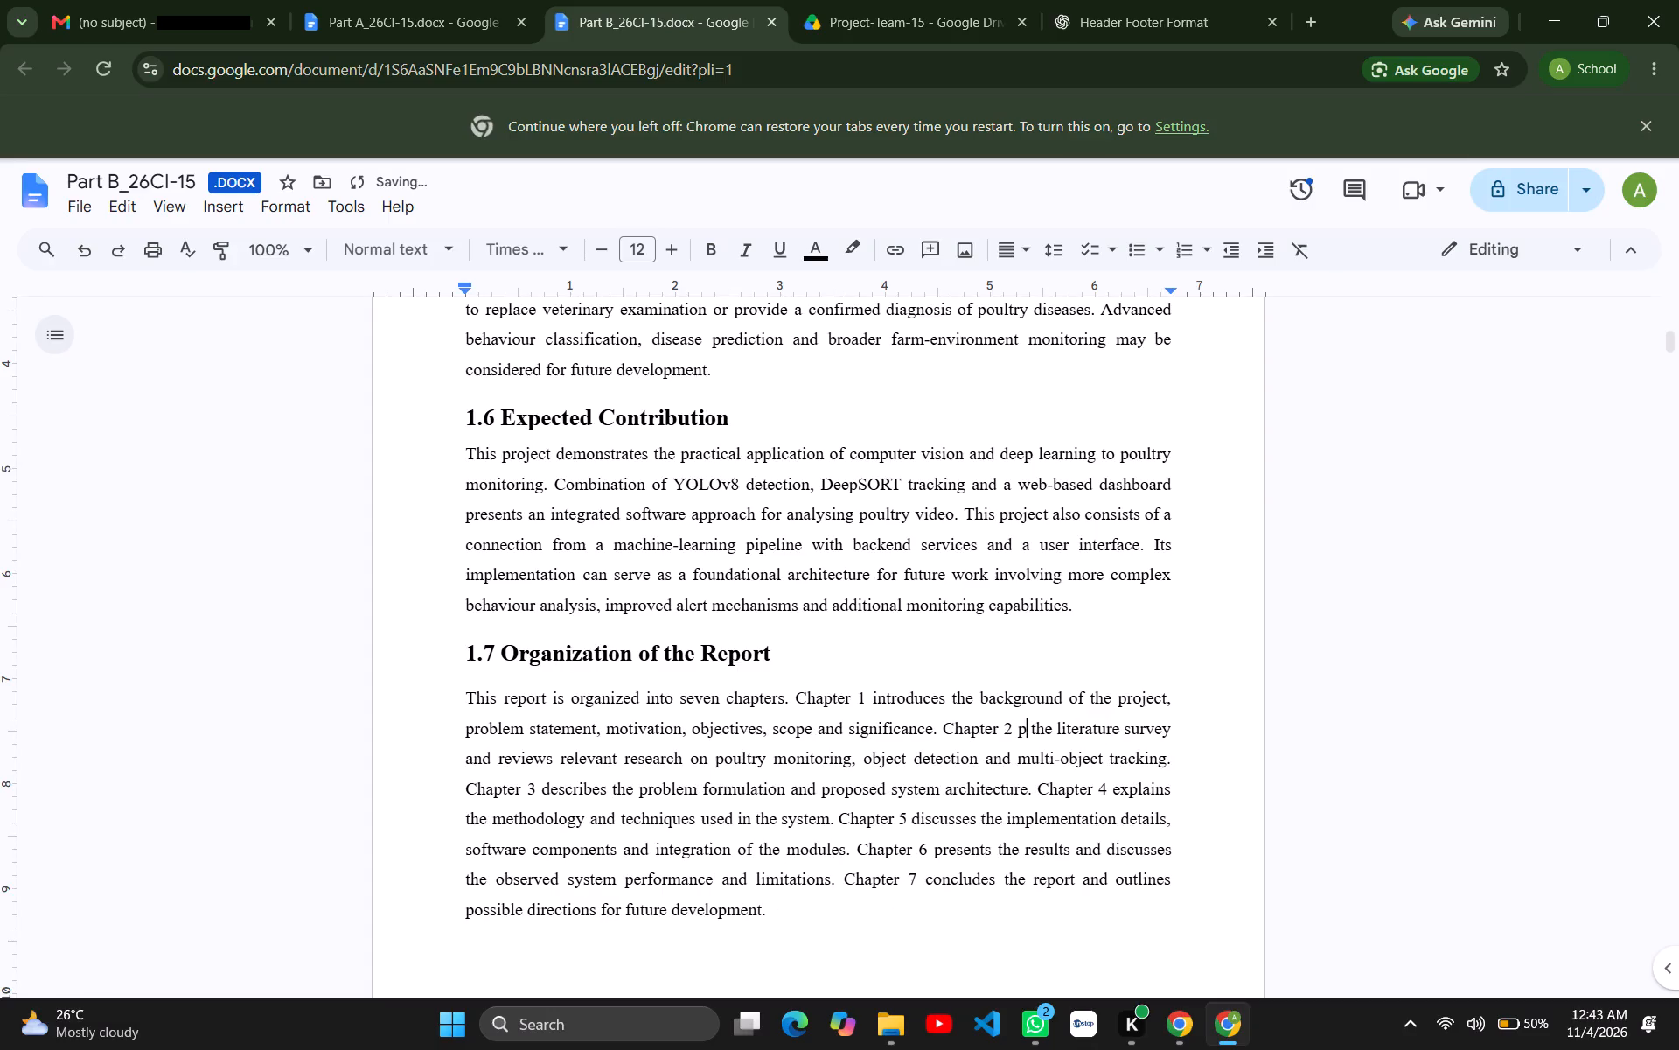
key(BackSpace)
text(shows)
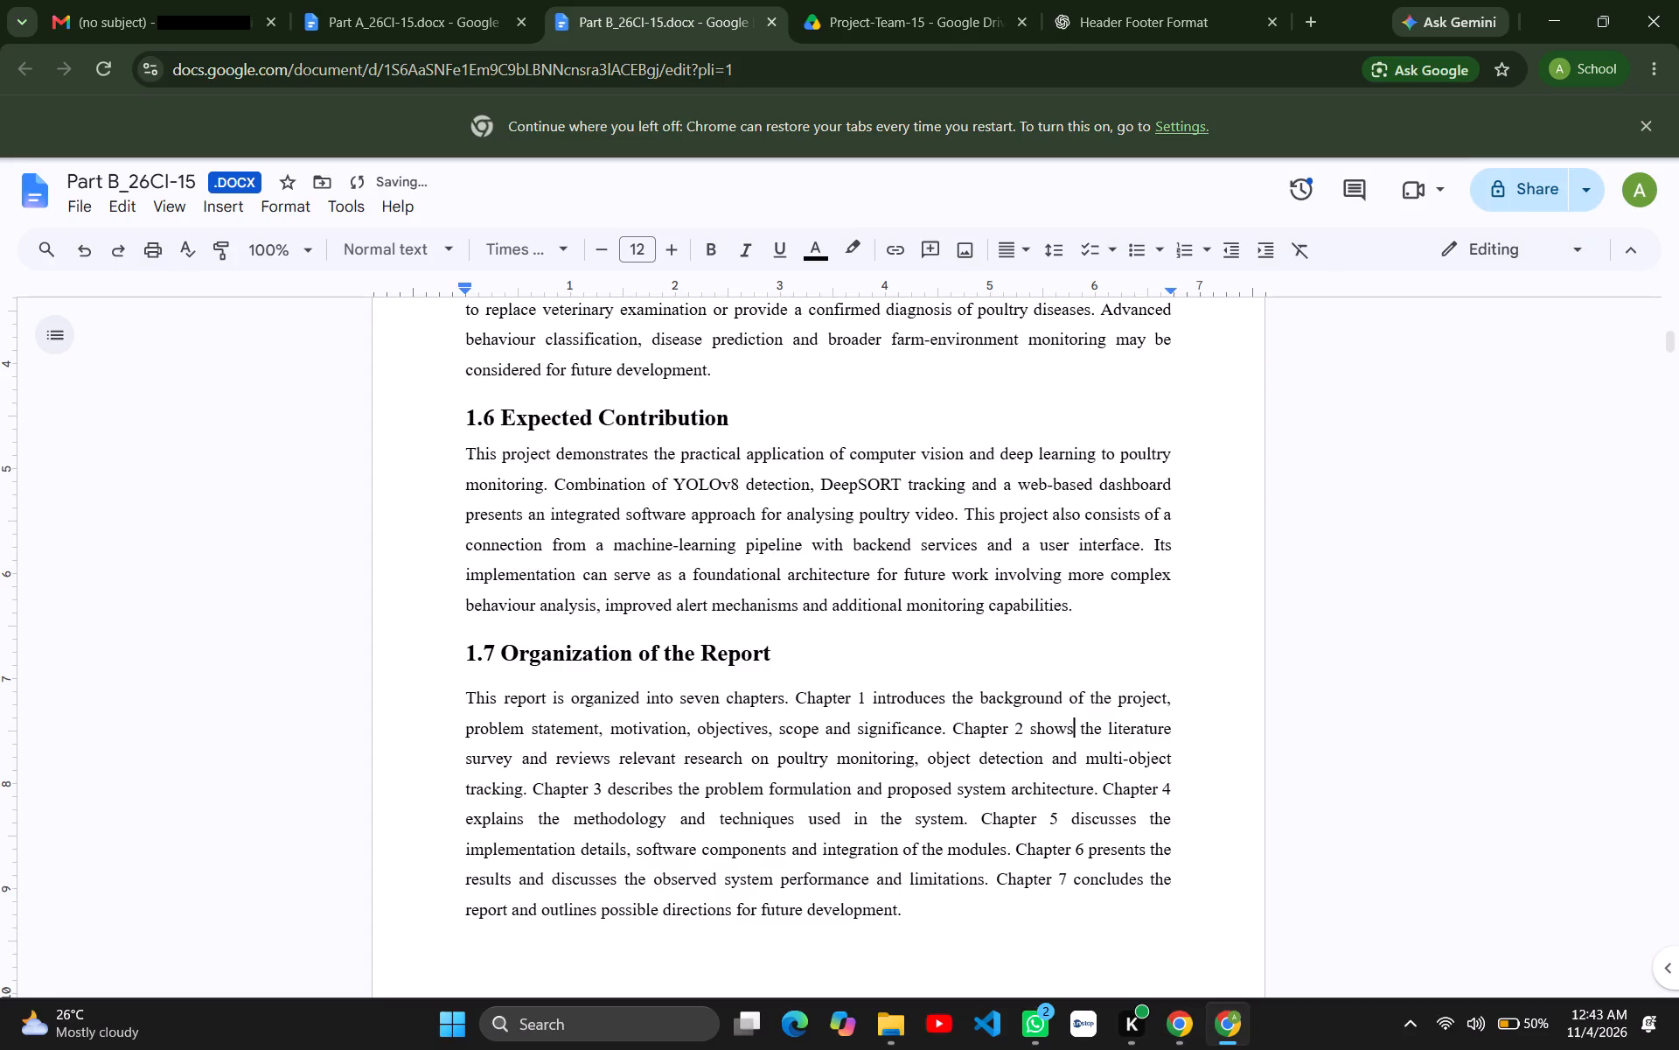
Check section 1.7's highlights in the DB_report PDF, and replace "discusses" with "addresses" in the Part B document's Chapter 5 sentence.
click(987, 0)
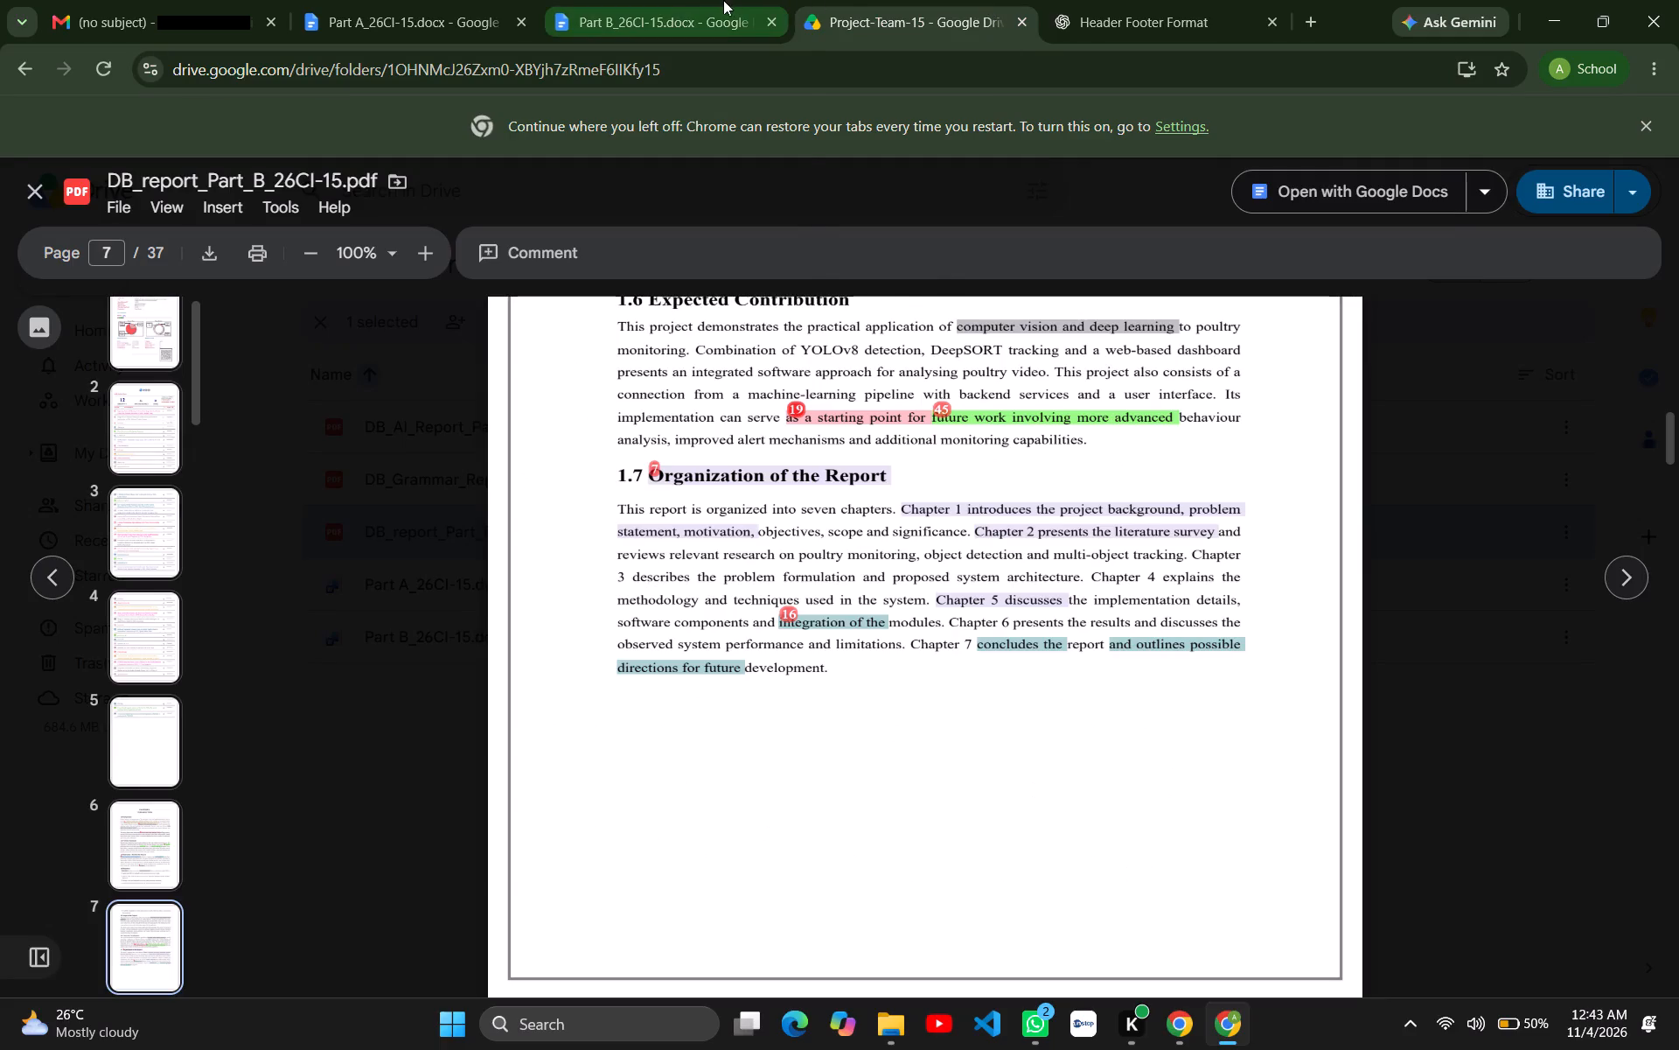
click(668, 0)
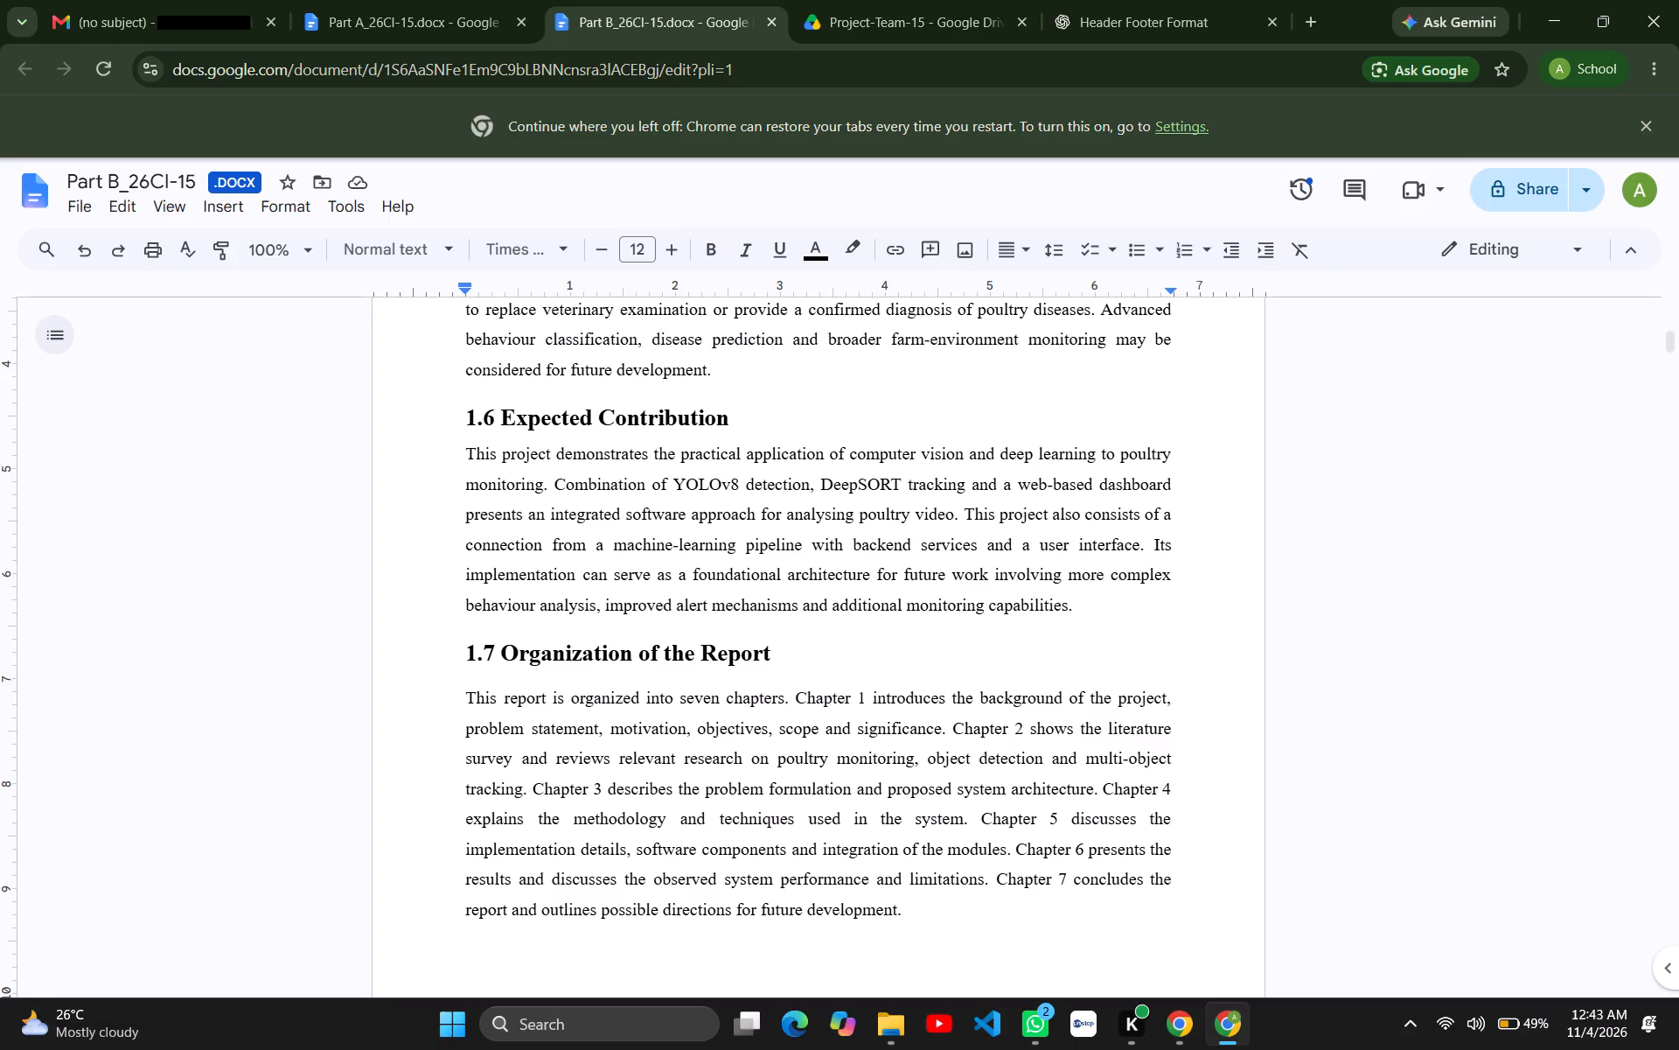
click(1132, 812)
key(Right)
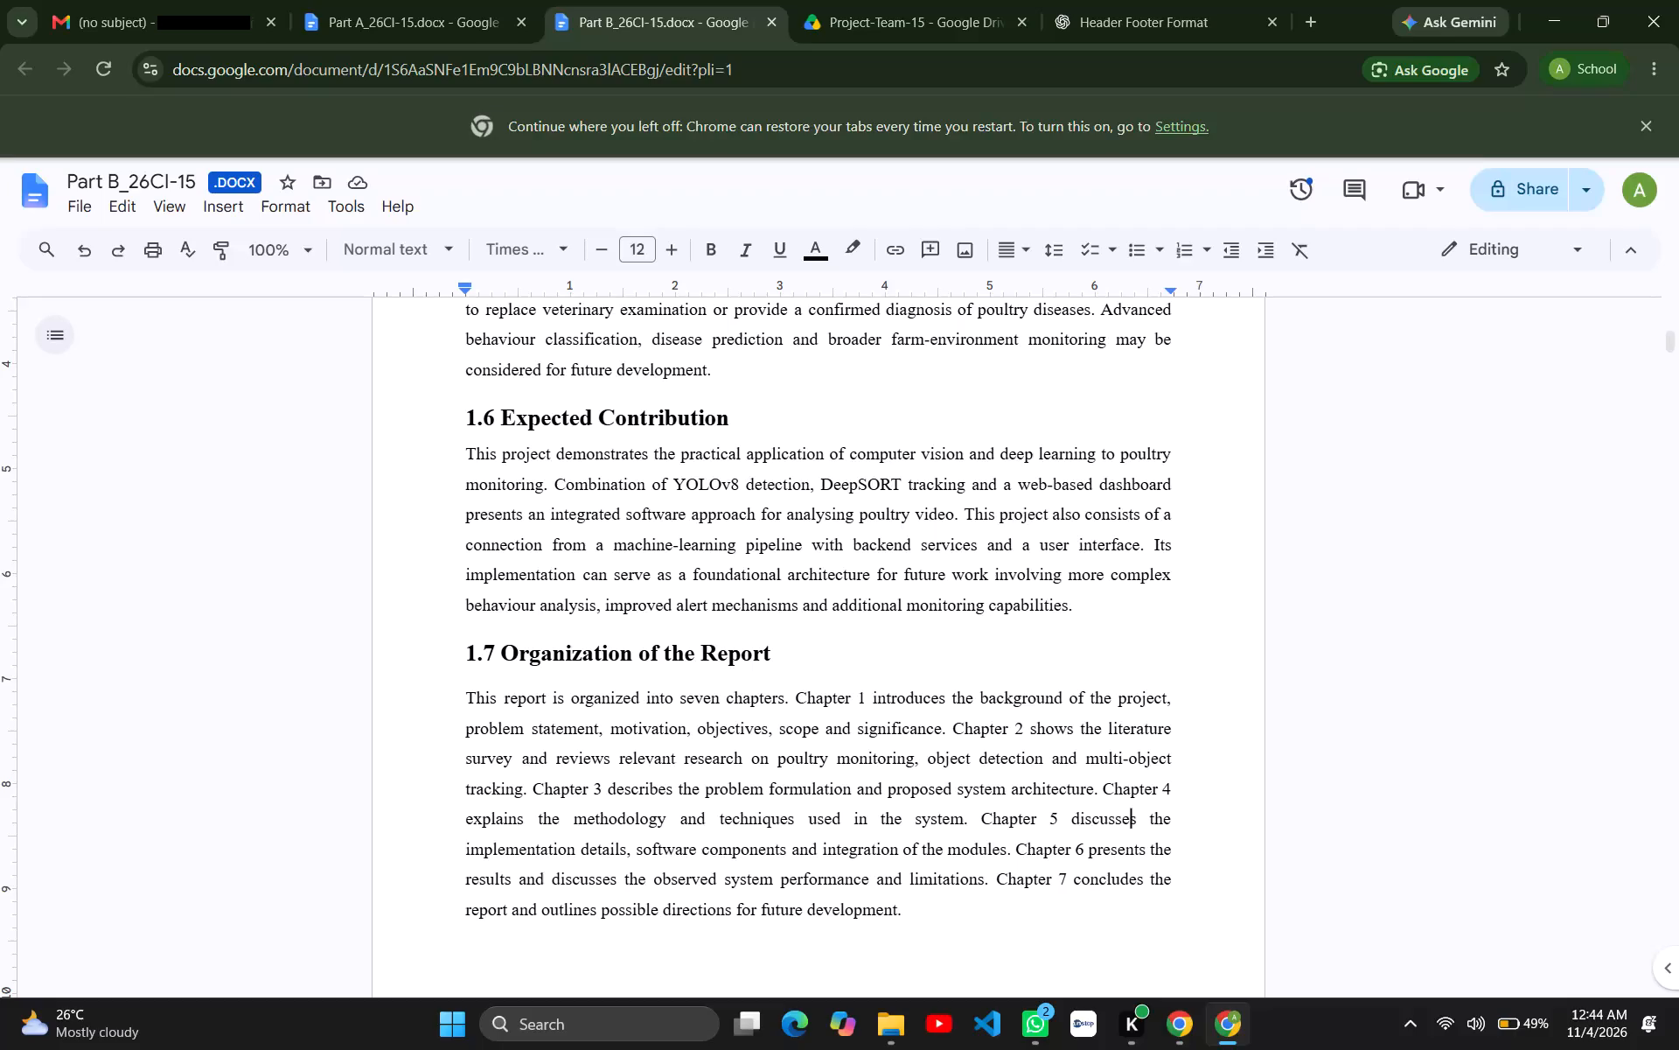
key(BackSpace)
key(BackSpace)
key(BackSpace)
key(BackSpace)
key(BackSpace)
key(BackSpace)
key(BackSpace)
key(BackSpace)
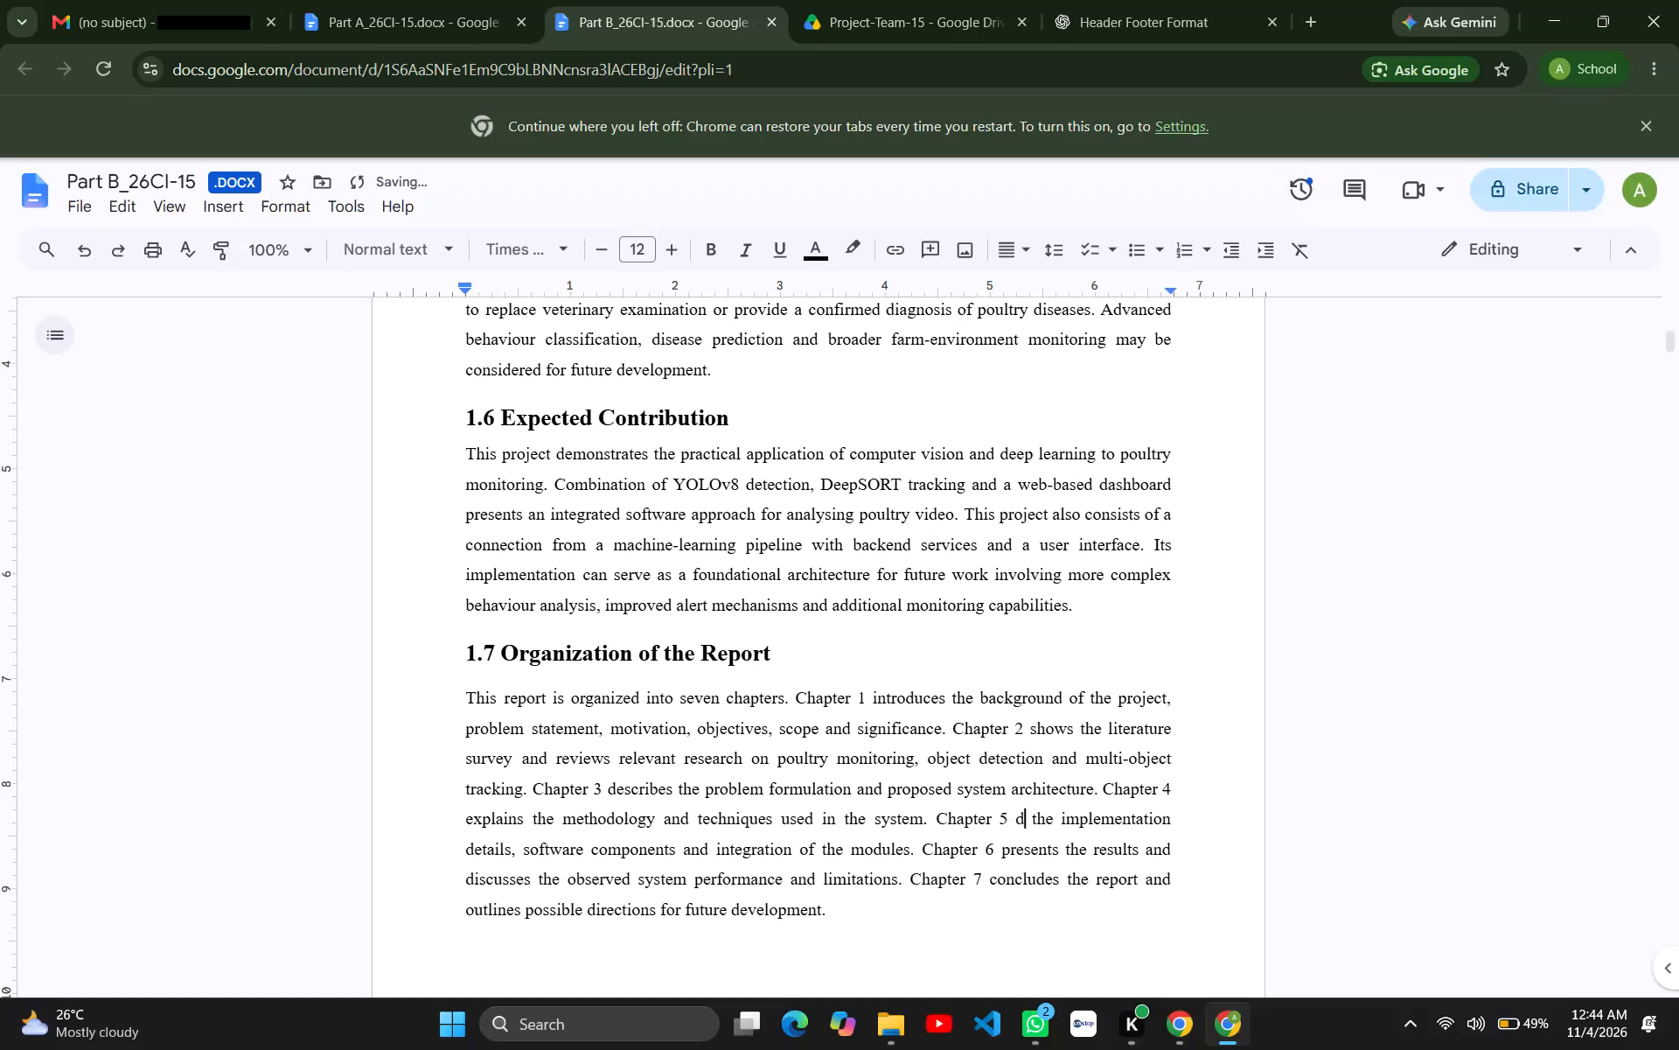
key(BackSpace)
text(addresses)
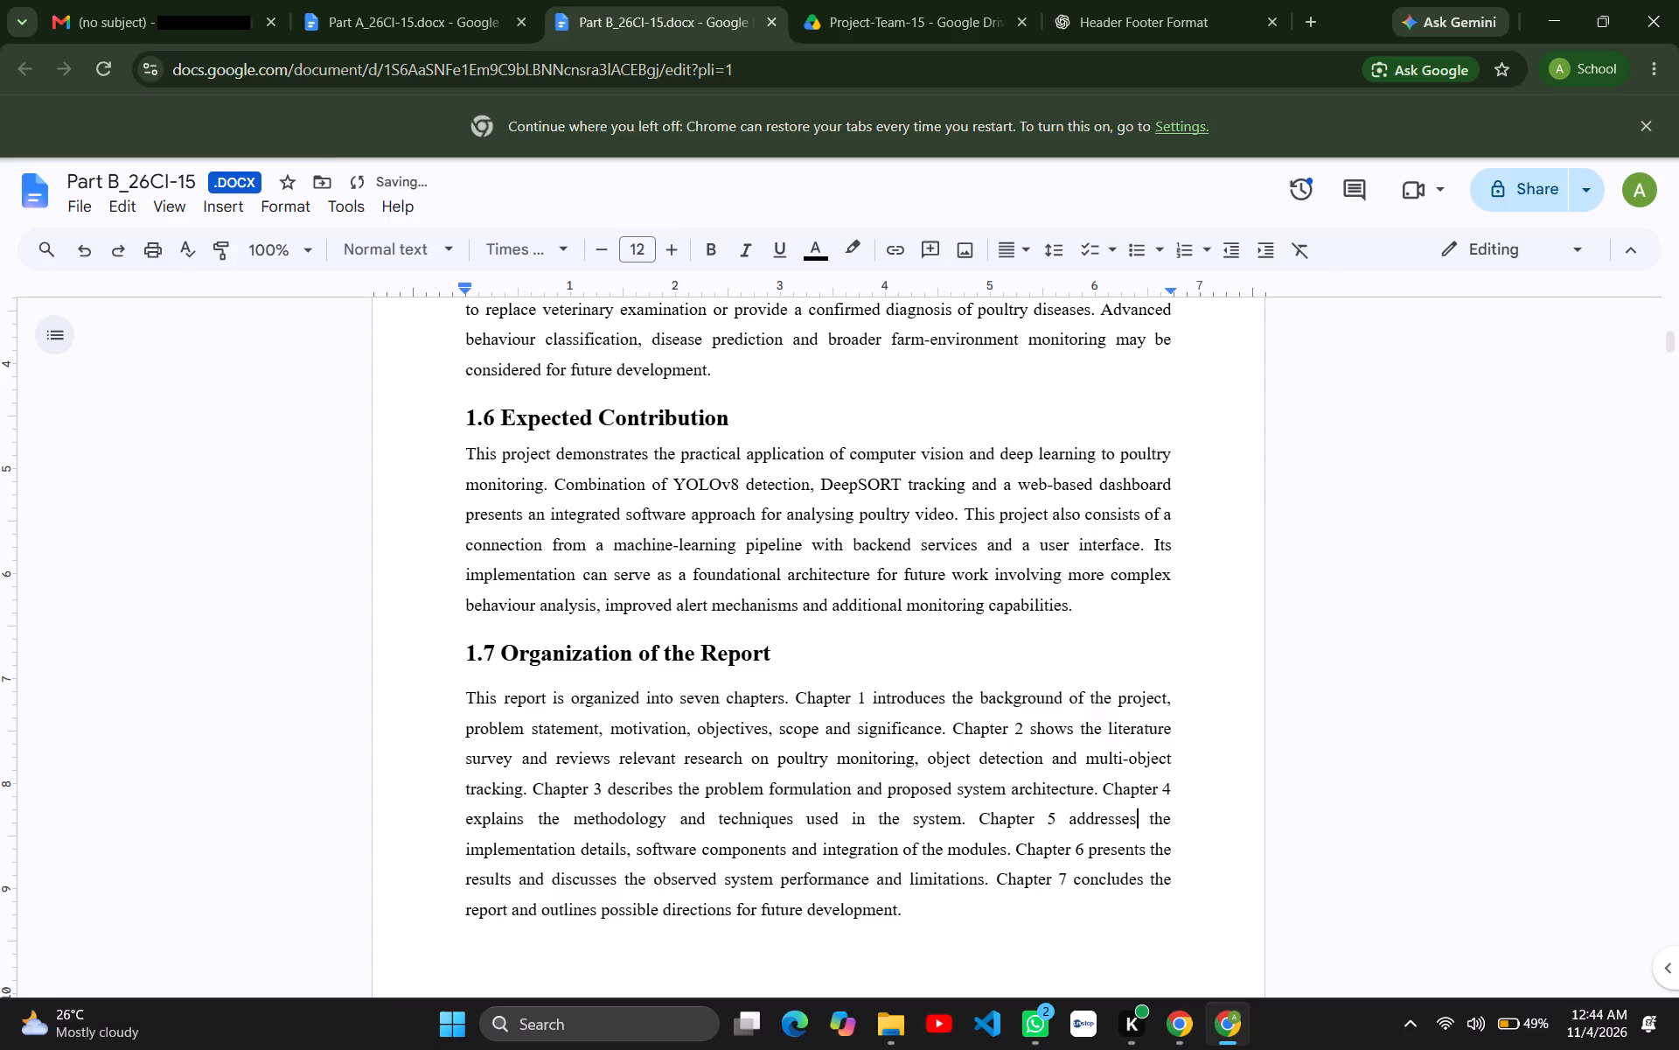
click(944, 914)
Recheck section 1.7's remaining highlighted passages on page 7 of the DB_report PDF.
click(937, 7)
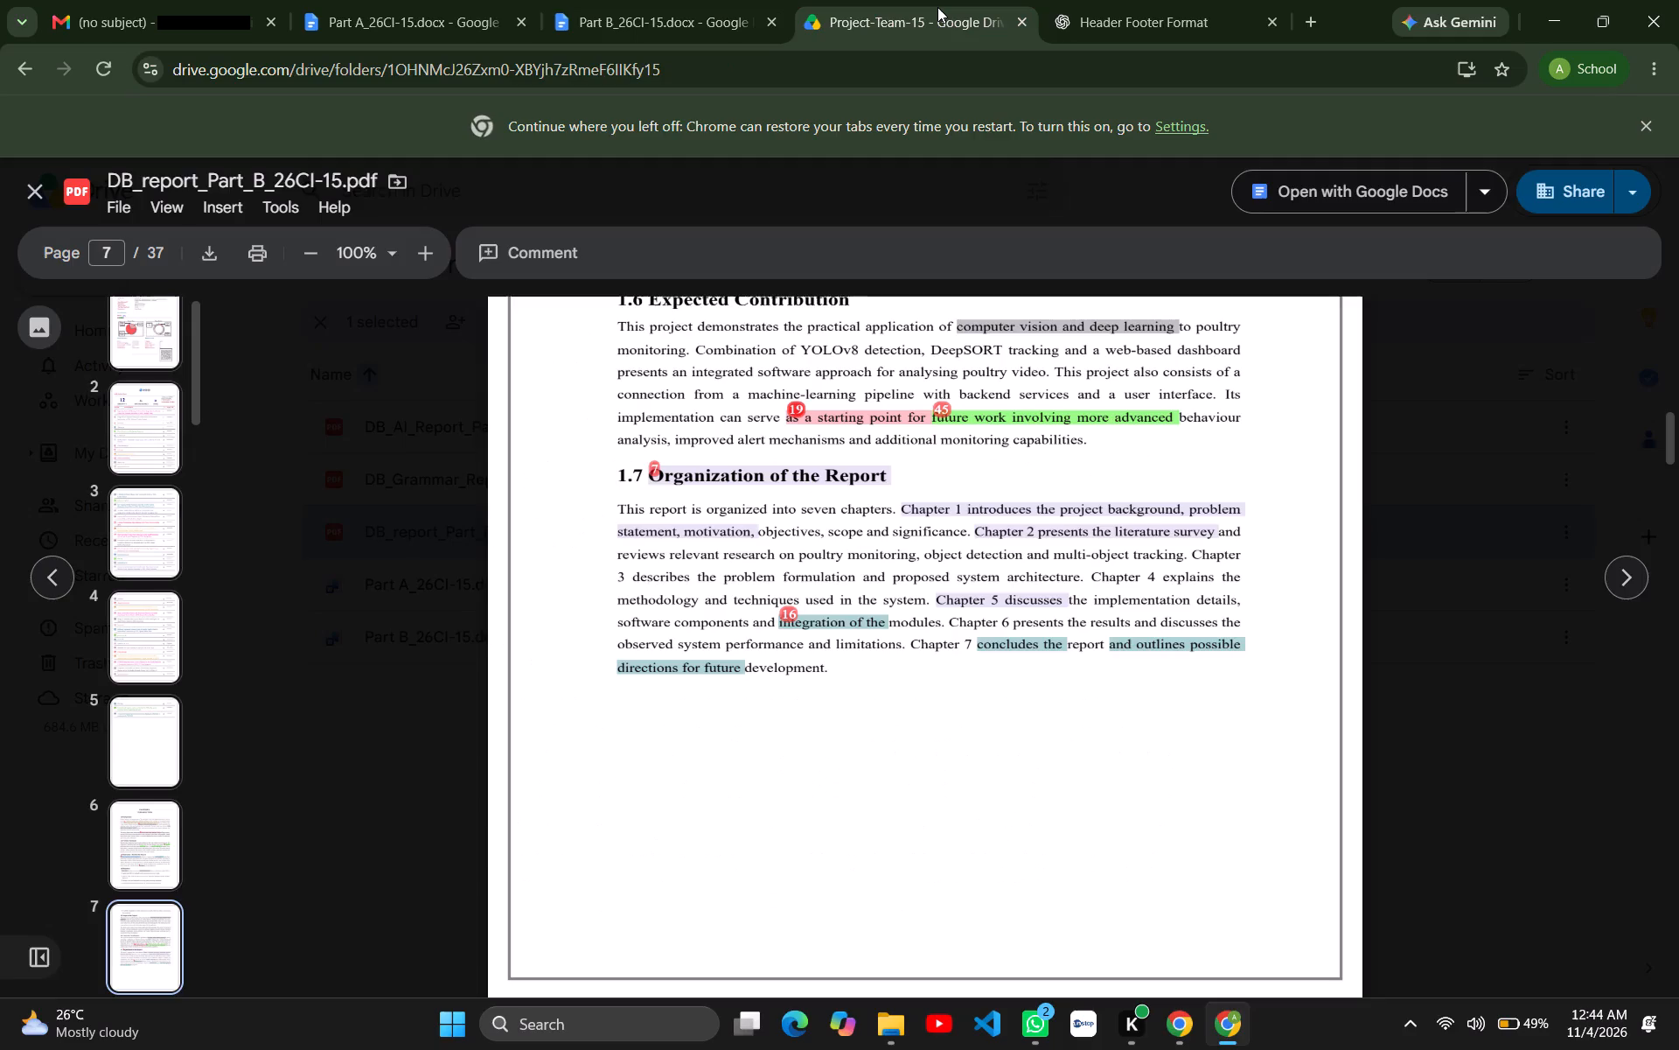
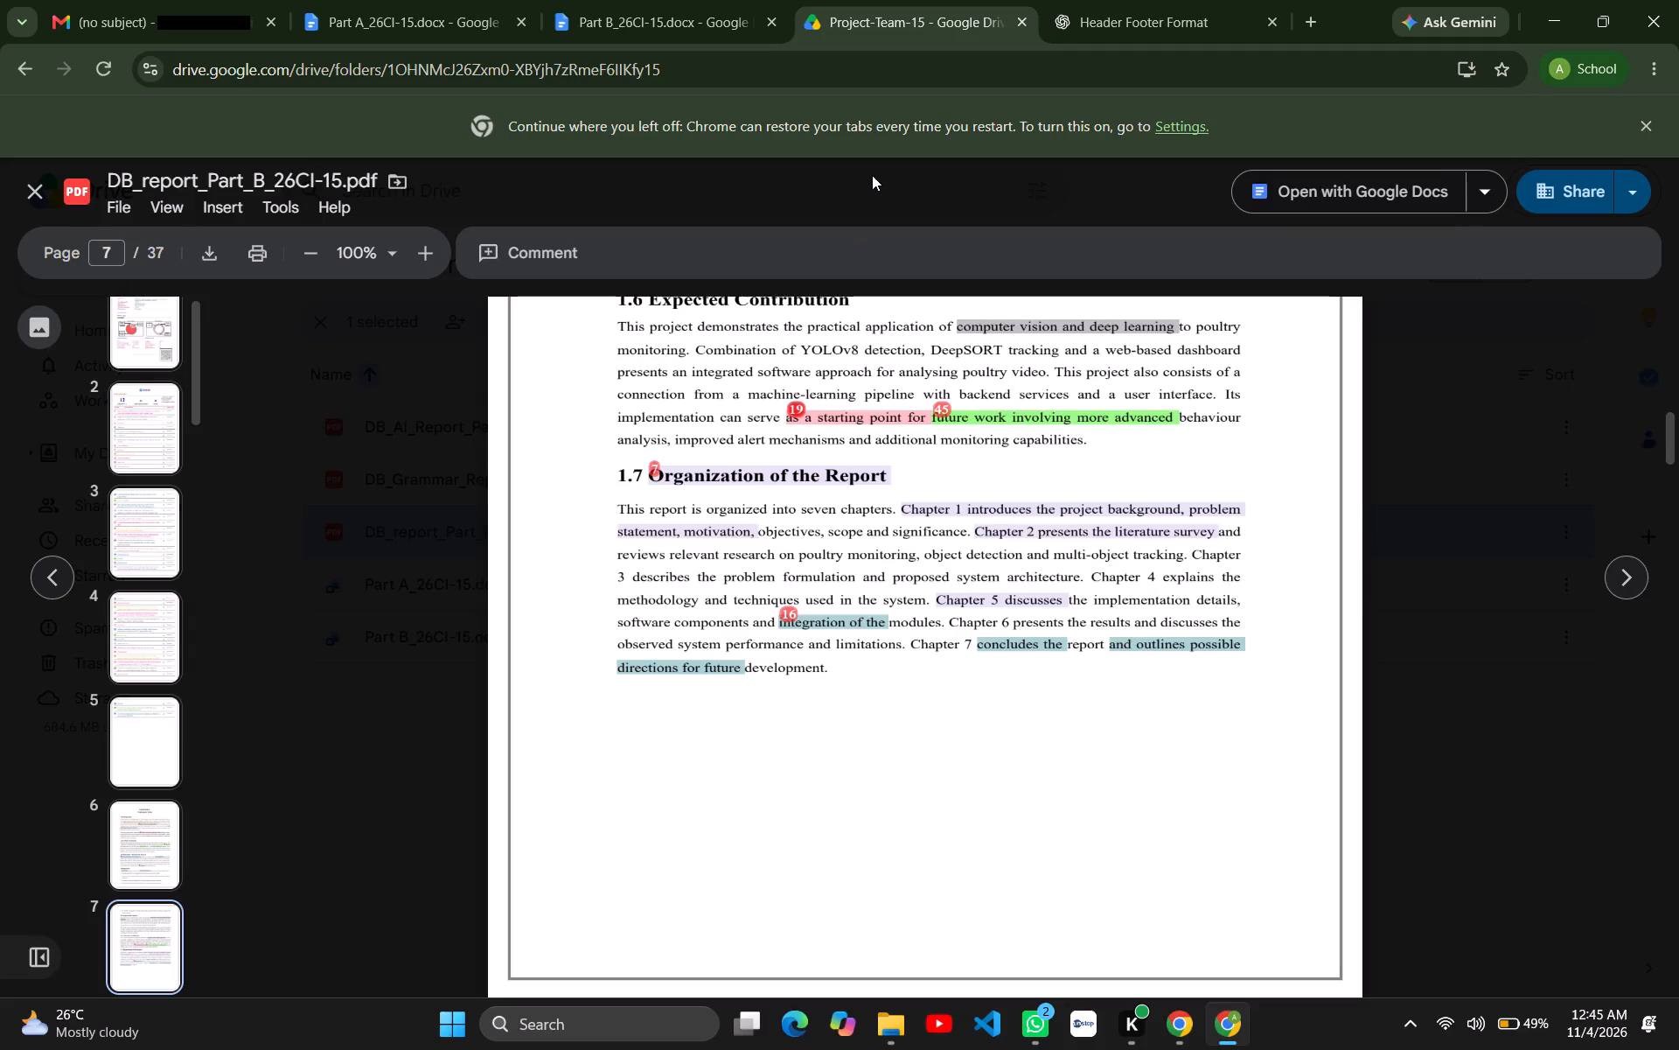
Replace "outlines" with "summarizes" in the Chapter 7 sentence of section 1.7 in the Part B document.
click(666, 0)
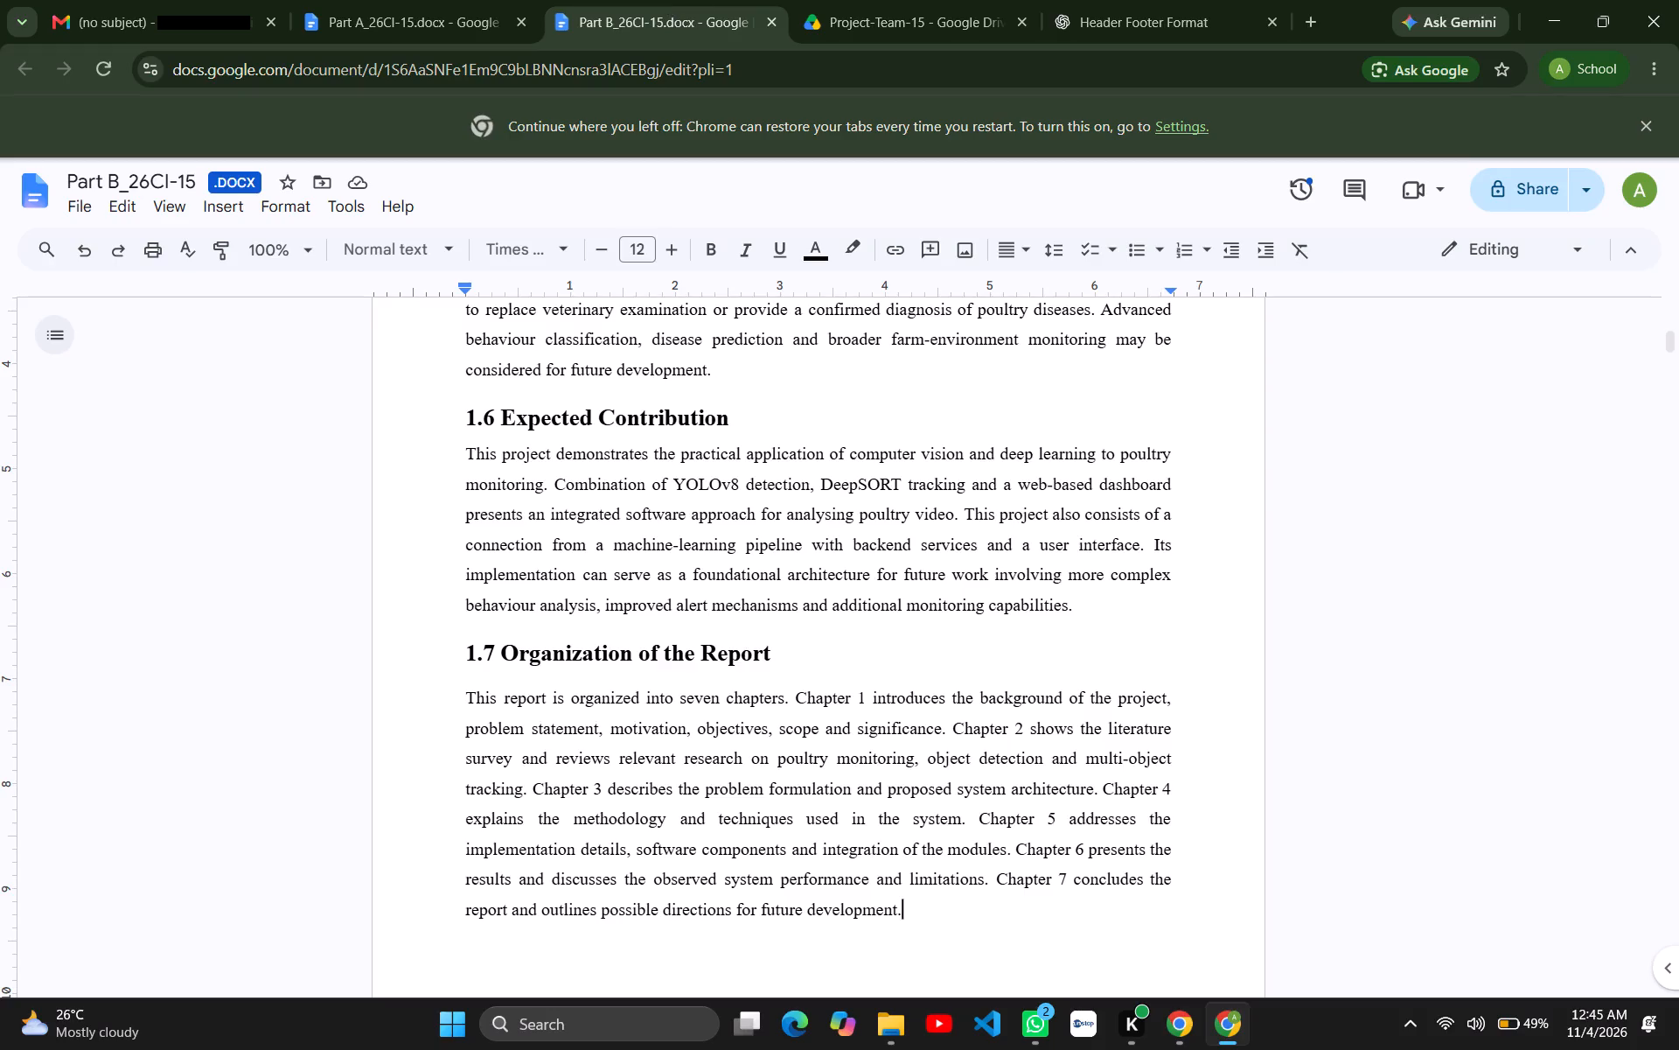
scroll(905, 885, down, 1)
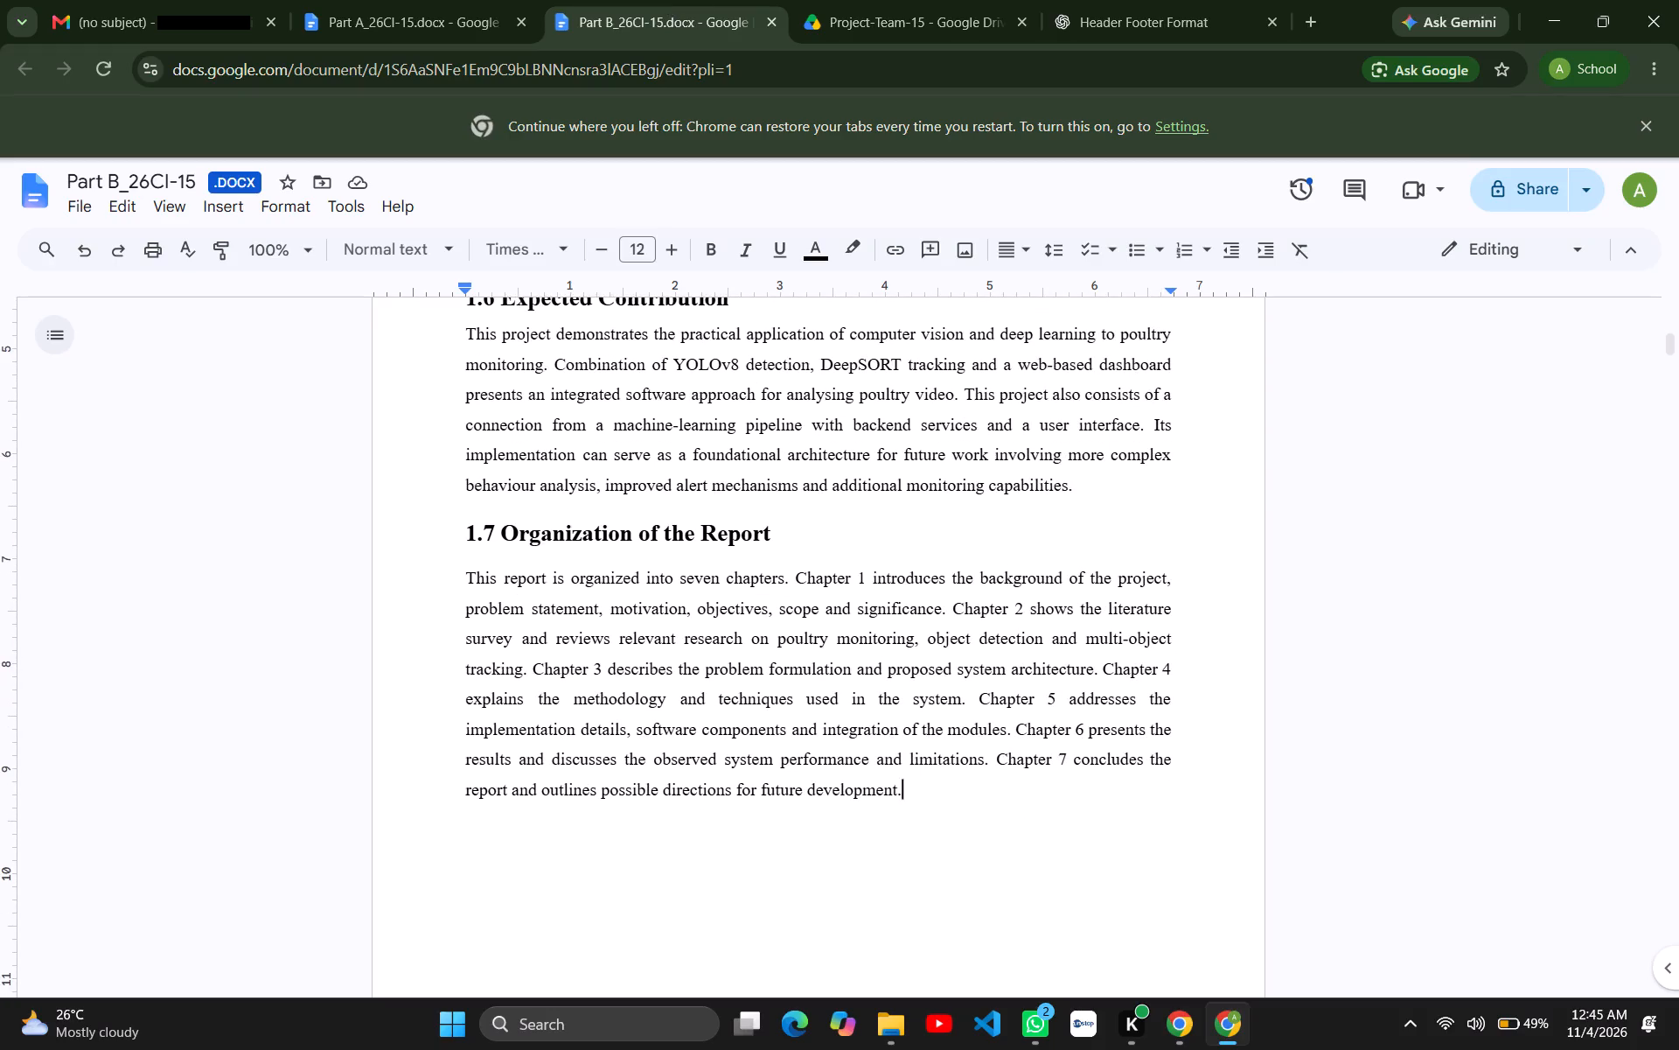
click(596, 796)
key(BackSpace)
key(BackSpace)
key(BackSpace)
key(BackSpace)
key(BackSpace)
key(BackSpace)
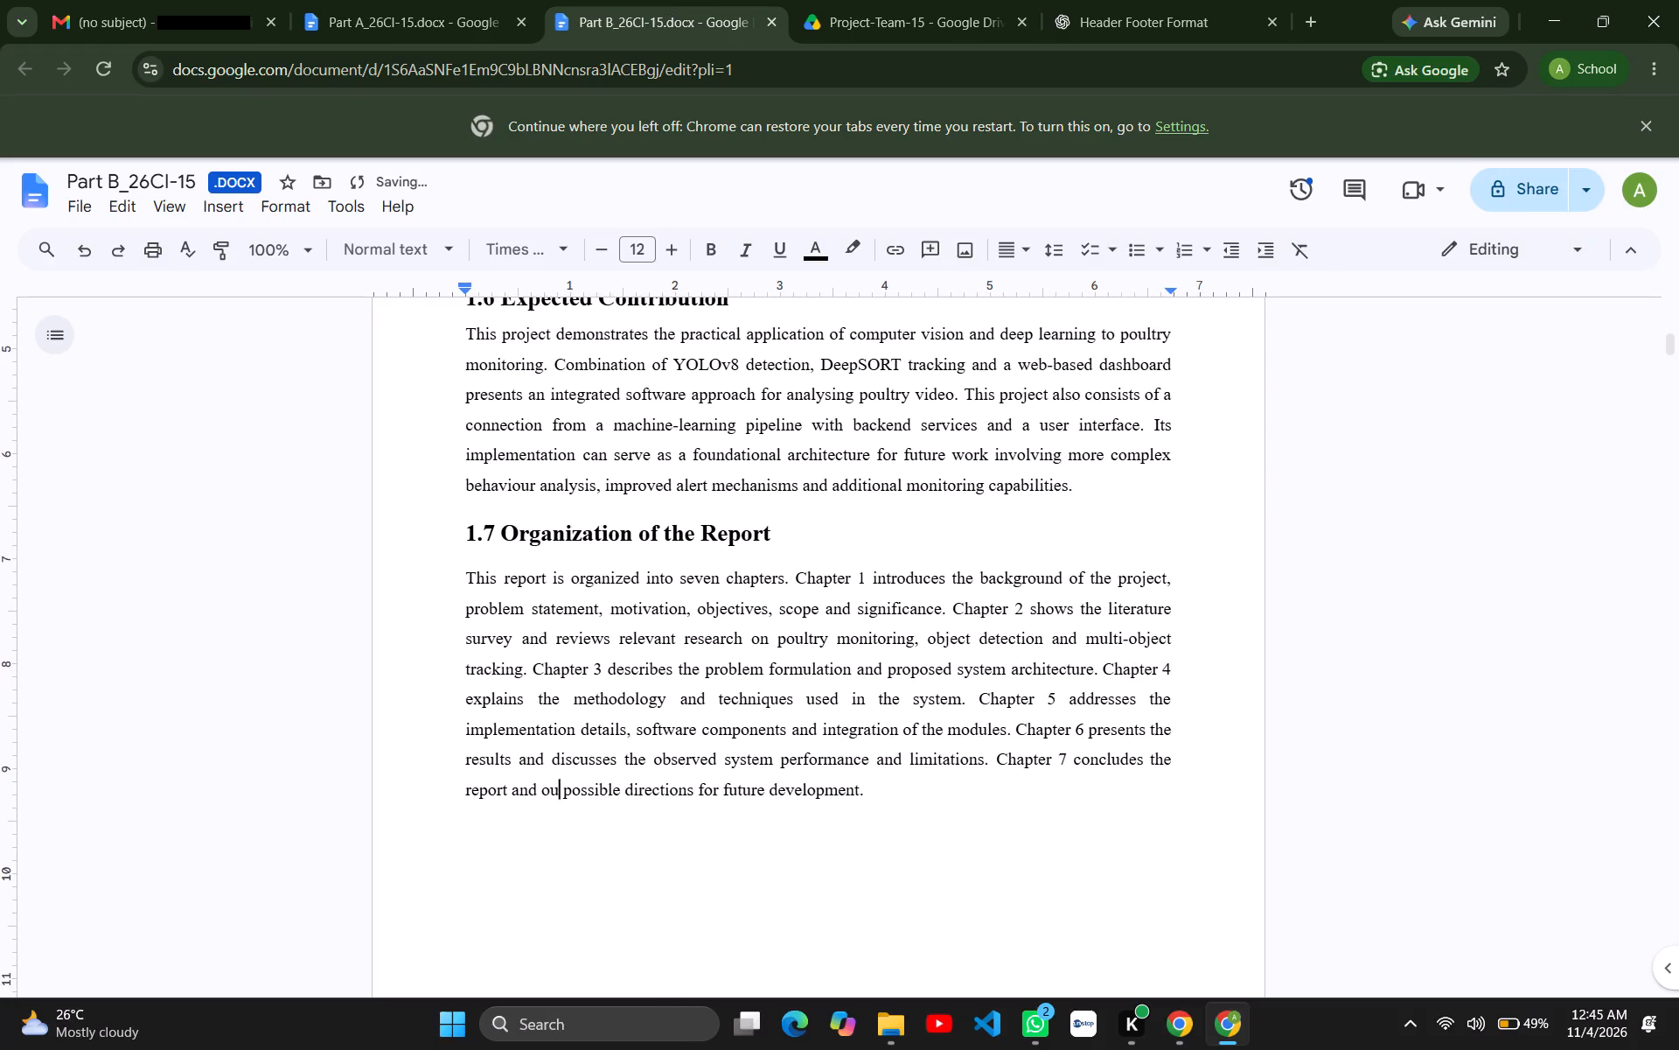
key(BackSpace)
key(BackSpace)
key(s)
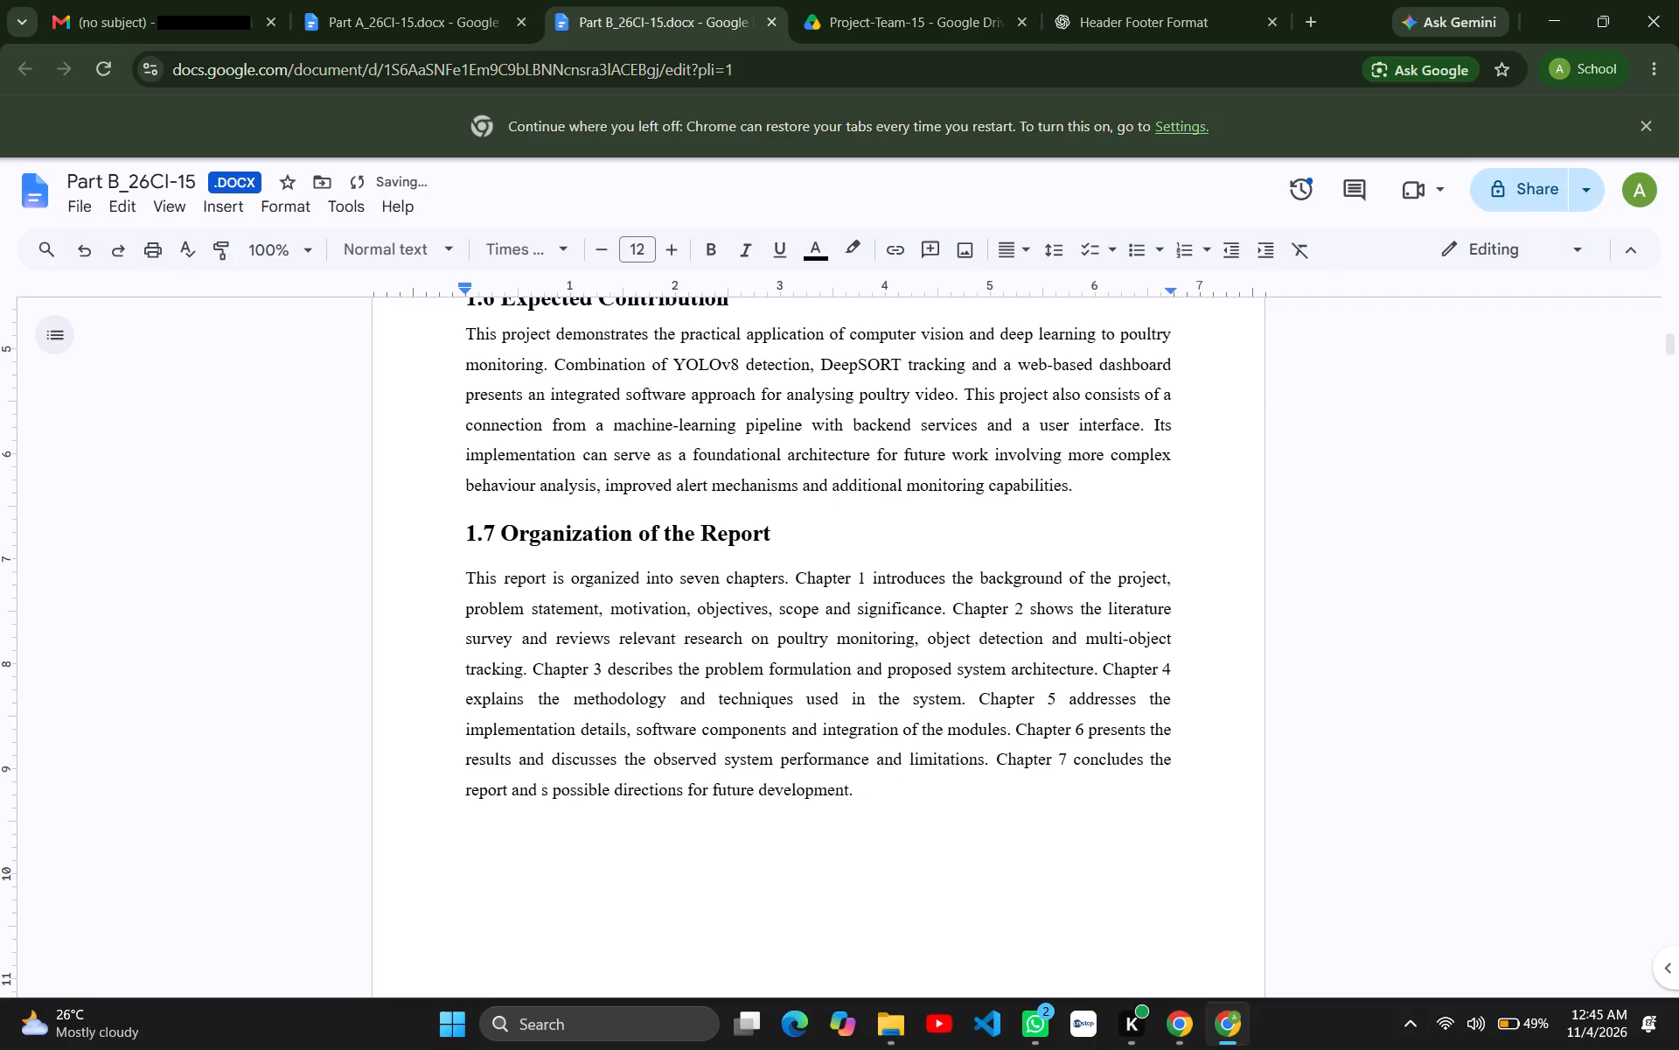
key(u)
text(mmari)
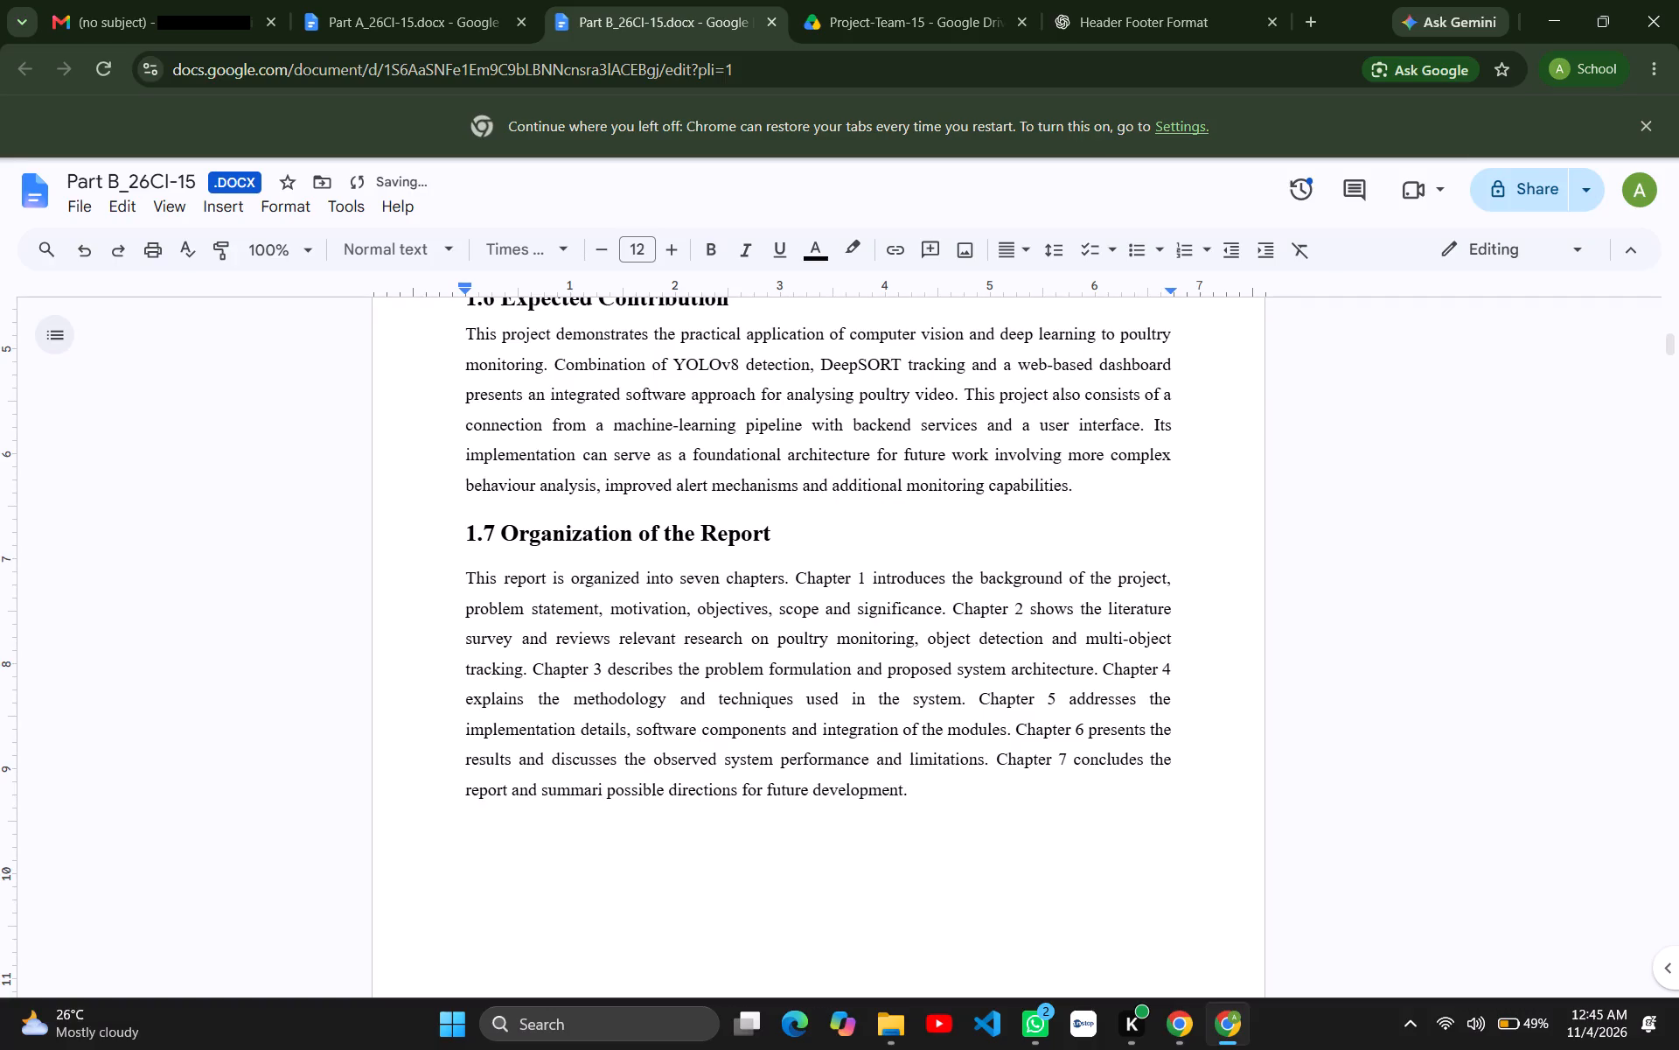
text(zes)
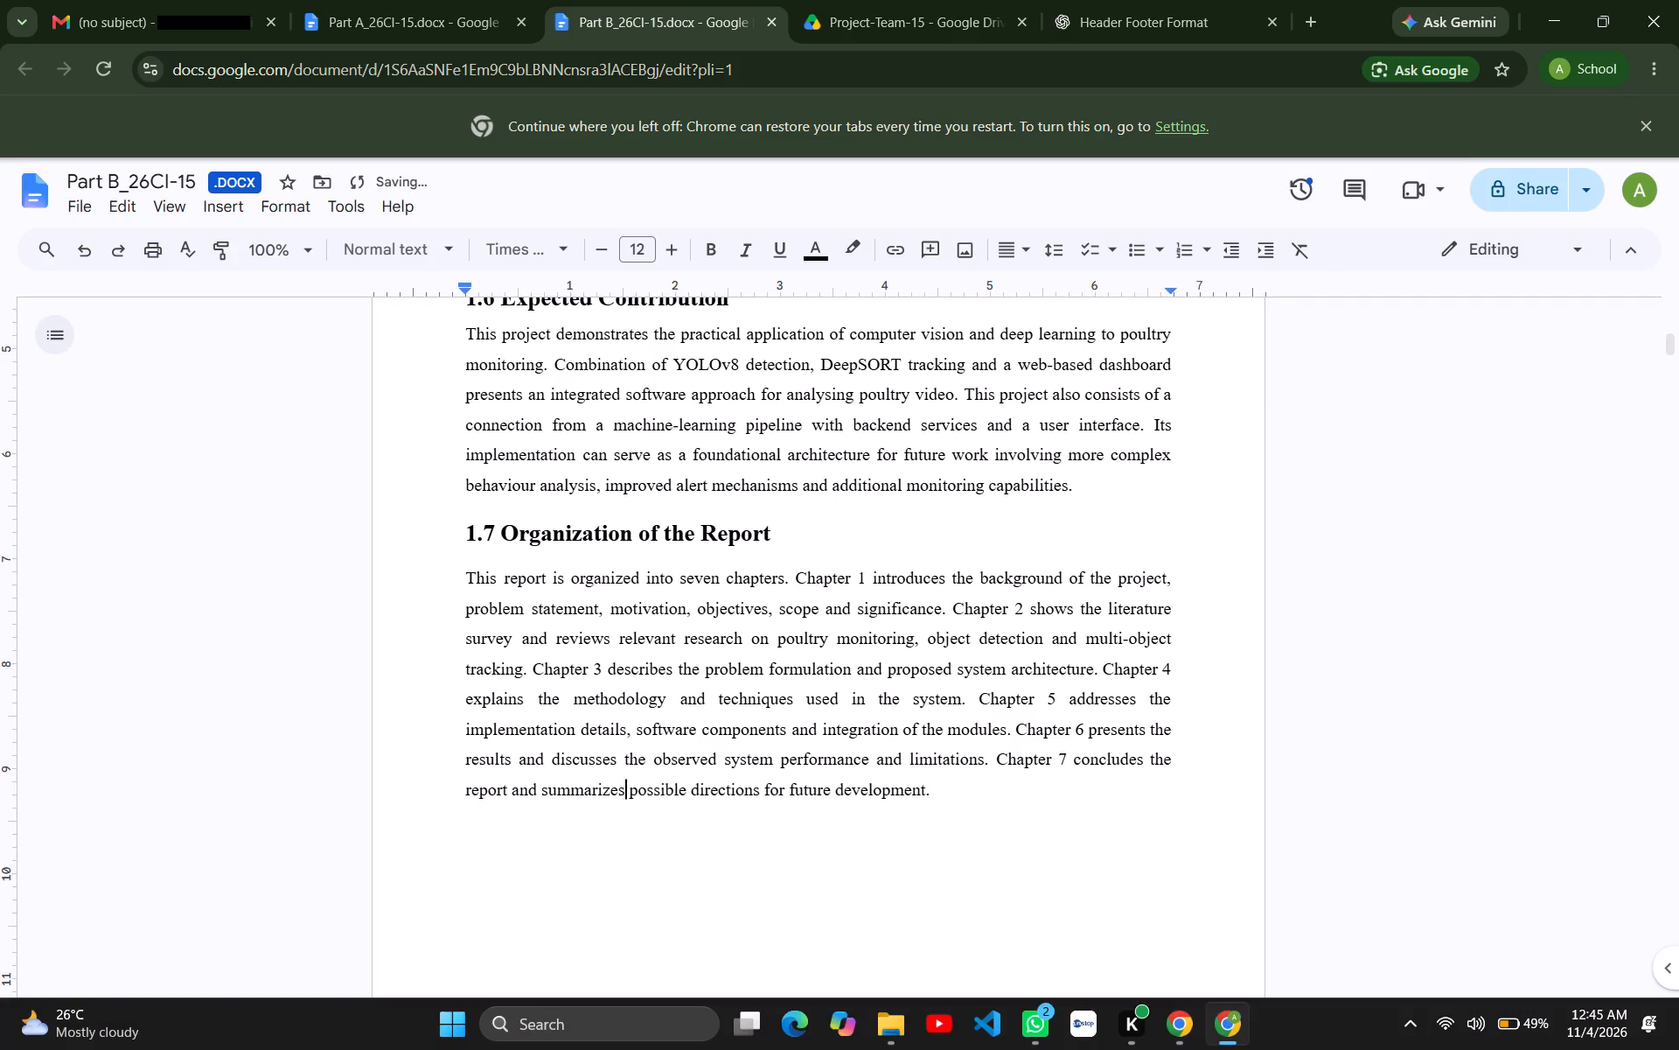
click(709, 749)
Look through the highlighted passages in the DB_report PDF from Chapter 2 through the test-case table ending on page 30, and close the PDF.
scroll(706, 675, down, 4)
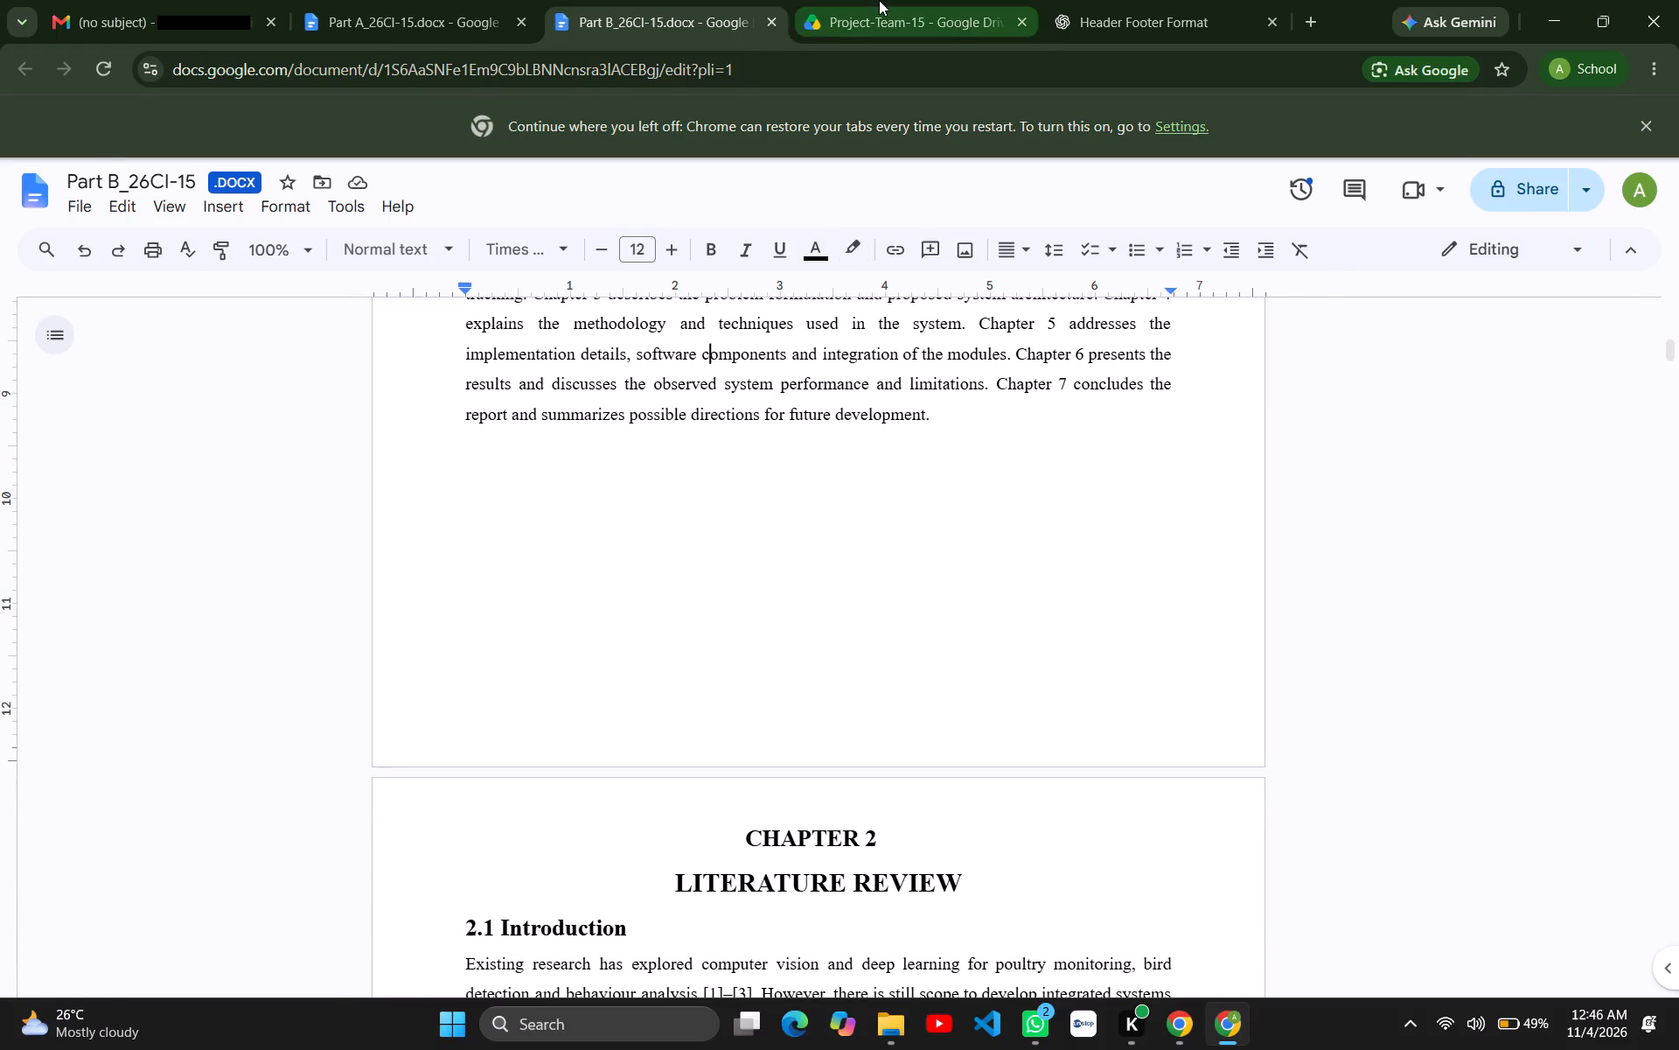
click(879, 0)
scroll(757, 677, down, 4)
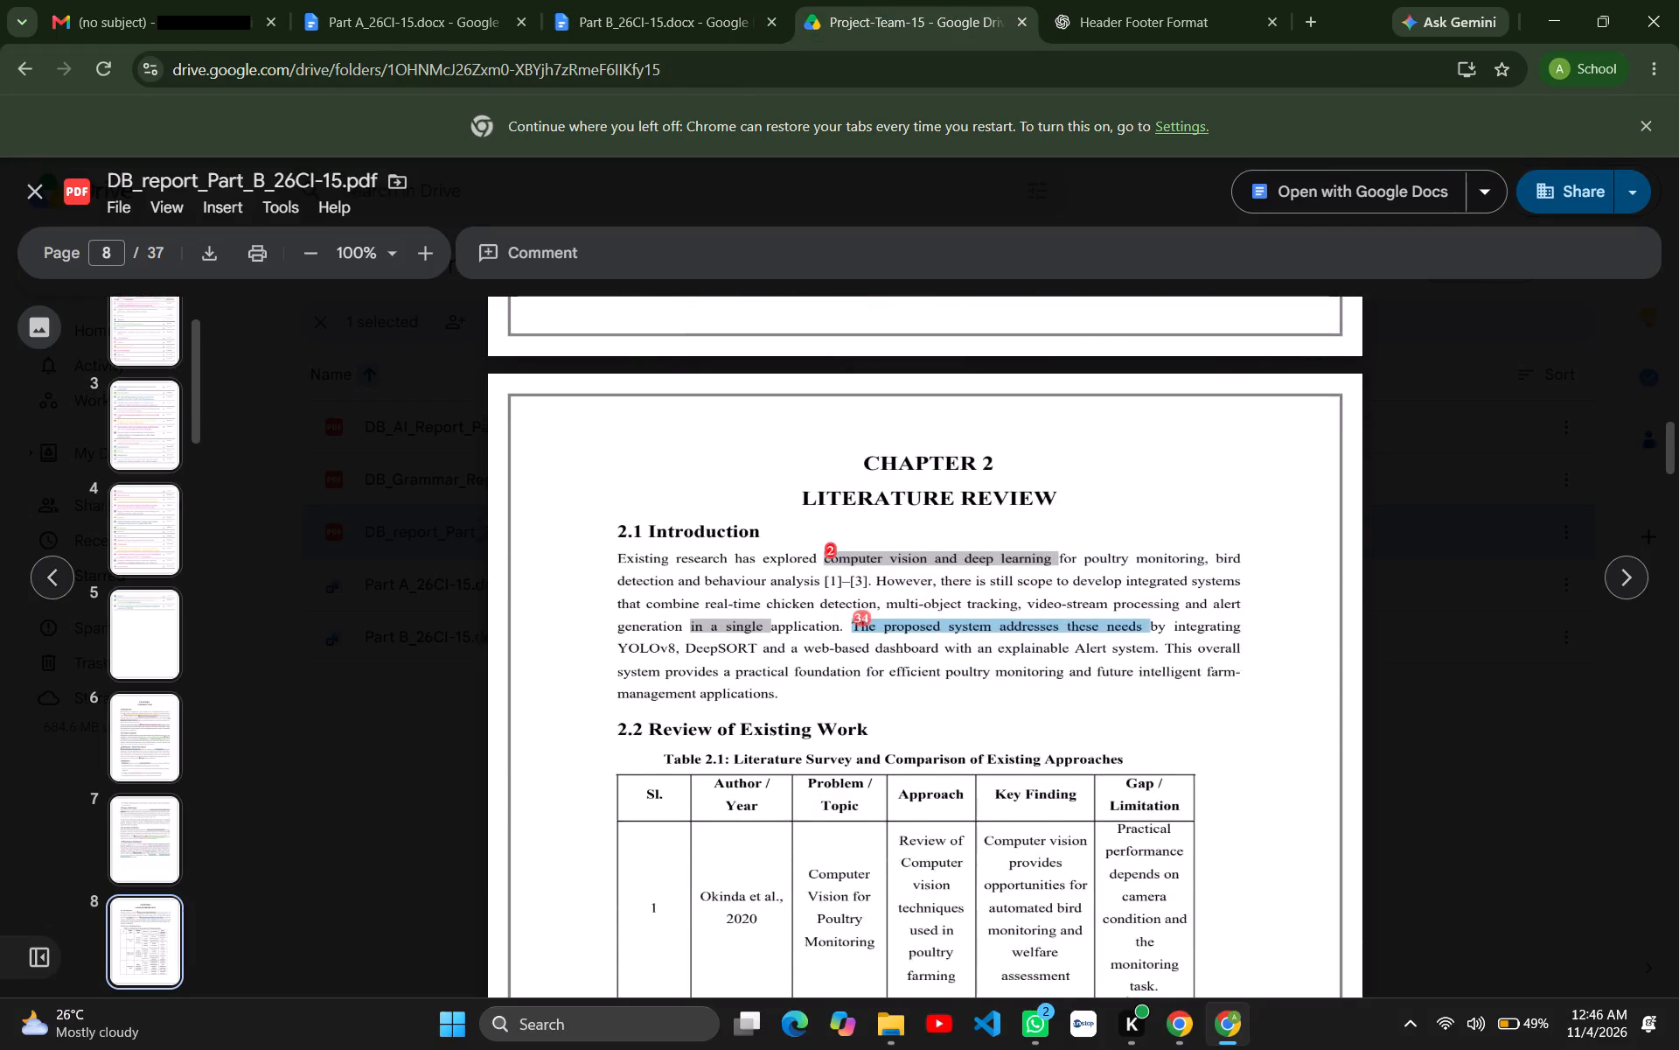
scroll(757, 677, down, 2)
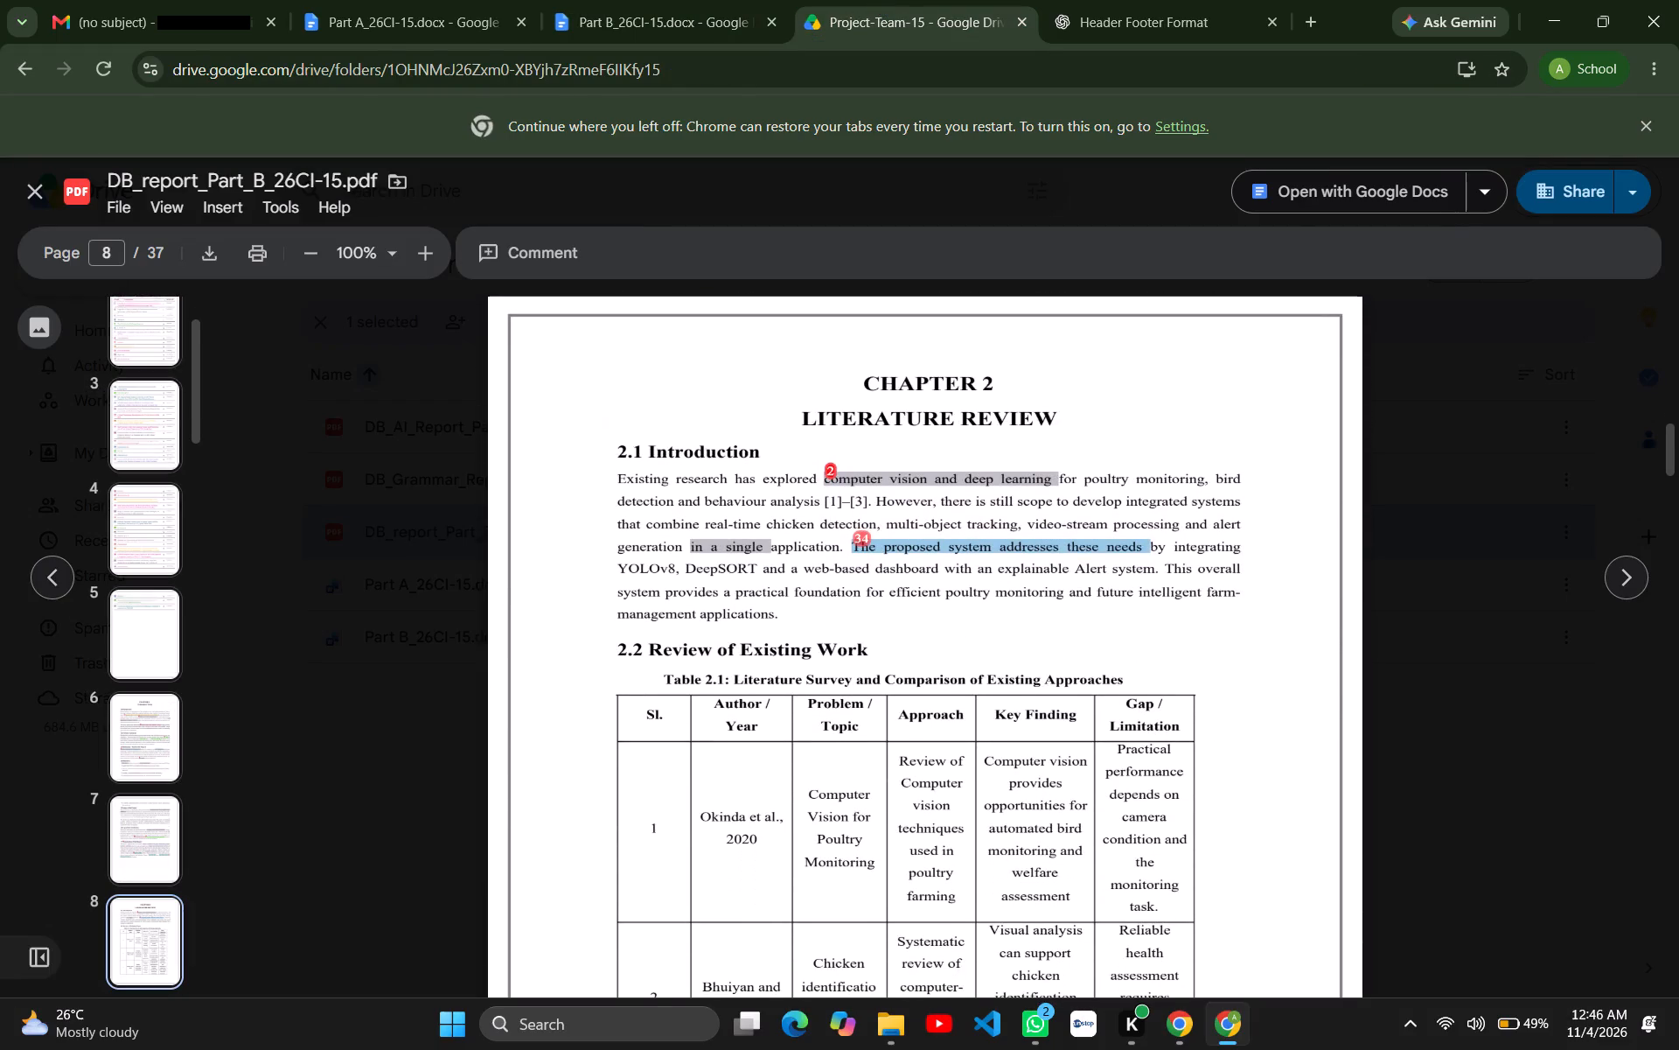
scroll(757, 677, down, 1)
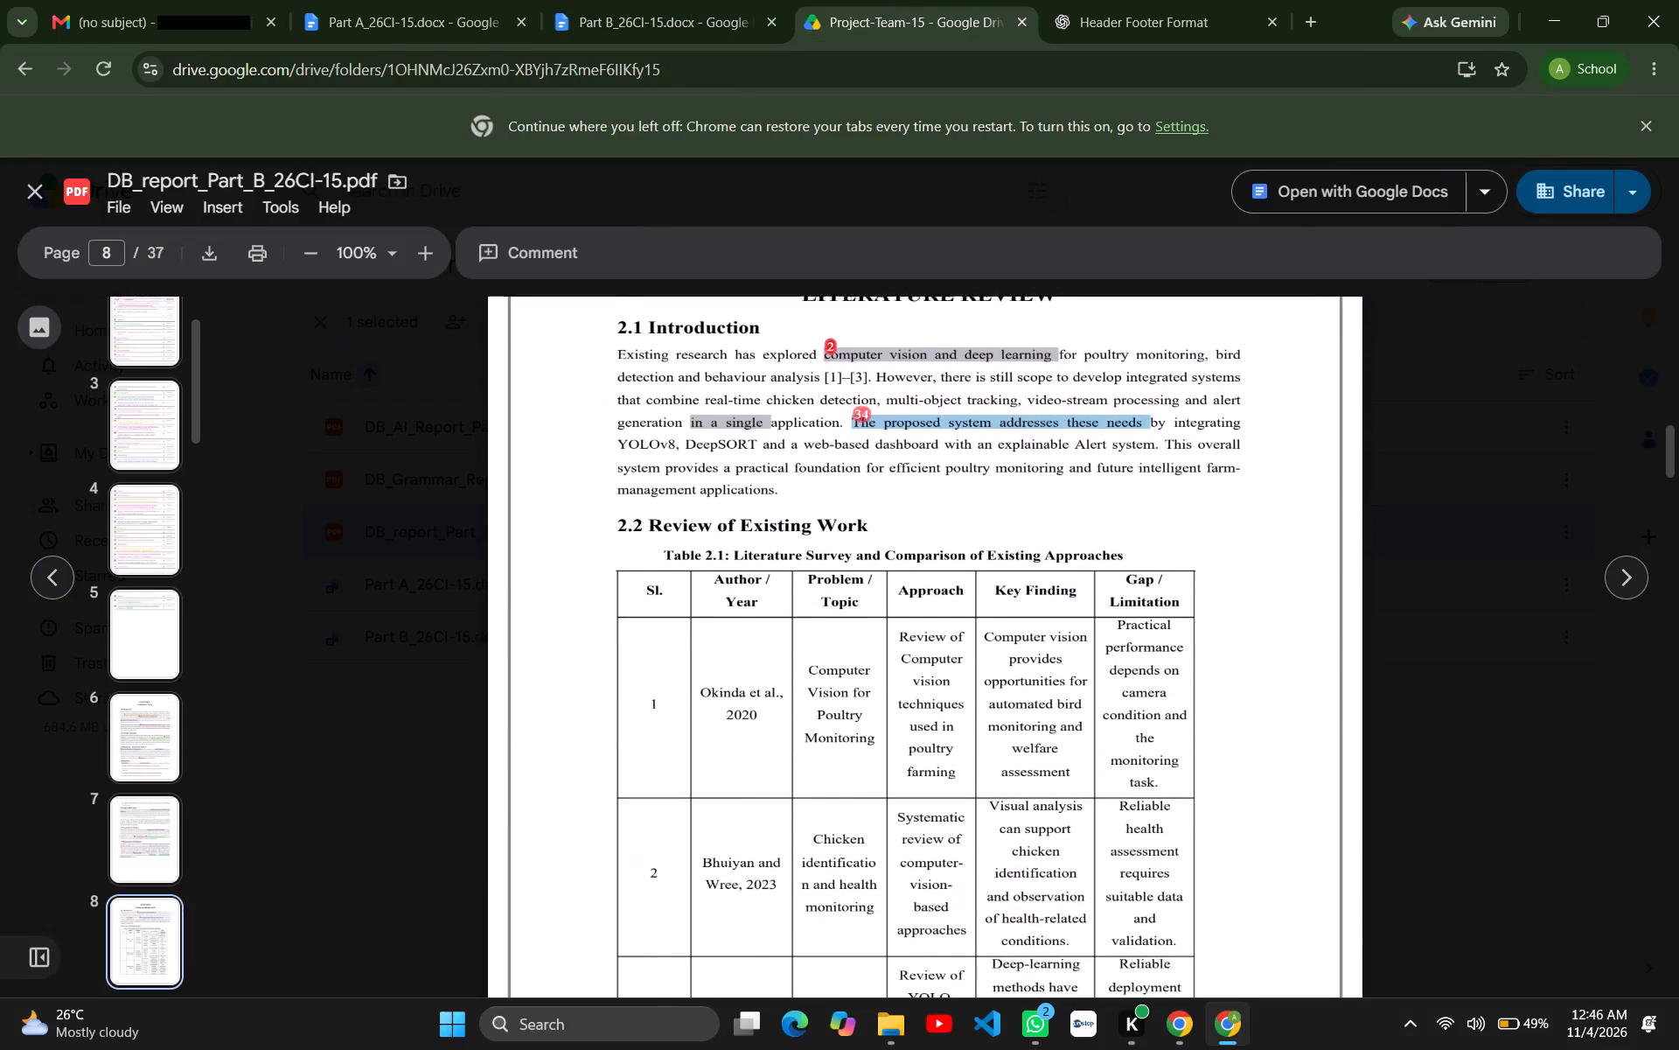
scroll(757, 677, down, 7)
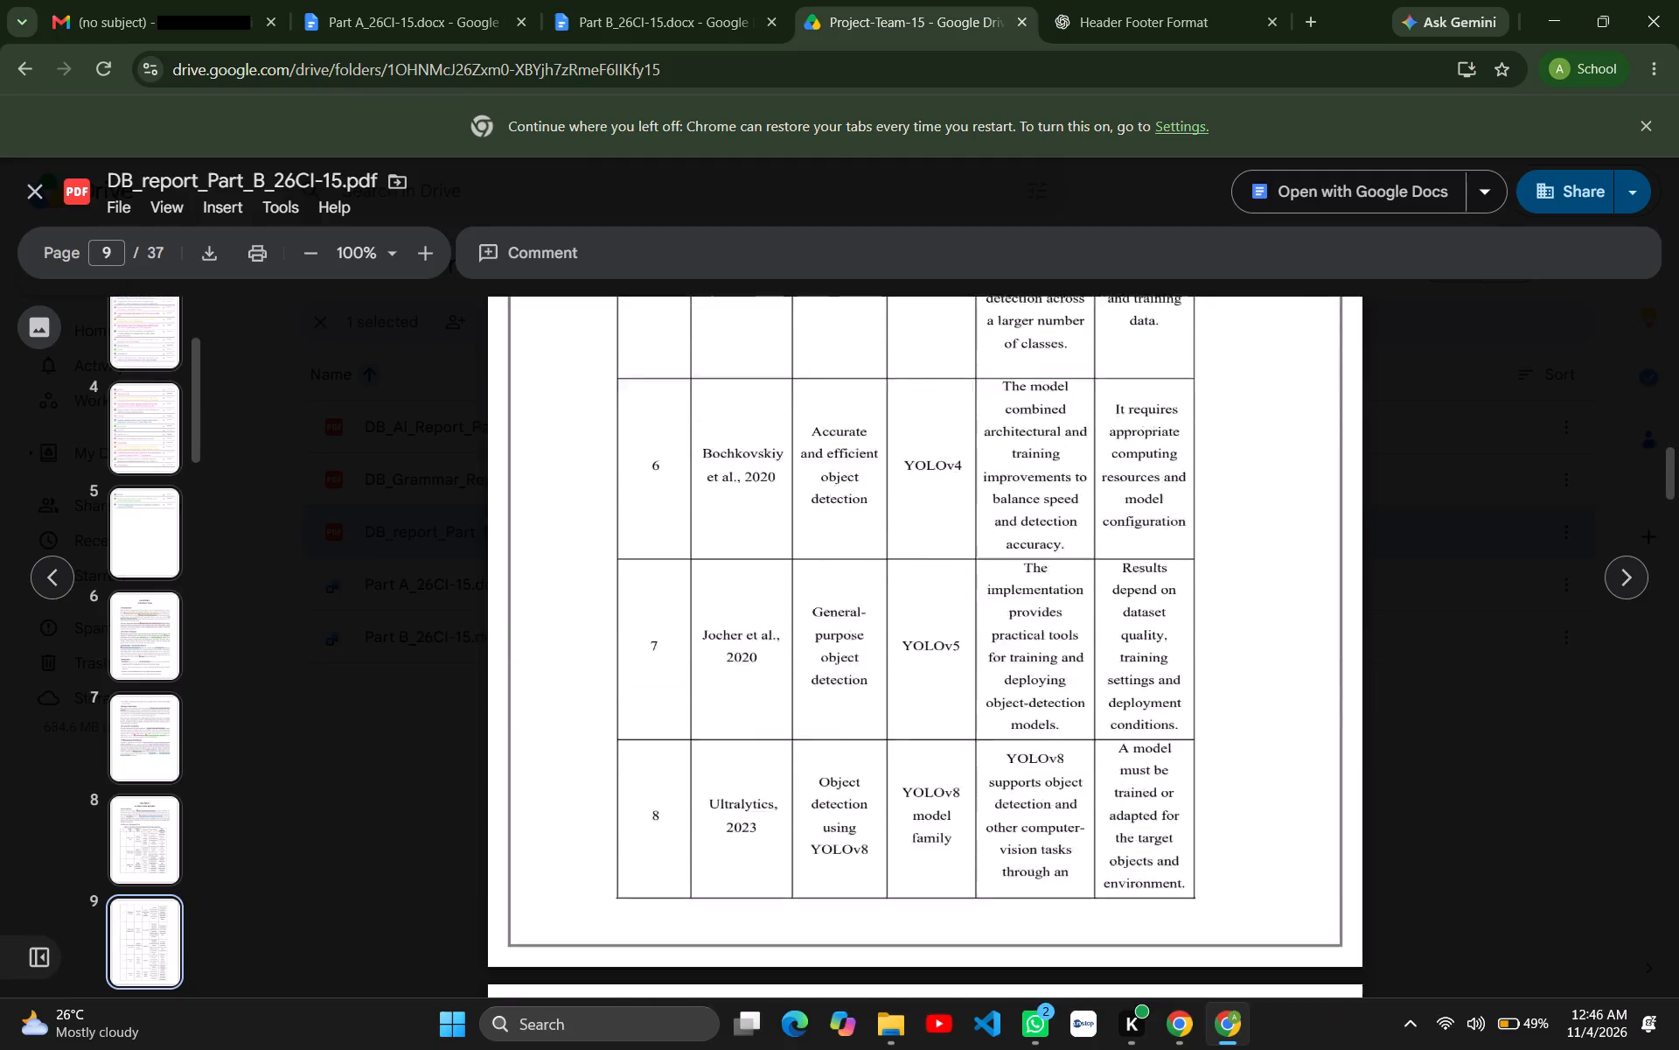
scroll(757, 677, down, 6)
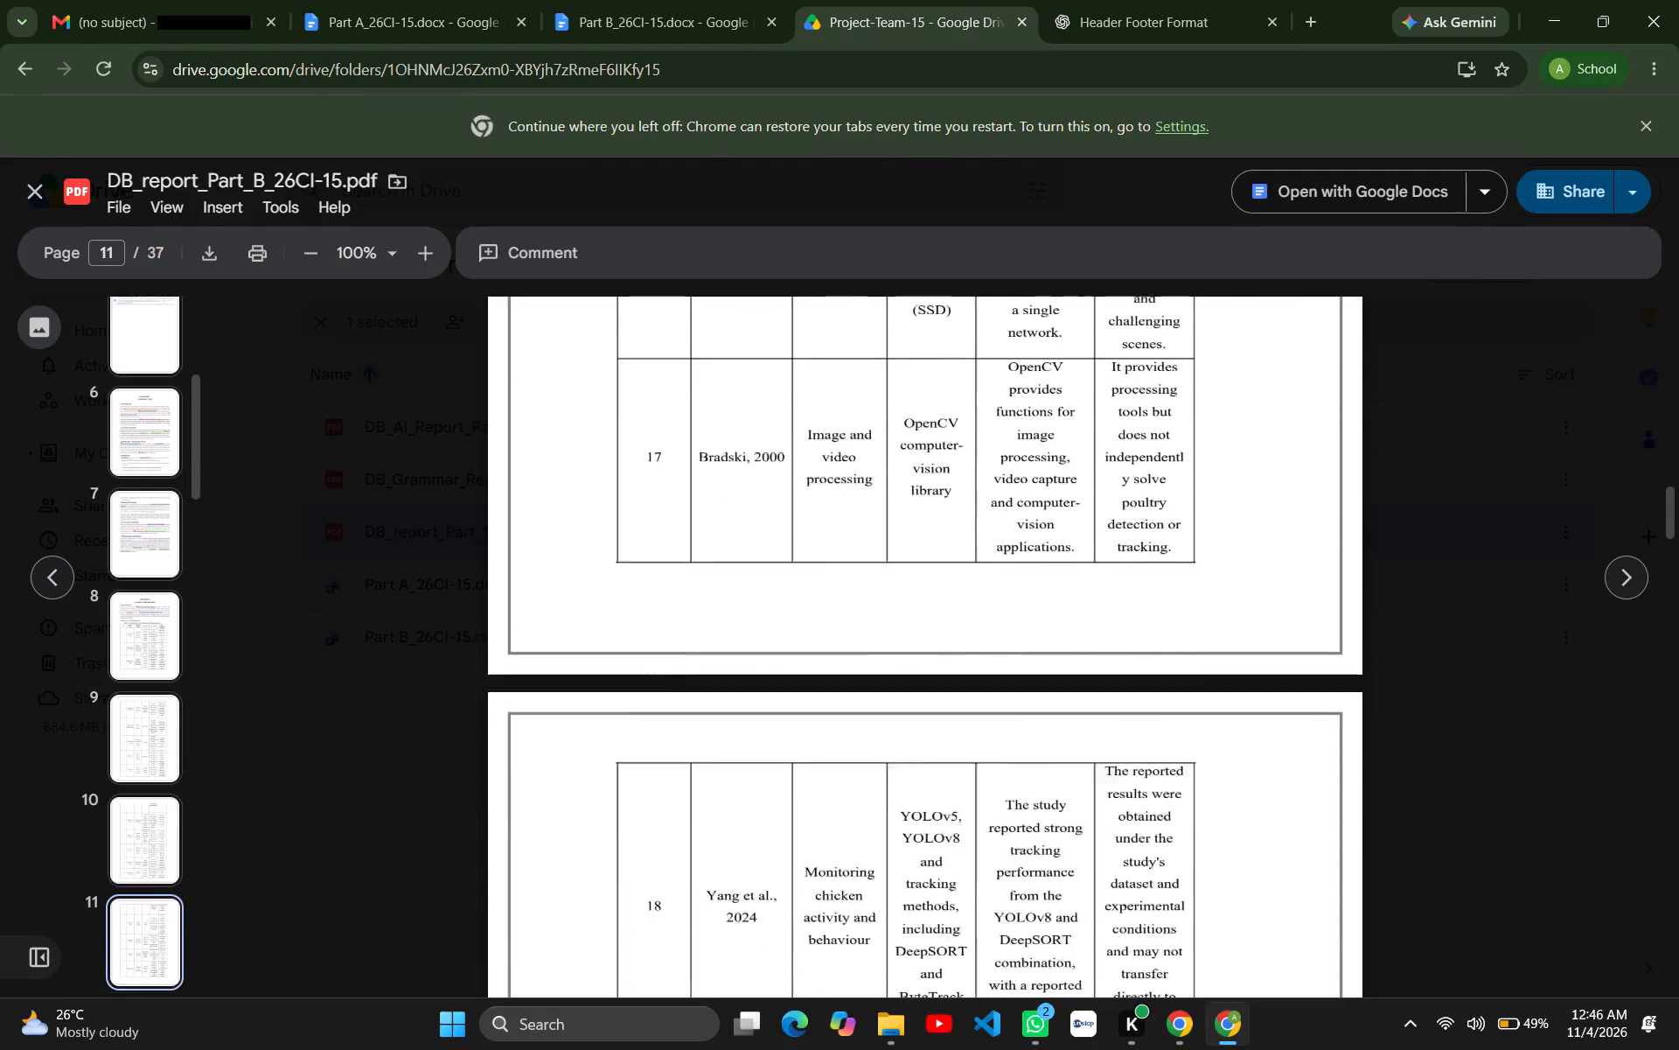
scroll(757, 677, down, 3)
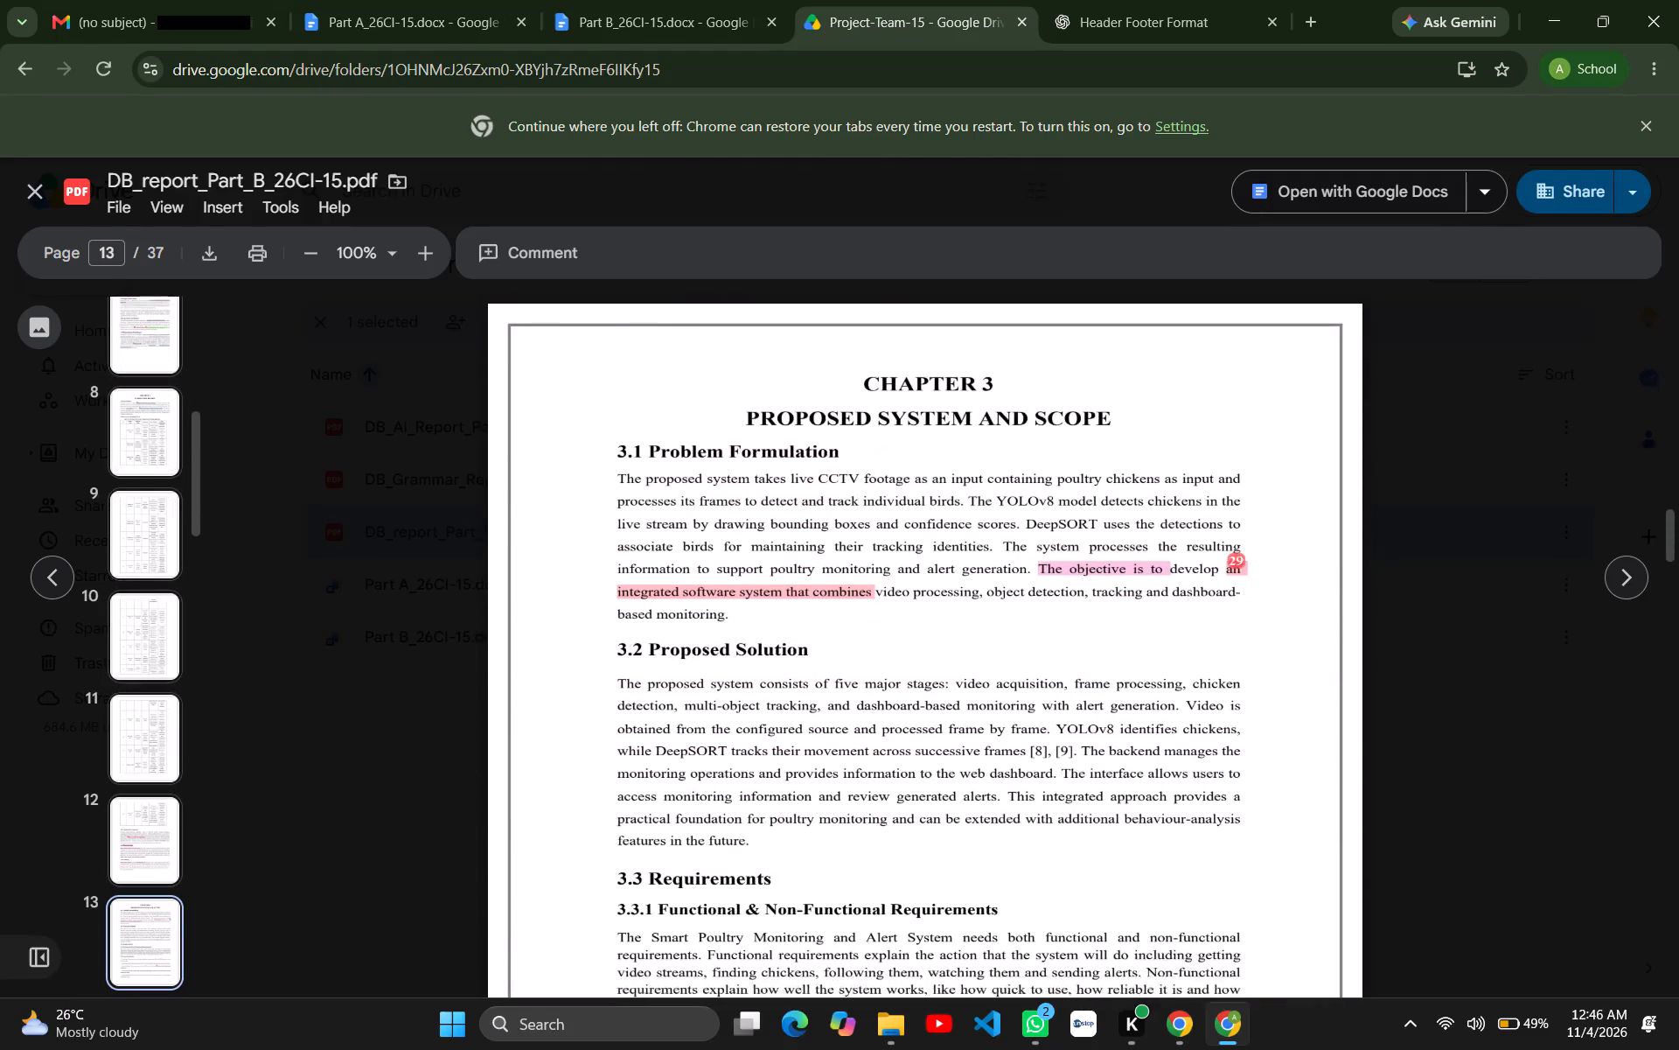
scroll(757, 677, down, 4)
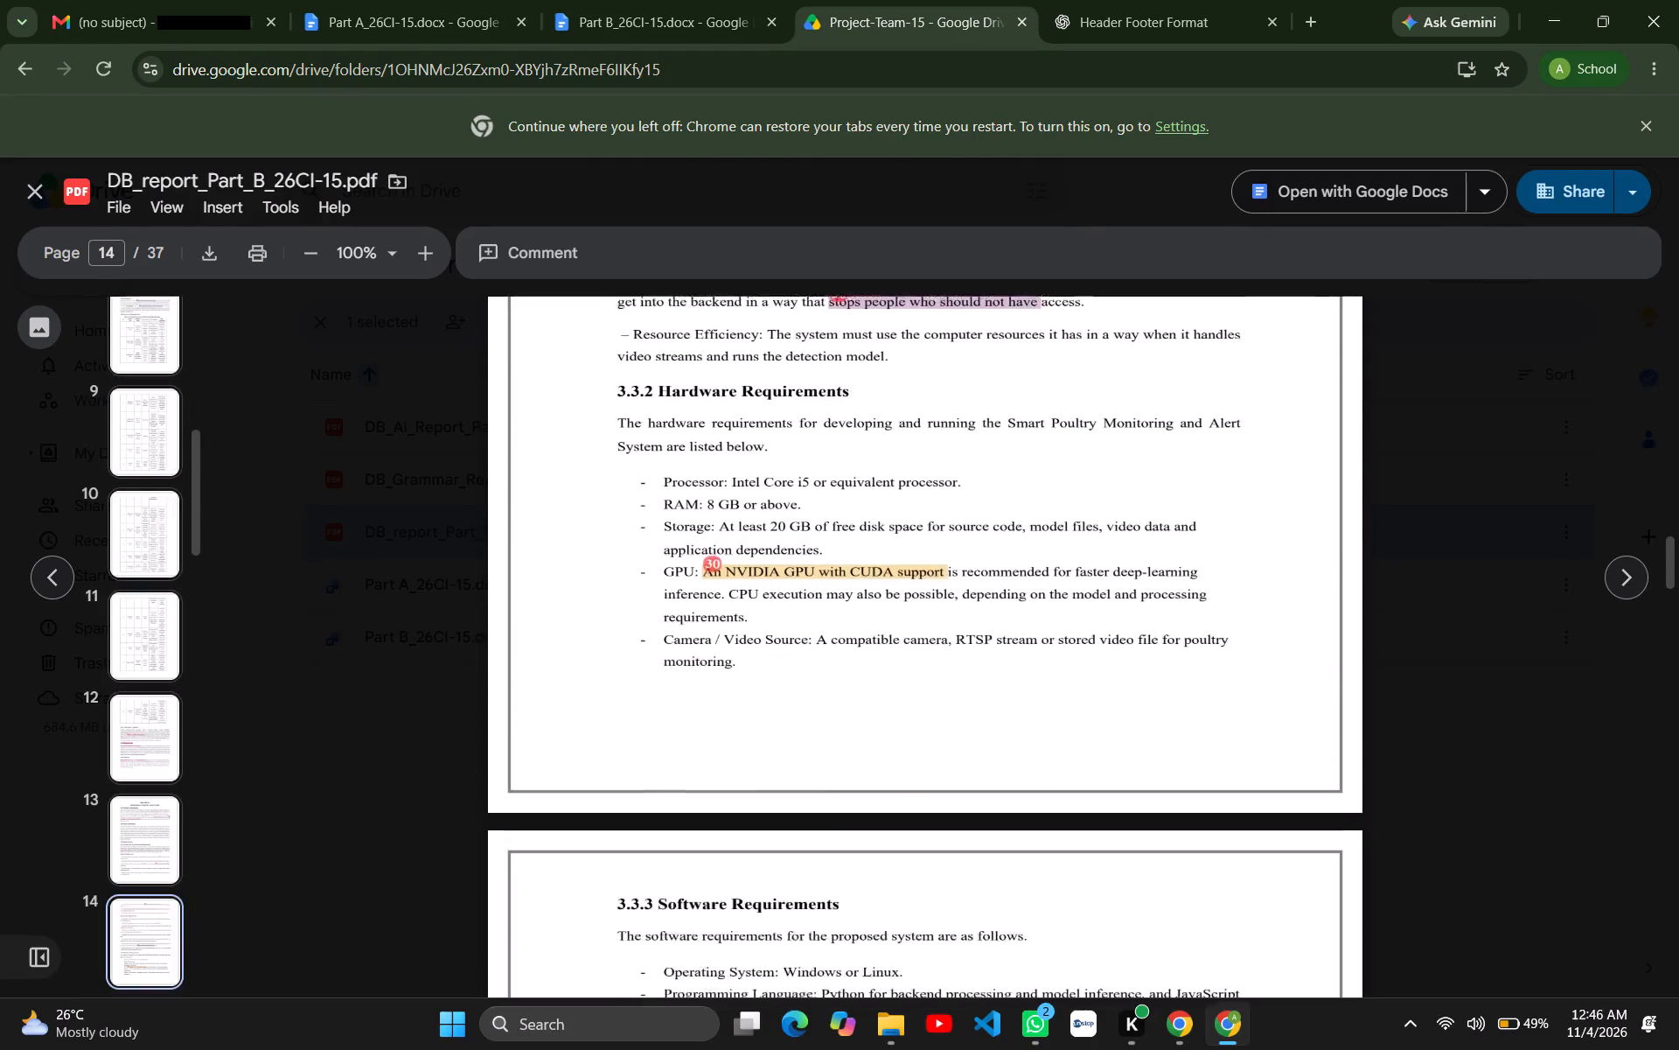
scroll(757, 677, down, 8)
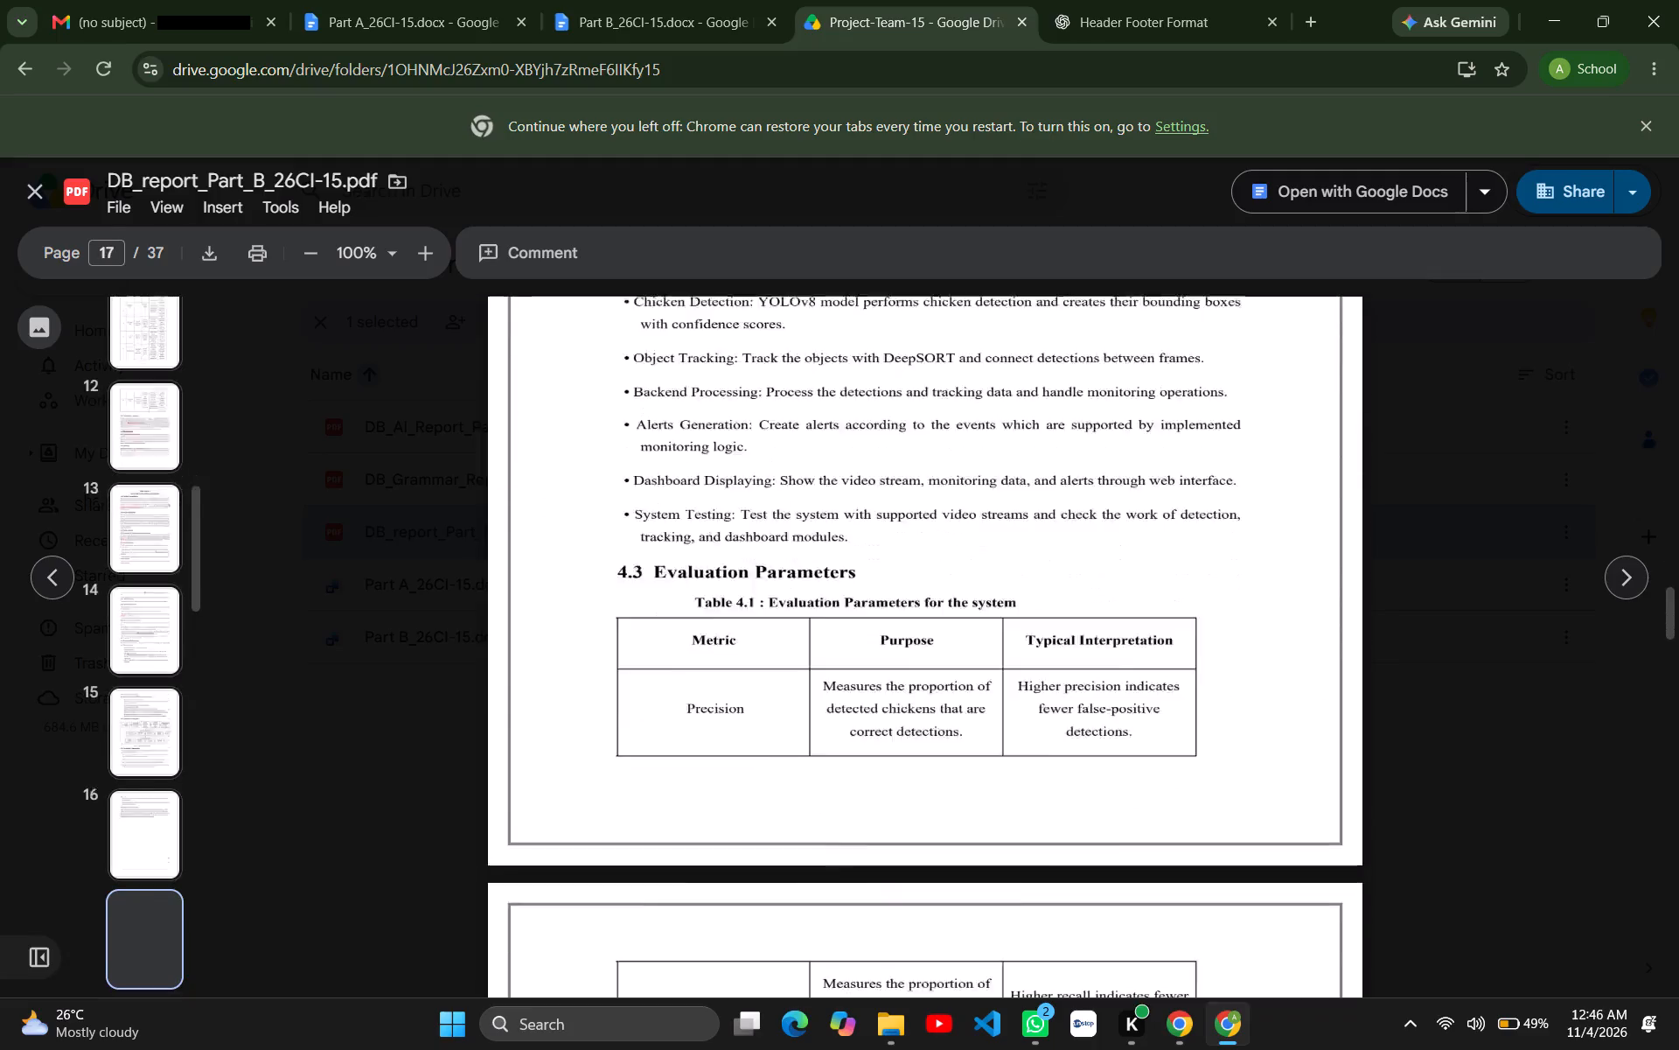
scroll(757, 677, down, 4)
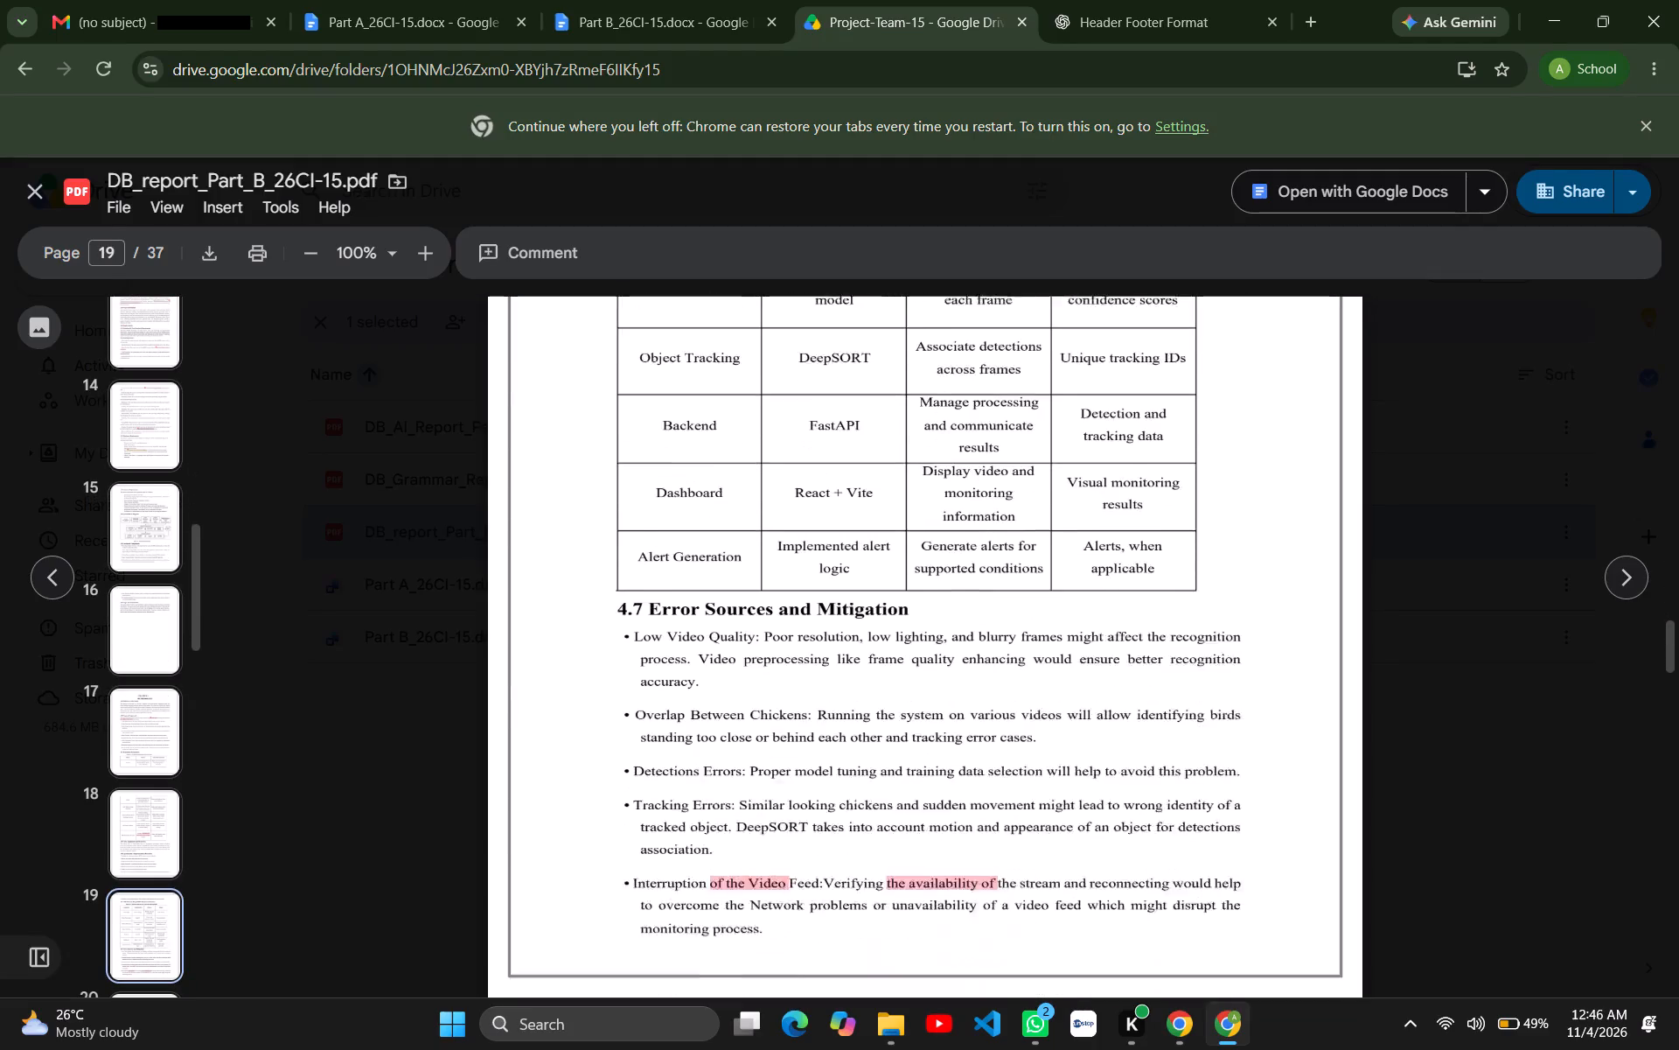
scroll(757, 677, down, 5)
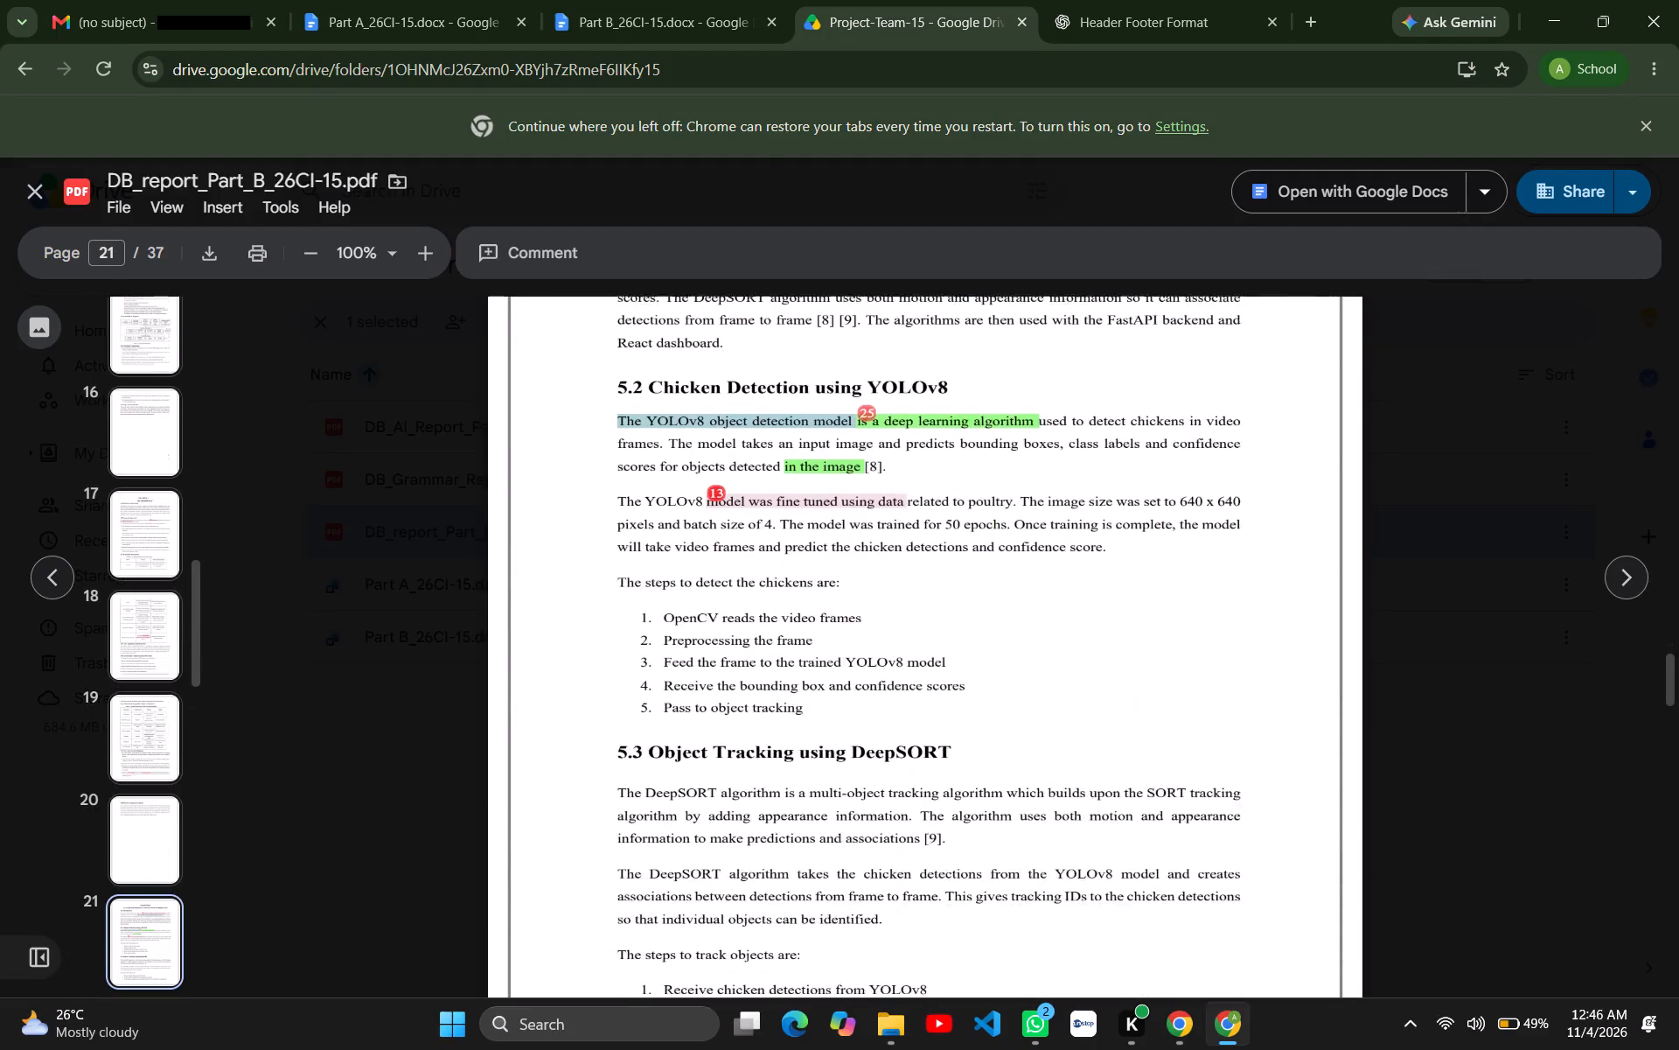
scroll(757, 677, down, 5)
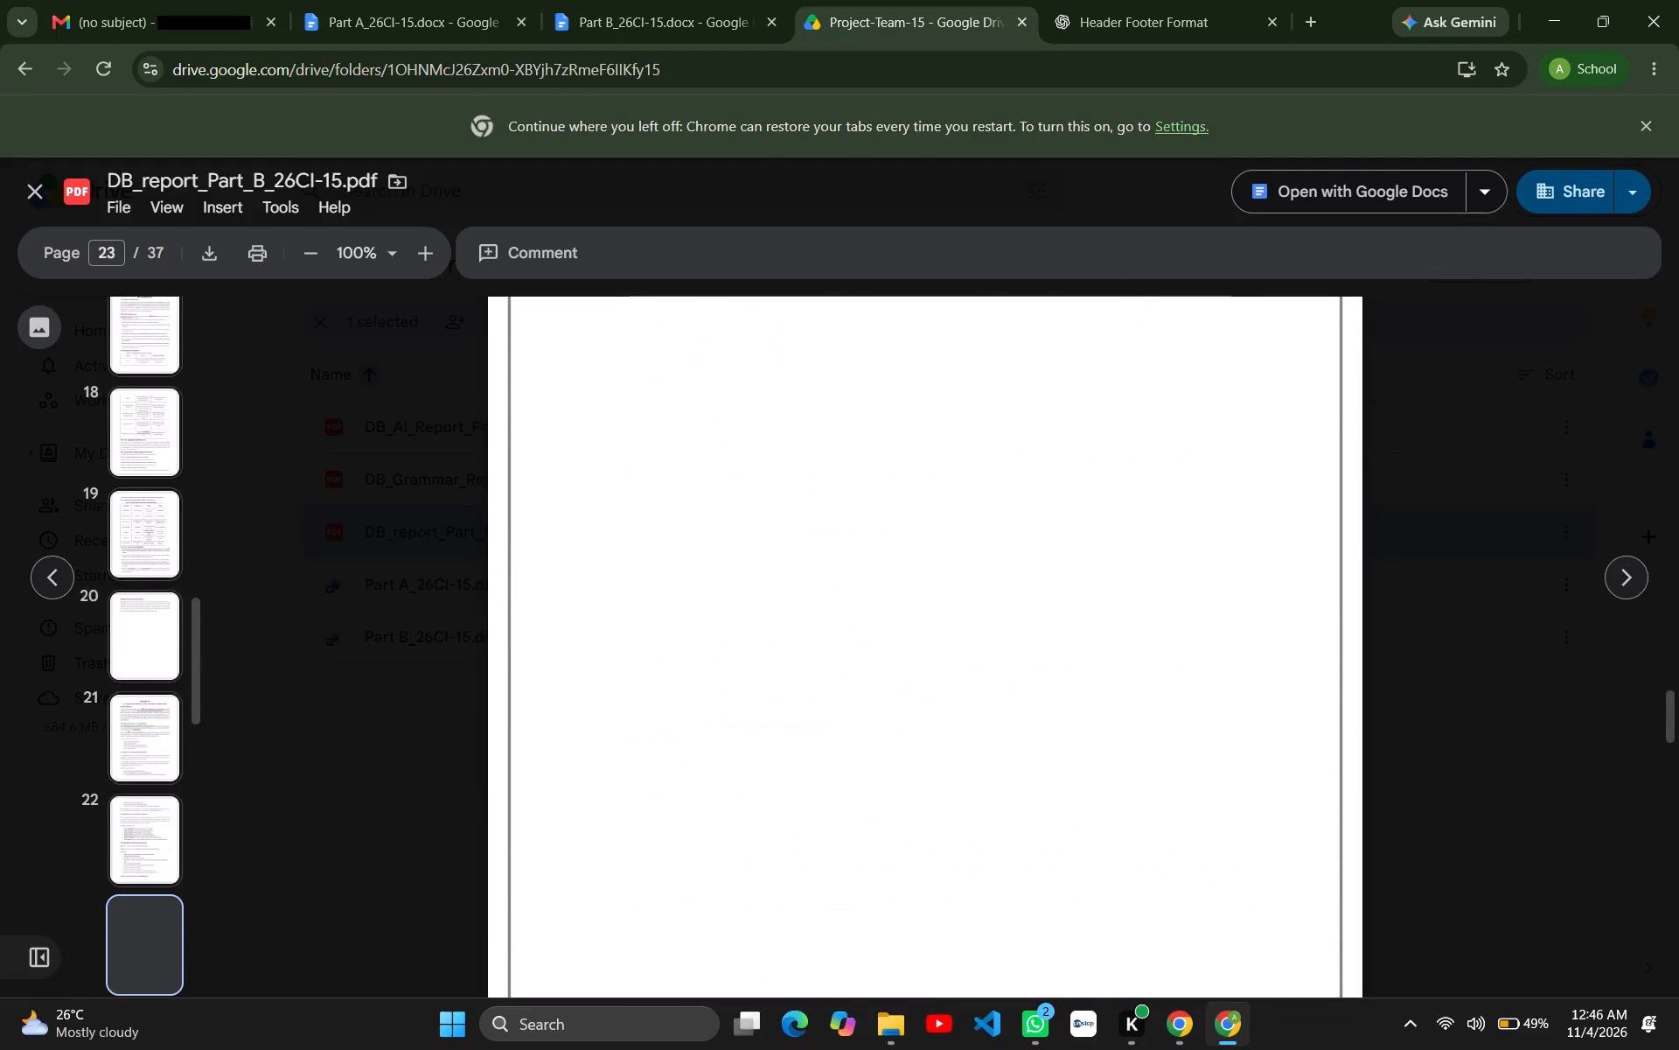
scroll(757, 677, down, 6)
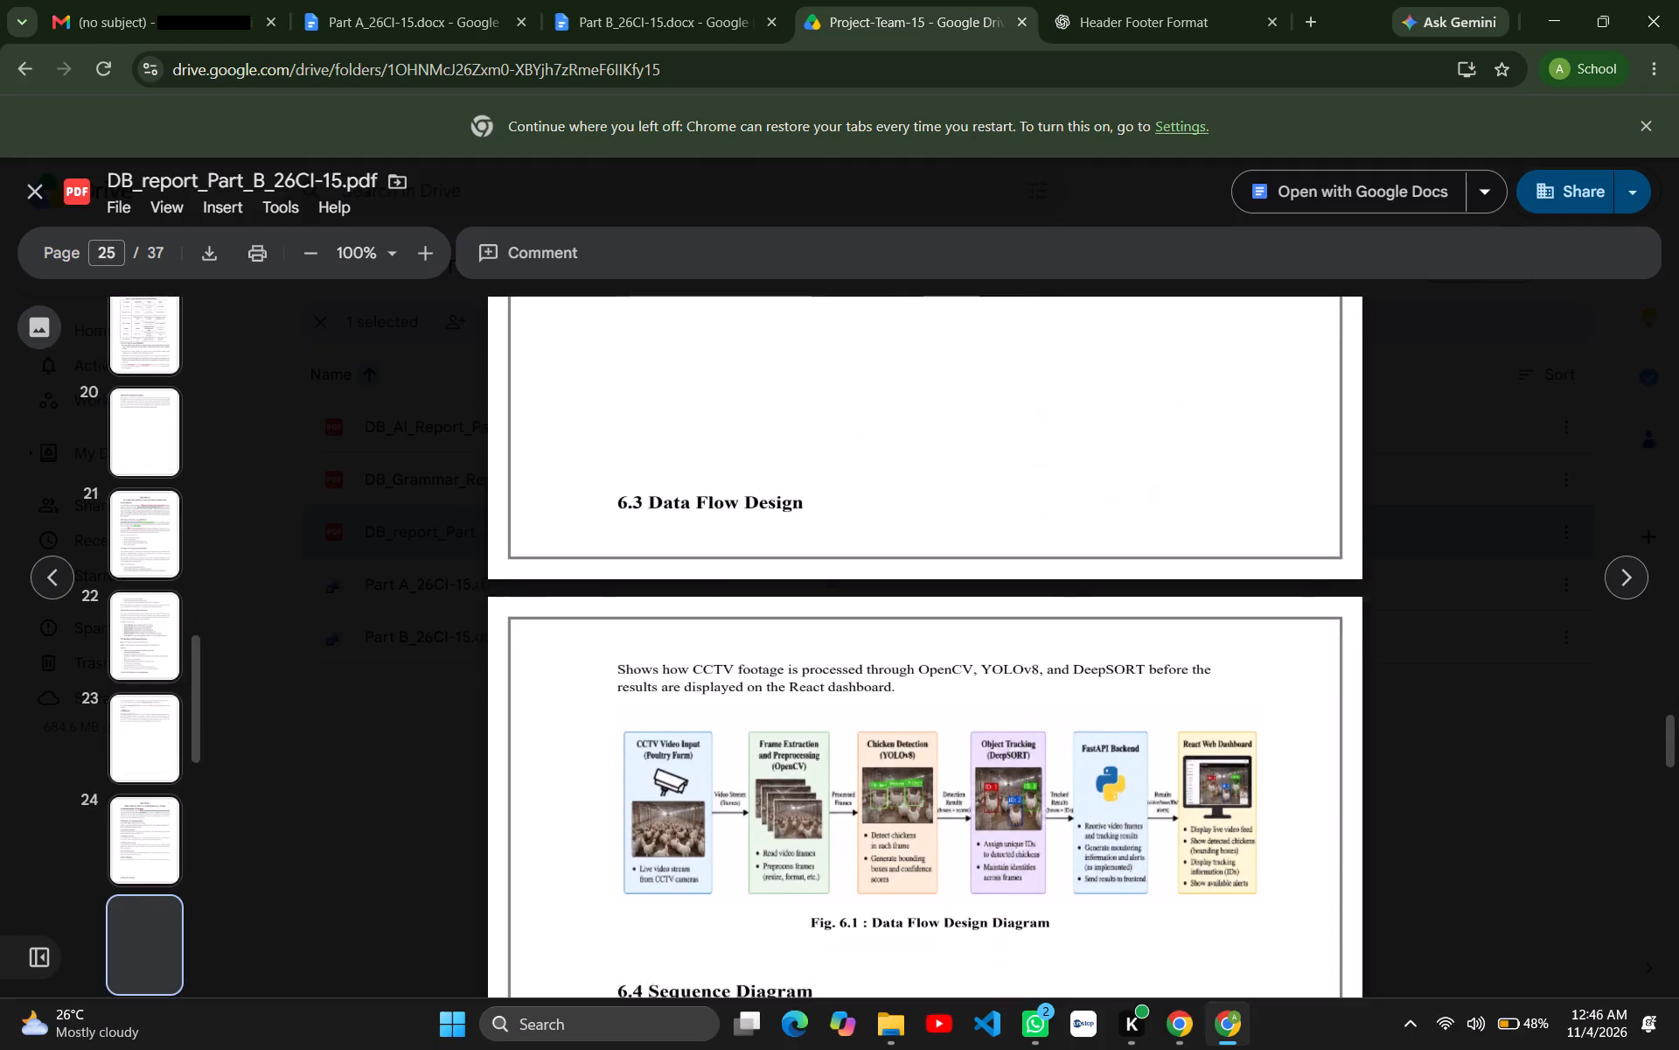
scroll(757, 677, down, 5)
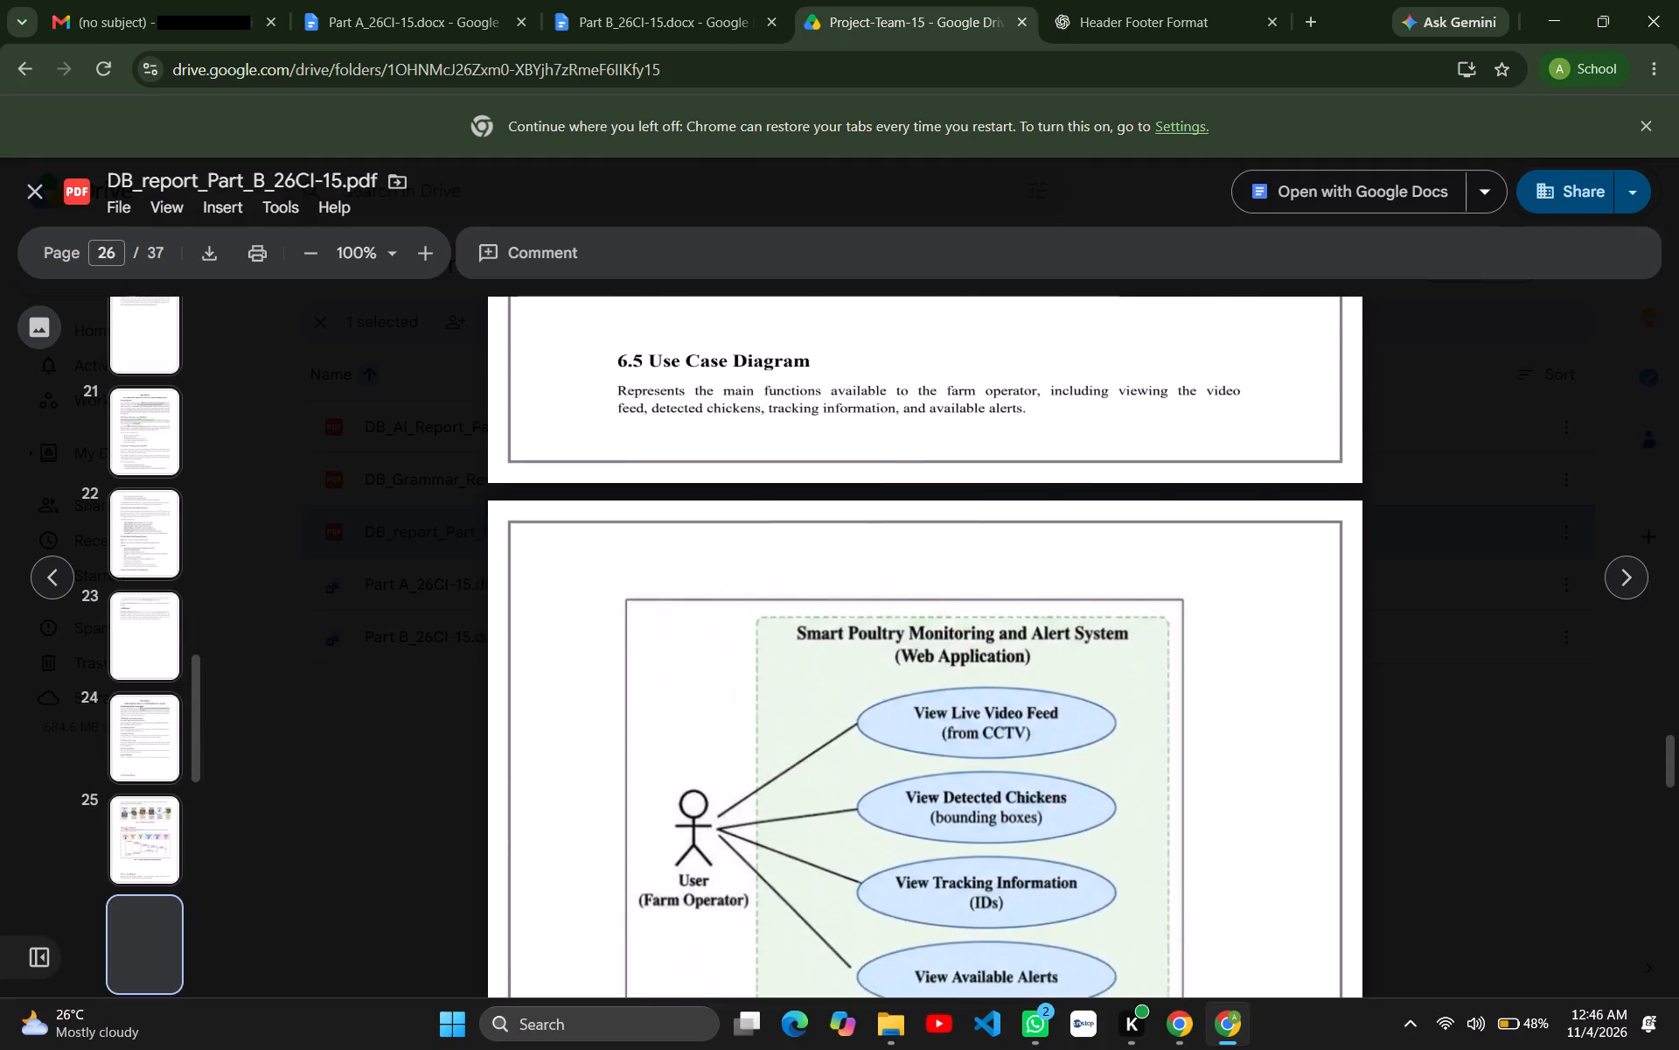
scroll(757, 677, down, 7)
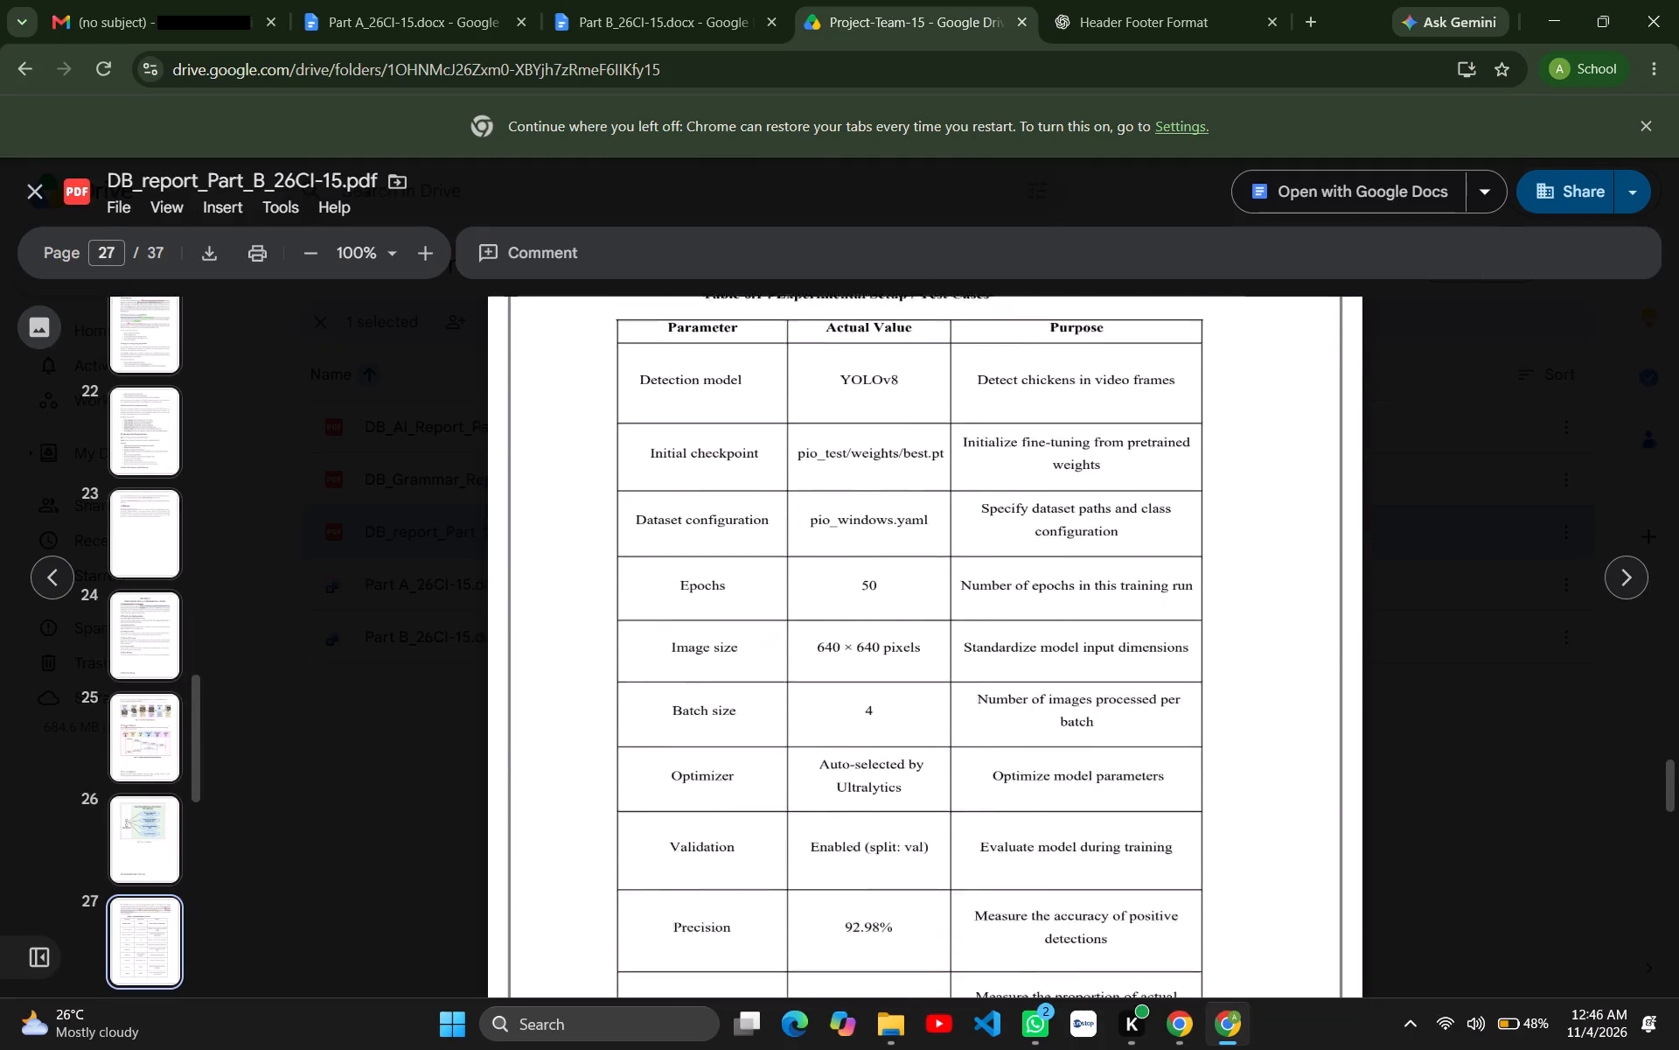
scroll(757, 677, down, 6)
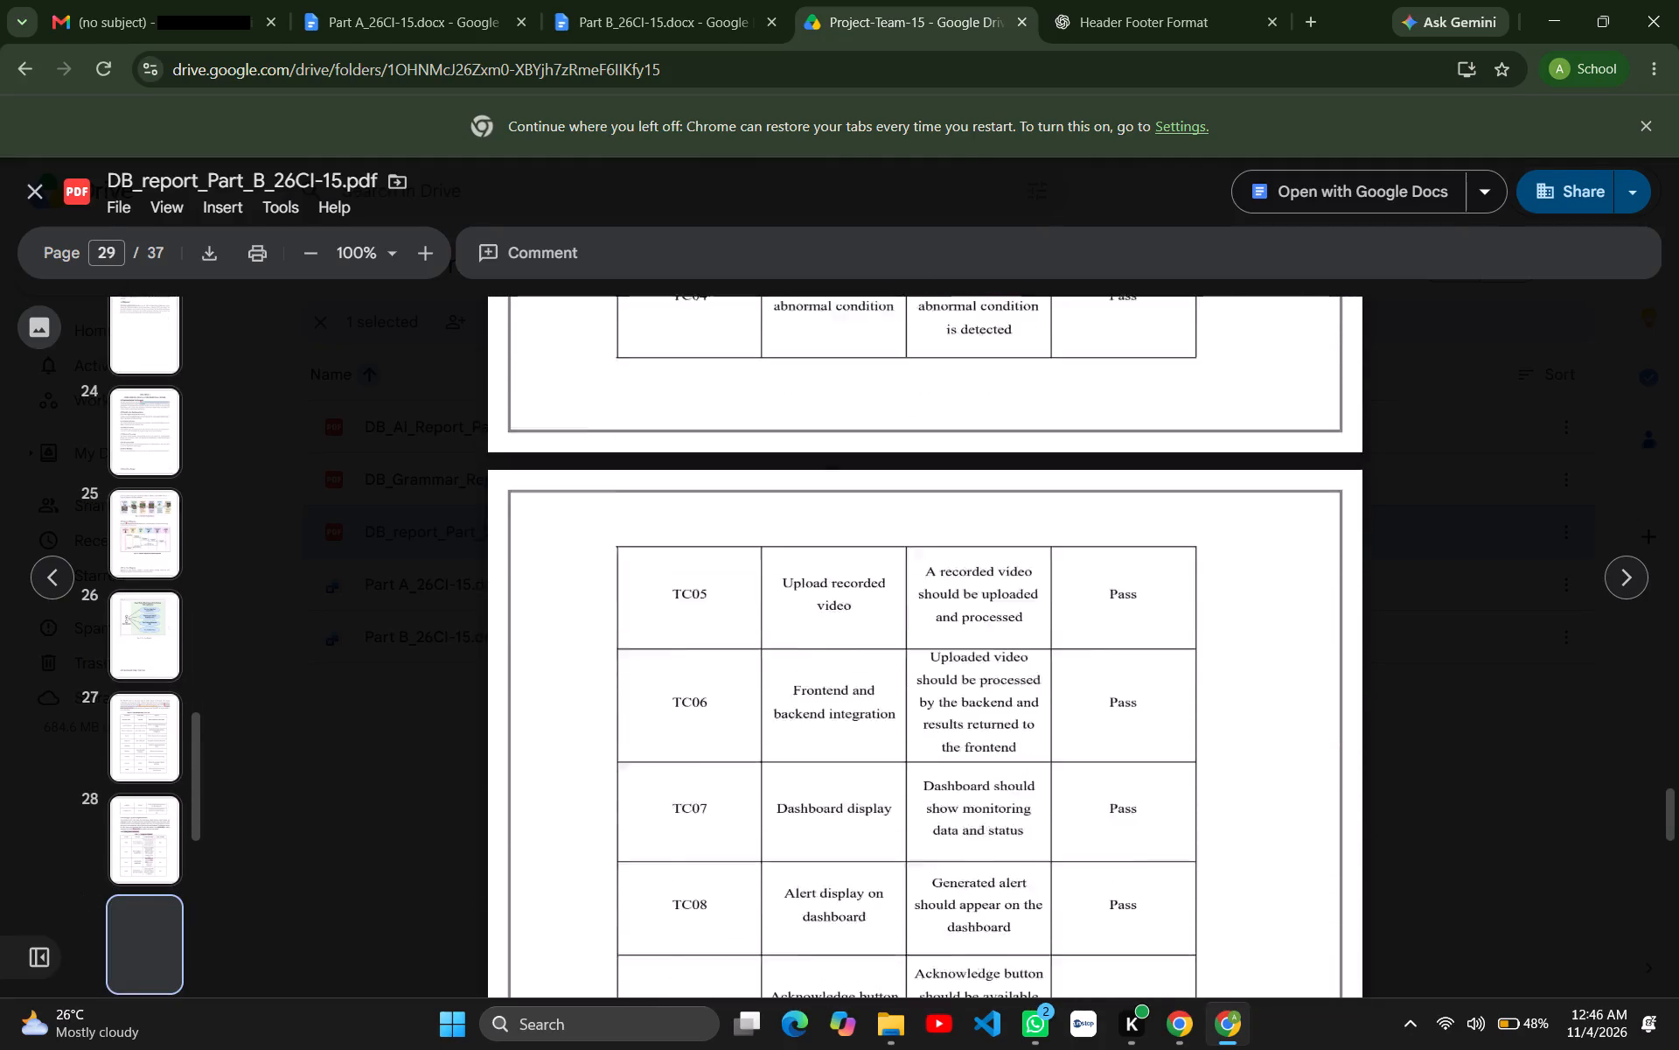
scroll(757, 677, down, 5)
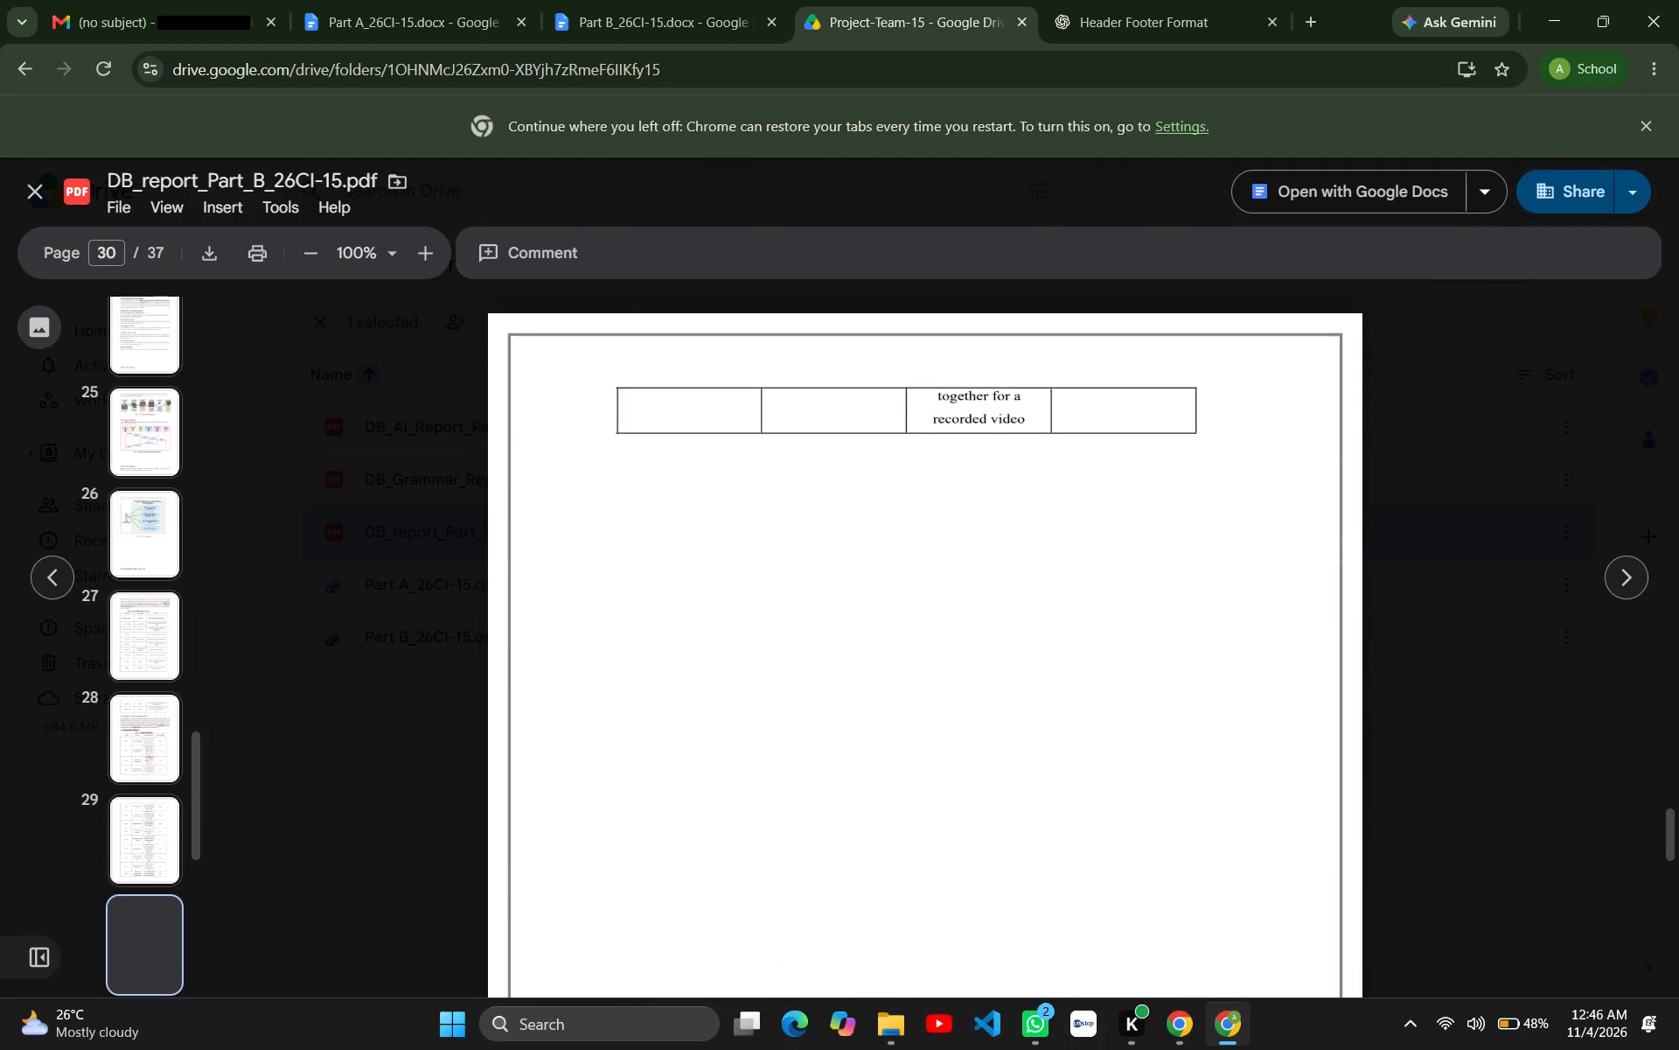
scroll(757, 677, up, 2)
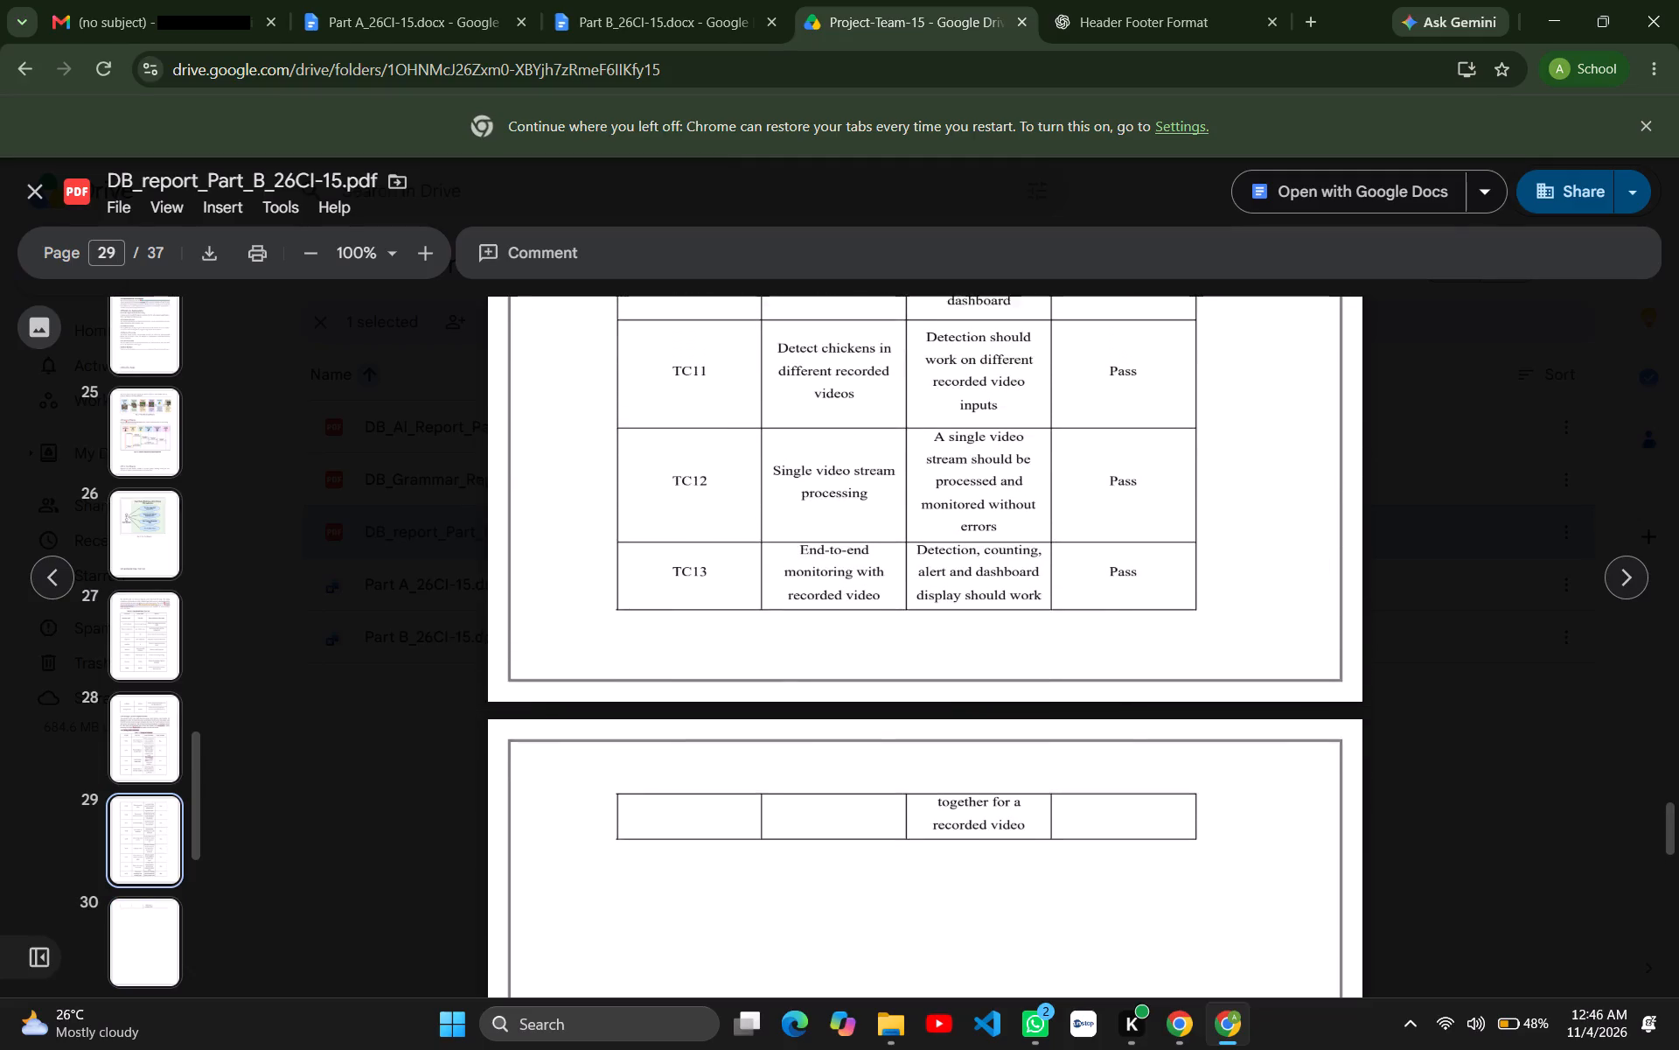
scroll(757, 677, up, 2)
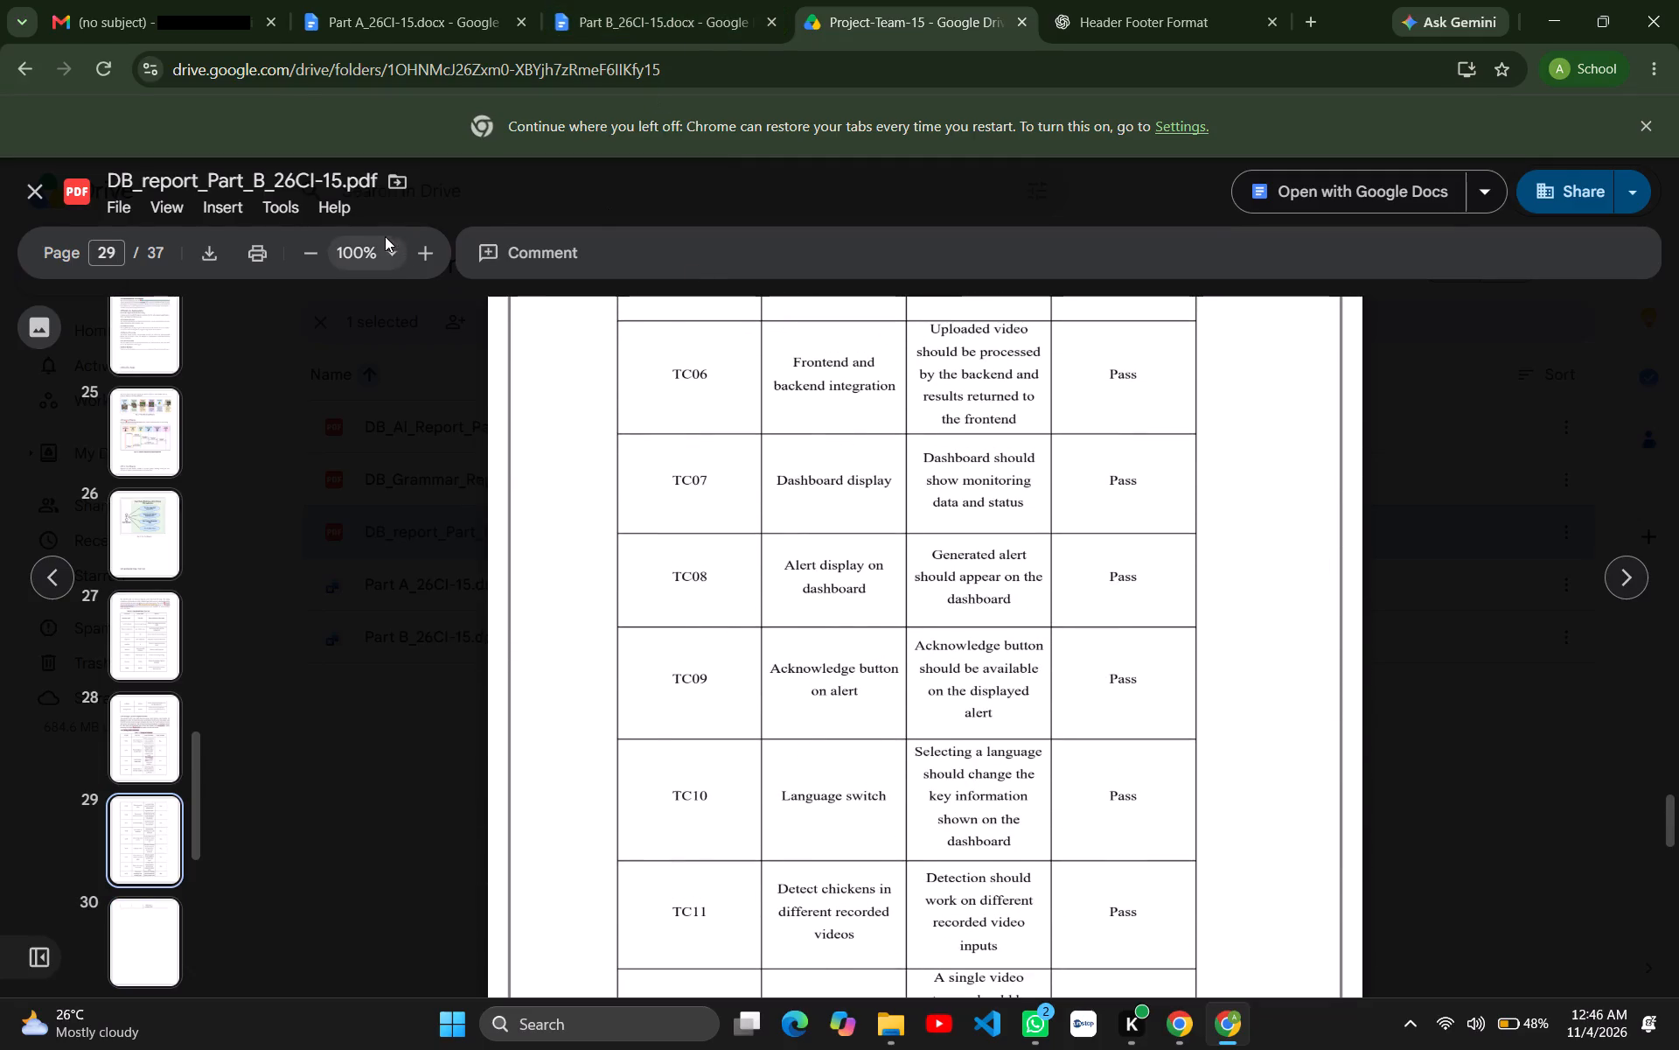
click(50, 190)
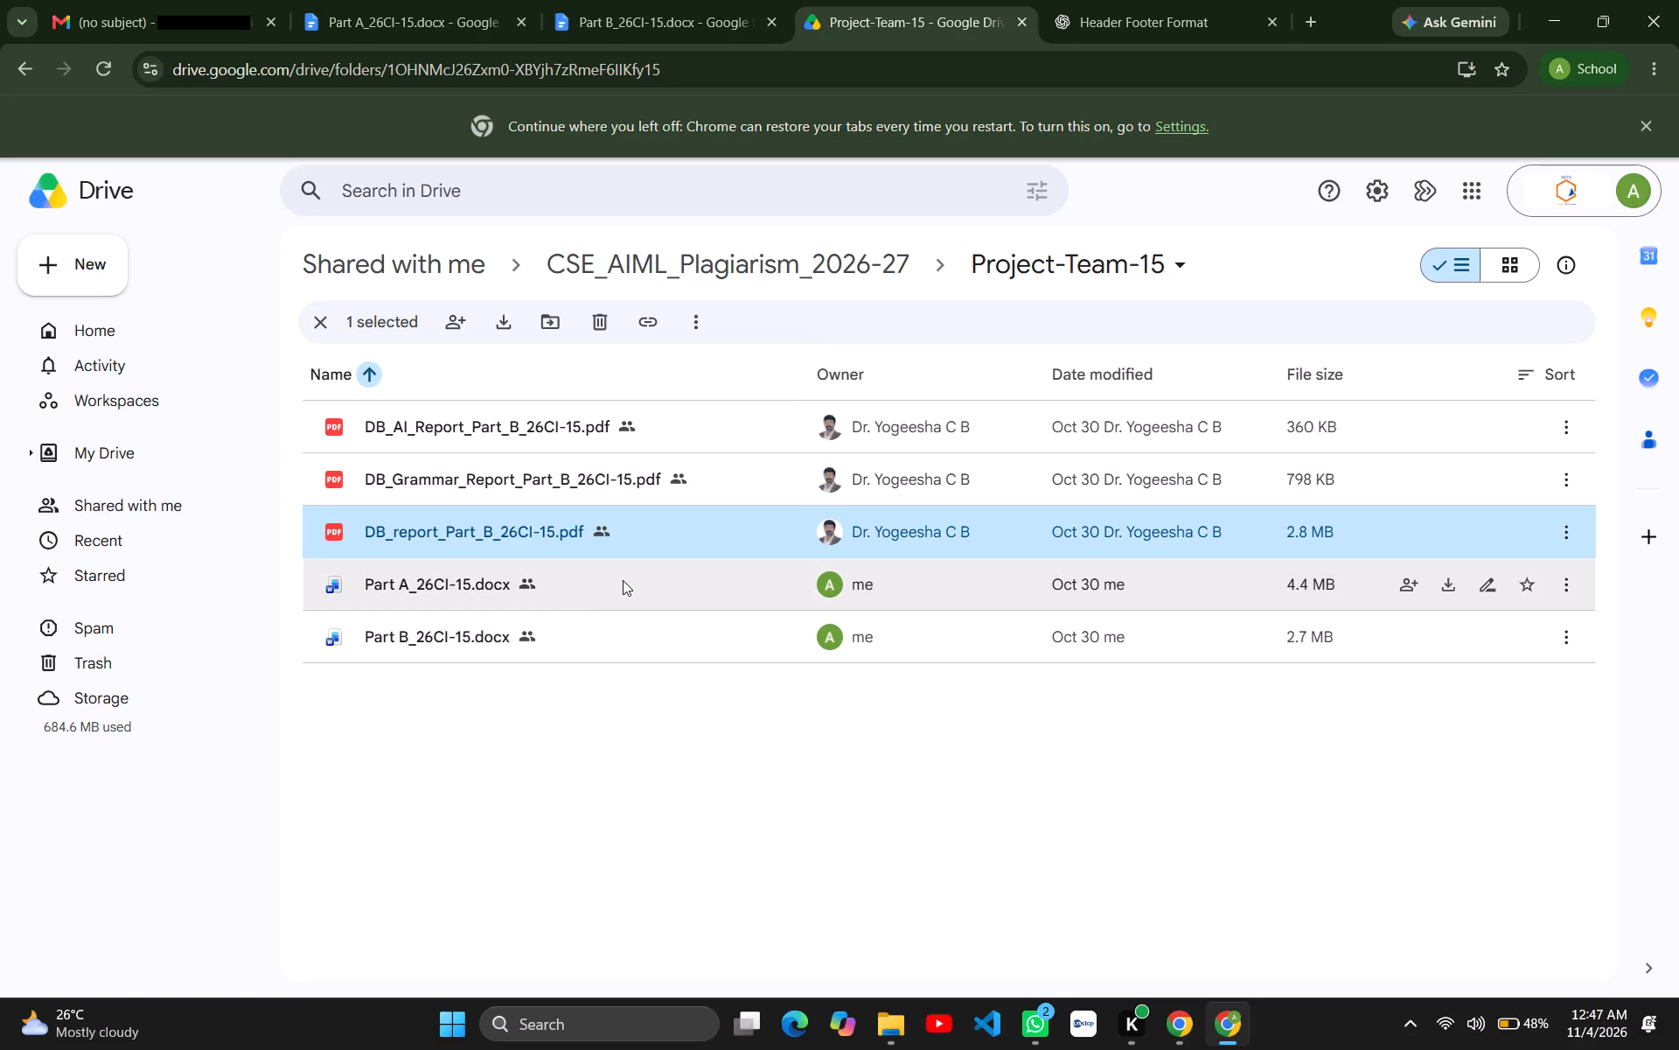
Open the DB_Grammar_Report PDF for Part B and examine its analysis tables and the marked passages in the submitted text on pages 4 and 5.
double_click(691, 493)
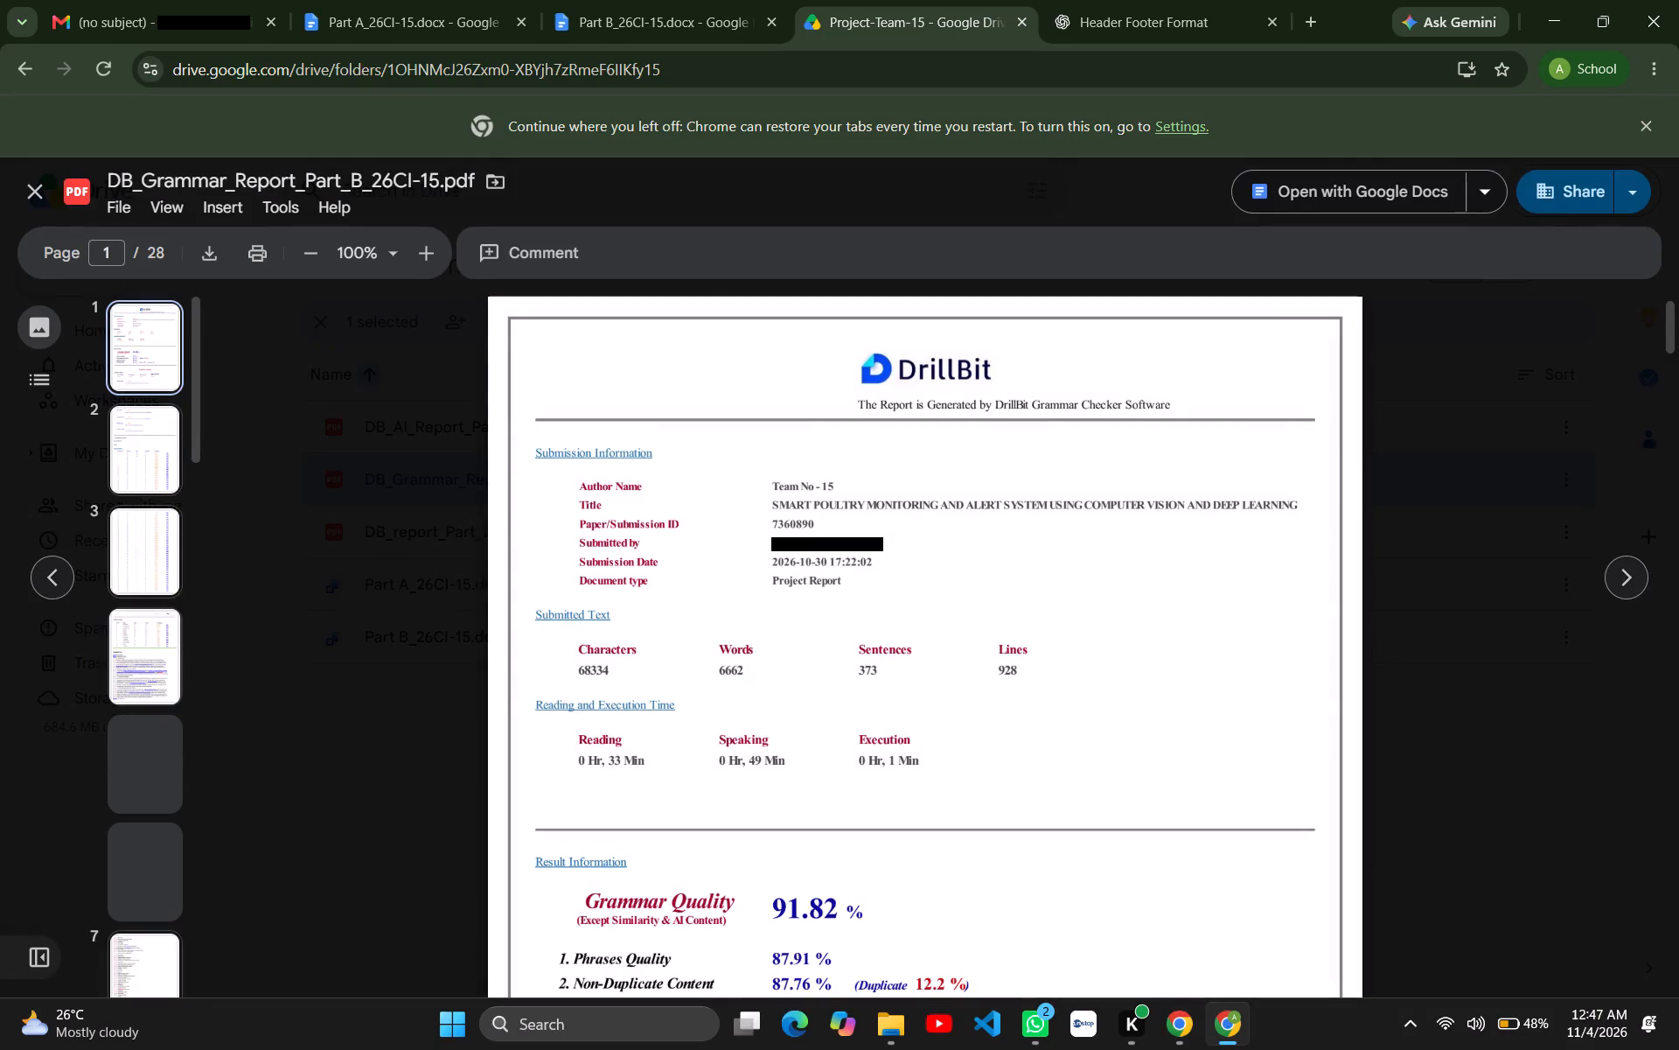
scroll(689, 700, down, 3)
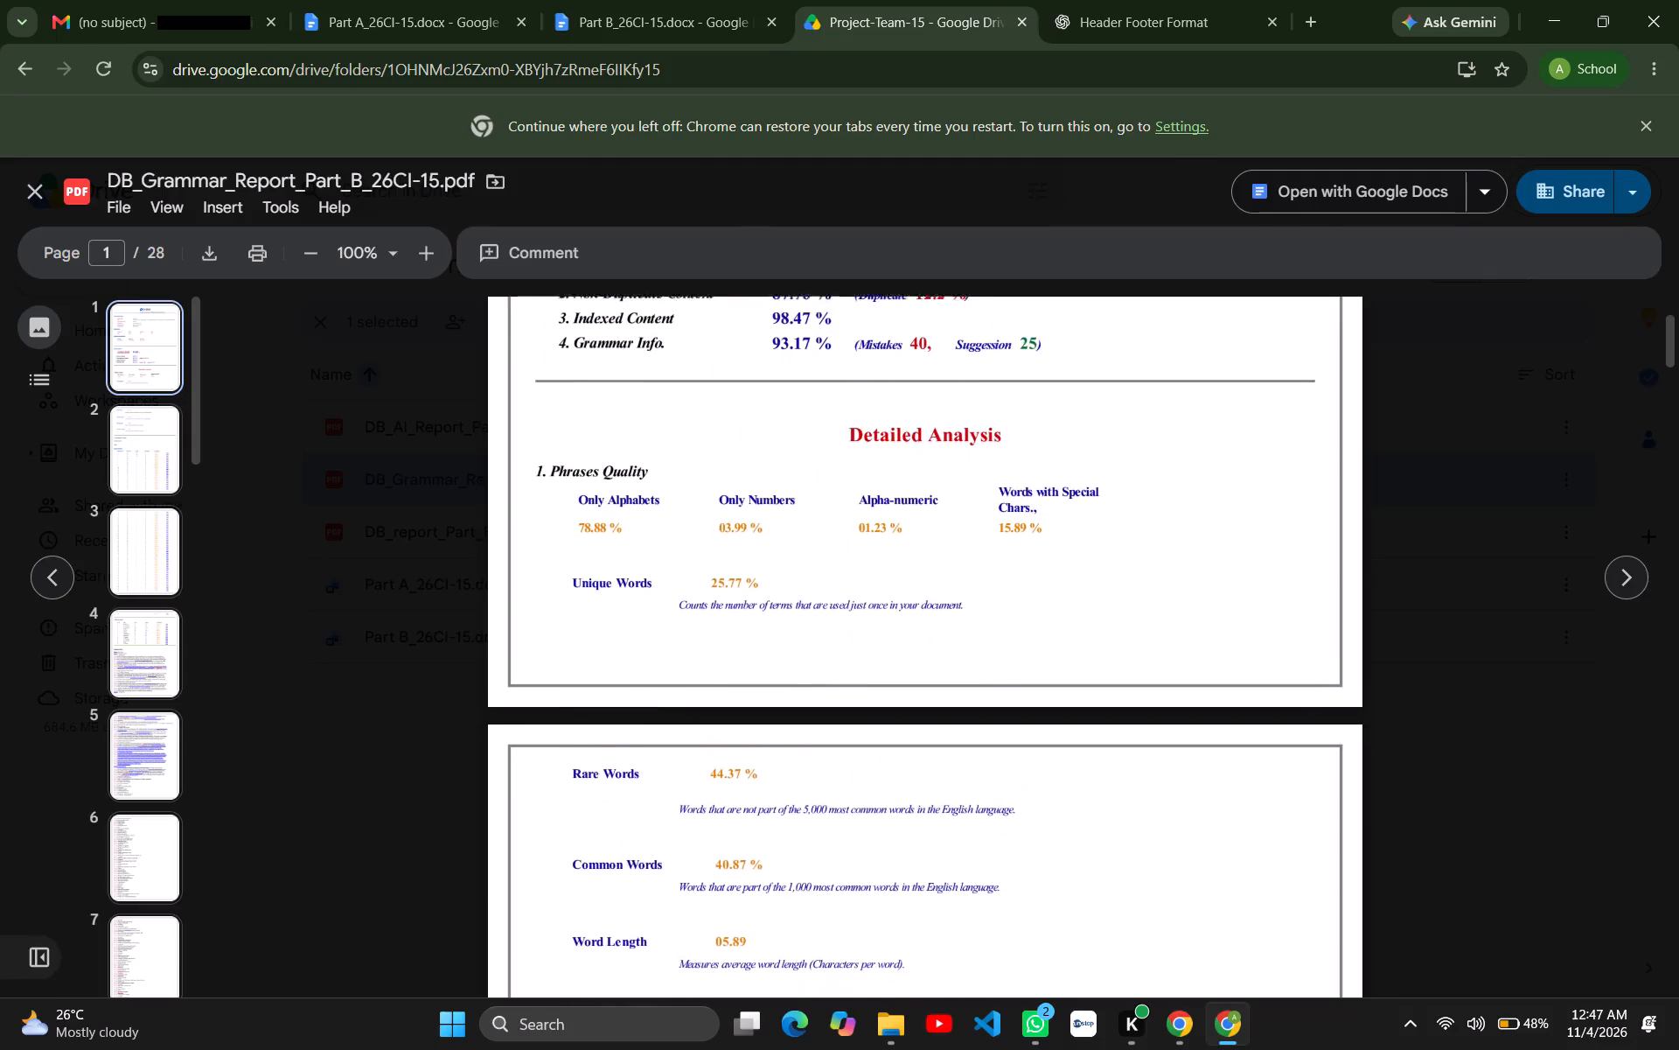
scroll(689, 700, down, 6)
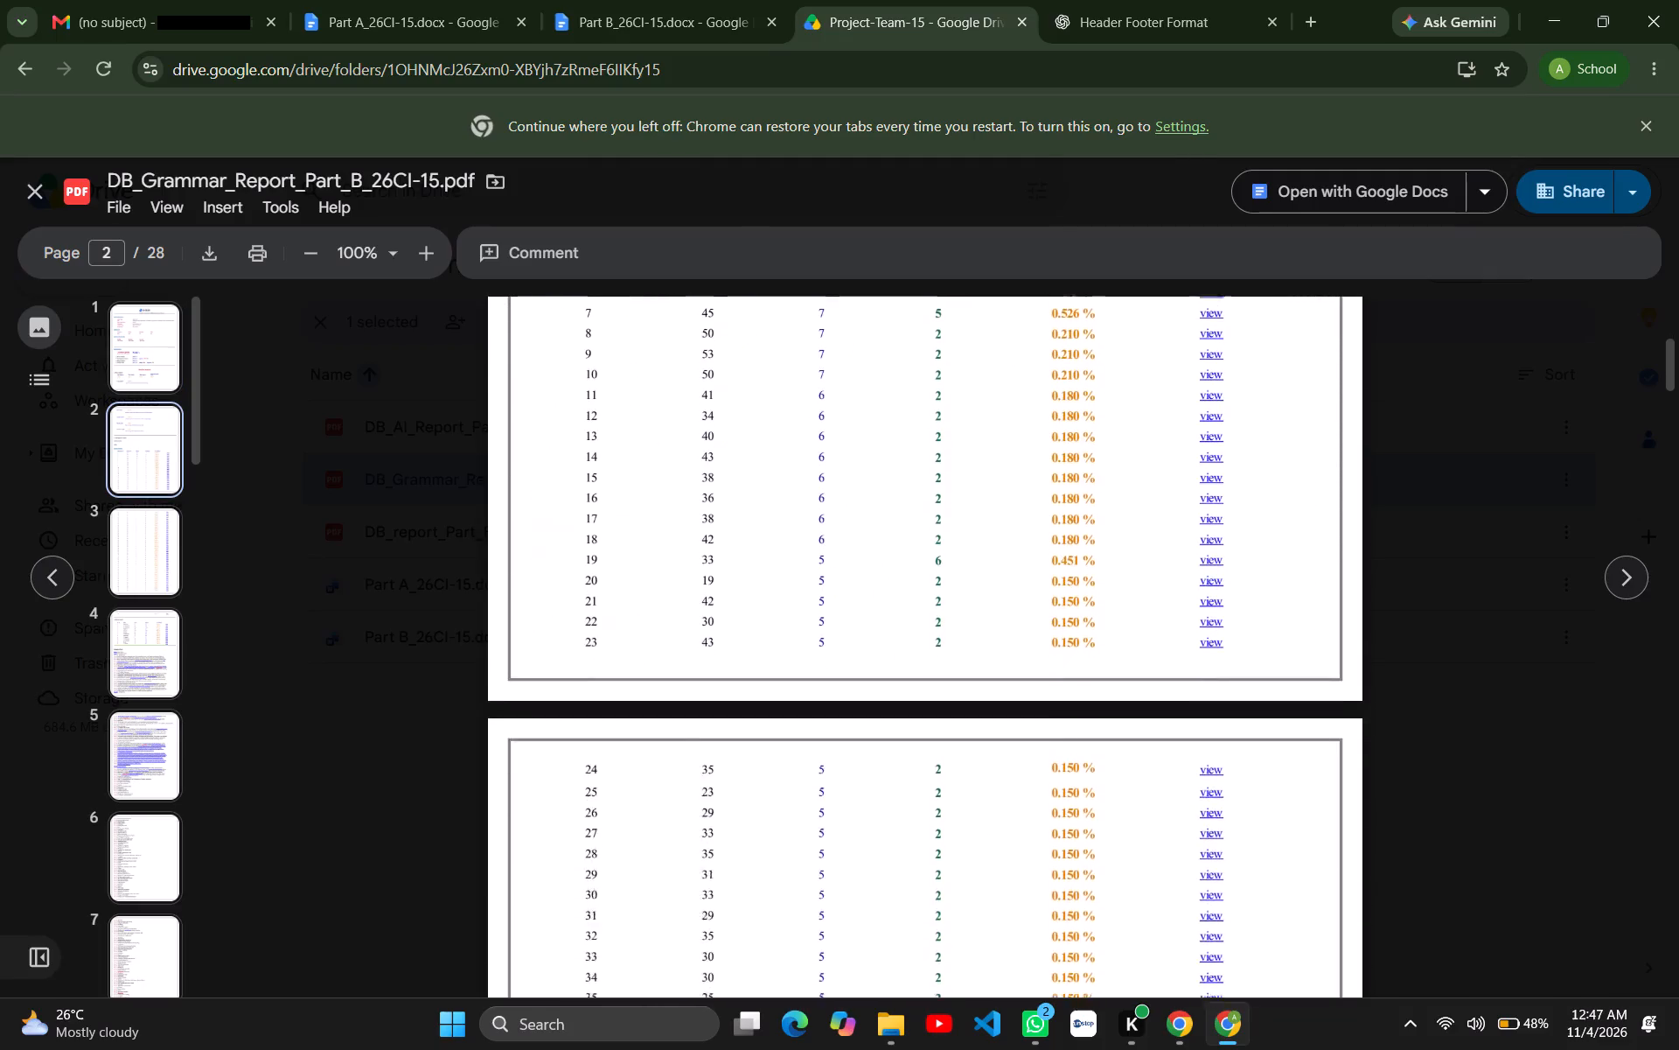
scroll(689, 700, down, 7)
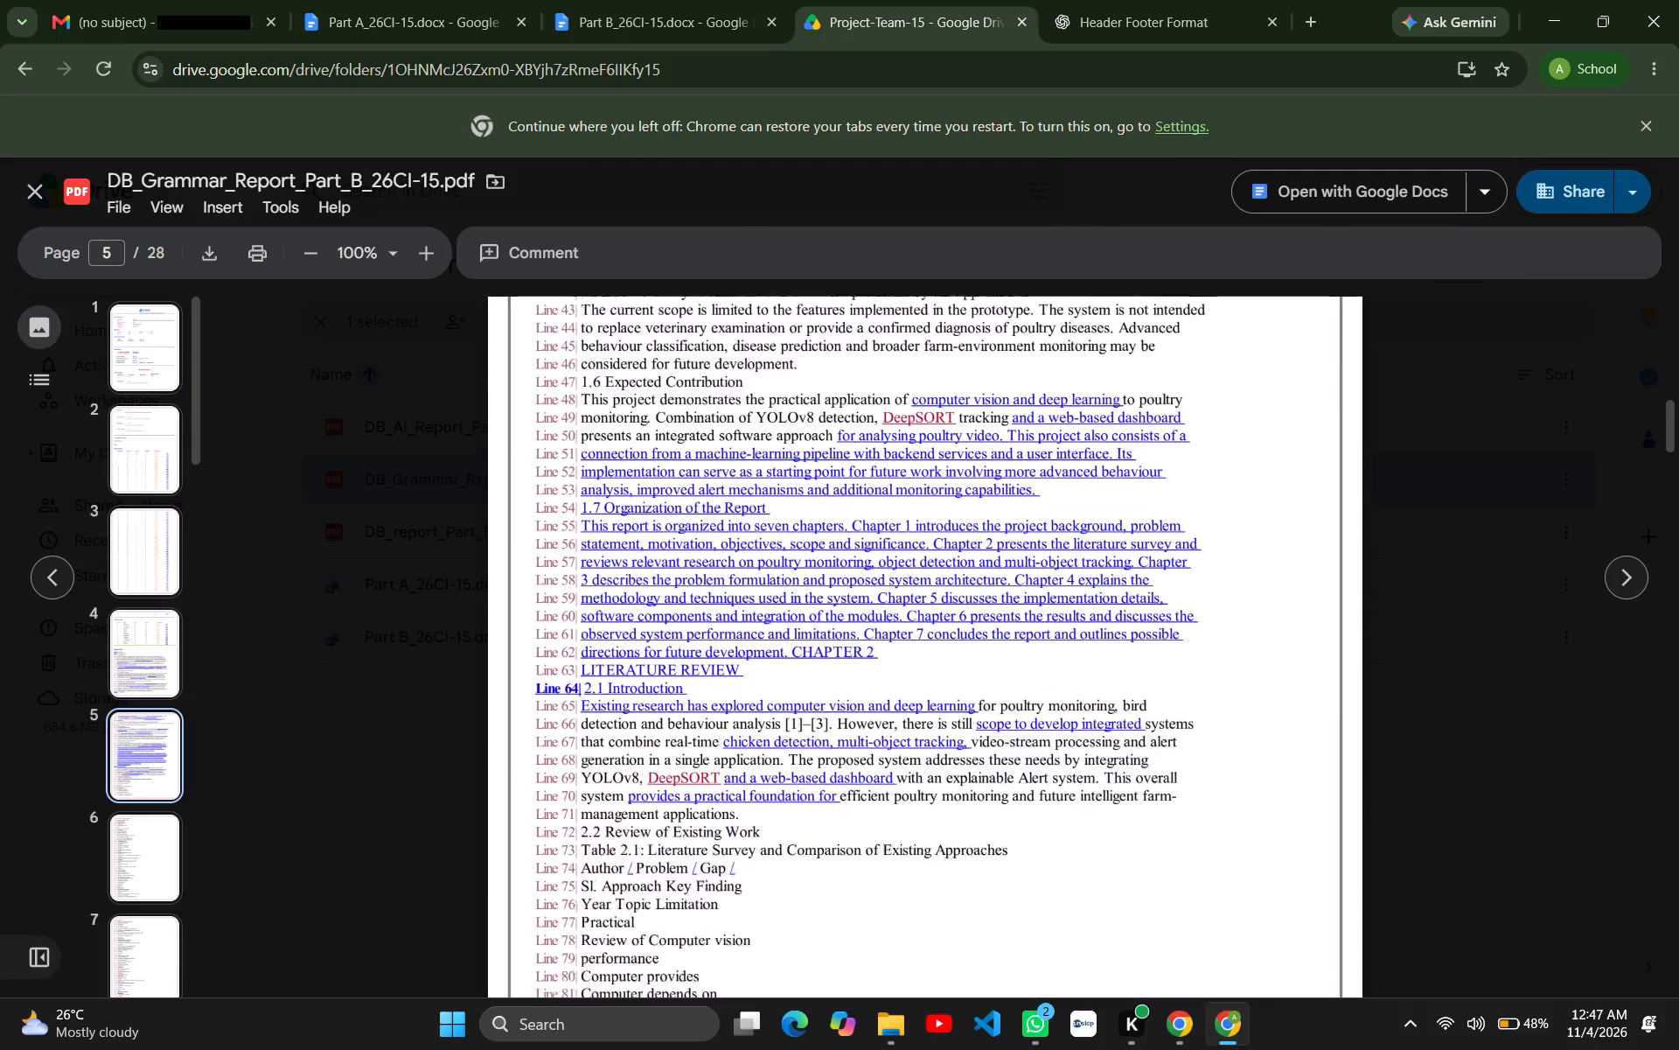
scroll(689, 700, up, 2)
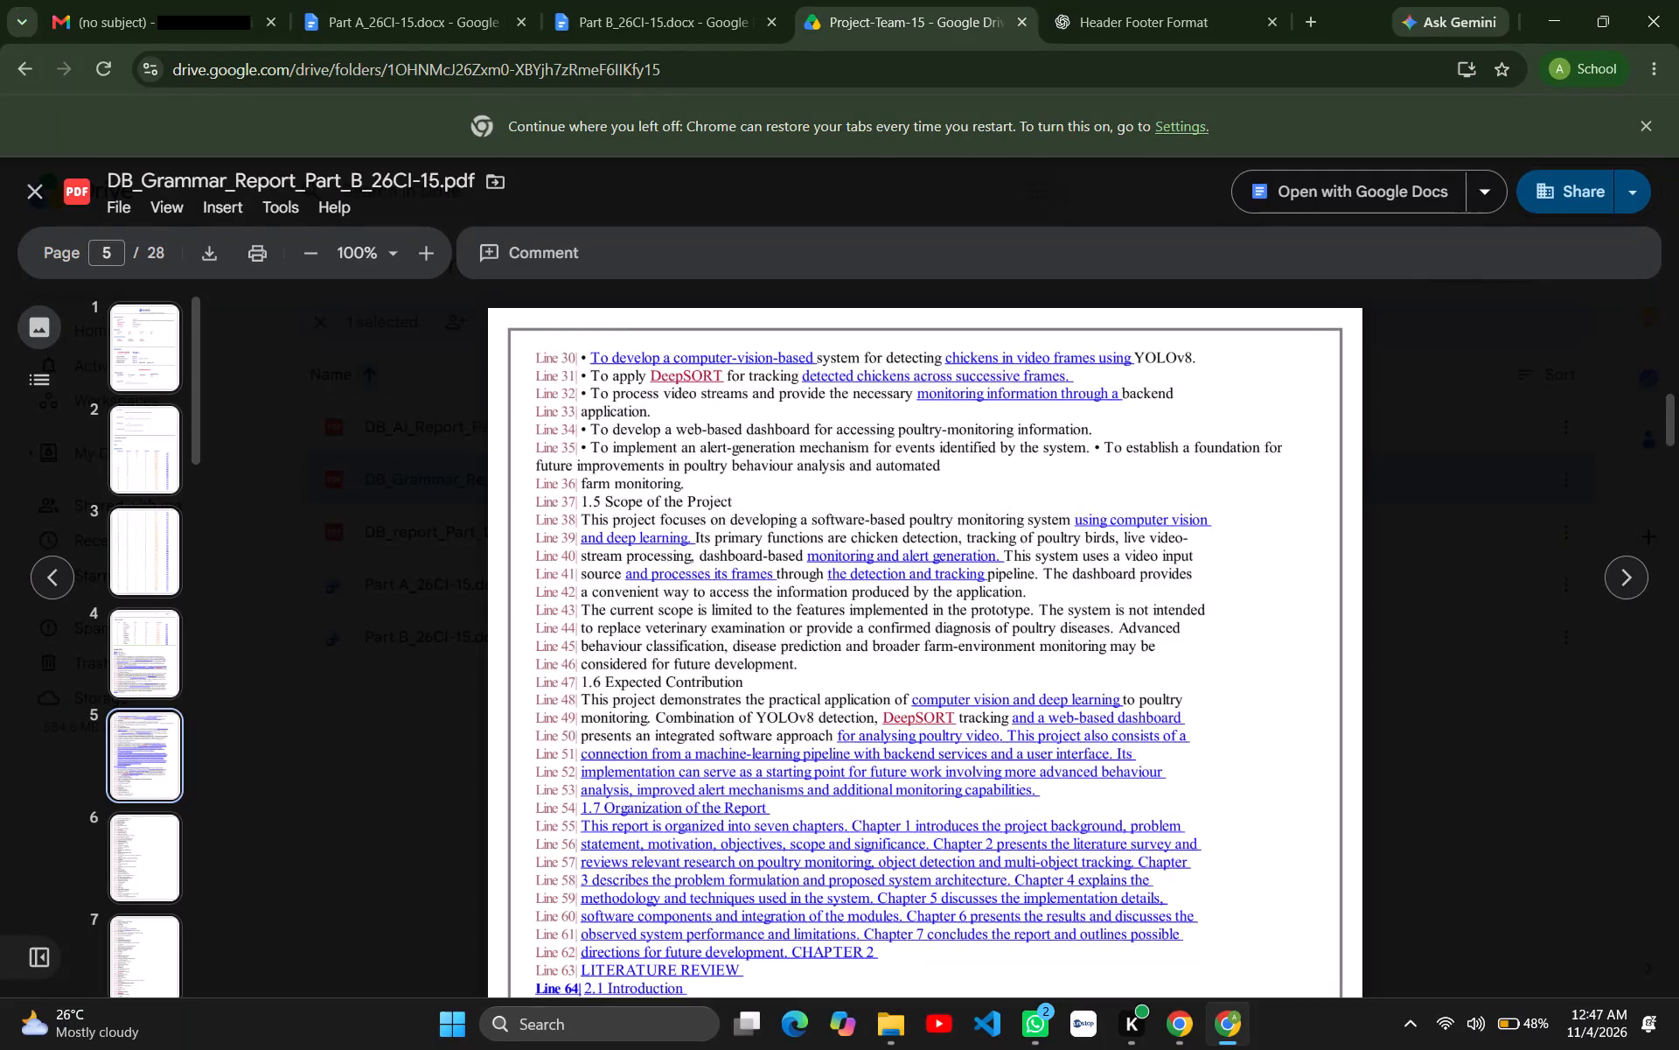
scroll(735, 624, up, 2)
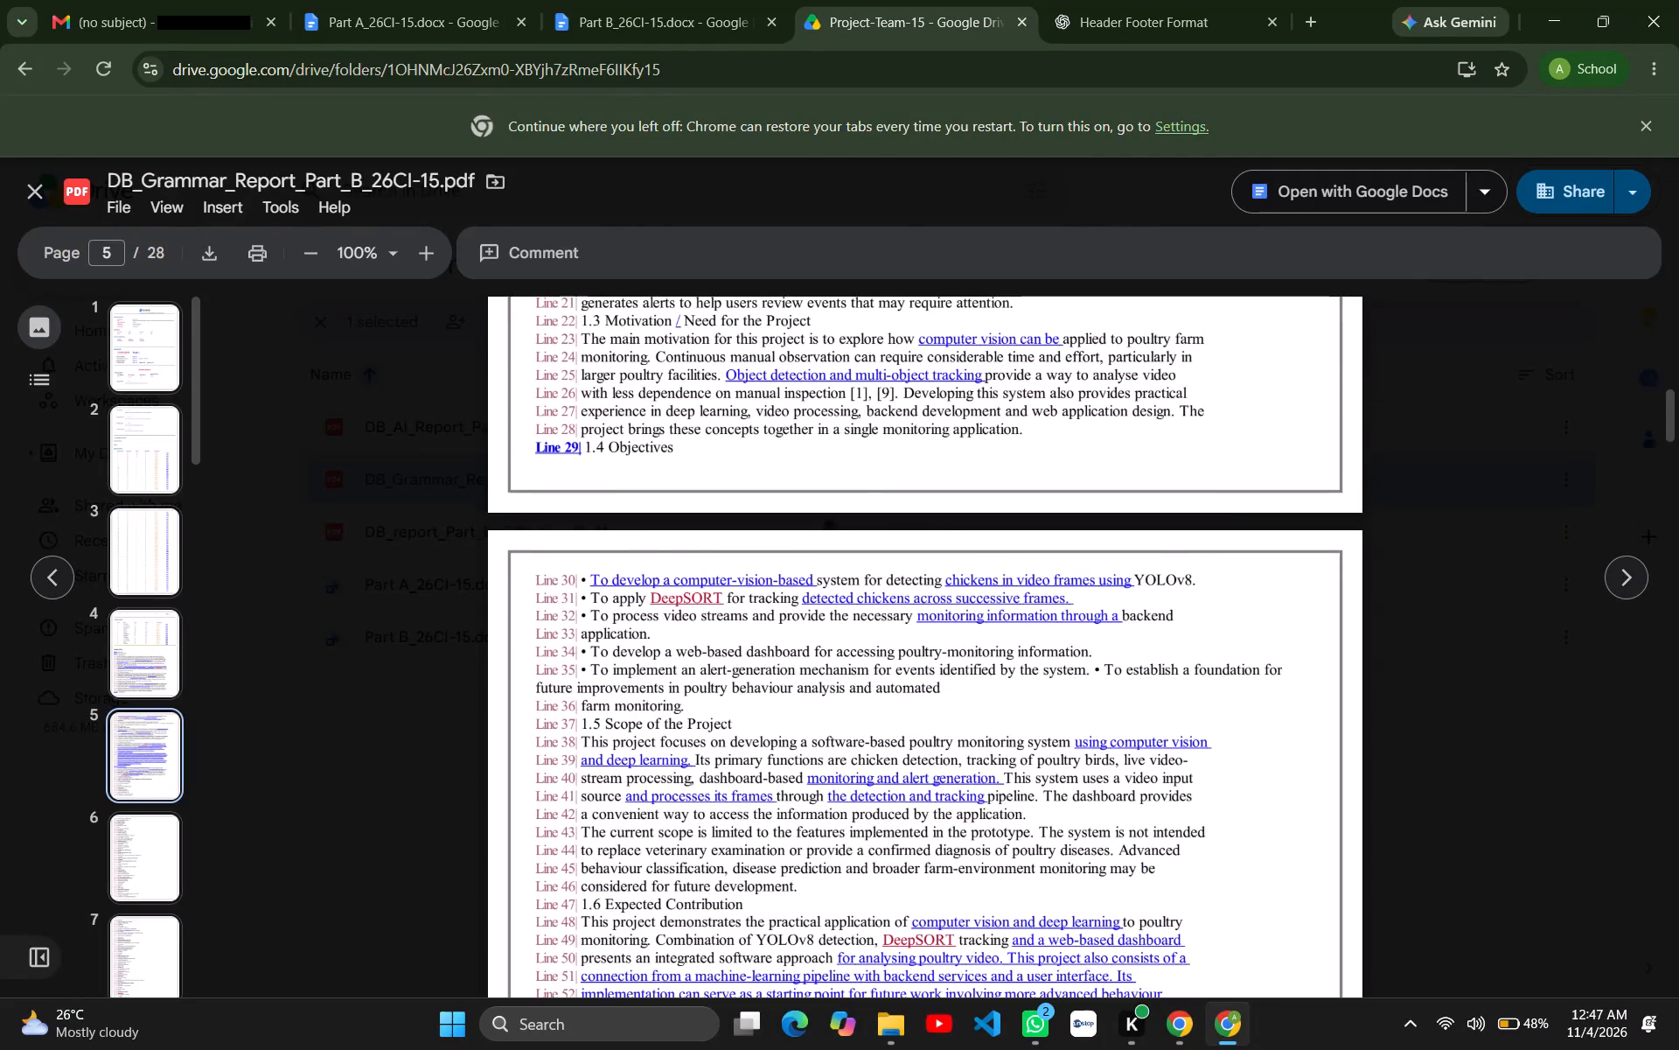
scroll(735, 624, up, 2)
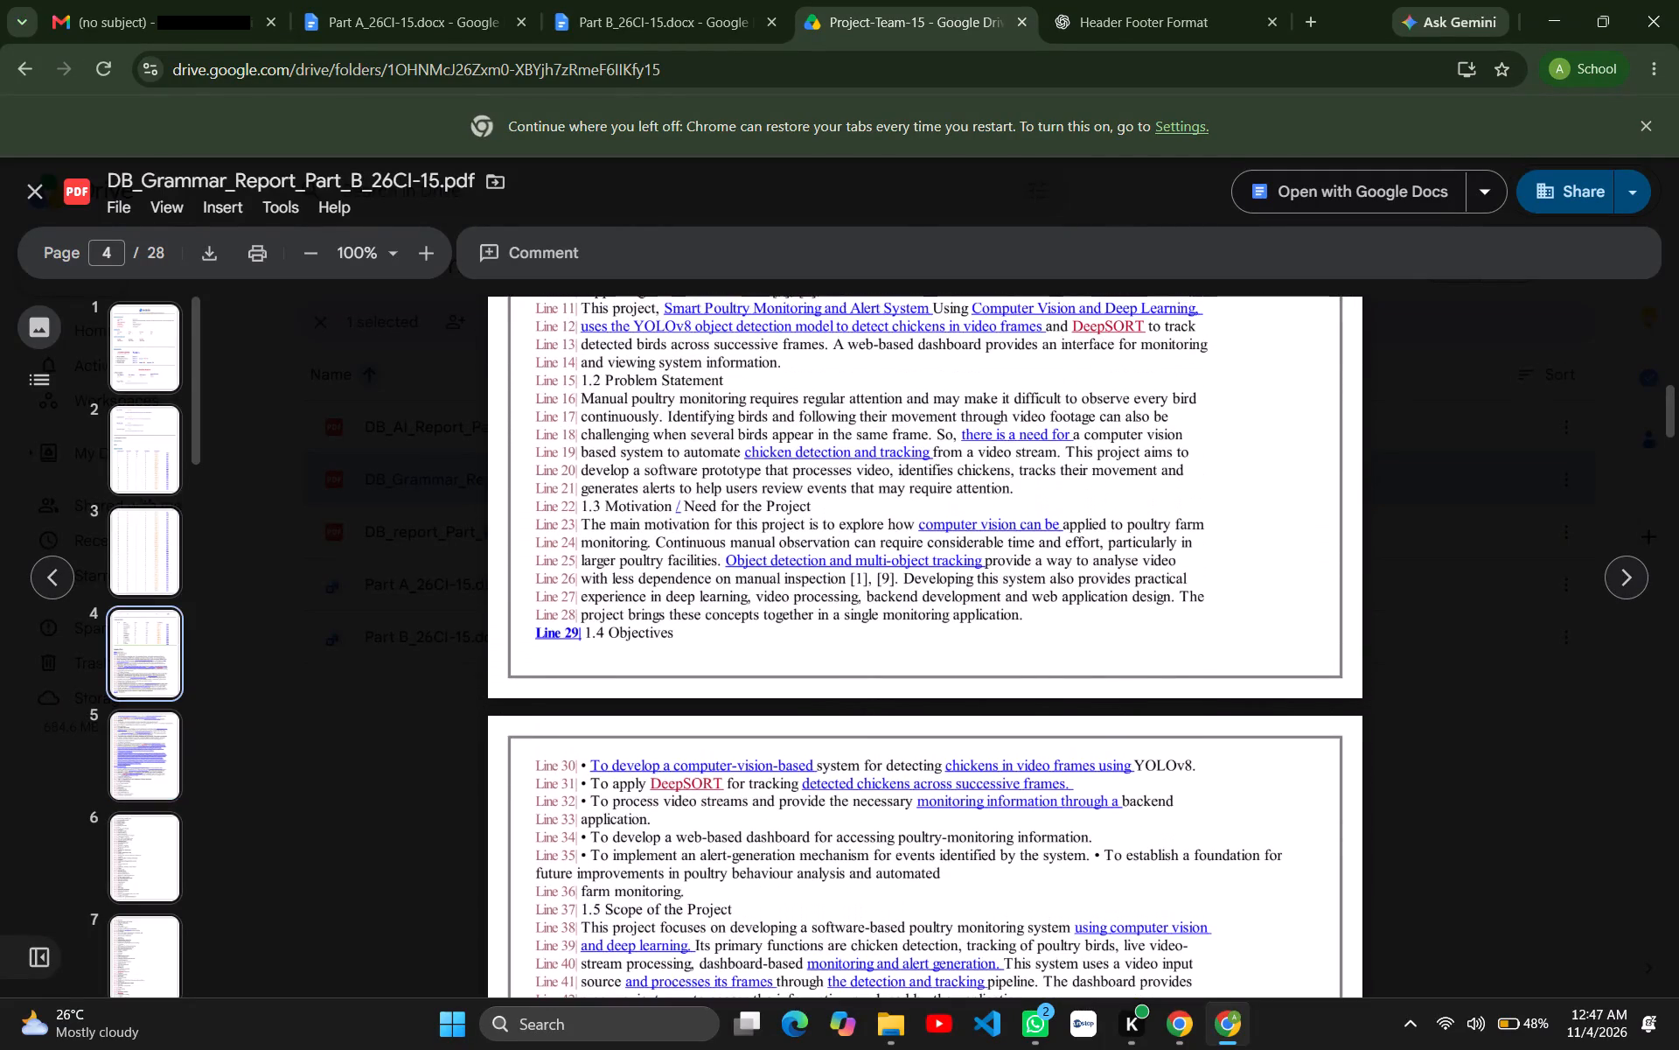
scroll(735, 624, up, 2)
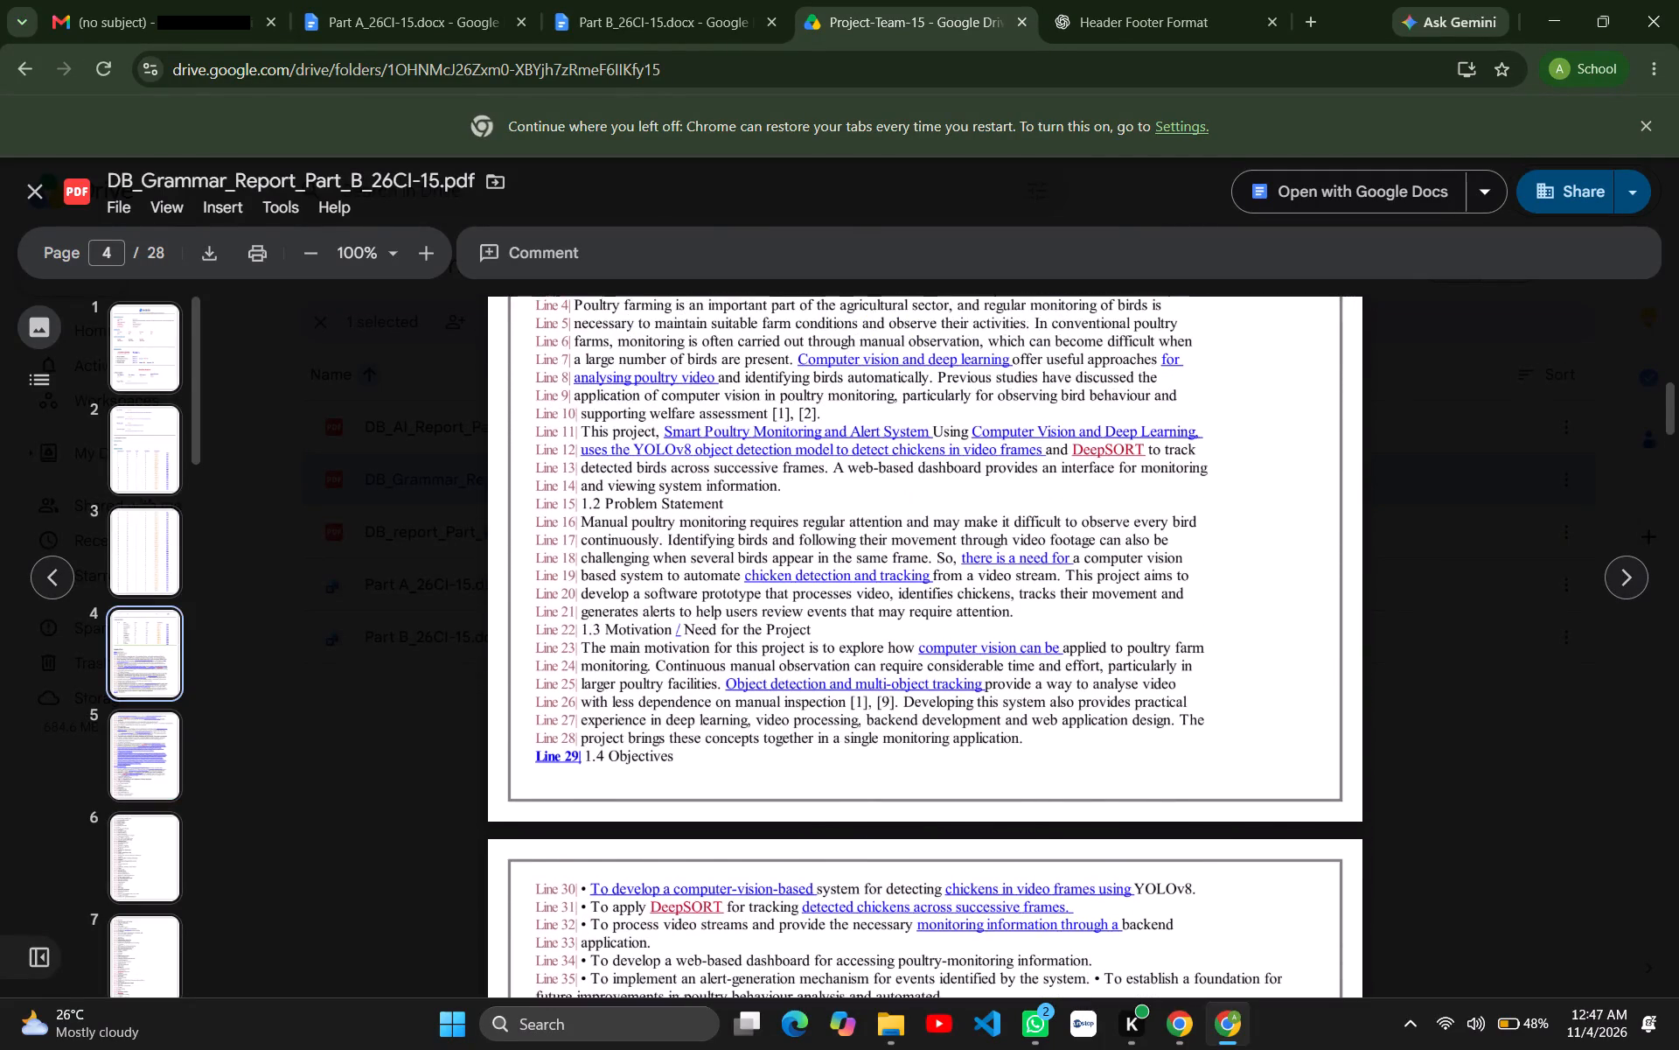
scroll(735, 624, up, 1)
scroll(735, 624, down, 2)
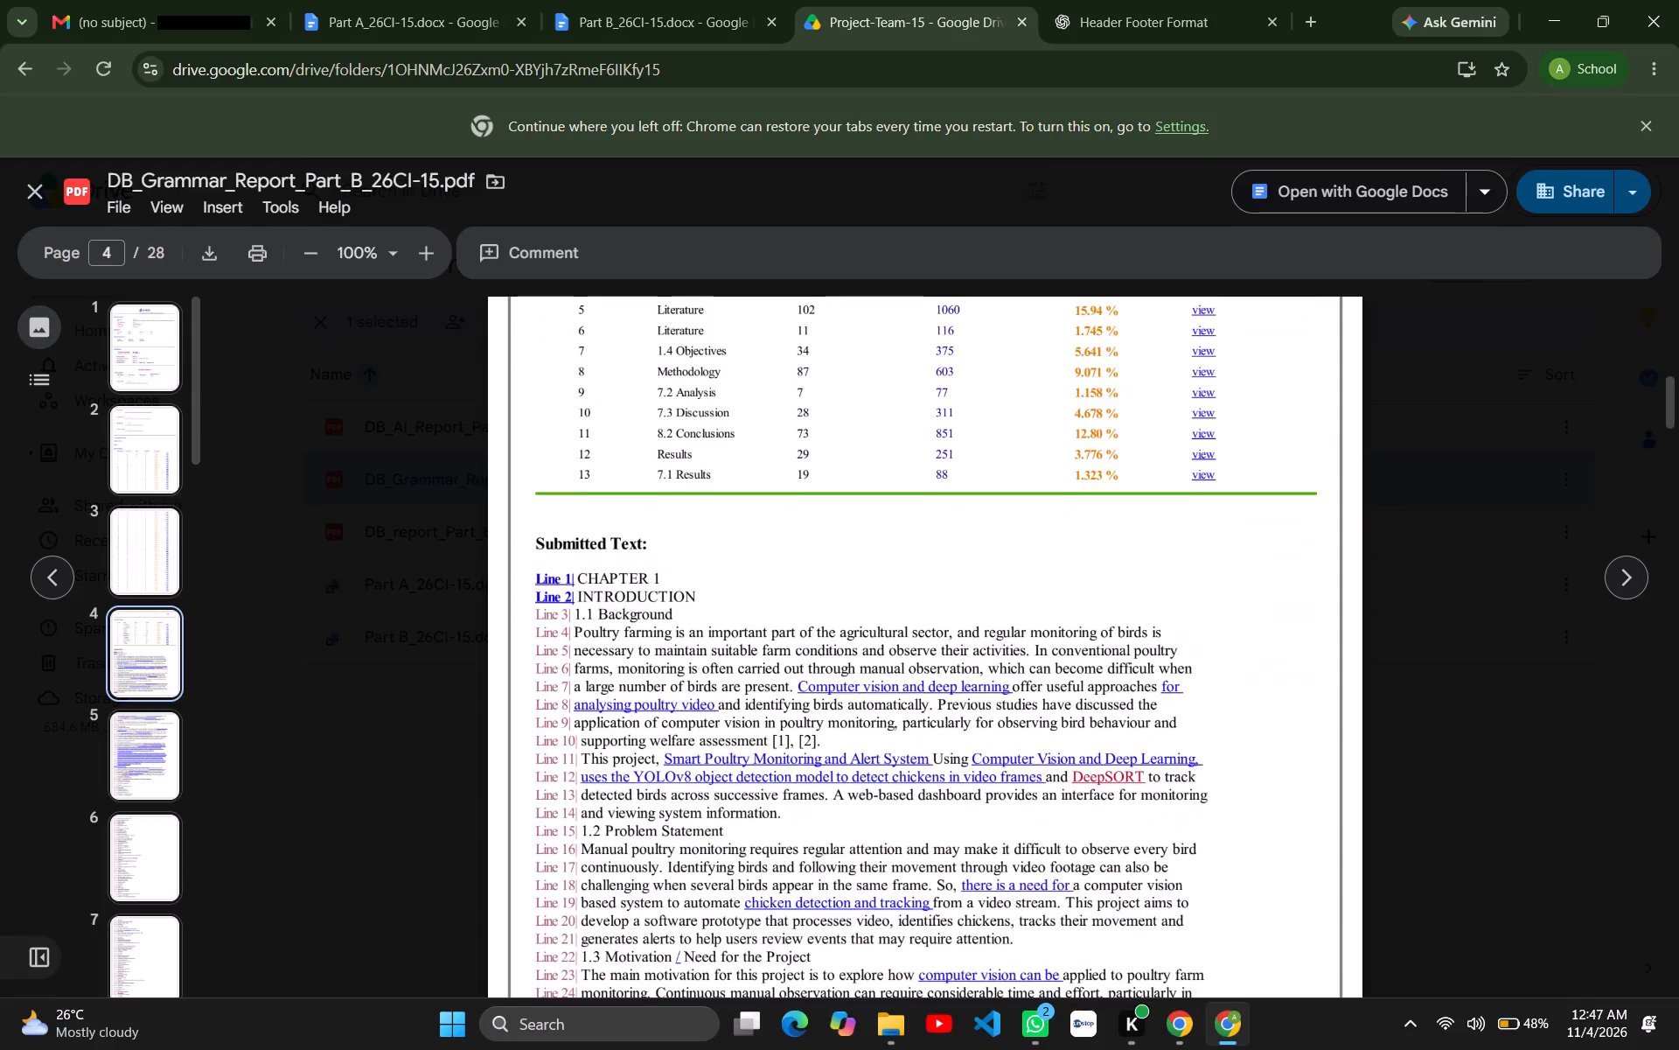
scroll(735, 624, up, 1)
scroll(735, 624, right, 1)
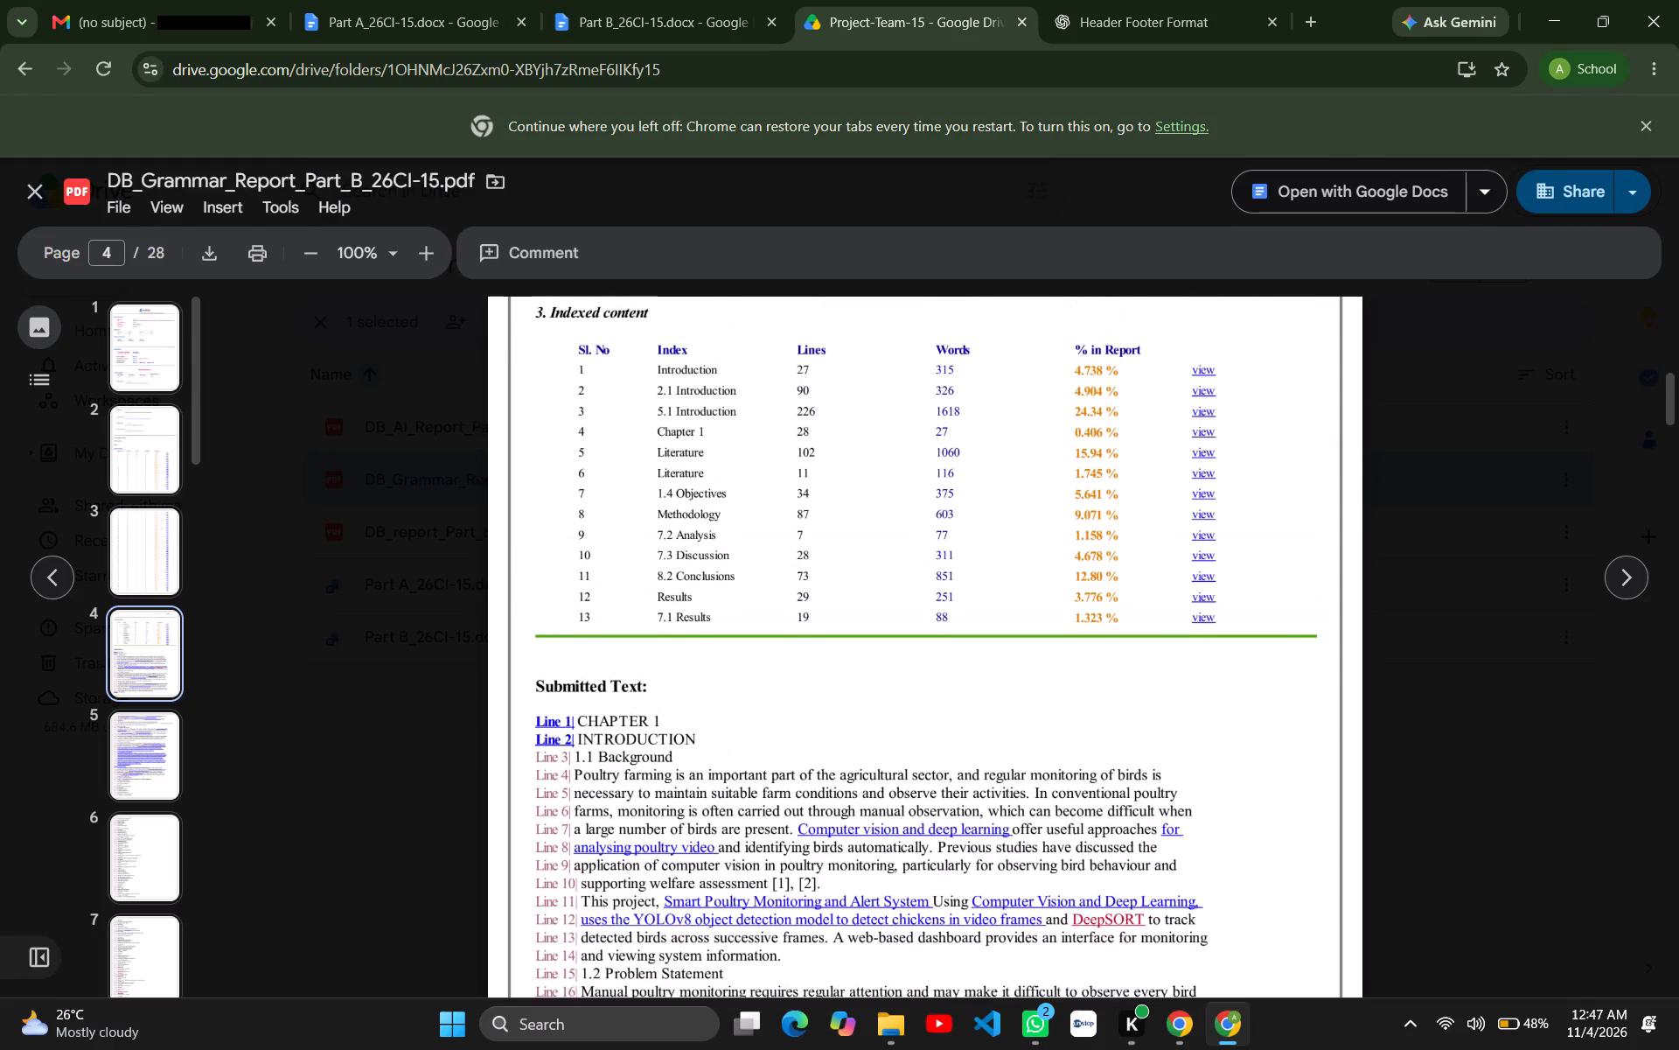
scroll(735, 624, right, 1)
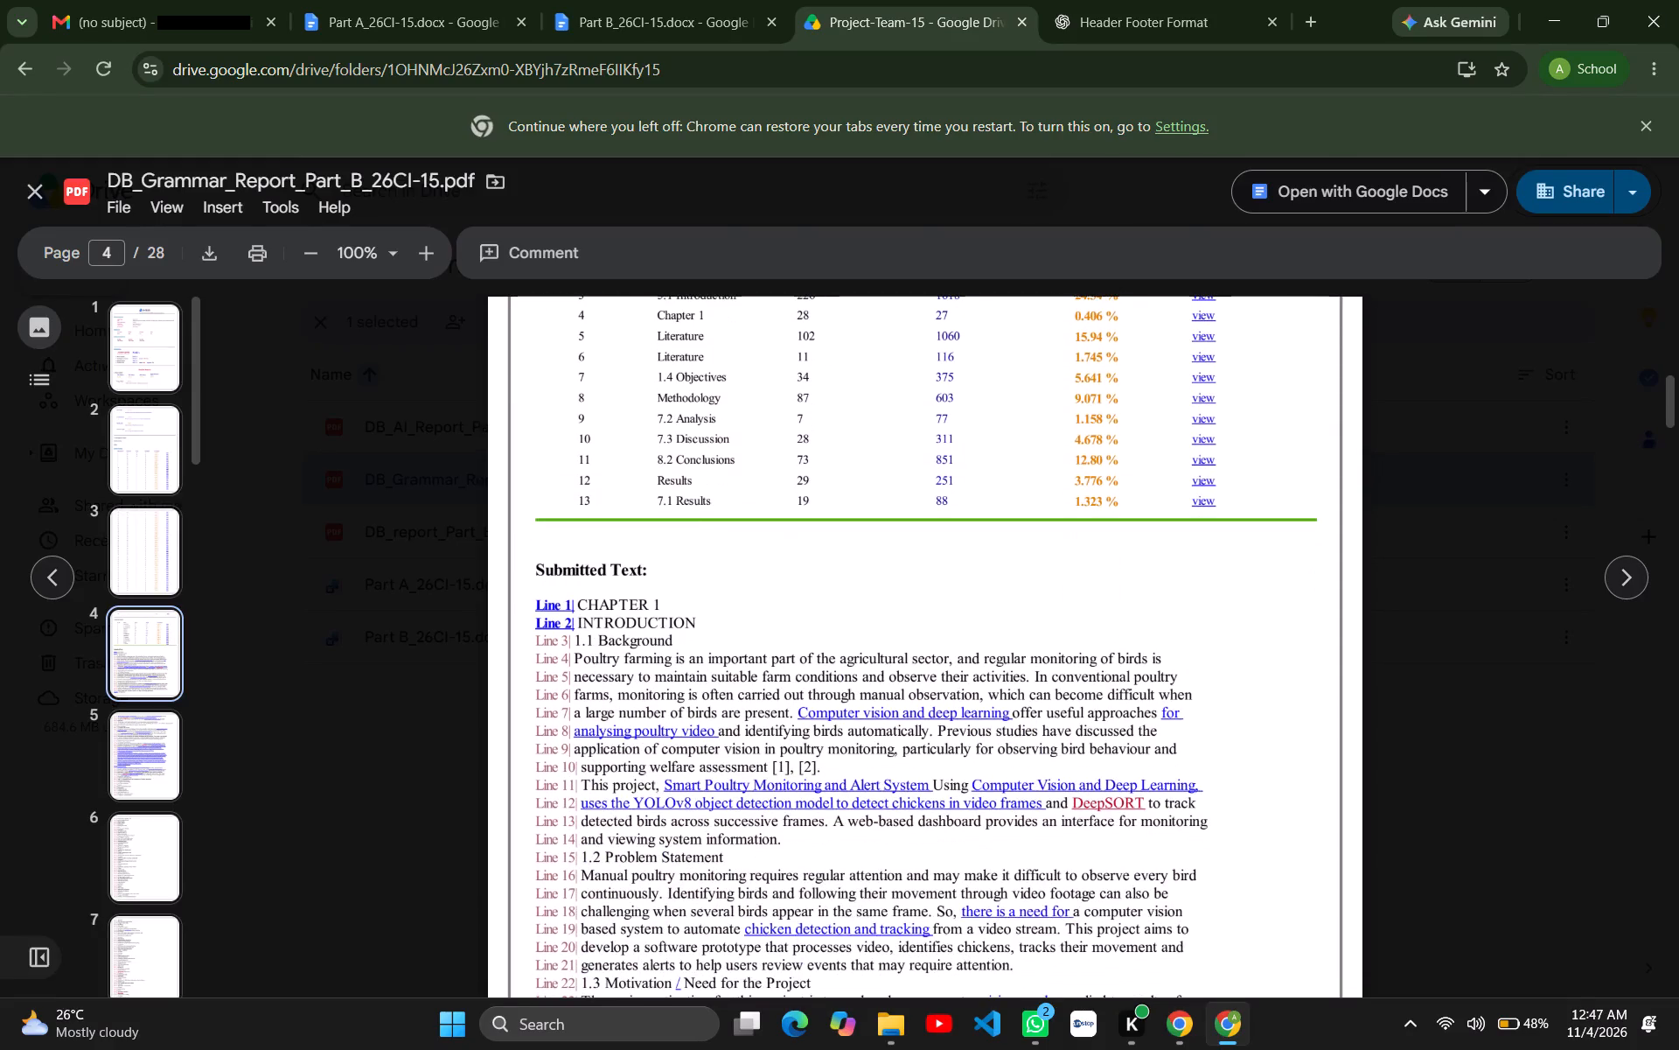
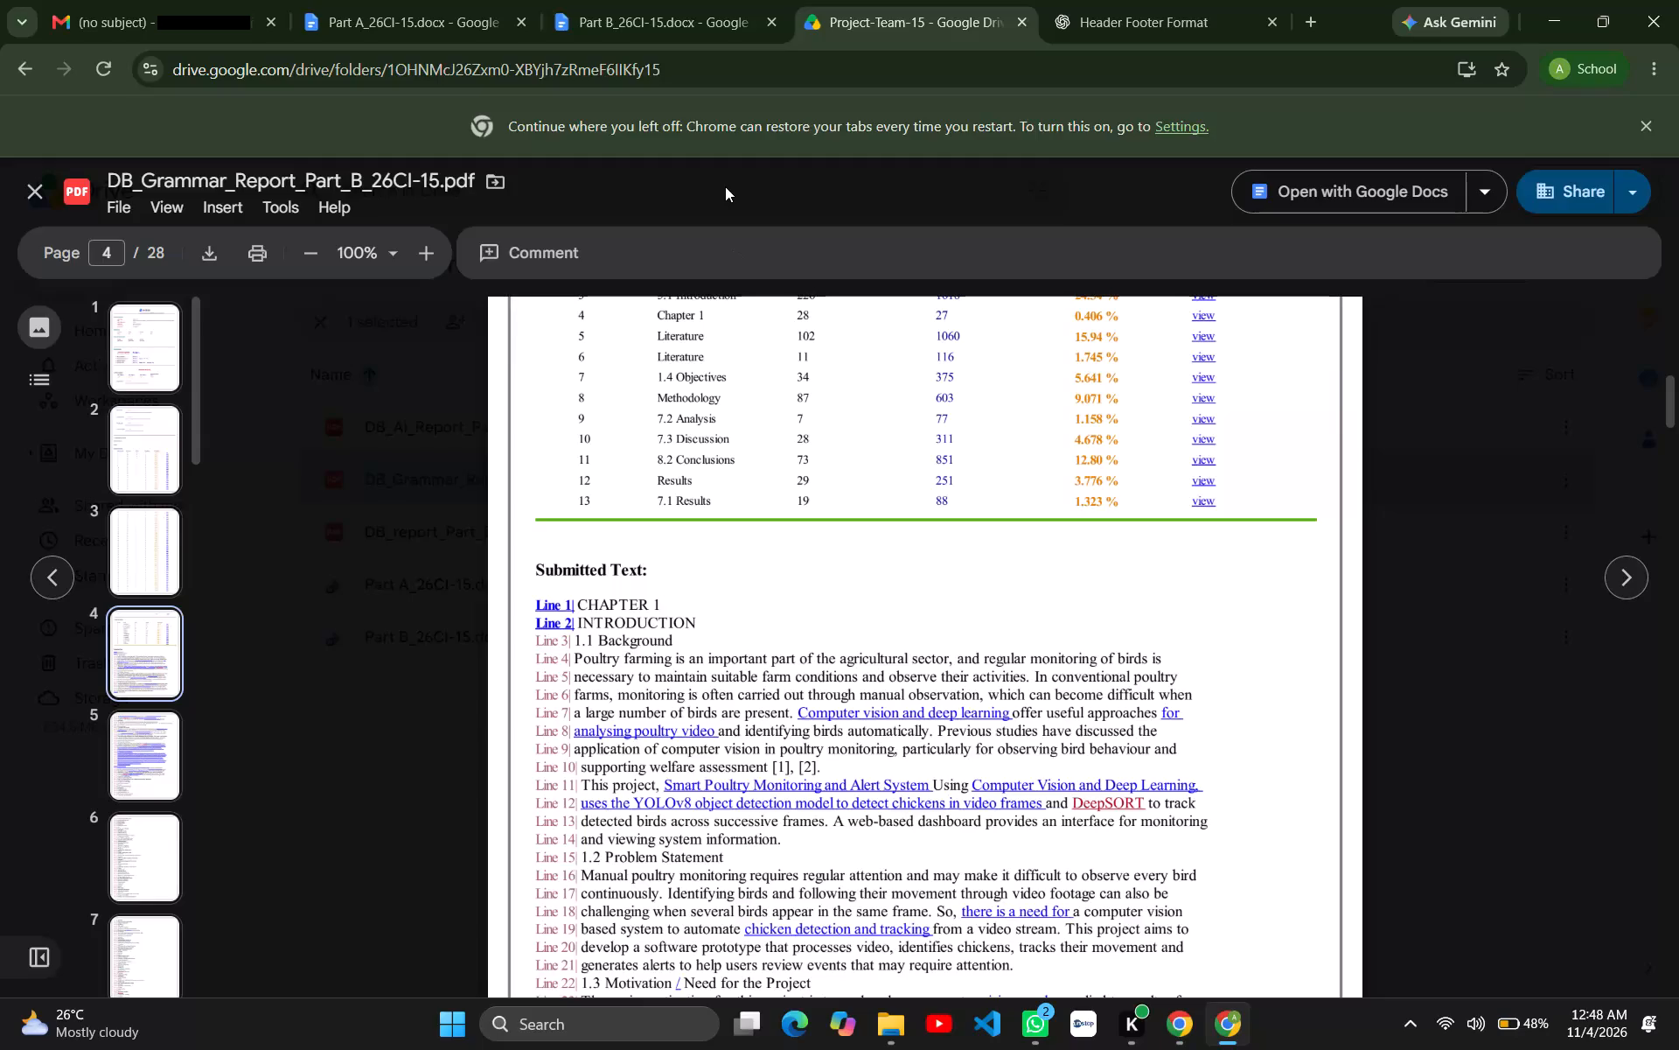
Capitalize "deep" as "Deep" in the "Computer vision and deep learning" sentence of section 1.1 in the Part B document.
click(737, 23)
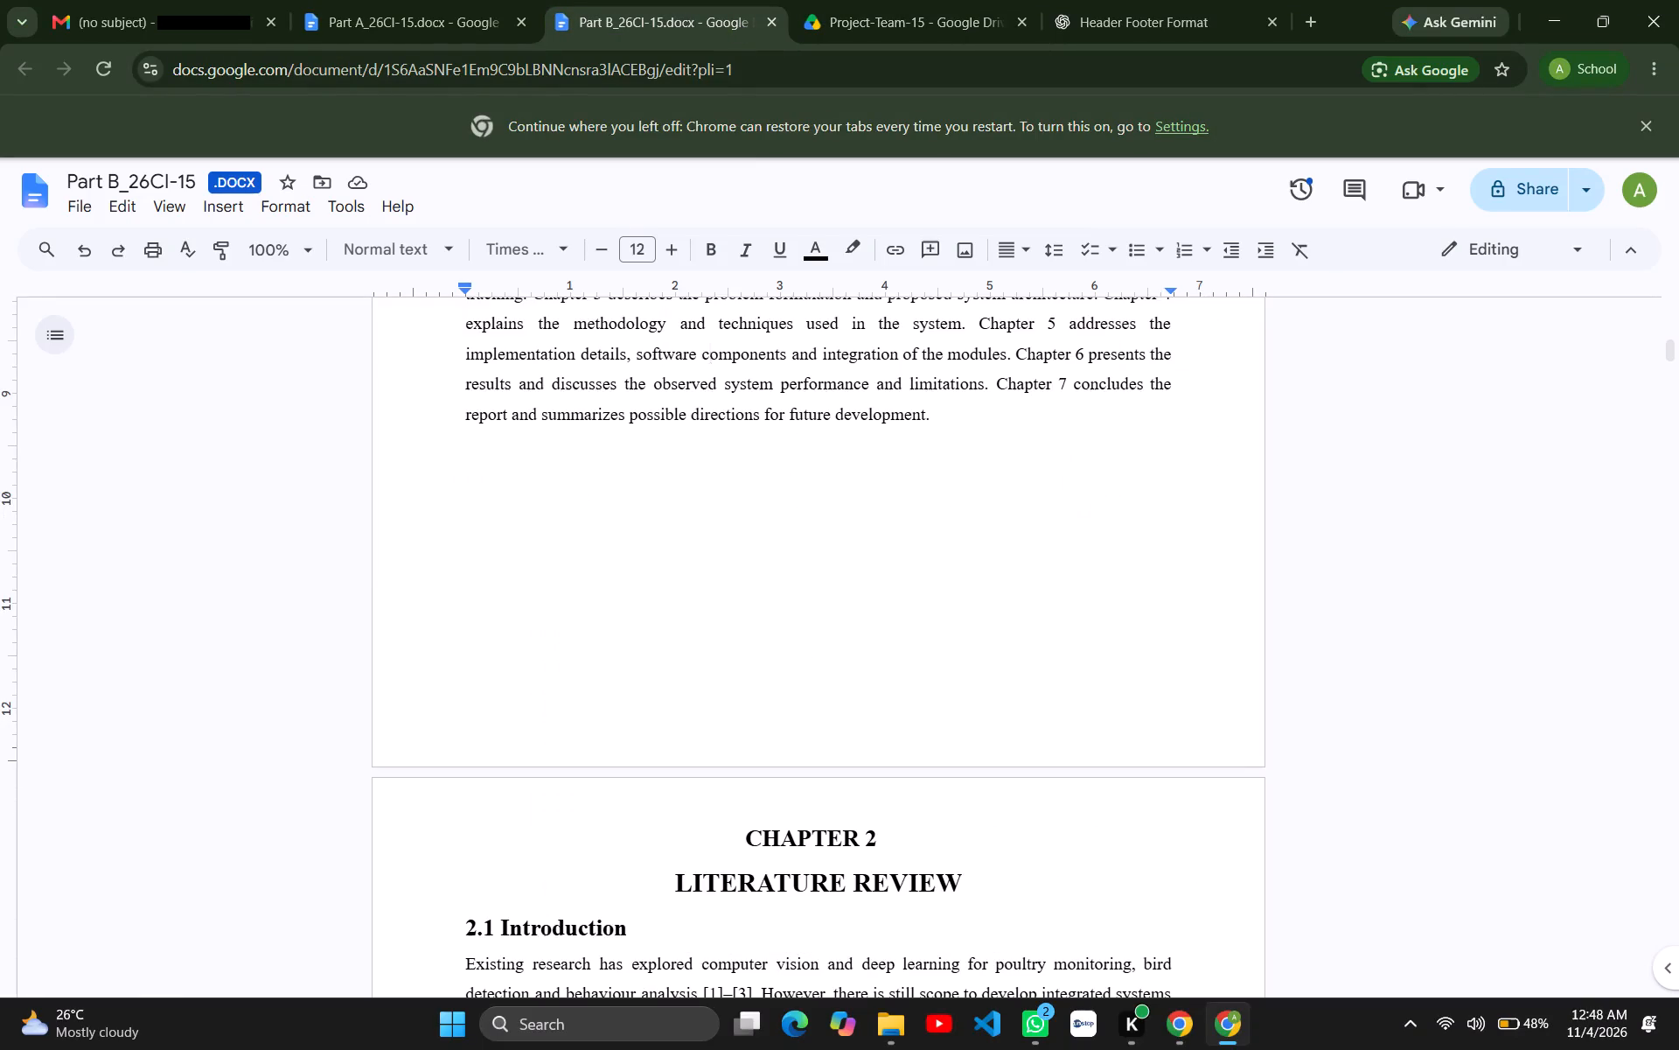
scroll(821, 556, up, 9)
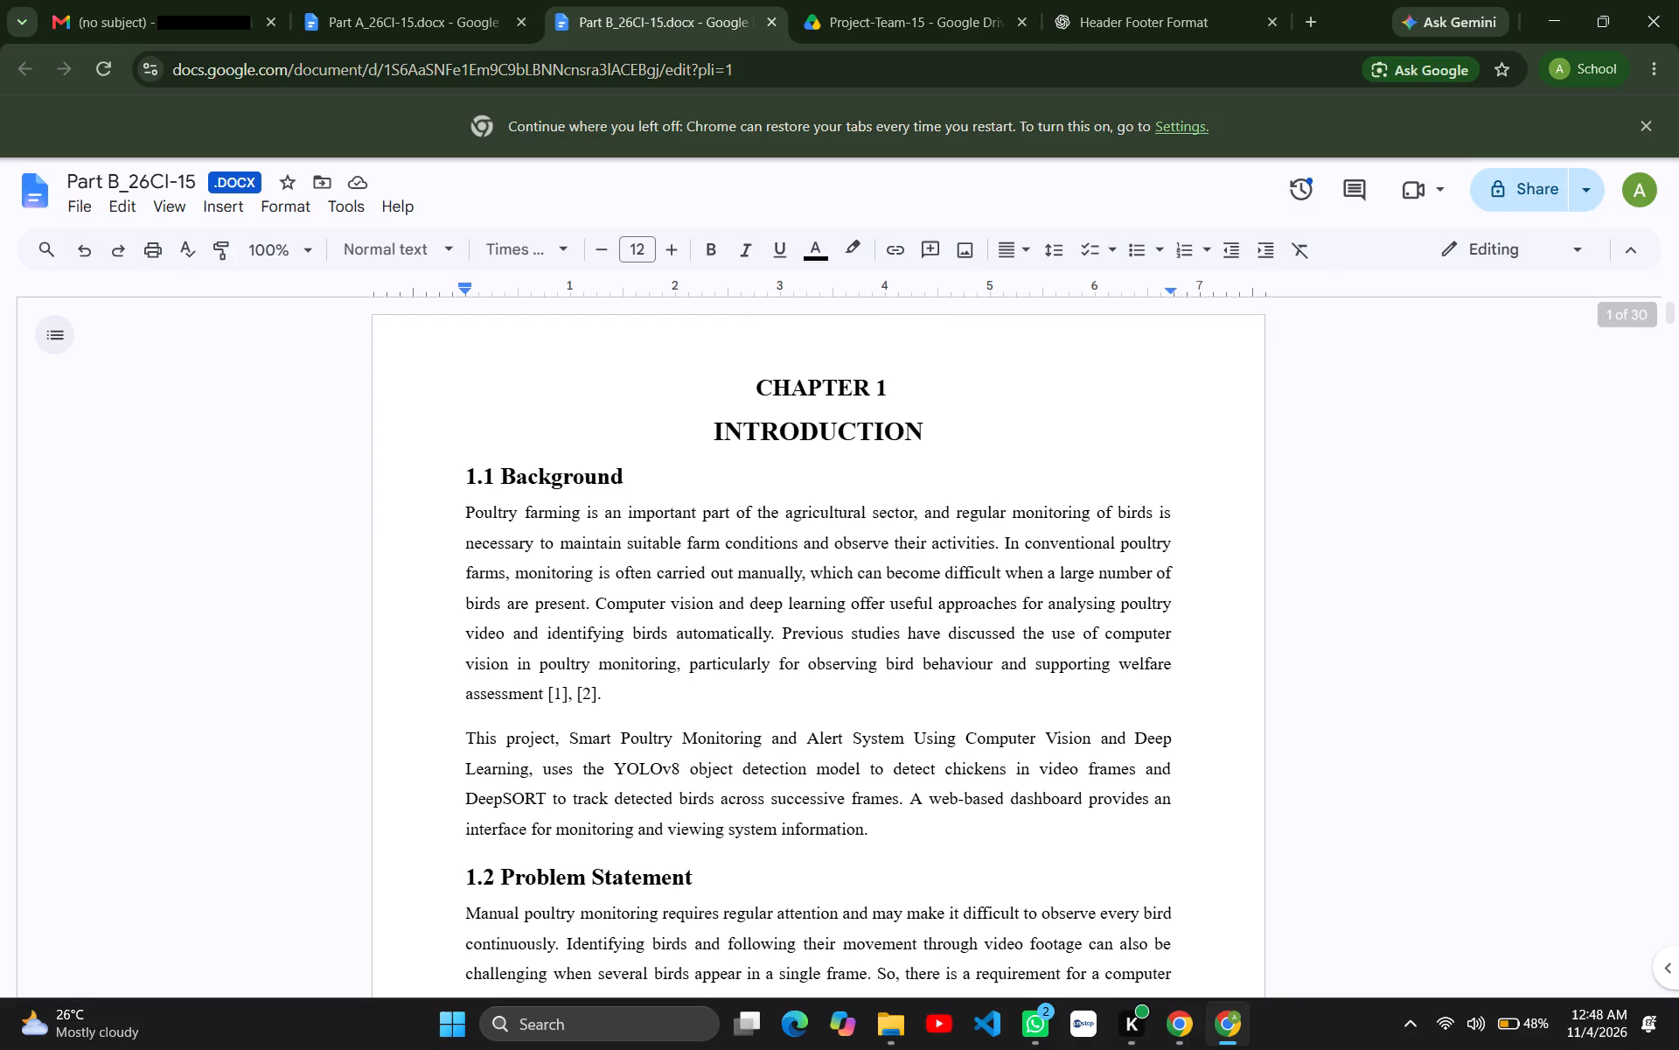
click(764, 606)
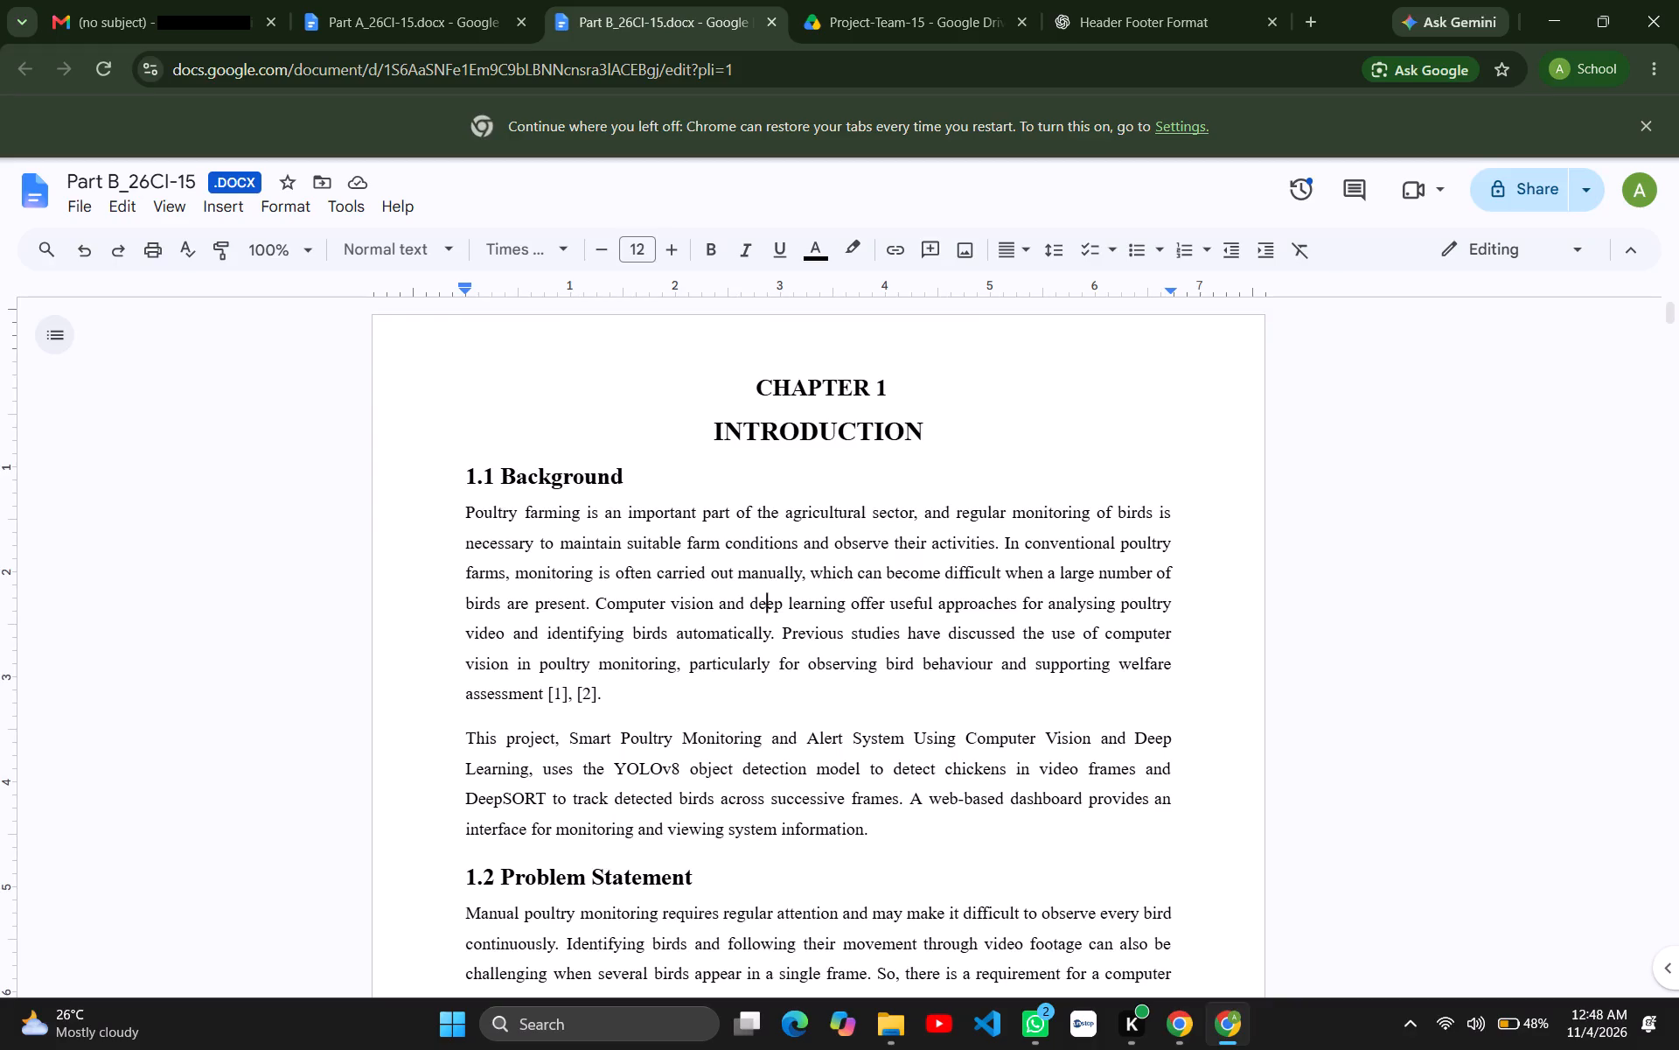
key(Left)
key(BackSpace)
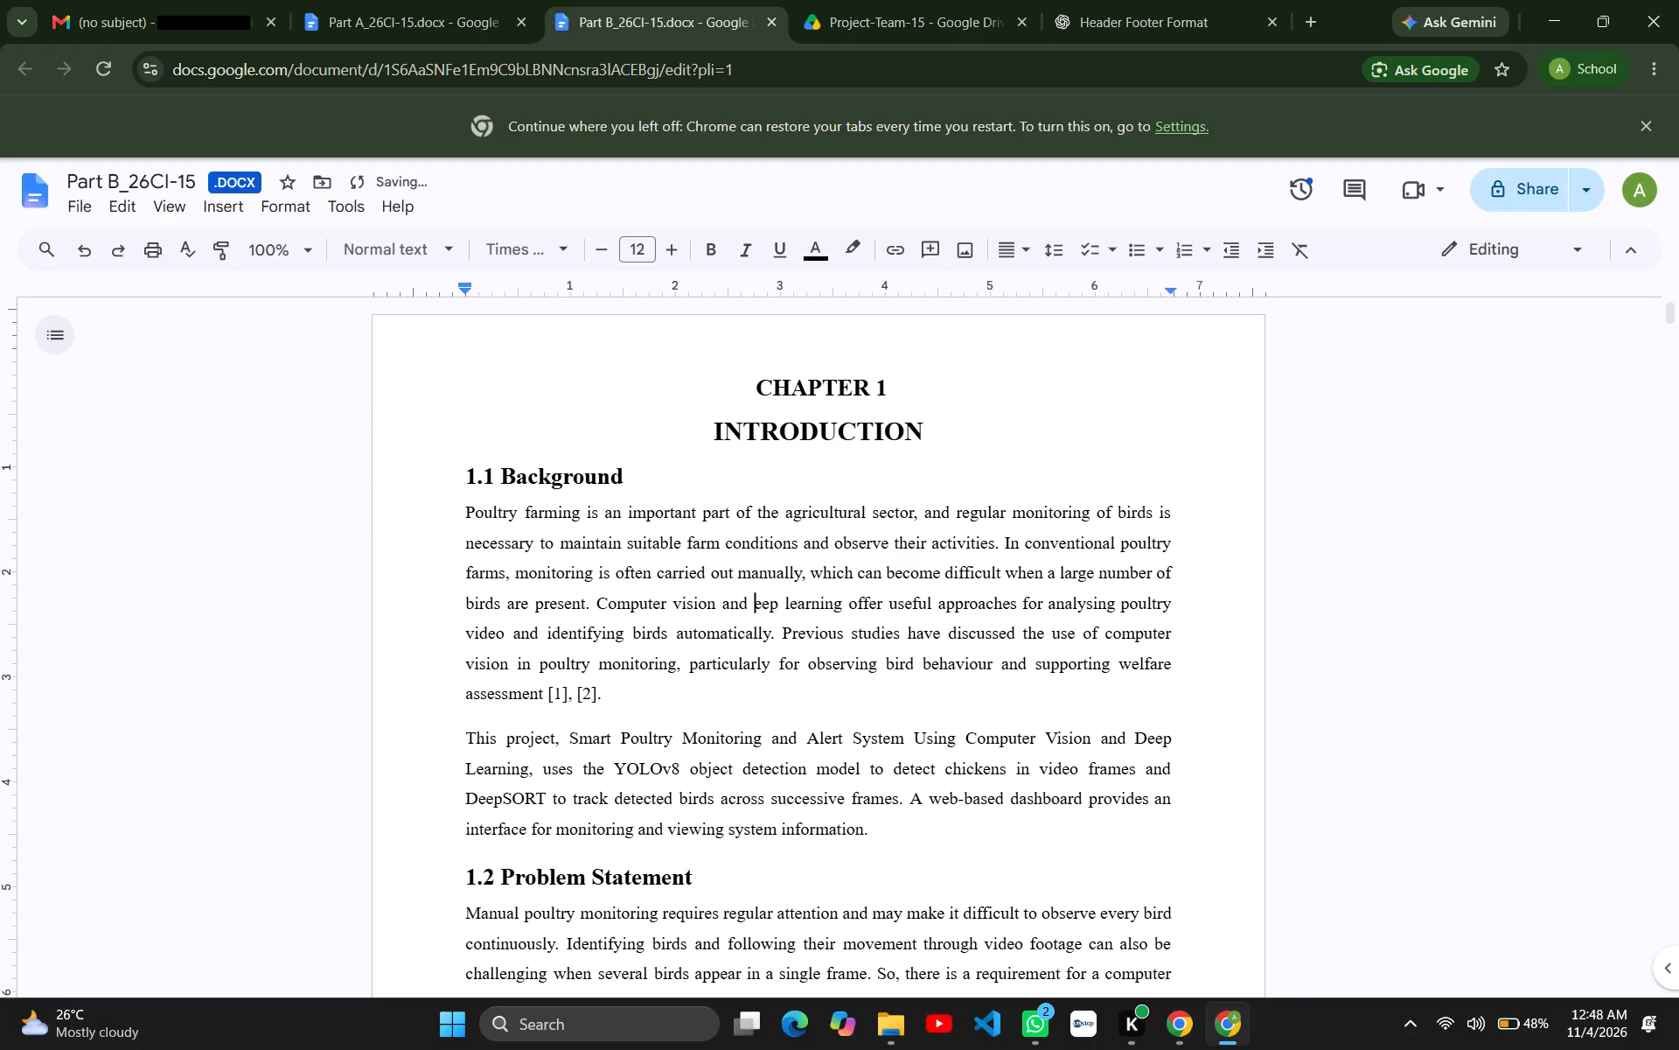
key(shift+d)
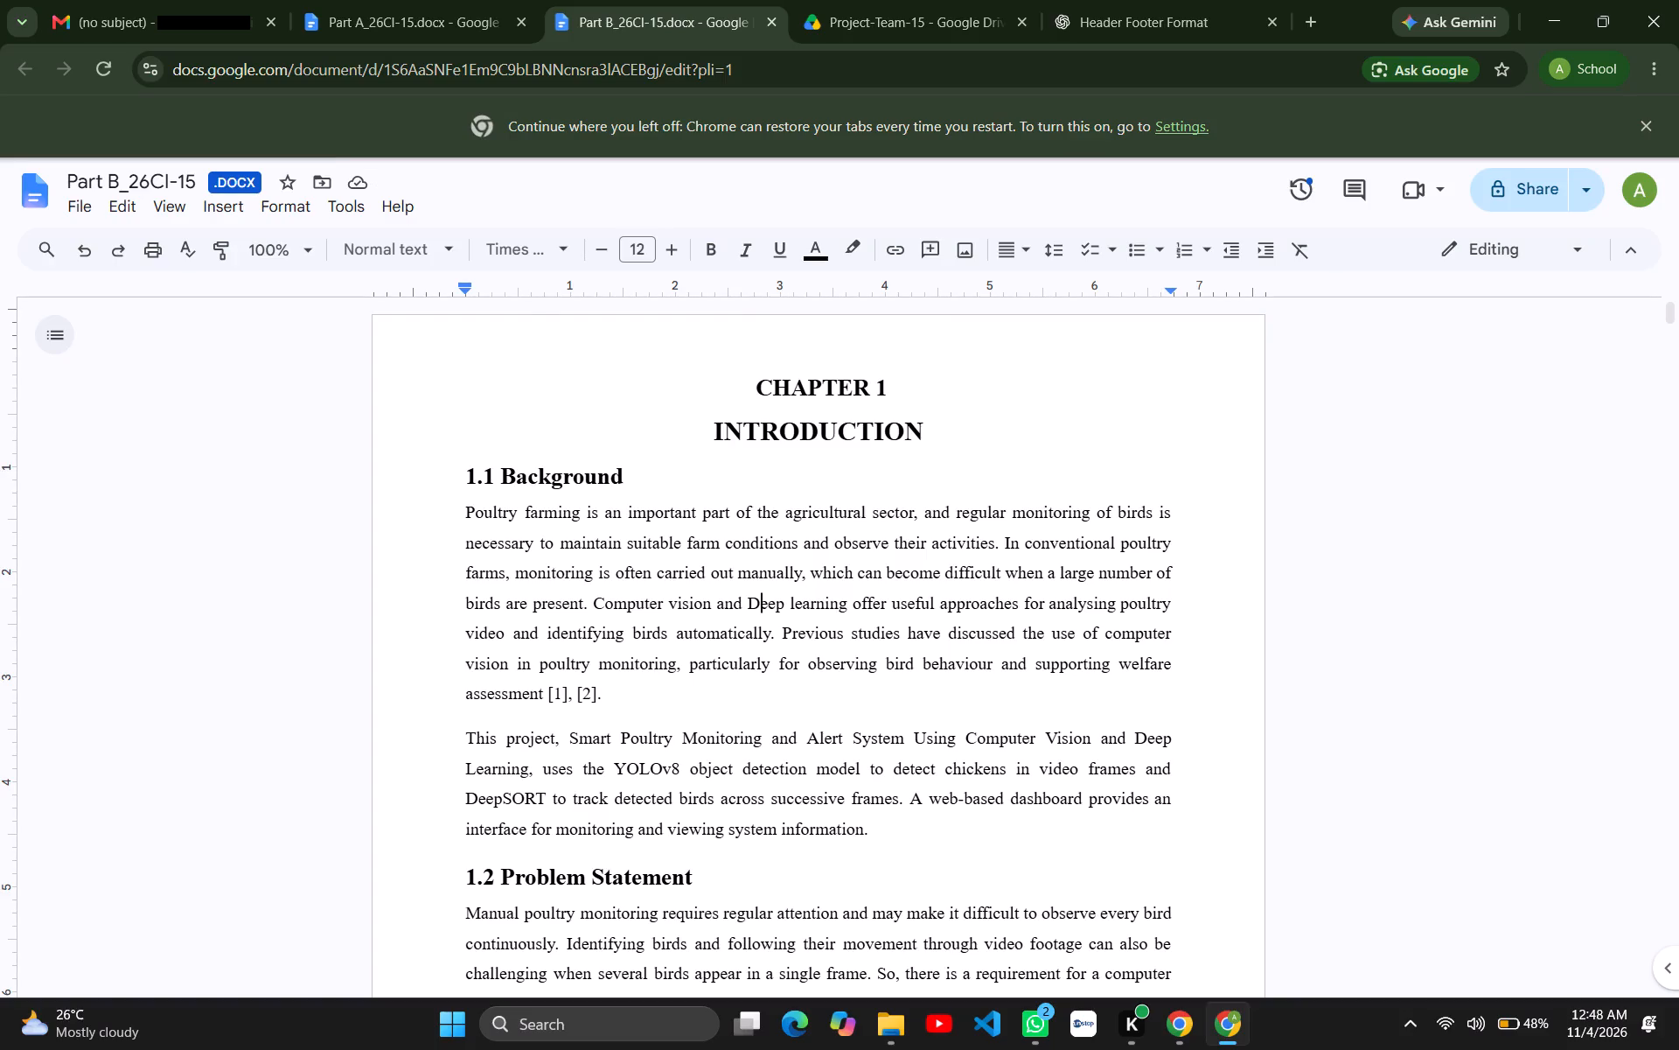
Check sections 1.1 to 1.4 of the Part B document, and examine the marked passages on pages 4 to 10 of its grammar report.
scroll(807, 864, down, 2)
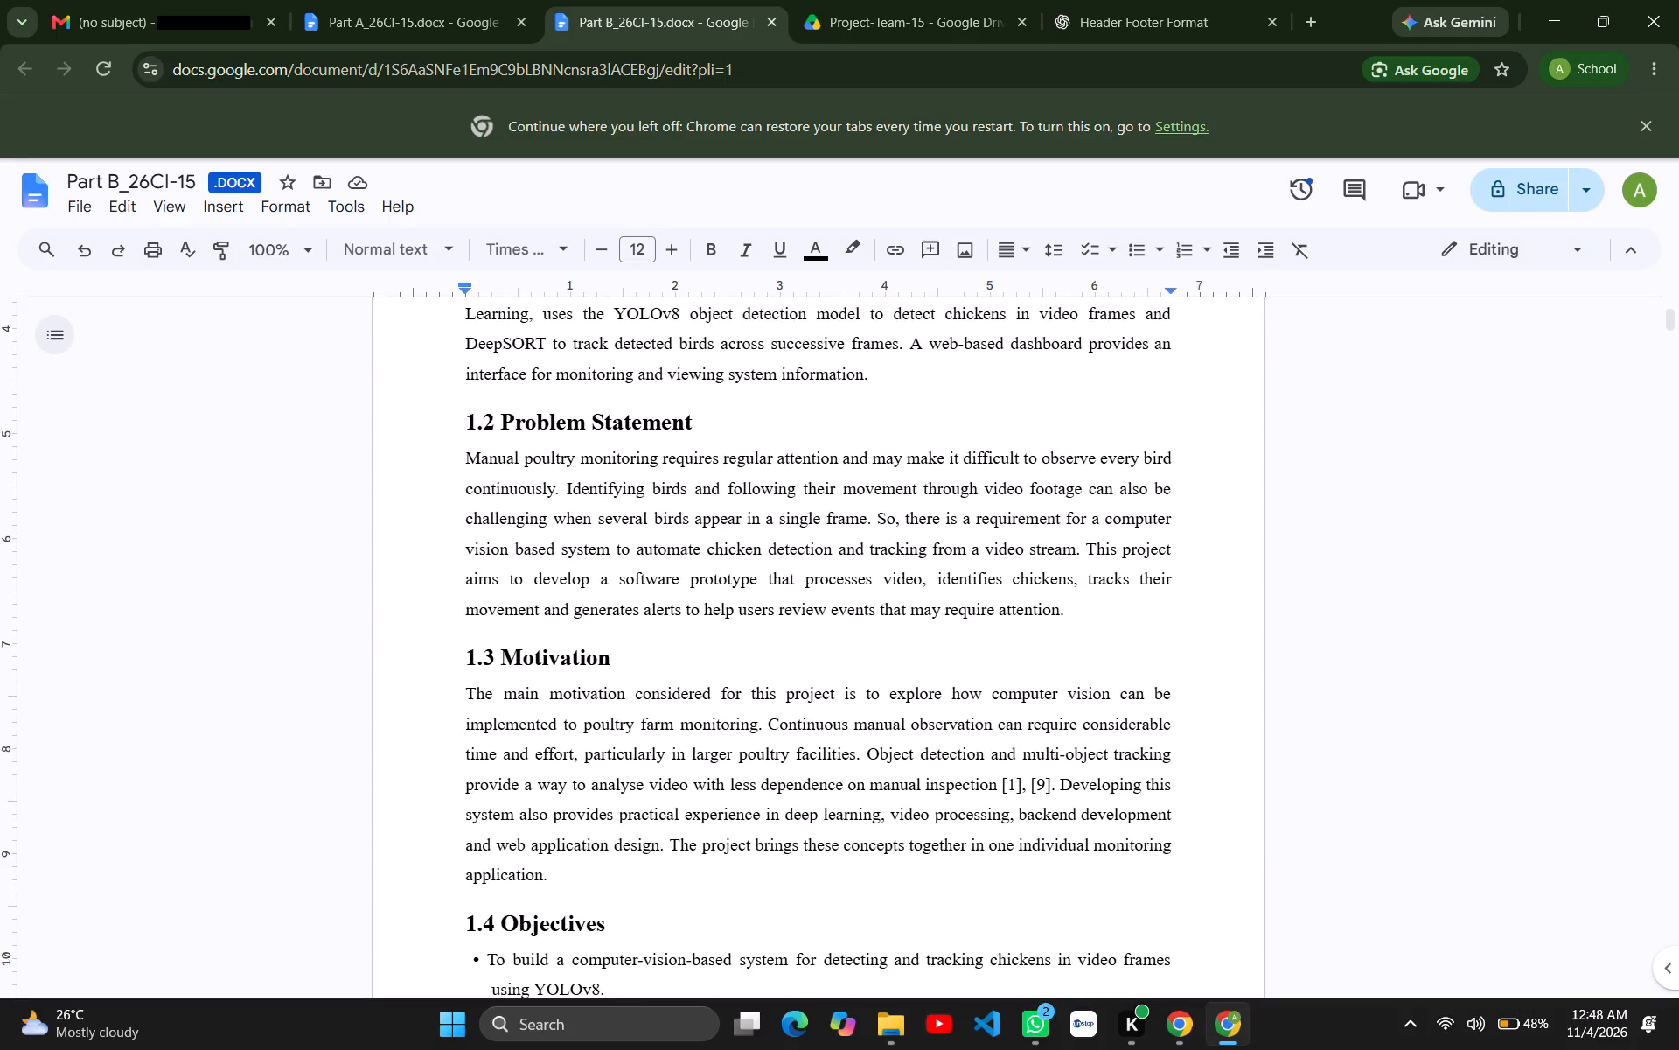
scroll(961, 448, up, 1)
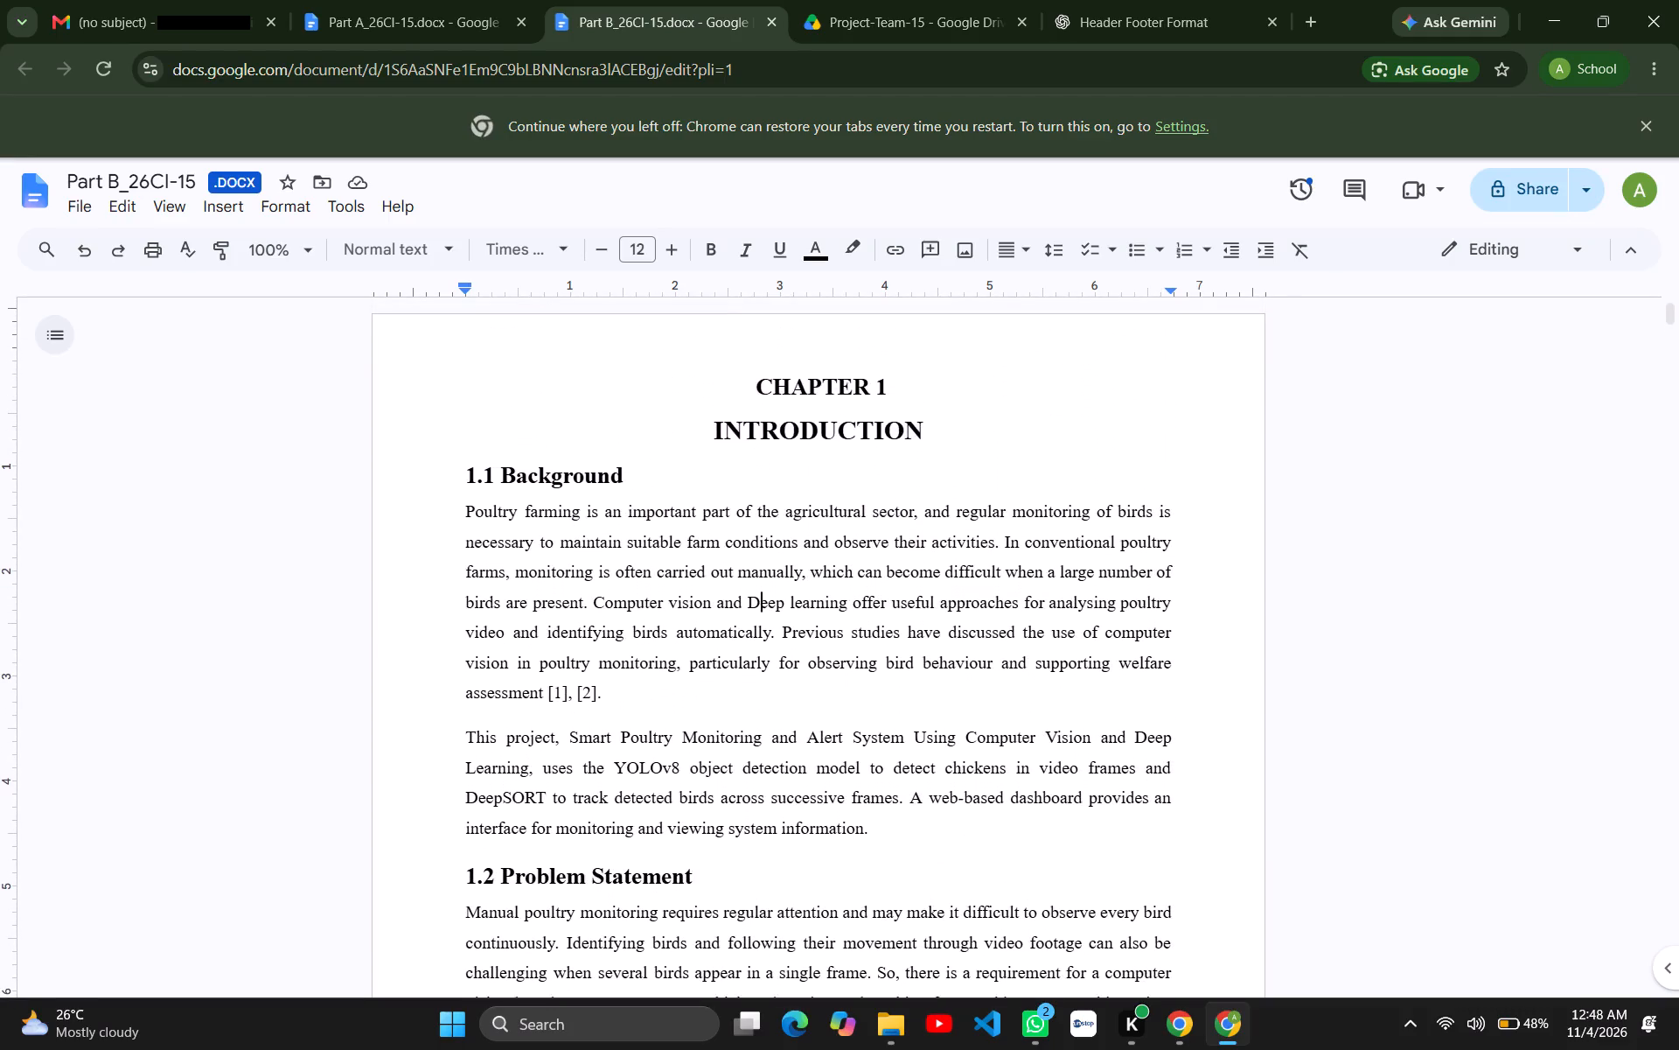
key(Down)
key(Down)
scroll(831, 583, down, 1)
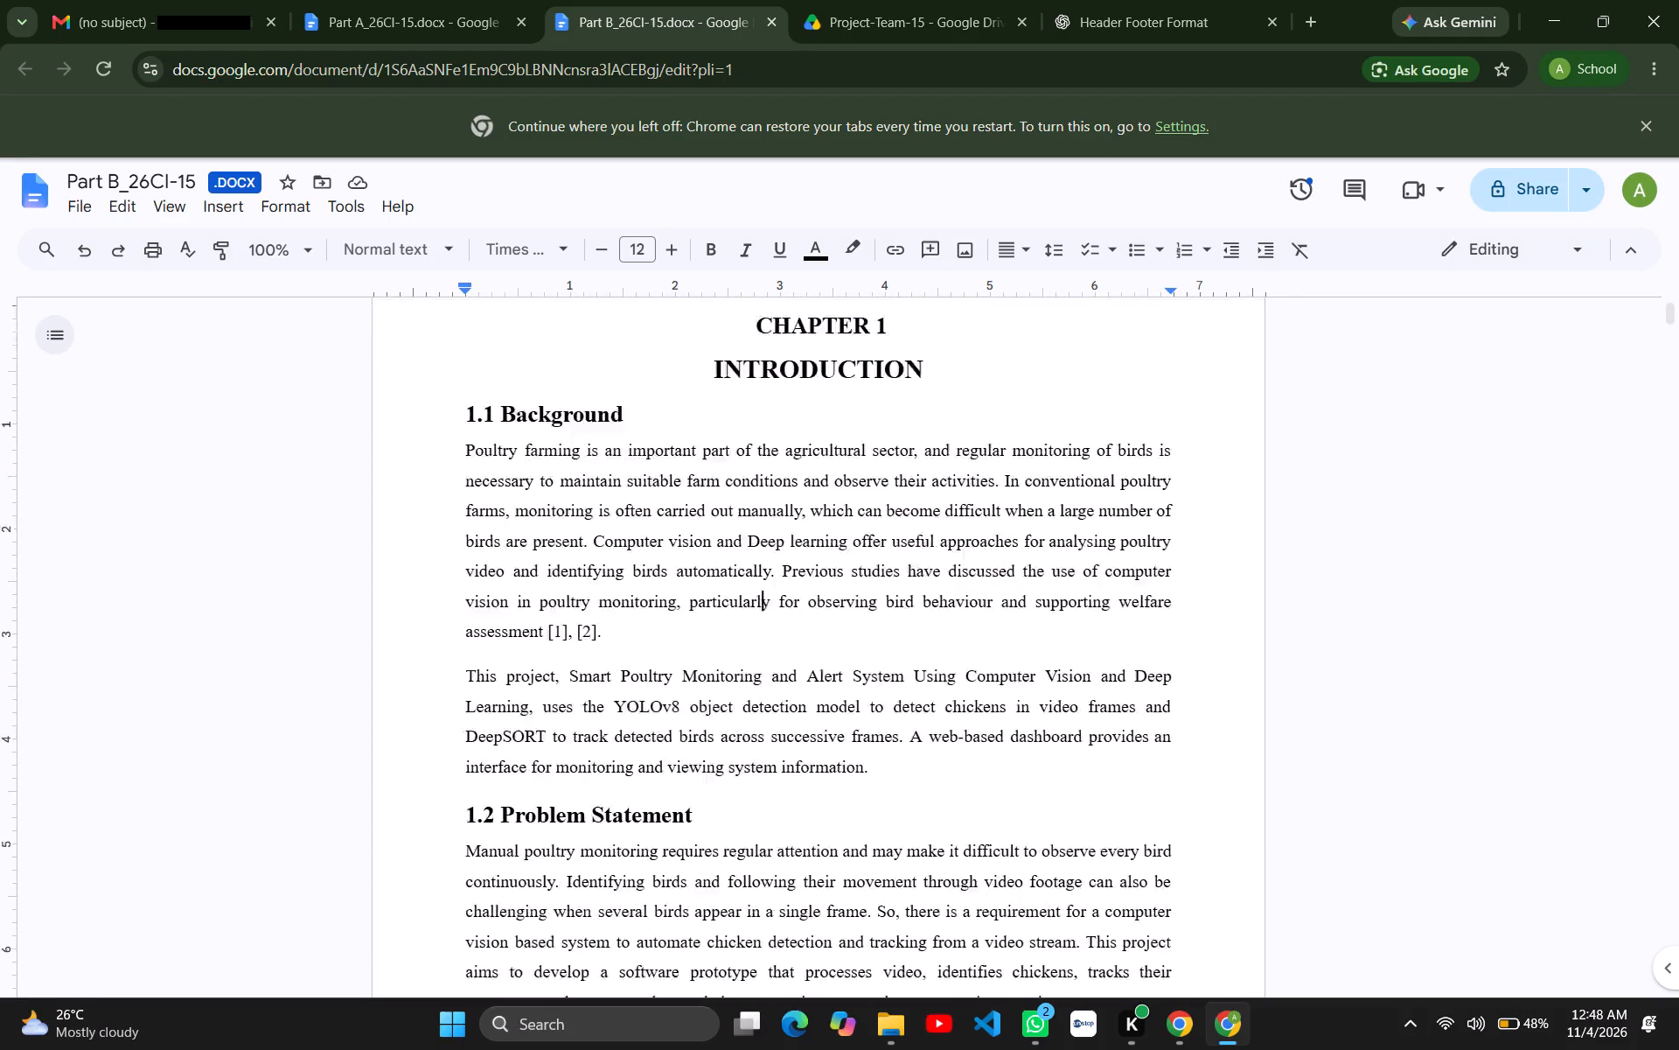
scroll(831, 583, down, 1)
click(829, 589)
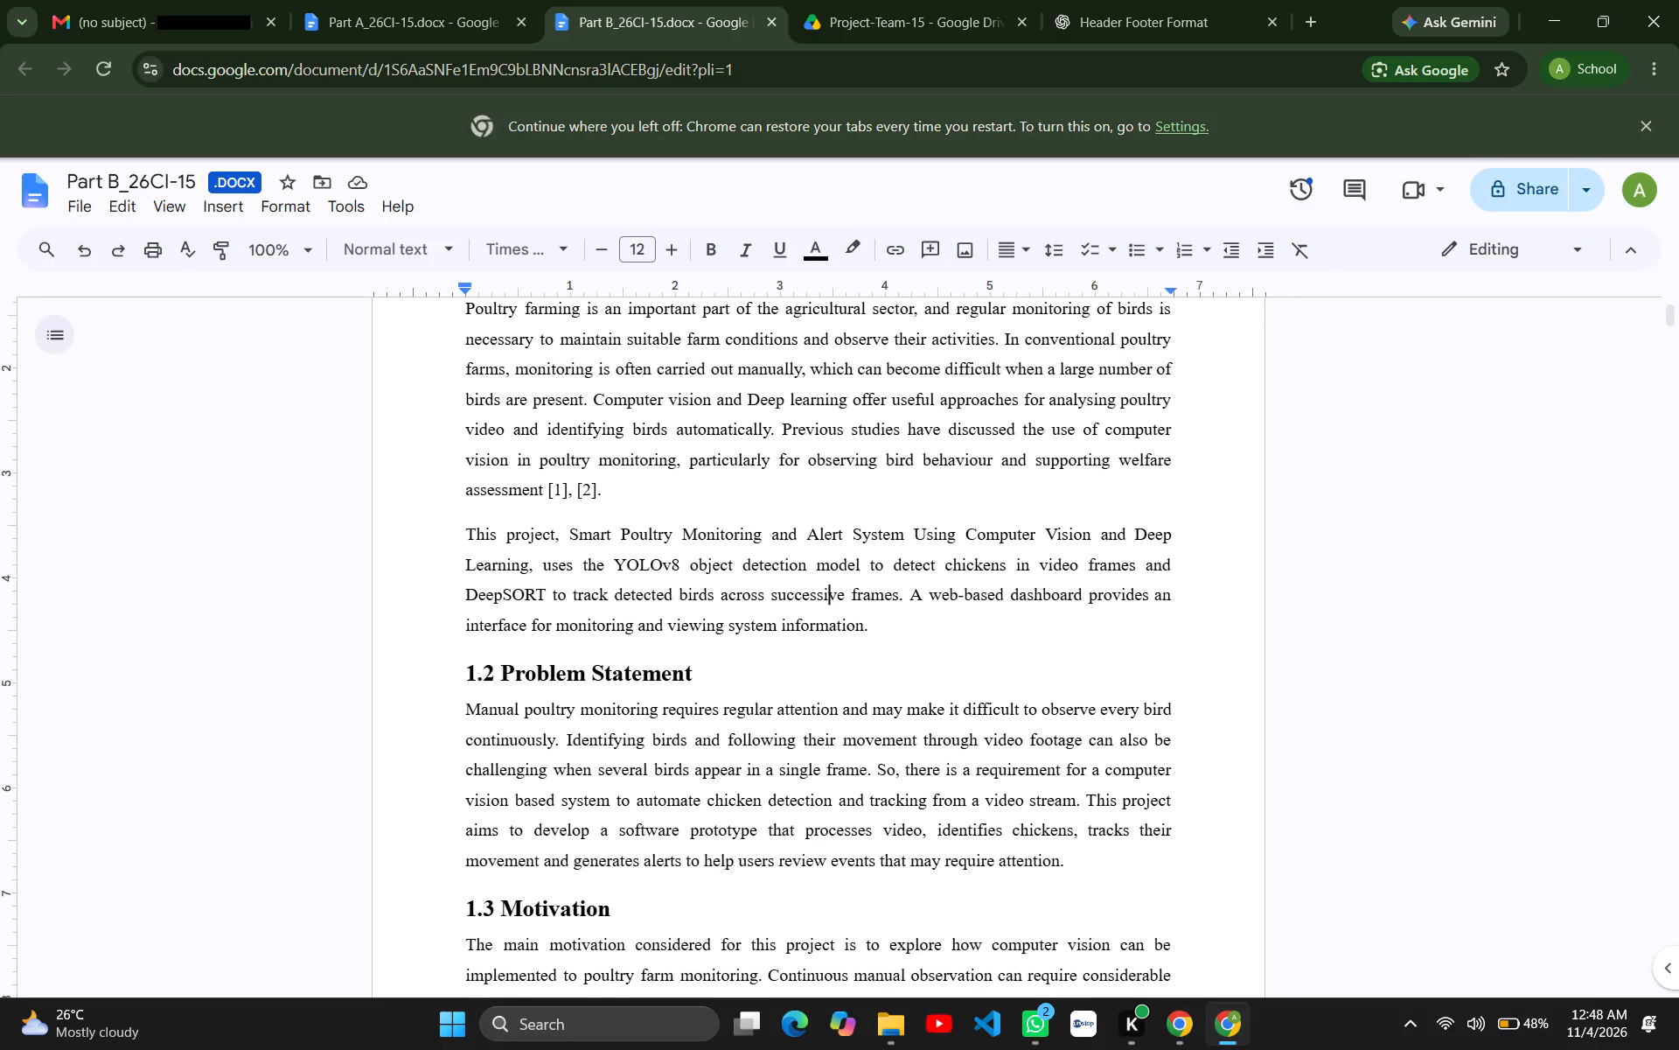
click(911, 0)
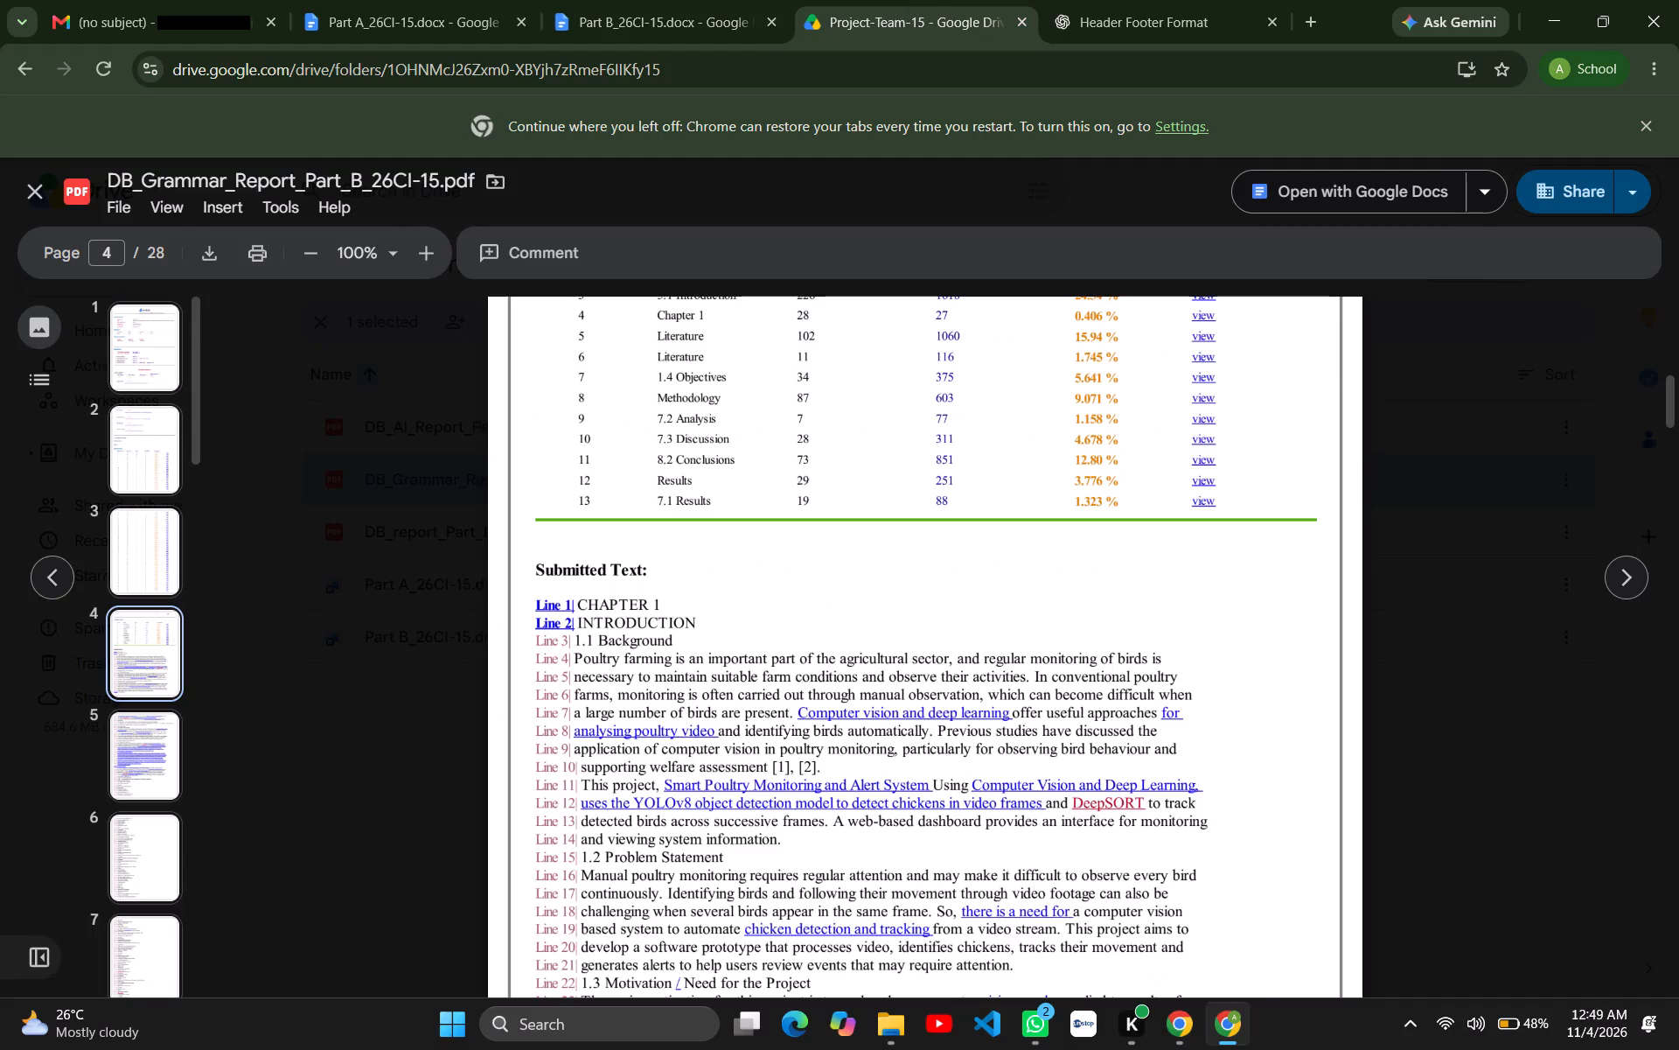
scroll(889, 735, down, 2)
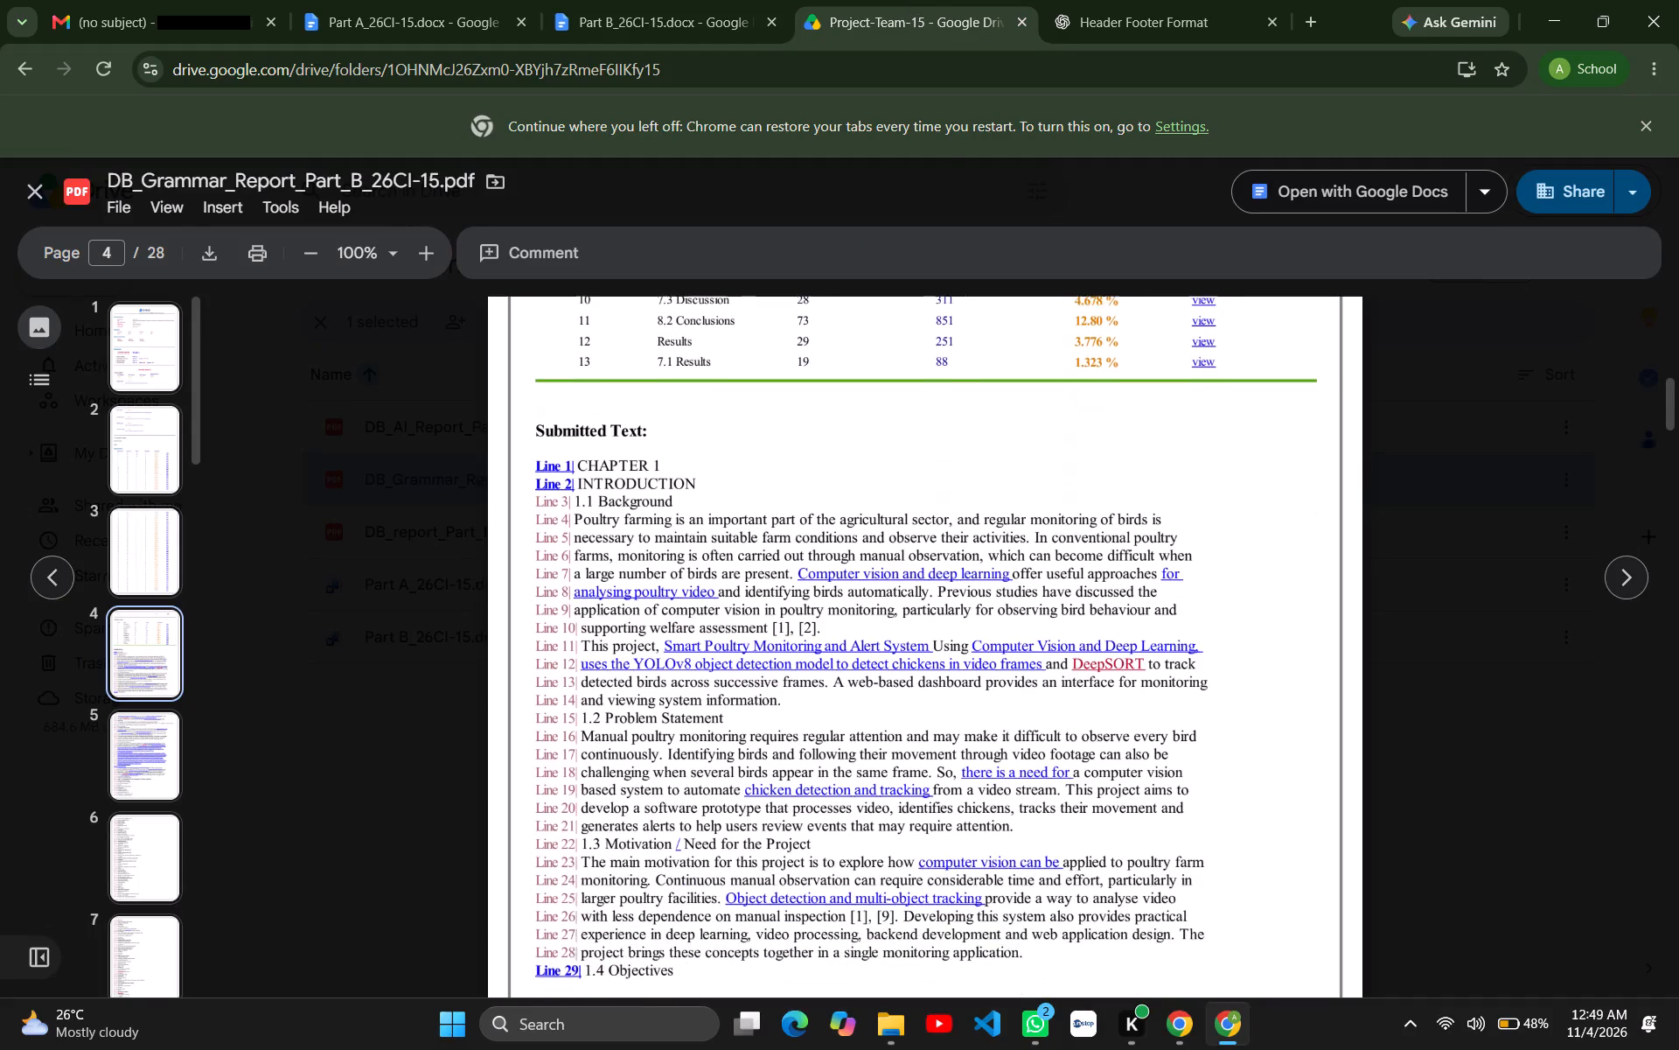
scroll(889, 735, down, 1)
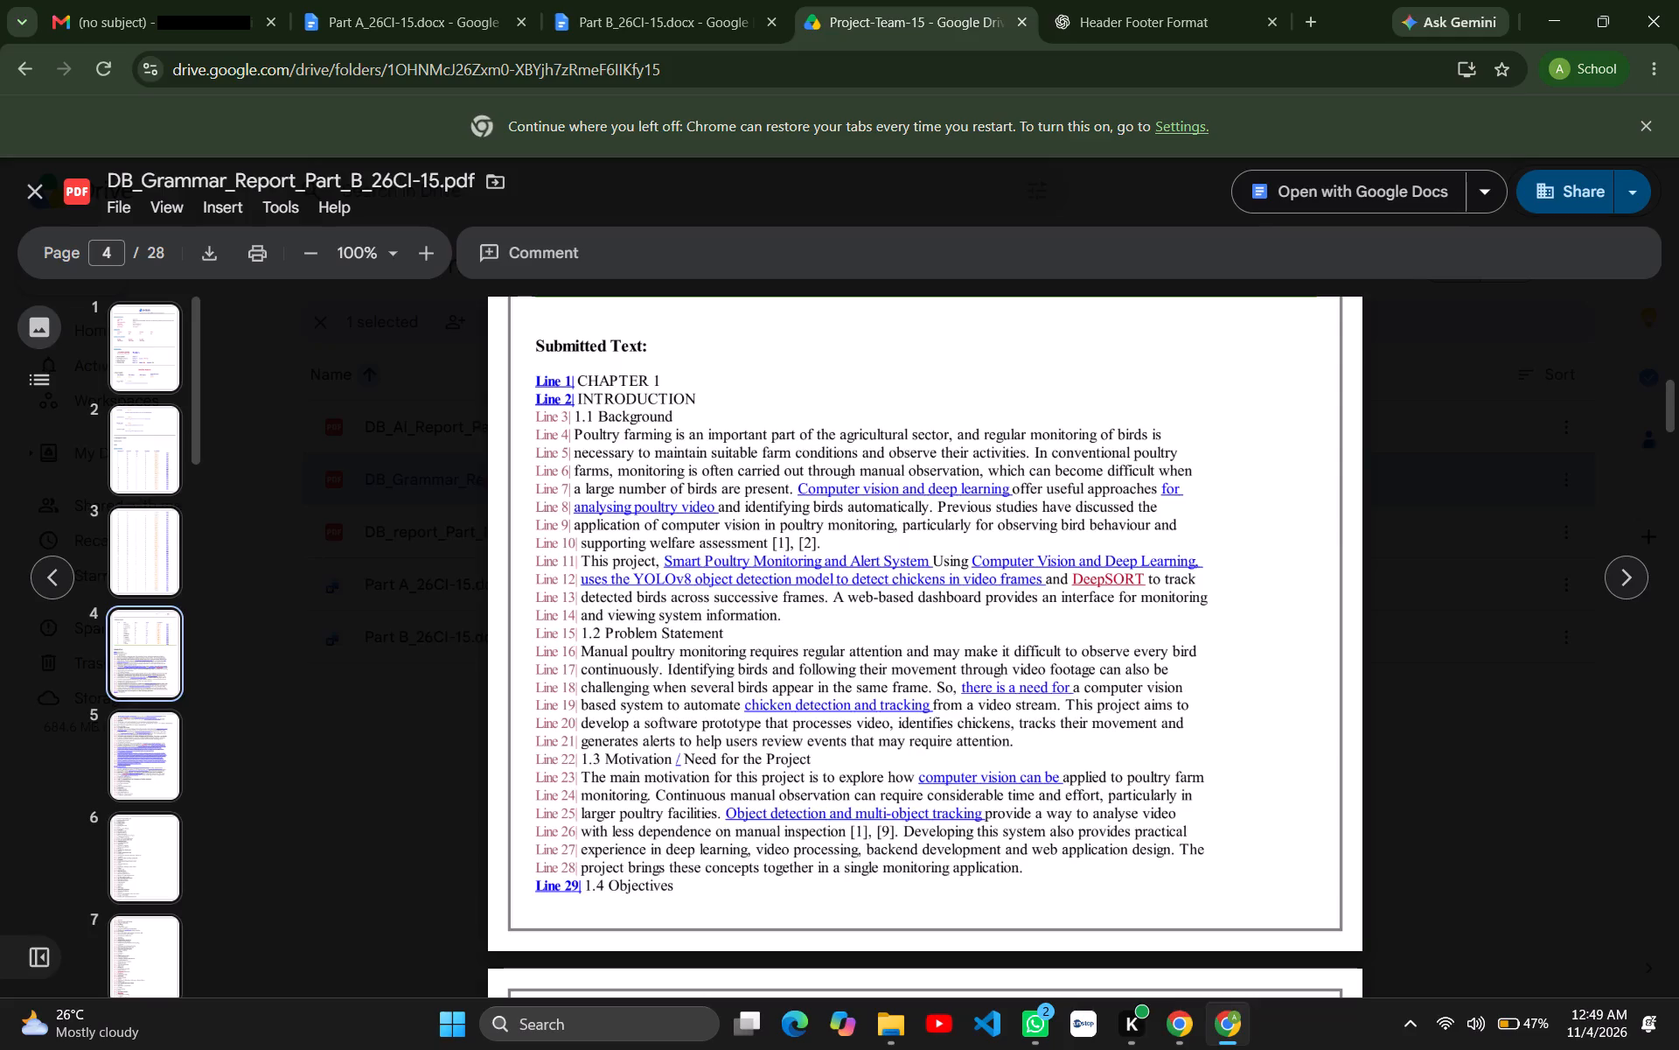
scroll(845, 492, down, 1)
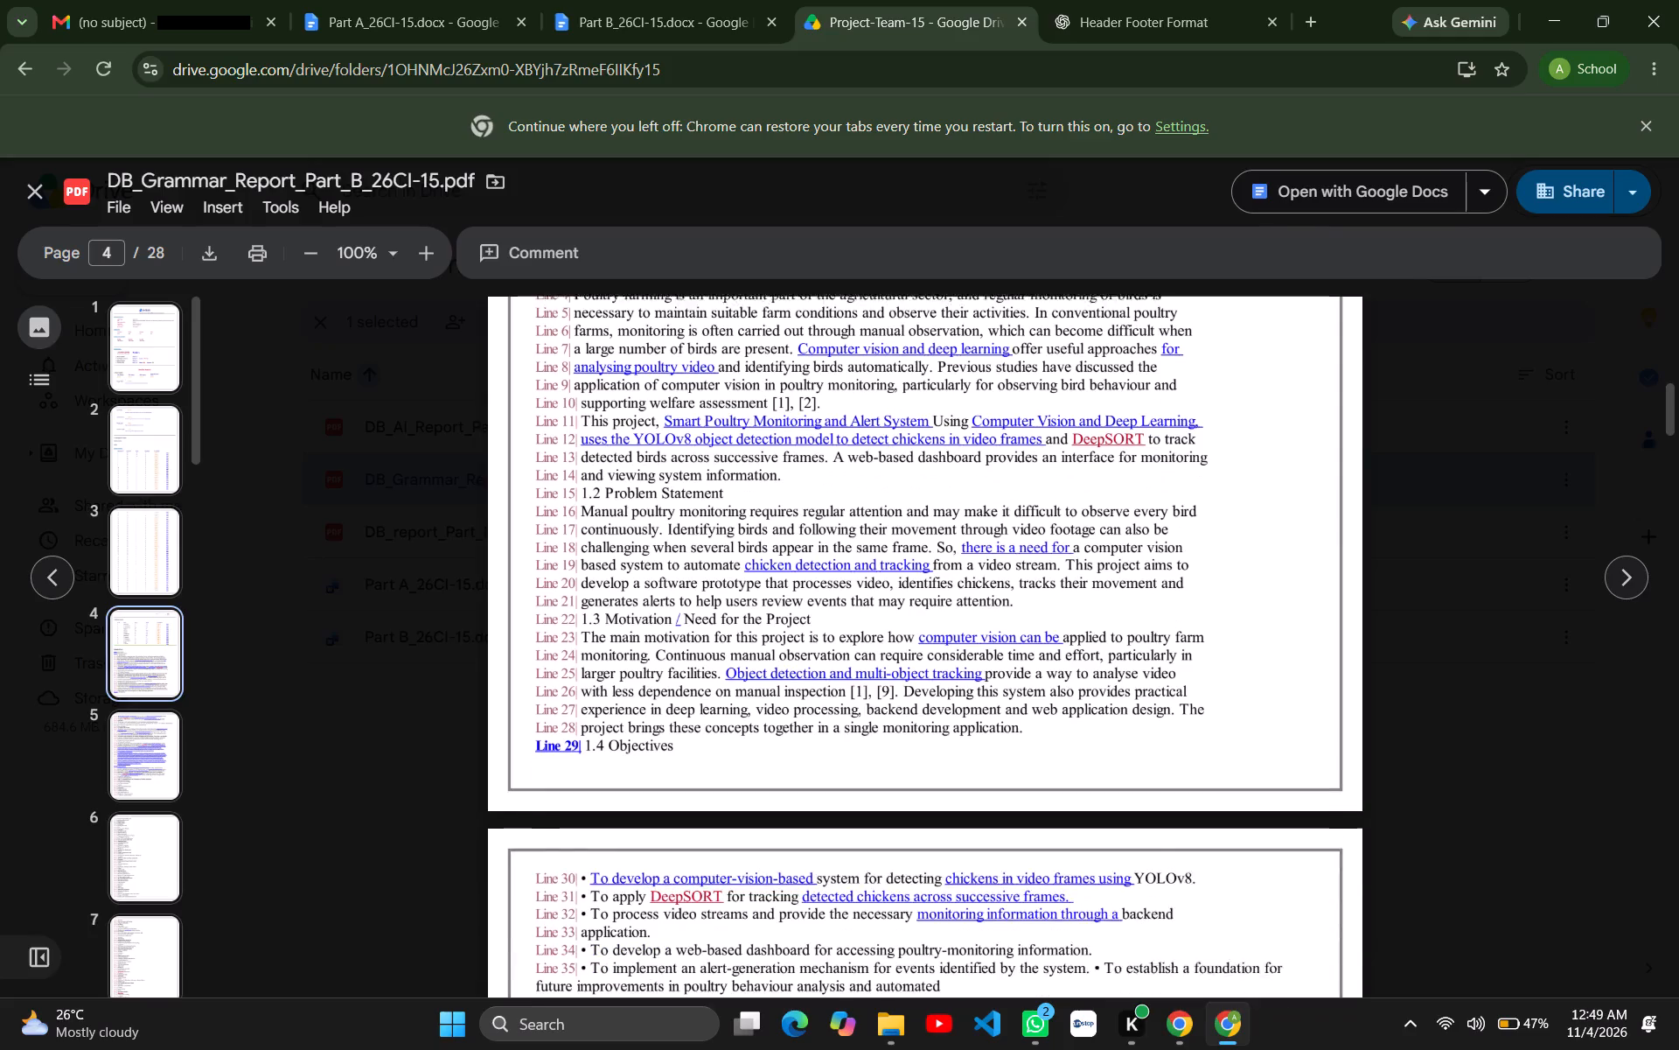
scroll(845, 492, down, 1)
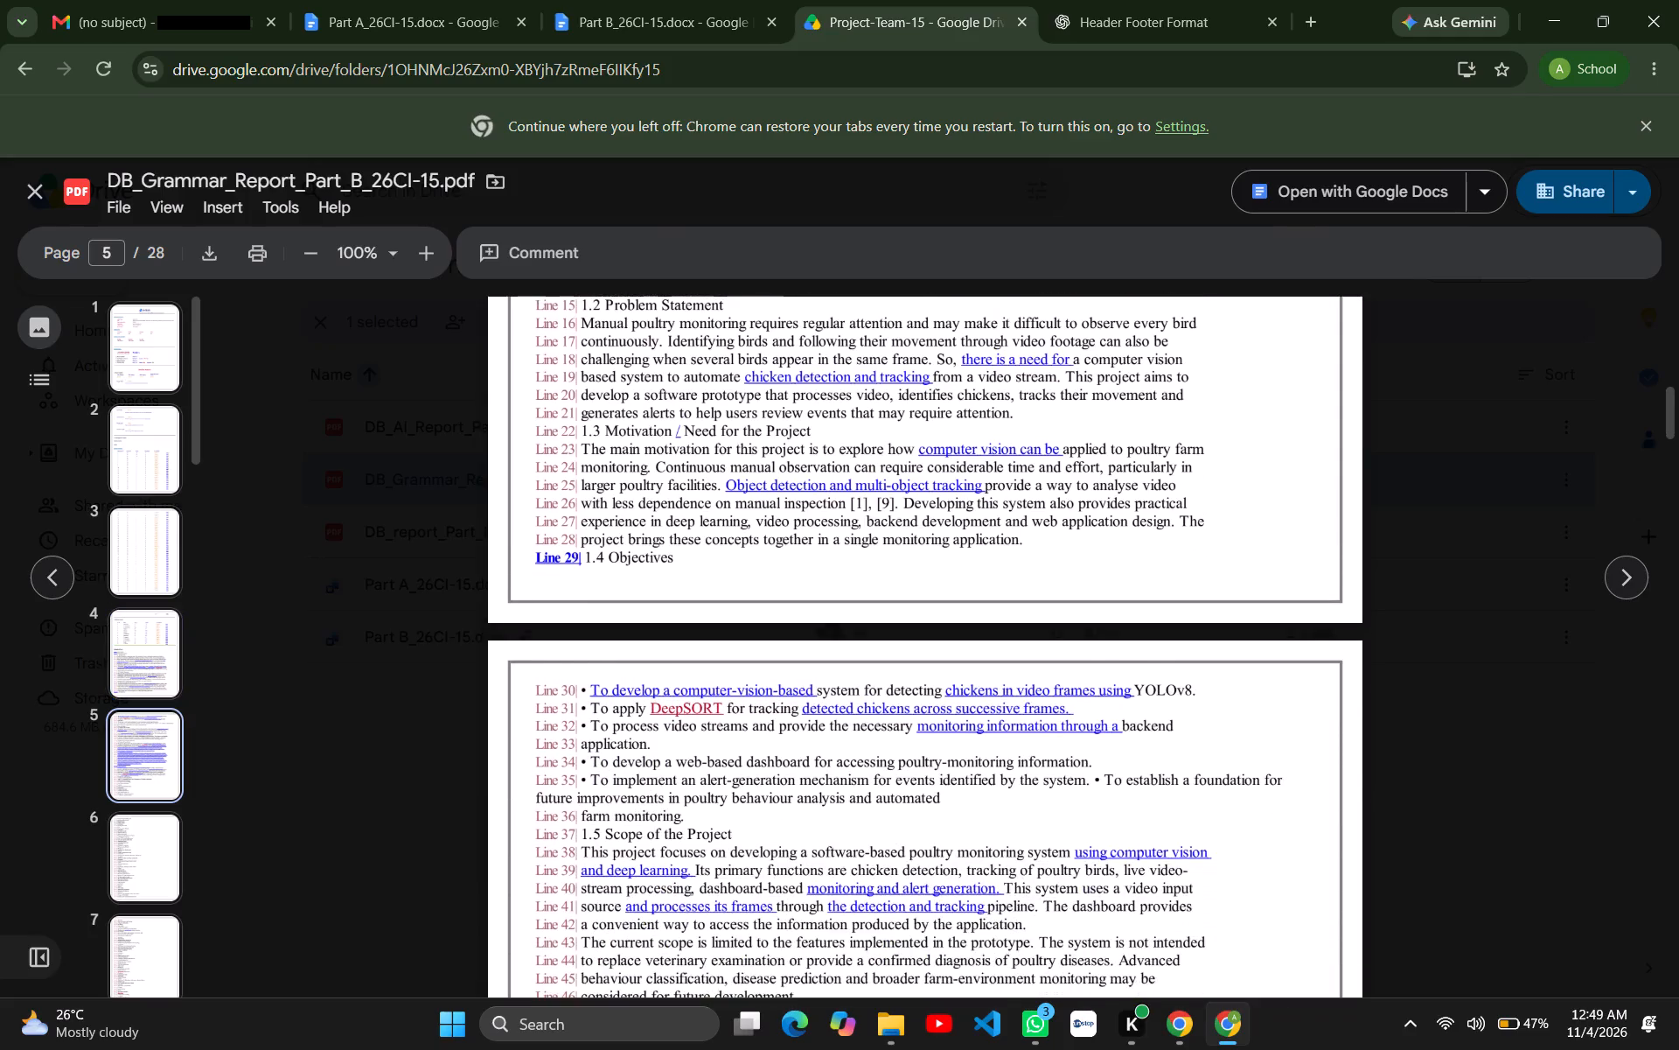
scroll(845, 492, down, 2)
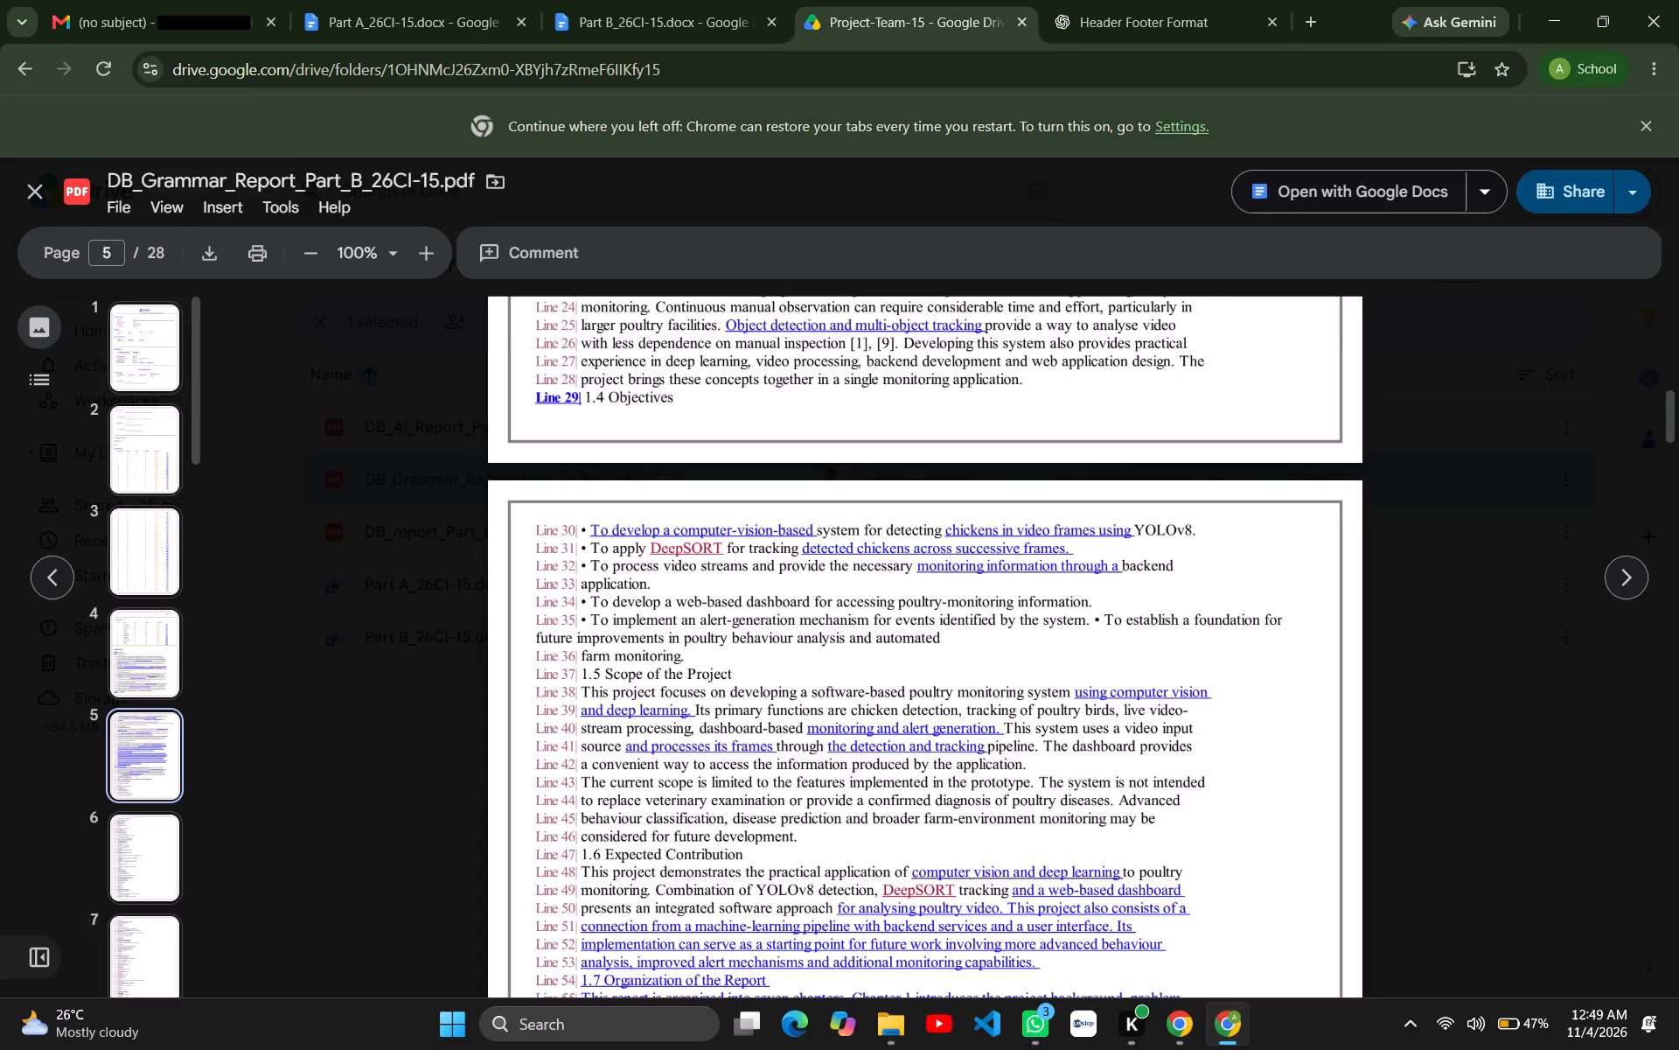
scroll(845, 492, down, 2)
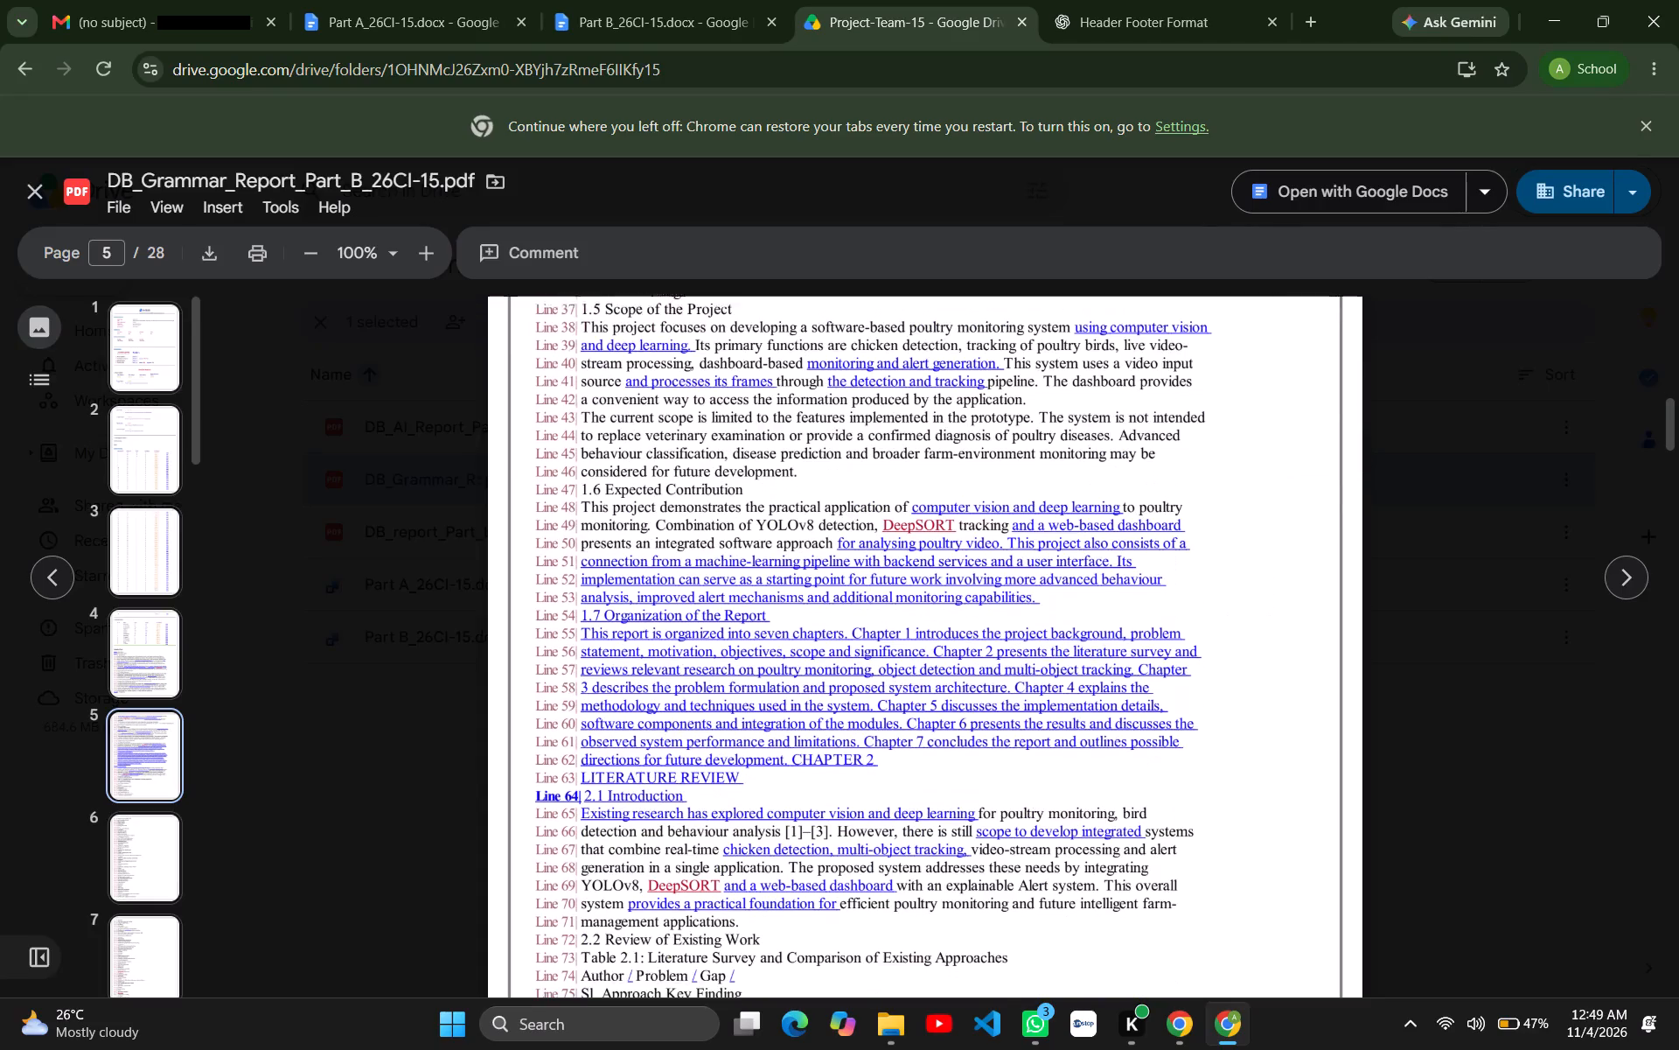
scroll(845, 492, down, 4)
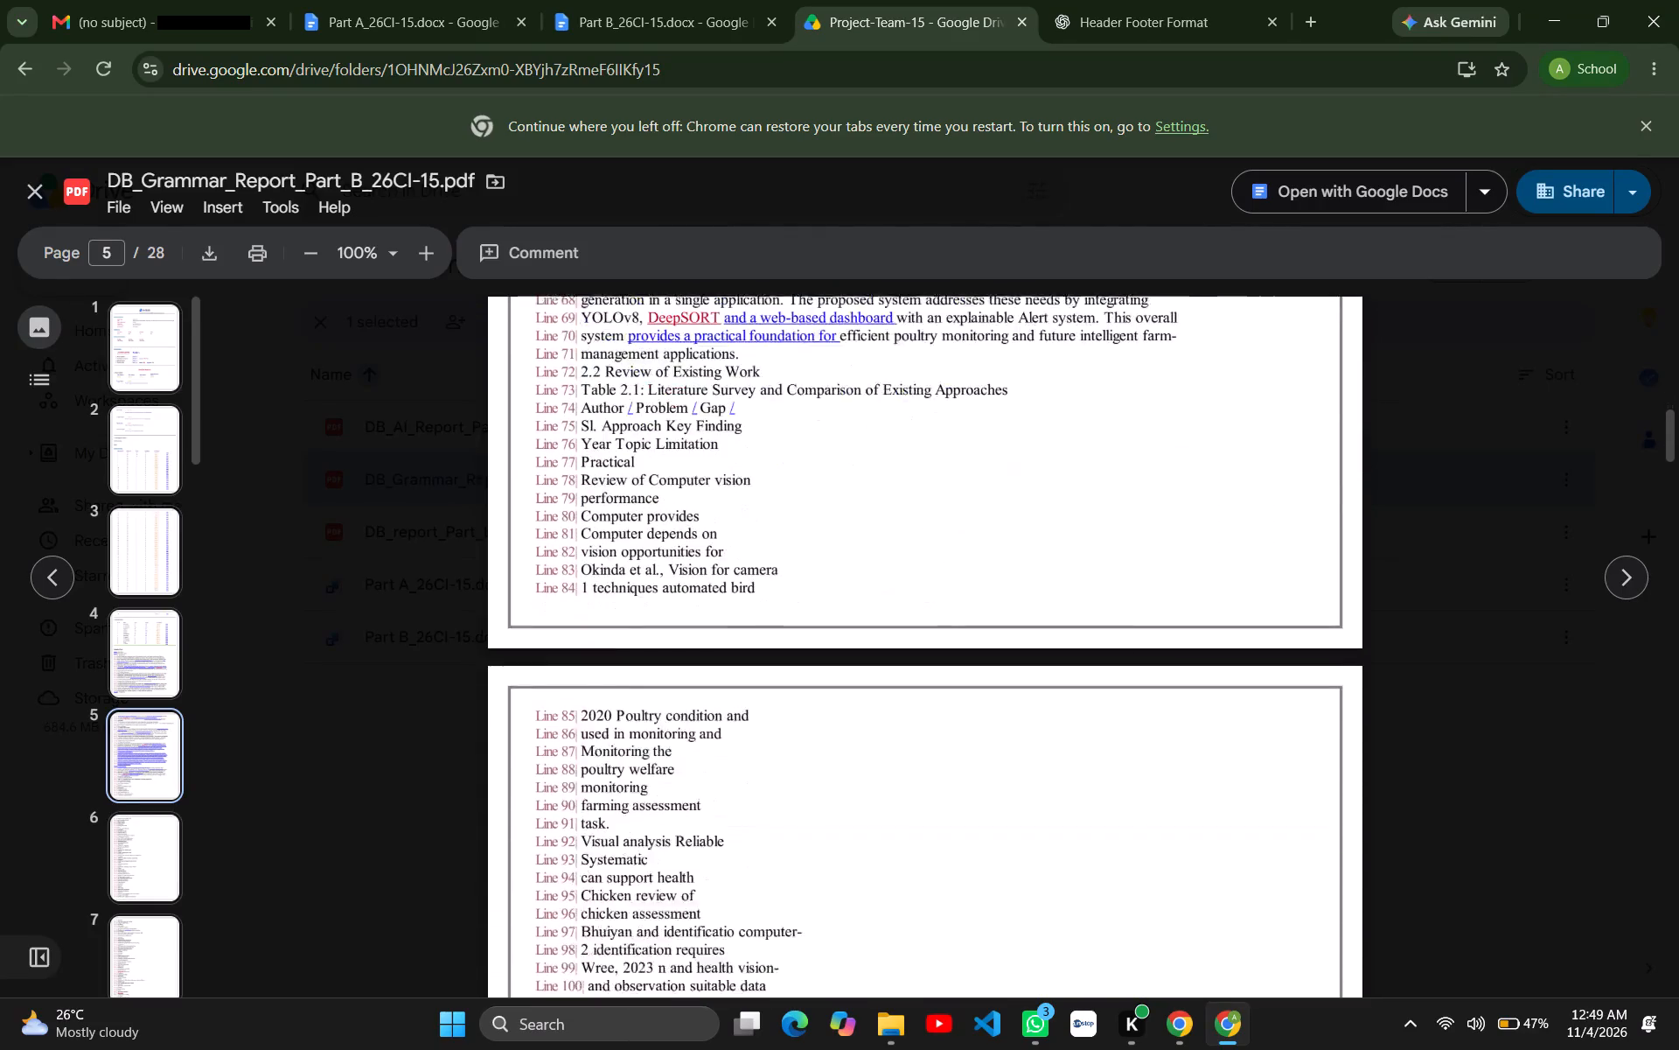
scroll(845, 492, down, 6)
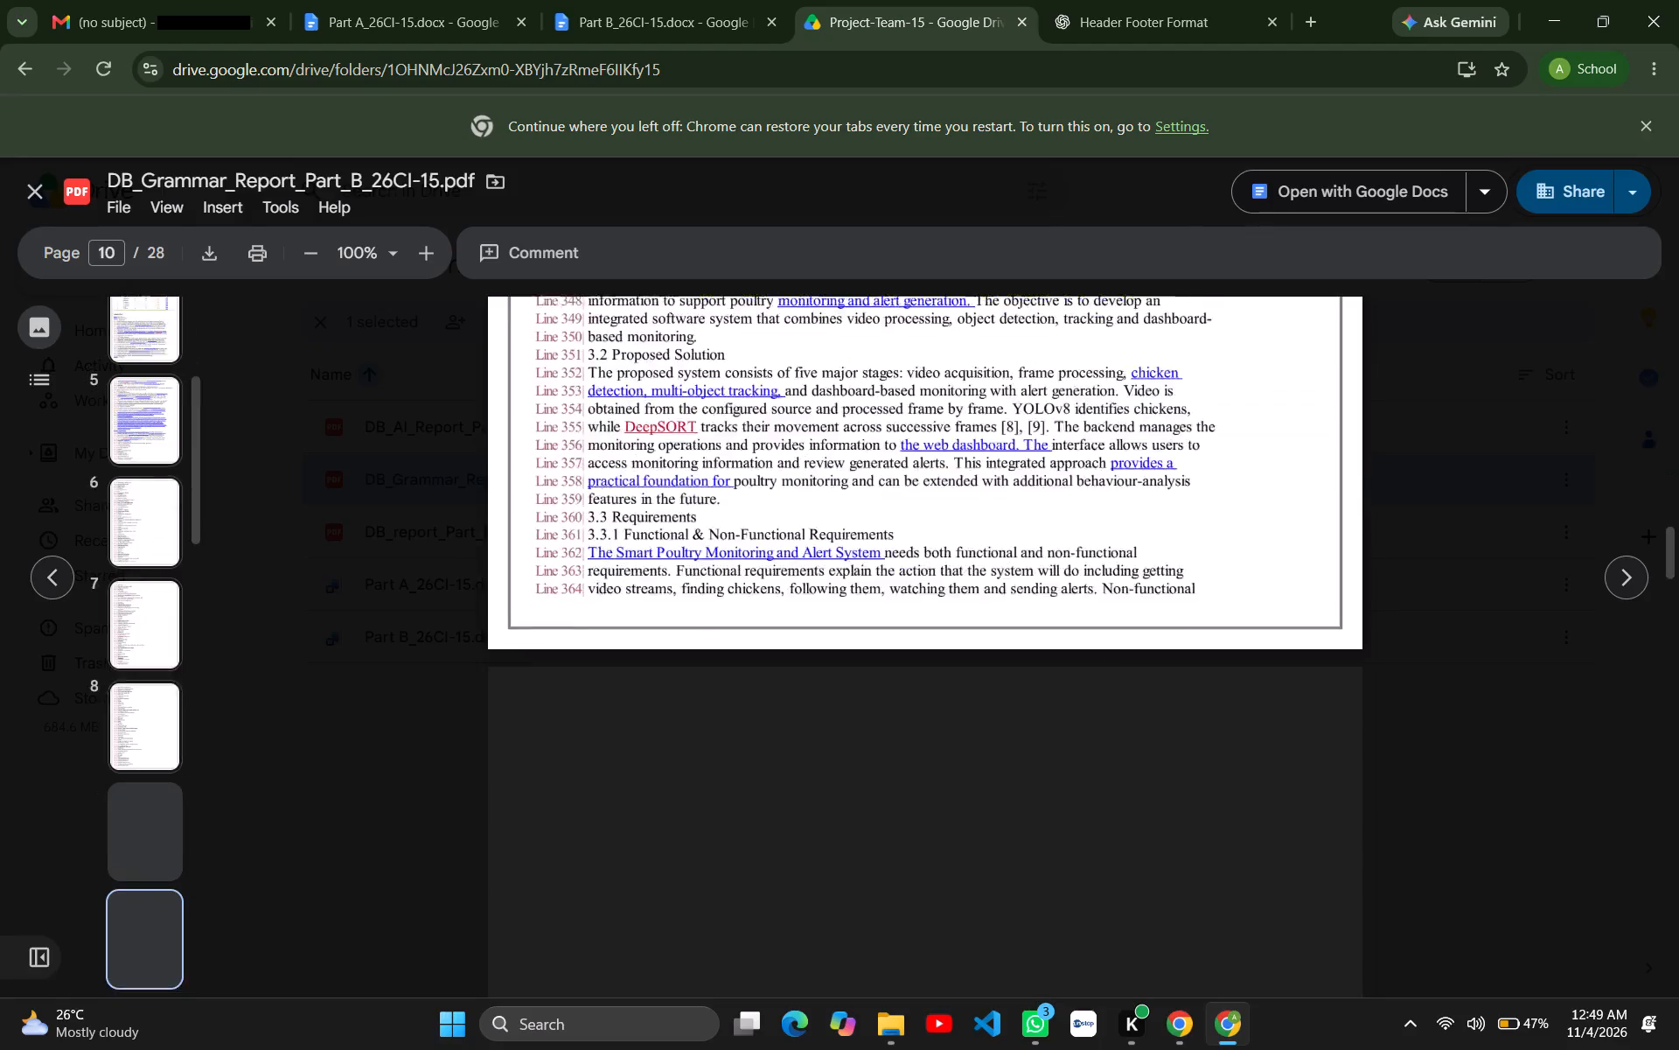
Return to the Part B document and look through Chapter 1 from the problem statement to section 1.5, Scope of the Project.
click(691, 0)
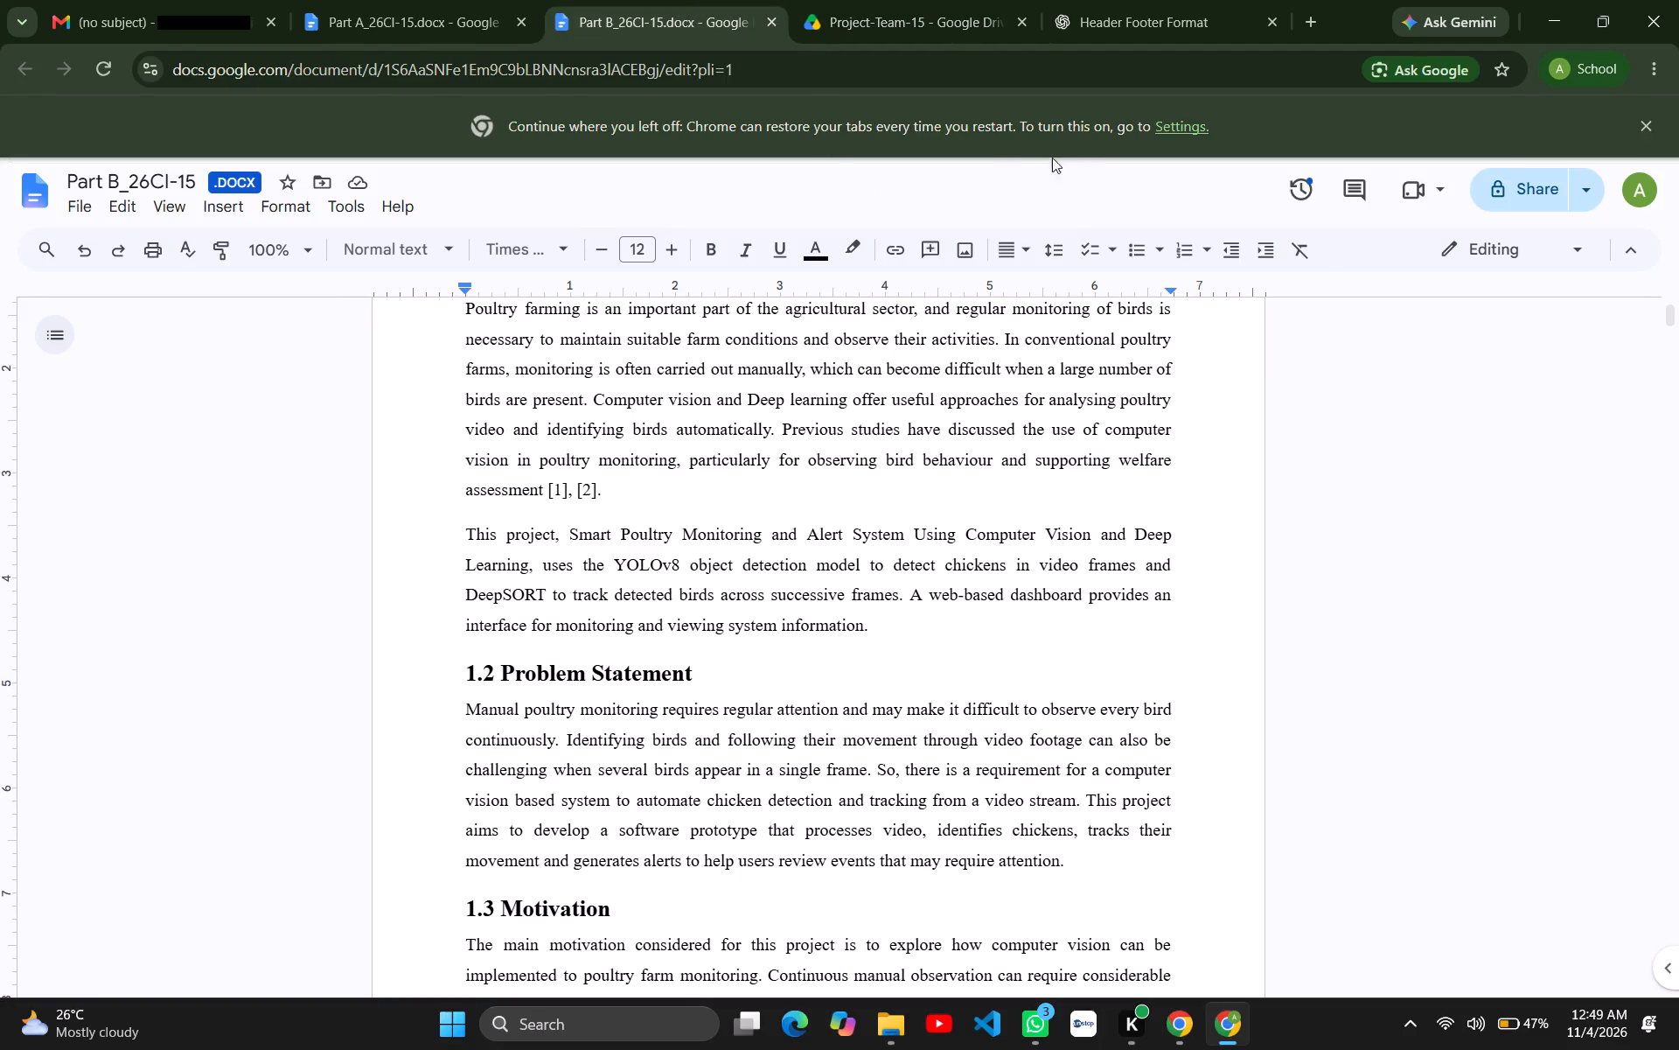
scroll(967, 675, down, 4)
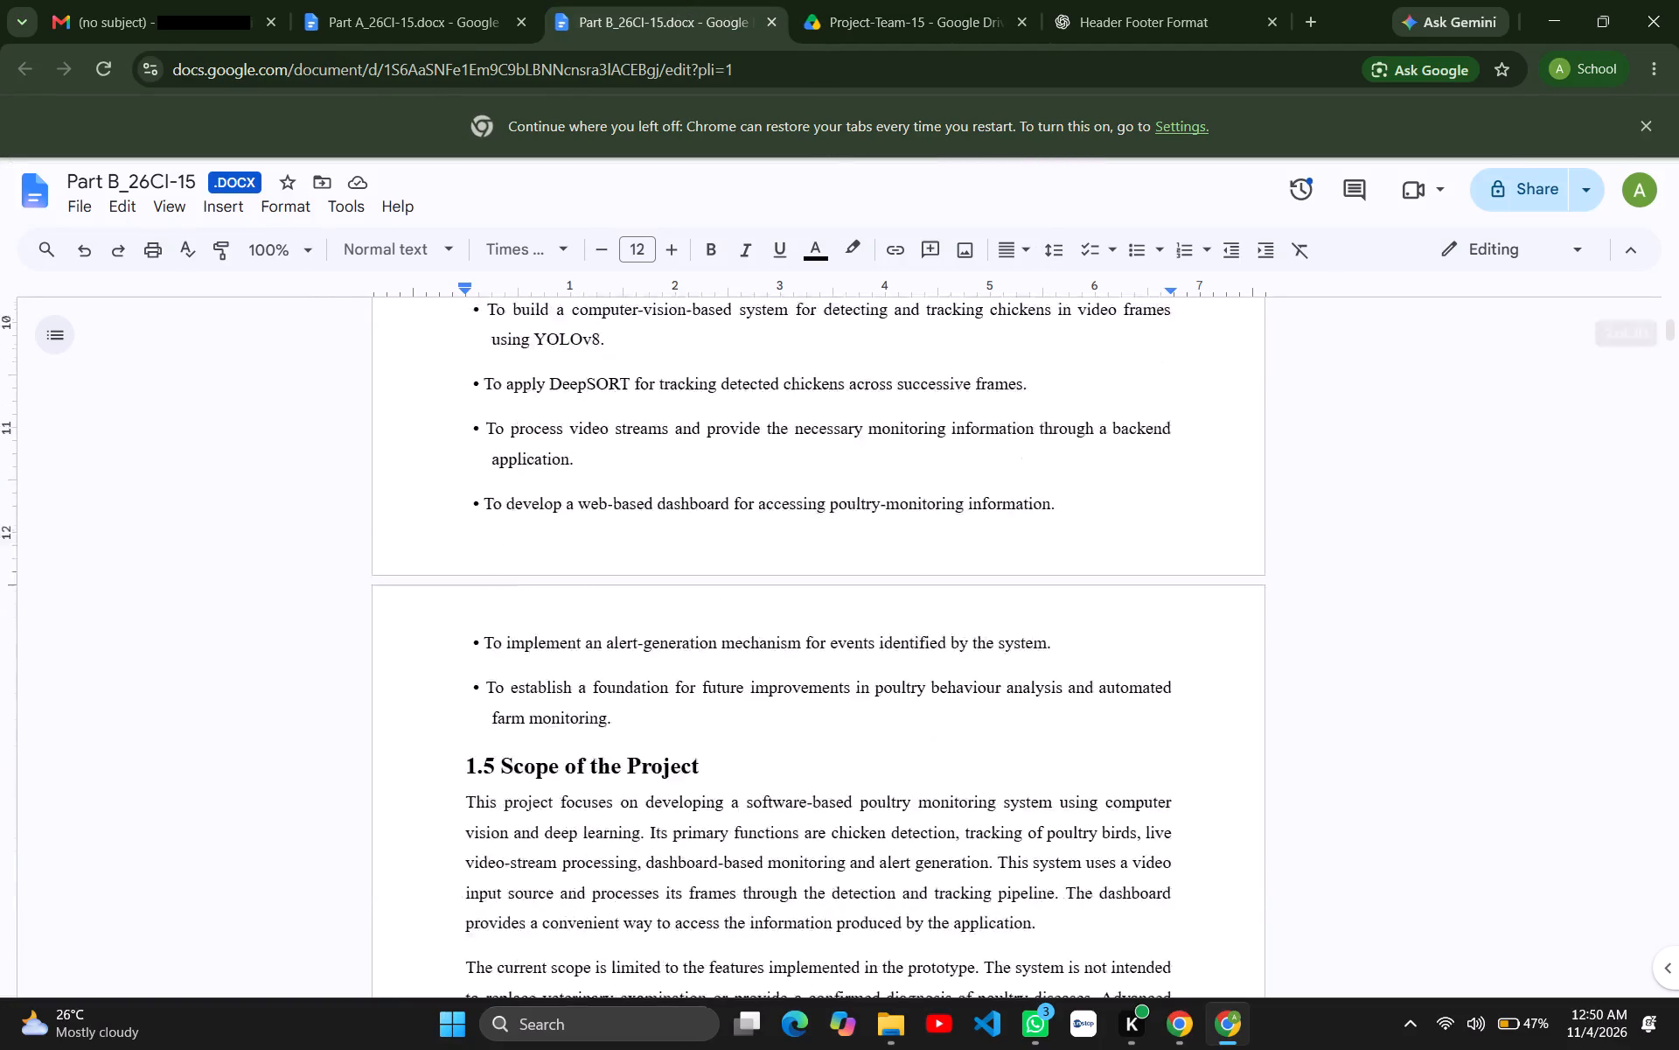